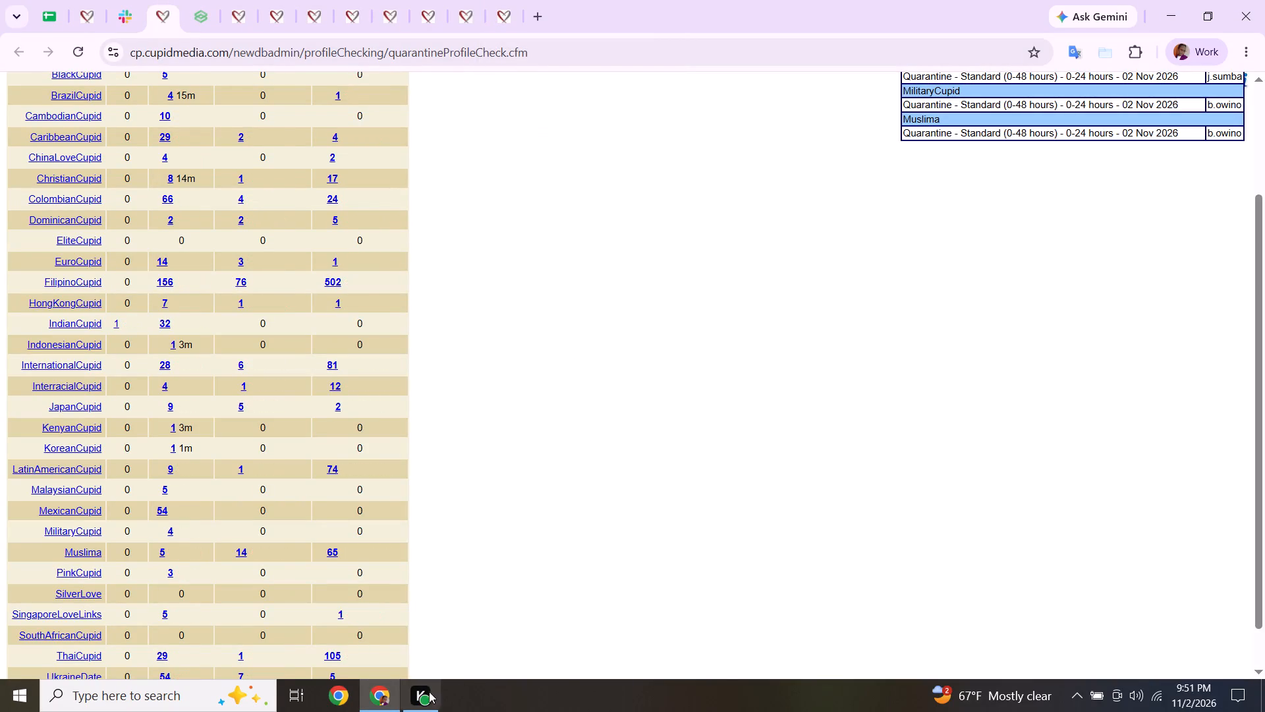
In the ThaiCupid quarantine queue, open the member profile of the first quarantined member, Mavis.
{"action": "left_click", "coordinate": [516, 7]}
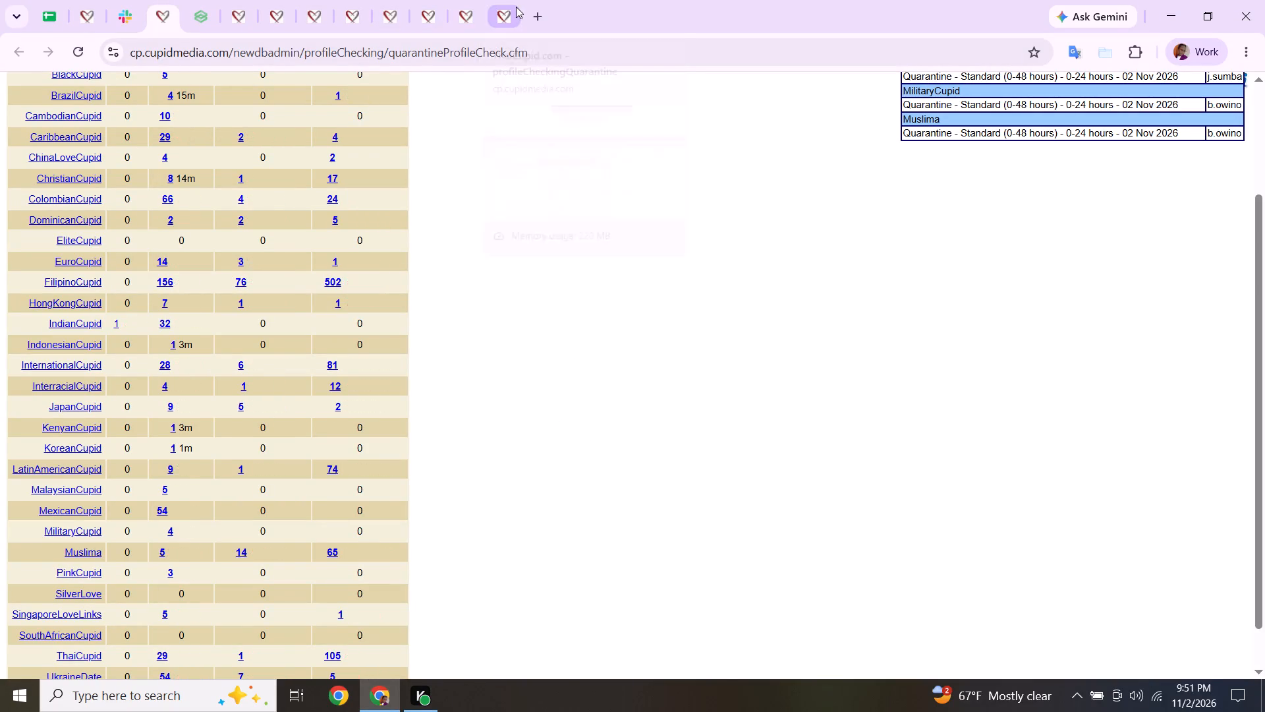
{"action": "scroll", "coordinate": [521, 317], "scroll_direction": "down", "scroll_amount": 2}
{"action": "left_click", "coordinate": [447, 156]}
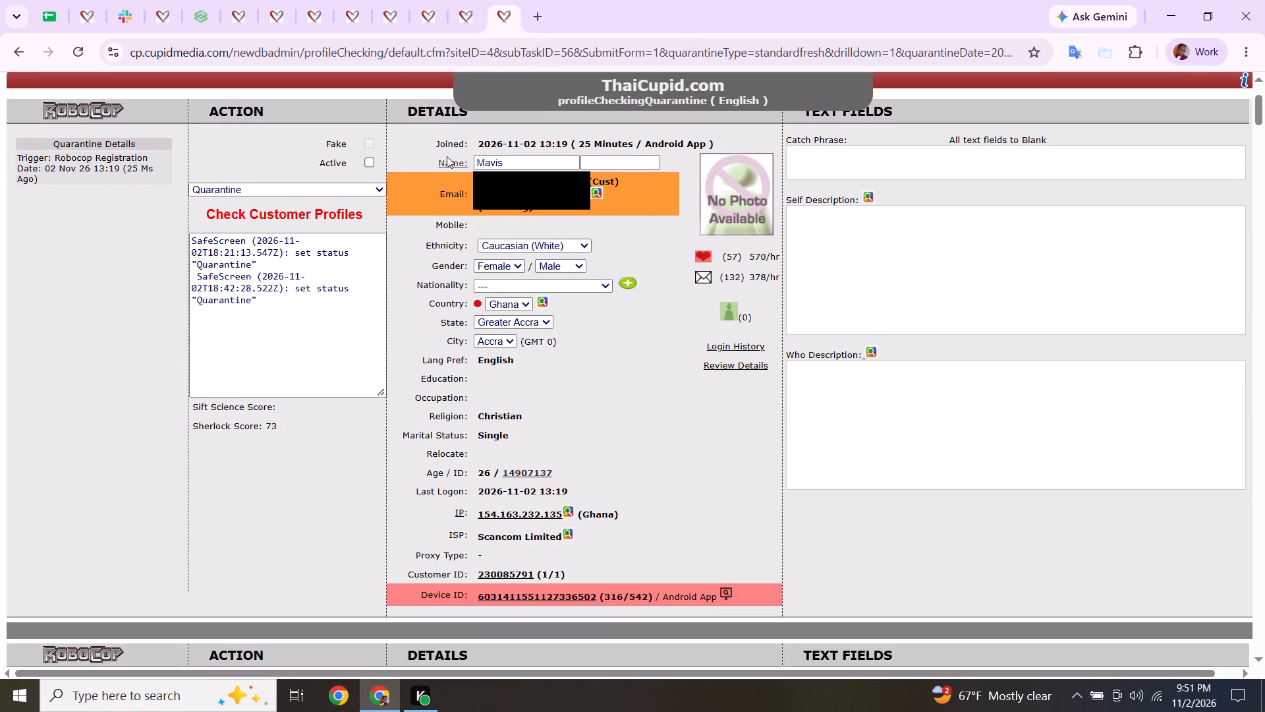
{"action": "left_click", "coordinate": [447, 162]}
{"action": "left_click", "coordinate": [654, 0]}
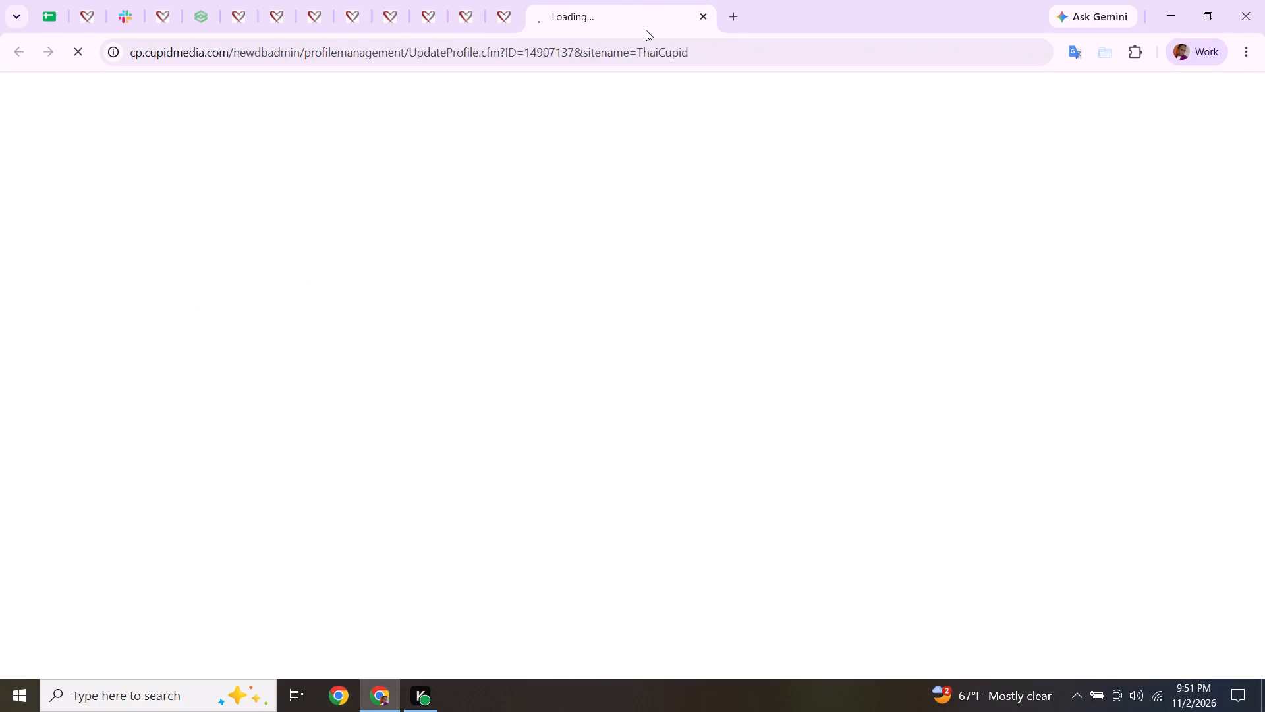
Reload the first three open quarantine review pages, including KoreanCupid and SilverLove, resubmitting the form on each.
{"action": "left_click", "coordinate": [240, 8]}
{"action": "left_click", "coordinate": [80, 49]}
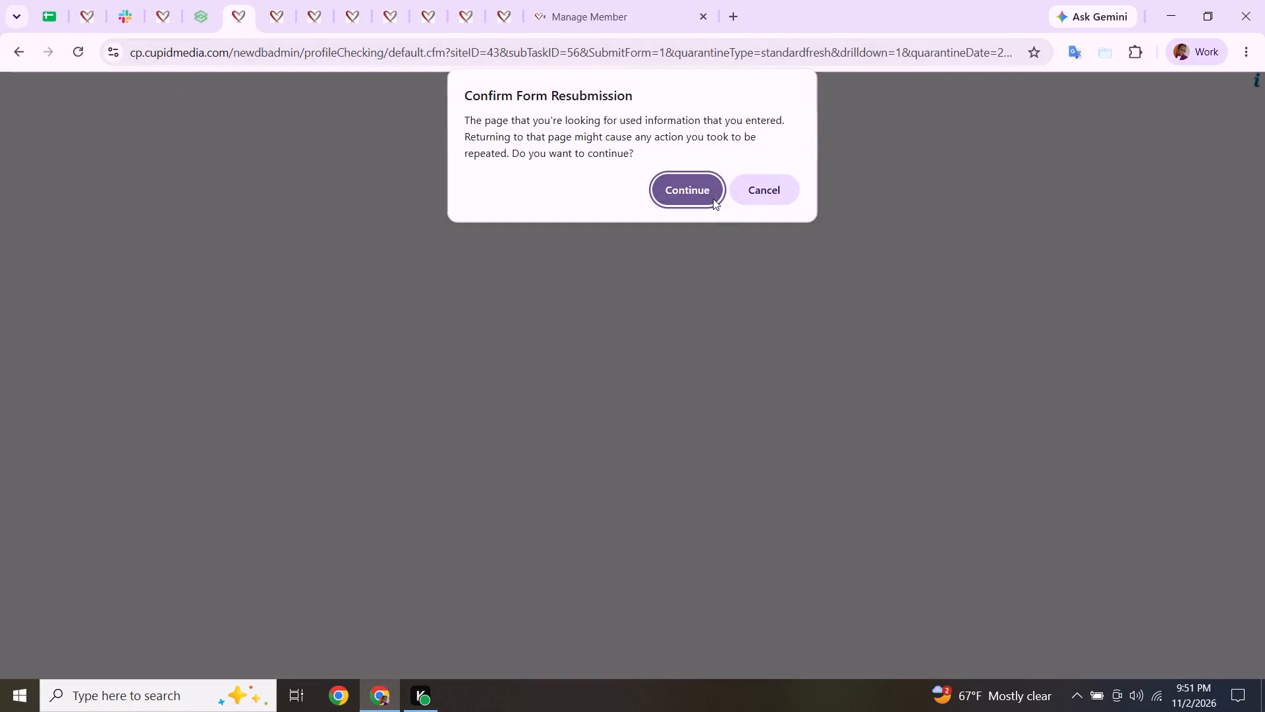
{"action": "left_click", "coordinate": [713, 198]}
{"action": "left_click", "coordinate": [271, 11]}
{"action": "left_click", "coordinate": [74, 49]}
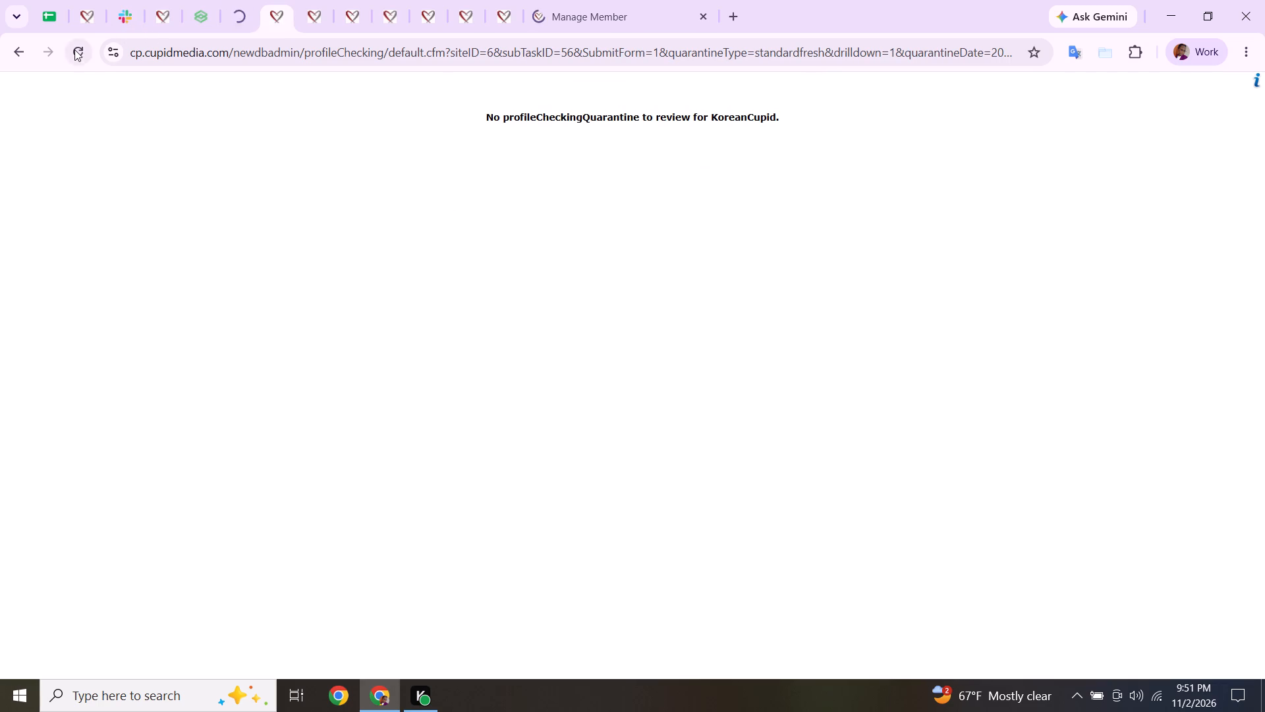
{"action": "left_click", "coordinate": [677, 197]}
{"action": "left_click", "coordinate": [329, 5]}
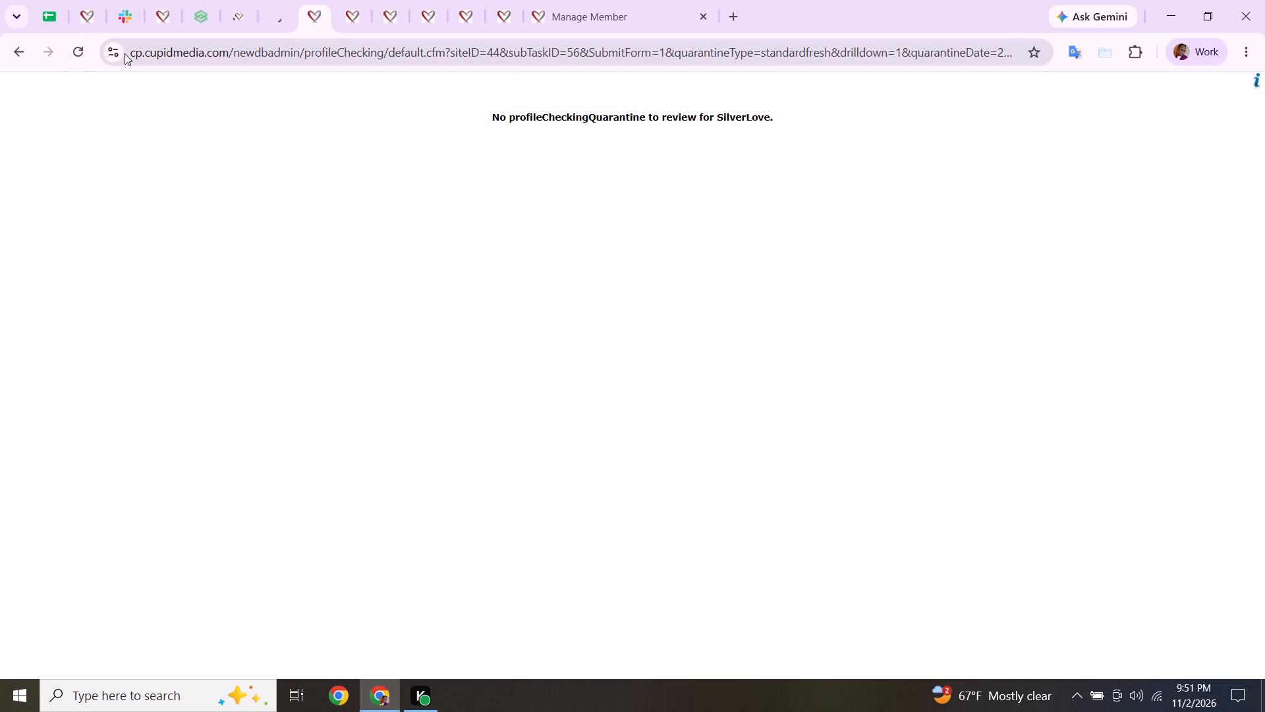
{"action": "left_click", "coordinate": [74, 45]}
{"action": "left_click", "coordinate": [673, 191]}
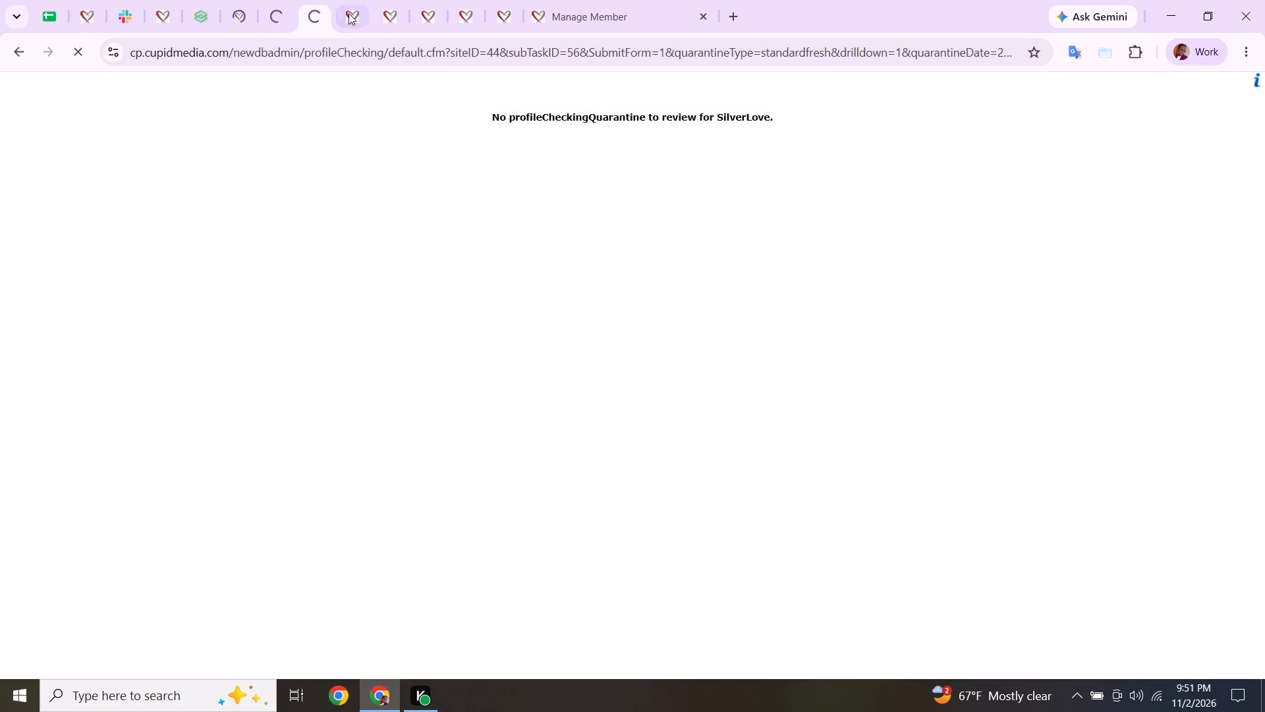
{"action": "left_click", "coordinate": [350, 13]}
{"action": "scroll", "coordinate": [574, 279], "scroll_direction": "down", "scroll_amount": 2}
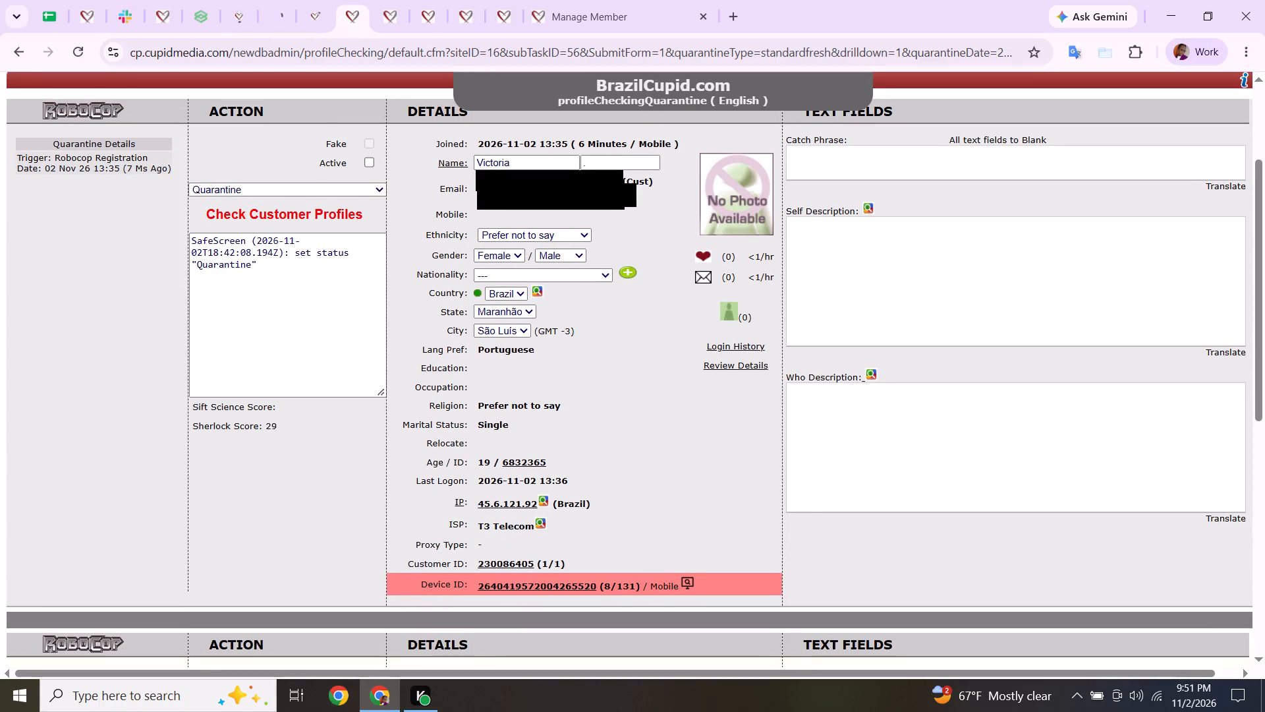
{"action": "left_click", "coordinate": [366, 162]}
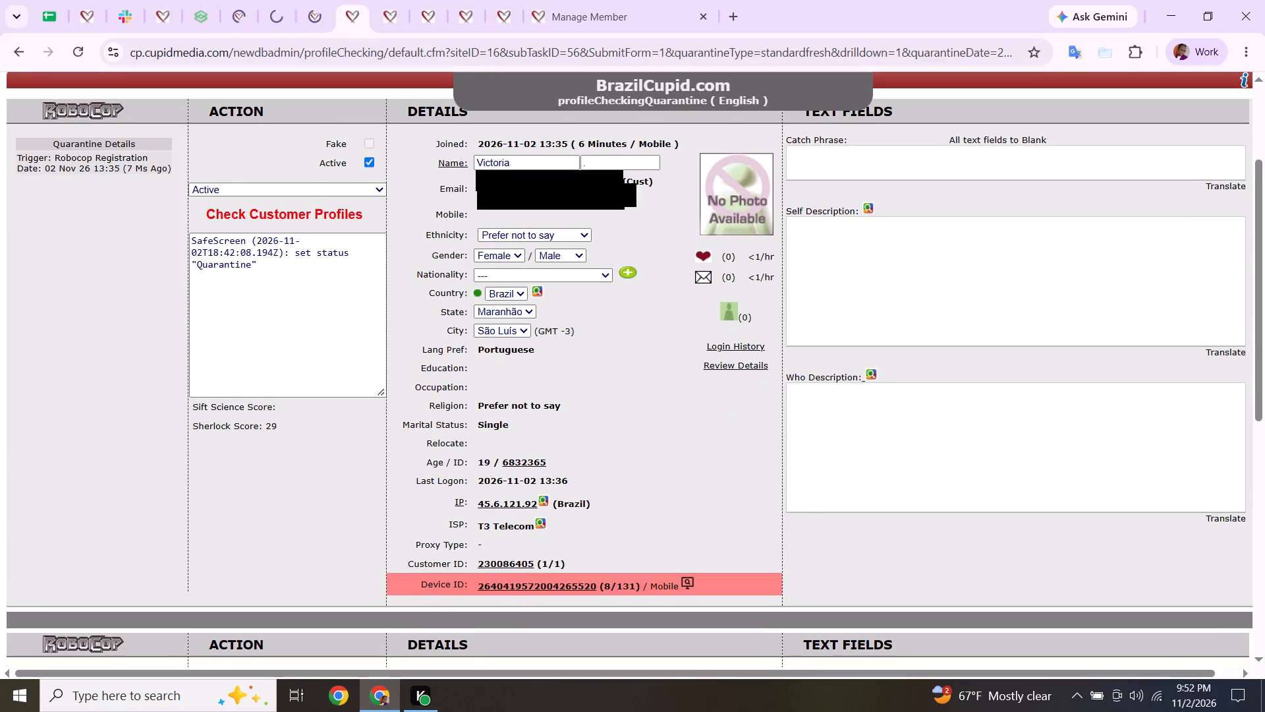
{"action": "scroll", "coordinate": [517, 266], "scroll_direction": "down", "scroll_amount": 8}
{"action": "scroll", "coordinate": [416, 373], "scroll_direction": "down", "scroll_amount": 4}
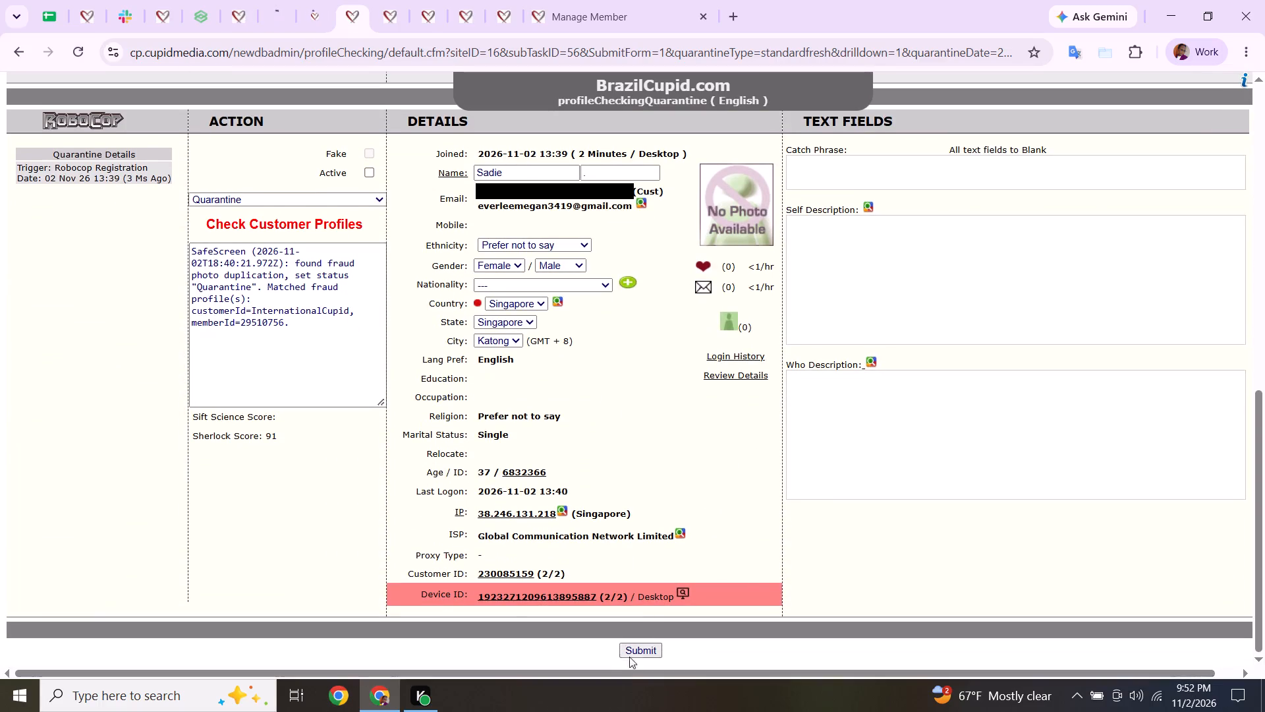
{"action": "left_click", "coordinate": [639, 646]}
Reload the IndonesianCupid quarantine review page, resubmitting its form.
{"action": "left_click", "coordinate": [387, 7]}
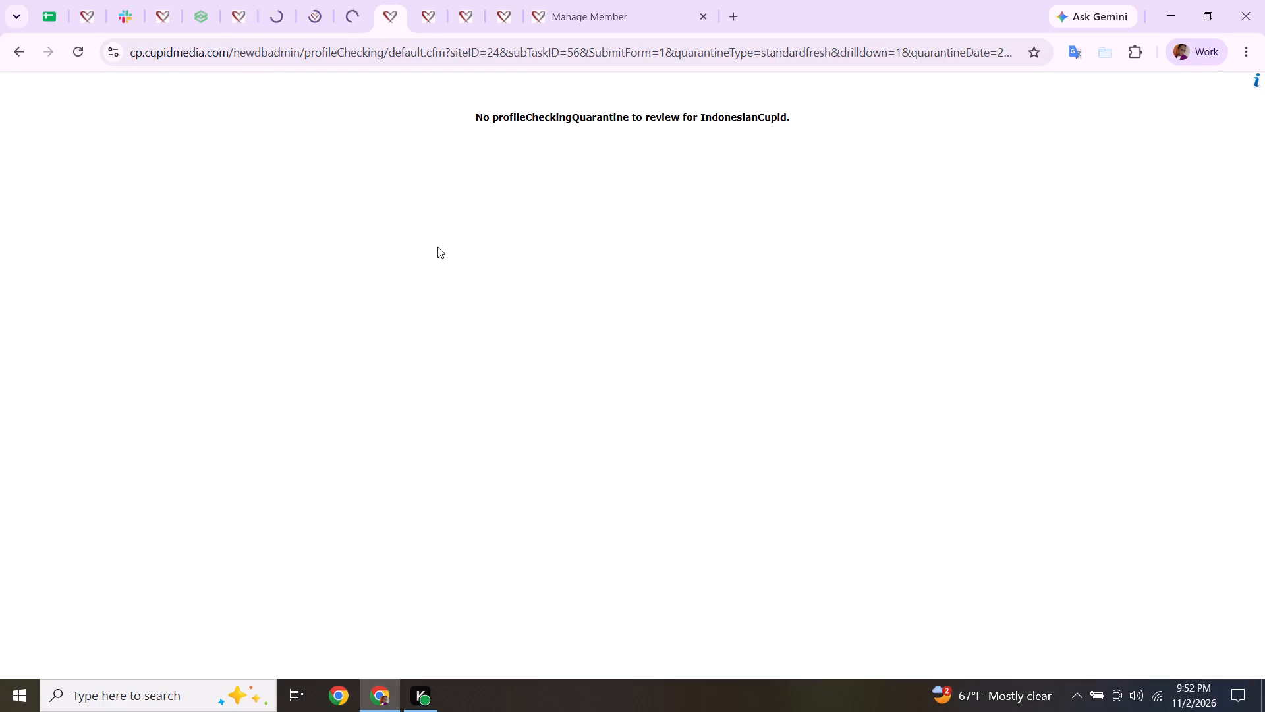
{"action": "left_click", "coordinate": [83, 44]}
{"action": "left_click", "coordinate": [681, 187]}
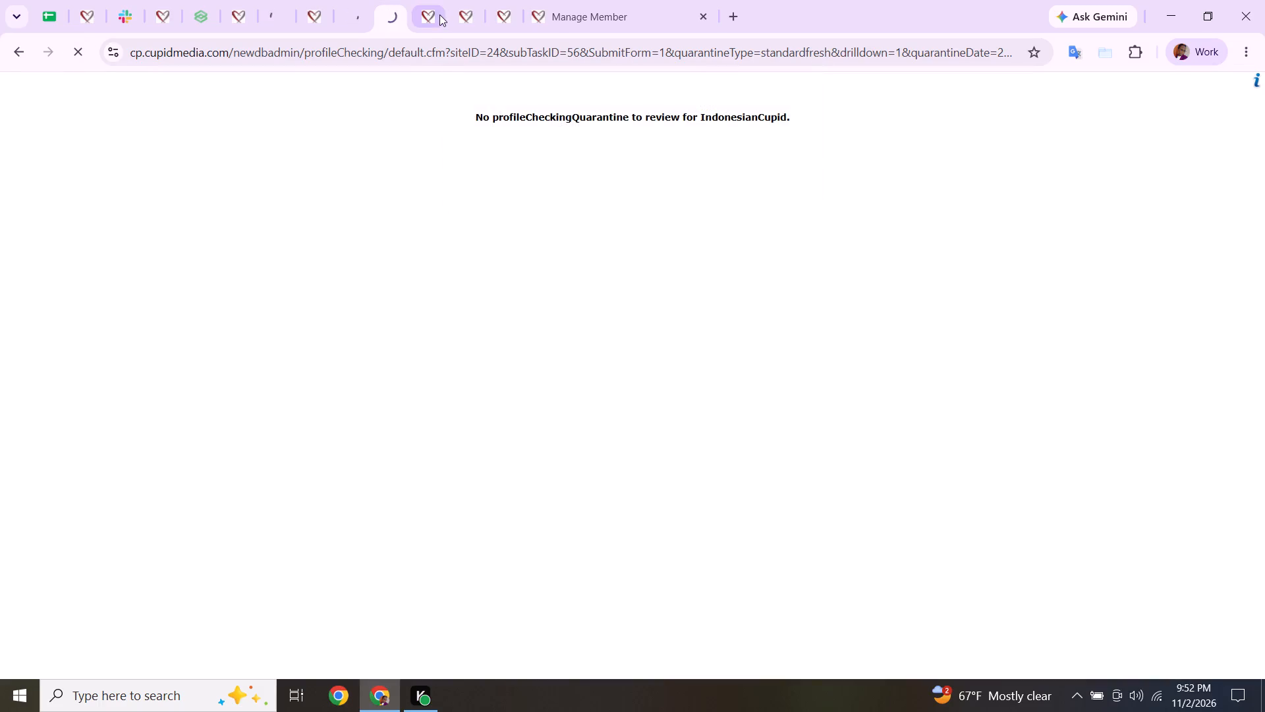
In the PinkCupid quarantine queue, open the member profile of Sofia.
{"action": "left_click", "coordinate": [434, 11]}
{"action": "scroll", "coordinate": [582, 303], "scroll_direction": "down", "scroll_amount": 2}
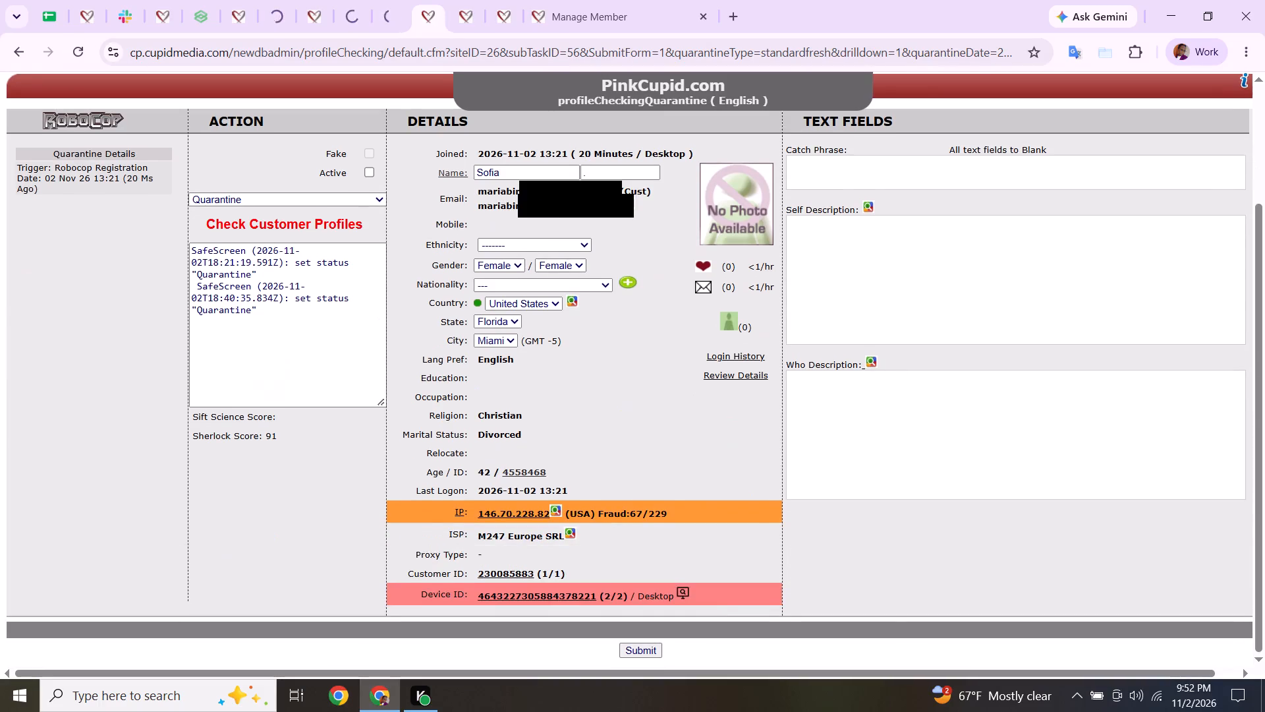
{"action": "left_click", "coordinate": [452, 171]}
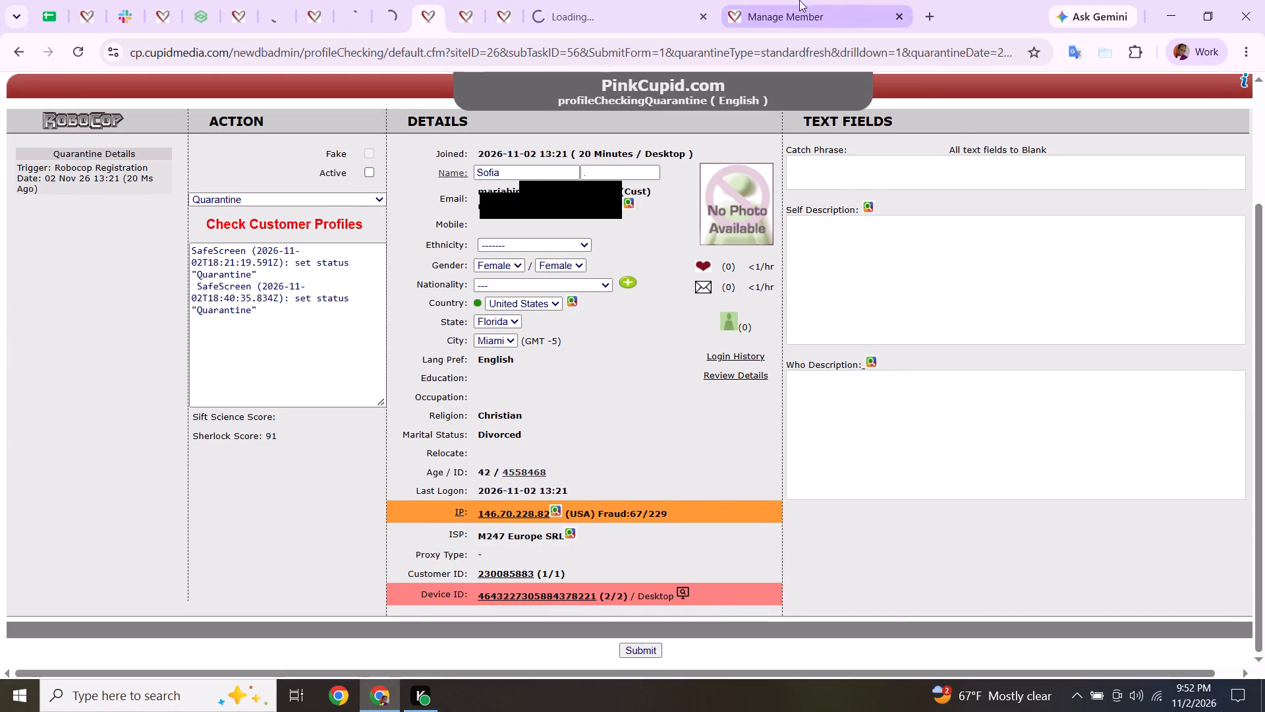
Look over Mavis's ThaiCupid member profile and open her mail history.
{"action": "left_click", "coordinate": [799, 0]}
{"action": "left_click", "coordinate": [802, 510]}
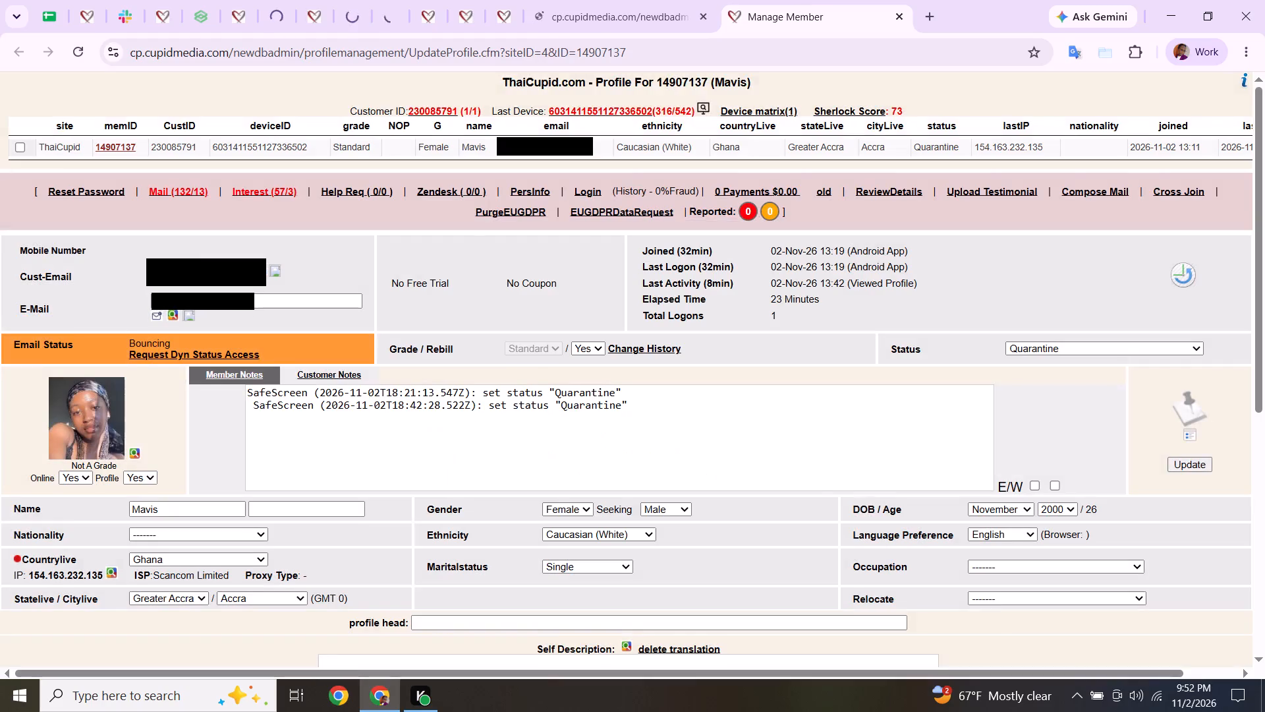
{"action": "scroll", "coordinate": [773, 430], "scroll_direction": "down", "scroll_amount": 2}
{"action": "scroll", "coordinate": [762, 407], "scroll_direction": "up", "scroll_amount": 4}
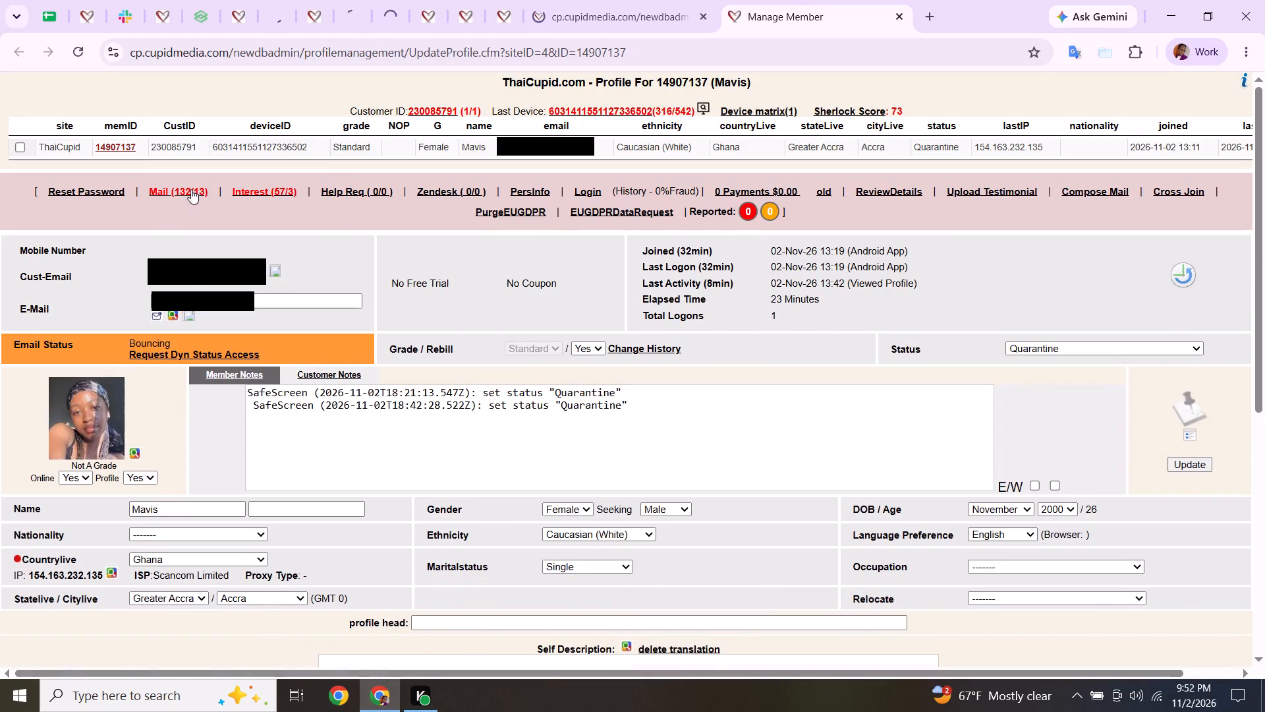
{"action": "left_click", "coordinate": [185, 187]}
{"action": "left_click", "coordinate": [923, 4]}
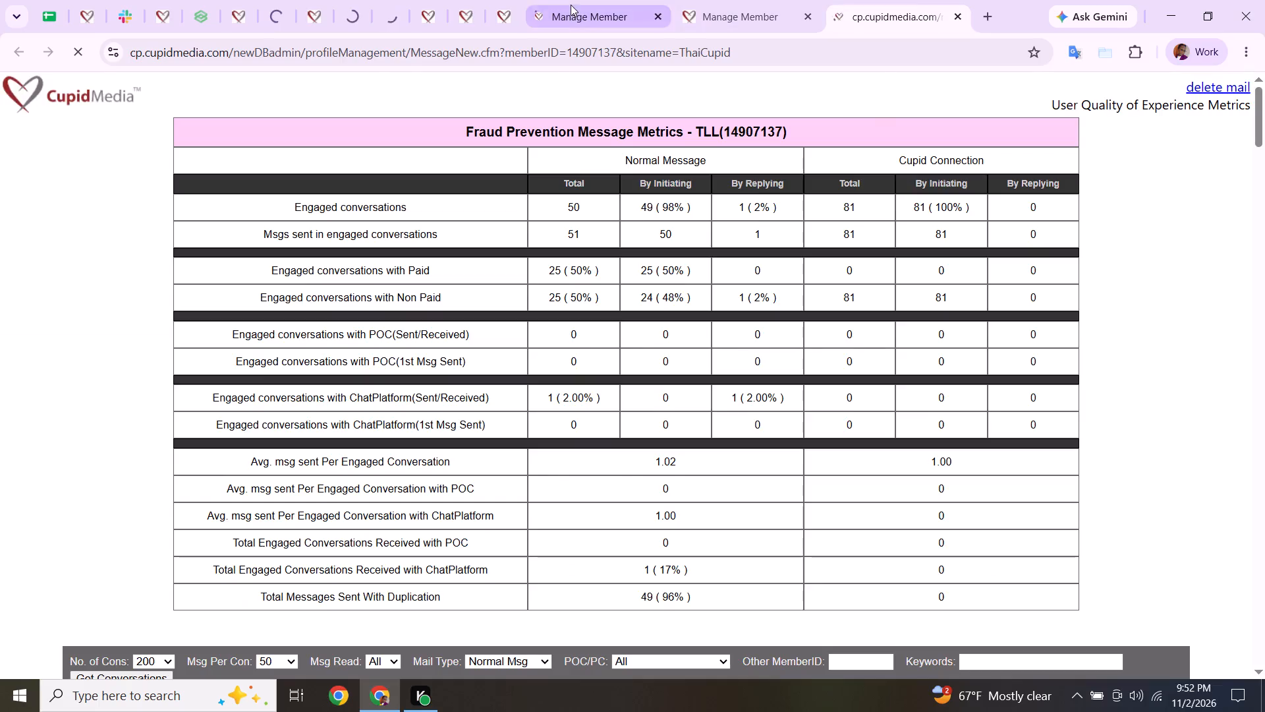
Examine Sofia's PinkCupid profile, run a Google Lens search on her photo, look through the matches, and close the profile.
{"action": "left_click", "coordinate": [571, 5]}
{"action": "scroll", "coordinate": [520, 302], "scroll_direction": "down", "scroll_amount": 1}
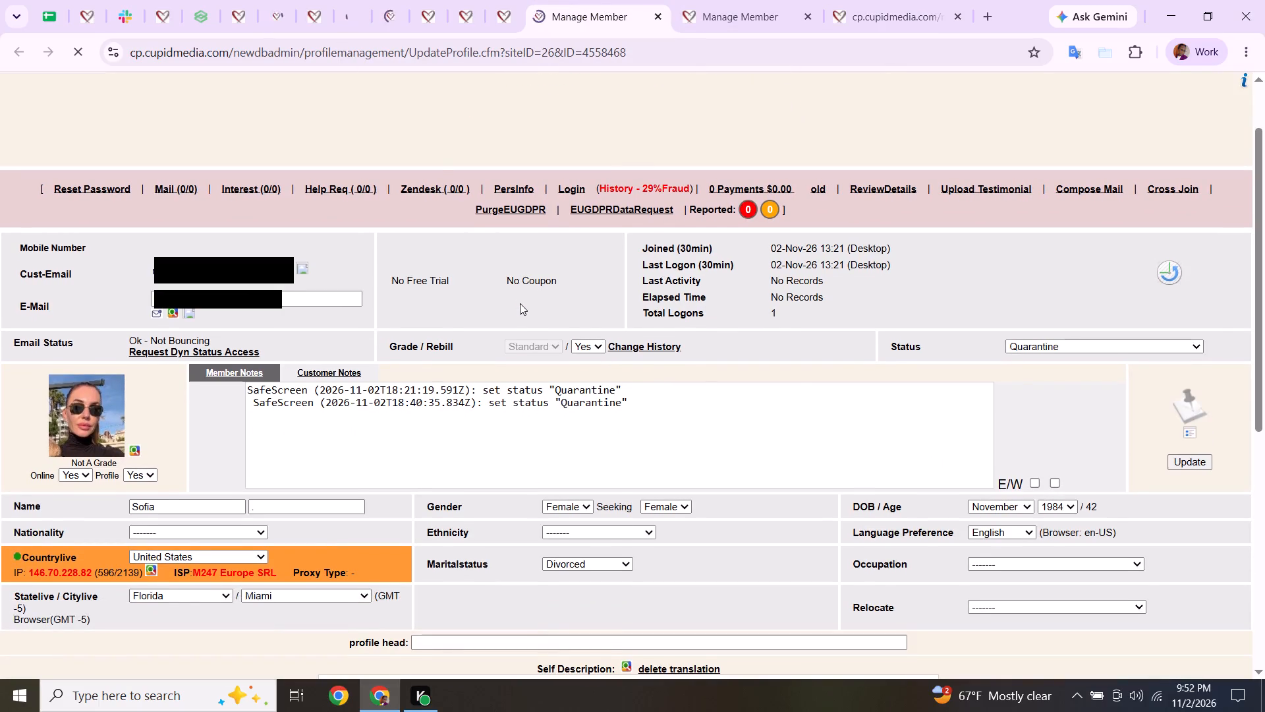
{"action": "scroll", "coordinate": [520, 303], "scroll_direction": "up", "scroll_amount": 5}
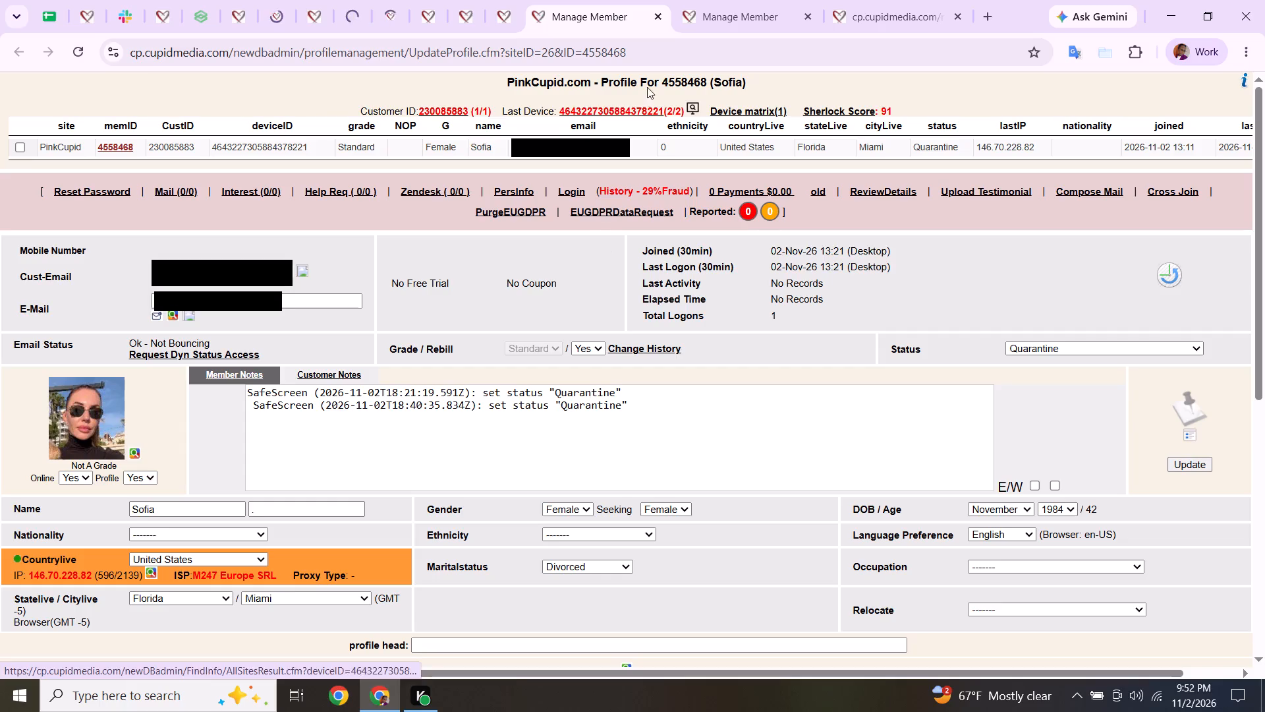
{"action": "right_click", "coordinate": [83, 432]}
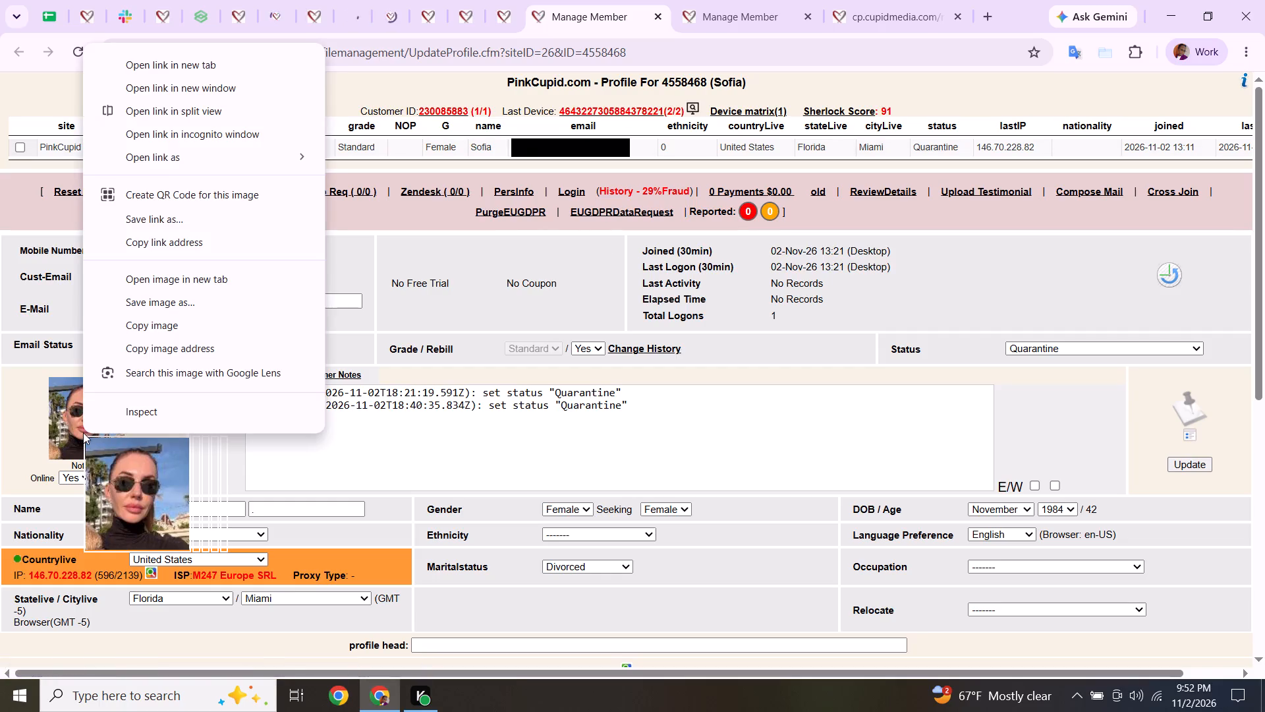
{"action": "left_click", "coordinate": [171, 369]}
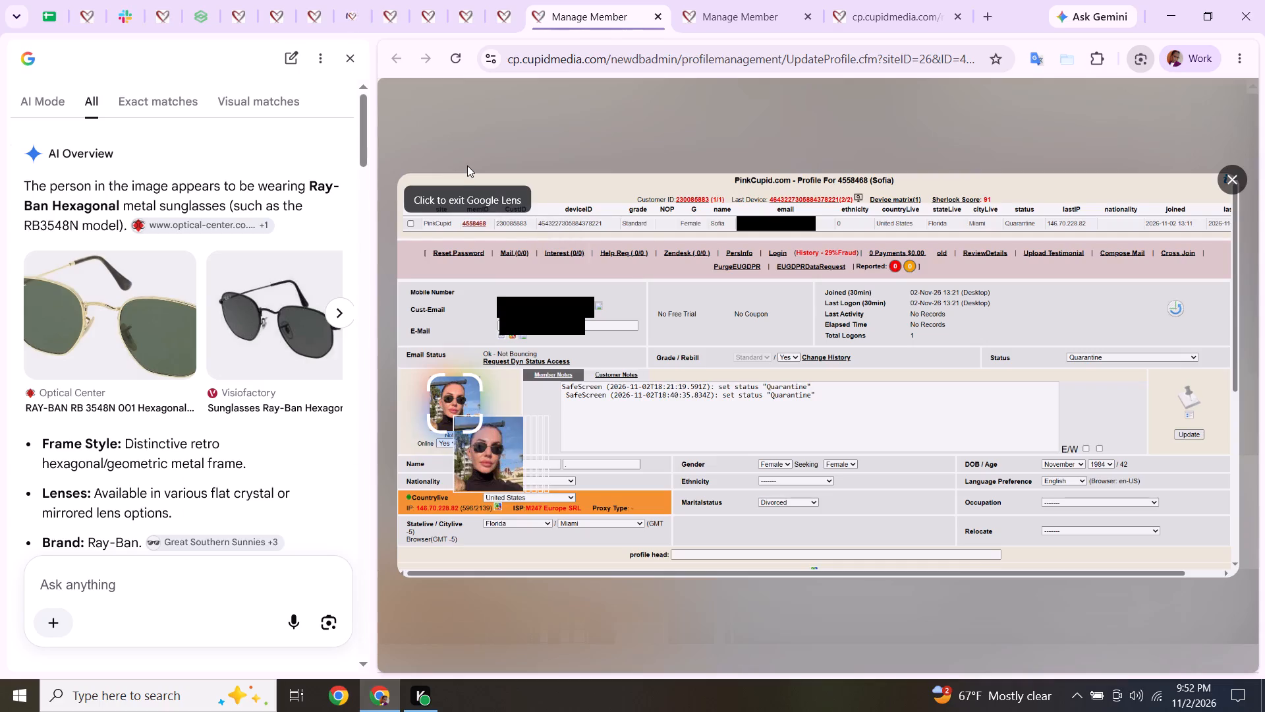
{"action": "scroll", "coordinate": [259, 280], "scroll_direction": "down", "scroll_amount": 16}
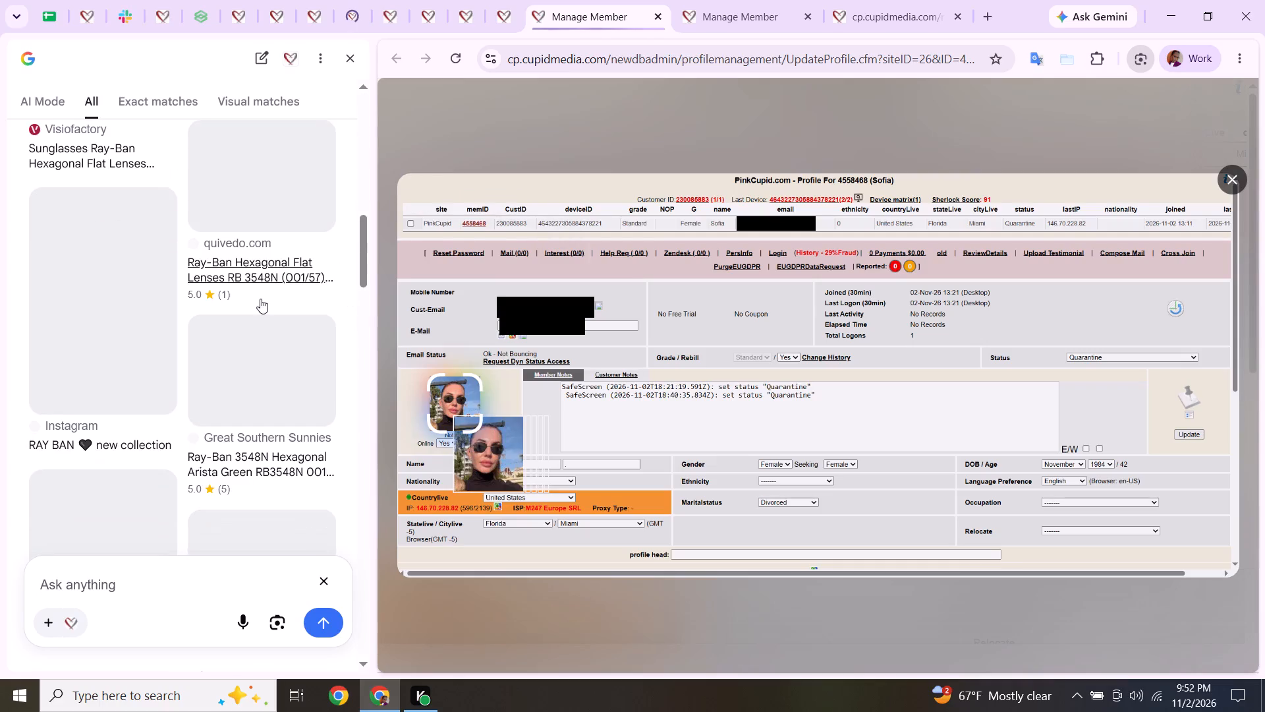
{"action": "scroll", "coordinate": [260, 299], "scroll_direction": "down", "scroll_amount": 6}
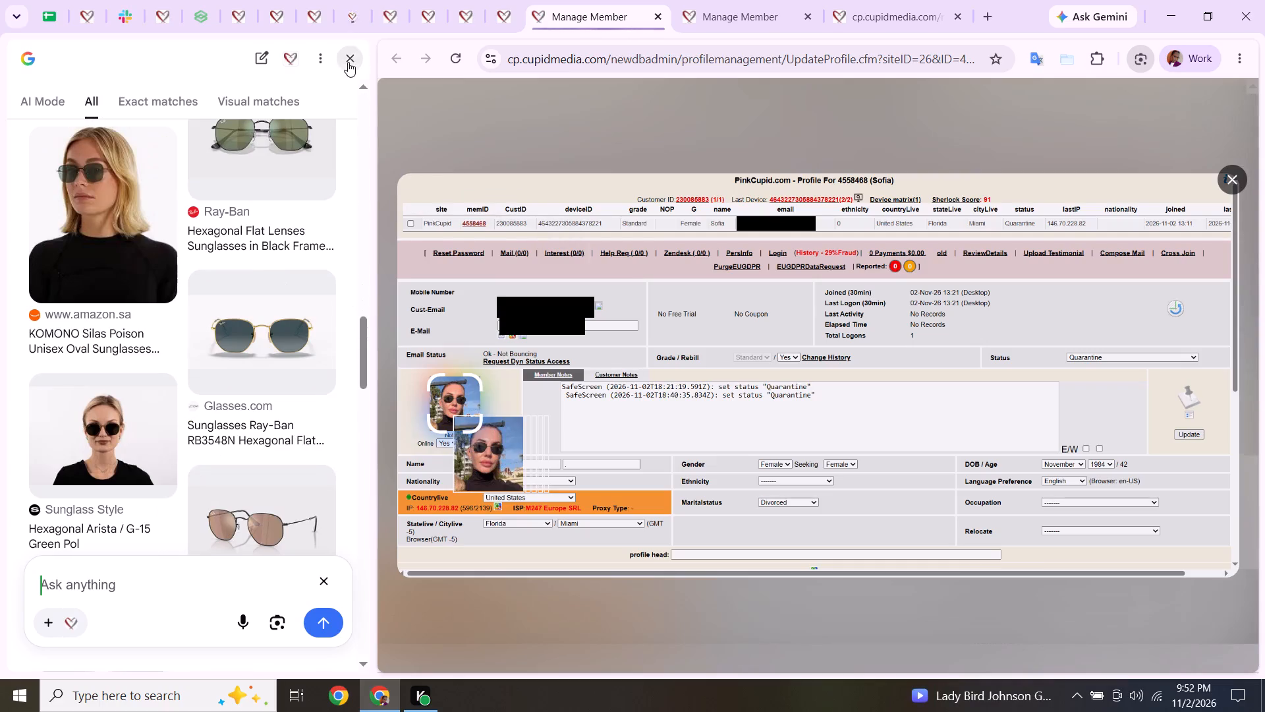
{"action": "left_click", "coordinate": [351, 56]}
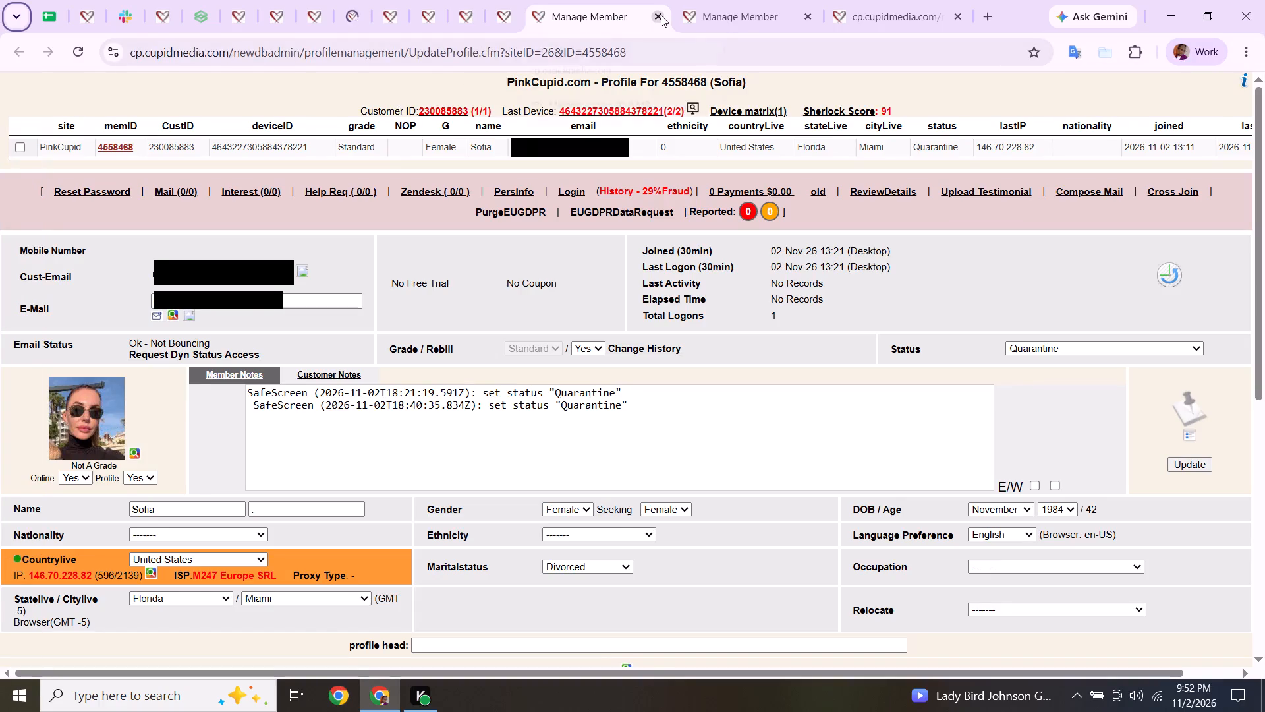
{"action": "left_click", "coordinate": [661, 15]}
Read through Mavis's ThaiCupid message conversations for scam patterns, then close the mail history.
{"action": "left_click", "coordinate": [748, 3]}
{"action": "scroll", "coordinate": [532, 336], "scroll_direction": "down", "scroll_amount": 15}
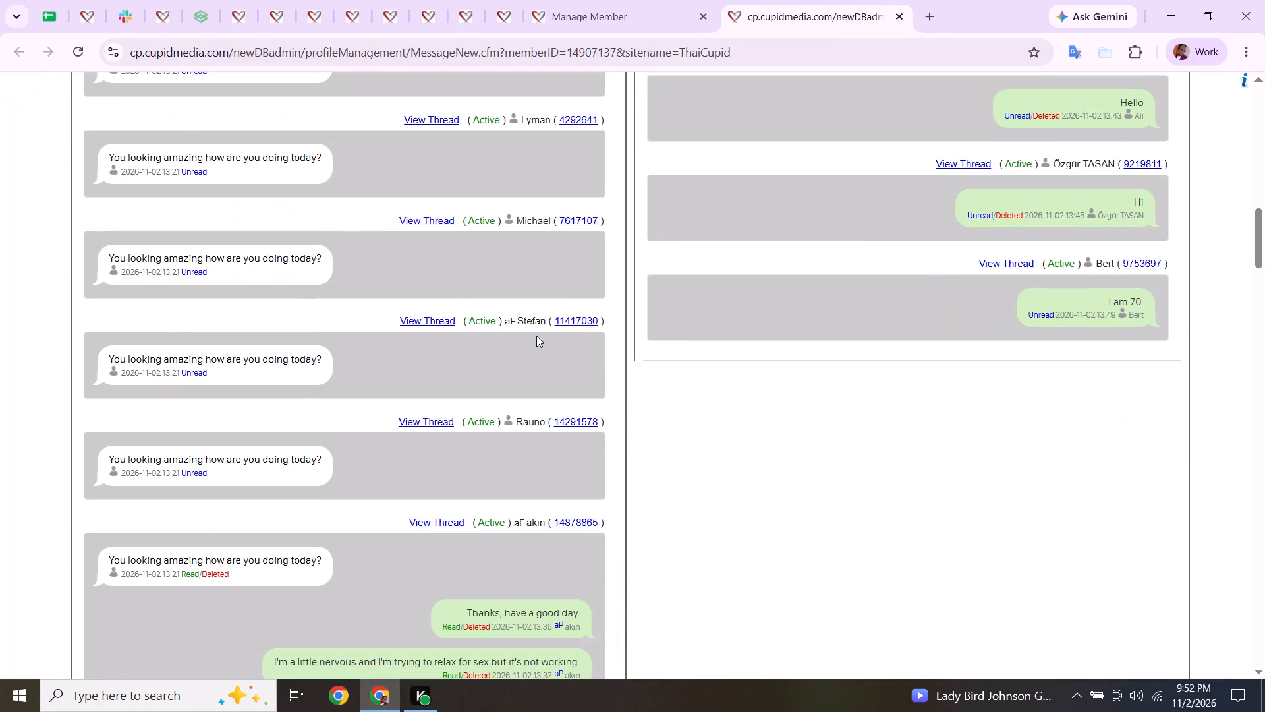
{"action": "scroll", "coordinate": [536, 336], "scroll_direction": "down", "scroll_amount": 5}
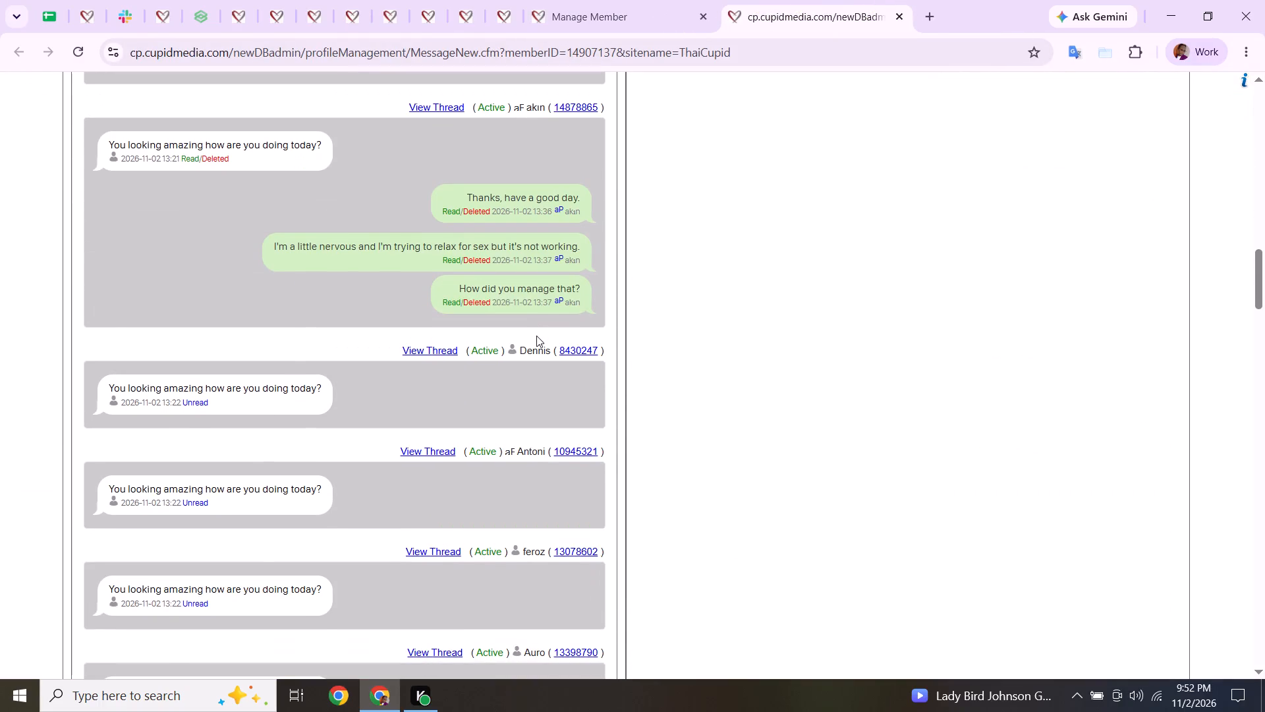
{"action": "scroll", "coordinate": [536, 336], "scroll_direction": "down", "scroll_amount": 10}
{"action": "scroll", "coordinate": [536, 337], "scroll_direction": "down", "scroll_amount": 20}
{"action": "scroll", "coordinate": [536, 337], "scroll_direction": "down", "scroll_amount": 2}
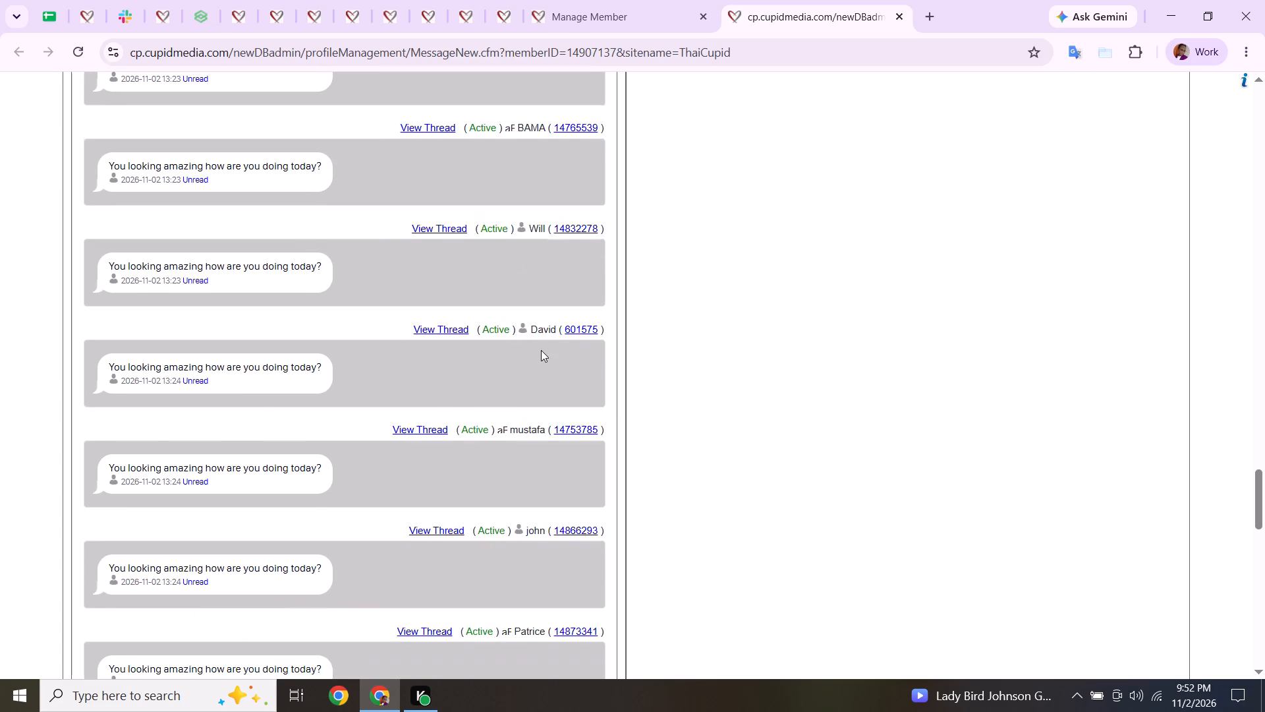
{"action": "scroll", "coordinate": [541, 350], "scroll_direction": "down", "scroll_amount": 8}
{"action": "left_click", "coordinate": [902, 17]}
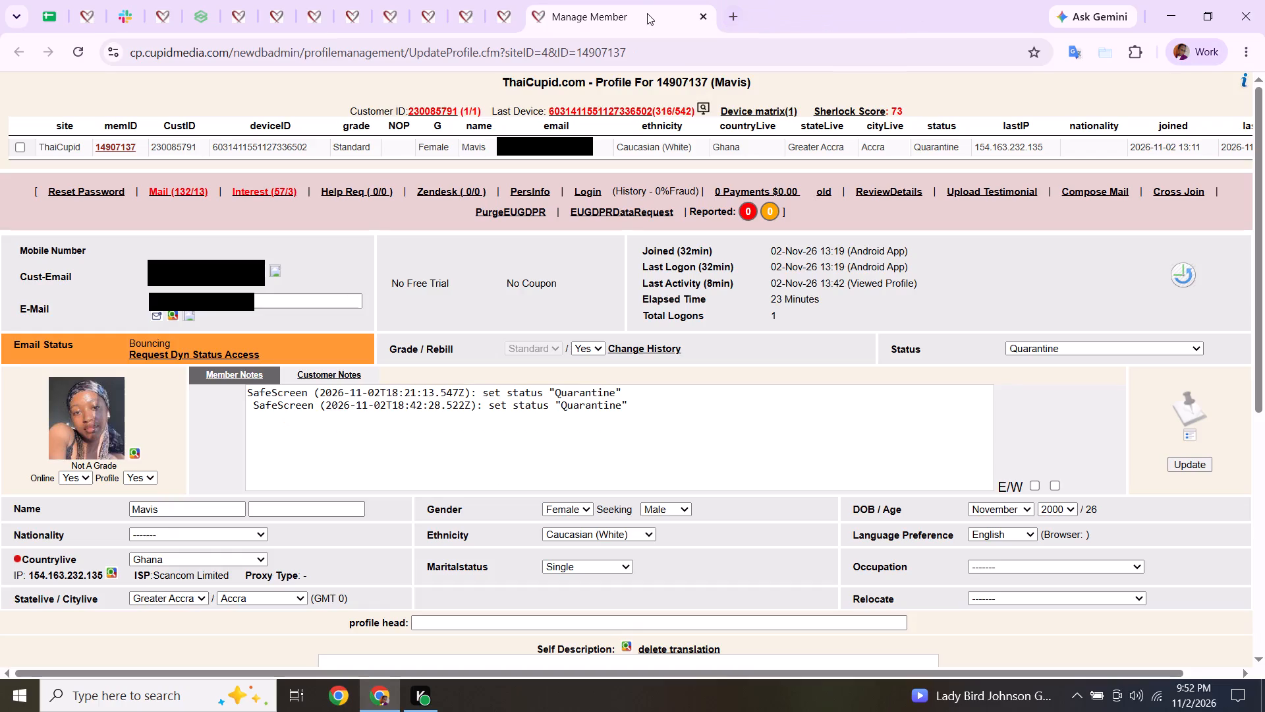
Close Mavis's member profile and mark her Active in the ThaiCupid quarantine queue.
{"action": "left_click", "coordinate": [509, 7]}
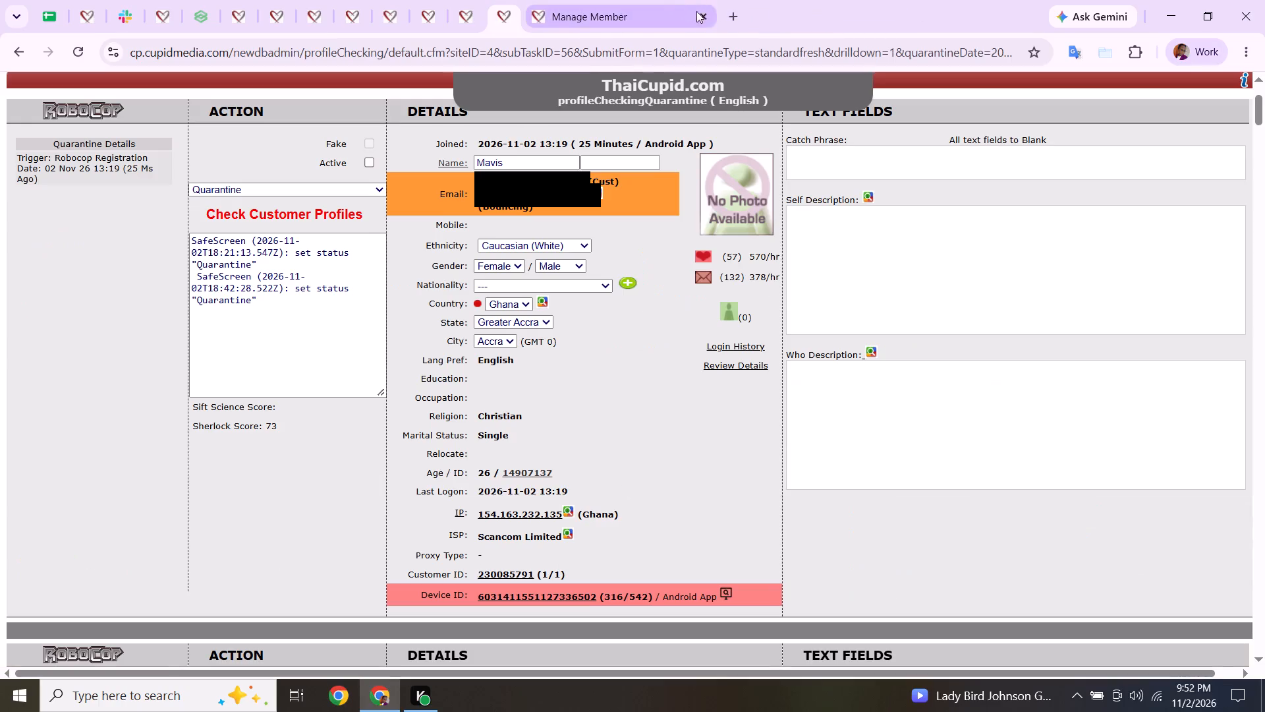
{"action": "left_click", "coordinate": [700, 15]}
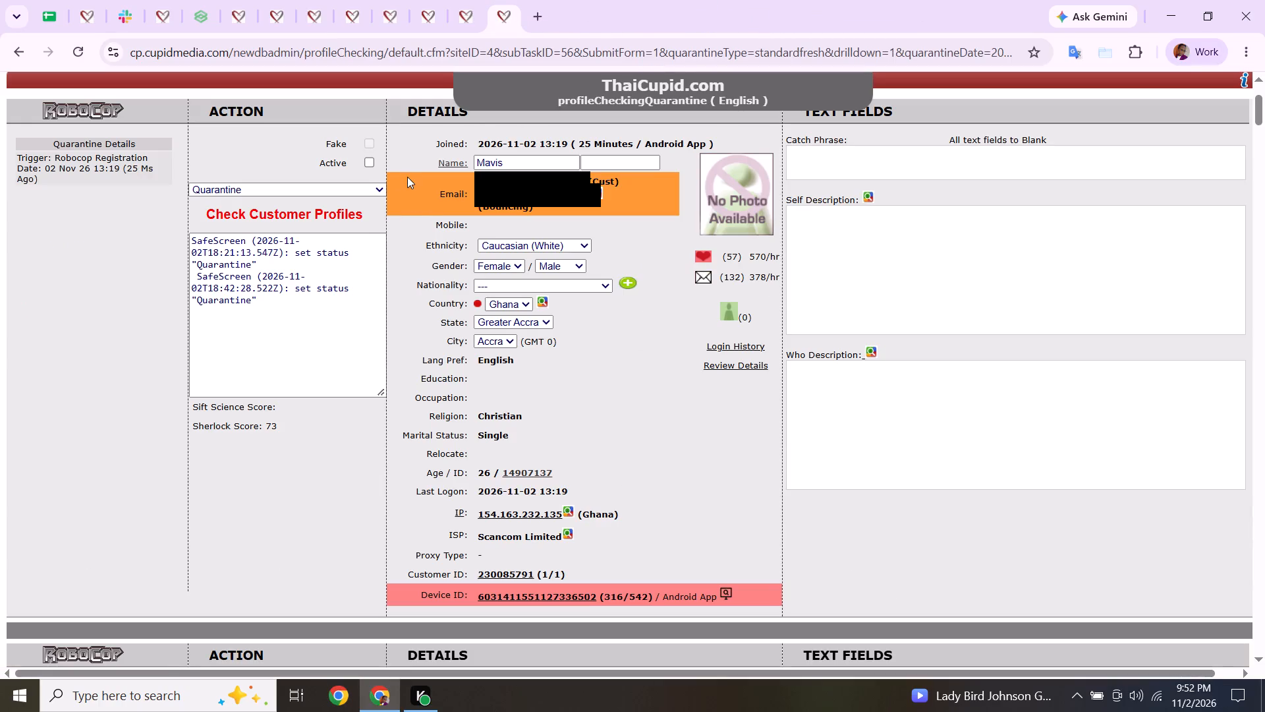
{"action": "left_click", "coordinate": [371, 160]}
Add the note "scammer email format" below the SafeScreen entry for Lucky in the ThaiCupid quarantine queue.
{"action": "scroll", "coordinate": [430, 231], "scroll_direction": "down", "scroll_amount": 8}
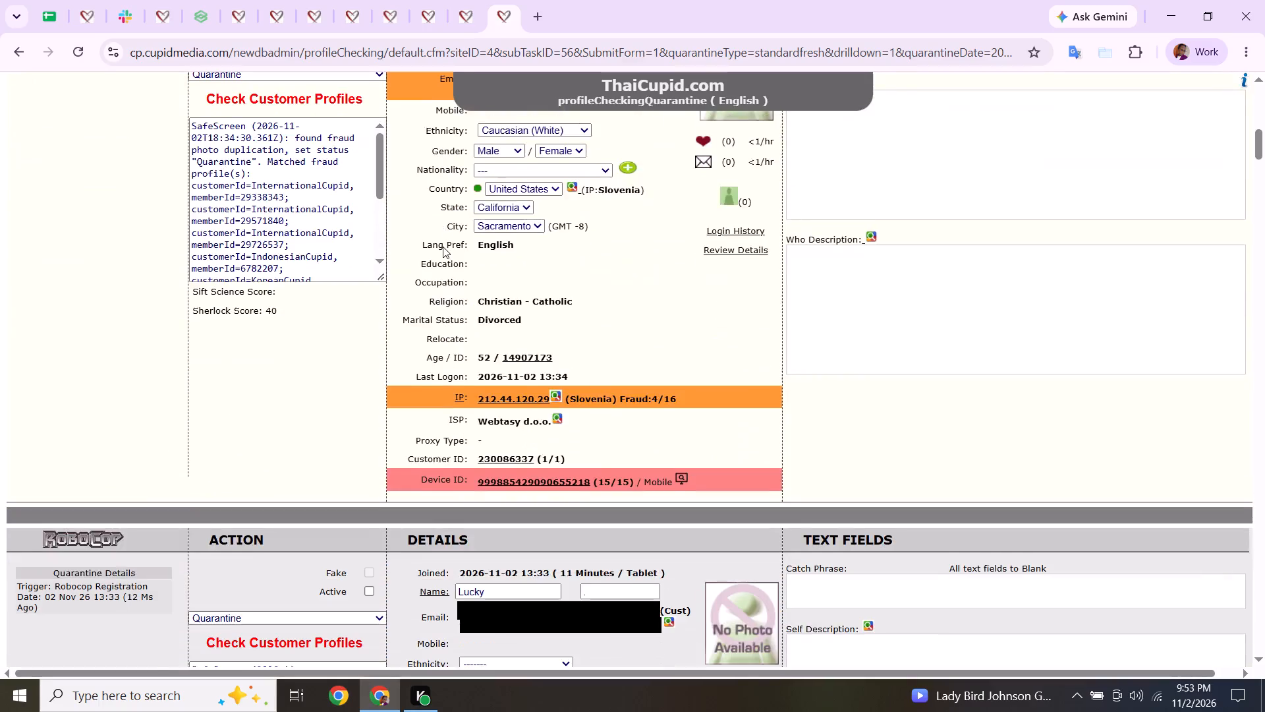
{"action": "scroll", "coordinate": [443, 247], "scroll_direction": "down", "scroll_amount": 5}
{"action": "left_click", "coordinate": [289, 293]}
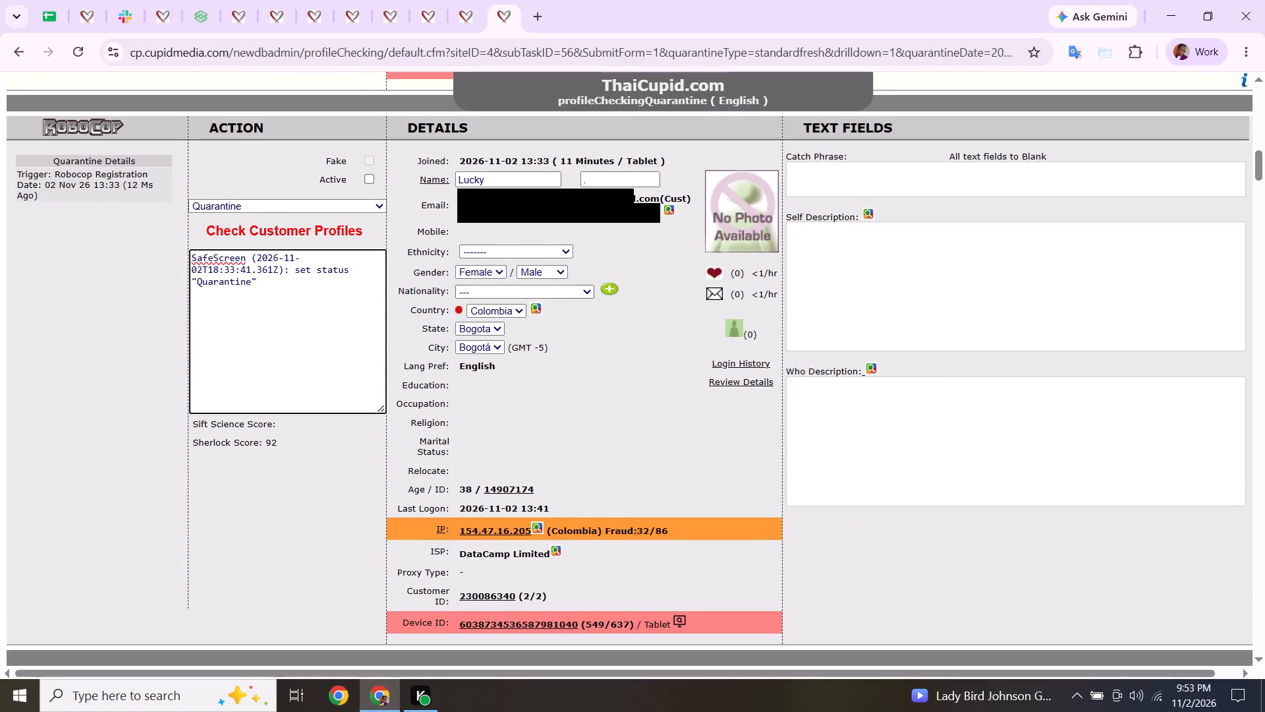
{"action": "key", "text": "Return"}
{"action": "key", "text": "Return"}
{"action": "type", "text": "scammer e"}
{"action": "type", "text": "ma"}
{"action": "key", "text": "i"}
{"action": "type", "text": "l fo"}
{"action": "type", "text": "rmat"}
{"action": "key", "text": "space"}
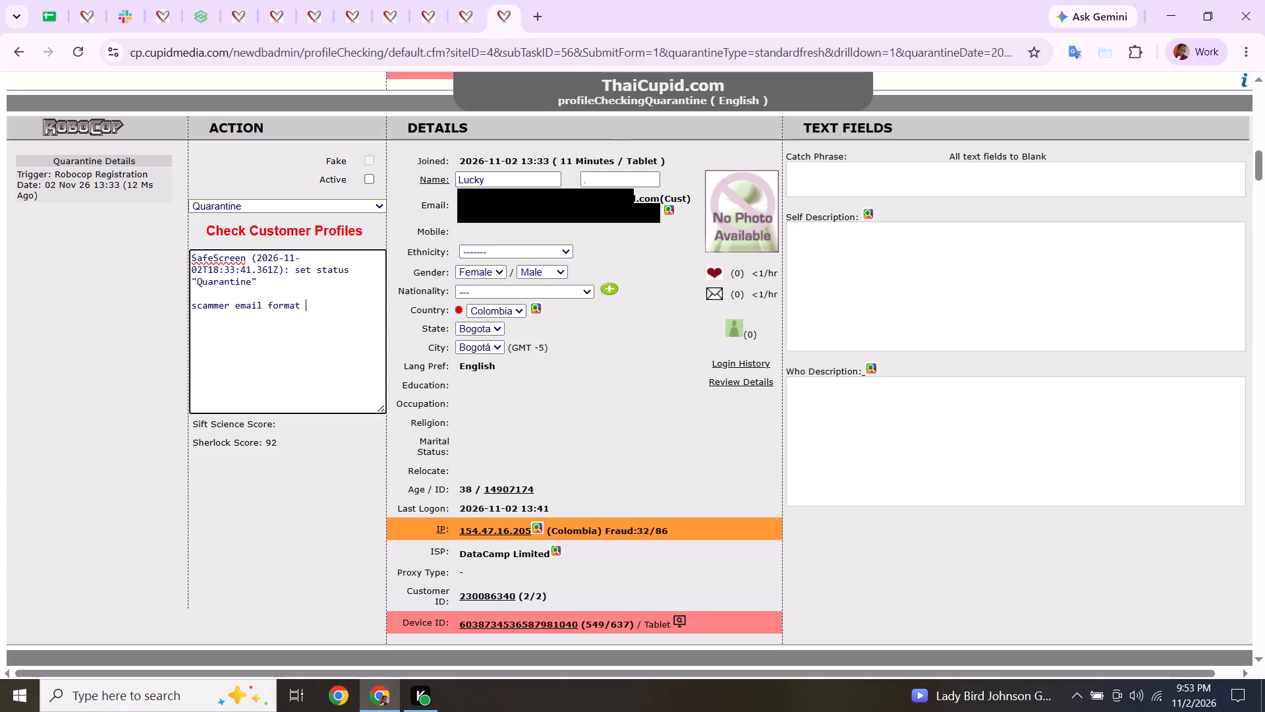
Copy the "scammer email format" note line from Lucky's notes.
{"action": "triple_click", "coordinate": [267, 307]}
{"action": "right_click", "coordinate": [267, 307]}
{"action": "left_click", "coordinate": [322, 299]}
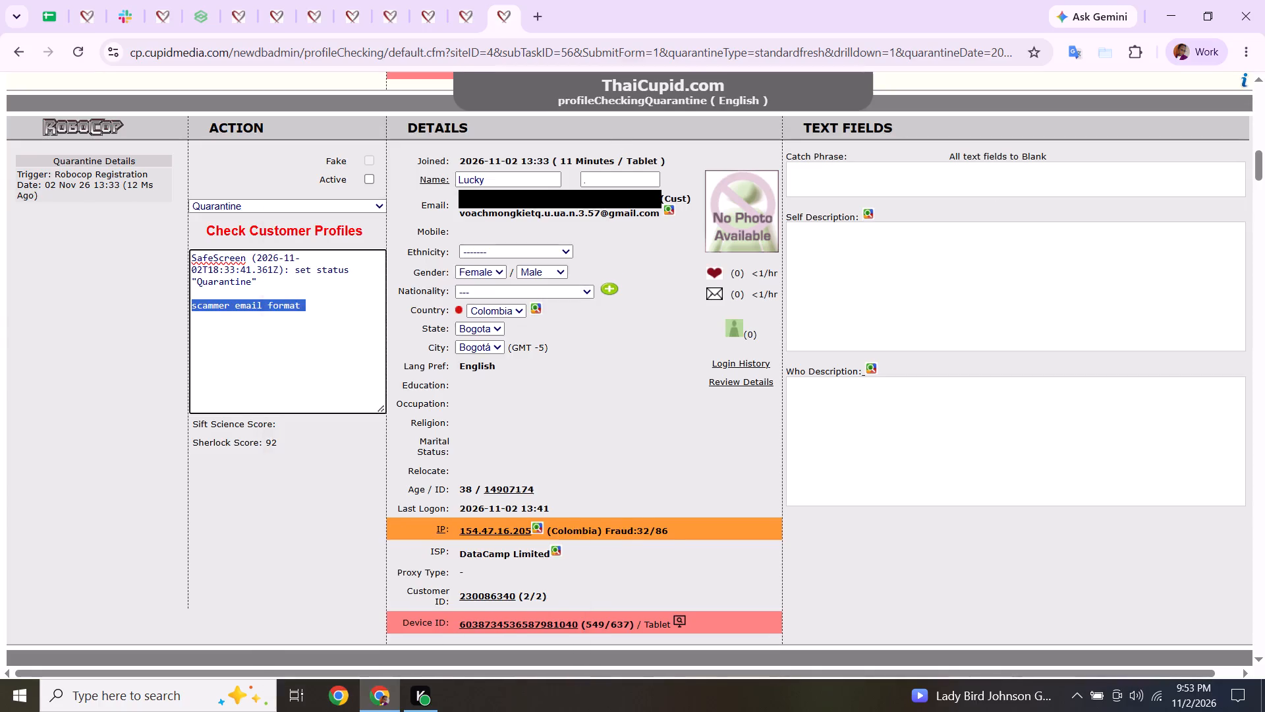
Add the copied note "scammer email format" below the SafeScreen entry for Tina from Tanzania in the ThaiCupid quarantine queue.
{"action": "left_click", "coordinate": [327, 328]}
{"action": "scroll", "coordinate": [555, 345], "scroll_direction": "down", "scroll_amount": 13}
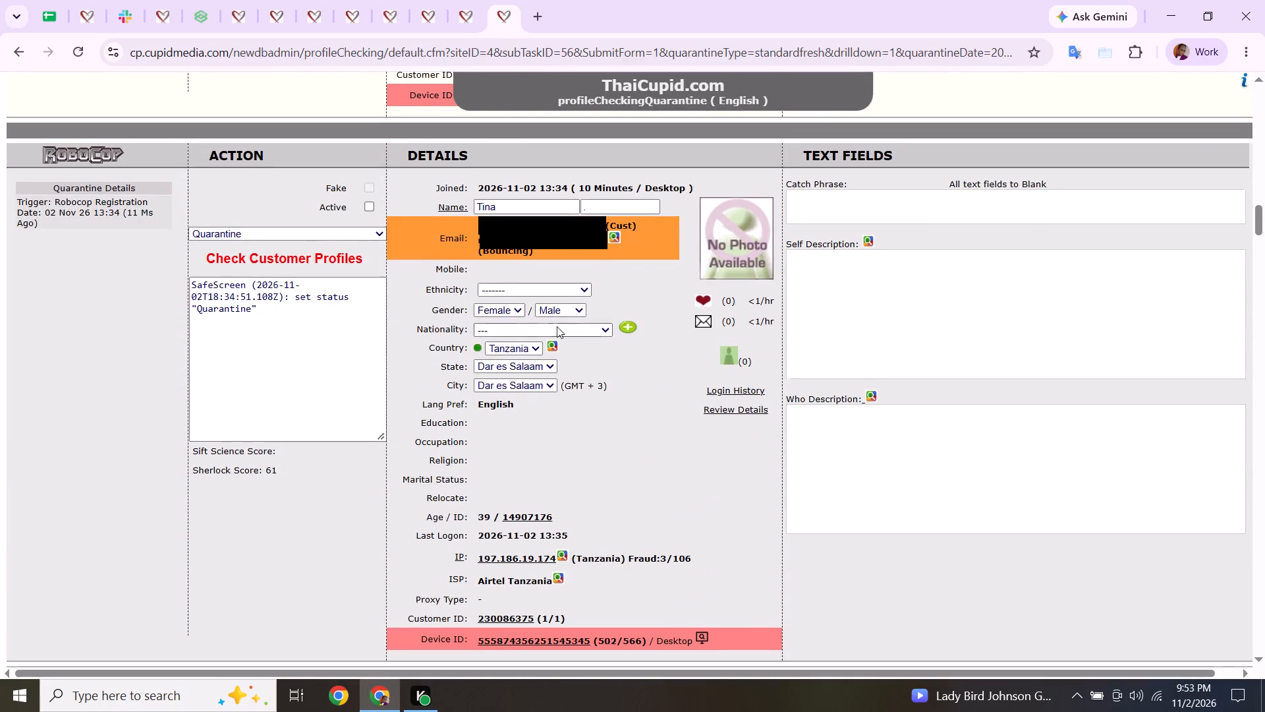
{"action": "left_click", "coordinate": [314, 331]}
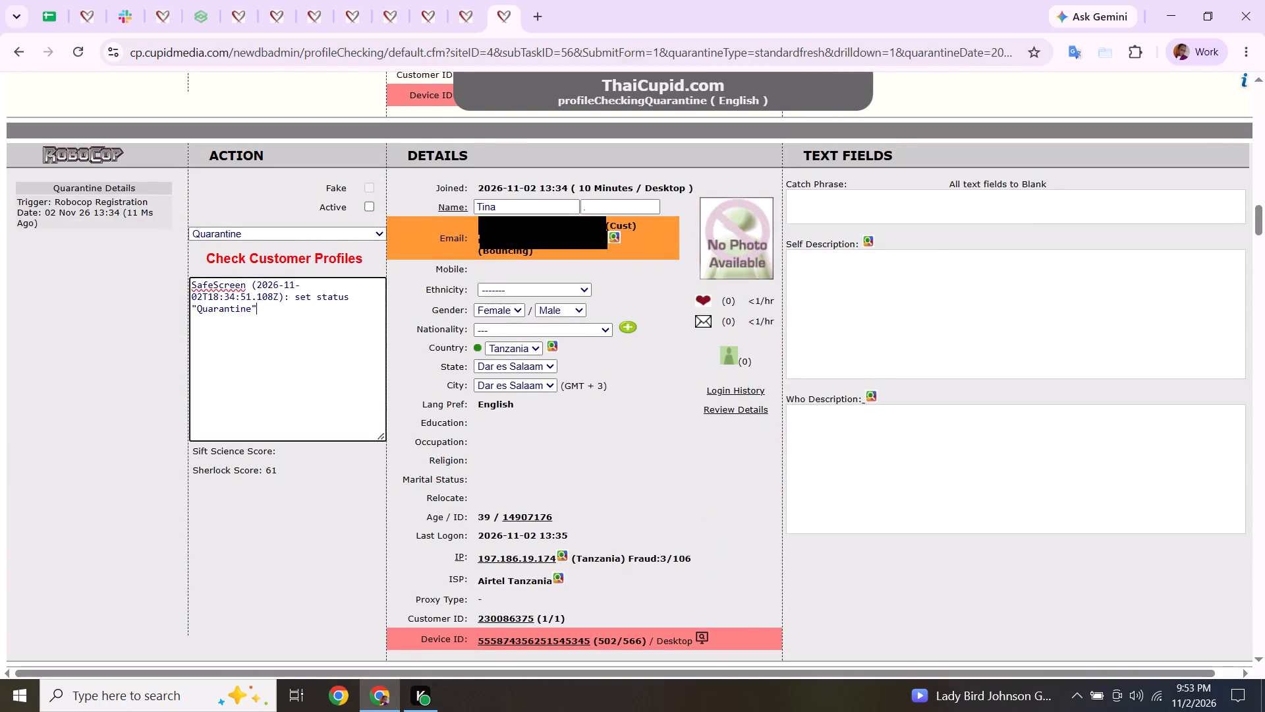
{"action": "key", "text": "Return"}
{"action": "key", "text": "Return"}
{"action": "right_click", "coordinate": [278, 339]}
{"action": "left_click", "coordinate": [317, 496]}
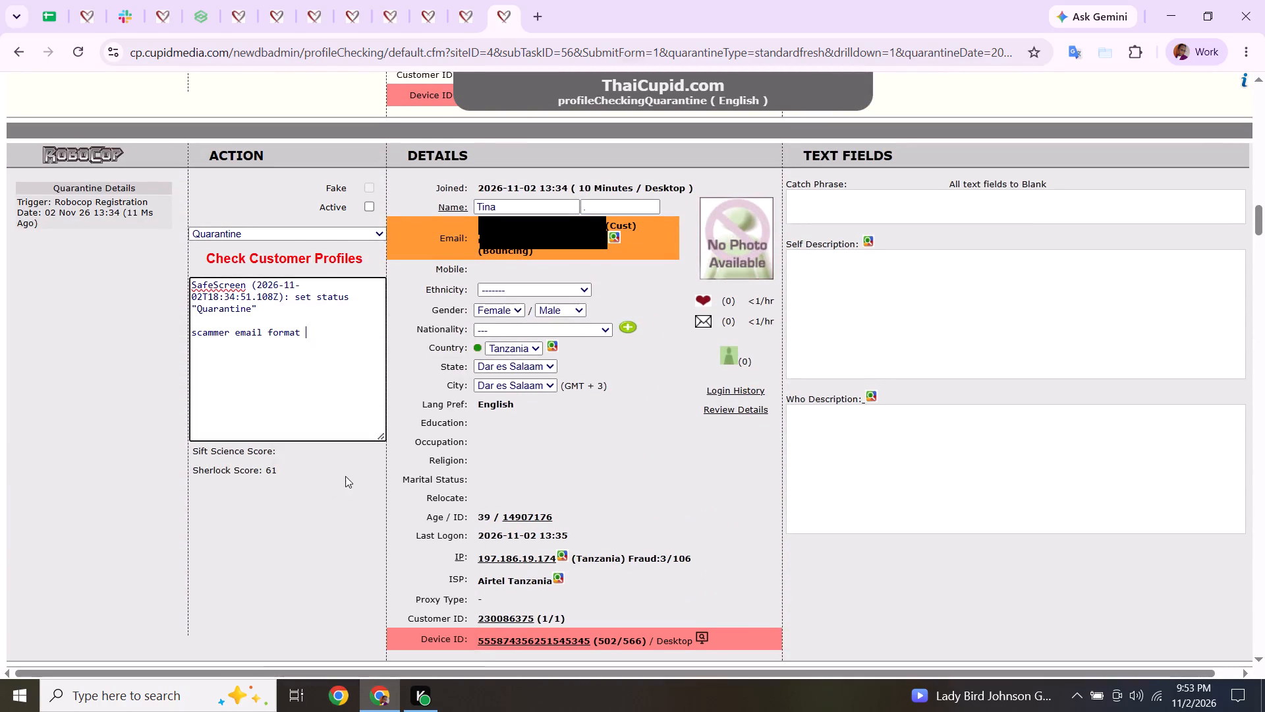
{"action": "scroll", "coordinate": [482, 374], "scroll_direction": "down", "scroll_amount": 7}
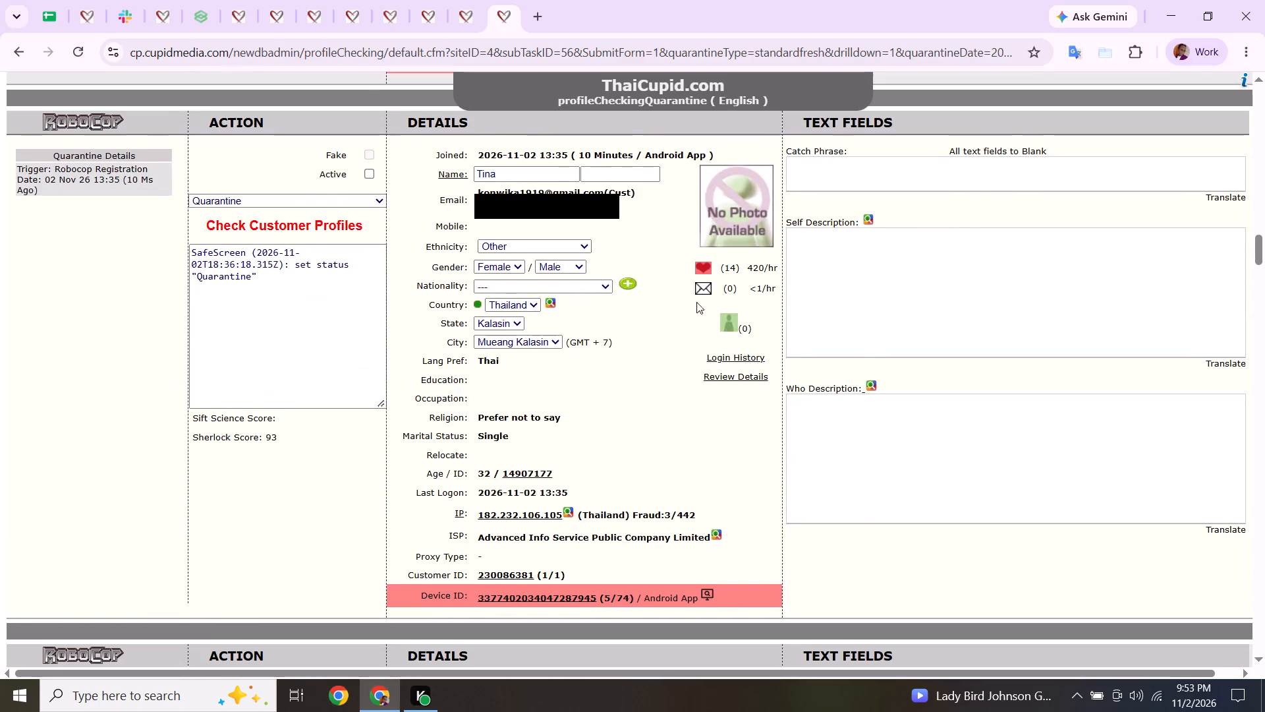
{"action": "left_click", "coordinate": [370, 171]}
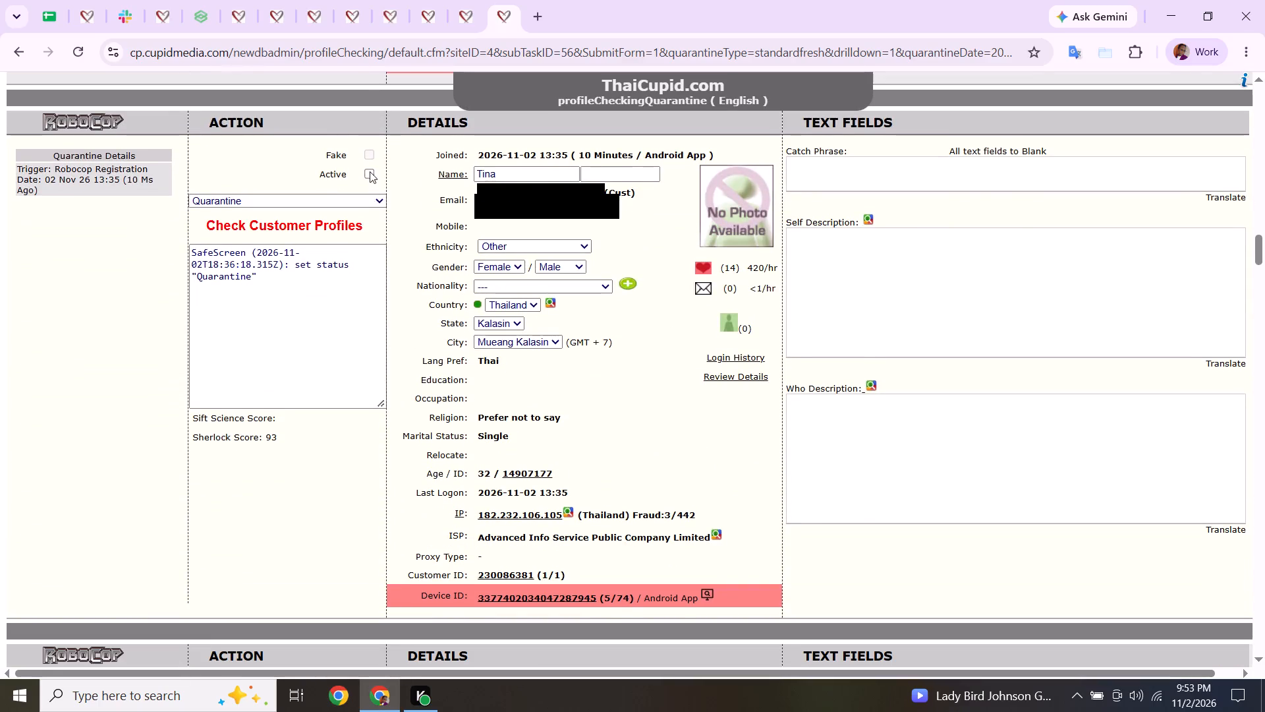
Open Cherry's member profile from the quarantine queue and examine its account details and linked records.
{"action": "scroll", "coordinate": [457, 301], "scroll_direction": "down", "scroll_amount": 6}
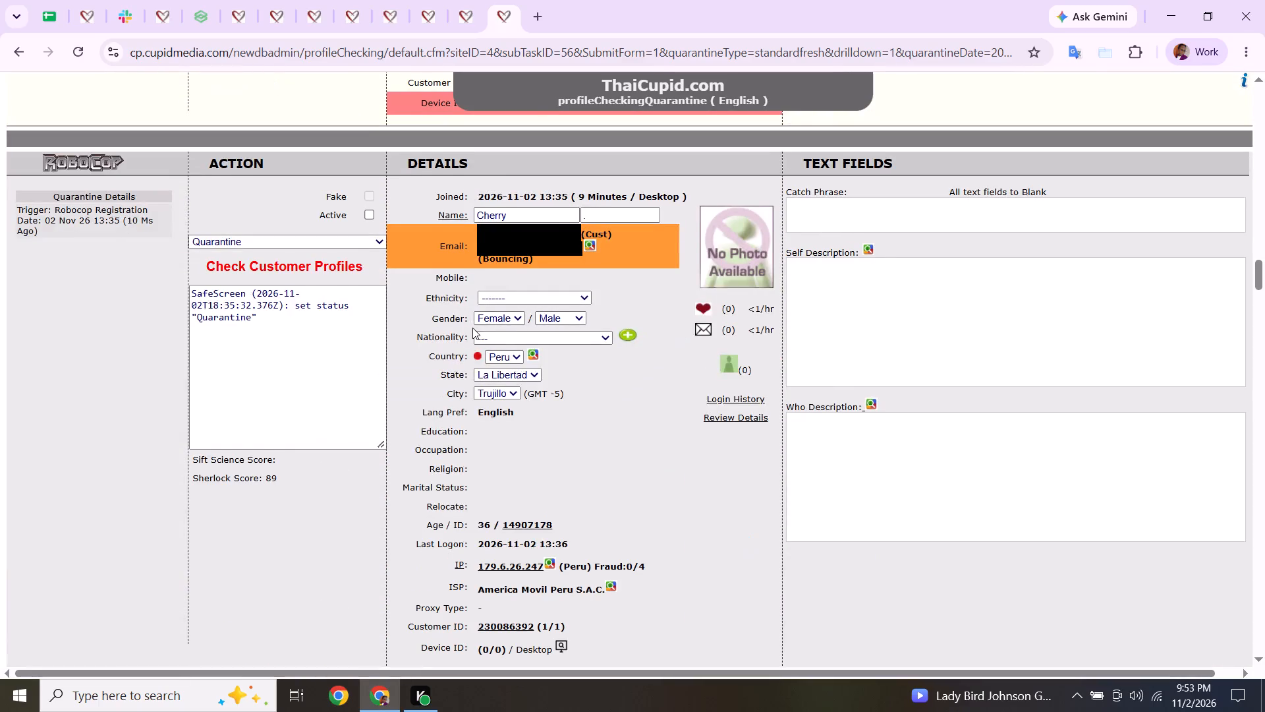
{"action": "scroll", "coordinate": [472, 326], "scroll_direction": "down", "scroll_amount": 1}
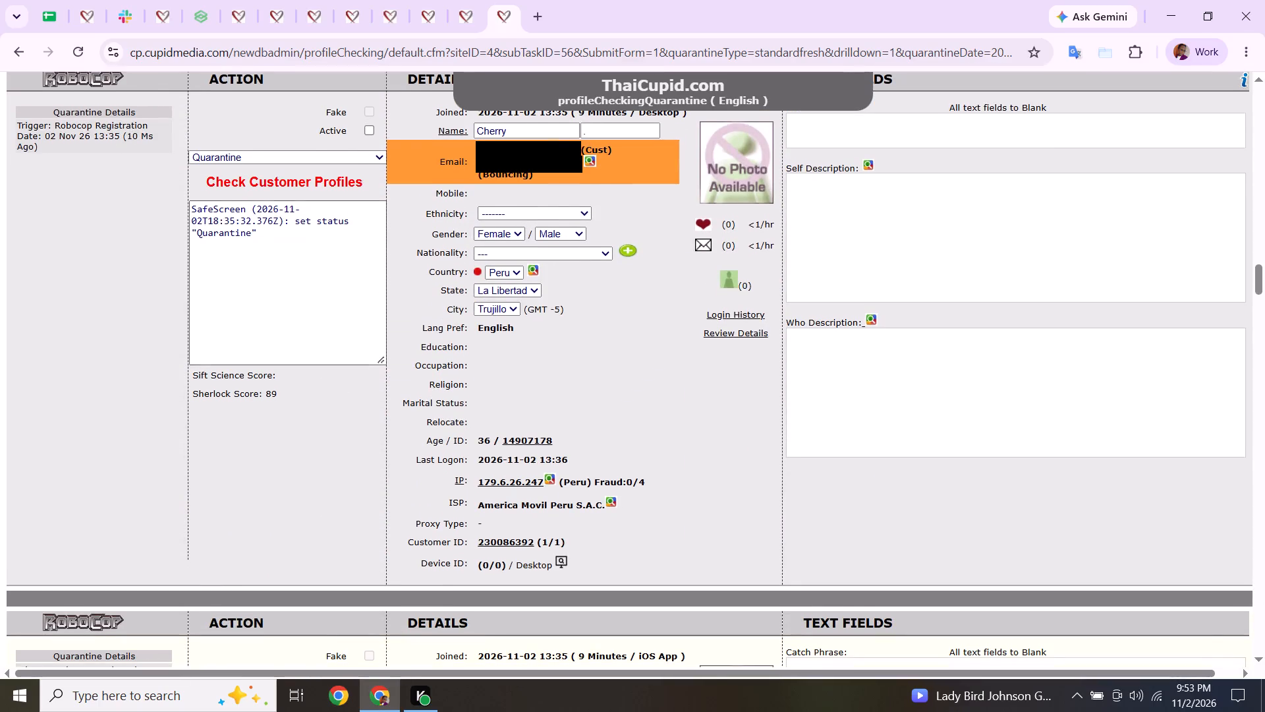
{"action": "left_click", "coordinate": [447, 133]}
{"action": "left_click", "coordinate": [596, 0]}
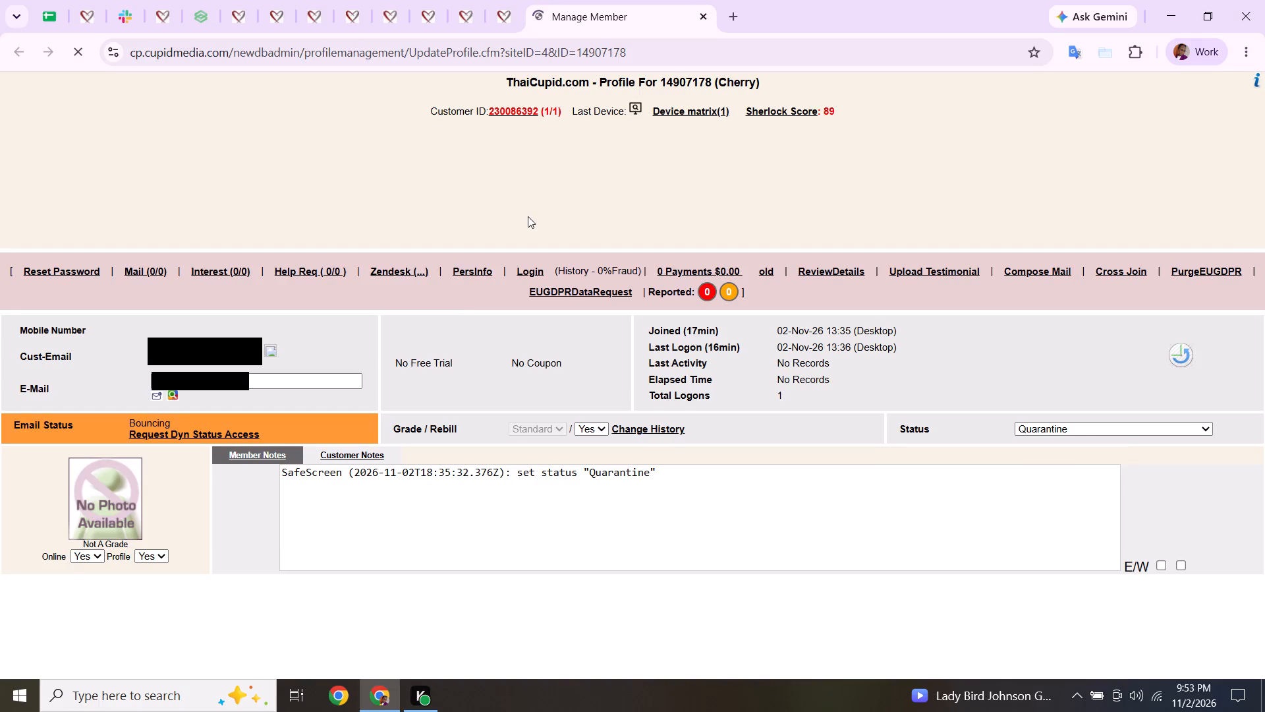
{"action": "scroll", "coordinate": [459, 295], "scroll_direction": "down", "scroll_amount": 2}
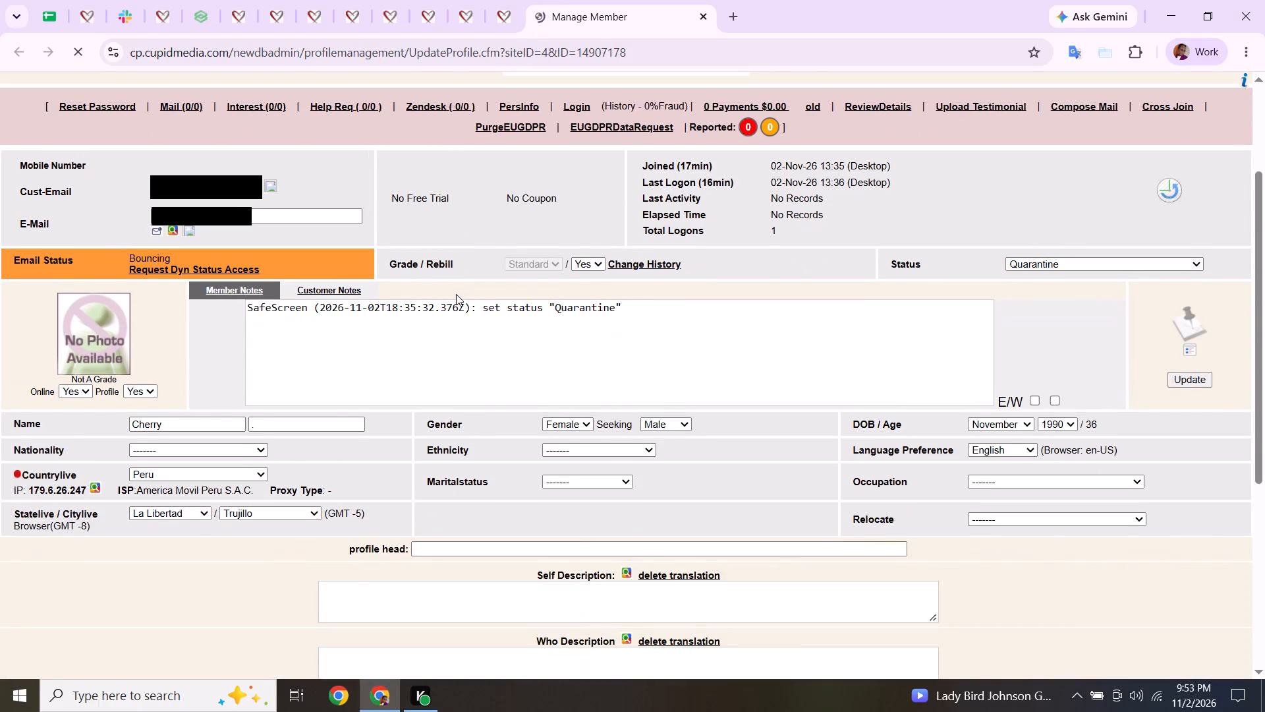
{"action": "scroll", "coordinate": [456, 294], "scroll_direction": "up", "scroll_amount": 6}
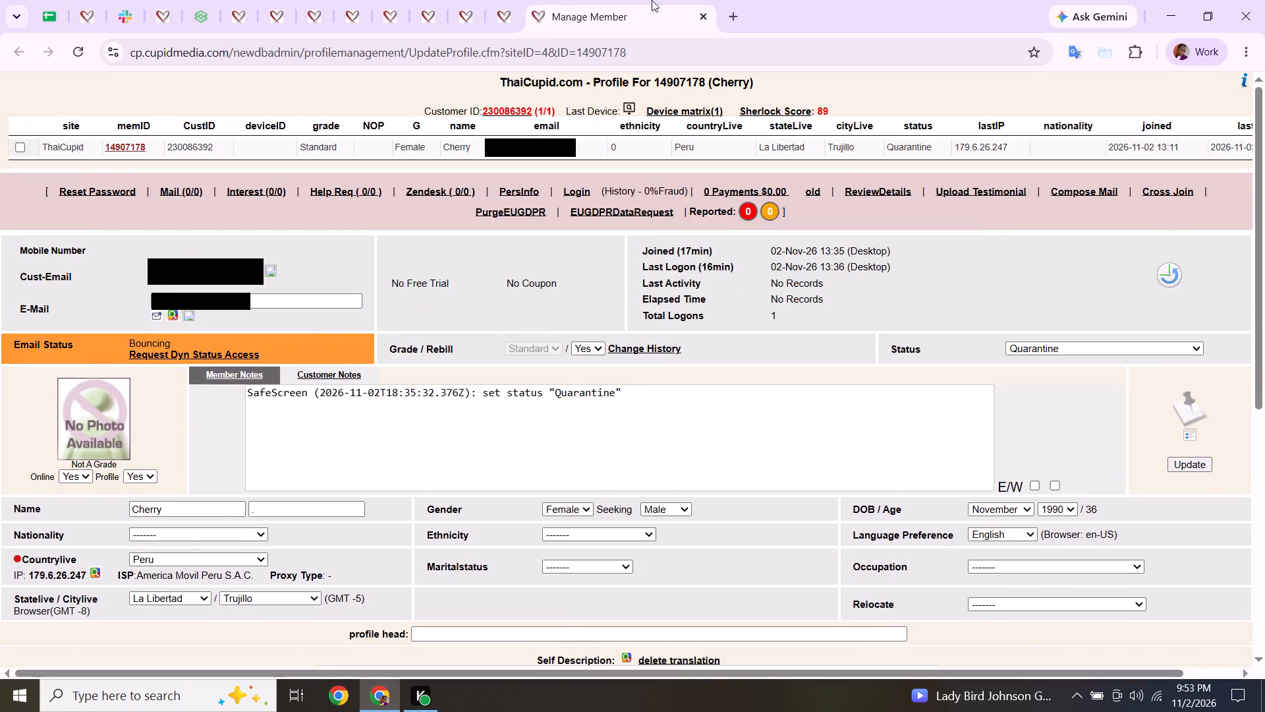
Close Cherry's member profile and mark her Active in the quarantine queue.
{"action": "left_click", "coordinate": [703, 16]}
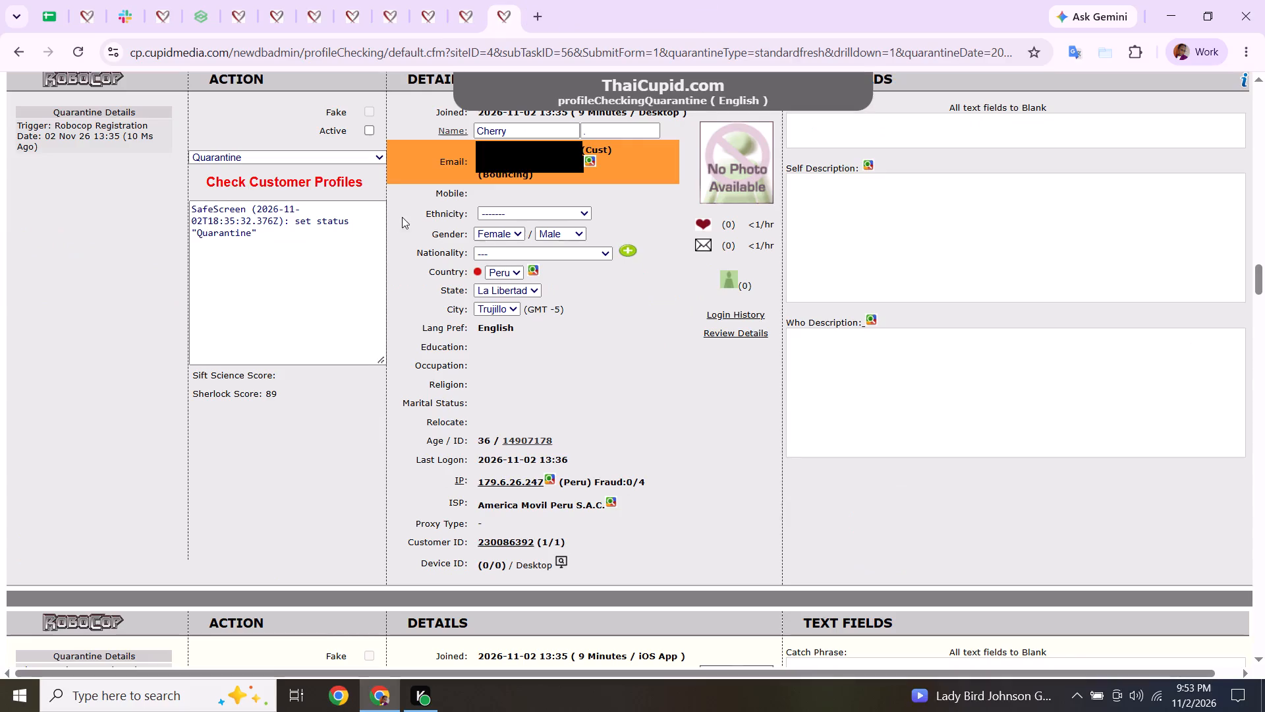
{"action": "left_click", "coordinate": [371, 131]}
{"action": "scroll", "coordinate": [441, 206], "scroll_direction": "down", "scroll_amount": 5}
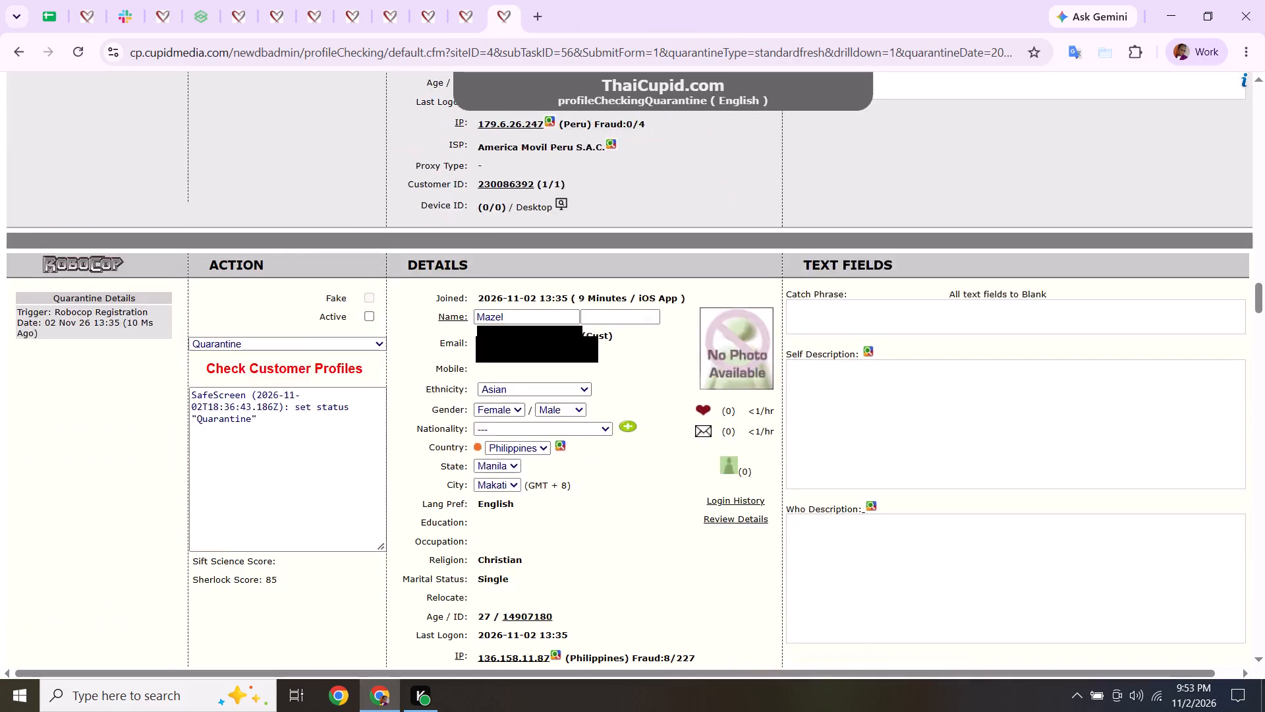
{"action": "scroll", "coordinate": [455, 223], "scroll_direction": "down", "scroll_amount": 1}
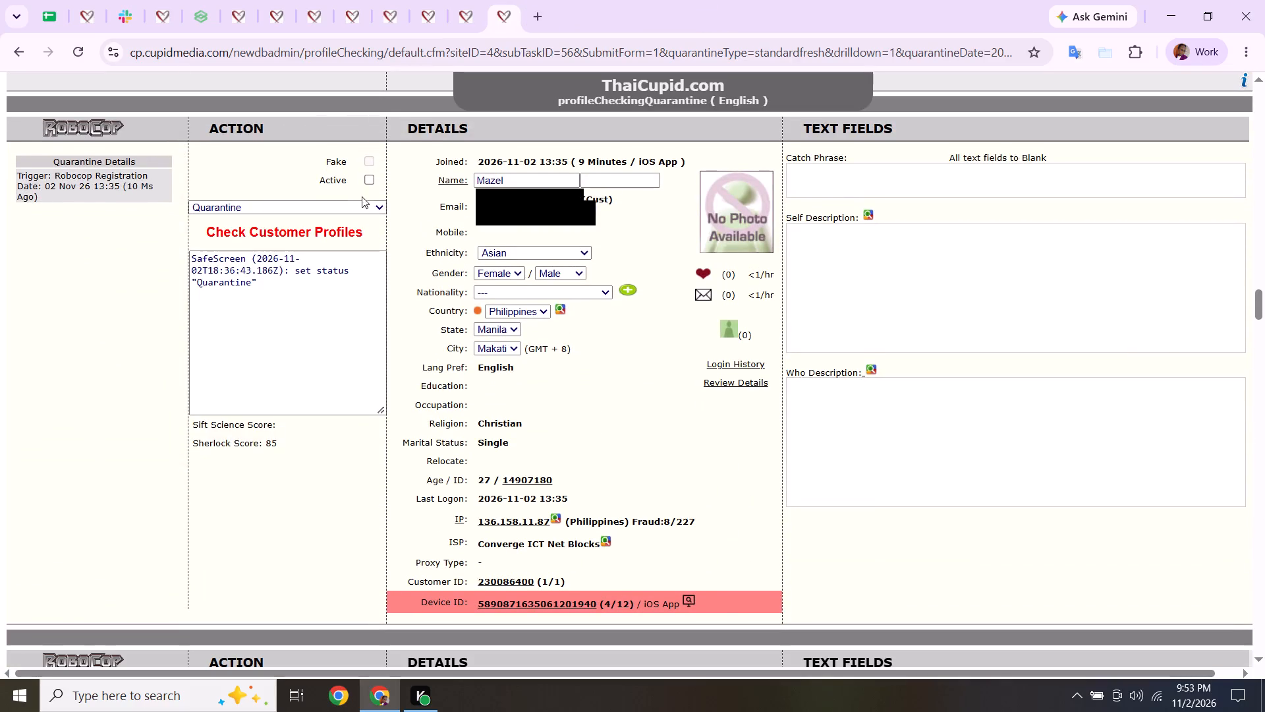
{"action": "left_click", "coordinate": [370, 179]}
{"action": "scroll", "coordinate": [466, 250], "scroll_direction": "down", "scroll_amount": 9}
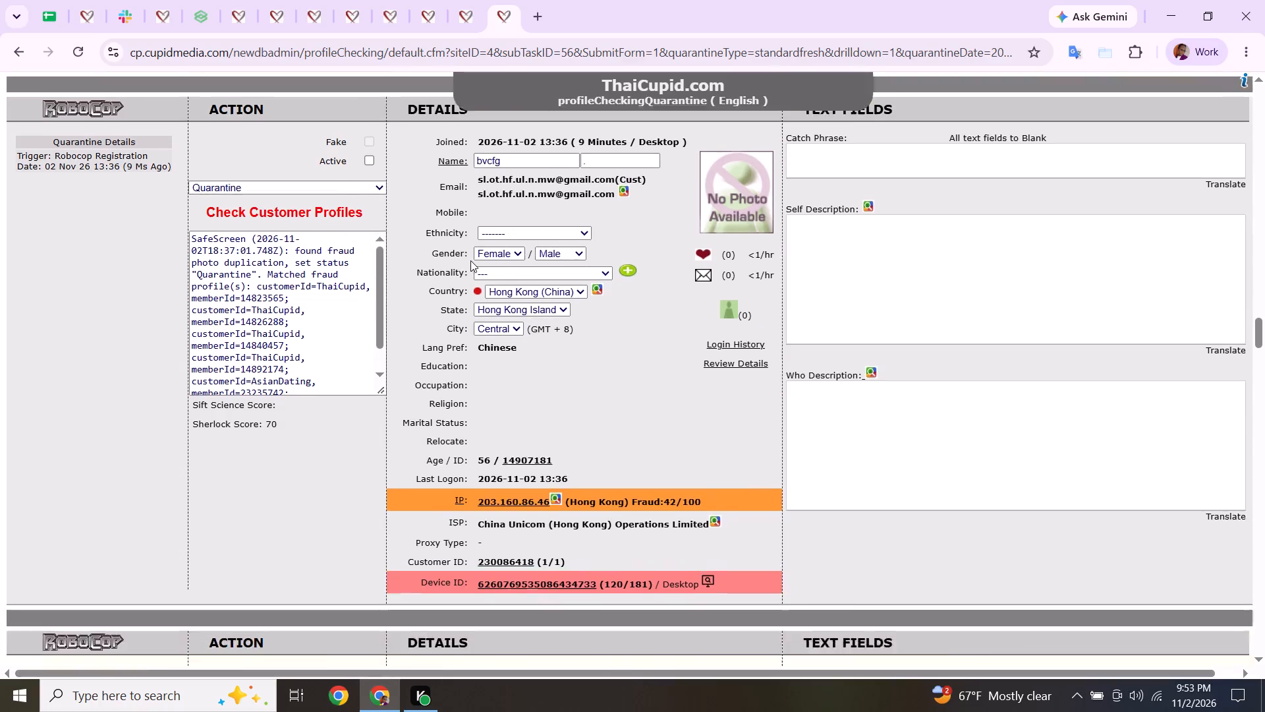
{"action": "scroll", "coordinate": [470, 260], "scroll_direction": "down", "scroll_amount": 12}
{"action": "scroll", "coordinate": [476, 268], "scroll_direction": "up", "scroll_amount": 1}
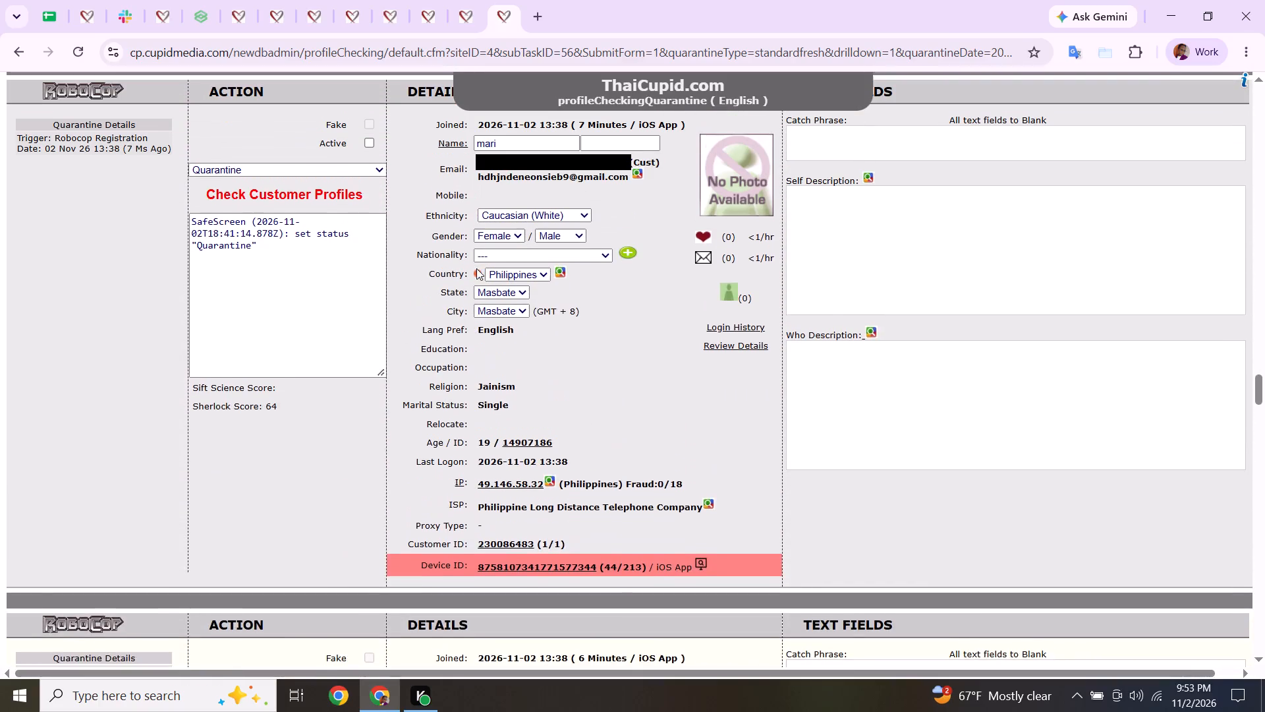
{"action": "left_click", "coordinate": [329, 285]}
{"action": "key", "text": "Return"}
{"action": "key", "text": "Return"}
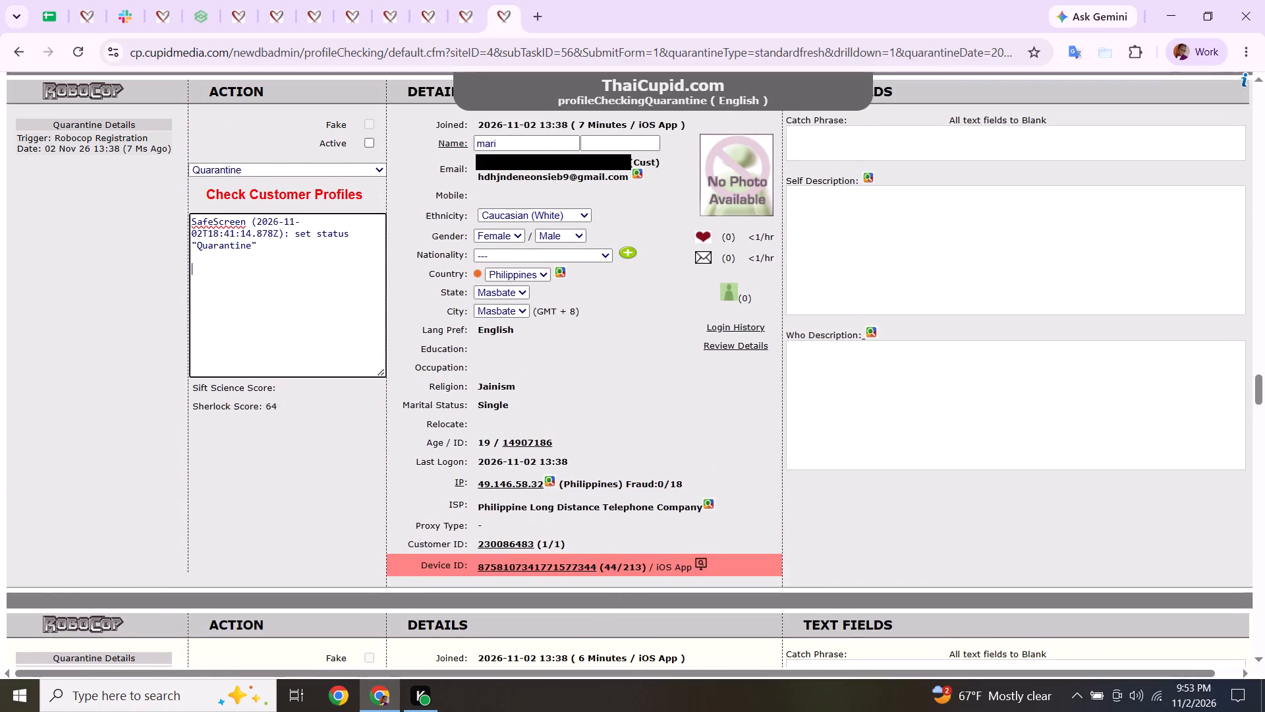
{"action": "right_click", "coordinate": [256, 286]}
{"action": "left_click", "coordinate": [308, 470]}
Copy Amanda's country line "United States (IP:Nigeria)" and paste it below the SafeScreen entry in her notes.
{"action": "scroll", "coordinate": [529, 315], "scroll_direction": "down", "scroll_amount": 6}
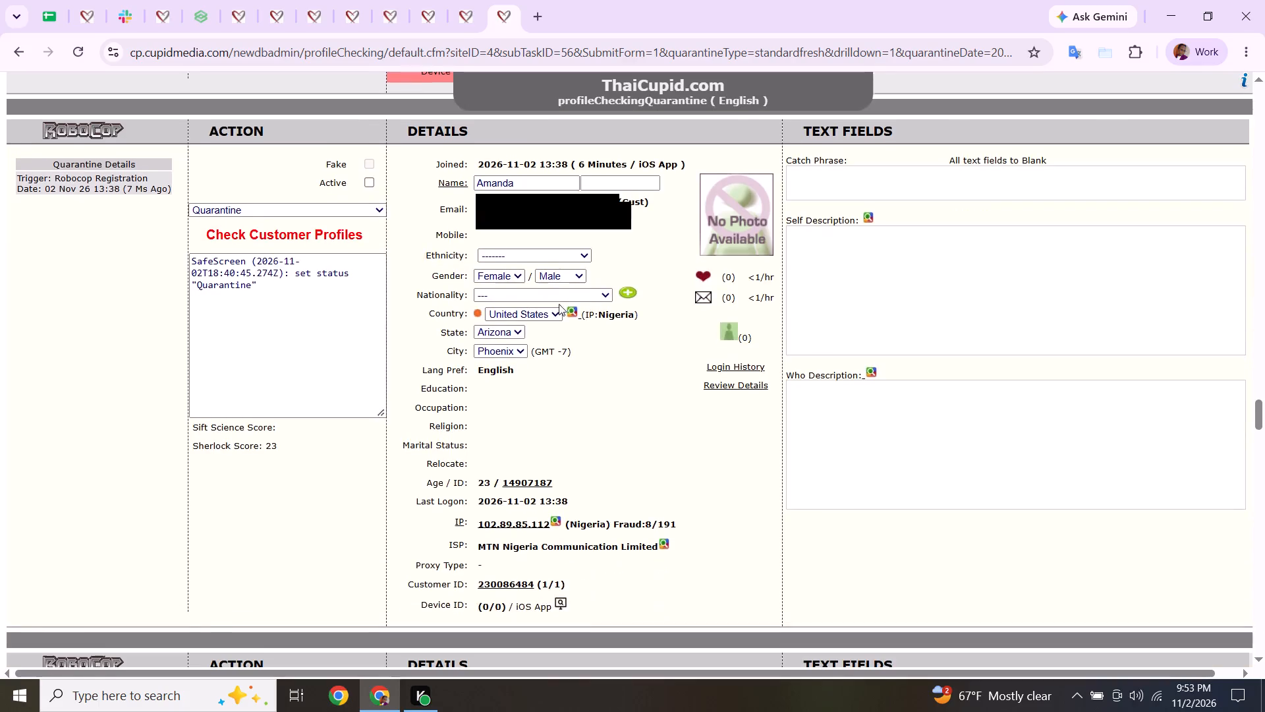
{"action": "triple_click", "coordinate": [615, 312]}
{"action": "right_click", "coordinate": [615, 312]}
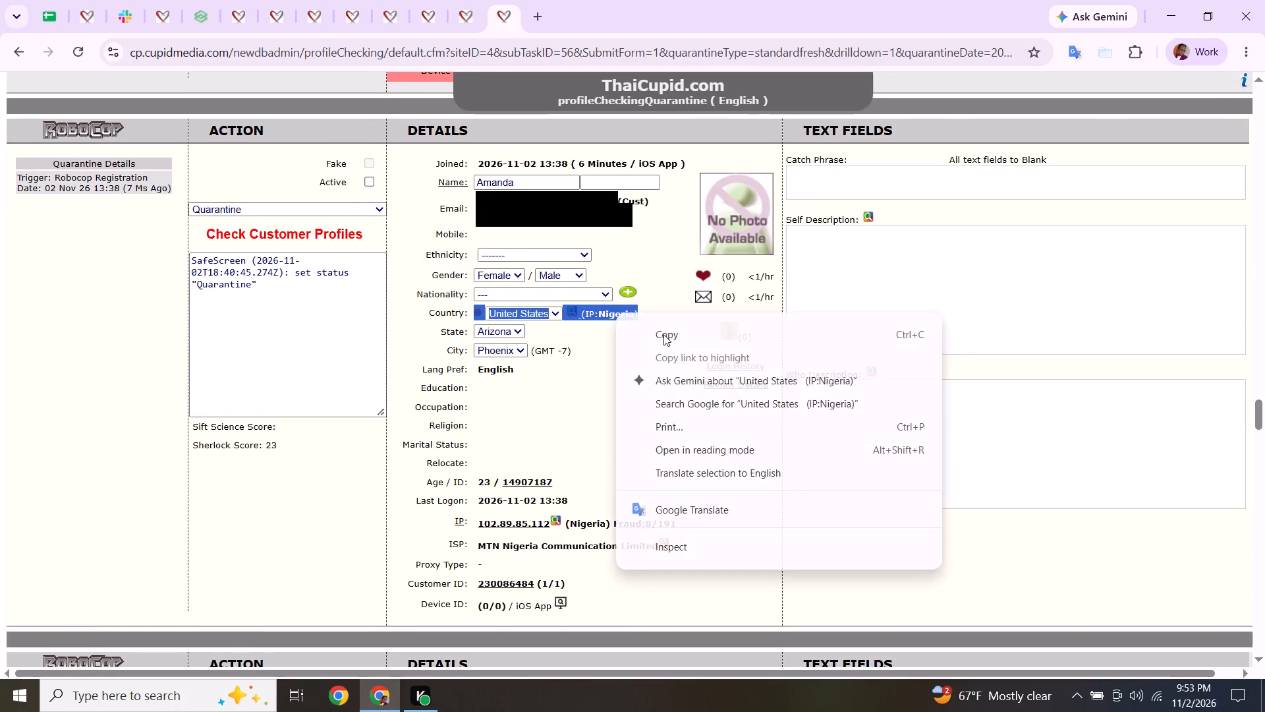
{"action": "left_click", "coordinate": [663, 334]}
{"action": "left_click", "coordinate": [333, 315]}
{"action": "key", "text": "Return"}
{"action": "key", "text": "Return"}
{"action": "right_click", "coordinate": [262, 333]}
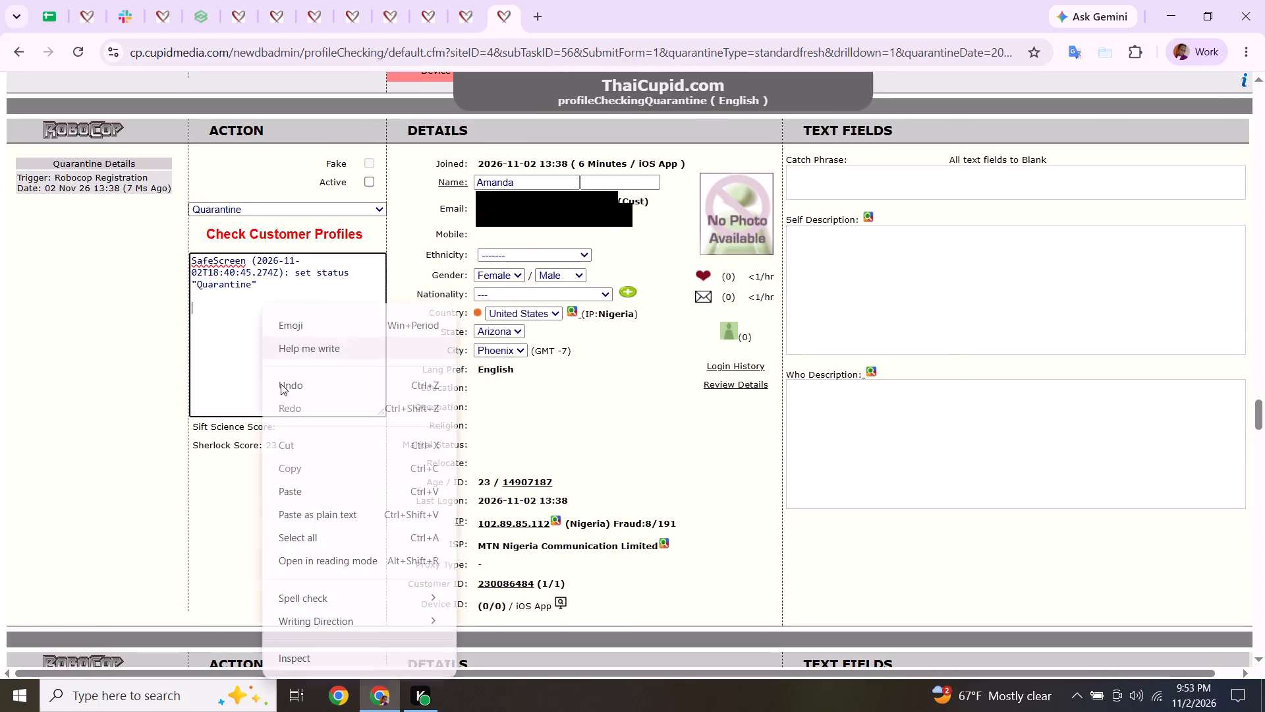
{"action": "left_click", "coordinate": [298, 490]}
{"action": "scroll", "coordinate": [512, 361], "scroll_direction": "down", "scroll_amount": 7}
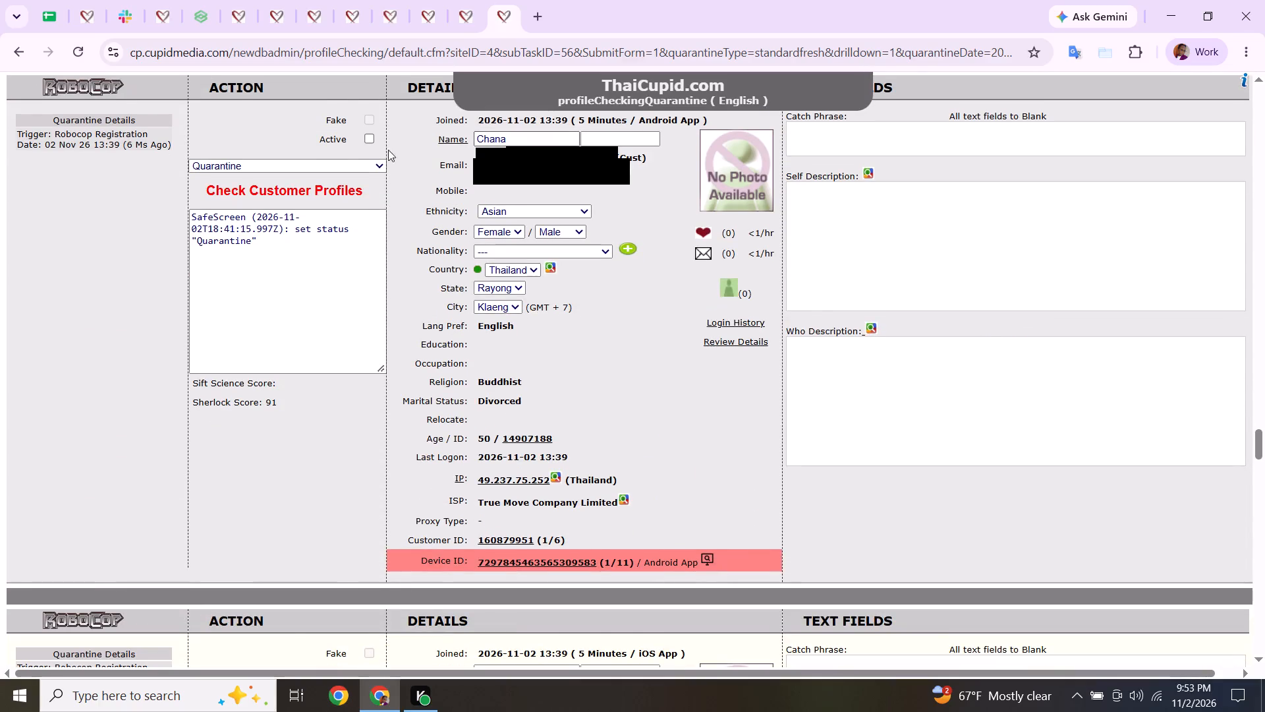
{"action": "left_click", "coordinate": [376, 136]}
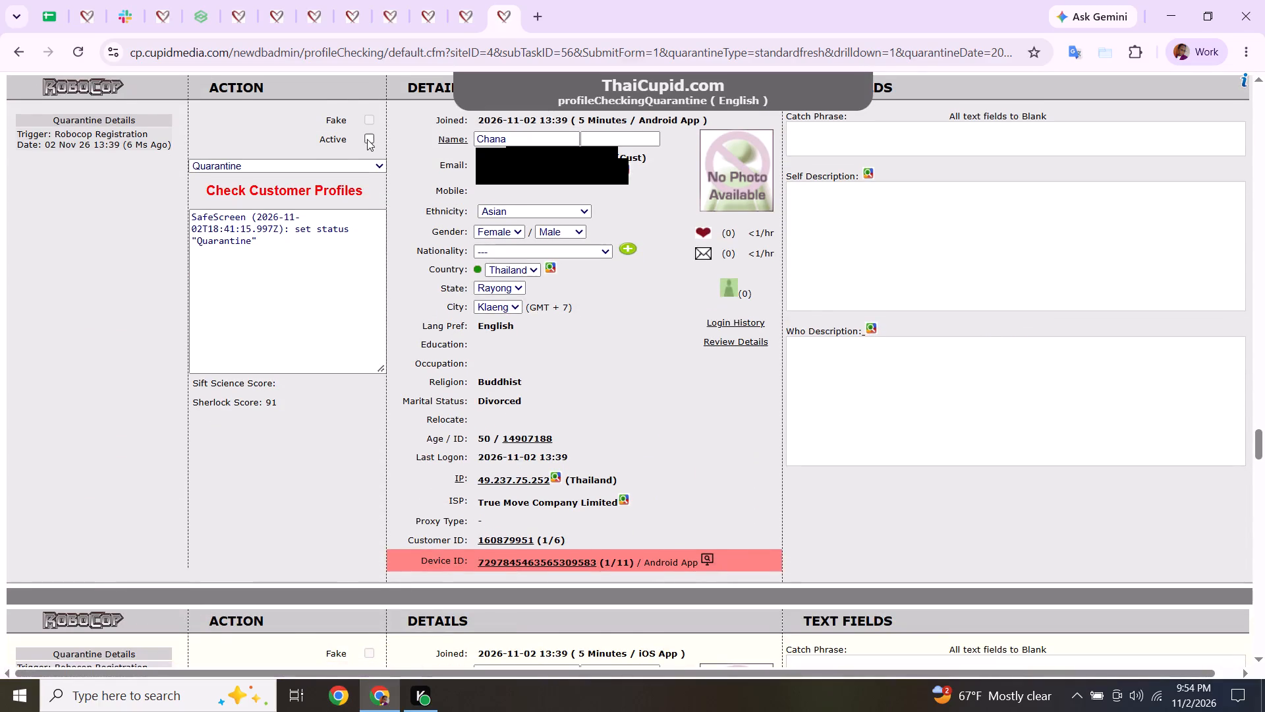
{"action": "left_click", "coordinate": [367, 139]}
{"action": "left_click", "coordinate": [457, 138]}
Copy Tala's country line "United States (IP:Ghana)" and paste it below the SafeScreen entry in her notes.
{"action": "scroll", "coordinate": [483, 242], "scroll_direction": "down", "scroll_amount": 6}
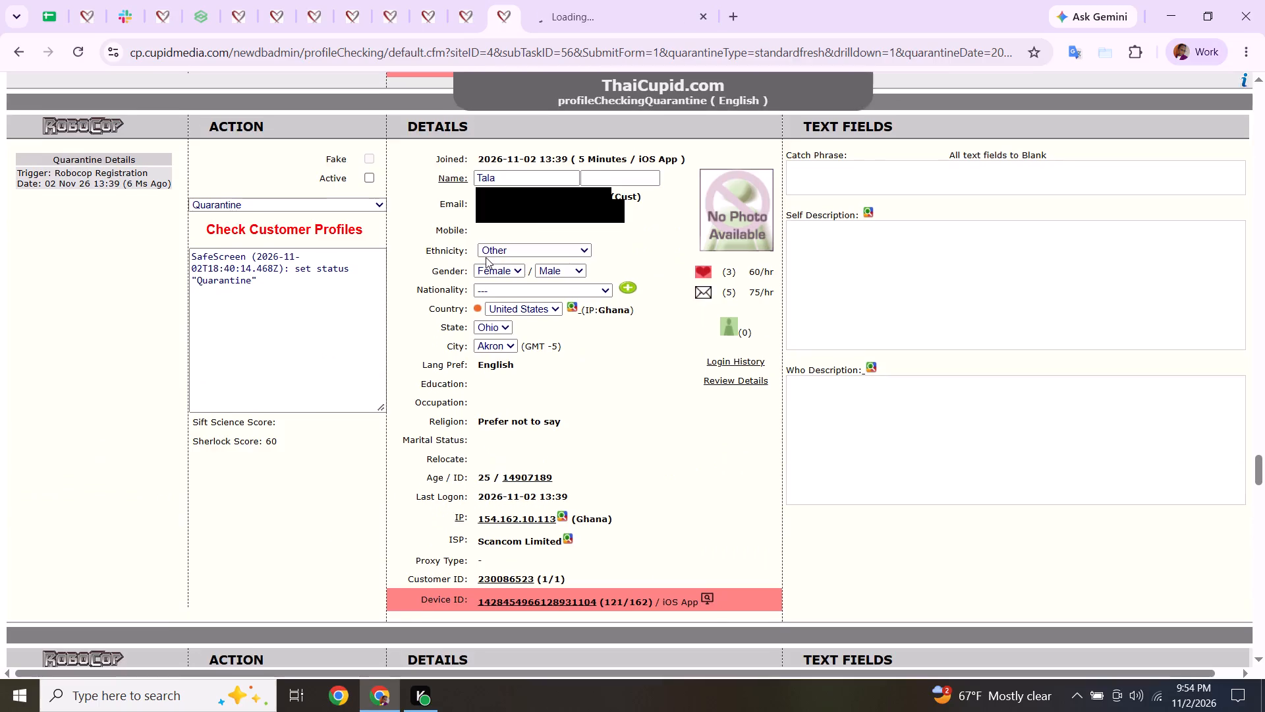
{"action": "scroll", "coordinate": [506, 283], "scroll_direction": "down", "scroll_amount": 1}
{"action": "triple_click", "coordinate": [623, 229]}
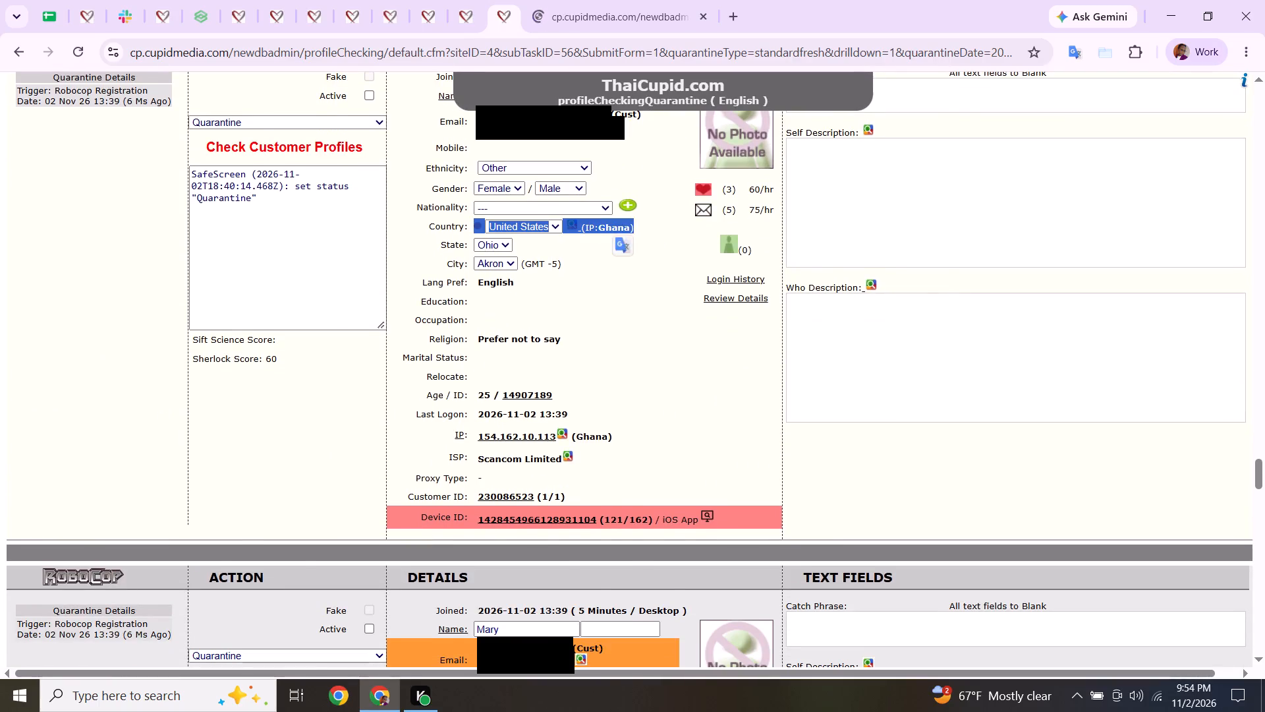
{"action": "right_click", "coordinate": [623, 229]}
{"action": "left_click", "coordinate": [669, 251]}
{"action": "left_click", "coordinate": [301, 211]}
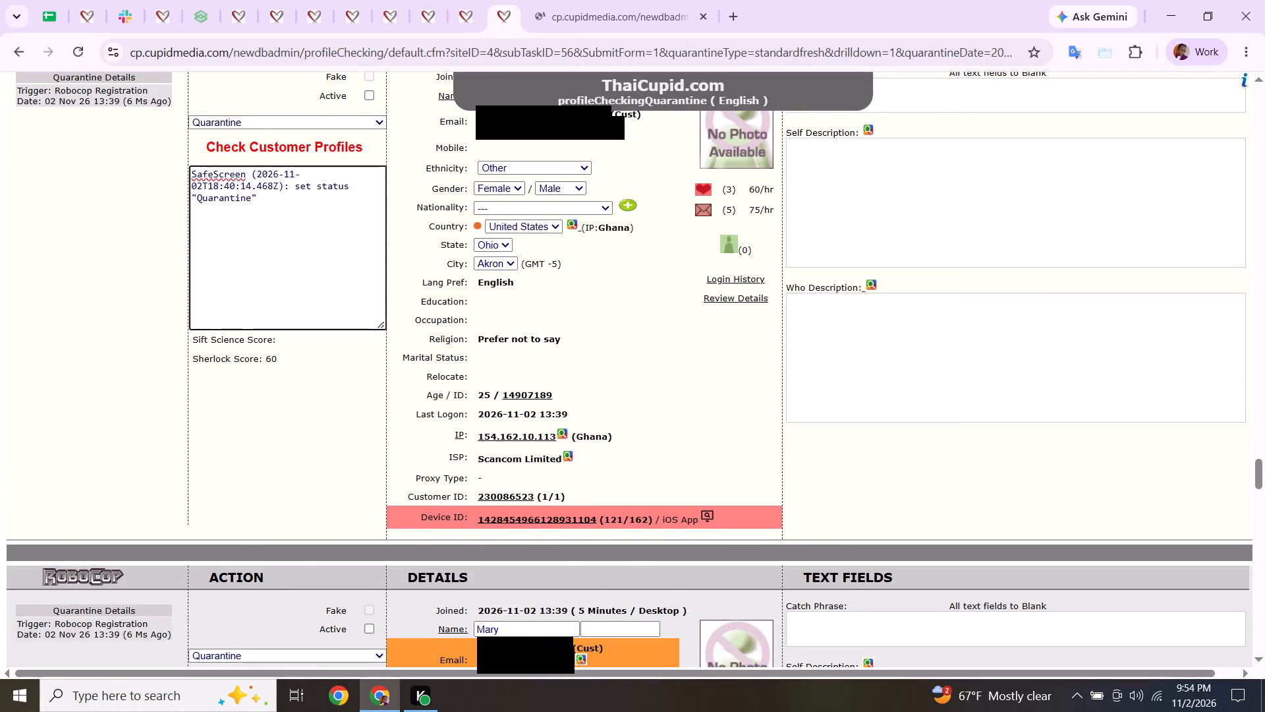
{"action": "key", "text": "Return"}
{"action": "key", "text": "Return"}
{"action": "right_click", "coordinate": [259, 234]}
{"action": "left_click", "coordinate": [304, 433]}
Add the note "junk email" below the SafeScreen entry for Mary from the Dominican Republic.
{"action": "scroll", "coordinate": [470, 321], "scroll_direction": "down", "scroll_amount": 5}
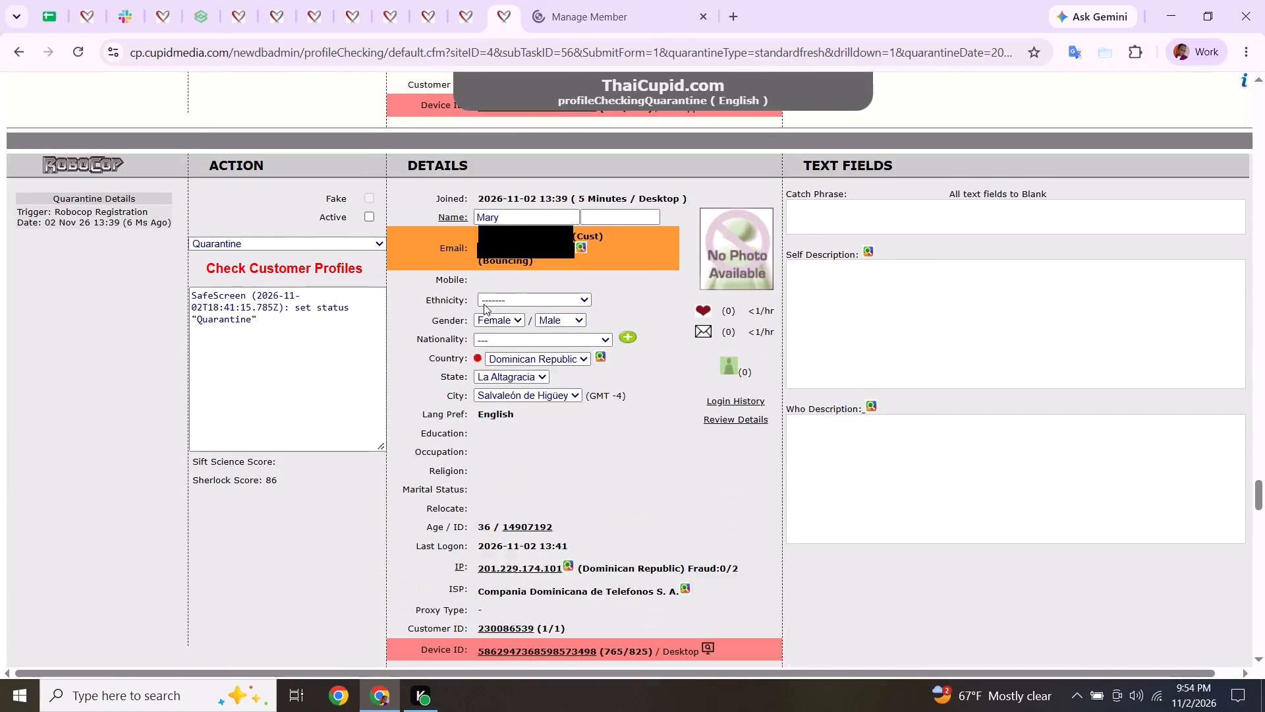
{"action": "scroll", "coordinate": [484, 304], "scroll_direction": "down", "scroll_amount": 1}
{"action": "left_click", "coordinate": [337, 268]}
{"action": "key", "text": "Return"}
{"action": "key", "text": "Return"}
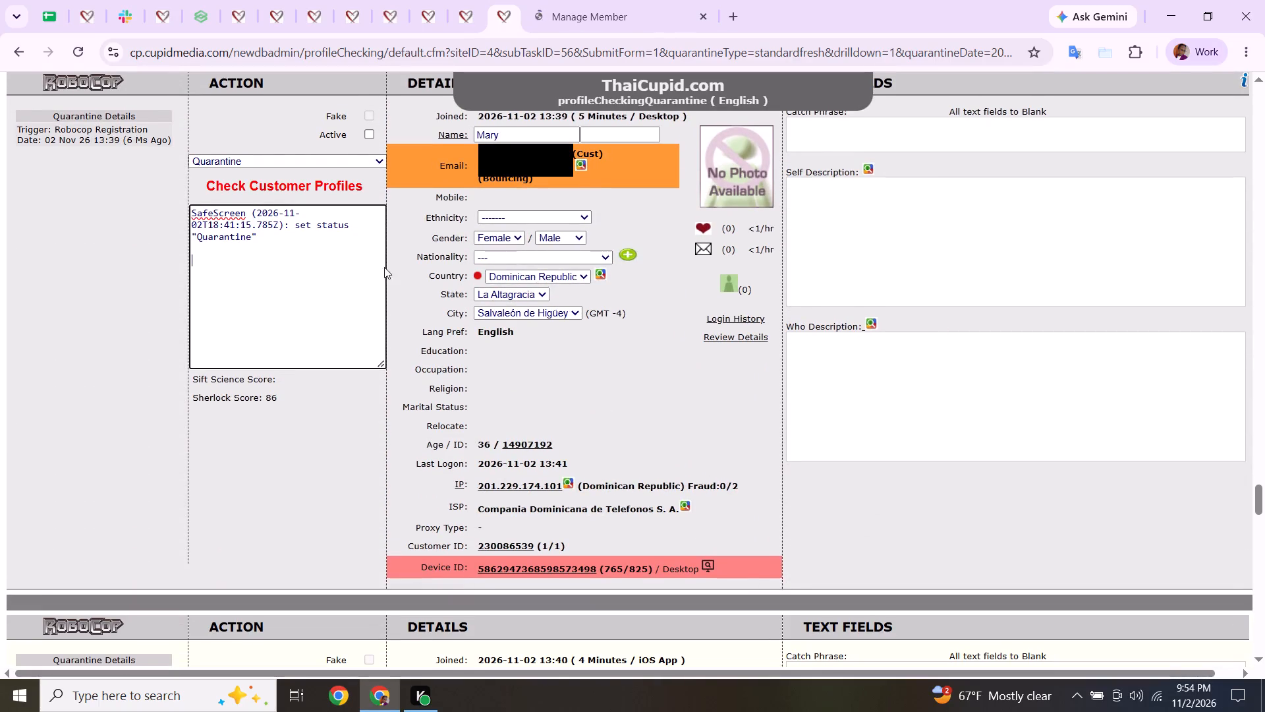
{"action": "type", "text": "junk email"}
{"action": "key", "text": "space"}
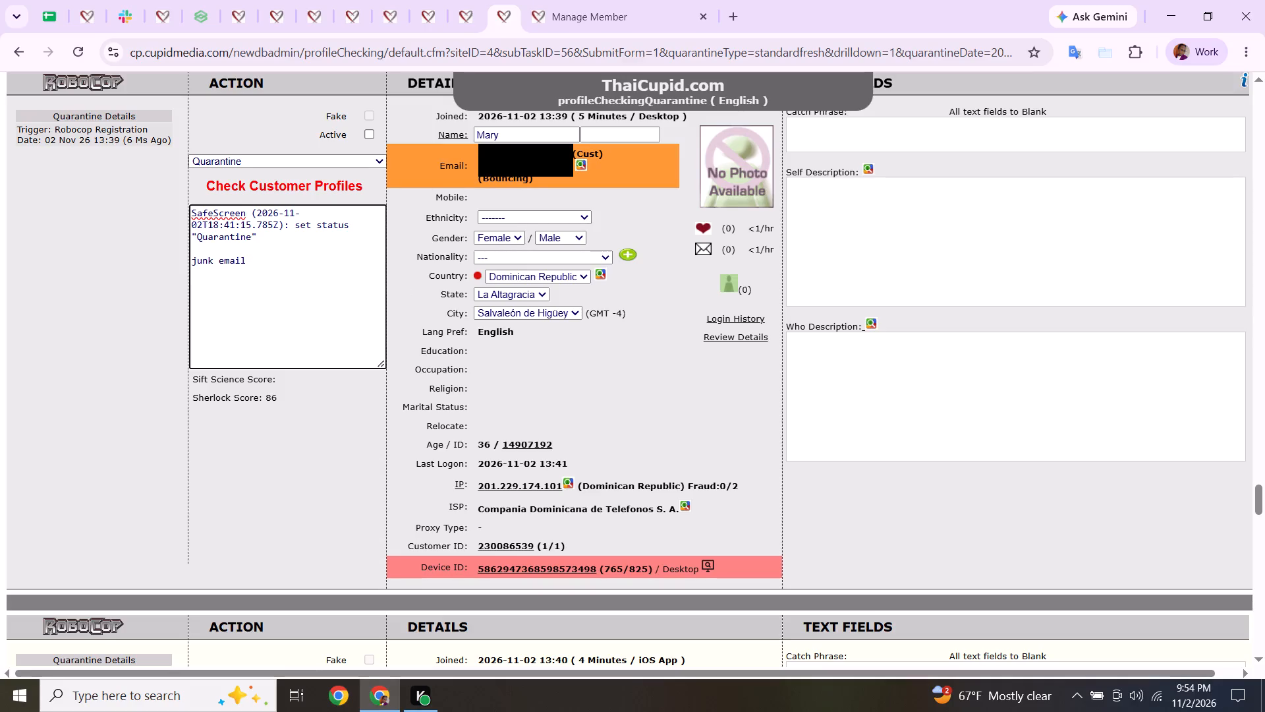
Open Anindya's member profile from the quarantine queue.
{"action": "scroll", "coordinate": [543, 285], "scroll_direction": "down", "scroll_amount": 6}
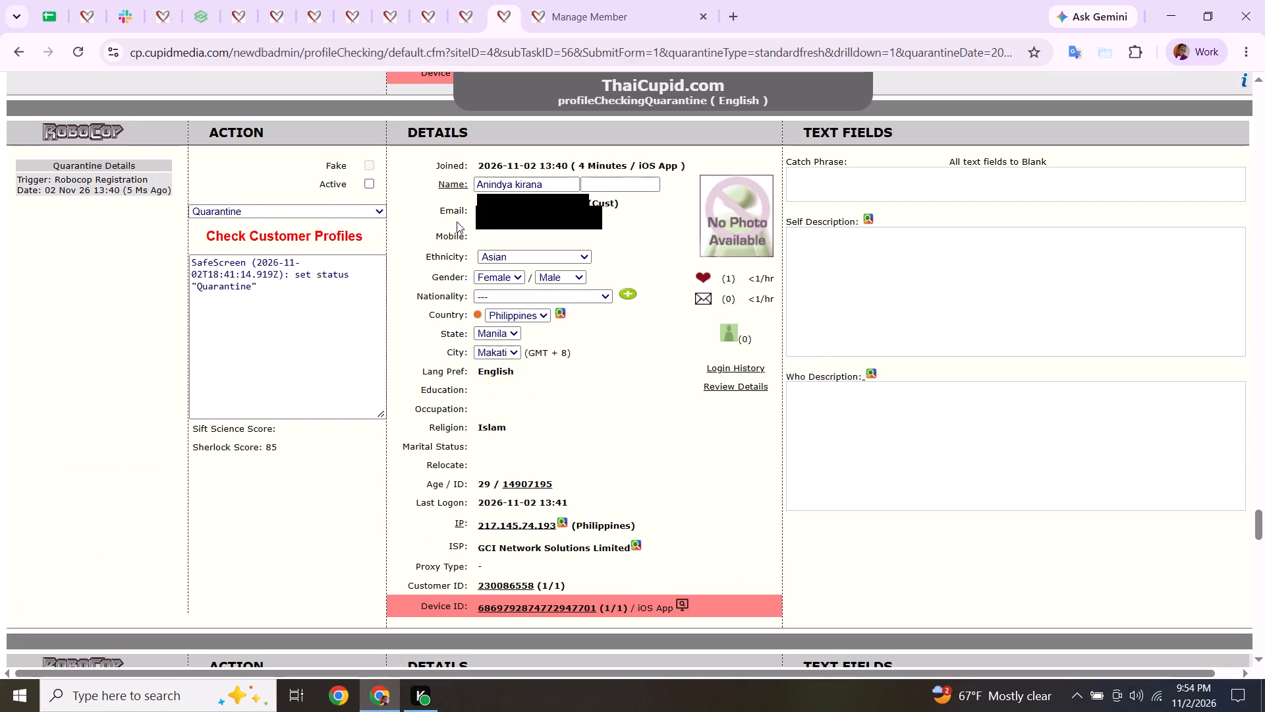
{"action": "left_click", "coordinate": [453, 181]}
Examine Chana's member profile and linked site accounts, then open the all-sites results for her customer ID.
{"action": "left_click", "coordinate": [835, 0]}
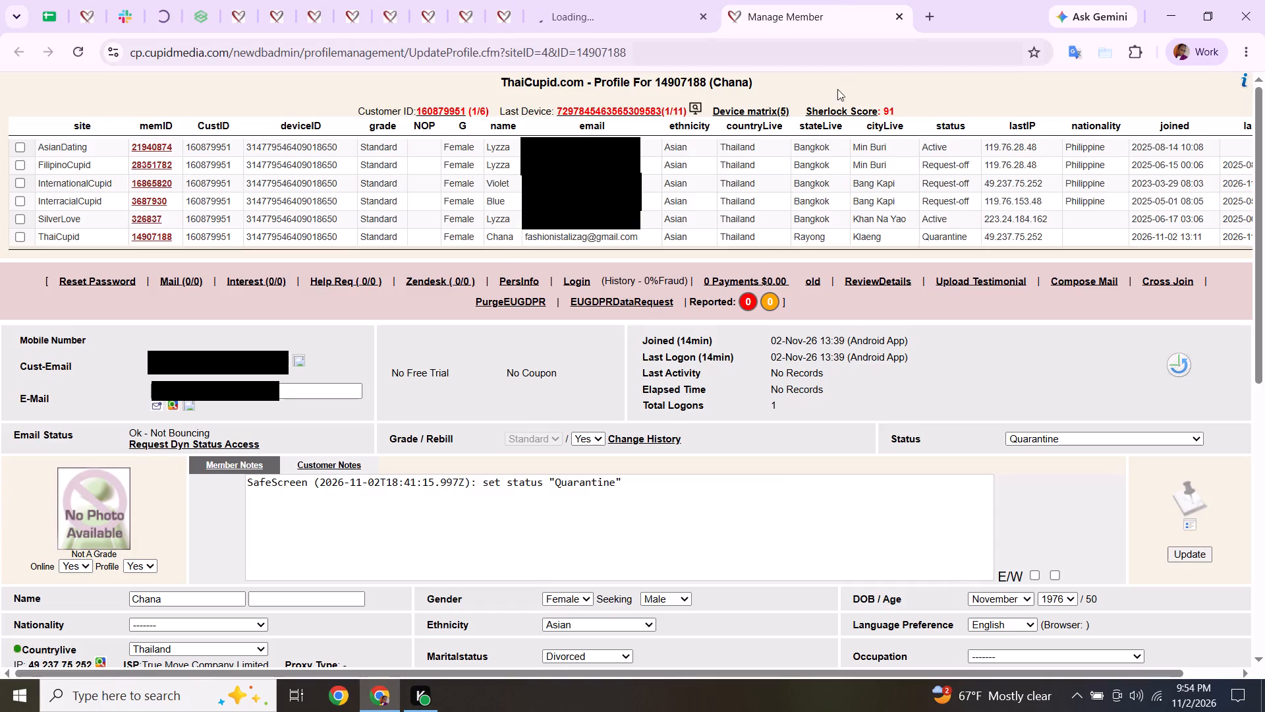
{"action": "scroll", "coordinate": [588, 323], "scroll_direction": "down", "scroll_amount": 3}
{"action": "scroll", "coordinate": [592, 326], "scroll_direction": "up", "scroll_amount": 4}
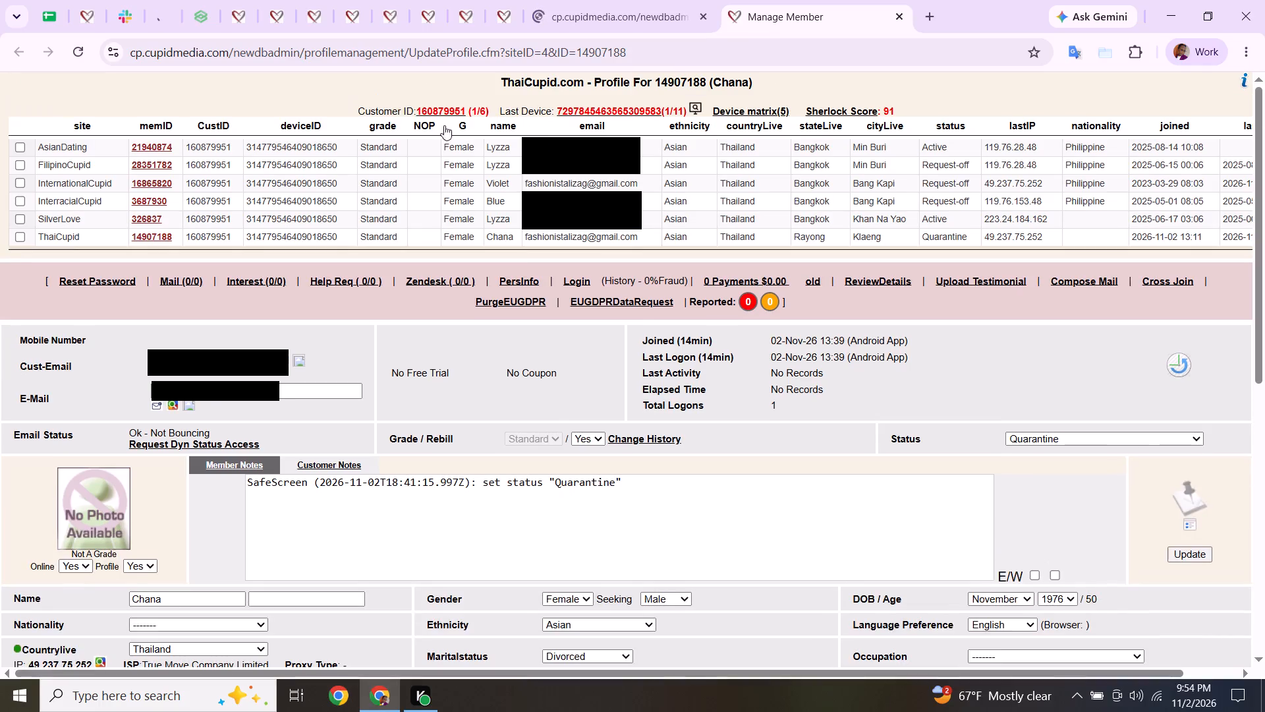
{"action": "left_click", "coordinate": [446, 109]}
Examine Anindya's member profile, including the account details, location and profile photo.
{"action": "left_click", "coordinate": [588, 7]}
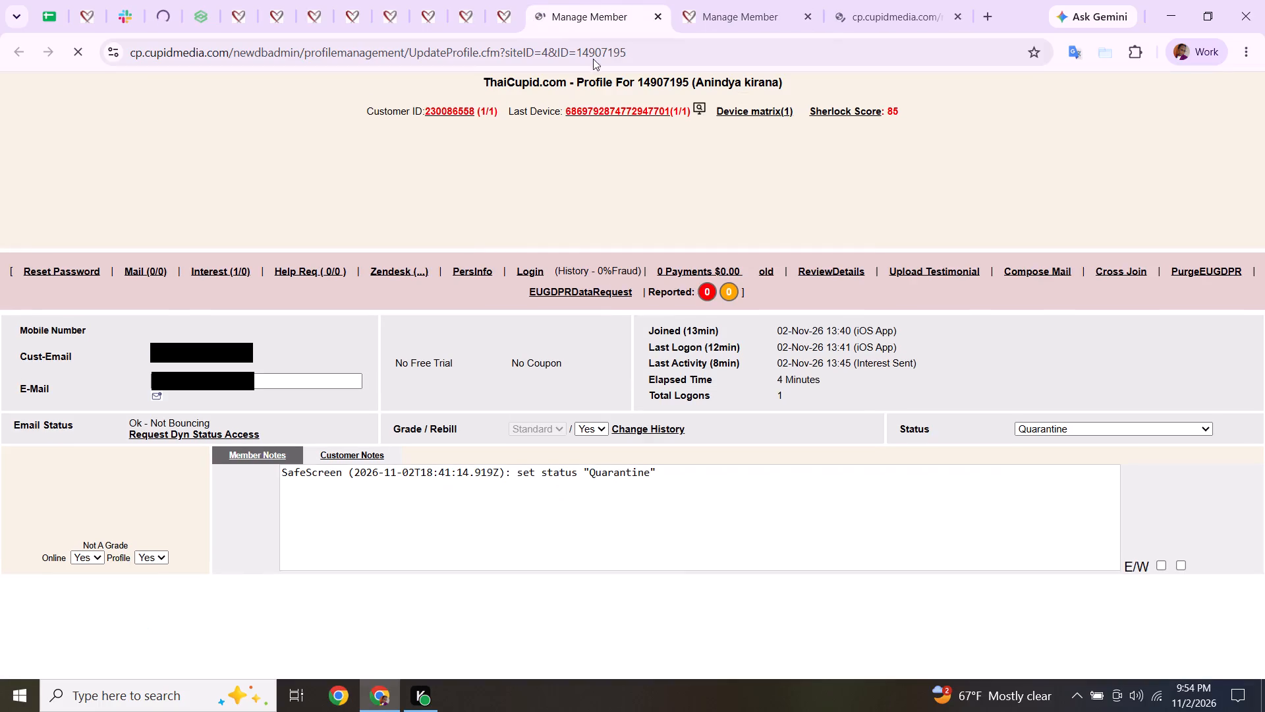
{"action": "scroll", "coordinate": [537, 249], "scroll_direction": "down", "scroll_amount": 2}
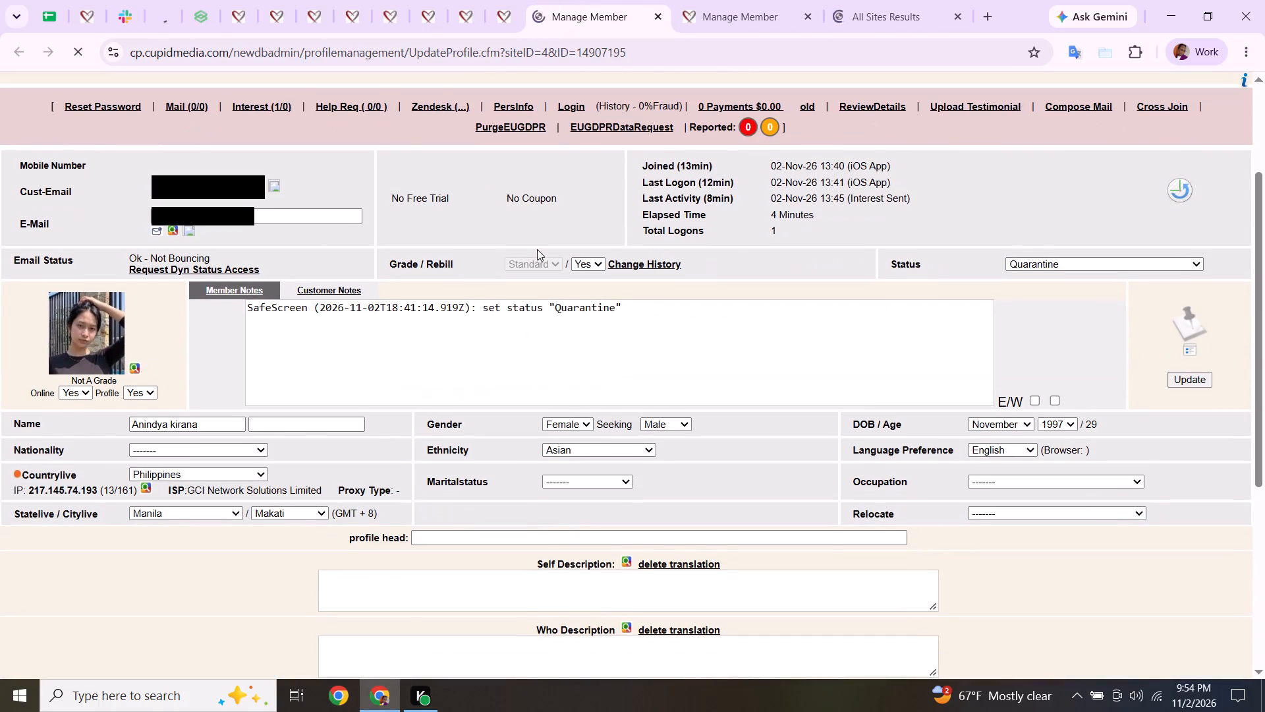
{"action": "scroll", "coordinate": [537, 249], "scroll_direction": "up", "scroll_amount": 7}
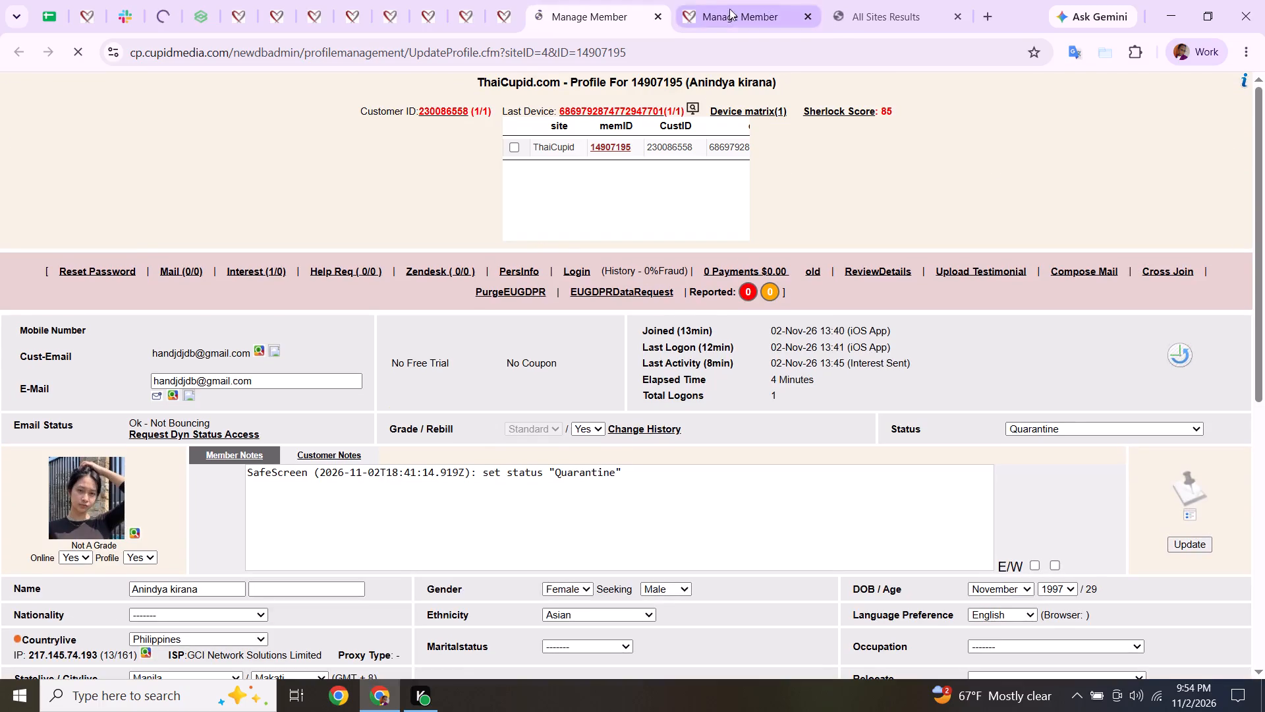
{"action": "left_click", "coordinate": [496, 7]}
{"action": "left_click", "coordinate": [607, 0]}
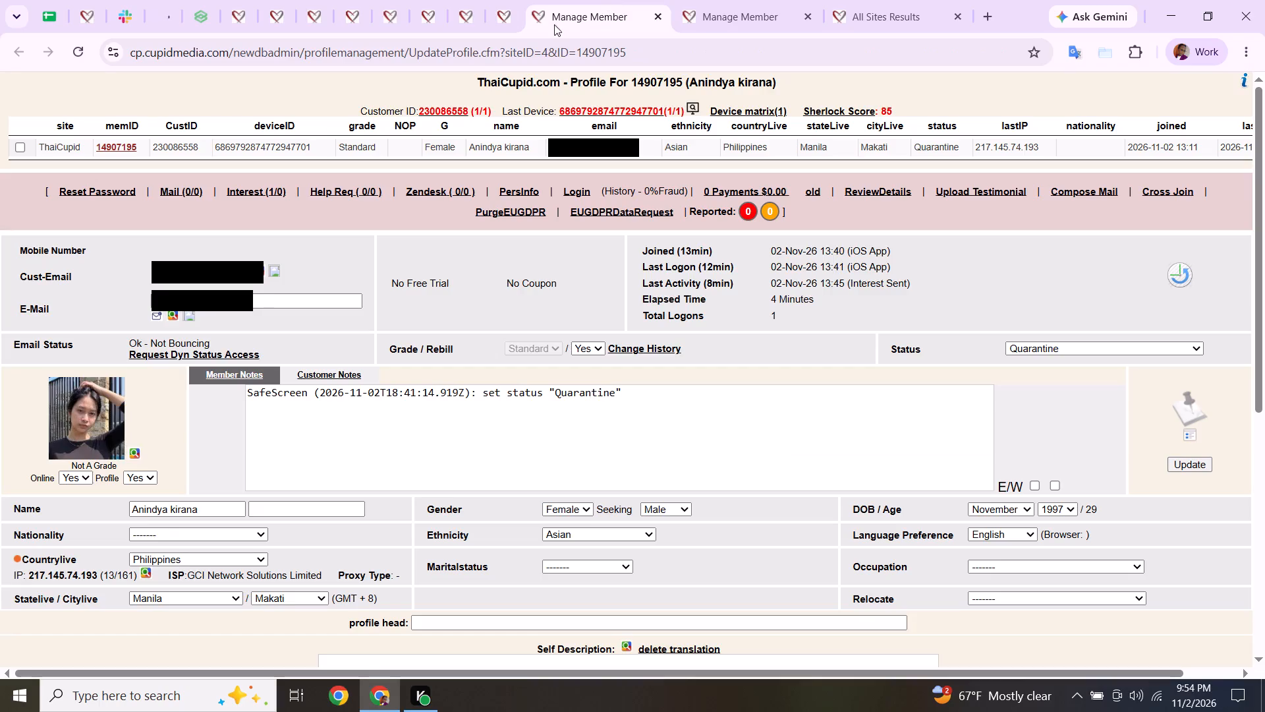
{"action": "right_click", "coordinate": [85, 408]}
{"action": "left_click", "coordinate": [137, 349]}
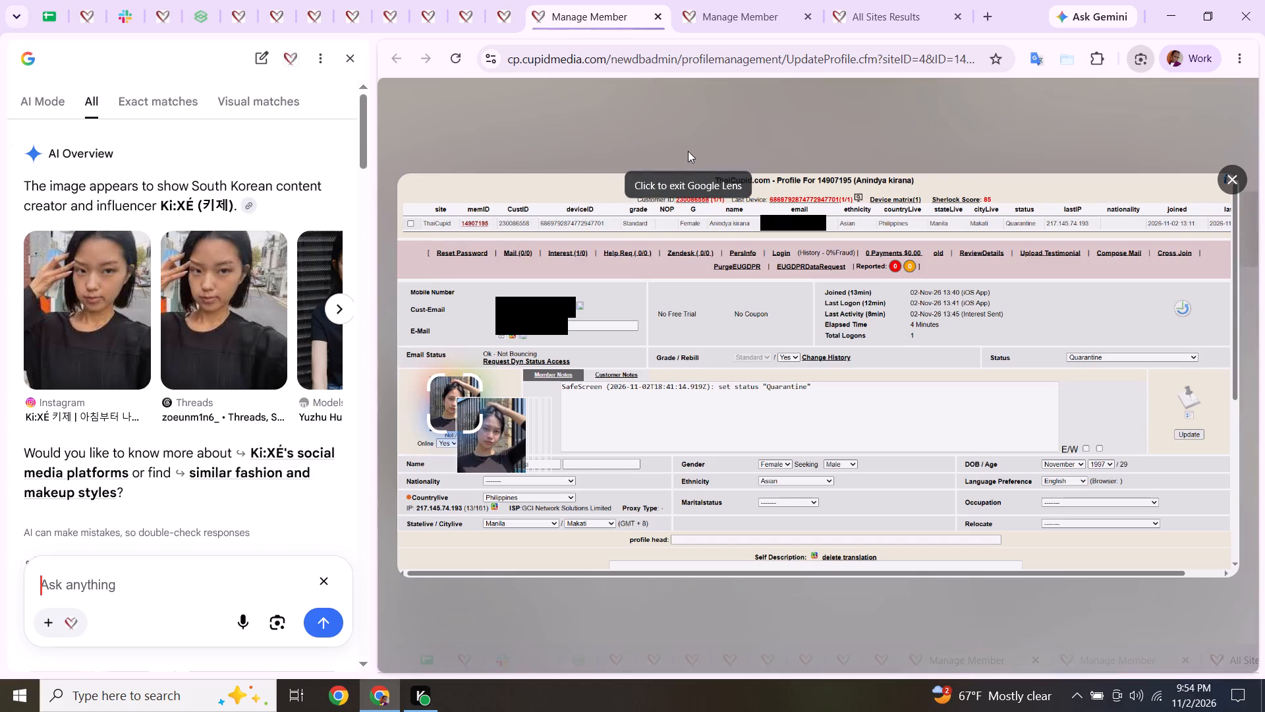
{"action": "scroll", "coordinate": [279, 291], "scroll_direction": "down", "scroll_amount": 3}
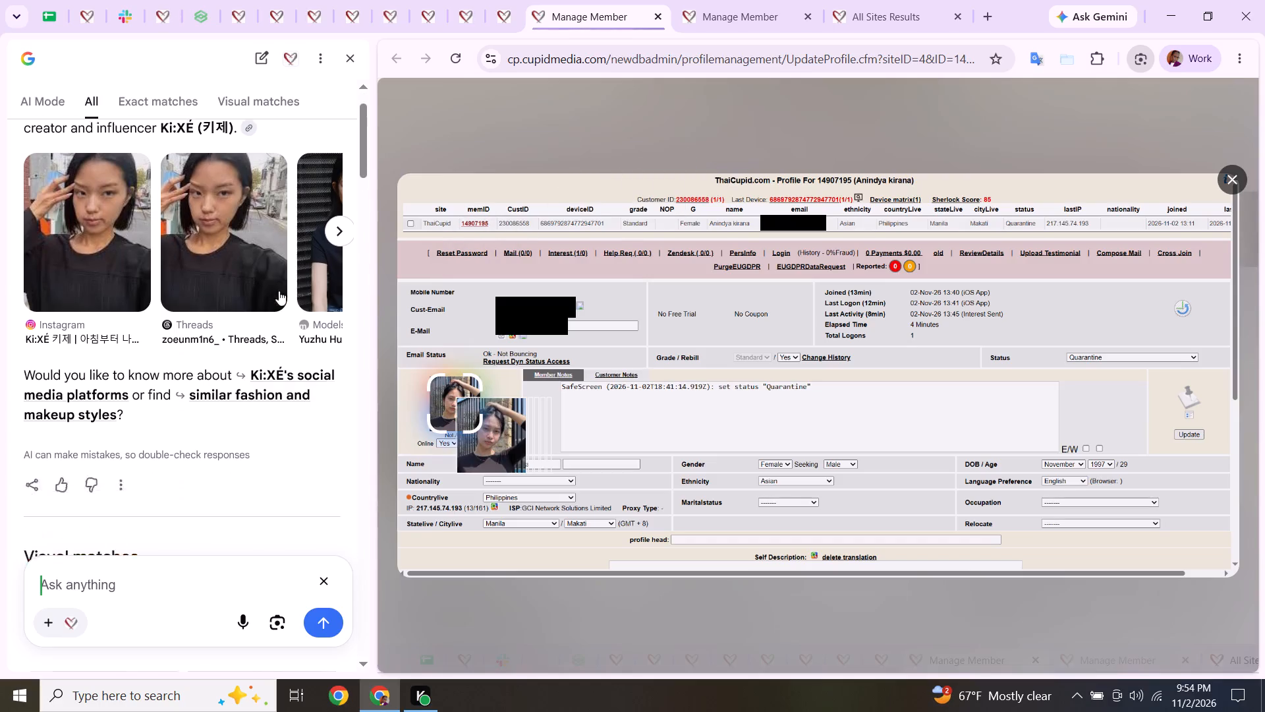
{"action": "scroll", "coordinate": [279, 291], "scroll_direction": "down", "scroll_amount": 3}
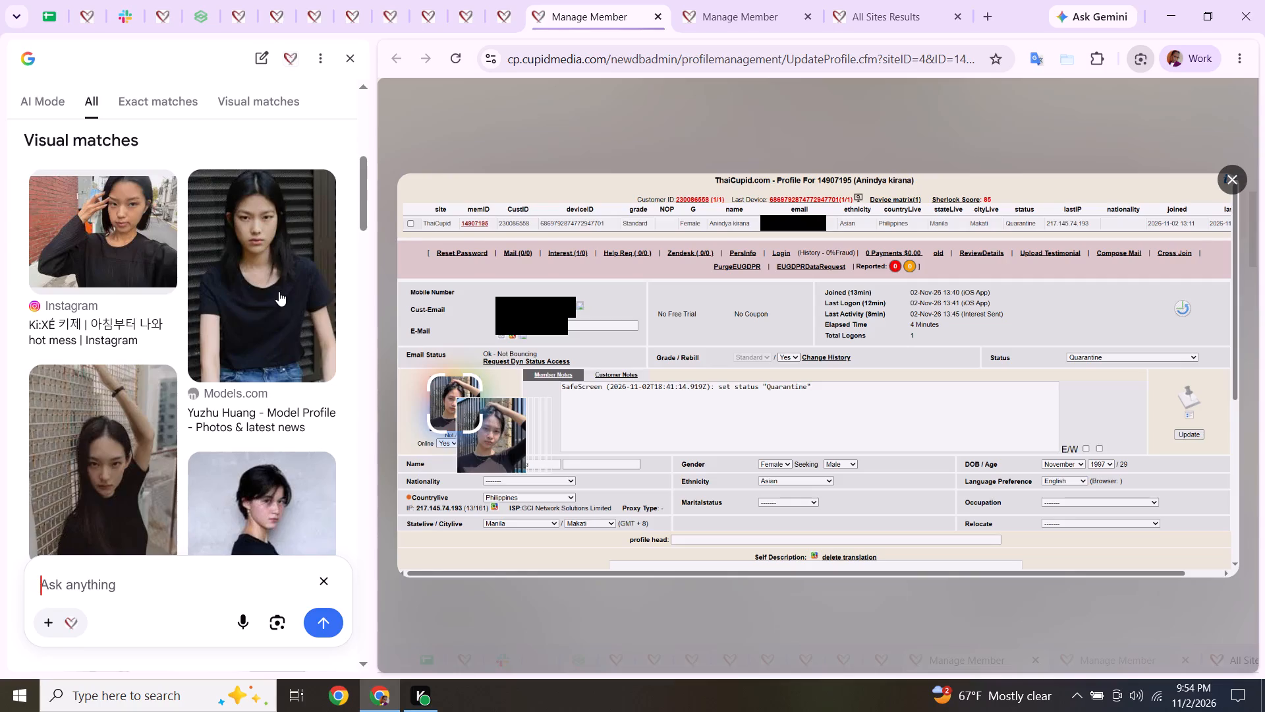
{"action": "right_click", "coordinate": [244, 413]}
{"action": "left_click", "coordinate": [307, 562]}
{"action": "left_click", "coordinate": [352, 53]}
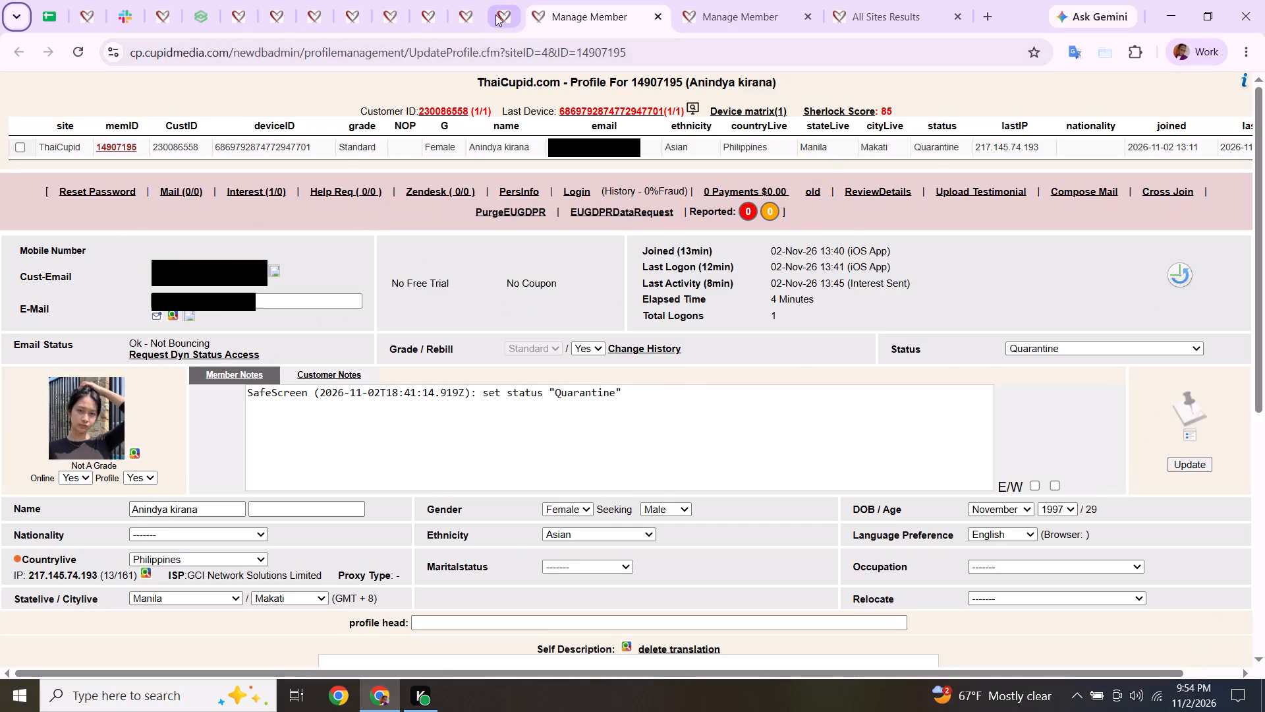
{"action": "left_click", "coordinate": [504, 6]}
{"action": "left_click", "coordinate": [293, 307]}
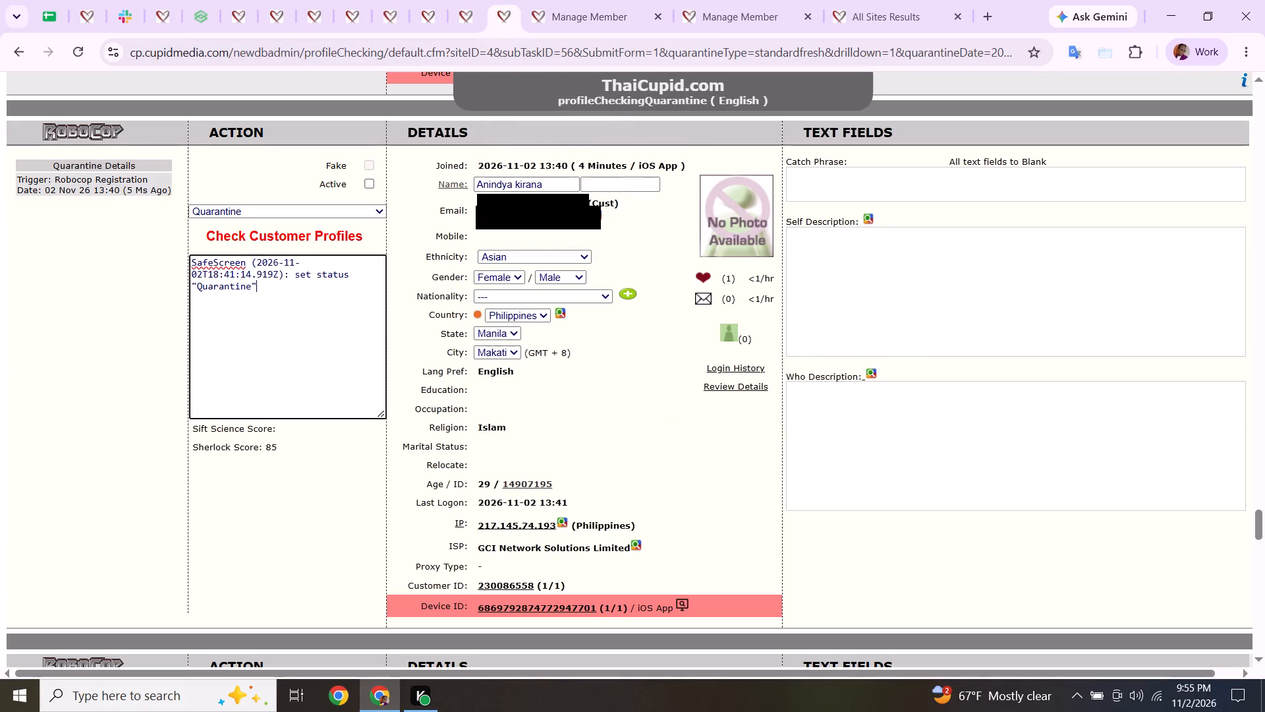
{"action": "key", "text": "Return"}
{"action": "key", "text": "Return"}
{"action": "right_click", "coordinate": [210, 337]}
{"action": "left_click", "coordinate": [271, 480]}
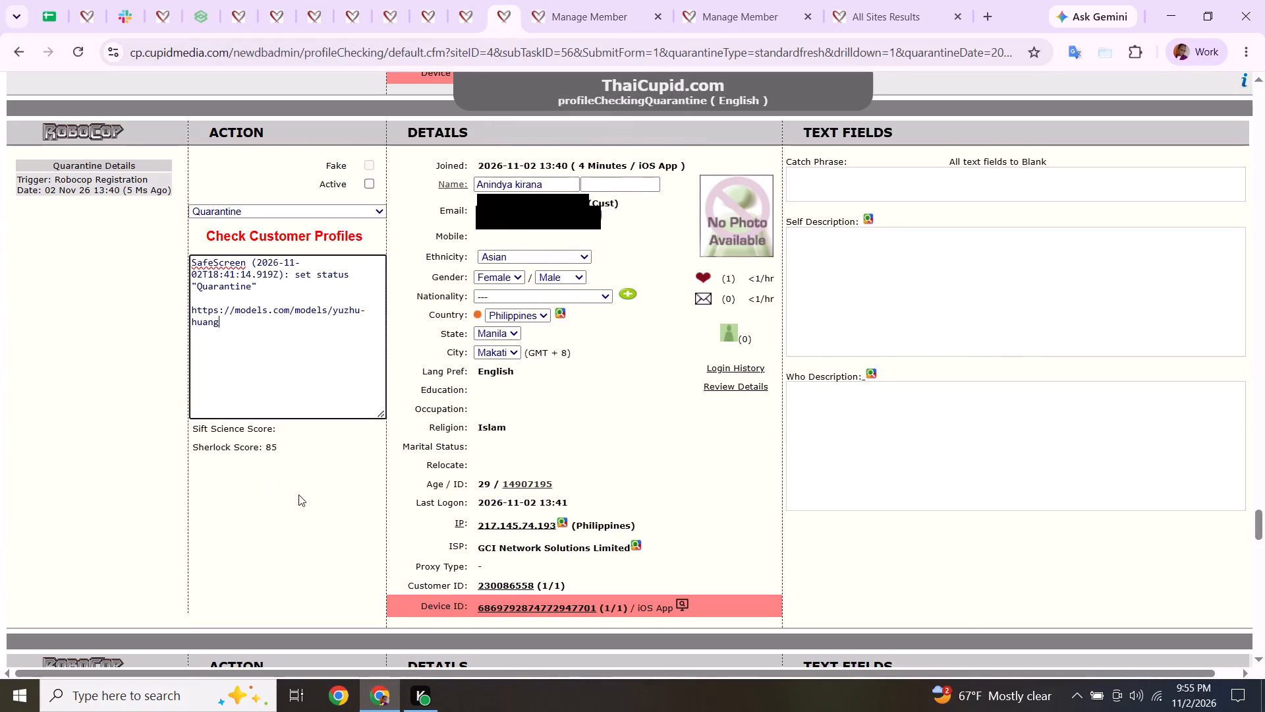
Open Cherry's member profile from the ThaiCupid quarantine queue and close Anindya's member profile.
{"action": "scroll", "coordinate": [643, 345], "scroll_direction": "down", "scroll_amount": 7}
{"action": "left_click", "coordinate": [312, 266]}
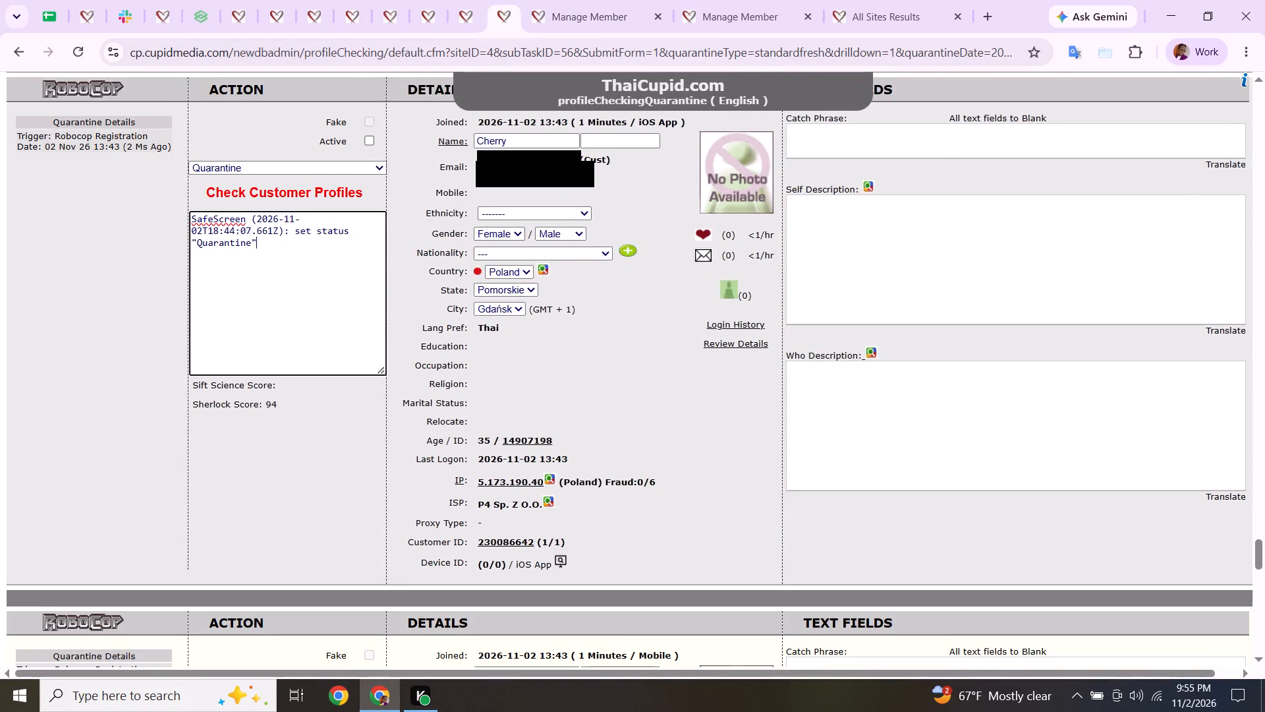
{"action": "left_click", "coordinate": [443, 140]}
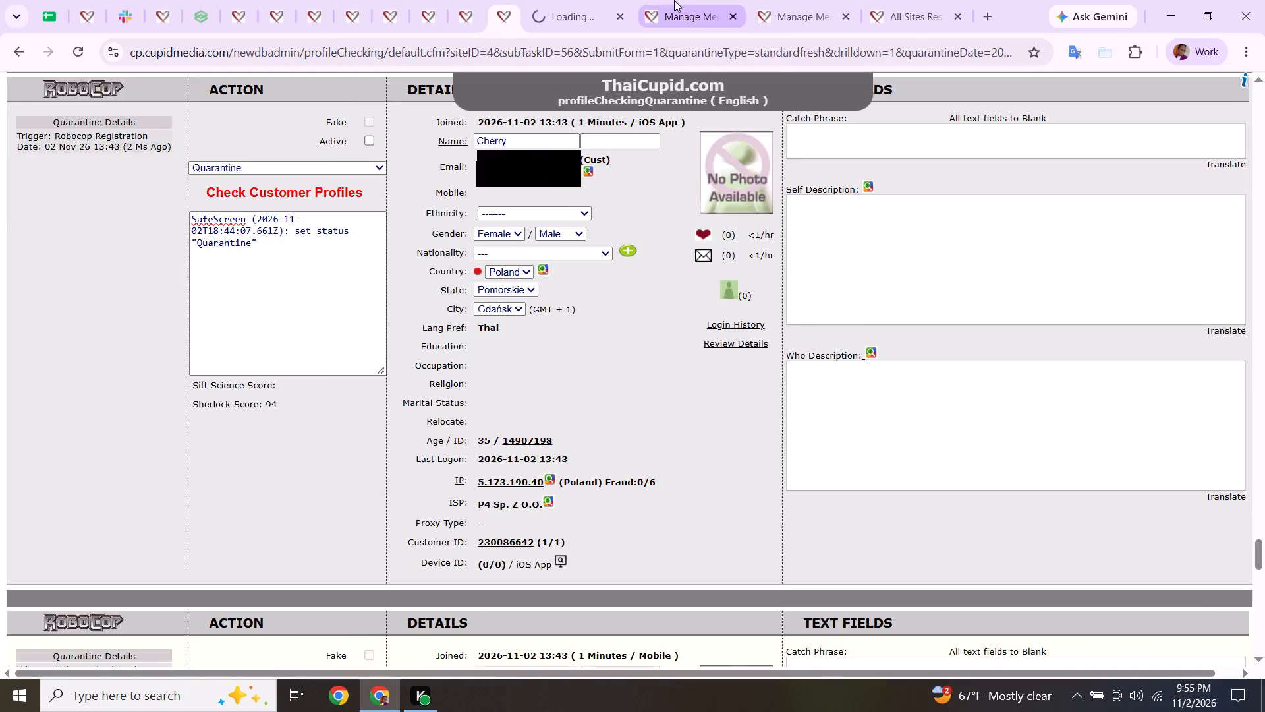
{"action": "left_click", "coordinate": [693, 0]}
{"action": "left_click", "coordinate": [733, 15]}
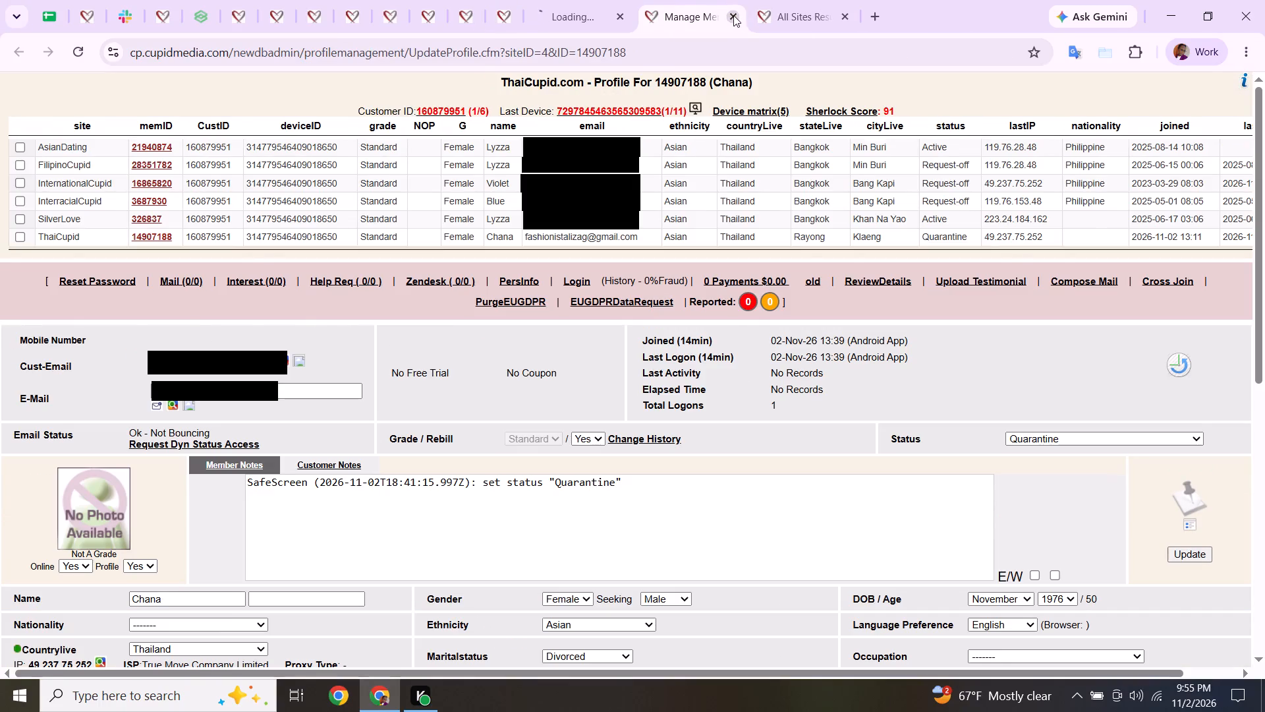
Set Chana's linked SilverLove and AsianDating accounts to Quarantine, using her customer ID's all-sites results link as the note.
{"action": "left_click", "coordinate": [802, 7]}
{"action": "left_click", "coordinate": [690, 9]}
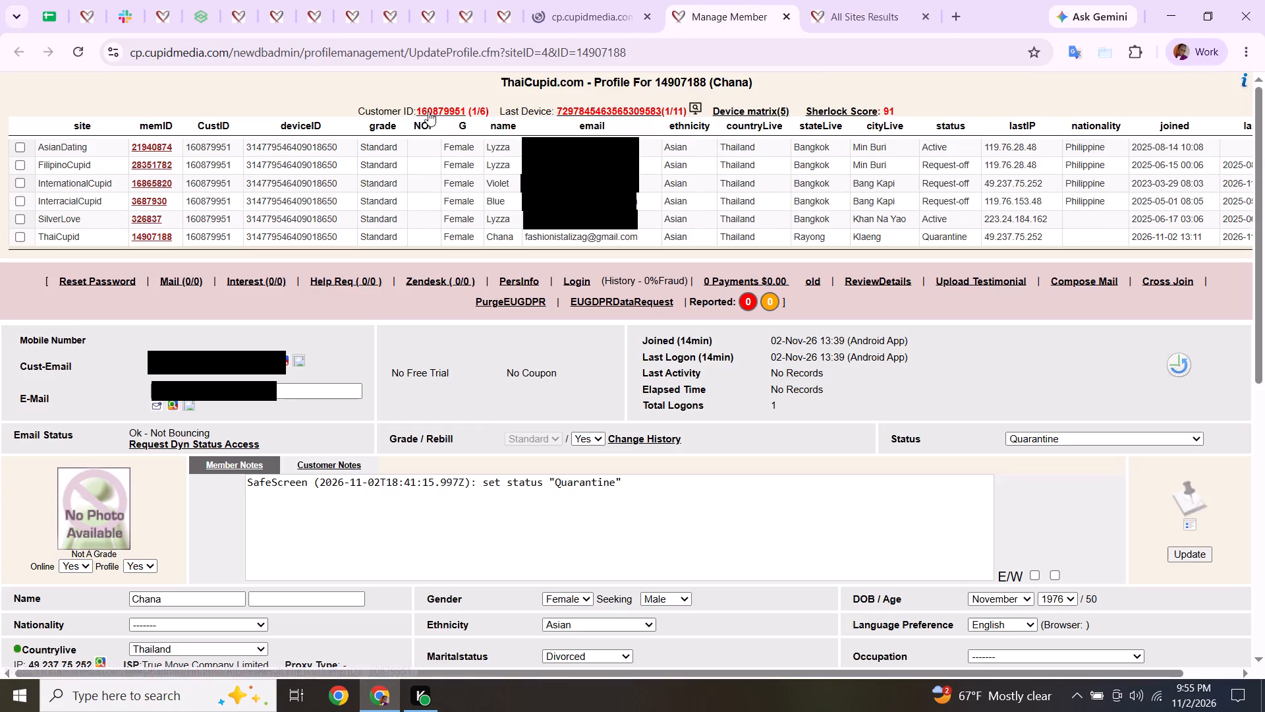
{"action": "right_click", "coordinate": [428, 110]}
{"action": "left_click", "coordinate": [486, 283]}
{"action": "left_click", "coordinate": [903, 4]}
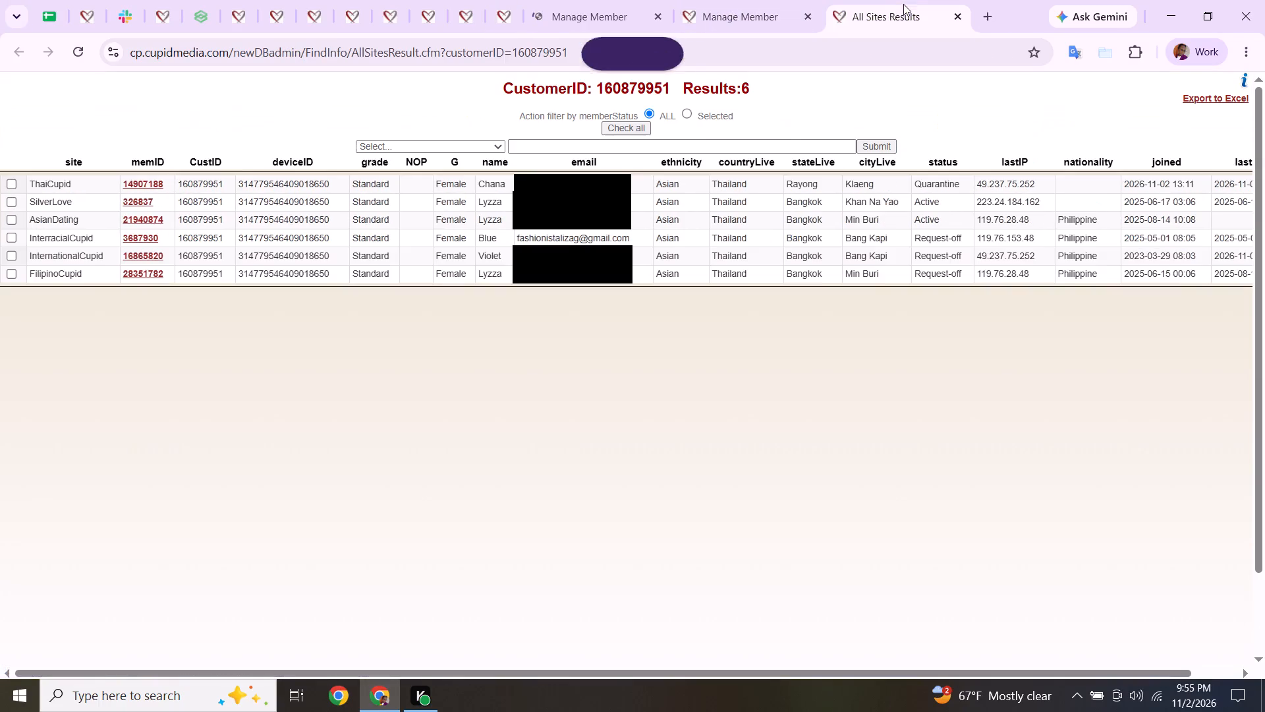
{"action": "left_click", "coordinate": [15, 202]}
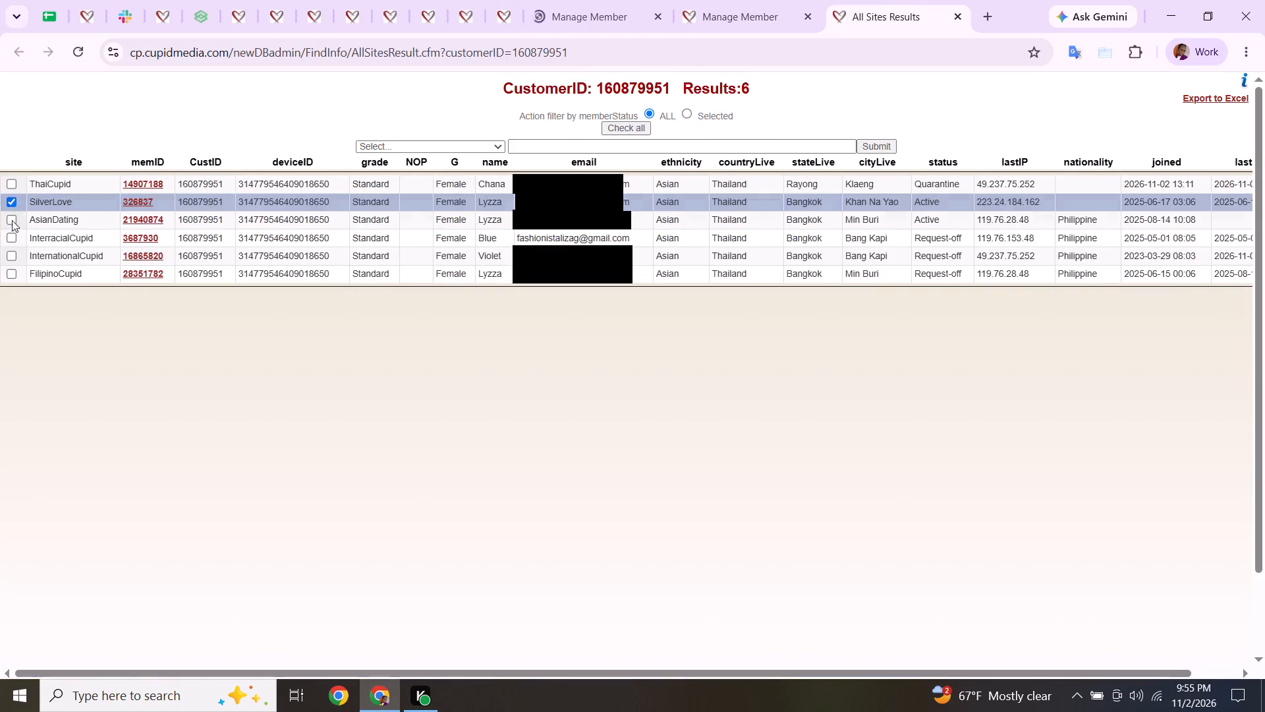
{"action": "left_click", "coordinate": [11, 219]}
{"action": "left_click", "coordinate": [416, 143]}
{"action": "scroll", "coordinate": [407, 211], "scroll_direction": "down", "scroll_amount": 4}
{"action": "left_click", "coordinate": [417, 387]}
{"action": "right_click", "coordinate": [551, 146]}
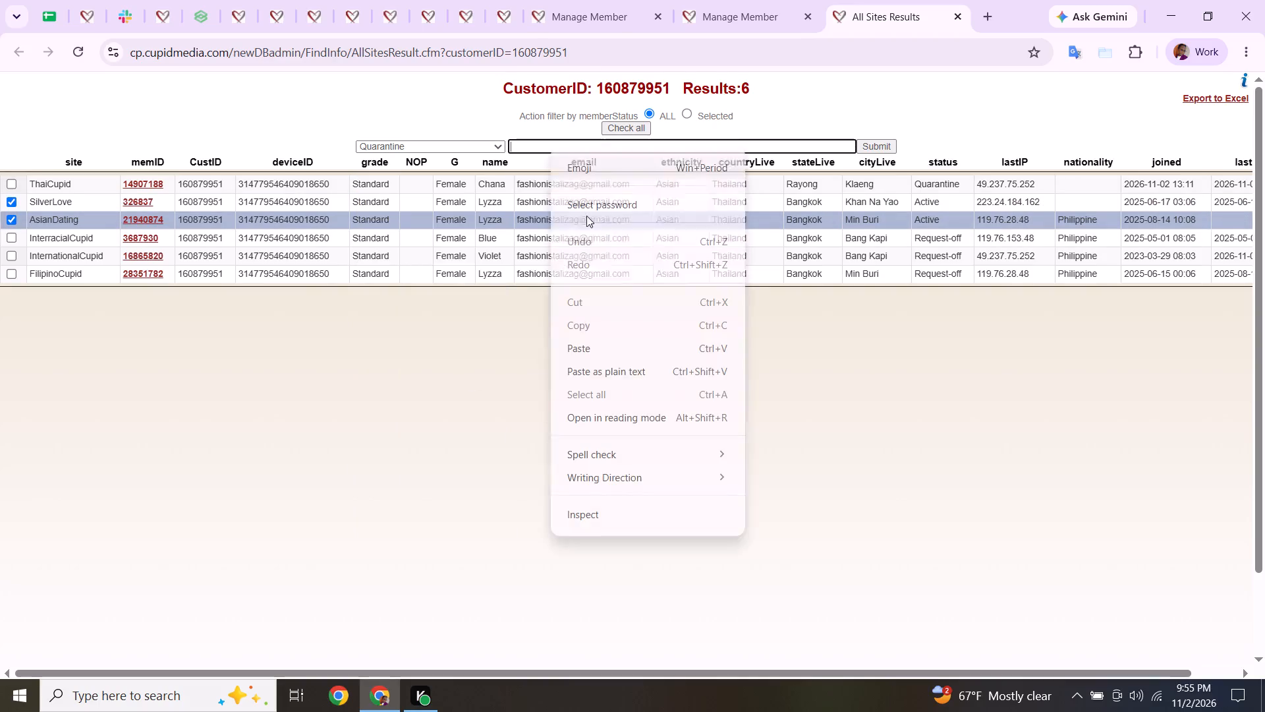
{"action": "left_click", "coordinate": [590, 346]}
{"action": "left_click", "coordinate": [887, 147]}
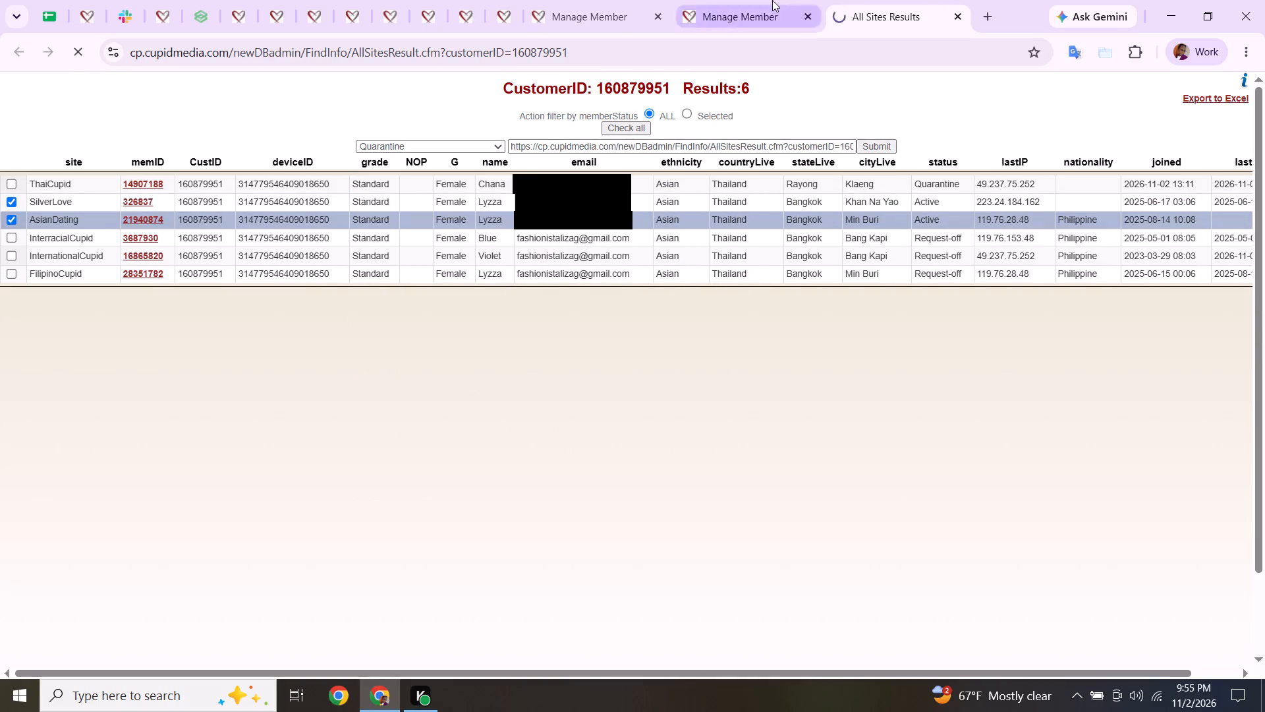
Check Cherry's member profile and mark her as Active in the ThaiCupid quarantine queue.
{"action": "left_click", "coordinate": [772, 0]}
{"action": "left_click", "coordinate": [615, 1]}
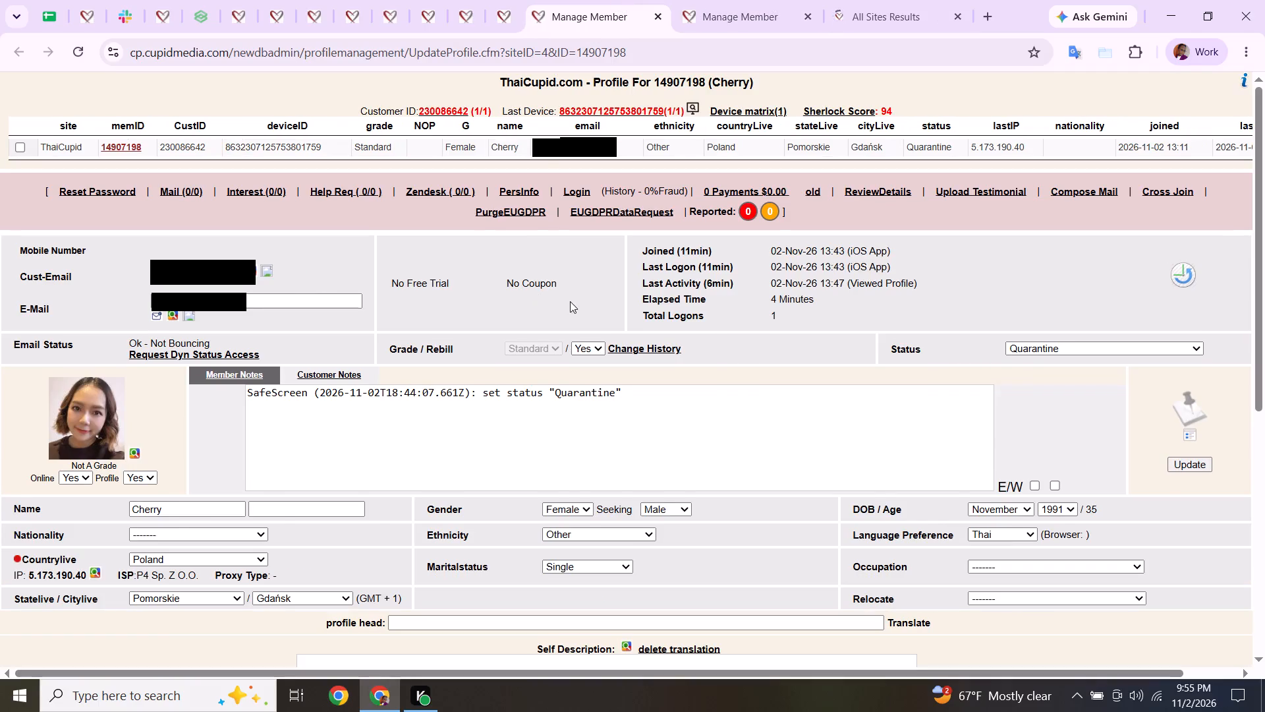
{"action": "left_click", "coordinate": [508, 12]}
{"action": "left_click", "coordinate": [372, 139]}
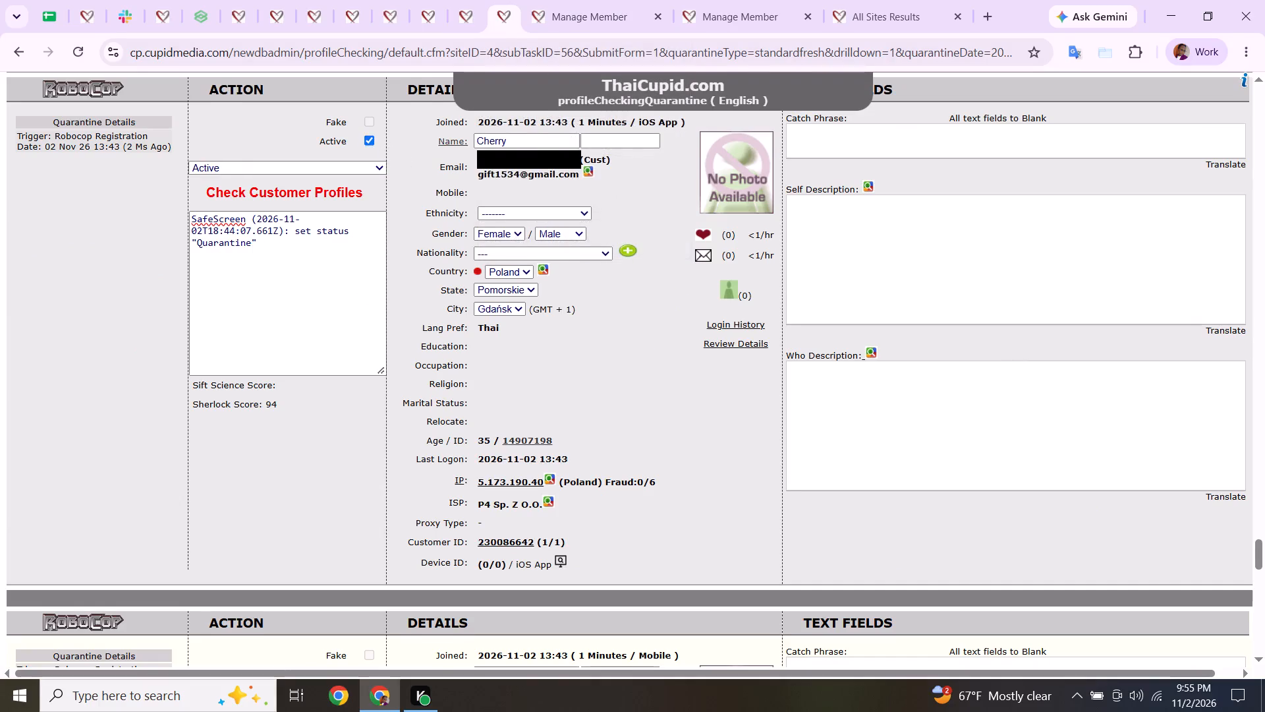
Add the note "junk email" to Pretty's quarantined profile and submit the ThaiCupid queue.
{"action": "scroll", "coordinate": [452, 269], "scroll_direction": "down", "scroll_amount": 17}
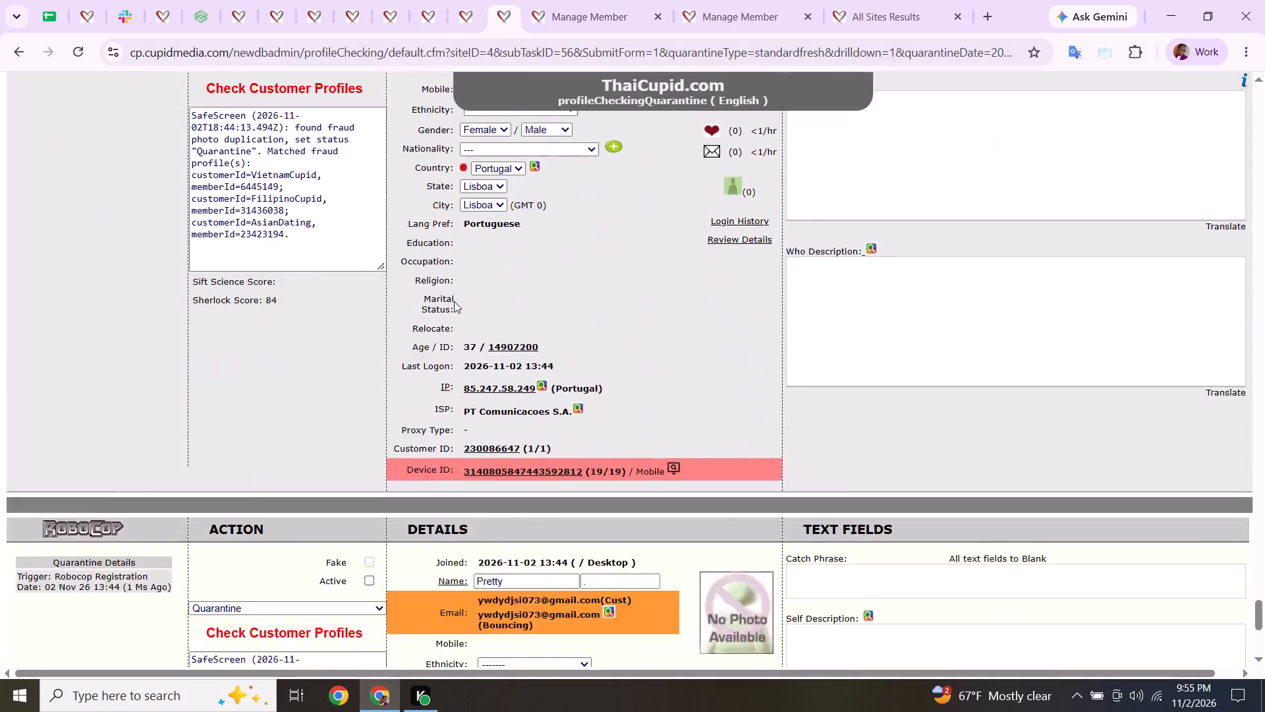
{"action": "scroll", "coordinate": [454, 301], "scroll_direction": "down", "scroll_amount": 3}
{"action": "left_click", "coordinate": [341, 305]}
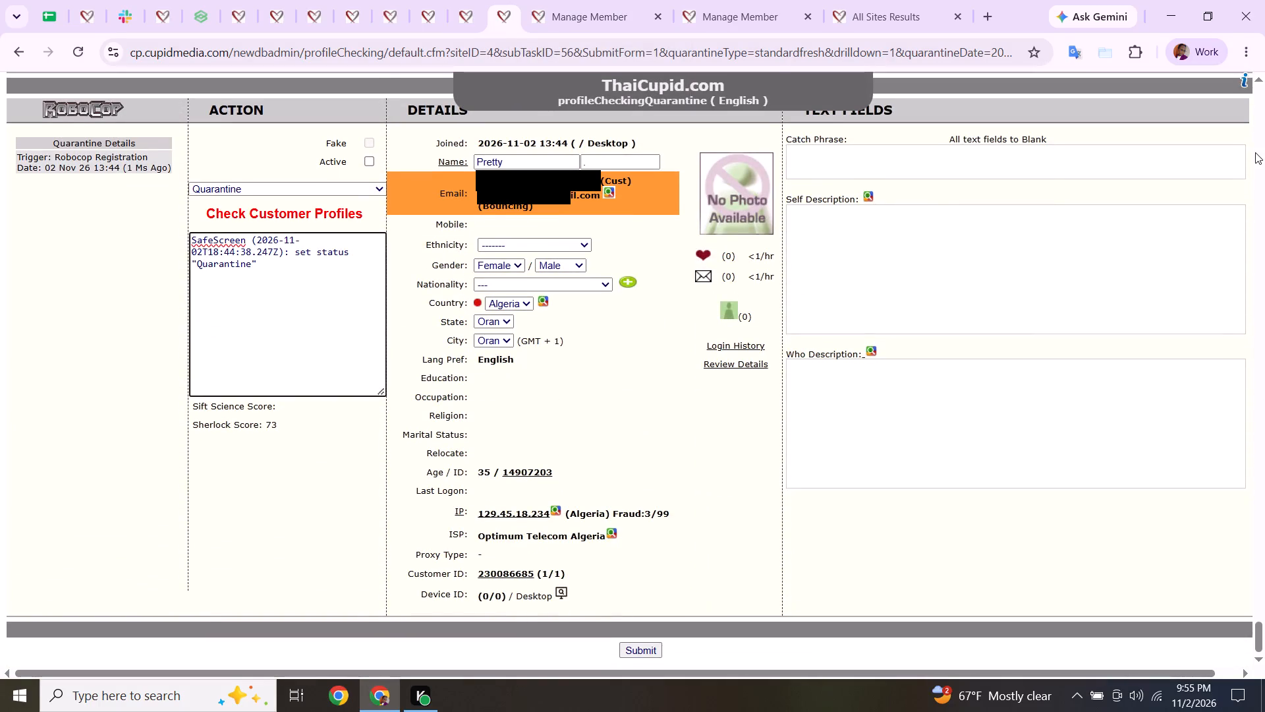
{"action": "key", "text": "Return"}
{"action": "key", "text": "Return"}
{"action": "type", "text": "junk email"}
{"action": "key", "text": "space"}
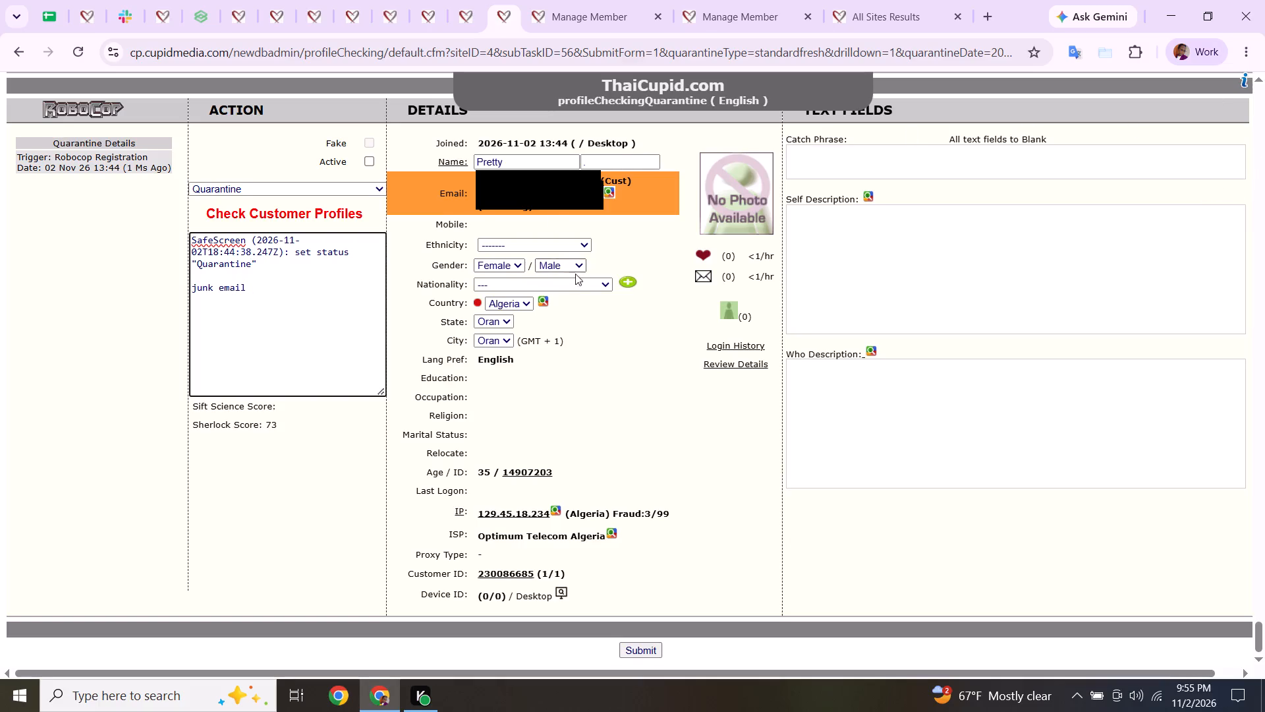
{"action": "scroll", "coordinate": [565, 307], "scroll_direction": "down", "scroll_amount": 5}
{"action": "left_click", "coordinate": [640, 654]}
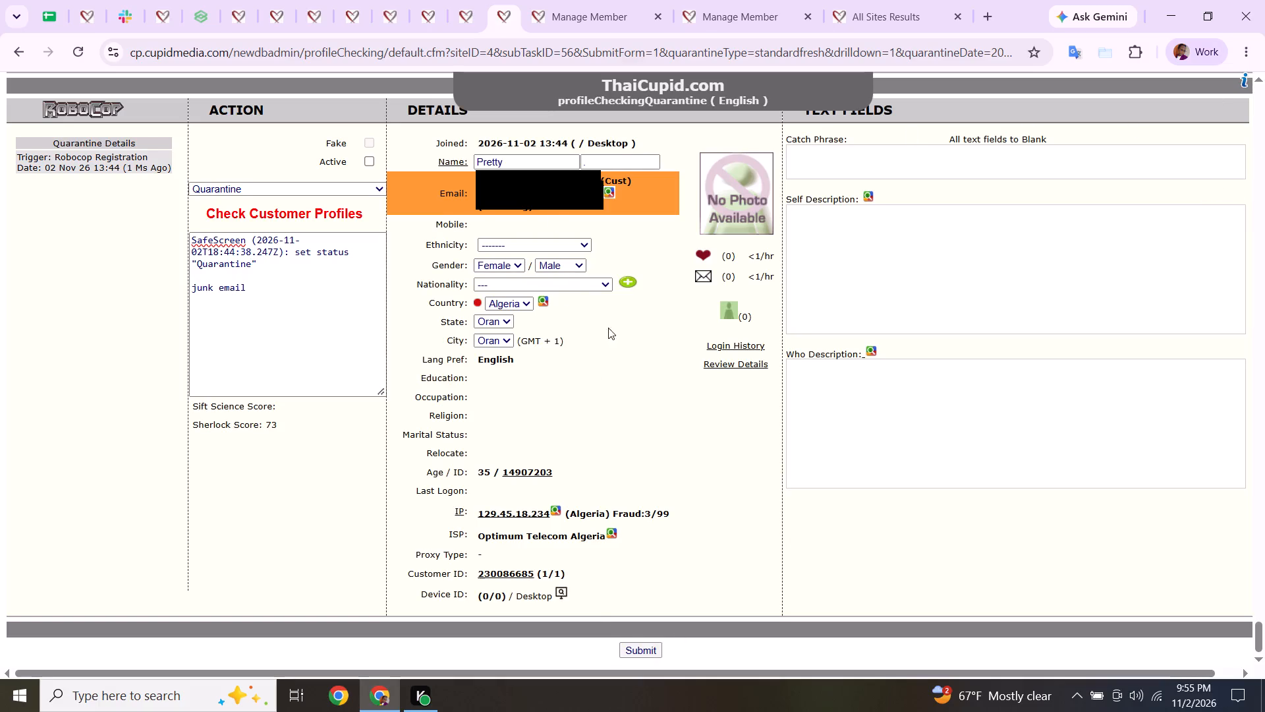
Close Cherry's and Chana's member profiles and the all-sites results, then return to the LatinAmericanCupid quarantine queue.
{"action": "left_click", "coordinate": [463, 9]}
{"action": "left_click", "coordinate": [643, 0]}
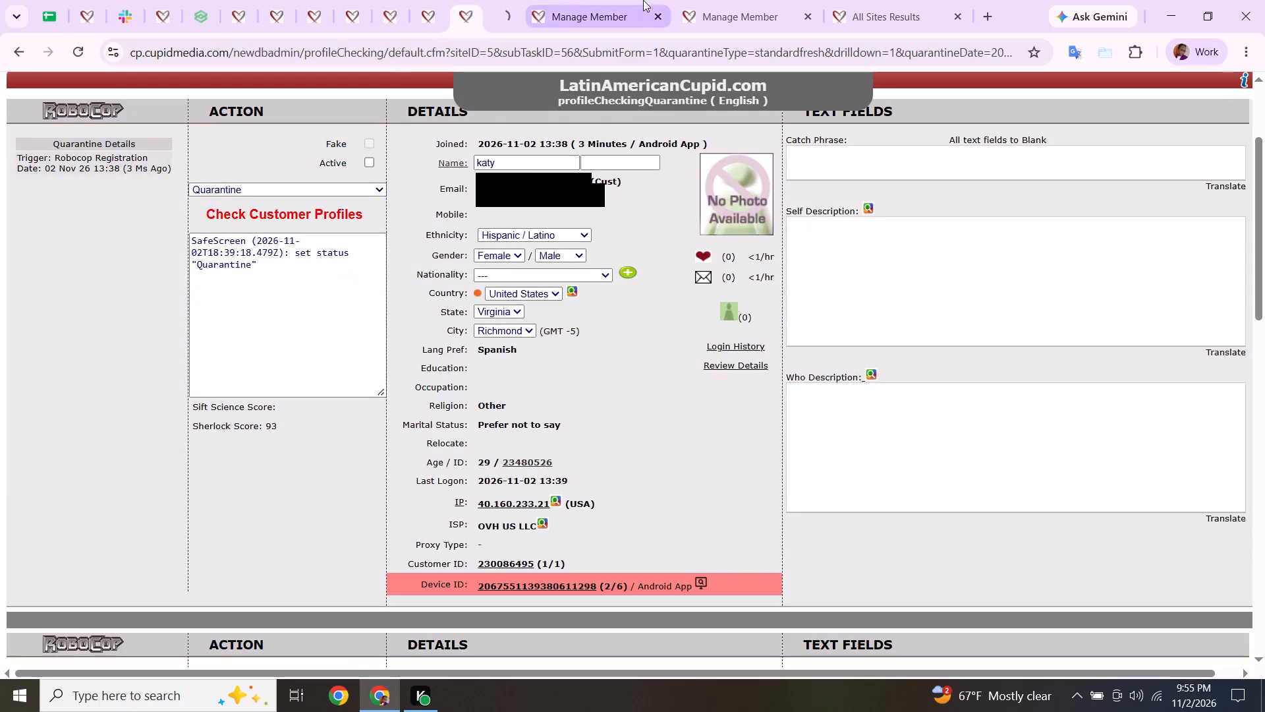
{"action": "left_click", "coordinate": [658, 16]}
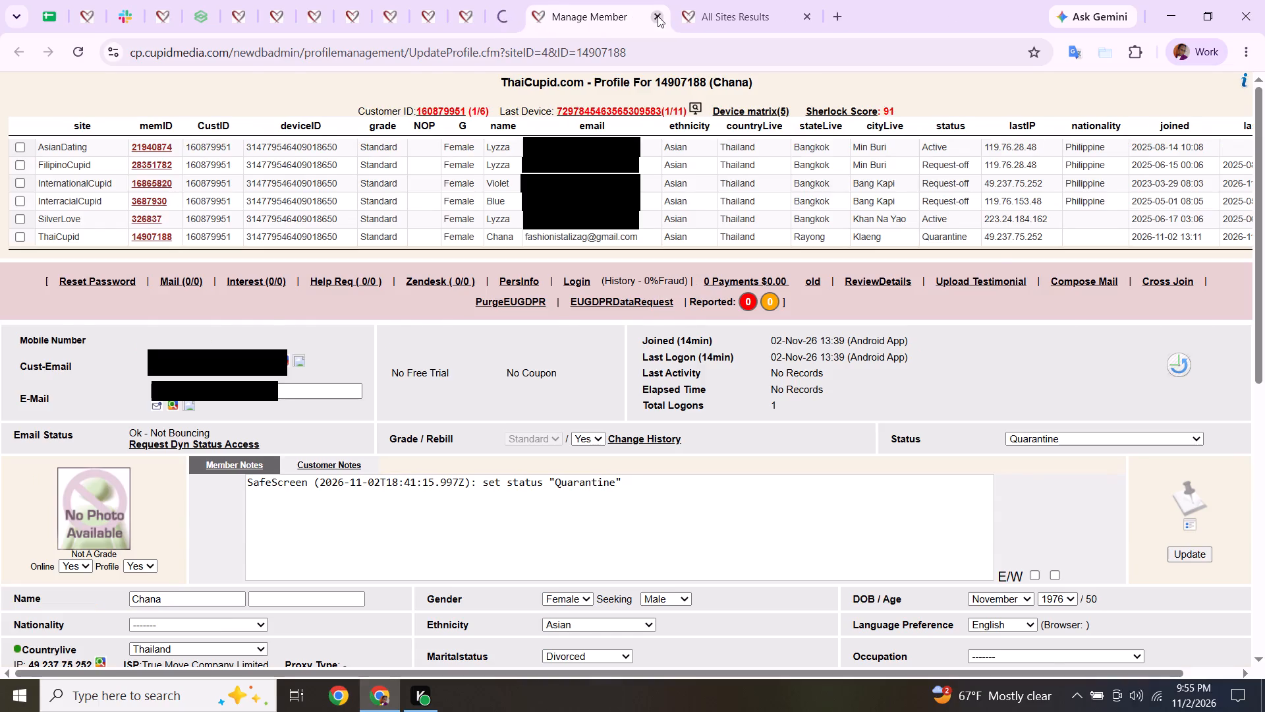
{"action": "left_click", "coordinate": [658, 16]}
{"action": "left_click", "coordinate": [658, 16]}
{"action": "left_click", "coordinate": [467, 12]}
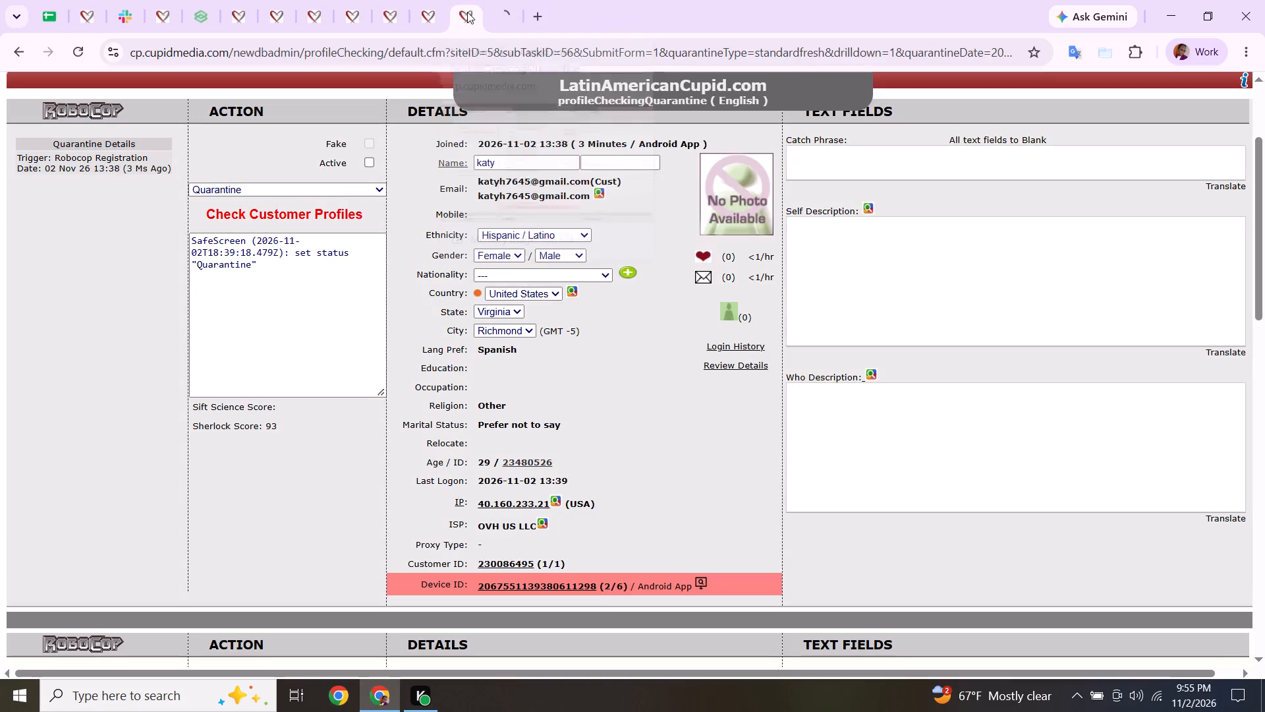
Check katy's member profile, close it and mark her as Active in the LatinAmericanCupid quarantine queue.
{"action": "left_click", "coordinate": [455, 160]}
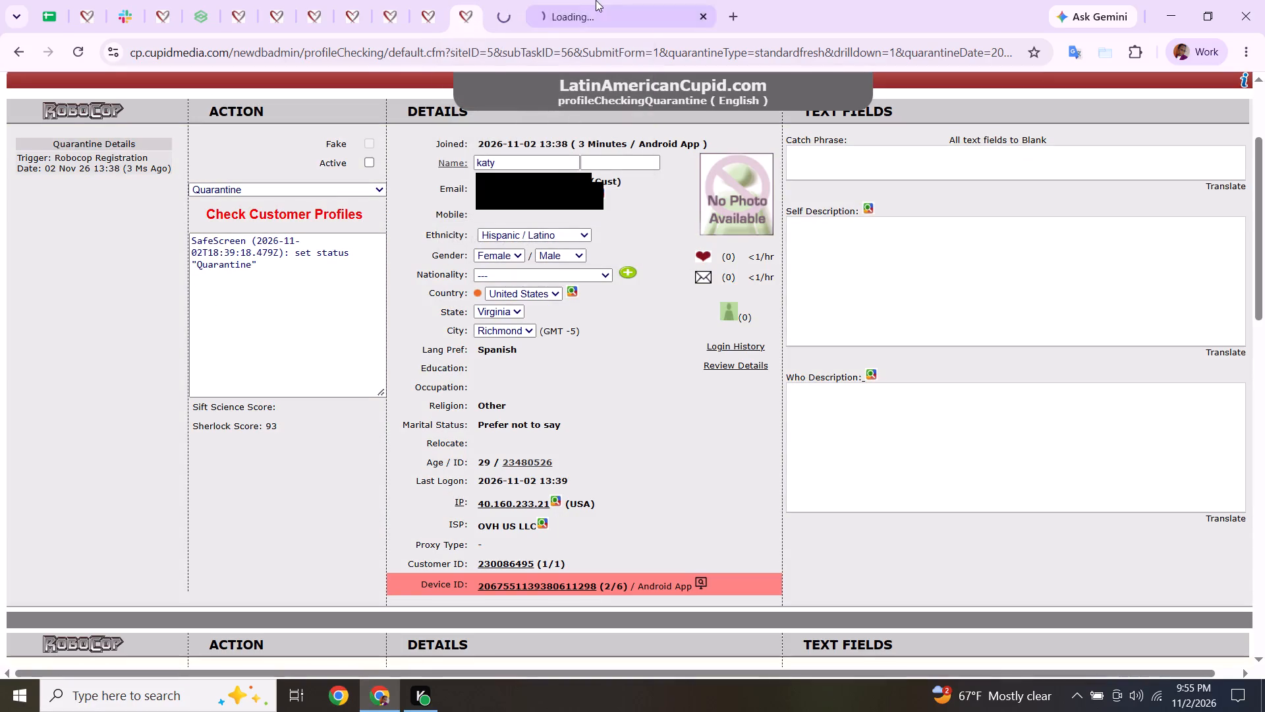
{"action": "left_click", "coordinate": [599, 0]}
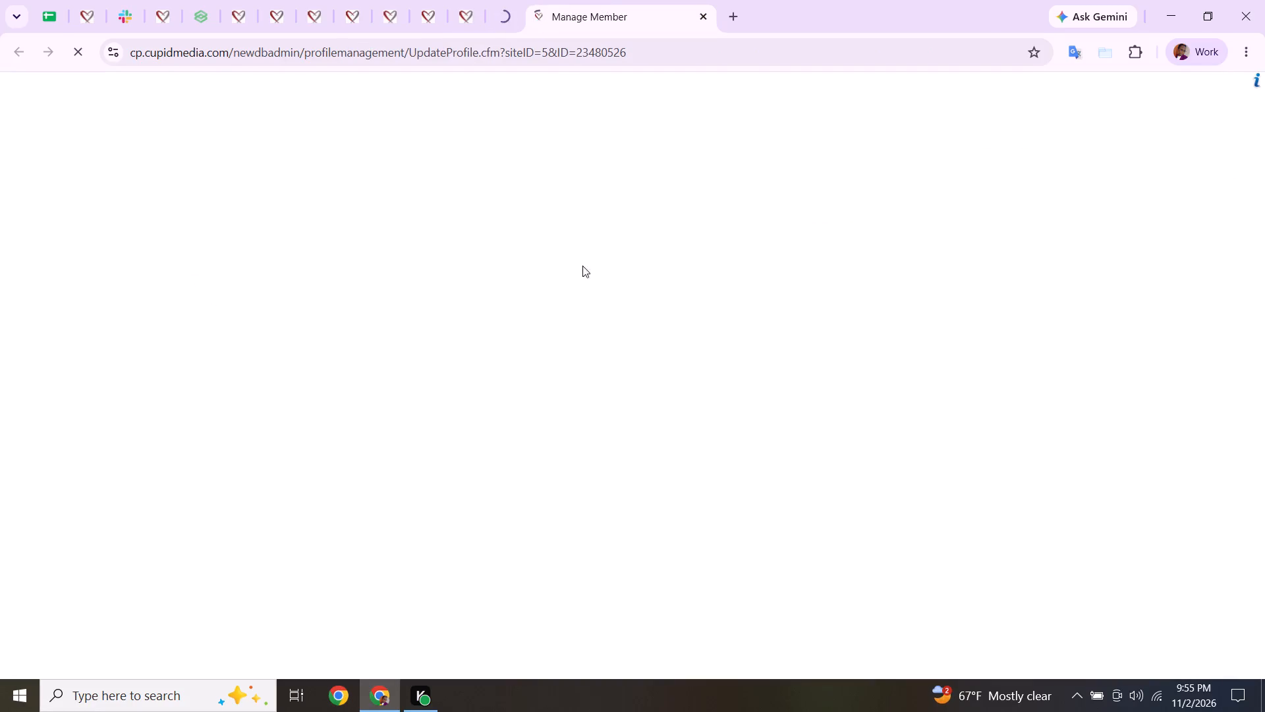
{"action": "scroll", "coordinate": [576, 258], "scroll_direction": "down", "scroll_amount": 3}
{"action": "scroll", "coordinate": [576, 260], "scroll_direction": "up", "scroll_amount": 4}
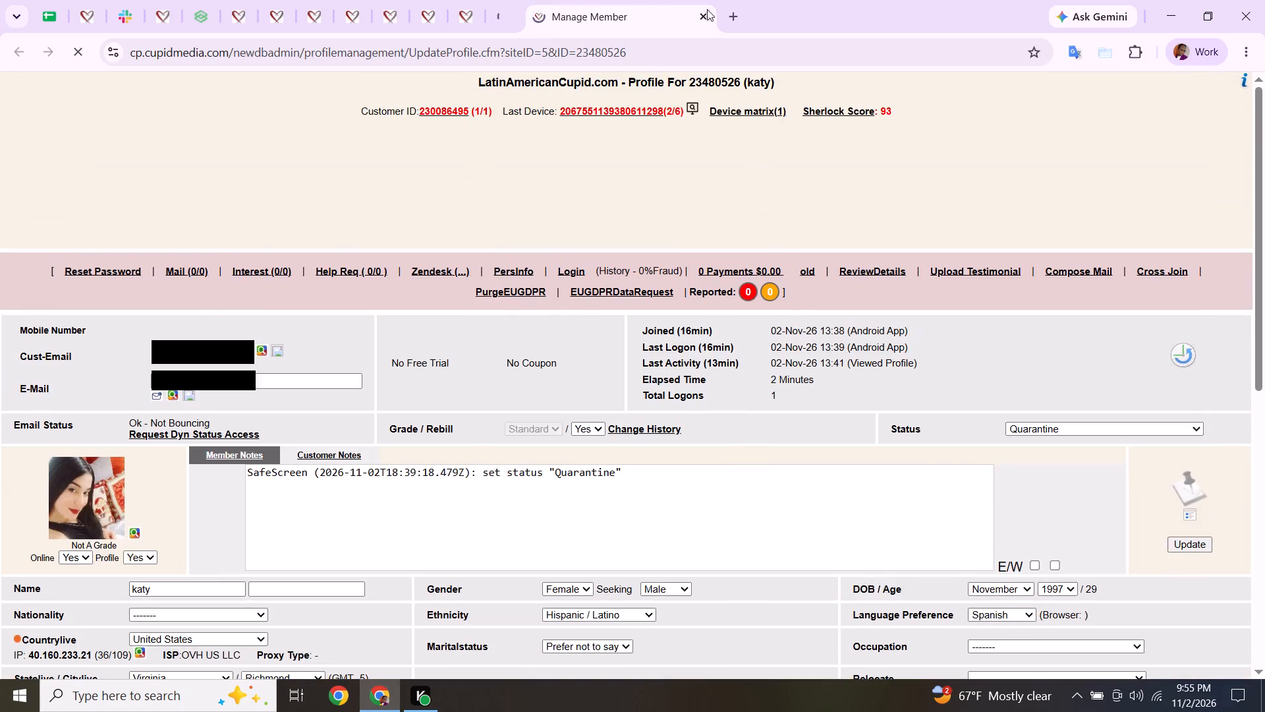
{"action": "left_click", "coordinate": [704, 15]}
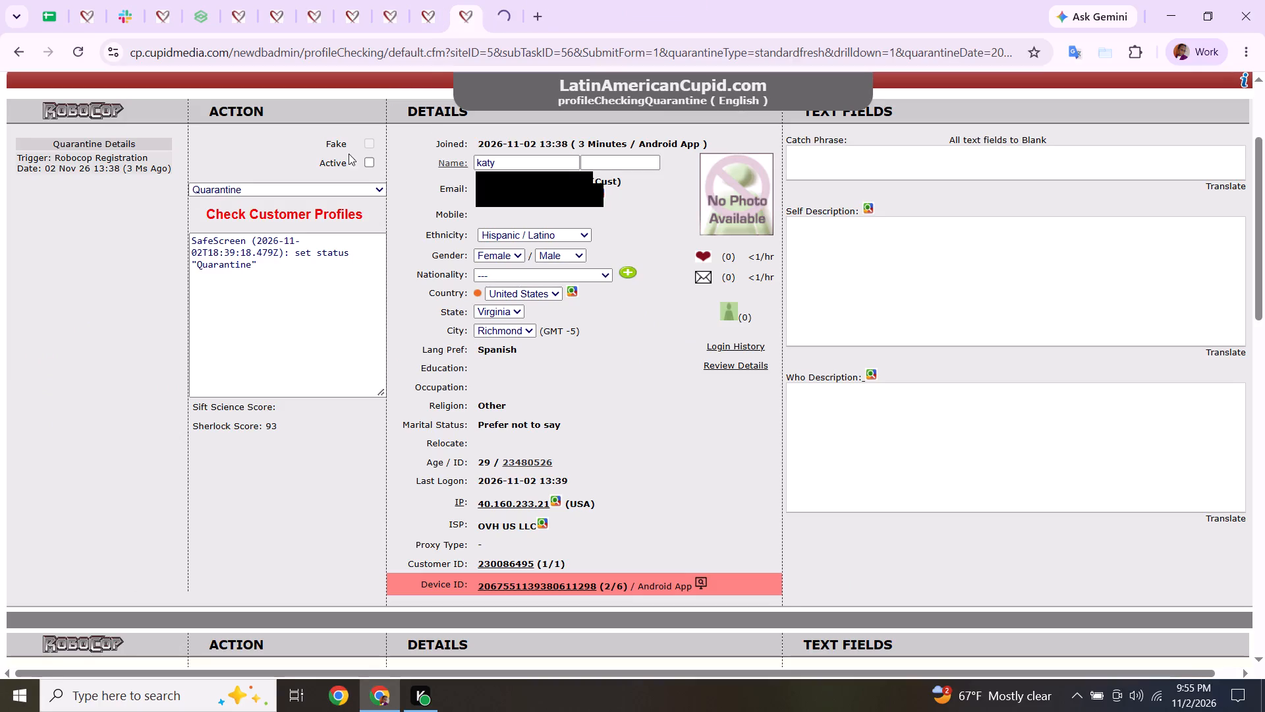
{"action": "left_click", "coordinate": [372, 161]}
Copy Barbara's country line, Colombia (IP:Canada), into her quarantine notes on a new paragraph.
{"action": "scroll", "coordinate": [631, 204], "scroll_direction": "down", "scroll_amount": 7}
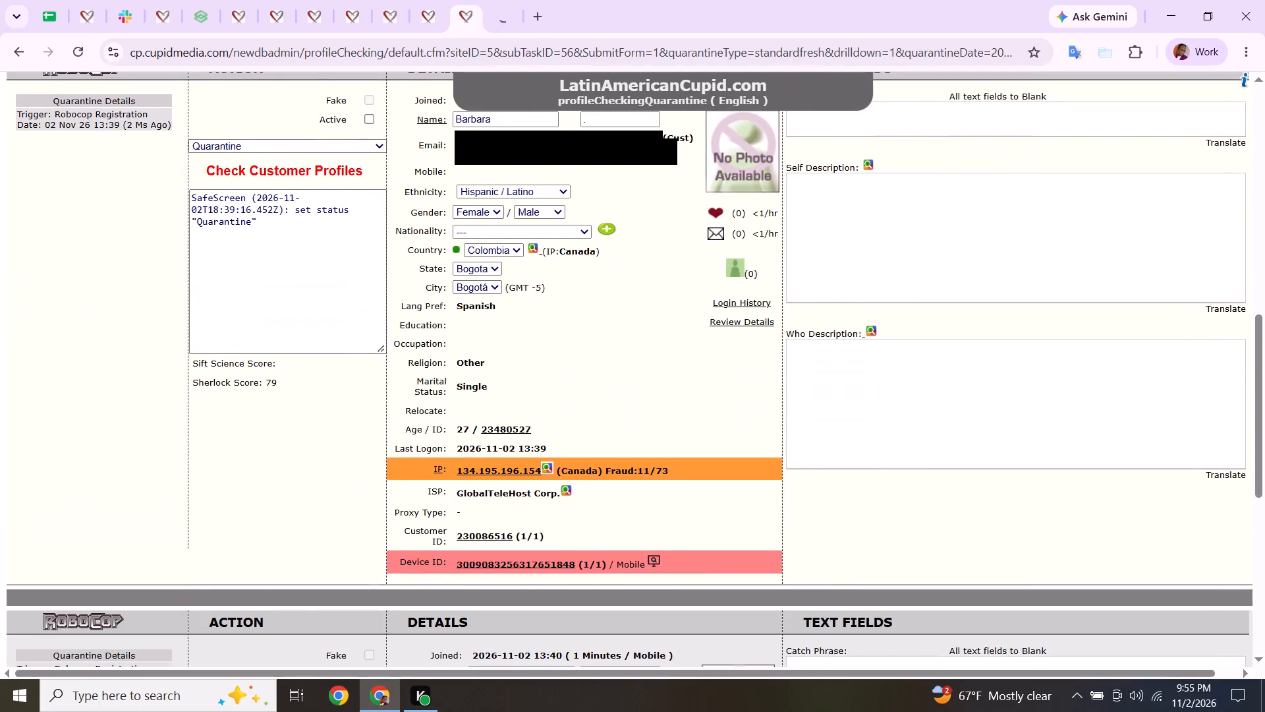
{"action": "triple_click", "coordinate": [579, 251]}
{"action": "right_click", "coordinate": [579, 251]}
{"action": "left_click", "coordinate": [634, 276]}
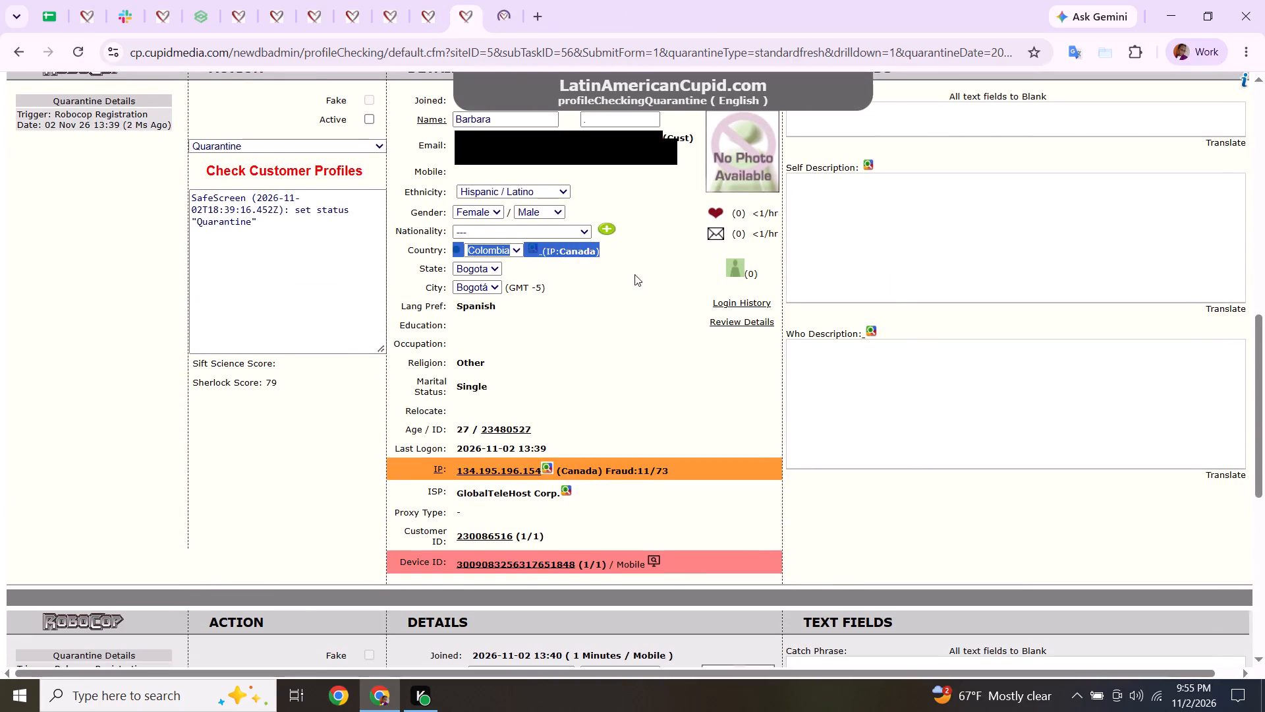
{"action": "left_click", "coordinate": [316, 240]}
{"action": "key", "text": "Return"}
{"action": "key", "text": "Return"}
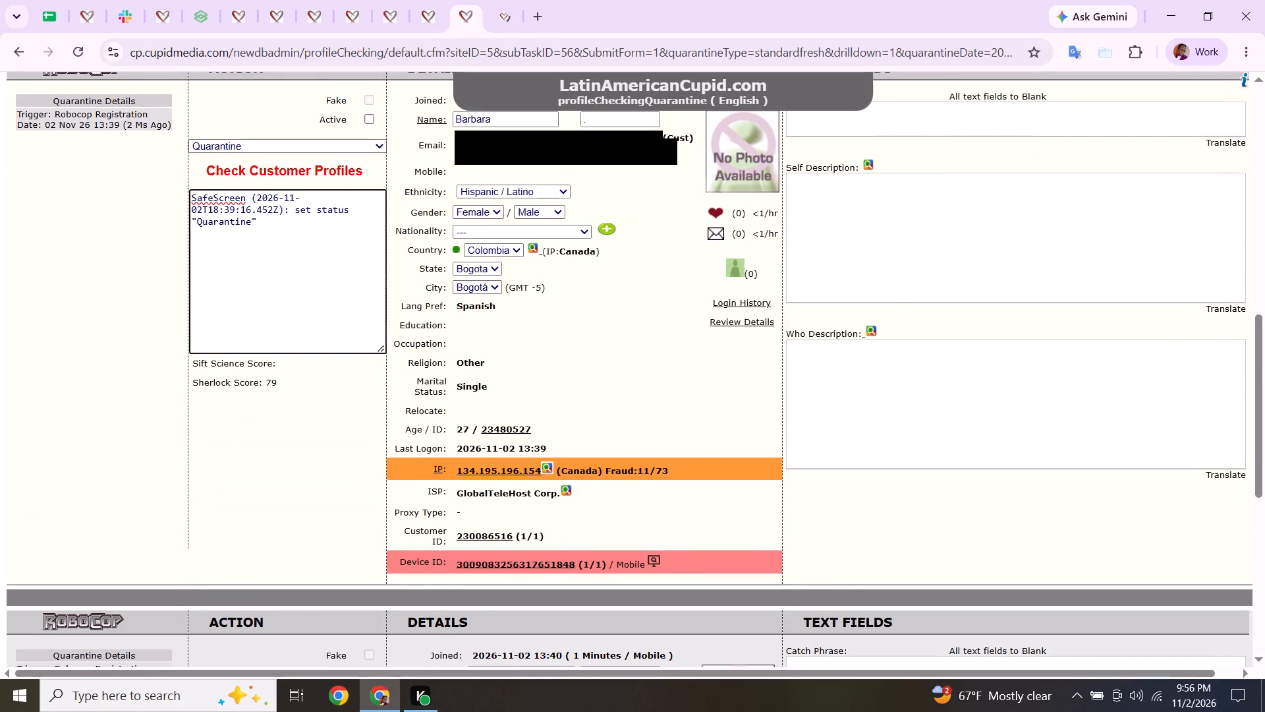
{"action": "right_click", "coordinate": [278, 266]}
{"action": "left_click", "coordinate": [322, 461]}
Copy Stevens's country line, United States (IP:Netherlands), into his quarantine notes and submit the LatinAmericanCupid queue.
{"action": "scroll", "coordinate": [497, 377], "scroll_direction": "down", "scroll_amount": 7}
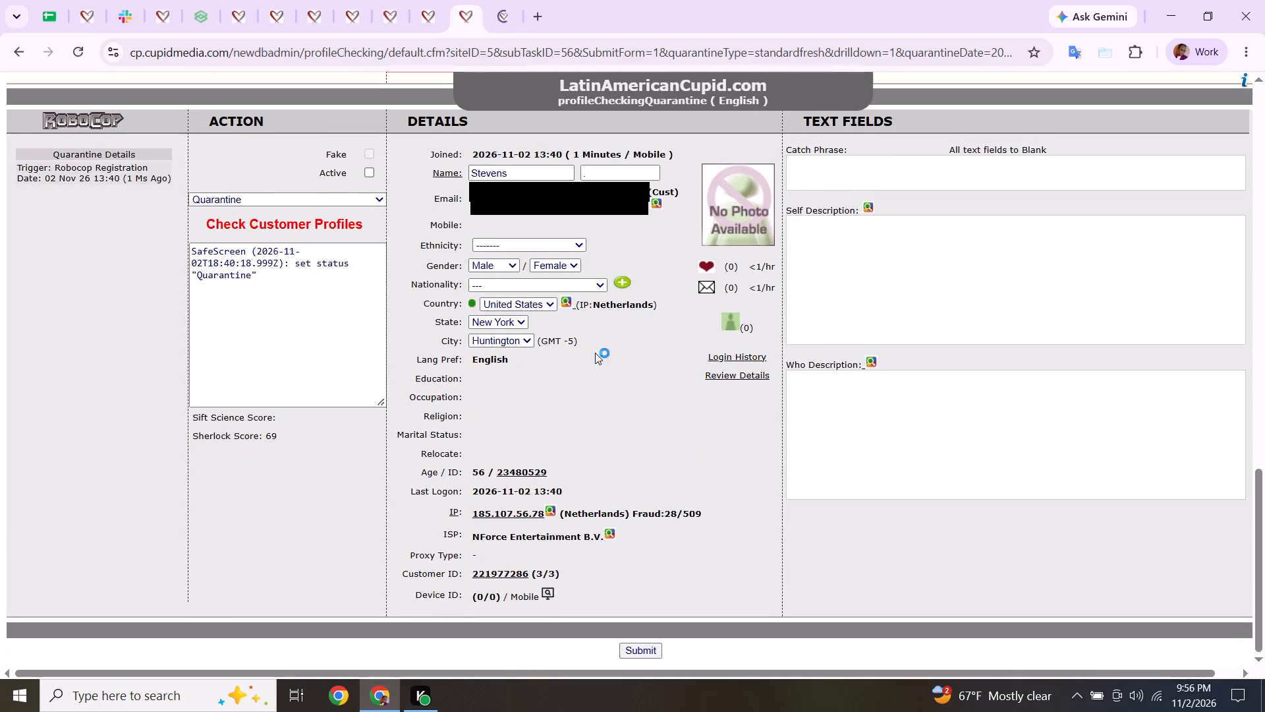
{"action": "triple_click", "coordinate": [605, 303]}
{"action": "right_click", "coordinate": [605, 303]}
{"action": "left_click", "coordinate": [652, 329]}
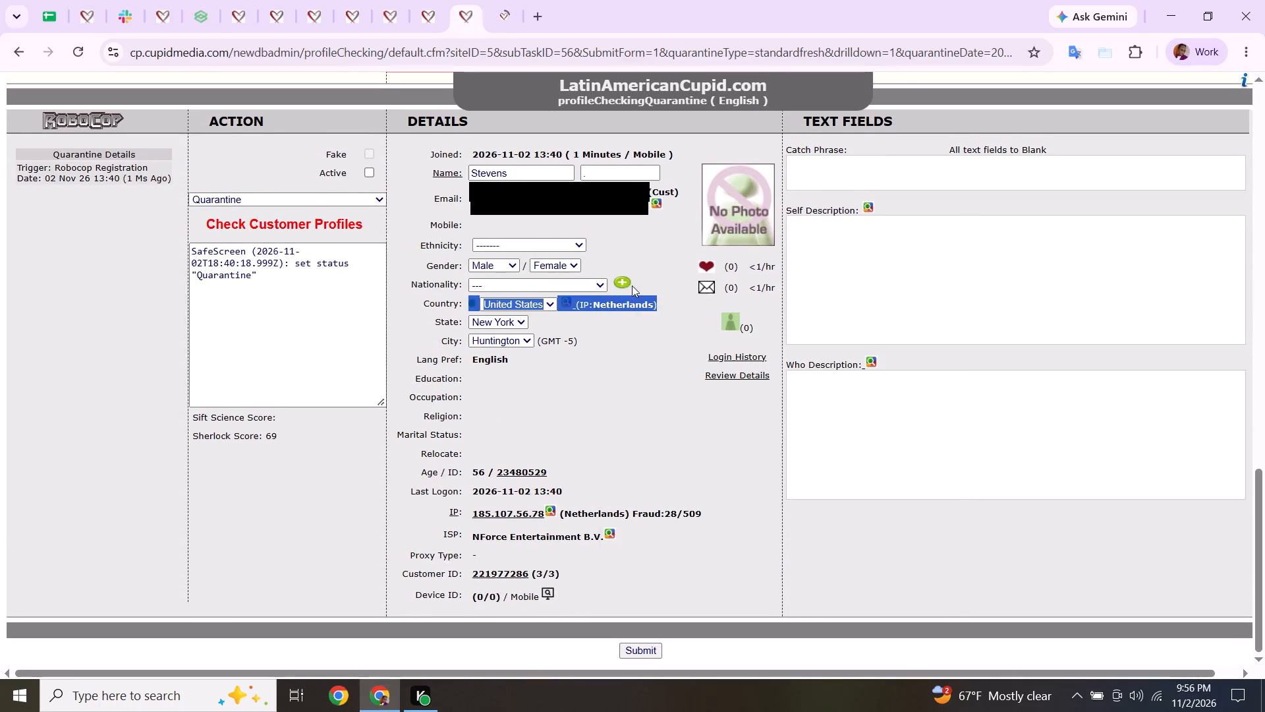
{"action": "left_click", "coordinate": [264, 299]}
{"action": "key", "text": "Return"}
{"action": "key", "text": "Return"}
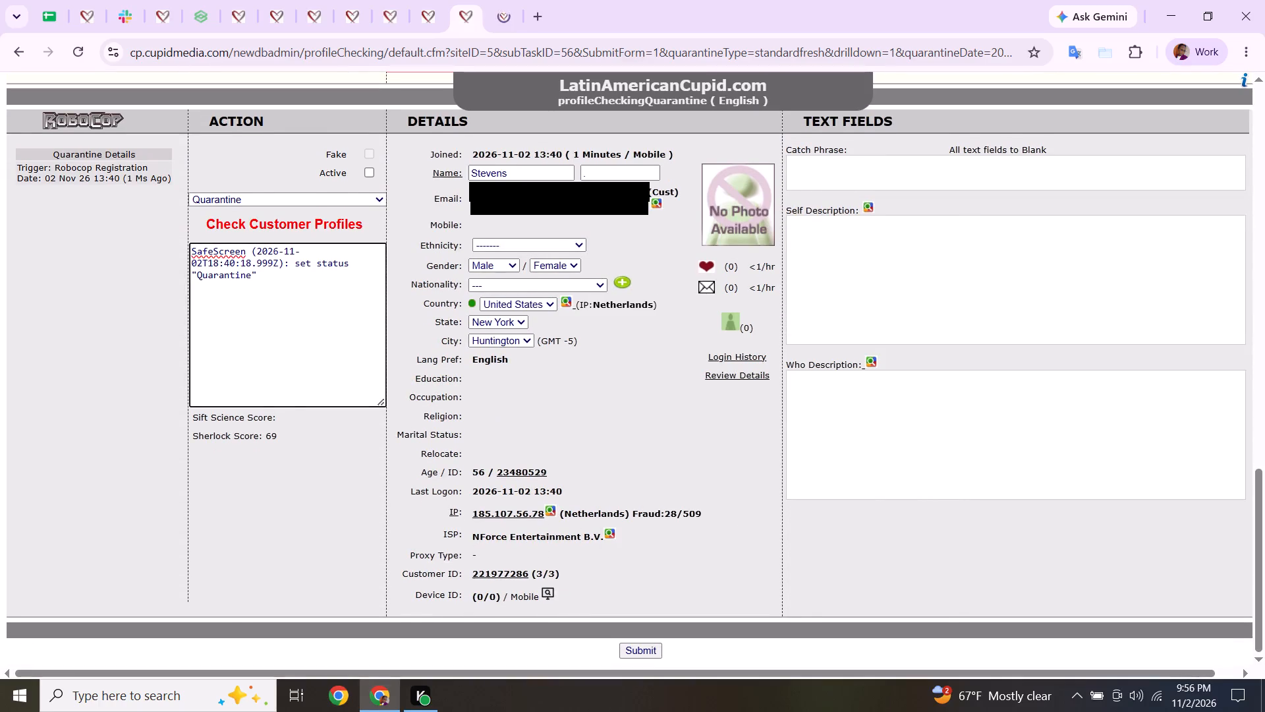
{"action": "right_click", "coordinate": [255, 316]}
{"action": "left_click", "coordinate": [293, 494]}
{"action": "scroll", "coordinate": [394, 493], "scroll_direction": "down", "scroll_amount": 4}
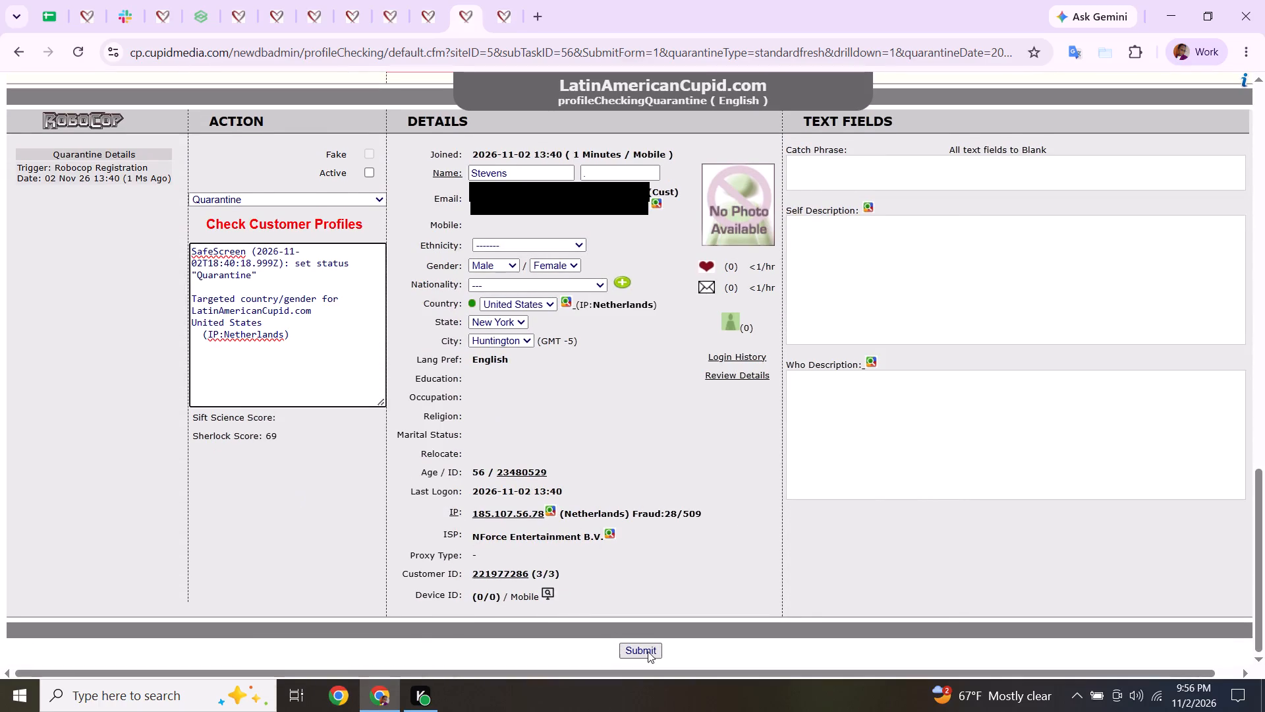
{"action": "left_click", "coordinate": [648, 652]}
Open Sofia's member profile from the PinkCupid quarantine queue and review her account details.
{"action": "left_click", "coordinate": [432, 3]}
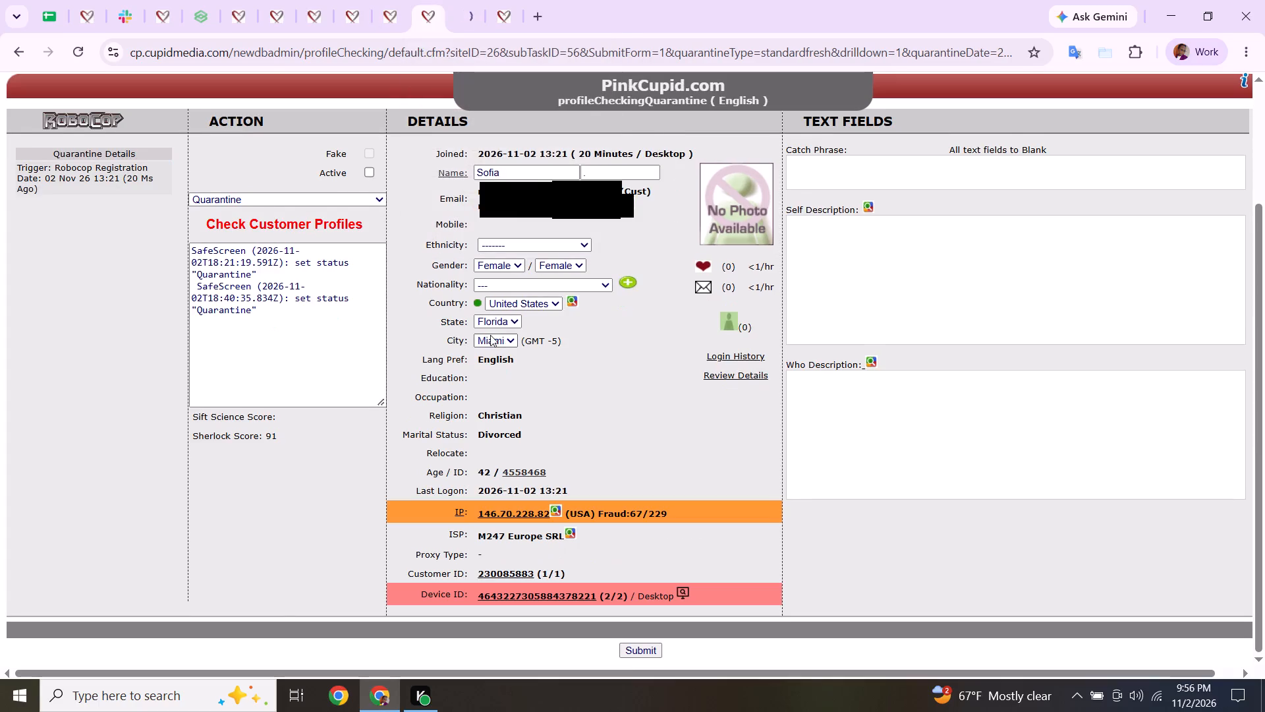
{"action": "left_click", "coordinate": [449, 175]}
{"action": "left_click", "coordinate": [590, 0]}
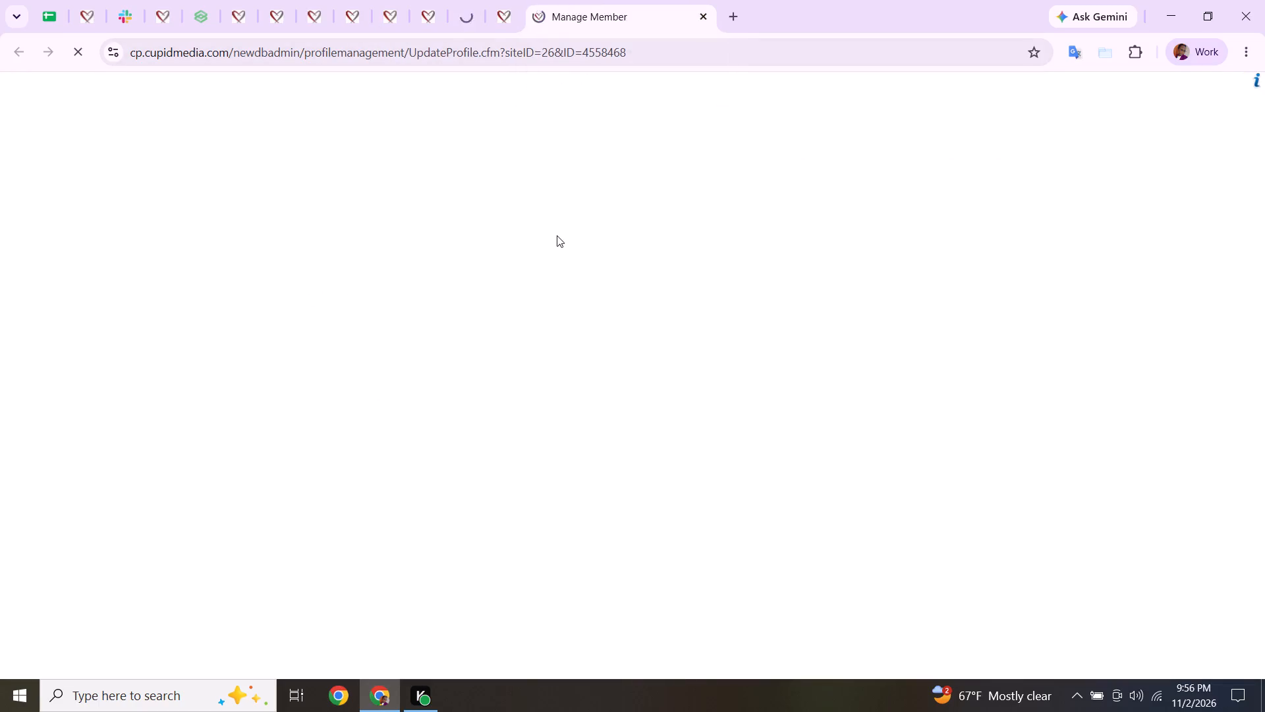
{"action": "scroll", "coordinate": [545, 280], "scroll_direction": "down", "scroll_amount": 3}
{"action": "scroll", "coordinate": [545, 280], "scroll_direction": "up", "scroll_amount": 4}
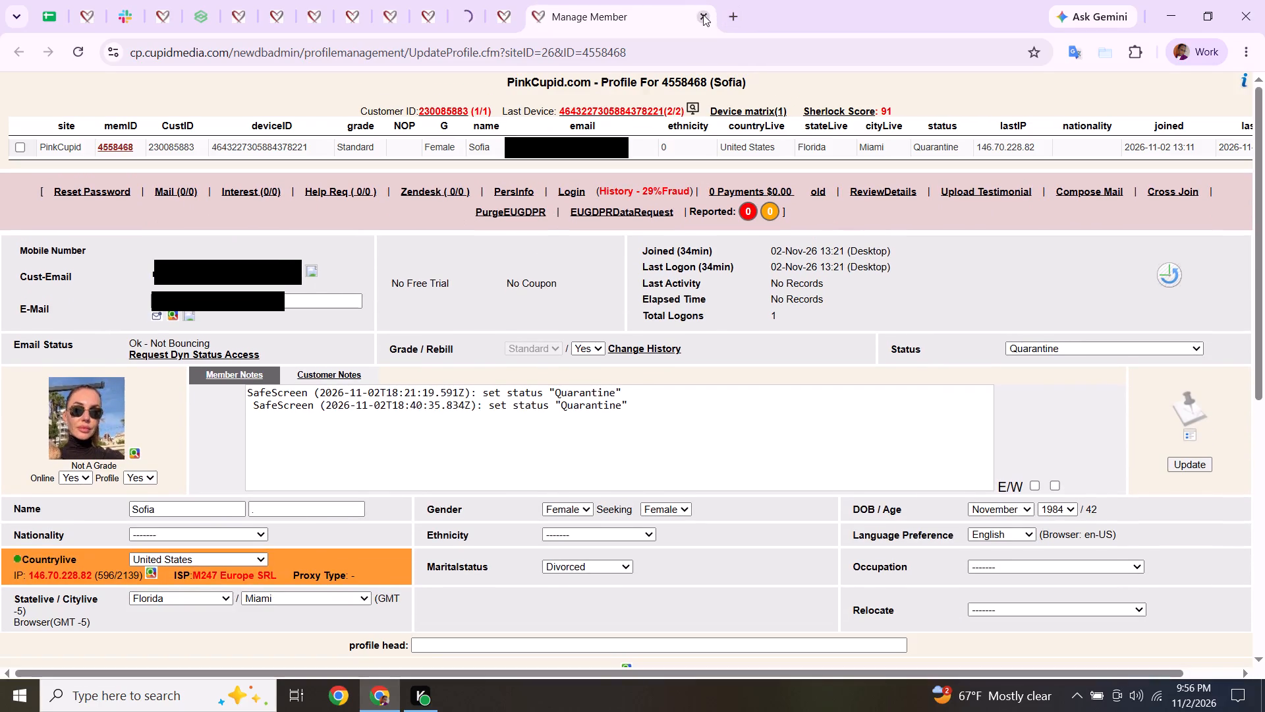
Add "scammer changing emails" as a new paragraph in Sofia's quarantine notes and submit the PinkCupid queue, closing her member profile.
{"action": "left_click", "coordinate": [432, 13]}
{"action": "left_click", "coordinate": [273, 354]}
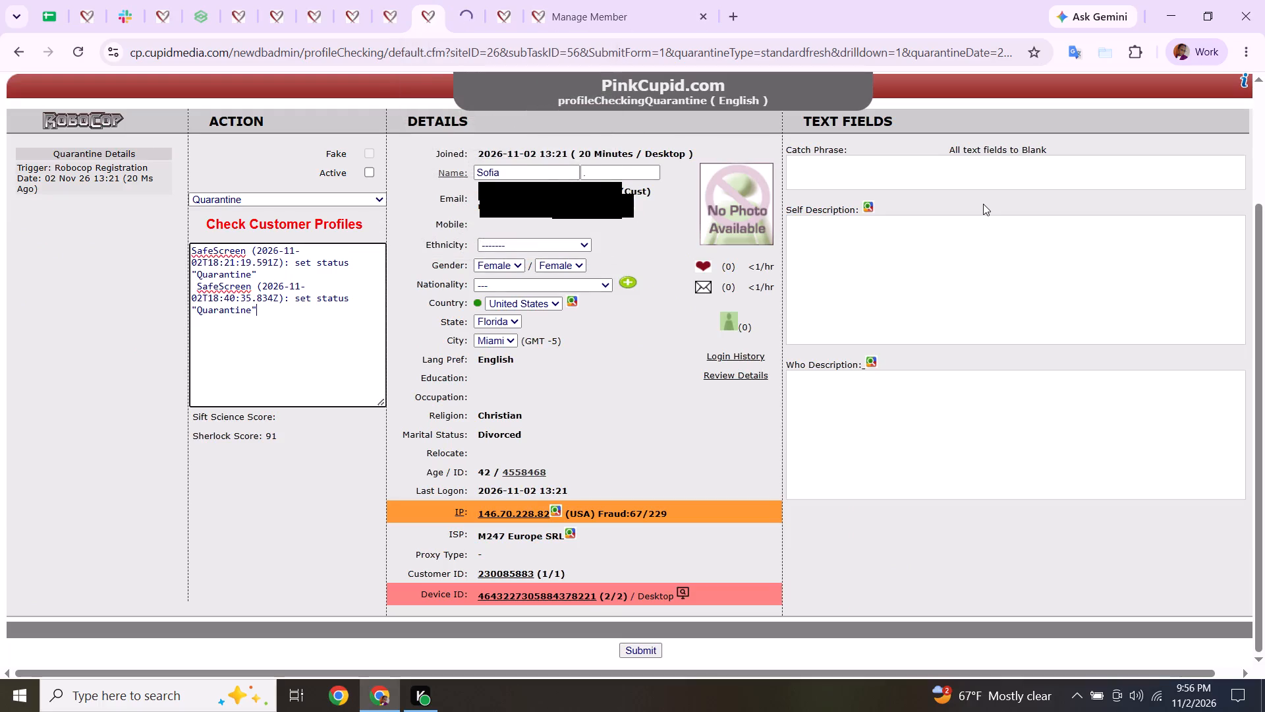
{"action": "key", "text": "Return"}
{"action": "key", "text": "Return"}
{"action": "type", "text": "scamme"}
{"action": "type", "text": "r c"}
{"action": "type", "text": "ha"}
{"action": "type", "text": "nging e"}
{"action": "type", "text": "mails"}
{"action": "key", "text": "space"}
{"action": "scroll", "coordinate": [953, 129], "scroll_direction": "down", "scroll_amount": 6}
{"action": "left_click", "coordinate": [642, 651]}
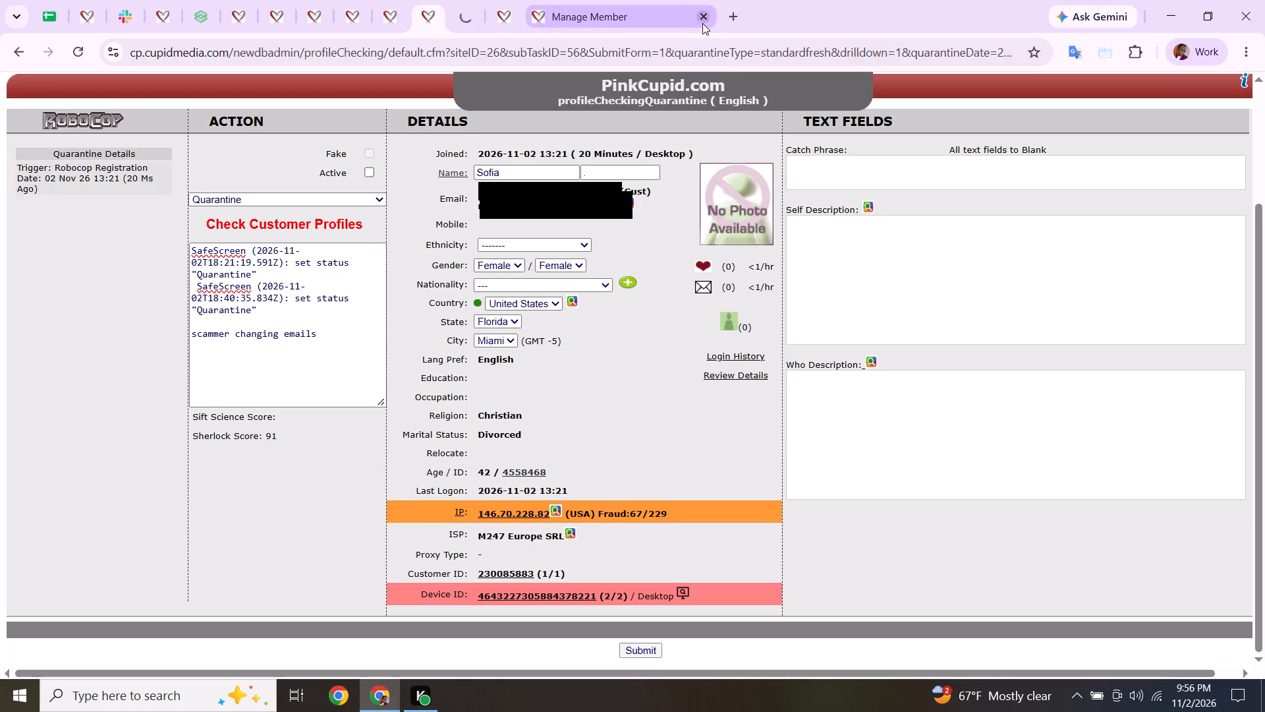
{"action": "left_click", "coordinate": [703, 14]}
Copy Hannah's country line, Germany (IP:USA), into her quarantine notes in the IndonesianCupid queue.
{"action": "left_click", "coordinate": [390, 6]}
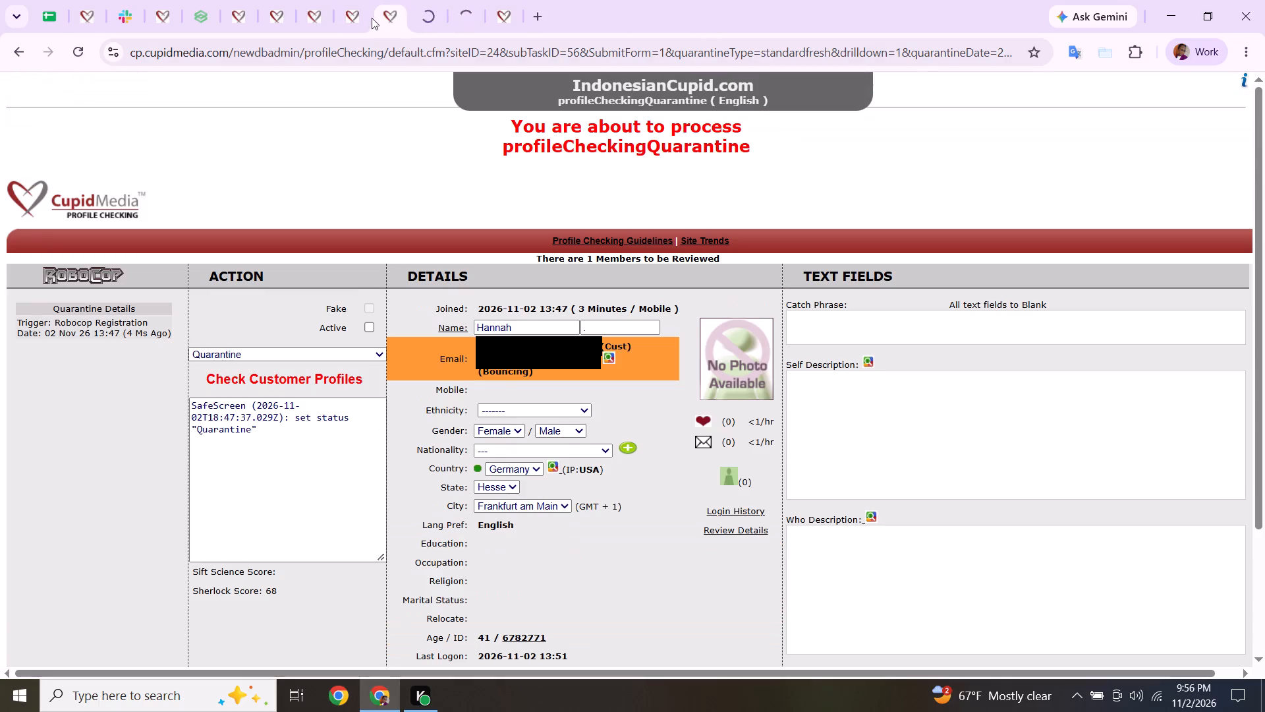
{"action": "scroll", "coordinate": [534, 367], "scroll_direction": "down", "scroll_amount": 2}
{"action": "triple_click", "coordinate": [594, 304]}
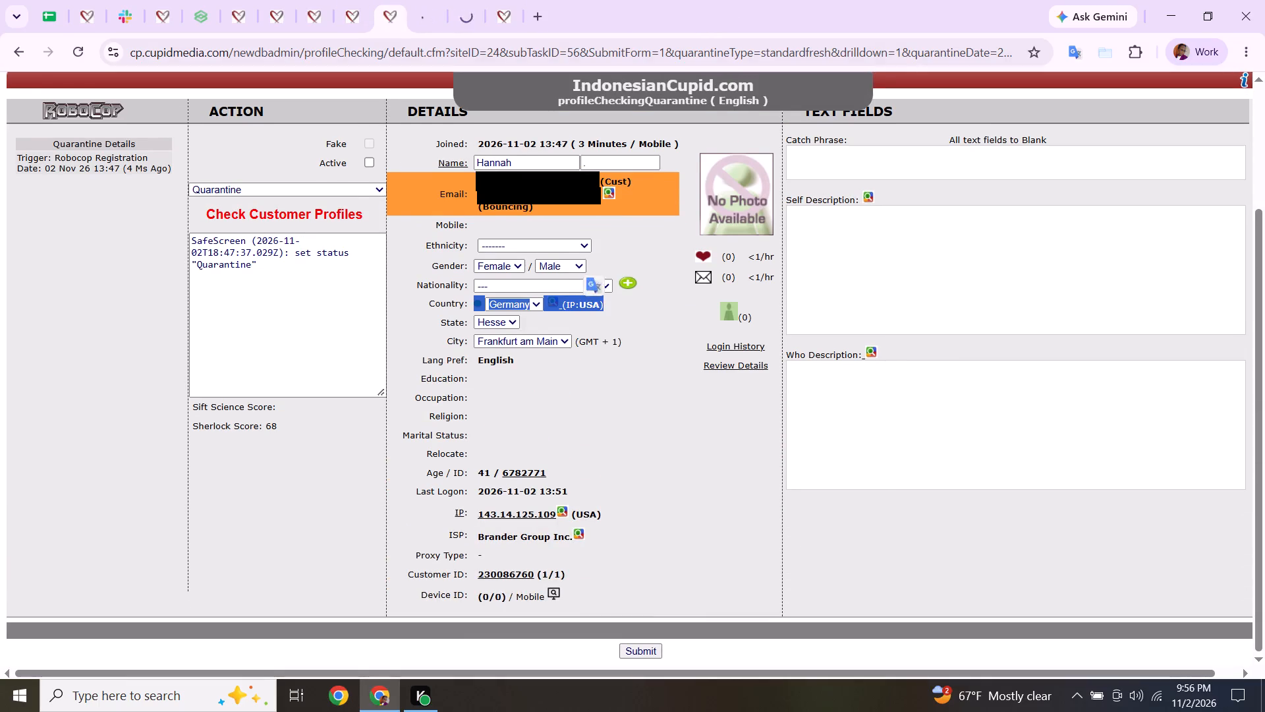
{"action": "right_click", "coordinate": [593, 304]}
{"action": "left_click", "coordinate": [642, 326]}
{"action": "left_click", "coordinate": [289, 294]}
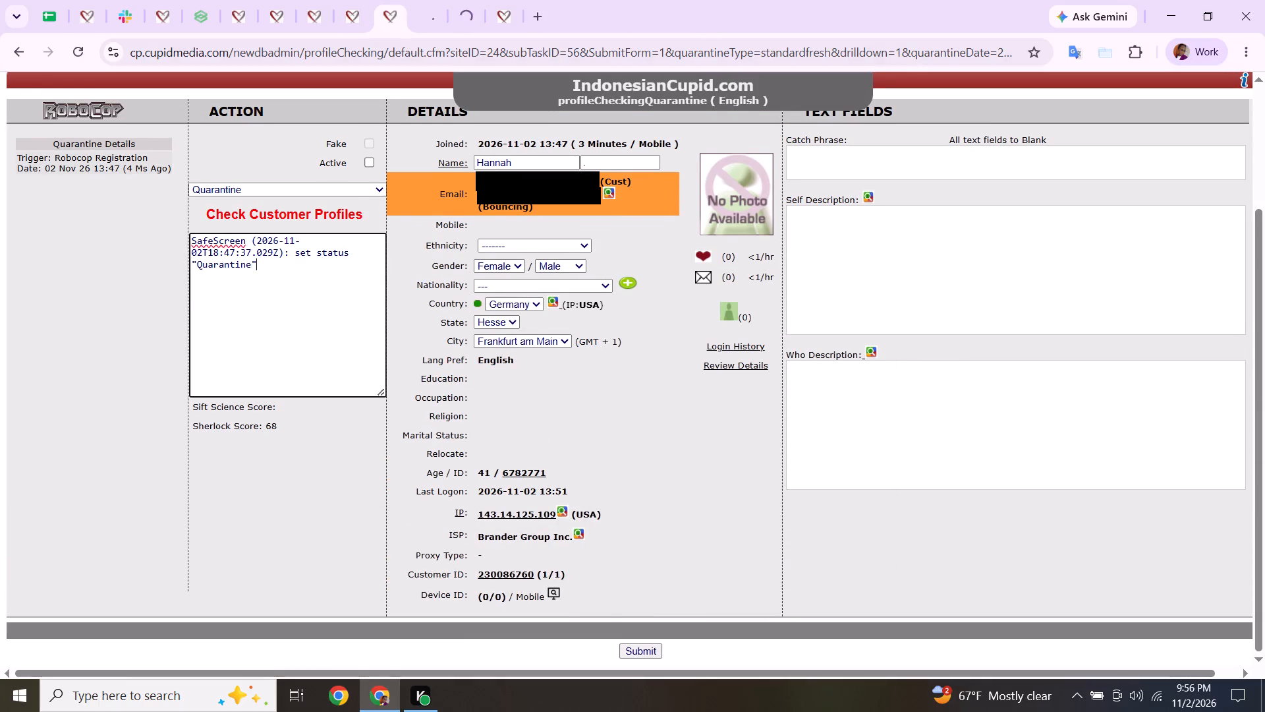
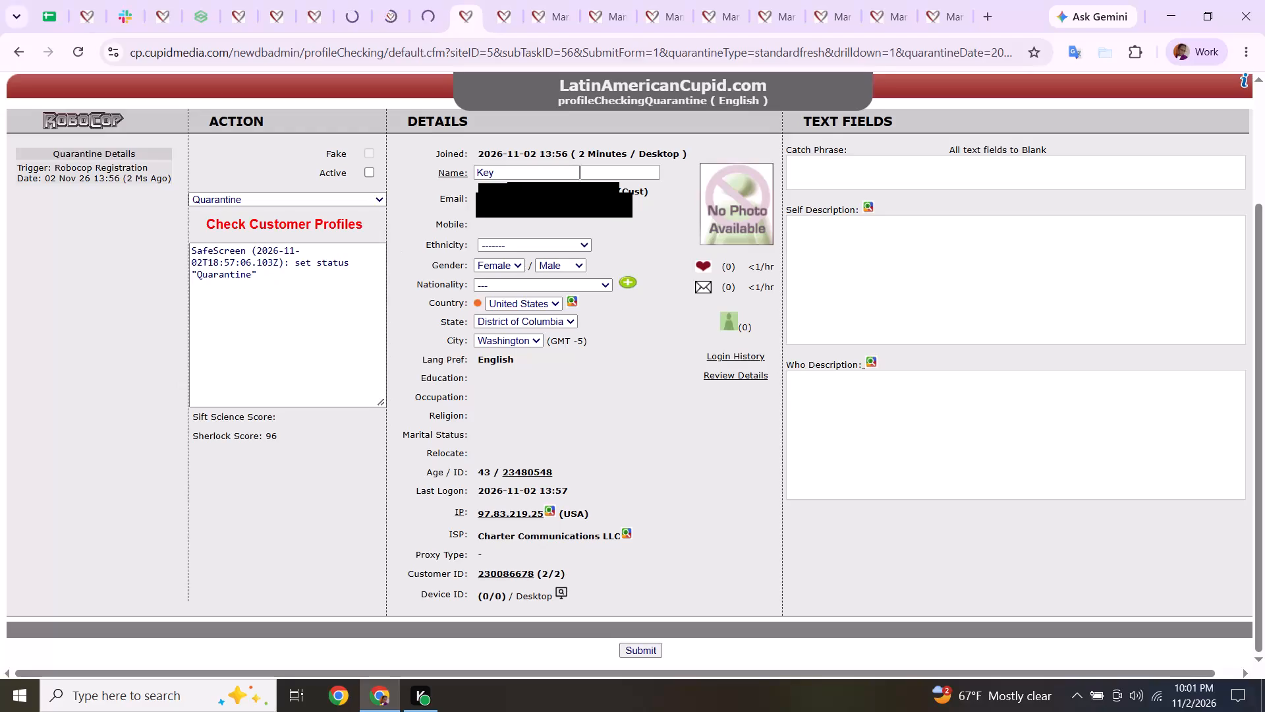
Open Key's member profile from the LatinAmericanCupid quarantine queue and copy the link to her linked ChristianCupid account.
{"action": "left_click", "coordinate": [449, 169]}
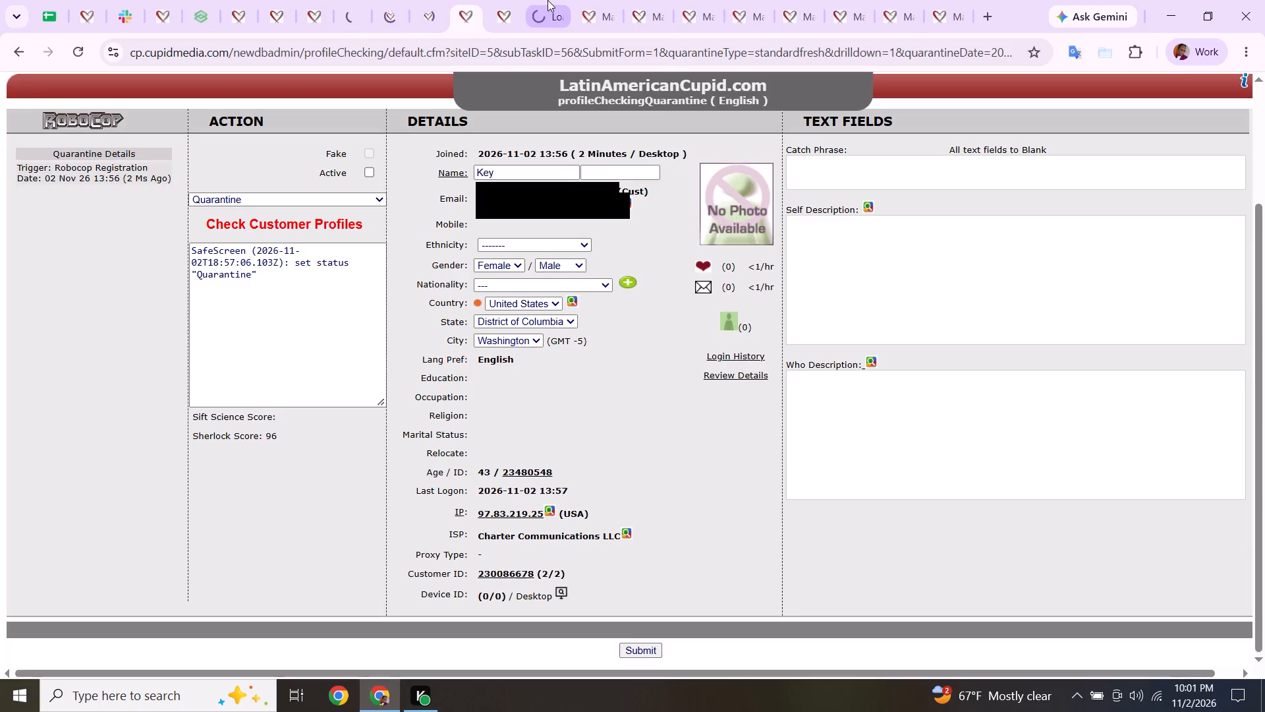
{"action": "left_click", "coordinate": [548, 0]}
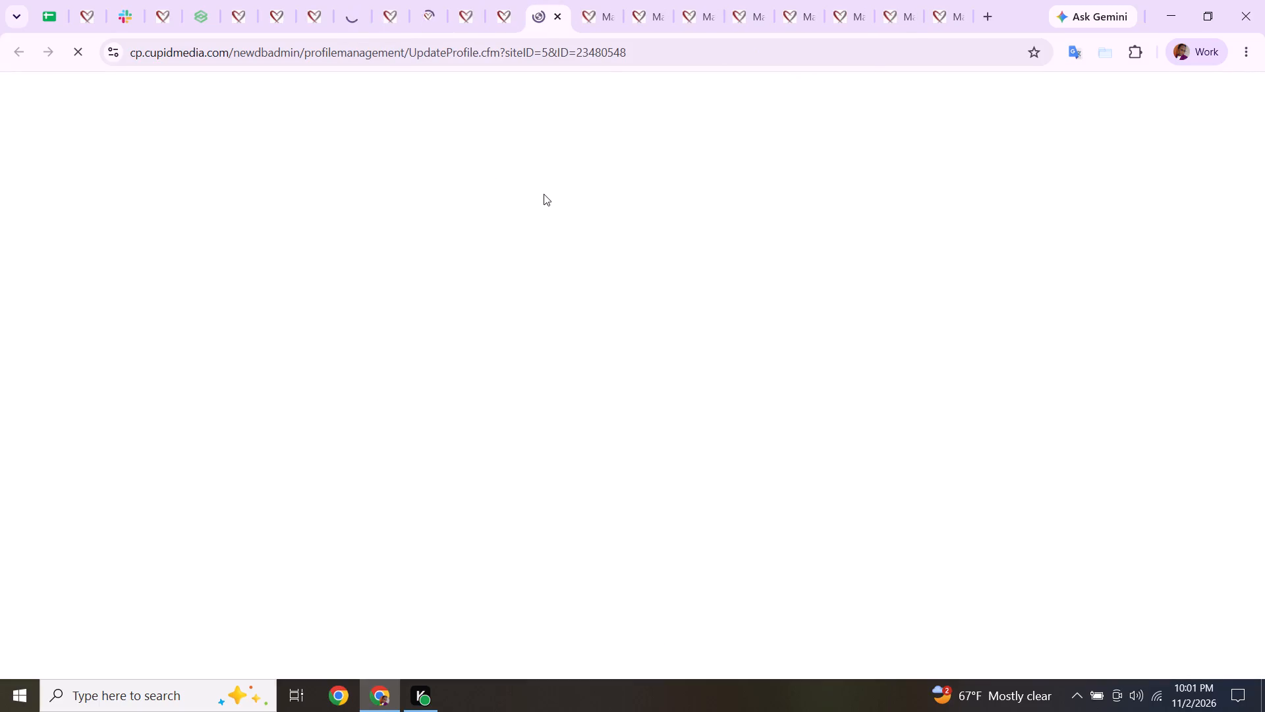
{"action": "scroll", "coordinate": [505, 261], "scroll_direction": "down", "scroll_amount": 3}
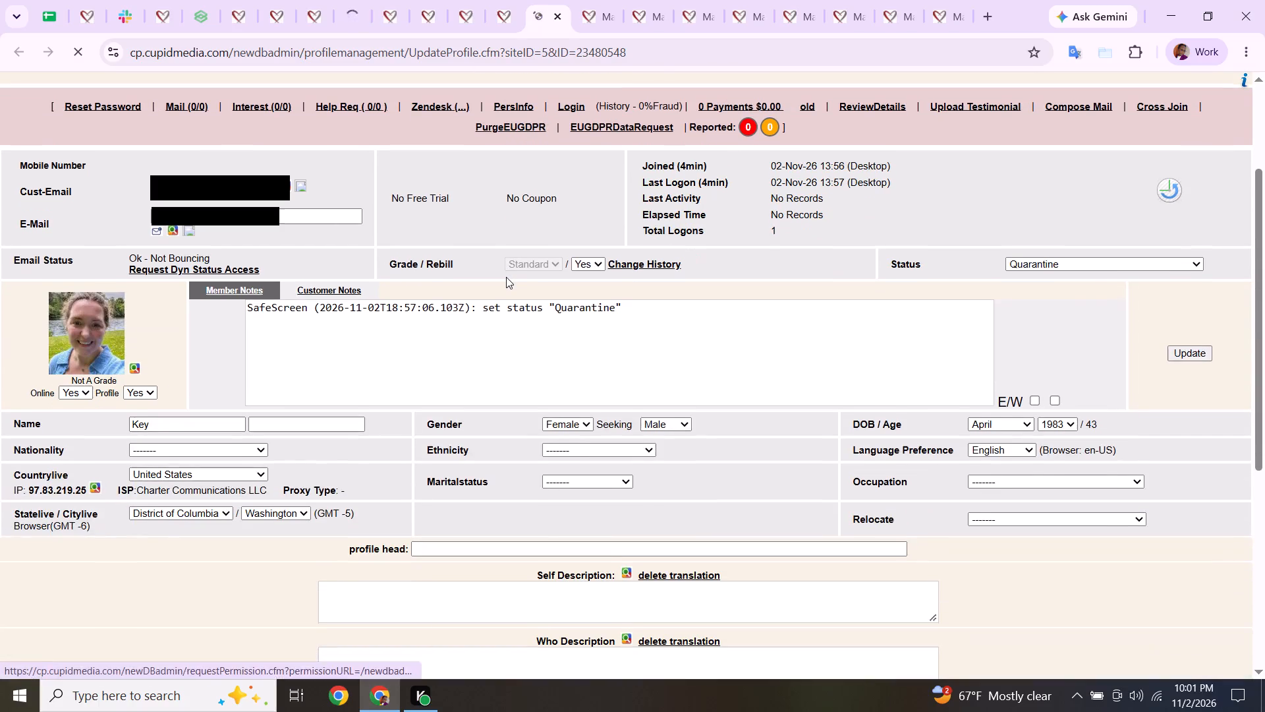
{"action": "scroll", "coordinate": [506, 277], "scroll_direction": "up", "scroll_amount": 6}
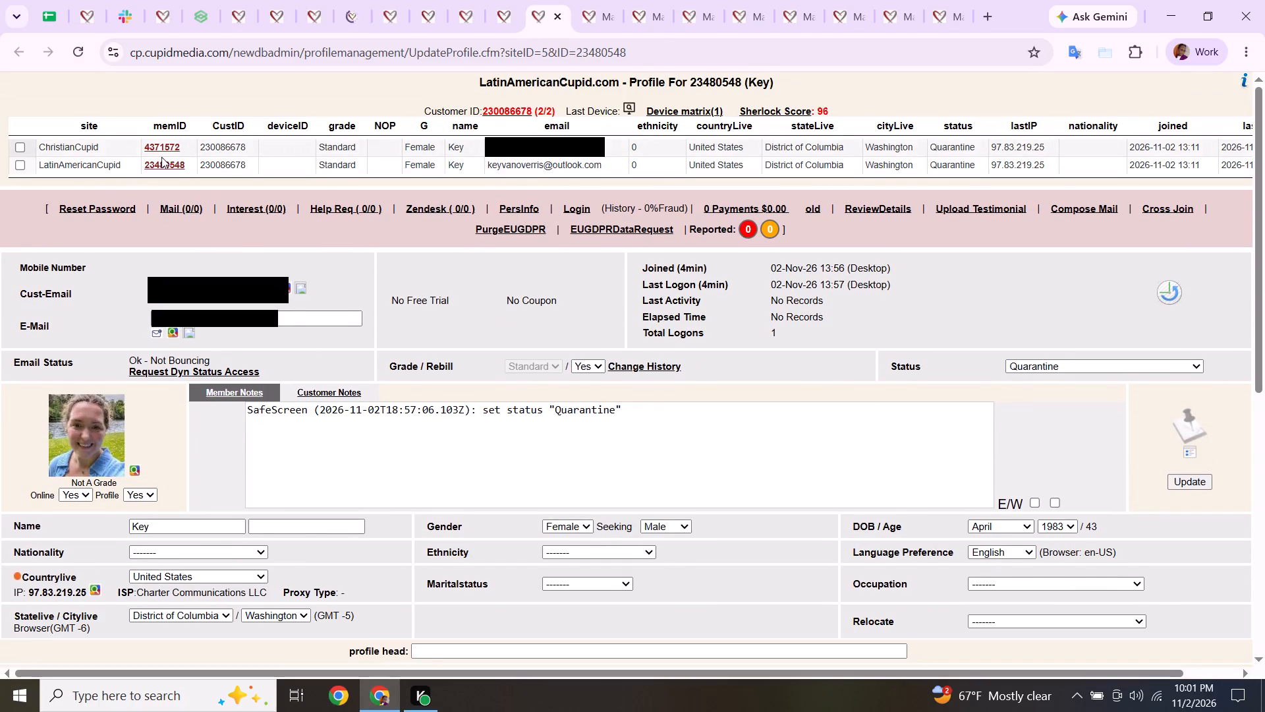
{"action": "right_click", "coordinate": [163, 146]}
{"action": "left_click", "coordinate": [228, 317]}
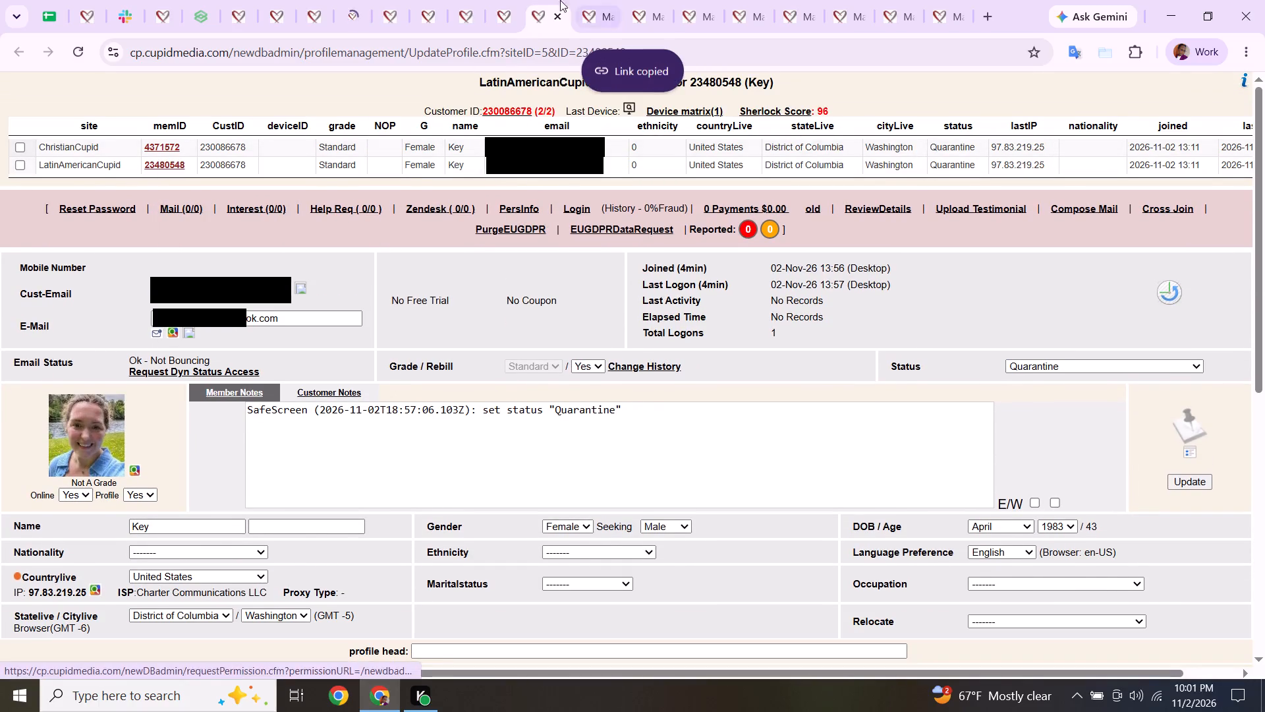
Add the copied ChristianCupid profile link as a new paragraph in Key's quarantine notes and submit the LatinAmericanCupid queue.
{"action": "left_click", "coordinate": [474, 9]}
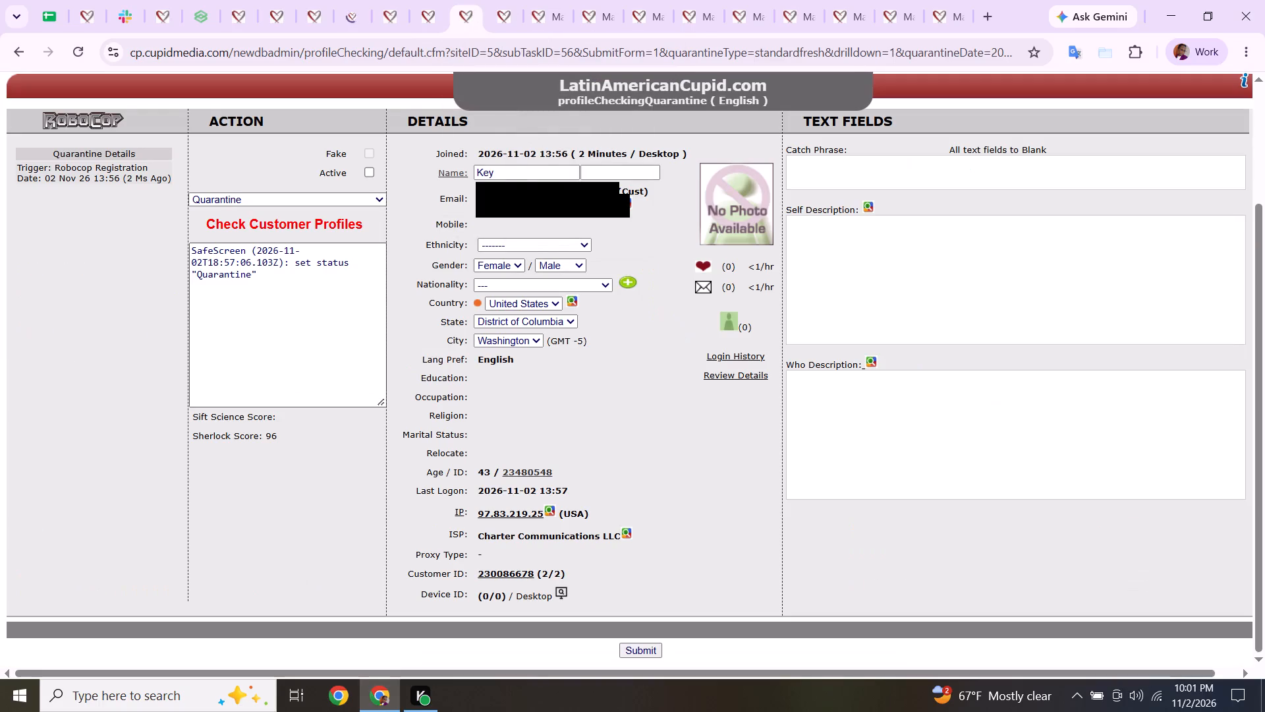
{"action": "left_click", "coordinate": [279, 304]}
{"action": "key", "text": "Return"}
{"action": "key", "text": "Return"}
{"action": "right_click", "coordinate": [266, 303]}
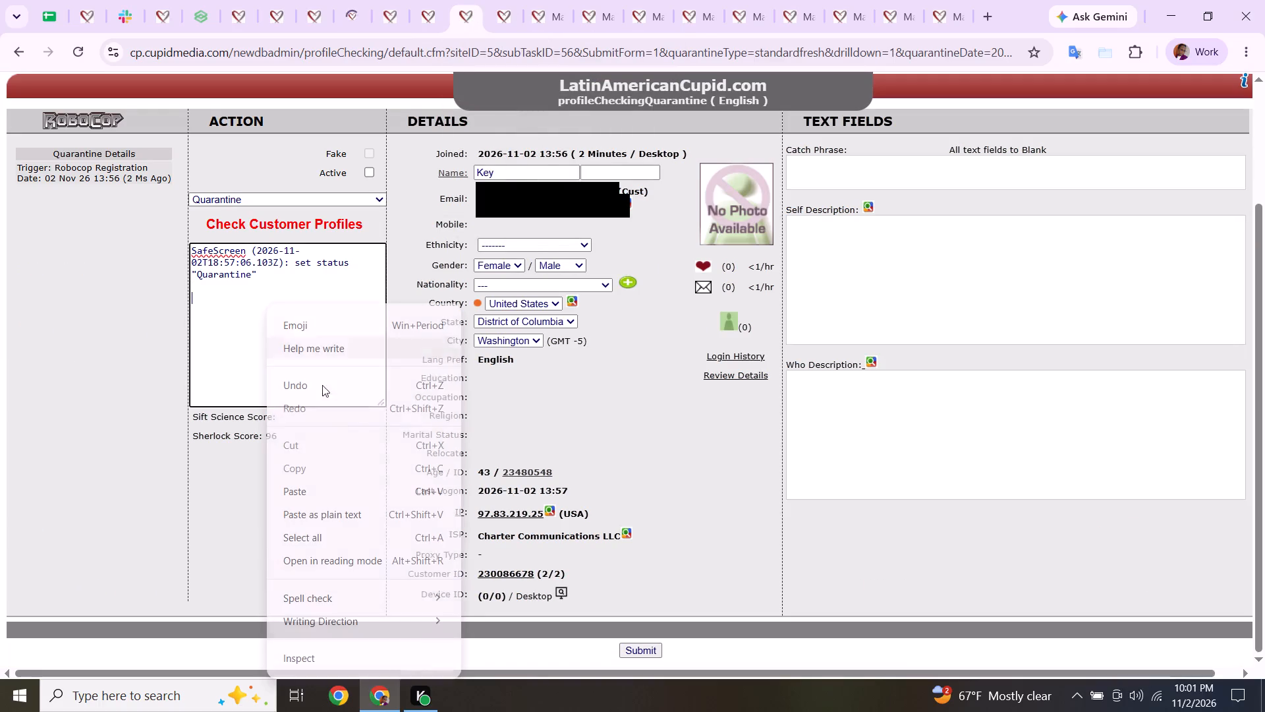
{"action": "left_click", "coordinate": [335, 483]}
{"action": "scroll", "coordinate": [628, 482], "scroll_direction": "down", "scroll_amount": 4}
{"action": "left_click", "coordinate": [644, 651]}
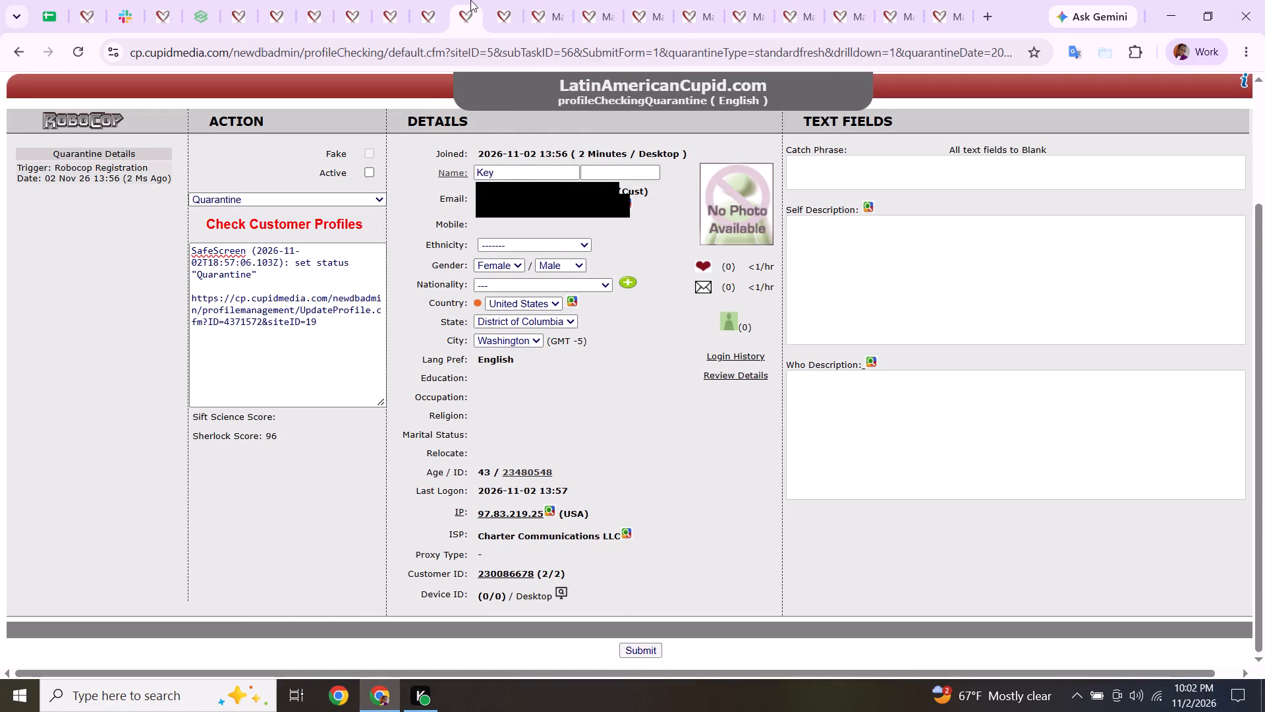
Add "junk email" as a new paragraph in Miriam's quarantine notes in the ThaiCupid queue.
{"action": "left_click", "coordinate": [505, 7]}
{"action": "scroll", "coordinate": [530, 334], "scroll_direction": "down", "scroll_amount": 1}
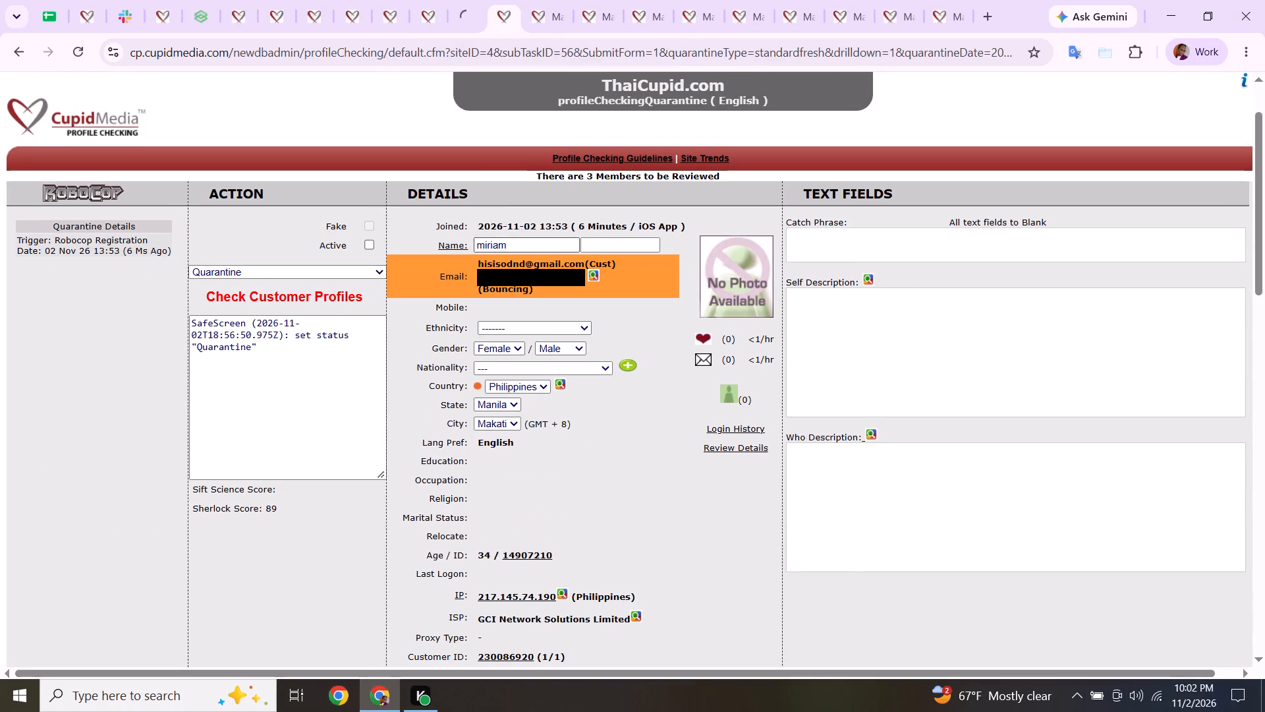
{"action": "left_click", "coordinate": [327, 371]}
{"action": "key", "text": "Return"}
{"action": "key", "text": "Return"}
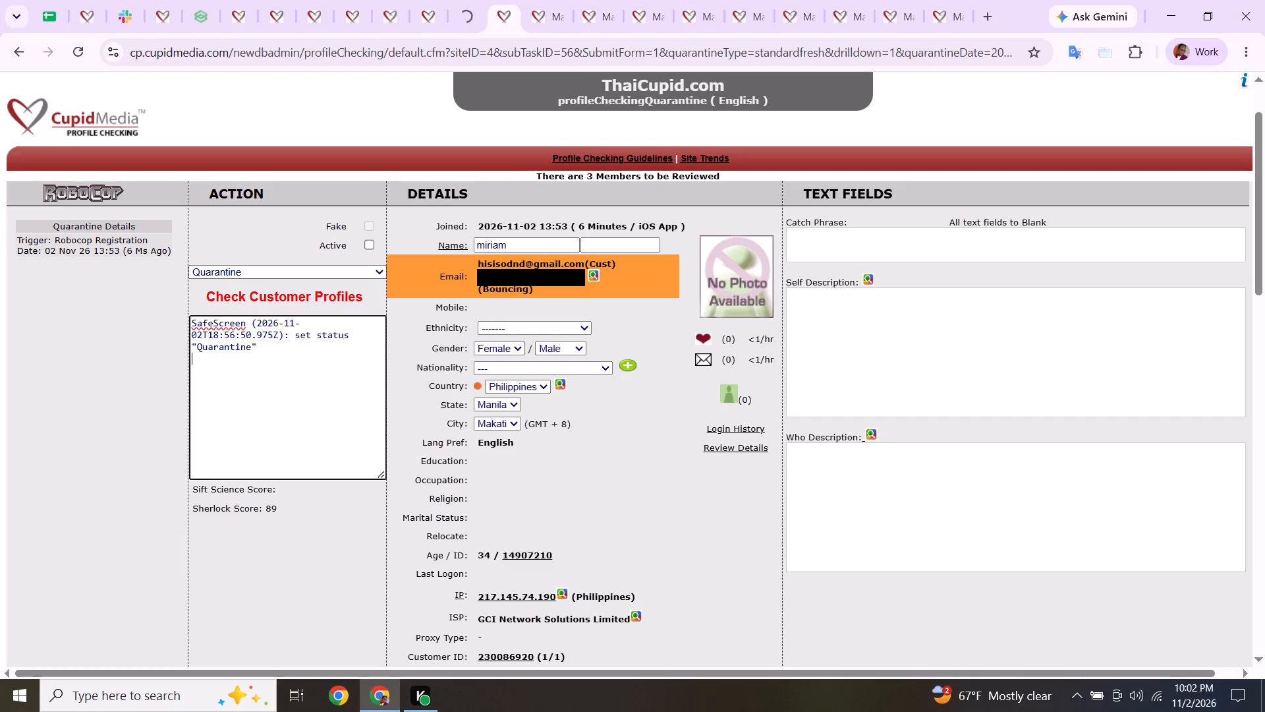
{"action": "key", "text": "Return"}
{"action": "type", "text": "junk email"}
{"action": "key", "text": "space"}
{"action": "scroll", "coordinate": [381, 317], "scroll_direction": "down", "scroll_amount": 5}
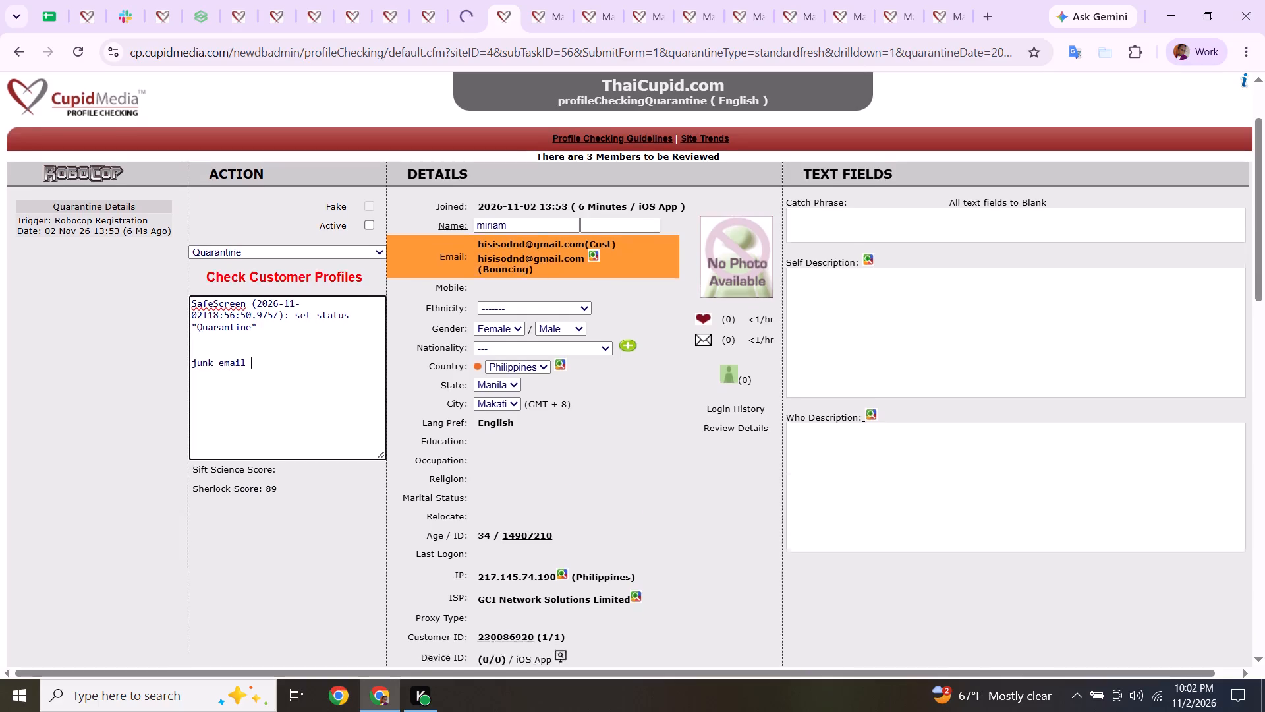
{"action": "scroll", "coordinate": [444, 321], "scroll_direction": "down", "scroll_amount": 2}
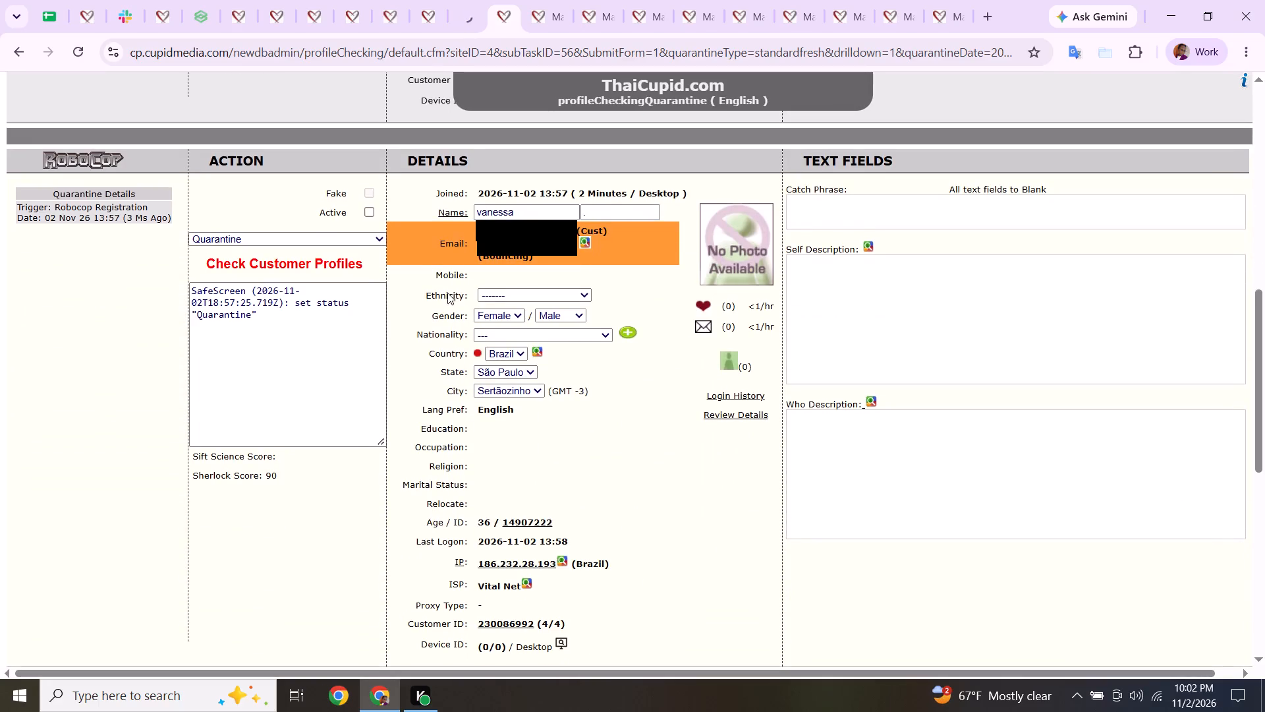
{"action": "left_click", "coordinate": [456, 212]}
{"action": "left_click", "coordinate": [586, 0]}
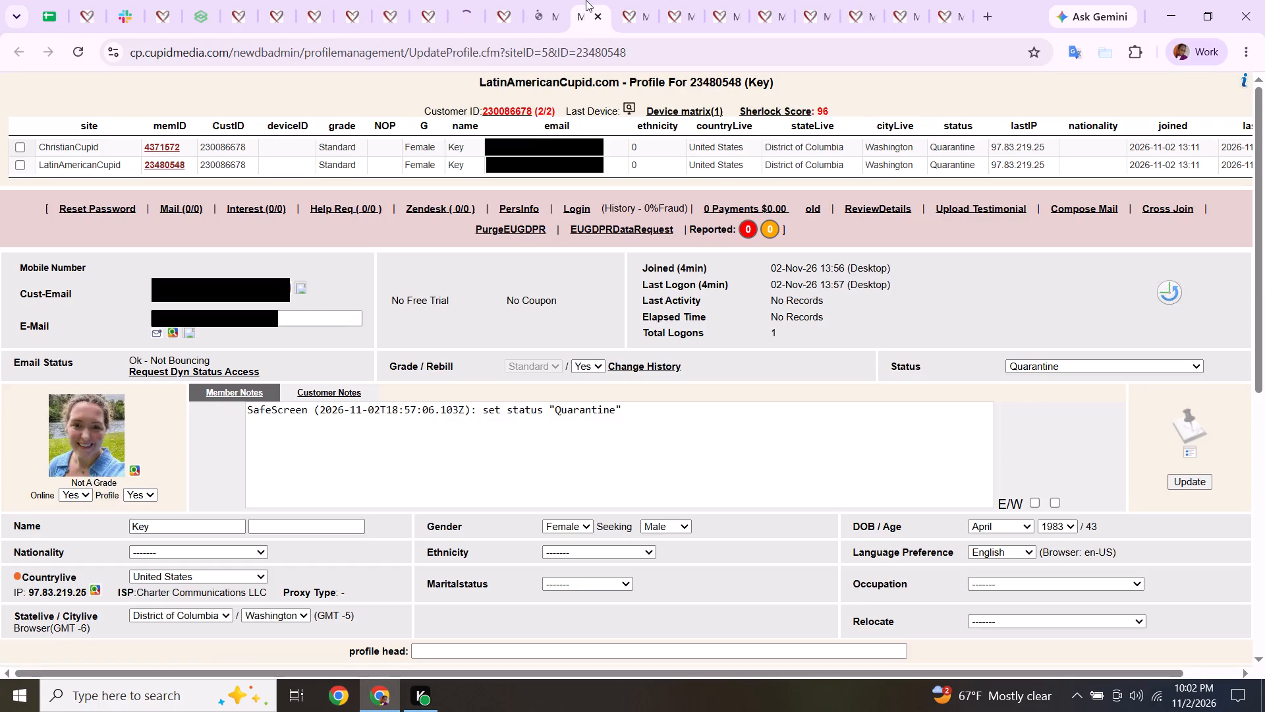
{"action": "left_click", "coordinate": [601, 20]}
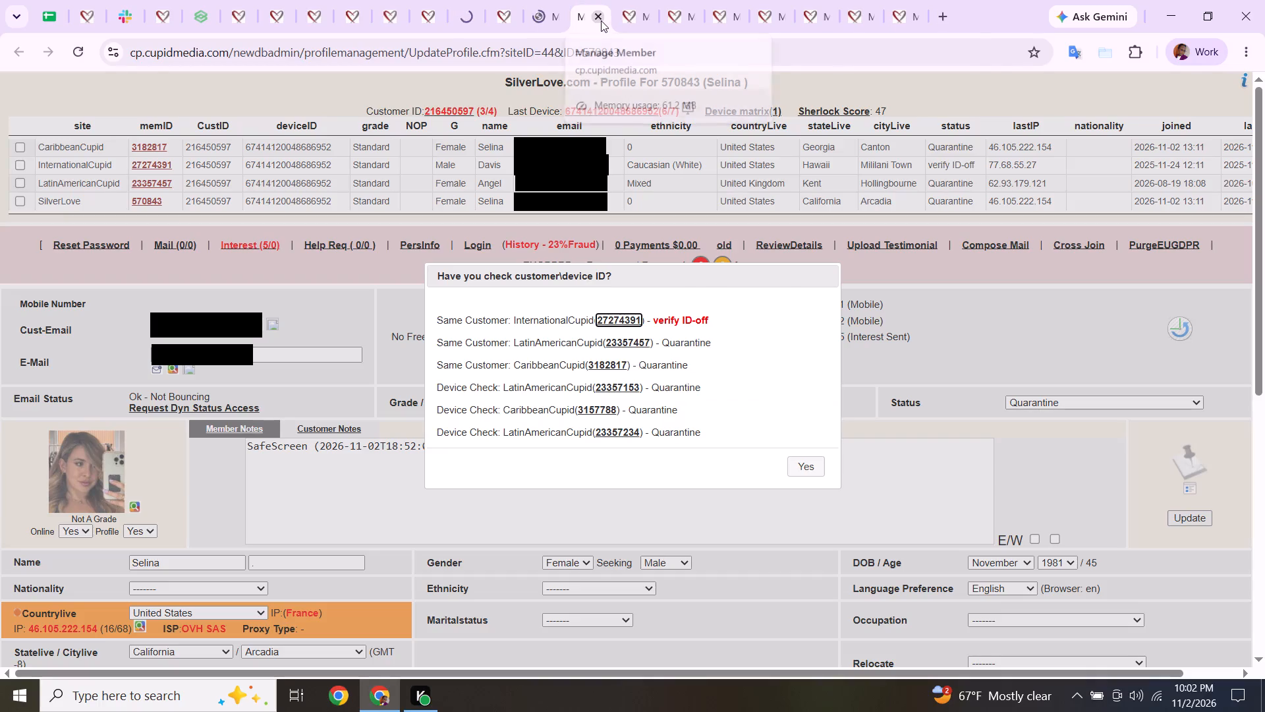
{"action": "left_click", "coordinate": [551, 5]}
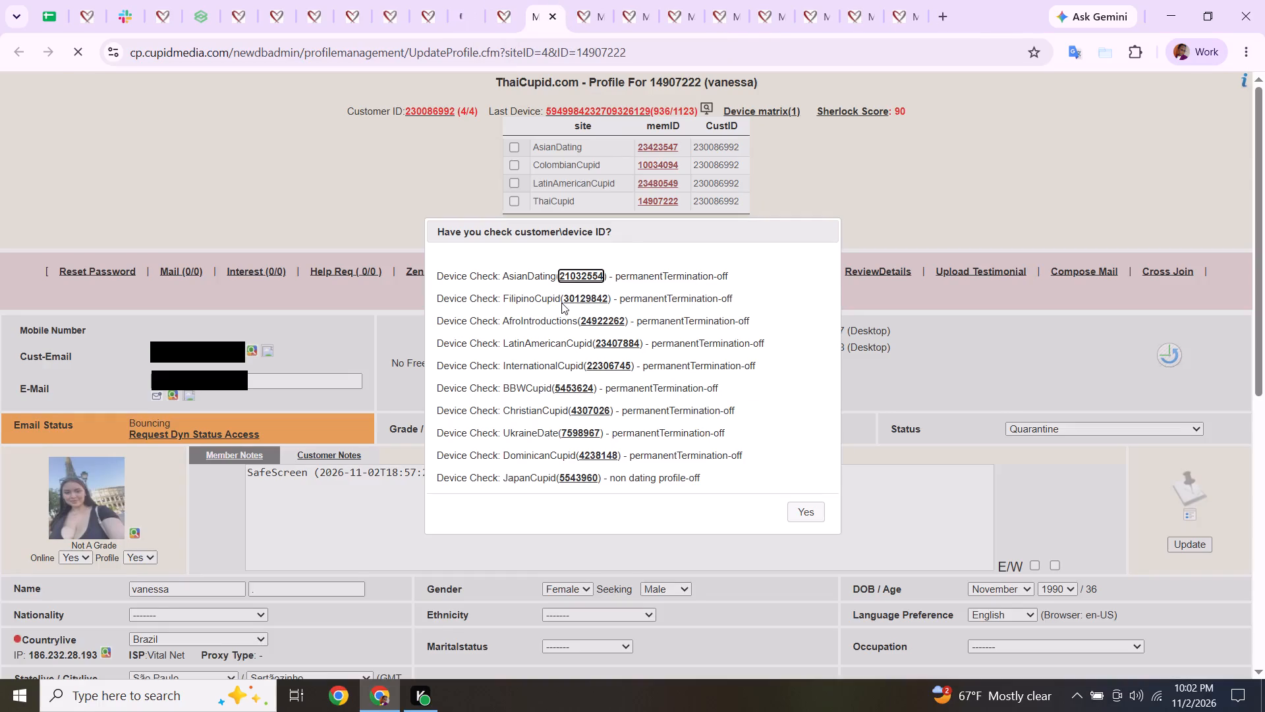
{"action": "left_click", "coordinate": [820, 521]}
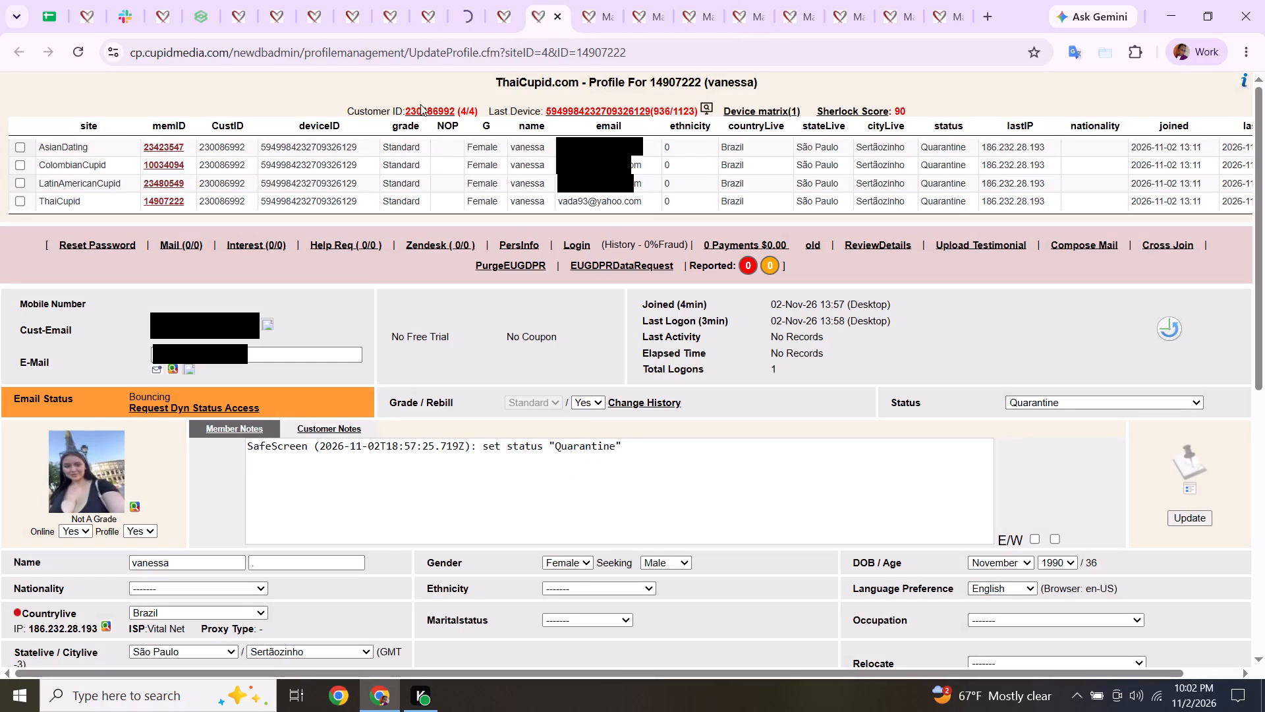
{"action": "right_click", "coordinate": [418, 110]}
{"action": "left_click", "coordinate": [499, 281]}
Add the copied customer ID link as a new paragraph in Vanessa's quarantine notes in the ThaiCupid queue.
{"action": "left_click", "coordinate": [497, 9]}
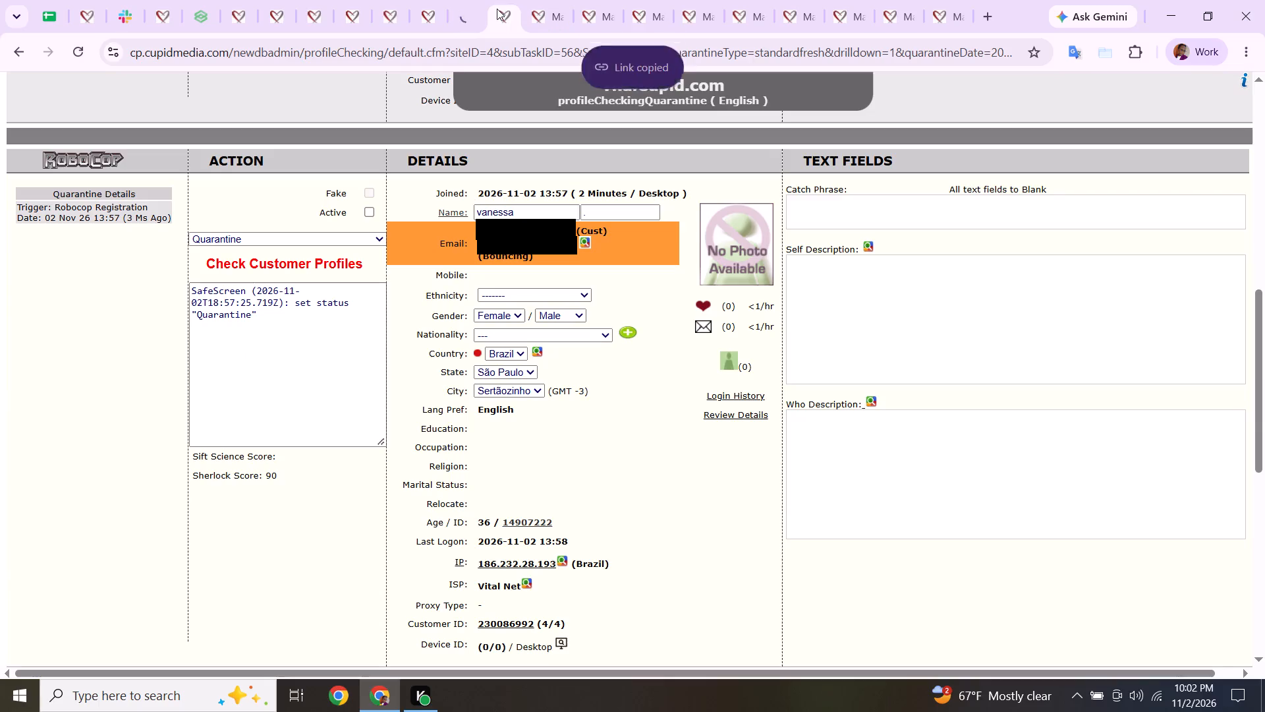
{"action": "left_click", "coordinate": [293, 335]}
{"action": "key", "text": "Return"}
{"action": "key", "text": "Return"}
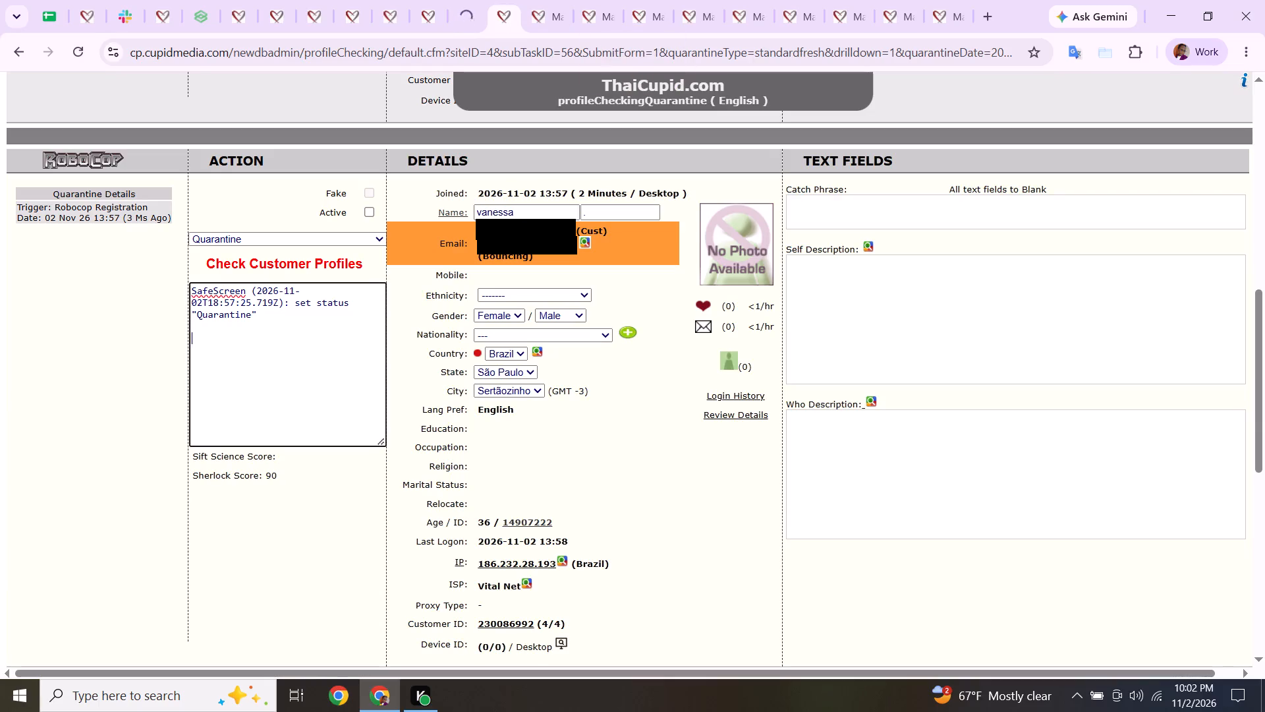
{"action": "key", "text": "Return"}
{"action": "key", "text": "v"}
{"action": "key", "text": "BackSpace"}
{"action": "key", "text": "ctrl+v"}
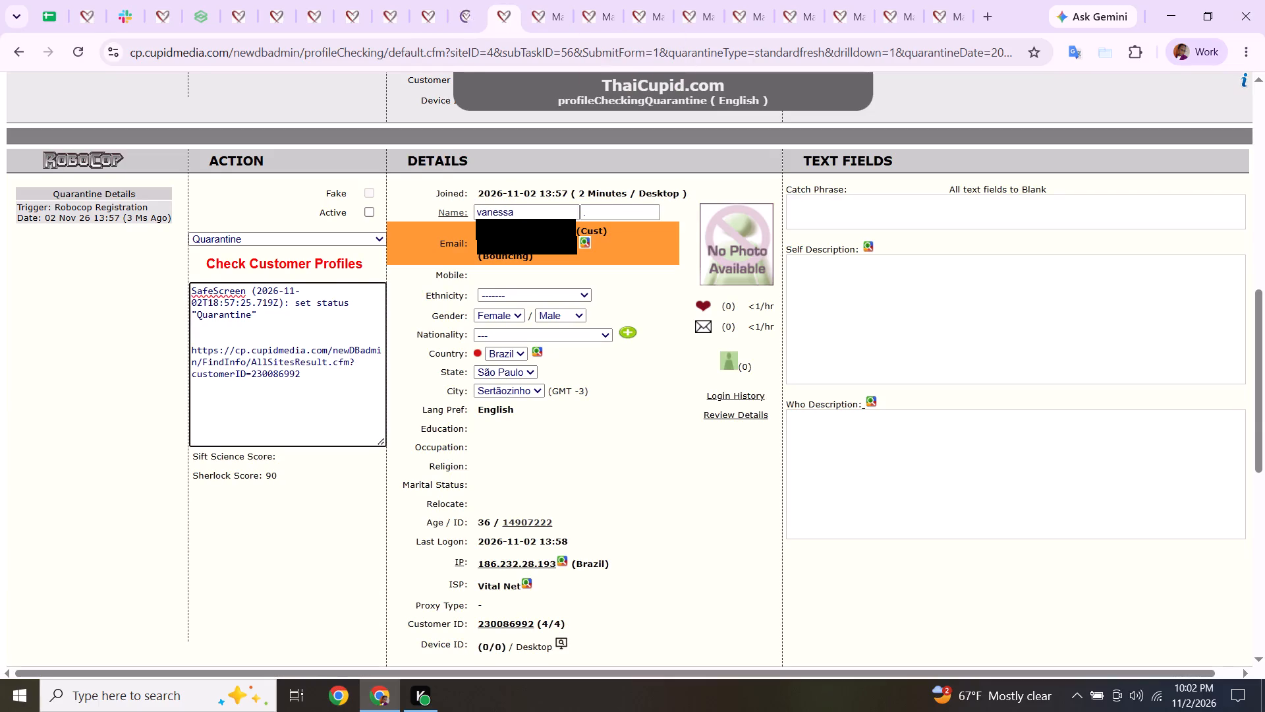
Copy Thomas's country line, United States (IP:UK), into his quarantine notes and submit the ThaiCupid queue.
{"action": "scroll", "coordinate": [351, 315], "scroll_direction": "down", "scroll_amount": 6}
{"action": "scroll", "coordinate": [494, 287], "scroll_direction": "down", "scroll_amount": 1}
{"action": "triple_click", "coordinate": [602, 310]}
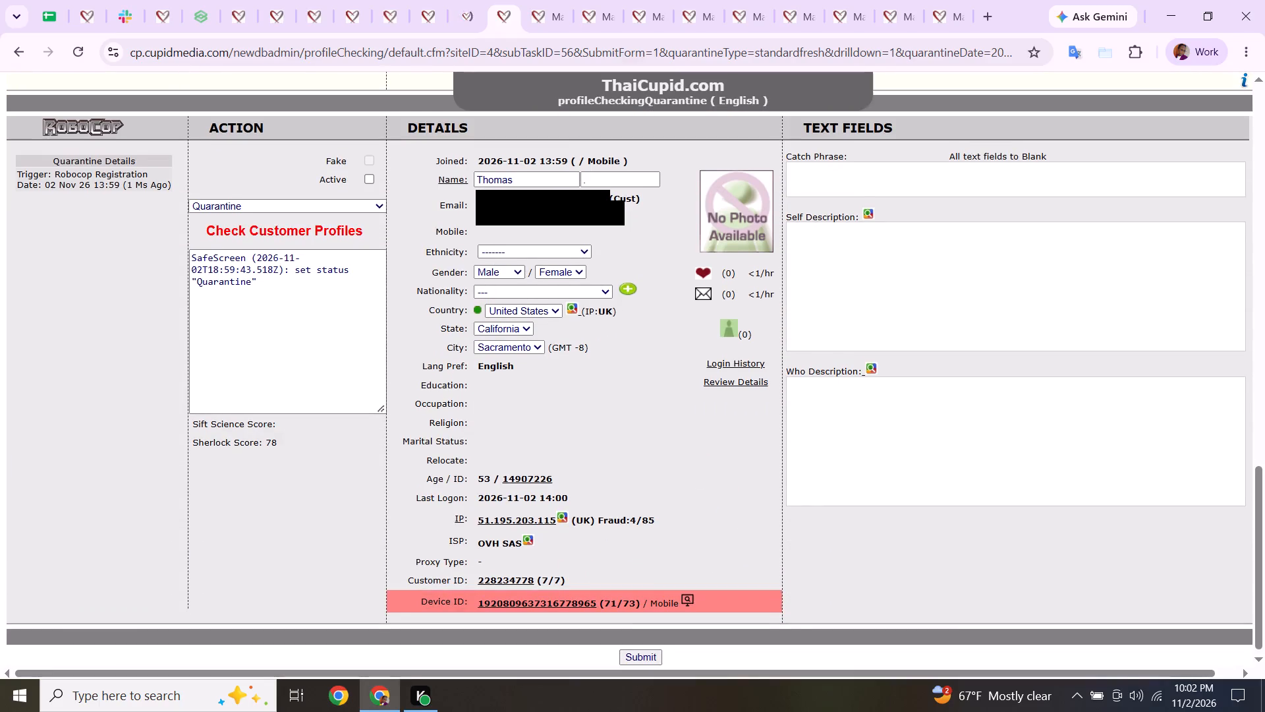
{"action": "right_click", "coordinate": [602, 310]}
{"action": "left_click", "coordinate": [650, 335]}
{"action": "left_click", "coordinate": [340, 287]}
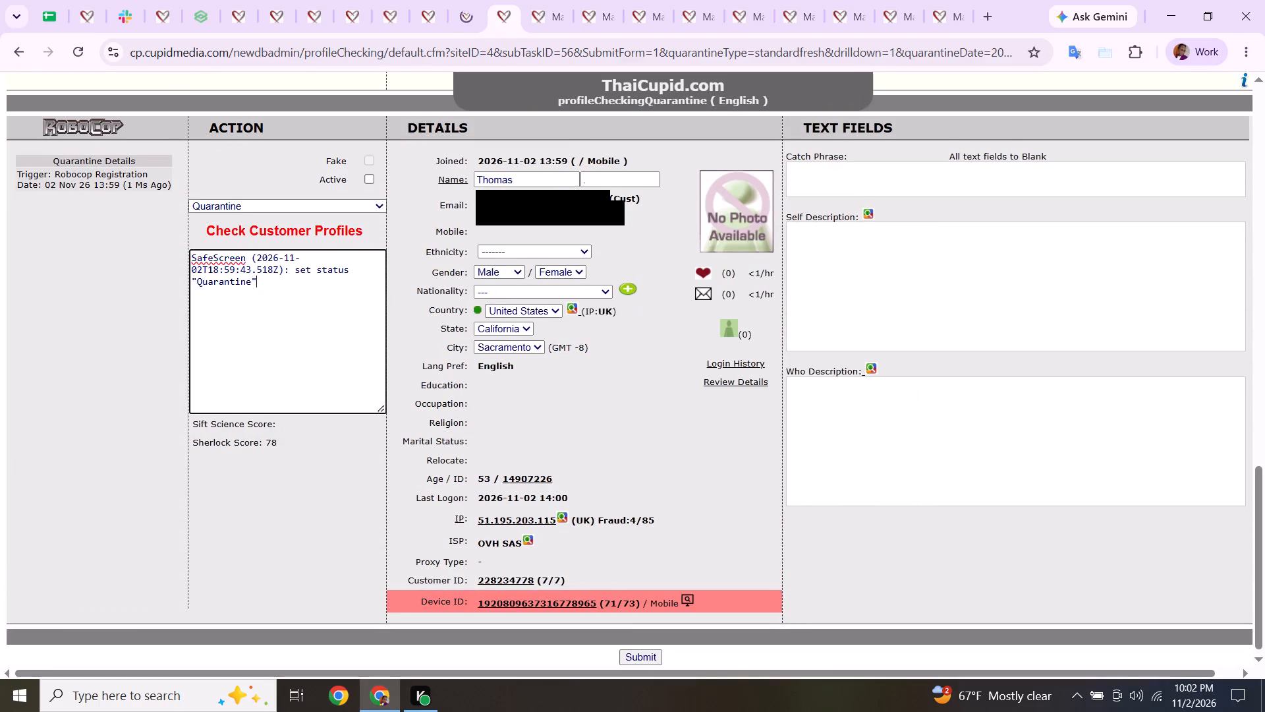
{"action": "key", "text": "Return"}
{"action": "key", "text": "Return"}
{"action": "right_click", "coordinate": [291, 331]}
{"action": "left_click", "coordinate": [328, 502]}
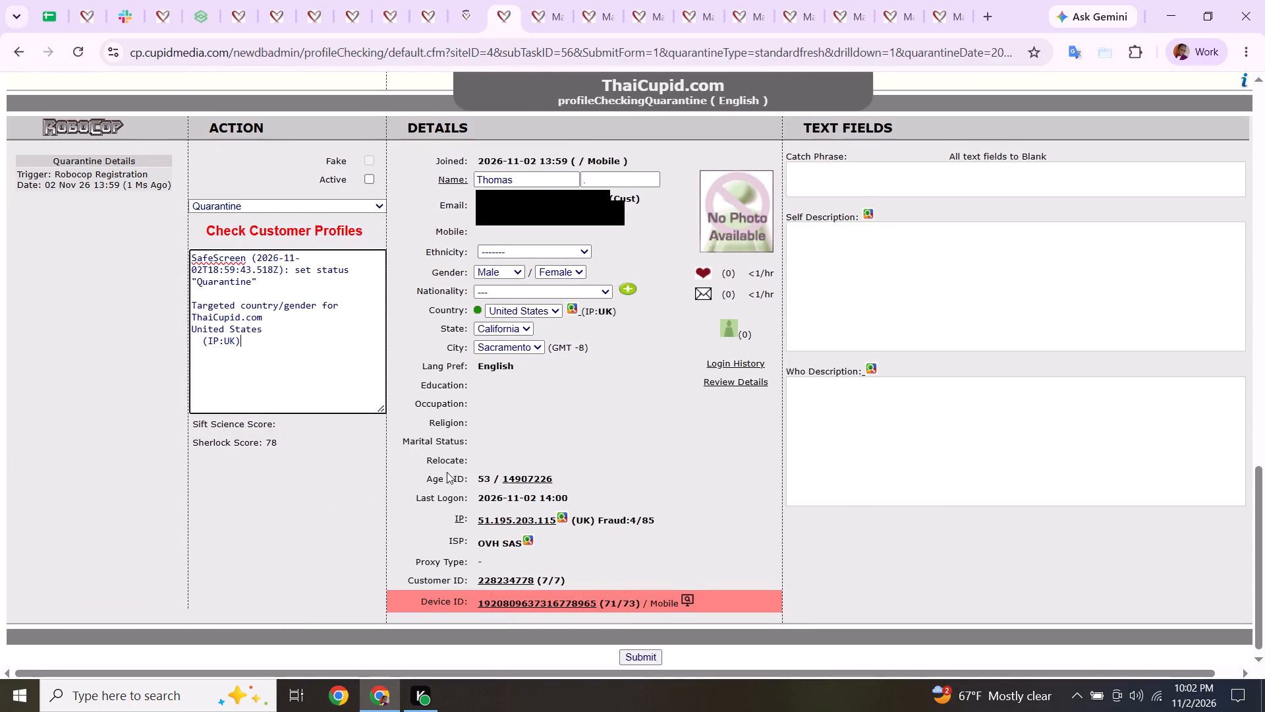
{"action": "scroll", "coordinate": [694, 418], "scroll_direction": "down", "scroll_amount": 5}
{"action": "left_click", "coordinate": [650, 650]}
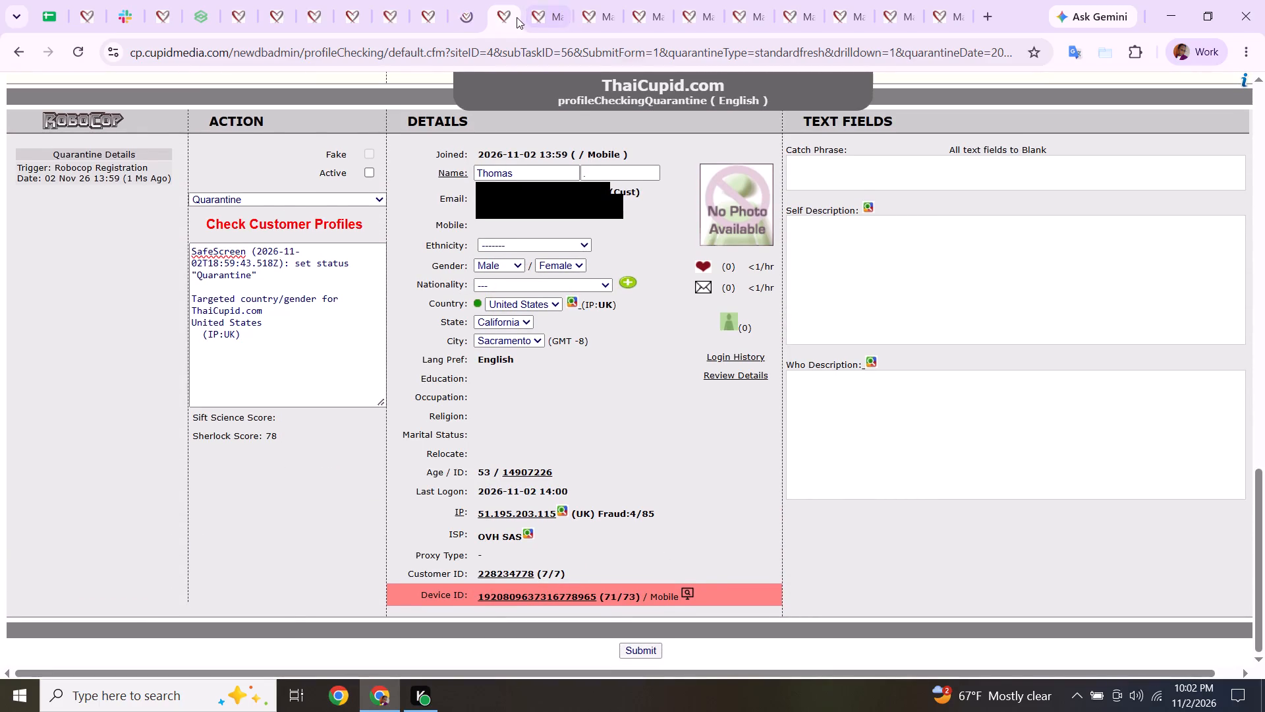
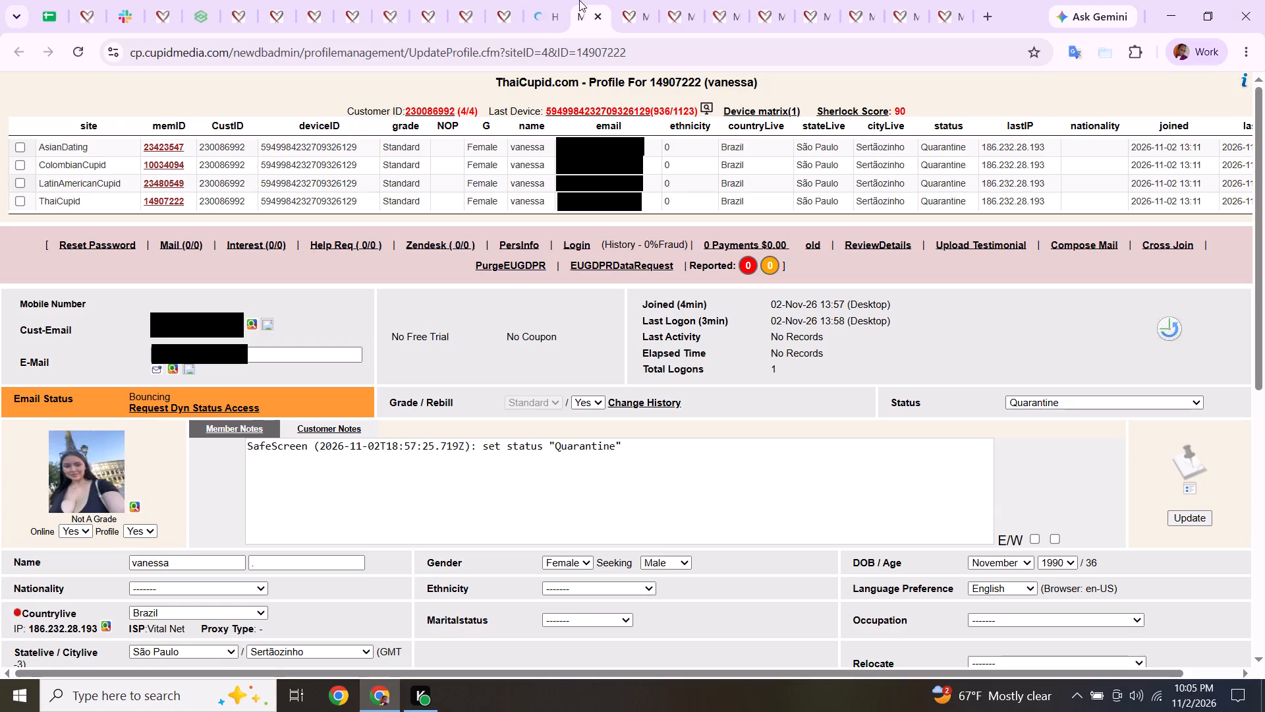
Close the member profiles already reviewed, keeping Iyba's LatinAmericanCupid profile and Lisa's PinkCupid profile open.
{"action": "left_click", "coordinate": [600, 16]}
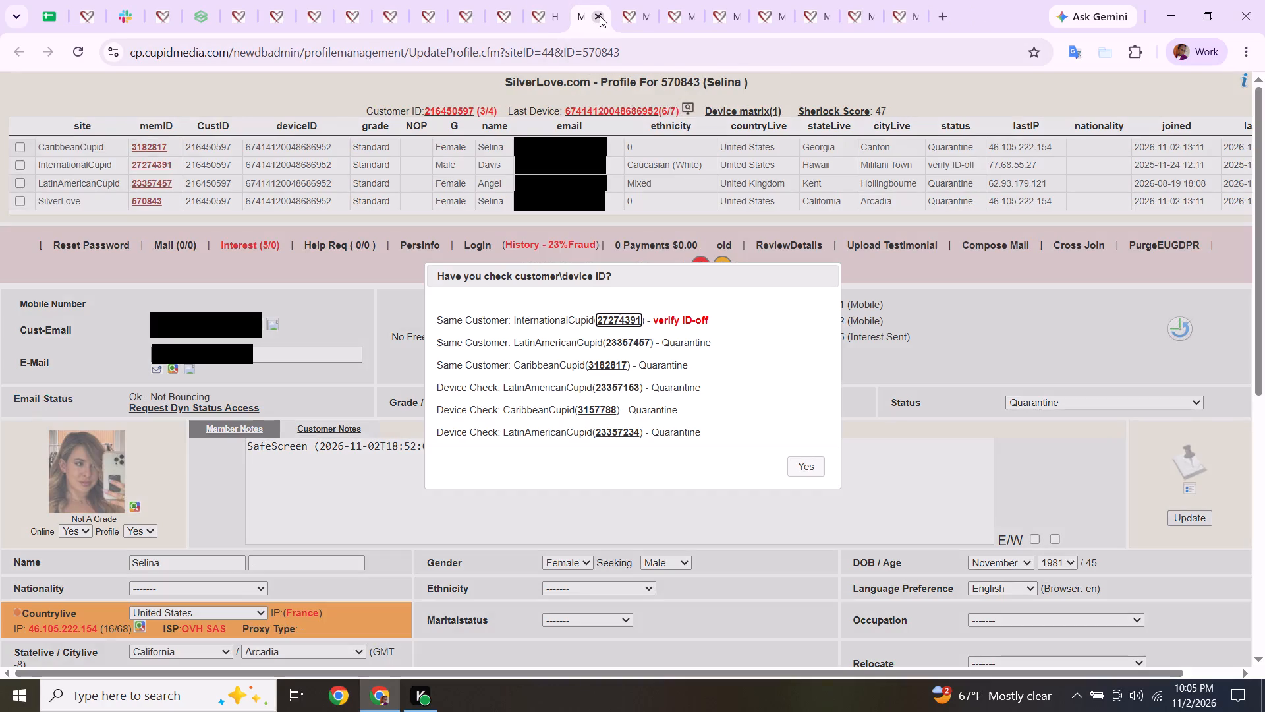
{"action": "left_click", "coordinate": [600, 16]}
{"action": "left_click", "coordinate": [600, 16]}
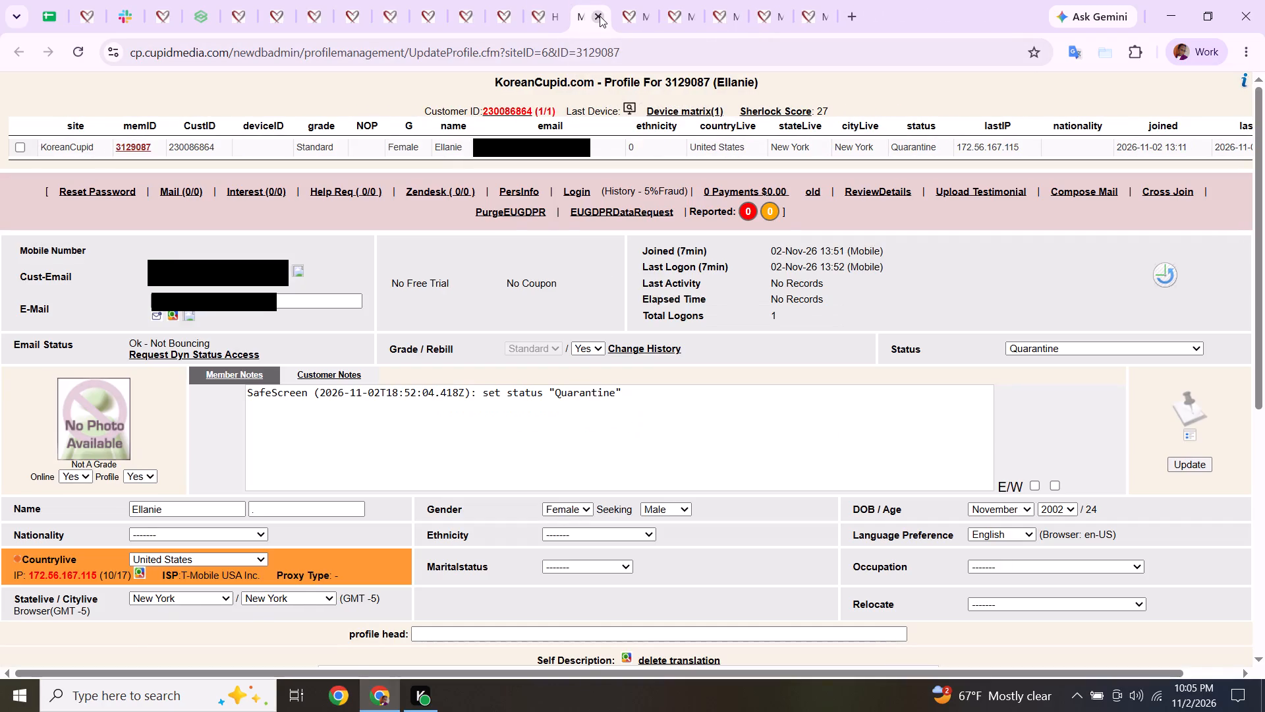
{"action": "left_click", "coordinate": [600, 16]}
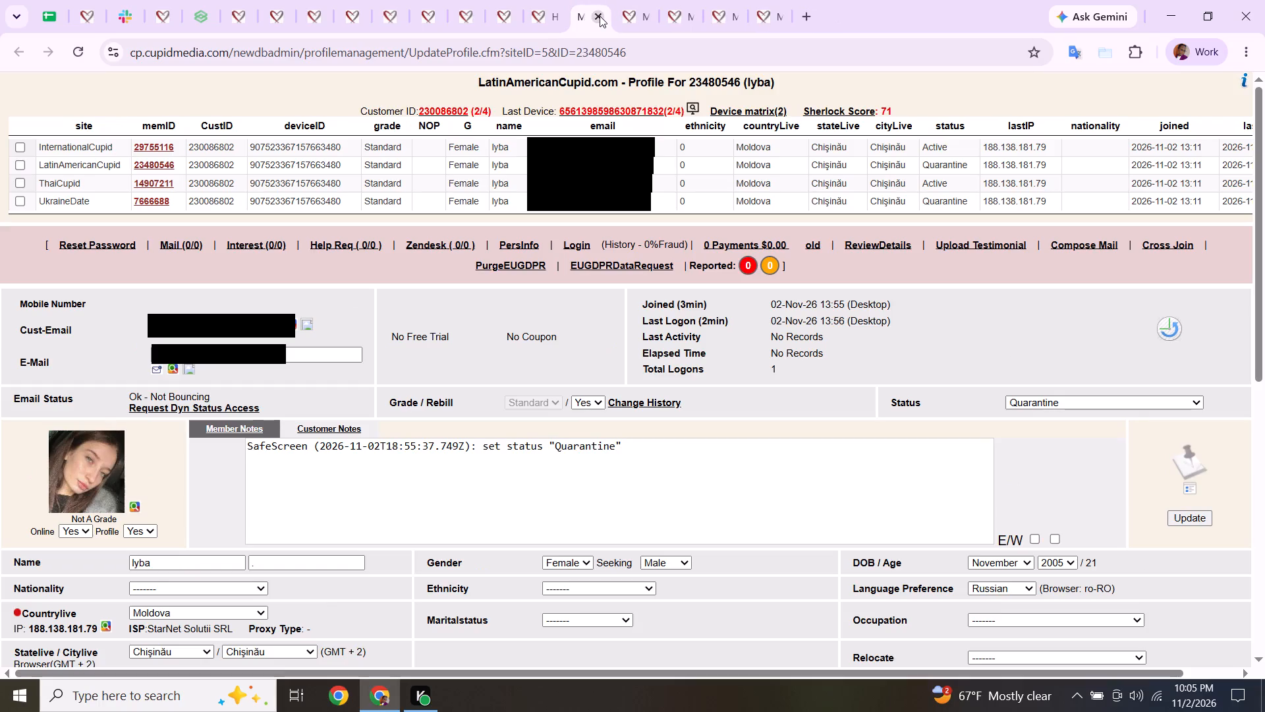
{"action": "left_click", "coordinate": [632, 6]}
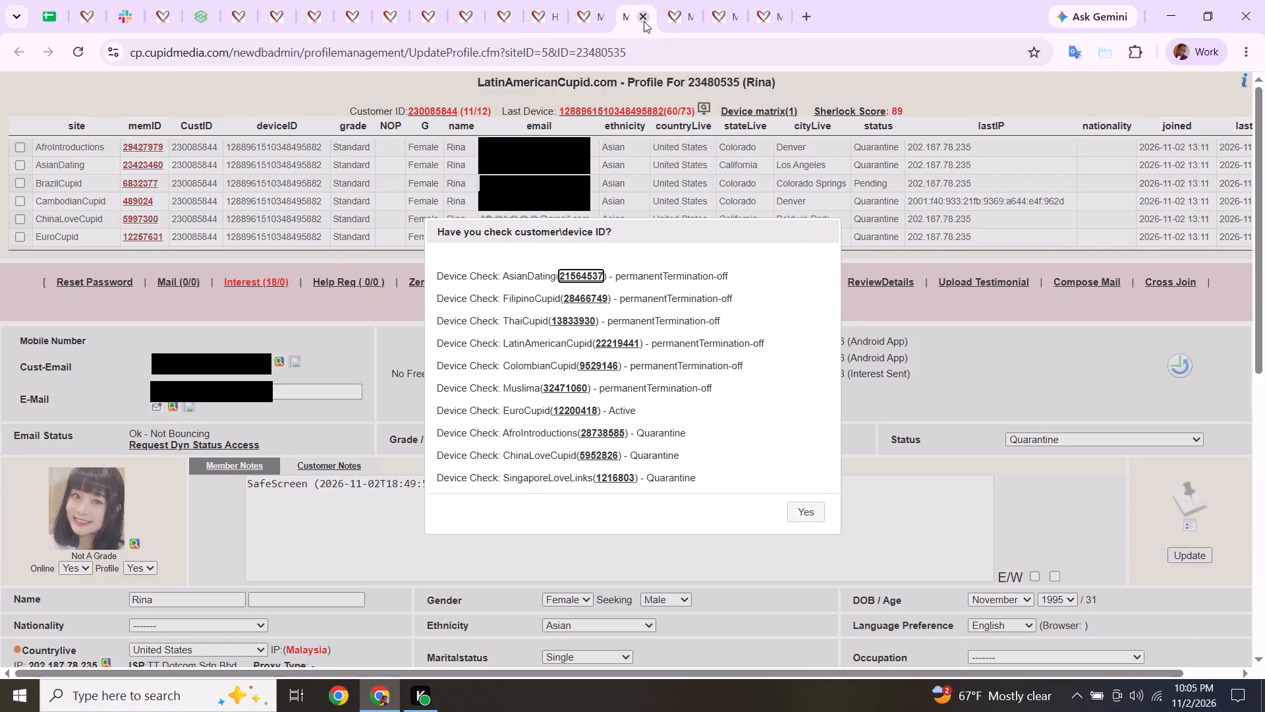
{"action": "left_click", "coordinate": [644, 18]}
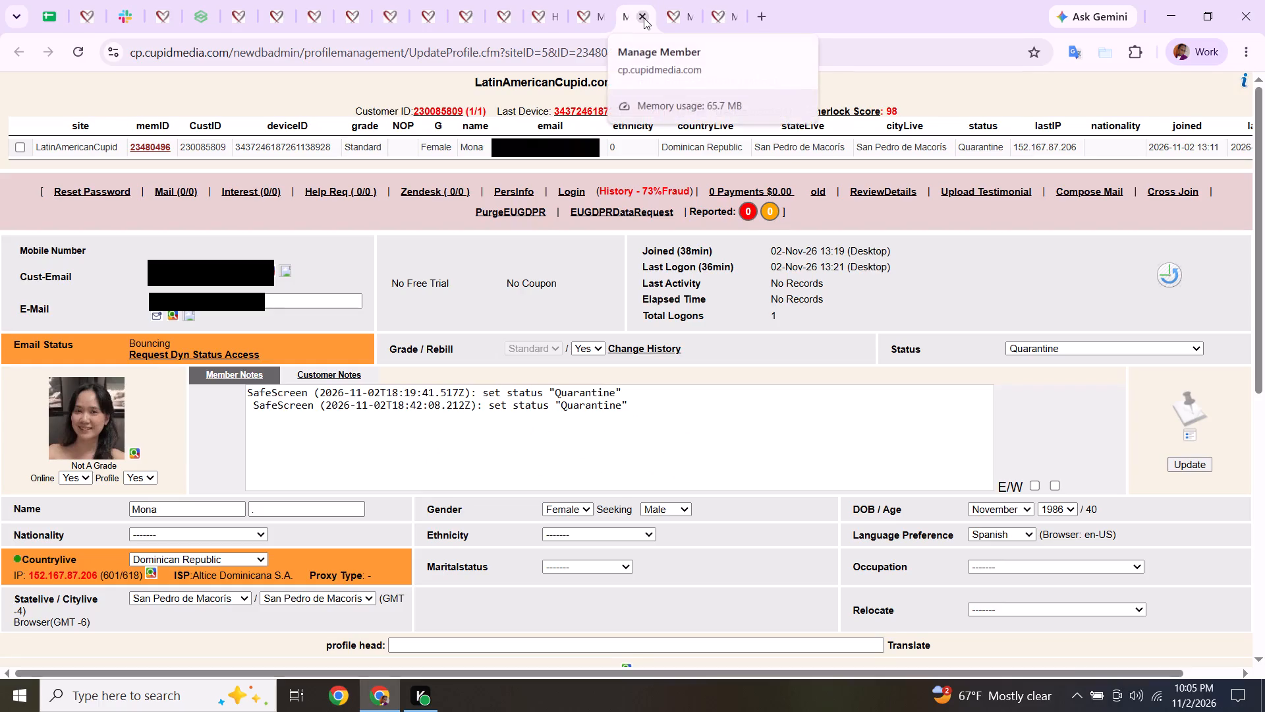
{"action": "left_click", "coordinate": [644, 18]}
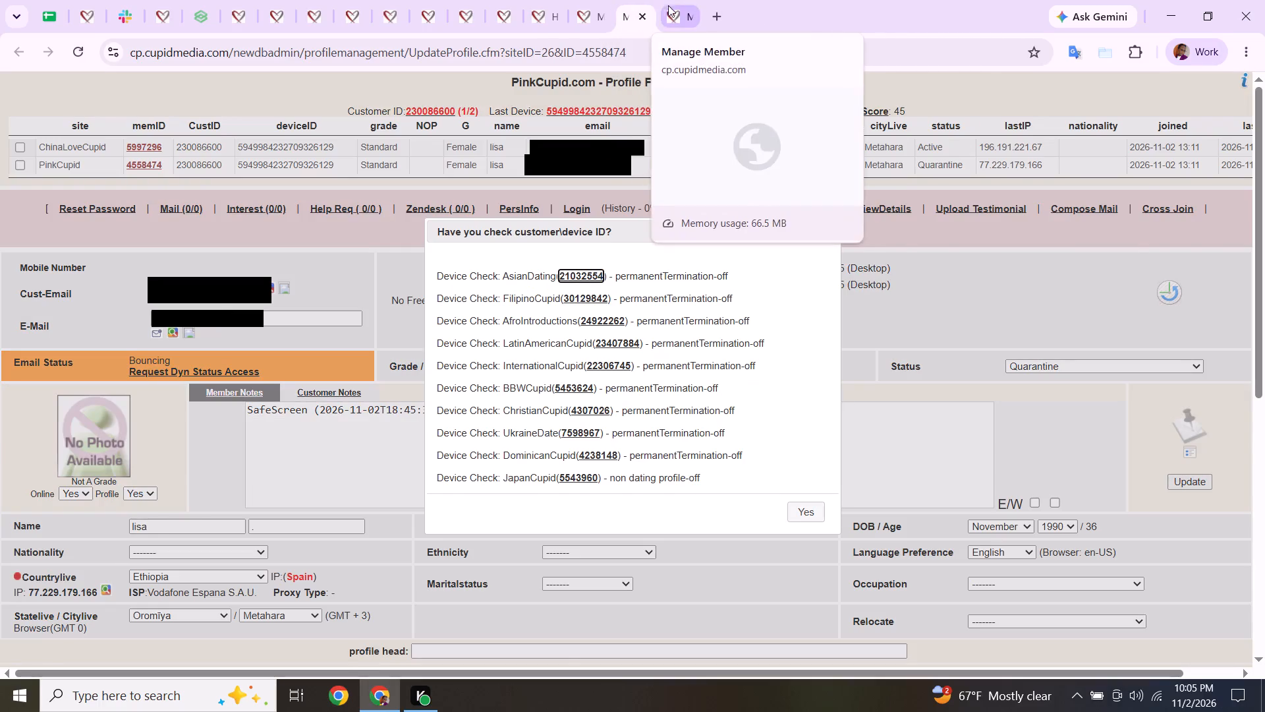
{"action": "left_click", "coordinate": [679, 10]}
{"action": "left_click", "coordinate": [686, 16]}
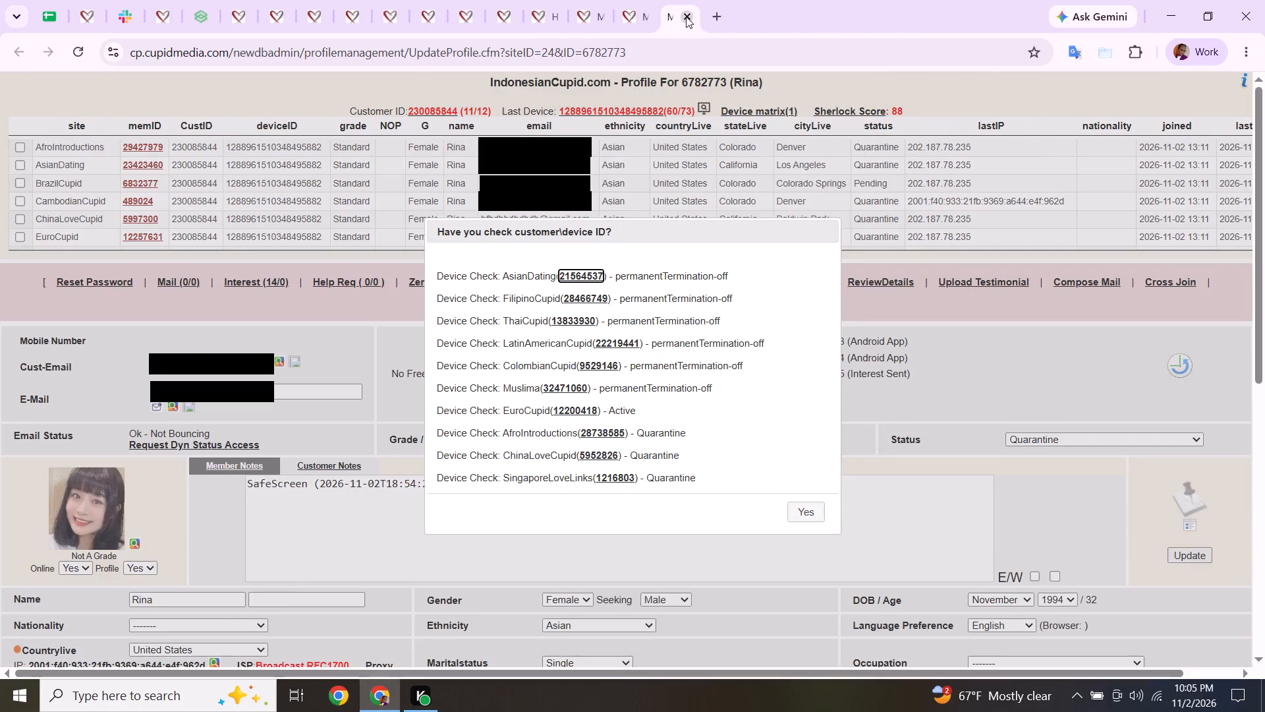
Acknowledge the customer/device ID check on Lisa's PinkCupid profile and open her linked ChinaLoveCupid profile.
{"action": "left_click", "coordinate": [810, 514]}
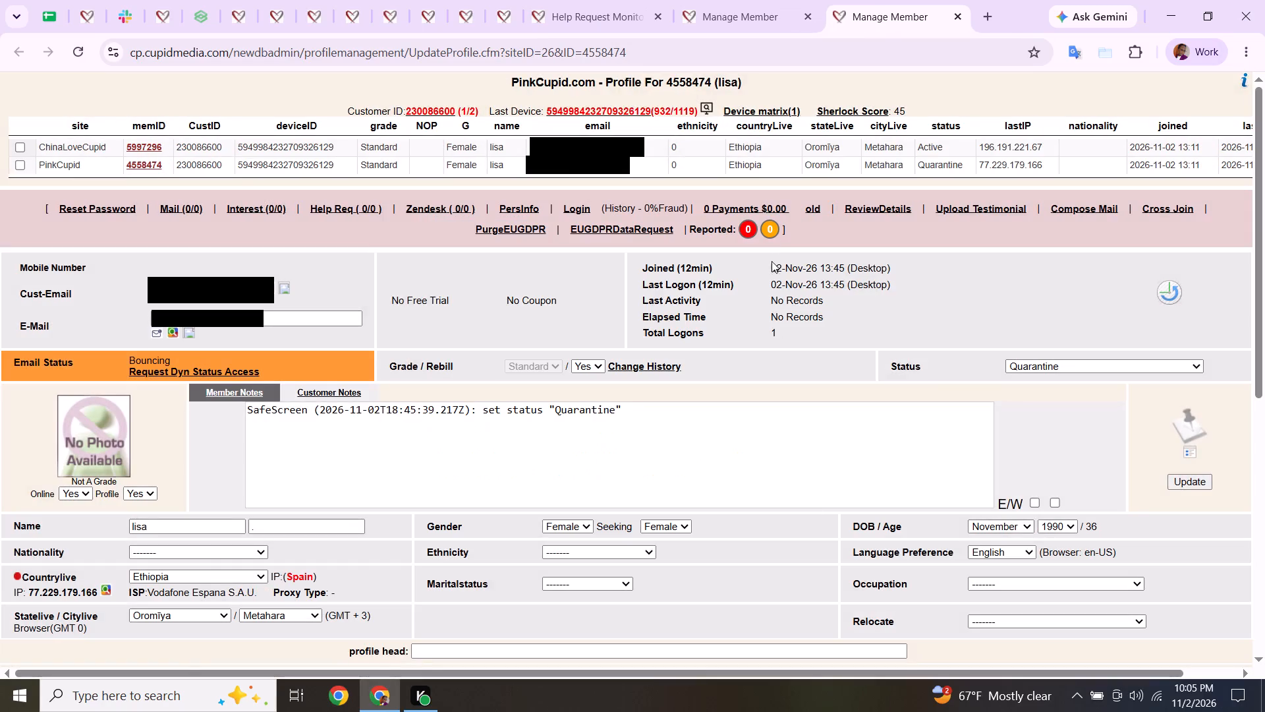
{"action": "left_click", "coordinate": [147, 145]}
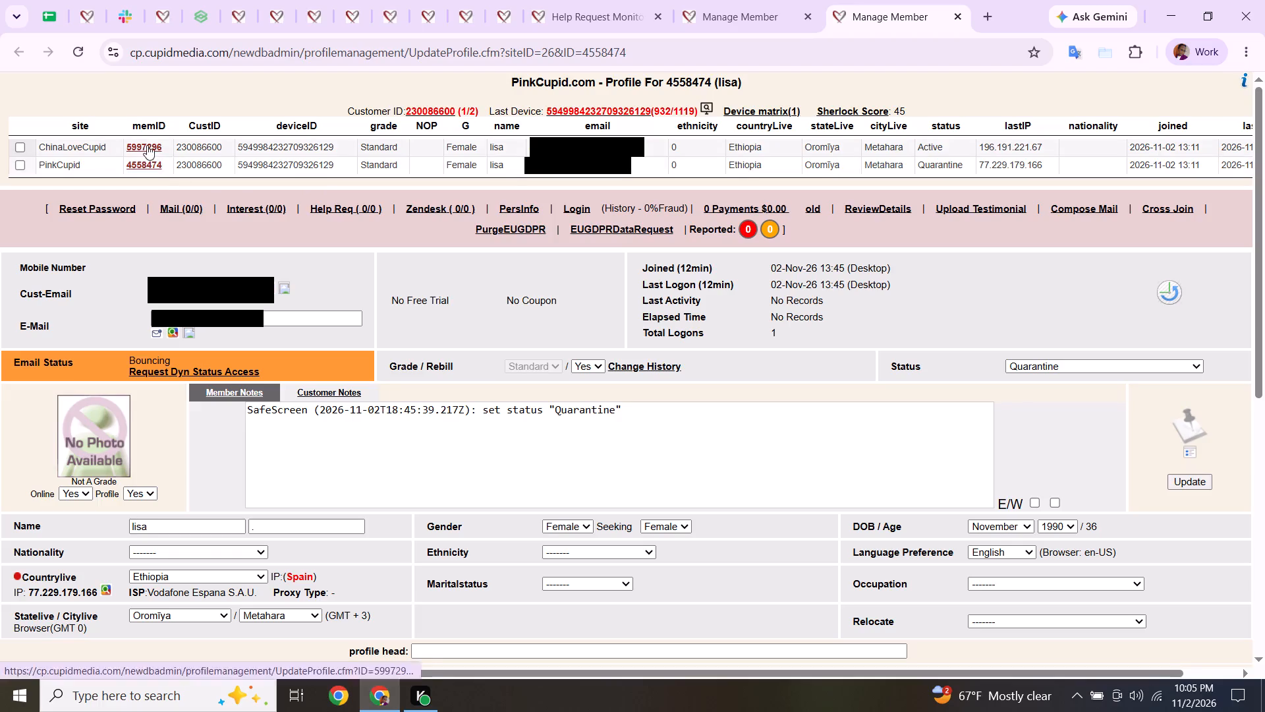
{"action": "left_click", "coordinate": [681, 2]}
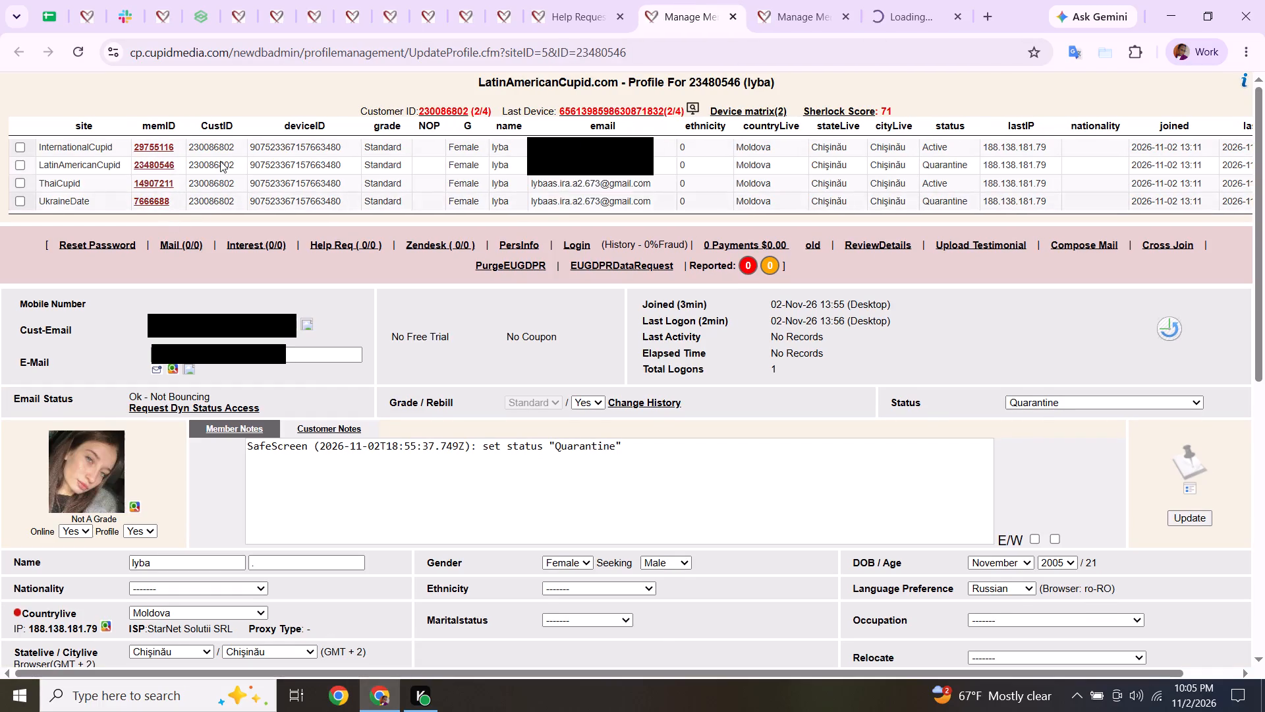
{"action": "left_click", "coordinate": [433, 106]}
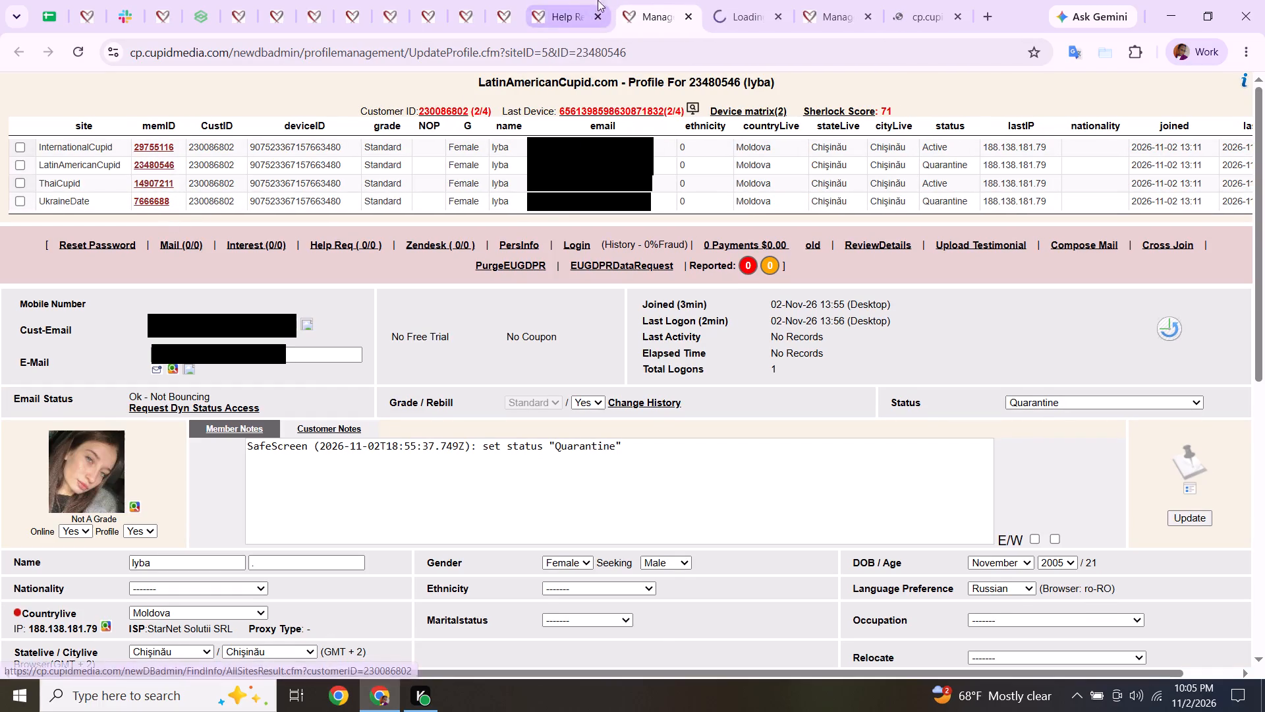
Check the pending Help Request monitor, reopening it from the control panel before closing it, and the per-site quarantine overview.
{"action": "left_click", "coordinate": [572, 3]}
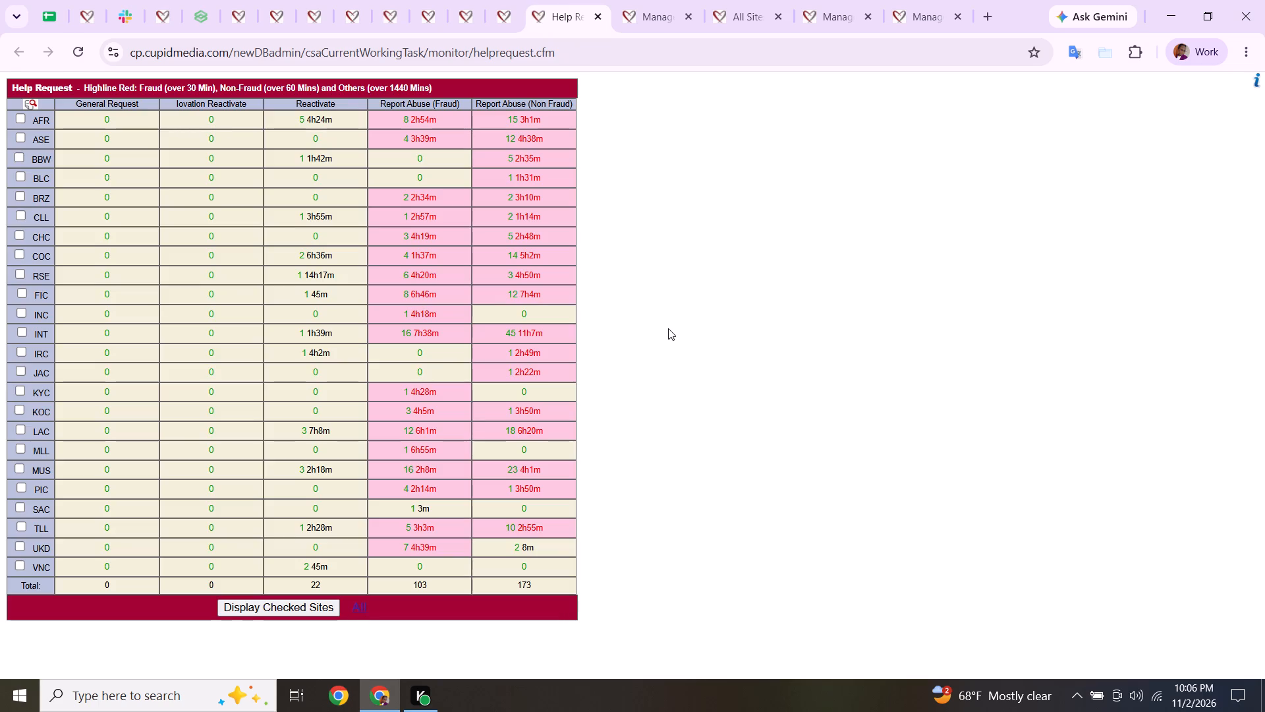
{"action": "left_click", "coordinate": [596, 20]}
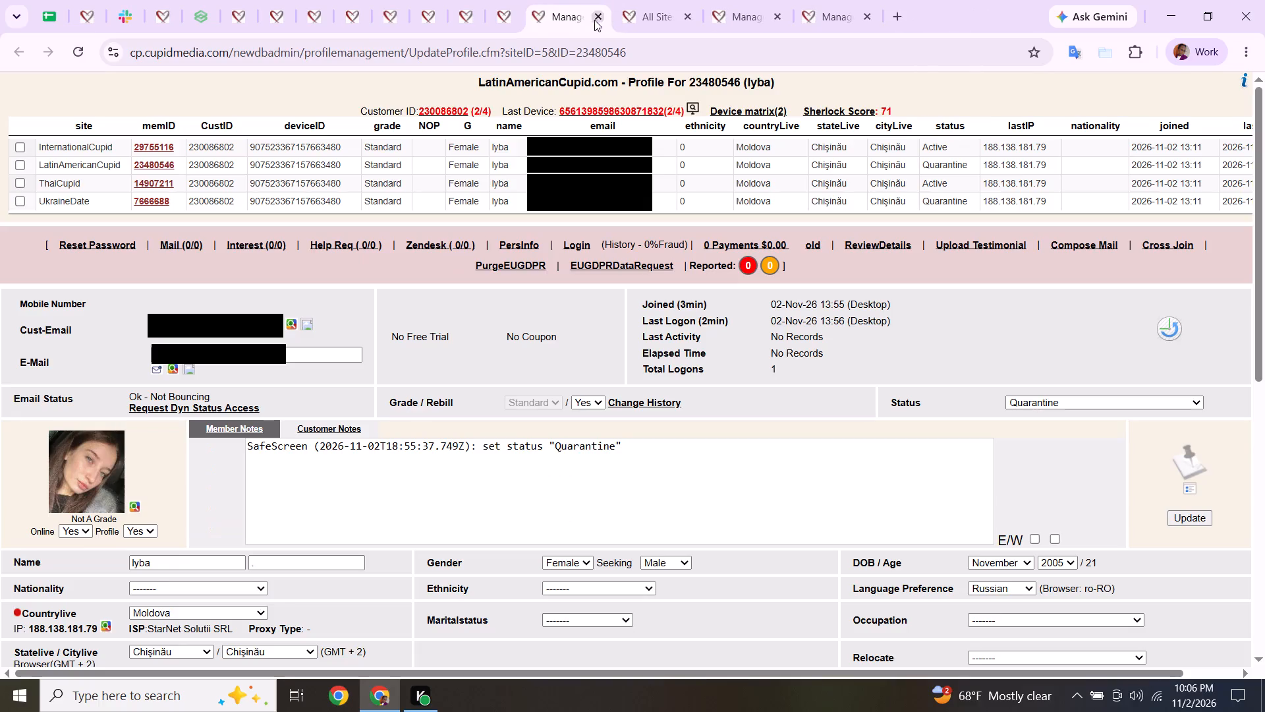
{"action": "left_click", "coordinate": [83, 20]}
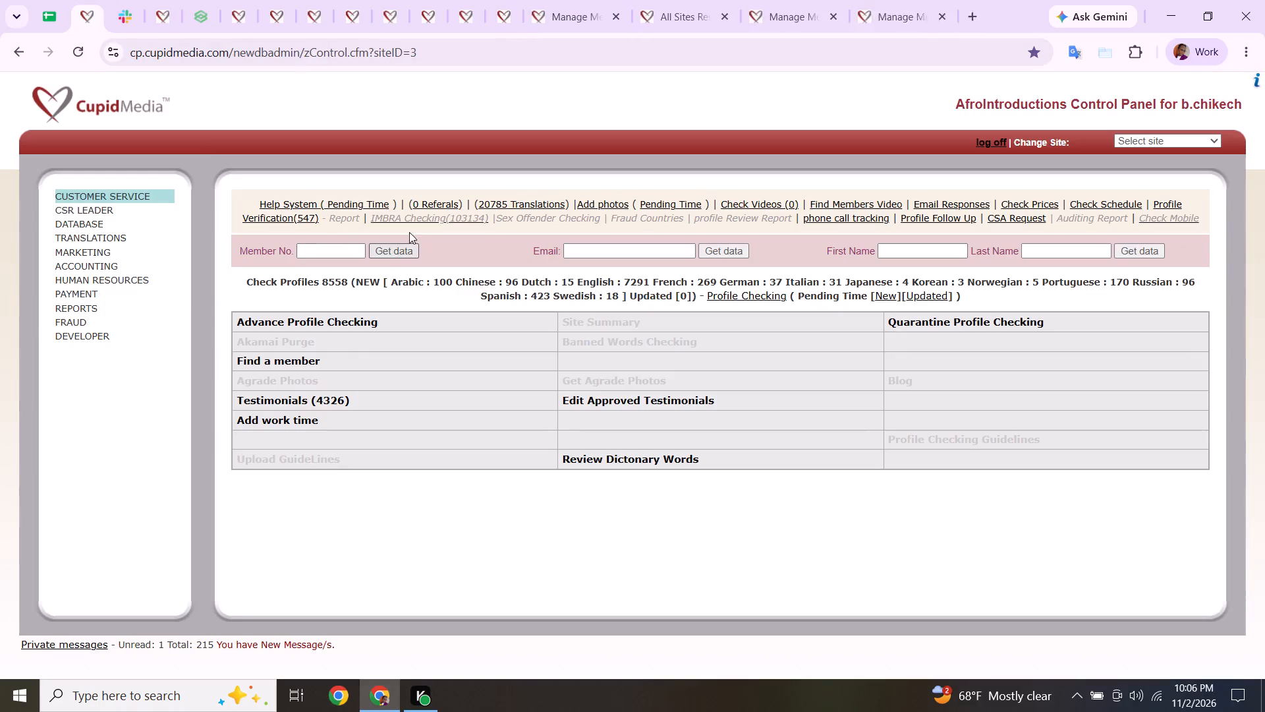
{"action": "left_click", "coordinate": [337, 199]}
{"action": "left_click", "coordinate": [573, 5]}
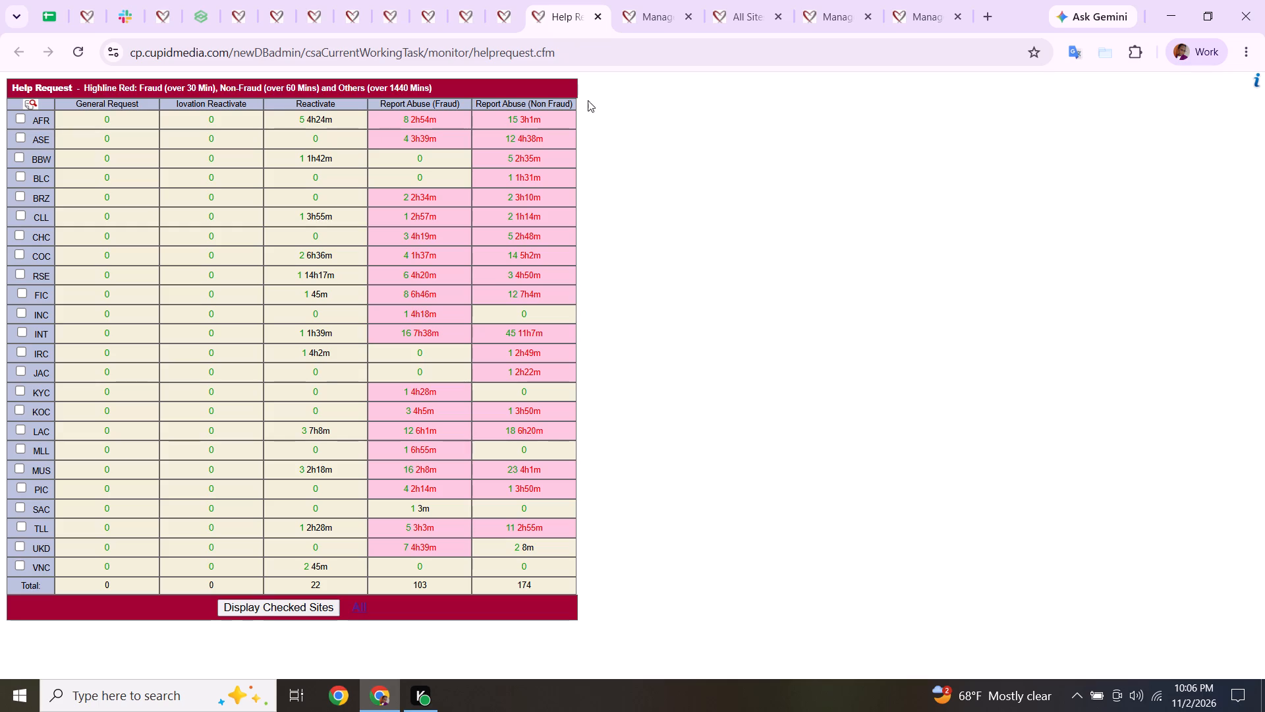
{"action": "left_click", "coordinate": [600, 16]}
{"action": "left_click", "coordinate": [171, 0]}
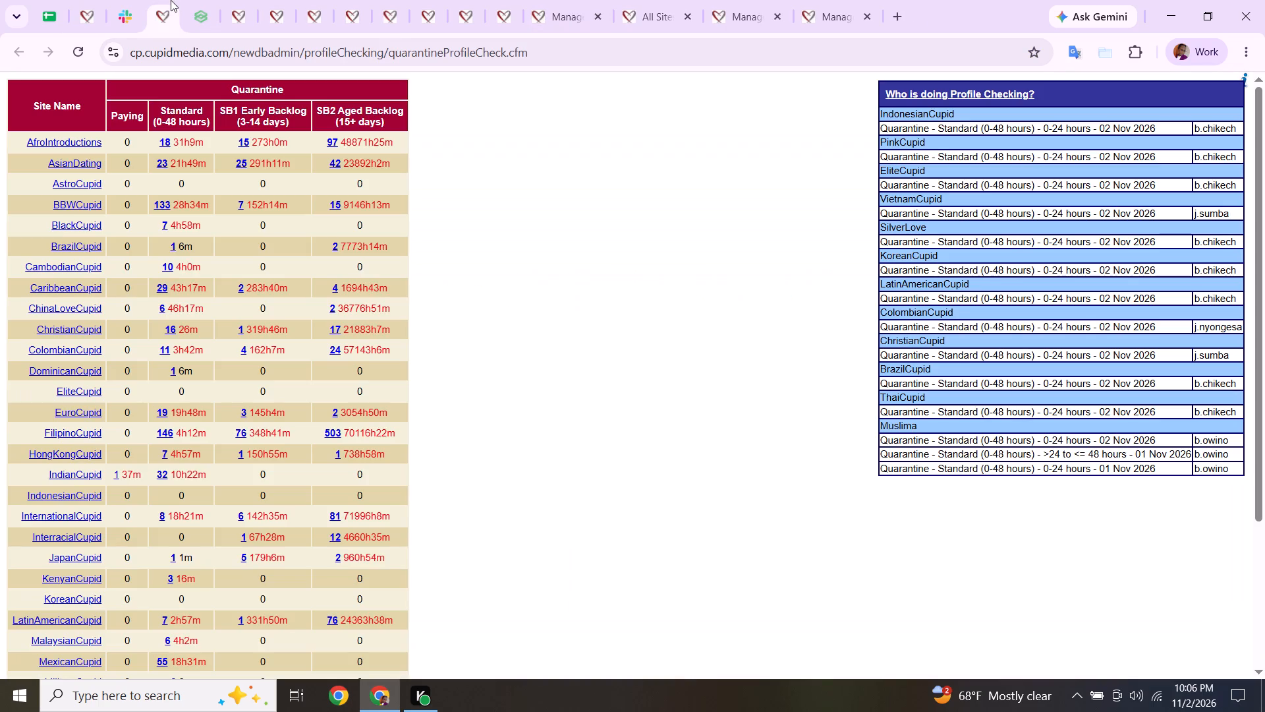
{"action": "scroll", "coordinate": [358, 151], "scroll_direction": "down", "scroll_amount": 2}
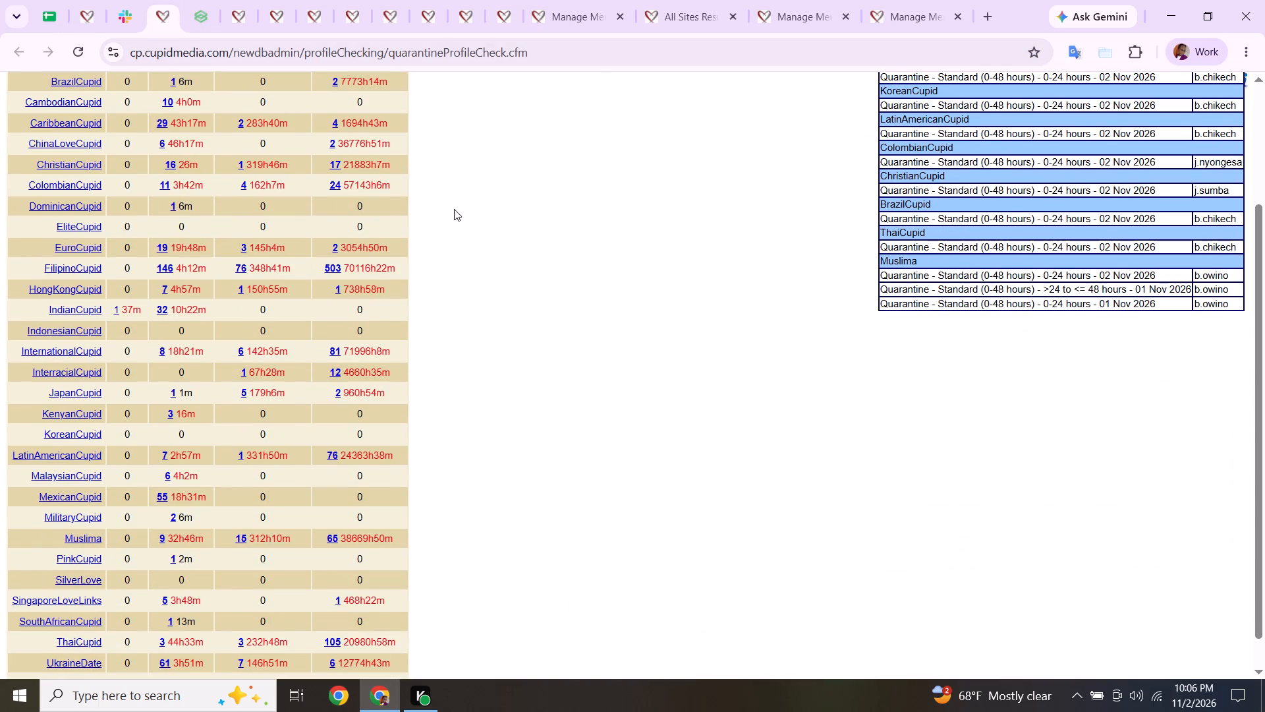
Copy the time zone lines "(GMT + 3) Browser(GMT 0)" into the member notes of Lisa's ChinaLoveCupid profile.
{"action": "left_click", "coordinate": [917, 0]}
{"action": "left_click", "coordinate": [809, 511]}
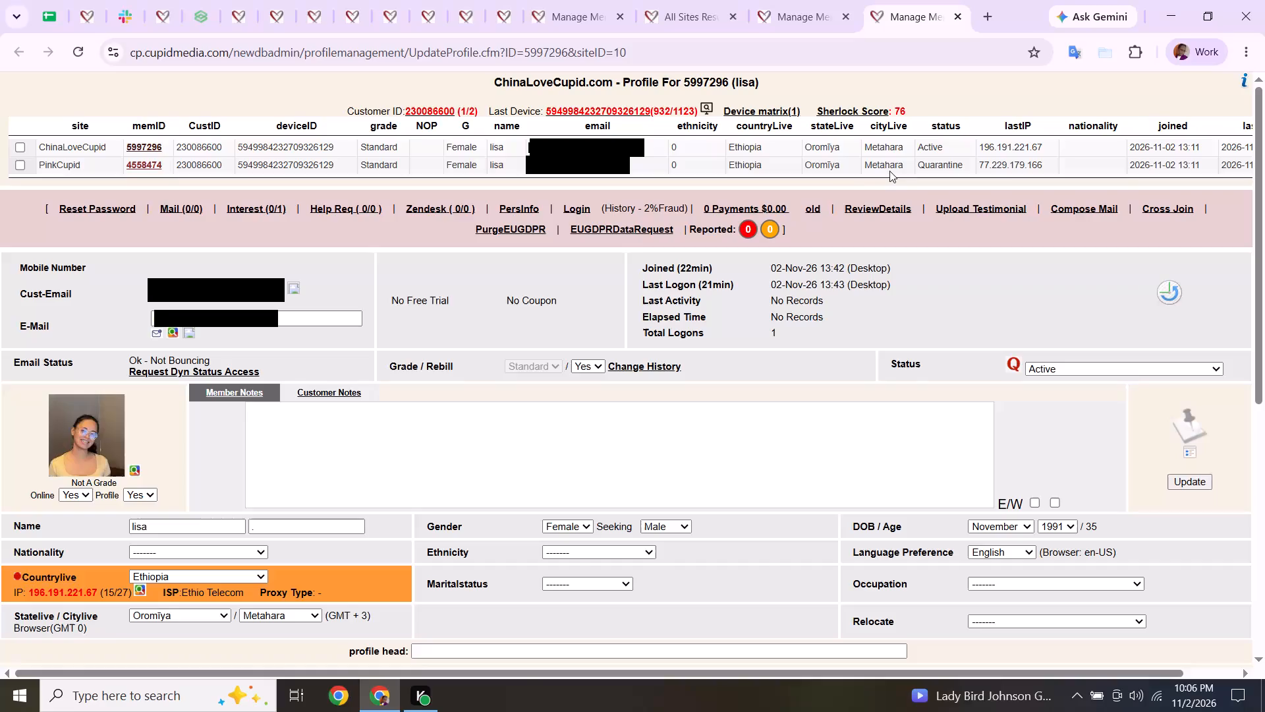
{"action": "left_click_drag", "start_coordinate": [323, 615], "coordinate": [337, 627]}
{"action": "right_click", "coordinate": [344, 612]}
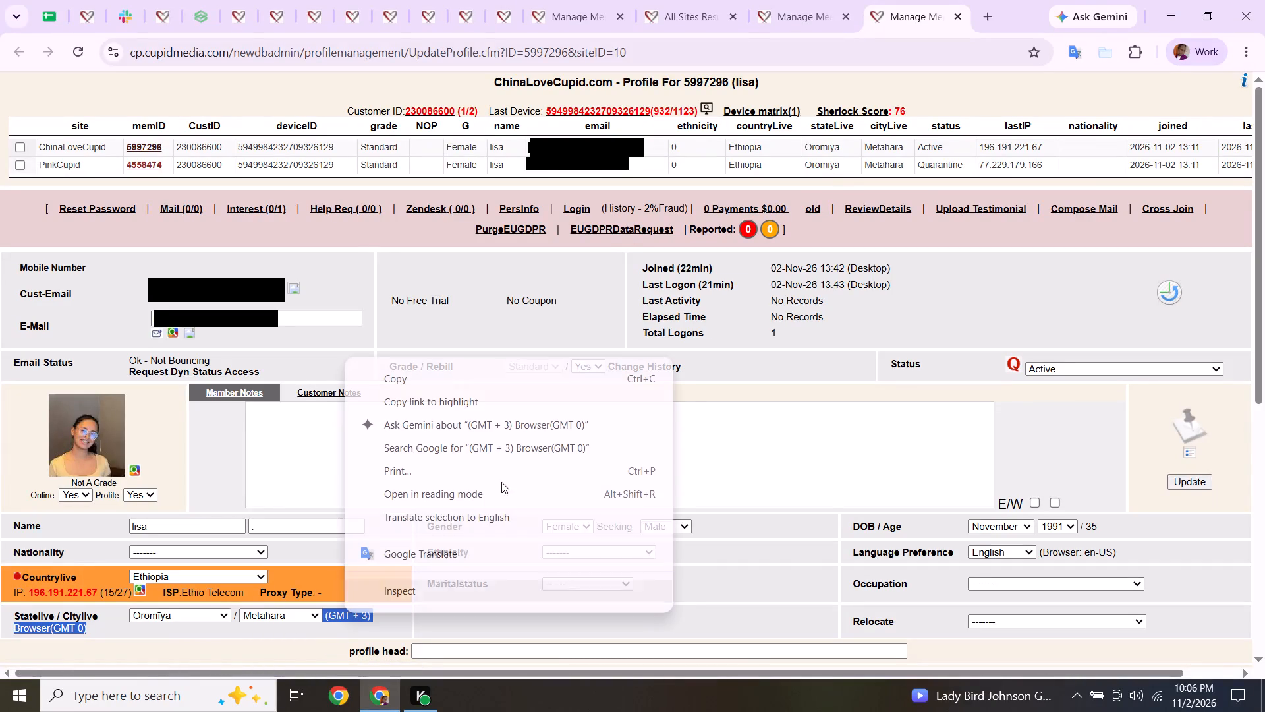
{"action": "left_click", "coordinate": [449, 372]}
{"action": "right_click", "coordinate": [572, 430]}
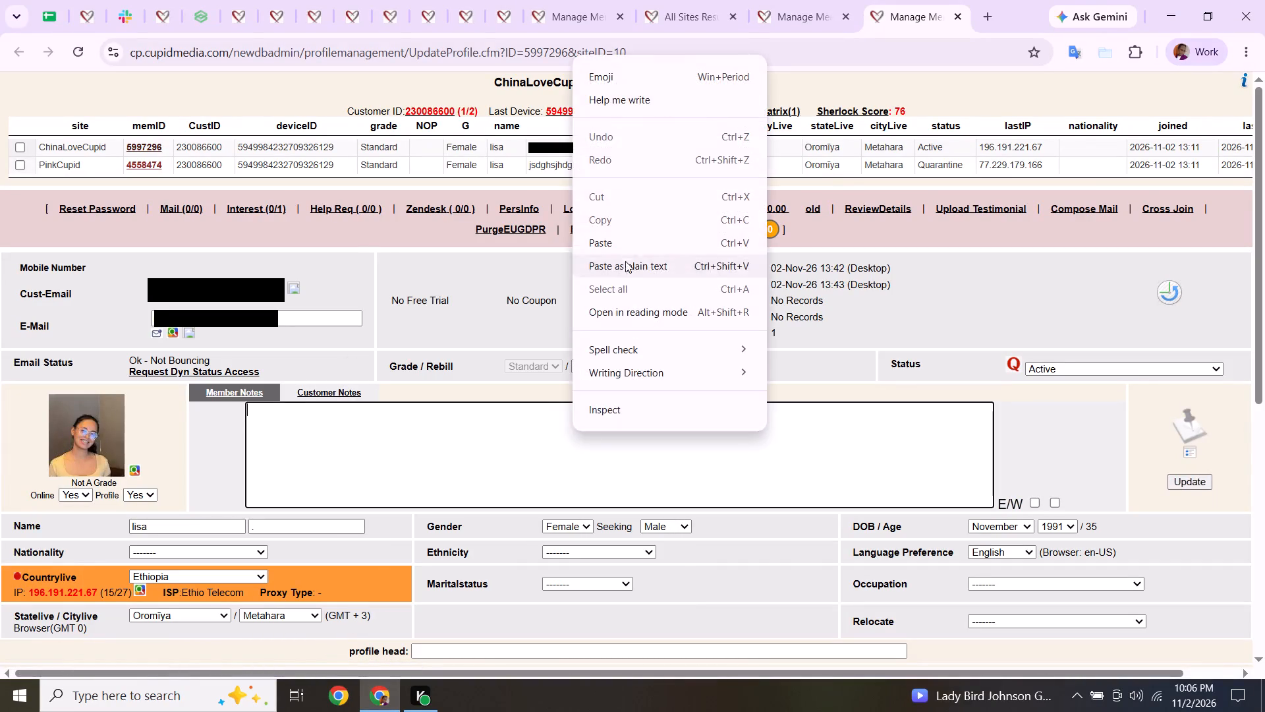
{"action": "left_click", "coordinate": [624, 253]}
Set the status of Lisa's ChinaLoveCupid profile to Quarantine and update the profile.
{"action": "left_click", "coordinate": [1094, 367]}
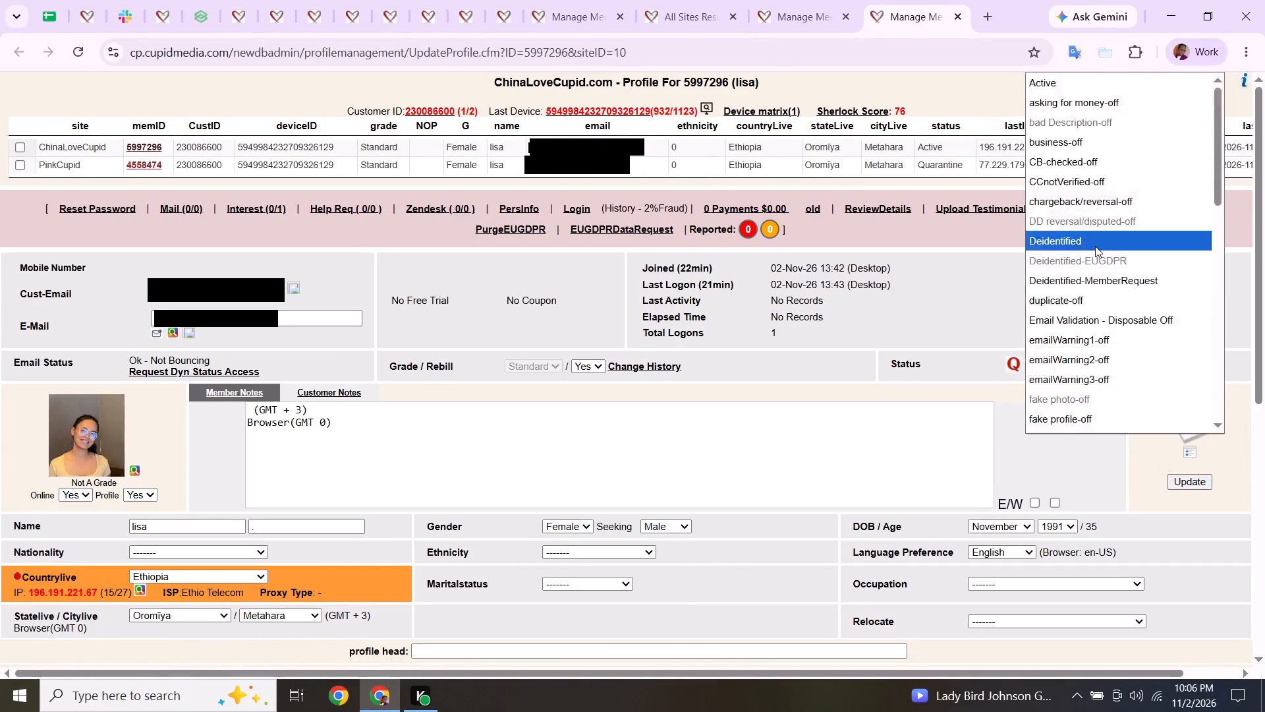
{"action": "scroll", "coordinate": [1095, 246], "scroll_direction": "down", "scroll_amount": 4}
{"action": "left_click", "coordinate": [1095, 160]}
{"action": "left_click", "coordinate": [1191, 484]}
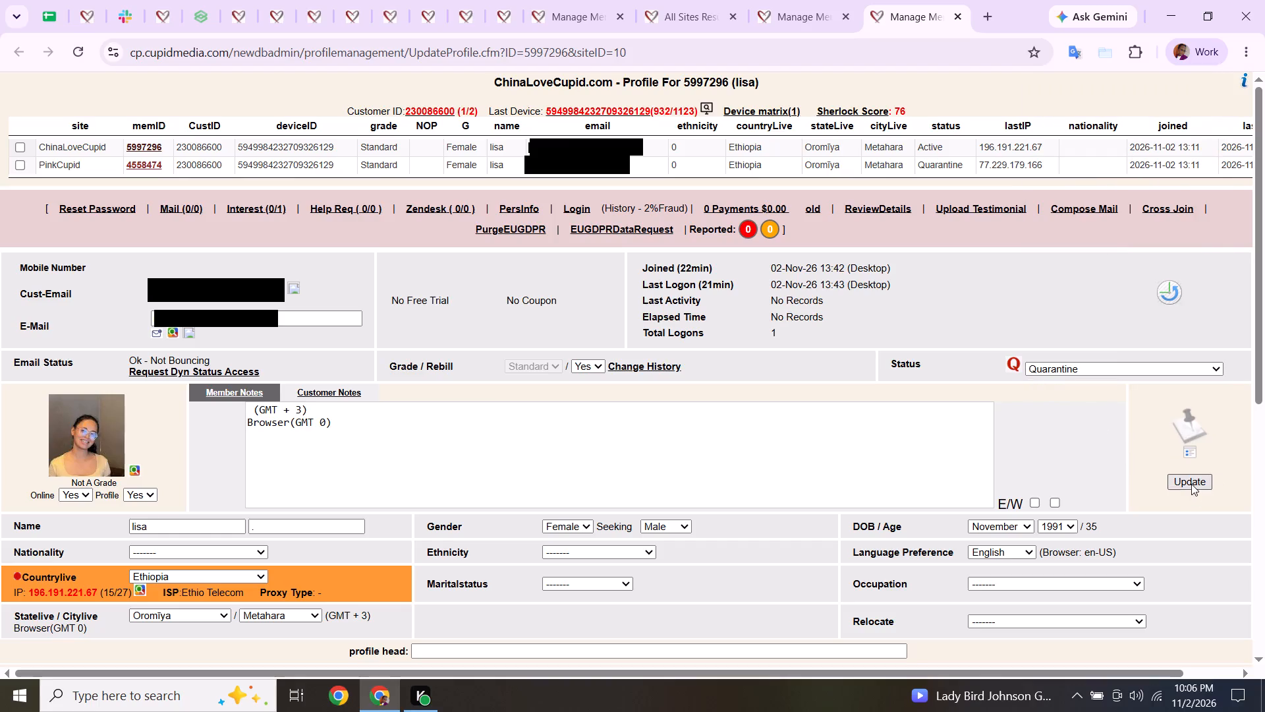
Add the copied "(GMT + 3) Browser(GMT 0)" lines as a new paragraph in Lisa's PinkCupid member notes and update the profile.
{"action": "left_click", "coordinate": [805, 5]}
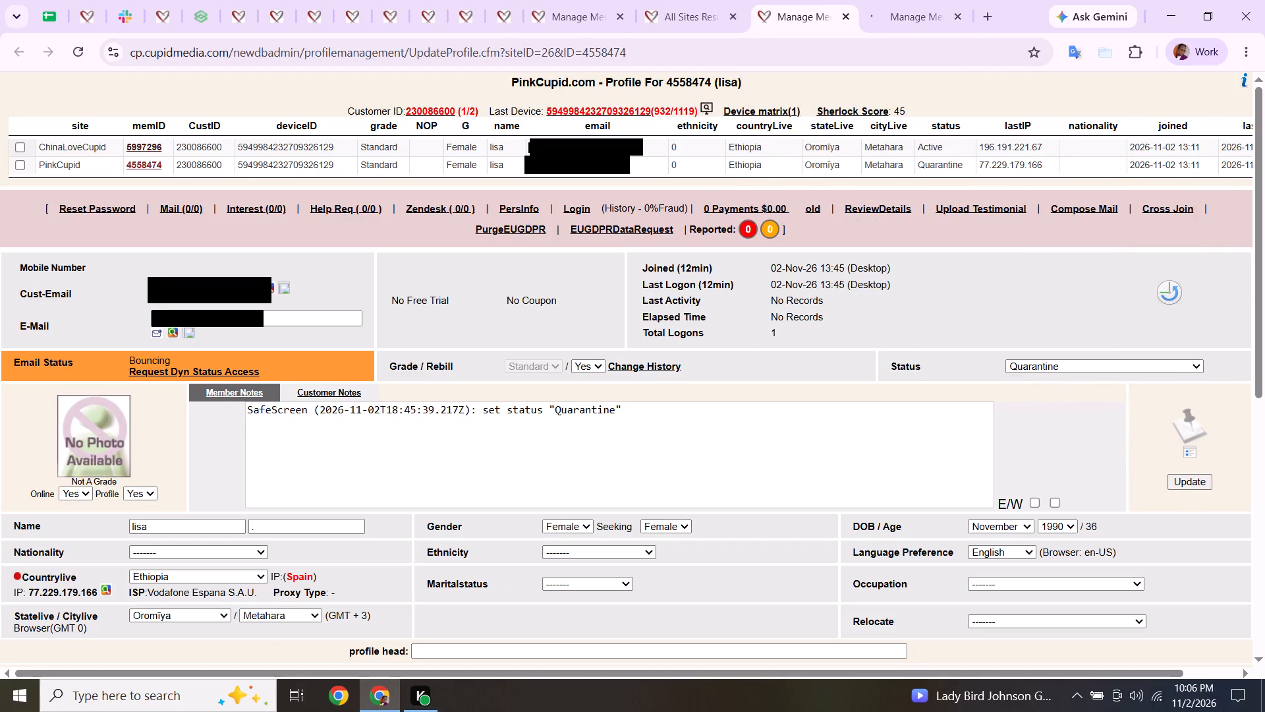
{"action": "left_click", "coordinate": [652, 452]}
{"action": "key", "text": "Return"}
{"action": "key", "text": "Return"}
{"action": "right_click", "coordinate": [563, 486]}
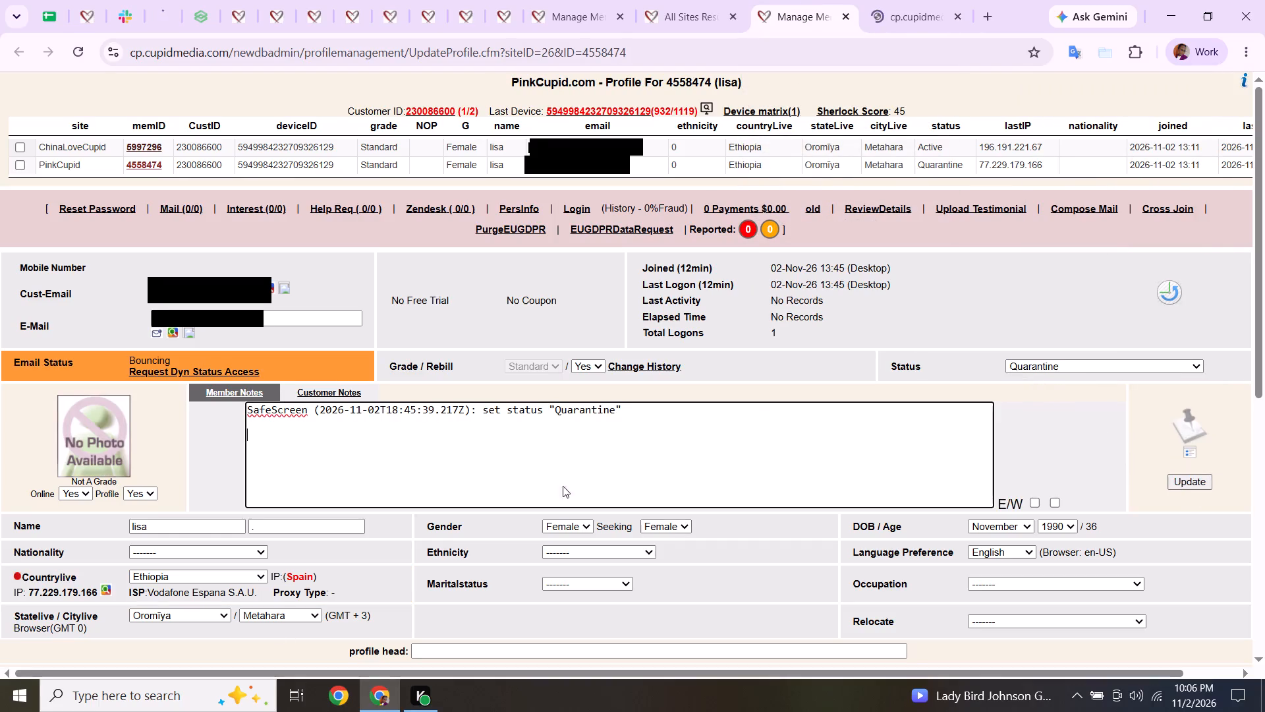
{"action": "left_click", "coordinate": [592, 289]}
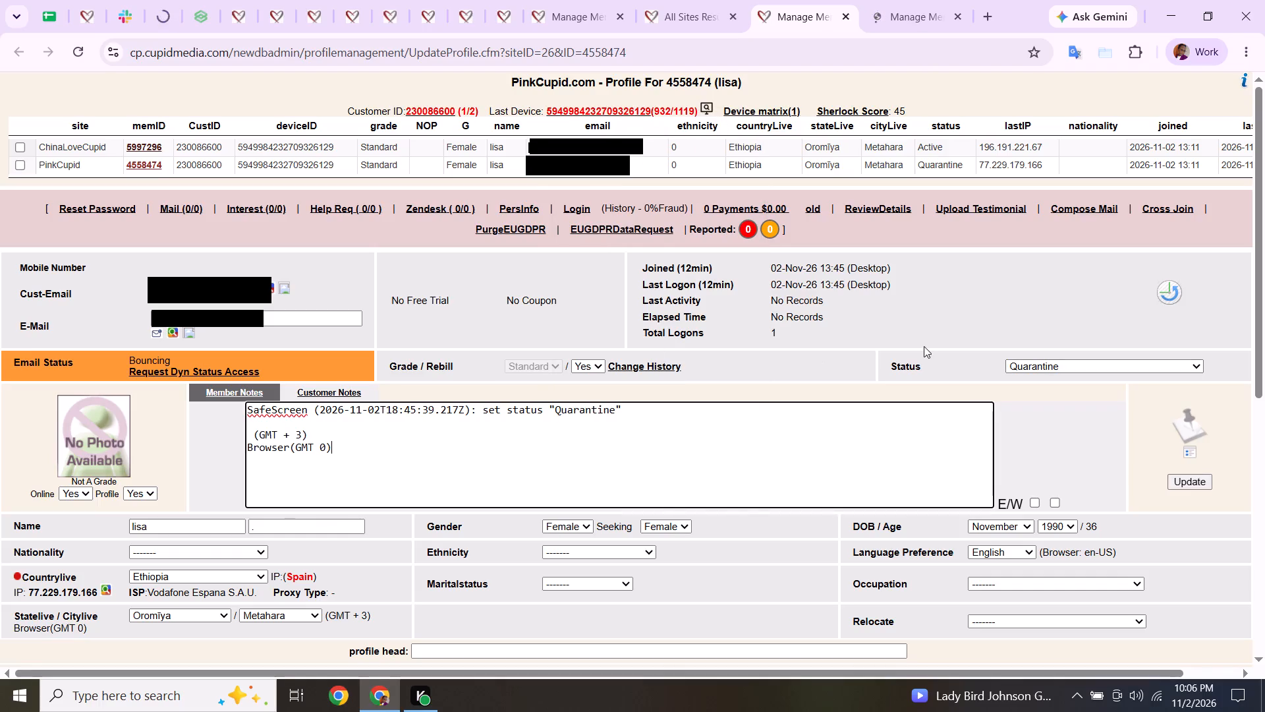
{"action": "left_click", "coordinate": [1190, 477]}
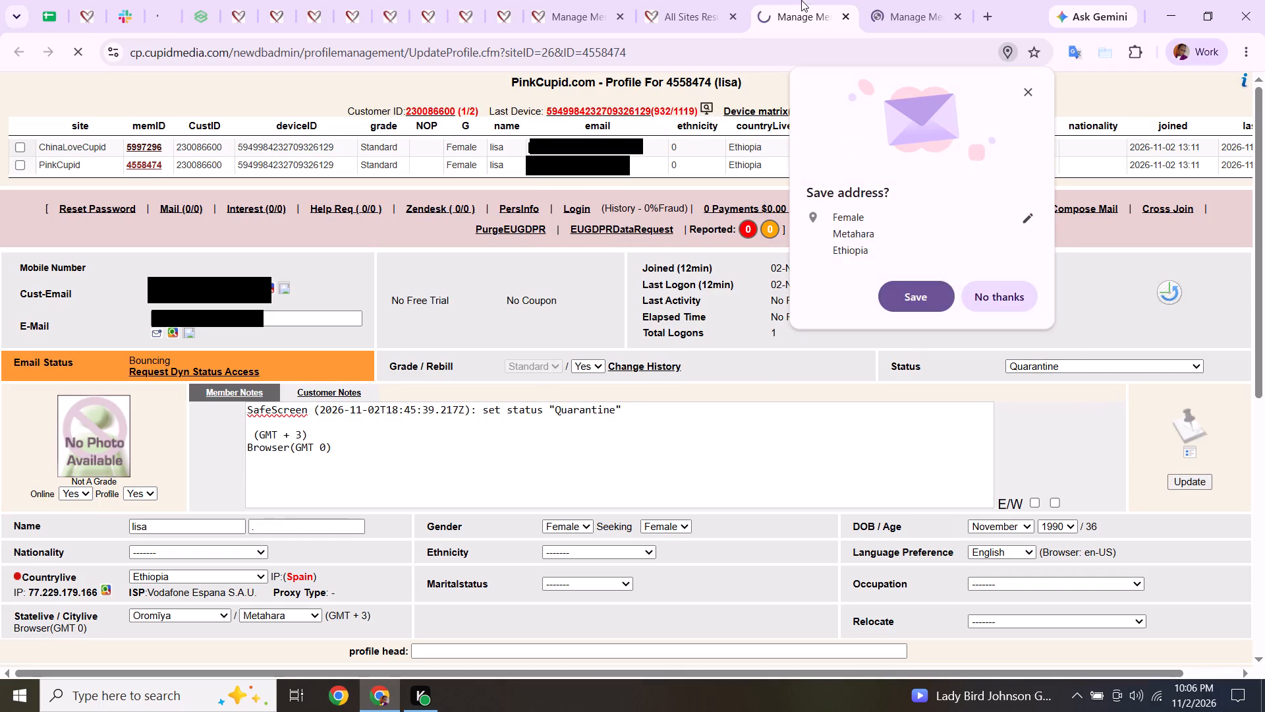
Review Iyba's linked accounts in the customer ID results and her LatinAmericanCupid profile.
{"action": "left_click", "coordinate": [698, 8]}
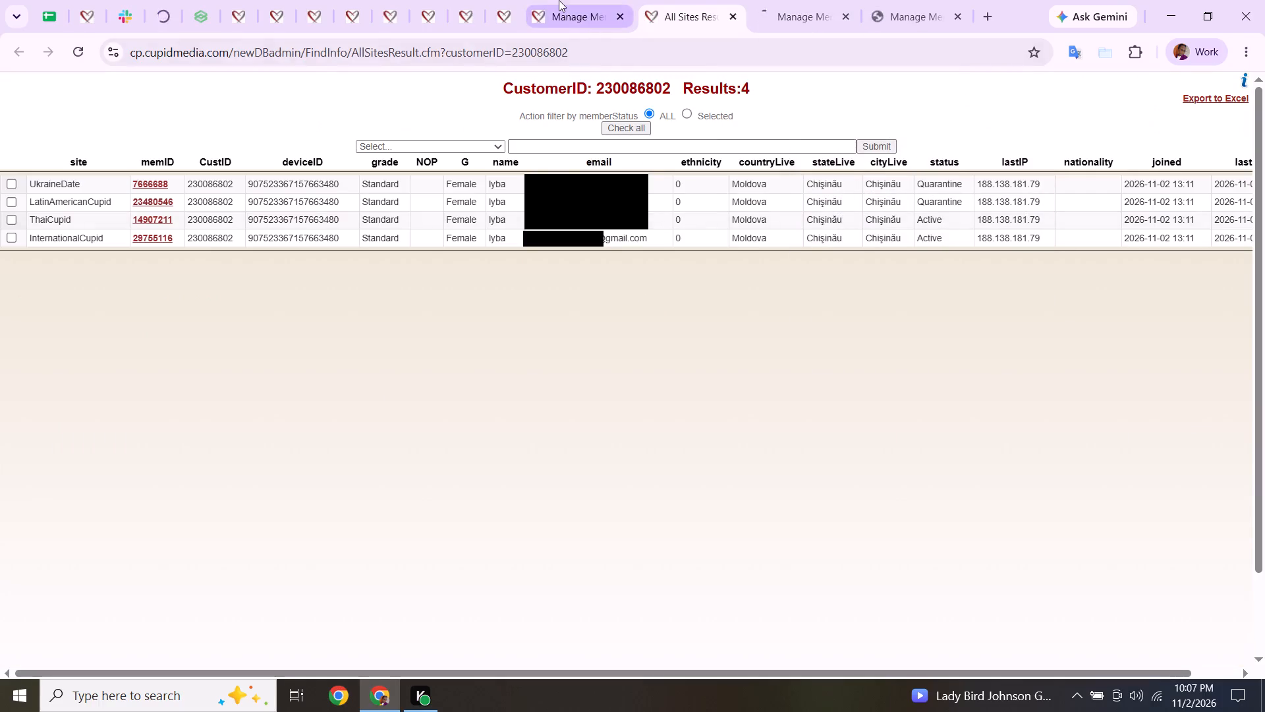
{"action": "left_click", "coordinate": [559, 0]}
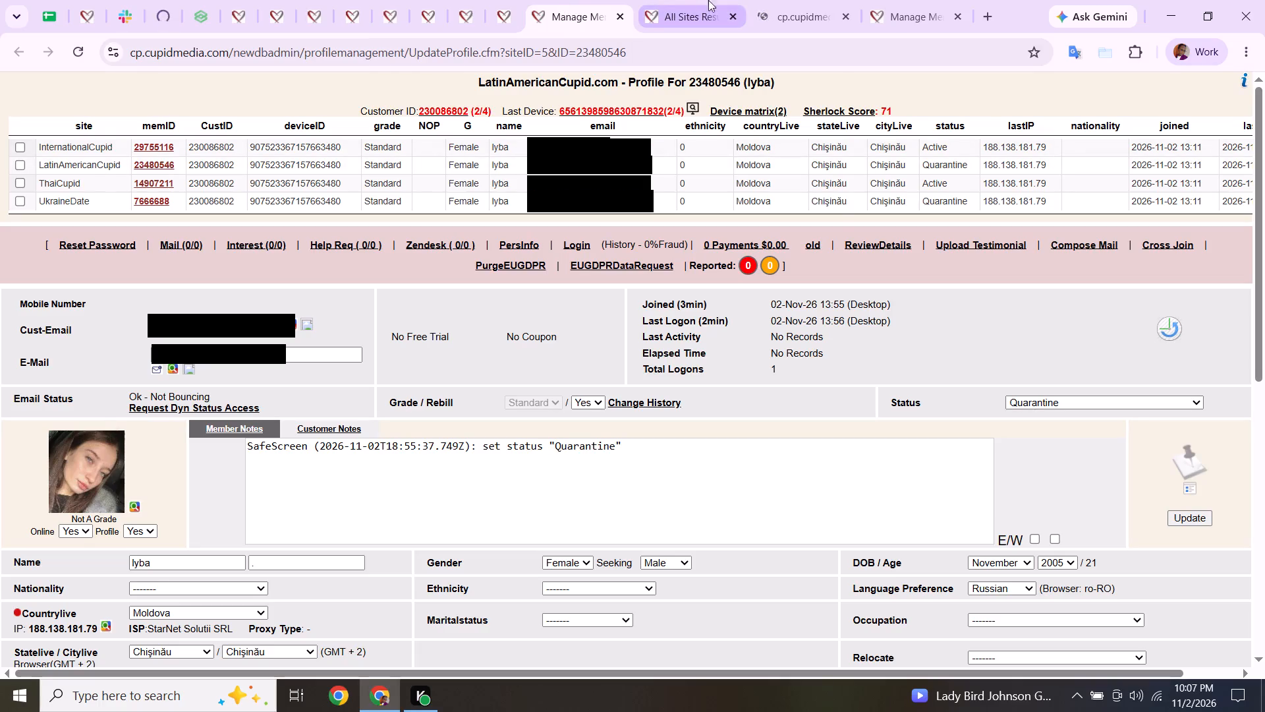
Add "junk email" as a new paragraph in Rina's quarantine notes in the ThaiCupid queue and submit the queue.
{"action": "left_click", "coordinate": [501, 11]}
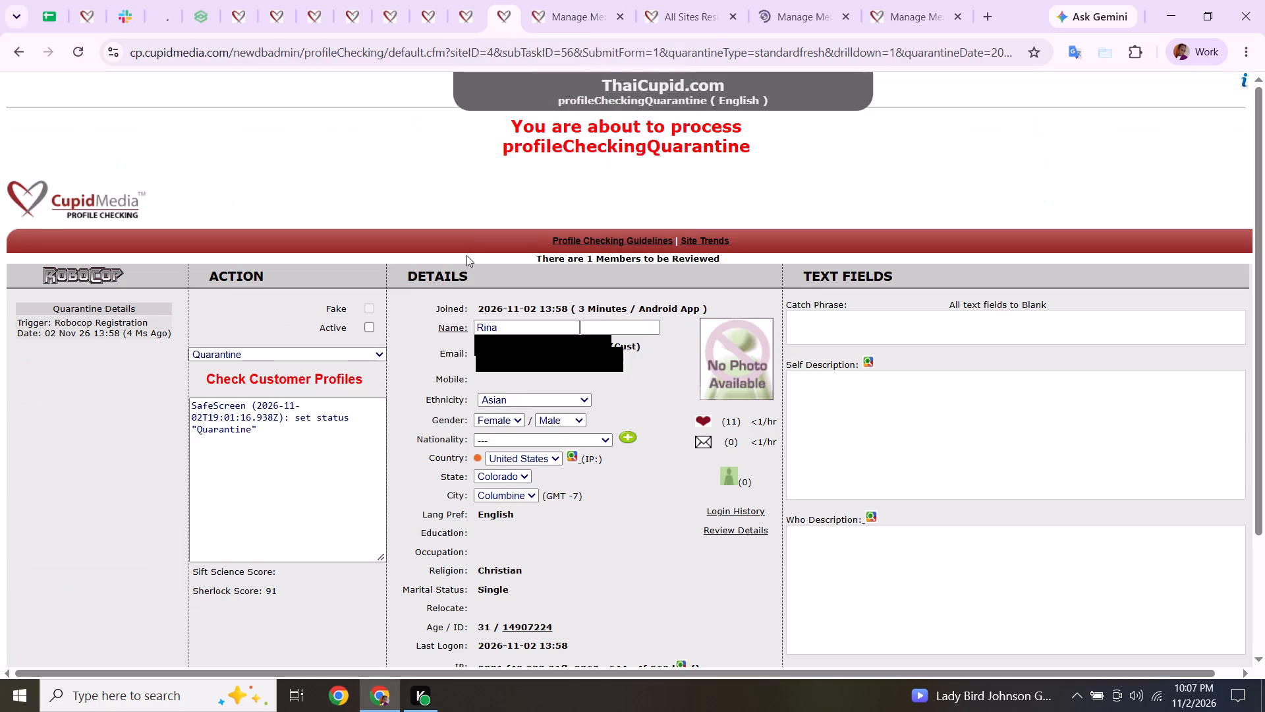
{"action": "scroll", "coordinate": [498, 301], "scroll_direction": "down", "scroll_amount": 2}
{"action": "left_click", "coordinate": [343, 301]}
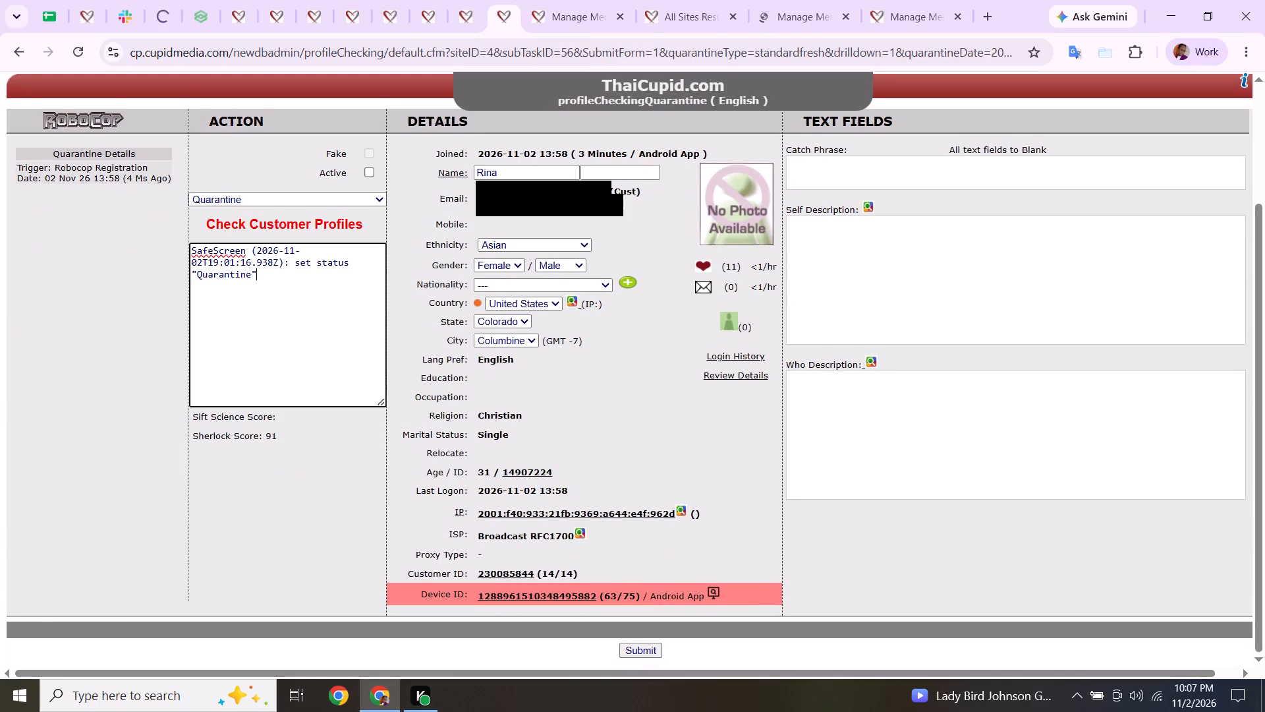
{"action": "key", "text": "Return"}
{"action": "key", "text": "Return"}
{"action": "type", "text": "junk email"}
{"action": "key", "text": "space"}
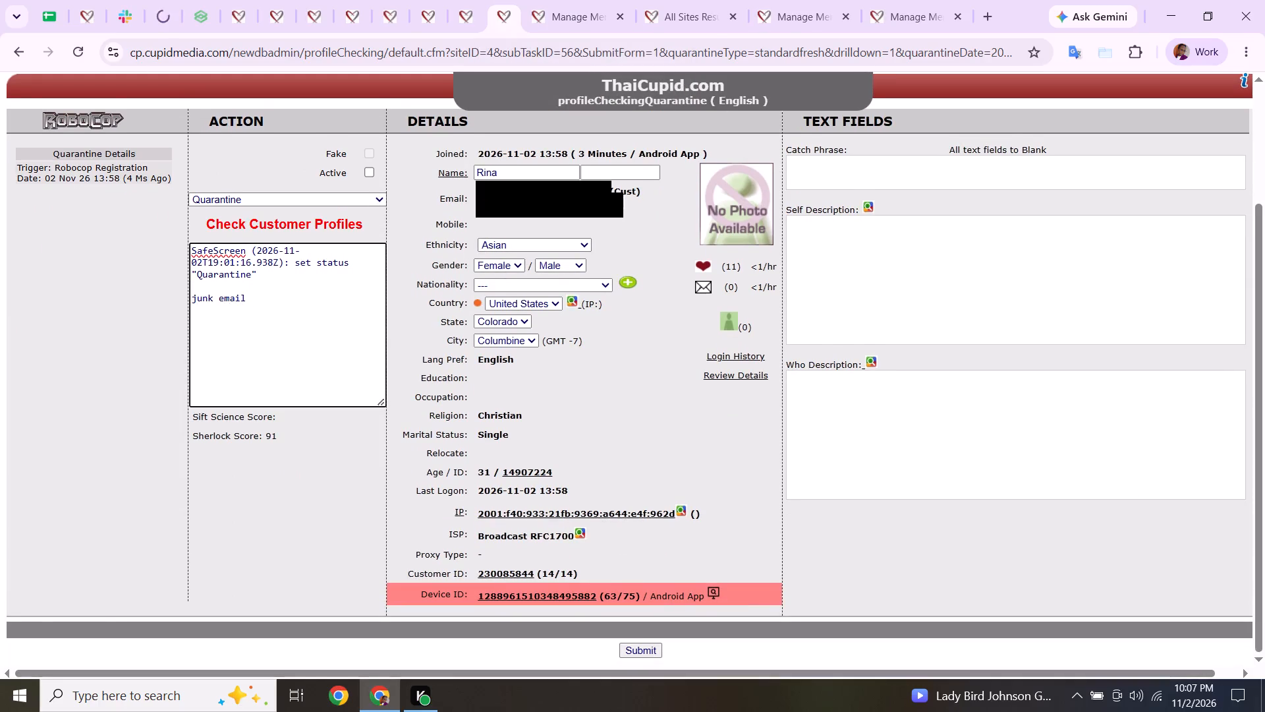
{"action": "scroll", "coordinate": [343, 302], "scroll_direction": "down", "scroll_amount": 5}
{"action": "left_click", "coordinate": [638, 652]}
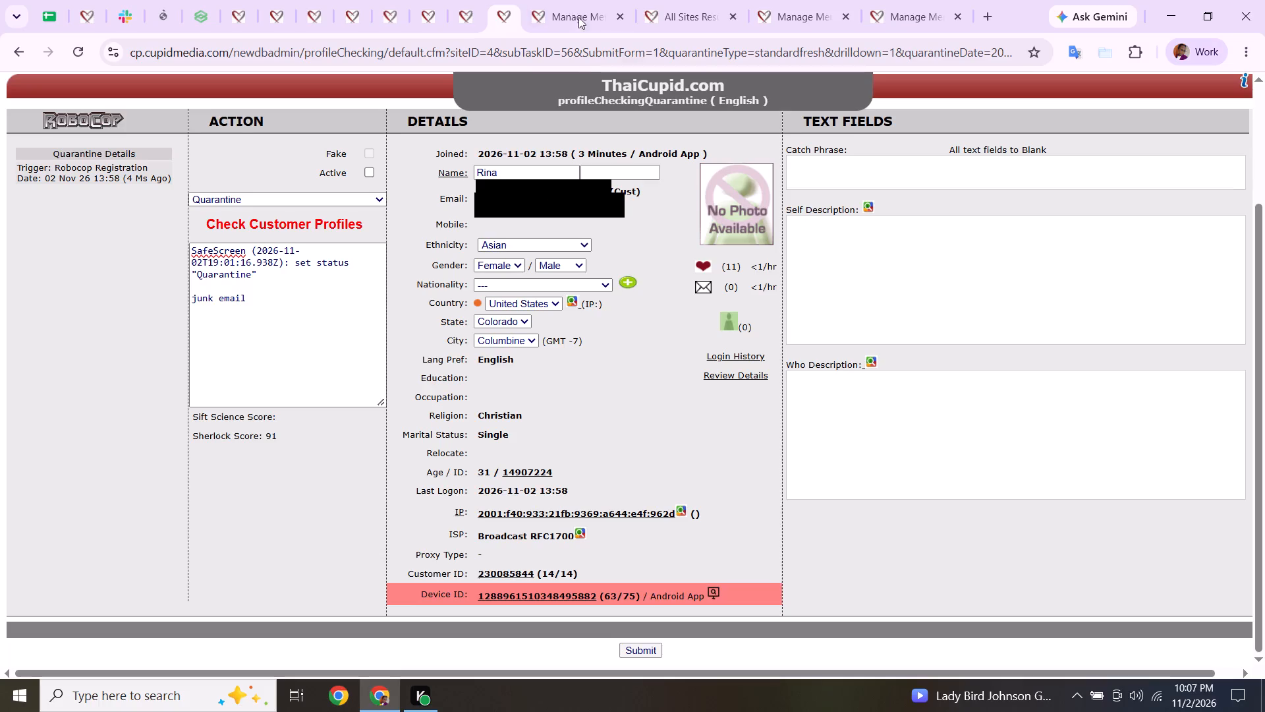
Return to the LatinAmericanCupid quarantine queue and close the remaining member profiles and customer ID results.
{"action": "left_click", "coordinate": [456, 13]}
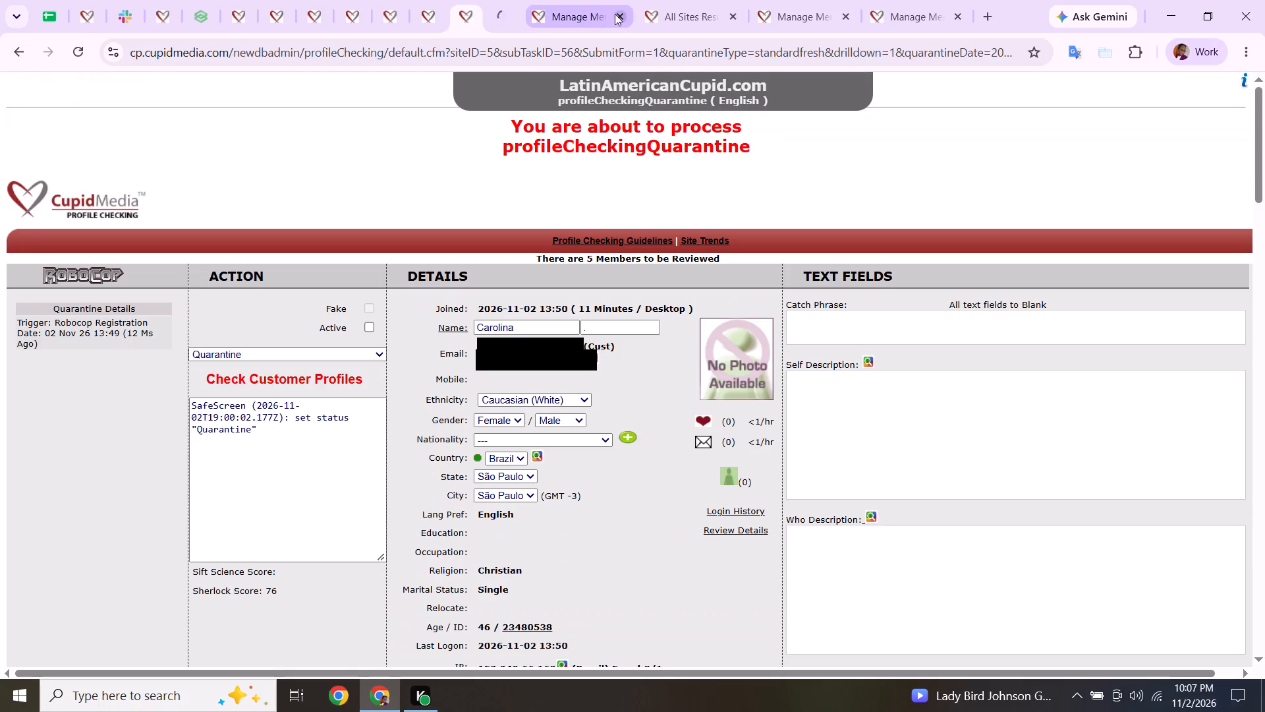
{"action": "double_click", "coordinate": [616, 14]}
{"action": "left_click", "coordinate": [616, 14]}
{"action": "left_click", "coordinate": [616, 14]}
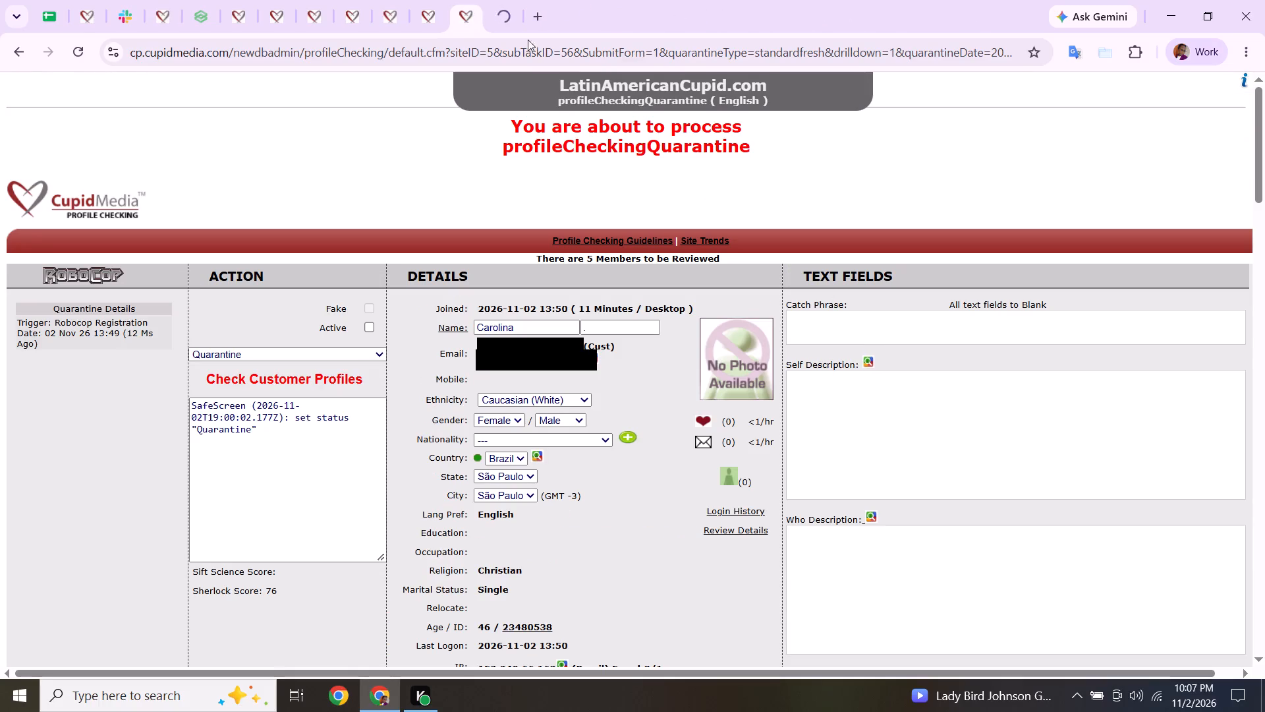
Review Carolina's member profile from the LatinAmericanCupid quarantine queue and mark her entry as Active.
{"action": "scroll", "coordinate": [488, 312], "scroll_direction": "down", "scroll_amount": 1}
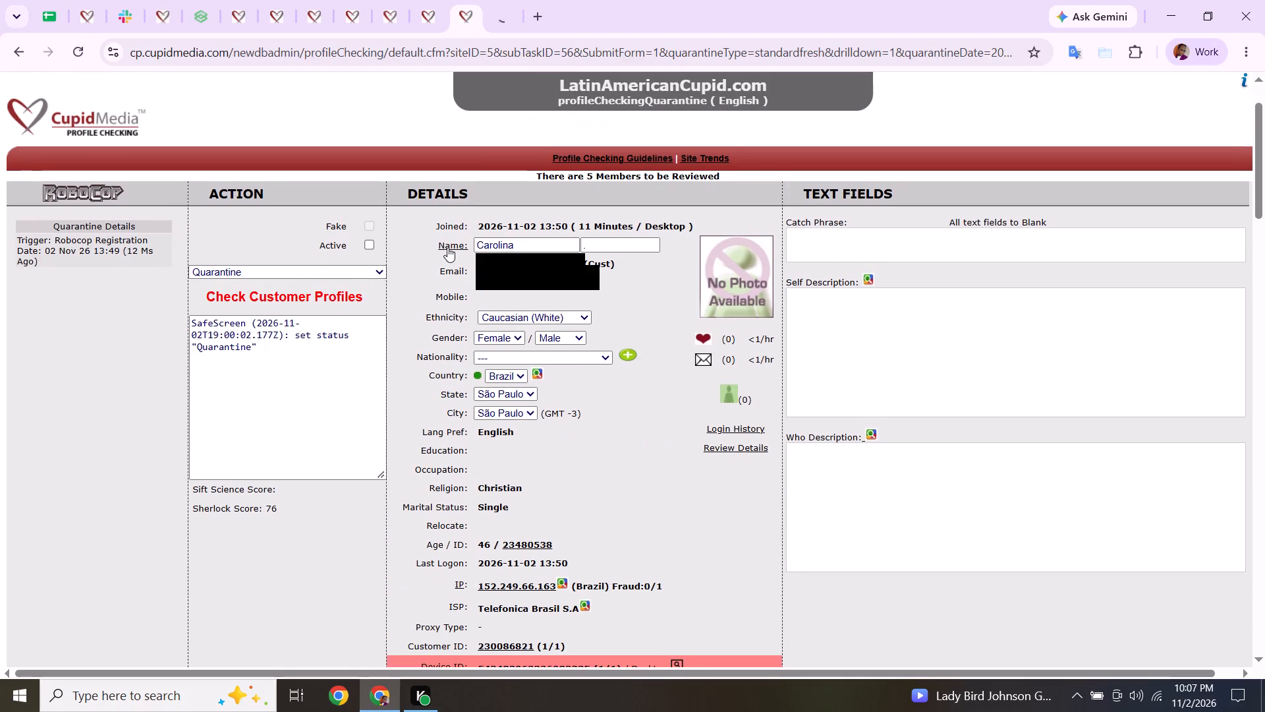
{"action": "left_click", "coordinate": [447, 251]}
{"action": "left_click", "coordinate": [455, 241]}
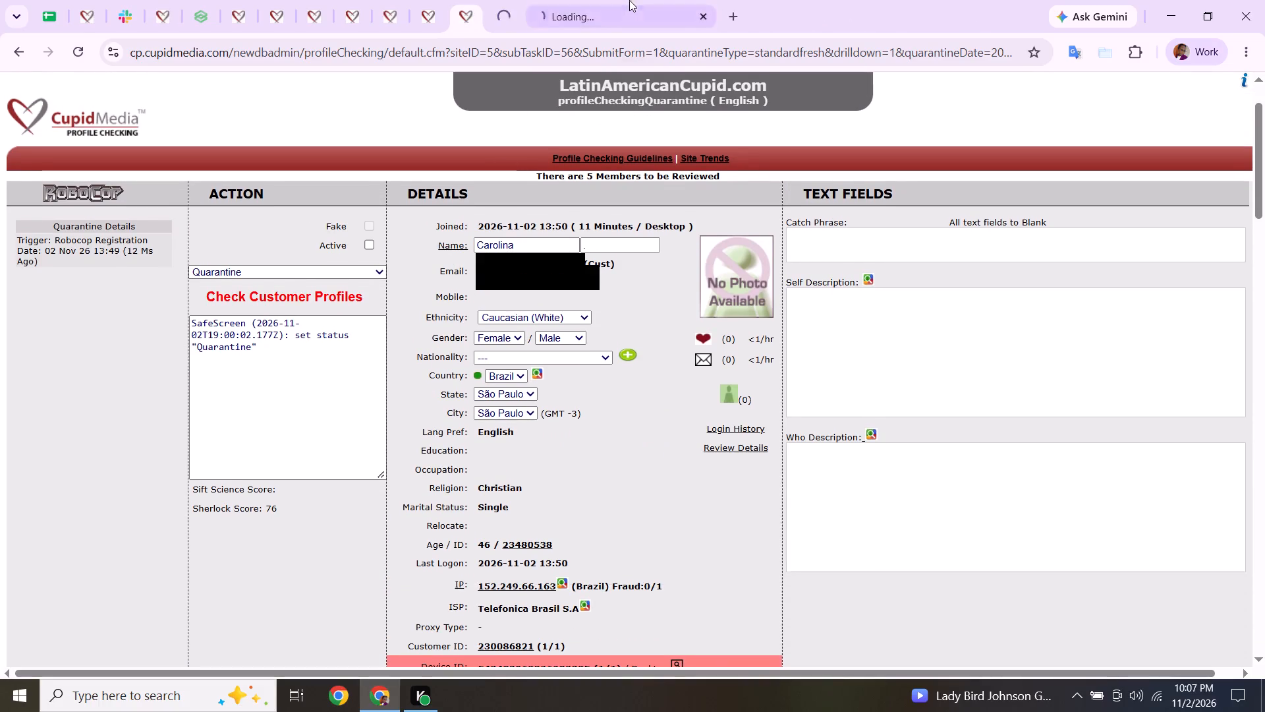
{"action": "left_click", "coordinate": [619, 3]}
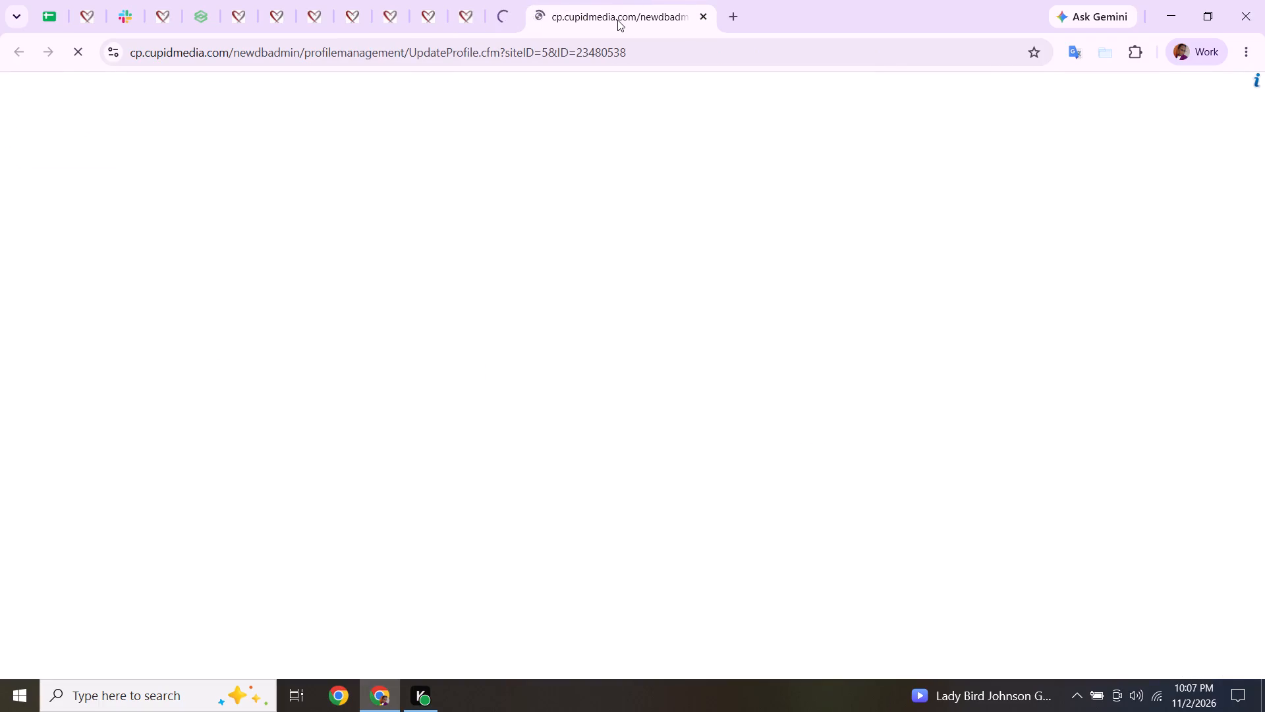
{"action": "scroll", "coordinate": [532, 231], "scroll_direction": "down", "scroll_amount": 3}
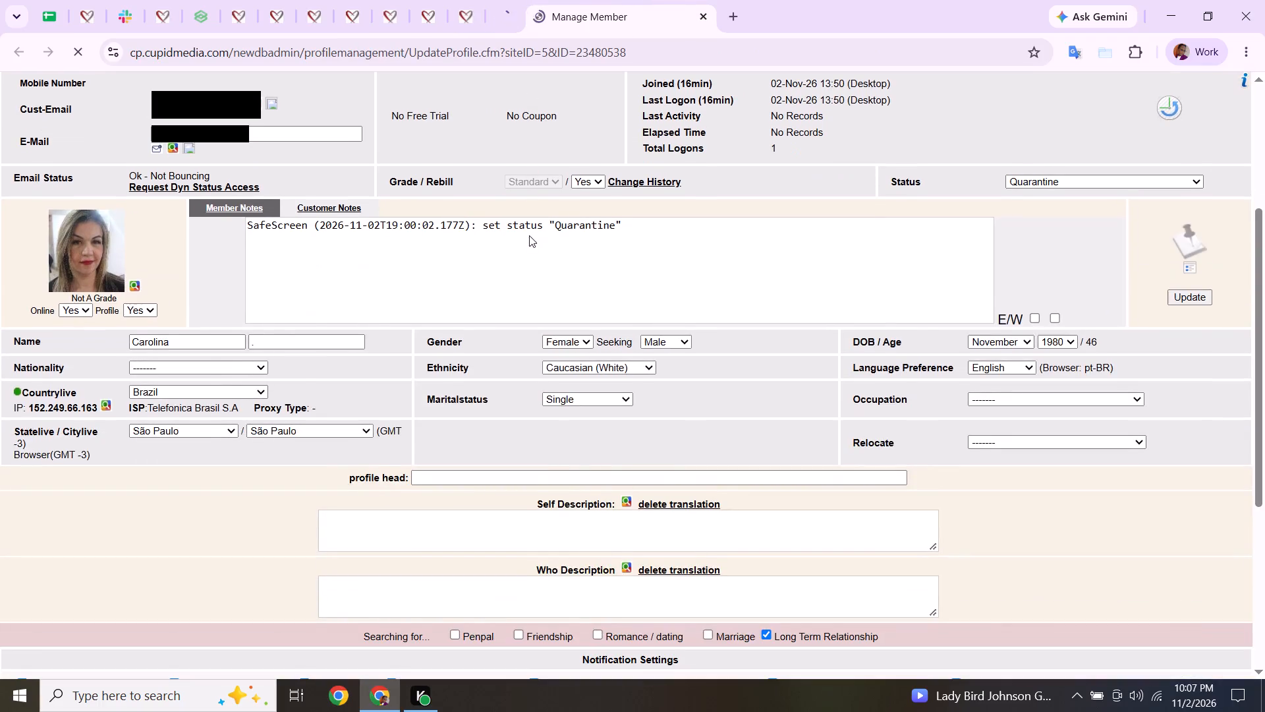
{"action": "scroll", "coordinate": [529, 235], "scroll_direction": "up", "scroll_amount": 6}
{"action": "left_click", "coordinate": [702, 15]}
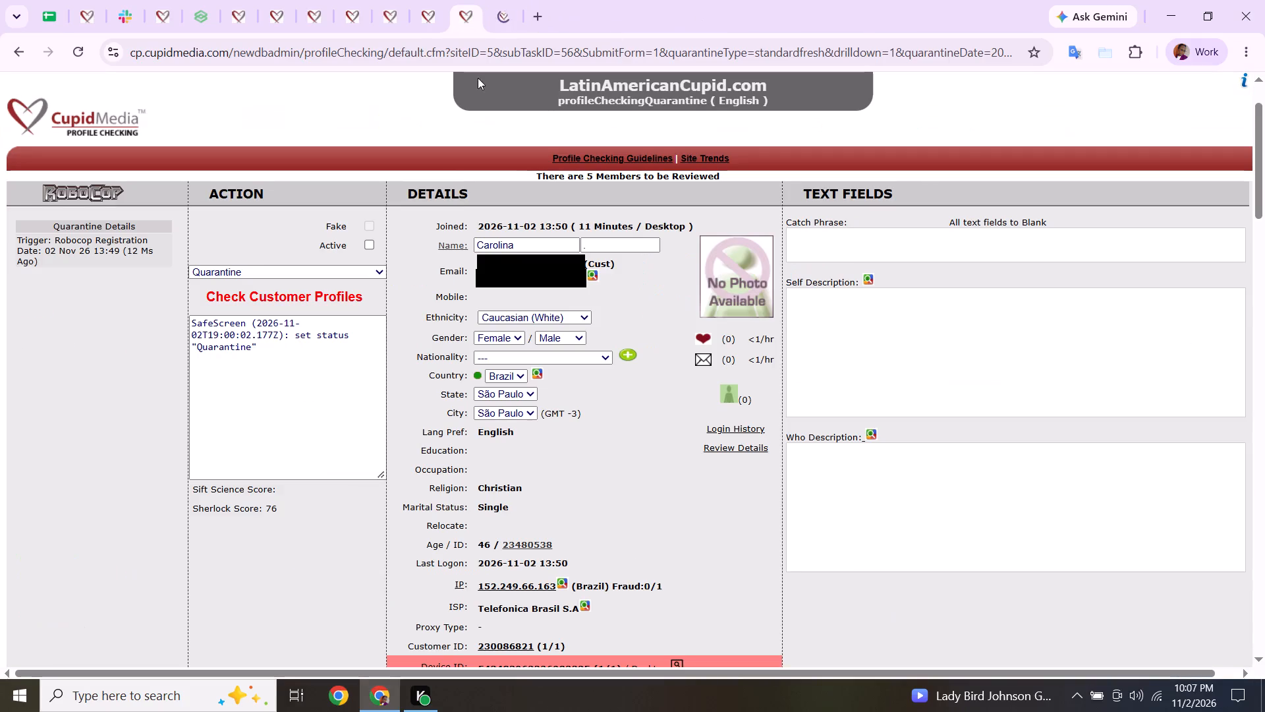
{"action": "left_click", "coordinate": [368, 243]}
Review Carmen's member profile from the LatinAmericanCupid queue and mark her entry as Active.
{"action": "scroll", "coordinate": [522, 305], "scroll_direction": "down", "scroll_amount": 8}
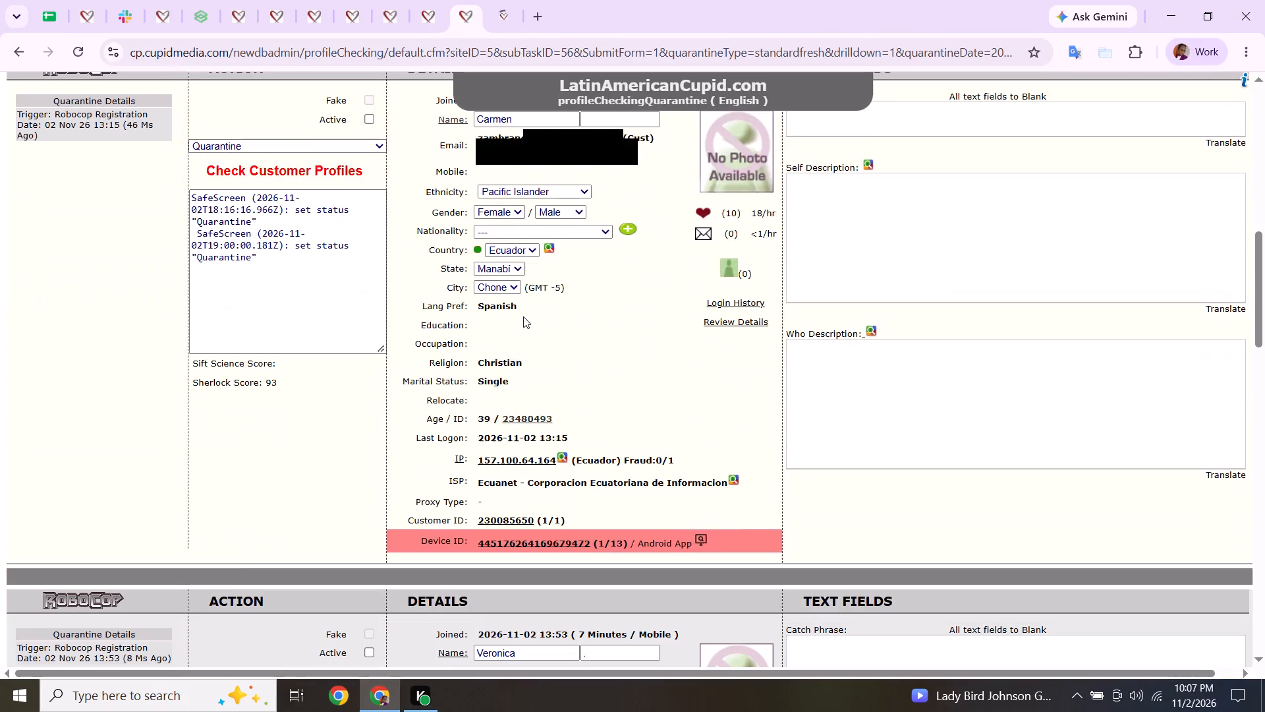
{"action": "scroll", "coordinate": [506, 206], "scroll_direction": "up", "scroll_amount": 1}
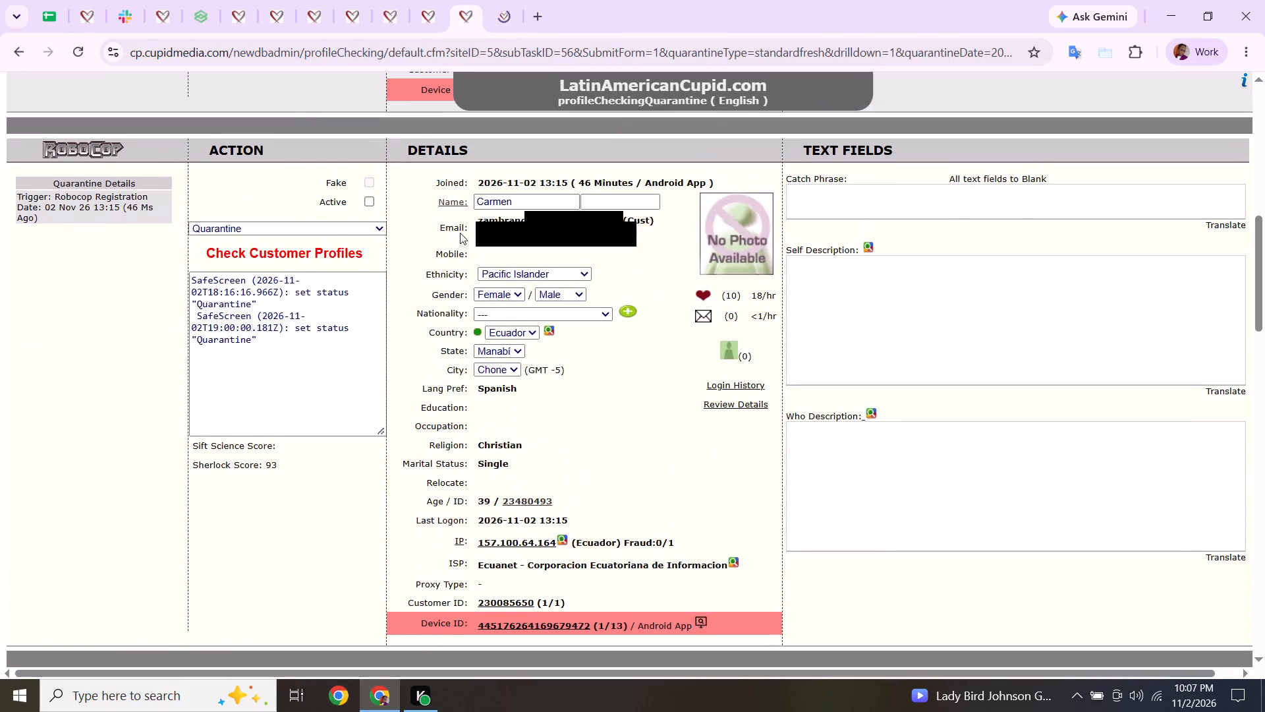
{"action": "left_click", "coordinate": [449, 202]}
{"action": "left_click", "coordinate": [640, 1]}
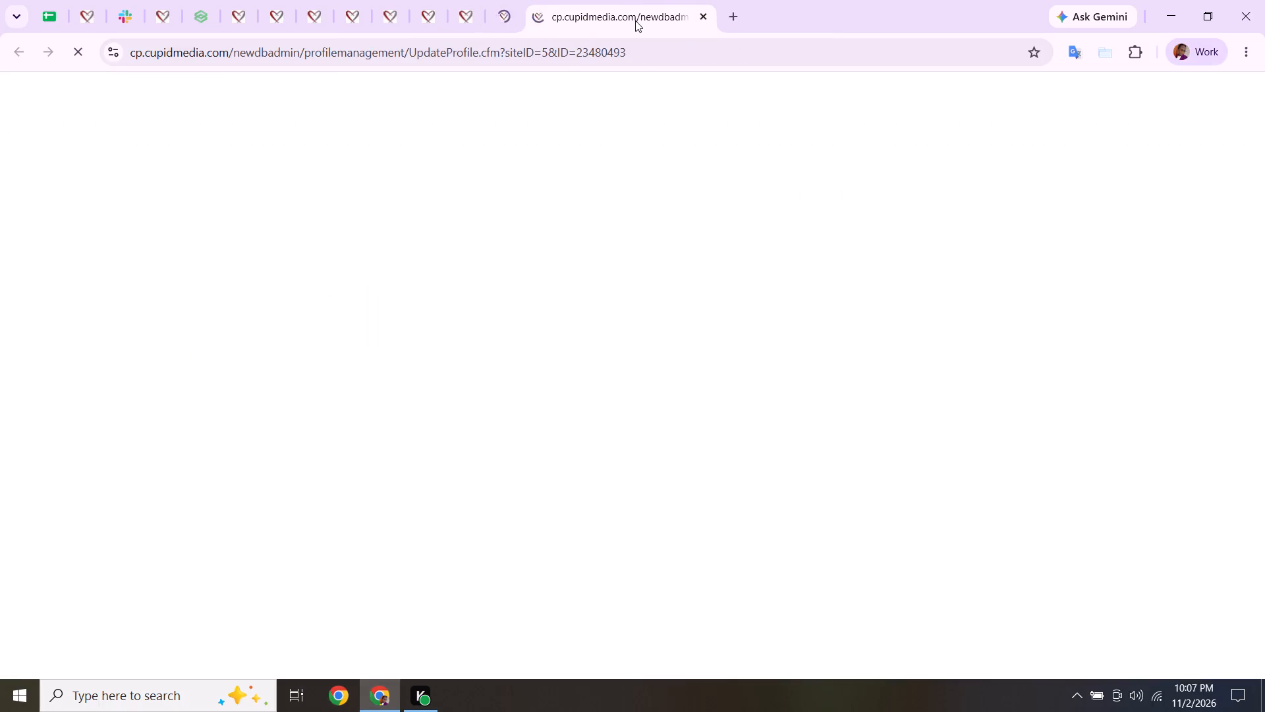
{"action": "scroll", "coordinate": [617, 276], "scroll_direction": "down", "scroll_amount": 3}
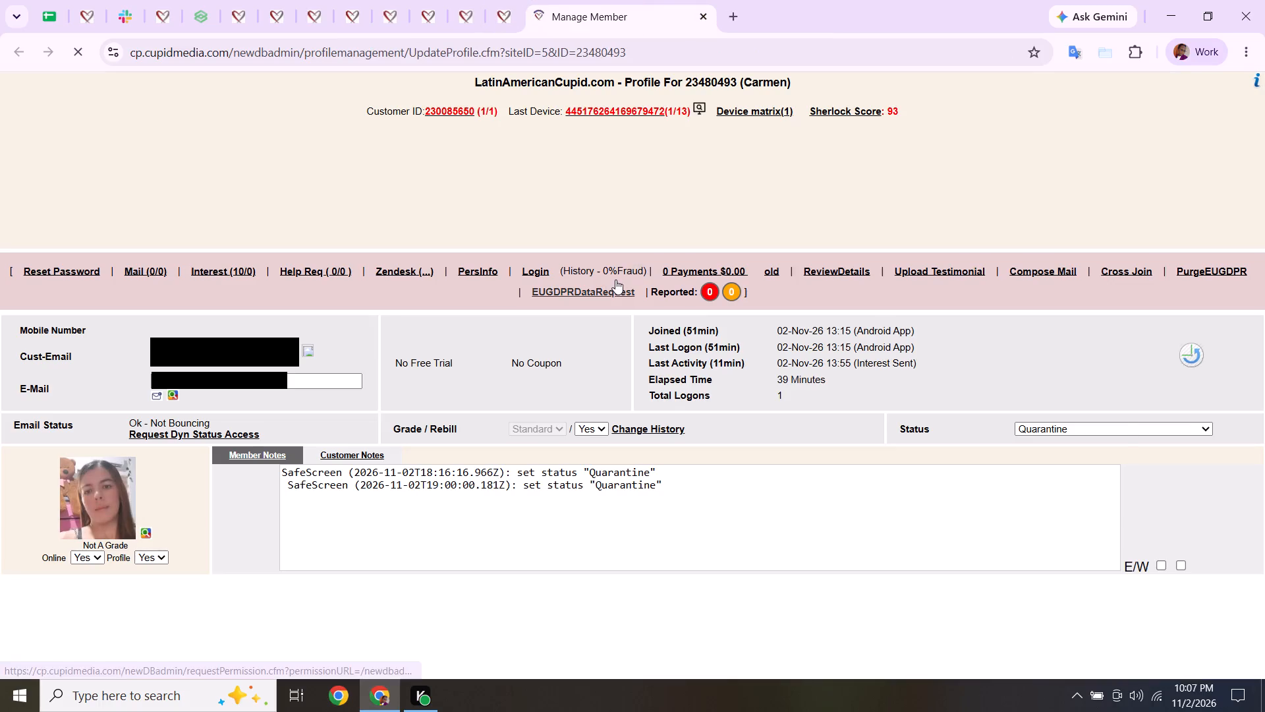
{"action": "scroll", "coordinate": [557, 347], "scroll_direction": "down", "scroll_amount": 2}
{"action": "scroll", "coordinate": [557, 347], "scroll_direction": "up", "scroll_amount": 3}
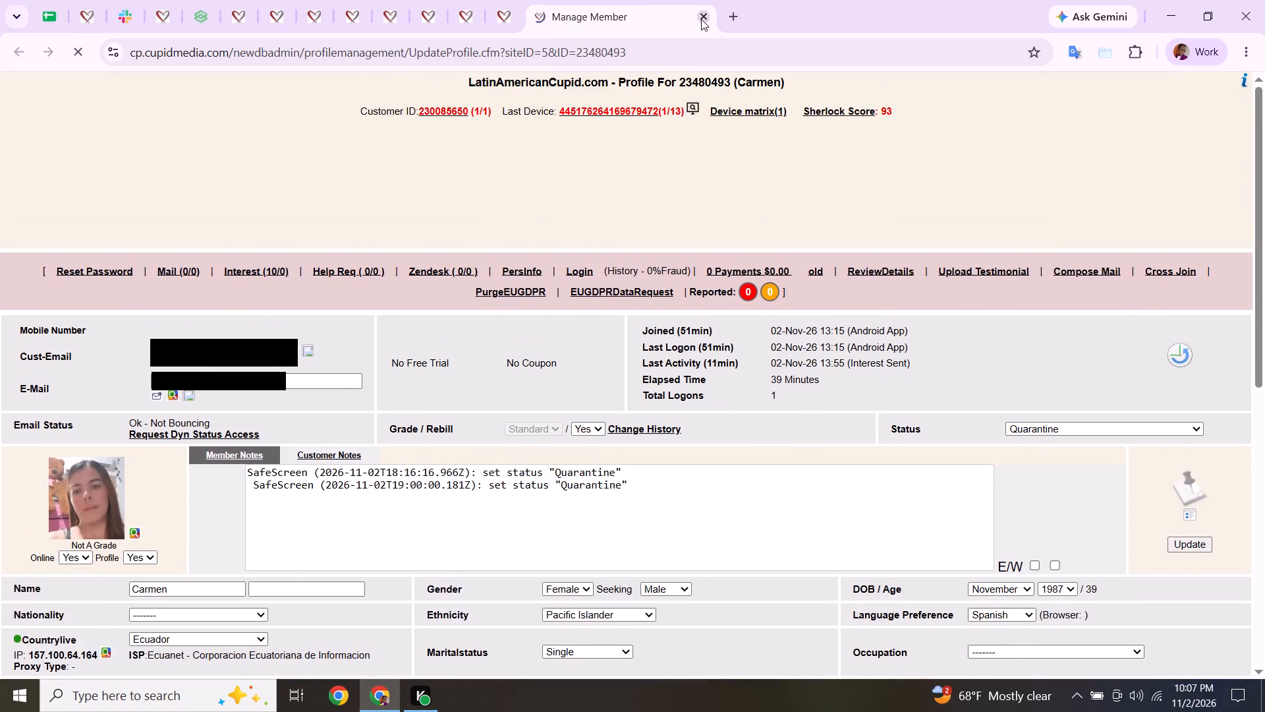
{"action": "left_click", "coordinate": [701, 16]}
{"action": "left_click", "coordinate": [368, 197]}
Mark Veronica's entry in the LatinAmericanCupid quarantine queue as Active.
{"action": "scroll", "coordinate": [515, 255], "scroll_direction": "down", "scroll_amount": 4}
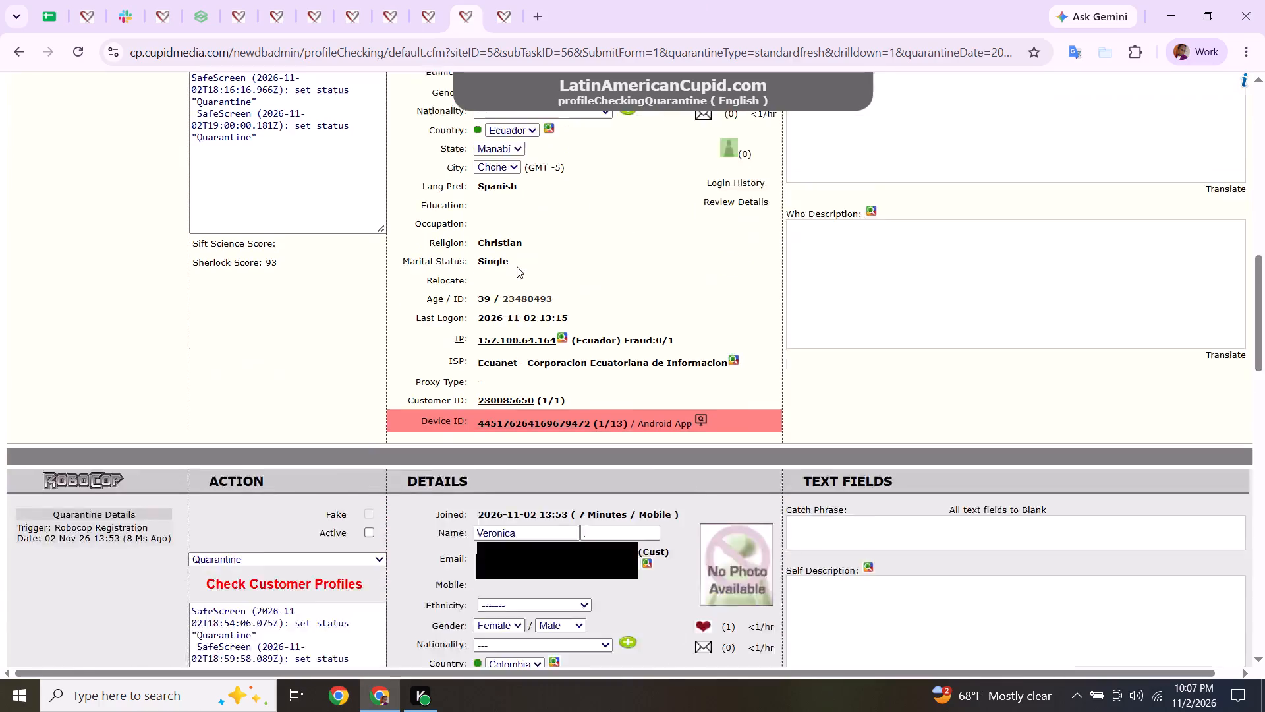
{"action": "scroll", "coordinate": [517, 270], "scroll_direction": "down", "scroll_amount": 3}
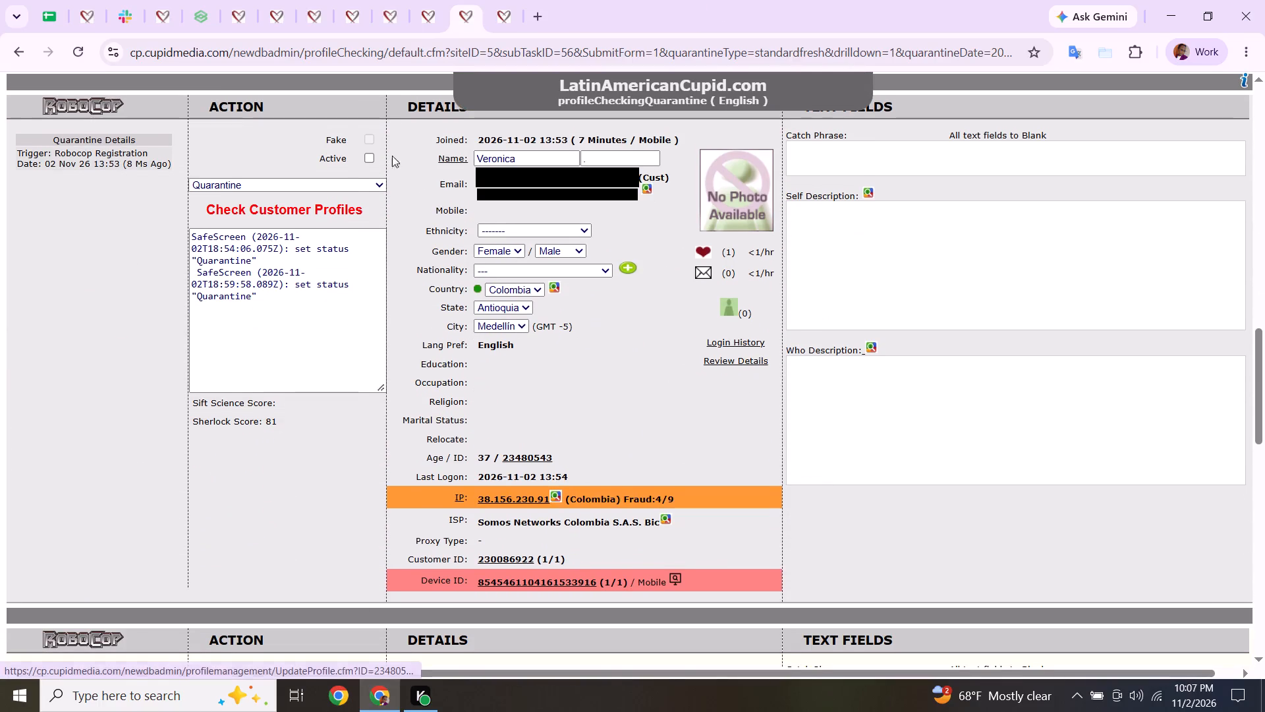
{"action": "left_click", "coordinate": [372, 158]}
Recheck the details of the queue entries from Carolina through Vanessa.
{"action": "scroll", "coordinate": [437, 192], "scroll_direction": "down", "scroll_amount": 6}
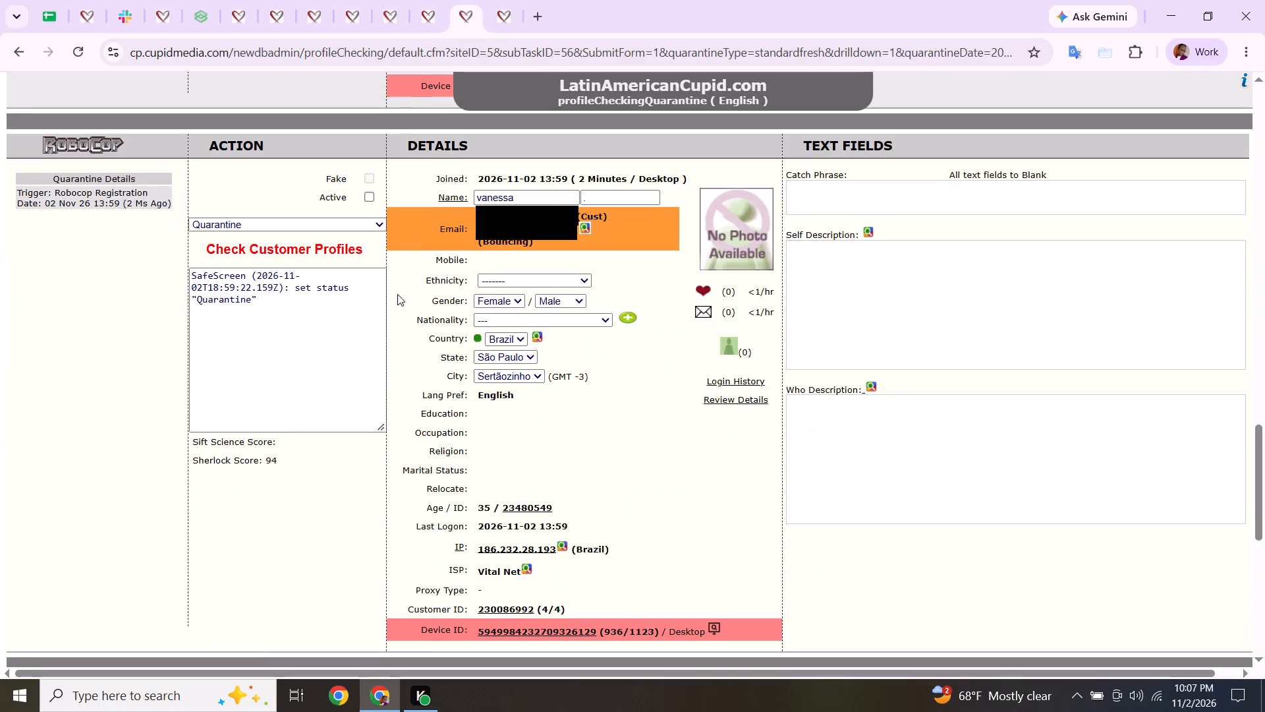
{"action": "scroll", "coordinate": [499, 223], "scroll_direction": "up", "scroll_amount": 6}
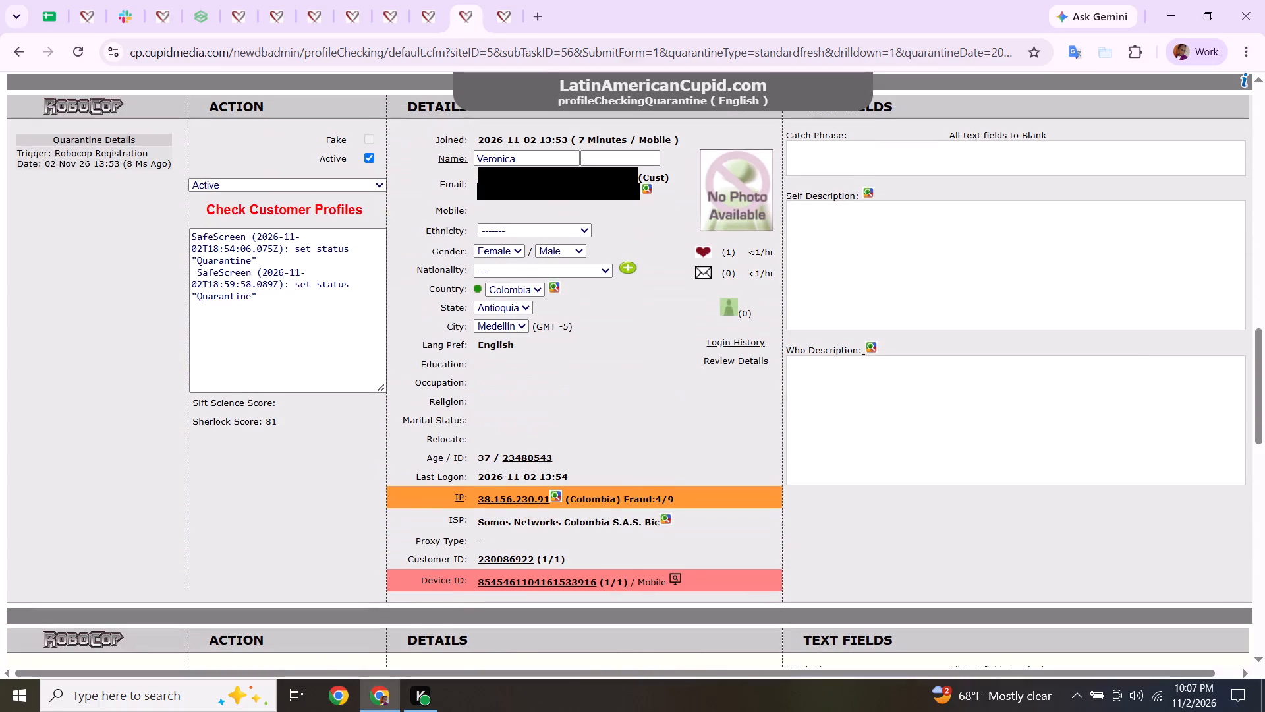
{"action": "scroll", "coordinate": [481, 249], "scroll_direction": "up", "scroll_amount": 13}
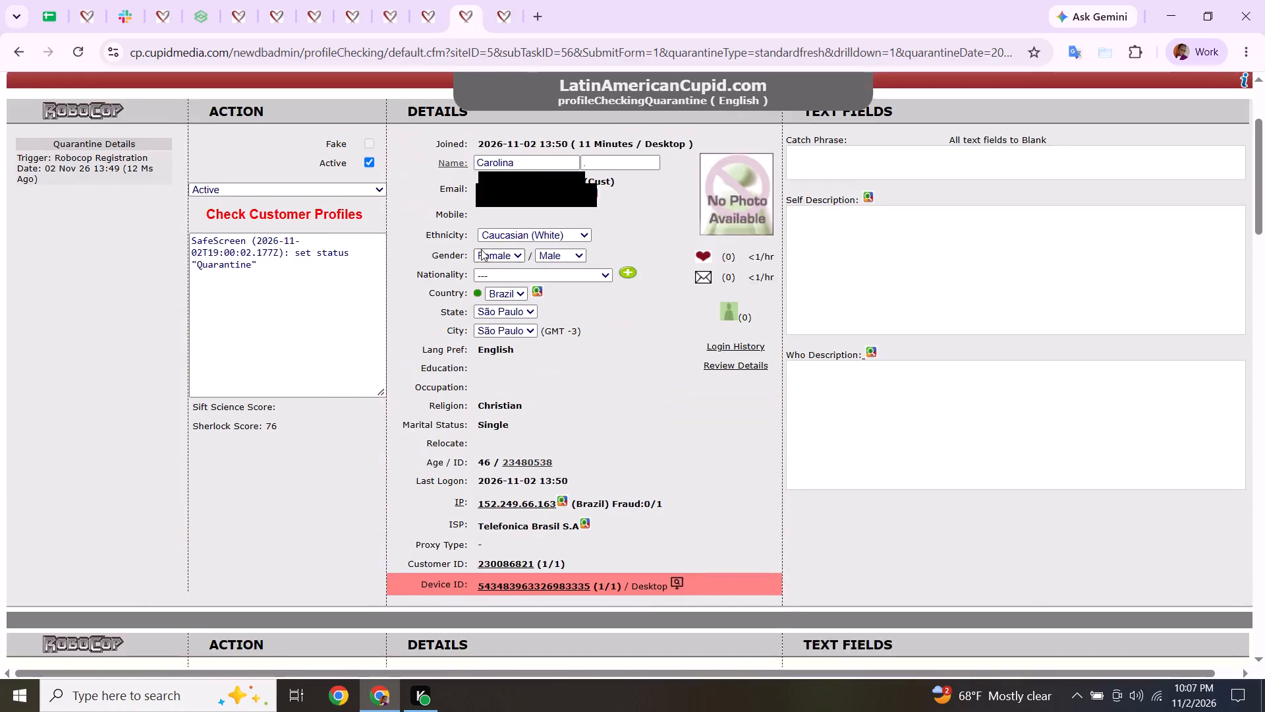
{"action": "scroll", "coordinate": [481, 255], "scroll_direction": "down", "scroll_amount": 6}
{"action": "scroll", "coordinate": [481, 255], "scroll_direction": "up", "scroll_amount": 4}
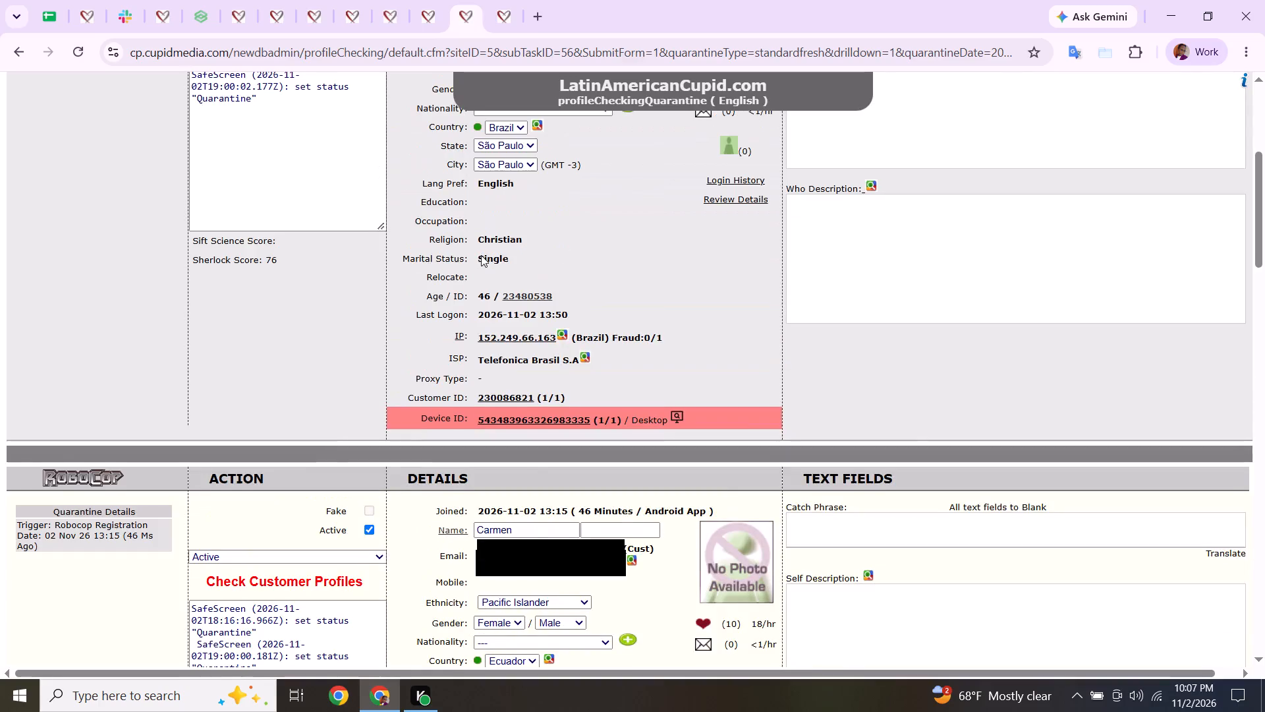
{"action": "scroll", "coordinate": [481, 255], "scroll_direction": "up", "scroll_amount": 2}
{"action": "scroll", "coordinate": [481, 255], "scroll_direction": "down", "scroll_amount": 18}
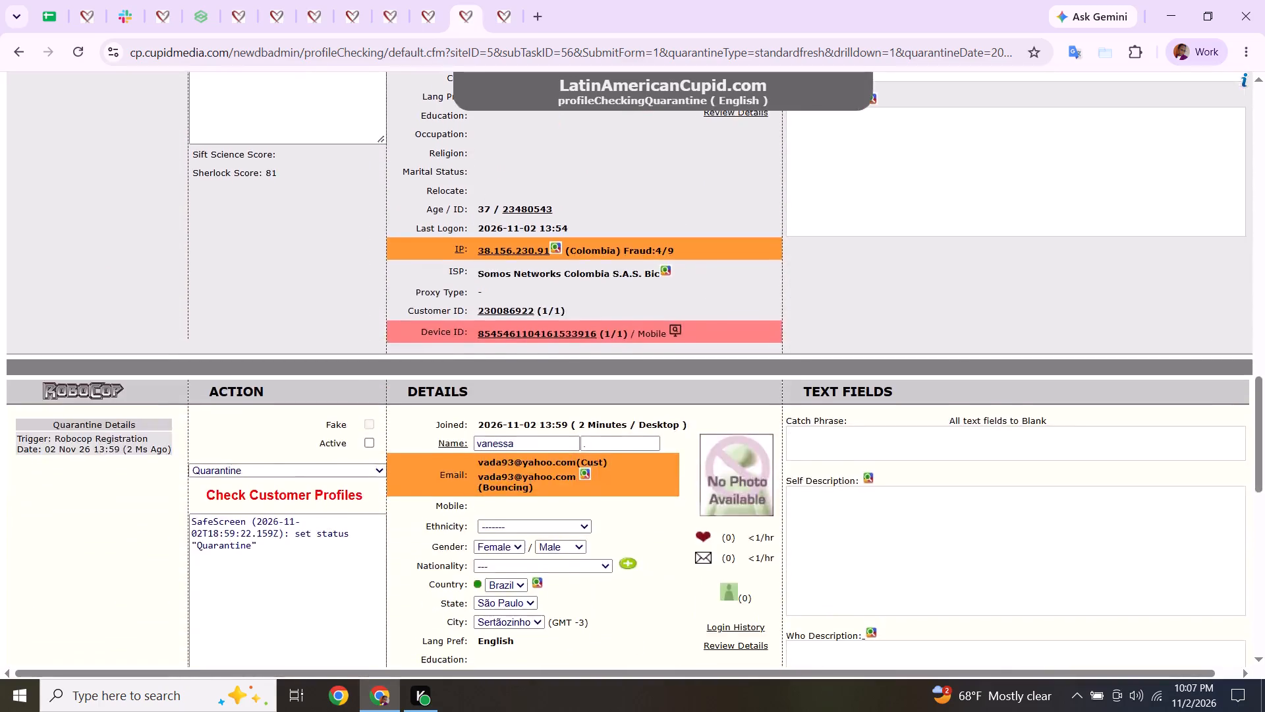
Review Vanessa's member profile, acknowledging the device ID check, and copy its "(GMT -3) Browser(GMT 0)" time zone text.
{"action": "scroll", "coordinate": [490, 271], "scroll_direction": "down", "scroll_amount": 1}
{"action": "left_click", "coordinate": [456, 195]}
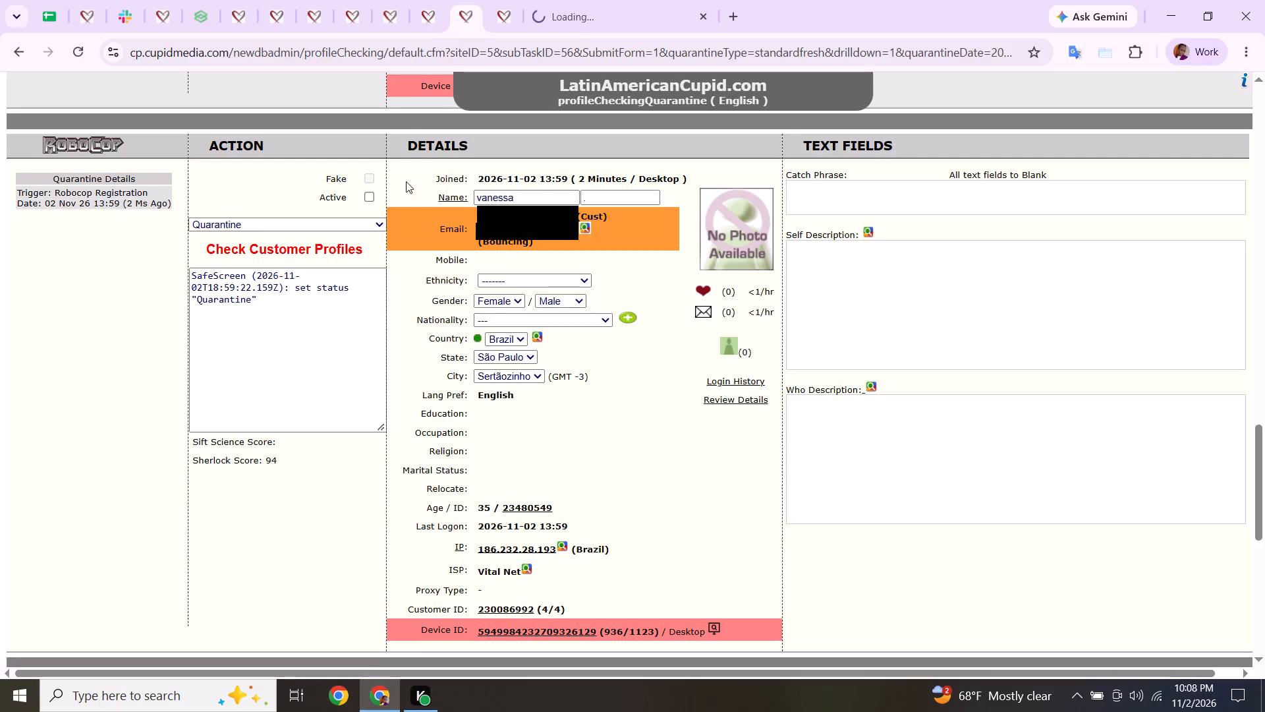
{"action": "left_click", "coordinate": [611, 0]}
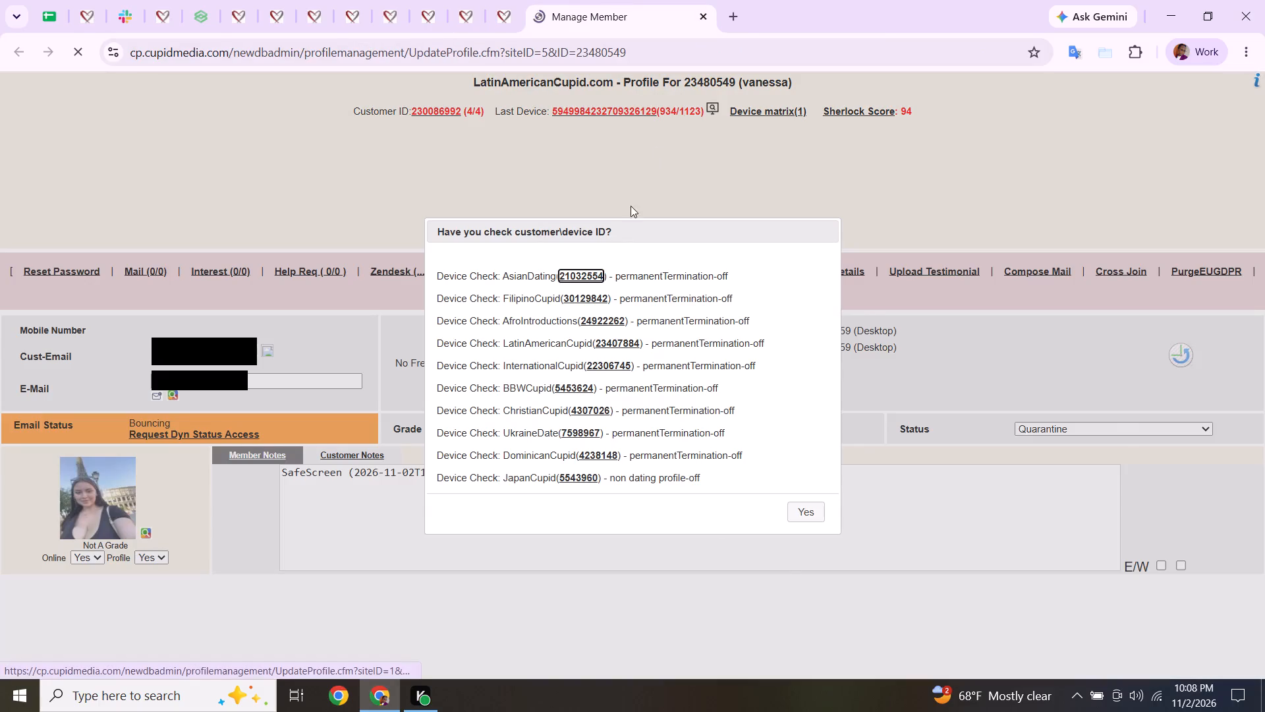
{"action": "left_click", "coordinate": [804, 509]}
{"action": "scroll", "coordinate": [596, 442], "scroll_direction": "down", "scroll_amount": 3}
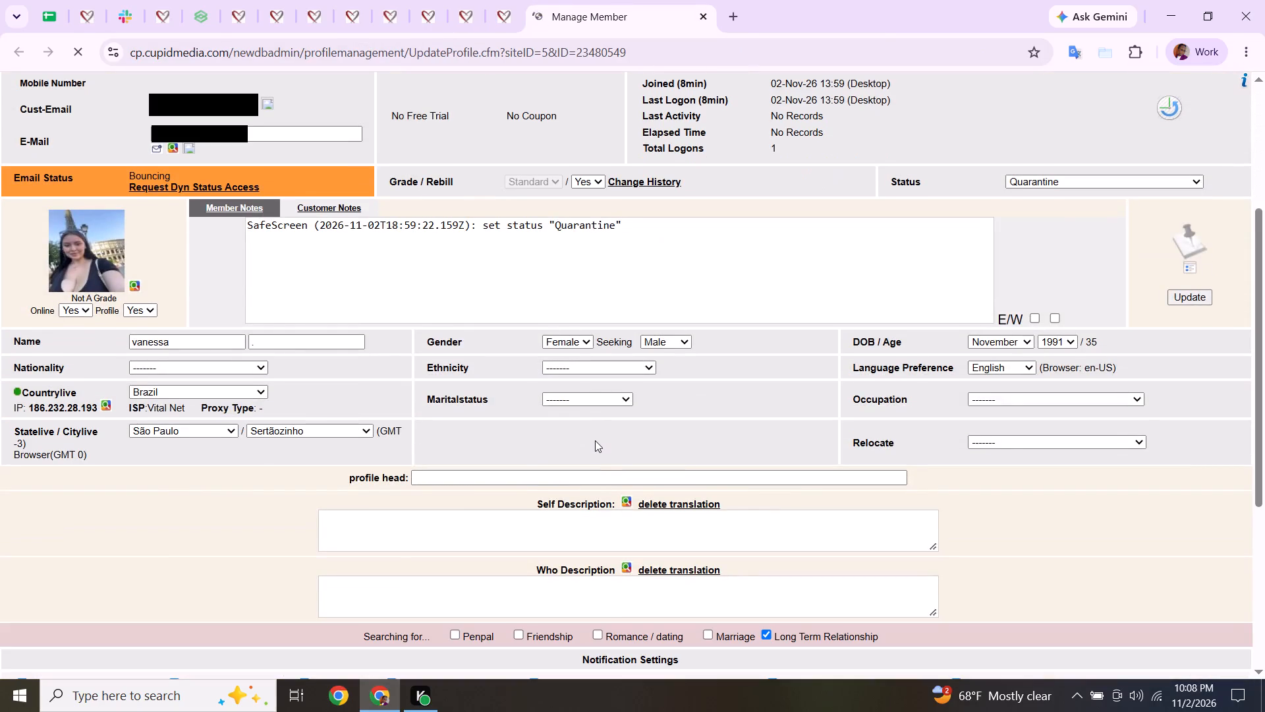
{"action": "left_click_drag", "start_coordinate": [374, 430], "coordinate": [391, 452]}
{"action": "right_click", "coordinate": [391, 436]}
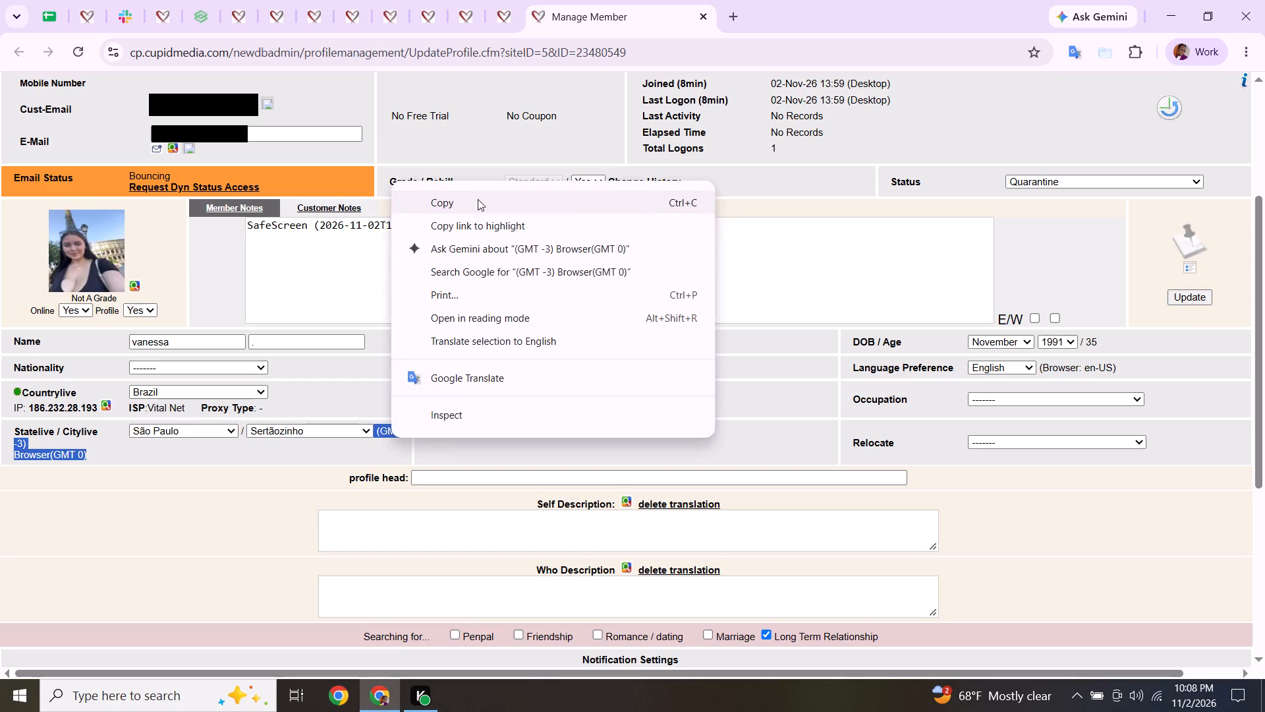
{"action": "left_click", "coordinate": [478, 199]}
{"action": "scroll", "coordinate": [590, 239], "scroll_direction": "up", "scroll_amount": 7}
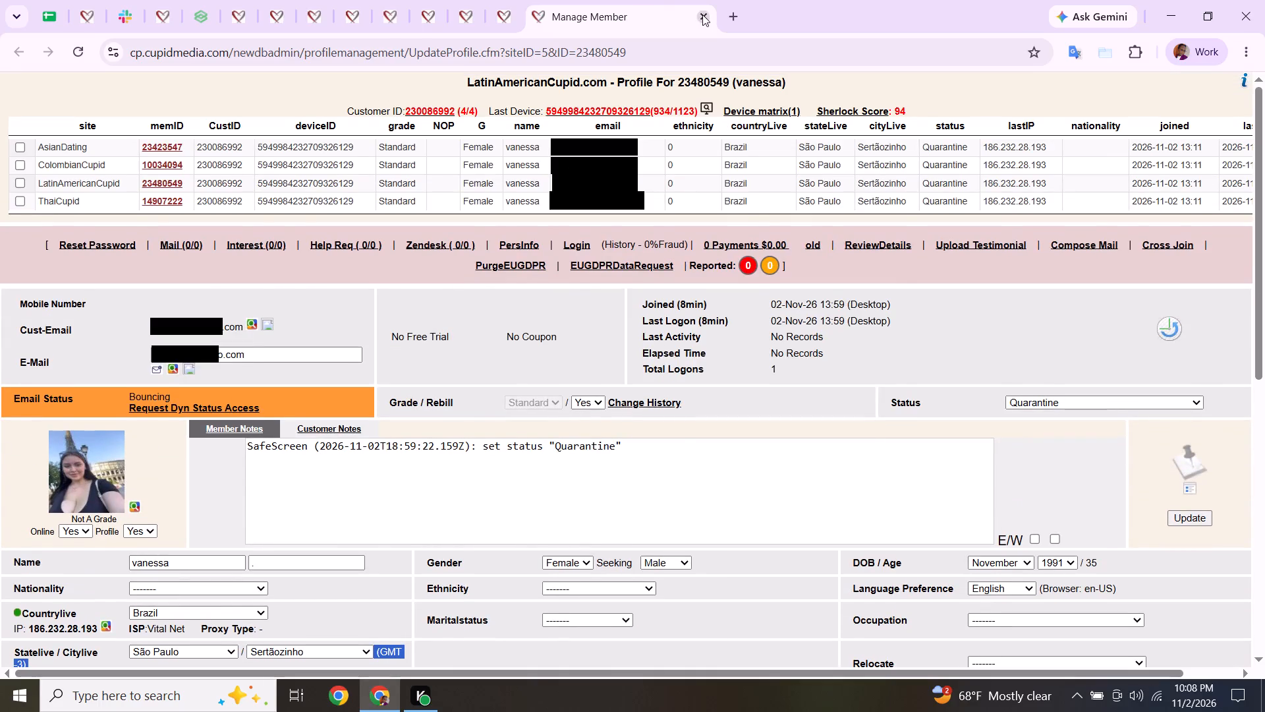
{"action": "left_click", "coordinate": [702, 15]}
Add the copied "(GMT -3) Browser(GMT 0)" text as a new paragraph in Vanessa's quarantine notes.
{"action": "left_click", "coordinate": [320, 330]}
{"action": "key", "text": "Return"}
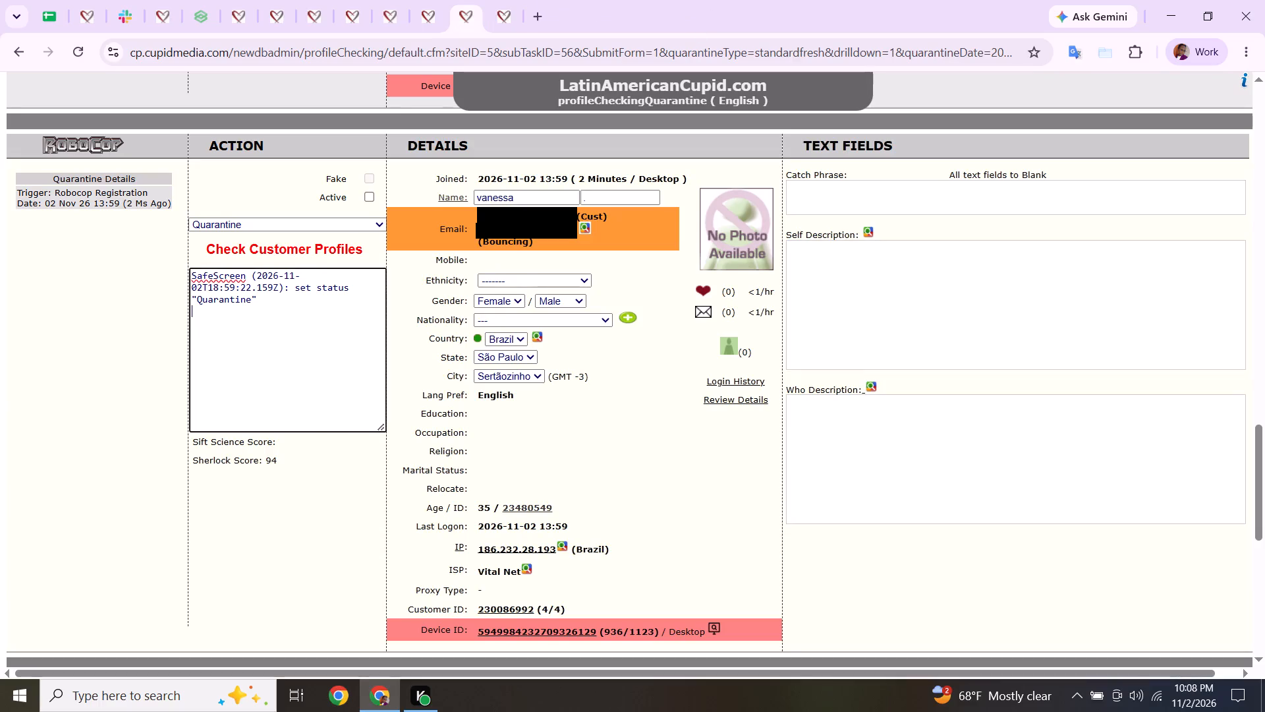
{"action": "key", "text": "Return"}
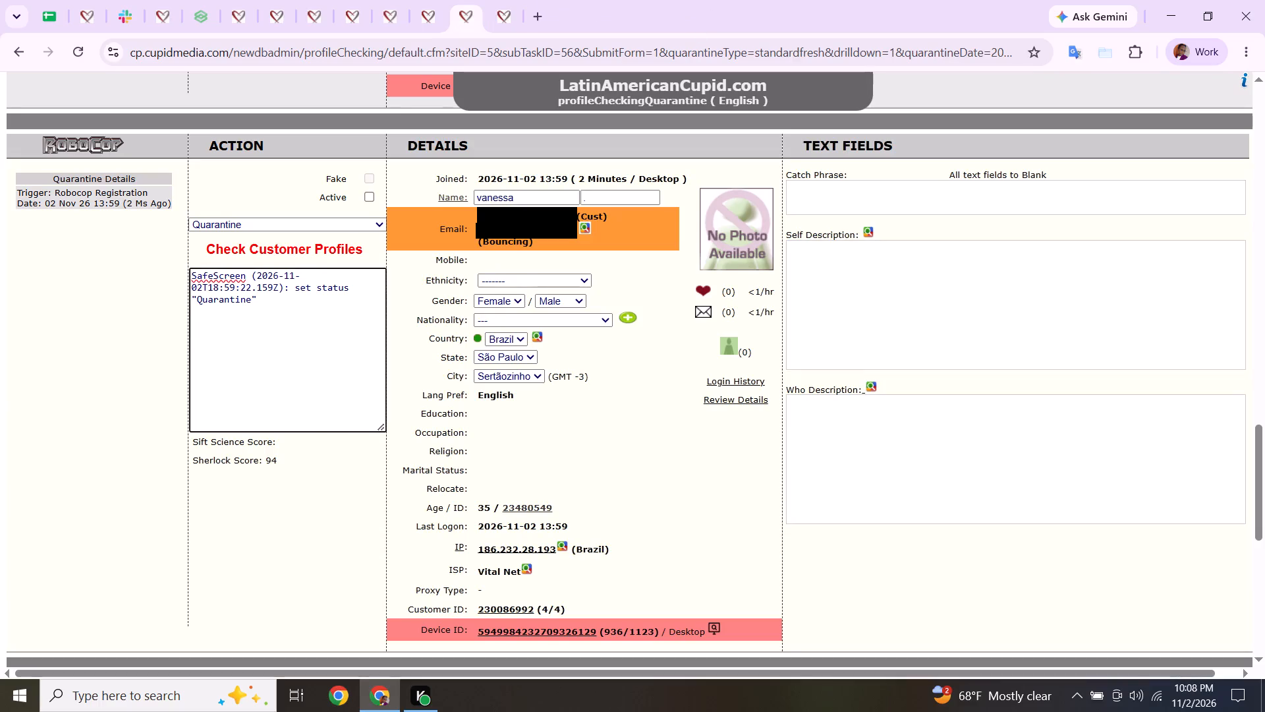
{"action": "right_click", "coordinate": [285, 340]}
{"action": "left_click", "coordinate": [318, 488]}
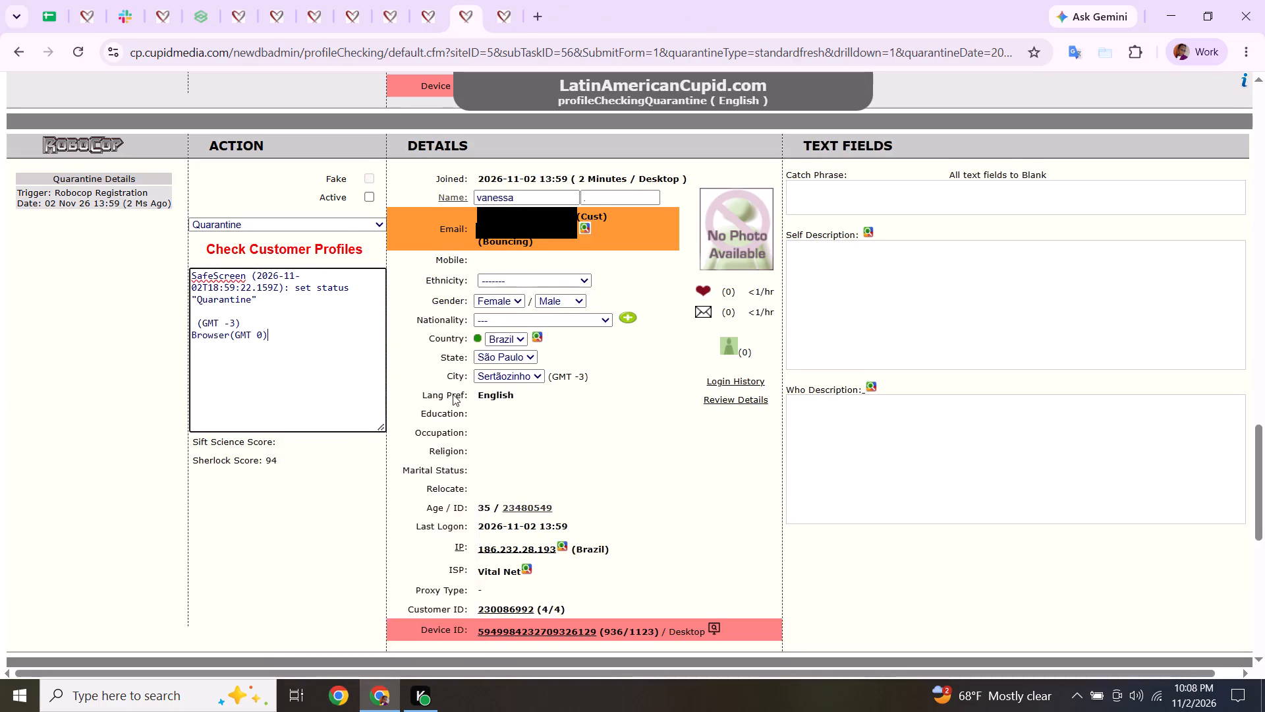
Mark Cheng's LatinAmericanCupid queue entry as Active and review her member profile.
{"action": "scroll", "coordinate": [455, 390], "scroll_direction": "down", "scroll_amount": 7}
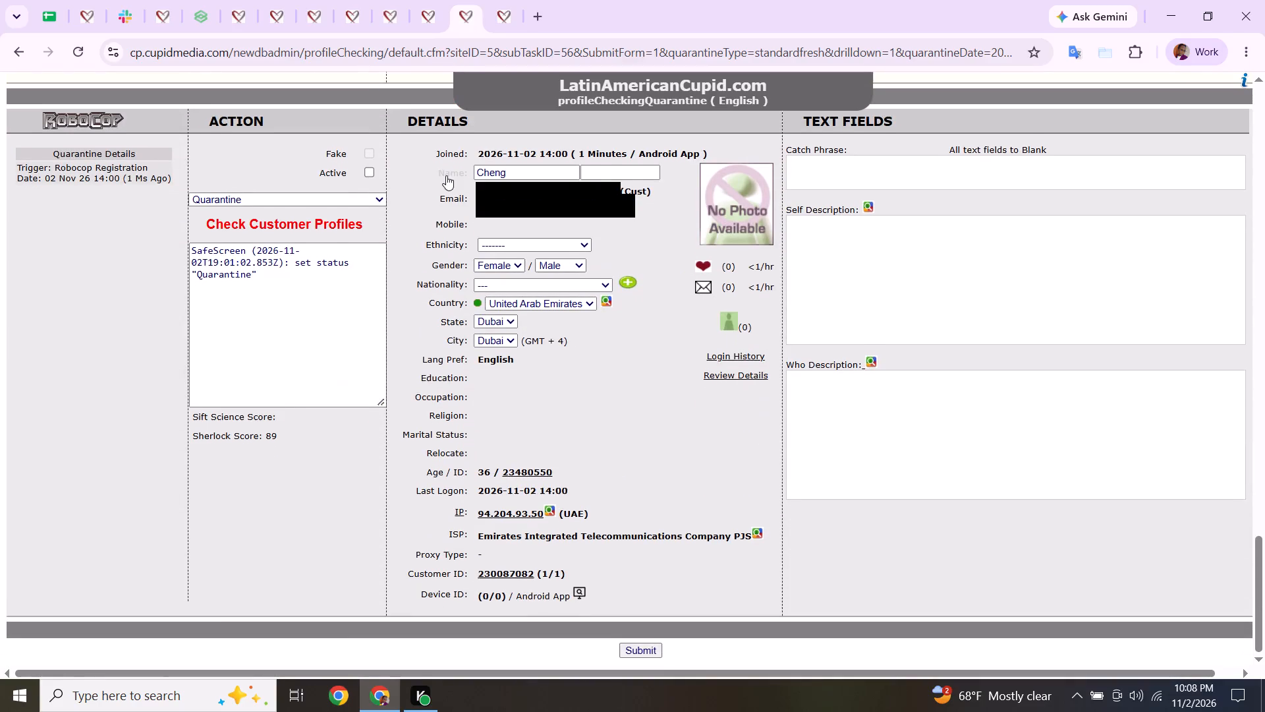
{"action": "left_click", "coordinate": [369, 171]}
{"action": "left_click", "coordinate": [448, 171]}
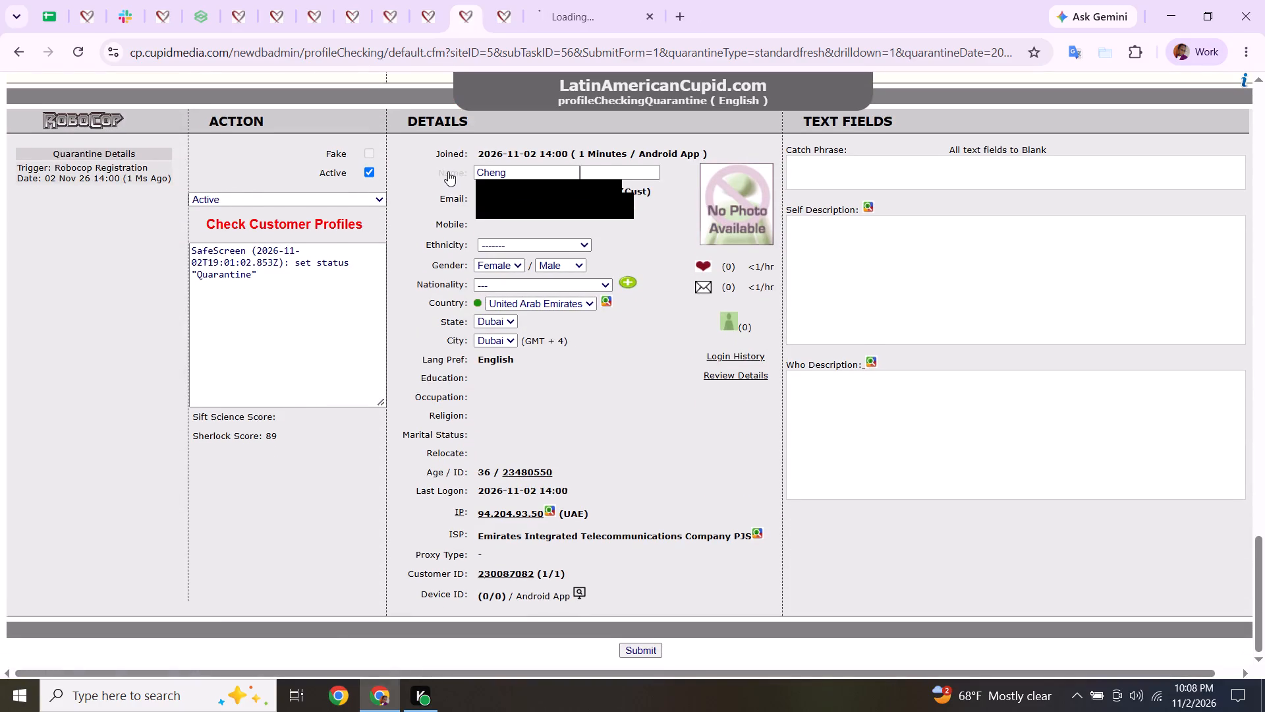
{"action": "left_click", "coordinate": [608, 6]}
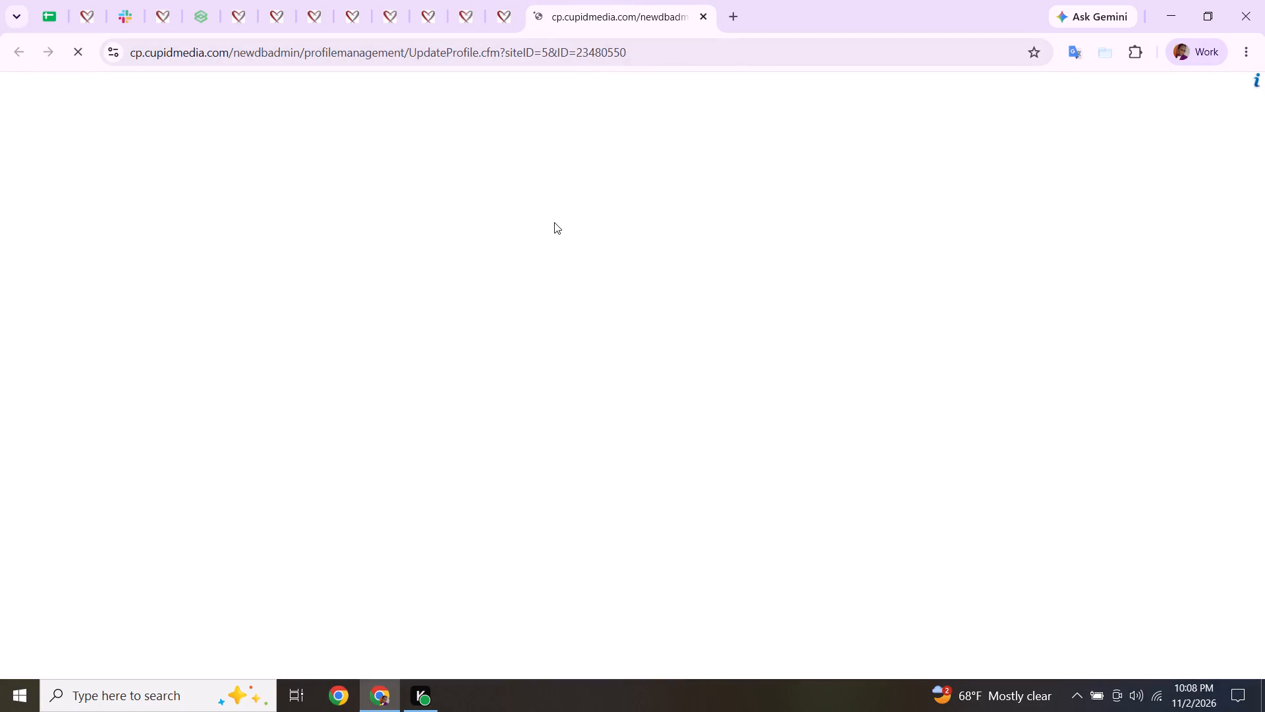
{"action": "scroll", "coordinate": [557, 271], "scroll_direction": "down", "scroll_amount": 2}
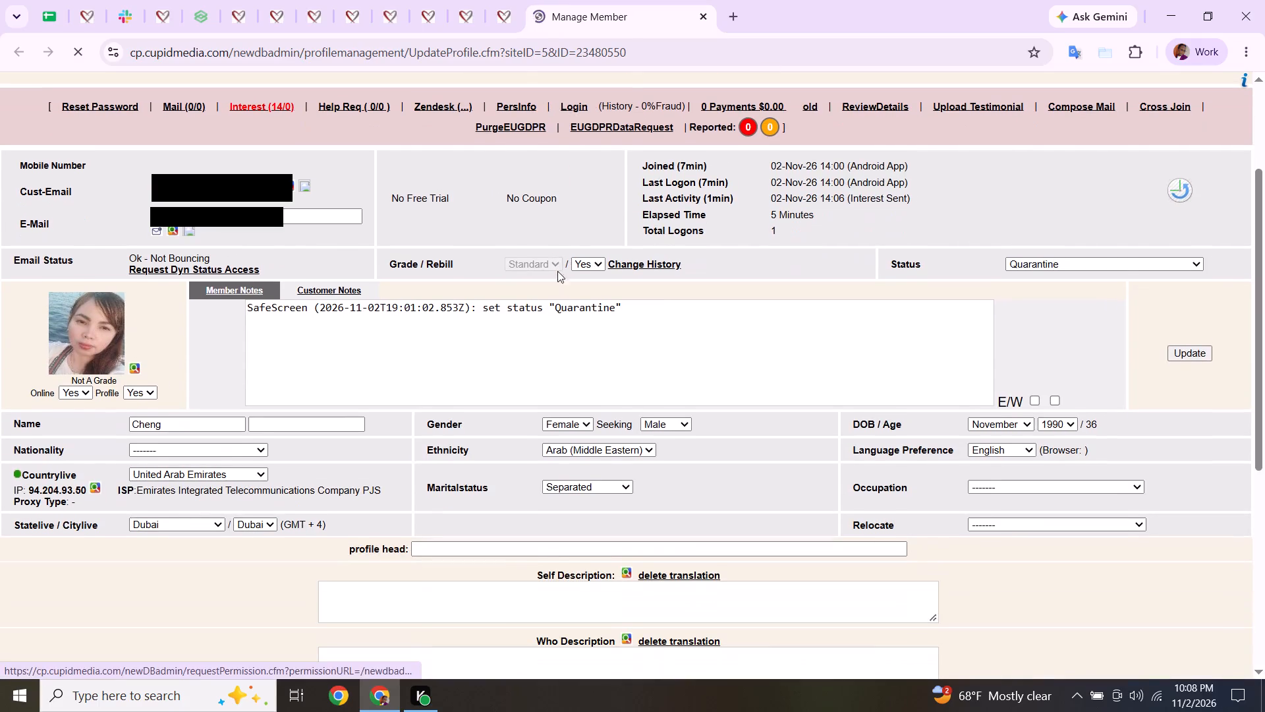
{"action": "left_click", "coordinate": [700, 15]}
Submit the LatinAmericanCupid quarantine queue.
{"action": "scroll", "coordinate": [556, 332], "scroll_direction": "down", "scroll_amount": 5}
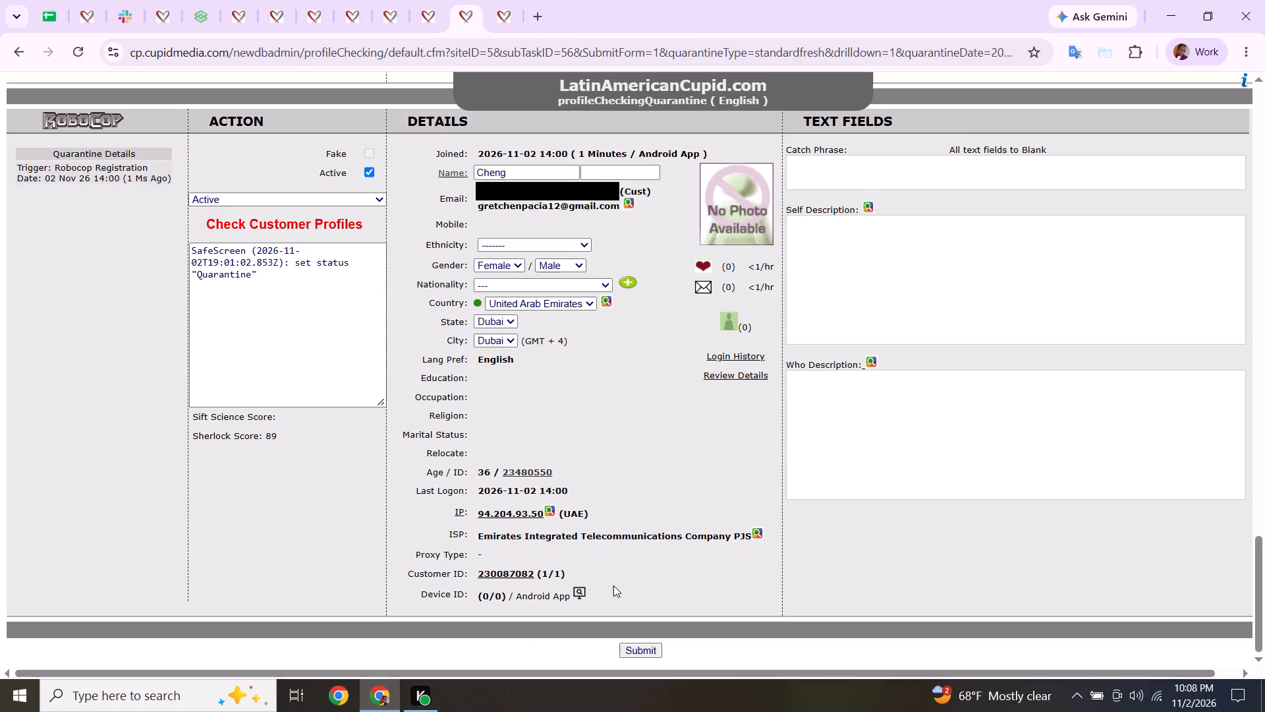
{"action": "left_click", "coordinate": [644, 648]}
Reload the PinkCupid and IndonesianCupid quarantine queues, continuing with the form resubmission.
{"action": "left_click", "coordinate": [426, 7]}
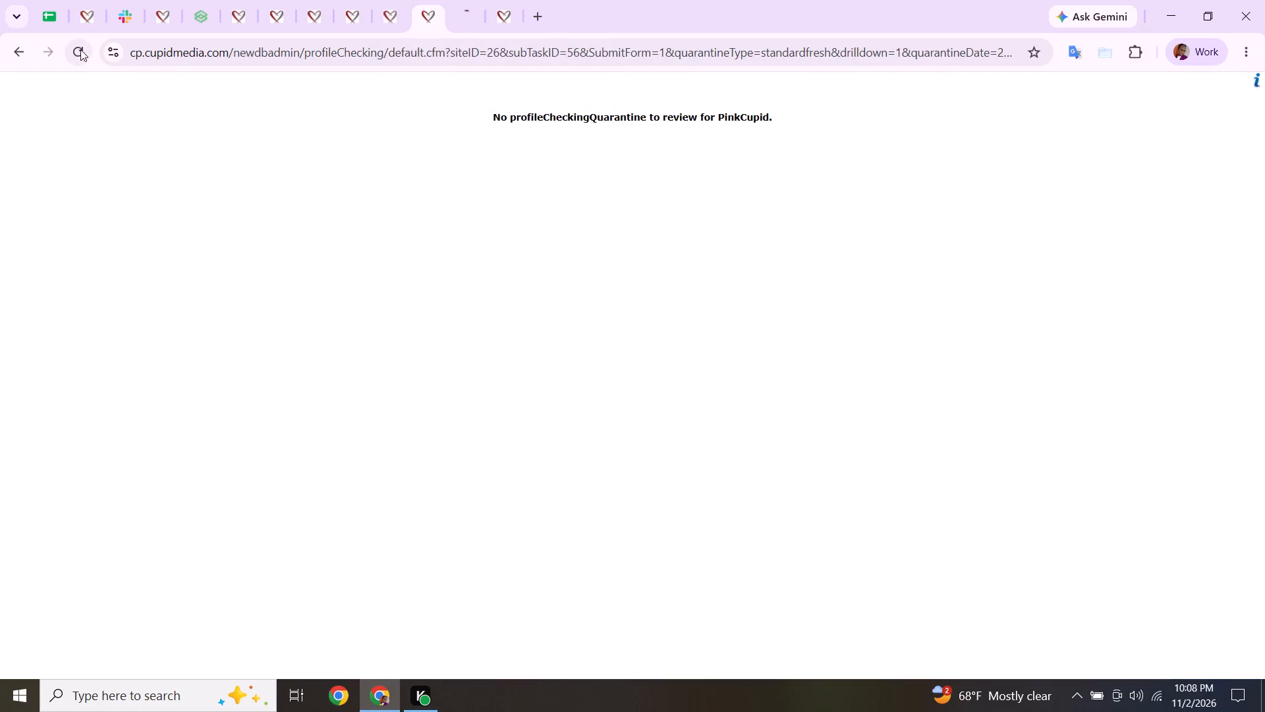
{"action": "left_click", "coordinate": [80, 49]}
{"action": "left_click", "coordinate": [675, 200]}
{"action": "left_click", "coordinate": [395, 5]}
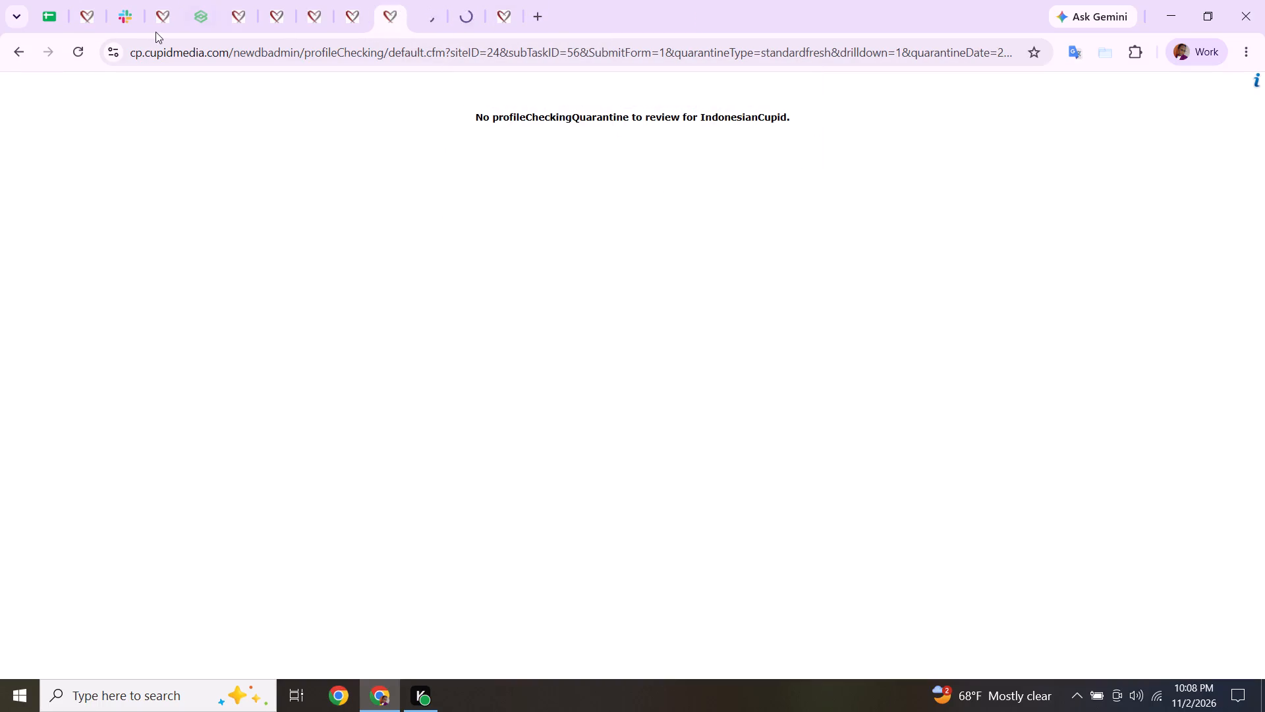
{"action": "left_click", "coordinate": [80, 48]}
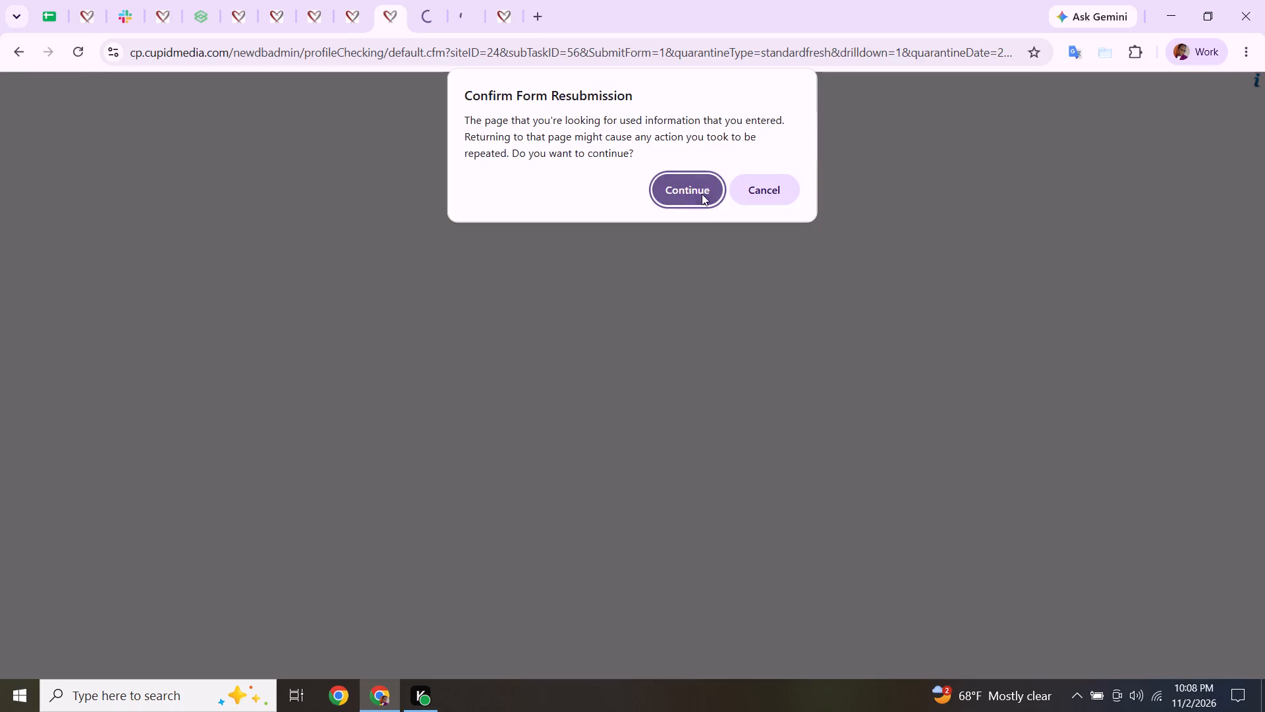
{"action": "left_click", "coordinate": [702, 191]}
Copy Rina's country and IP mismatch, United States (IP:Malaysia), into her BrazilCupid quarantine notes as a new paragraph.
{"action": "left_click", "coordinate": [367, 17]}
{"action": "scroll", "coordinate": [571, 378], "scroll_direction": "down", "scroll_amount": 2}
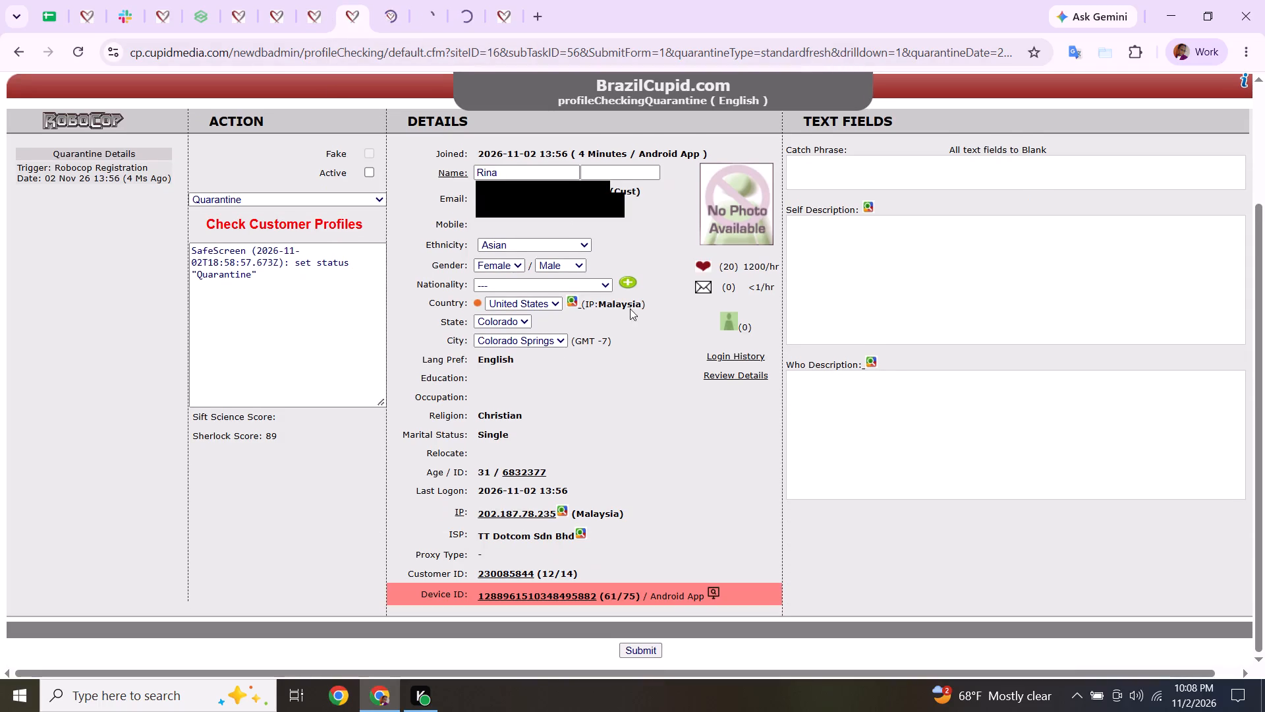
{"action": "triple_click", "coordinate": [623, 305]}
{"action": "right_click", "coordinate": [623, 305]}
{"action": "left_click_drag", "start_coordinate": [671, 334], "coordinate": [670, 328]}
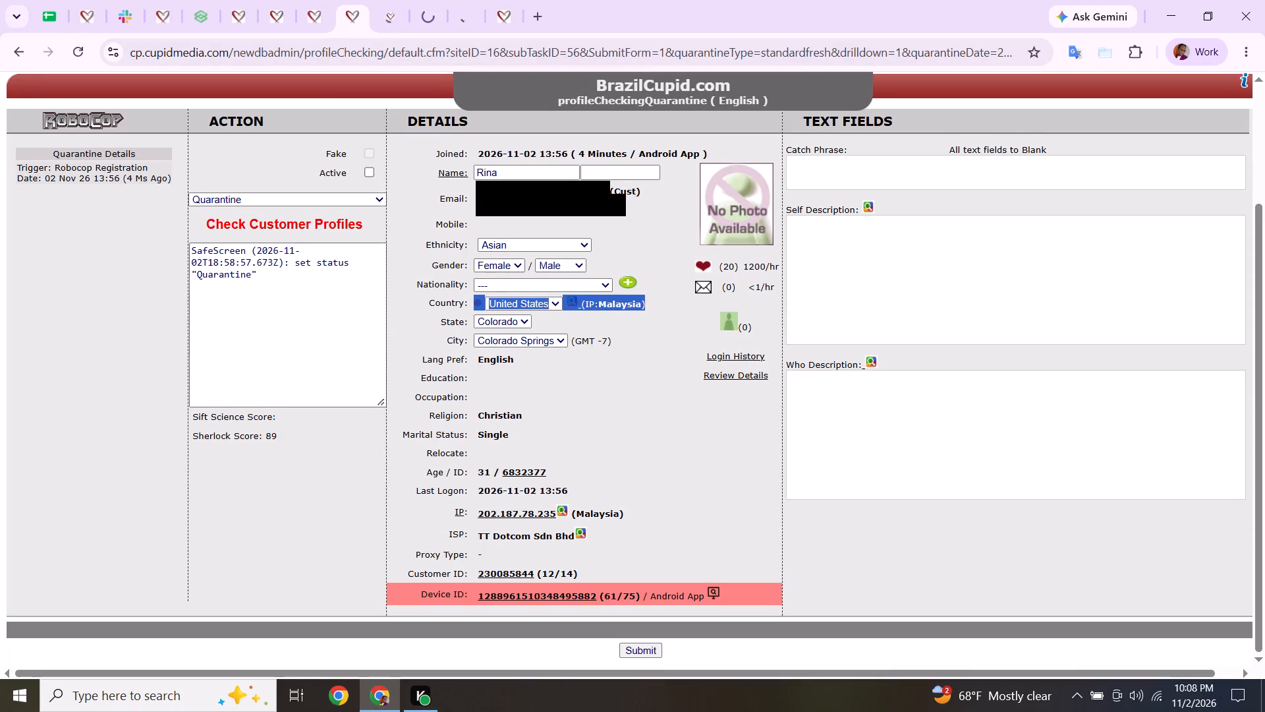
{"action": "left_click", "coordinate": [306, 303]}
{"action": "key", "text": "Return"}
{"action": "key", "text": "Return"}
{"action": "key", "text": "ctrl+v"}
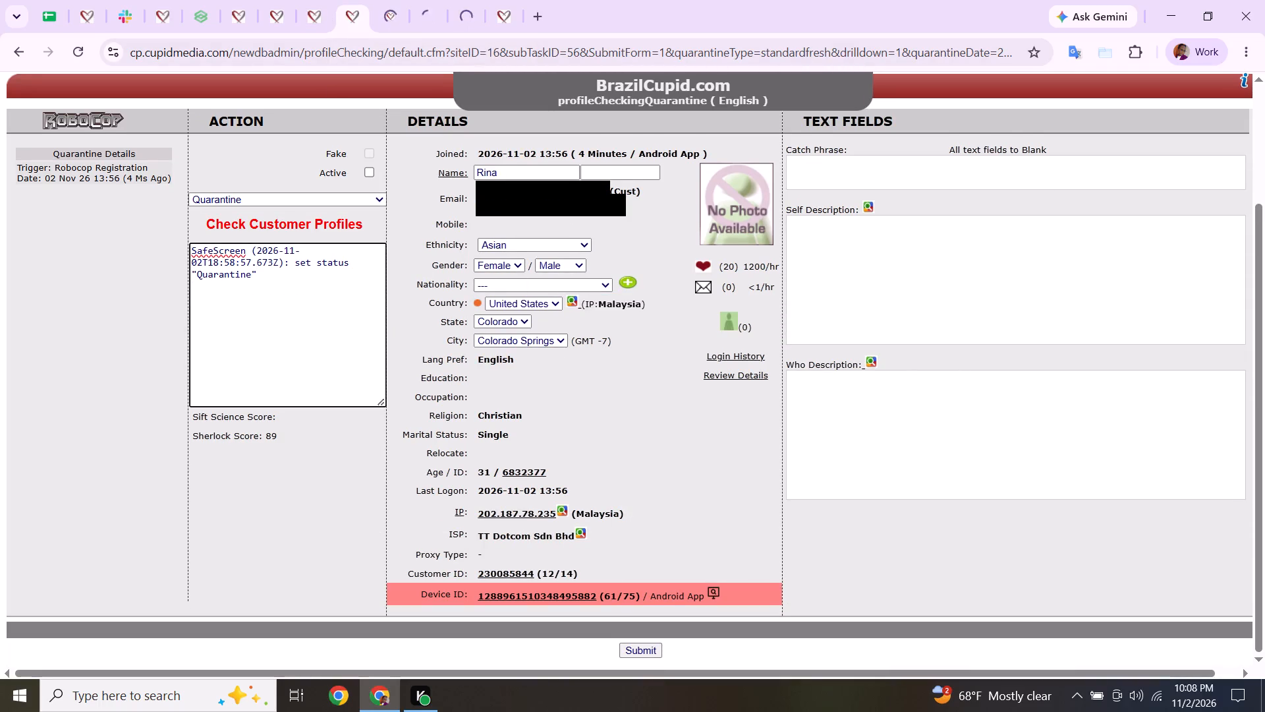
Open Rina's member profile for review and submit the BrazilCupid quarantine queue.
{"action": "scroll", "coordinate": [354, 348], "scroll_direction": "down", "scroll_amount": 2}
{"action": "left_click", "coordinate": [455, 171]}
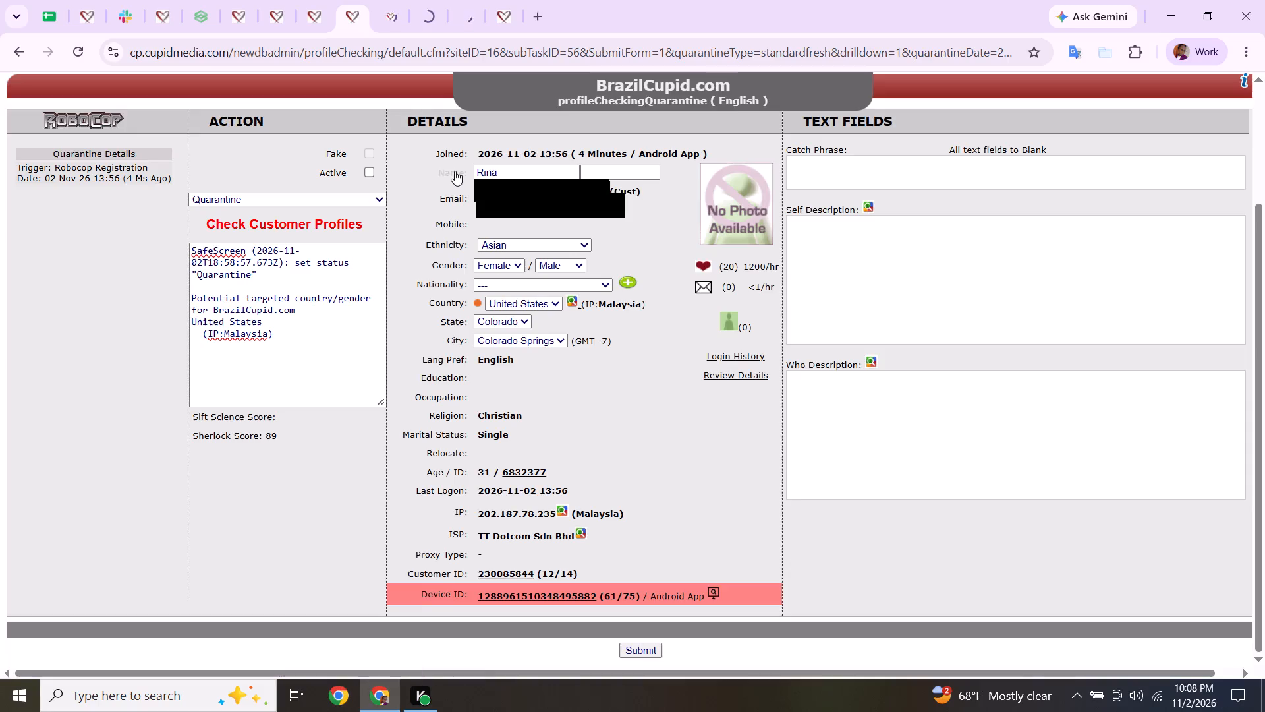
{"action": "scroll", "coordinate": [606, 412], "scroll_direction": "down", "scroll_amount": 4}
{"action": "left_click", "coordinate": [636, 649]}
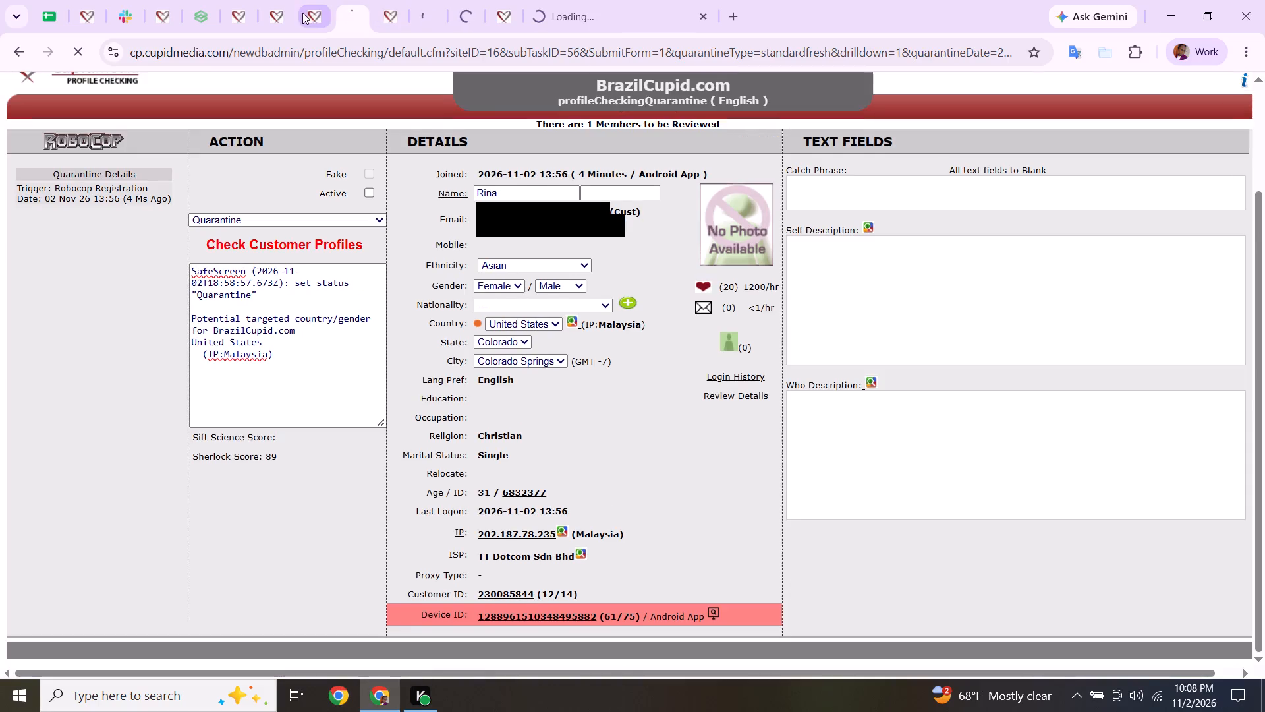
Reload the site 44, KoreanCupid, EliteCupid and IndonesianCupid quarantine queues, continuing with each form resubmission.
{"action": "left_click", "coordinate": [311, 5]}
{"action": "left_click", "coordinate": [277, 9]}
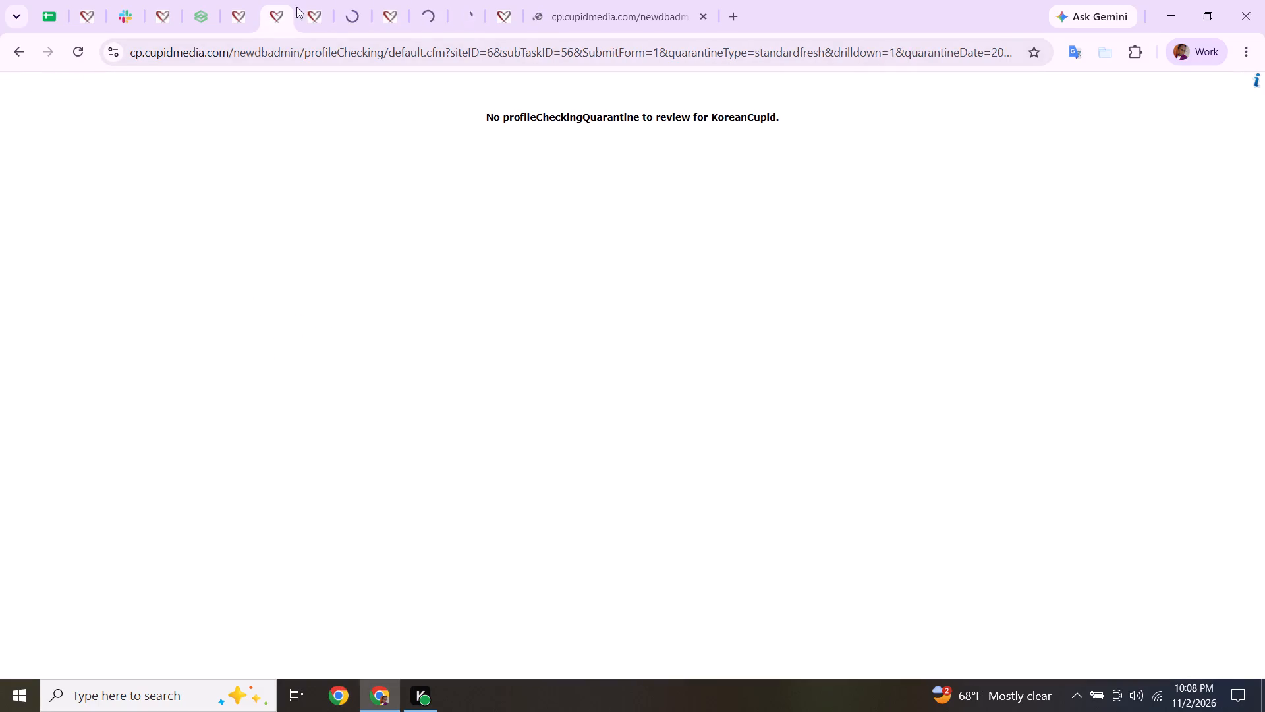
{"action": "left_click", "coordinate": [318, 5]}
{"action": "left_click", "coordinate": [77, 52]}
{"action": "left_click", "coordinate": [679, 189]}
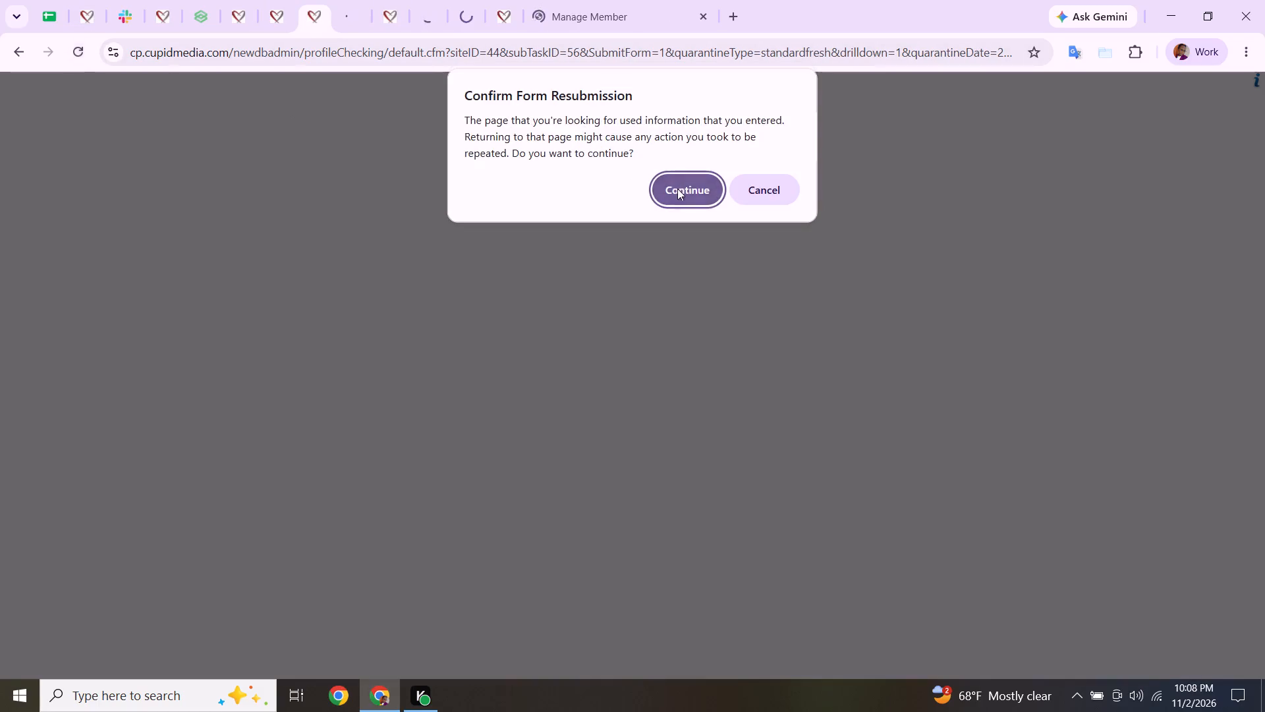
{"action": "left_click", "coordinate": [280, 10]}
{"action": "left_click", "coordinate": [79, 51]}
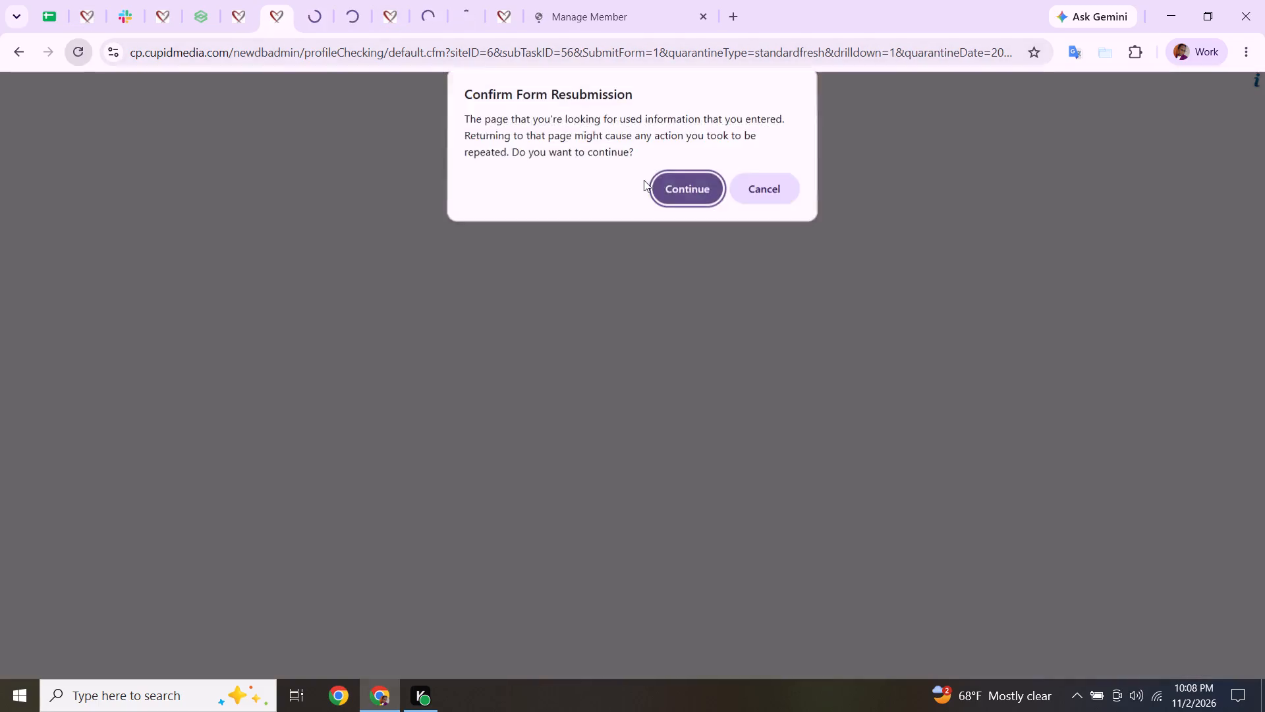
{"action": "left_click", "coordinate": [681, 188]}
{"action": "left_click", "coordinate": [229, 9]}
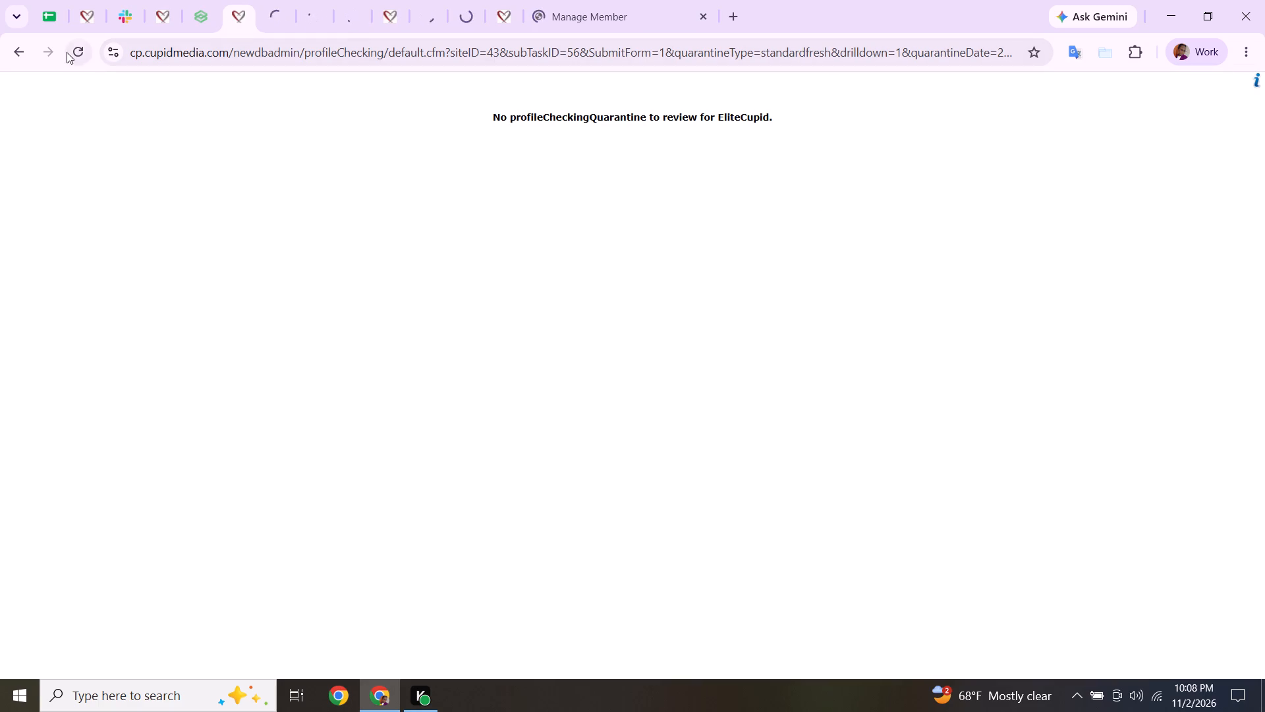
{"action": "left_click", "coordinate": [67, 52]}
{"action": "left_click", "coordinate": [681, 194]}
{"action": "left_click", "coordinate": [385, 13]}
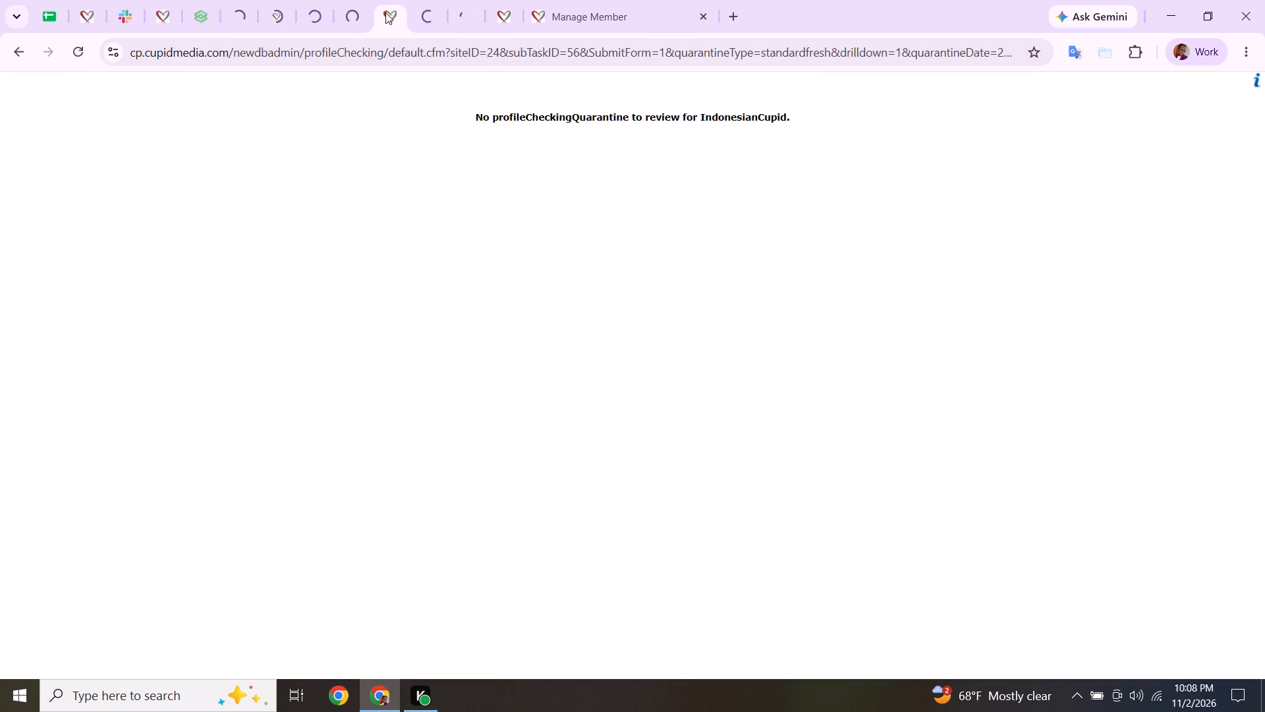
{"action": "left_click", "coordinate": [84, 43]}
{"action": "left_click", "coordinate": [686, 185]}
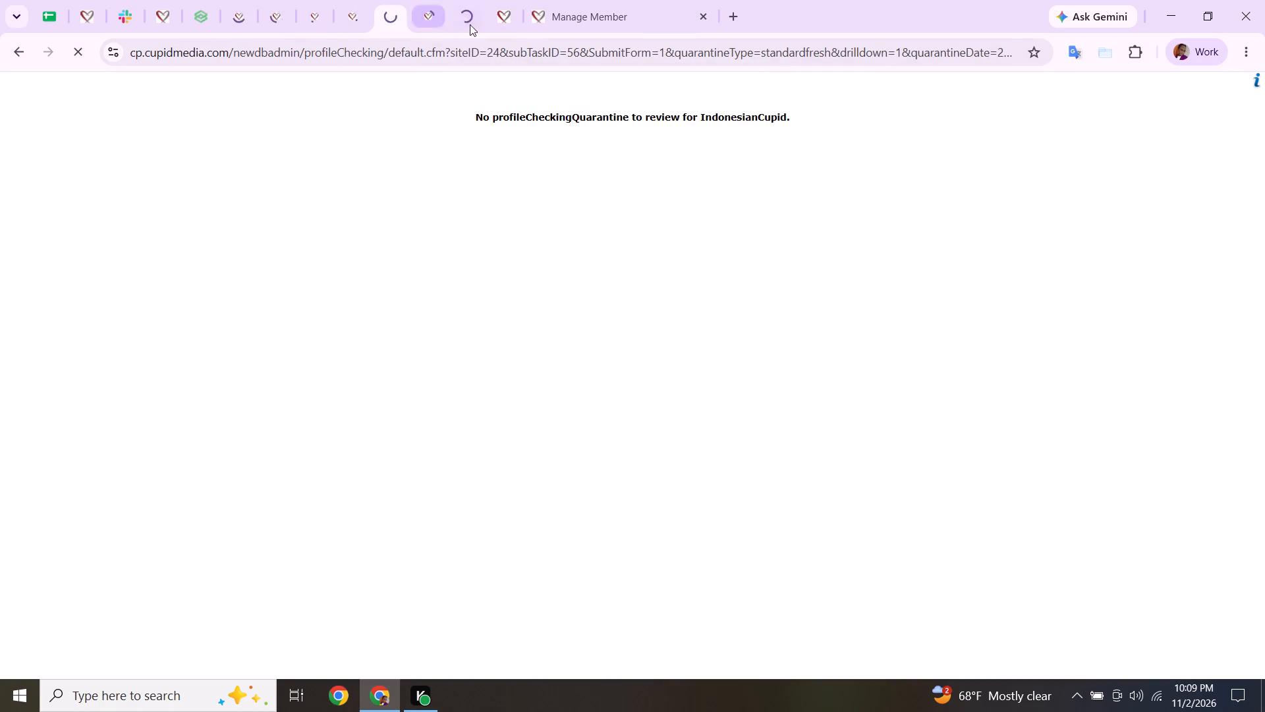
Open Cathy's member profile from the ThaiCupid quarantine queue.
{"action": "left_click", "coordinate": [510, 4]}
{"action": "scroll", "coordinate": [601, 299], "scroll_direction": "down", "scroll_amount": 2}
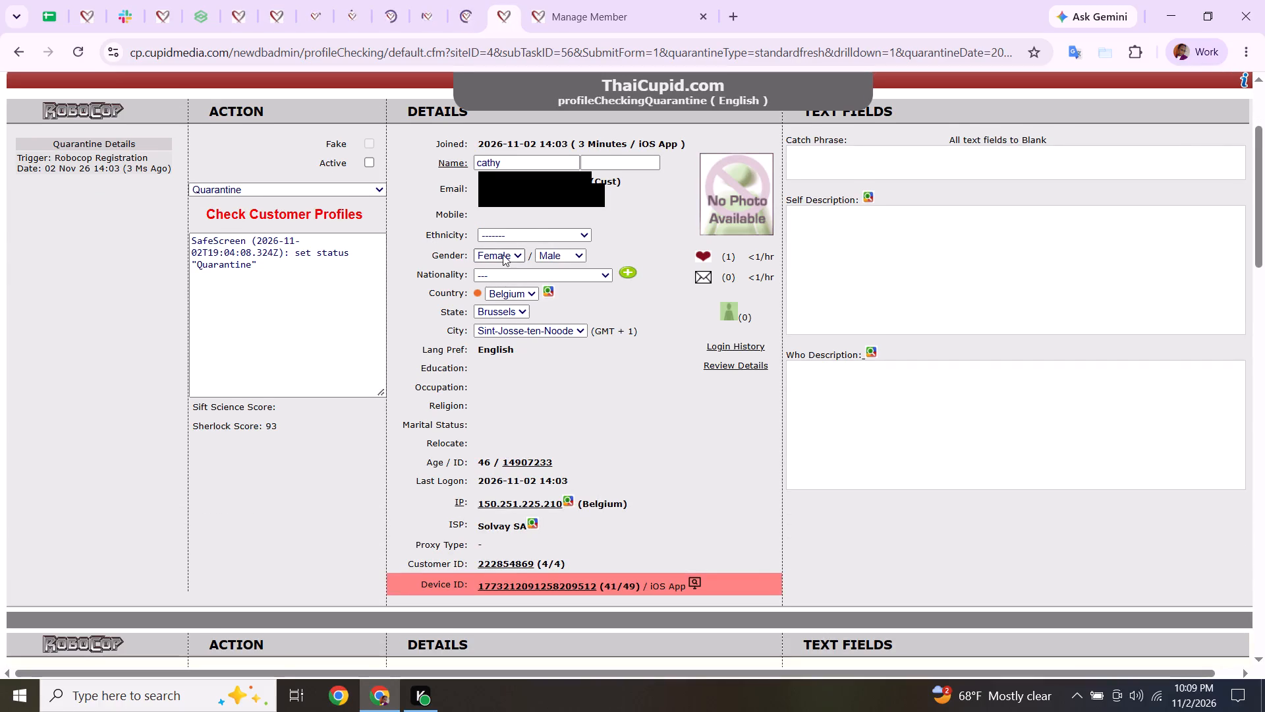
{"action": "left_click", "coordinate": [454, 160]}
Review Rina's linked accounts across the sites in her BrazilCupid profile, check the reloaded queues, and close her profile.
{"action": "left_click", "coordinate": [832, 0]}
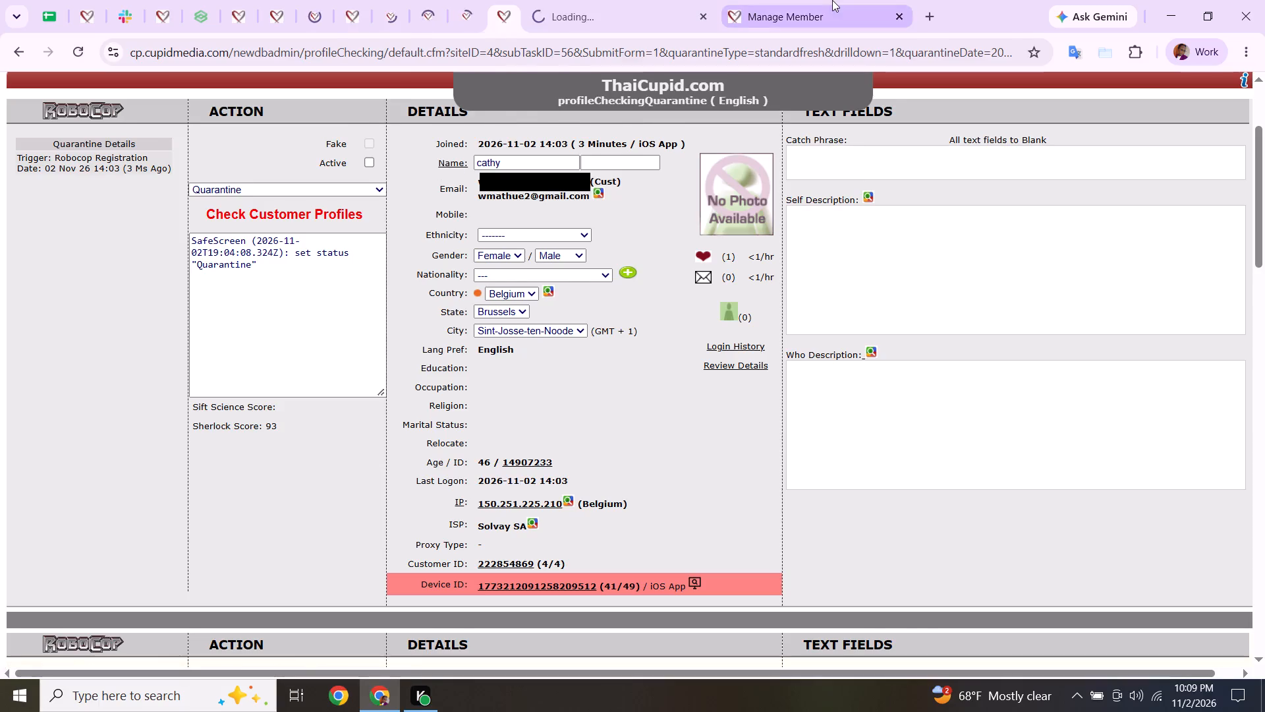
{"action": "left_click", "coordinate": [806, 514]}
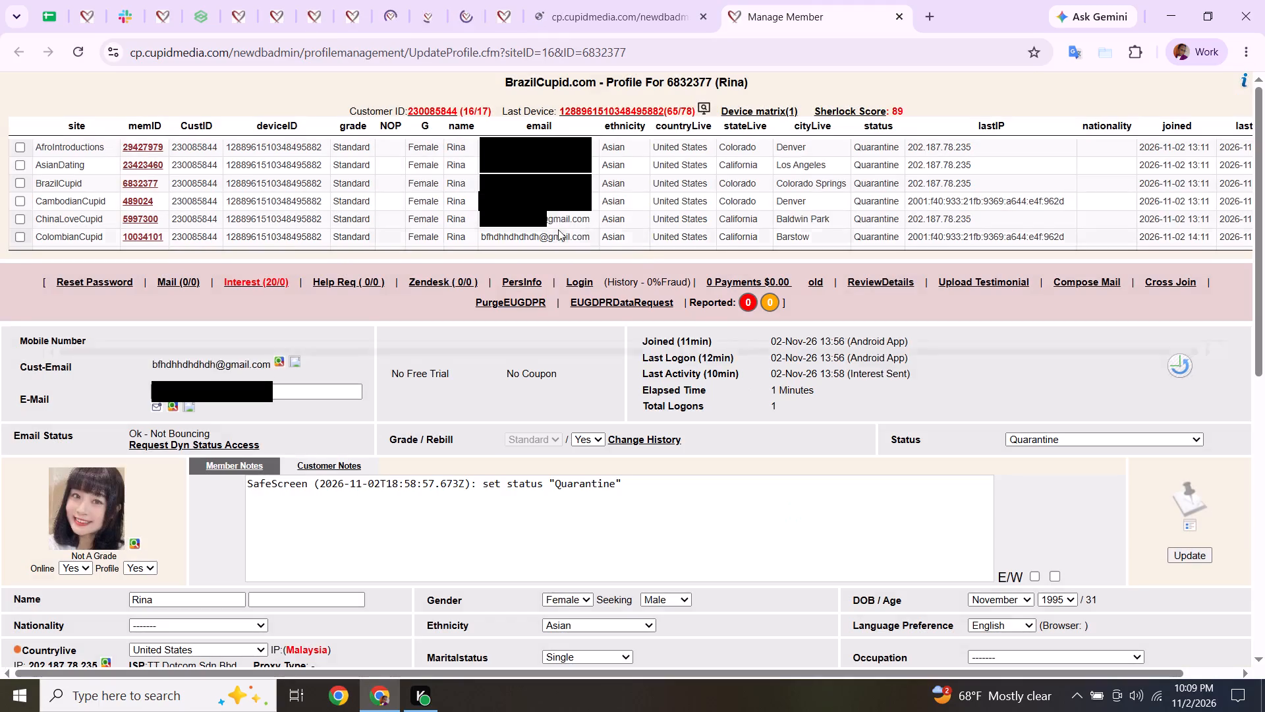
{"action": "scroll", "coordinate": [557, 229], "scroll_direction": "down", "scroll_amount": 8}
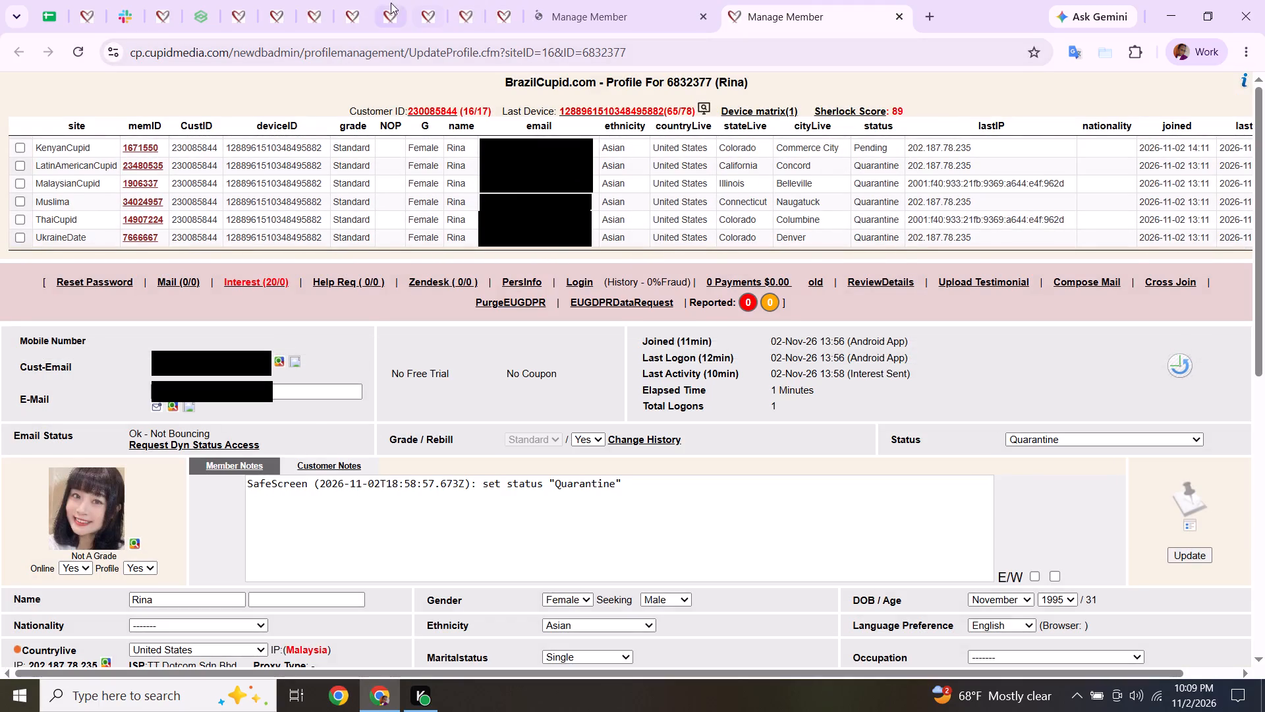
{"action": "left_click", "coordinate": [277, 15]}
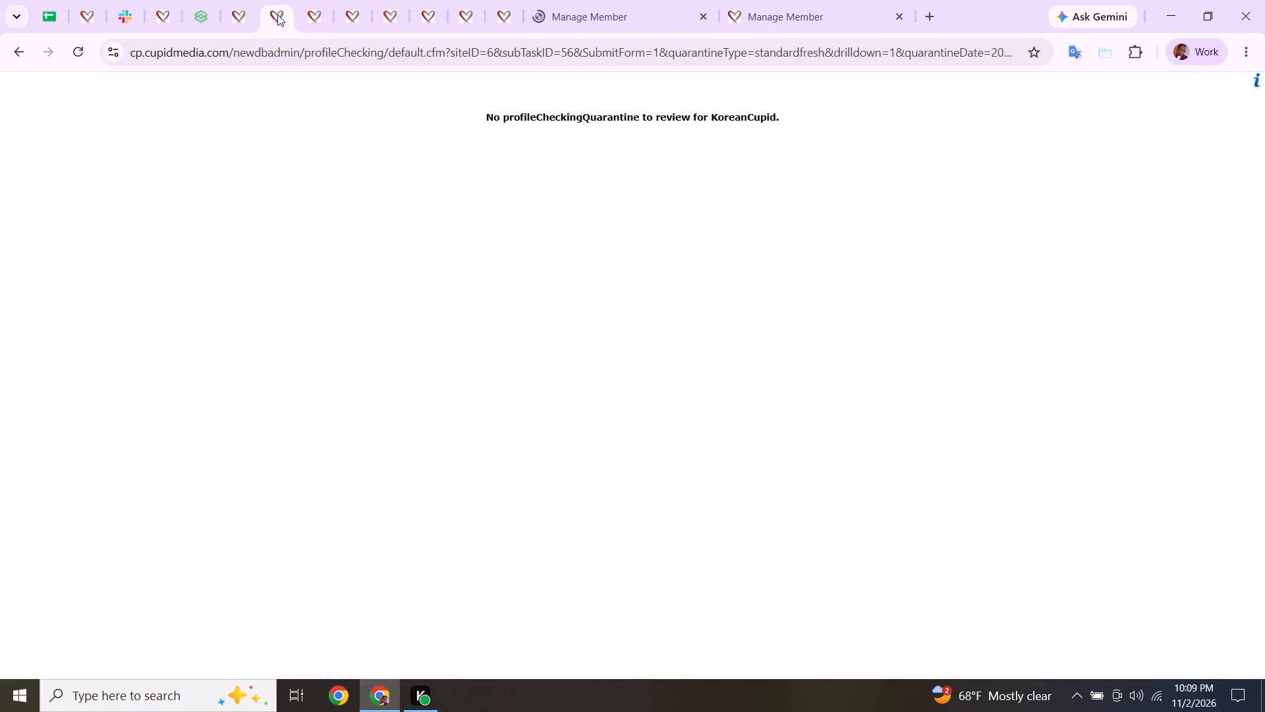
{"action": "left_click", "coordinate": [838, 3]}
{"action": "left_click", "coordinate": [285, 9]}
{"action": "left_click", "coordinate": [312, 3]}
{"action": "left_click", "coordinate": [352, 8]}
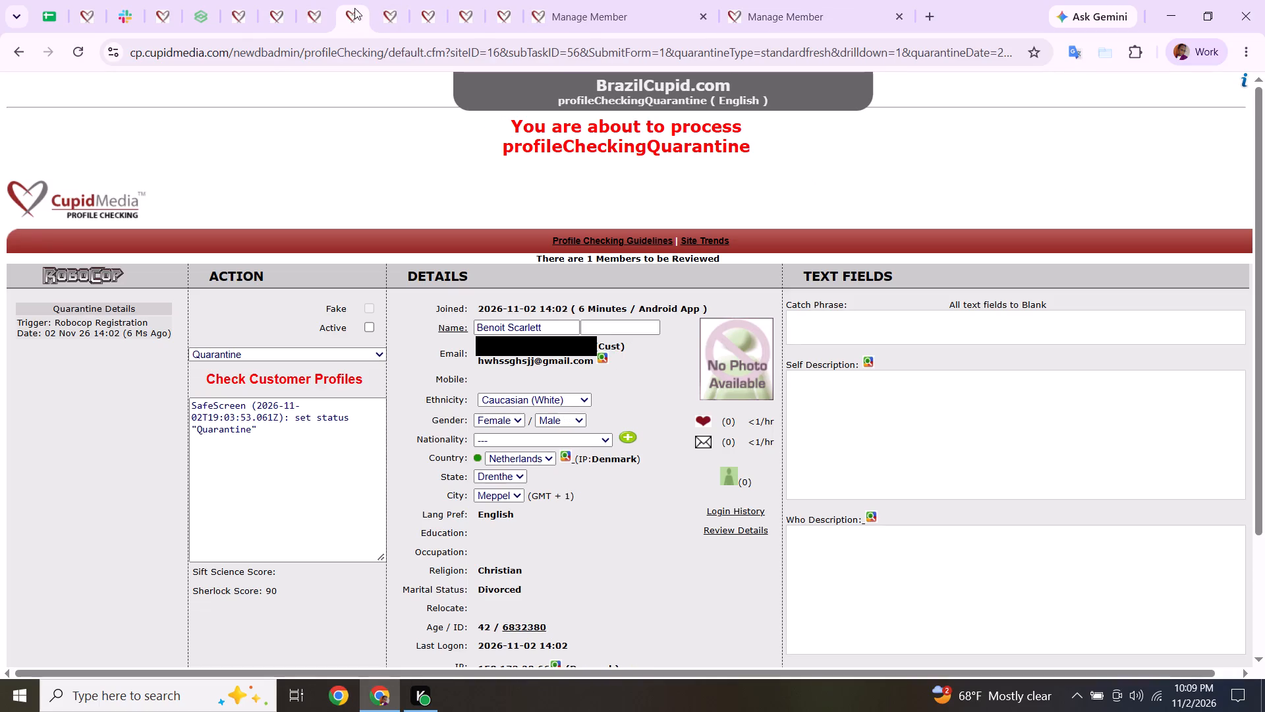
{"action": "left_click", "coordinate": [853, 0]}
{"action": "left_click", "coordinate": [901, 14]}
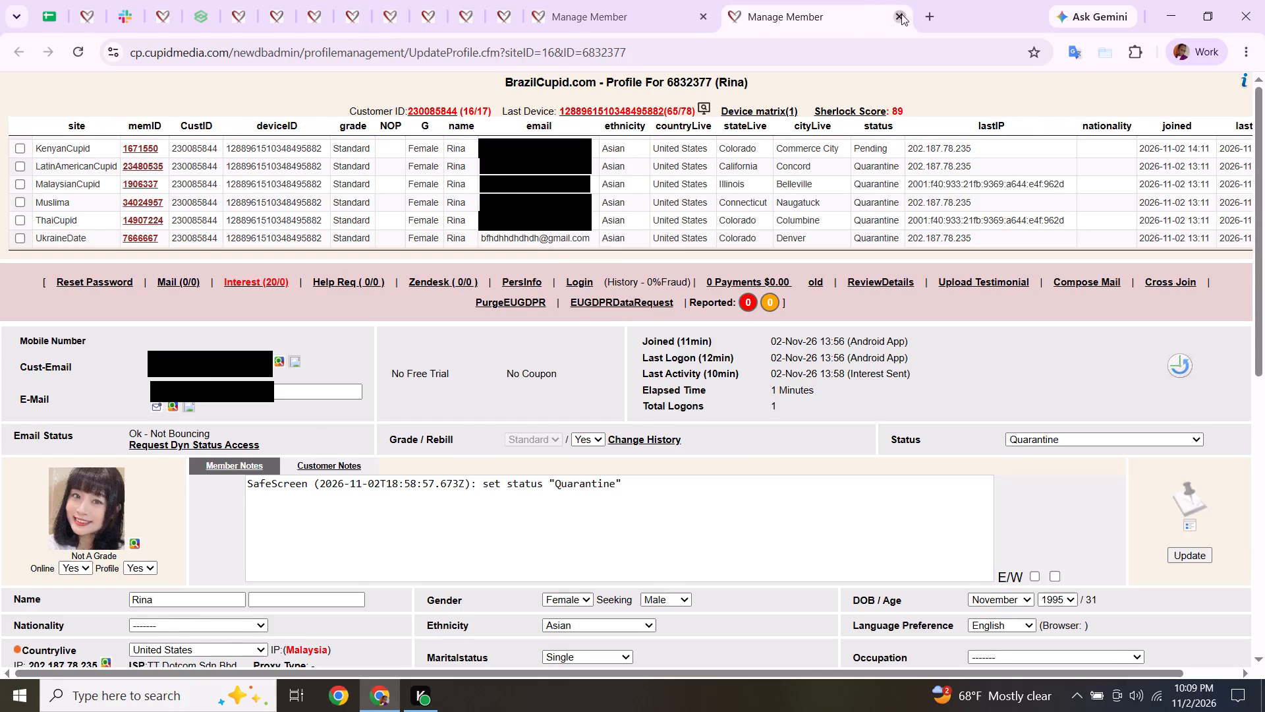
Copy the customer ID link address from Cathy's member profile and paste it as a new paragraph in her ThaiCupid quarantine notes.
{"action": "scroll", "coordinate": [673, 266], "scroll_direction": "down", "scroll_amount": 2}
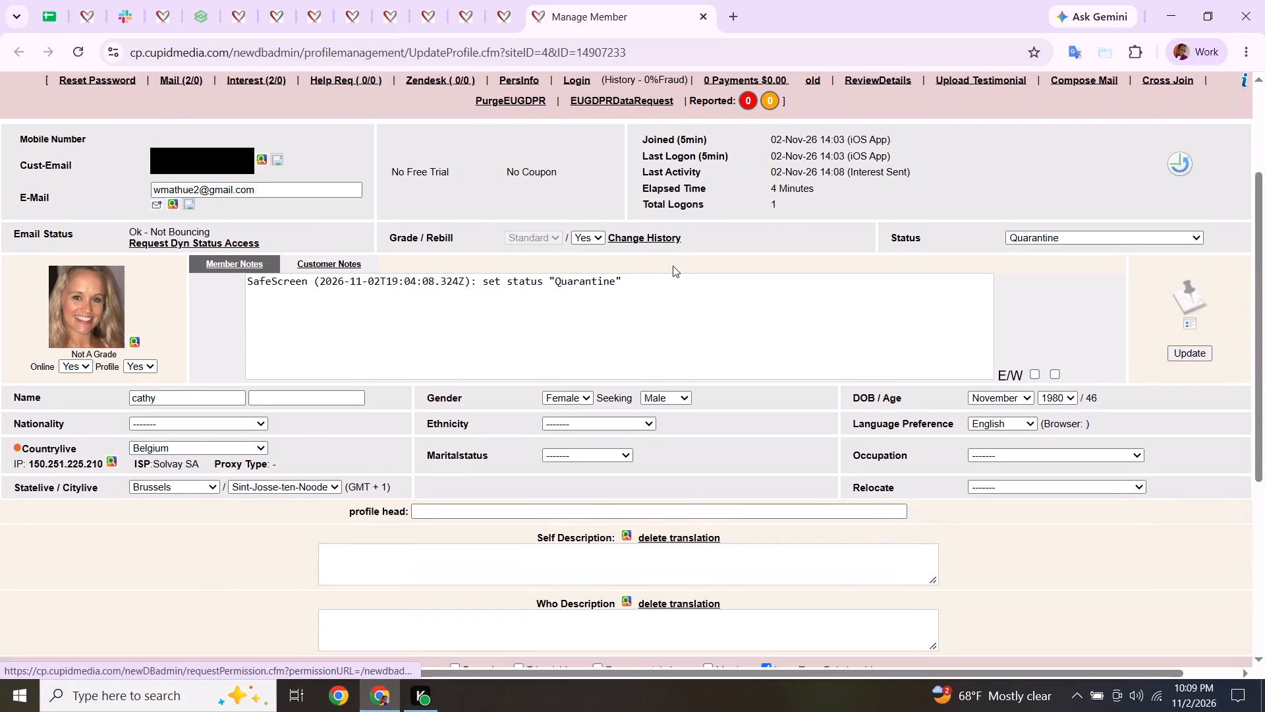
{"action": "scroll", "coordinate": [673, 266], "scroll_direction": "up", "scroll_amount": 6}
{"action": "right_click", "coordinate": [438, 109]}
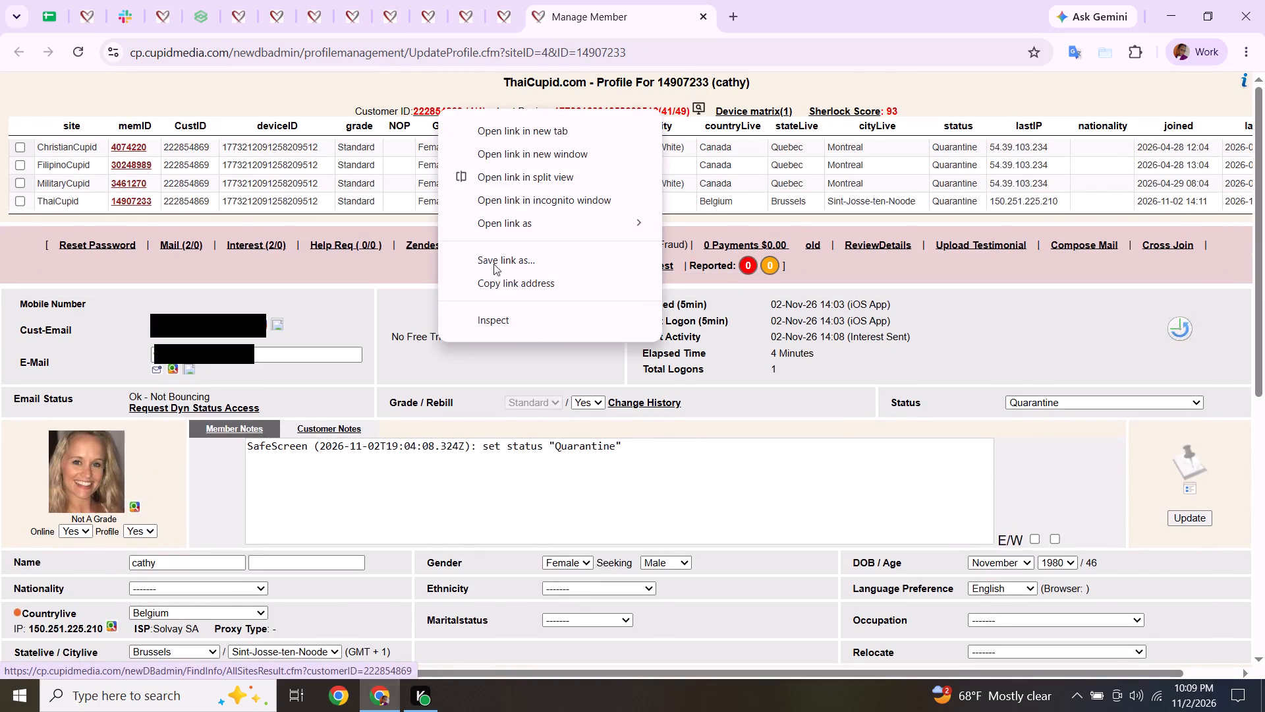
{"action": "left_click", "coordinate": [501, 281]}
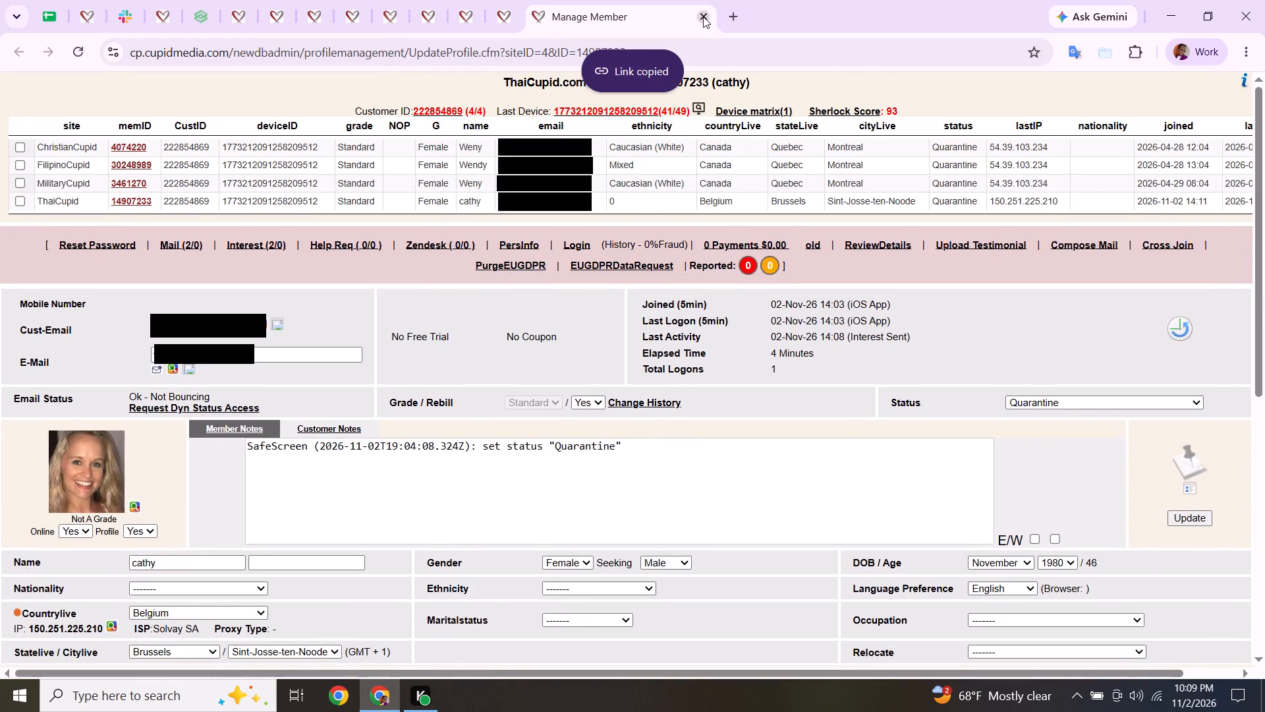
{"action": "left_click", "coordinate": [703, 16]}
{"action": "left_click", "coordinate": [331, 309]}
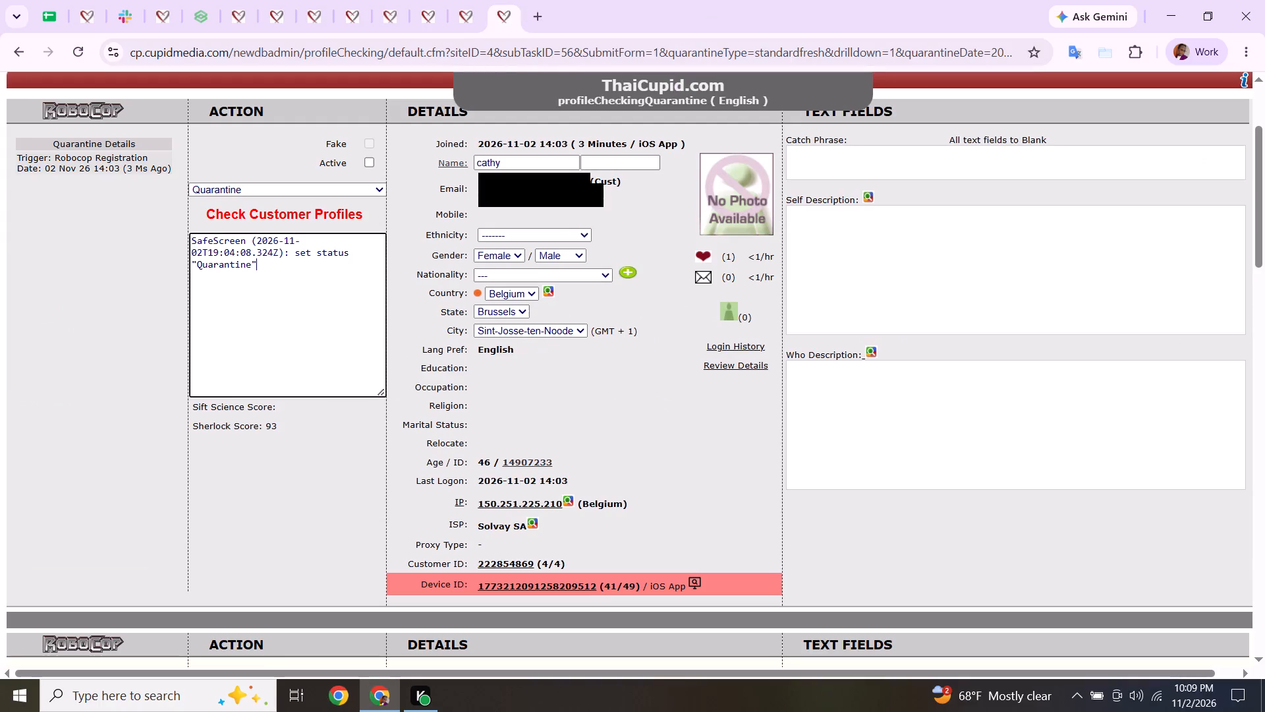
{"action": "key", "text": "Return"}
{"action": "key", "text": "Return"}
{"action": "right_click", "coordinate": [275, 336]}
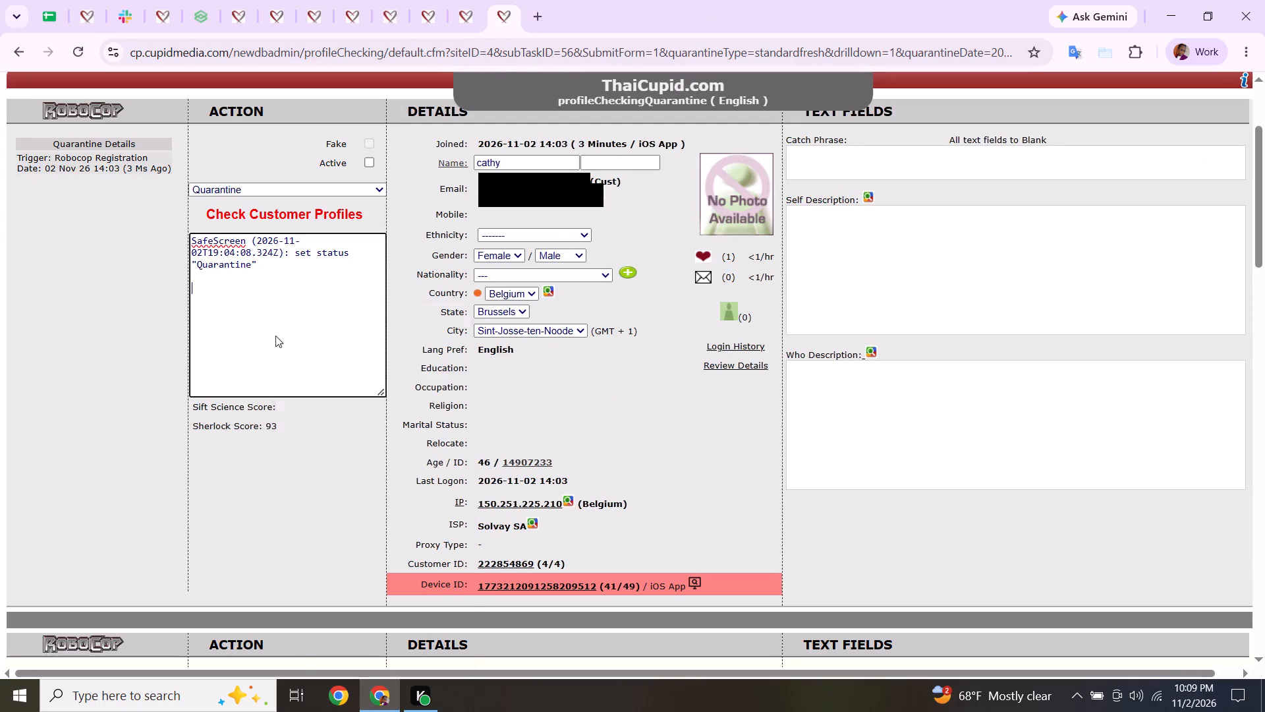
{"action": "left_click", "coordinate": [321, 490]}
Add "junk email" as a new paragraph in Rebecca's ThaiCupid quarantine notes.
{"action": "scroll", "coordinate": [519, 346], "scroll_direction": "down", "scroll_amount": 5}
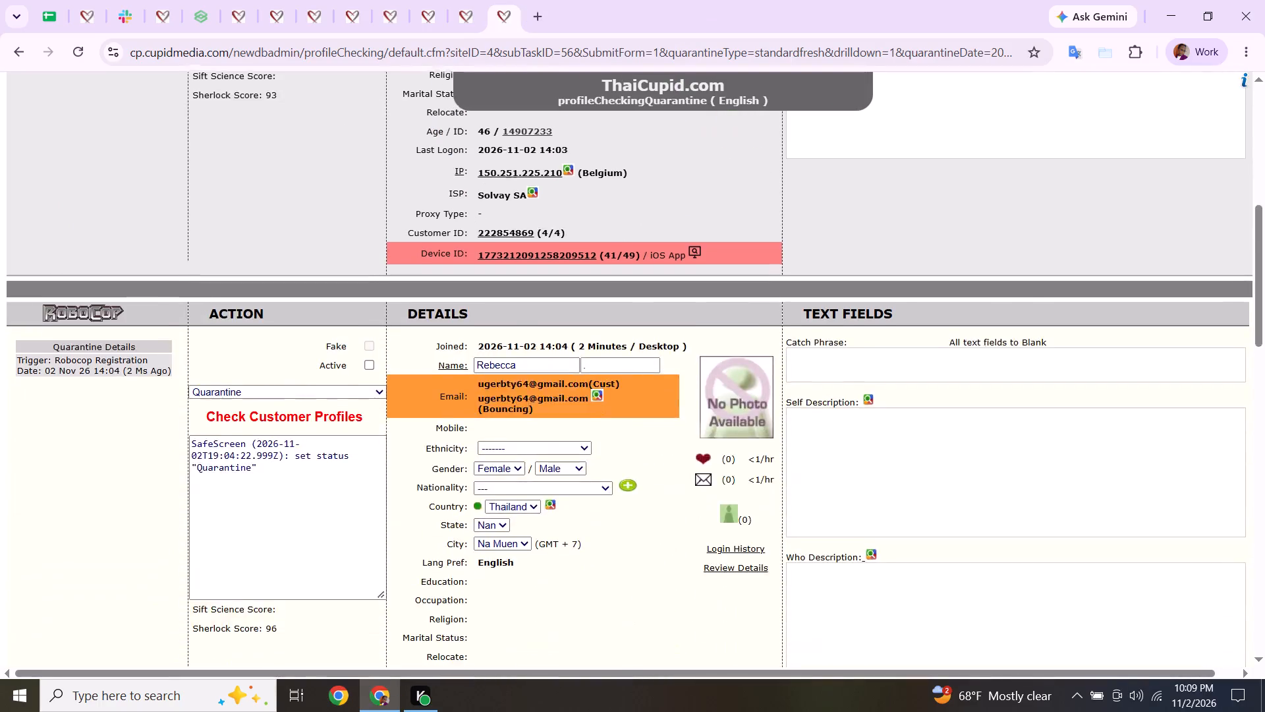
{"action": "scroll", "coordinate": [534, 345], "scroll_direction": "down", "scroll_amount": 1}
{"action": "left_click", "coordinate": [306, 323]}
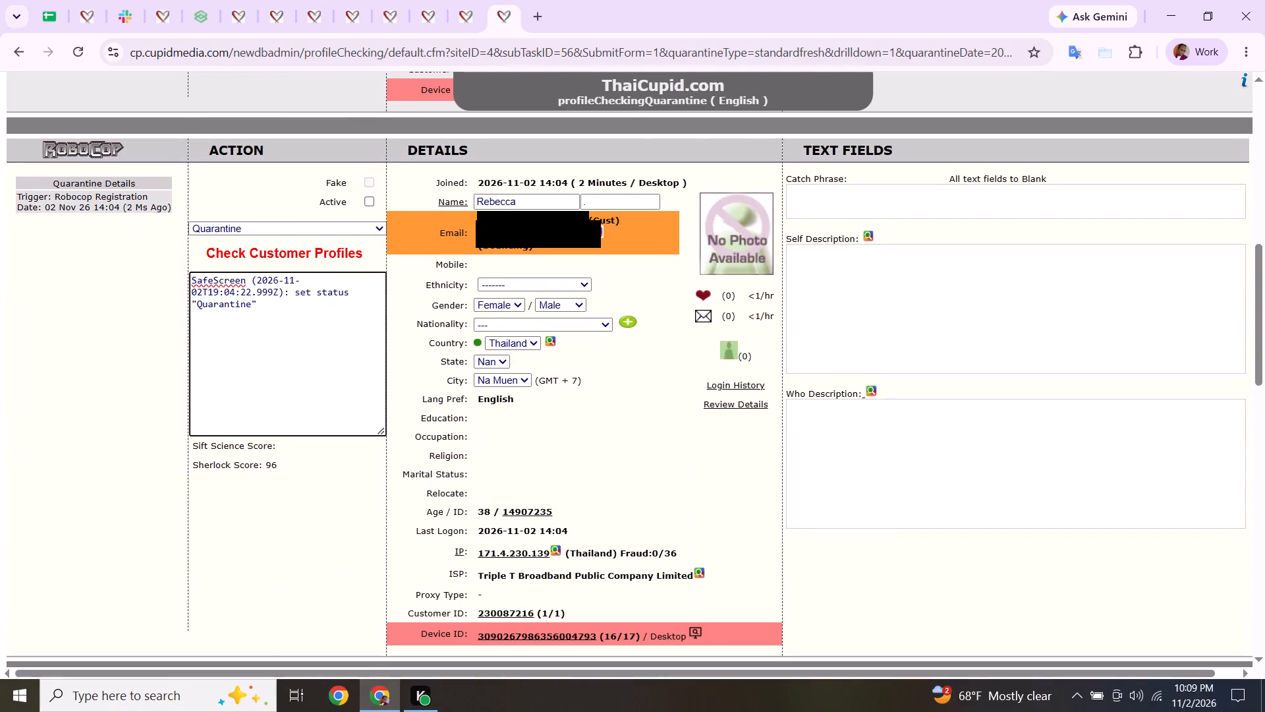
{"action": "key", "text": "Return"}
{"action": "key", "text": "Return"}
{"action": "type", "text": "junk email"}
{"action": "key", "text": "space"}
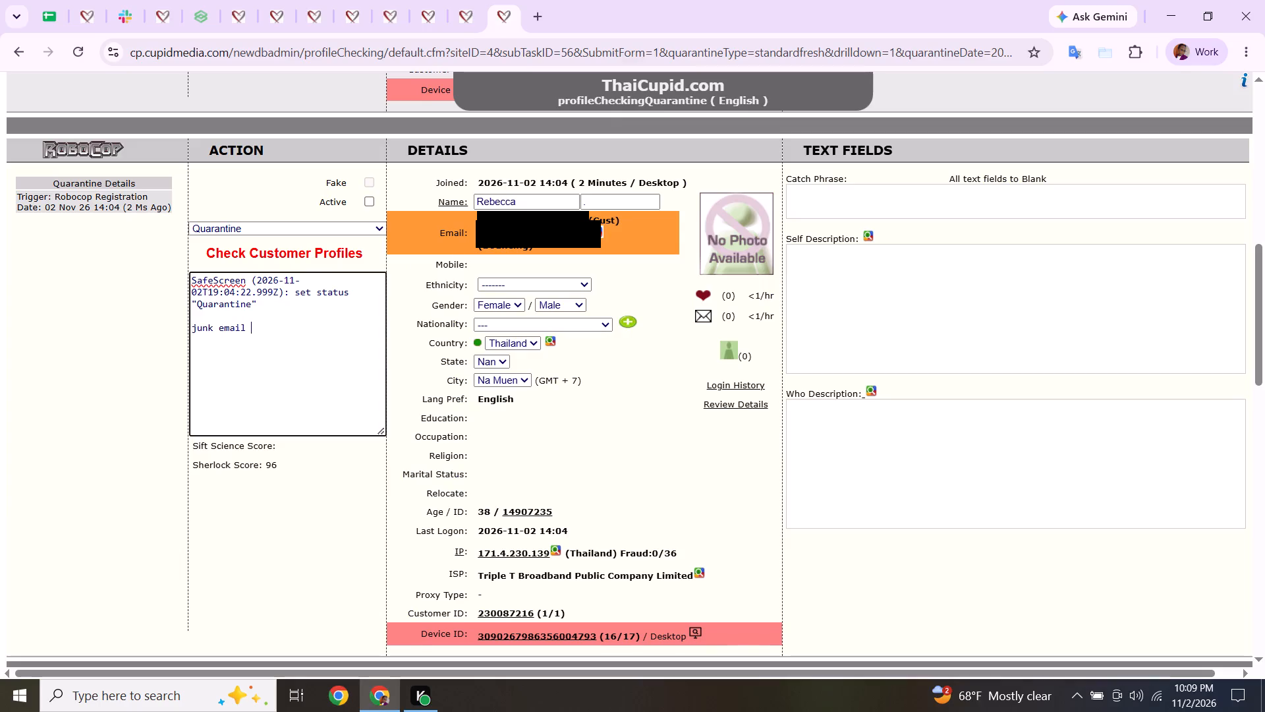
Copy "(GMT -4) Browser(GMT 0)" from Vanessa's member profile into her ThaiCupid quarantine notes as a new paragraph.
{"action": "scroll", "coordinate": [586, 357], "scroll_direction": "down", "scroll_amount": 7}
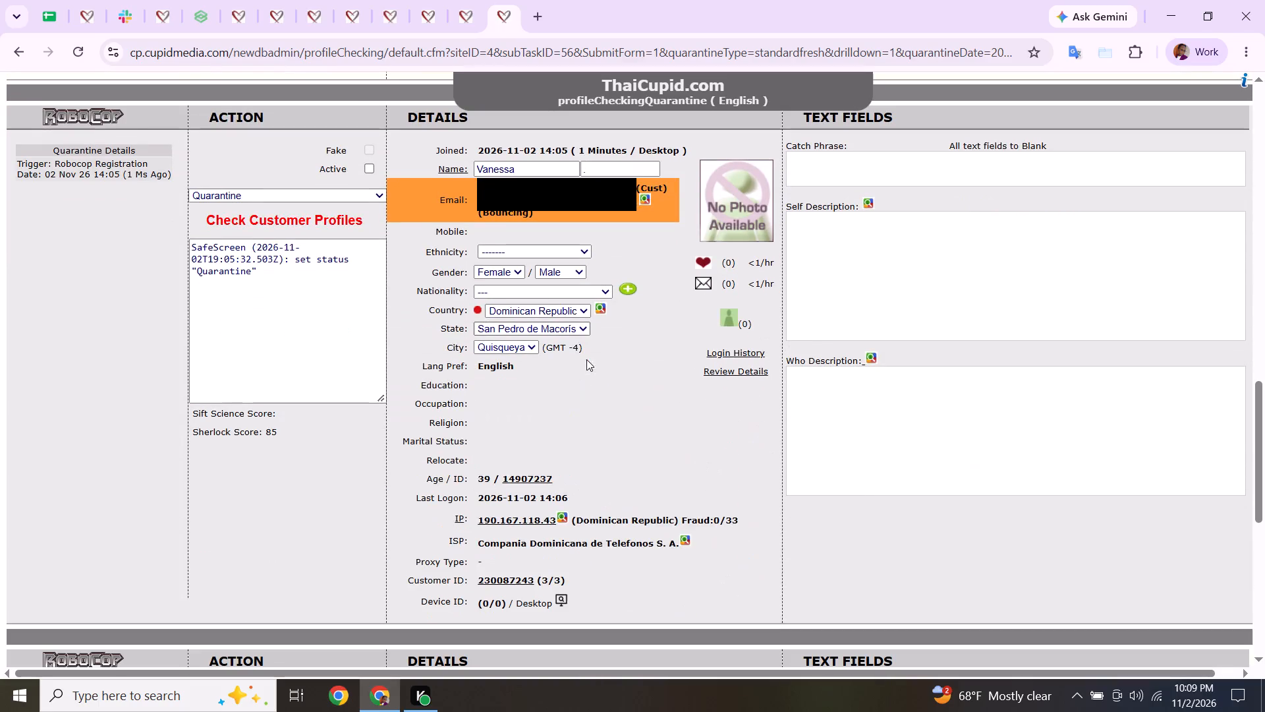
{"action": "left_click", "coordinate": [455, 168]}
{"action": "left_click", "coordinate": [595, 1]}
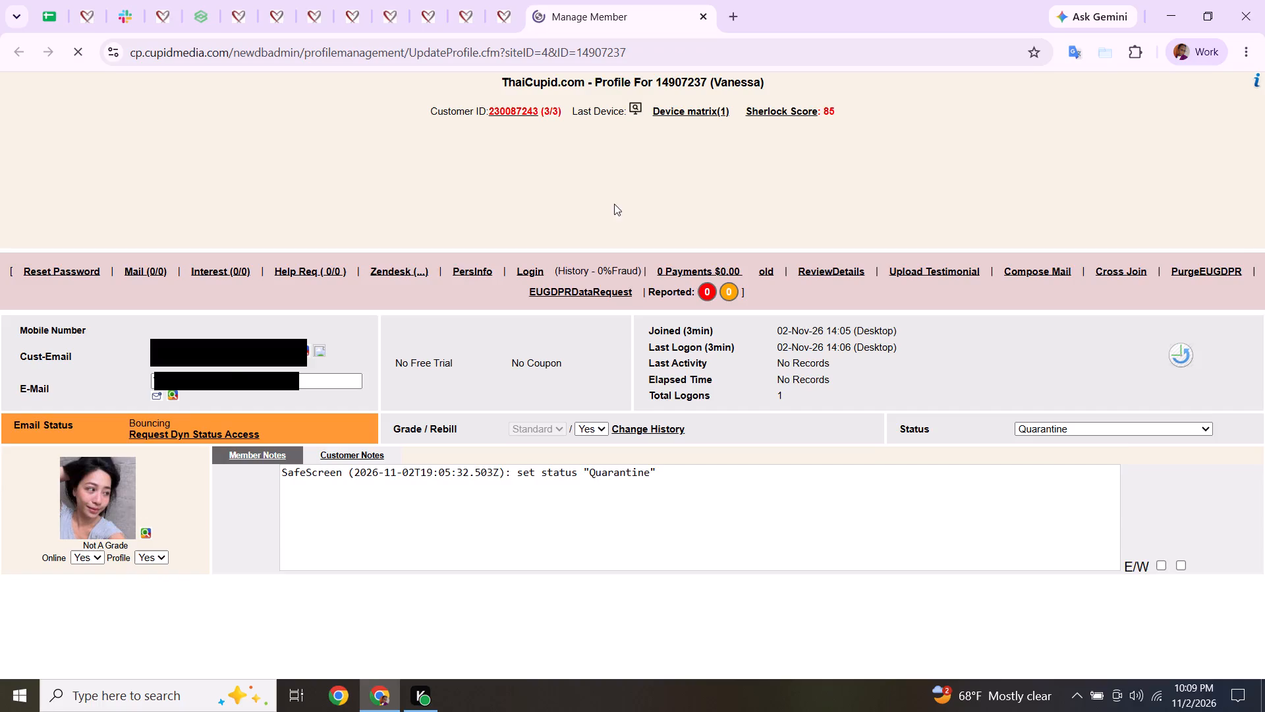
{"action": "scroll", "coordinate": [561, 324], "scroll_direction": "down", "scroll_amount": 2}
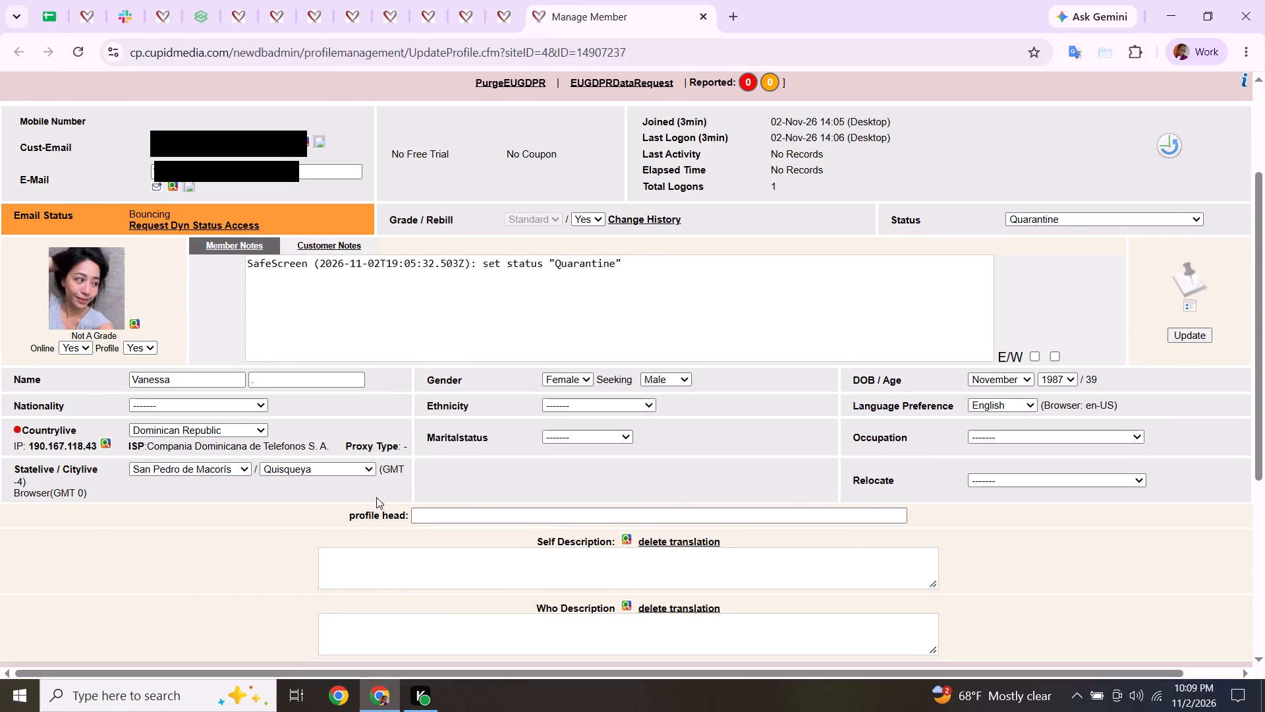
{"action": "left_click_drag", "start_coordinate": [378, 468], "coordinate": [390, 492]}
{"action": "right_click", "coordinate": [399, 469]}
{"action": "left_click", "coordinate": [476, 235]}
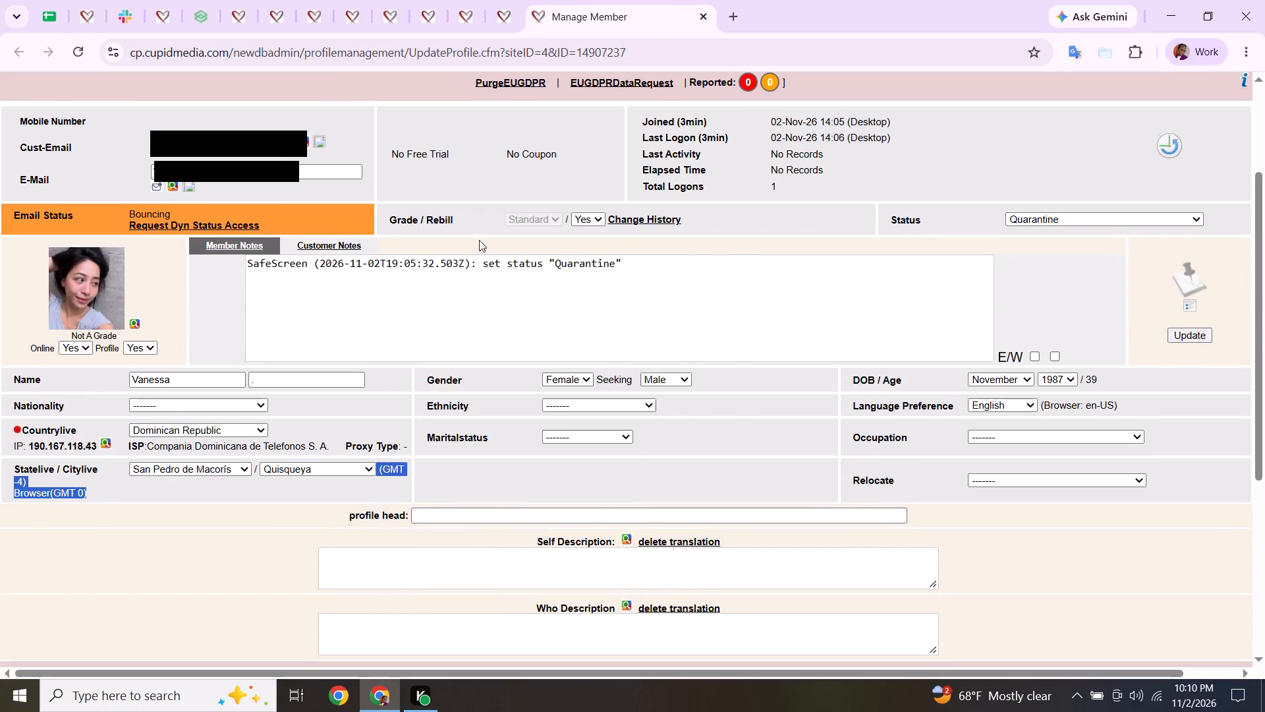
{"action": "scroll", "coordinate": [630, 243], "scroll_direction": "up", "scroll_amount": 5}
{"action": "left_click", "coordinate": [707, 13]}
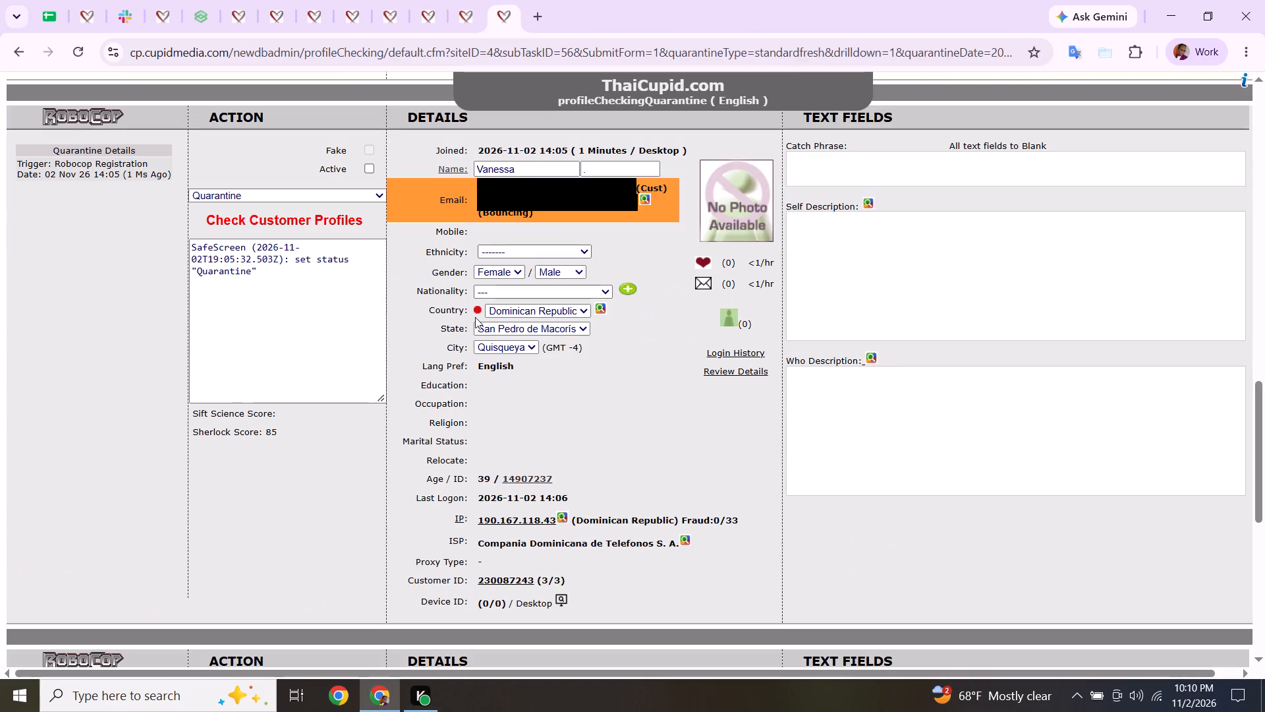
{"action": "left_click", "coordinate": [309, 299]}
{"action": "key", "text": "Return"}
{"action": "key", "text": "Return"}
{"action": "key", "text": "ctrl+v"}
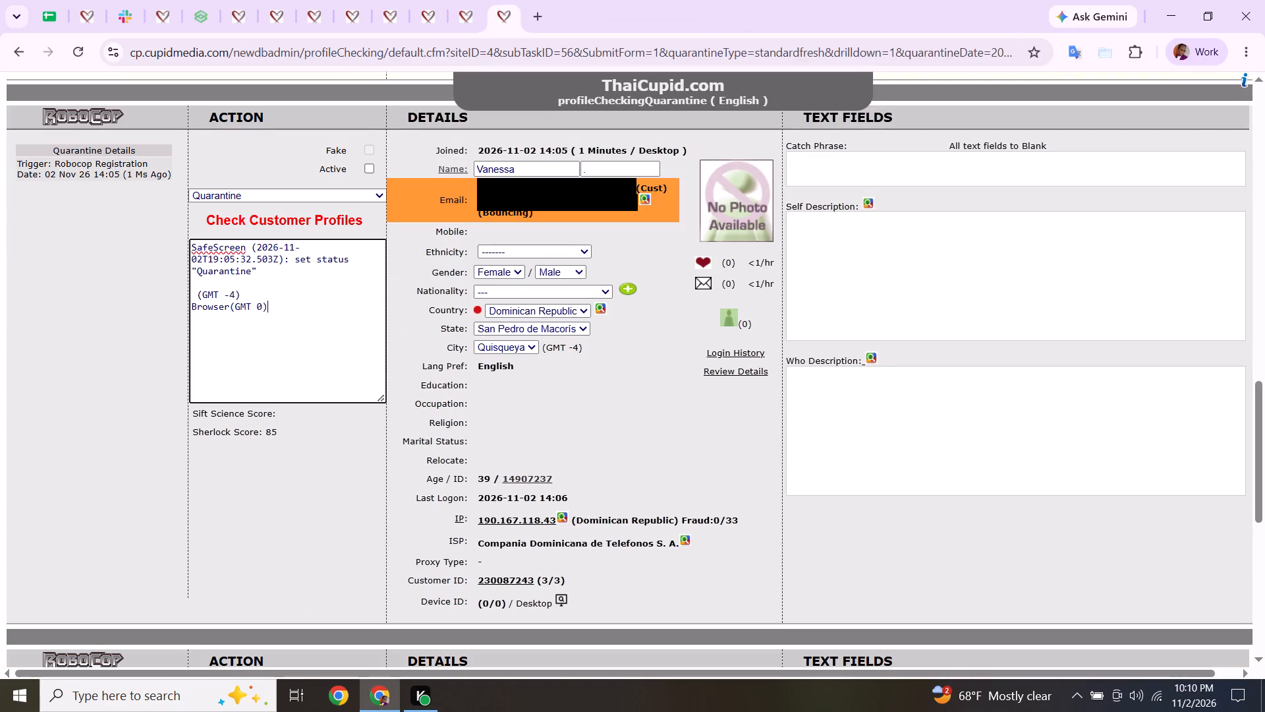
Copy the "Ukraine (IP:Nigeria)" country line of the last ThaiCupid profile and paste it into its quarantine notes as a new paragraph.
{"action": "scroll", "coordinate": [378, 323], "scroll_direction": "down", "scroll_amount": 5}
{"action": "scroll", "coordinate": [500, 328], "scroll_direction": "down", "scroll_amount": 1}
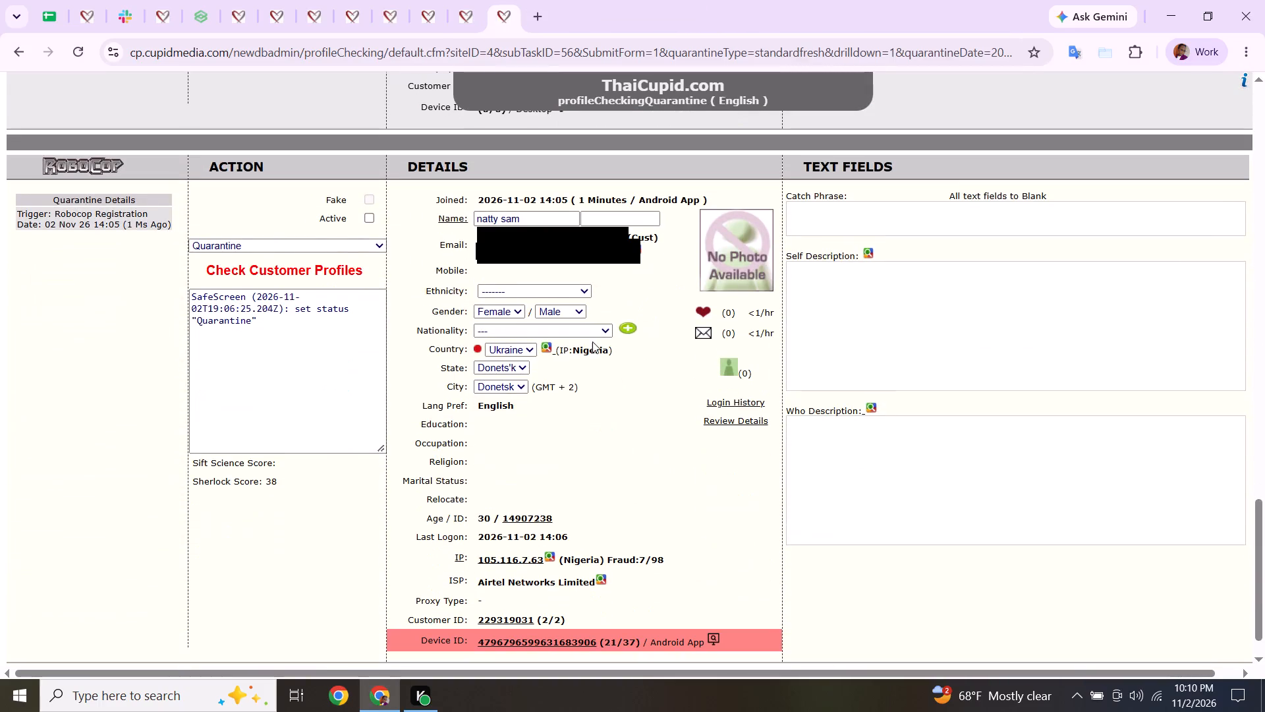
{"action": "triple_click", "coordinate": [595, 353]}
{"action": "right_click", "coordinate": [594, 351]}
{"action": "left_click", "coordinate": [634, 374]}
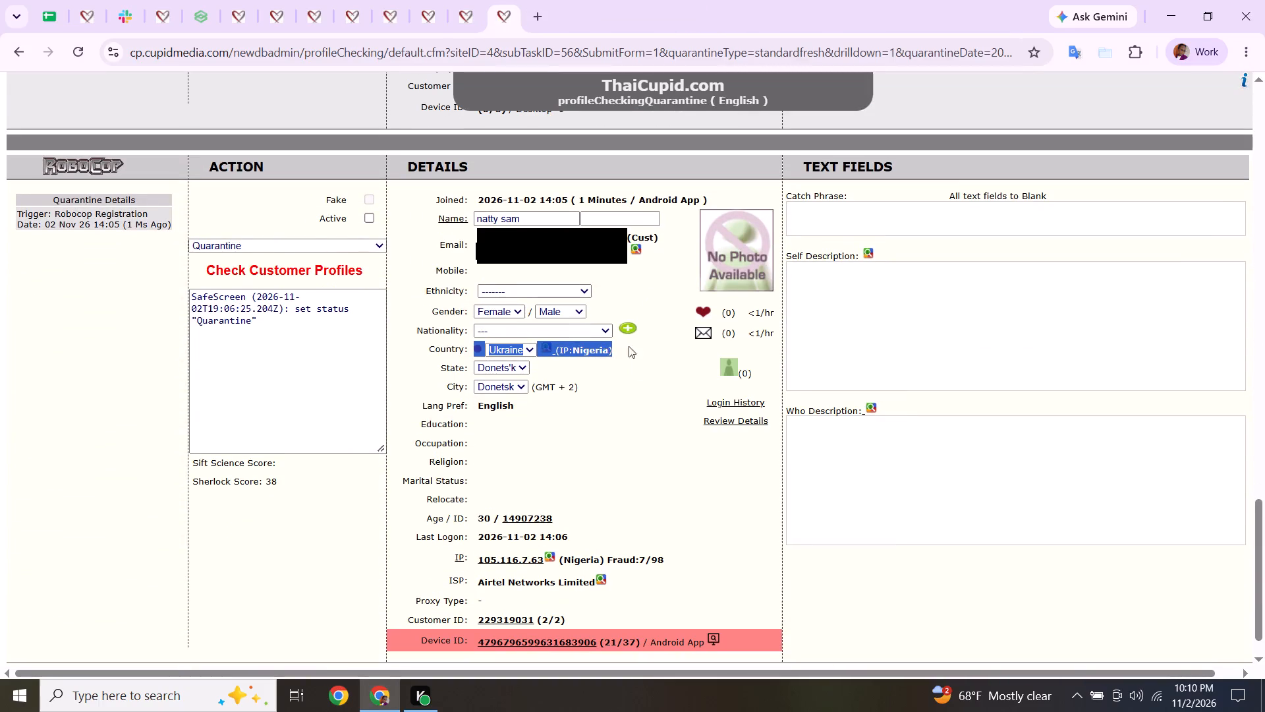
{"action": "left_click", "coordinate": [337, 329]}
{"action": "key", "text": "Return"}
{"action": "key", "text": "Return"}
{"action": "key", "text": "ctrl+v"}
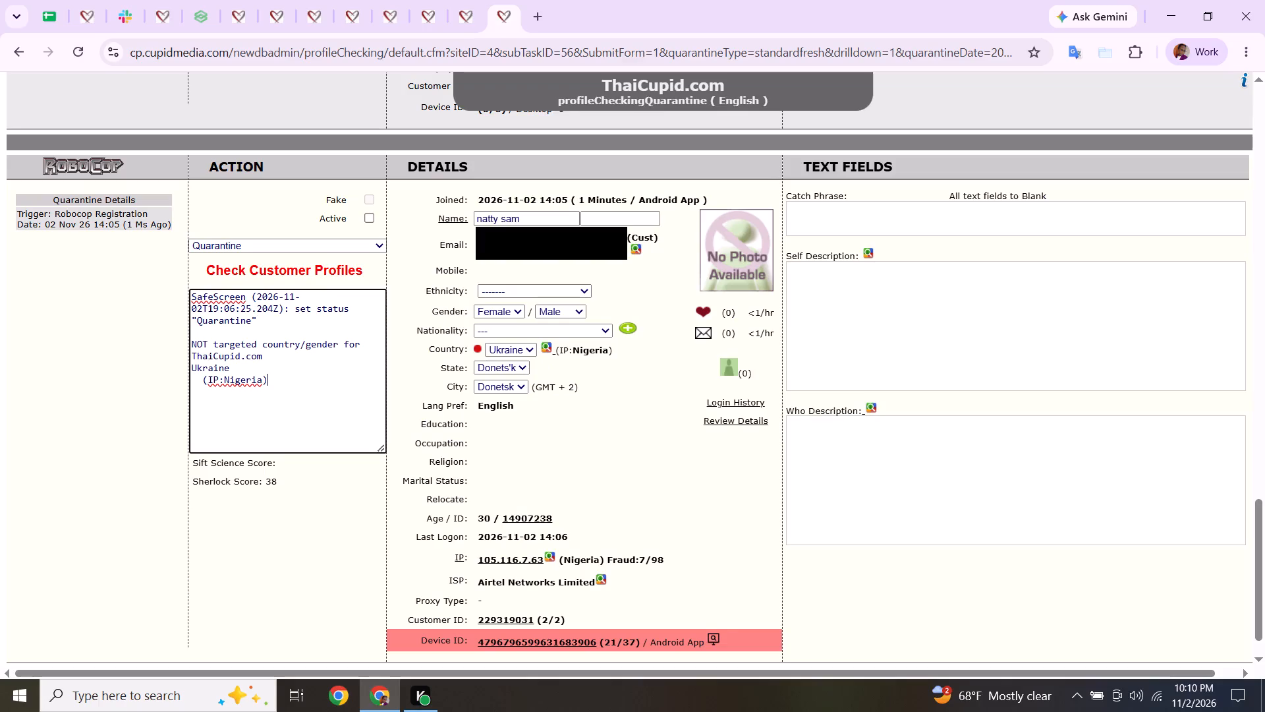
Submit the reviewed ThaiCupid quarantine queue.
{"action": "scroll", "coordinate": [376, 330], "scroll_direction": "down", "scroll_amount": 5}
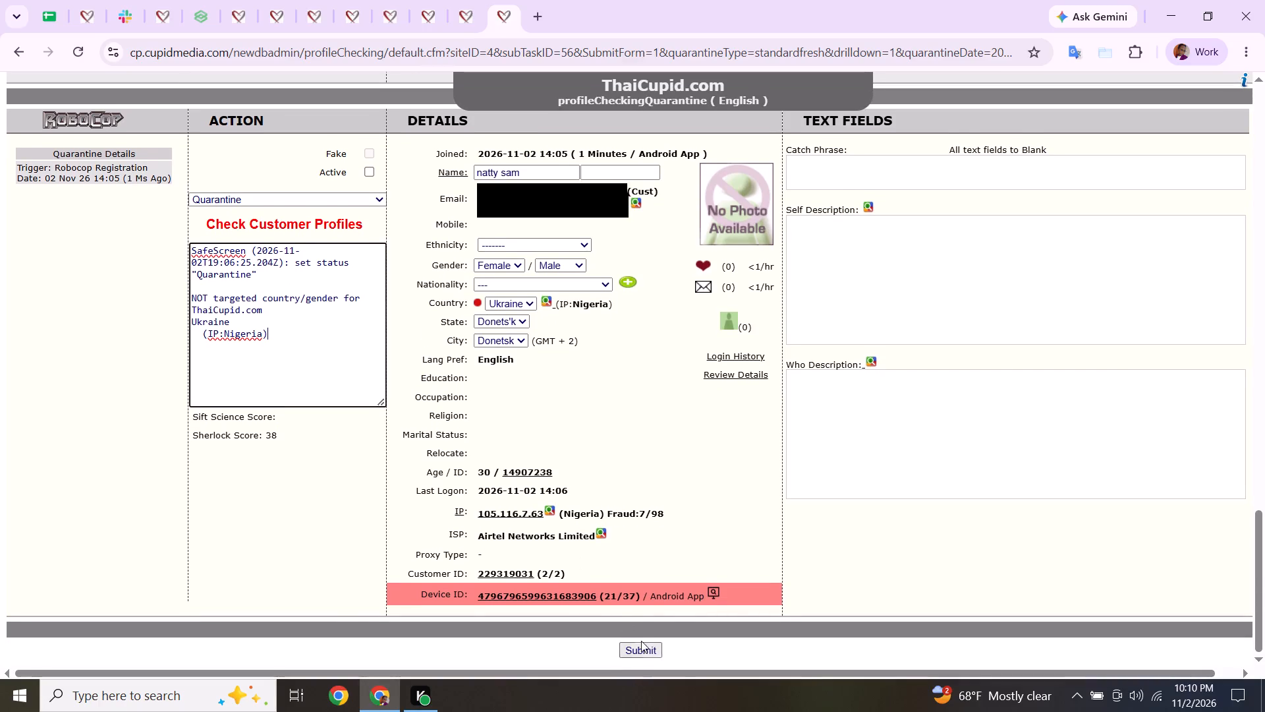
{"action": "left_click", "coordinate": [641, 649]}
Review Amora's member profile from the LatinAmericanCupid queue, close it, and mark Amora as Active.
{"action": "left_click", "coordinate": [465, 11]}
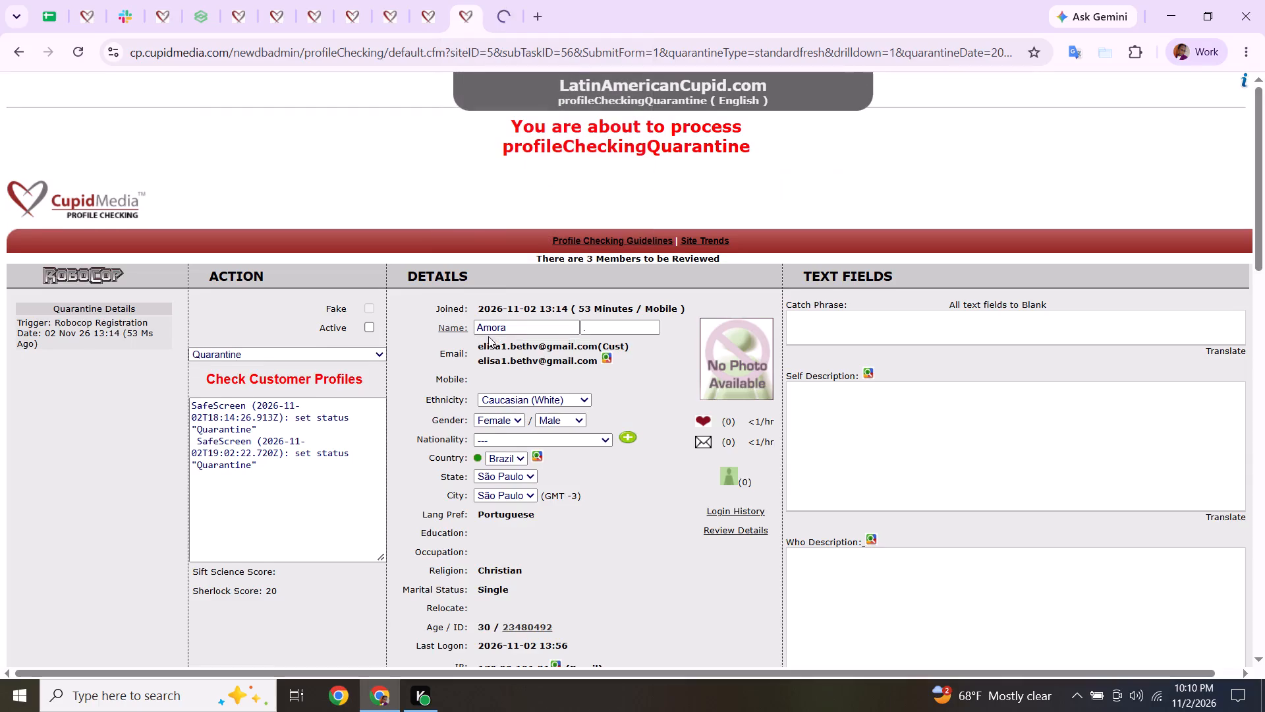
{"action": "scroll", "coordinate": [492, 339], "scroll_direction": "down", "scroll_amount": 1}
{"action": "scroll", "coordinate": [551, 266], "scroll_direction": "down", "scroll_amount": 1}
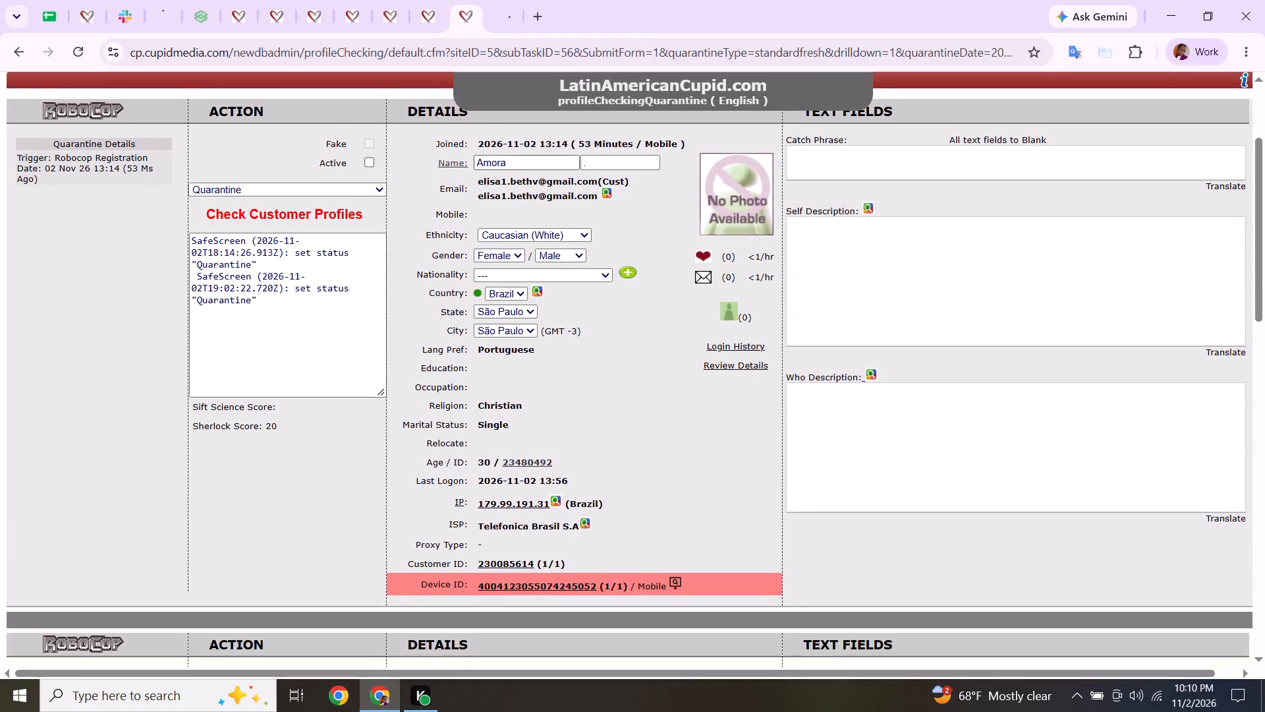
{"action": "left_click", "coordinate": [447, 164]}
{"action": "left_click", "coordinate": [573, 0]}
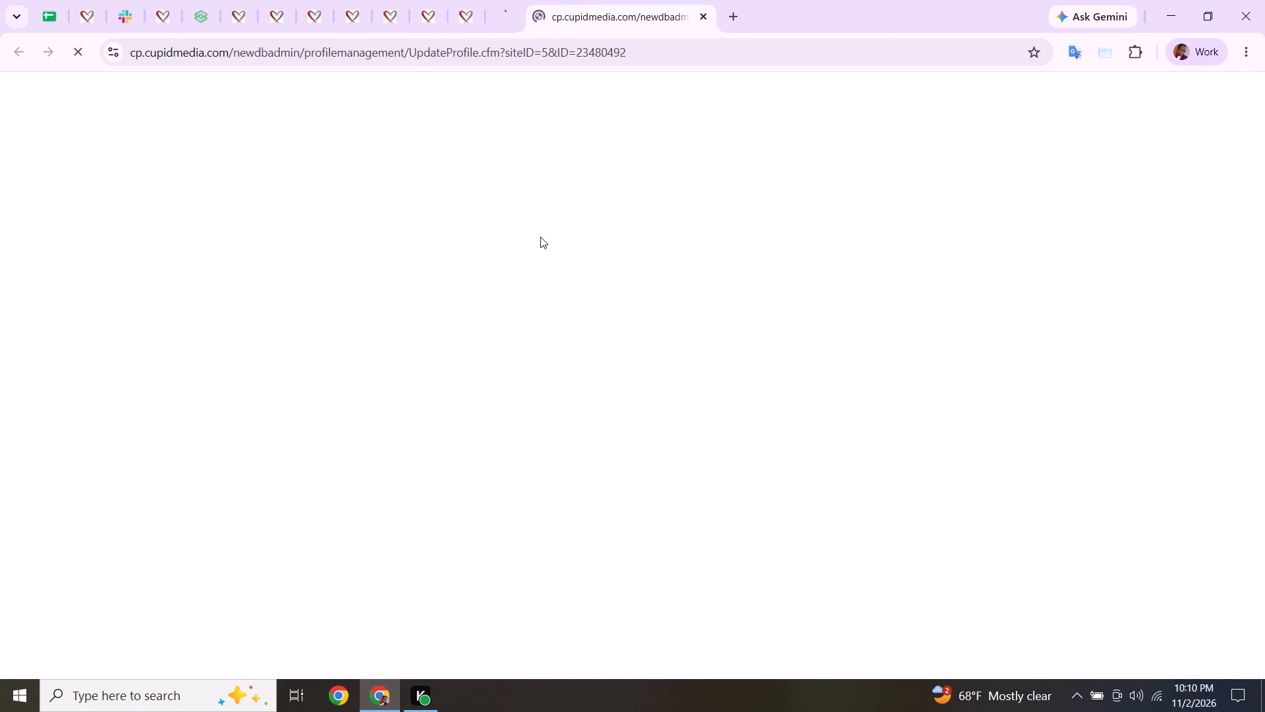
{"action": "scroll", "coordinate": [534, 296], "scroll_direction": "down", "scroll_amount": 3}
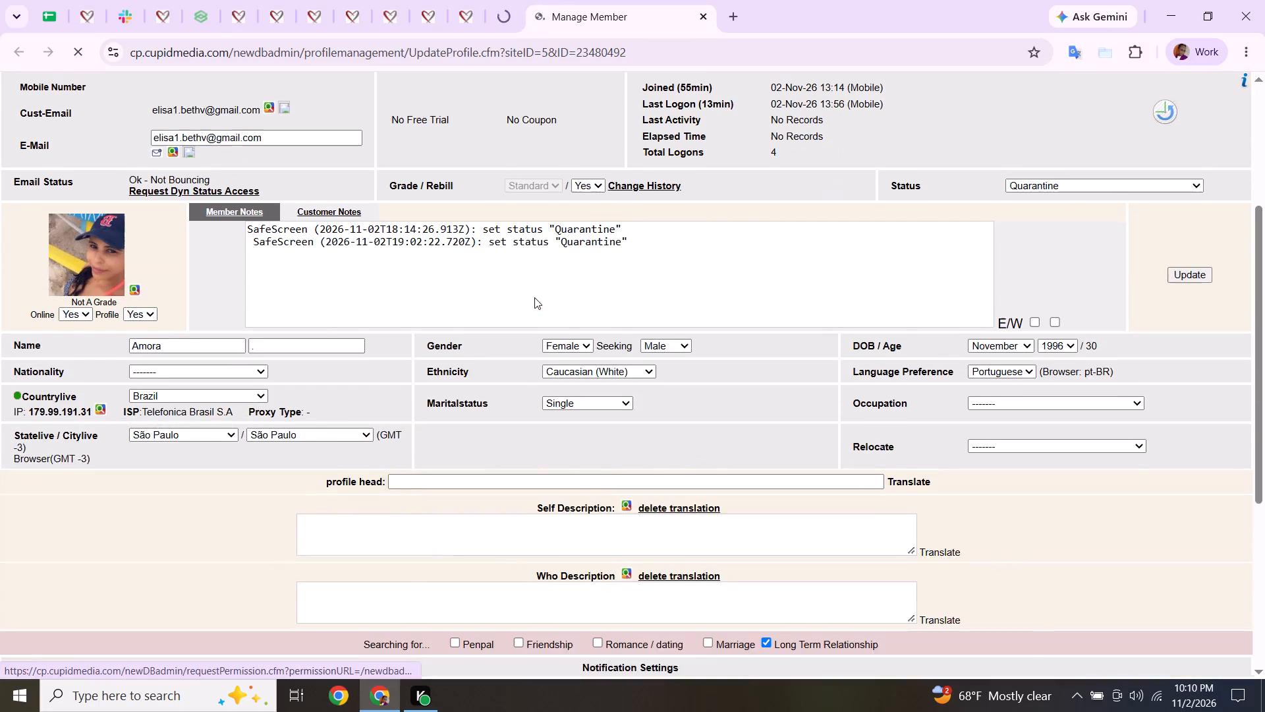
{"action": "scroll", "coordinate": [534, 297], "scroll_direction": "up", "scroll_amount": 5}
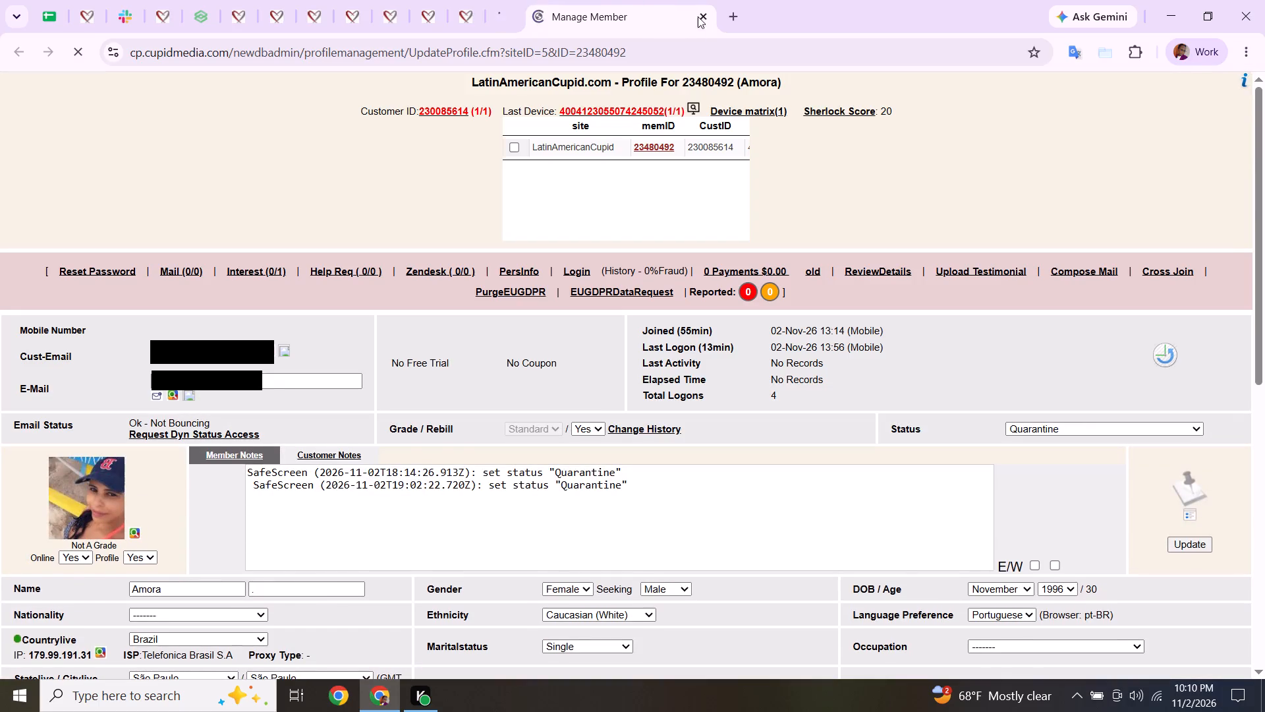
{"action": "left_click", "coordinate": [702, 13]}
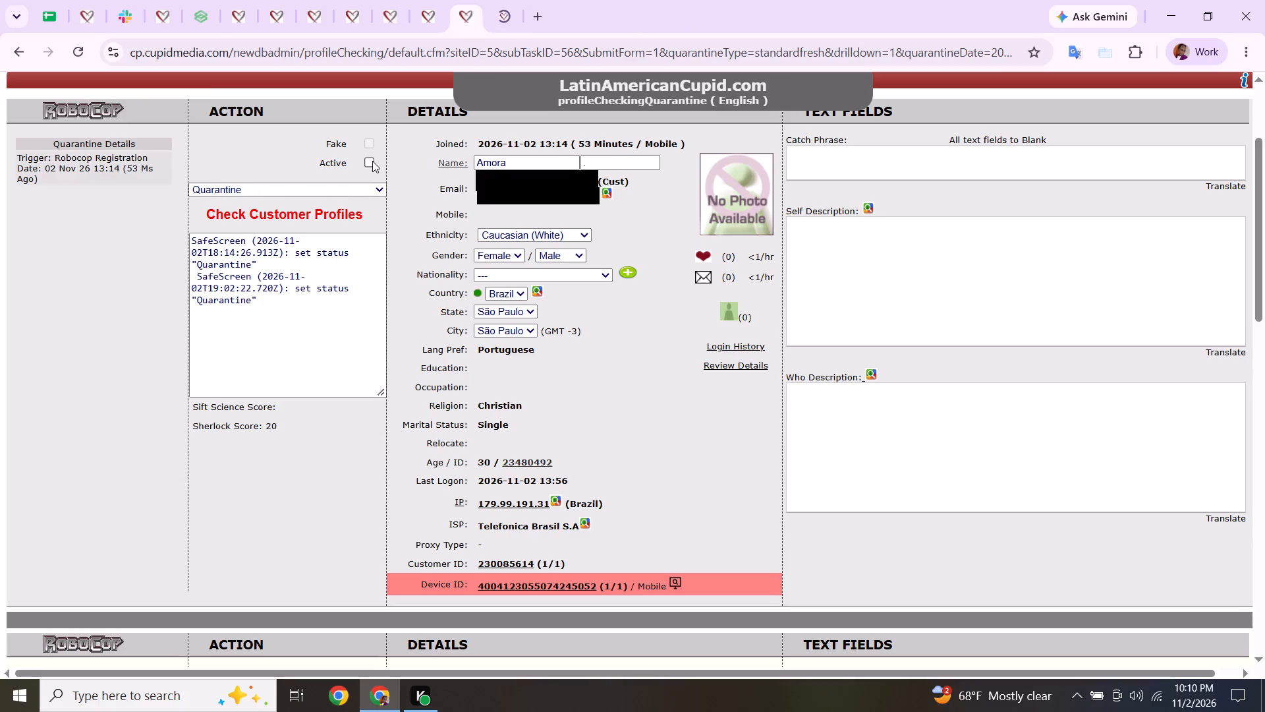
{"action": "left_click", "coordinate": [371, 160]}
Mark Luna as Active in the LatinAmericanCupid queue.
{"action": "scroll", "coordinate": [507, 268], "scroll_direction": "down", "scroll_amount": 6}
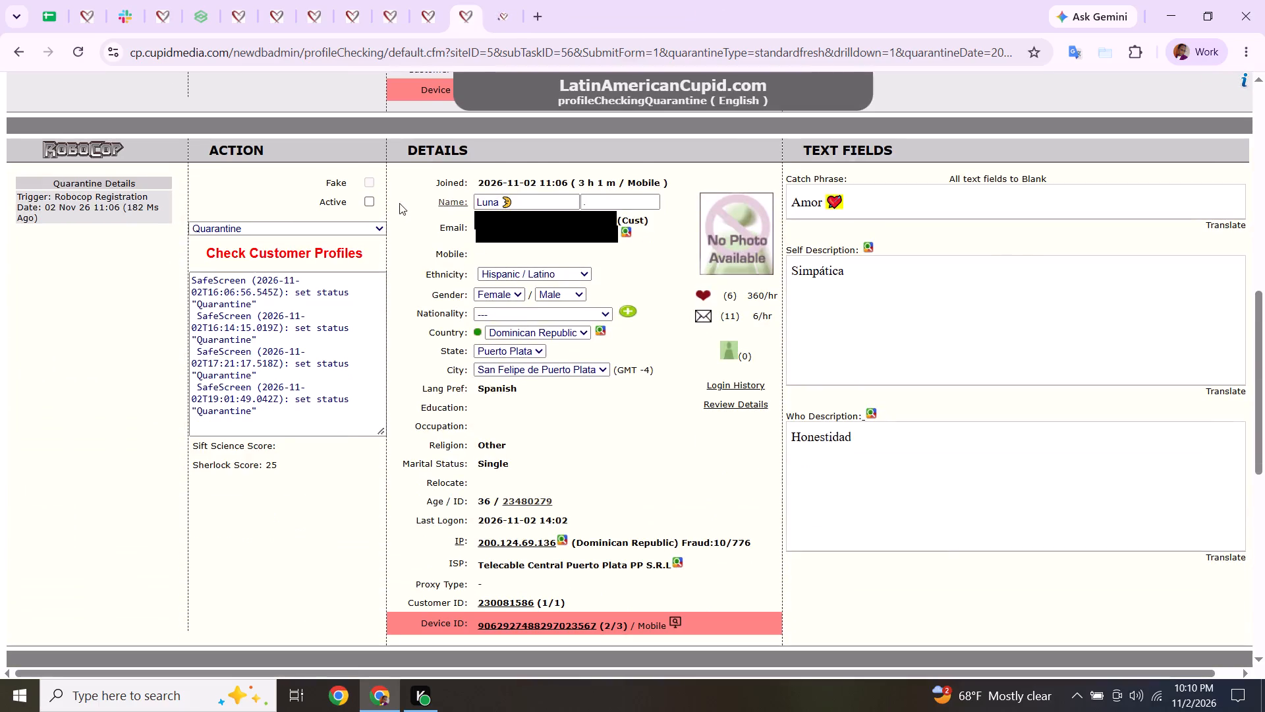
{"action": "left_click", "coordinate": [372, 200]}
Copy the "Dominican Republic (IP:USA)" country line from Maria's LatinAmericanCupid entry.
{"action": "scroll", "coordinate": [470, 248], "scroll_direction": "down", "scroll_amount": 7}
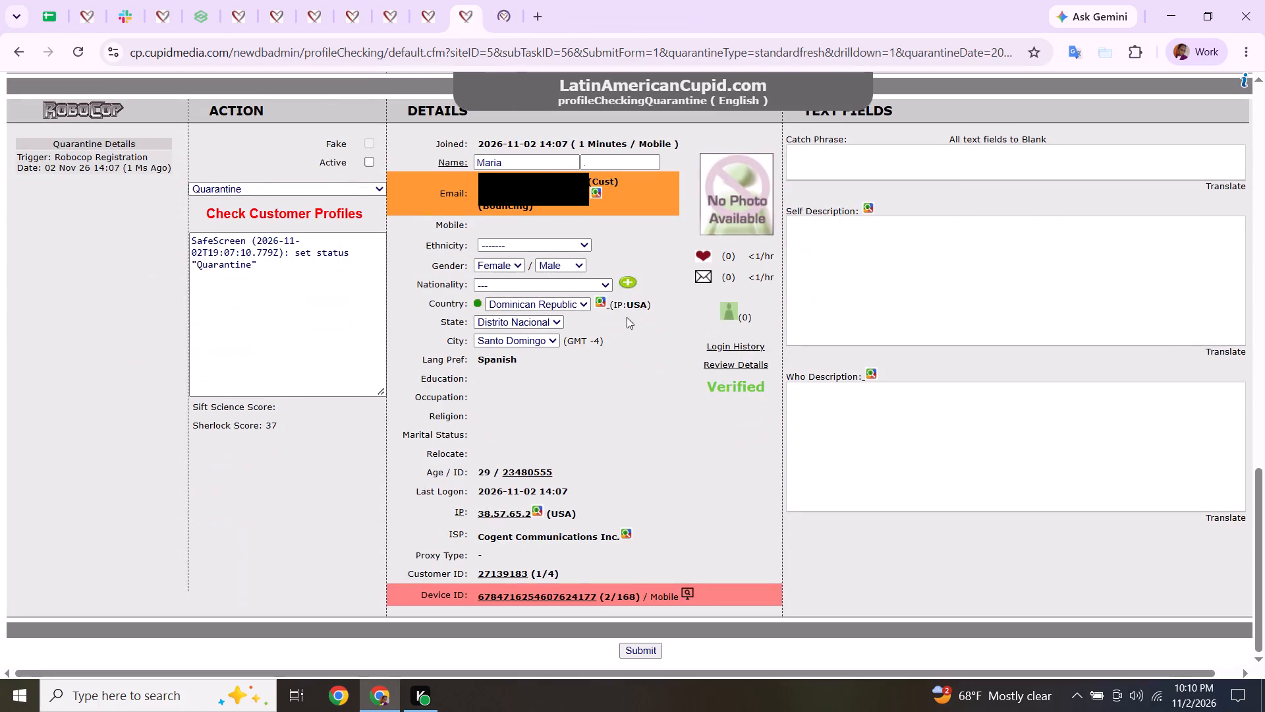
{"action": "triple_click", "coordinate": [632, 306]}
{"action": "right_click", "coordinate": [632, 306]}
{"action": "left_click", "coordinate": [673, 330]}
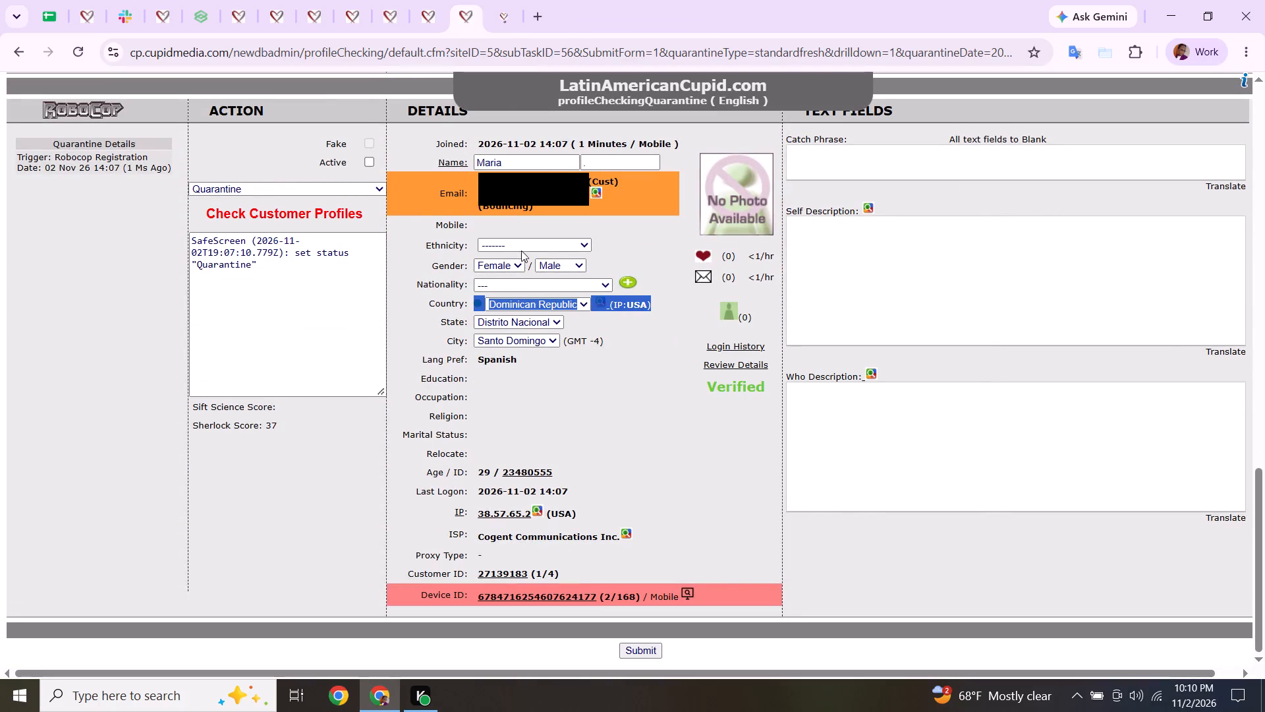
Mark Maria as Active and submit the LatinAmericanCupid quarantine queue.
{"action": "left_click", "coordinate": [372, 162]}
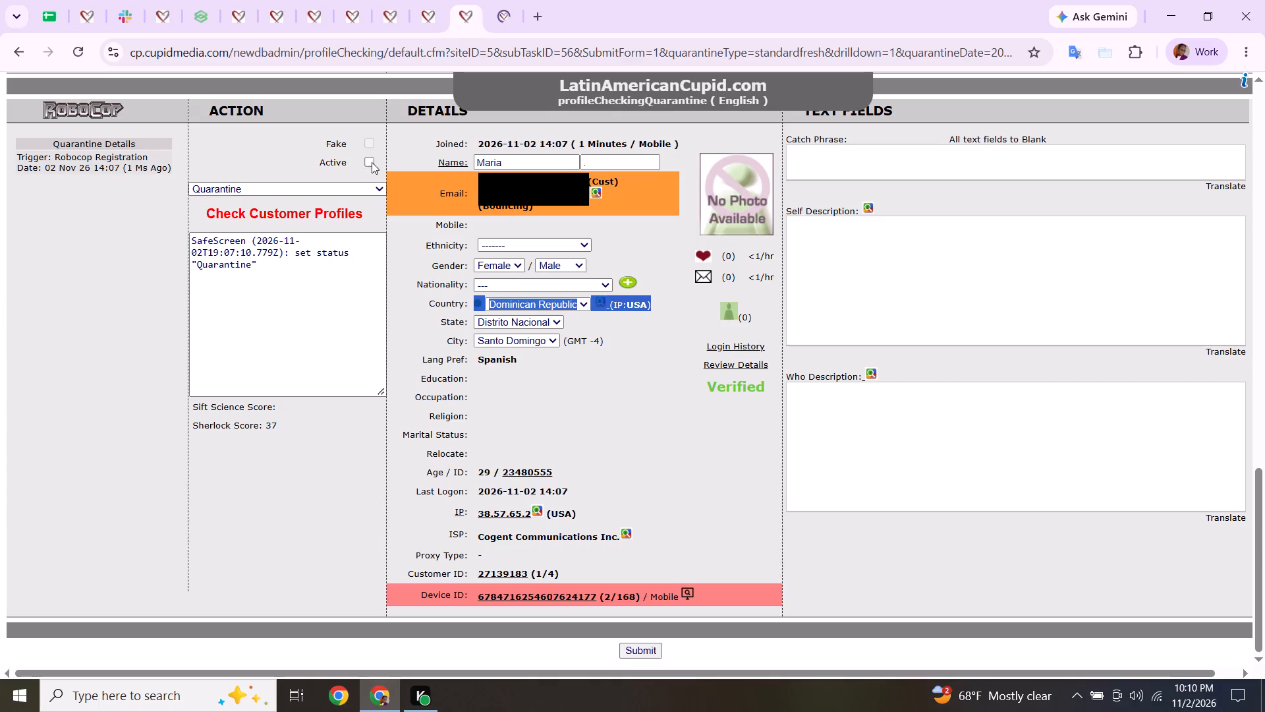
{"action": "scroll", "coordinate": [449, 320], "scroll_direction": "down", "scroll_amount": 4}
{"action": "left_click", "coordinate": [657, 652]}
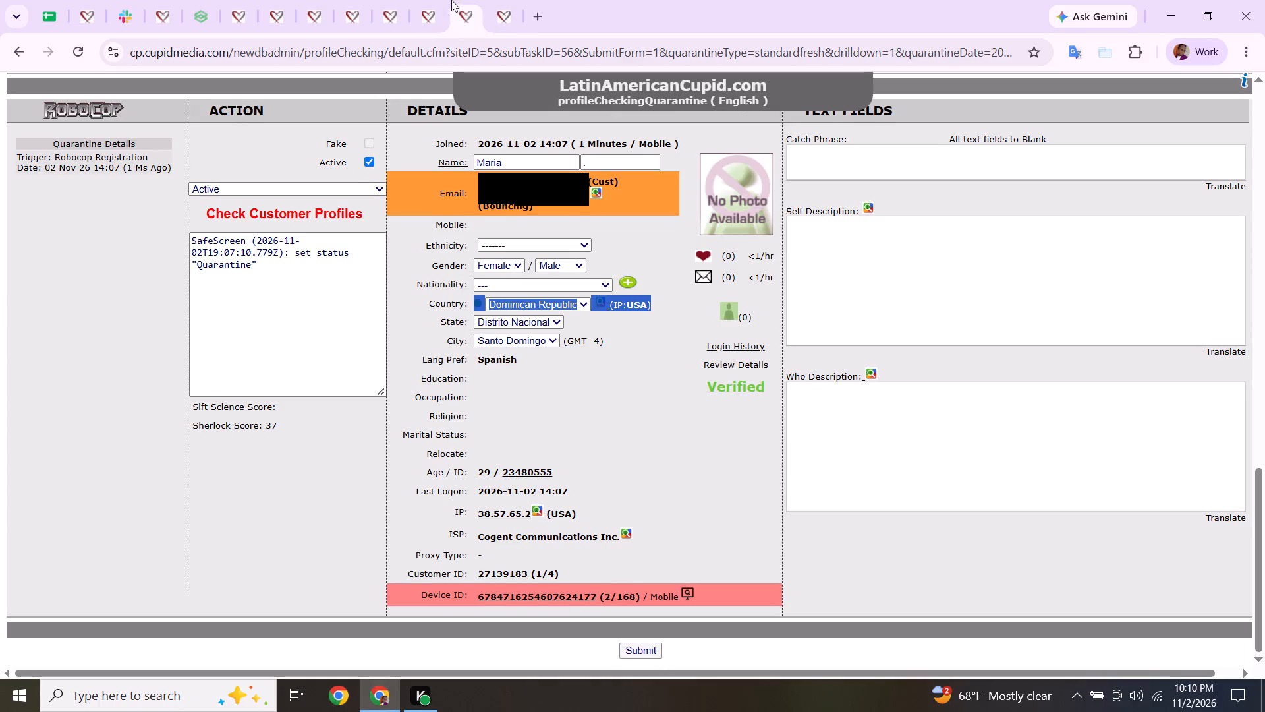
Review Mara's member profile from the PinkCupid queue, close it, and mark Mara as Active.
{"action": "left_click", "coordinate": [432, 6]}
{"action": "scroll", "coordinate": [494, 361], "scroll_direction": "down", "scroll_amount": 2}
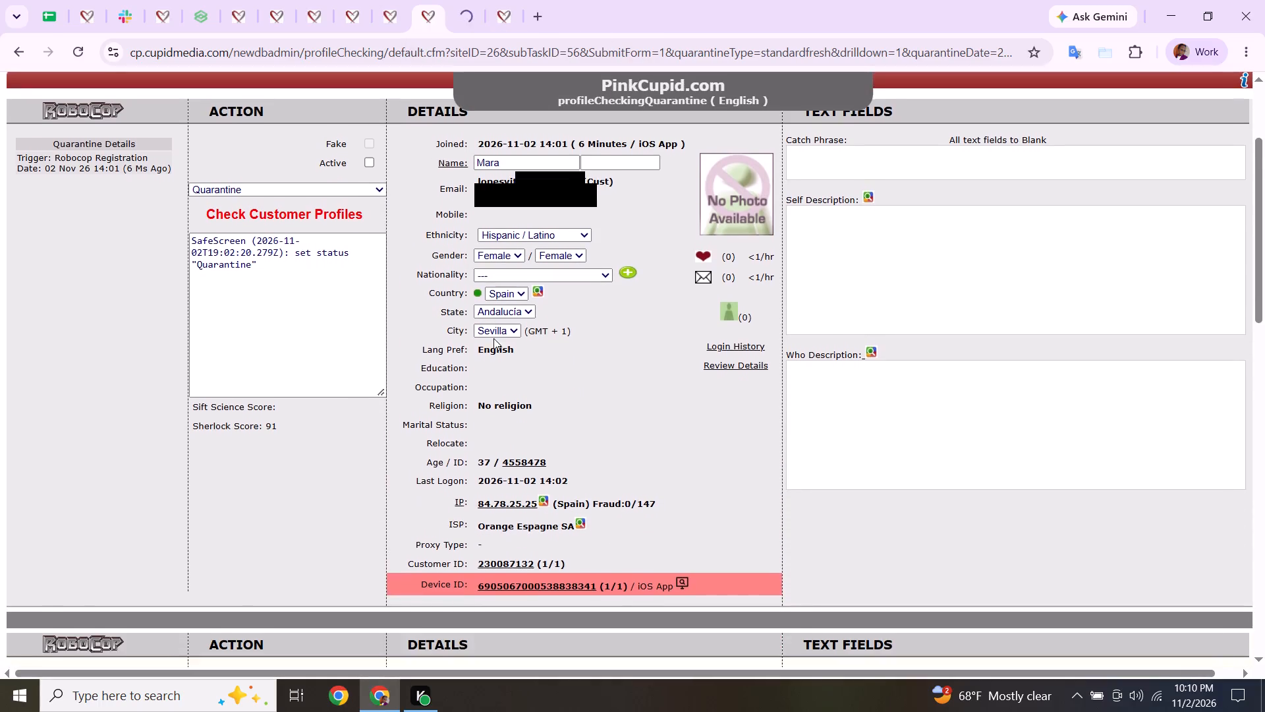
{"action": "left_click", "coordinate": [449, 167]}
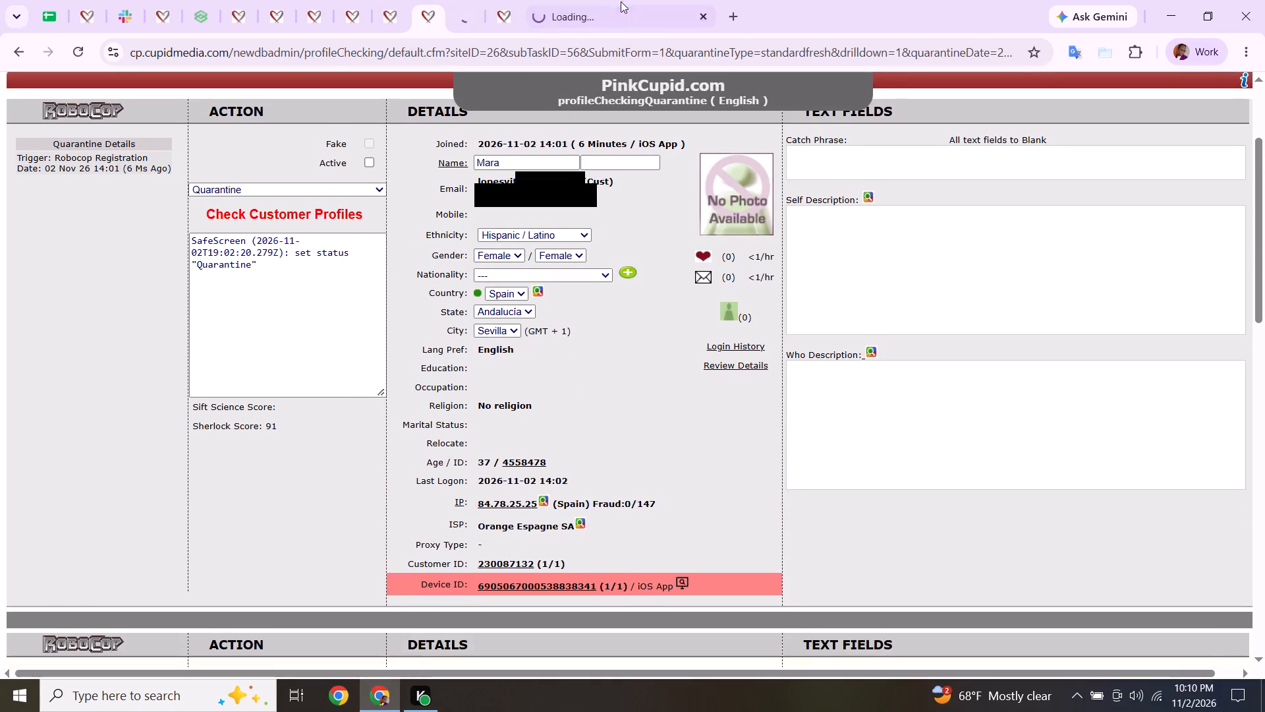
{"action": "left_click", "coordinate": [619, 0]}
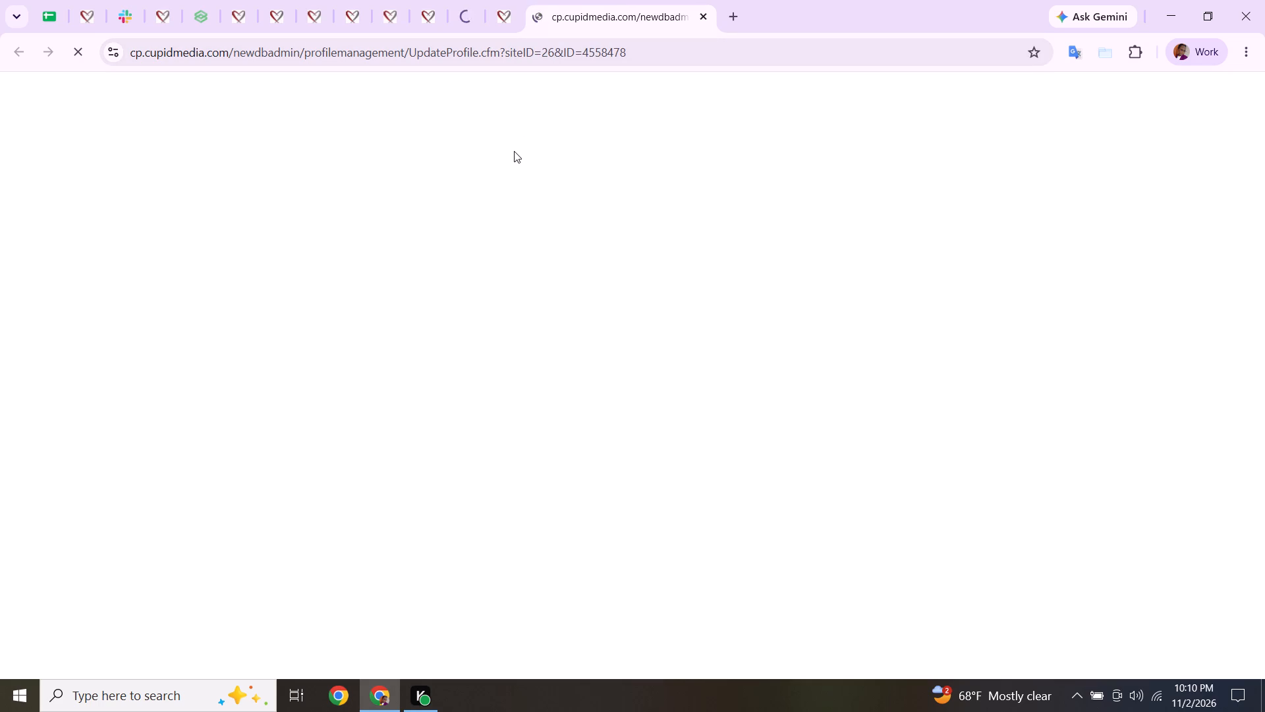
{"action": "scroll", "coordinate": [444, 268], "scroll_direction": "down", "scroll_amount": 5}
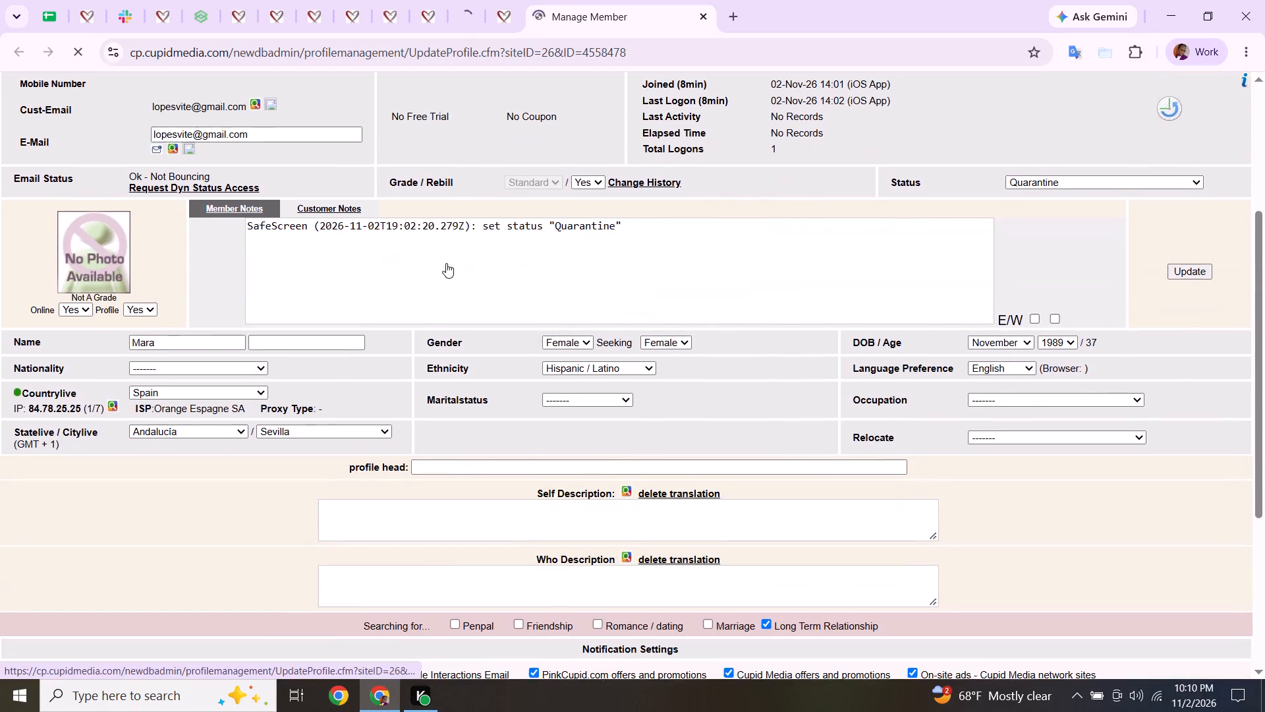
{"action": "scroll", "coordinate": [446, 264], "scroll_direction": "up", "scroll_amount": 5}
{"action": "left_click", "coordinate": [703, 15]}
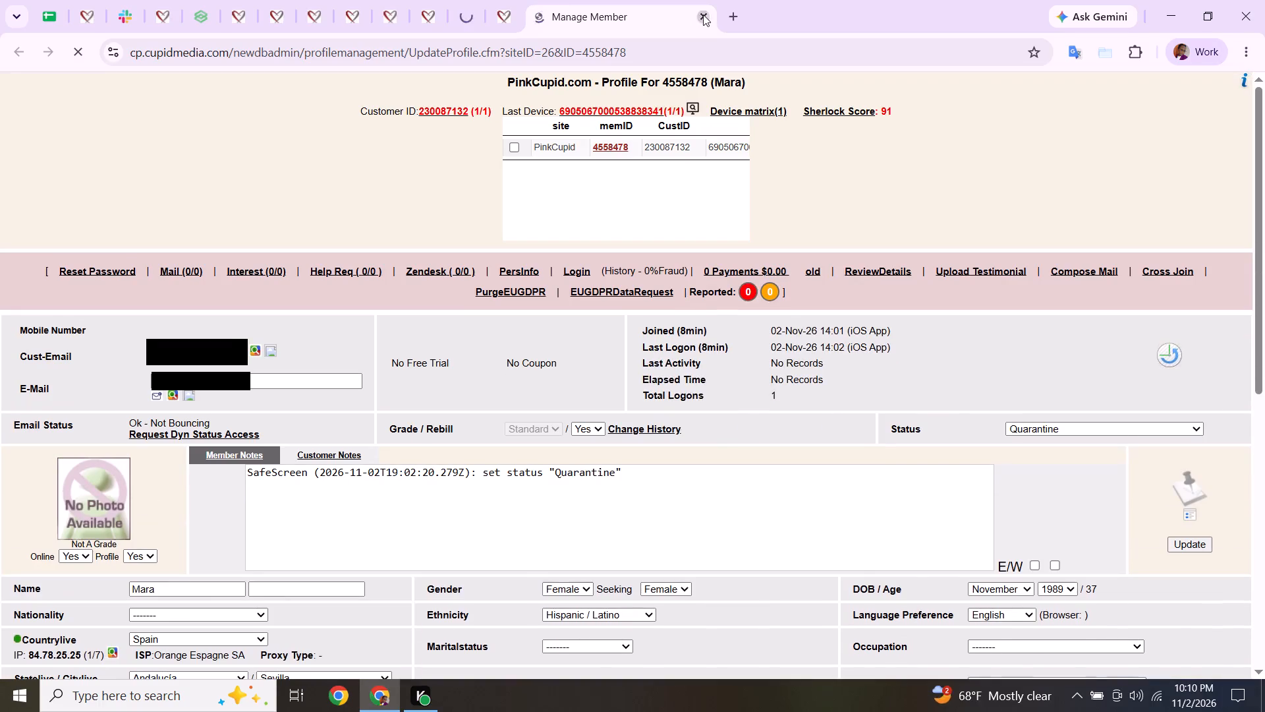
{"action": "left_click", "coordinate": [369, 163]}
Copy "(GMT -8) Browser(GMT + 1)" from Wilma's member profile and paste it into her PinkCupid quarantine notes as a new paragraph.
{"action": "scroll", "coordinate": [501, 288], "scroll_direction": "down", "scroll_amount": 5}
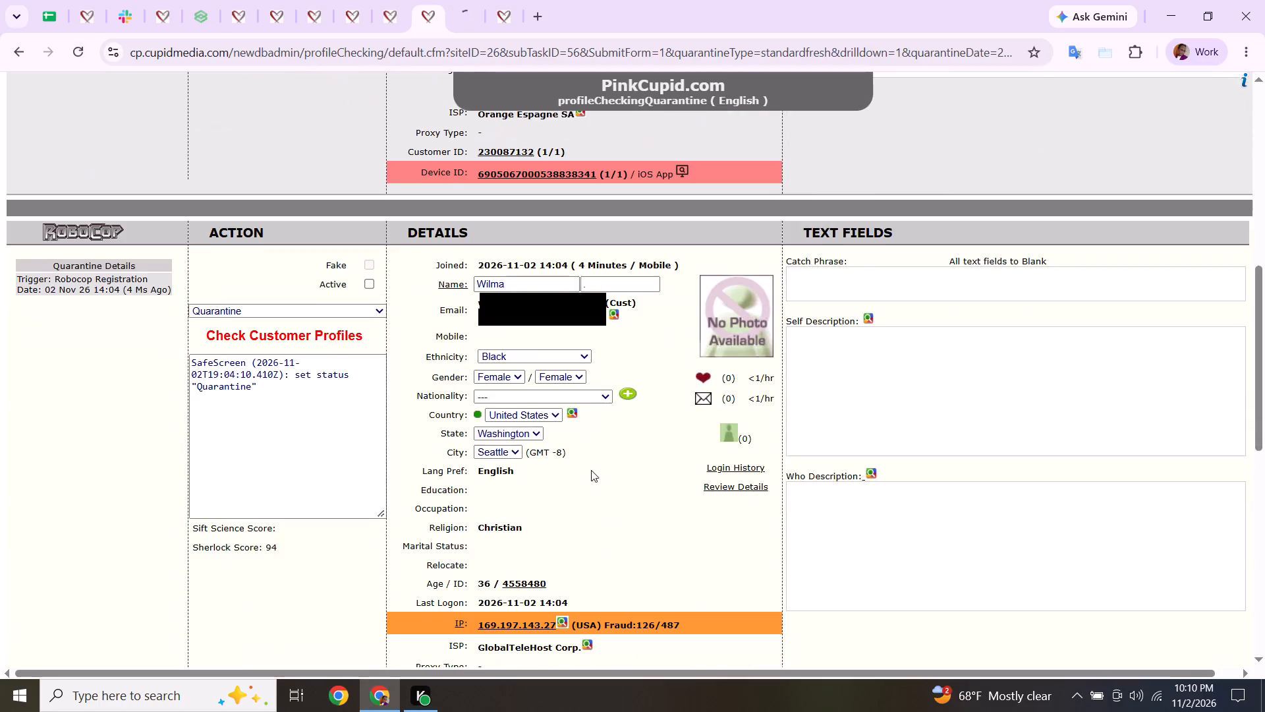
{"action": "scroll", "coordinate": [535, 340], "scroll_direction": "down", "scroll_amount": 2}
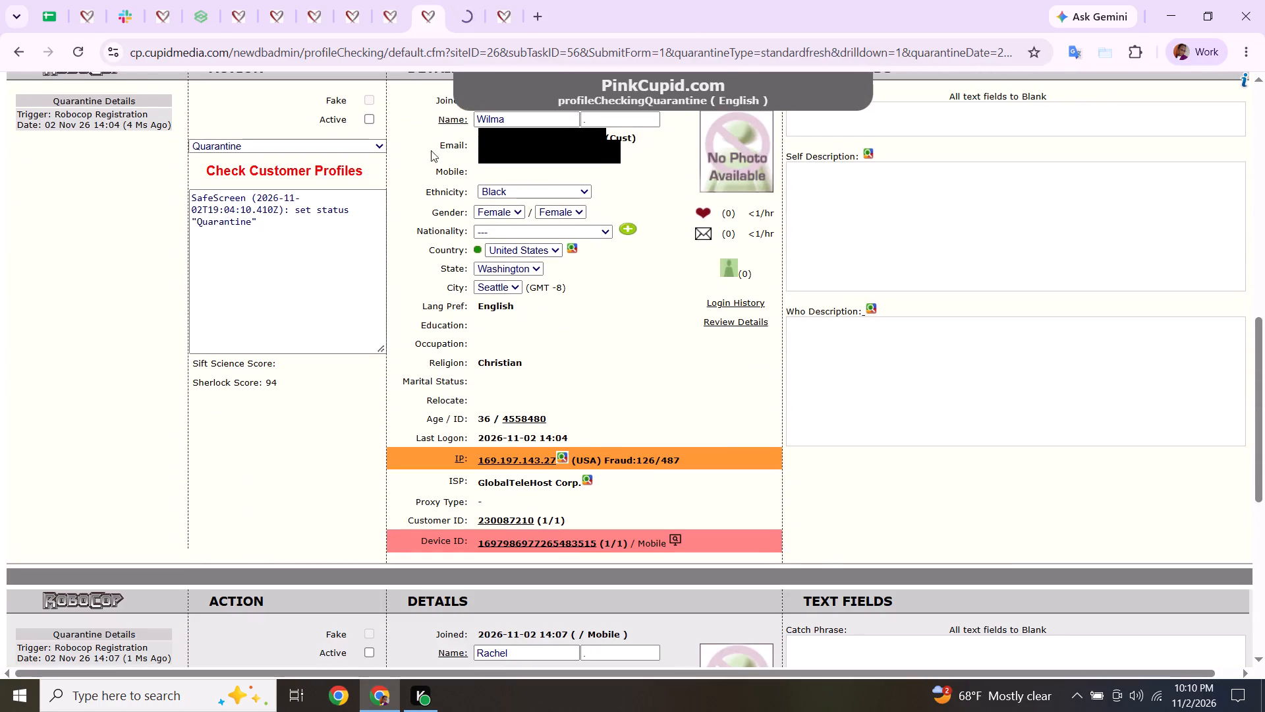
{"action": "left_click", "coordinate": [454, 119]}
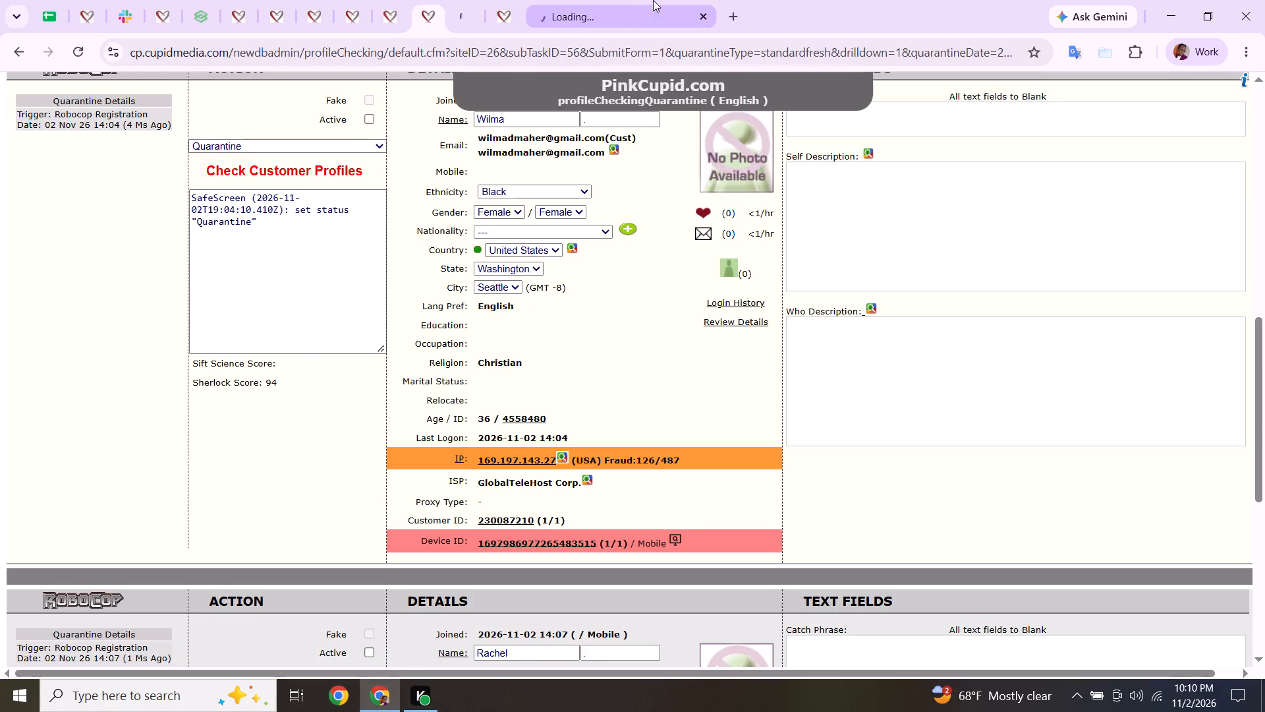
{"action": "left_click", "coordinate": [642, 8]}
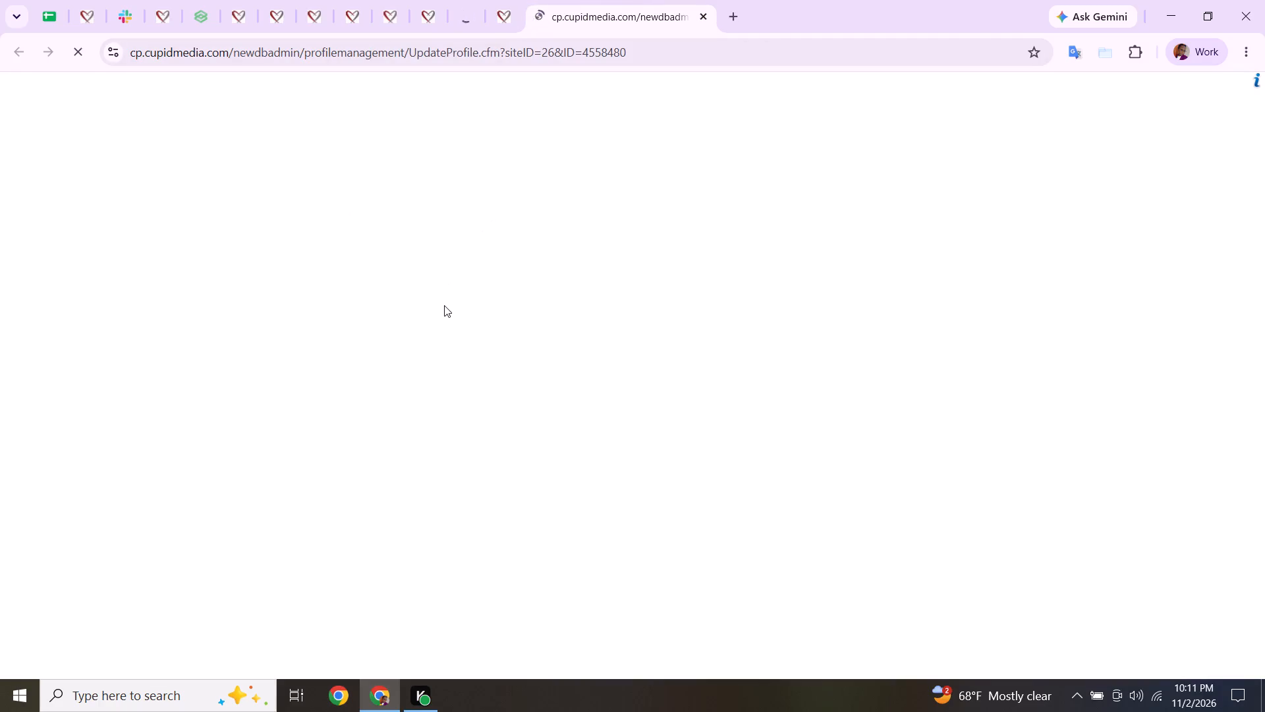
{"action": "scroll", "coordinate": [437, 353], "scroll_direction": "down", "scroll_amount": 5}
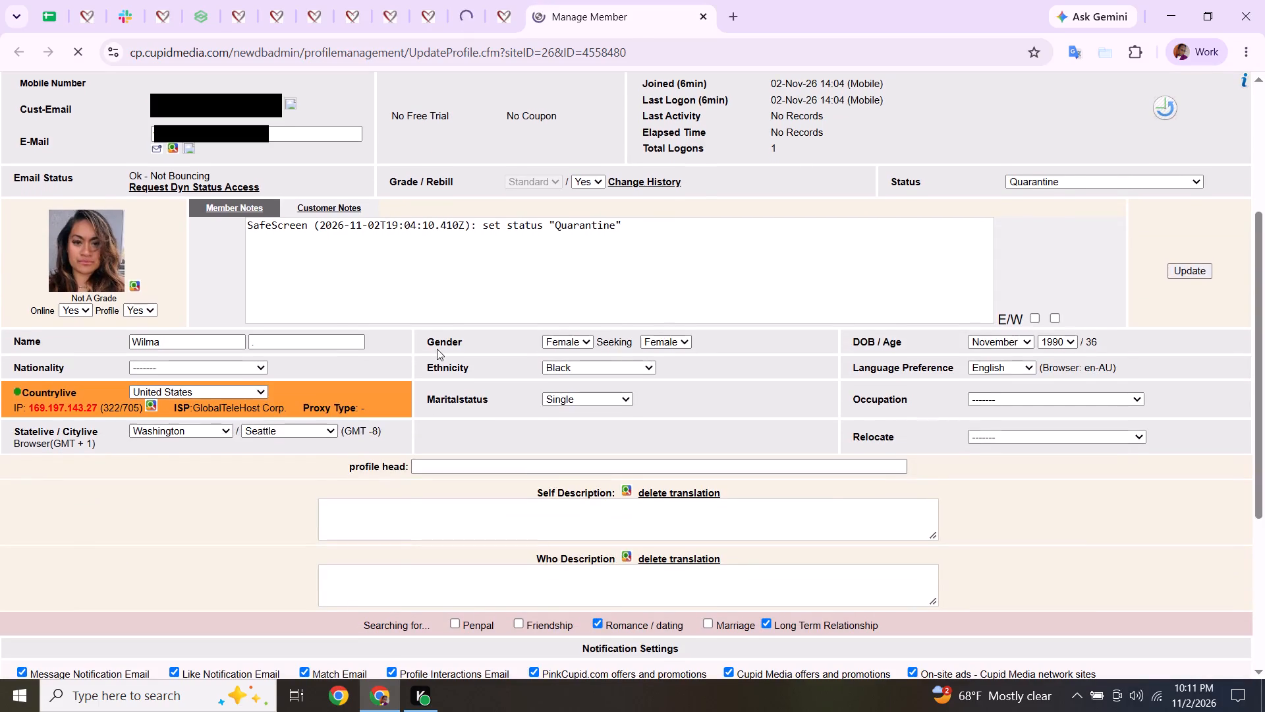
{"action": "left_click_drag", "start_coordinate": [339, 431], "coordinate": [350, 445]}
{"action": "right_click", "coordinate": [350, 435]}
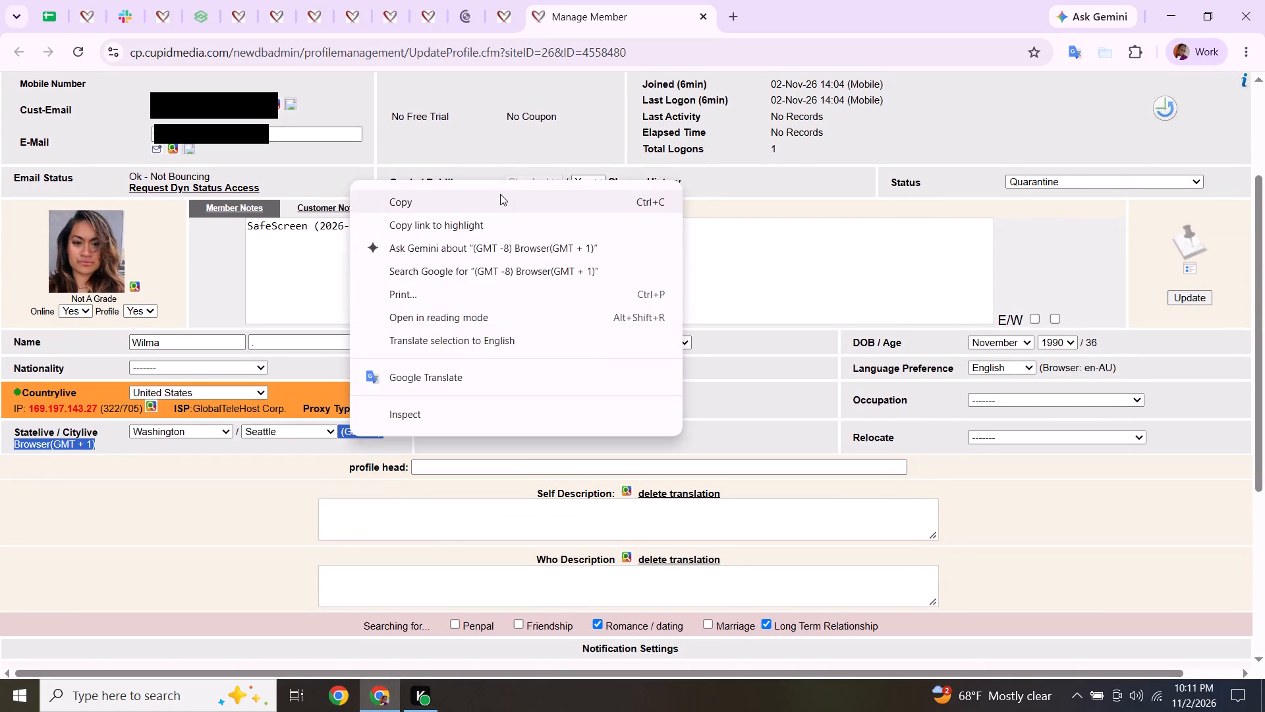
{"action": "left_click", "coordinate": [500, 194]}
{"action": "scroll", "coordinate": [669, 168], "scroll_direction": "up", "scroll_amount": 6}
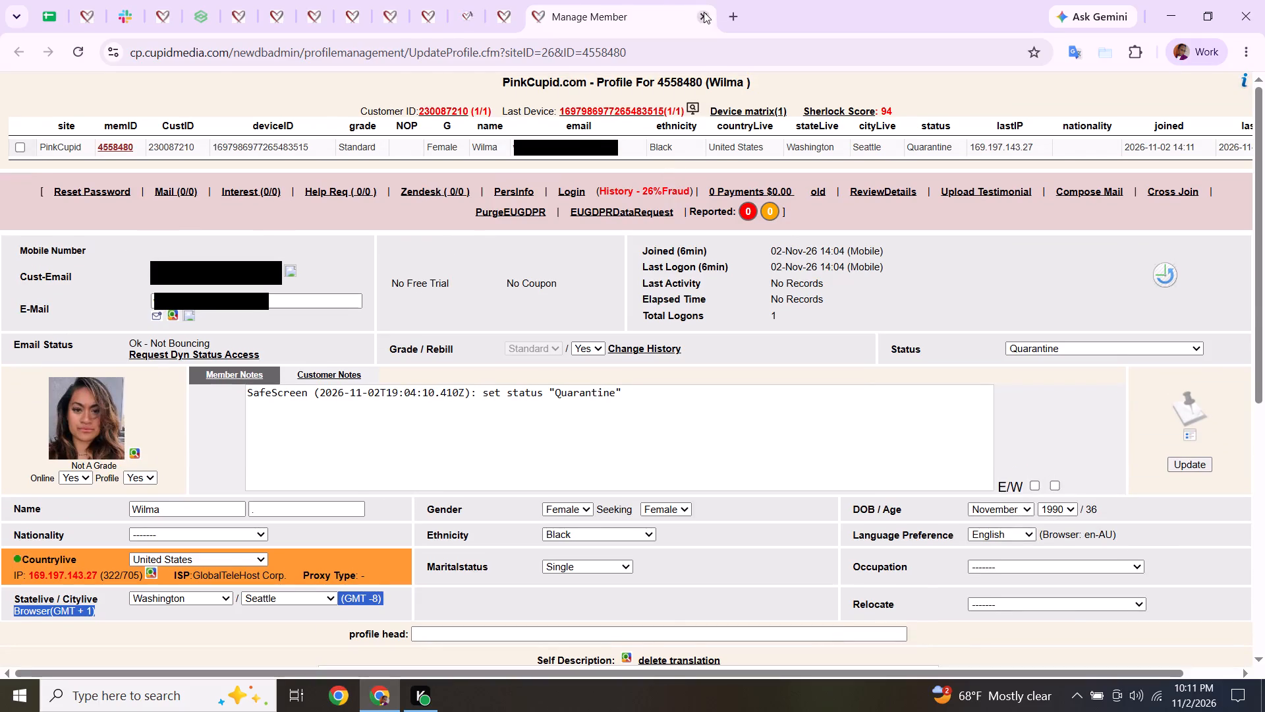
{"action": "left_click", "coordinate": [704, 12]}
{"action": "left_click", "coordinate": [312, 250]}
{"action": "key", "text": "Return"}
{"action": "key", "text": "Return"}
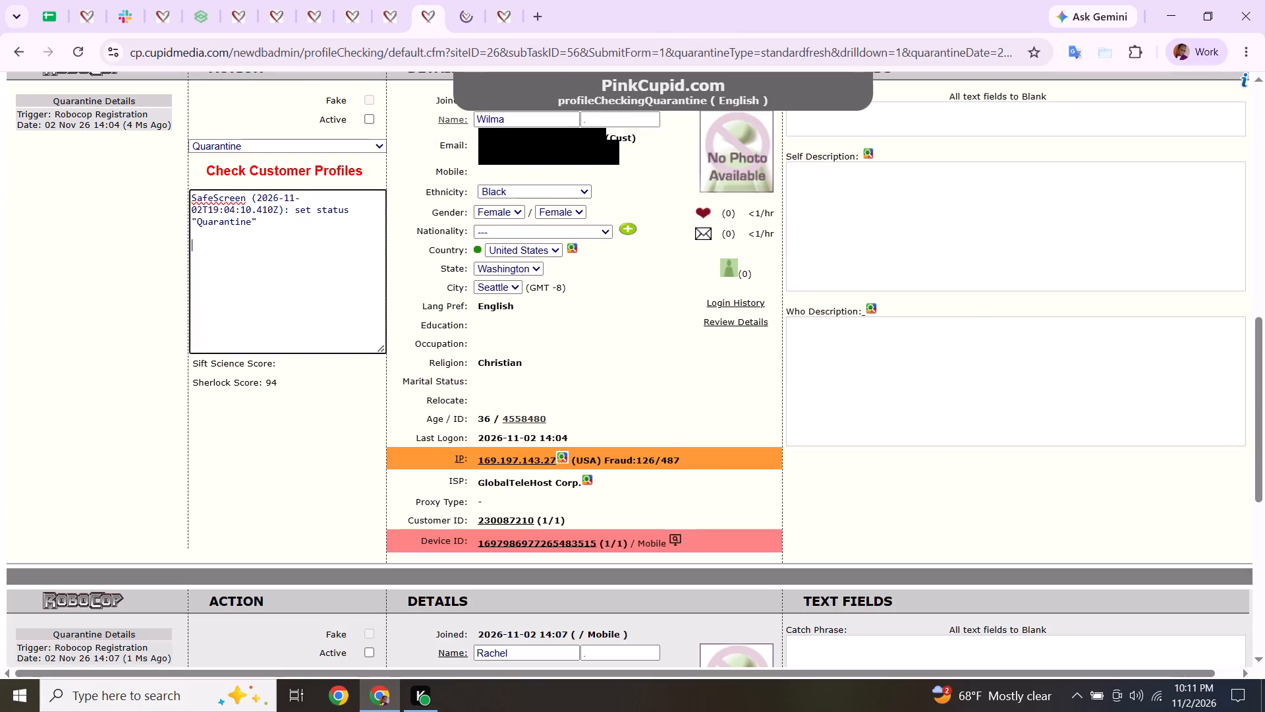
{"action": "right_click", "coordinate": [264, 254]}
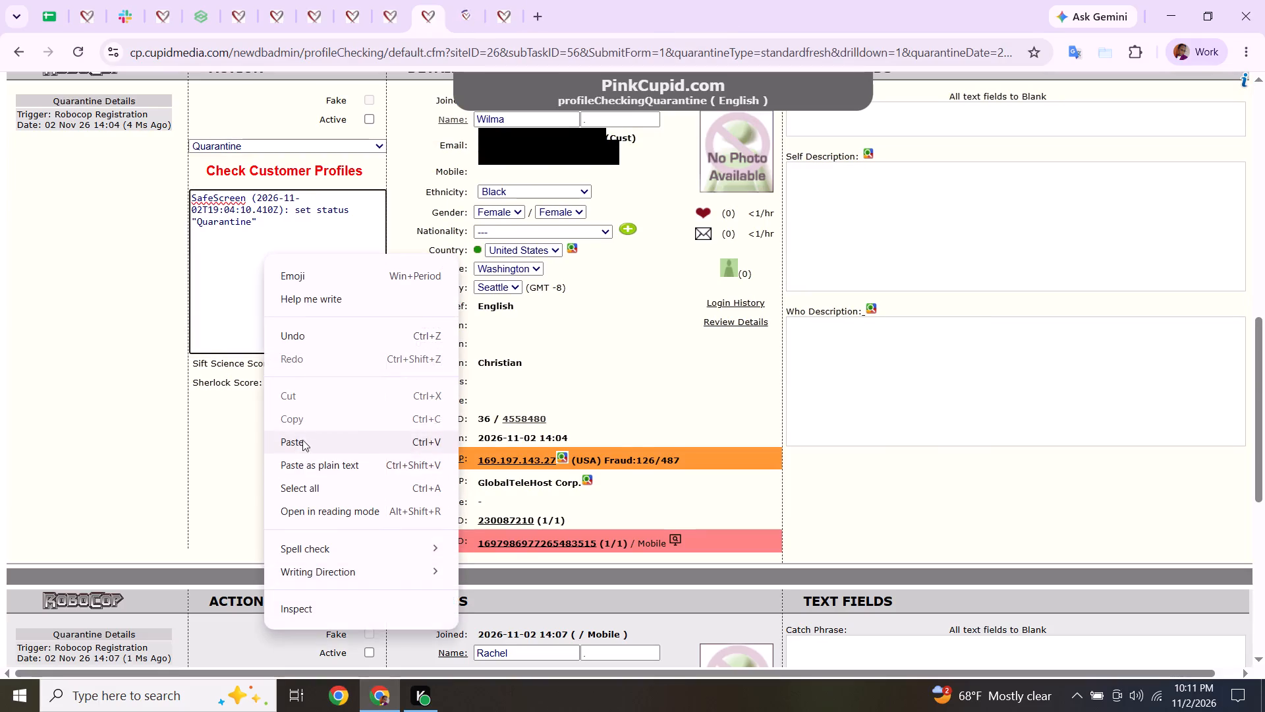
{"action": "left_click", "coordinate": [302, 438]}
{"action": "scroll", "coordinate": [523, 322], "scroll_direction": "down", "scroll_amount": 6}
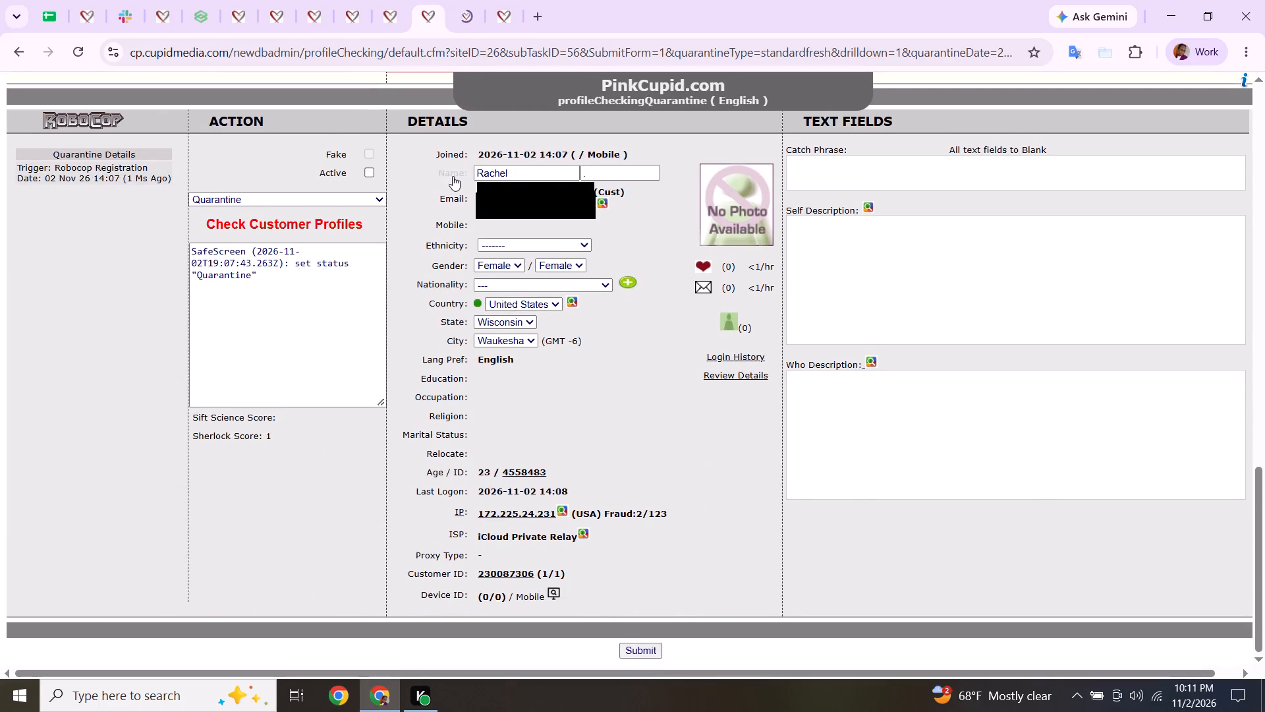
{"action": "left_click", "coordinate": [453, 176]}
{"action": "left_click", "coordinate": [636, 1]}
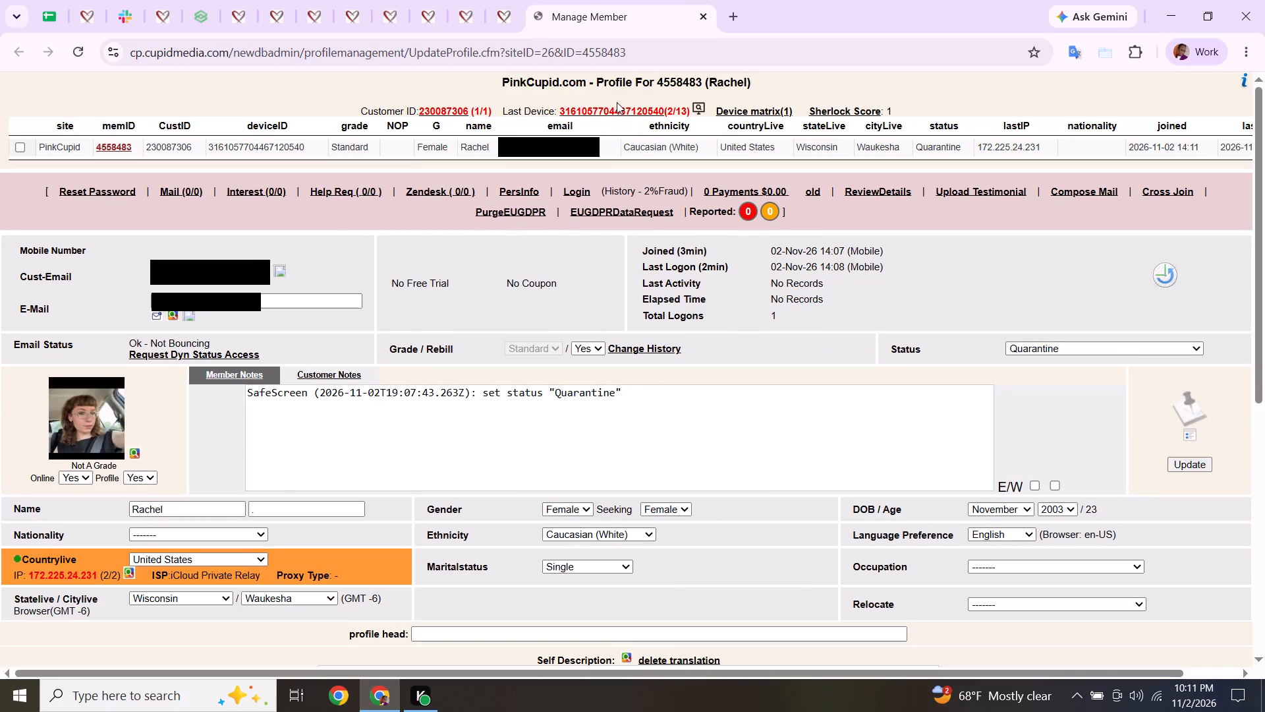
{"action": "scroll", "coordinate": [505, 236], "scroll_direction": "down", "scroll_amount": 2}
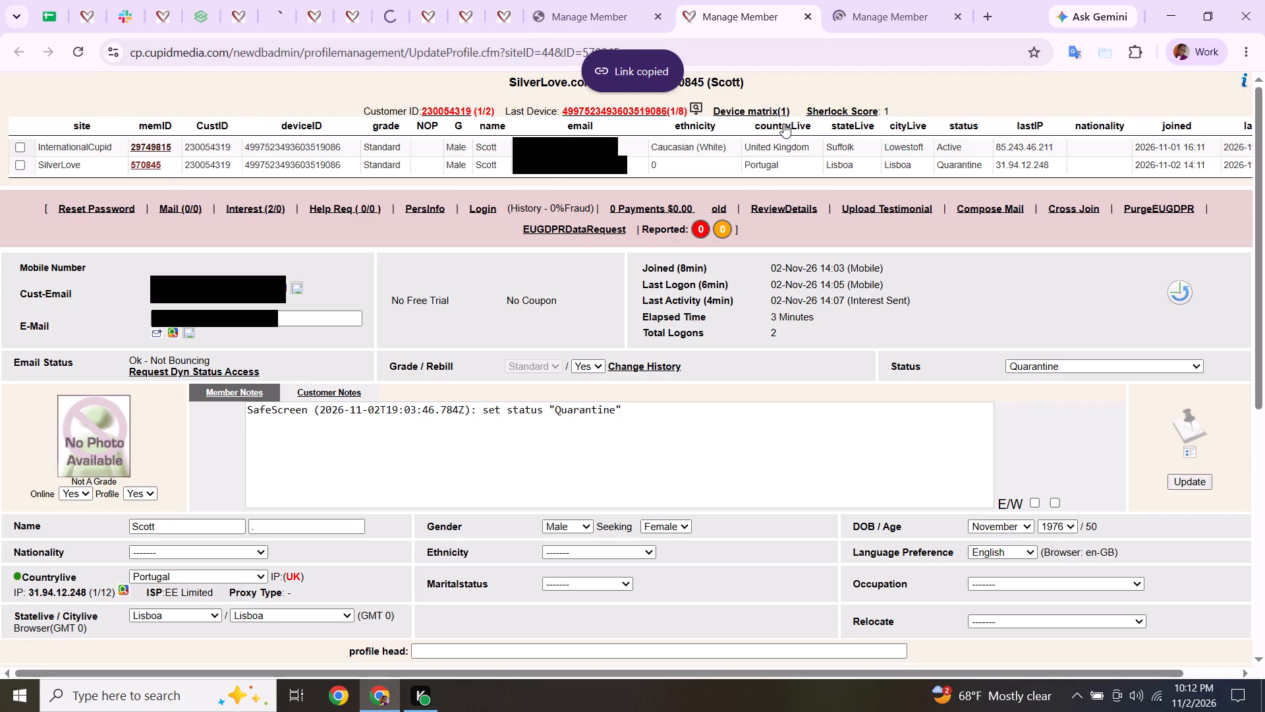
{"action": "left_click", "coordinate": [872, 12]}
{"action": "right_click", "coordinate": [479, 510]}
{"action": "left_click", "coordinate": [510, 326]}
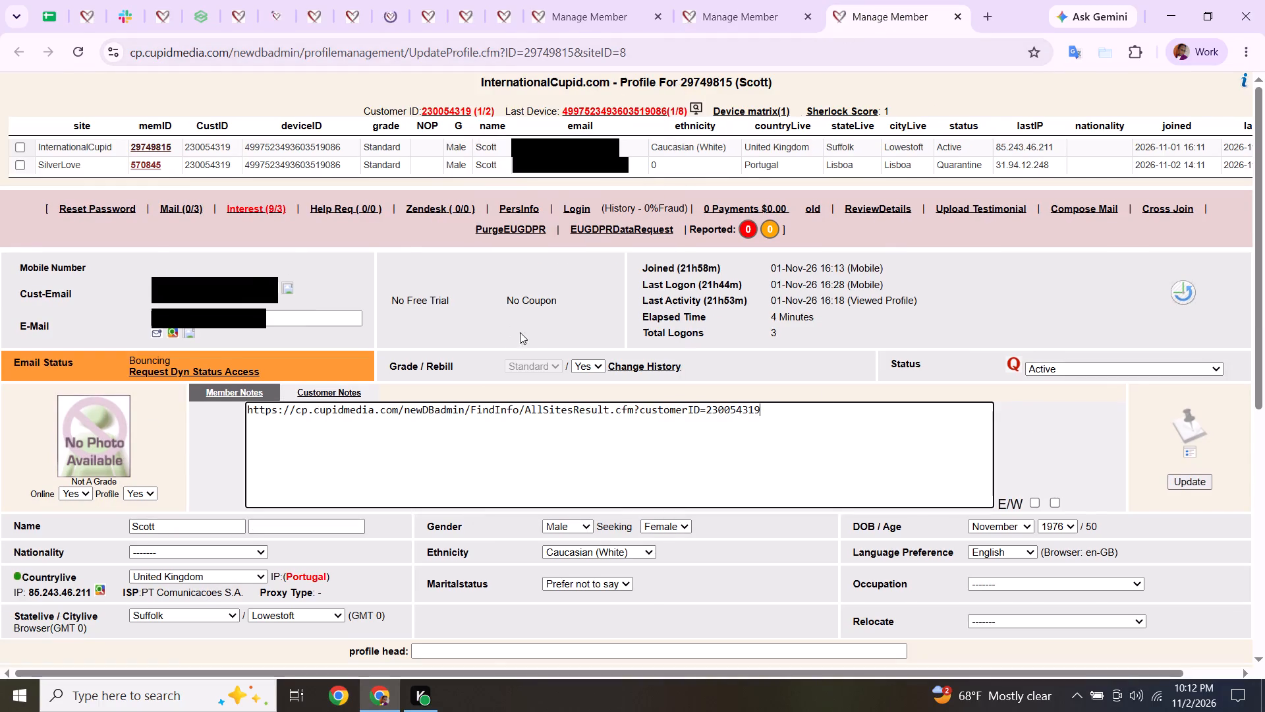
Set the status of Scott's InternationalCupid profile to Quarantine and update the profile.
{"action": "left_click", "coordinate": [1068, 372]}
{"action": "scroll", "coordinate": [1077, 133], "scroll_direction": "down", "scroll_amount": 4}
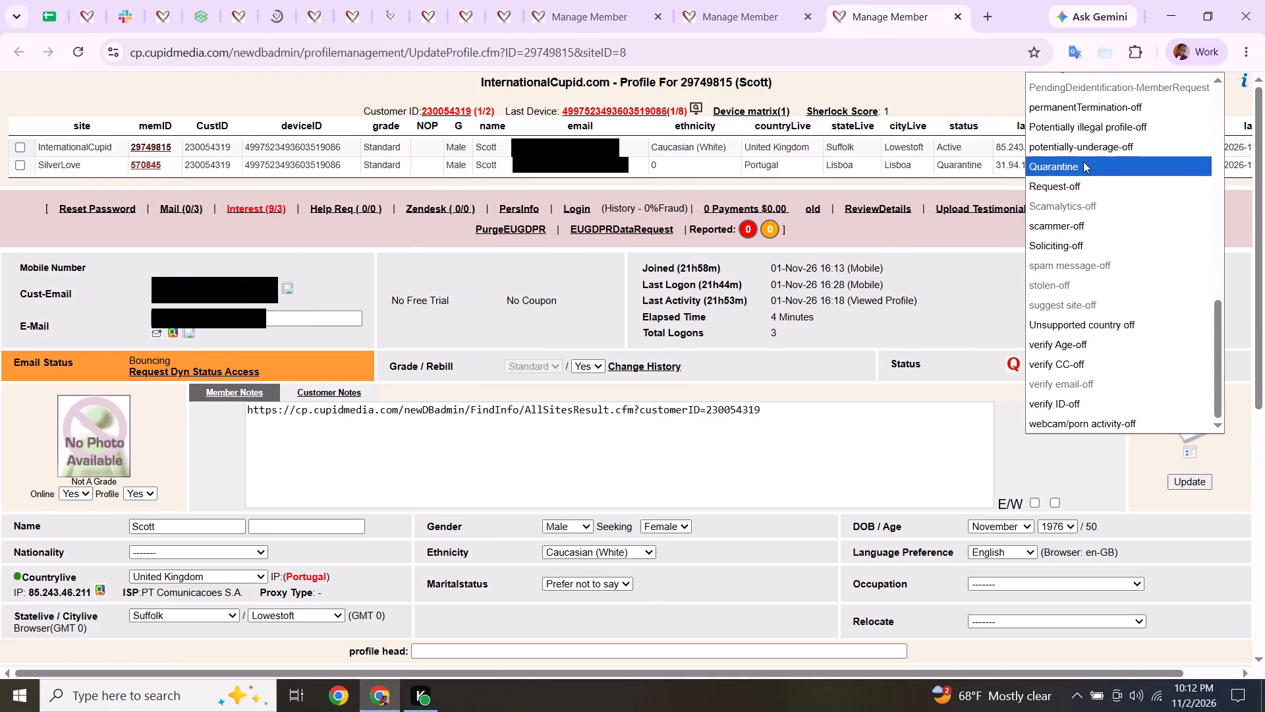
{"action": "left_click", "coordinate": [1083, 162]}
{"action": "left_click", "coordinate": [1194, 483]}
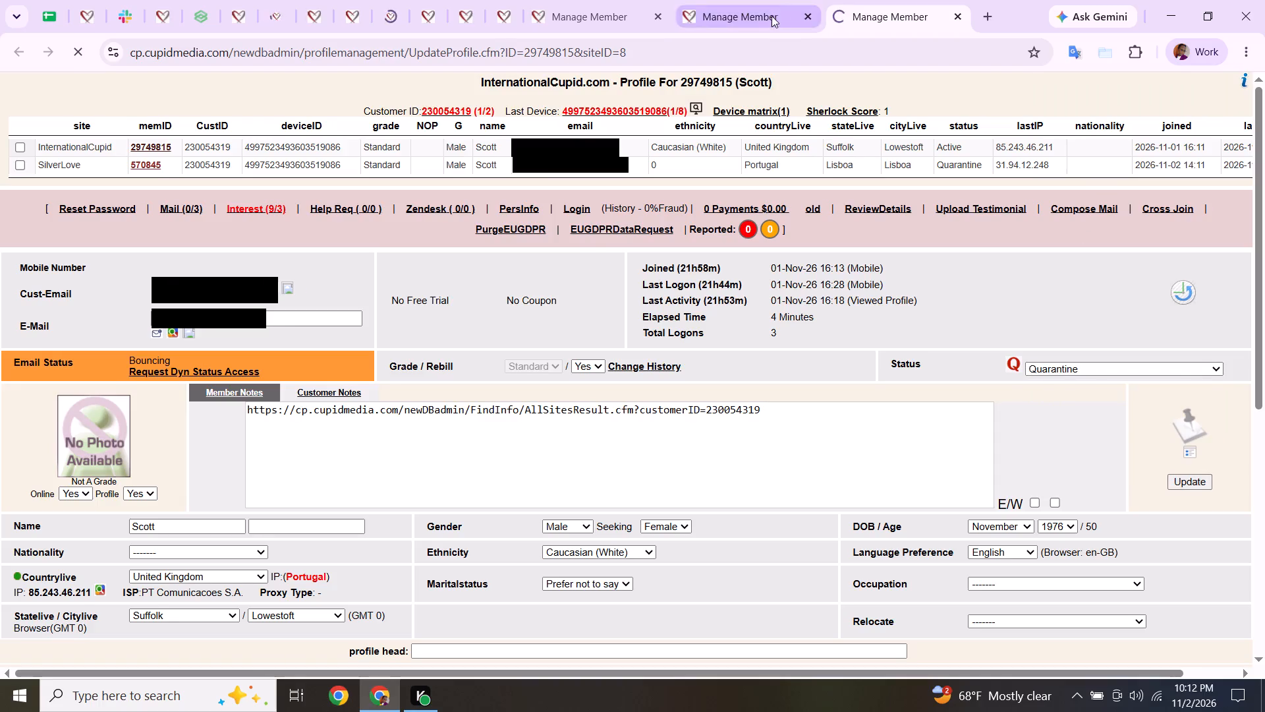
Return to Stephanie's PinkCupid member profile and search her profile photo with Google Lens.
{"action": "left_click", "coordinate": [772, 16]}
{"action": "left_click", "coordinate": [596, 11]}
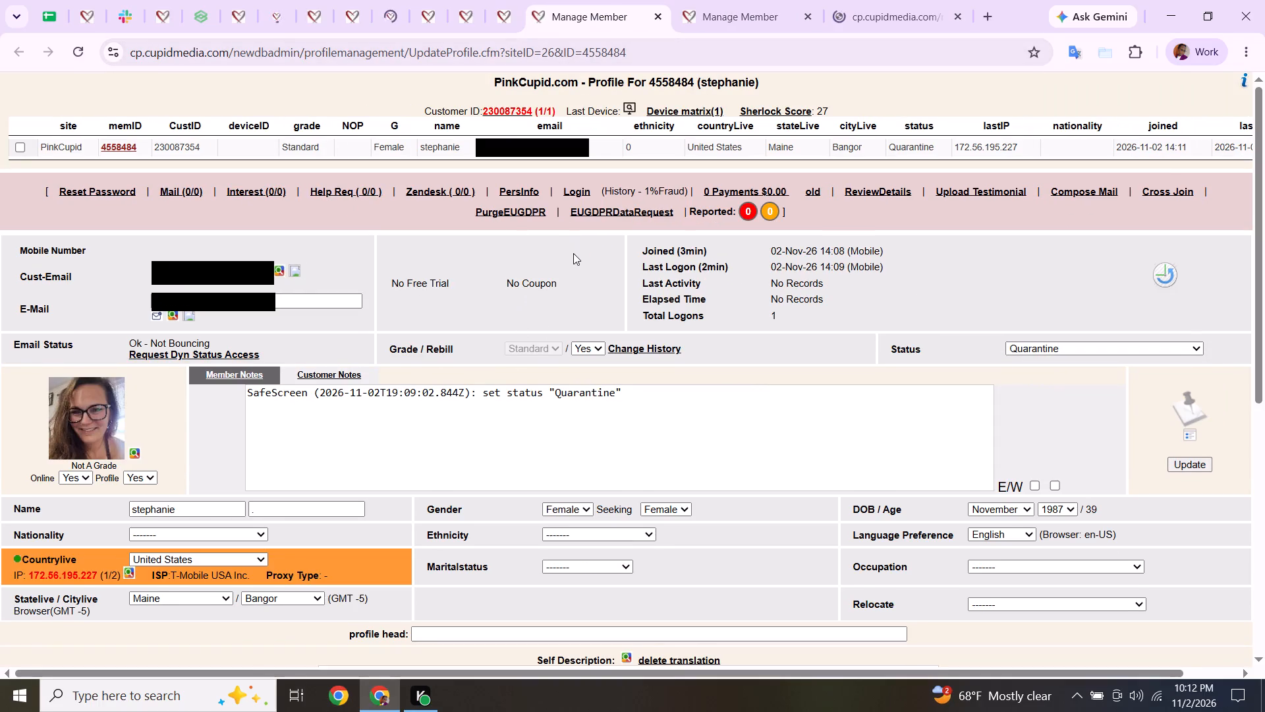
{"action": "right_click", "coordinate": [84, 413]}
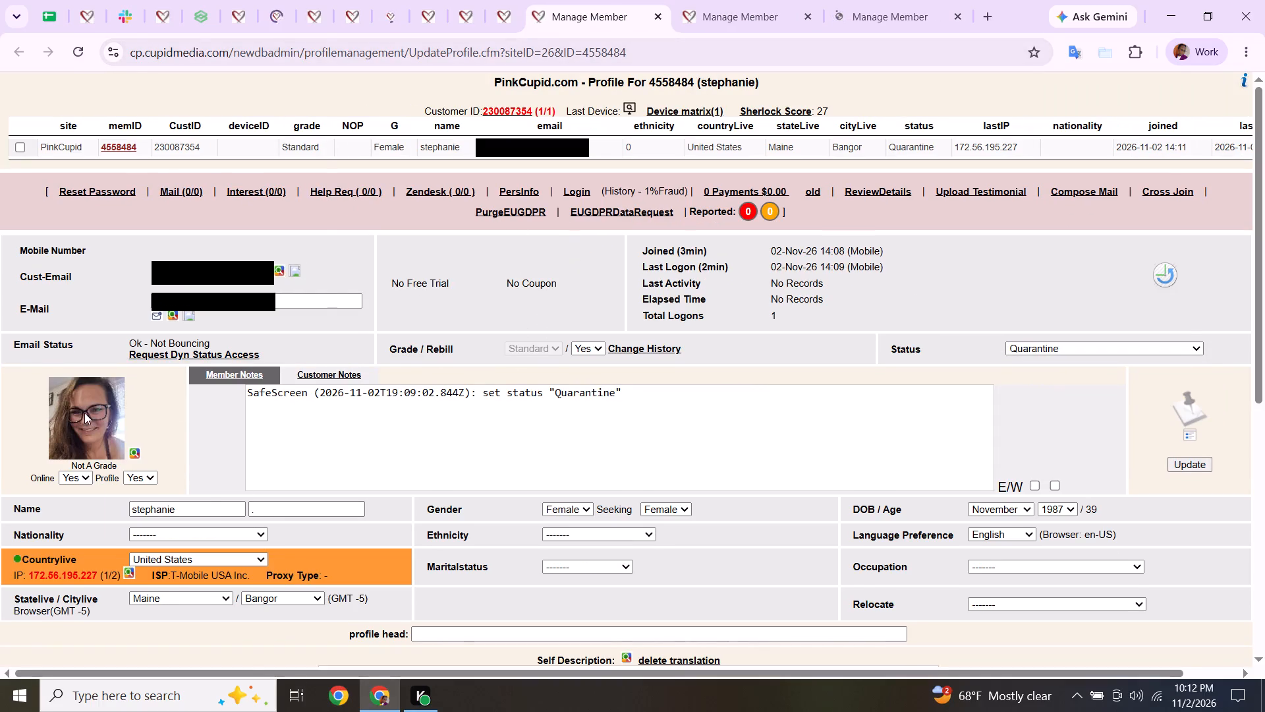
{"action": "left_click", "coordinate": [182, 342]}
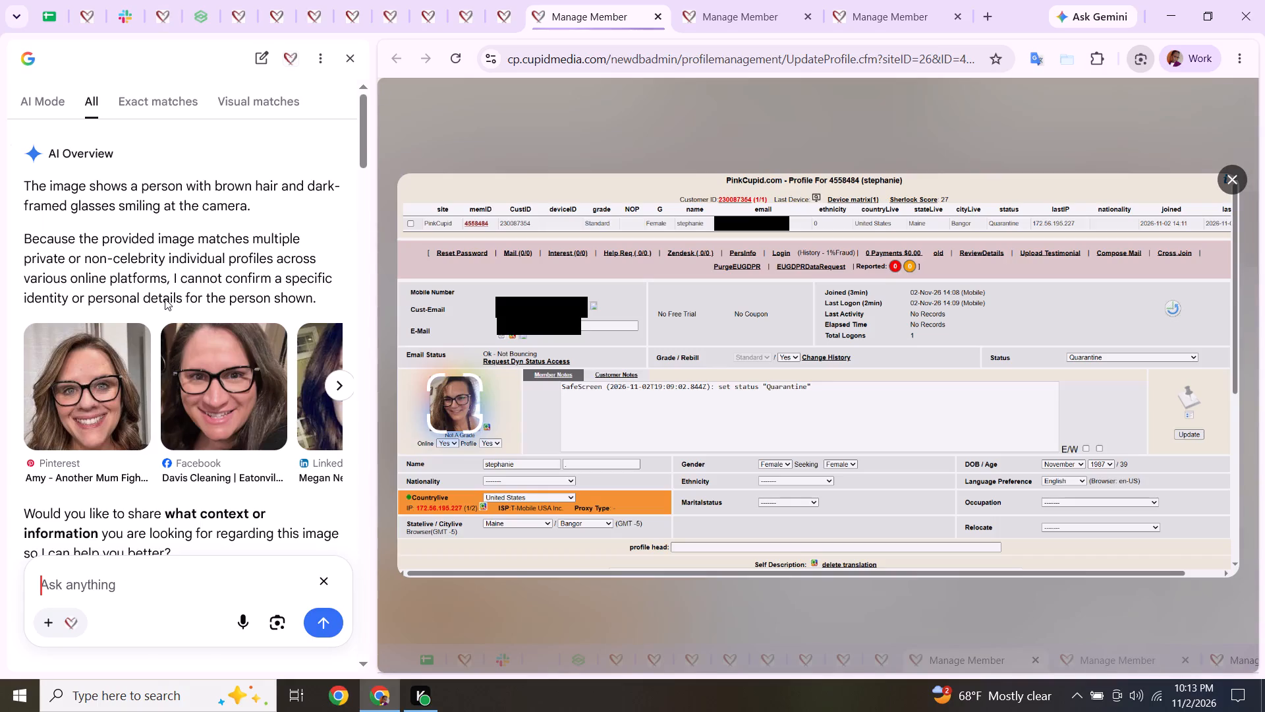
Copy the link of the Pinterest match for Stephanie's photo from the Google Lens results and close the results.
{"action": "scroll", "coordinate": [127, 343], "scroll_direction": "down", "scroll_amount": 1}
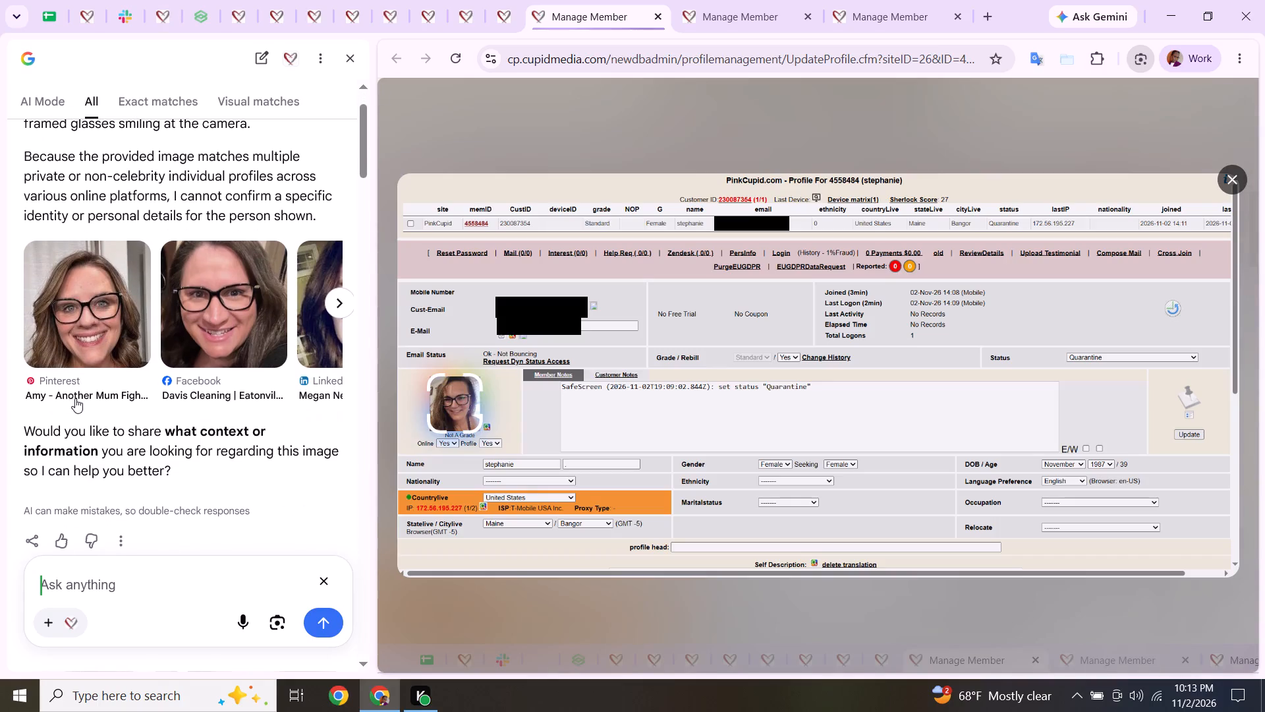
{"action": "right_click", "coordinate": [76, 395]}
{"action": "left_click", "coordinate": [149, 543]}
{"action": "scroll", "coordinate": [197, 377], "scroll_direction": "down", "scroll_amount": 5}
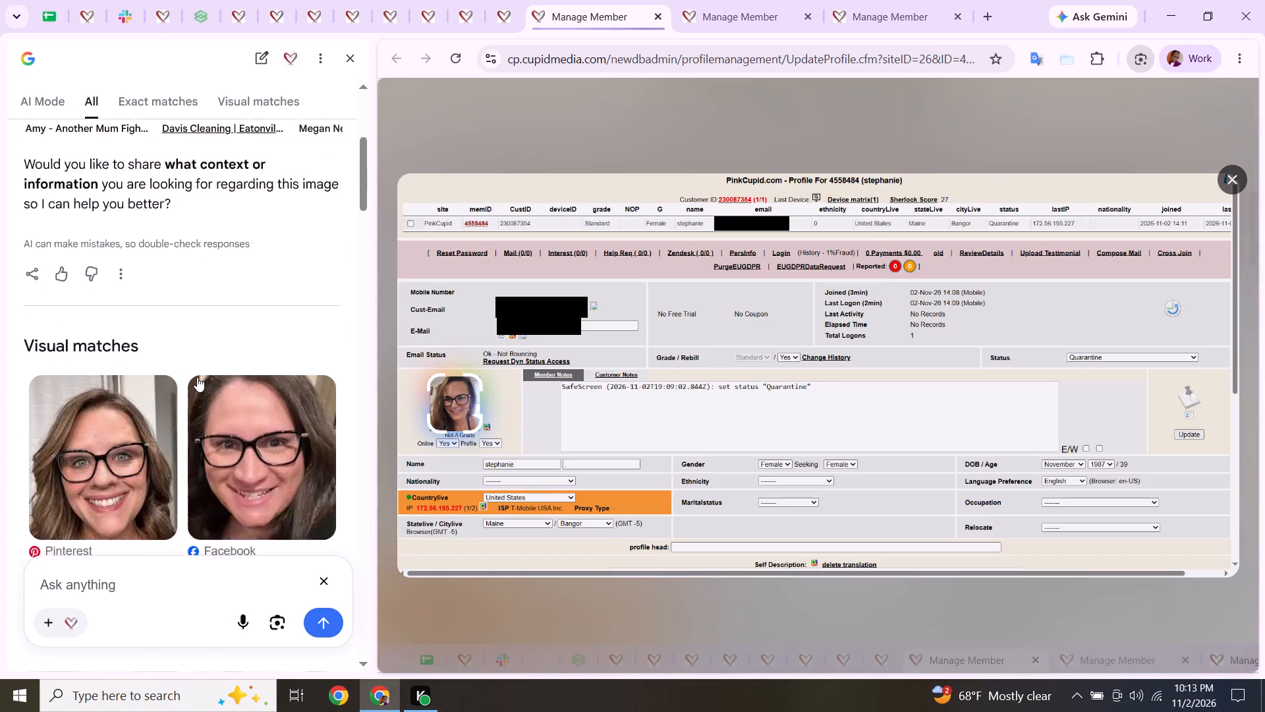
{"action": "left_click", "coordinate": [351, 59]}
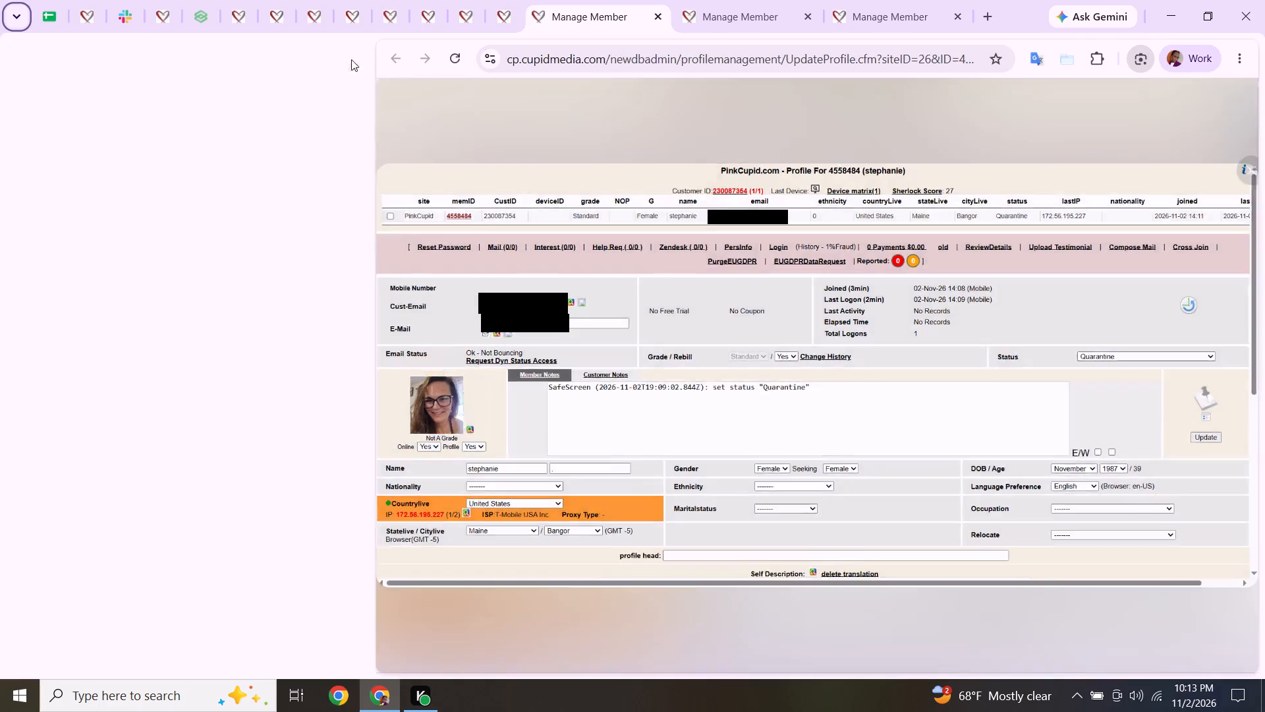
Paste the copied Pinterest link into Stephanie's notes in the PinkCupid quarantine queue and submit the queue.
{"action": "left_click", "coordinate": [503, 7]}
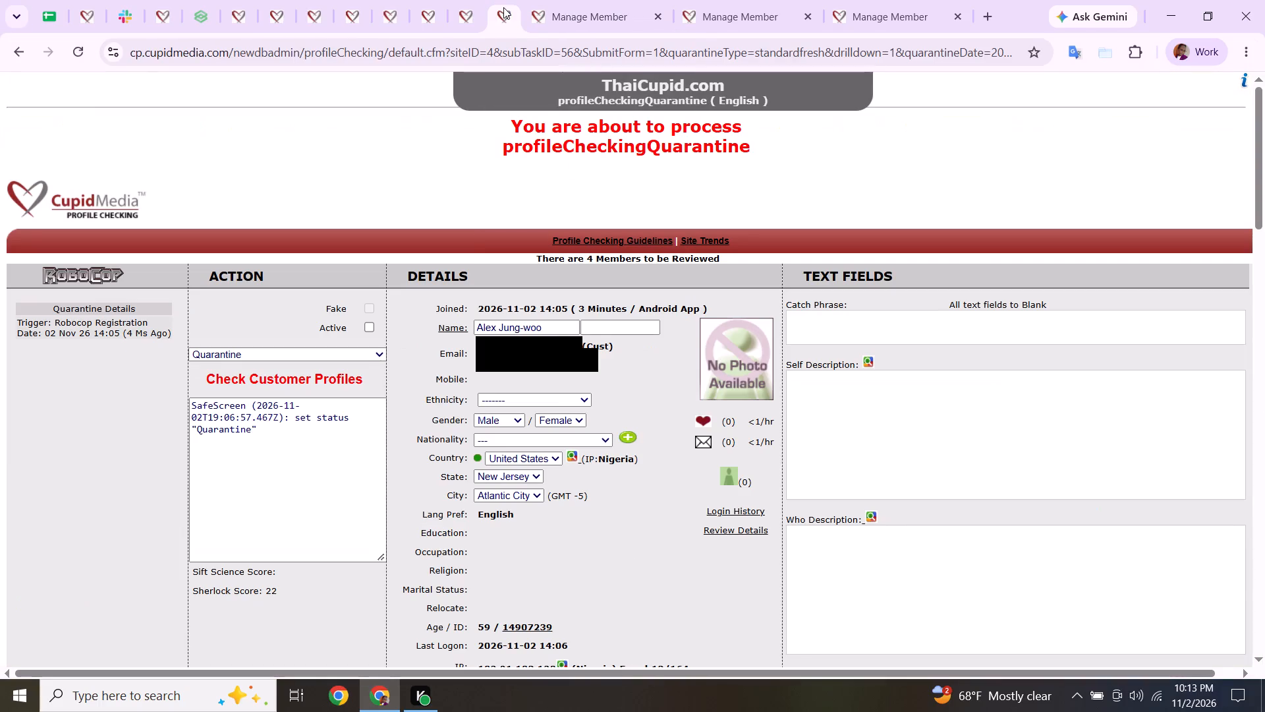
{"action": "left_click", "coordinate": [476, 9]}
{"action": "left_click", "coordinate": [432, 9]}
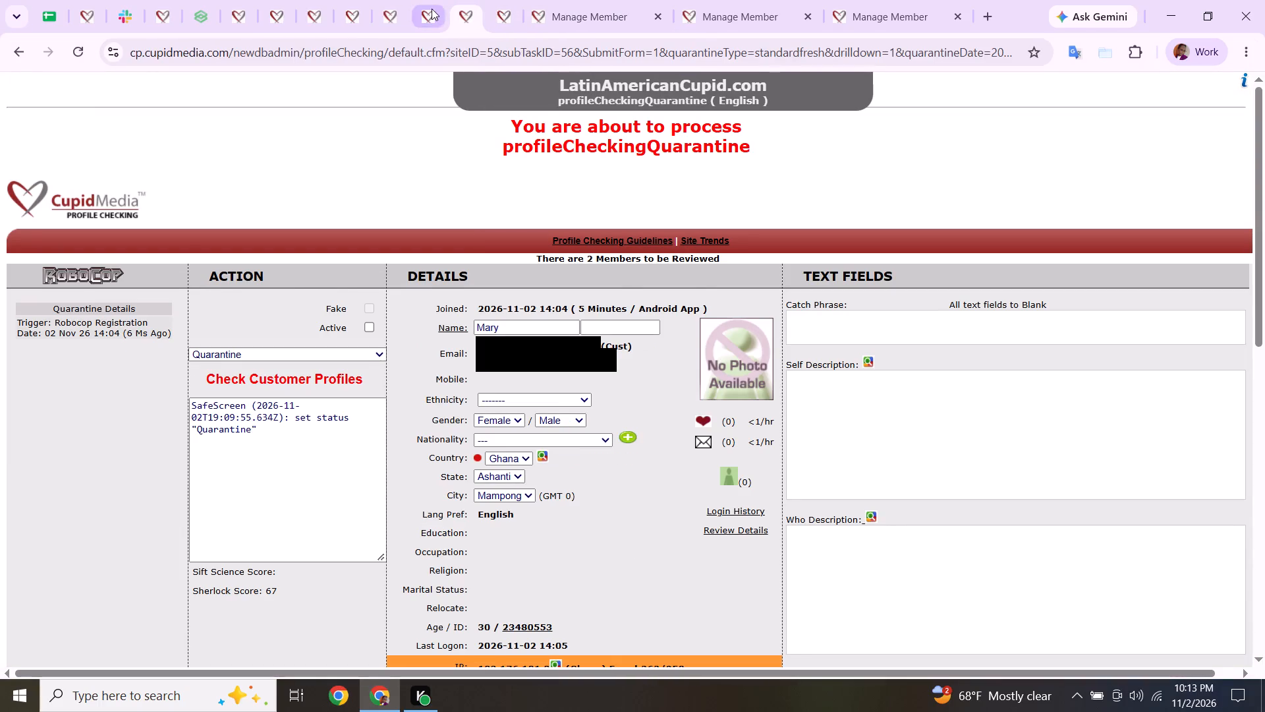
{"action": "left_click", "coordinate": [303, 282]}
{"action": "key", "text": "Return"}
{"action": "key", "text": "Return"}
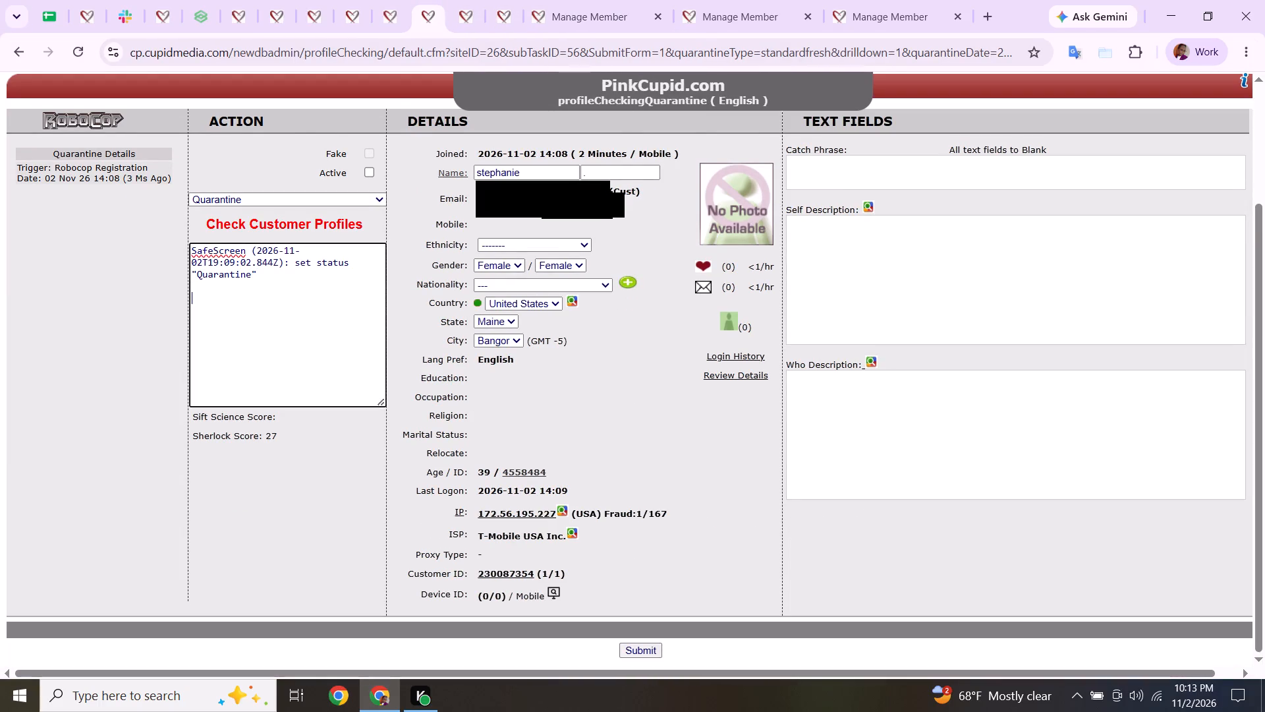
{"action": "right_click", "coordinate": [246, 334]}
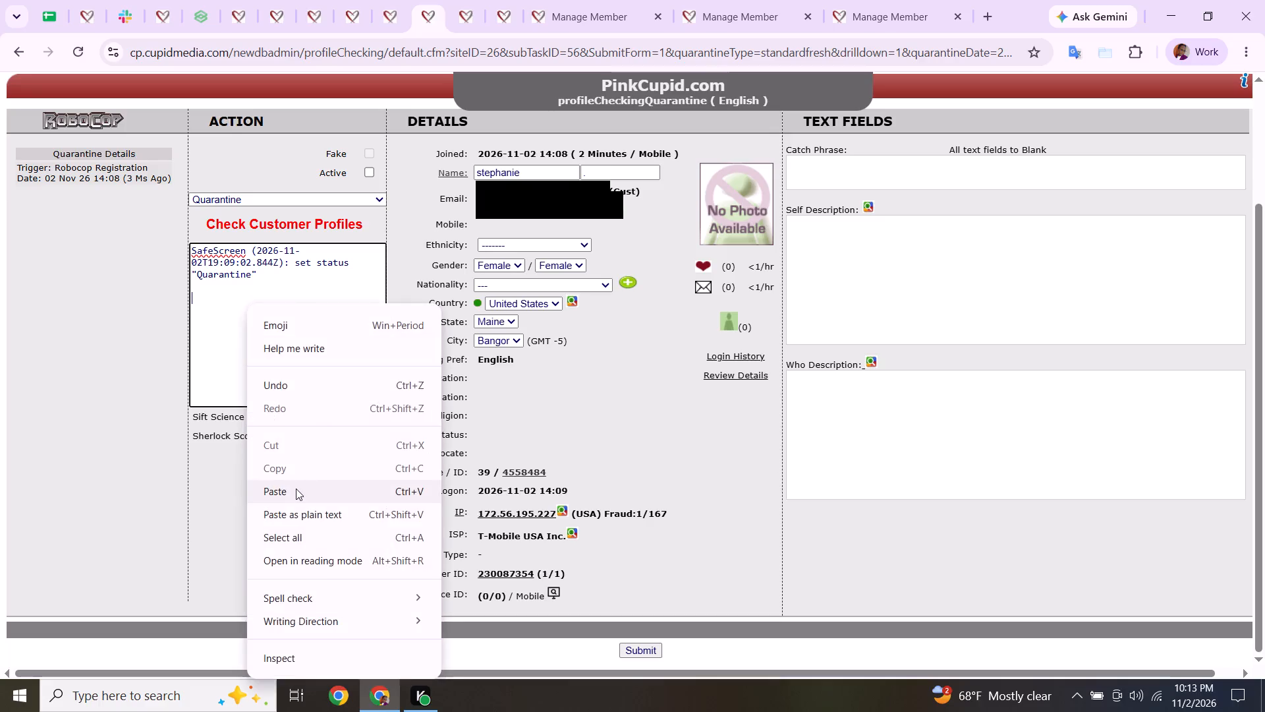
{"action": "left_click", "coordinate": [296, 490]}
{"action": "scroll", "coordinate": [492, 420], "scroll_direction": "down", "scroll_amount": 5}
{"action": "left_click", "coordinate": [644, 651]}
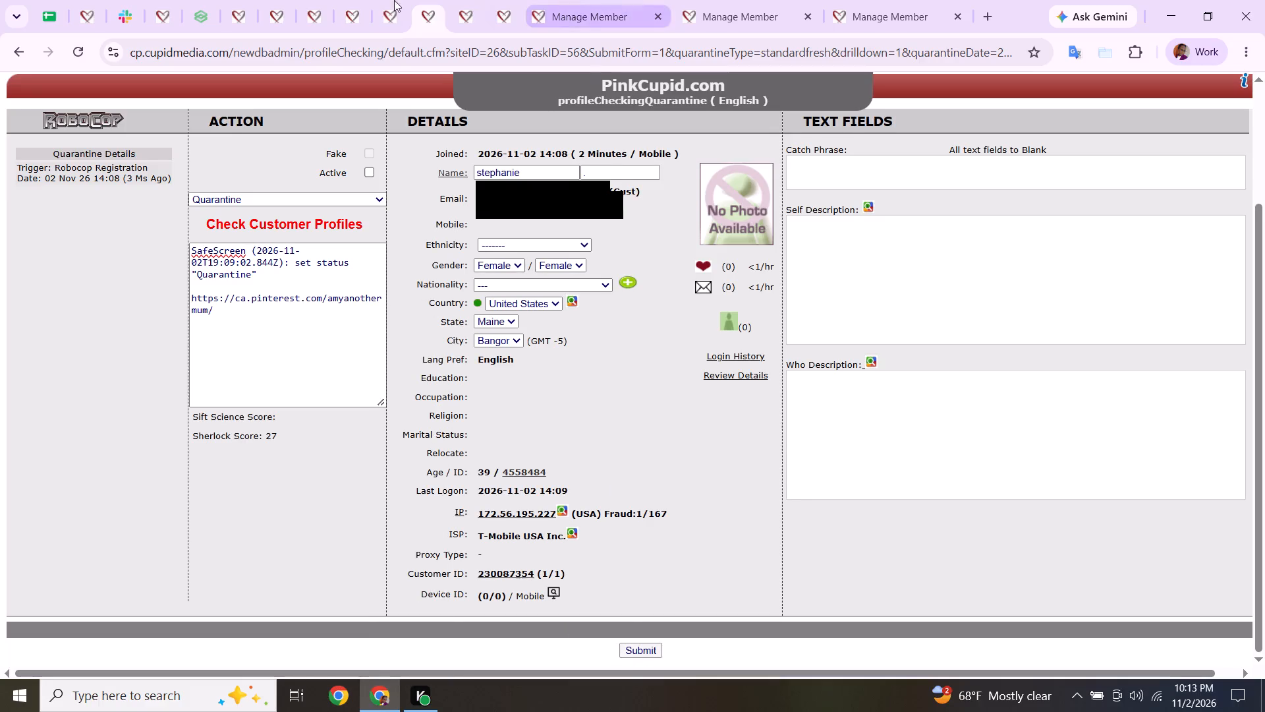
{"action": "left_click", "coordinate": [383, 6]}
{"action": "scroll", "coordinate": [478, 265], "scroll_direction": "down", "scroll_amount": 2}
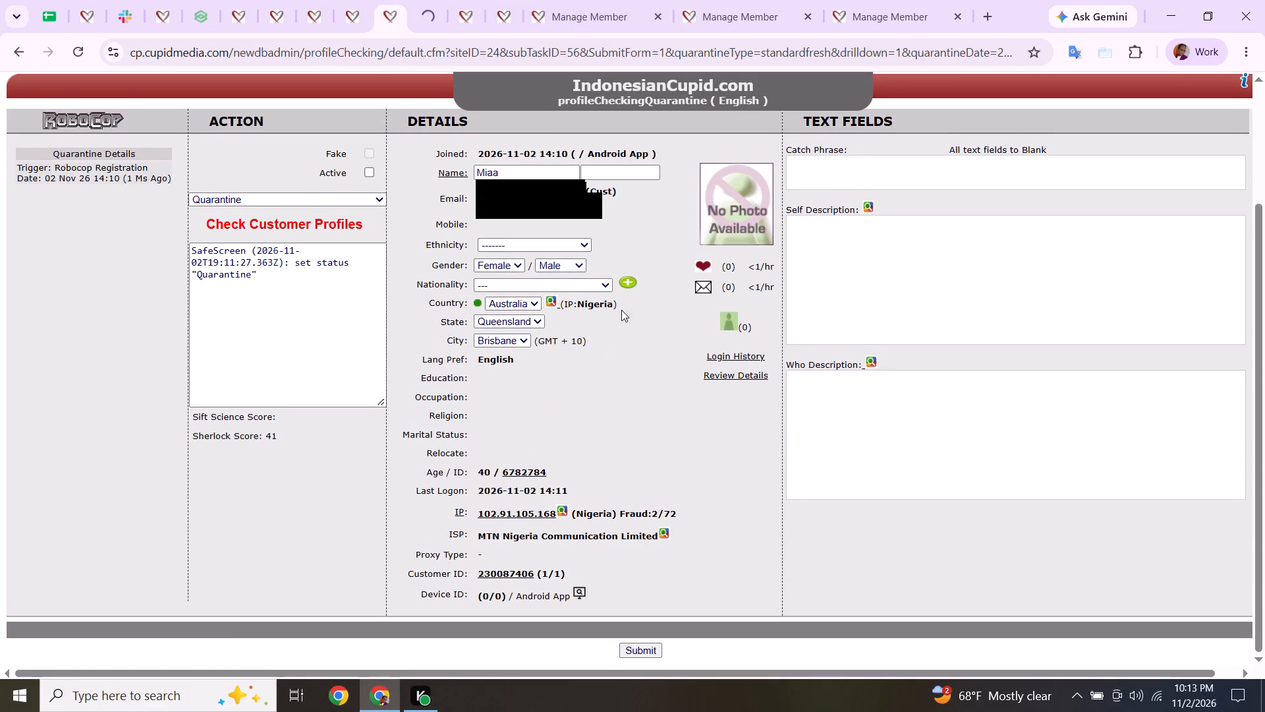
{"action": "triple_click", "coordinate": [601, 305]}
{"action": "right_click", "coordinate": [601, 305]}
{"action": "left_click", "coordinate": [658, 334]}
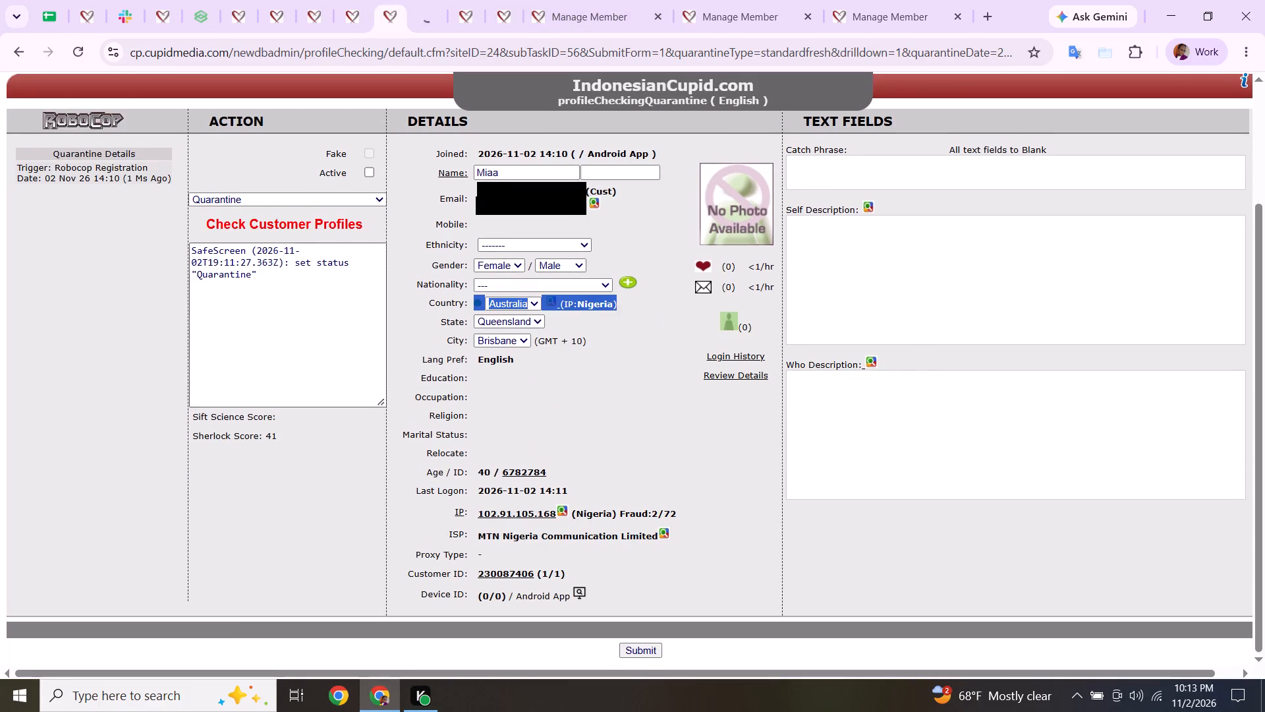
{"action": "left_click", "coordinate": [288, 286]}
{"action": "key", "text": "Return"}
{"action": "key", "text": "Return"}
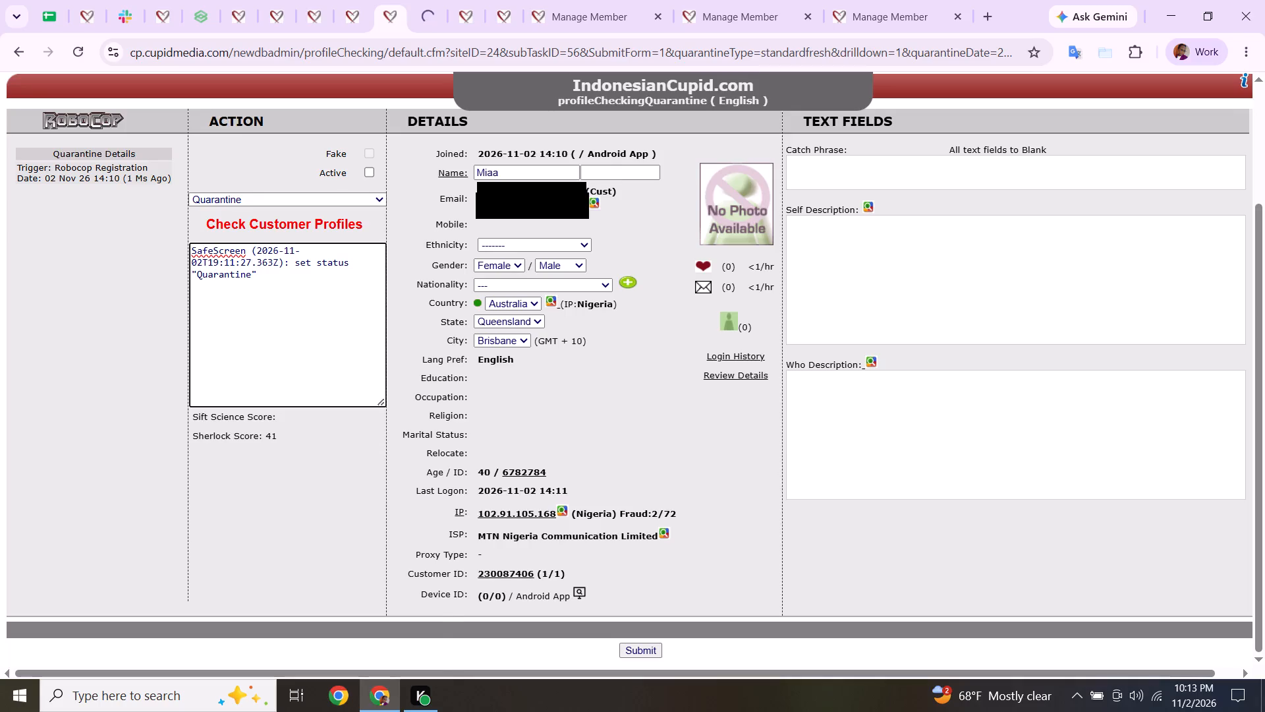
{"action": "right_click", "coordinate": [250, 306]}
{"action": "left_click", "coordinate": [290, 492]}
{"action": "scroll", "coordinate": [532, 453], "scroll_direction": "down", "scroll_amount": 5}
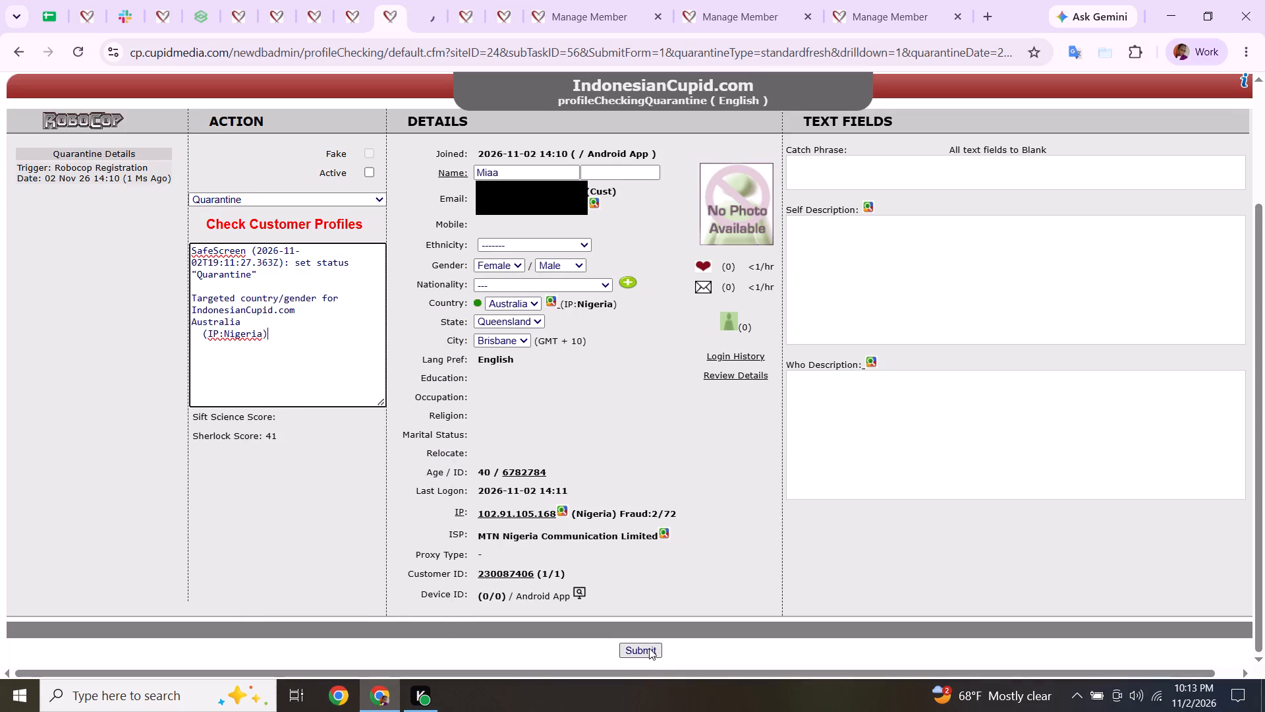
{"action": "left_click", "coordinate": [649, 648]}
{"action": "left_click", "coordinate": [344, 5]}
{"action": "scroll", "coordinate": [536, 378], "scroll_direction": "down", "scroll_amount": 2}
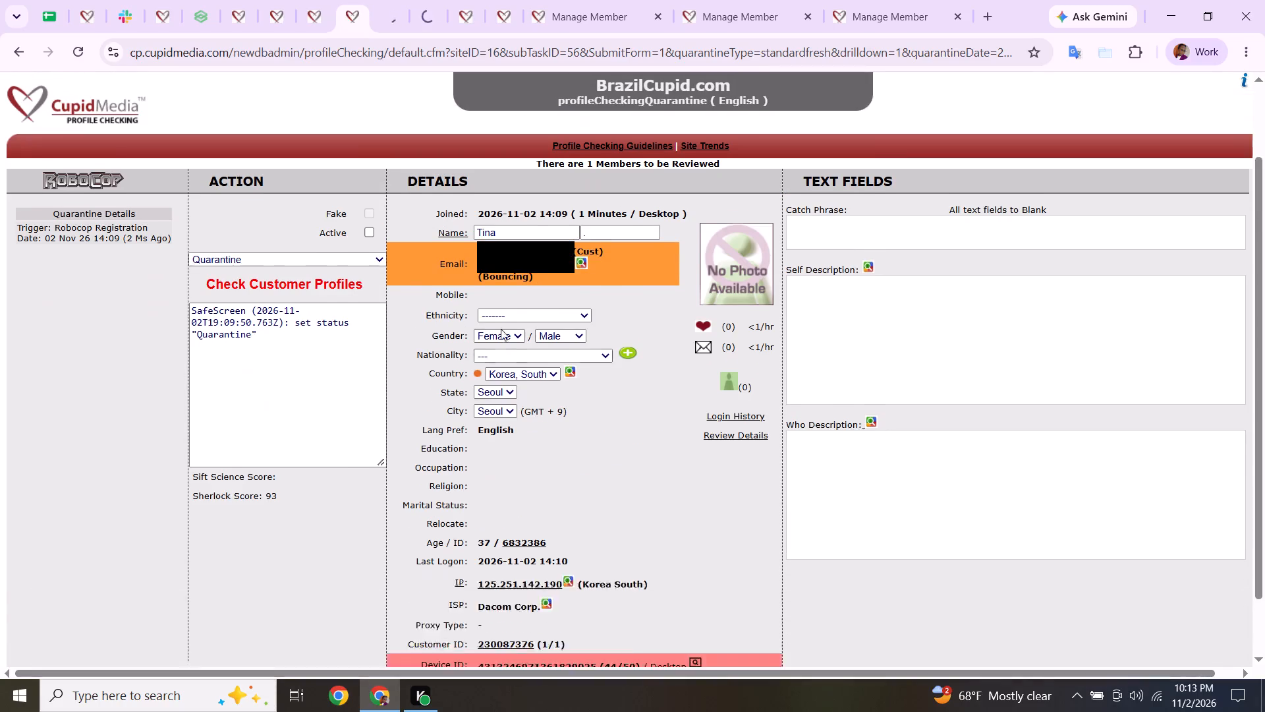
{"action": "left_click", "coordinate": [298, 285]}
{"action": "key", "text": "Return"}
{"action": "key", "text": "Return"}
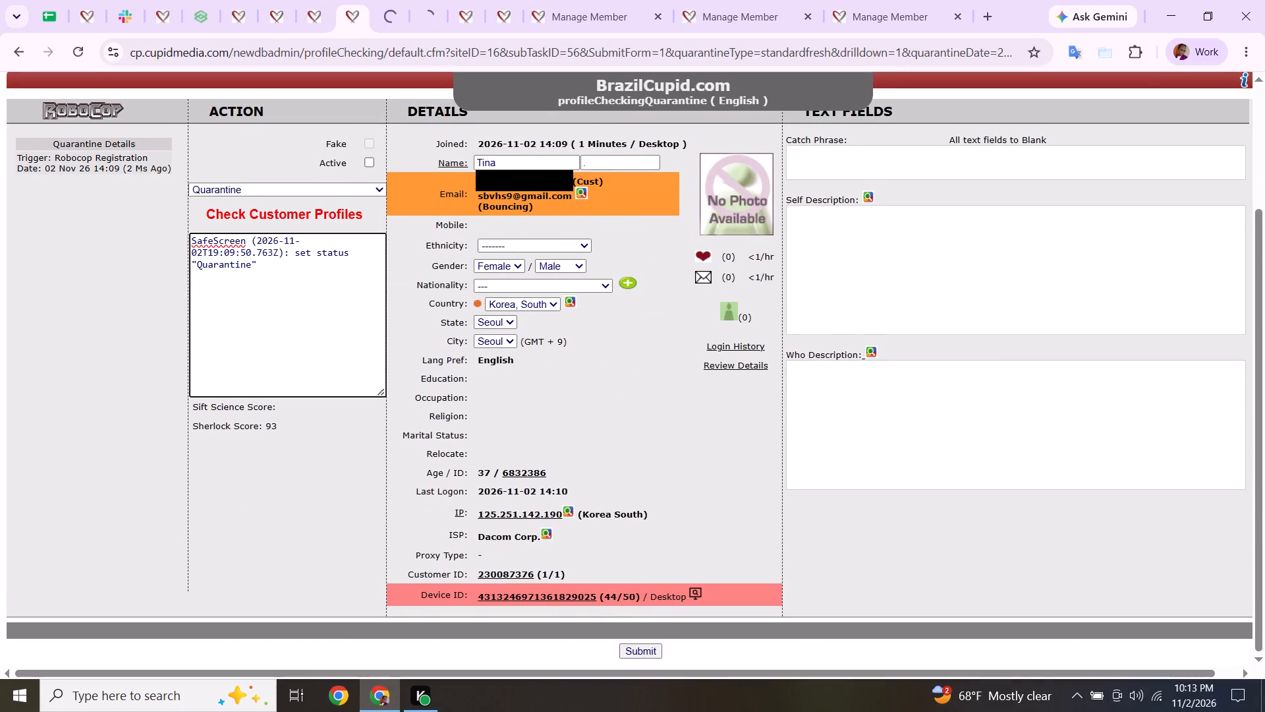
{"action": "type", "text": "junk email"}
{"action": "key", "text": "space"}
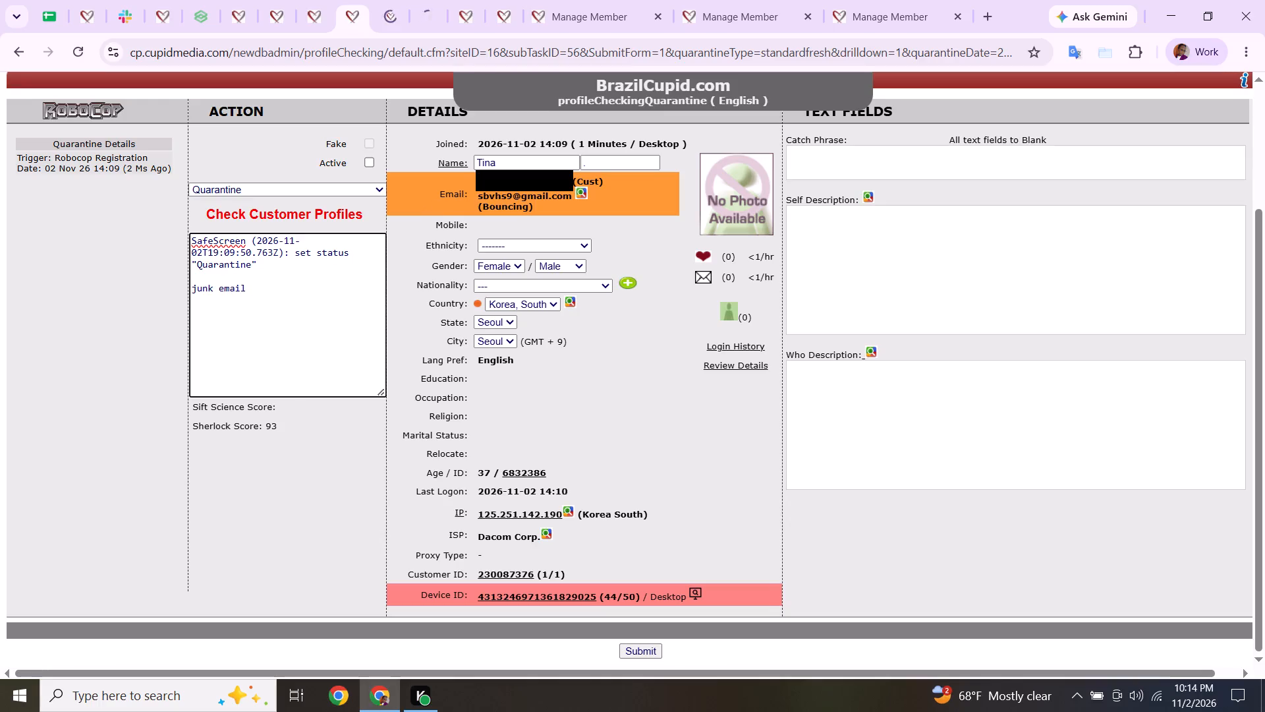
{"action": "scroll", "coordinate": [562, 345], "scroll_direction": "down", "scroll_amount": 5}
{"action": "left_click", "coordinate": [651, 651]}
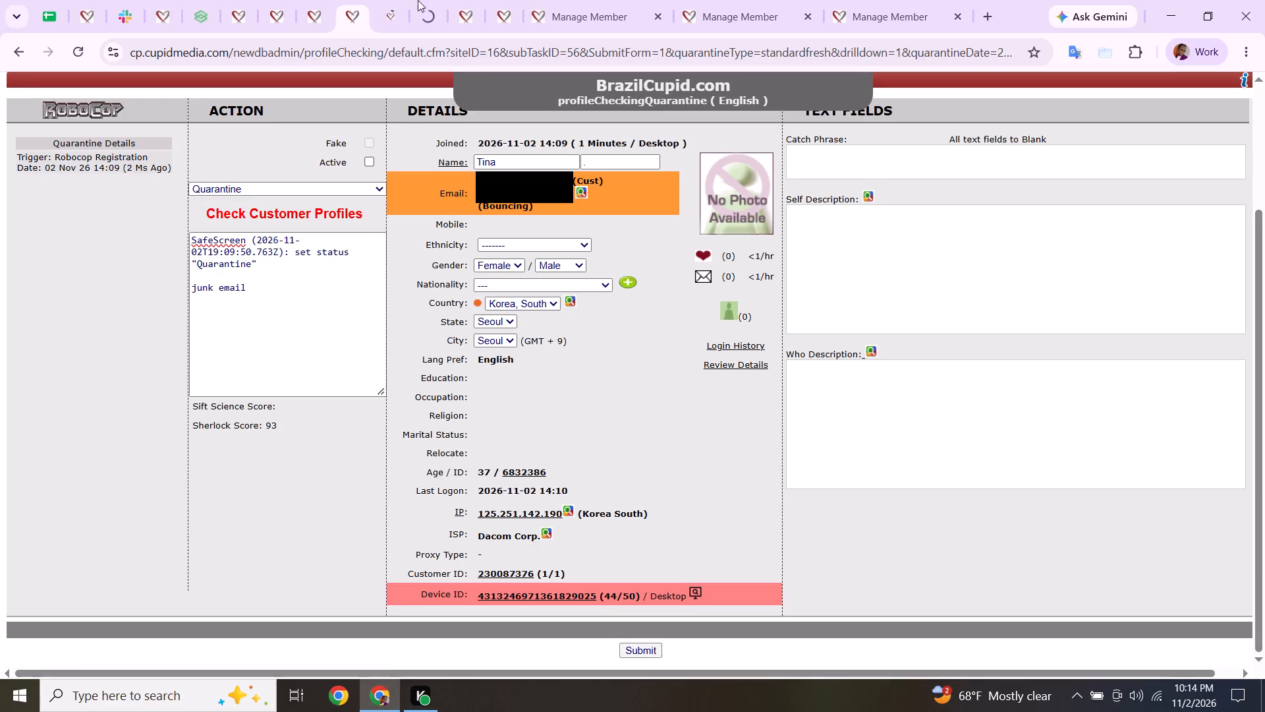
Reload the SilverLove quarantine queue, allowing the form to be resubmitted.
{"action": "left_click", "coordinate": [317, 7]}
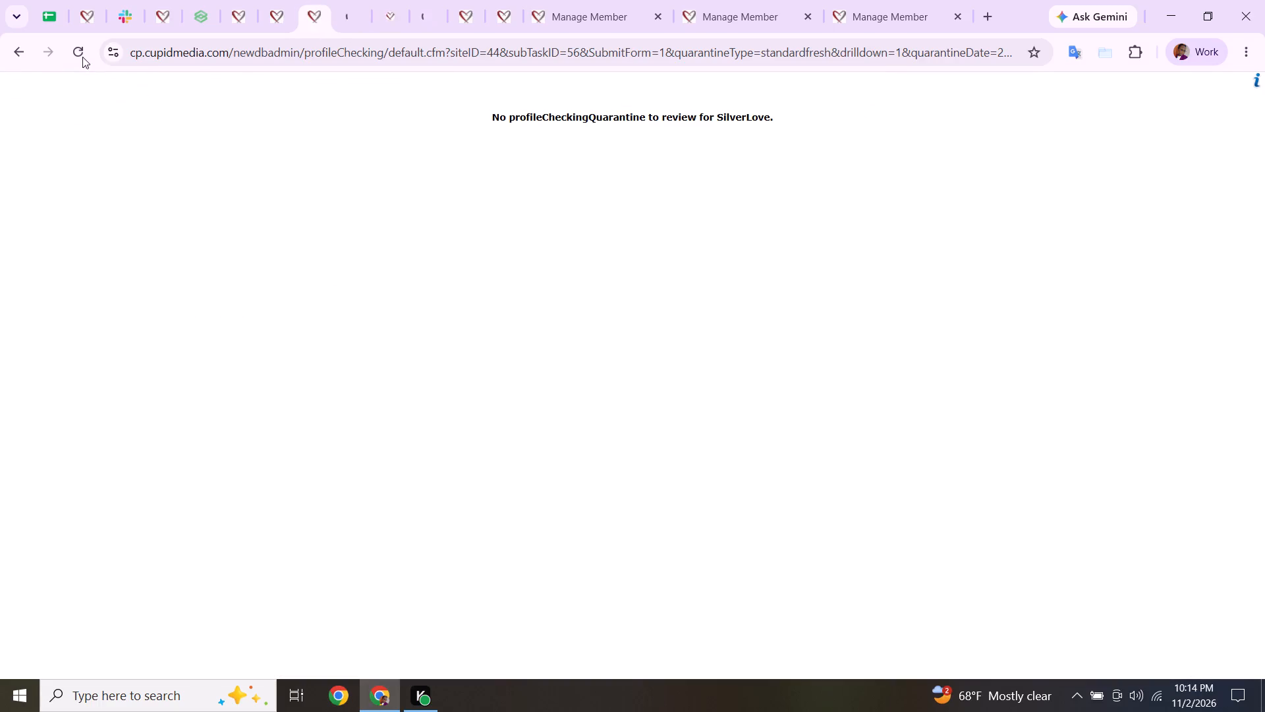
{"action": "left_click", "coordinate": [77, 49]}
{"action": "left_click", "coordinate": [694, 188]}
Examine Adjamila's member profile from the KoreanCupid quarantine queue, closing the leftover Stephanie and Scott profiles as well.
{"action": "left_click", "coordinate": [274, 13]}
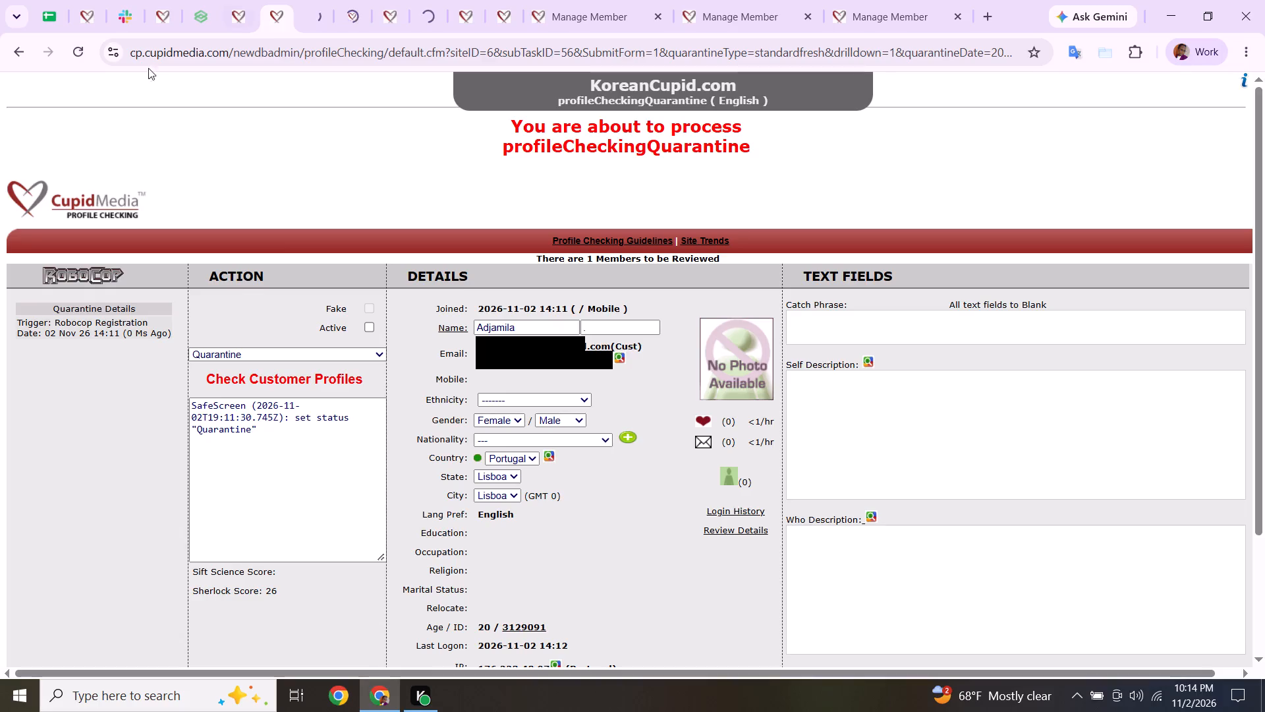
{"action": "scroll", "coordinate": [475, 302], "scroll_direction": "down", "scroll_amount": 2}
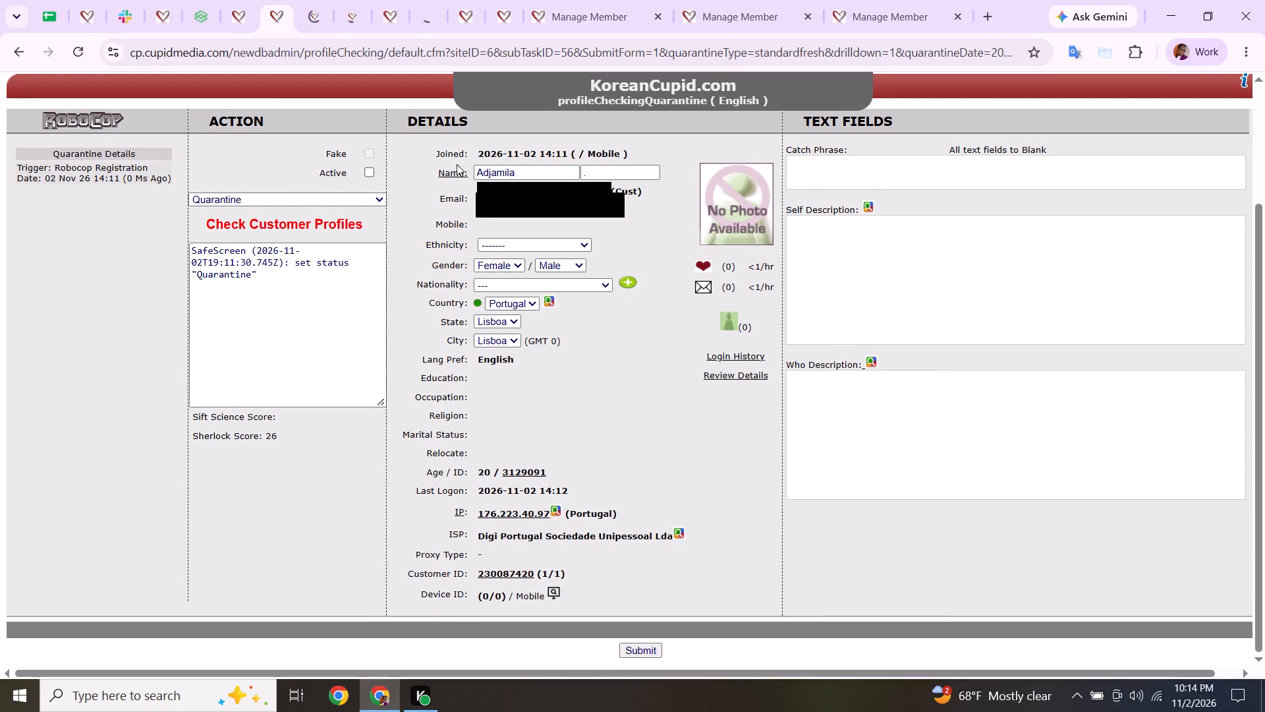
{"action": "left_click", "coordinate": [452, 169]}
{"action": "left_click", "coordinate": [696, 12]}
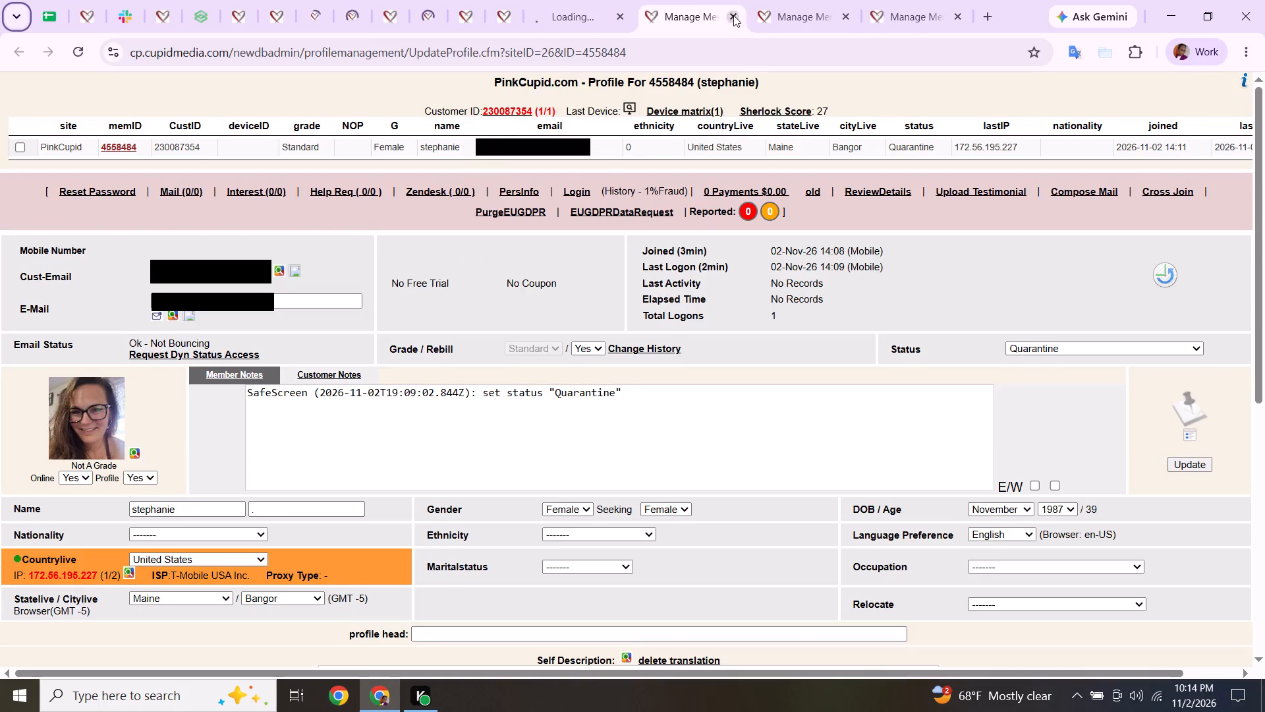
{"action": "left_click", "coordinate": [733, 15]}
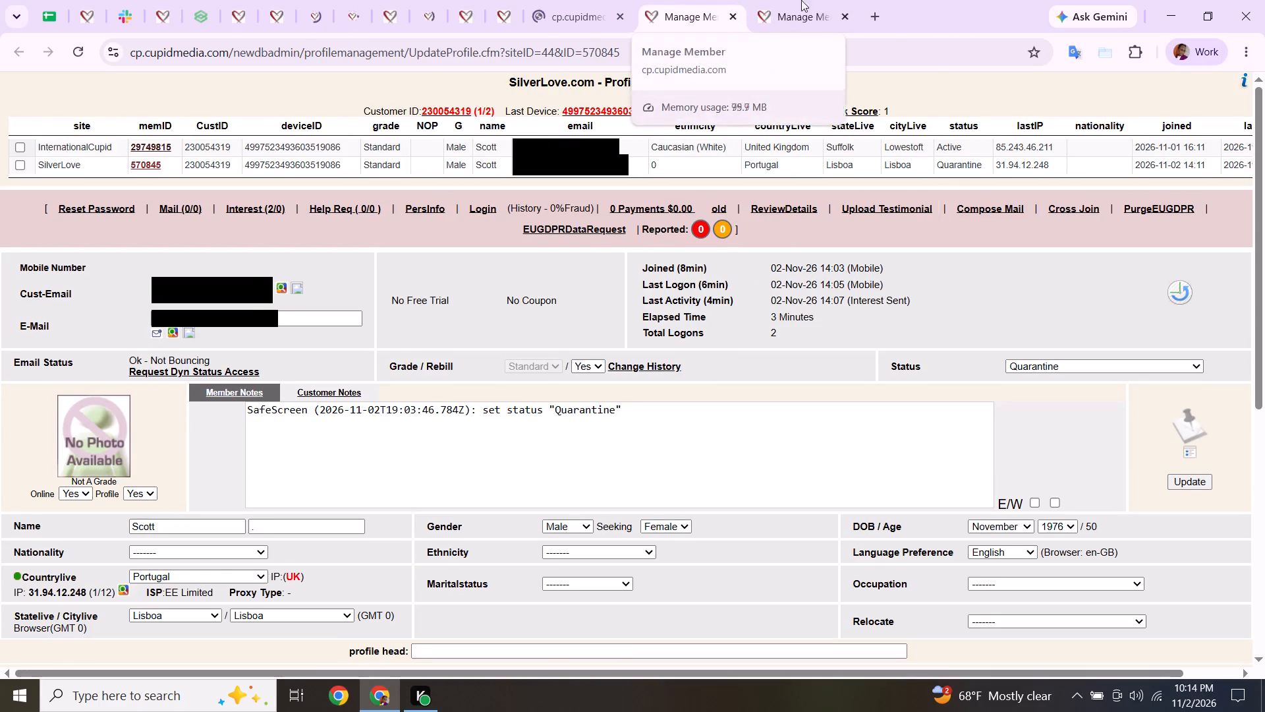
{"action": "left_click", "coordinate": [820, 5]}
{"action": "left_click", "coordinate": [733, 16]}
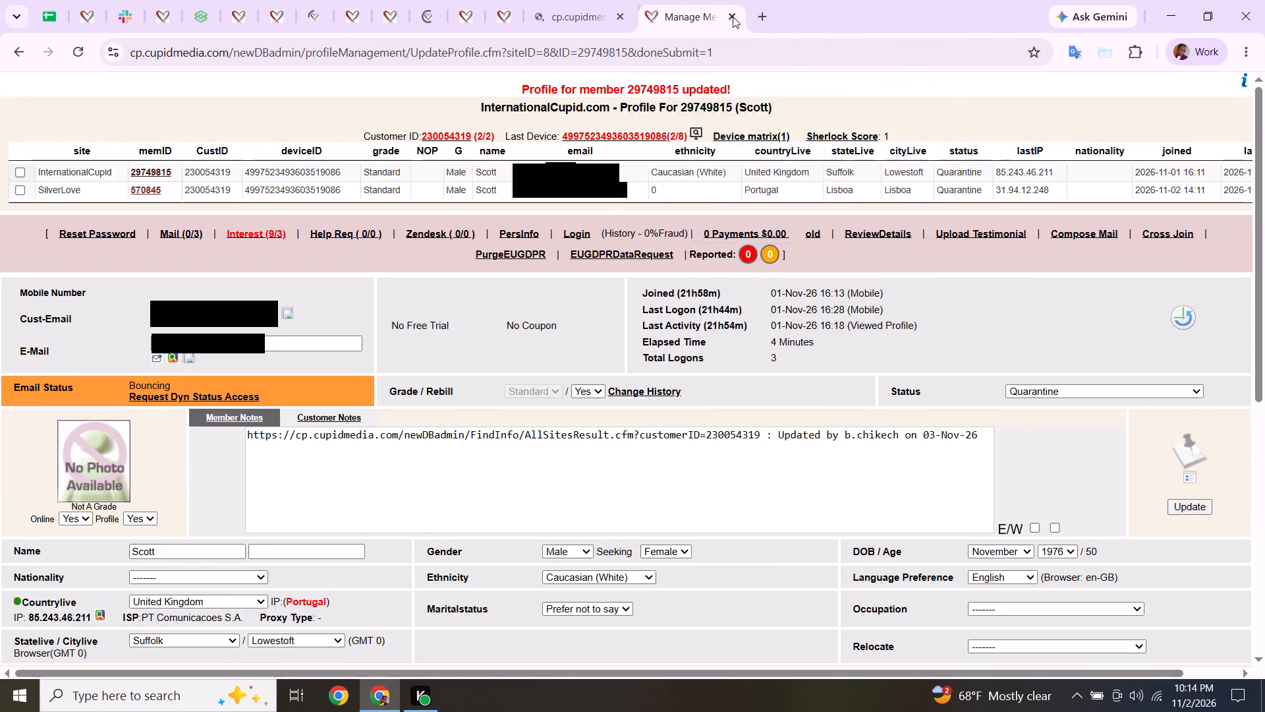
{"action": "left_click", "coordinate": [733, 16]}
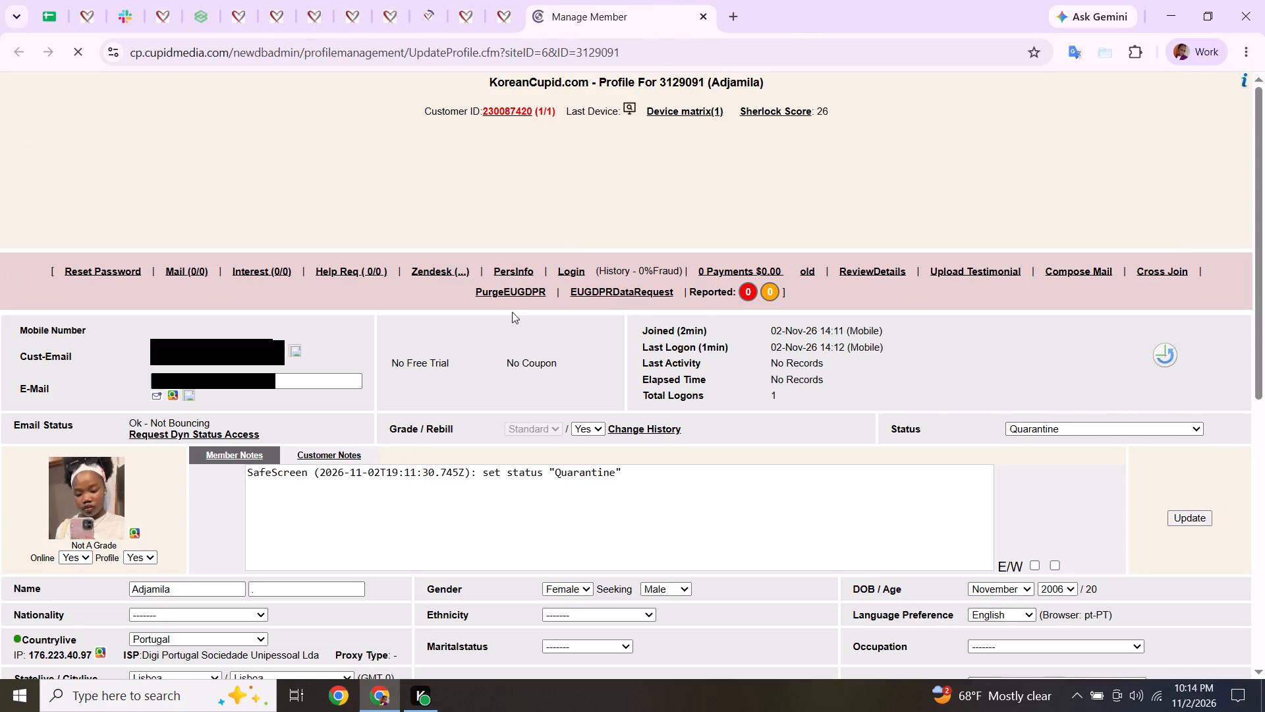
{"action": "scroll", "coordinate": [507, 315], "scroll_direction": "down", "scroll_amount": 2}
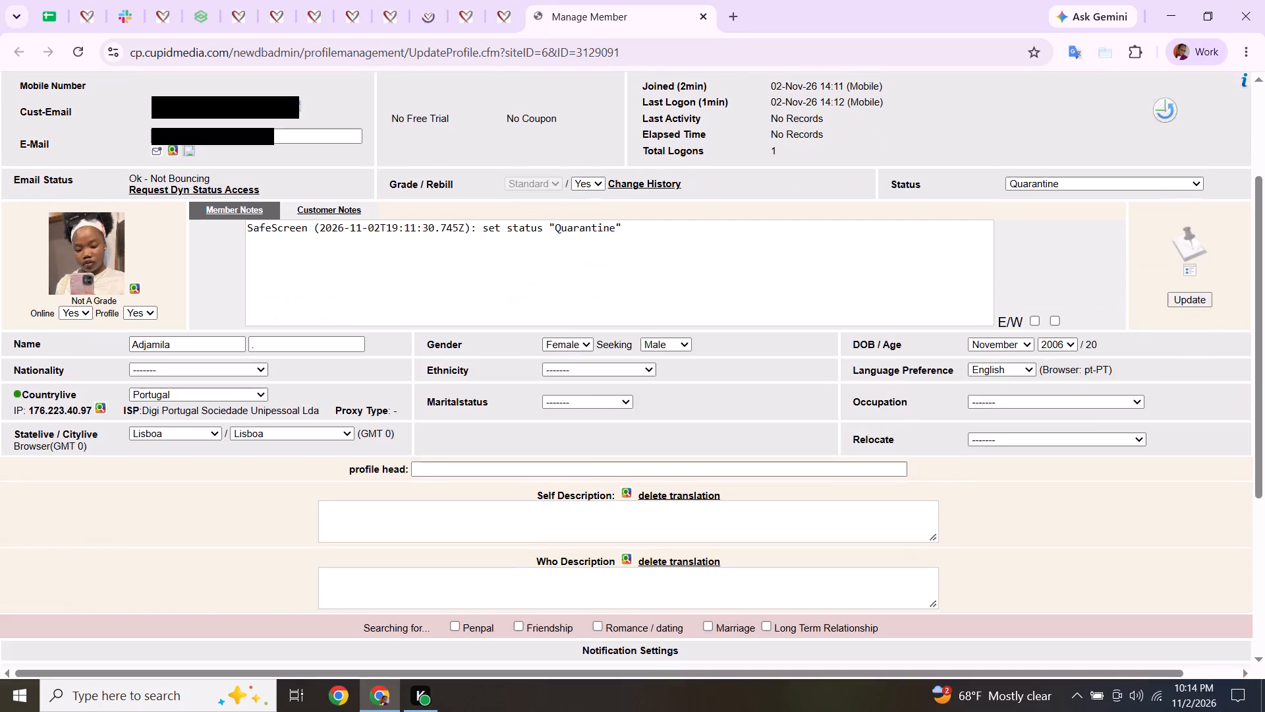
{"action": "scroll", "coordinate": [507, 315], "scroll_direction": "up", "scroll_amount": 6}
{"action": "left_click", "coordinate": [702, 15]}
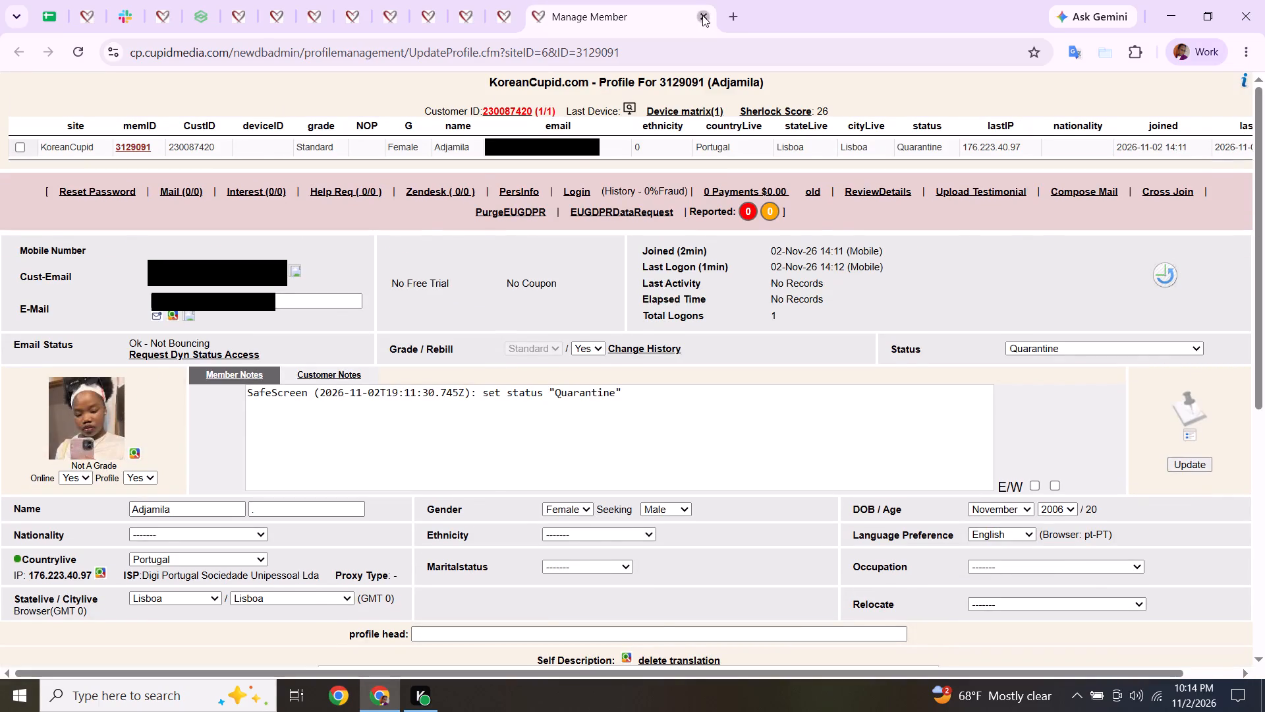
{"action": "left_click", "coordinate": [371, 172]}
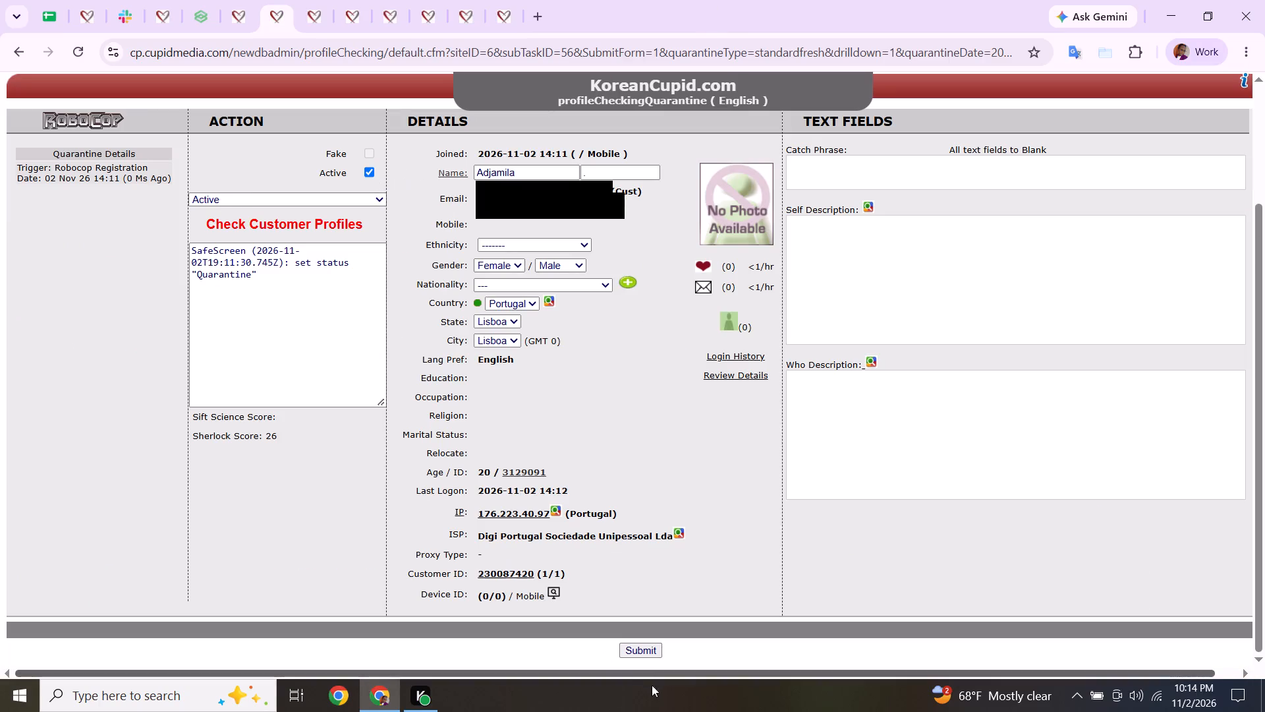
{"action": "left_click", "coordinate": [640, 650]}
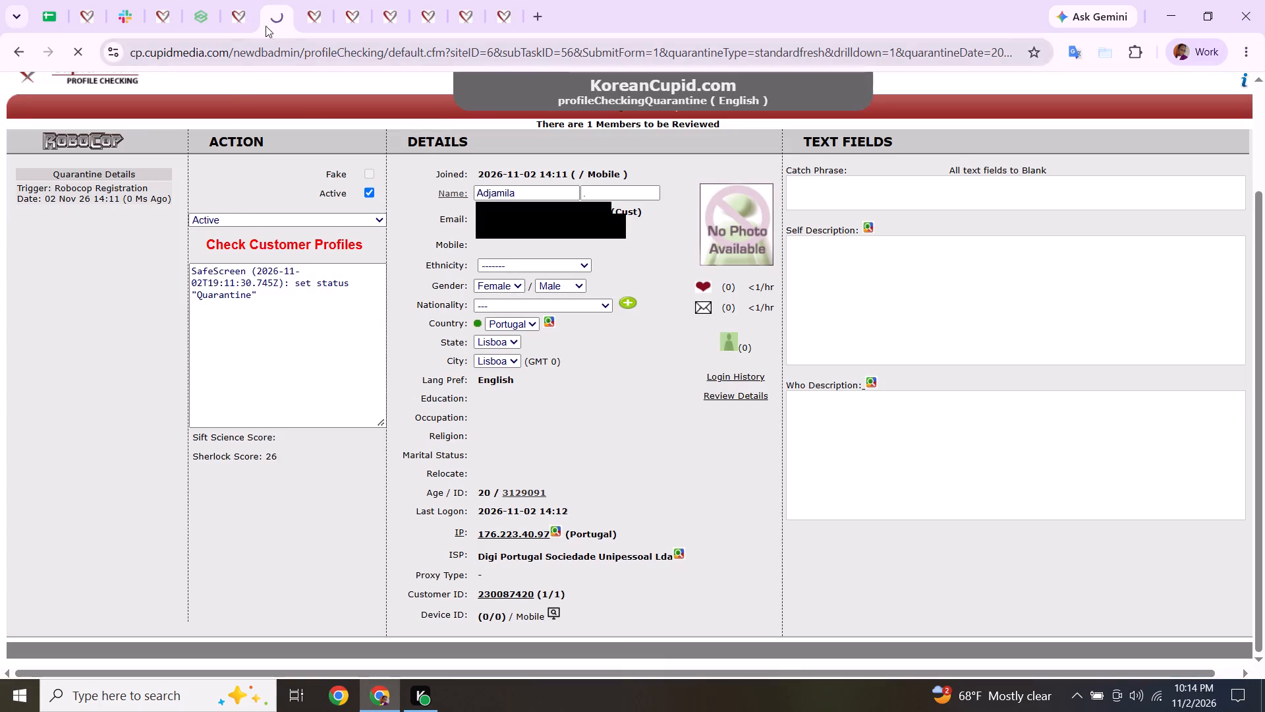
Reload the EliteCupid quarantine queue, allowing the form to be resubmitted.
{"action": "left_click", "coordinate": [238, 0]}
{"action": "left_click", "coordinate": [81, 50]}
{"action": "left_click", "coordinate": [706, 200]}
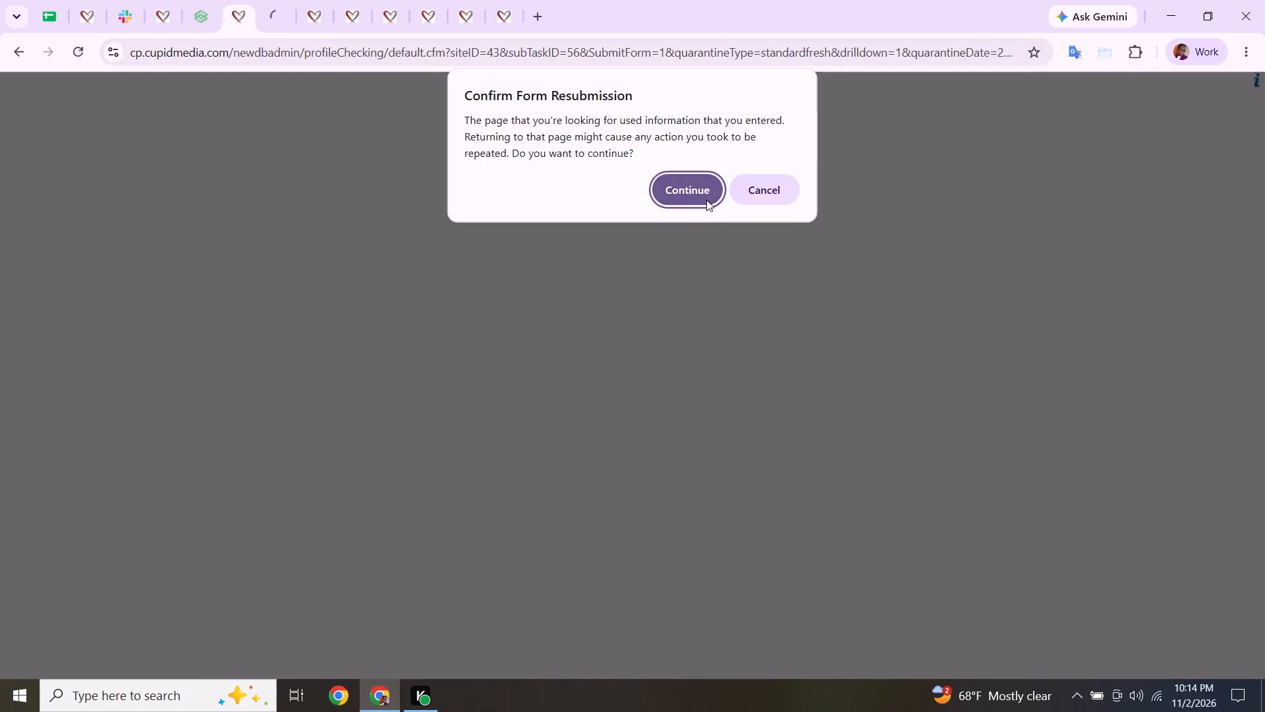
Check the per-site quarantine overview for pending profiles and the weekly shift schedule for site assignments.
{"action": "left_click", "coordinate": [168, 13]}
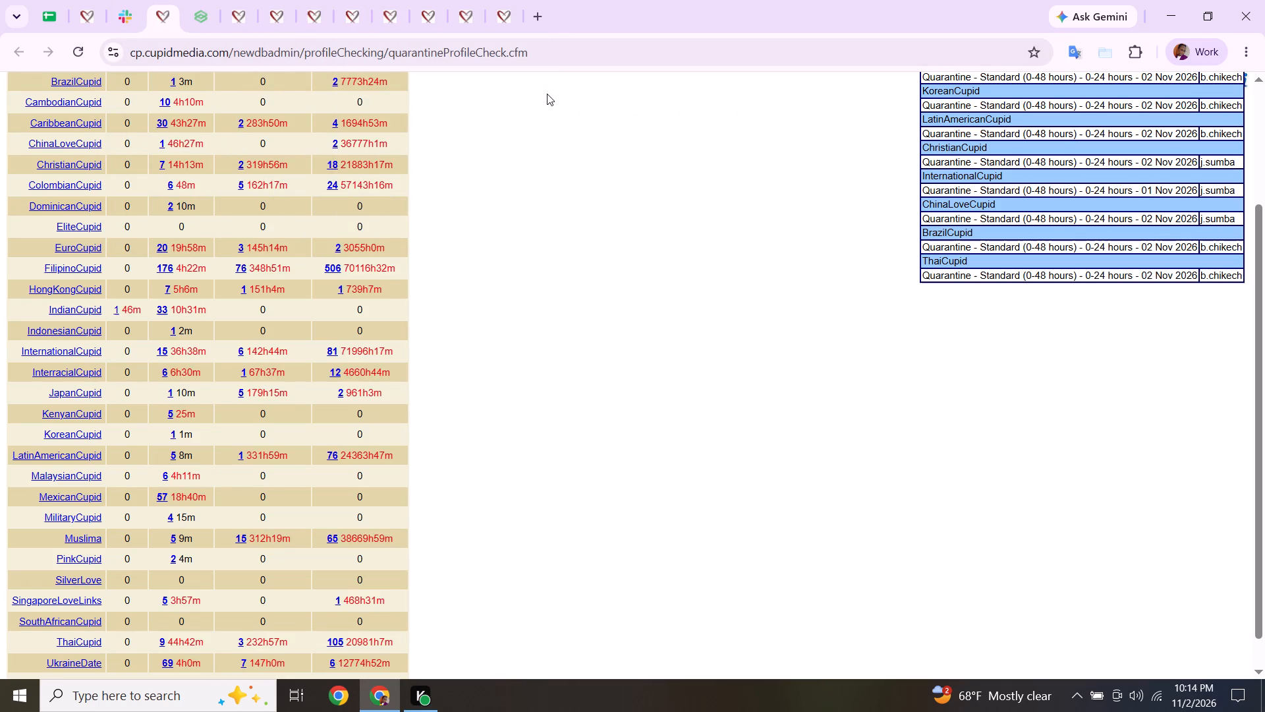
{"action": "scroll", "coordinate": [547, 94], "scroll_direction": "up", "scroll_amount": 1}
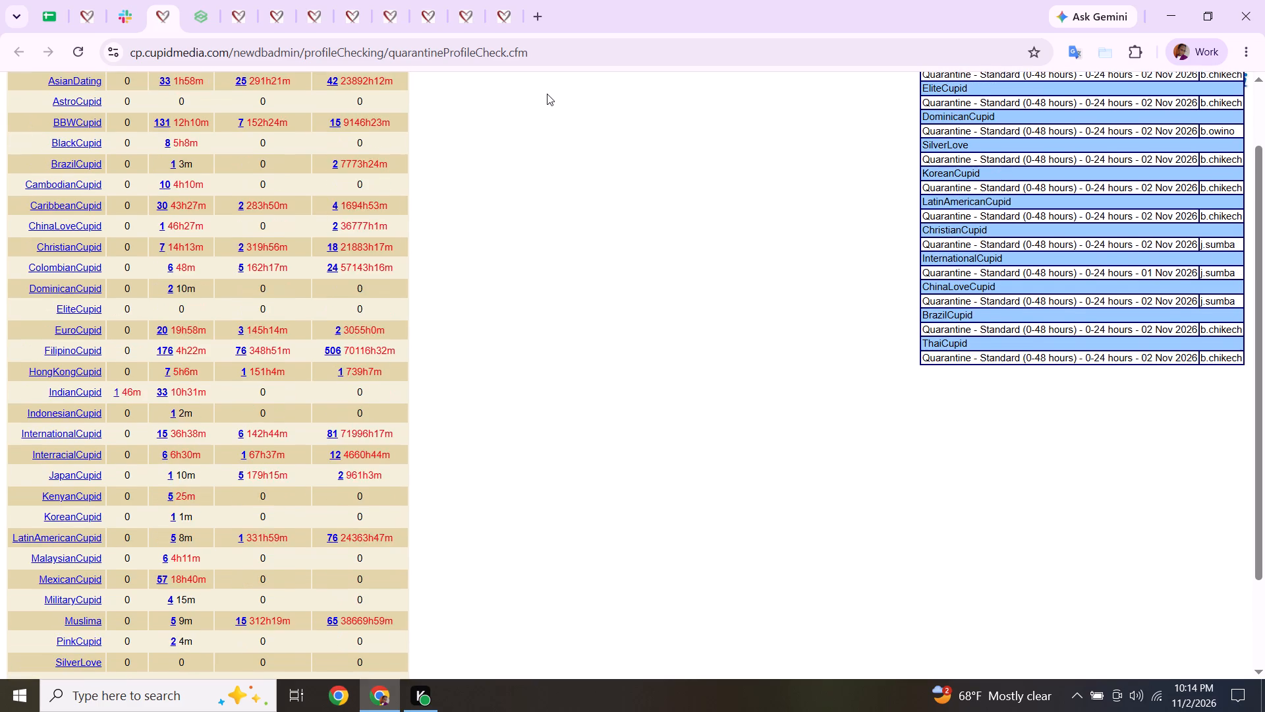
{"action": "scroll", "coordinate": [547, 94], "scroll_direction": "up", "scroll_amount": 1}
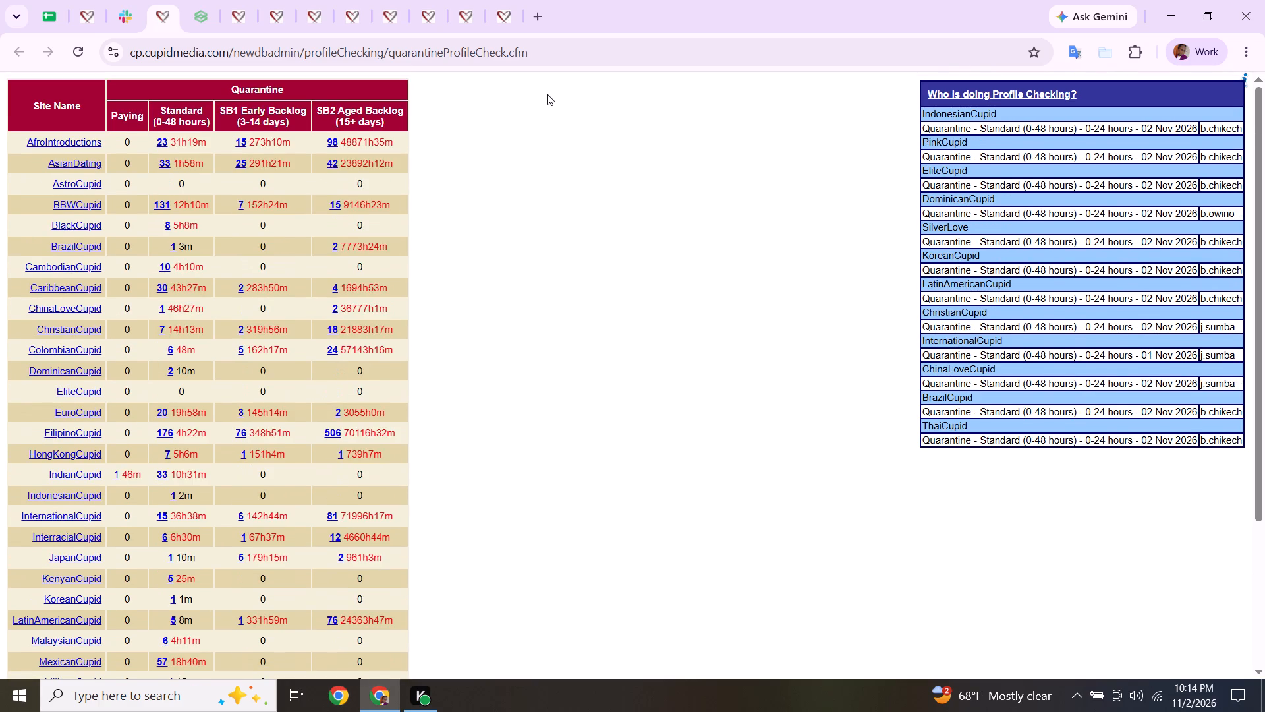
{"action": "scroll", "coordinate": [547, 94], "scroll_direction": "down", "scroll_amount": 2}
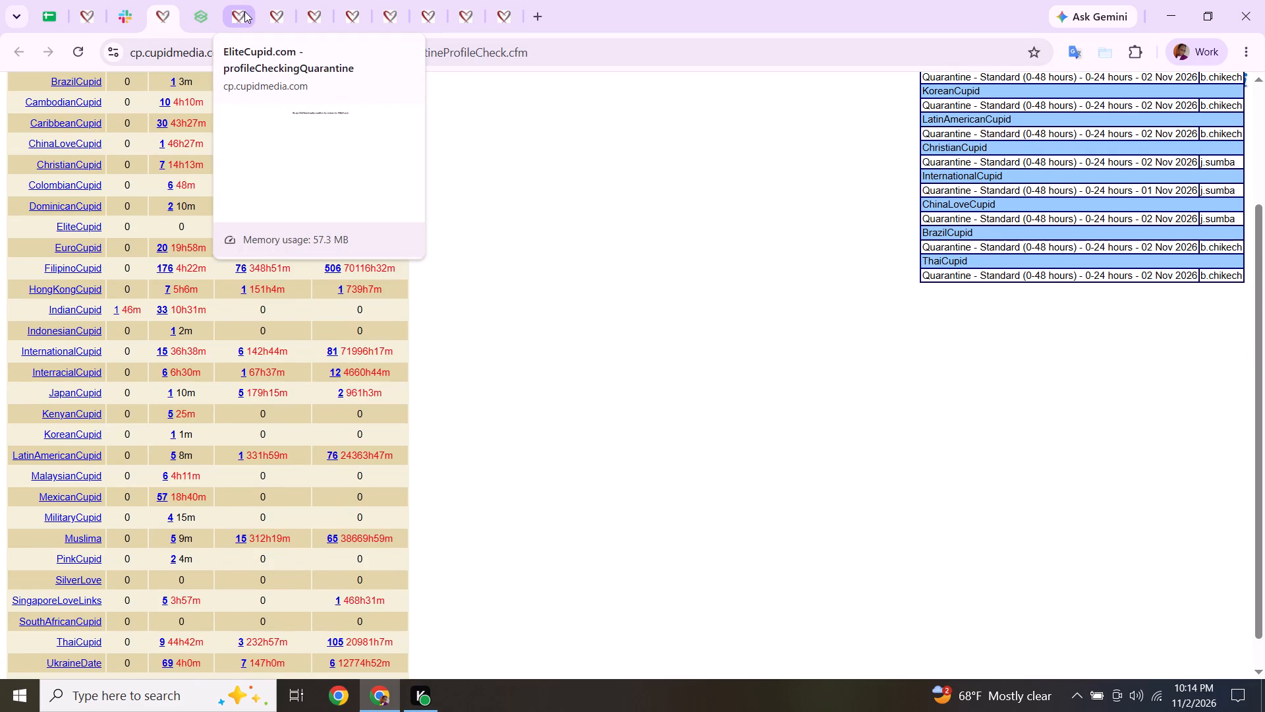
{"action": "left_click", "coordinate": [50, 15]}
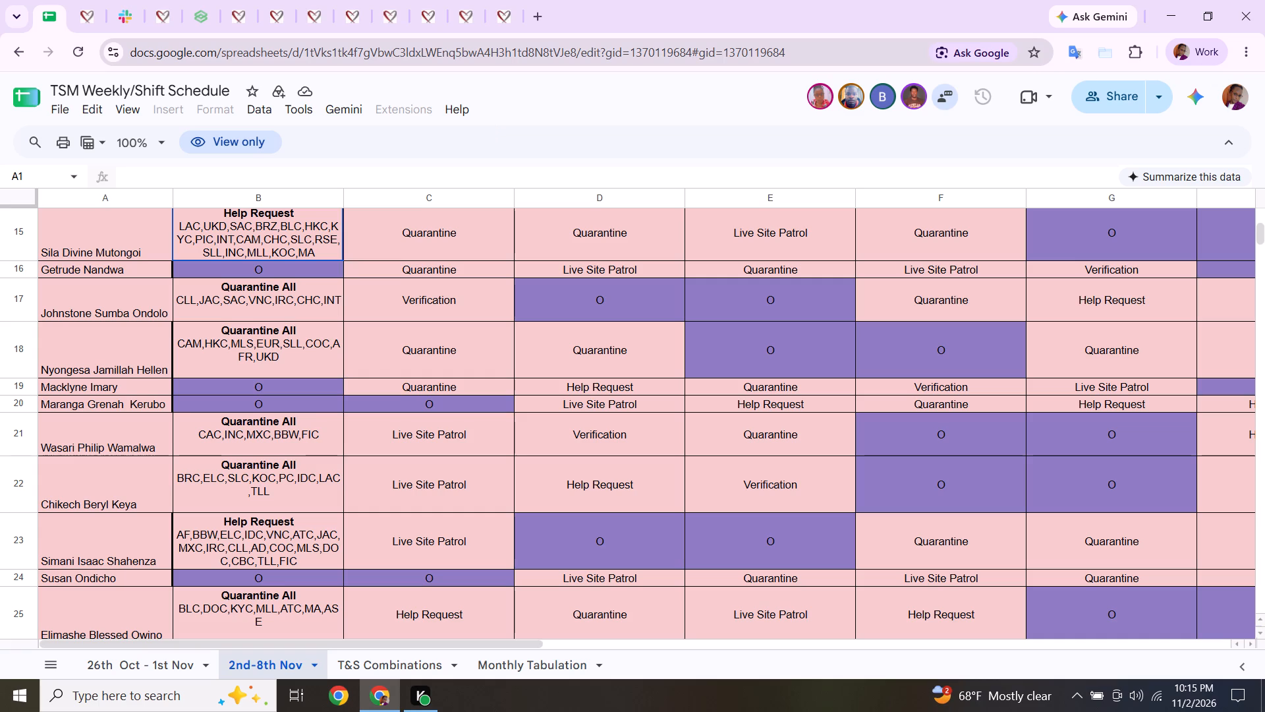
Check the quarantine queues from EliteCupid through IndonesianCupid for profiles awaiting review.
{"action": "left_click", "coordinate": [237, 9]}
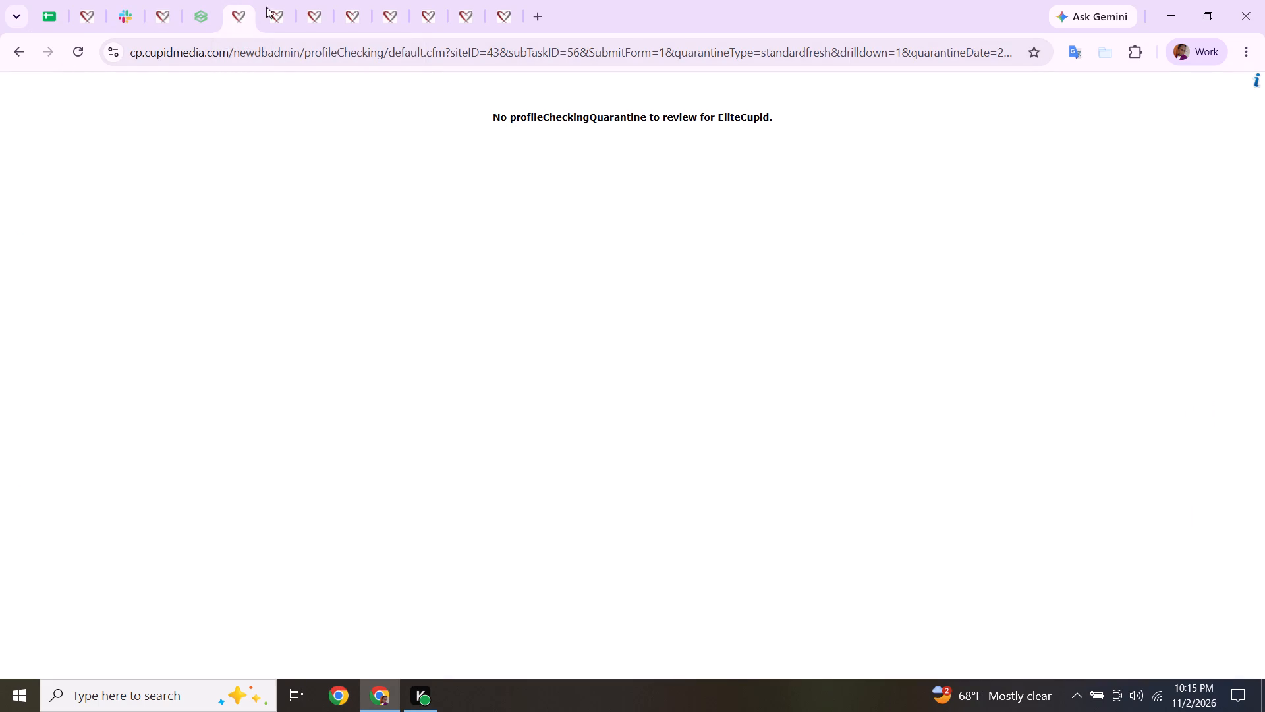
{"action": "left_click", "coordinate": [285, 11]}
{"action": "left_click", "coordinate": [313, 8]}
{"action": "left_click", "coordinate": [348, 7]}
{"action": "left_click", "coordinate": [396, 6]}
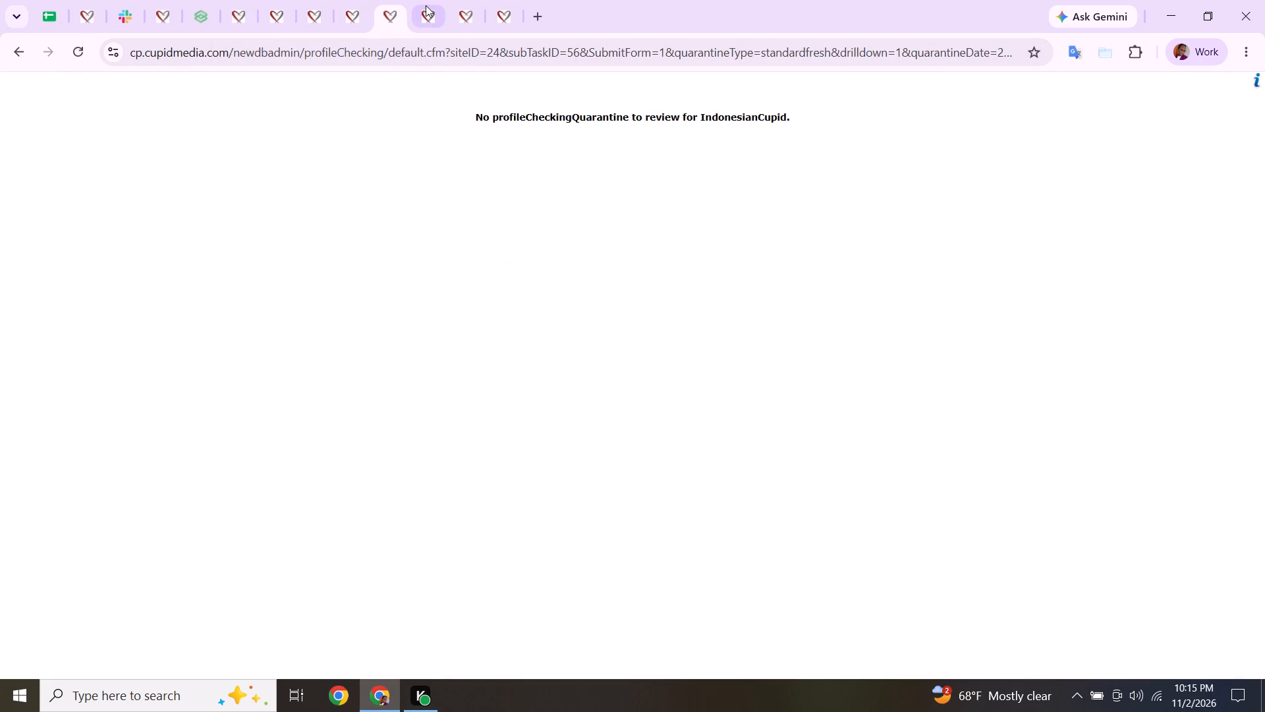
Examine Faye's member profile from the PinkCupid quarantine queue.
{"action": "left_click", "coordinate": [426, 5]}
{"action": "scroll", "coordinate": [547, 341], "scroll_direction": "down", "scroll_amount": 2}
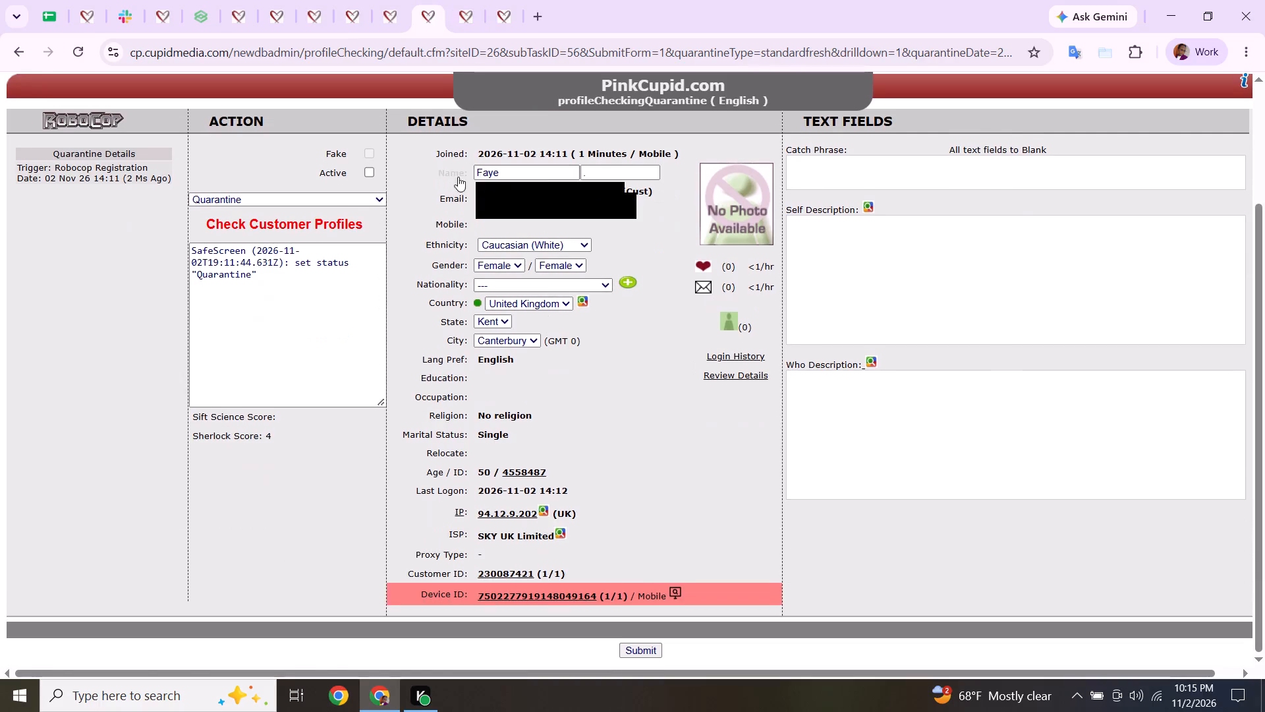
{"action": "left_click", "coordinate": [455, 169]}
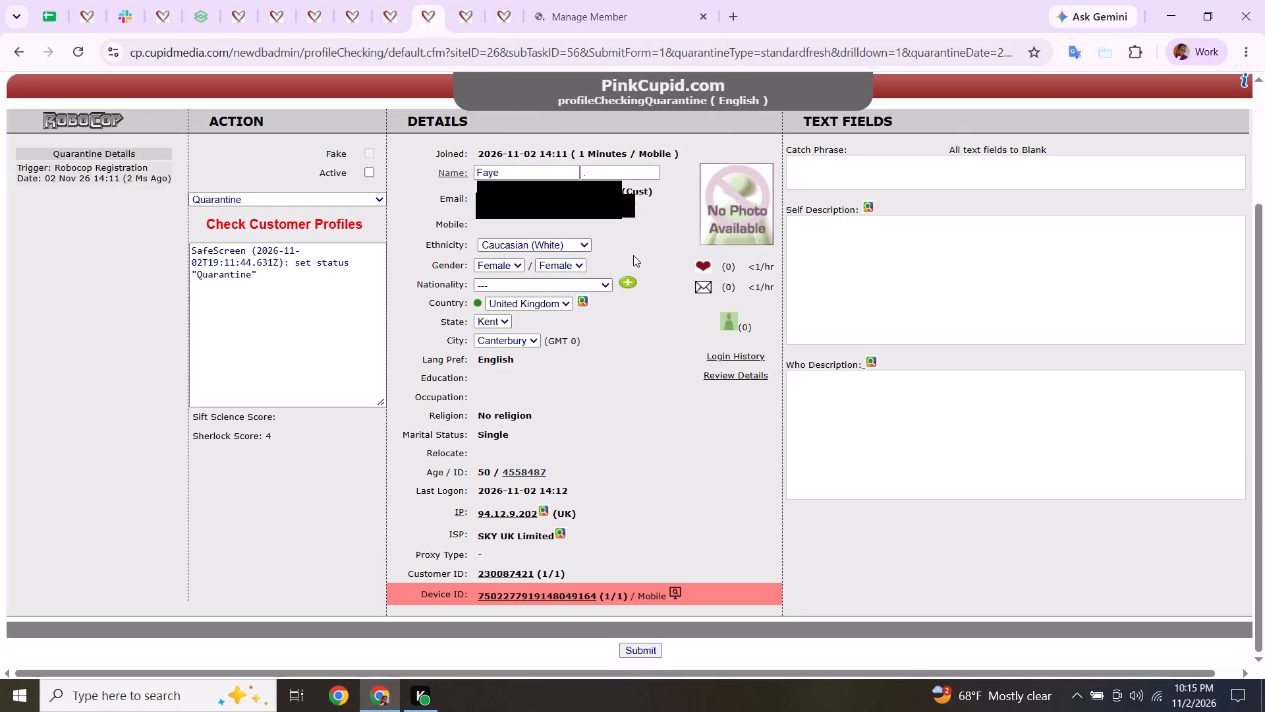
{"action": "left_click", "coordinate": [597, 2]}
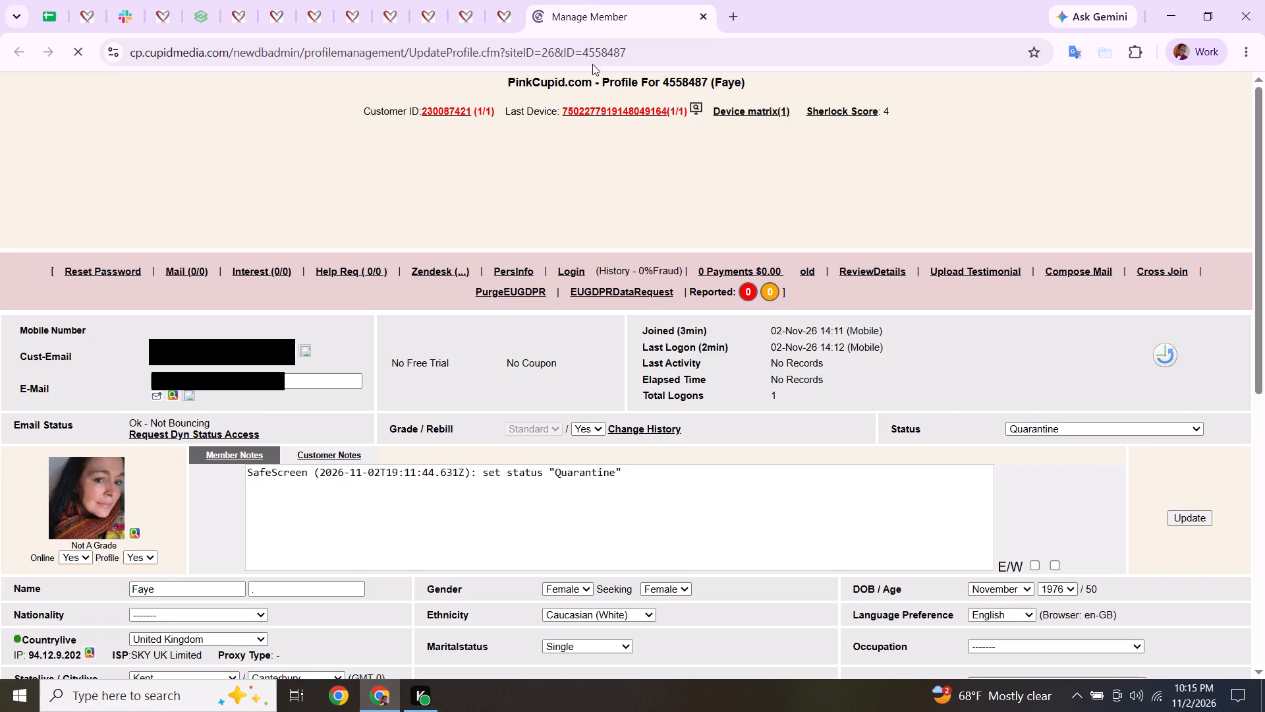
{"action": "scroll", "coordinate": [523, 326], "scroll_direction": "down", "scroll_amount": 3}
{"action": "scroll", "coordinate": [524, 327], "scroll_direction": "up", "scroll_amount": 6}
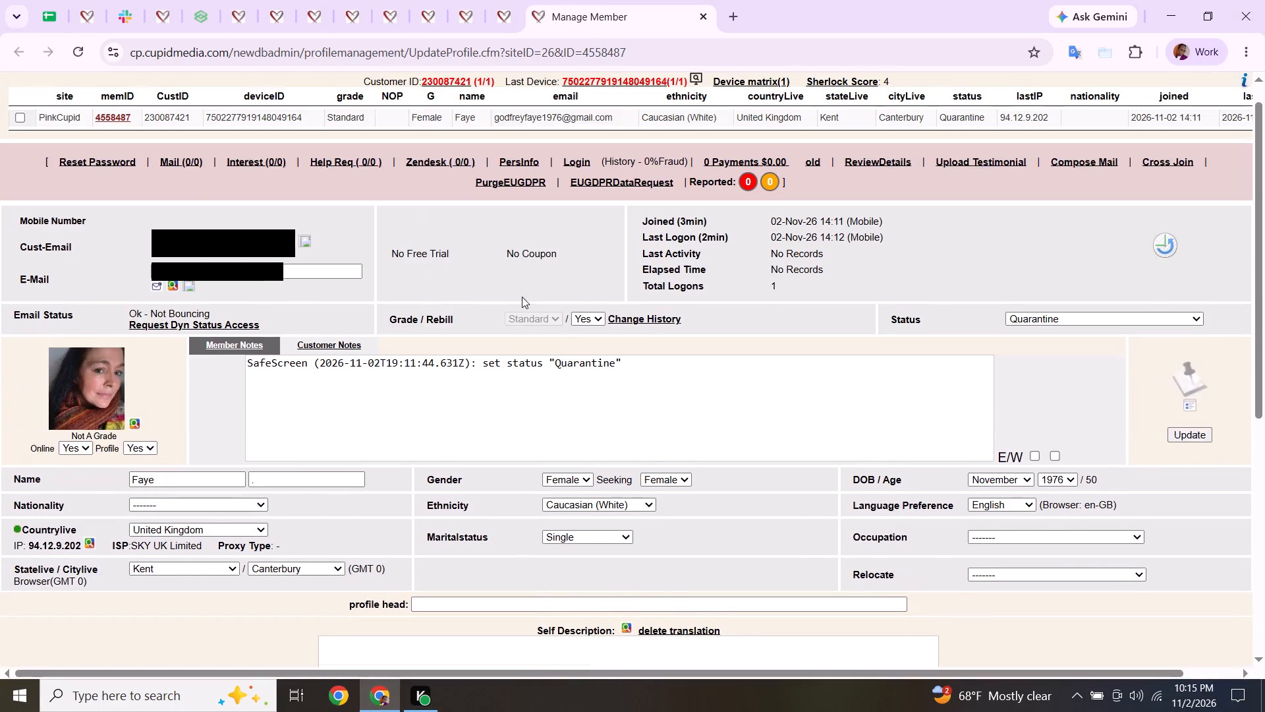
{"action": "right_click", "coordinate": [90, 408]}
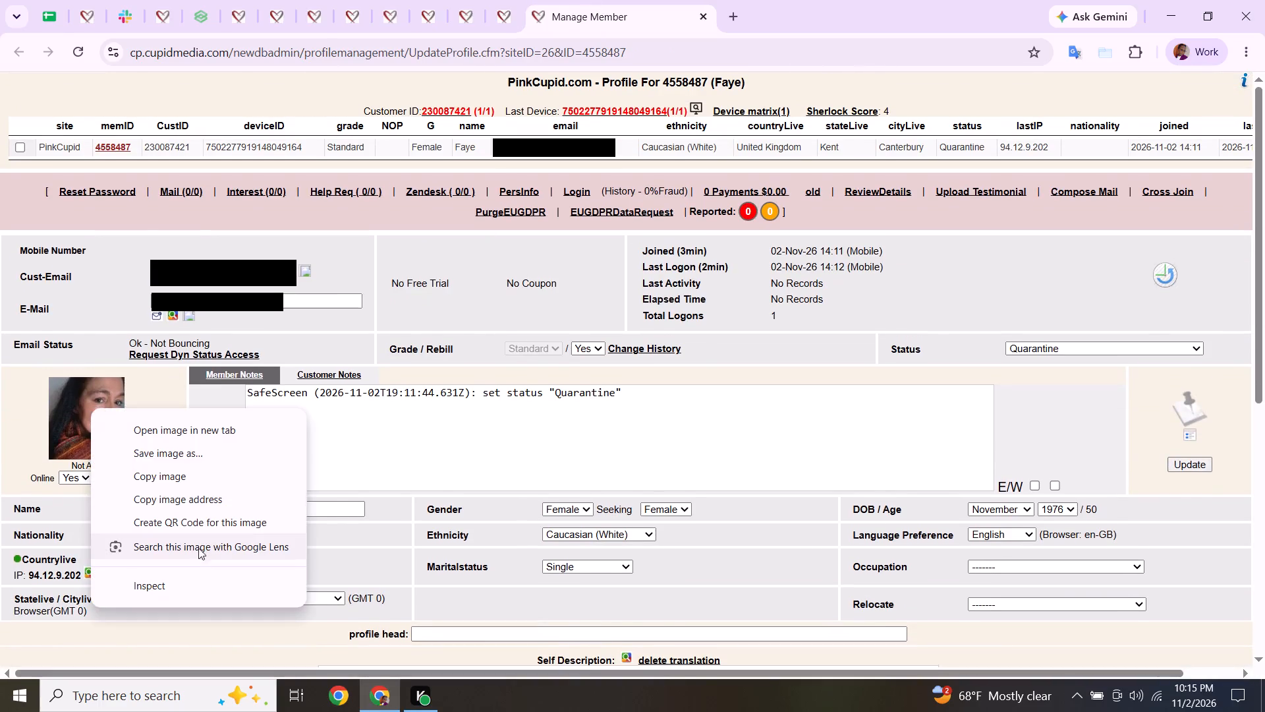
{"action": "left_click", "coordinate": [199, 552]}
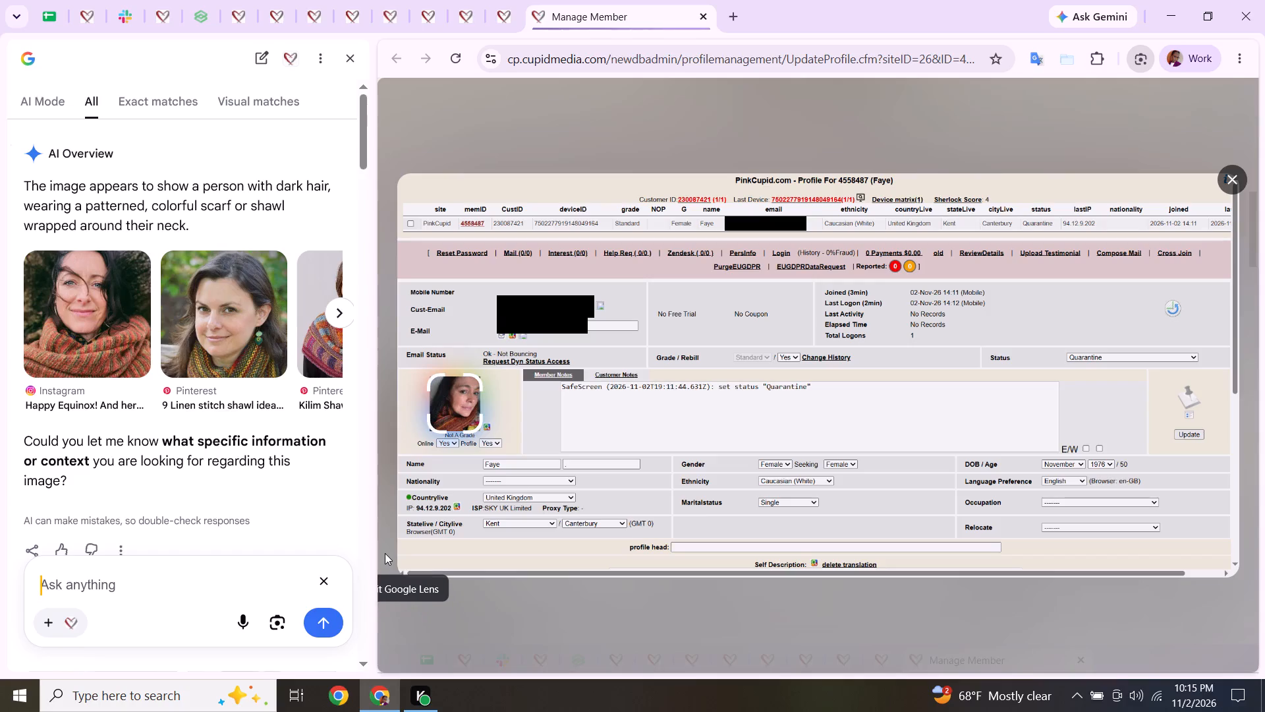
{"action": "scroll", "coordinate": [174, 334], "scroll_direction": "down", "scroll_amount": 1}
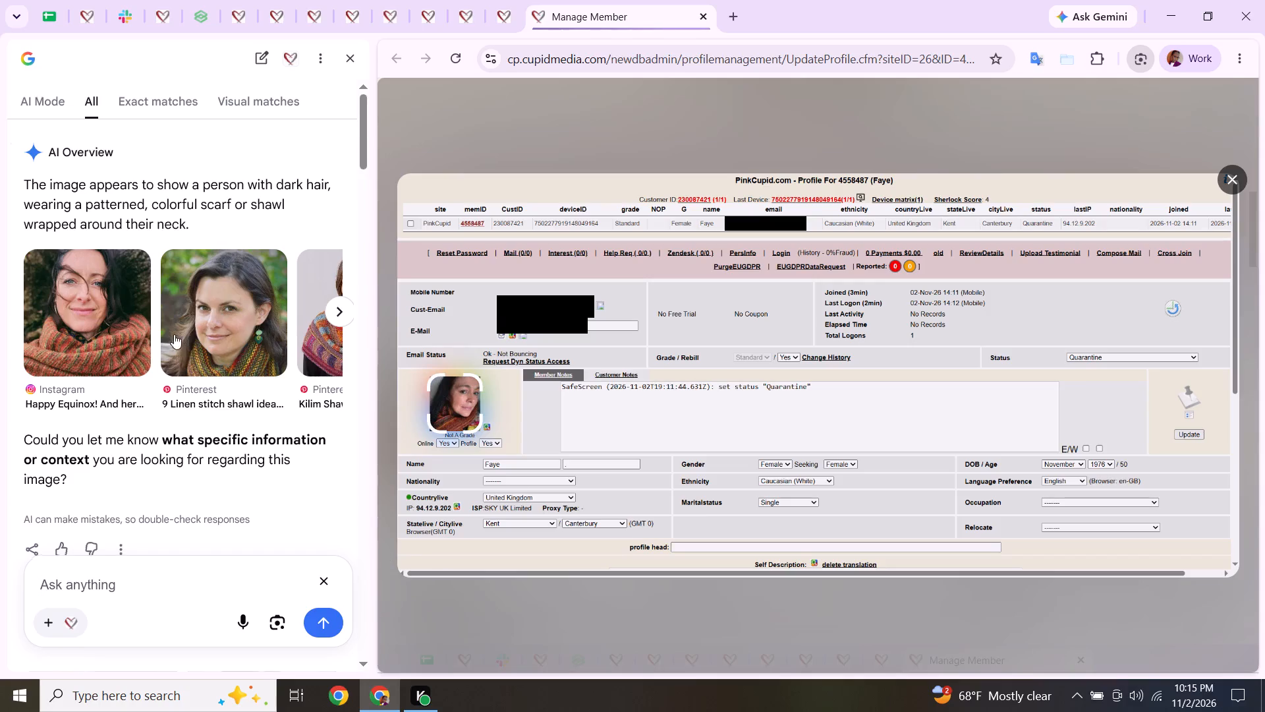
{"action": "scroll", "coordinate": [174, 334], "scroll_direction": "down", "scroll_amount": 3}
{"action": "scroll", "coordinate": [174, 334], "scroll_direction": "up", "scroll_amount": 5}
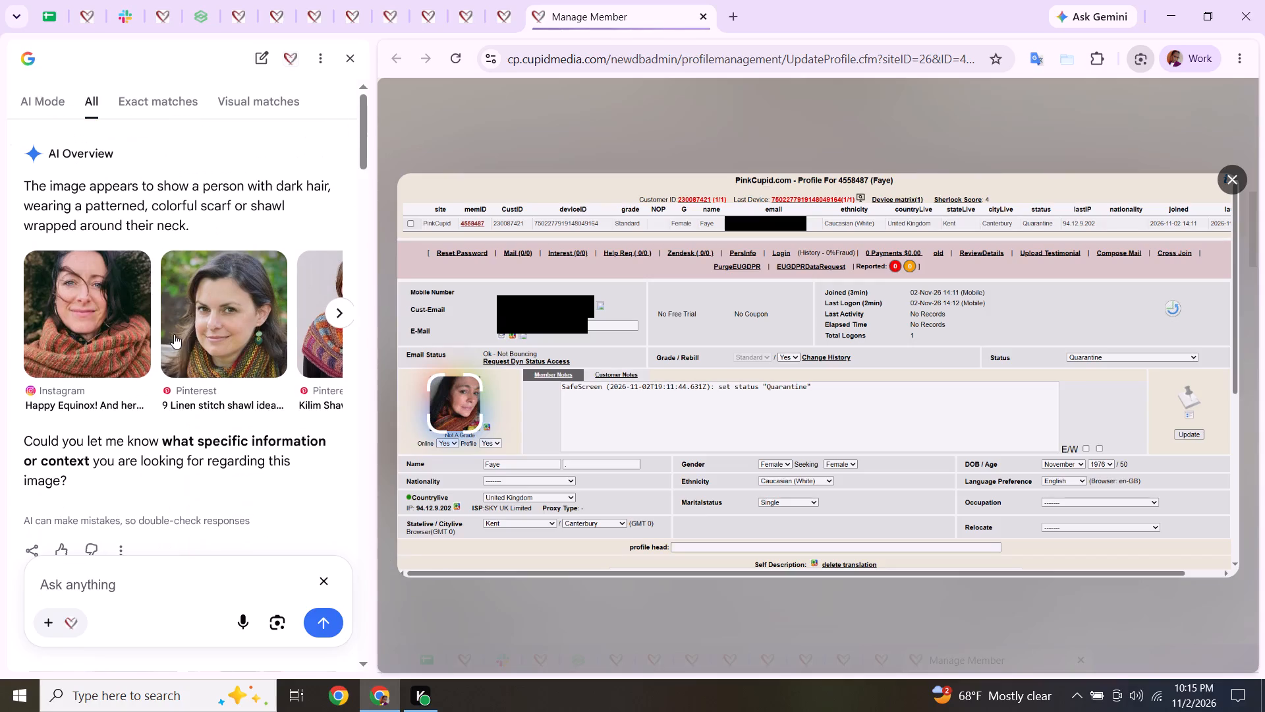
{"action": "scroll", "coordinate": [175, 340], "scroll_direction": "down", "scroll_amount": 3}
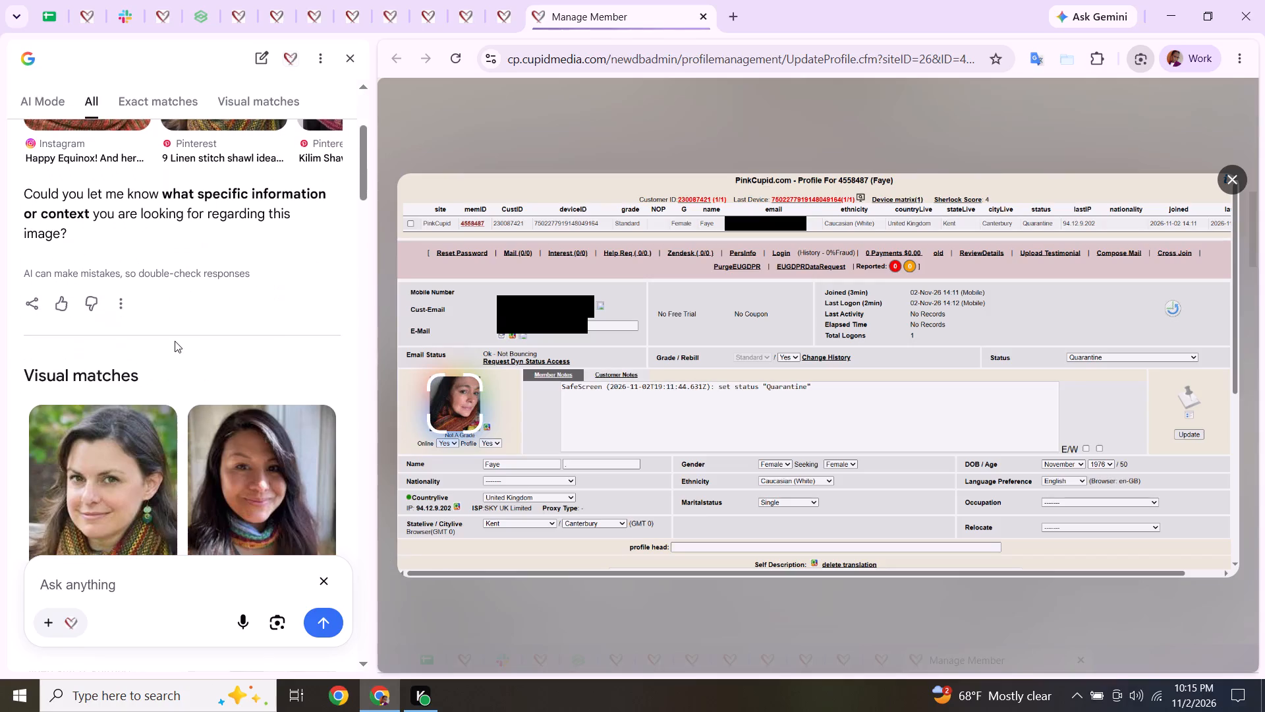
{"action": "scroll", "coordinate": [175, 341], "scroll_direction": "down", "scroll_amount": 3}
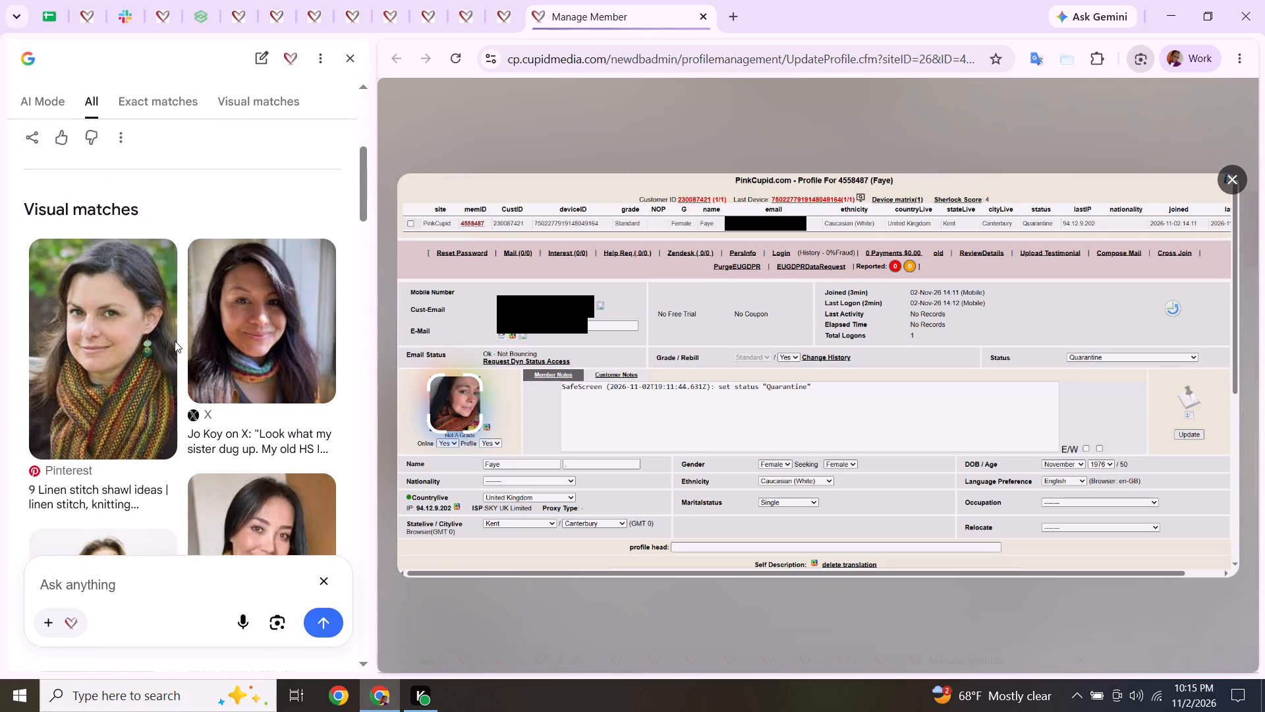
{"action": "scroll", "coordinate": [175, 341], "scroll_direction": "down", "scroll_amount": 3}
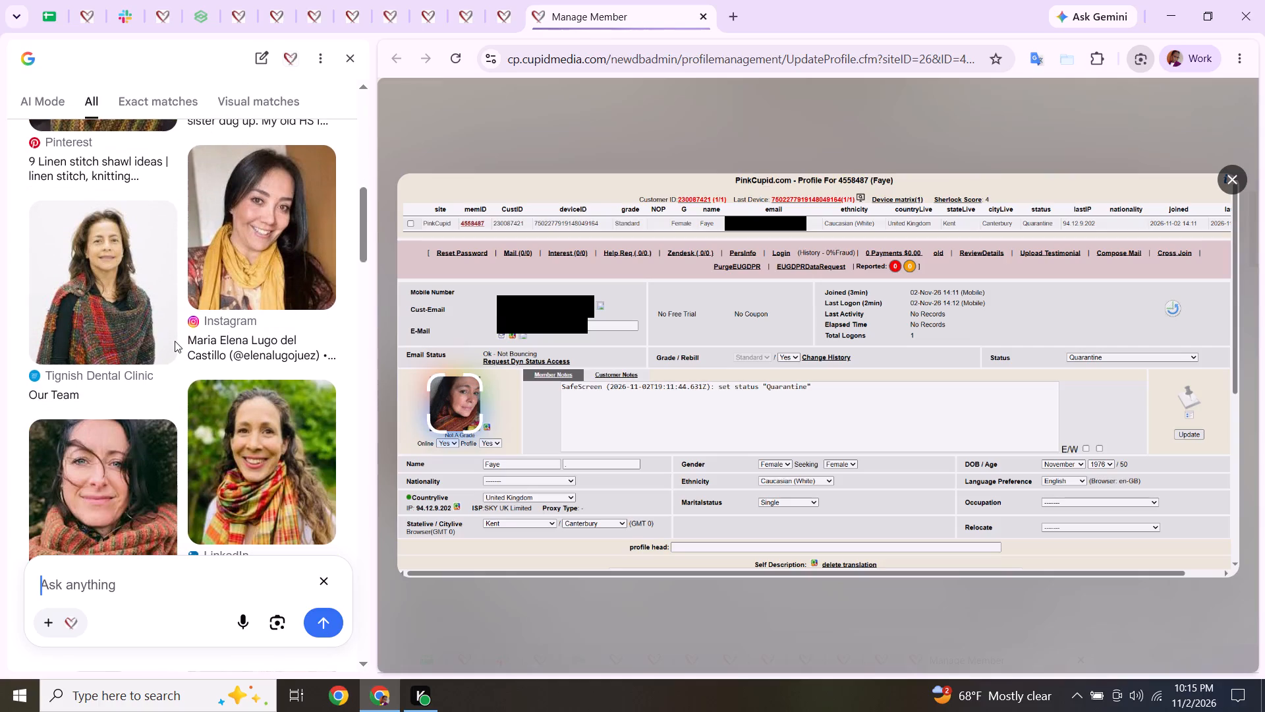
{"action": "scroll", "coordinate": [252, 266], "scroll_direction": "down", "scroll_amount": 3}
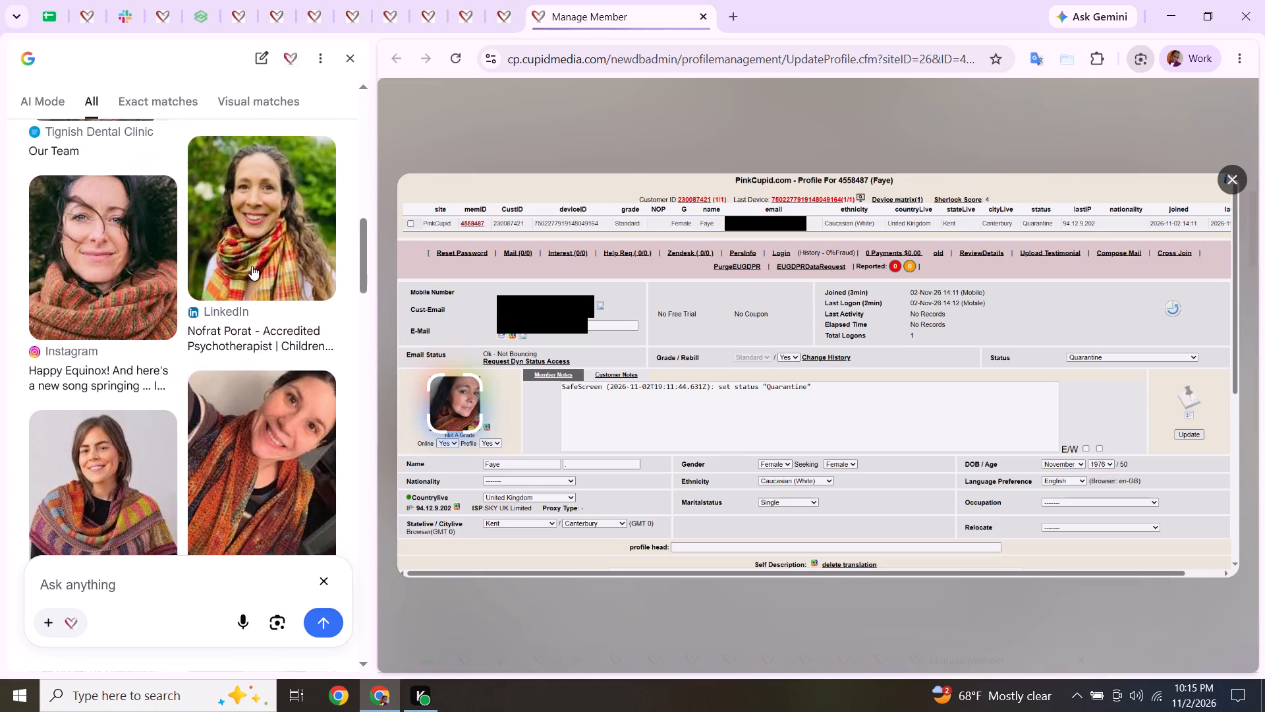
Add the link of the "Happy Equinox" Instagram match to Faye's notes and submit the PinkCupid quarantine queue.
{"action": "right_click", "coordinate": [92, 366]}
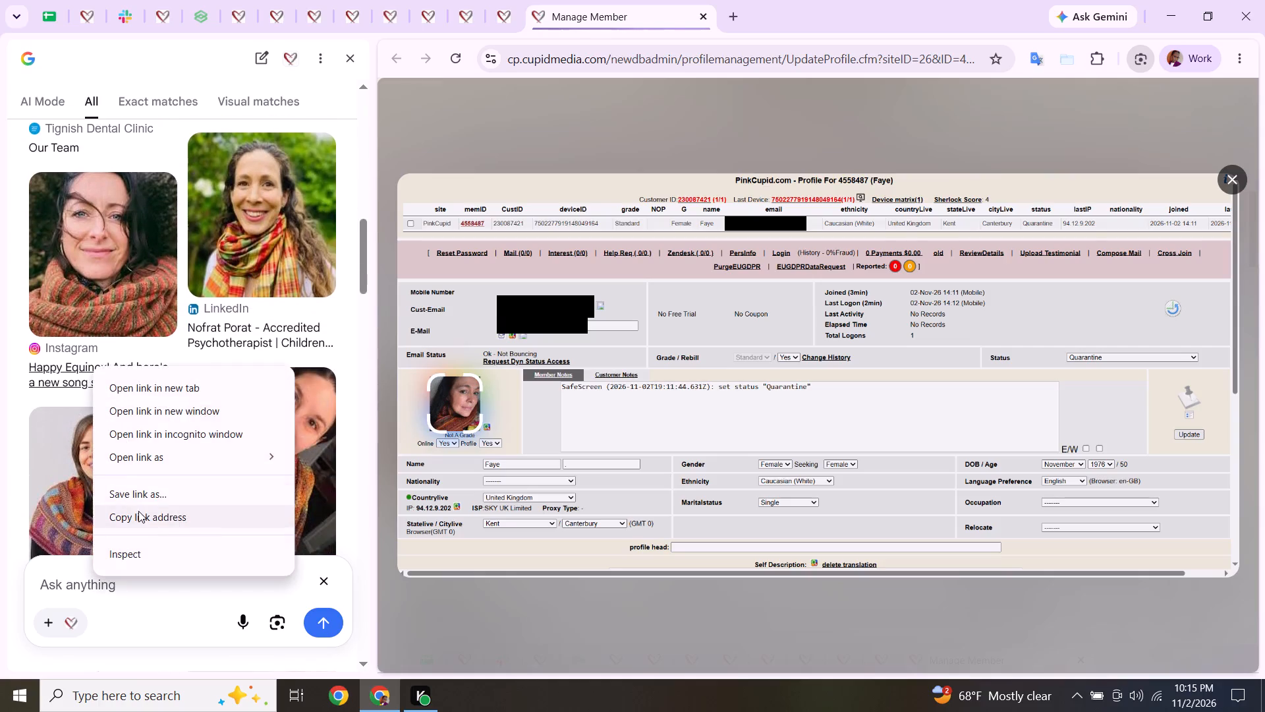
{"action": "left_click", "coordinate": [156, 516]}
{"action": "left_click", "coordinate": [345, 58]}
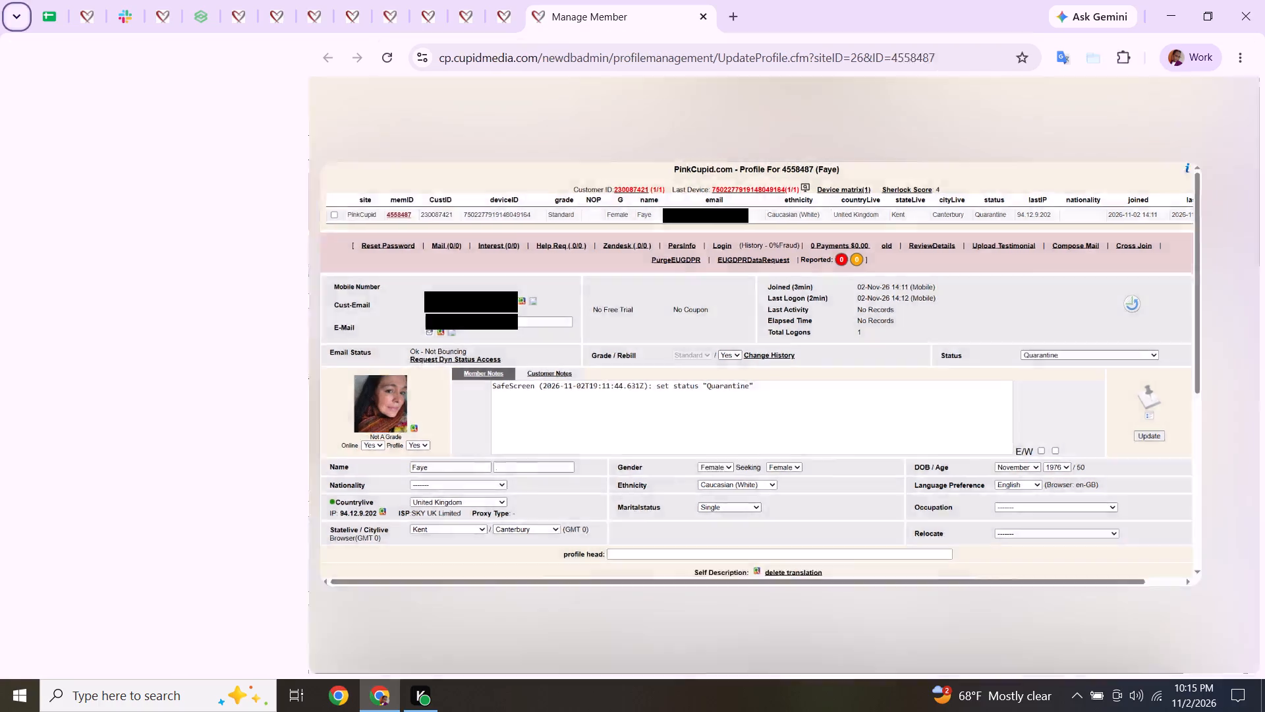
{"action": "left_click", "coordinate": [704, 15]}
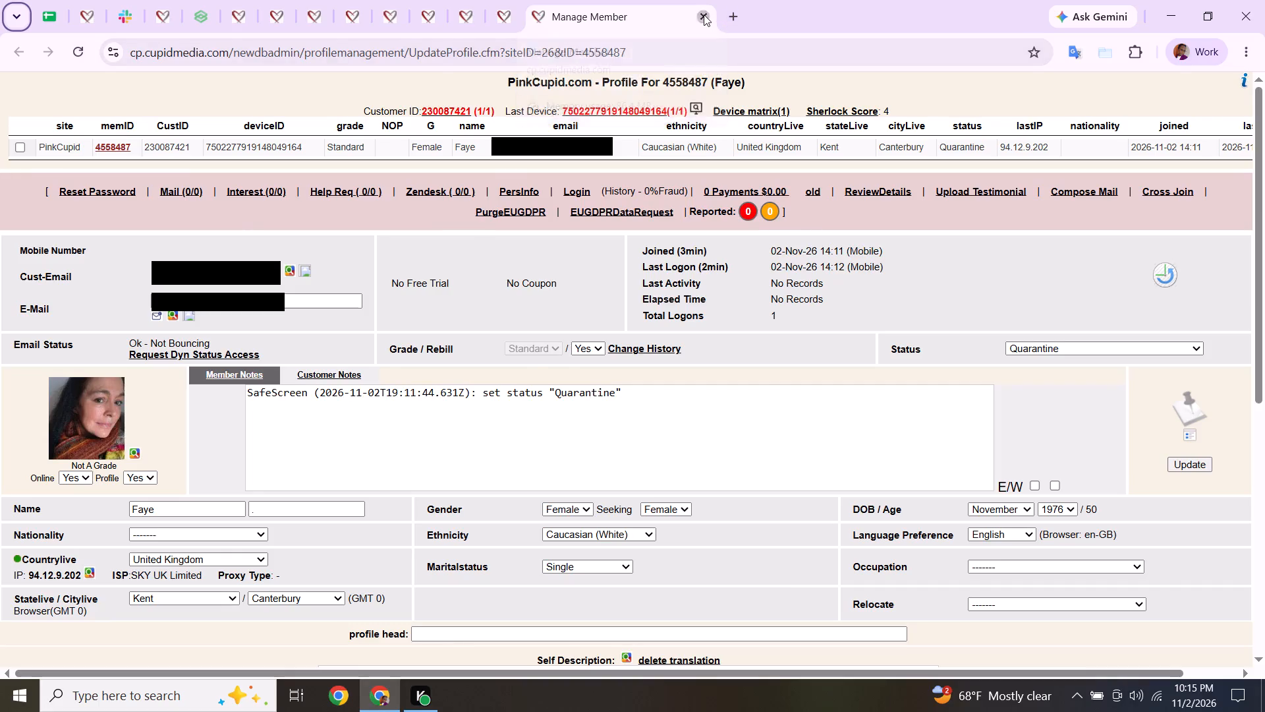
{"action": "left_click", "coordinate": [294, 289]}
{"action": "key", "text": "Return"}
{"action": "key", "text": "Return"}
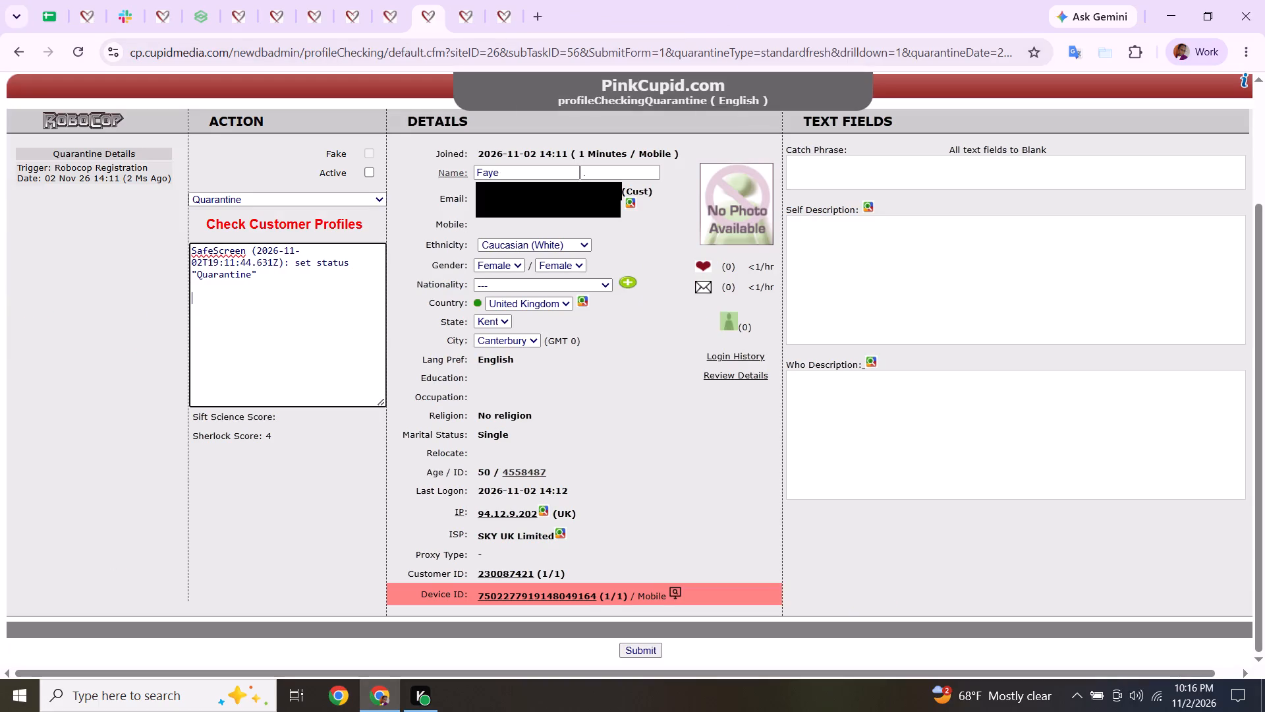
{"action": "key", "text": "Return"}
{"action": "key", "text": "ctrl+v"}
{"action": "scroll", "coordinate": [317, 322], "scroll_direction": "down", "scroll_amount": 6}
{"action": "left_click", "coordinate": [628, 643]}
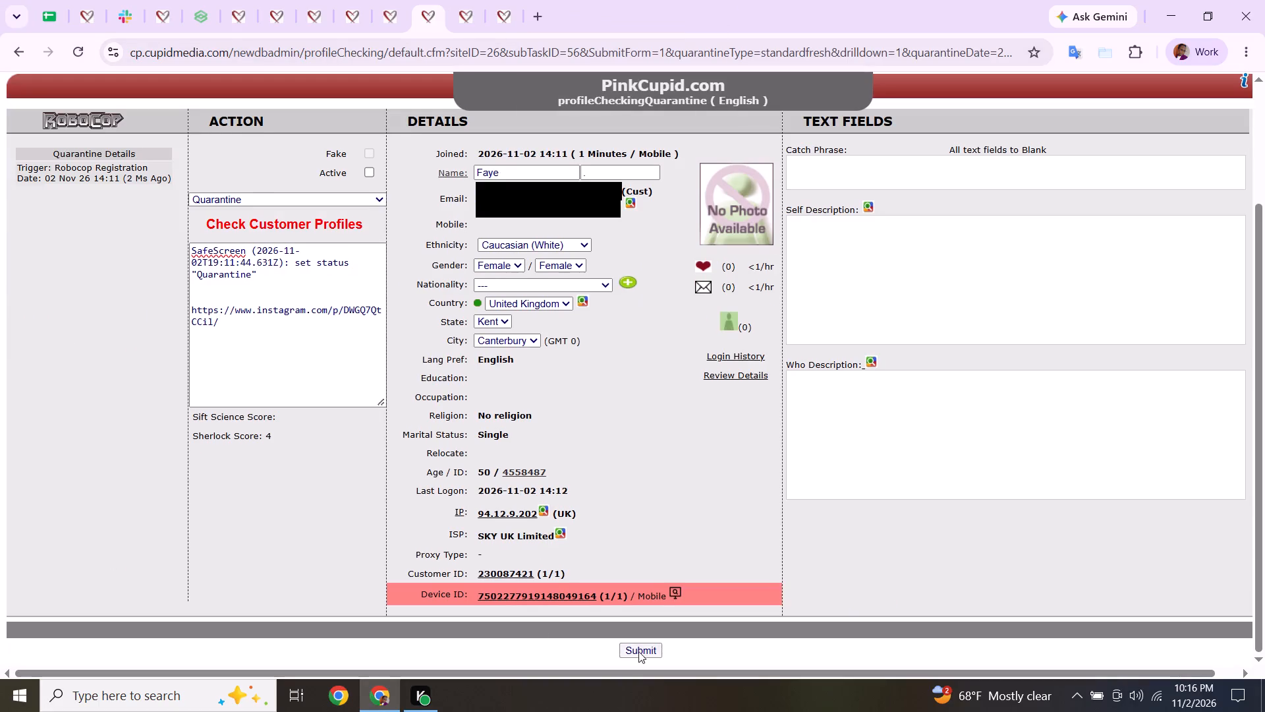
{"action": "left_click", "coordinate": [638, 651]}
Examine Mary's member profile from the LatinAmericanCupid quarantine queue, acknowledging the device check and closing the profile.
{"action": "left_click", "coordinate": [473, 4]}
{"action": "scroll", "coordinate": [602, 393], "scroll_direction": "down", "scroll_amount": 3}
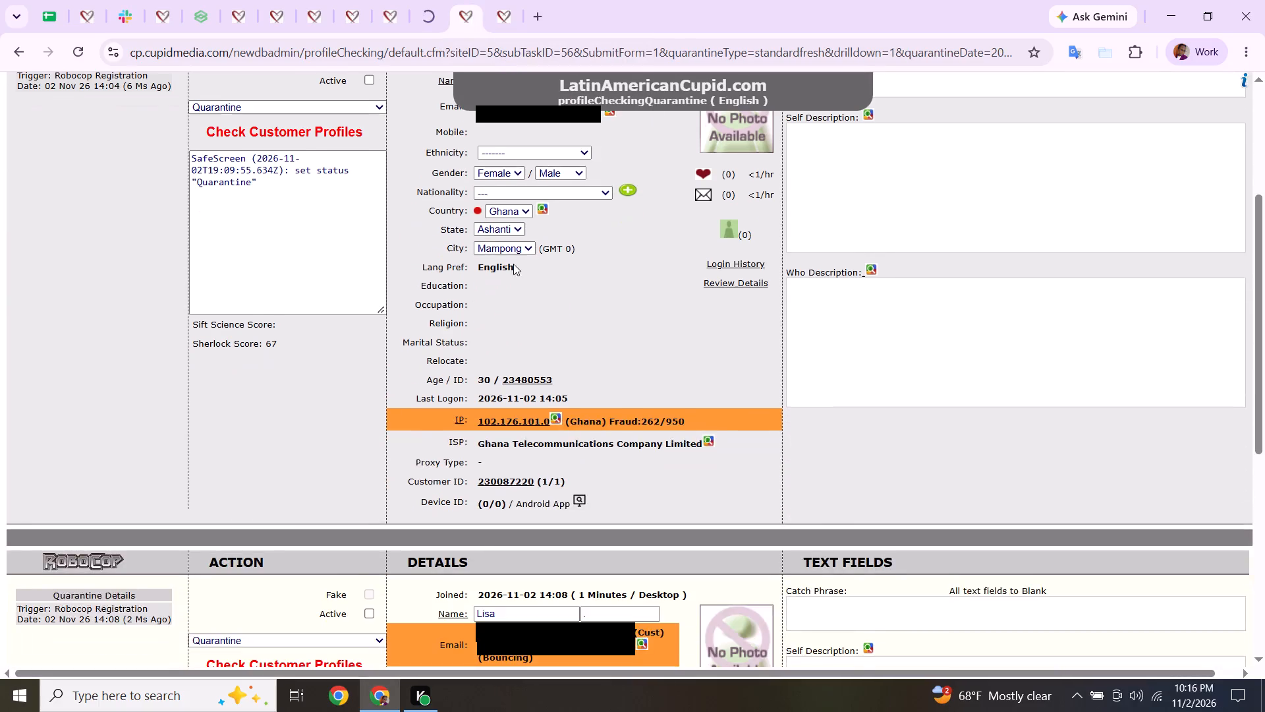
{"action": "scroll", "coordinate": [486, 255], "scroll_direction": "up", "scroll_amount": 1}
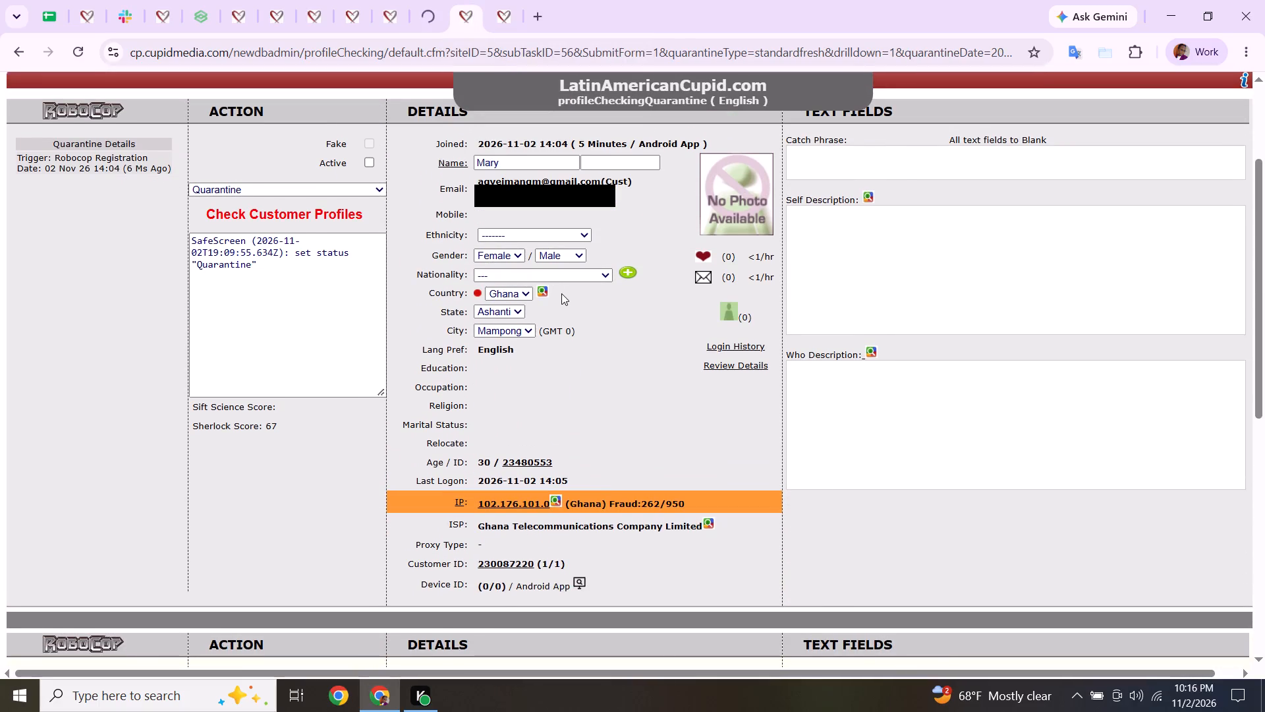
{"action": "left_click", "coordinate": [453, 158]}
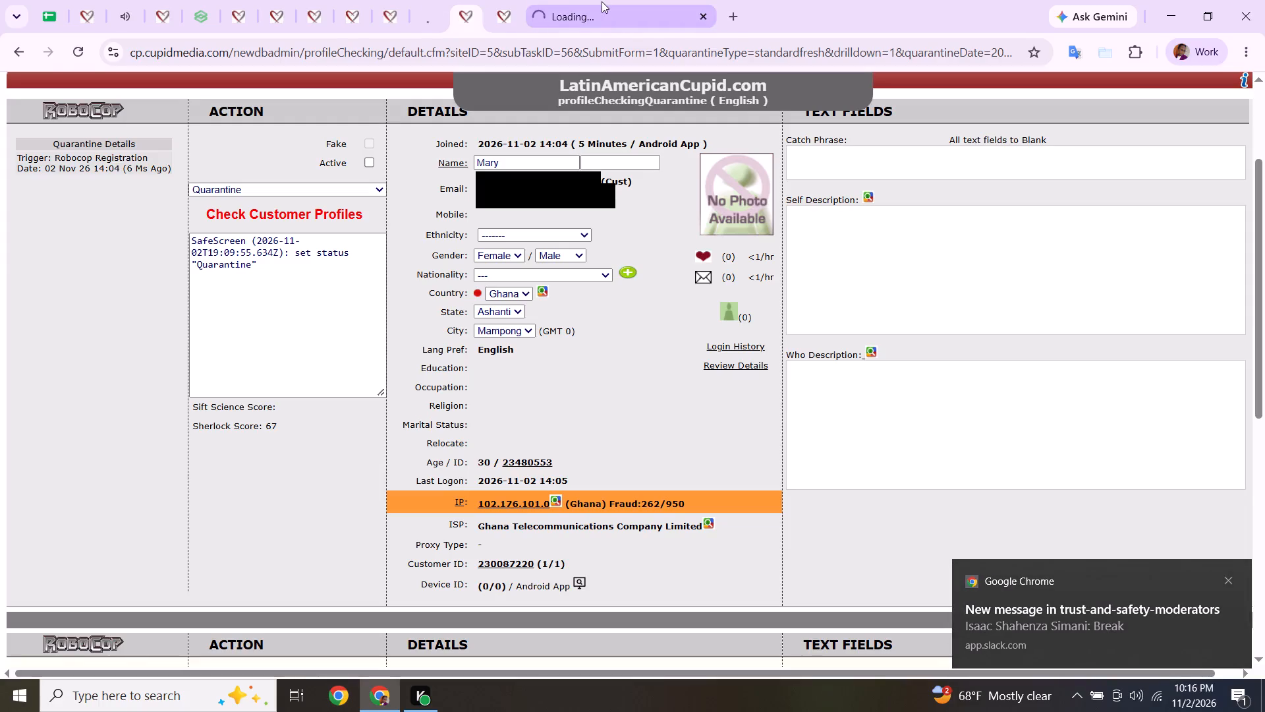
{"action": "left_click", "coordinate": [602, 1]}
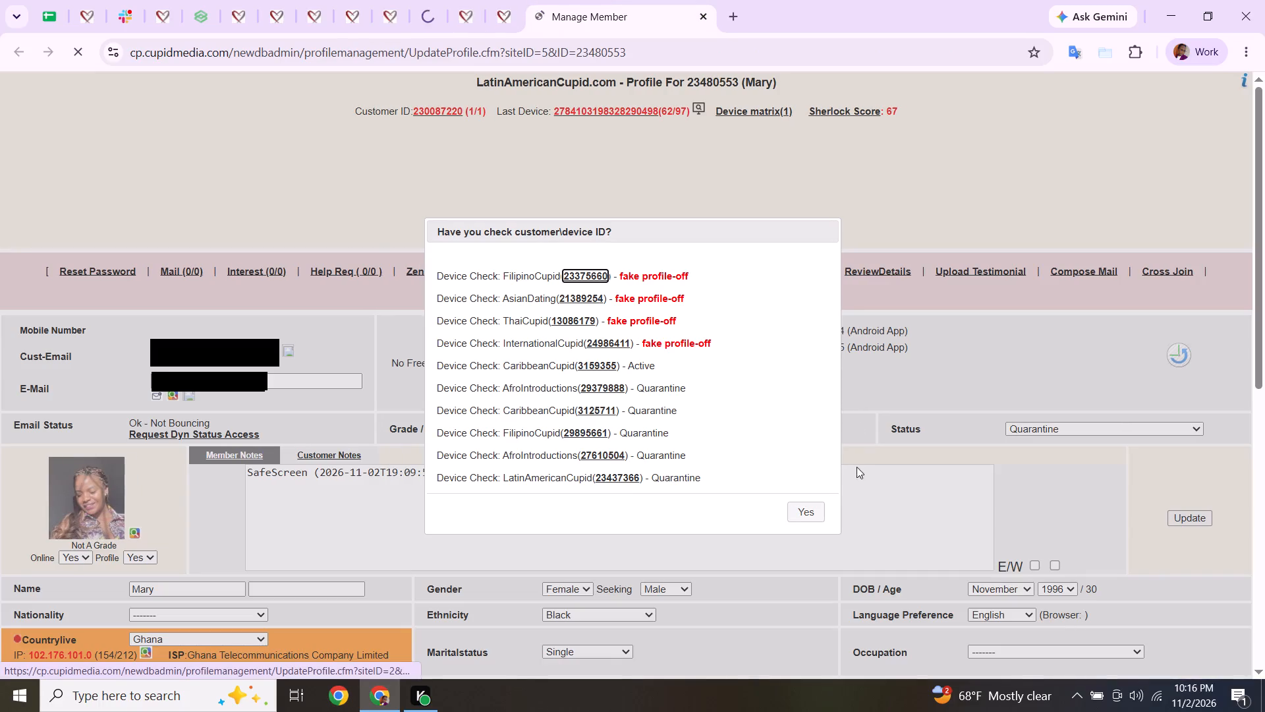
{"action": "left_click", "coordinate": [815, 513]}
{"action": "scroll", "coordinate": [621, 427], "scroll_direction": "down", "scroll_amount": 2}
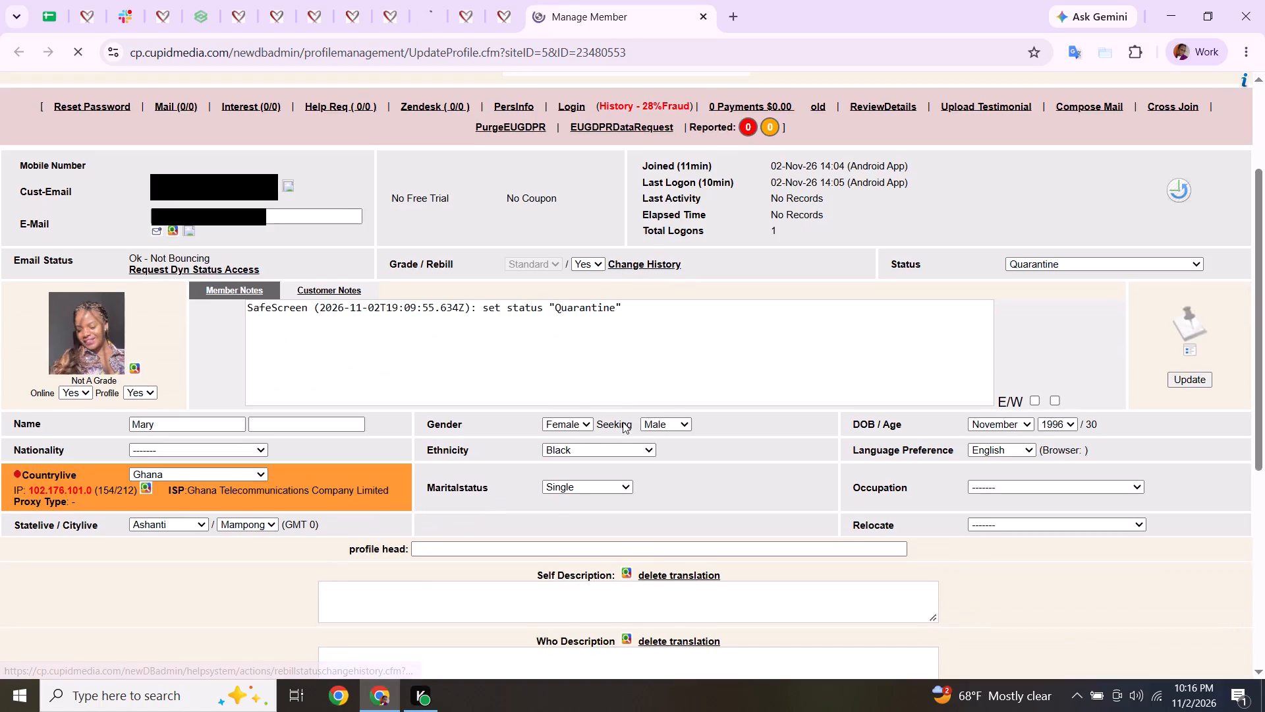
{"action": "scroll", "coordinate": [623, 422], "scroll_direction": "up", "scroll_amount": 5}
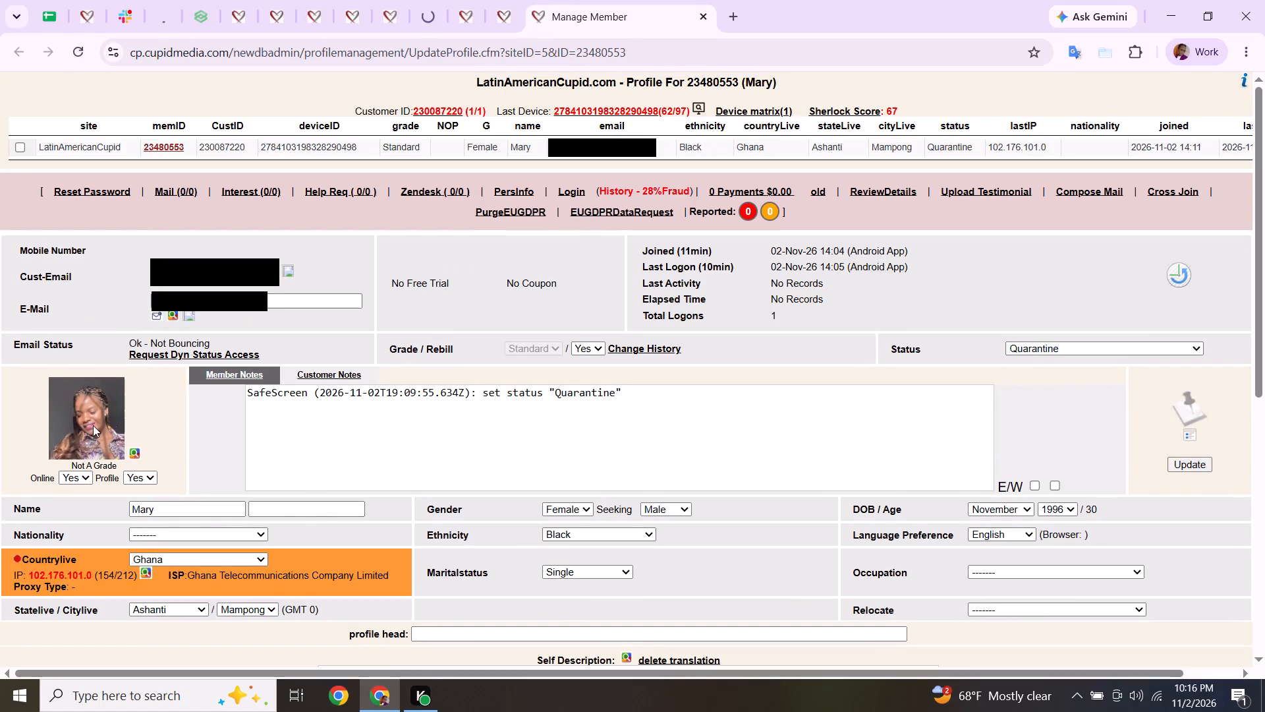
{"action": "left_click", "coordinate": [702, 16]}
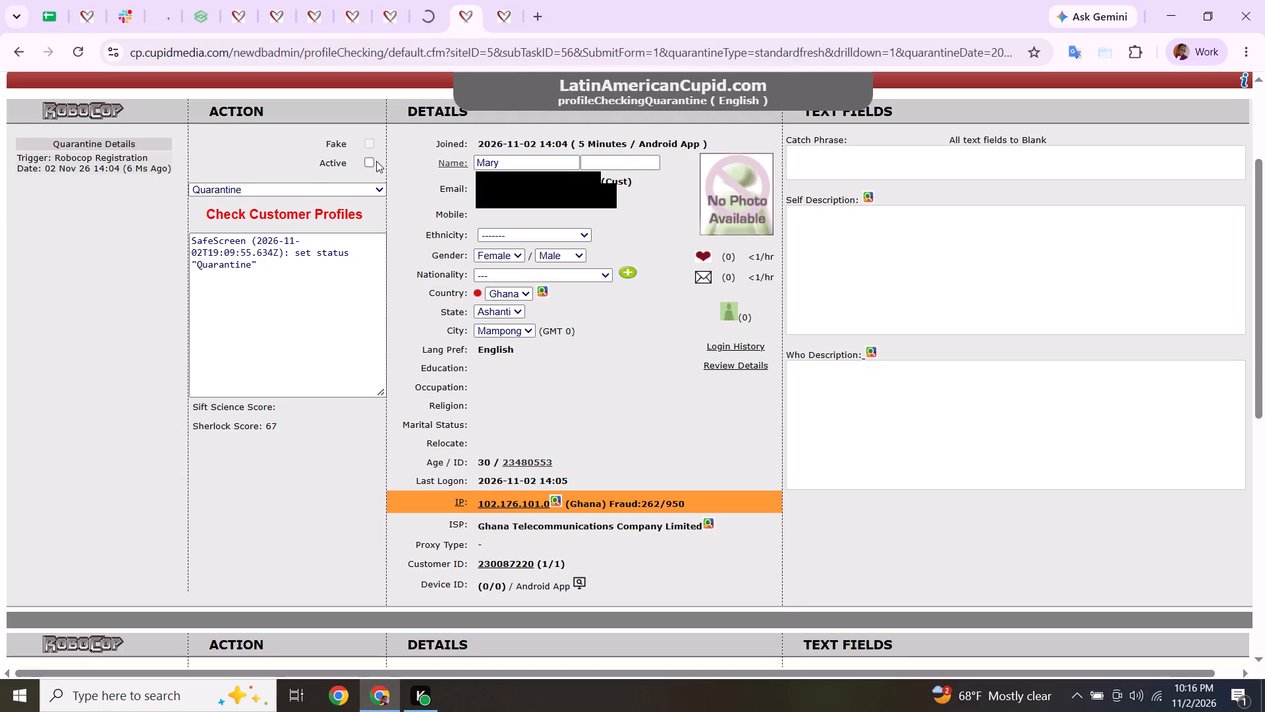
{"action": "left_click", "coordinate": [371, 162]}
Copy the customer ID link from Lisa's member profile into her notes in the LatinAmericanCupid quarantine queue.
{"action": "scroll", "coordinate": [507, 252], "scroll_direction": "down", "scroll_amount": 6}
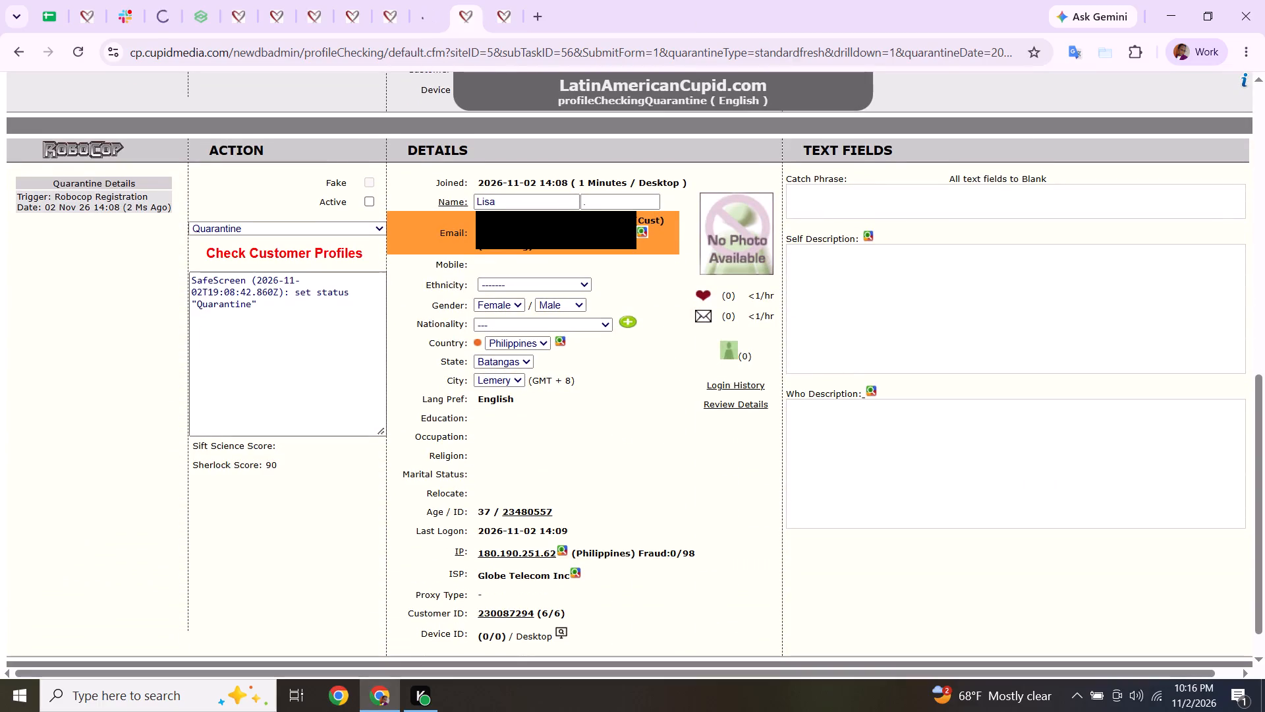
{"action": "left_click", "coordinate": [453, 199]}
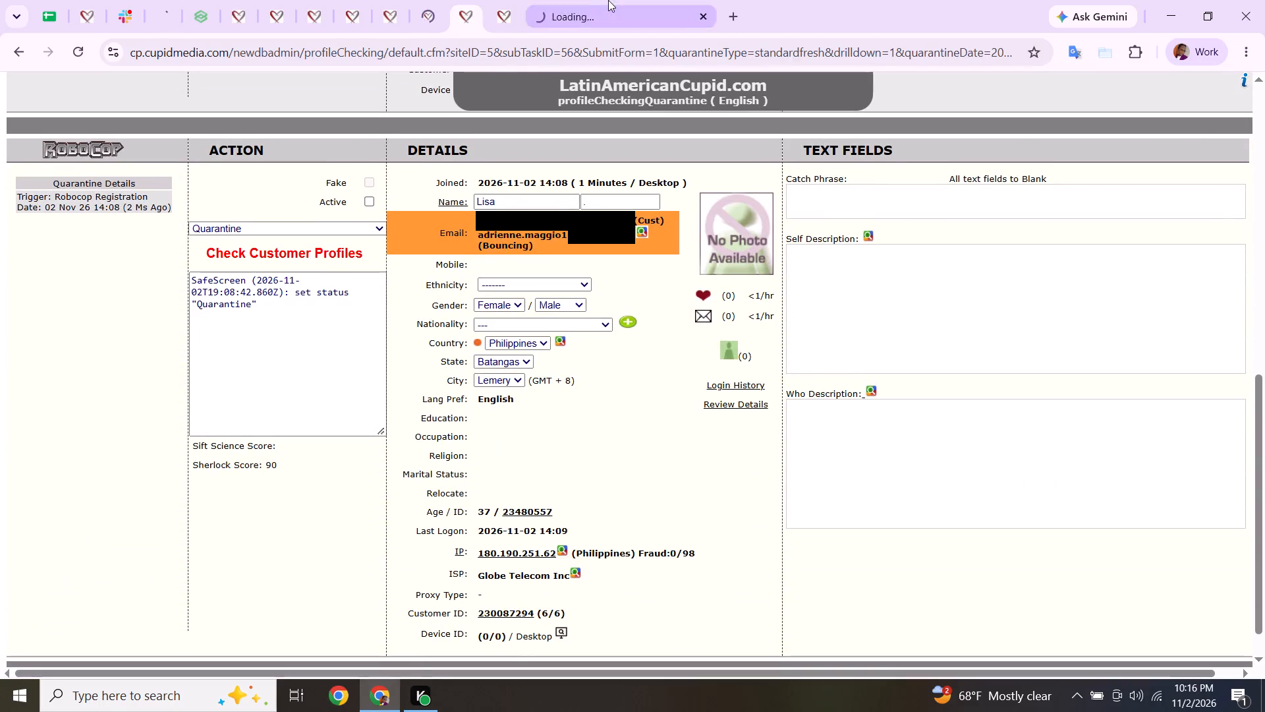
{"action": "left_click", "coordinate": [607, 0]}
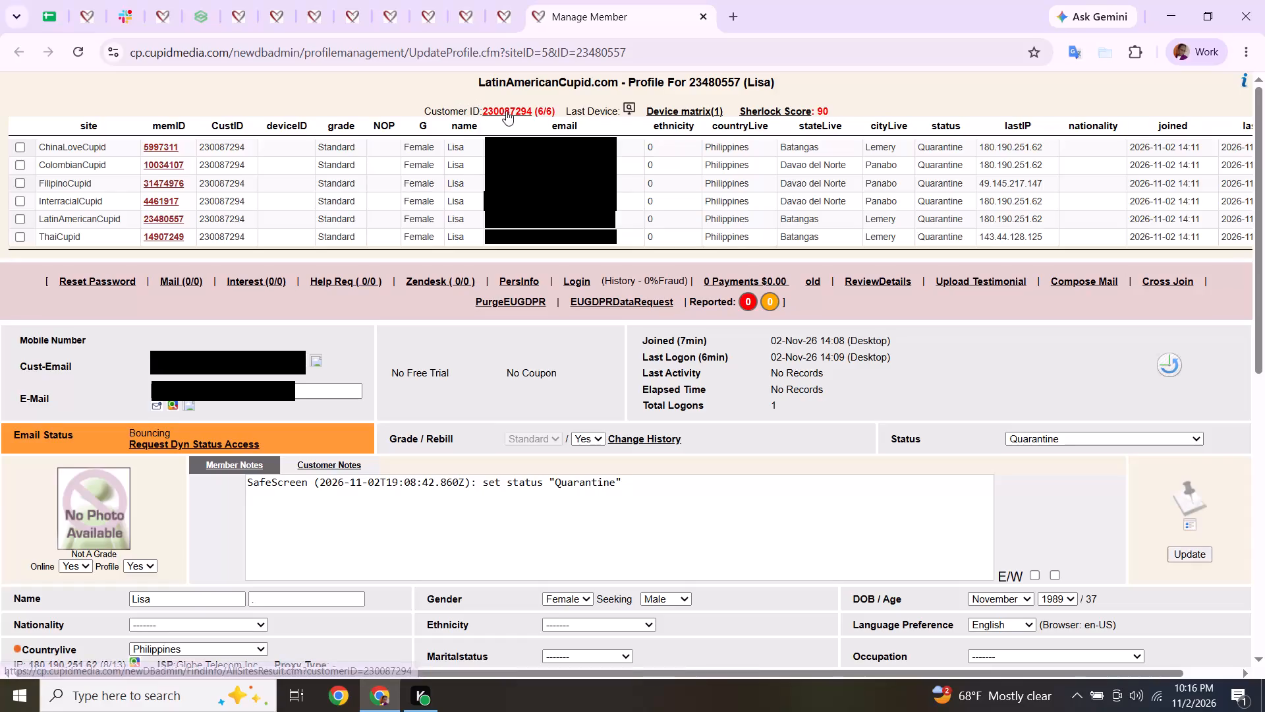
{"action": "right_click", "coordinate": [506, 109]}
{"action": "left_click", "coordinate": [571, 282]}
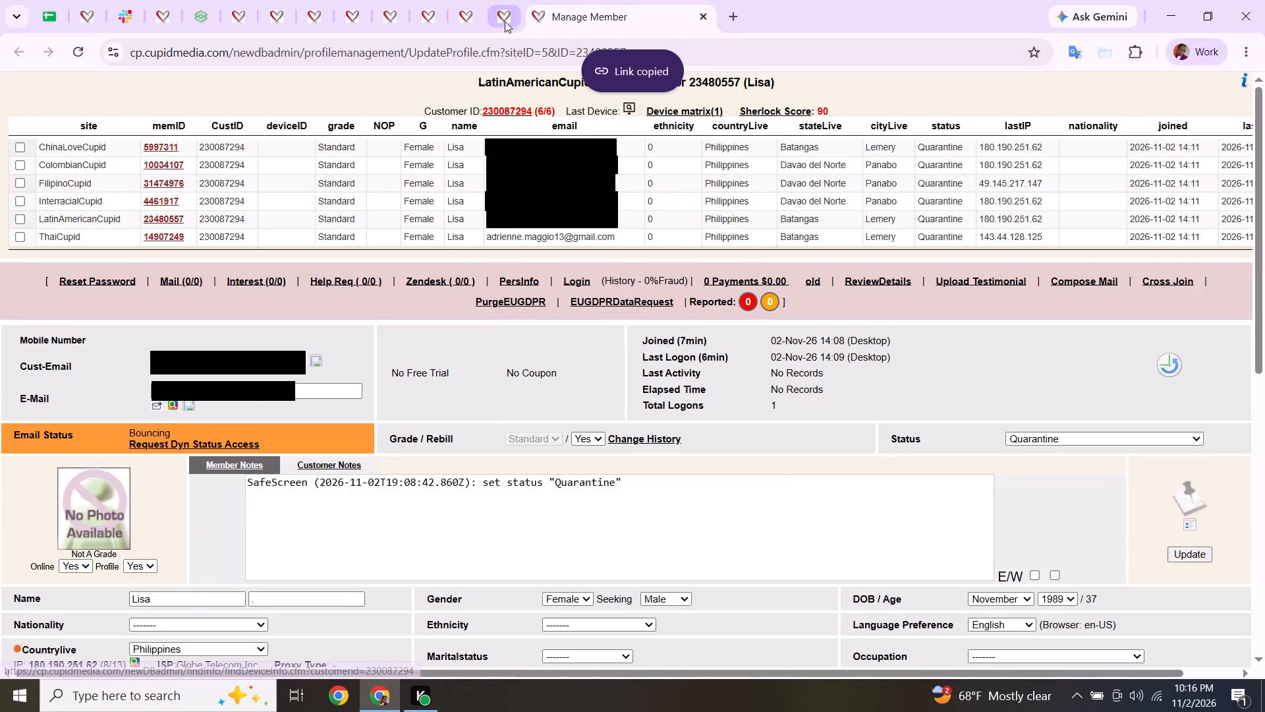
{"action": "left_click", "coordinate": [504, 16]}
{"action": "left_click", "coordinate": [462, 1]}
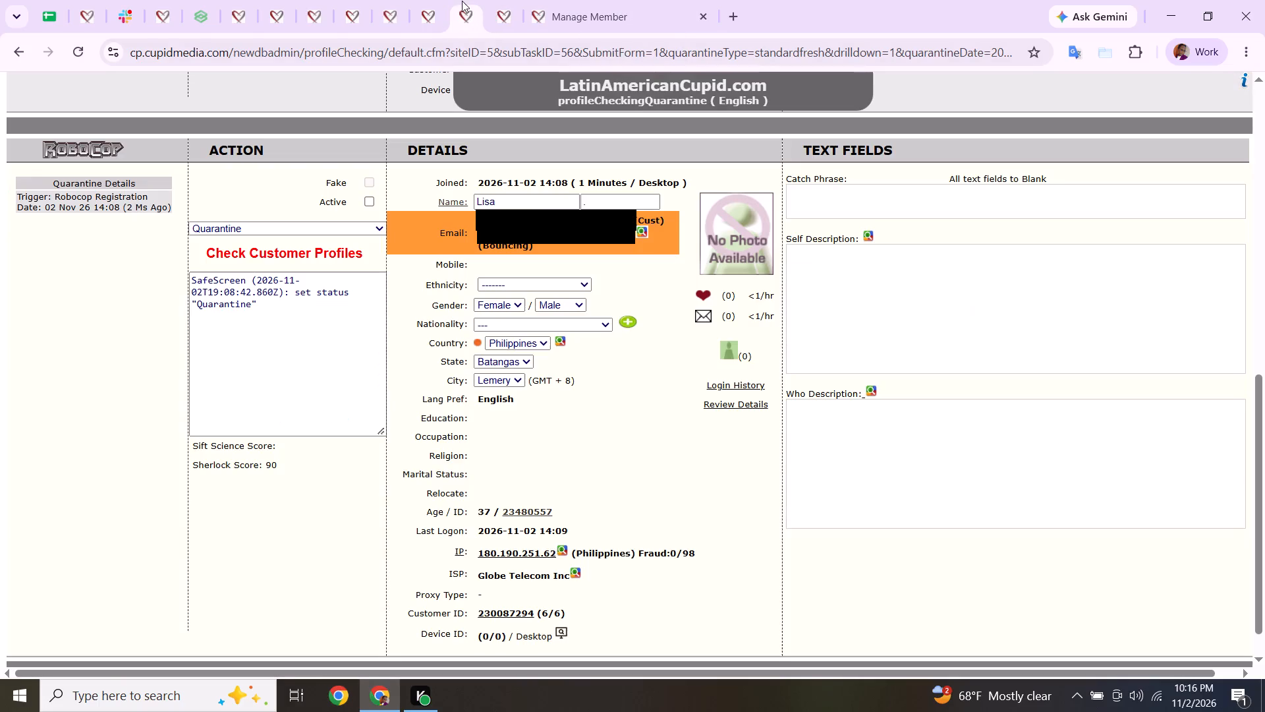
{"action": "left_click", "coordinate": [316, 312]}
{"action": "key", "text": "Return"}
{"action": "key", "text": "Return"}
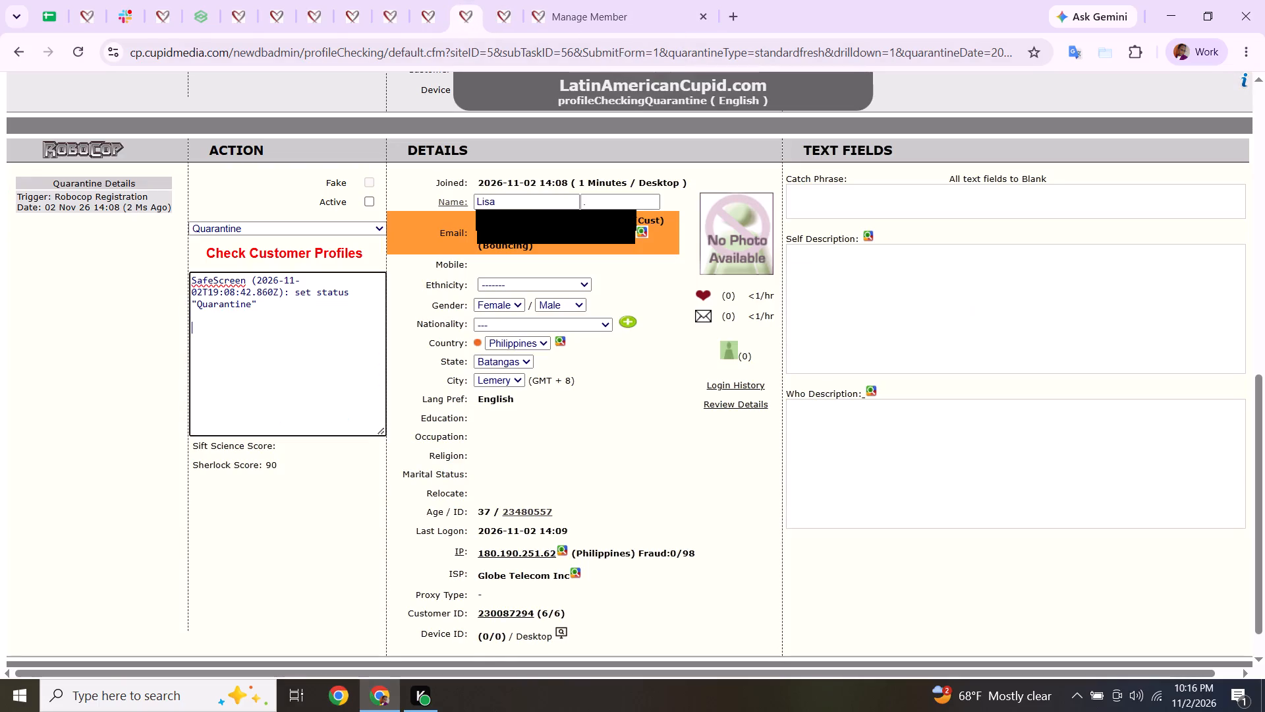
{"action": "right_click", "coordinate": [253, 340]}
{"action": "left_click", "coordinate": [298, 498]}
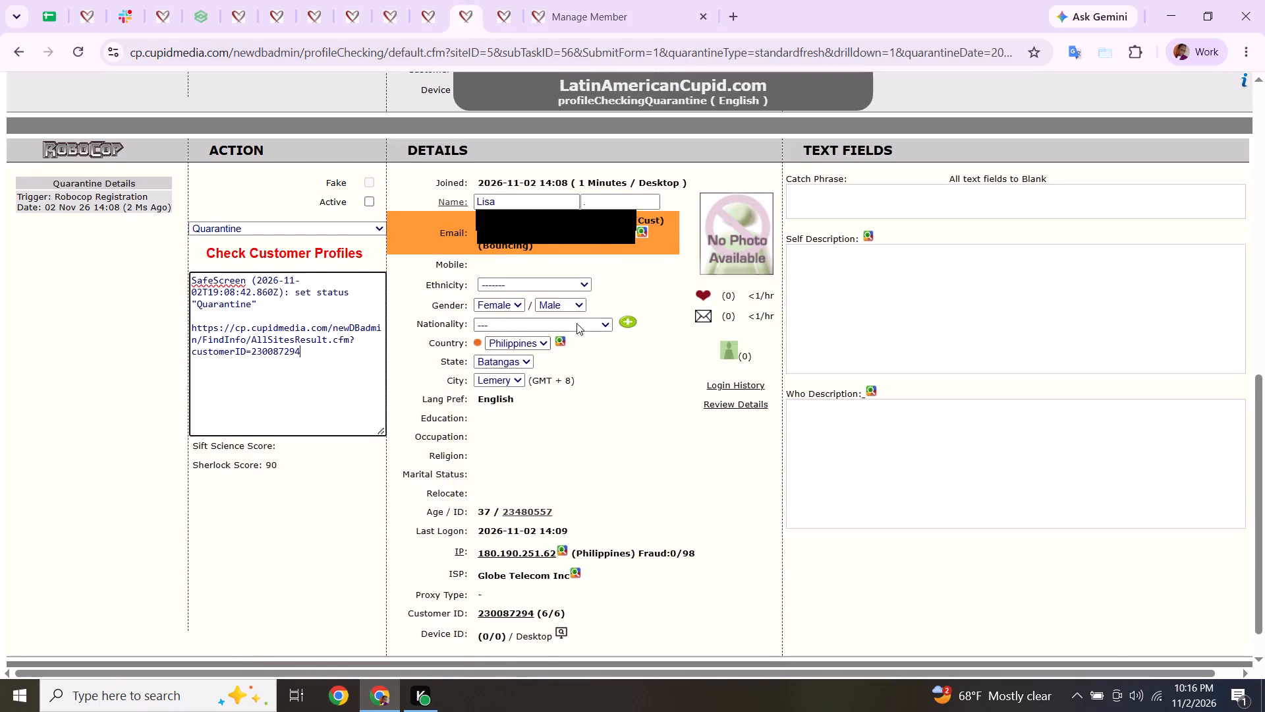
Submit the LatinAmericanCupid quarantine queue and return to Lisa's member profile.
{"action": "scroll", "coordinate": [576, 323], "scroll_direction": "down", "scroll_amount": 8}
{"action": "left_click", "coordinate": [643, 651]}
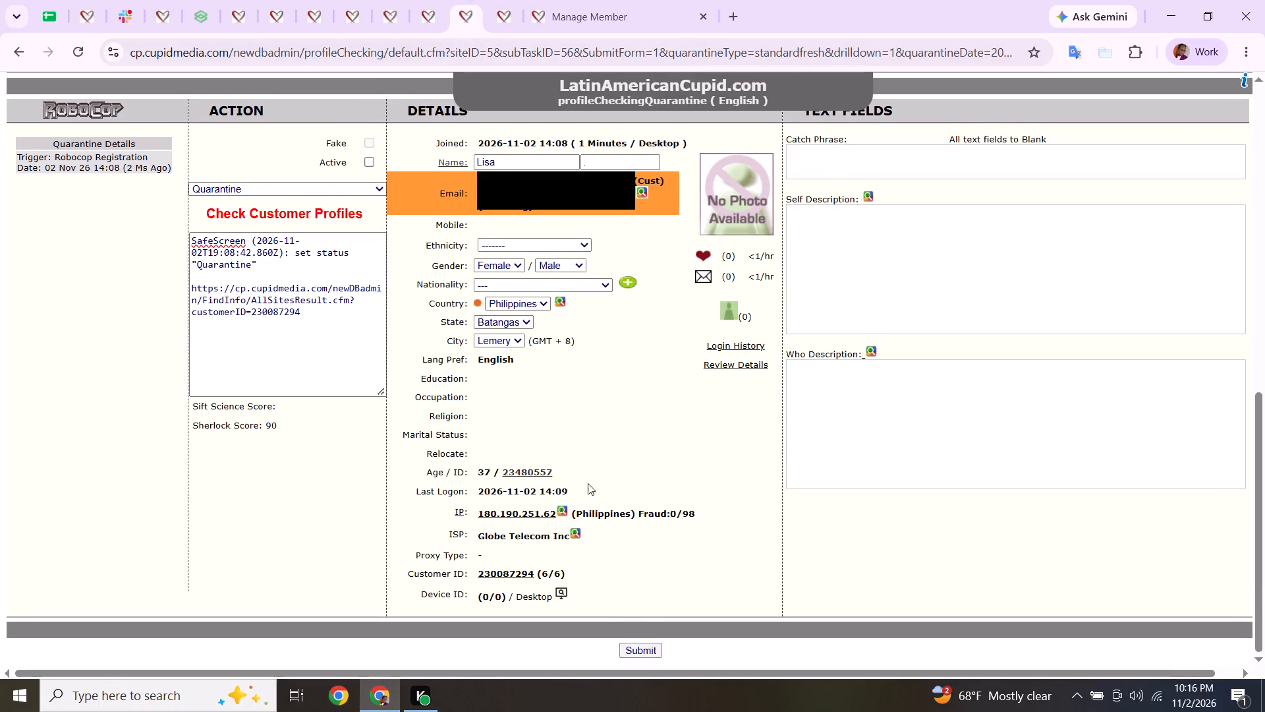
{"action": "left_click", "coordinate": [646, 15]}
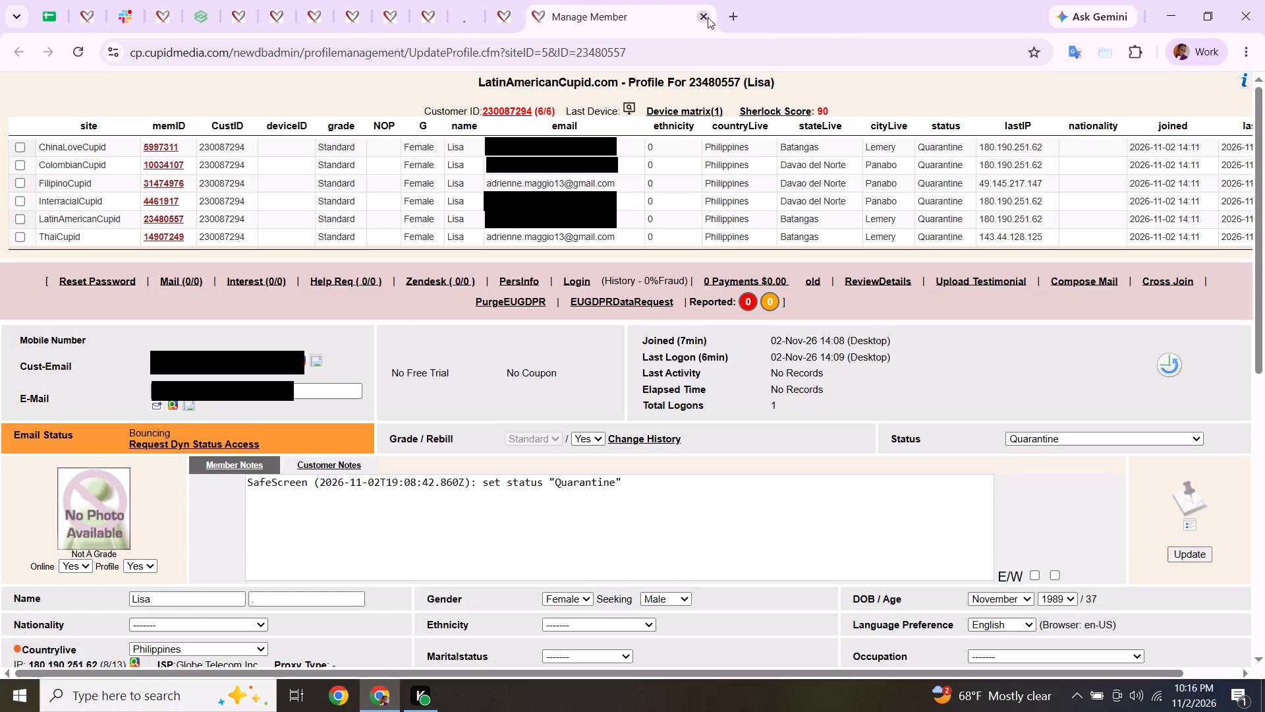
Close Lisa's member profile and copy the country line, United States (IP:Nigeria), into Alex's notes in the ThaiCupid quarantine queue.
{"action": "left_click", "coordinate": [703, 15]}
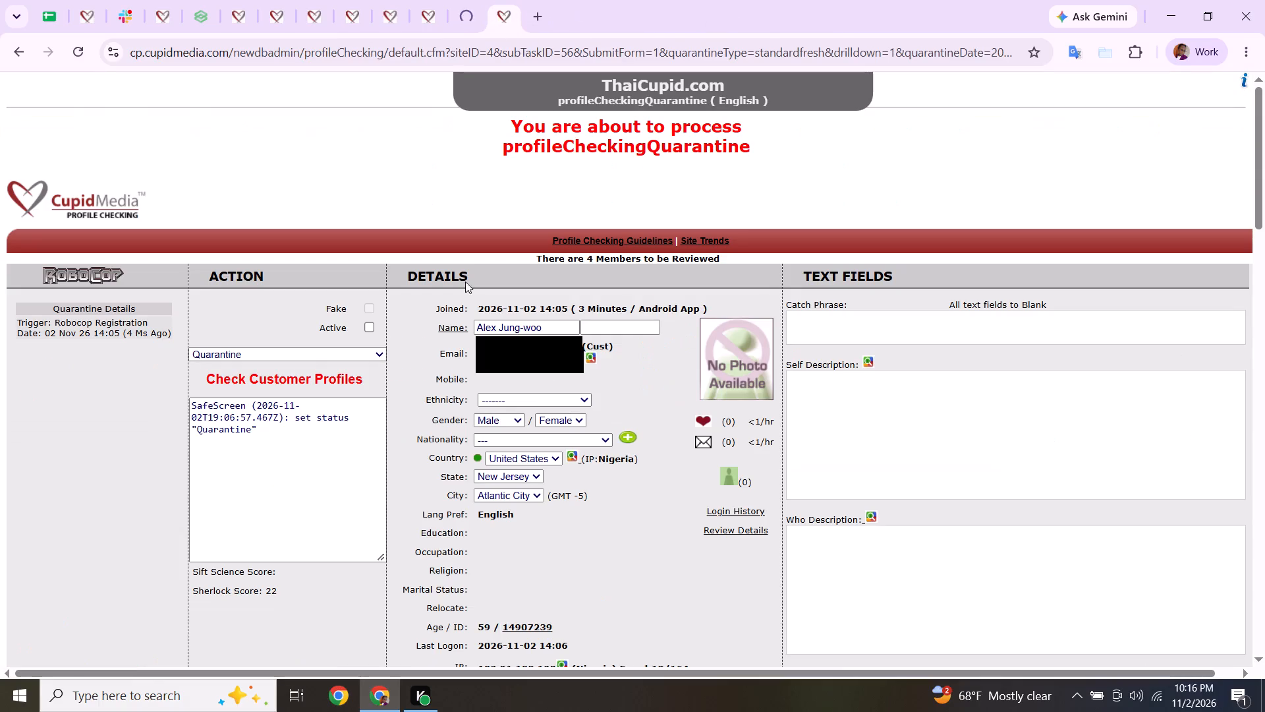
{"action": "scroll", "coordinate": [518, 335], "scroll_direction": "down", "scroll_amount": 2}
{"action": "triple_click", "coordinate": [612, 293]}
{"action": "right_click", "coordinate": [612, 293]}
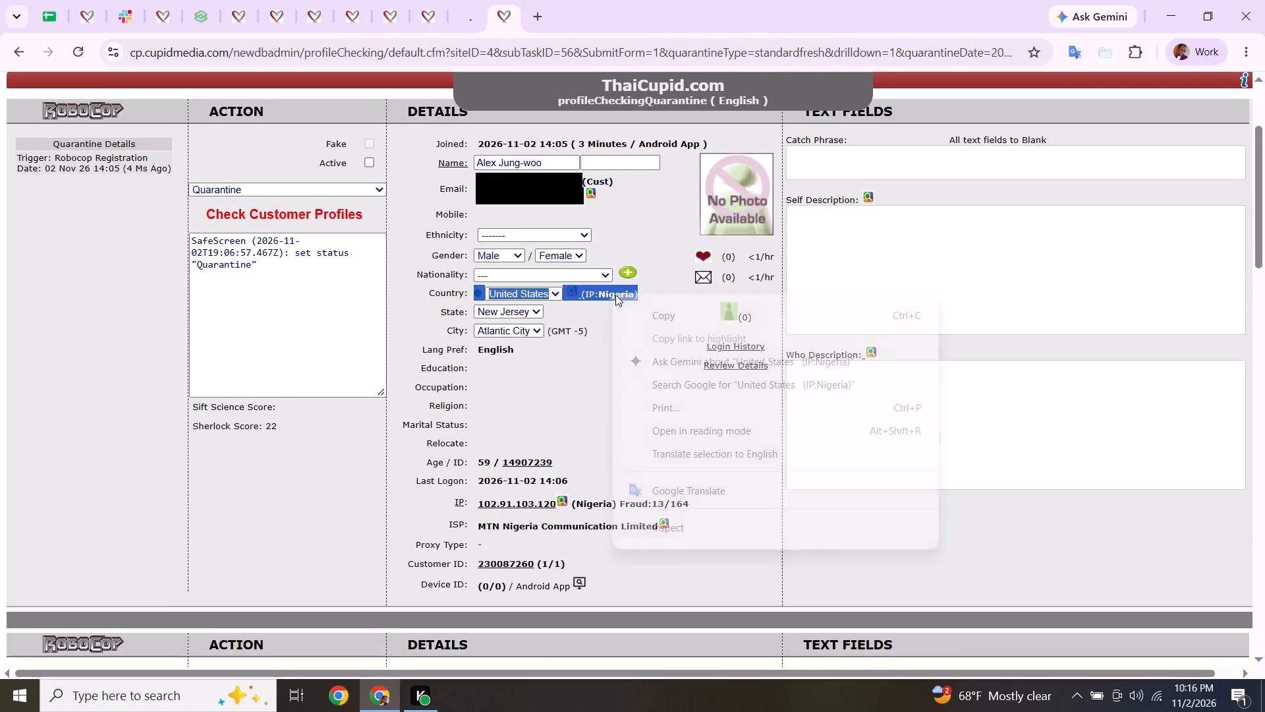
{"action": "left_click", "coordinate": [688, 316]}
{"action": "left_click", "coordinate": [312, 276]}
{"action": "key", "text": "Return"}
{"action": "key", "text": "Return"}
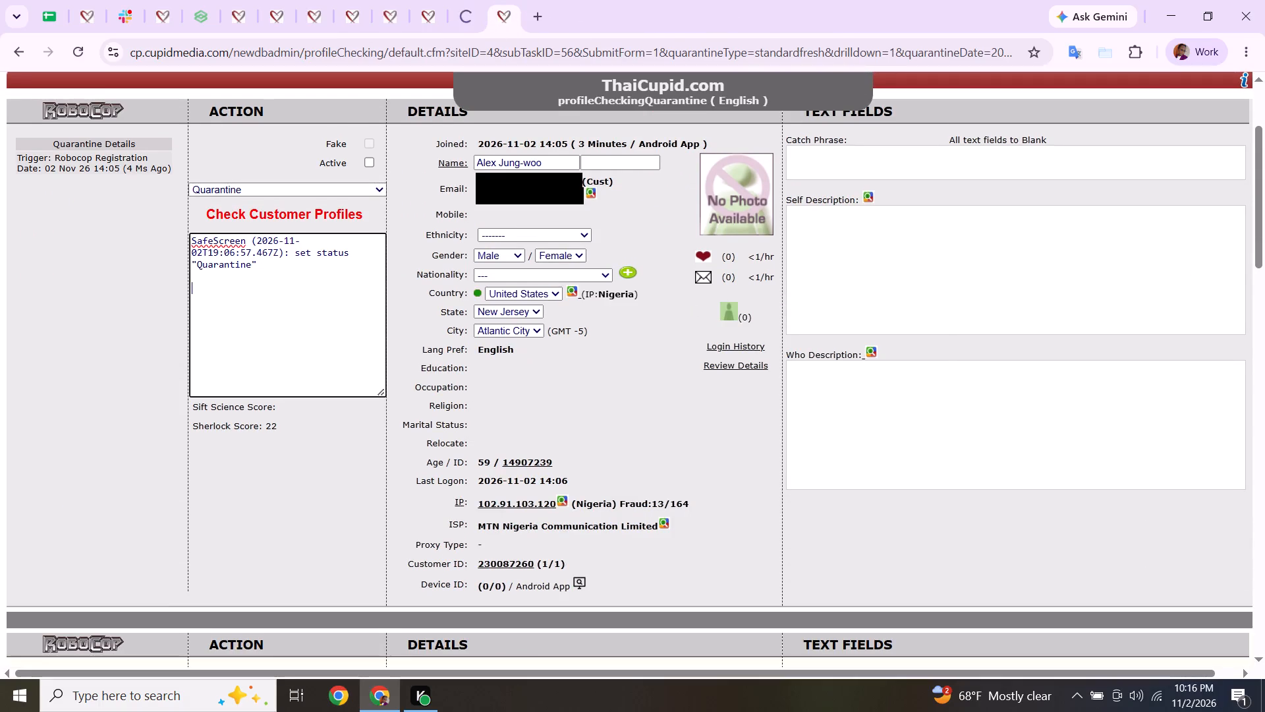
{"action": "right_click", "coordinate": [260, 303]}
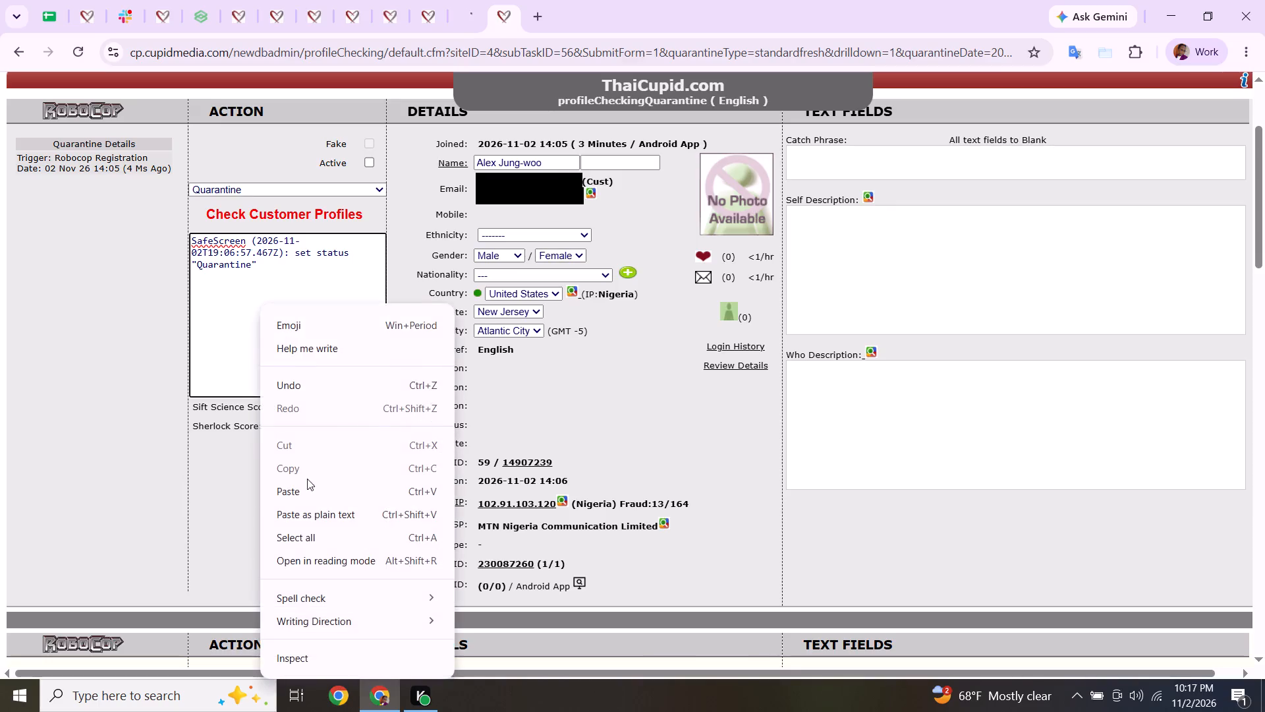
{"action": "left_click", "coordinate": [304, 497]}
Add the note "junk email" to Mary's notes in the ThaiCupid quarantine queue.
{"action": "scroll", "coordinate": [551, 326], "scroll_direction": "down", "scroll_amount": 6}
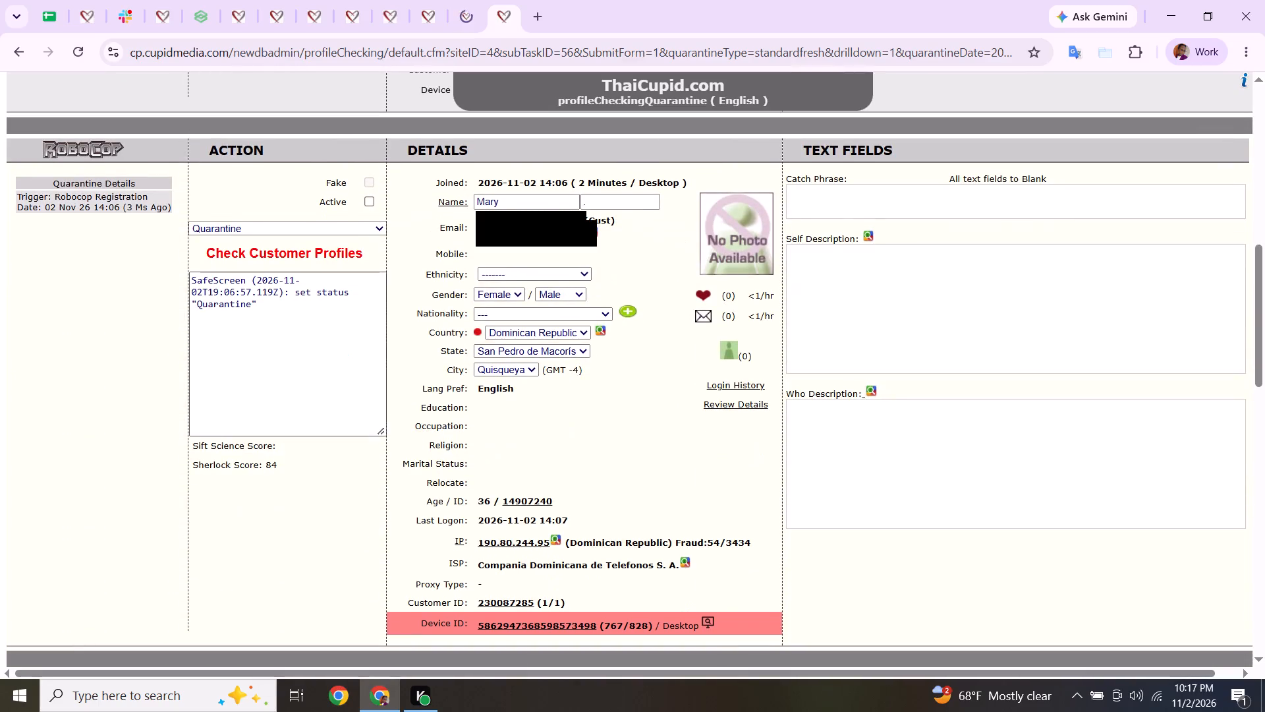
{"action": "left_click", "coordinate": [291, 326]}
{"action": "key", "text": "Return"}
{"action": "key", "text": "Return"}
{"action": "type", "text": "junk email"}
{"action": "key", "text": "space"}
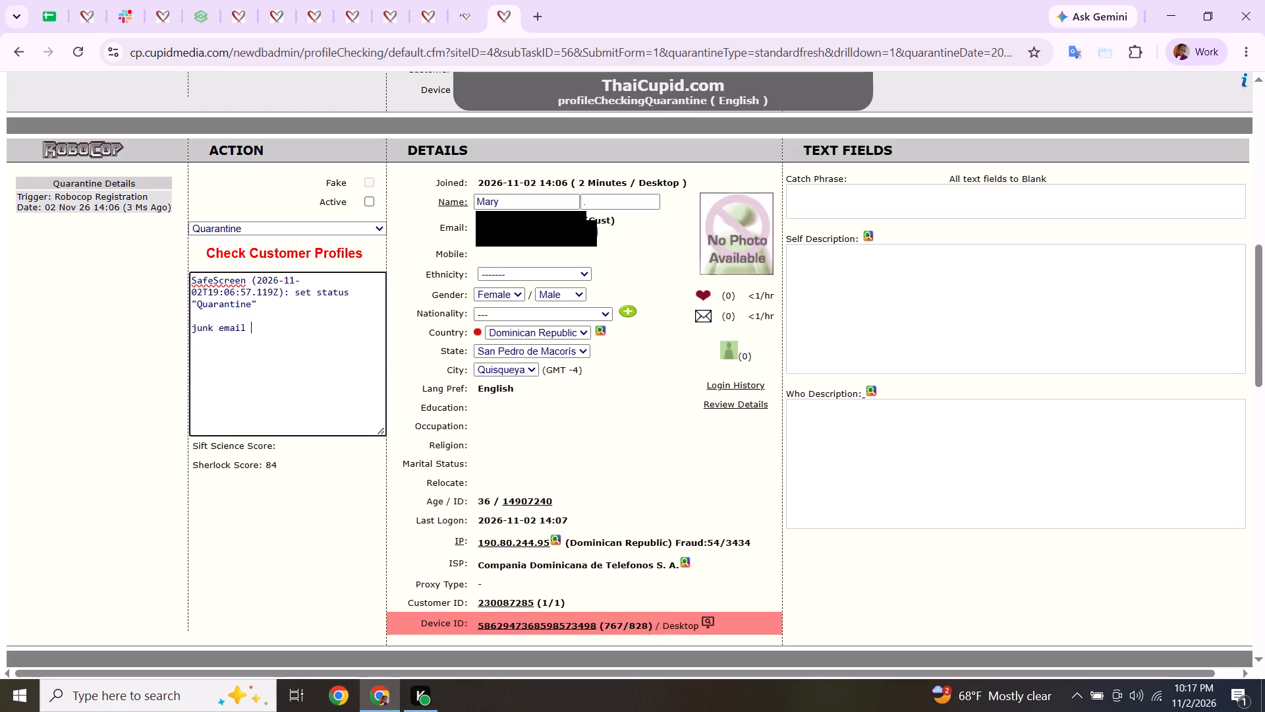
Copy the country line, Australia (IP:USA), into Sandra's notes in the ThaiCupid quarantine queue.
{"action": "scroll", "coordinate": [552, 308], "scroll_direction": "down", "scroll_amount": 7}
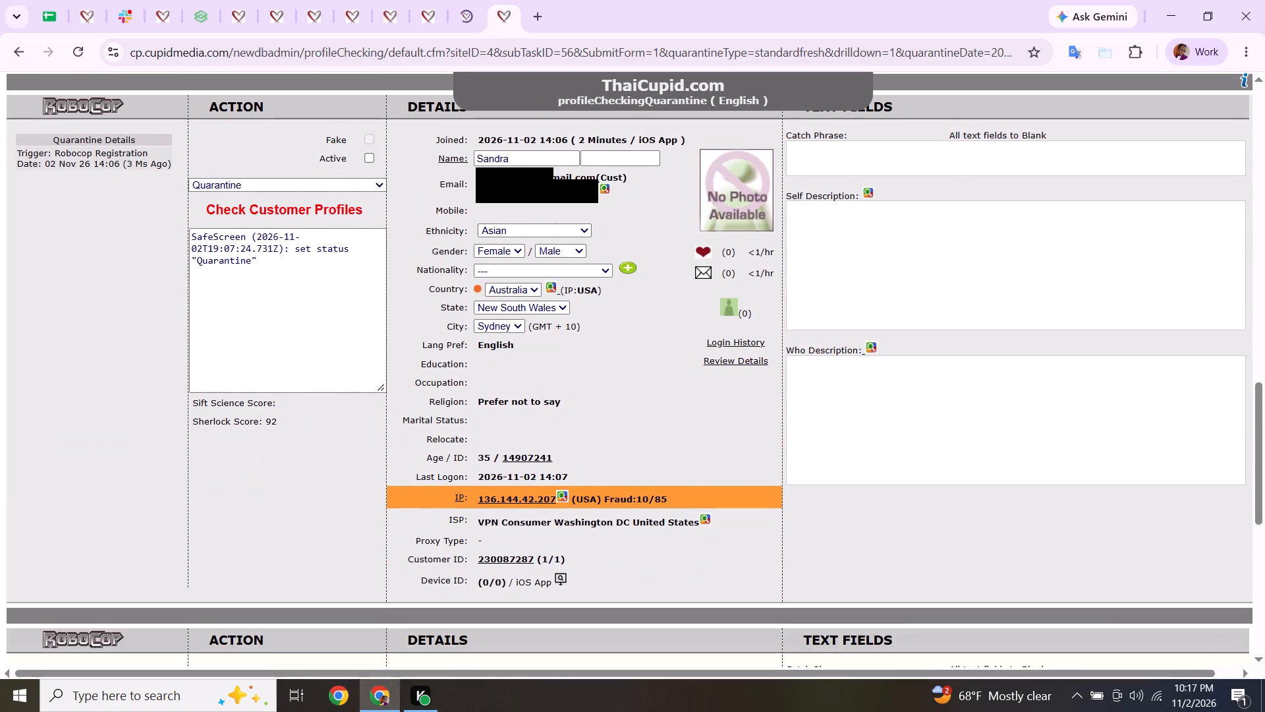
{"action": "triple_click", "coordinate": [584, 289]}
{"action": "right_click", "coordinate": [584, 288]}
{"action": "left_click", "coordinate": [638, 314]}
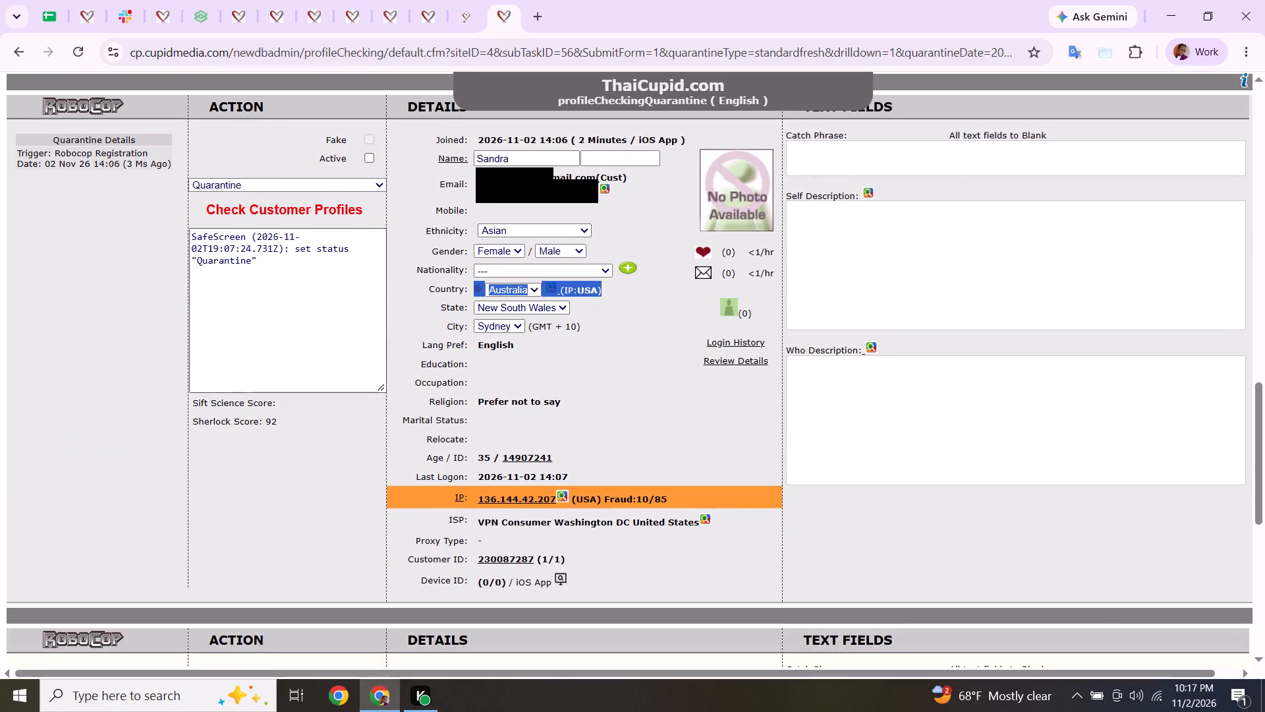
{"action": "left_click", "coordinate": [300, 272]}
{"action": "key", "text": "Return"}
{"action": "key", "text": "Return"}
{"action": "key", "text": "ctrl+v"}
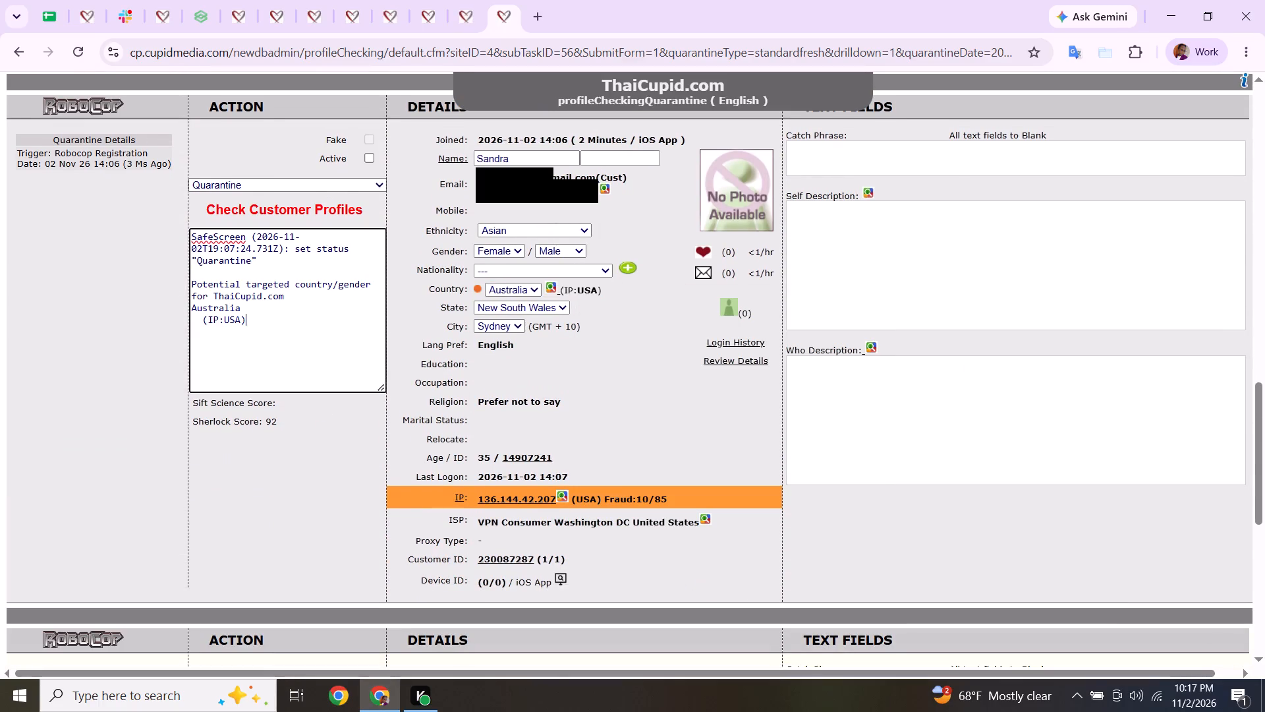
Add "scammer email format" to Lisa's notes in the ThaiCupid quarantine queue and copy that line for reuse.
{"action": "scroll", "coordinate": [300, 272], "scroll_direction": "up", "scroll_amount": 3}
{"action": "scroll", "coordinate": [375, 285], "scroll_direction": "down", "scroll_amount": 5}
{"action": "scroll", "coordinate": [558, 270], "scroll_direction": "down", "scroll_amount": 2}
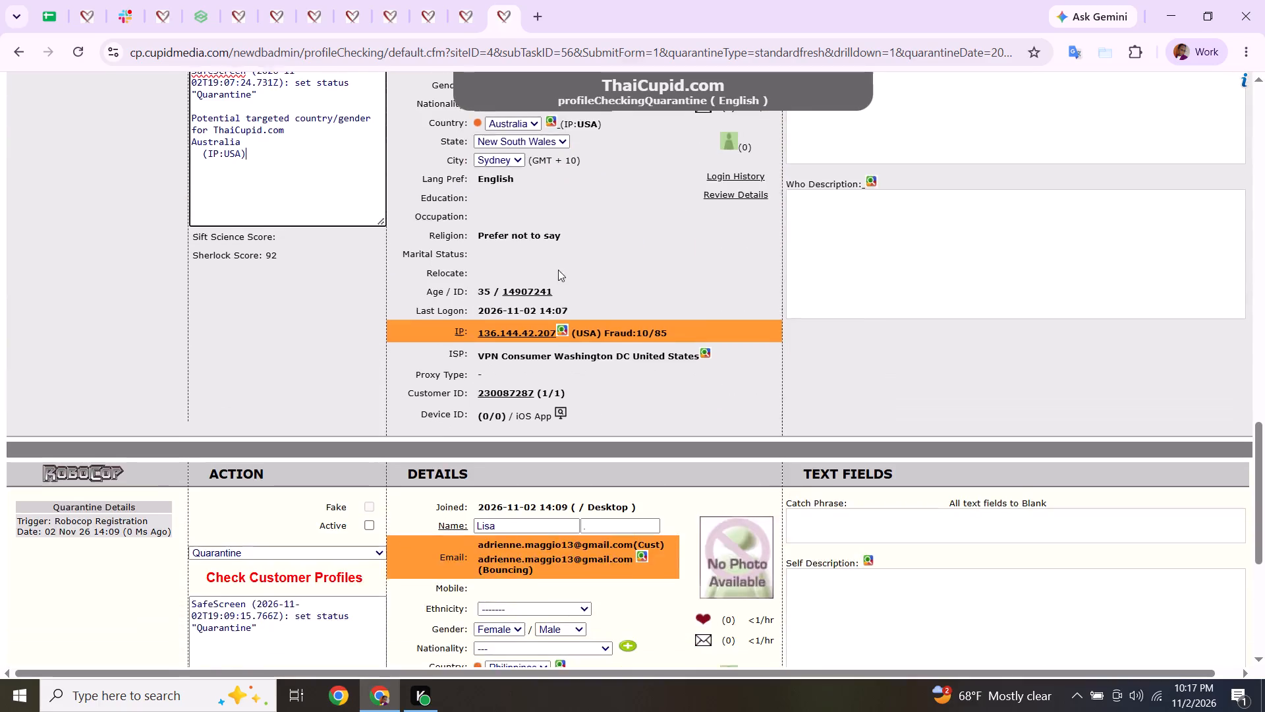
{"action": "scroll", "coordinate": [558, 270], "scroll_direction": "down", "scroll_amount": 2}
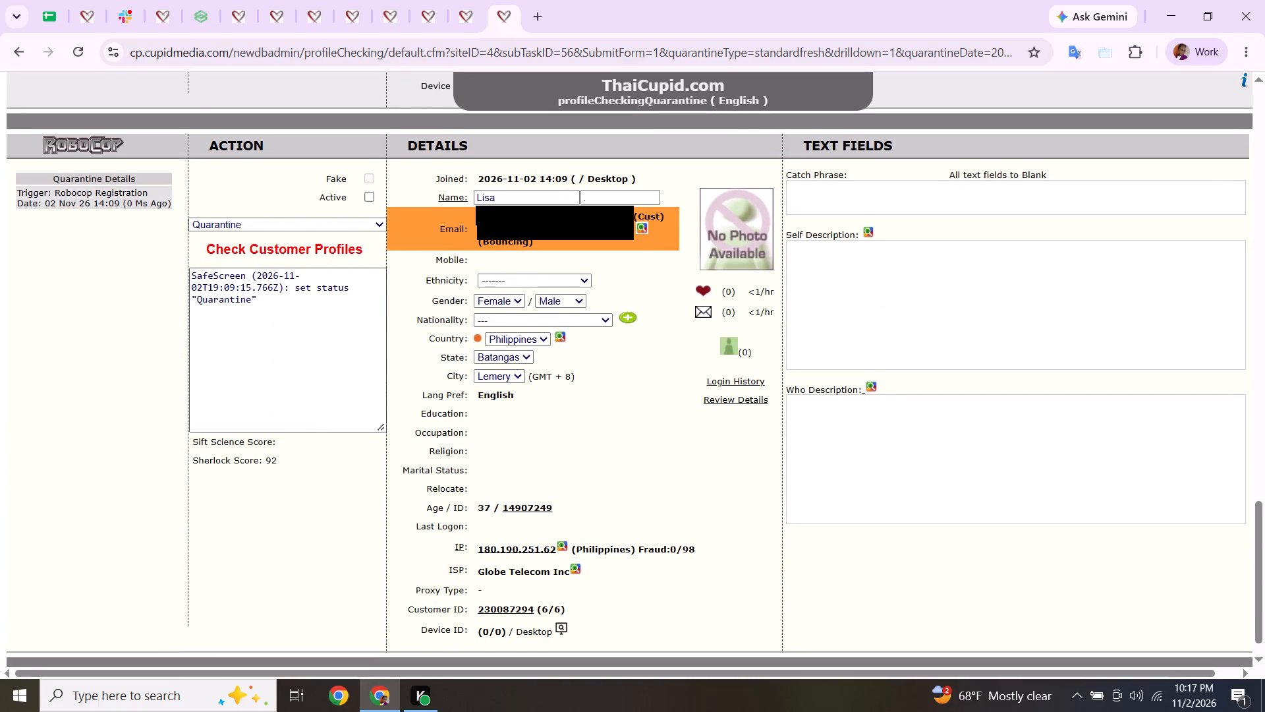
{"action": "left_click", "coordinate": [320, 341]}
{"action": "key", "text": "Return"}
{"action": "key", "text": "Return"}
{"action": "type", "text": "scammer email format"}
{"action": "key", "text": "space"}
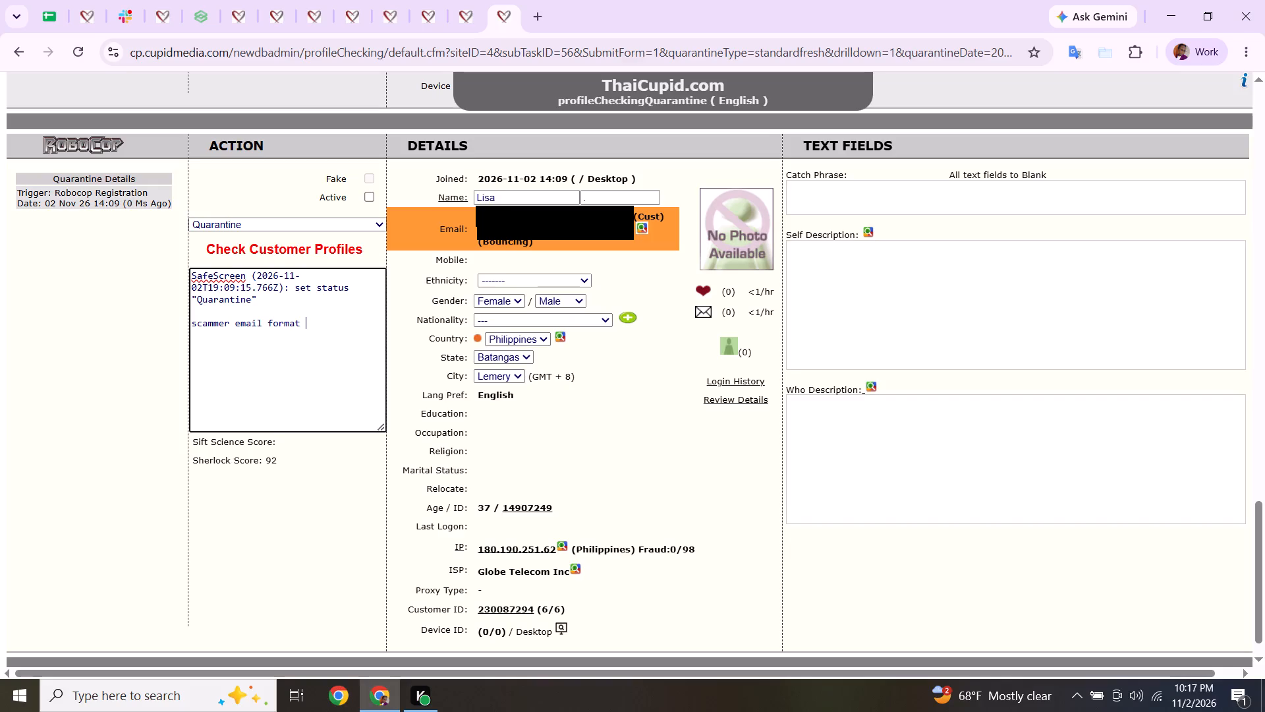
{"action": "triple_click", "coordinate": [267, 324]}
{"action": "right_click", "coordinate": [267, 324]}
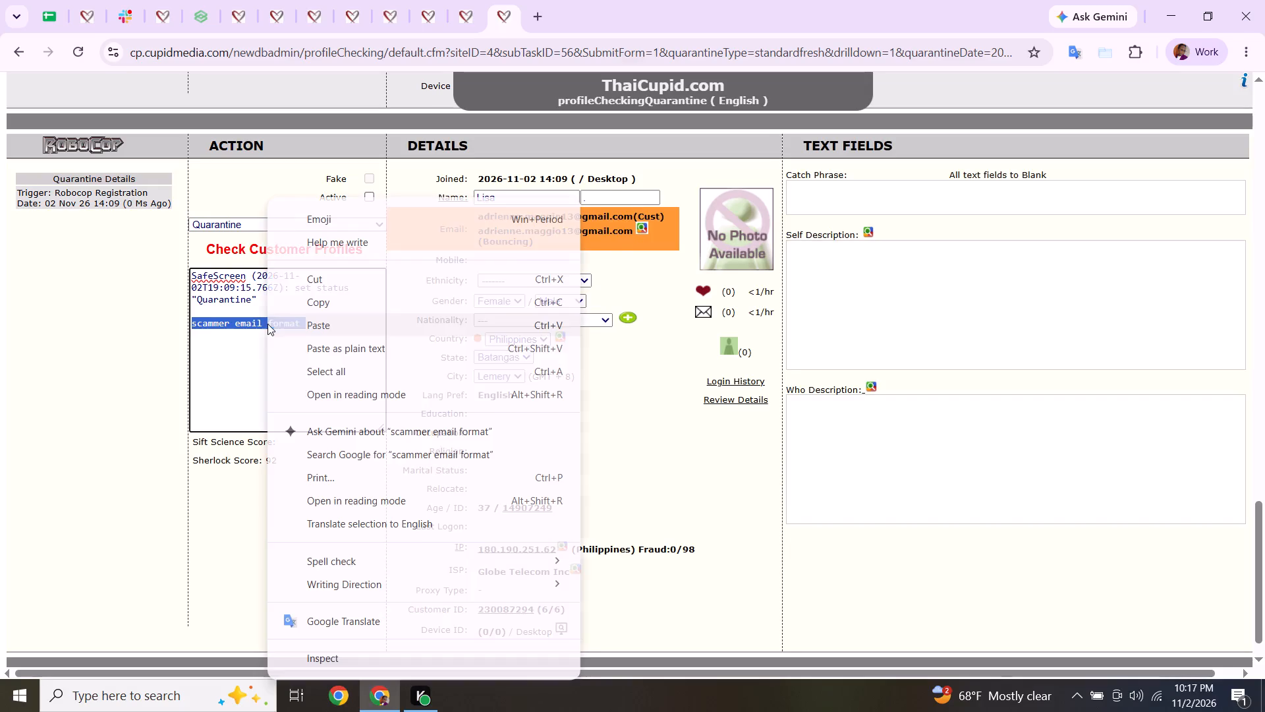
{"action": "left_click", "coordinate": [335, 305]}
{"action": "left_click", "coordinate": [338, 376]}
Submit the ThaiCupid quarantine queue.
{"action": "scroll", "coordinate": [590, 320], "scroll_direction": "down", "scroll_amount": 5}
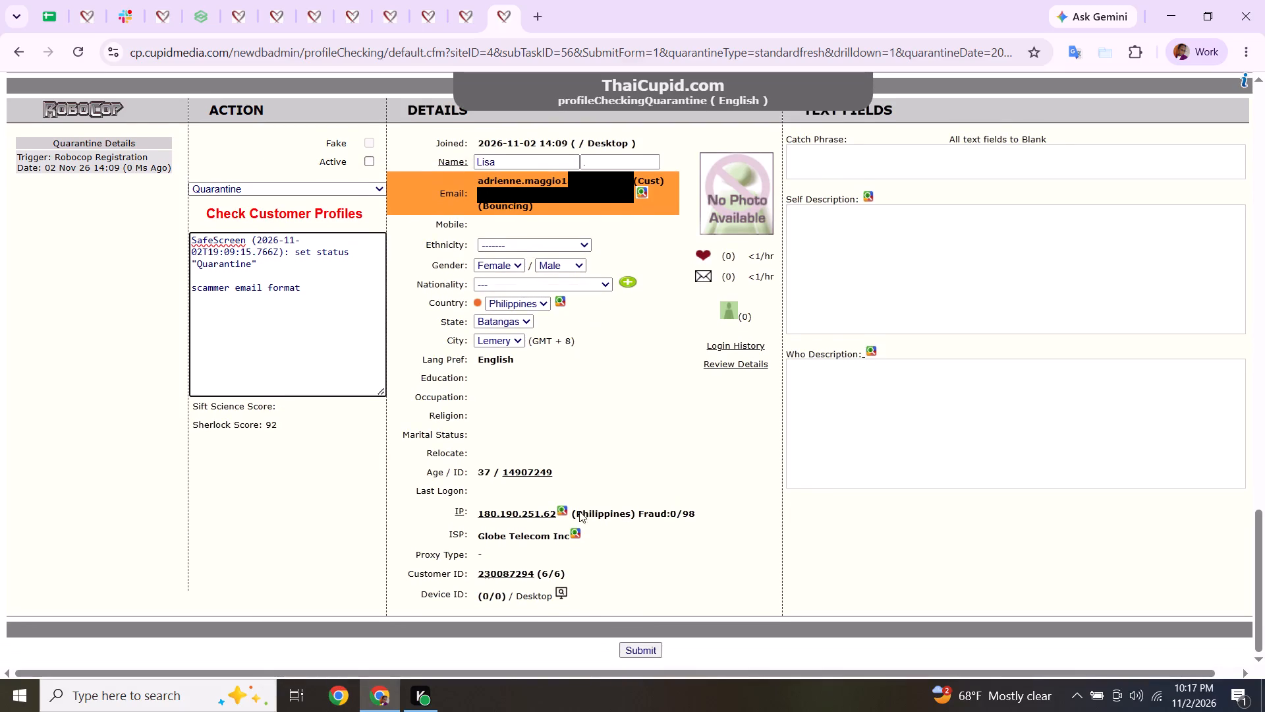
{"action": "left_click", "coordinate": [648, 649]}
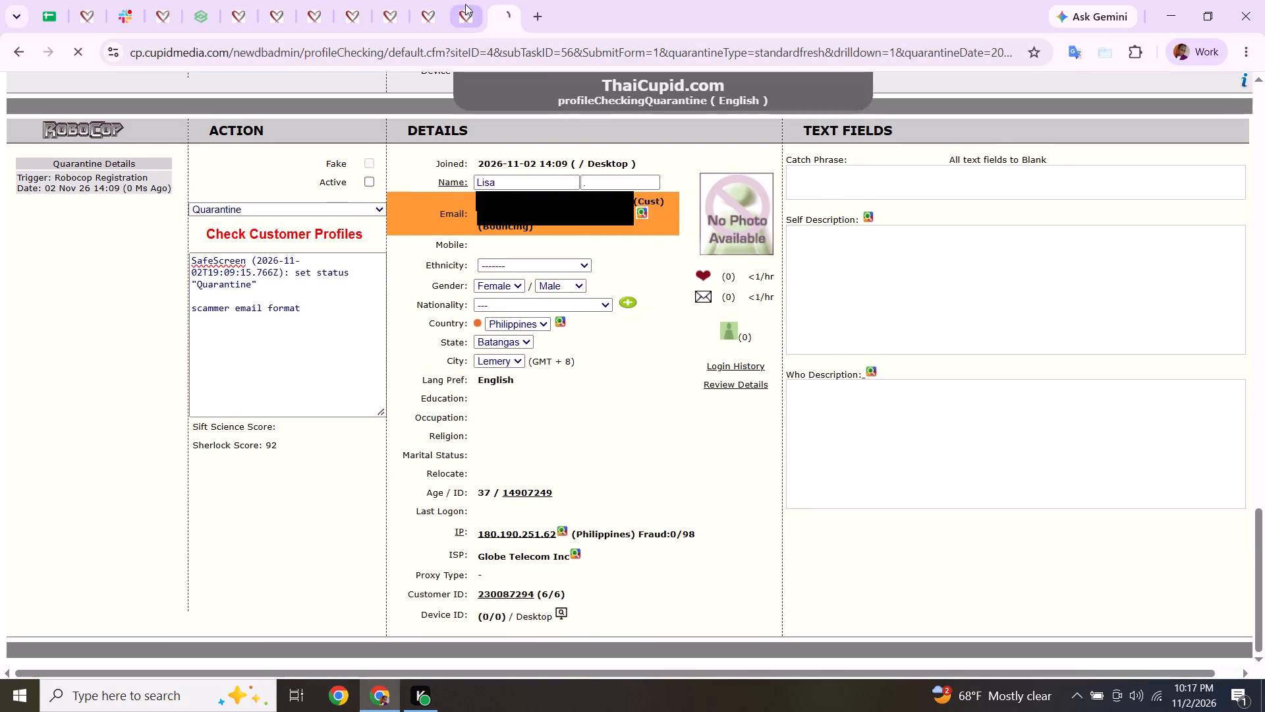
Examine Carolina's member profile from the LatinAmericanCupid quarantine queue, checking her photo, linked accounts and descriptions, and close the profile.
{"action": "left_click", "coordinate": [464, 4]}
{"action": "scroll", "coordinate": [461, 303], "scroll_direction": "down", "scroll_amount": 2}
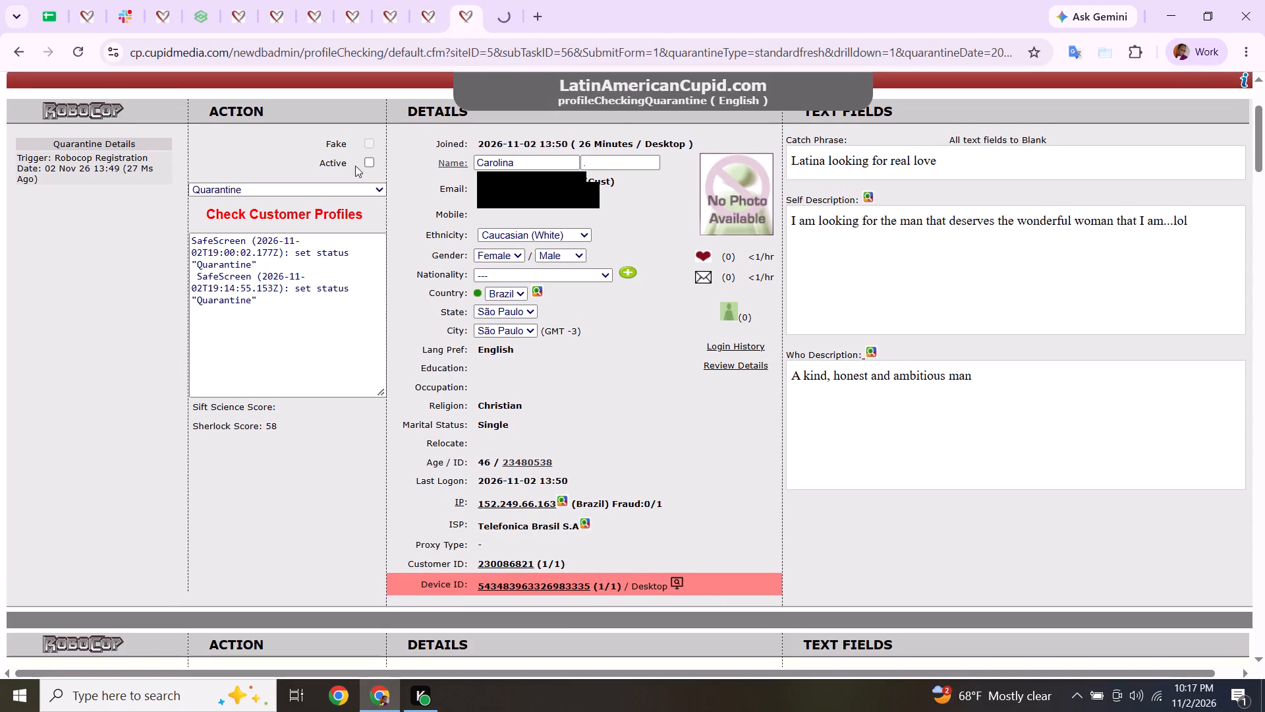
{"action": "left_click", "coordinate": [456, 158]}
{"action": "left_click", "coordinate": [662, 0]}
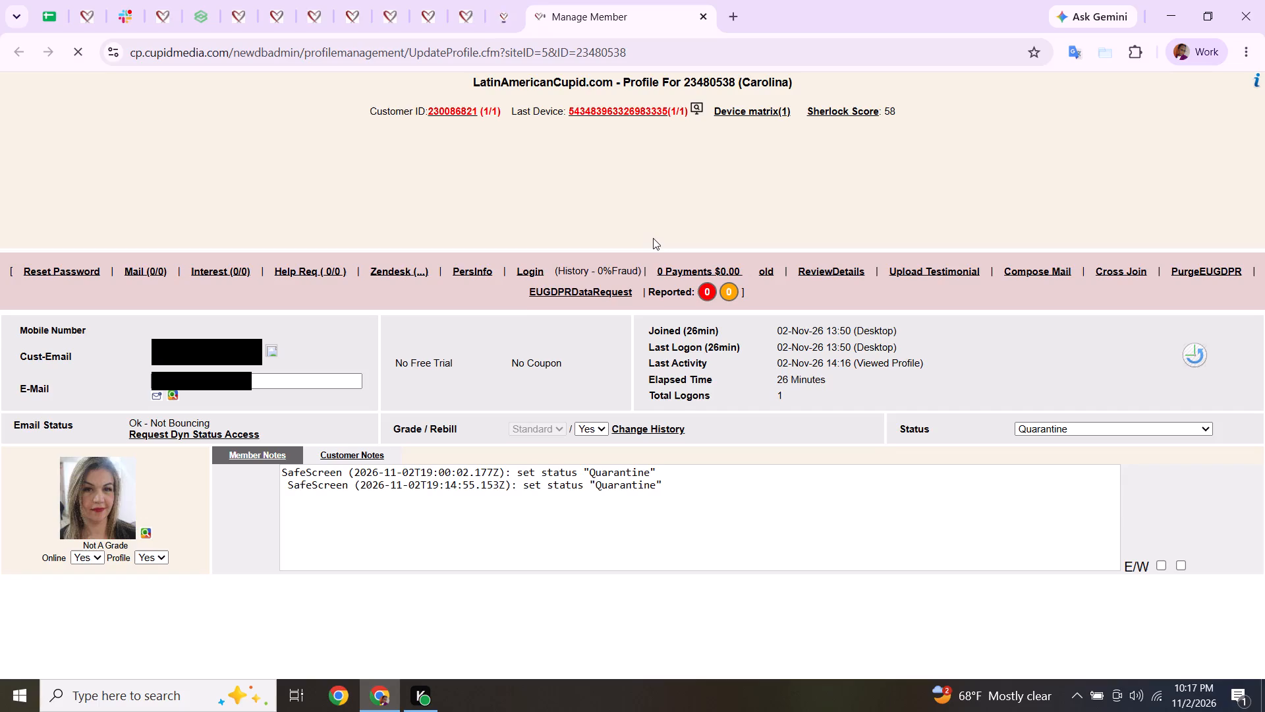
{"action": "scroll", "coordinate": [534, 320], "scroll_direction": "down", "scroll_amount": 7}
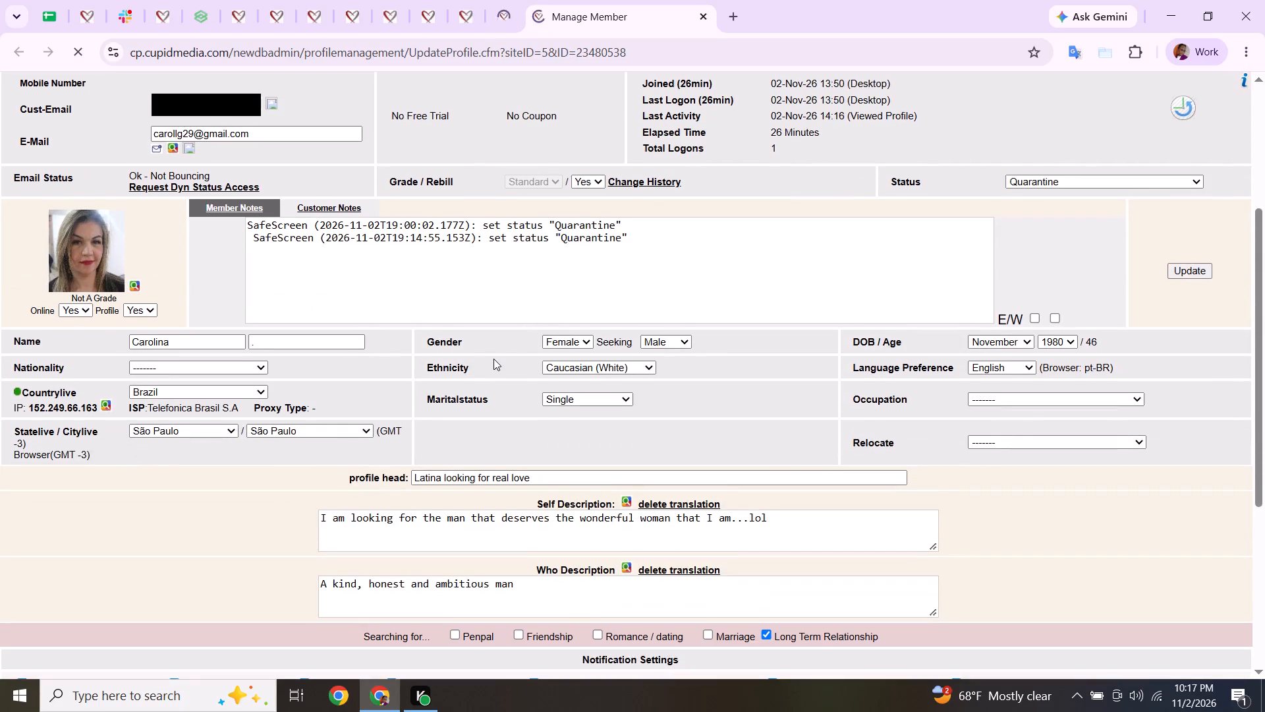
{"action": "scroll", "coordinate": [493, 359], "scroll_direction": "up", "scroll_amount": 10}
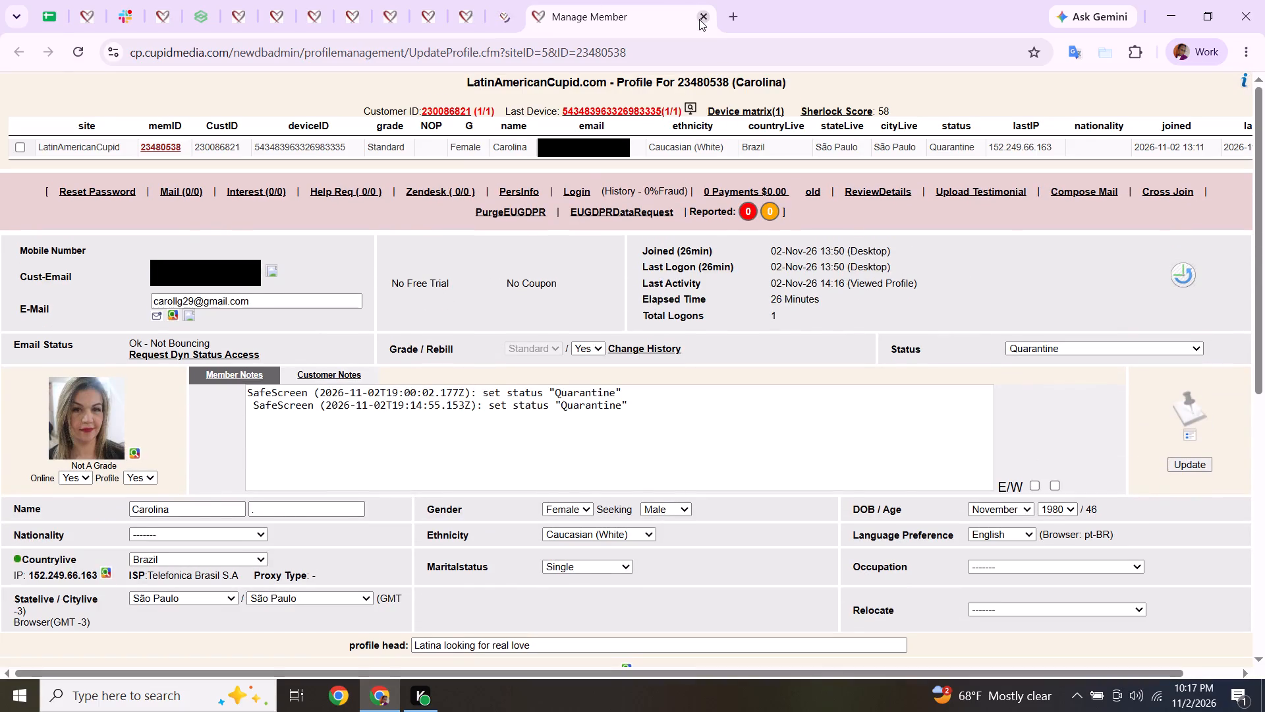
{"action": "left_click", "coordinate": [703, 18]}
{"action": "left_click", "coordinate": [365, 163]}
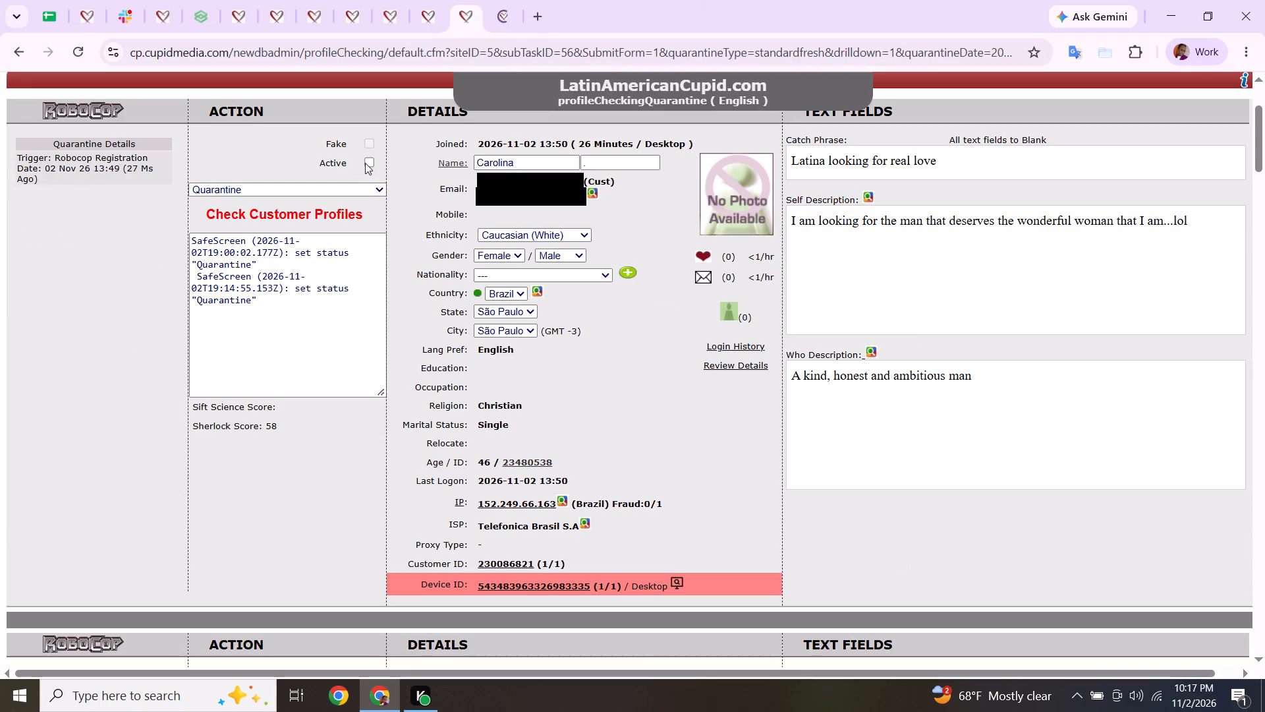
Review Maria's entry in the LatinAmericanCupid quarantine queue.
{"action": "scroll", "coordinate": [505, 244], "scroll_direction": "down", "scroll_amount": 6}
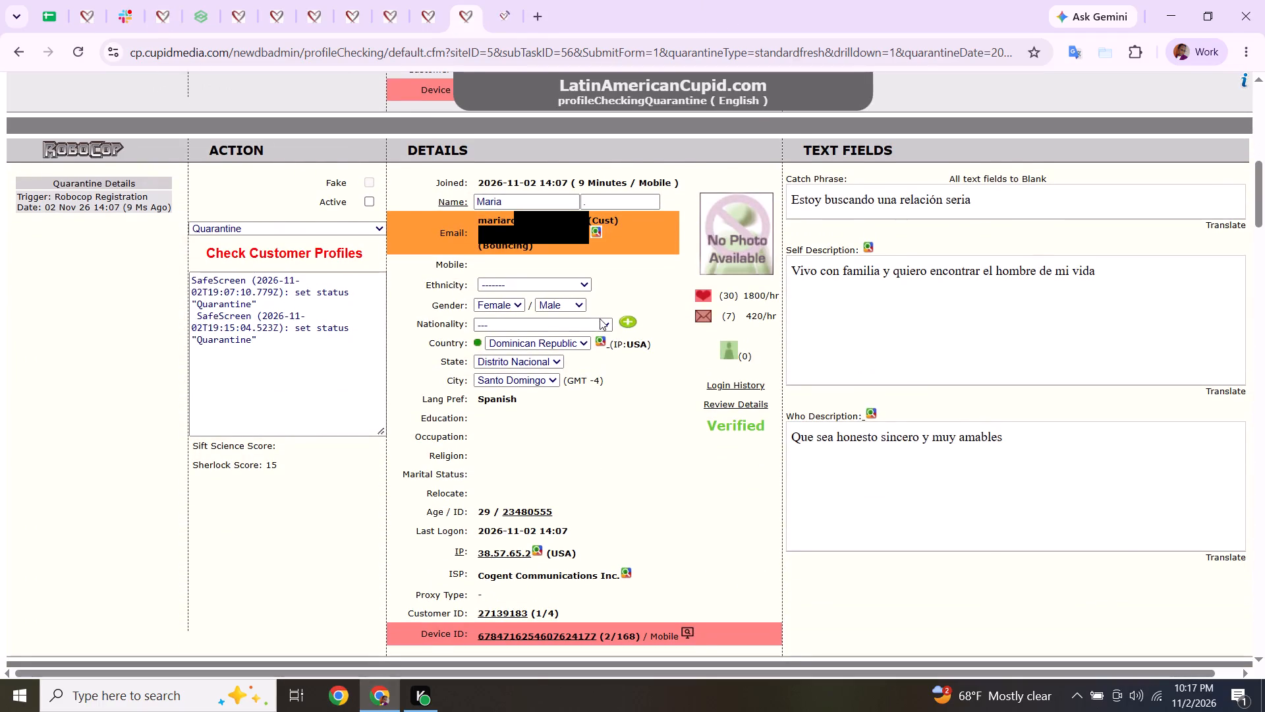
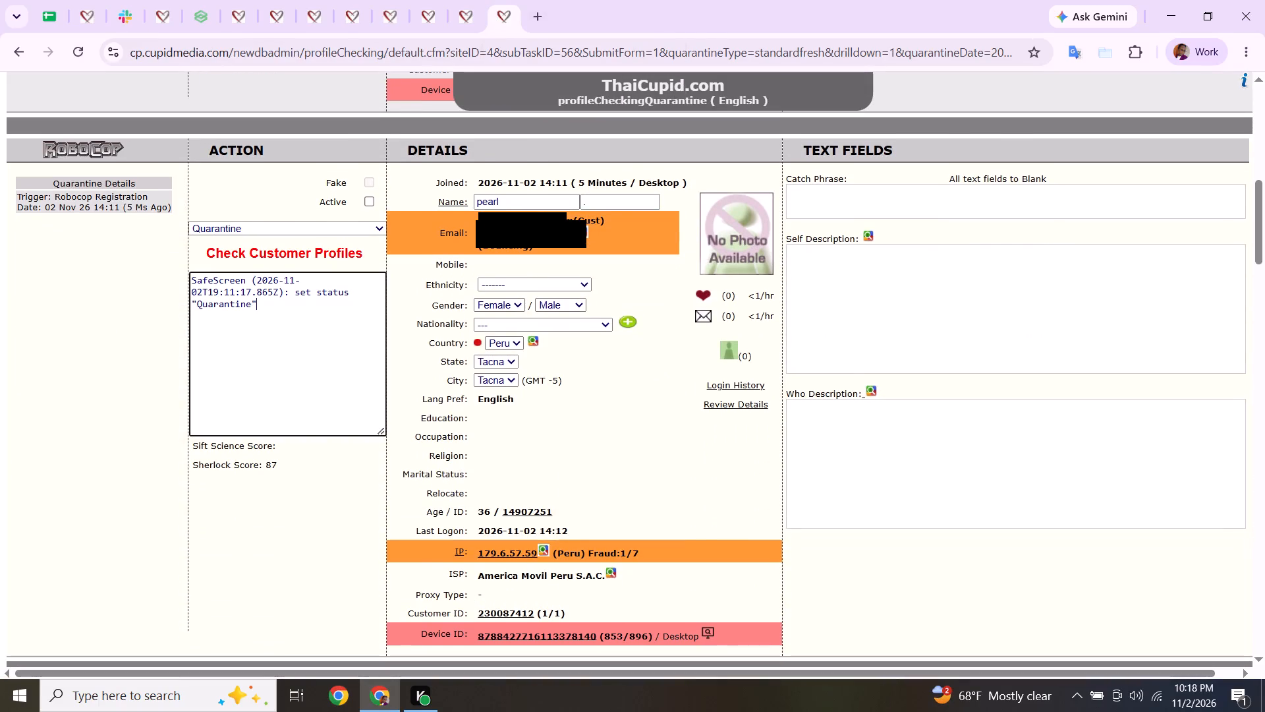
Add the note "scammer email format" below the SafeScreen text in pearl's ThaiCupid quarantine entry.
{"action": "key", "text": "Return"}
{"action": "key", "text": "Return"}
{"action": "right_click", "coordinate": [225, 332]}
{"action": "left_click", "coordinate": [268, 508]}
Find Adell's entry in the ThaiCupid quarantine queue and add the note "scammer email format".
{"action": "scroll", "coordinate": [493, 406], "scroll_direction": "down", "scroll_amount": 11}
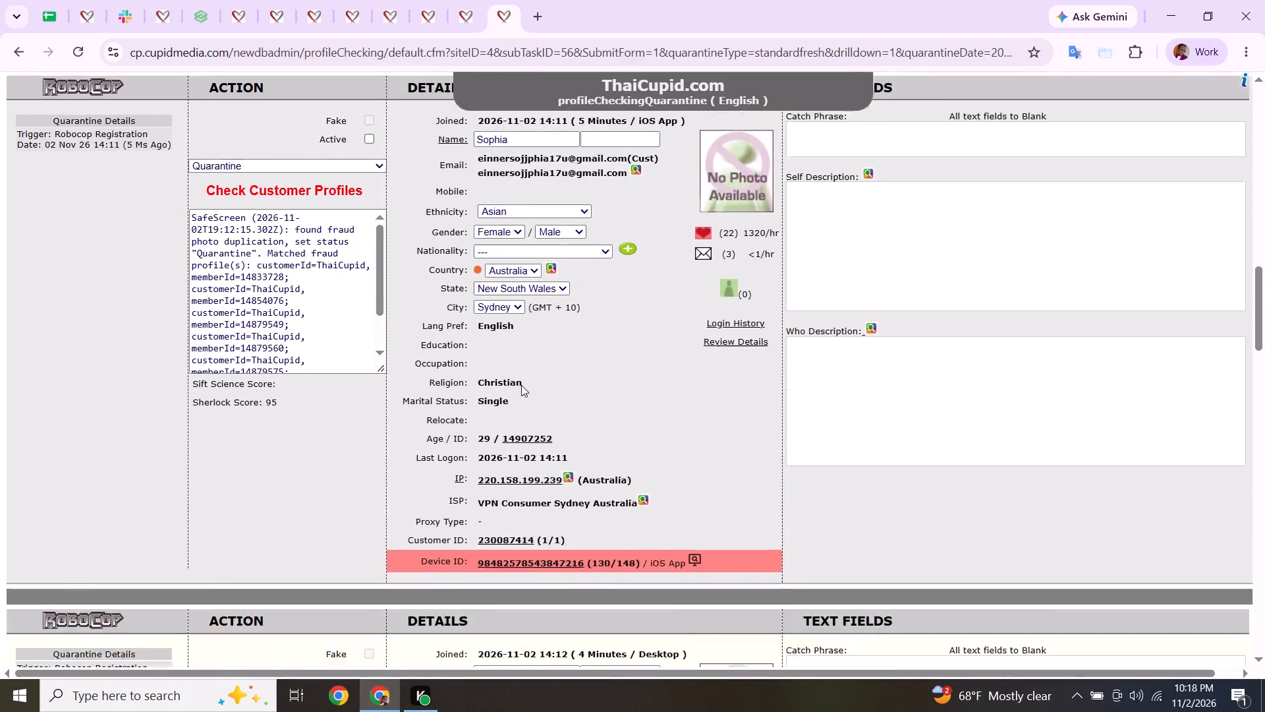
{"action": "scroll", "coordinate": [526, 384], "scroll_direction": "down", "scroll_amount": 8}
{"action": "left_click", "coordinate": [337, 379]}
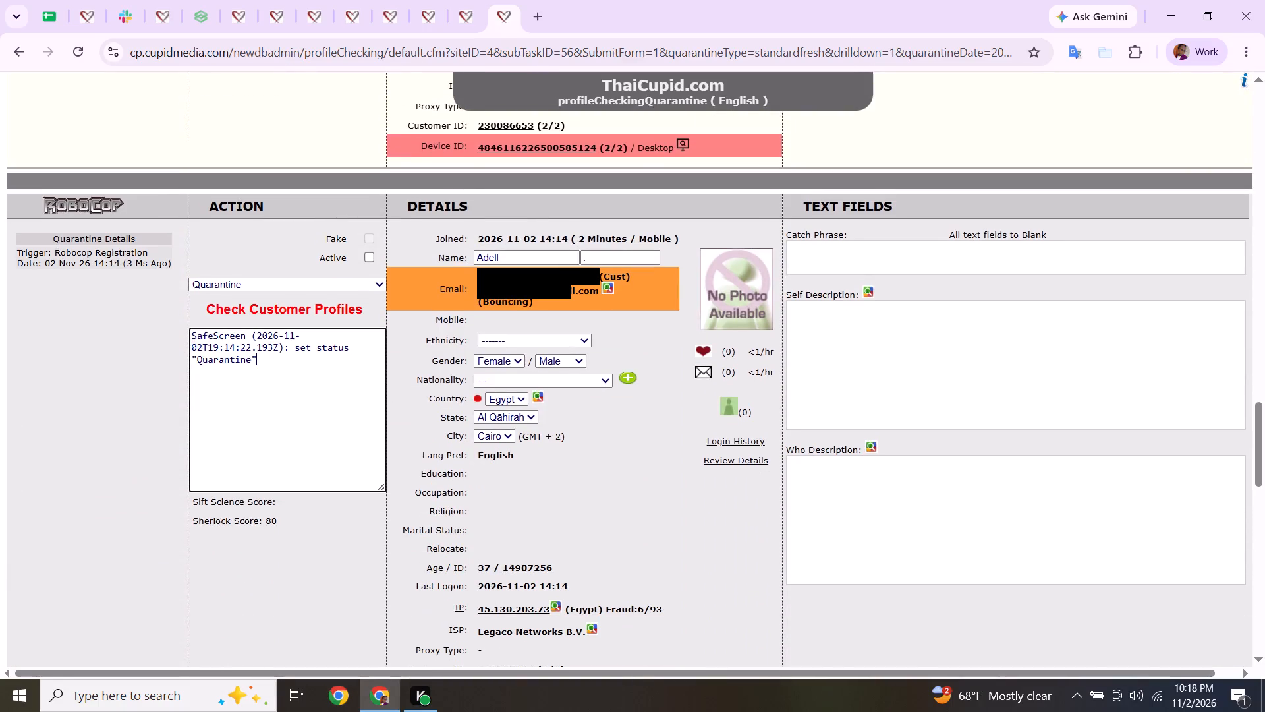
{"action": "key", "text": "Return"}
{"action": "key", "text": "Return"}
{"action": "right_click", "coordinate": [296, 414]}
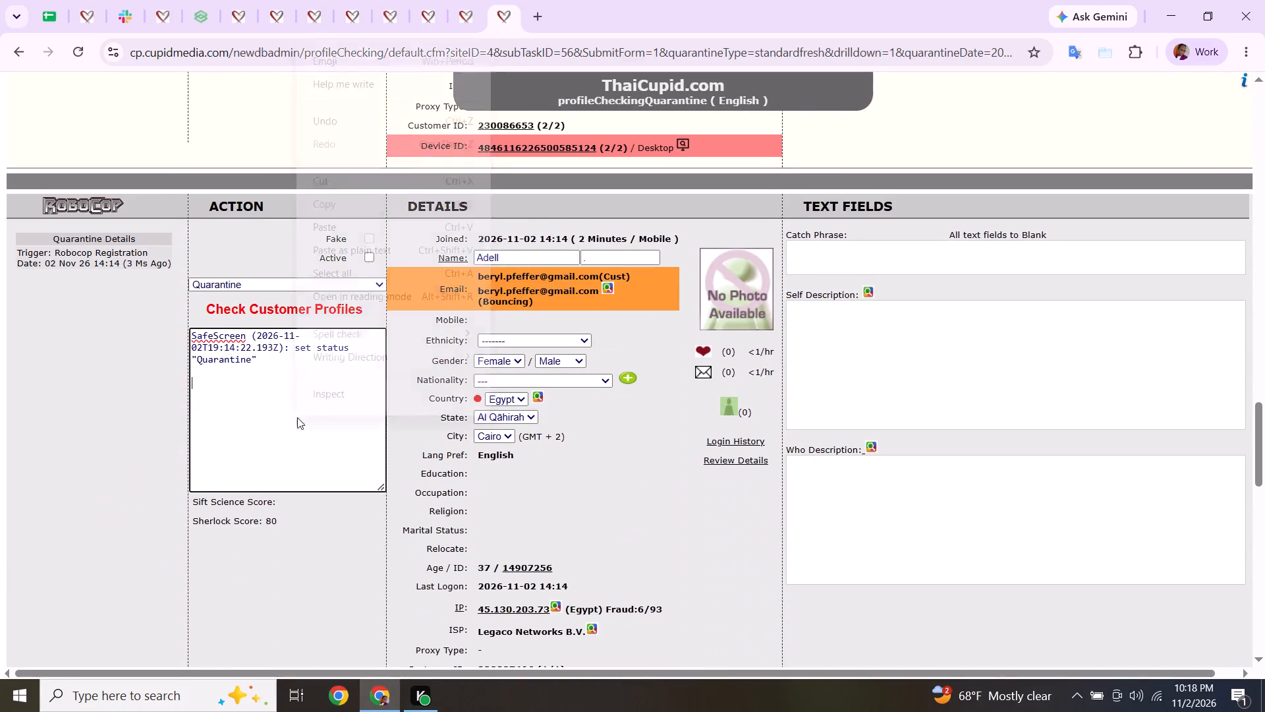
{"action": "left_click", "coordinate": [336, 231]}
Add the note "scammer email format" to Isla's entry in the ThaiCupid quarantine queue.
{"action": "scroll", "coordinate": [484, 350], "scroll_direction": "down", "scroll_amount": 4}
{"action": "scroll", "coordinate": [536, 330], "scroll_direction": "down", "scroll_amount": 3}
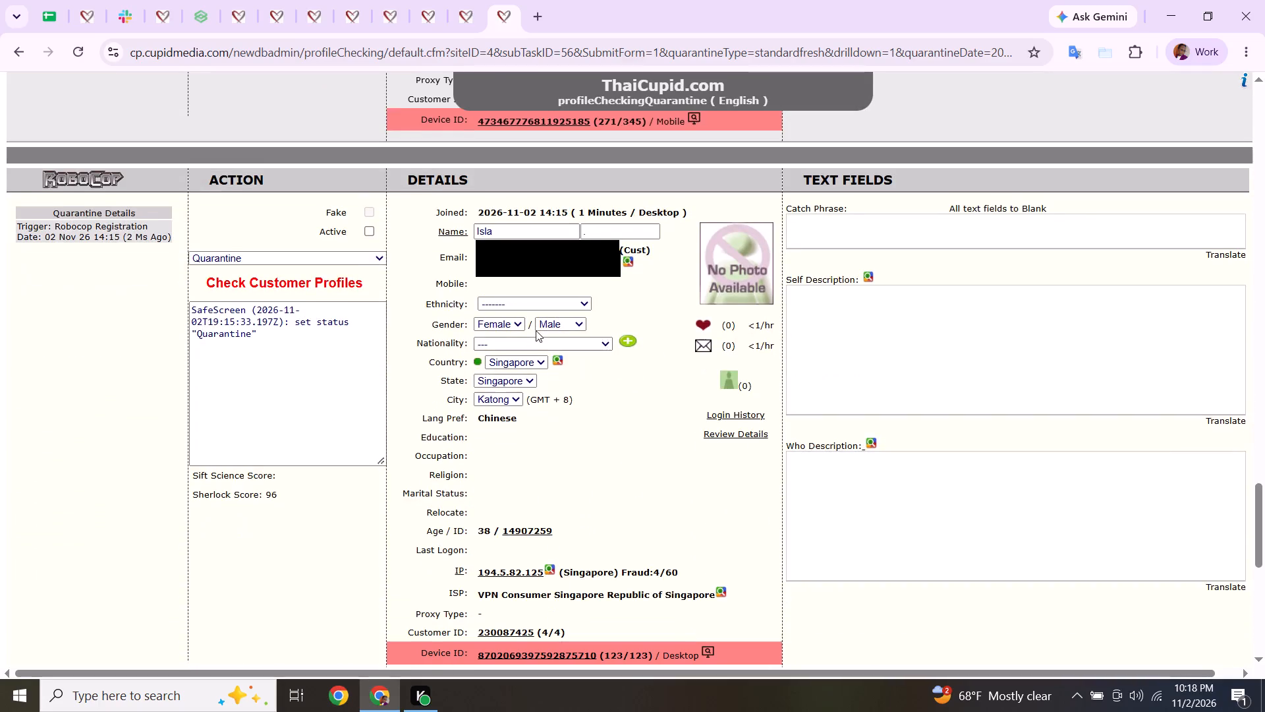
{"action": "scroll", "coordinate": [536, 330], "scroll_direction": "down", "scroll_amount": 1}
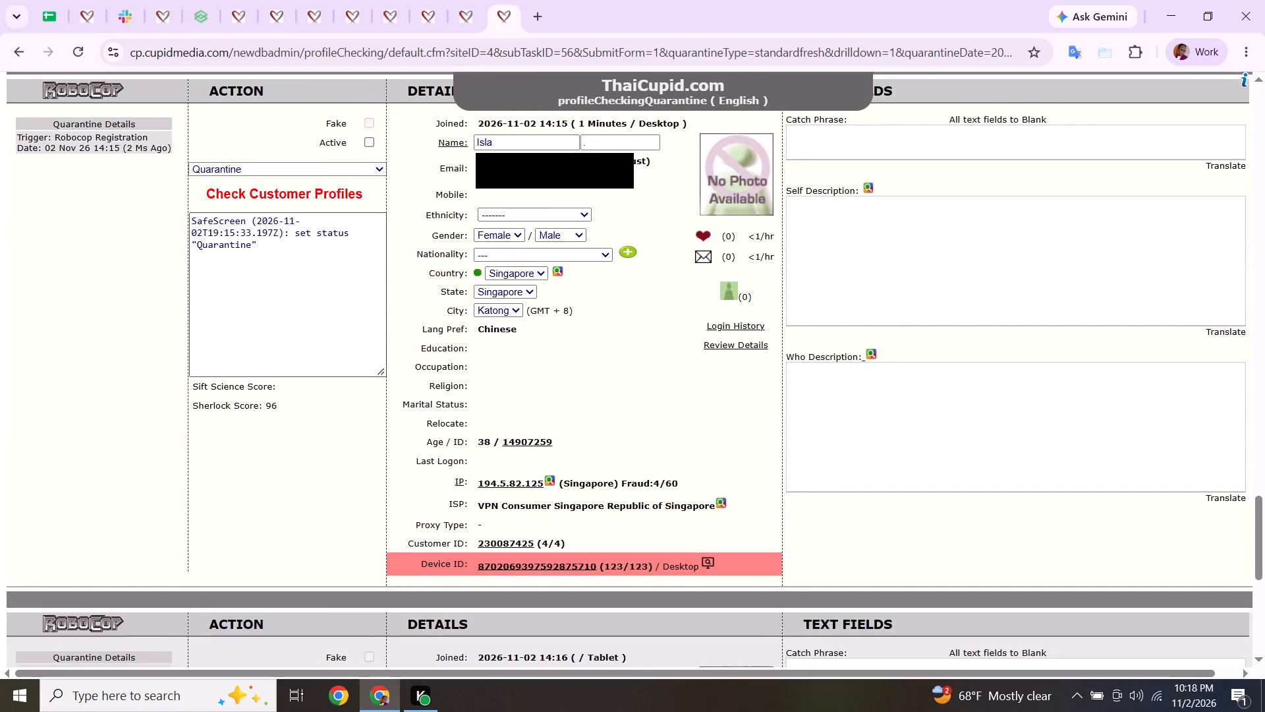
{"action": "left_click", "coordinate": [291, 260]}
{"action": "key", "text": "Return"}
{"action": "key", "text": "Return"}
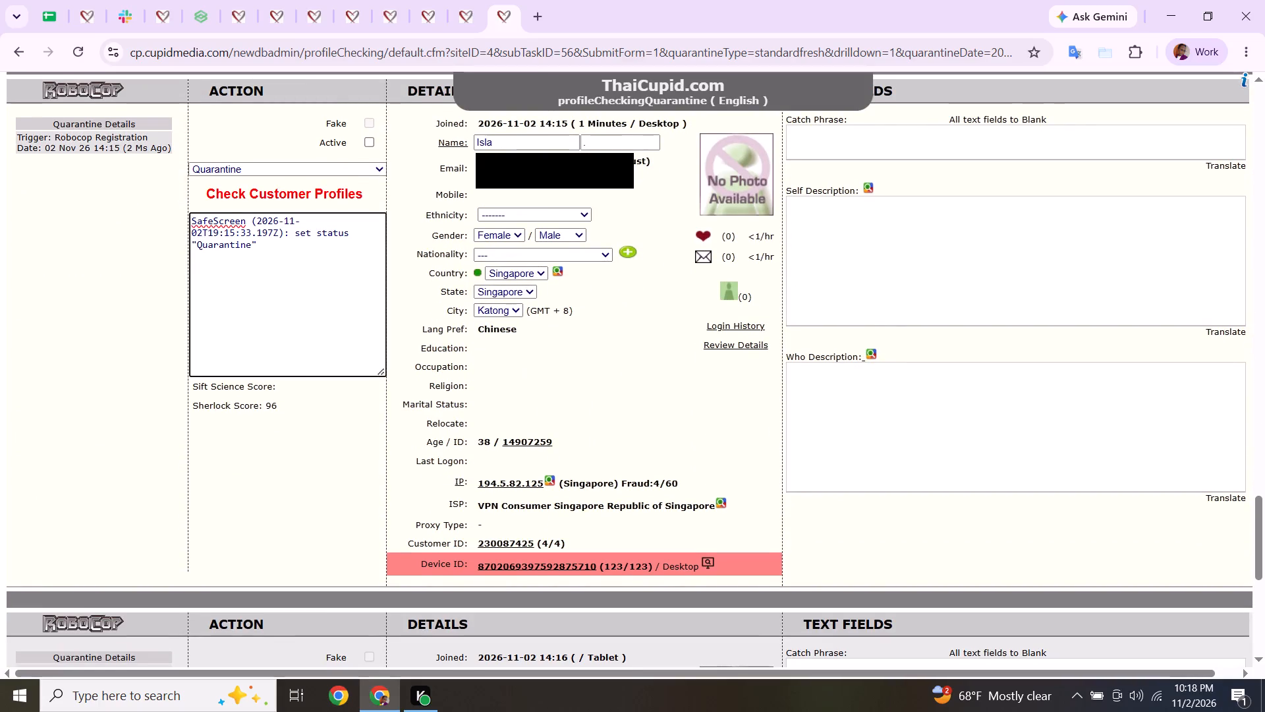
{"action": "right_click", "coordinate": [240, 278]}
{"action": "left_click", "coordinate": [283, 462]}
Add the note "scammer email format" to Jessica's entry at the end of the ThaiCupid quarantine queue.
{"action": "scroll", "coordinate": [559, 311], "scroll_direction": "down", "scroll_amount": 6}
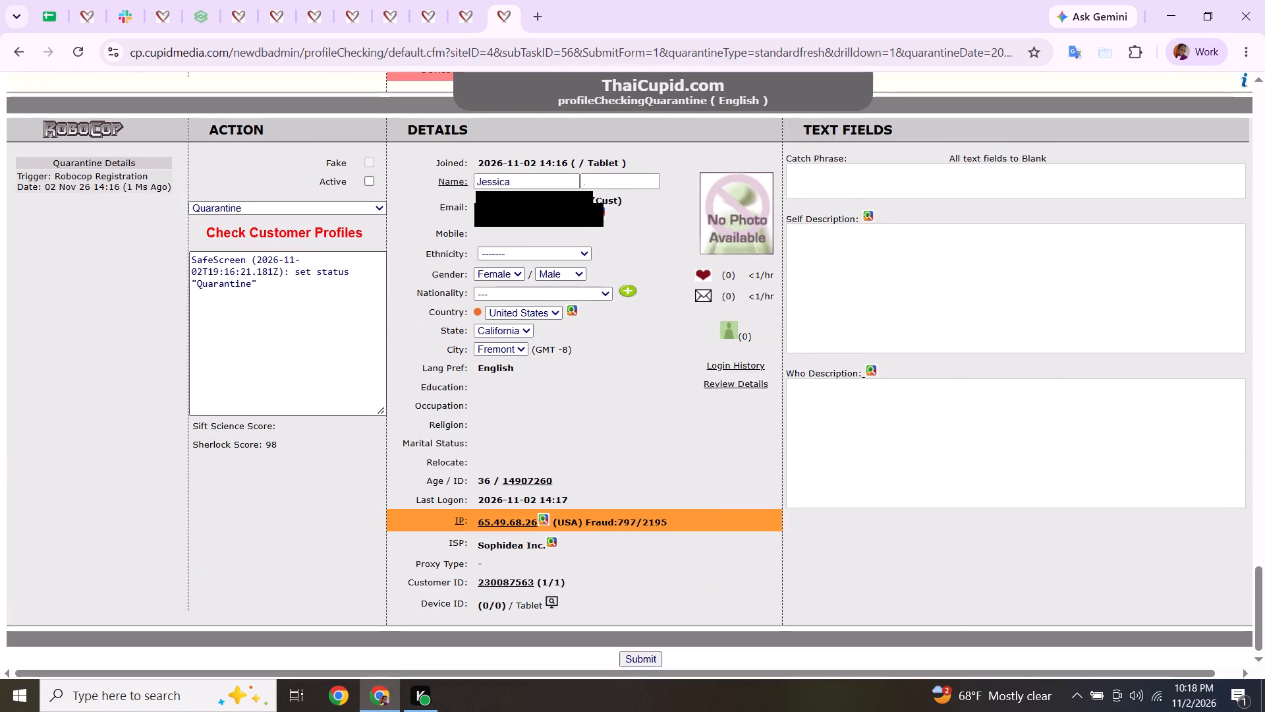
{"action": "left_click", "coordinate": [323, 301]}
{"action": "key", "text": "Return"}
{"action": "key", "text": "Return"}
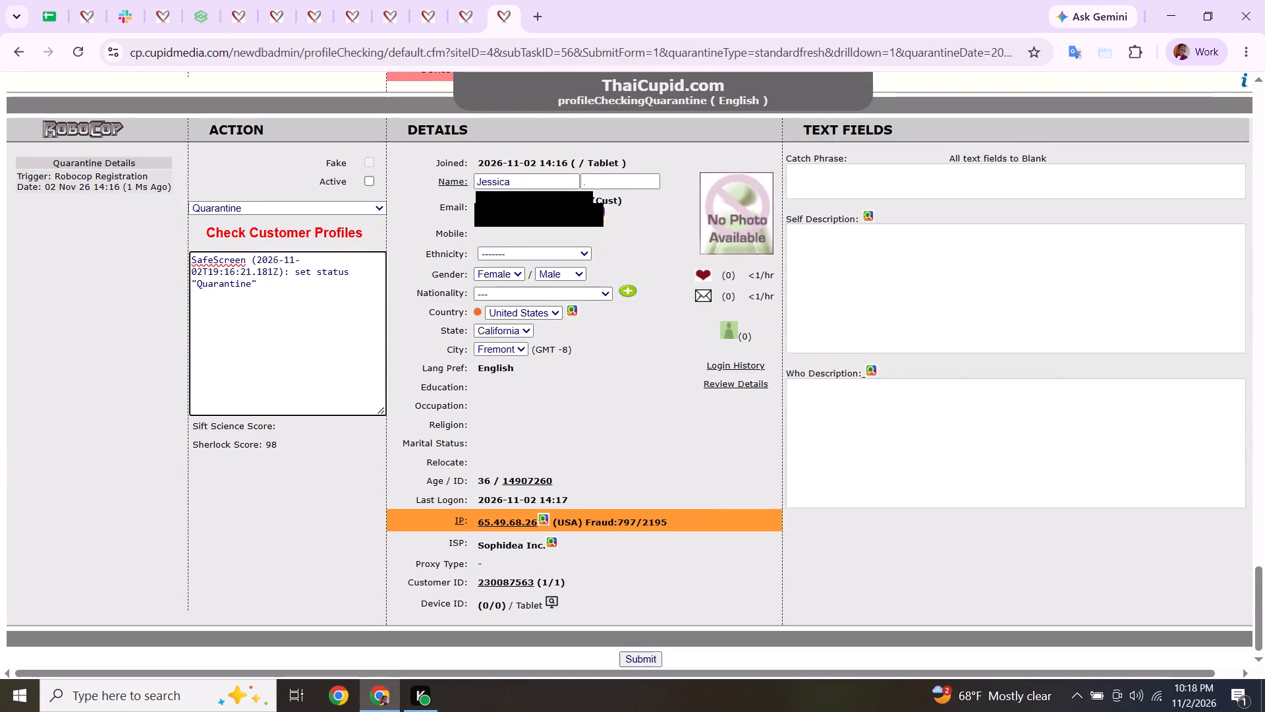
{"action": "right_click", "coordinate": [280, 336]}
{"action": "left_click", "coordinate": [306, 489]}
Submit the ThaiCupid quarantine queue.
{"action": "scroll", "coordinate": [515, 417], "scroll_direction": "down", "scroll_amount": 5}
{"action": "left_click", "coordinate": [639, 648]}
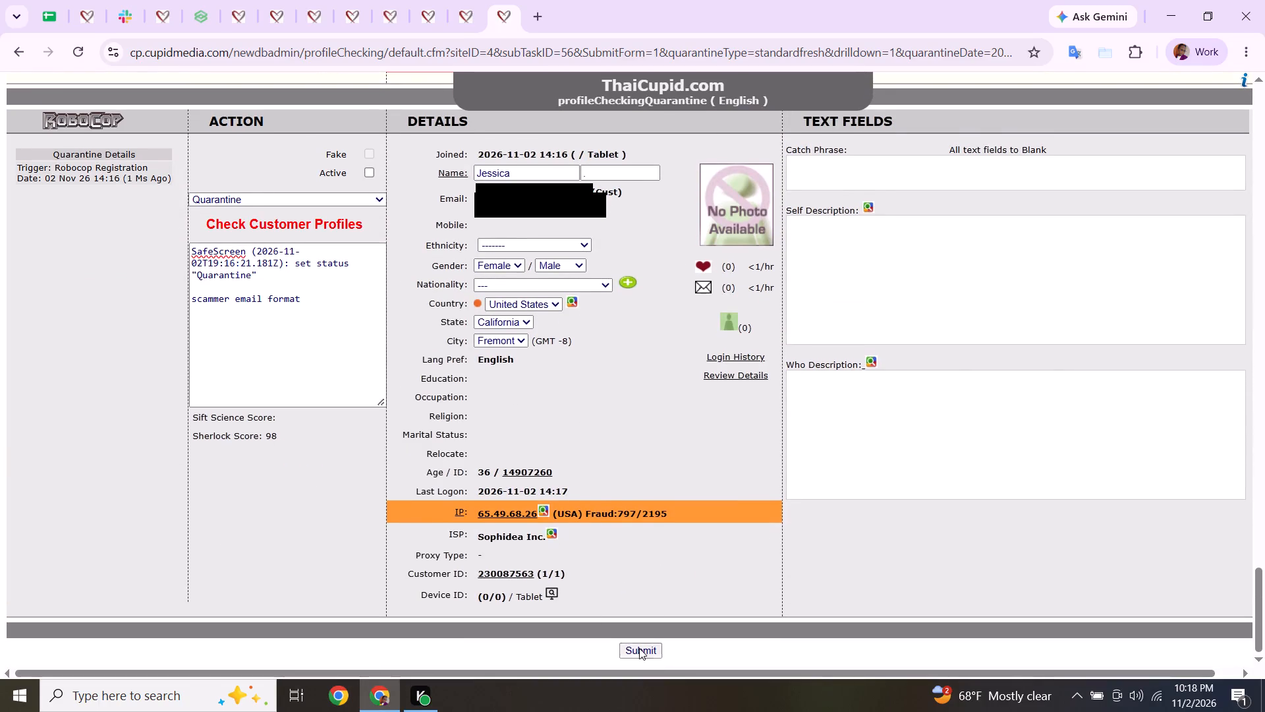
{"action": "left_click", "coordinate": [461, 2]}
{"action": "scroll", "coordinate": [470, 243], "scroll_direction": "down", "scroll_amount": 1}
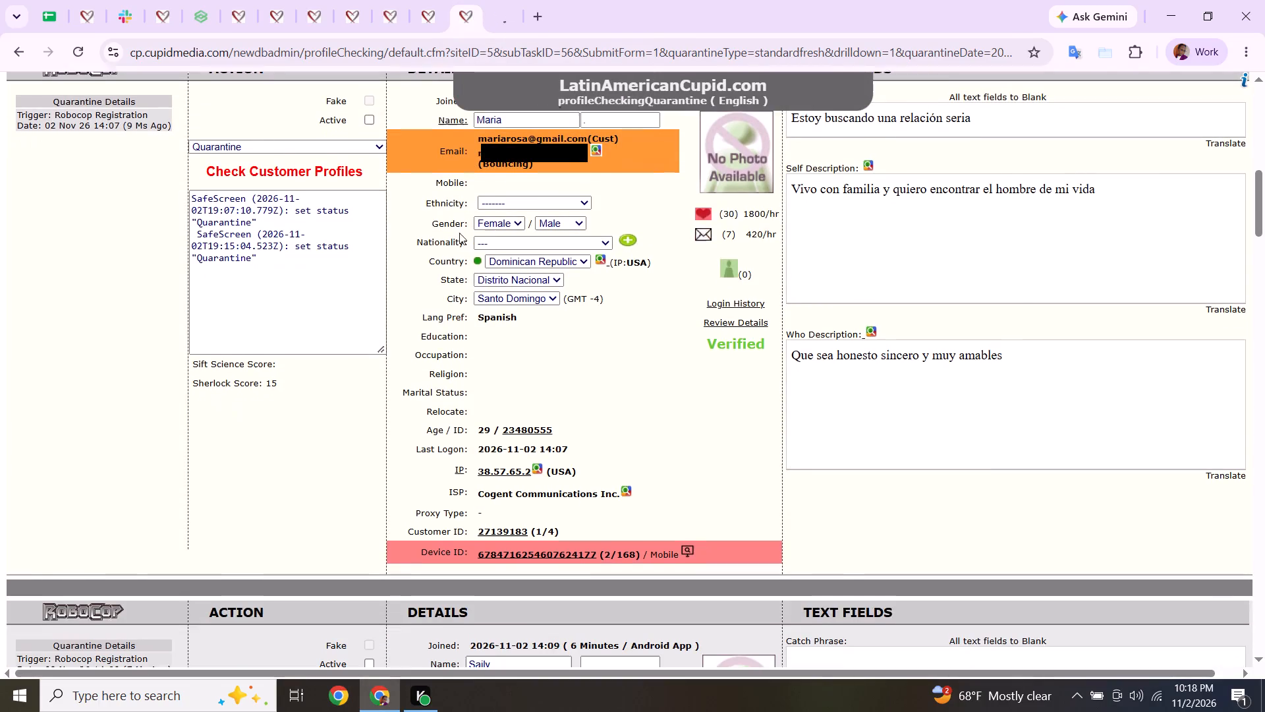
{"action": "left_click", "coordinate": [371, 122]}
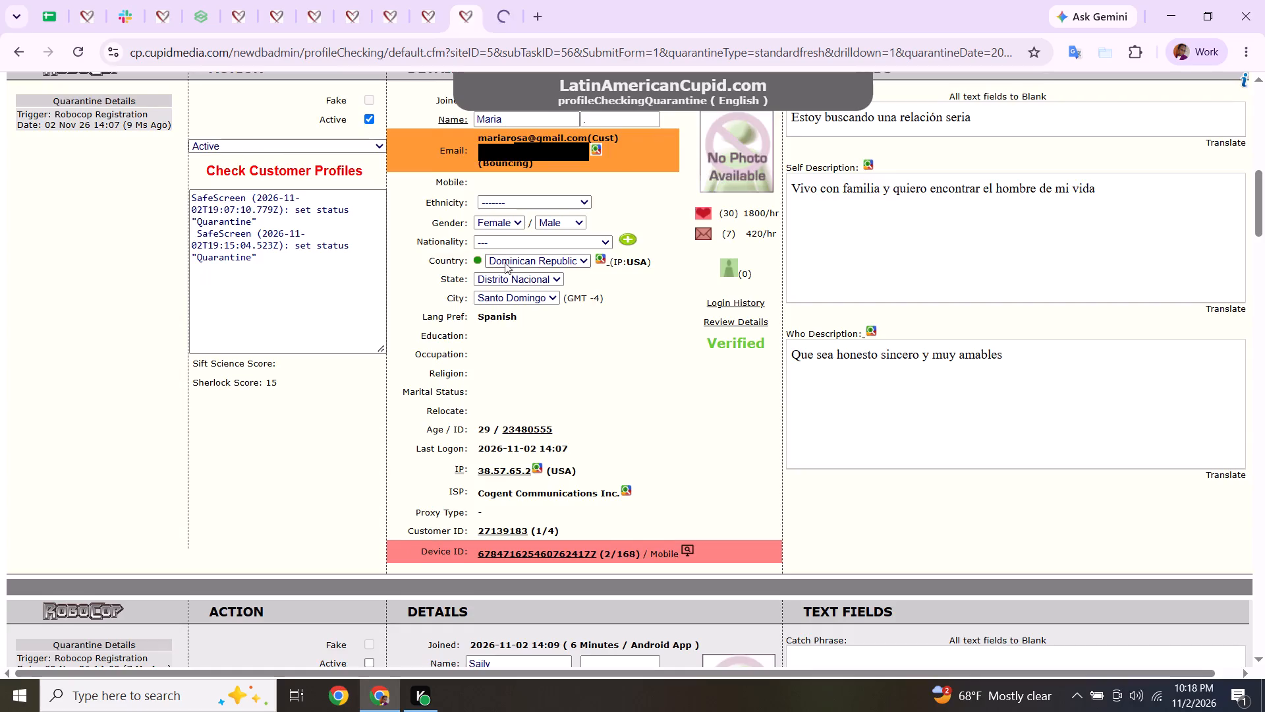
Check Saily's member profile from the LatinAmericanCupid queue, close it, and mark her entry as Active.
{"action": "scroll", "coordinate": [495, 266], "scroll_direction": "down", "scroll_amount": 6}
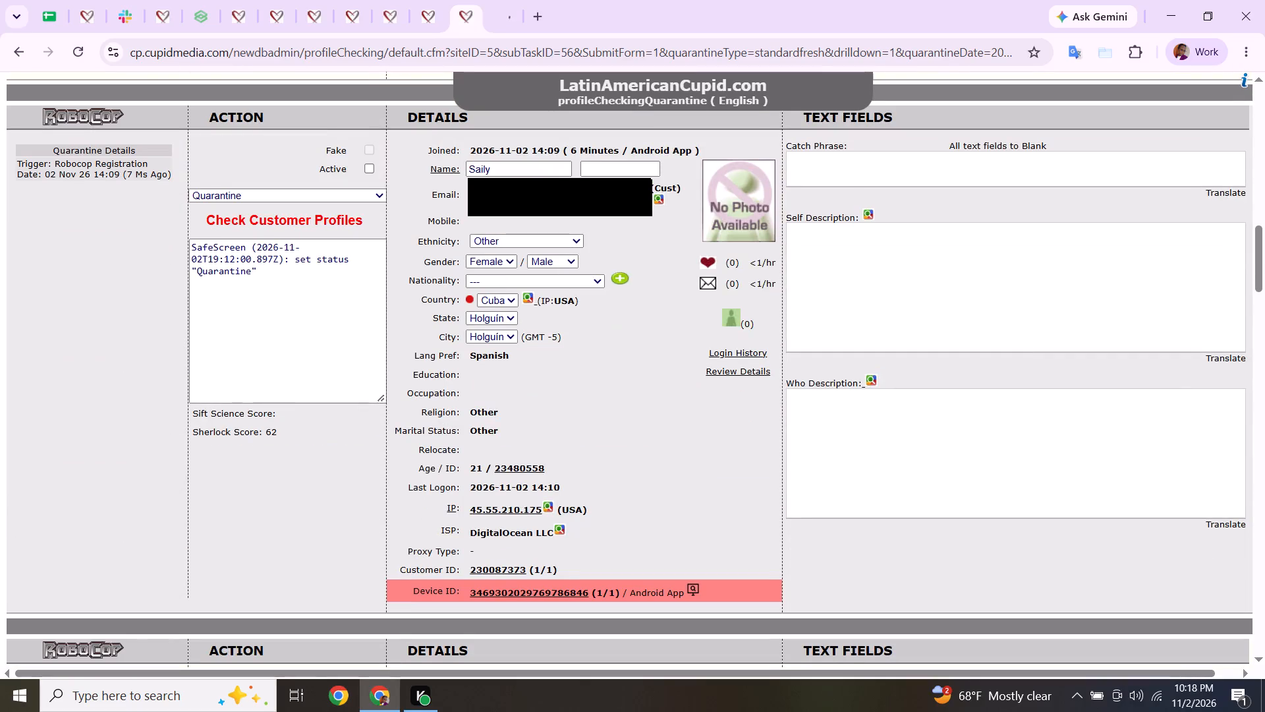
{"action": "left_click", "coordinate": [434, 171]}
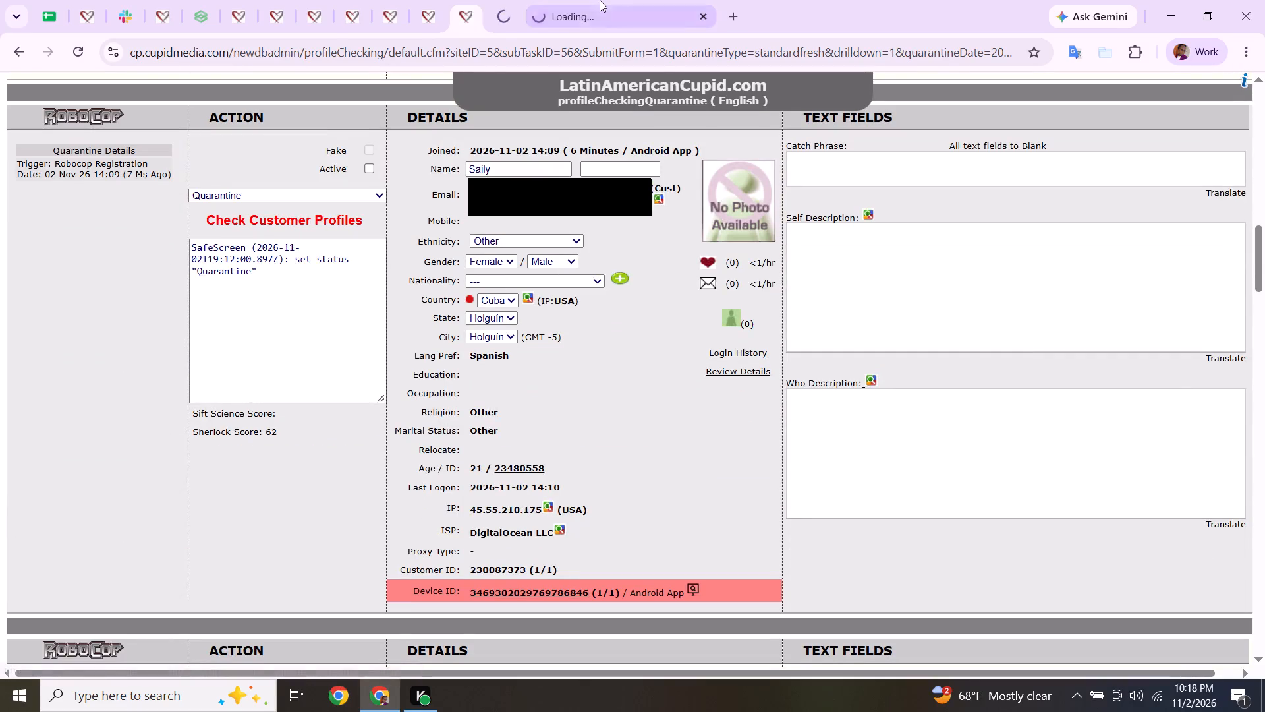
{"action": "left_click", "coordinate": [600, 0]}
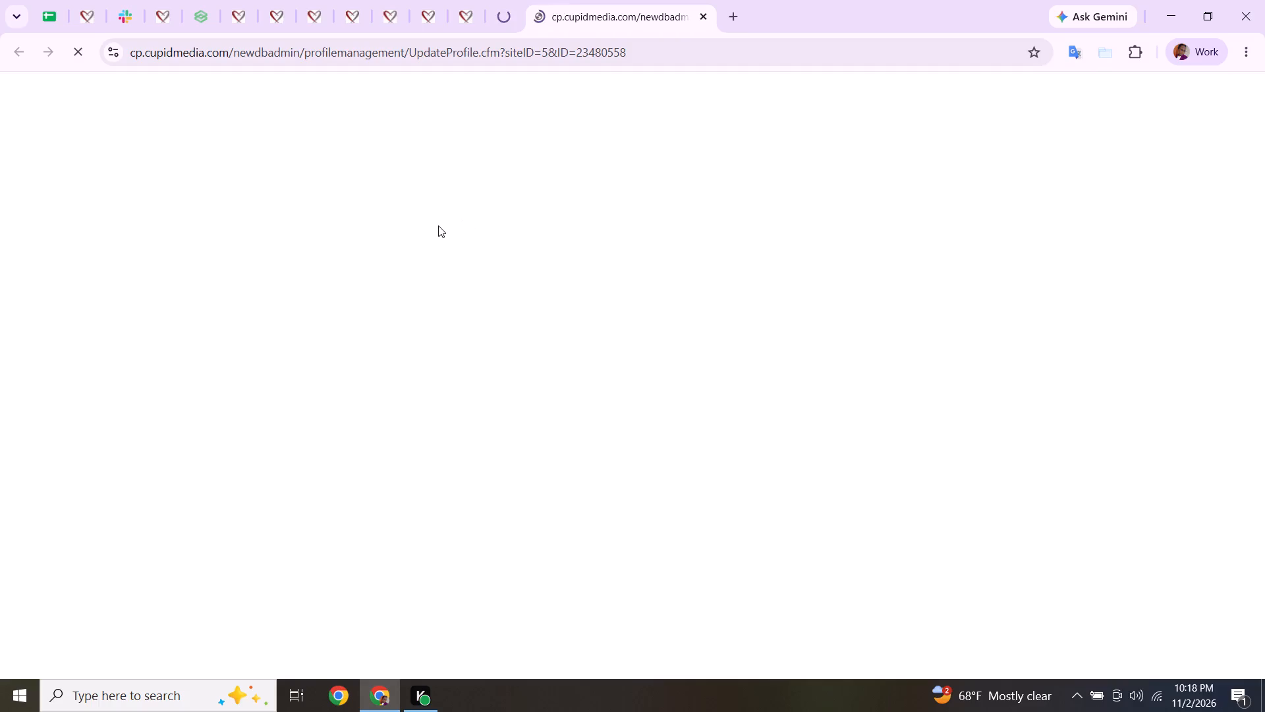
{"action": "scroll", "coordinate": [457, 311], "scroll_direction": "down", "scroll_amount": 3}
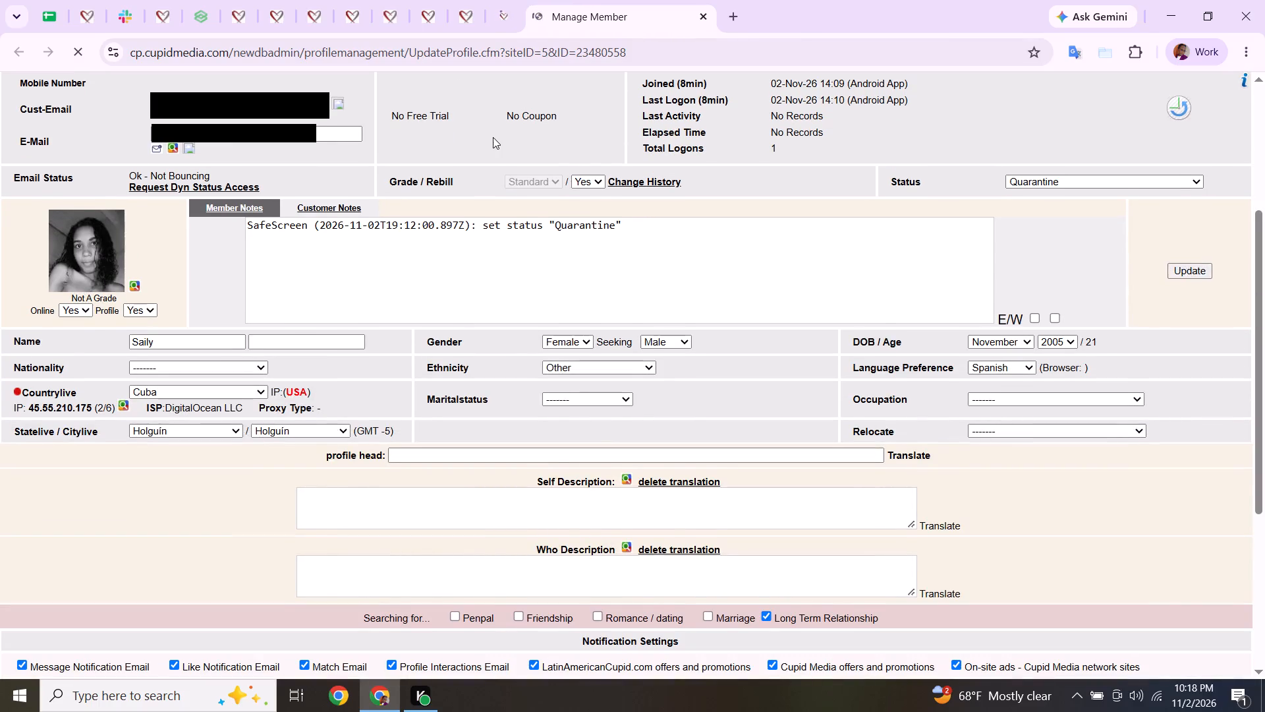
{"action": "scroll", "coordinate": [492, 138], "scroll_direction": "up", "scroll_amount": 5}
{"action": "left_click", "coordinate": [704, 13]}
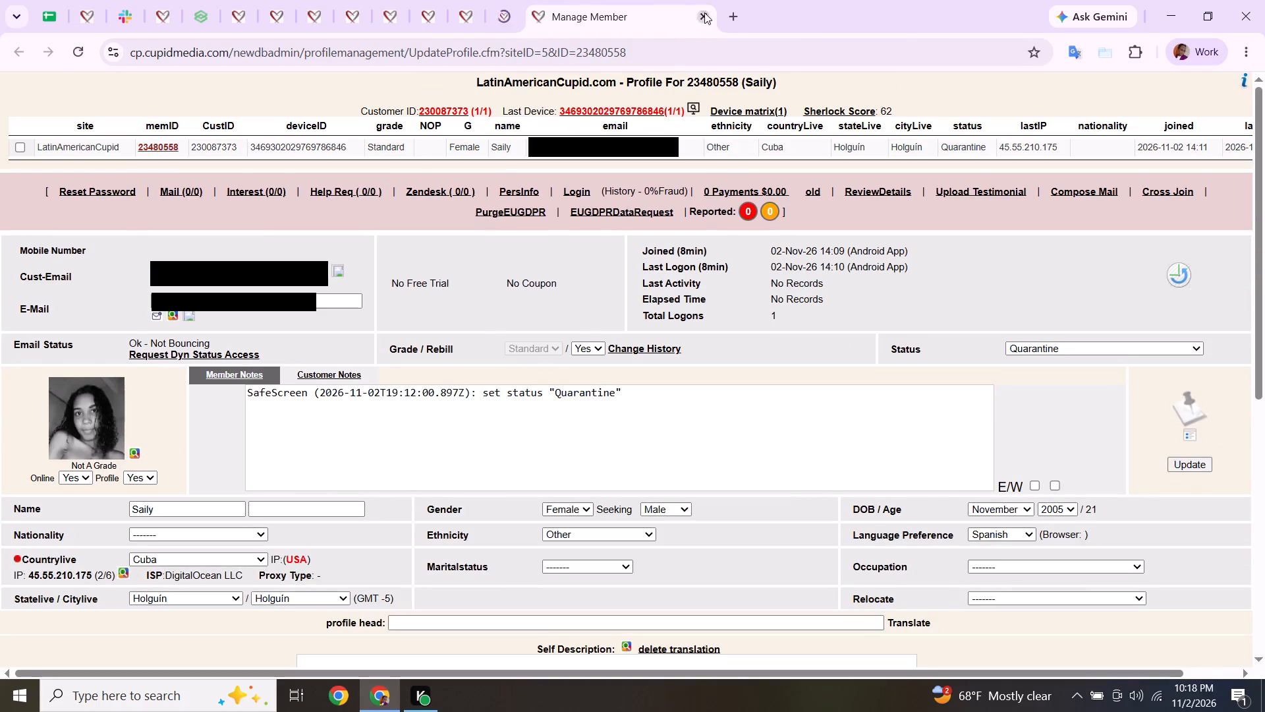
{"action": "left_click", "coordinate": [368, 171]}
Add the note "scammer email format" to Isla's entry in the LatinAmericanCupid quarantine queue.
{"action": "scroll", "coordinate": [495, 275], "scroll_direction": "down", "scroll_amount": 5}
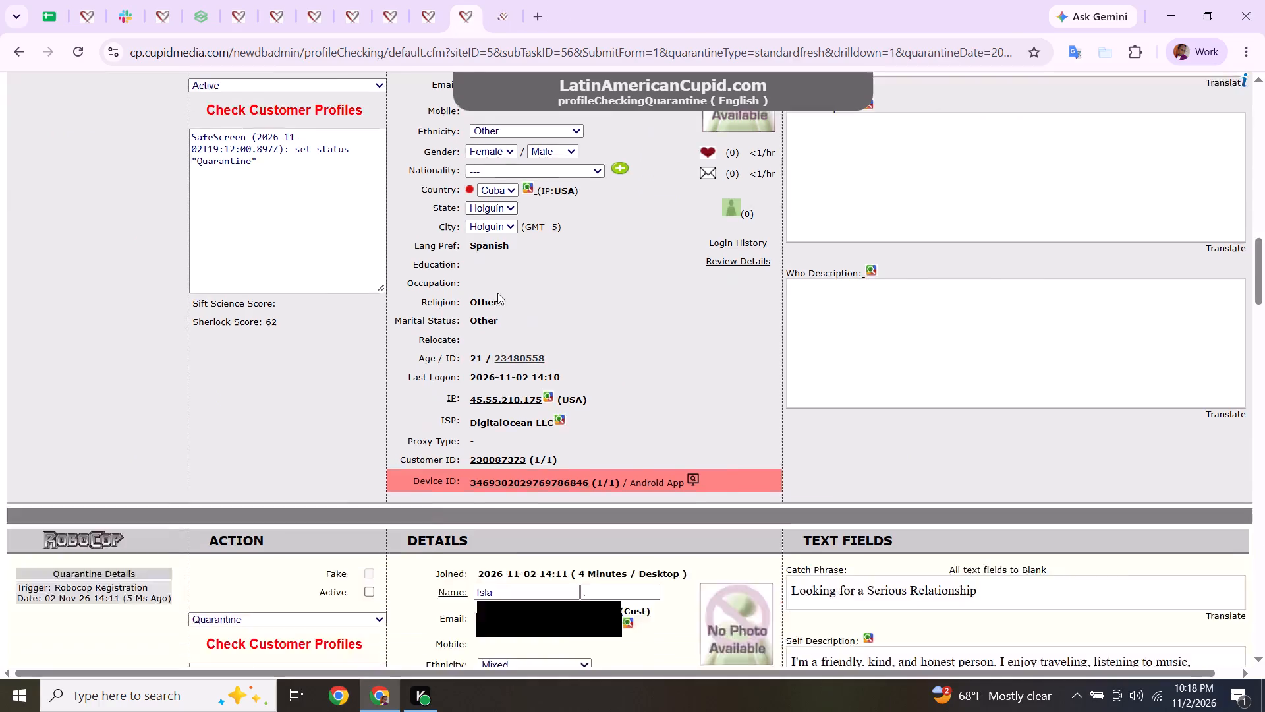
{"action": "scroll", "coordinate": [495, 303], "scroll_direction": "down", "scroll_amount": 1}
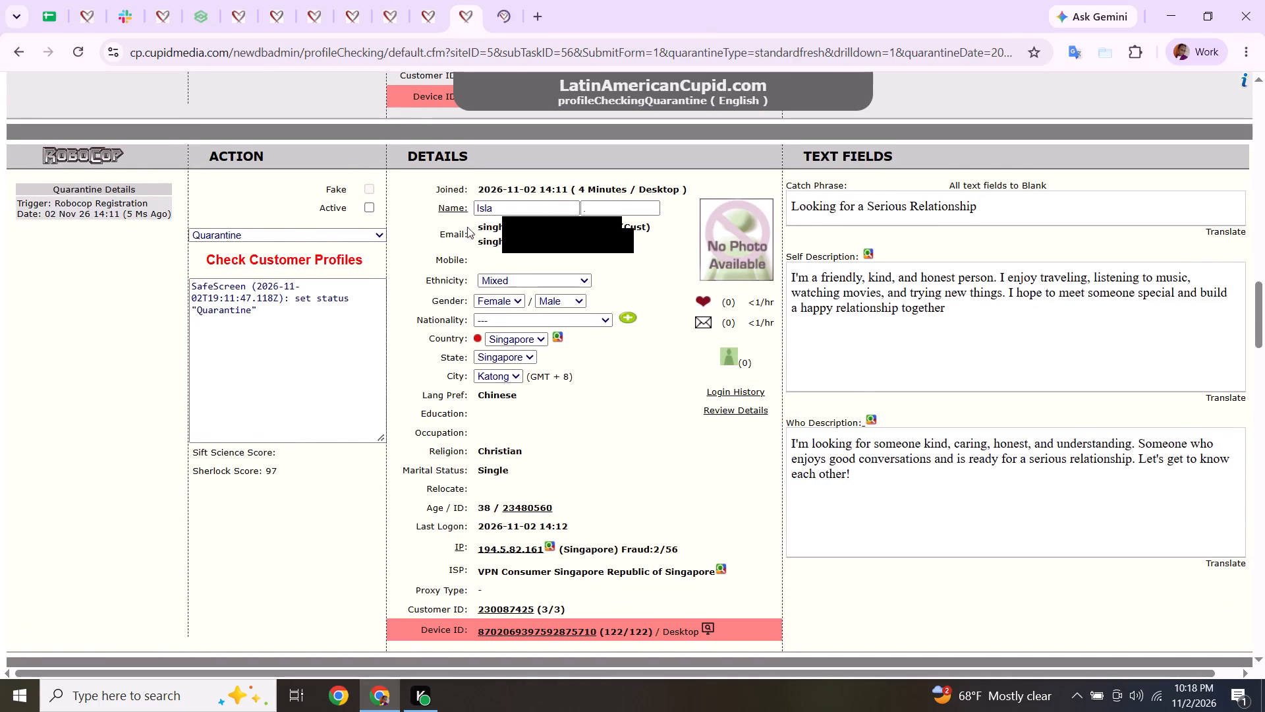
{"action": "left_click", "coordinate": [287, 363]}
{"action": "key", "text": "Return"}
{"action": "key", "text": "Return"}
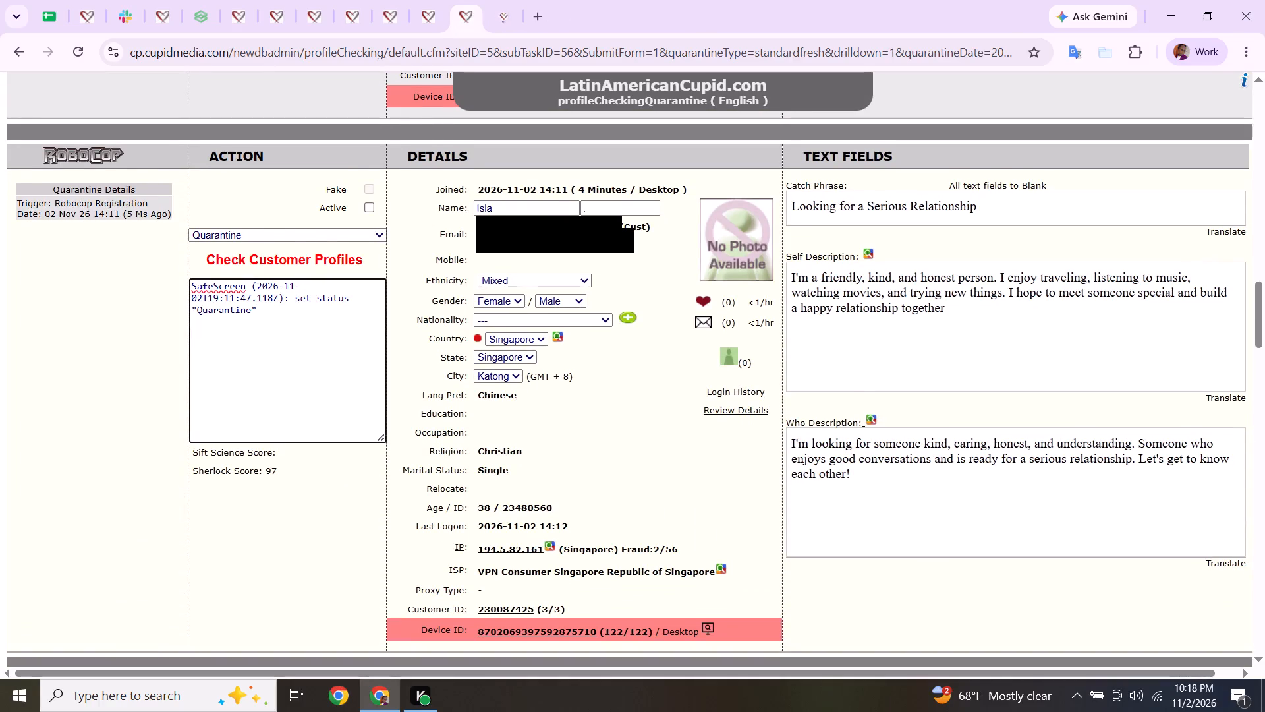
{"action": "right_click", "coordinate": [274, 347]}
{"action": "left_click", "coordinate": [327, 497]}
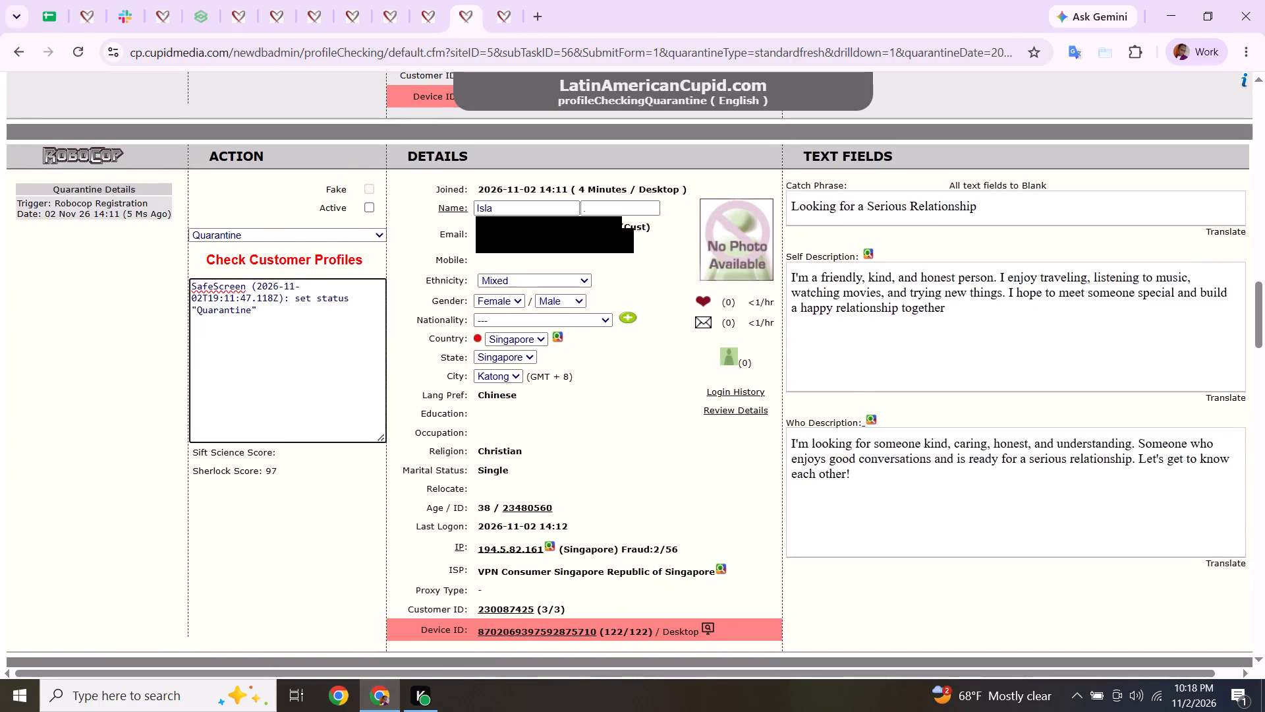
{"action": "scroll", "coordinate": [572, 370], "scroll_direction": "down", "scroll_amount": 7}
{"action": "scroll", "coordinate": [513, 300], "scroll_direction": "down", "scroll_amount": 6}
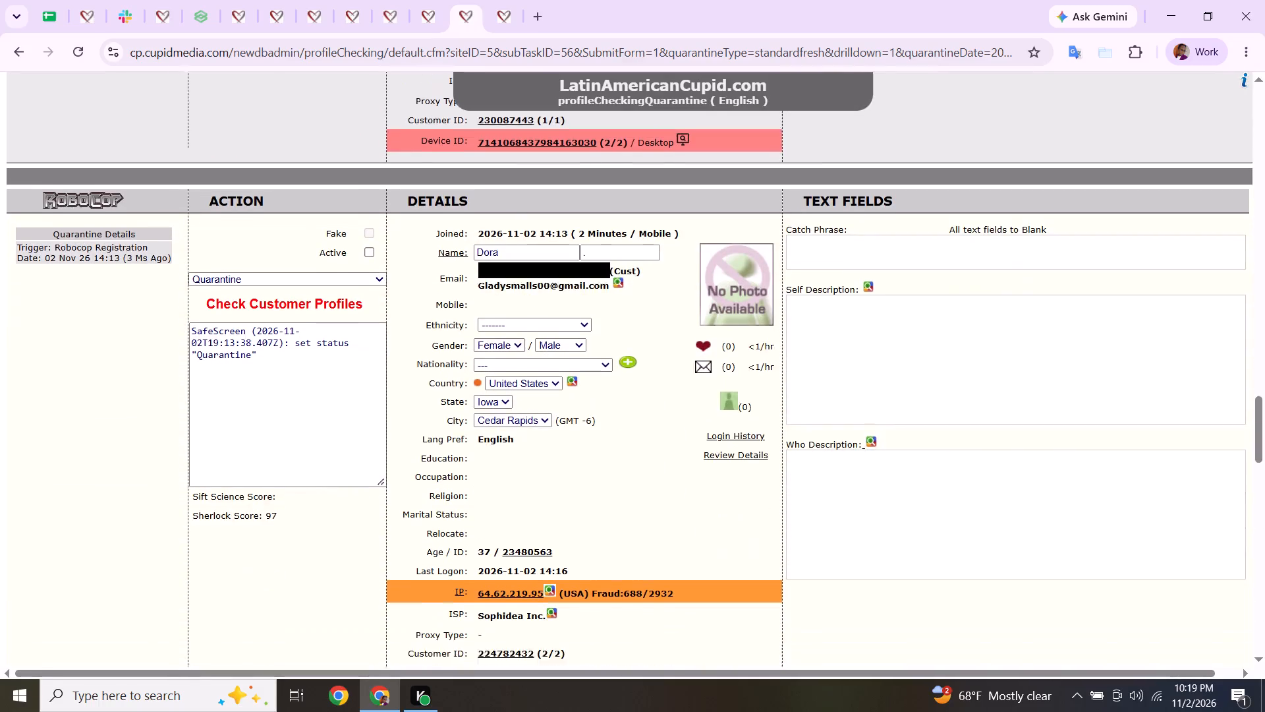
{"action": "left_click", "coordinate": [310, 324]}
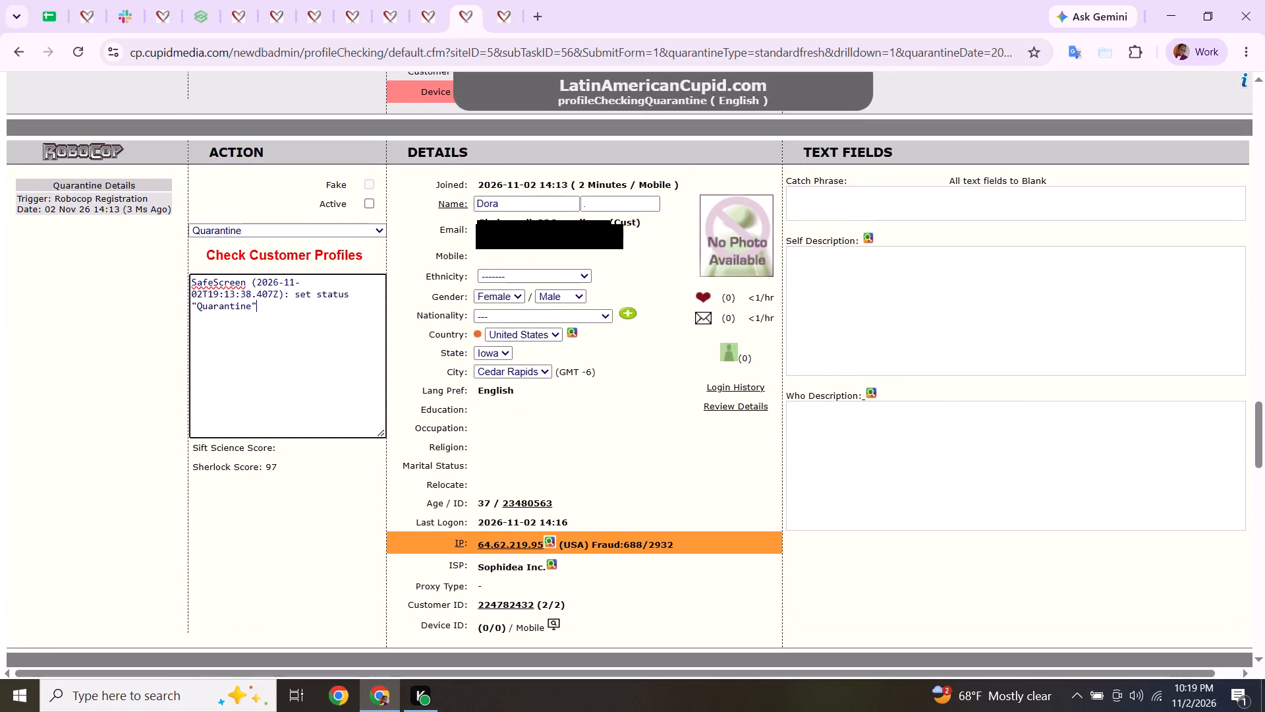
{"action": "left_click", "coordinate": [449, 208]}
{"action": "left_click", "coordinate": [579, 0]}
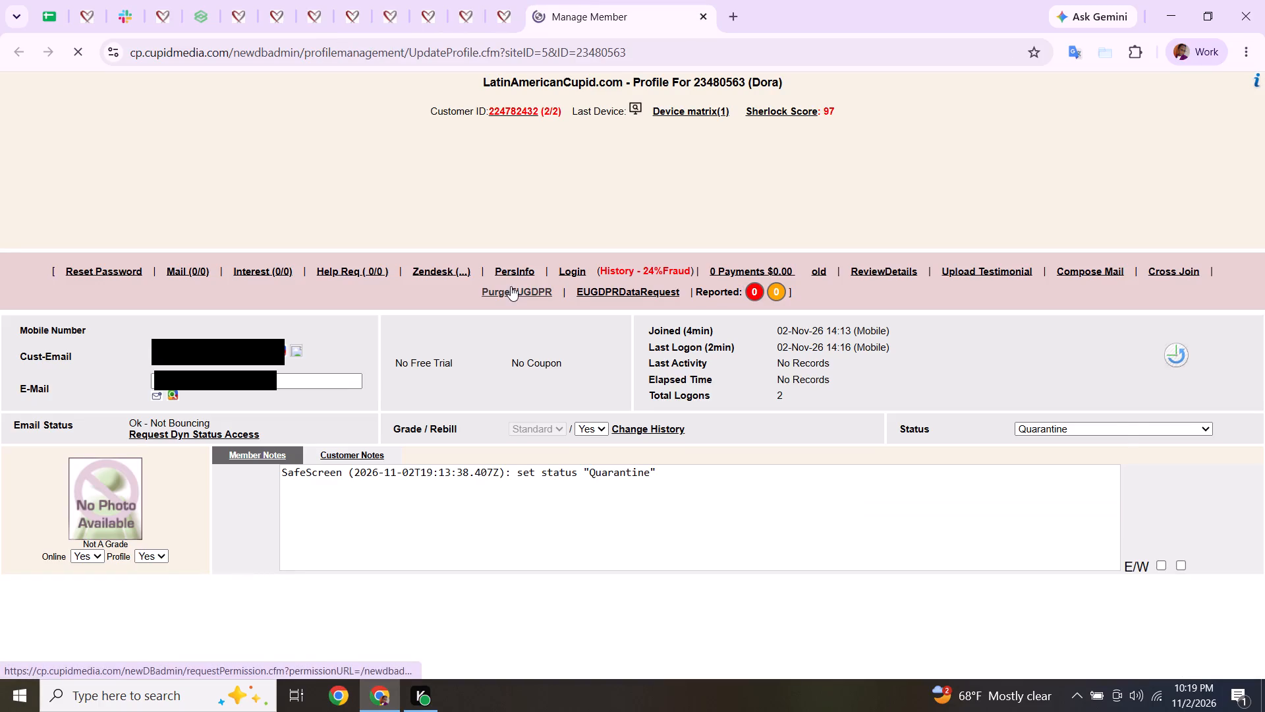
{"action": "scroll", "coordinate": [511, 286], "scroll_direction": "down", "scroll_amount": 3}
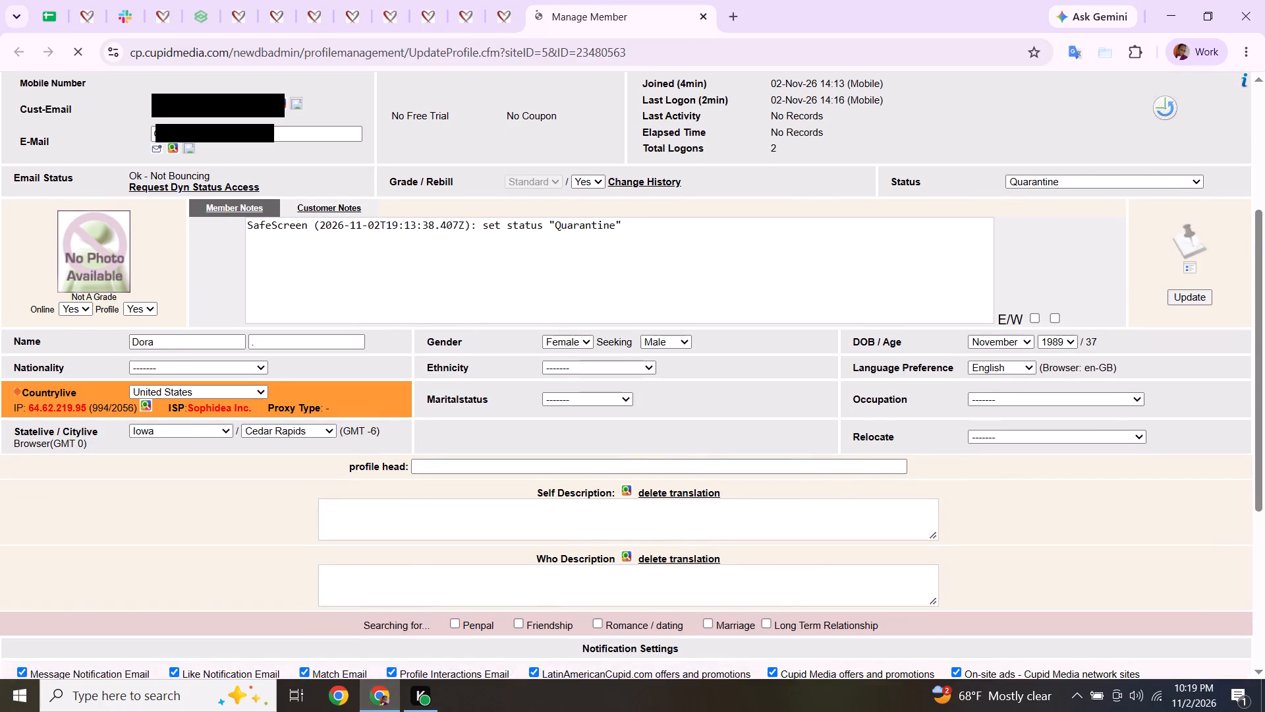
{"action": "left_click_drag", "start_coordinate": [337, 432], "coordinate": [345, 440]}
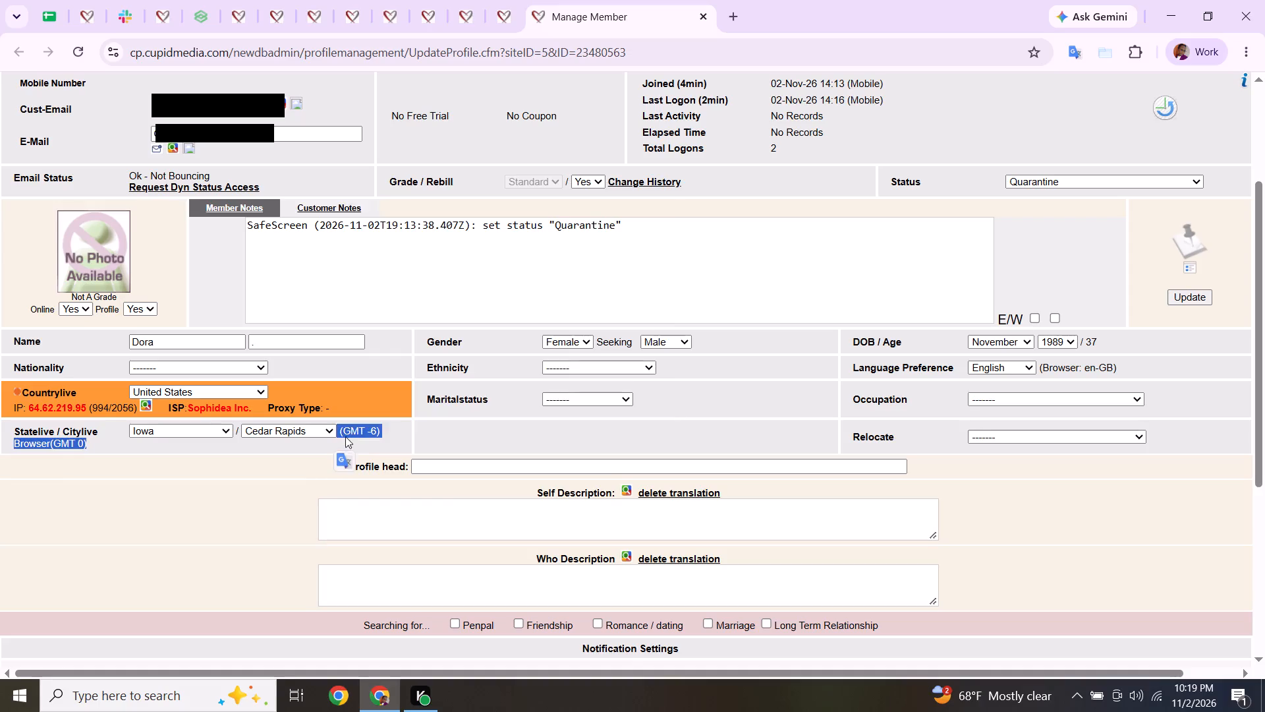
{"action": "right_click", "coordinate": [349, 433]}
{"action": "left_click", "coordinate": [437, 200]}
{"action": "scroll", "coordinate": [556, 220], "scroll_direction": "up", "scroll_amount": 7}
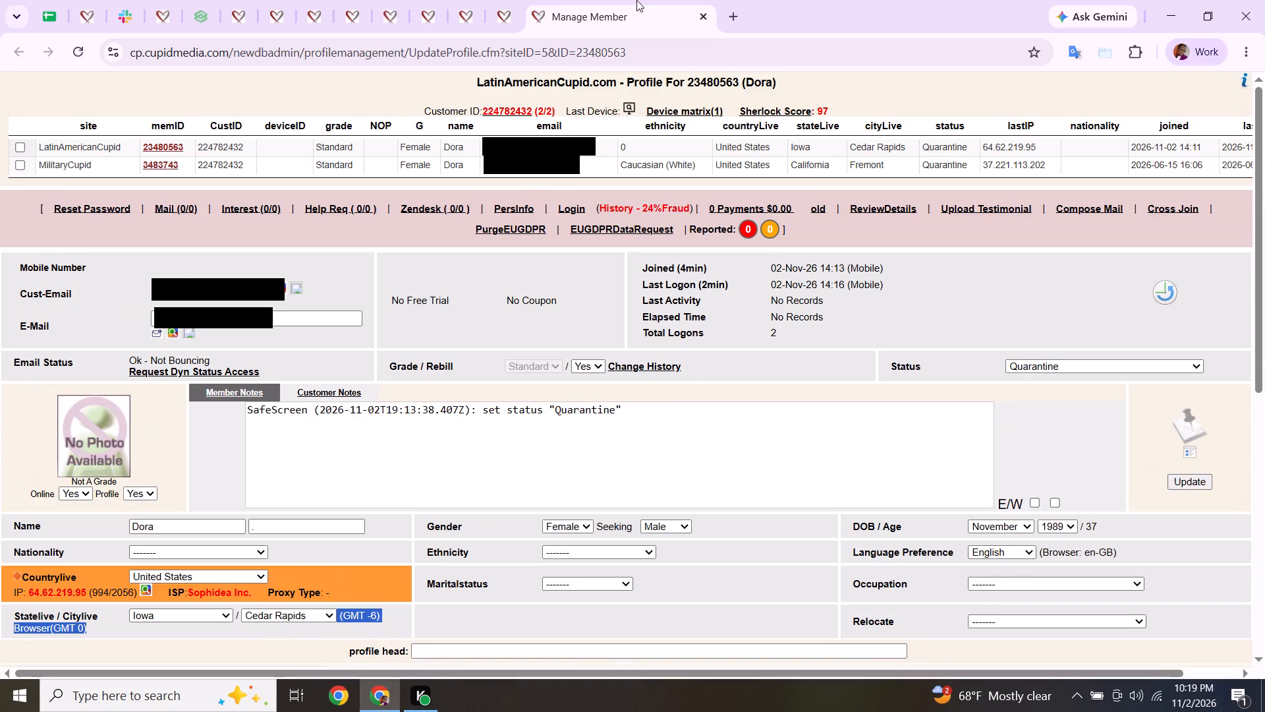
{"action": "left_click", "coordinate": [702, 16]}
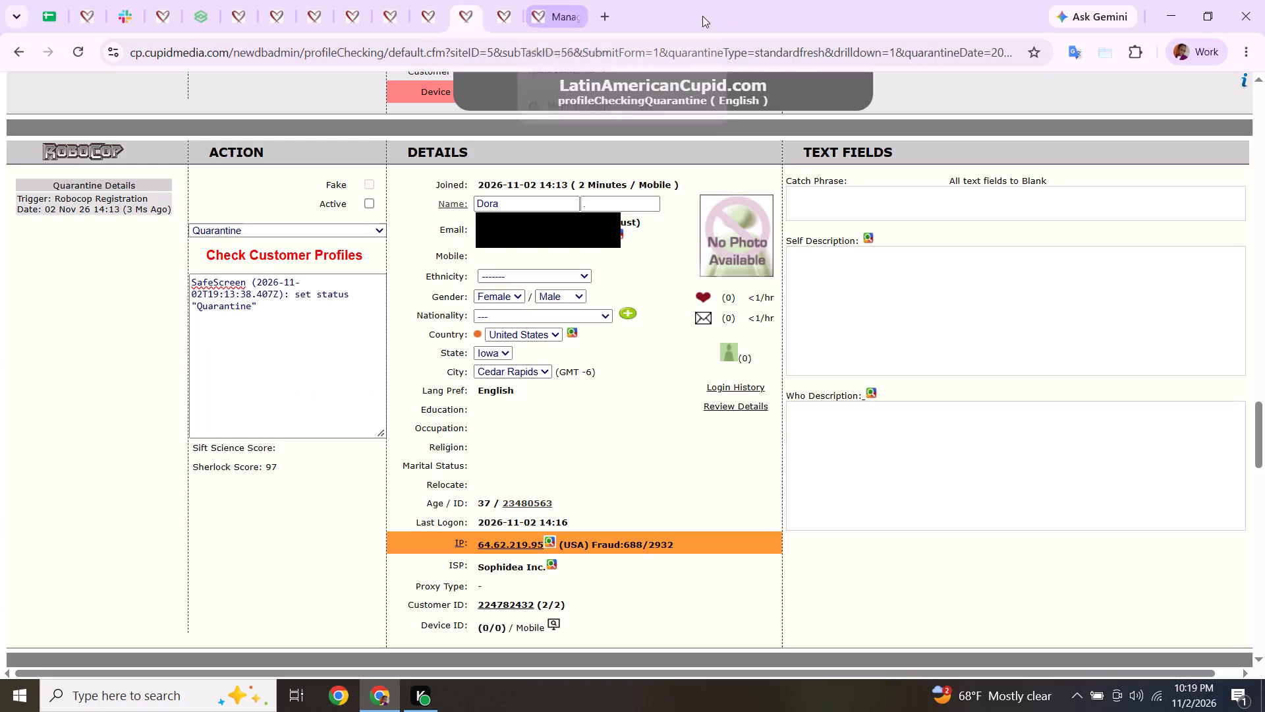
Paste the copied time zone mismatch as a note in Dora's LatinAmericanCupid quarantine entry.
{"action": "left_click", "coordinate": [297, 339]}
{"action": "key", "text": "Return"}
{"action": "key", "text": "Return"}
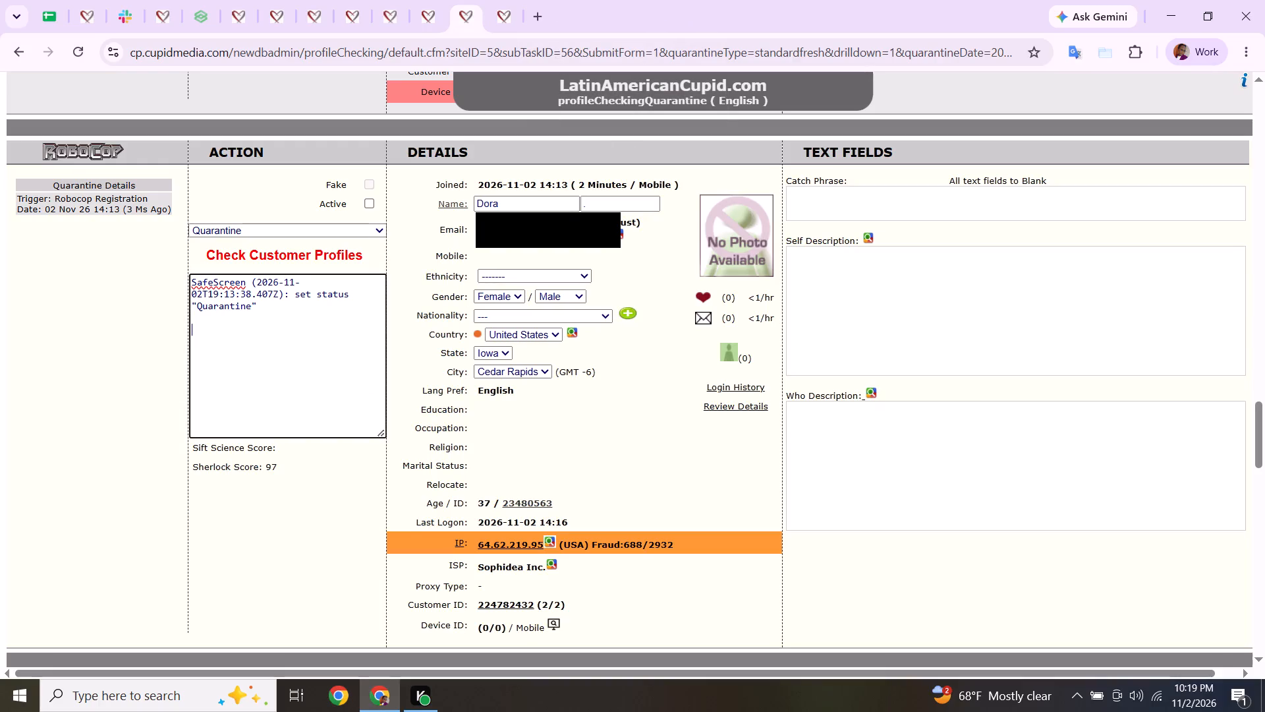
{"action": "right_click", "coordinate": [258, 341]}
{"action": "left_click", "coordinate": [296, 492]}
Check Lia's member profile from the LatinAmericanCupid queue, close it, and mark her entry as Active.
{"action": "scroll", "coordinate": [522, 343], "scroll_direction": "down", "scroll_amount": 5}
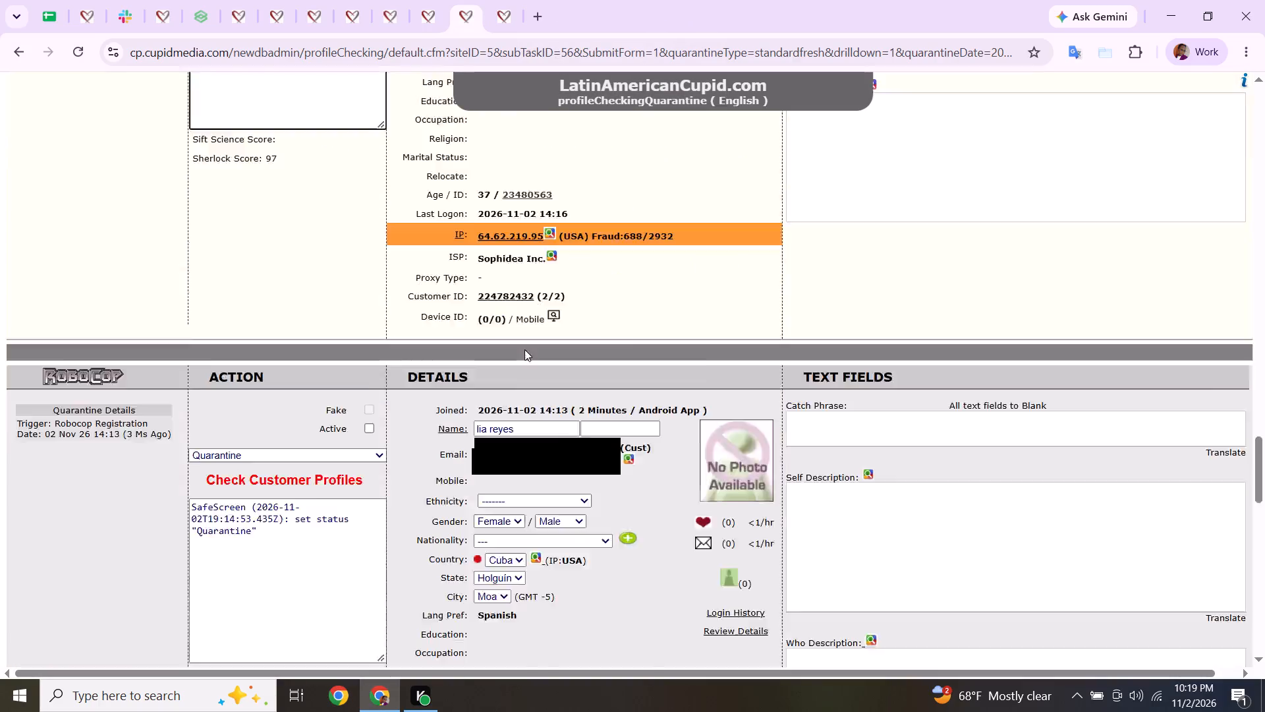
{"action": "scroll", "coordinate": [539, 338], "scroll_direction": "down", "scroll_amount": 2}
{"action": "left_click", "coordinate": [572, 289]}
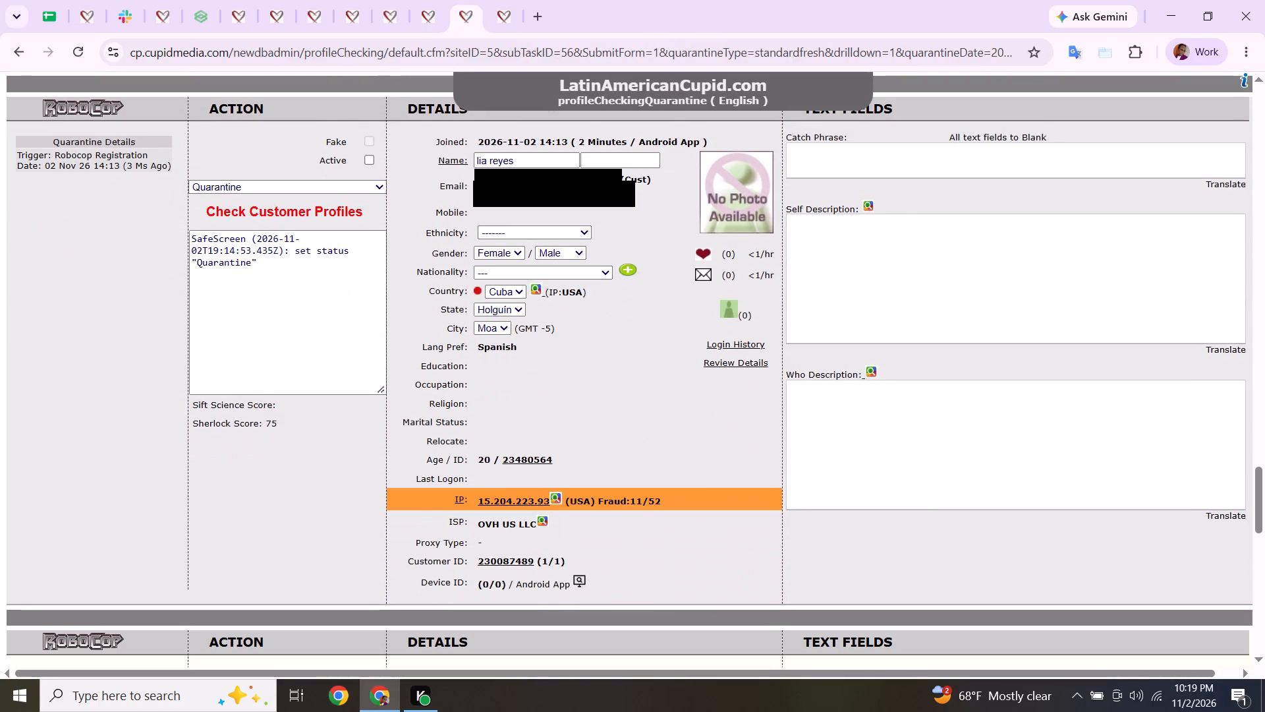
{"action": "left_click", "coordinate": [451, 159]}
{"action": "left_click", "coordinate": [600, 0]}
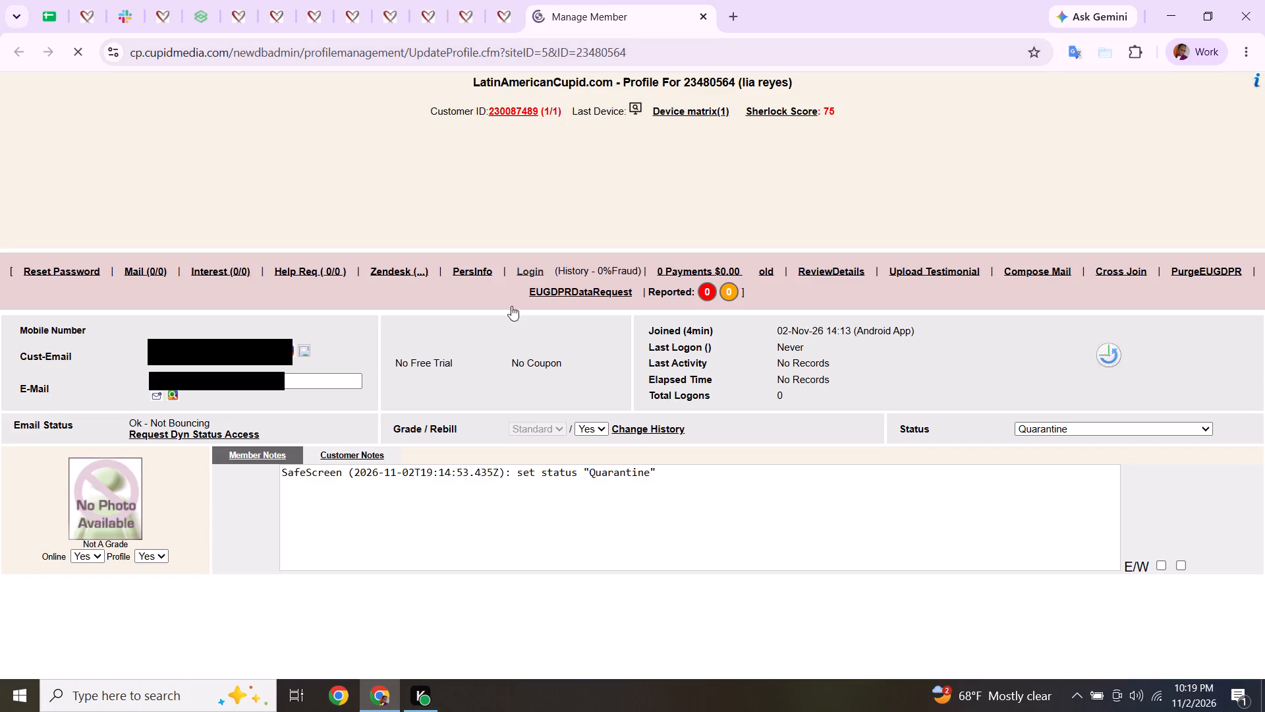
{"action": "scroll", "coordinate": [530, 270], "scroll_direction": "down", "scroll_amount": 5}
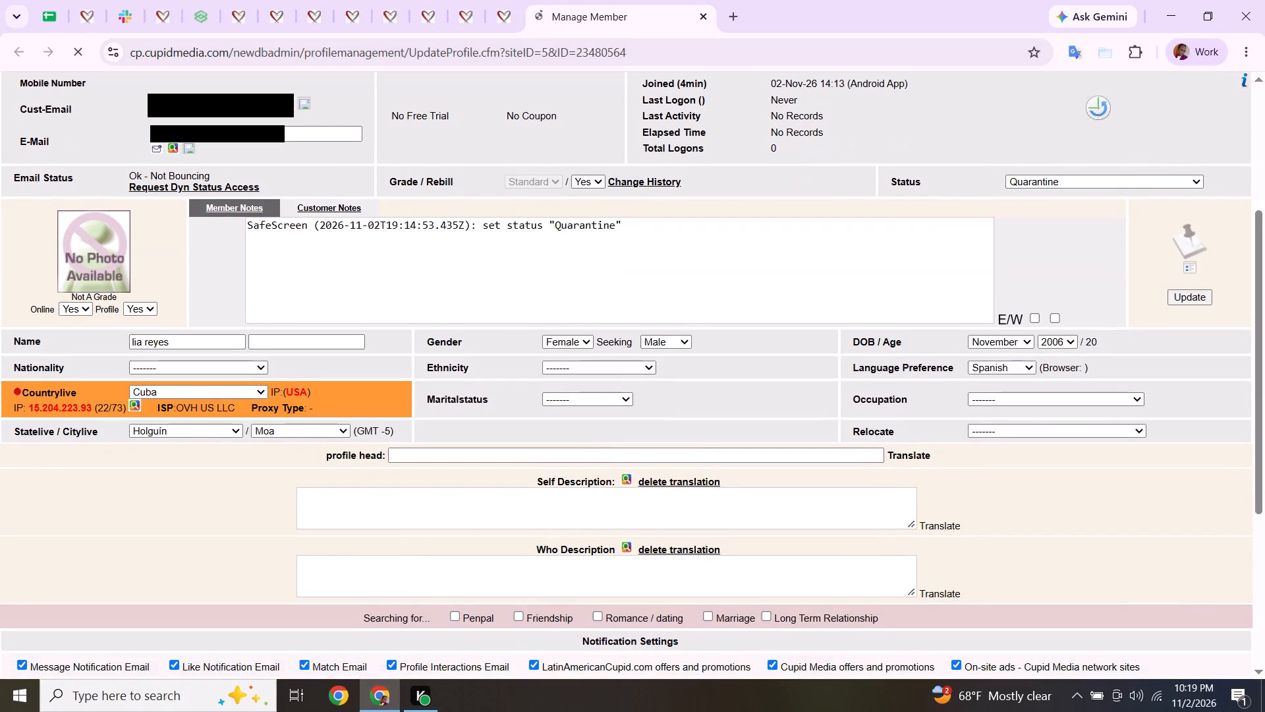
{"action": "scroll", "coordinate": [515, 301], "scroll_direction": "up", "scroll_amount": 5}
{"action": "left_click", "coordinate": [706, 16]}
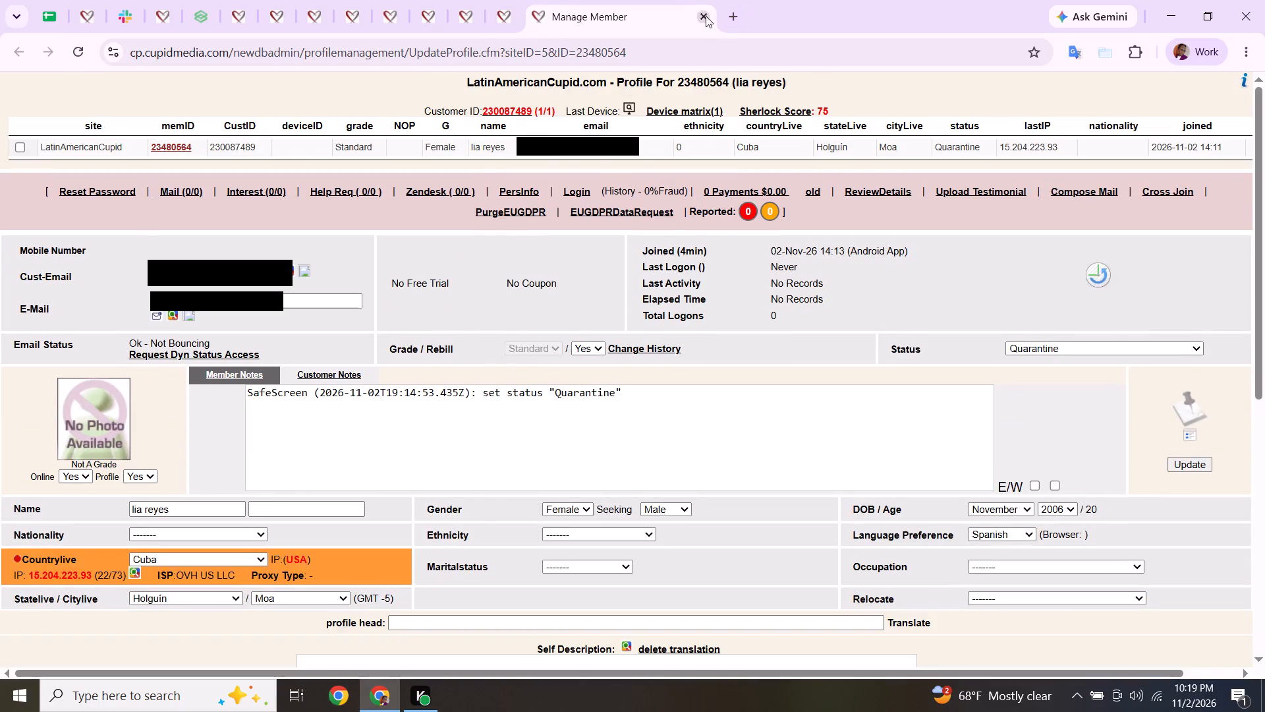
{"action": "left_click", "coordinate": [364, 160]}
Check Nicol's member profile from the last entry in the LatinAmericanCupid quarantine queue, and close it.
{"action": "scroll", "coordinate": [458, 287], "scroll_direction": "down", "scroll_amount": 5}
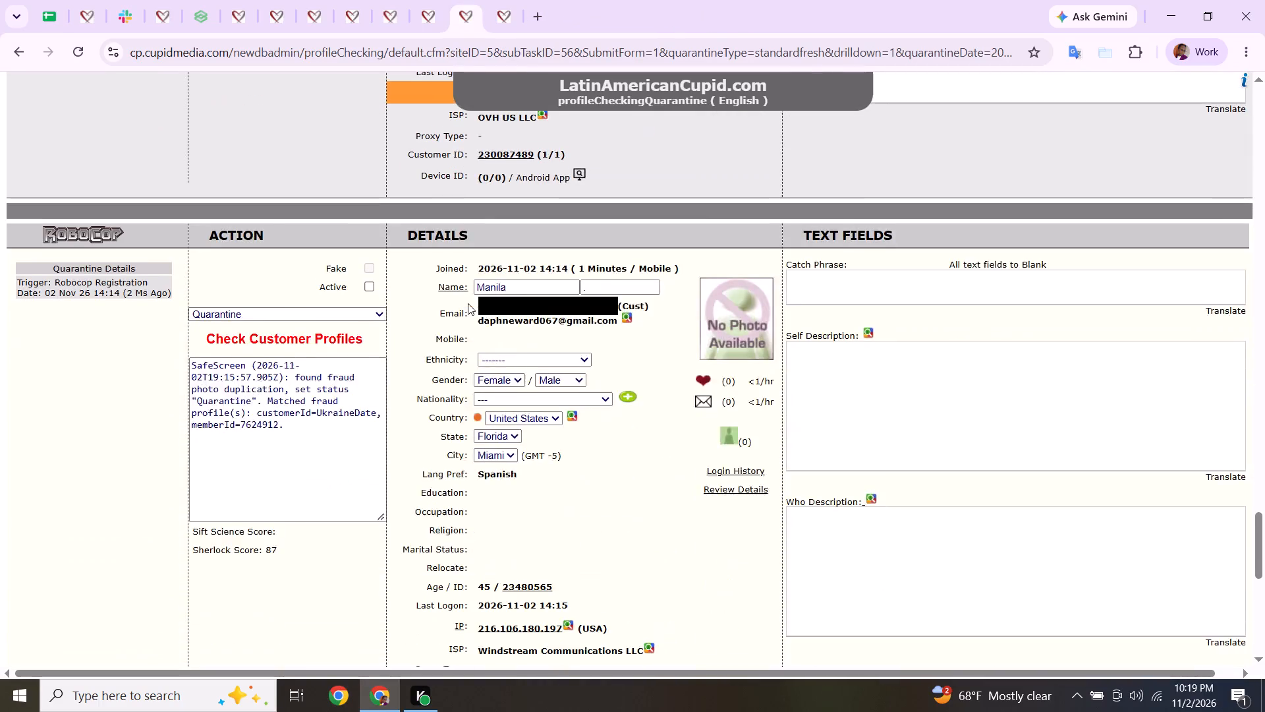
{"action": "scroll", "coordinate": [468, 303], "scroll_direction": "down", "scroll_amount": 8}
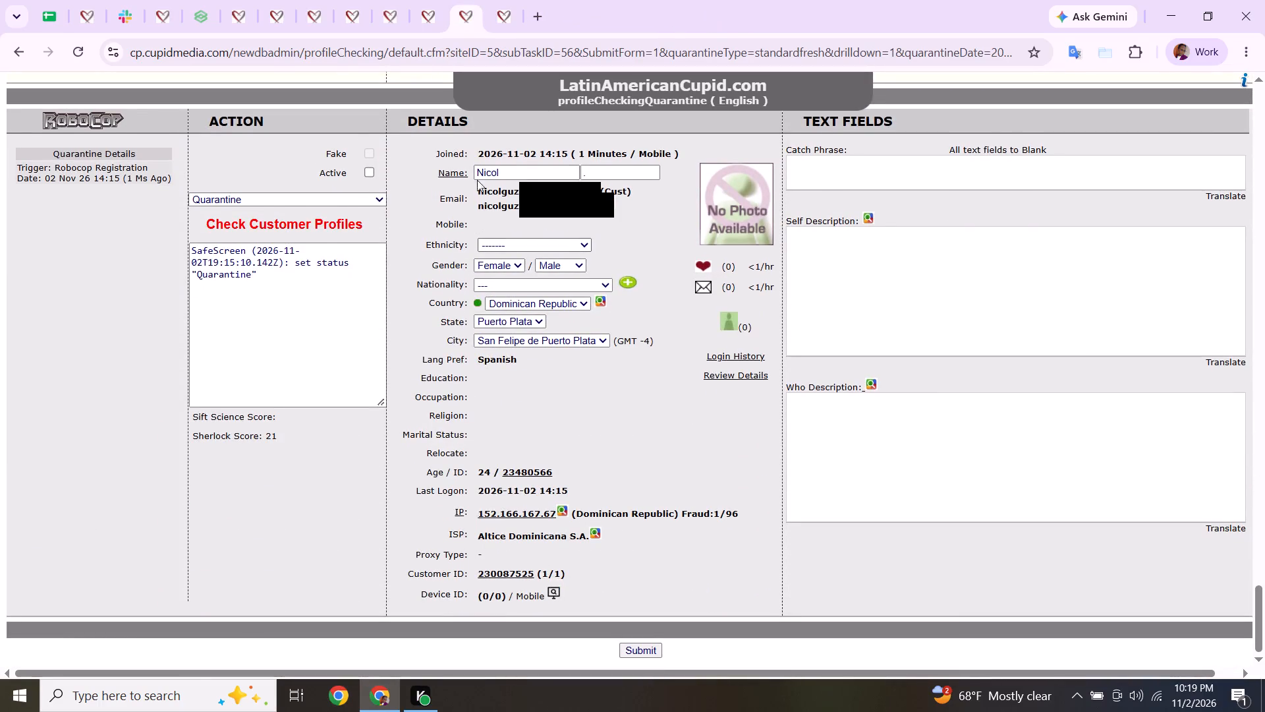
{"action": "left_click", "coordinate": [459, 173]}
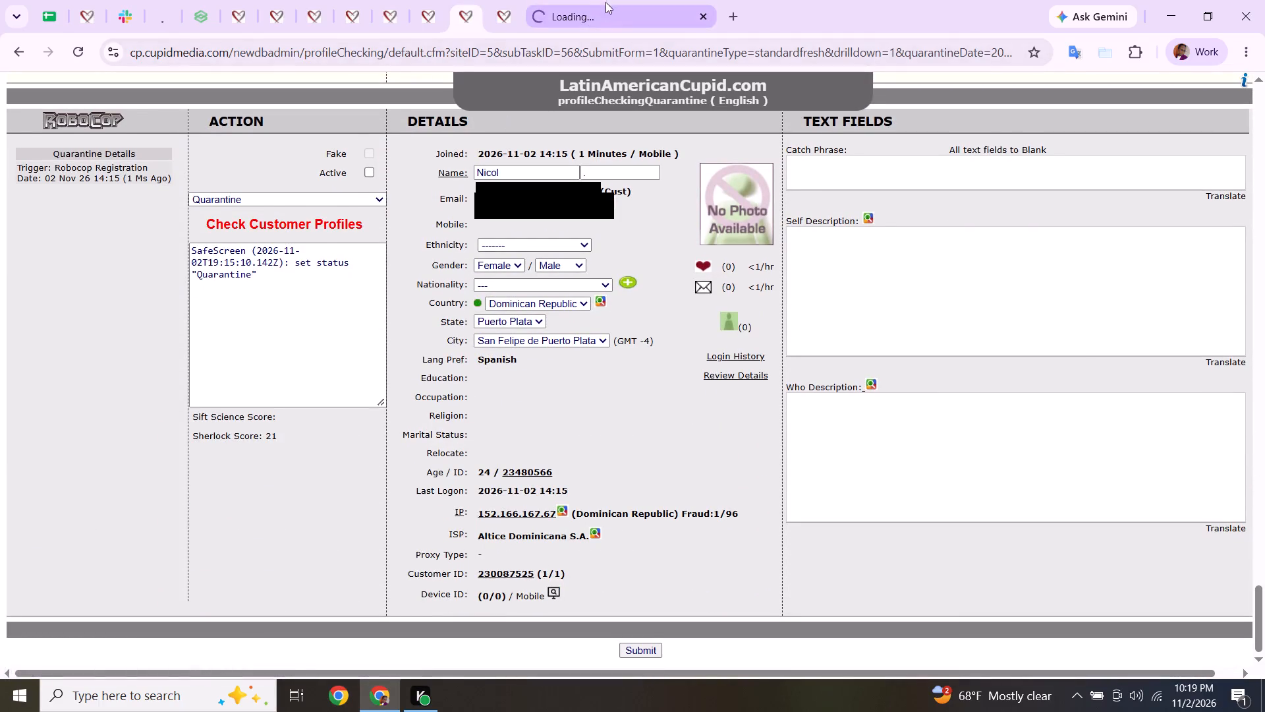
{"action": "left_click", "coordinate": [607, 0]}
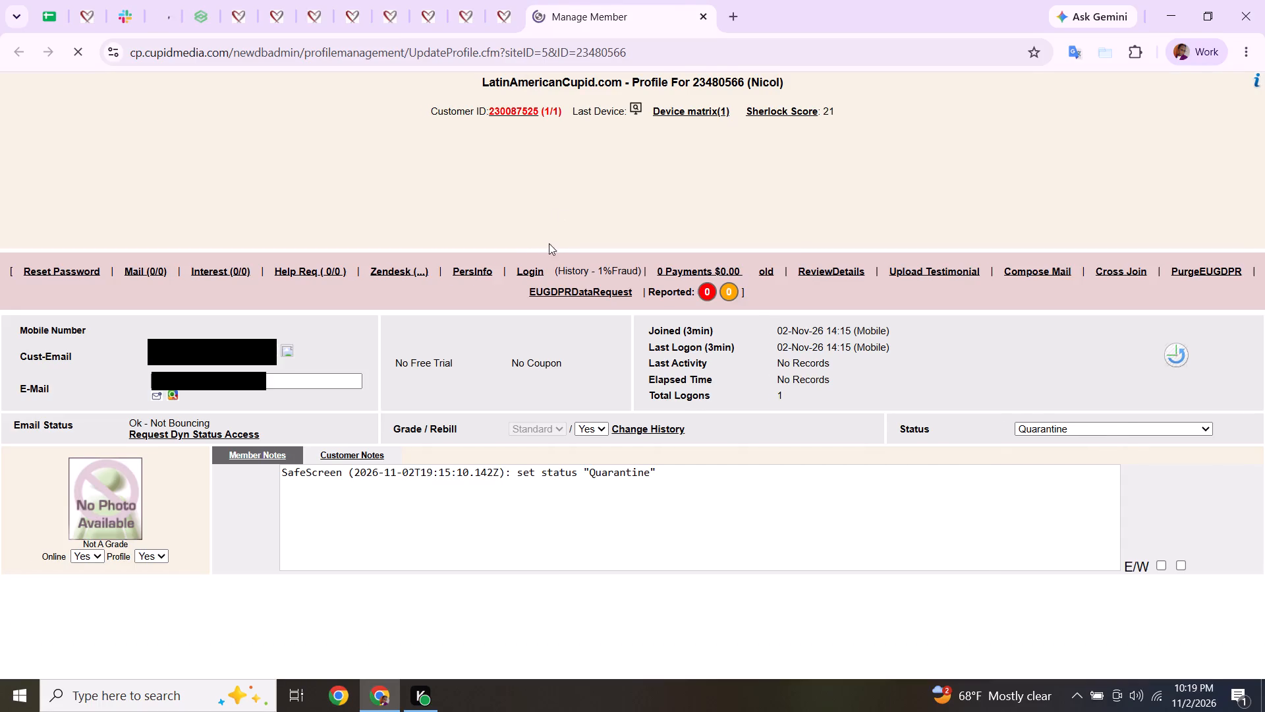
{"action": "scroll", "coordinate": [544, 252], "scroll_direction": "down", "scroll_amount": 3}
{"action": "scroll", "coordinate": [544, 252], "scroll_direction": "up", "scroll_amount": 6}
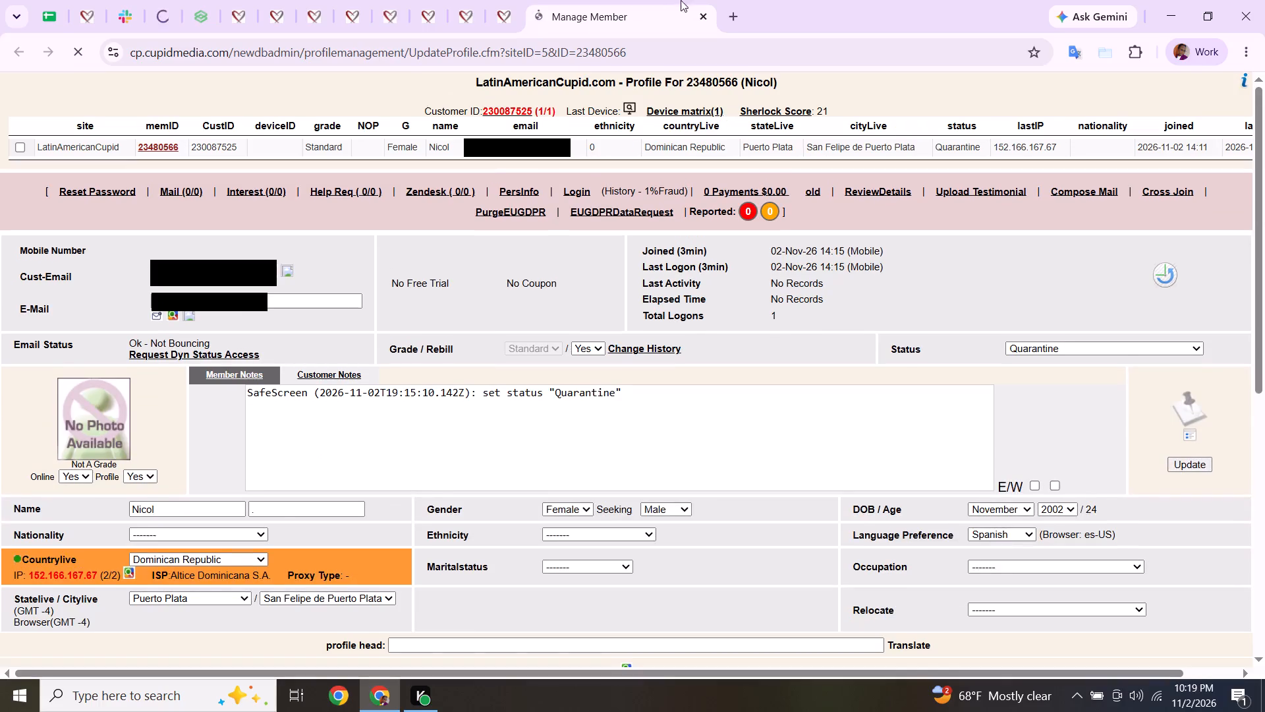
{"action": "left_click", "coordinate": [709, 12]}
Mark Nicol's entry as Active and submit the LatinAmericanCupid quarantine queue.
{"action": "left_click", "coordinate": [372, 170]}
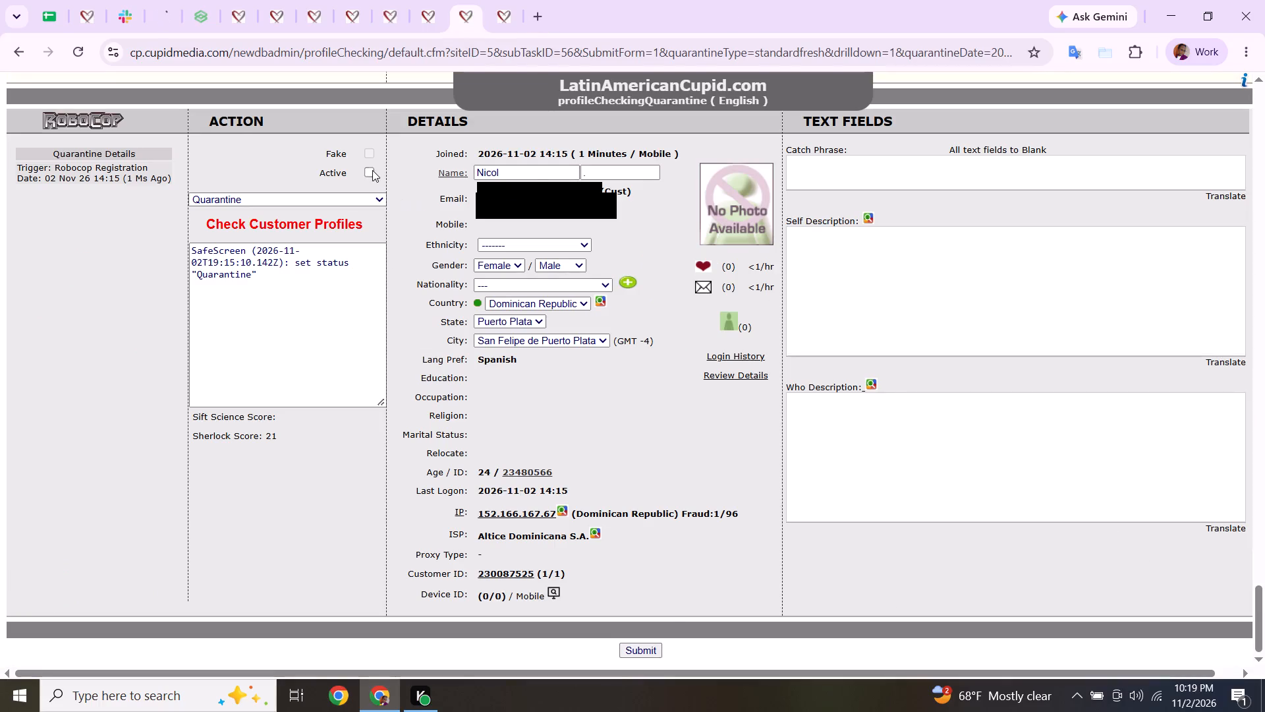
{"action": "scroll", "coordinate": [455, 329], "scroll_direction": "down", "scroll_amount": 3}
{"action": "left_click", "coordinate": [648, 649]}
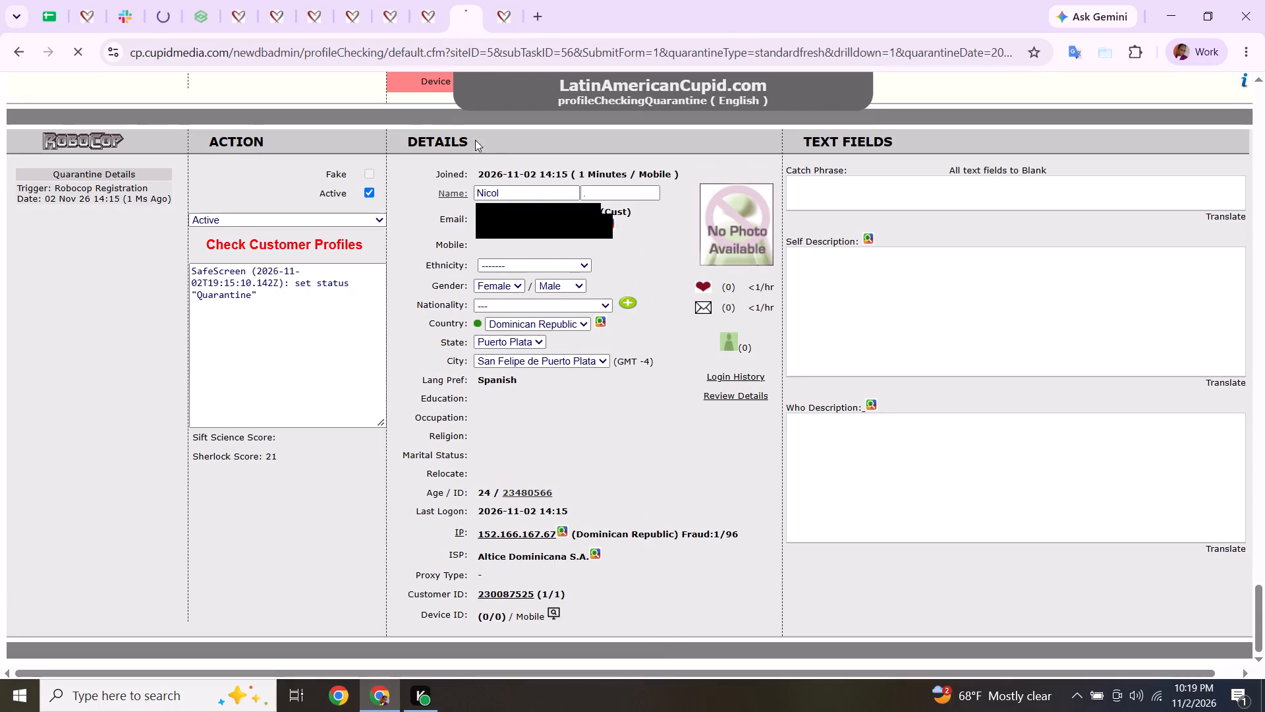
Open Linda's member profile from the PinkCupid queue, acknowledge the device check, copy the "(GMT -8) Browser(GMT 0)" text, and close the profile.
{"action": "left_click", "coordinate": [422, 11]}
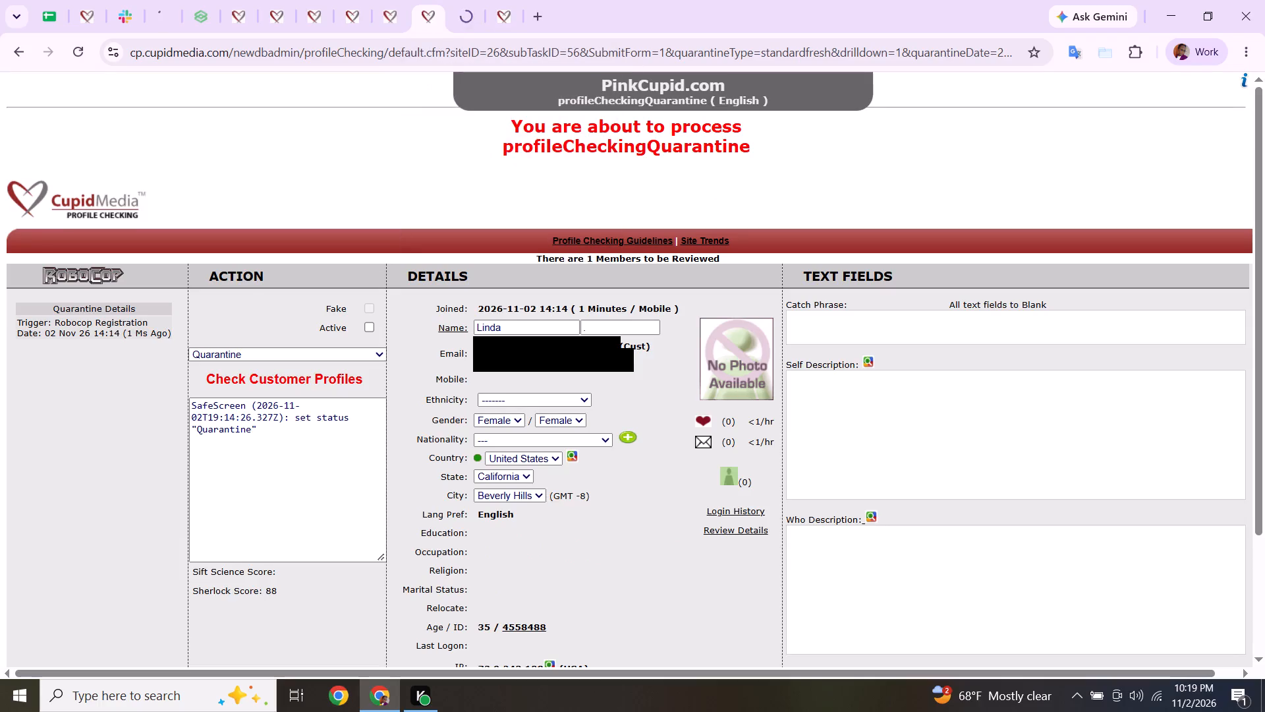
{"action": "scroll", "coordinate": [526, 301], "scroll_direction": "down", "scroll_amount": 2}
{"action": "left_click", "coordinate": [447, 167]}
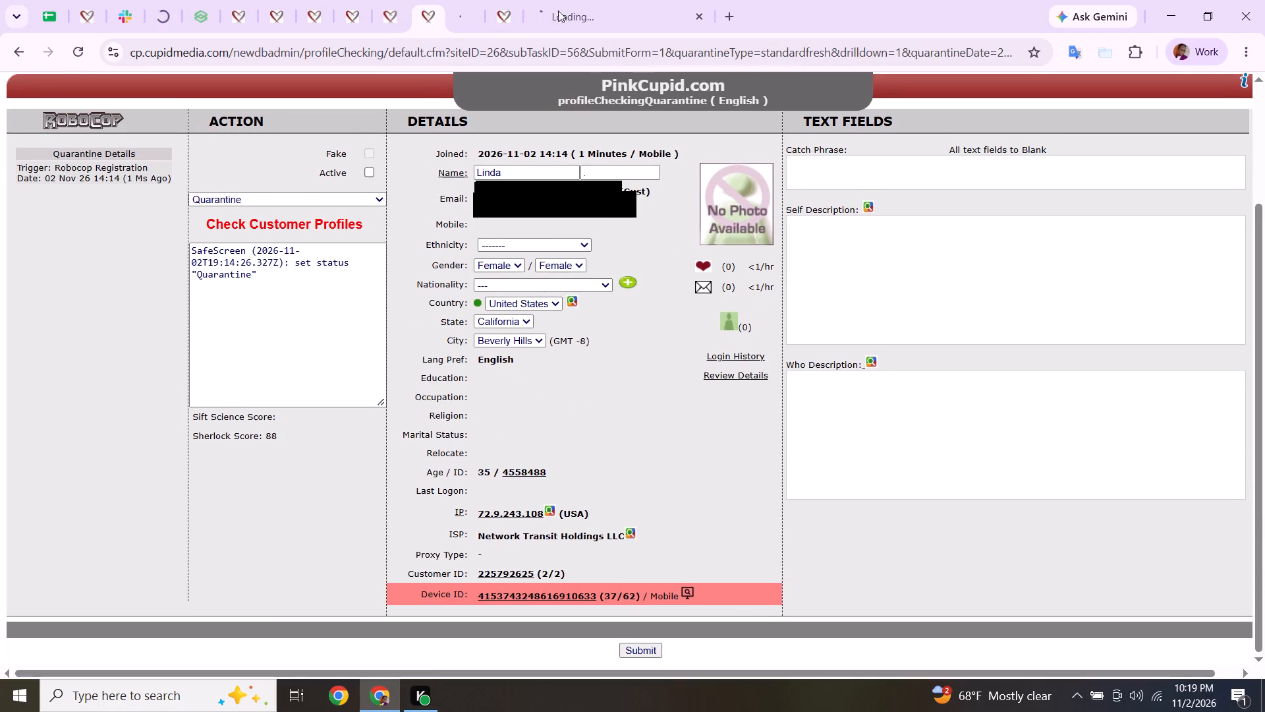
{"action": "left_click", "coordinate": [582, 0]}
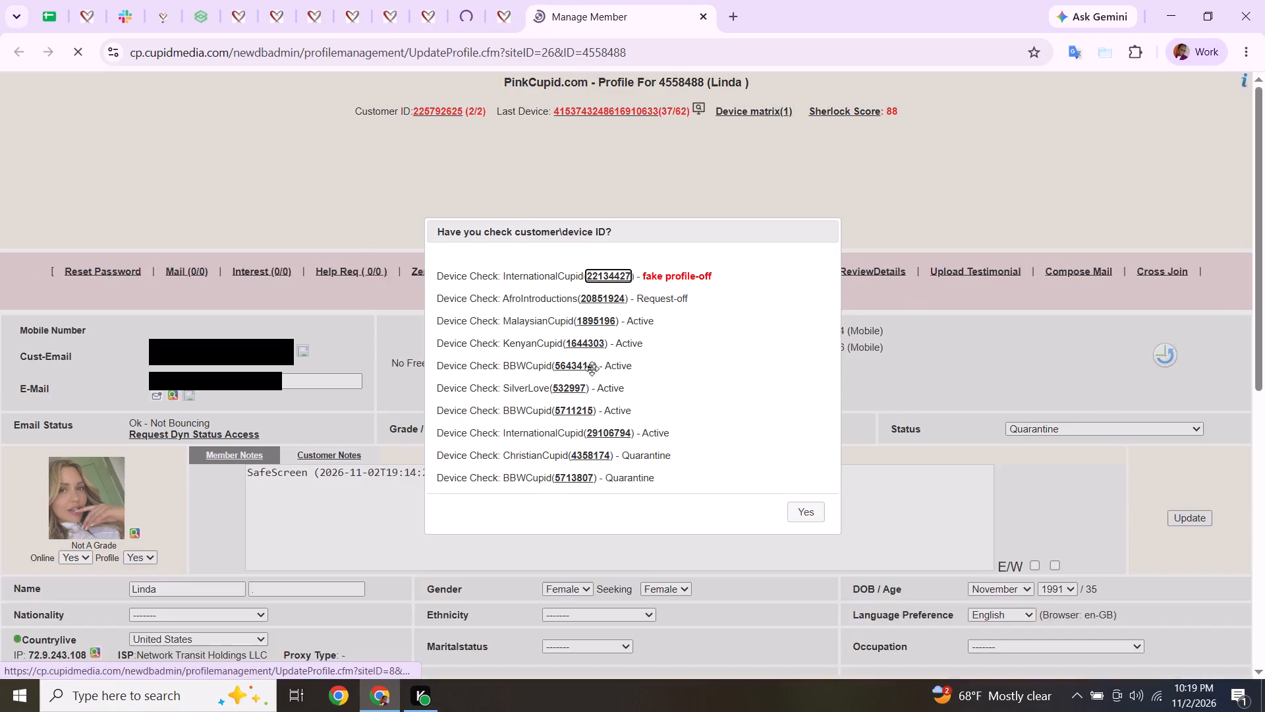
{"action": "left_click", "coordinate": [806, 511]}
{"action": "scroll", "coordinate": [611, 458], "scroll_direction": "down", "scroll_amount": 3}
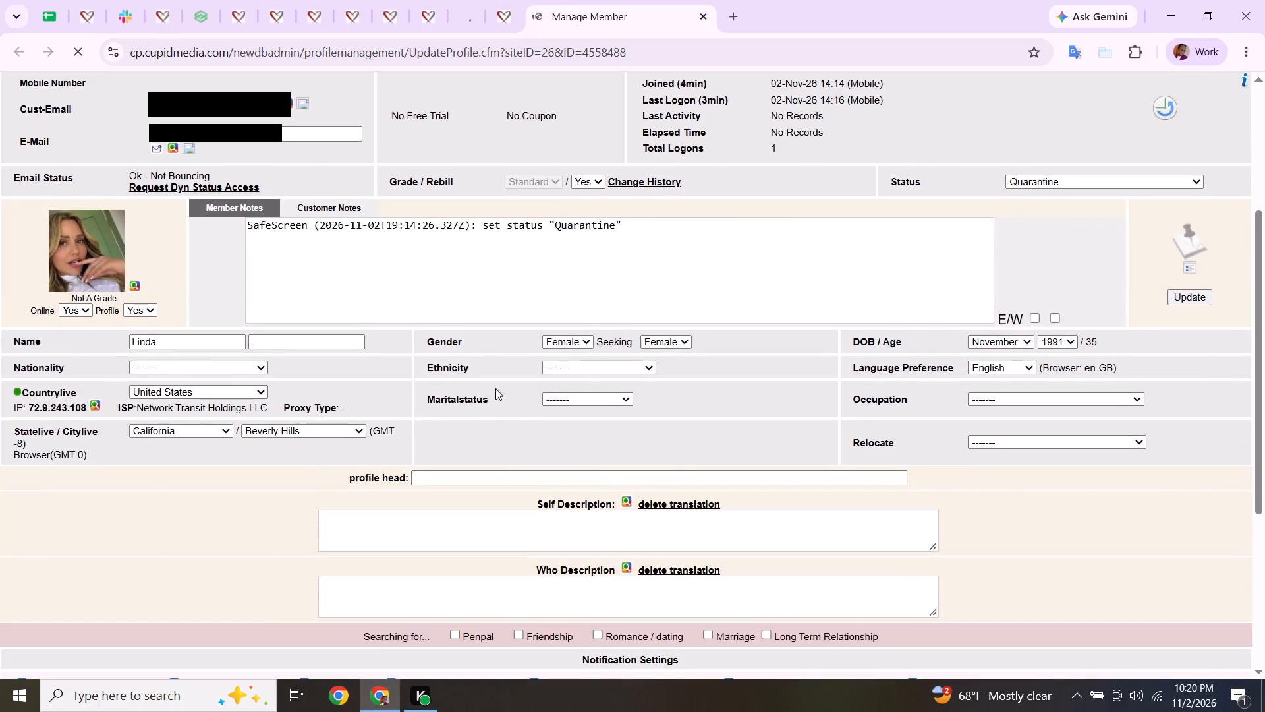
{"action": "left_click_drag", "start_coordinate": [368, 432], "coordinate": [379, 447]}
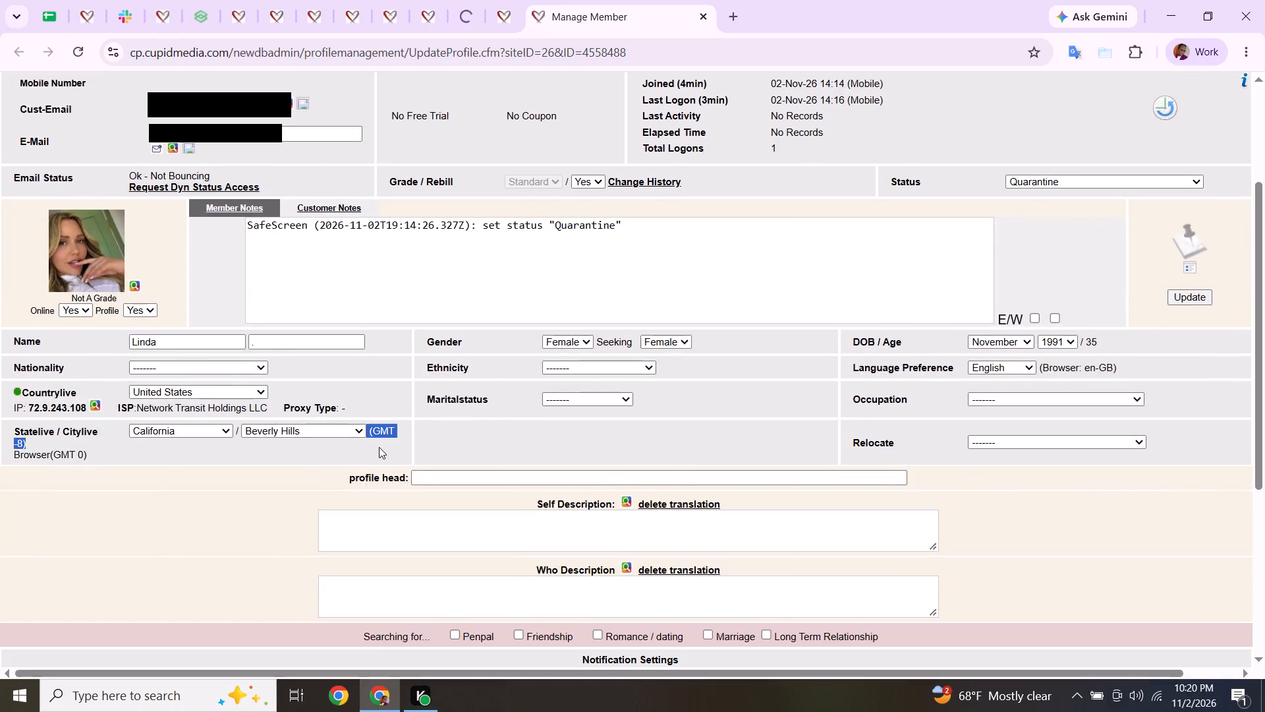
{"action": "left_click_drag", "start_coordinate": [379, 447], "coordinate": [380, 450]}
{"action": "right_click", "coordinate": [384, 428]}
{"action": "left_click", "coordinate": [491, 193]}
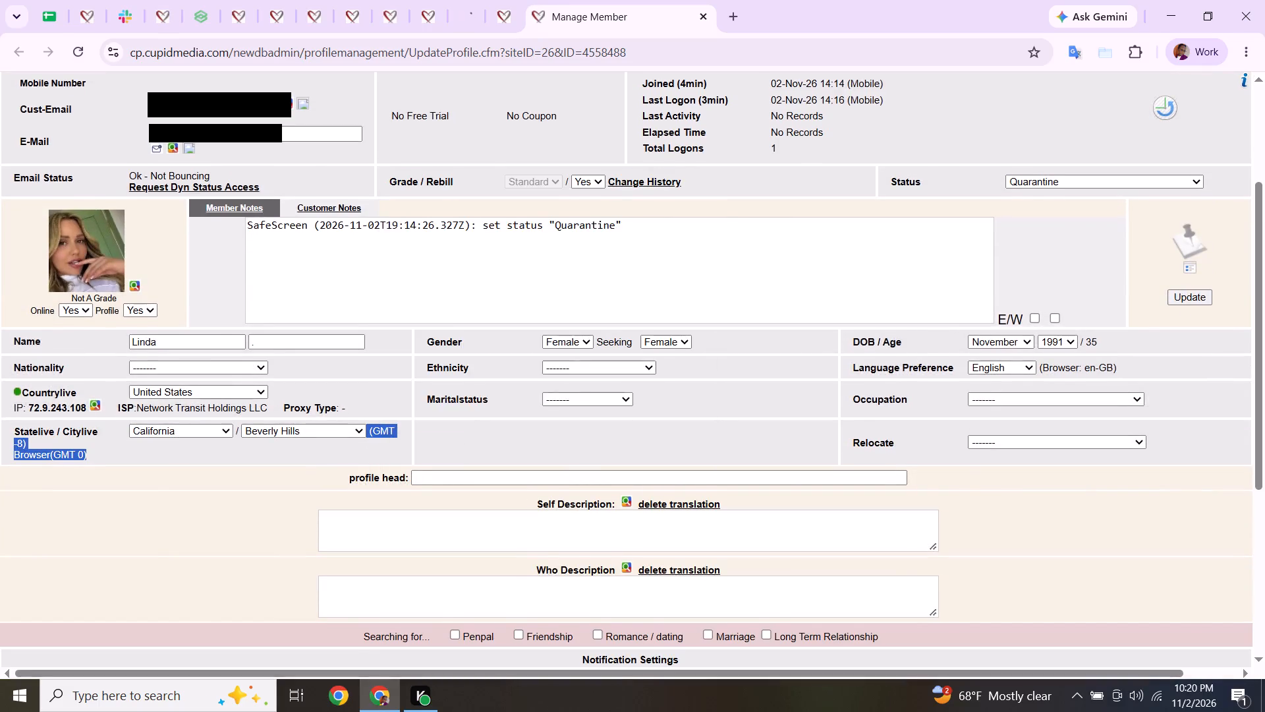
{"action": "scroll", "coordinate": [599, 243], "scroll_direction": "up", "scroll_amount": 6}
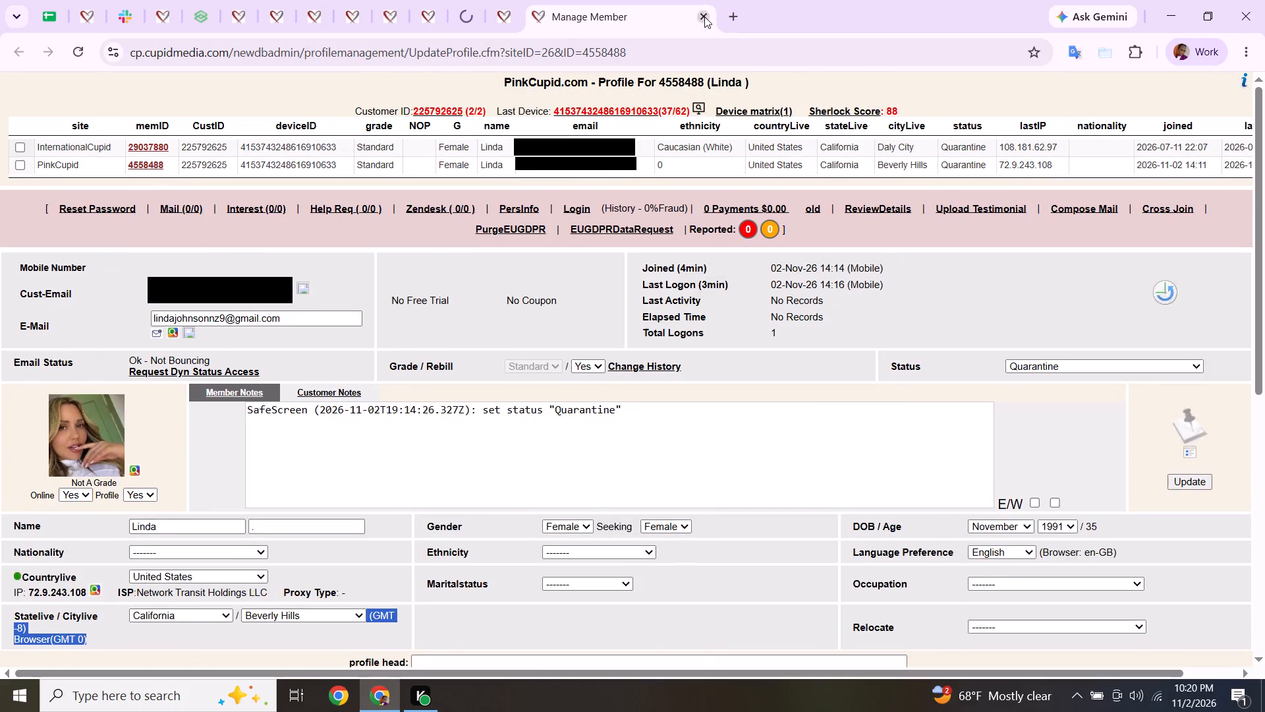
{"action": "left_click", "coordinate": [704, 16]}
Paste the copied time zone mismatch as a note in Linda's entry and submit the PinkCupid quarantine queue.
{"action": "left_click", "coordinate": [311, 293]}
{"action": "key", "text": "Return"}
{"action": "key", "text": "Return"}
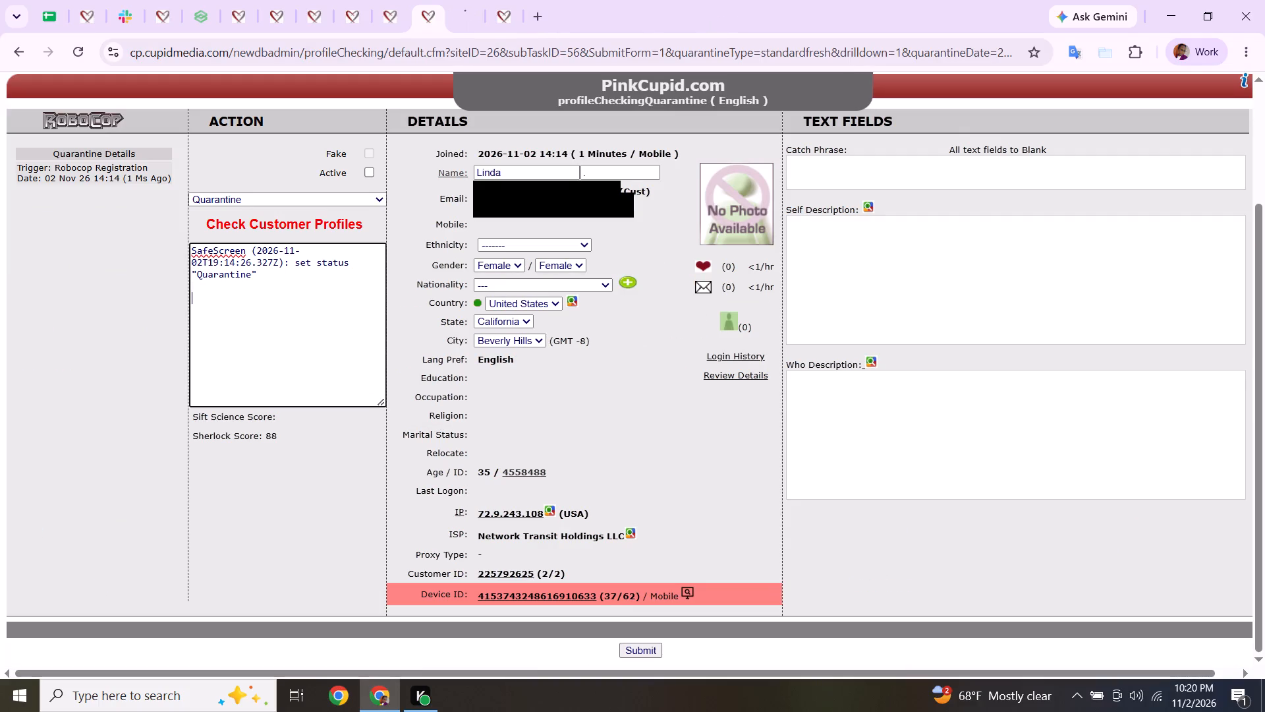
{"action": "key", "text": "Return"}
{"action": "right_click", "coordinate": [225, 327]}
{"action": "left_click", "coordinate": [264, 487]}
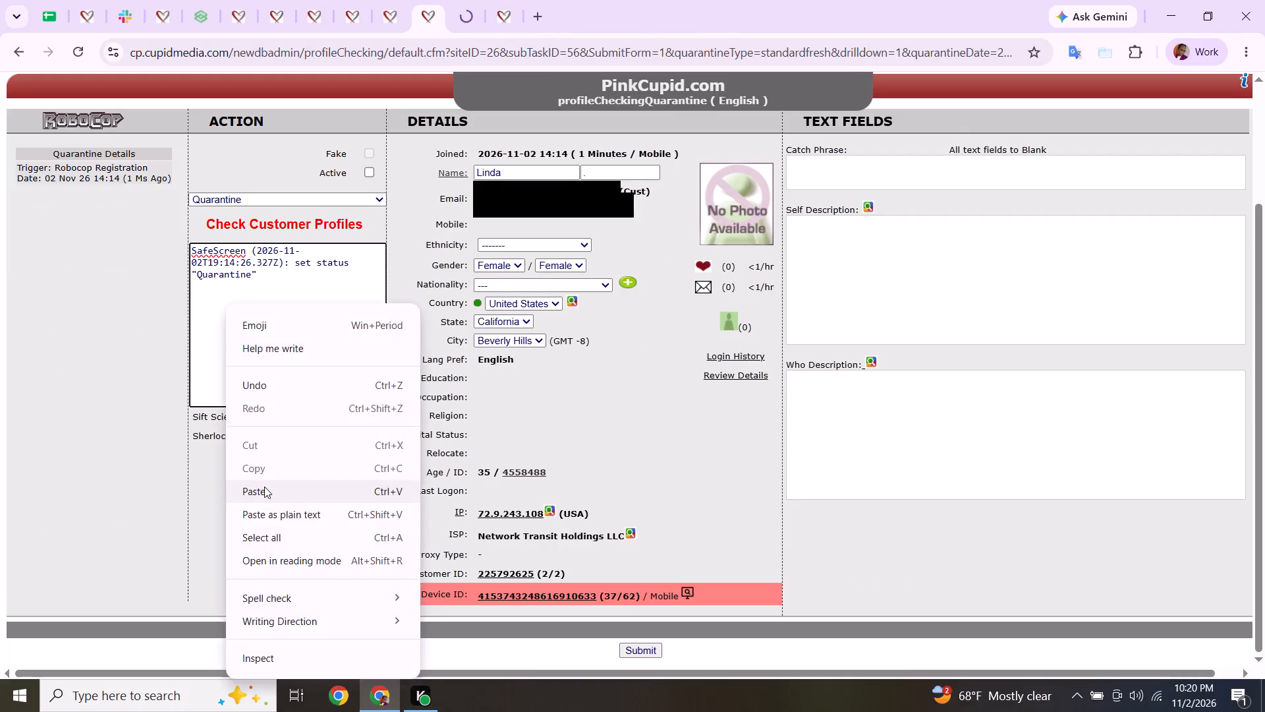
{"action": "scroll", "coordinate": [582, 384], "scroll_direction": "down", "scroll_amount": 4}
{"action": "left_click", "coordinate": [641, 651]}
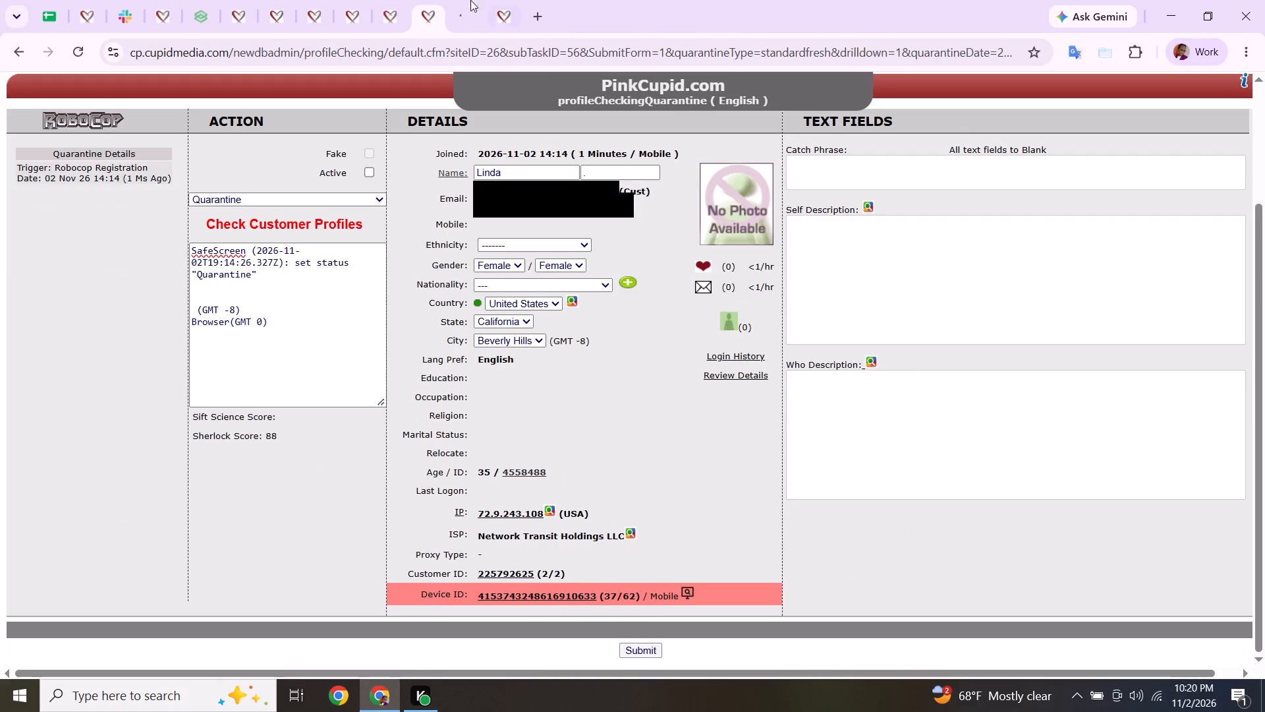
Reload the quarantine queues for IndonesianCupid, BrazilCupid, site ID 44, KoreanCupid and EliteCupid, allowing each form resubmission.
{"action": "left_click", "coordinate": [393, 9]}
{"action": "left_click", "coordinate": [82, 51]}
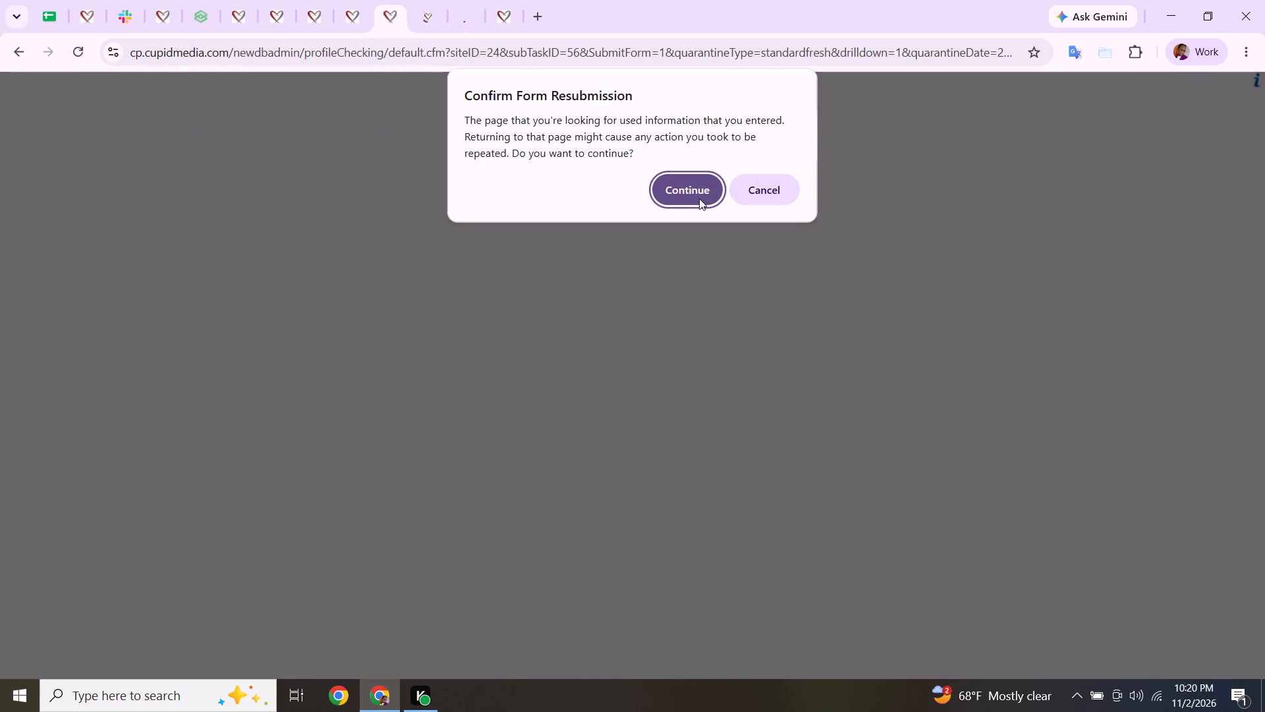
{"action": "left_click", "coordinate": [699, 198]}
{"action": "left_click", "coordinate": [356, 11]}
{"action": "left_click", "coordinate": [77, 51]}
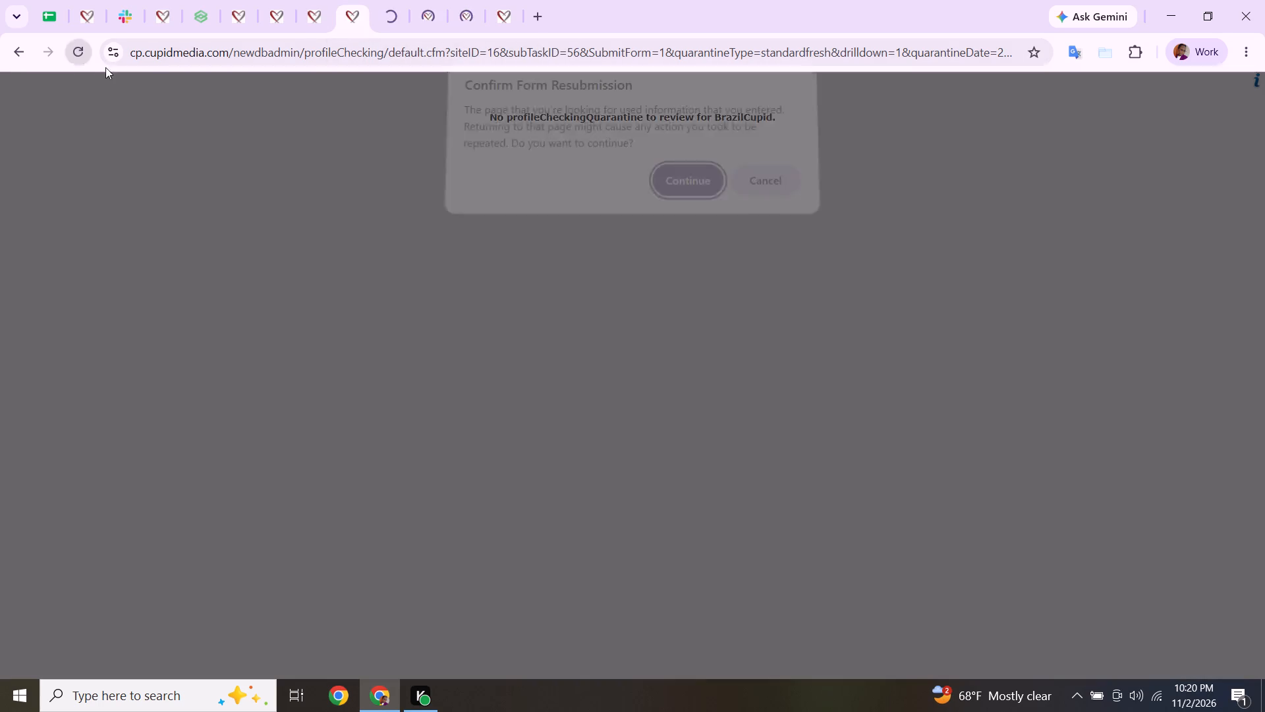
{"action": "left_click", "coordinate": [709, 193]}
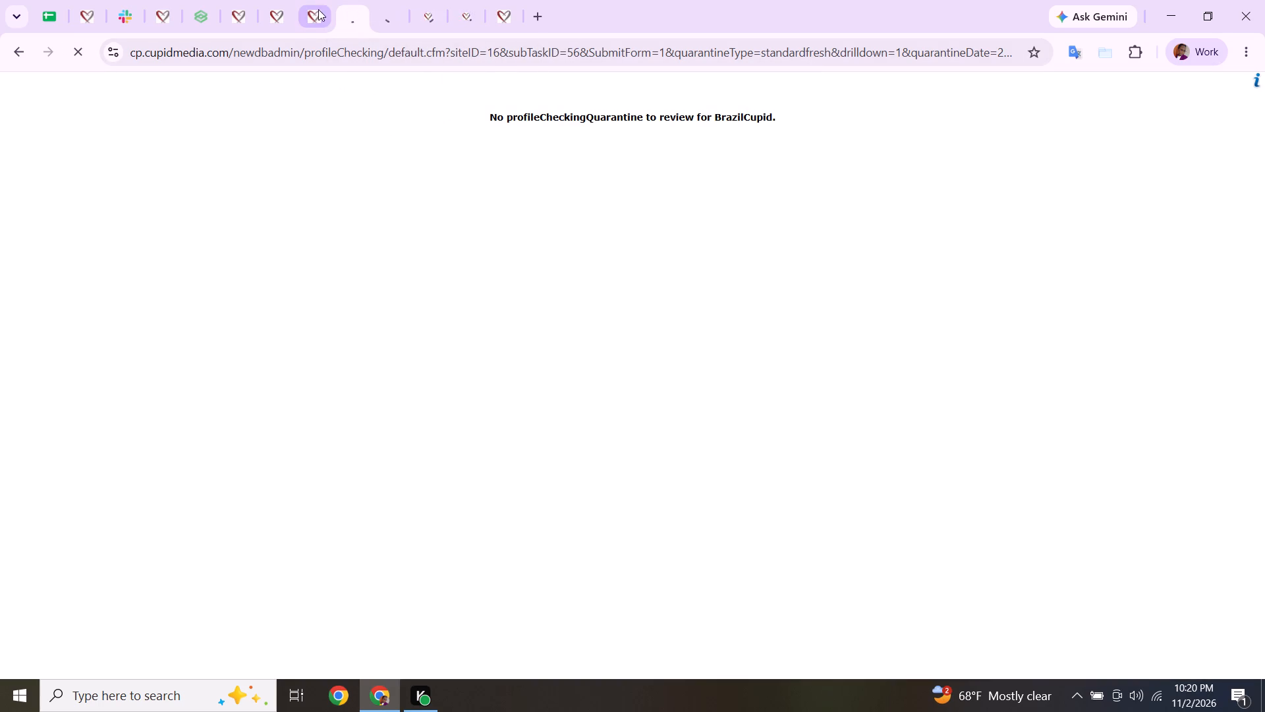
{"action": "left_click", "coordinate": [312, 5]}
{"action": "left_click", "coordinate": [79, 51]}
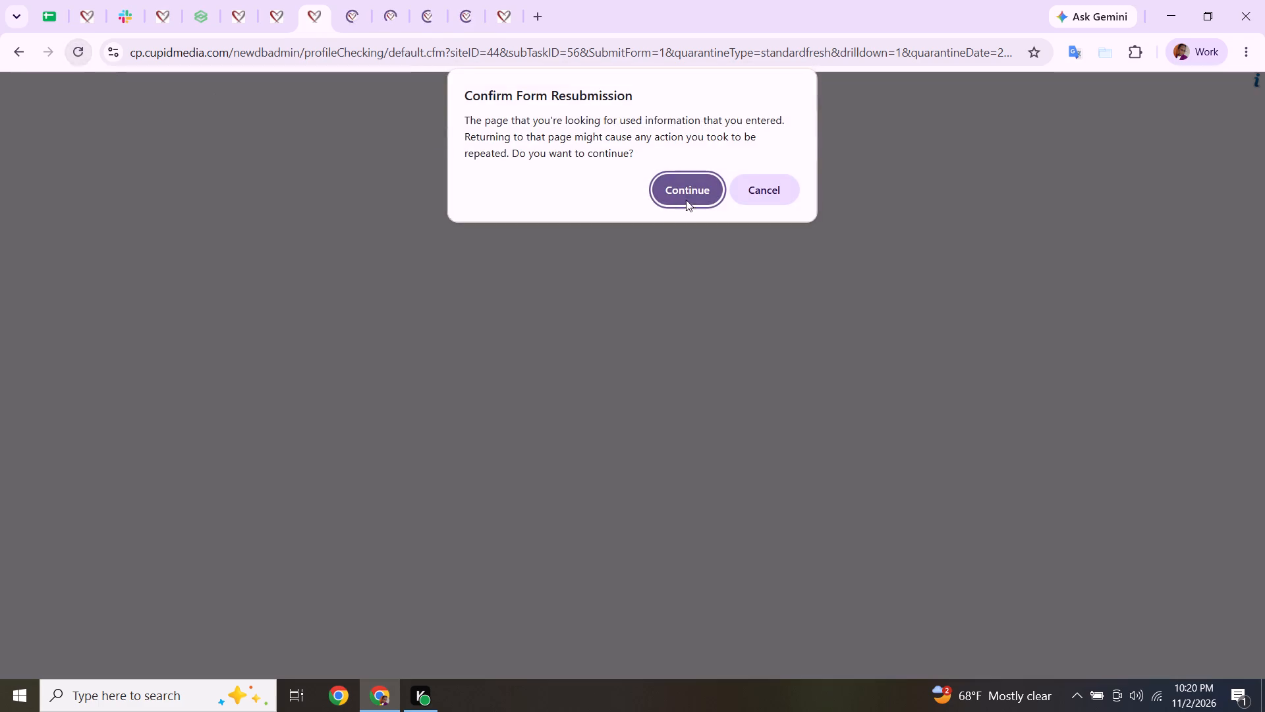
{"action": "left_click", "coordinate": [694, 189]}
{"action": "left_click", "coordinate": [276, 14]}
{"action": "left_click", "coordinate": [79, 49]}
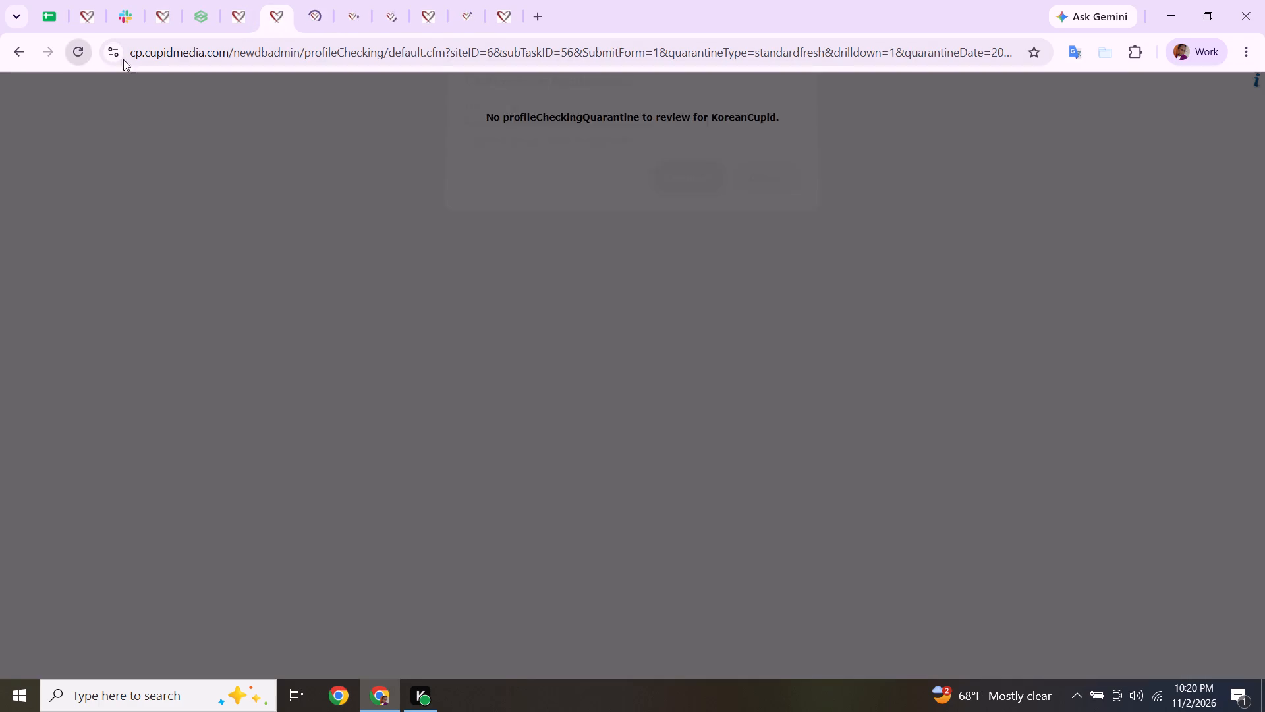
{"action": "left_click", "coordinate": [702, 188]}
{"action": "left_click", "coordinate": [237, 10]}
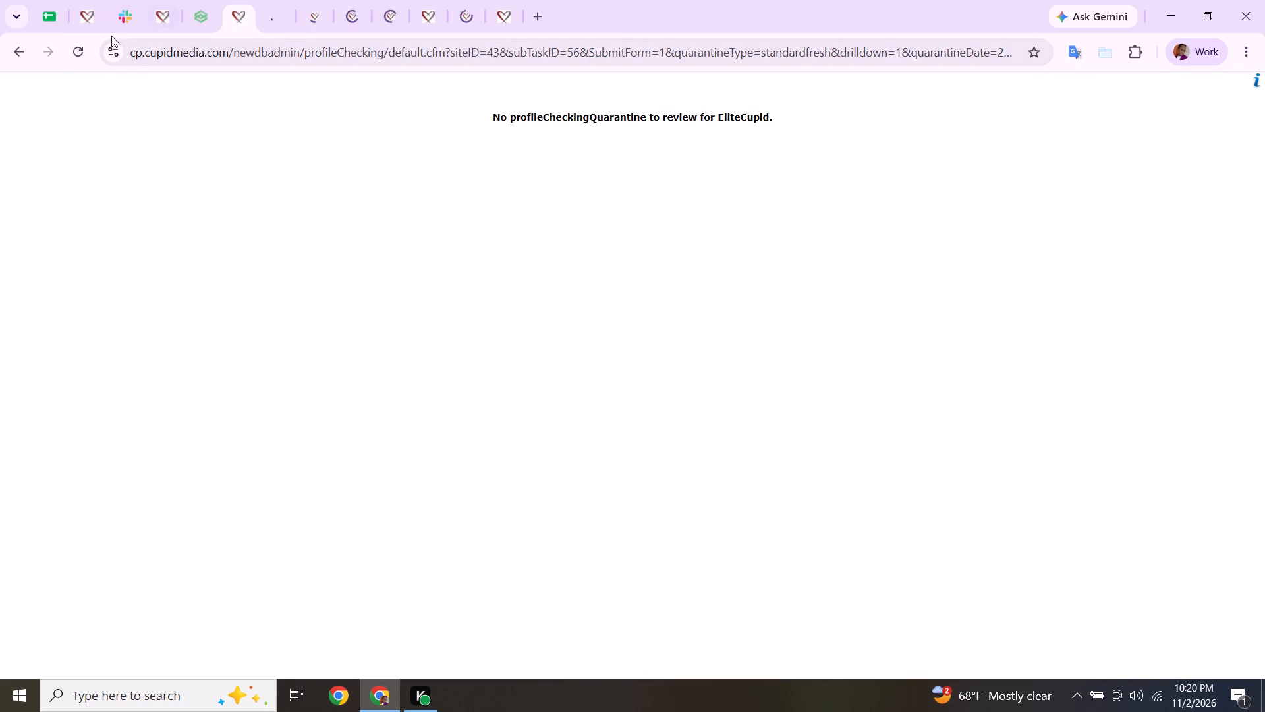
{"action": "left_click", "coordinate": [79, 52]}
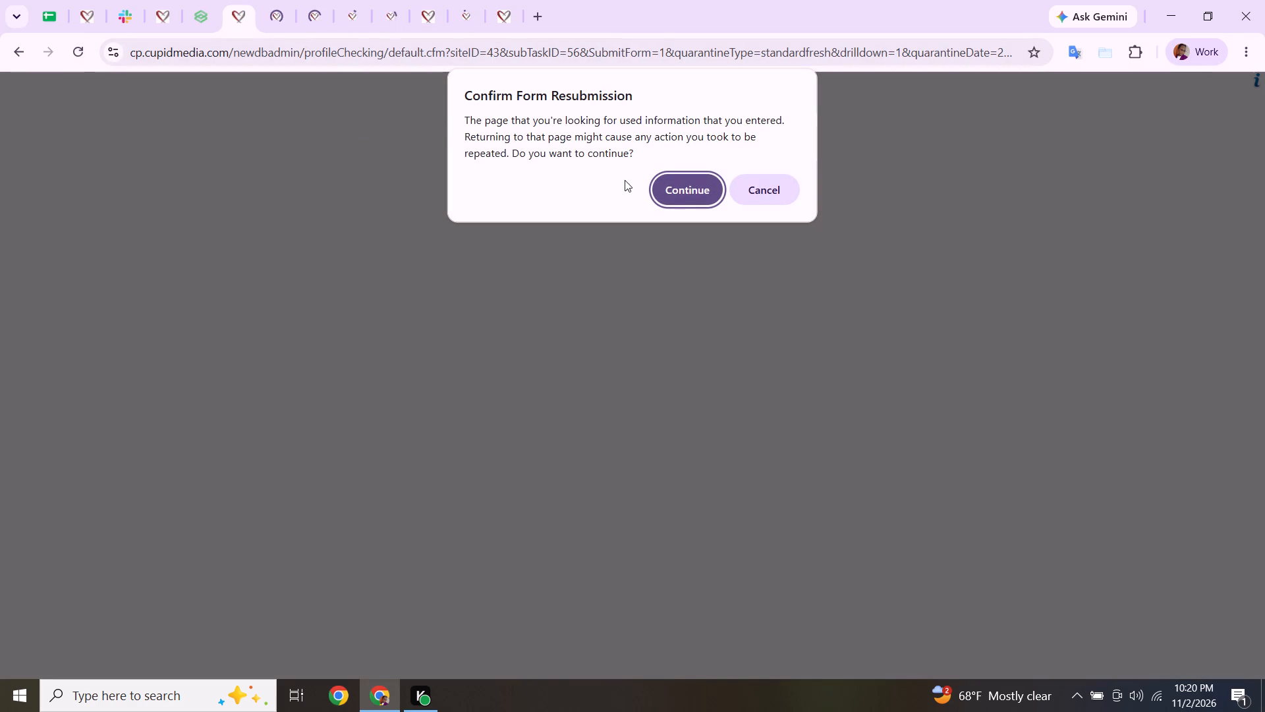
{"action": "left_click", "coordinate": [704, 199]}
Add the note "junk email" to Tina's entry and submit the BrazilCupid quarantine queue.
{"action": "left_click", "coordinate": [356, 7]}
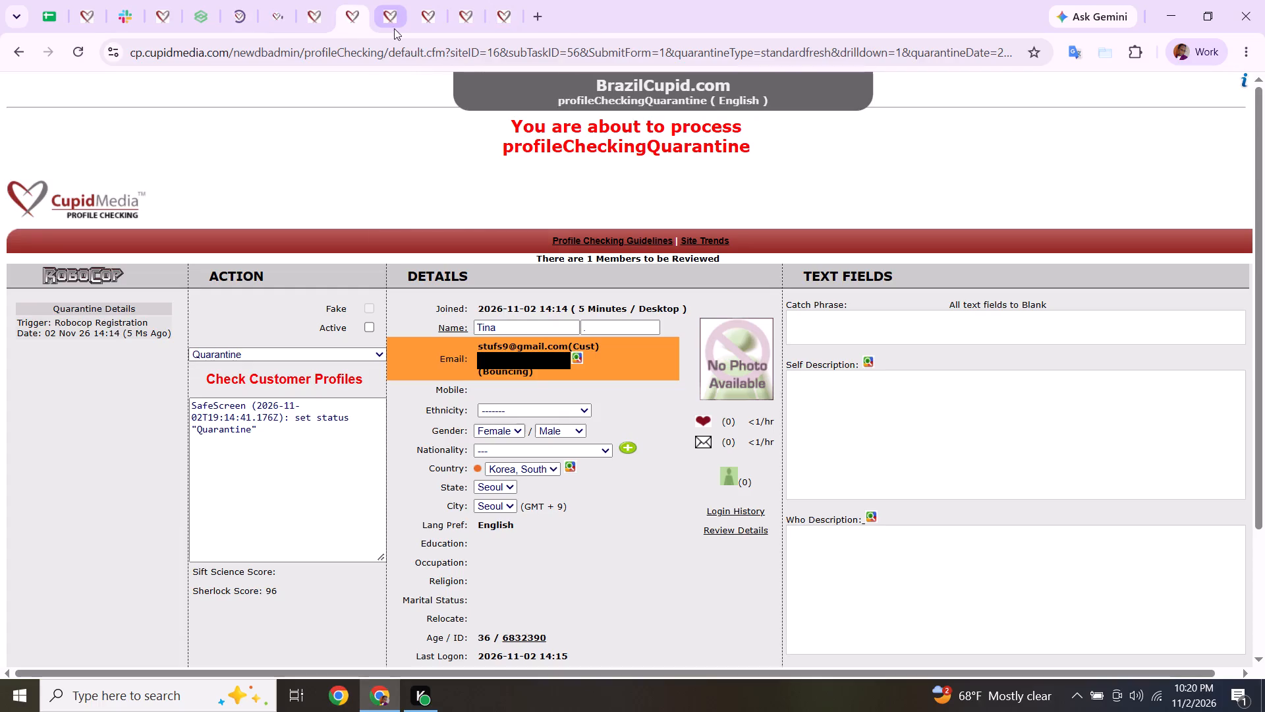
{"action": "scroll", "coordinate": [473, 321], "scroll_direction": "down", "scroll_amount": 3}
{"action": "left_click", "coordinate": [325, 289]}
{"action": "key", "text": "Return"}
{"action": "key", "text": "Return"}
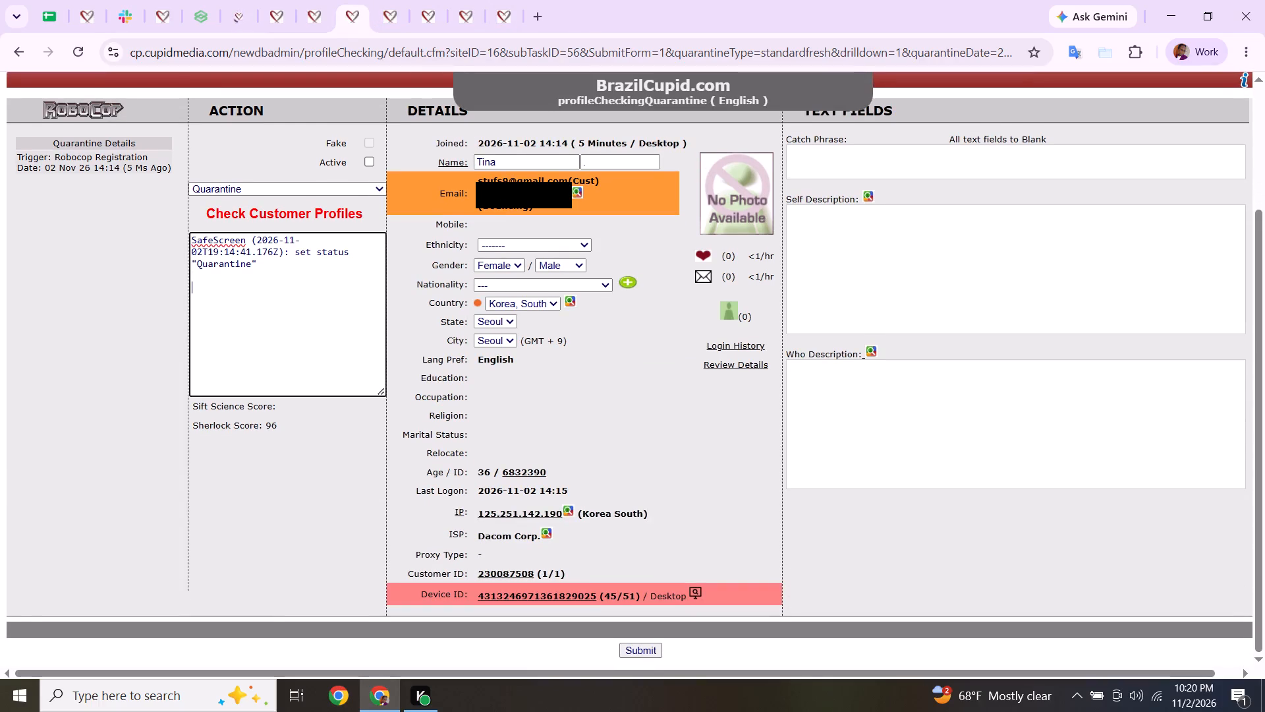
{"action": "type", "text": "junk email"}
{"action": "key", "text": "space"}
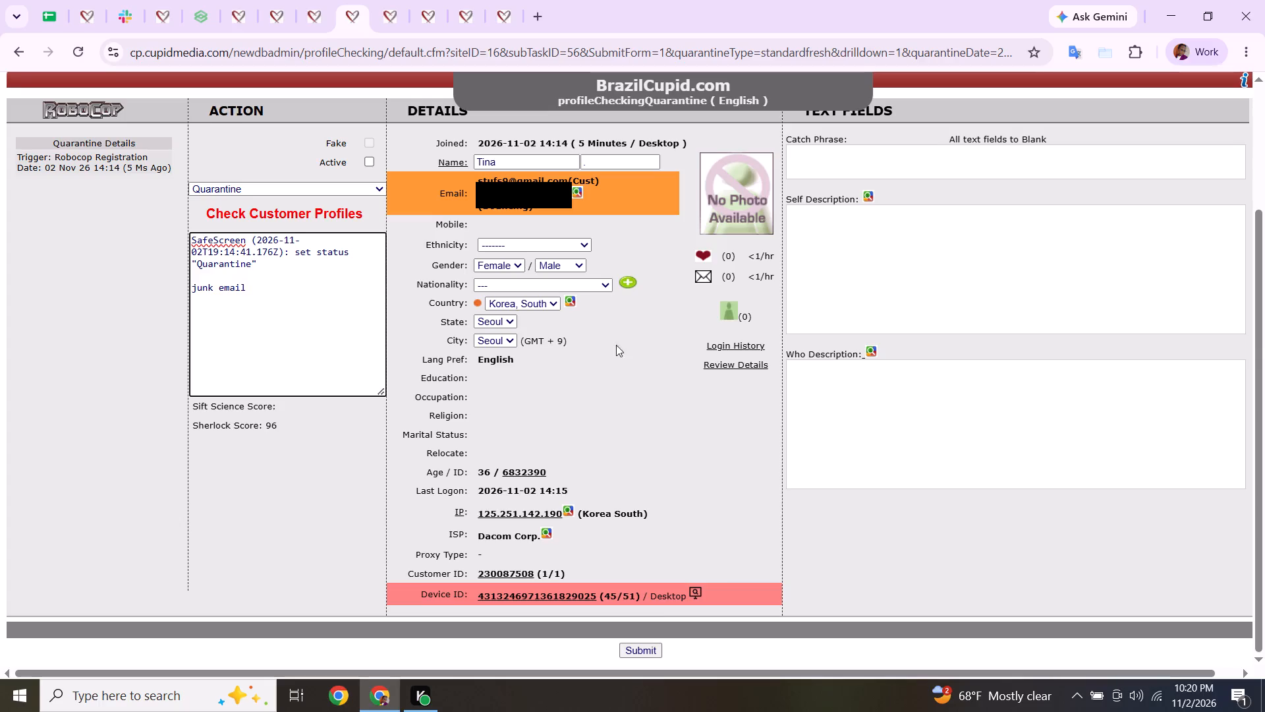
{"action": "scroll", "coordinate": [599, 315], "scroll_direction": "down", "scroll_amount": 4}
{"action": "left_click", "coordinate": [648, 643]}
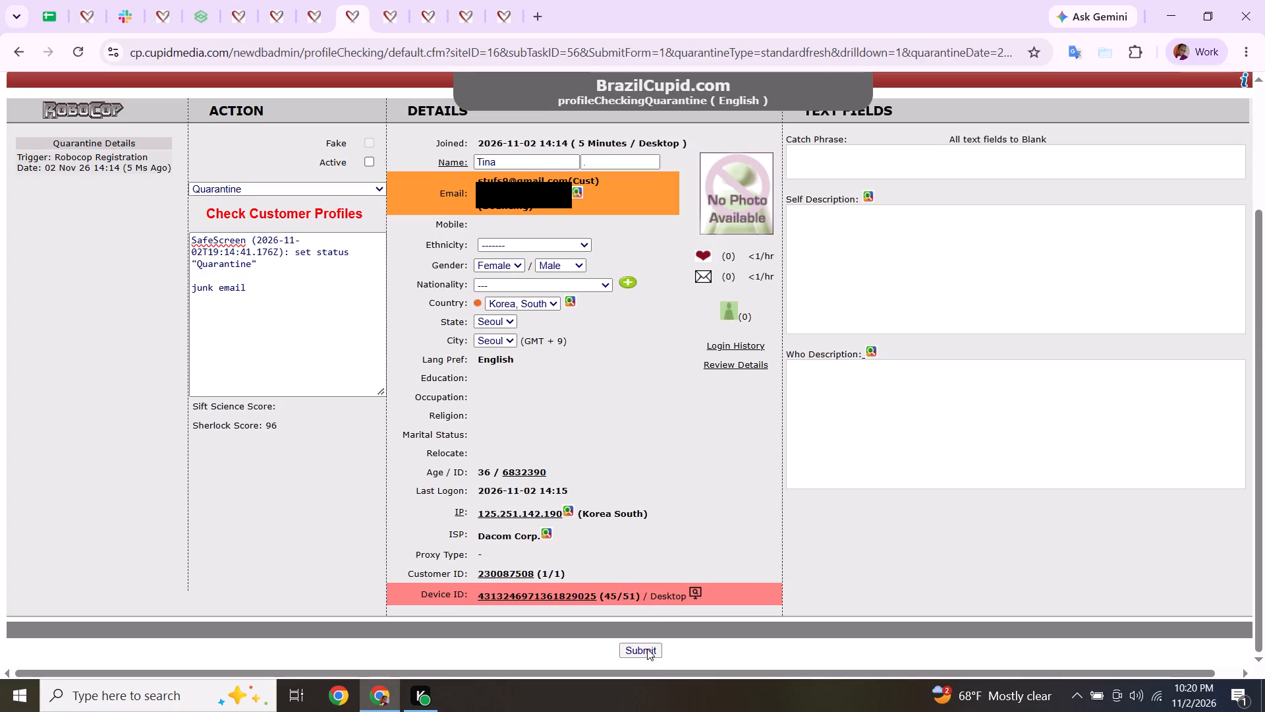
{"action": "left_click", "coordinate": [647, 649]}
Check Mike's member profile from the IndonesianCupid quarantine queue and close it.
{"action": "left_click", "coordinate": [394, 0]}
{"action": "scroll", "coordinate": [493, 322], "scroll_direction": "down", "scroll_amount": 2}
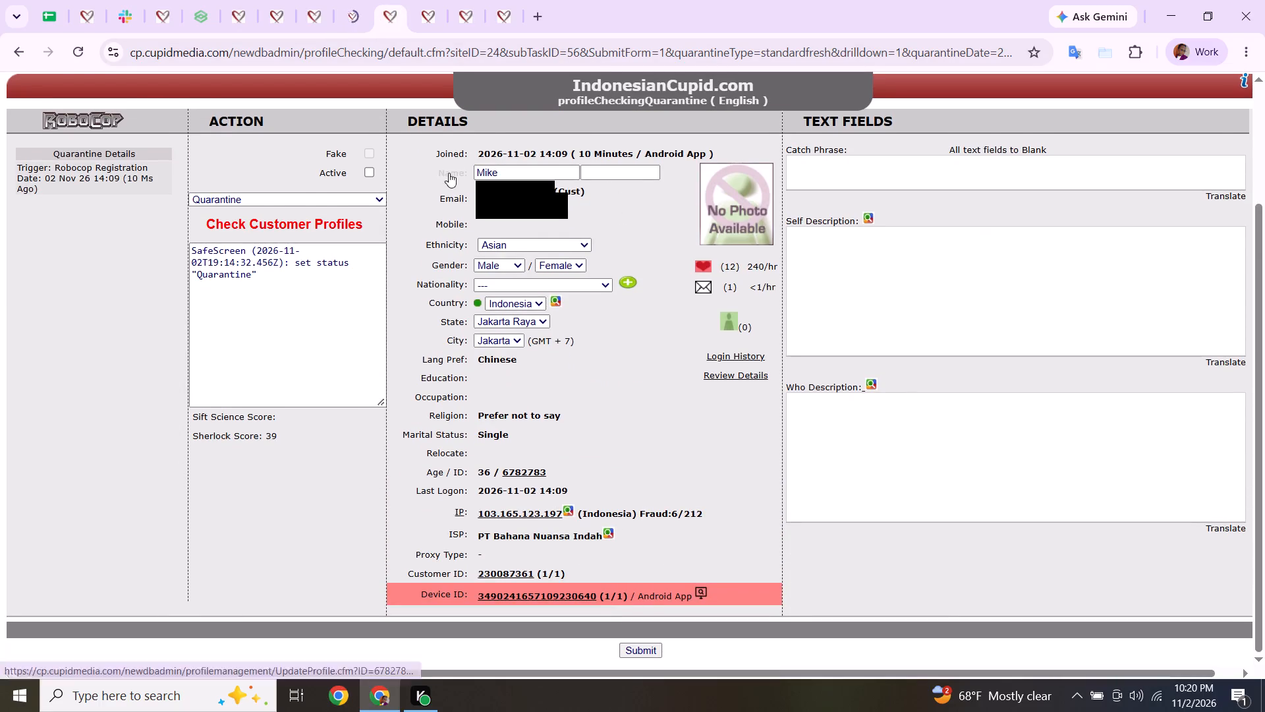
{"action": "left_click", "coordinate": [450, 173]}
{"action": "left_click", "coordinate": [619, 0]}
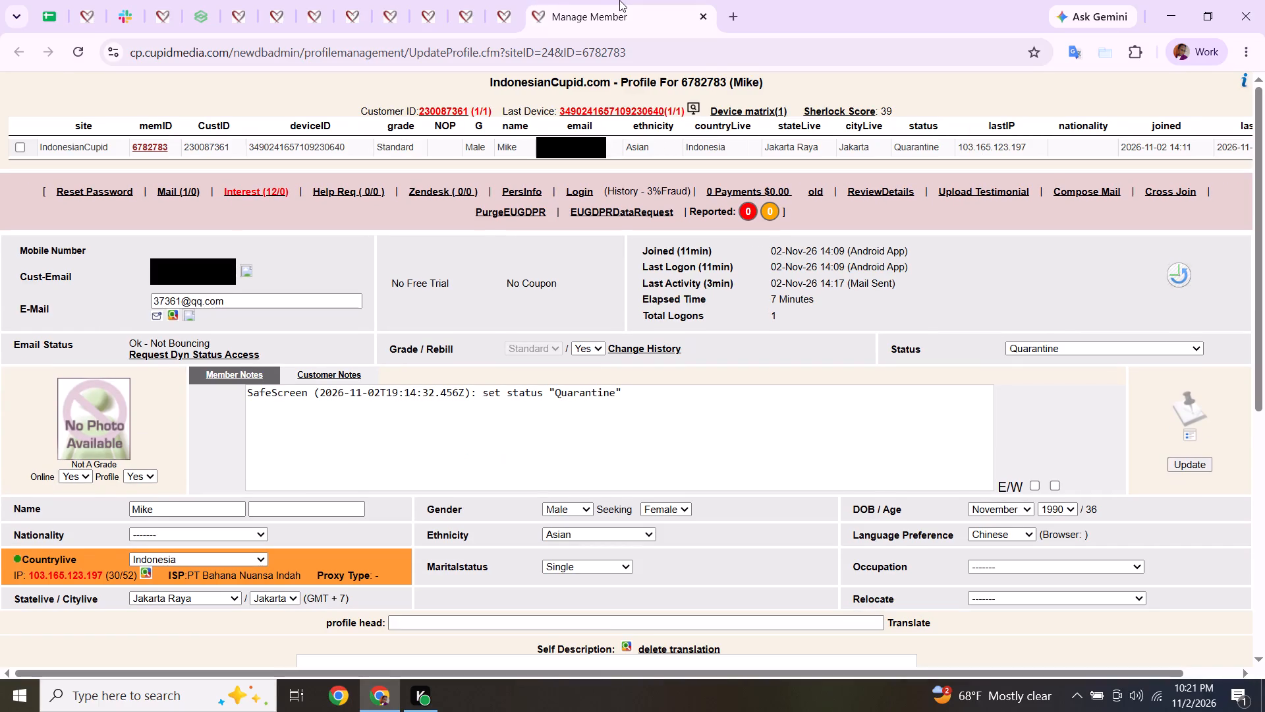
{"action": "scroll", "coordinate": [615, 243], "scroll_direction": "down", "scroll_amount": 3}
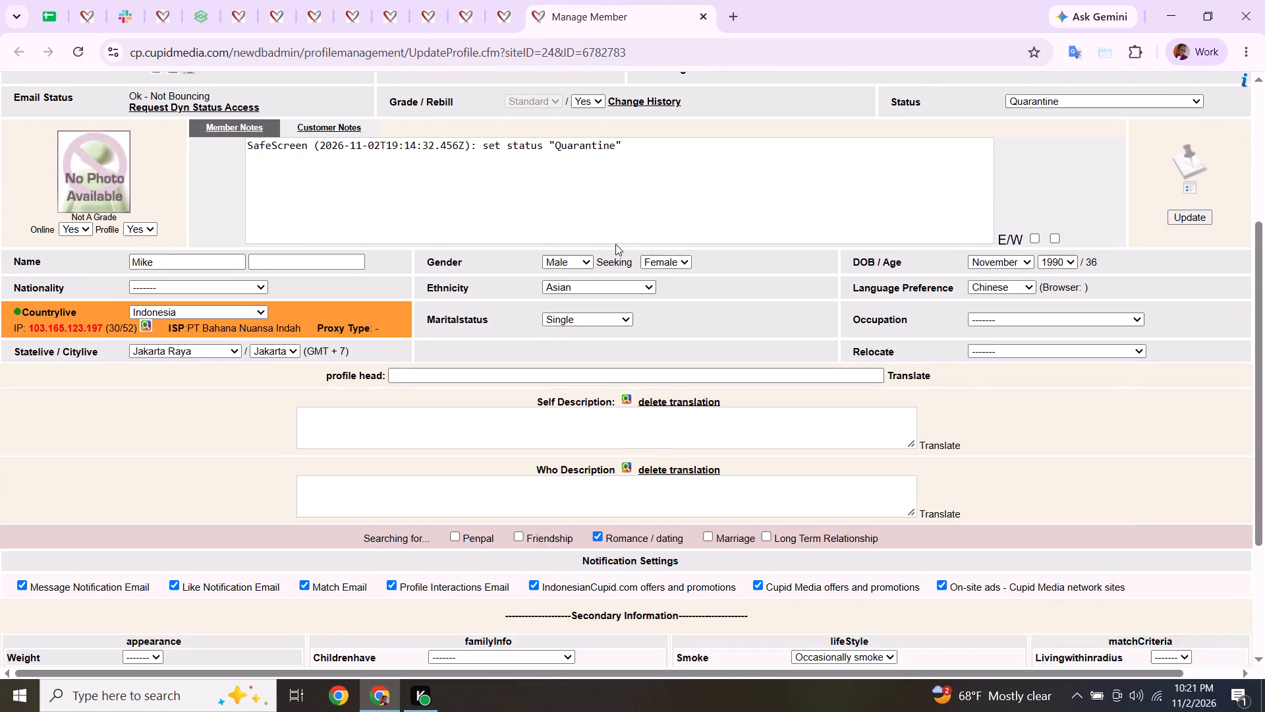
{"action": "scroll", "coordinate": [615, 244], "scroll_direction": "up", "scroll_amount": 5}
{"action": "left_click", "coordinate": [704, 15]}
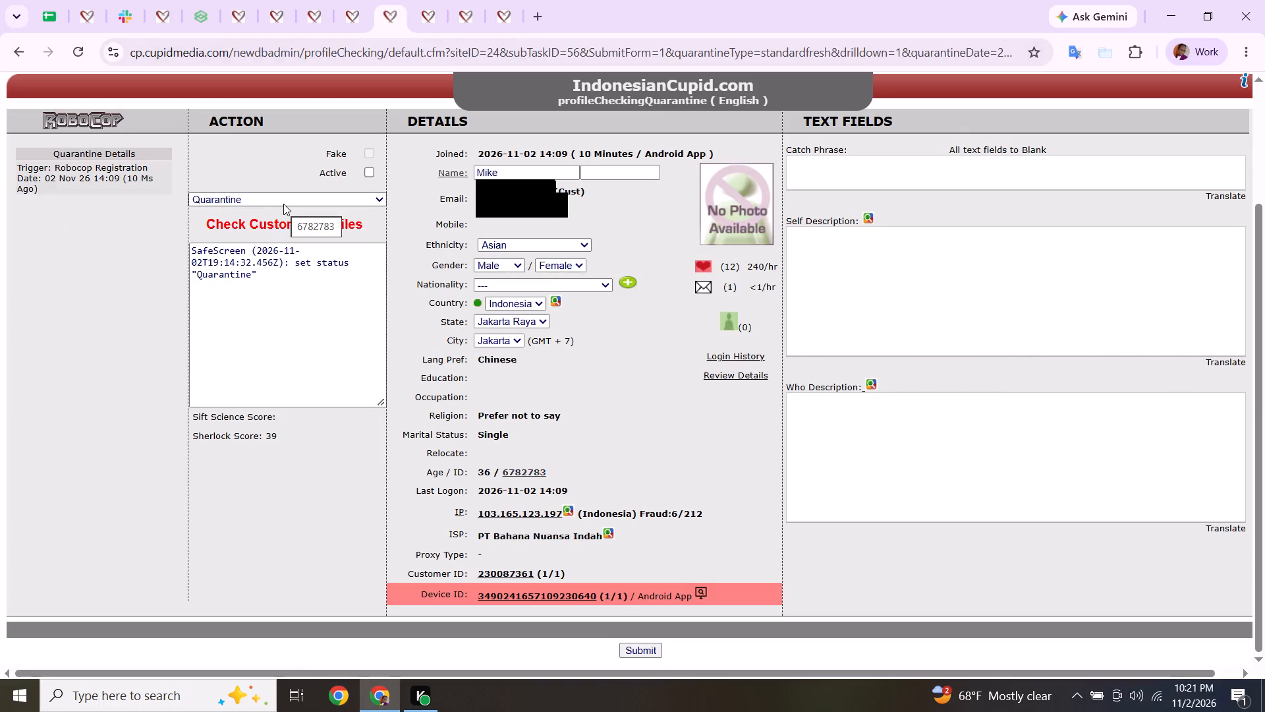
Mark Mike's entry as Active and submit the IndonesianCupid quarantine queue.
{"action": "left_click", "coordinate": [370, 171]}
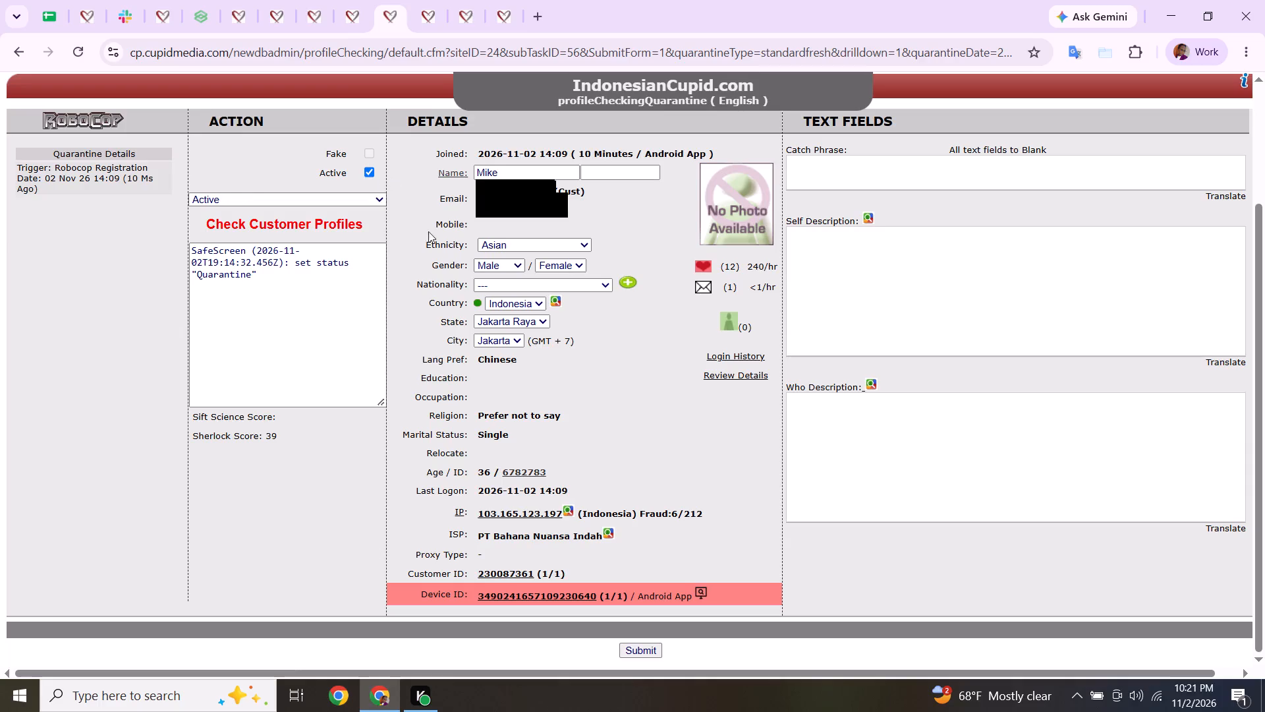
{"action": "left_click", "coordinate": [646, 648]}
Mark damaris's entry as Active in the LatinAmericanCupid quarantine queue.
{"action": "left_click", "coordinate": [426, 5]}
{"action": "left_click", "coordinate": [480, 0]}
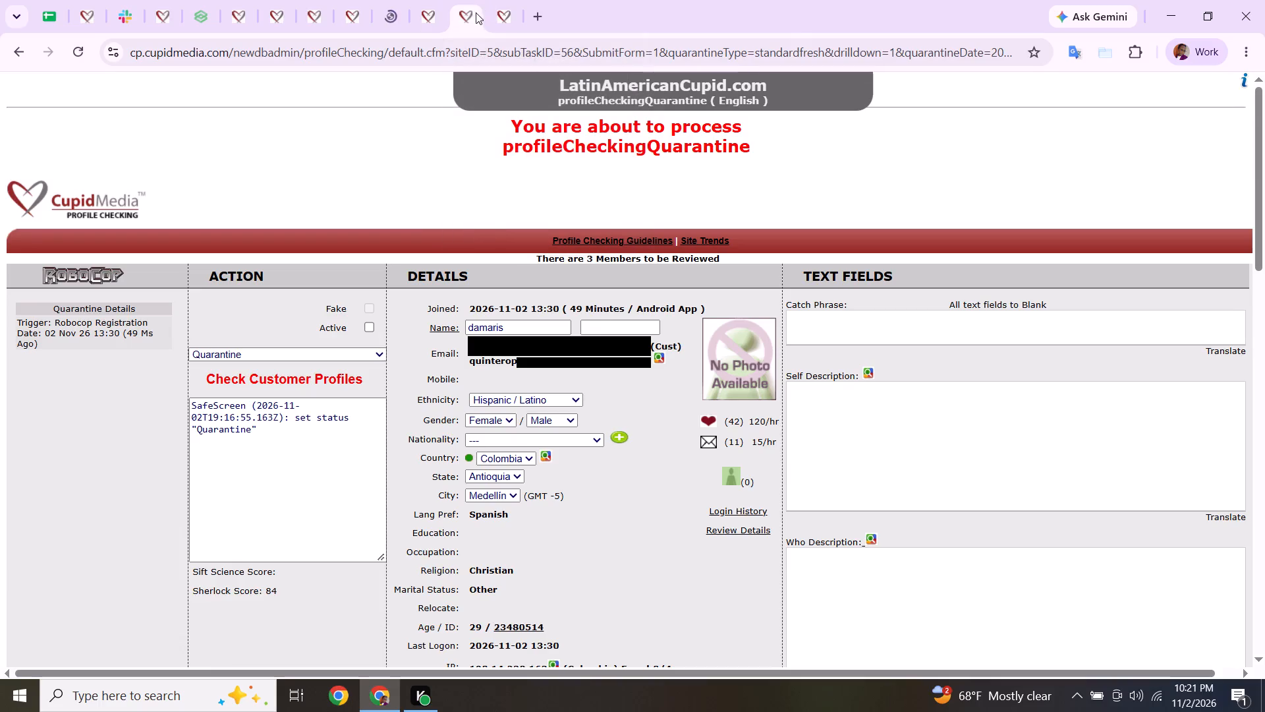
{"action": "scroll", "coordinate": [486, 245], "scroll_direction": "down", "scroll_amount": 2}
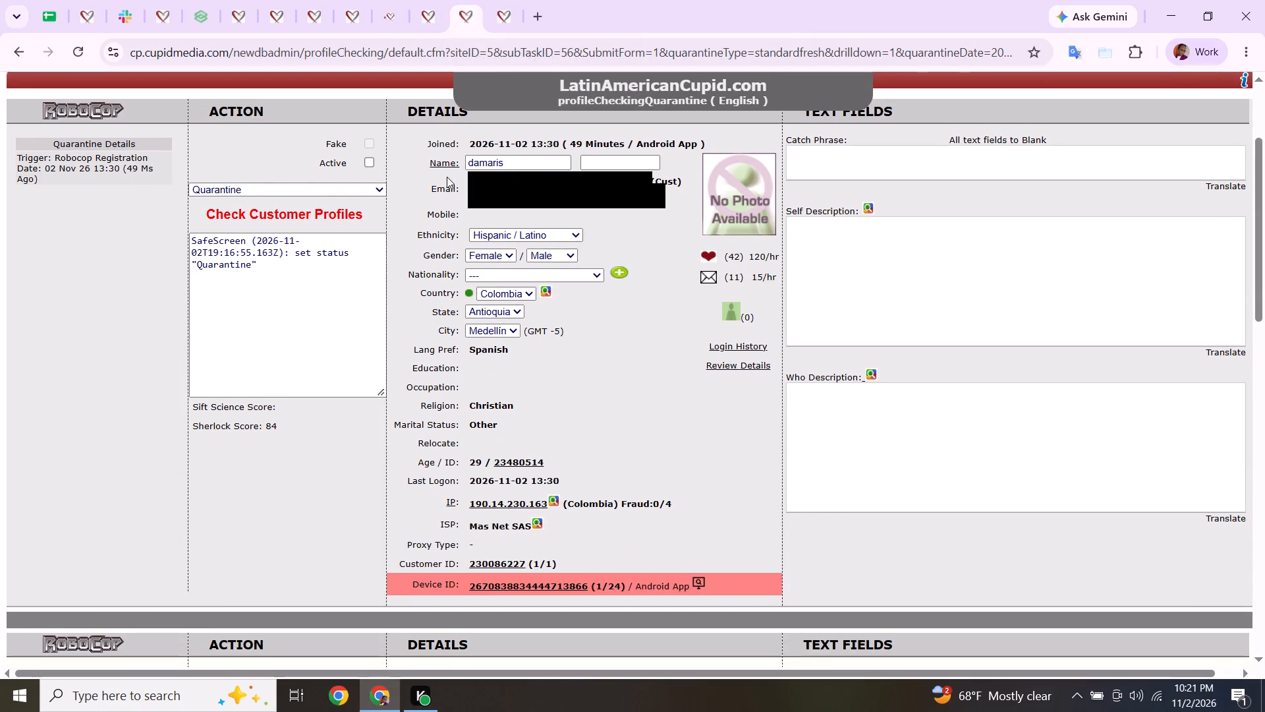
{"action": "left_click", "coordinate": [371, 160]}
Add the note "scammer email format" below the existing text in viktoriia's entry in the LatinAmericanCupid queue.
{"action": "scroll", "coordinate": [465, 238], "scroll_direction": "down", "scroll_amount": 2}
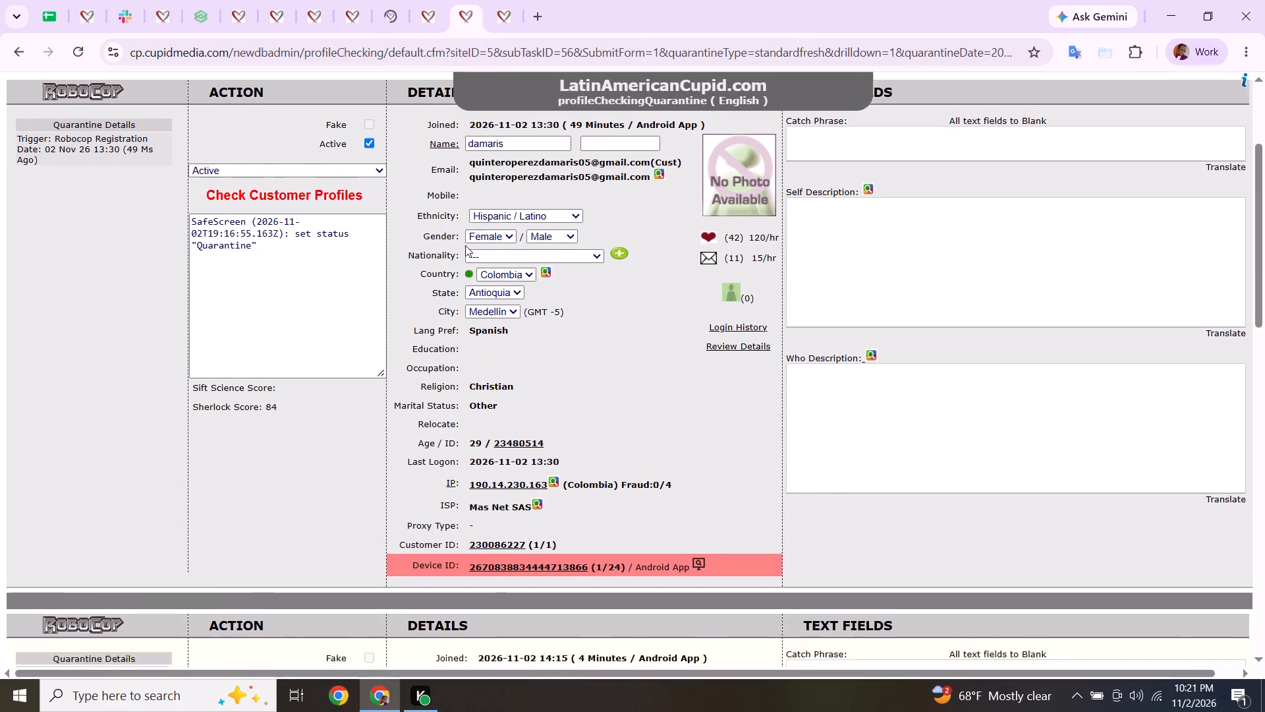
{"action": "scroll", "coordinate": [465, 245], "scroll_direction": "down", "scroll_amount": 12}
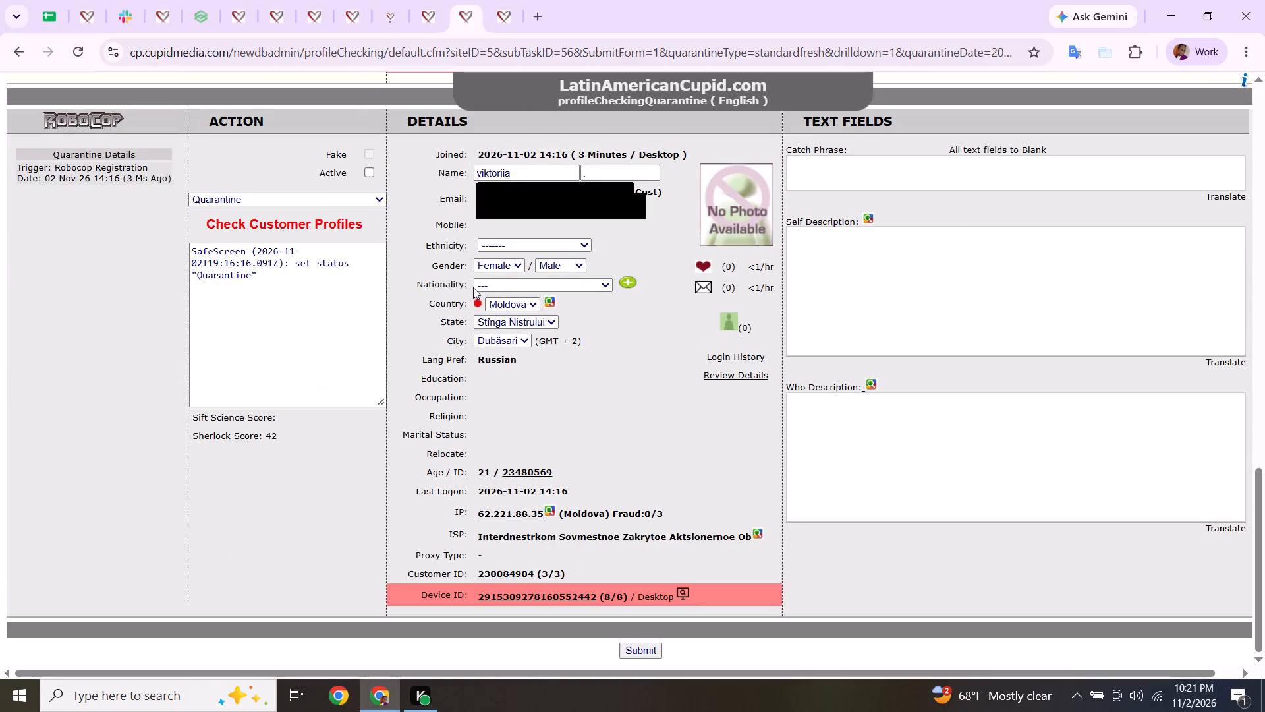
{"action": "left_click", "coordinate": [321, 296]}
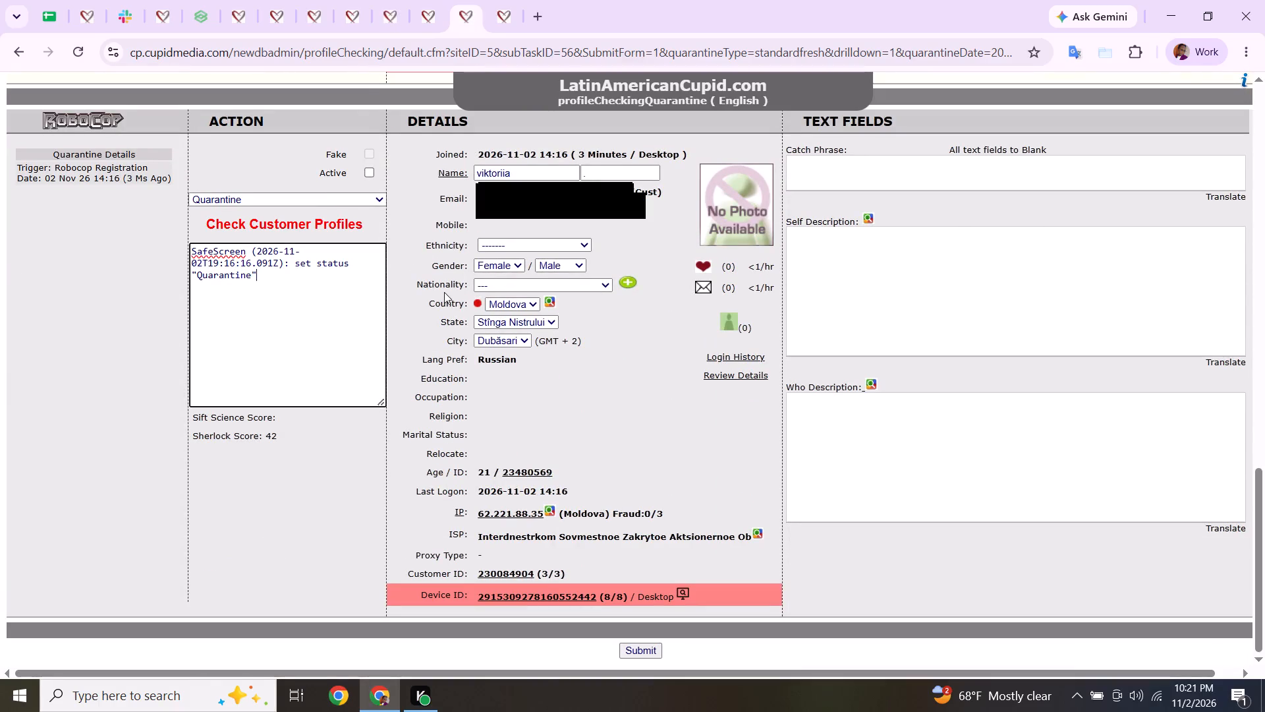
{"action": "key", "text": "Return"}
{"action": "key", "text": "Return"}
{"action": "type", "text": "scammer email format"}
{"action": "key", "text": "space"}
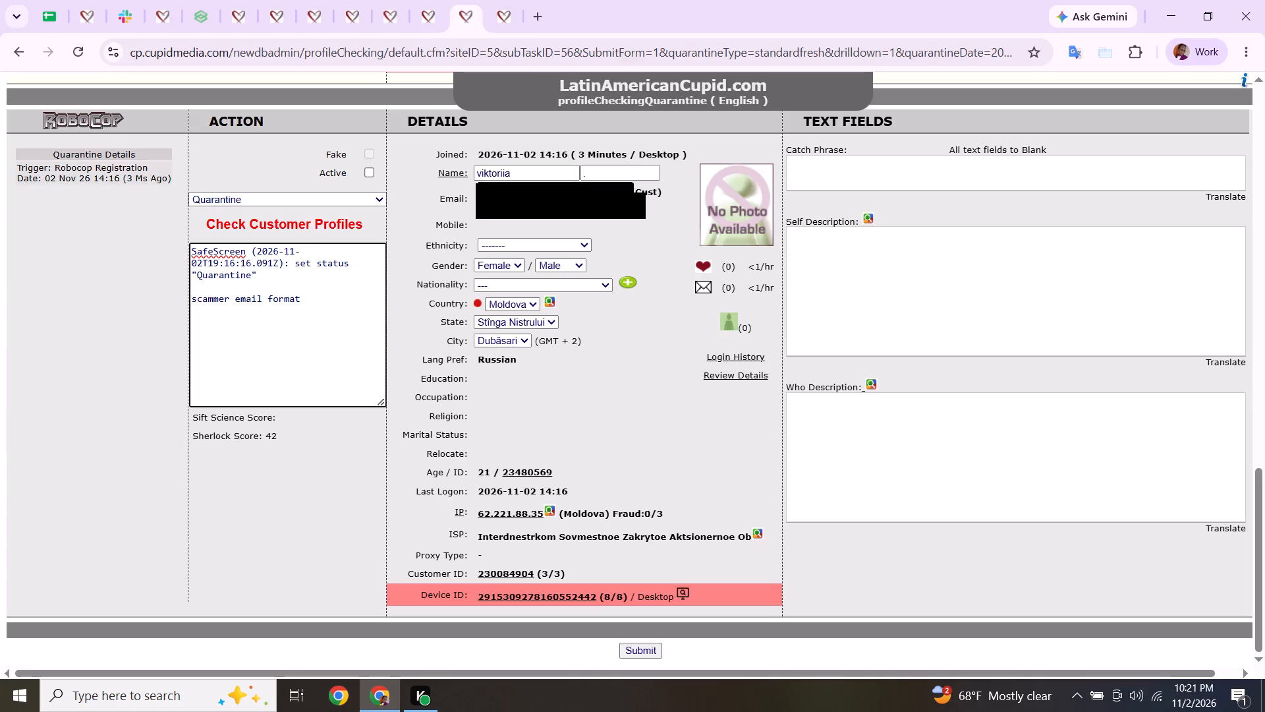
Copy the "scammer email format" note text and submit the LatinAmericanCupid quarantine queue.
{"action": "triple_click", "coordinate": [250, 297]}
{"action": "right_click", "coordinate": [250, 297]}
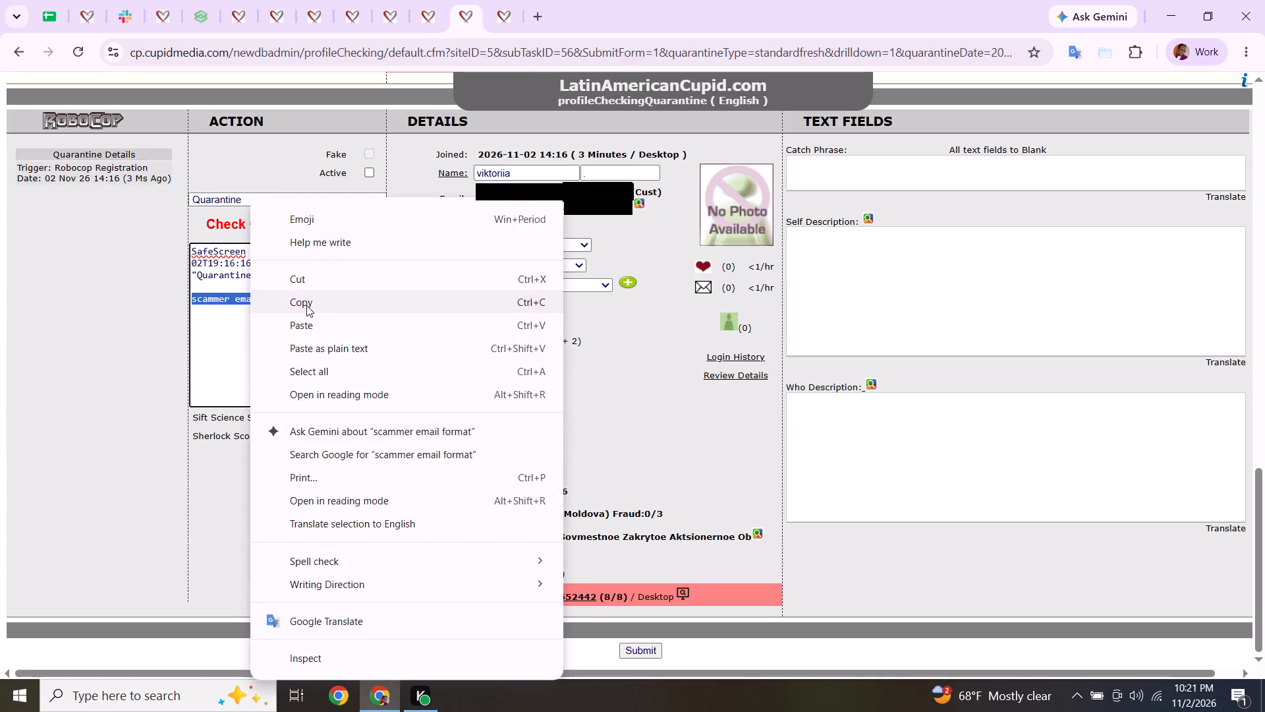
{"action": "left_click", "coordinate": [306, 305]}
{"action": "left_click", "coordinate": [314, 340]}
{"action": "scroll", "coordinate": [474, 386], "scroll_direction": "down", "scroll_amount": 3}
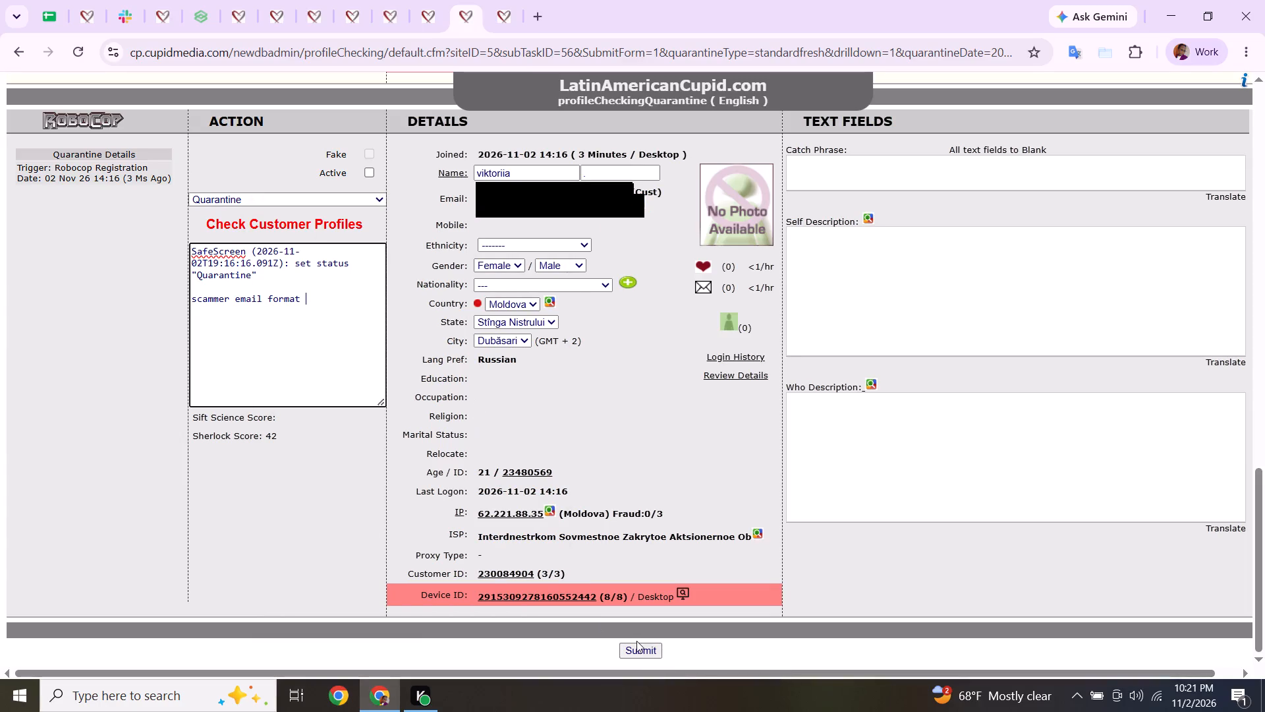
{"action": "left_click", "coordinate": [642, 649]}
Add the note "Potential targeted country/gender for ThaiCupid.com United States (IP:Nigeria)" to Julie's entry and submit the ThaiCupid quarantine queue.
{"action": "left_click", "coordinate": [506, 8]}
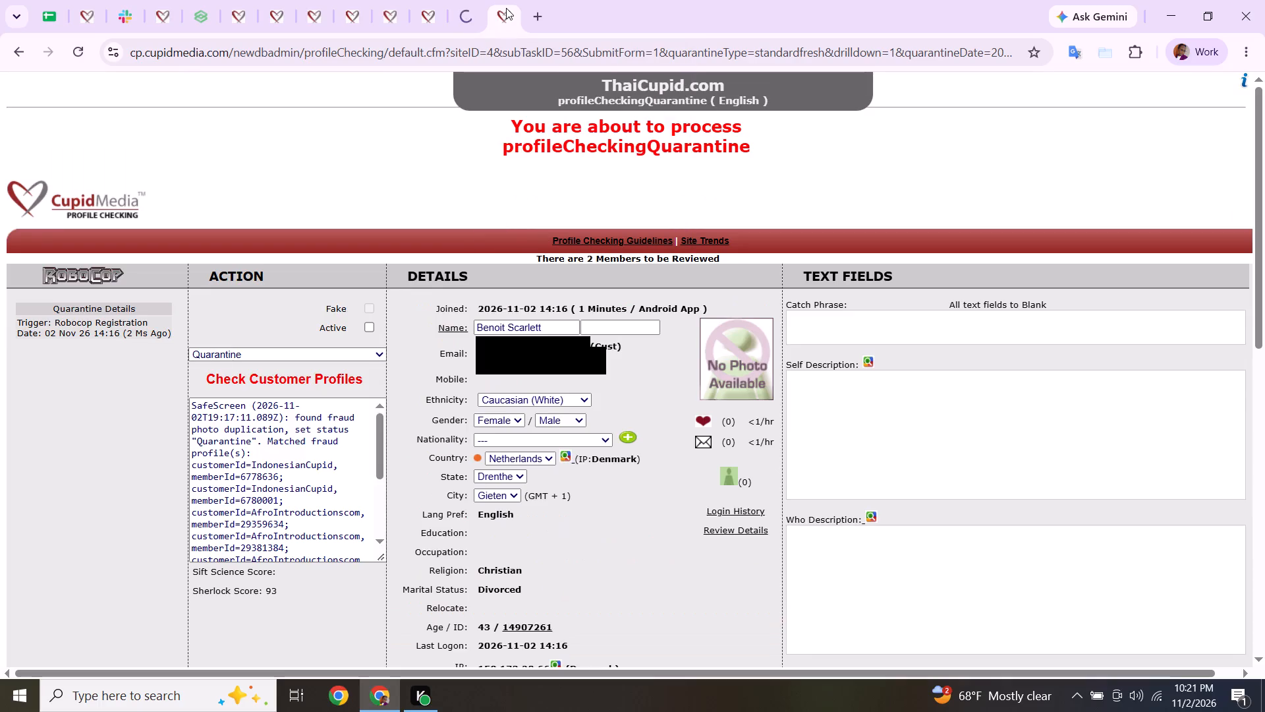
{"action": "scroll", "coordinate": [634, 450], "scroll_direction": "down", "scroll_amount": 8}
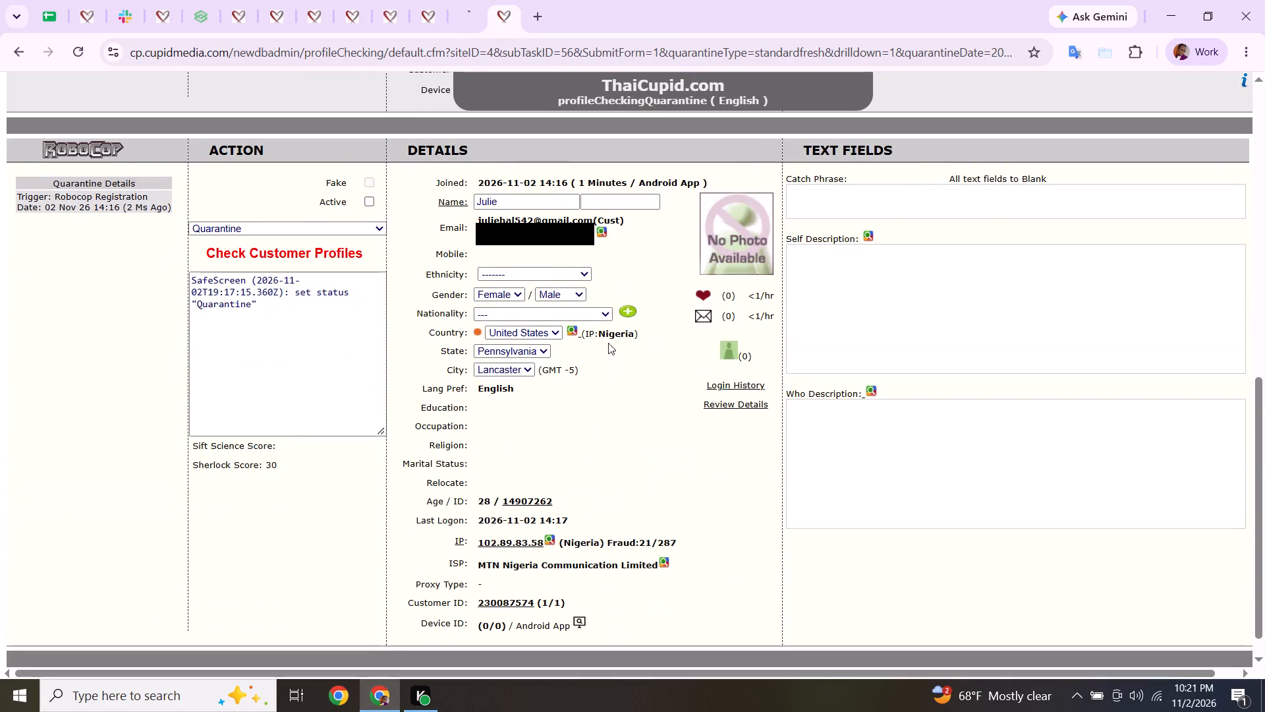
{"action": "triple_click", "coordinate": [610, 334]}
{"action": "right_click", "coordinate": [610, 334]}
{"action": "left_click", "coordinate": [665, 357]}
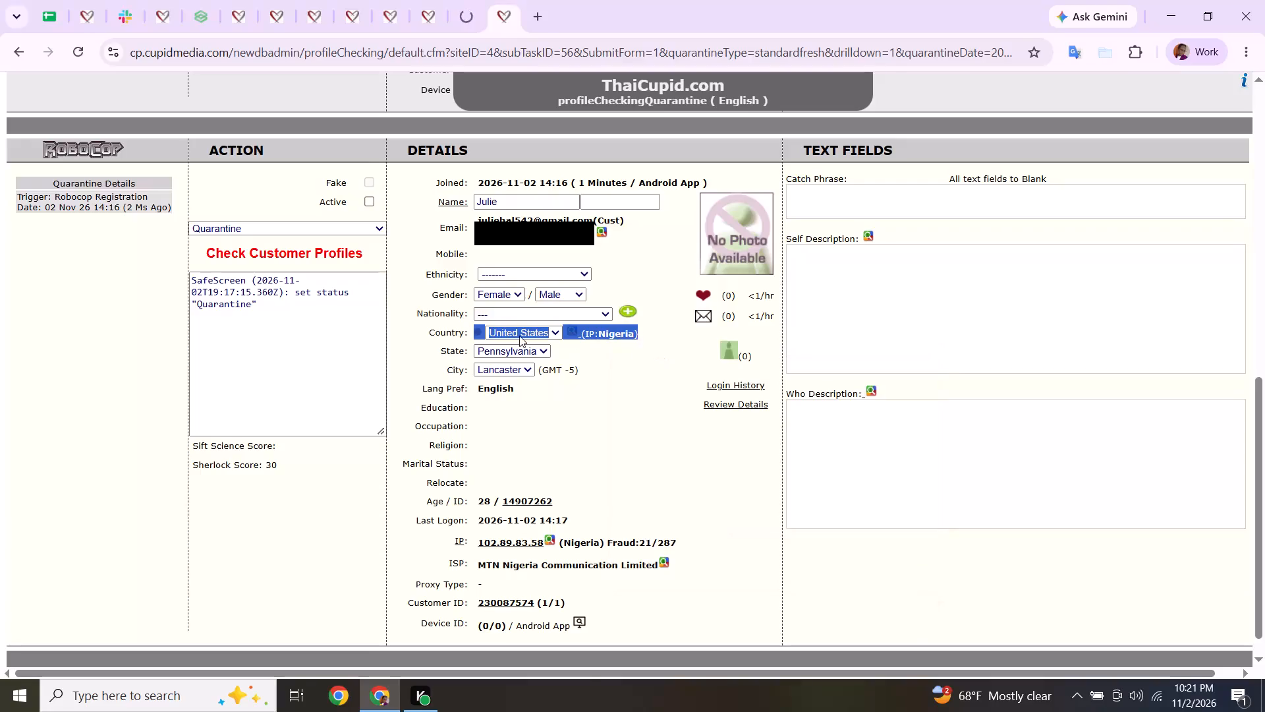
{"action": "left_click", "coordinate": [302, 326]}
{"action": "key", "text": "Return"}
{"action": "key", "text": "Return"}
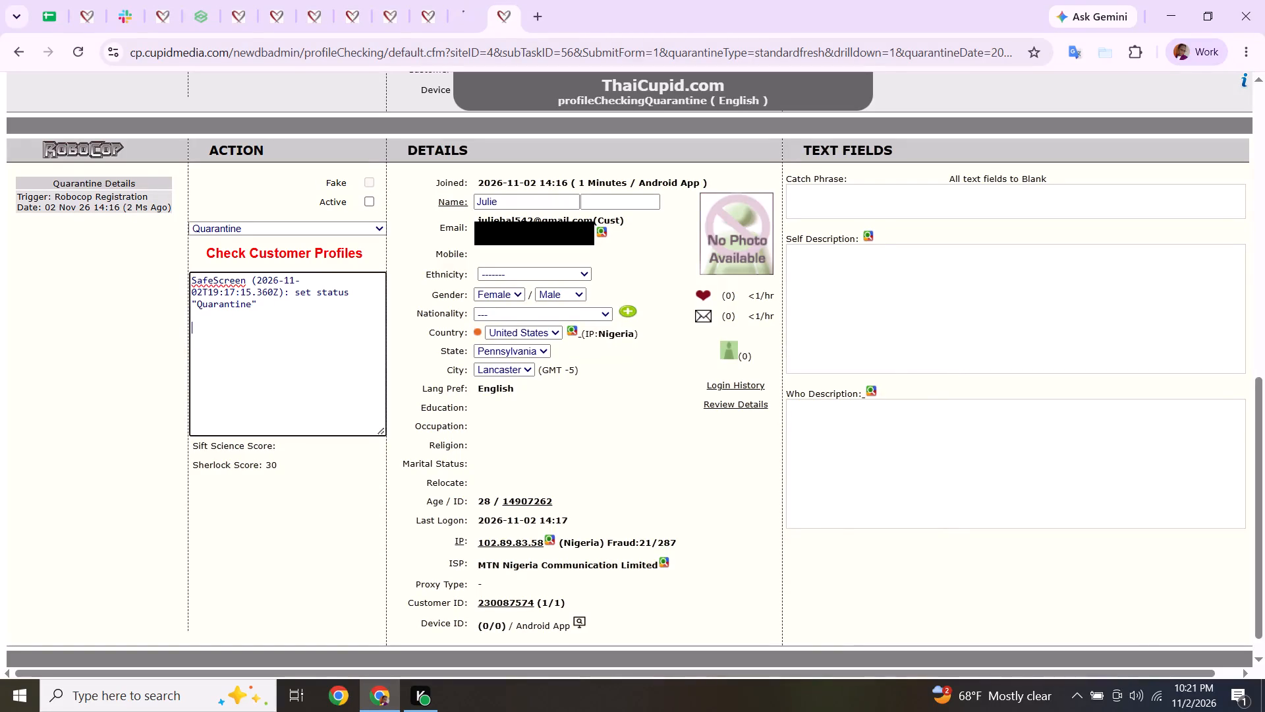
{"action": "right_click", "coordinate": [235, 353]}
{"action": "left_click", "coordinate": [274, 492]}
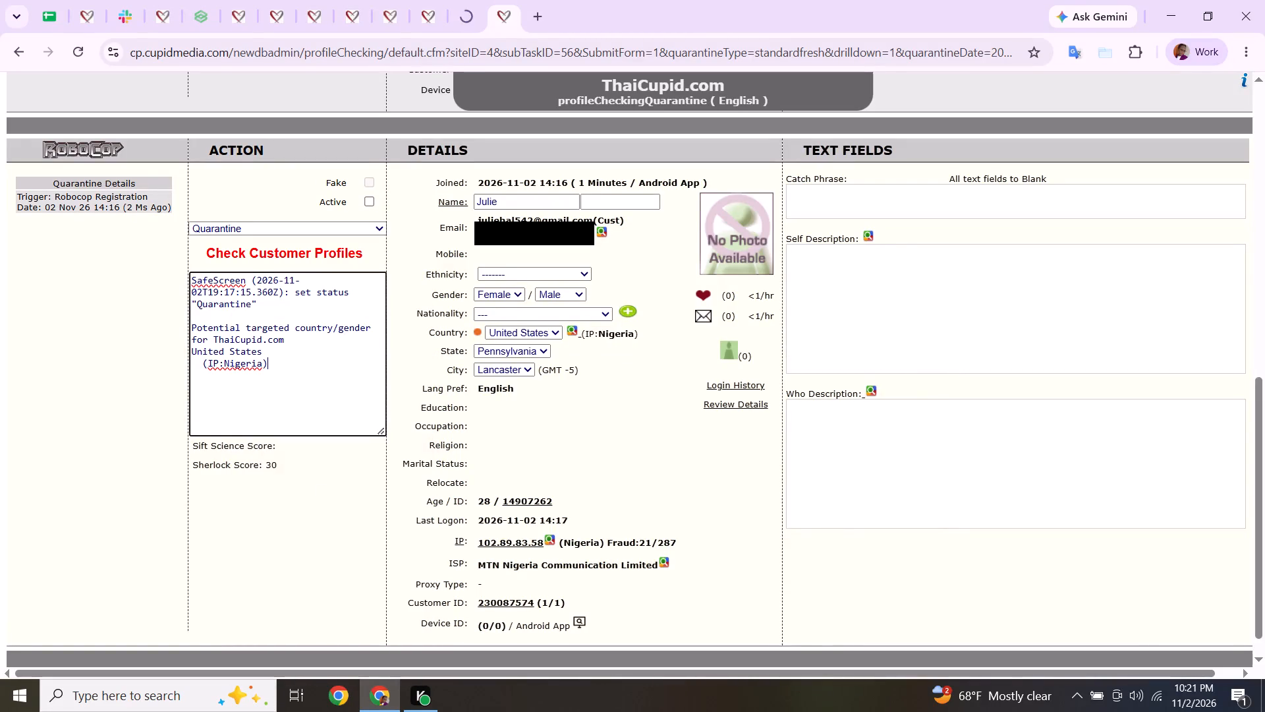
{"action": "scroll", "coordinate": [517, 378], "scroll_direction": "down", "scroll_amount": 7}
{"action": "left_click", "coordinate": [648, 646]}
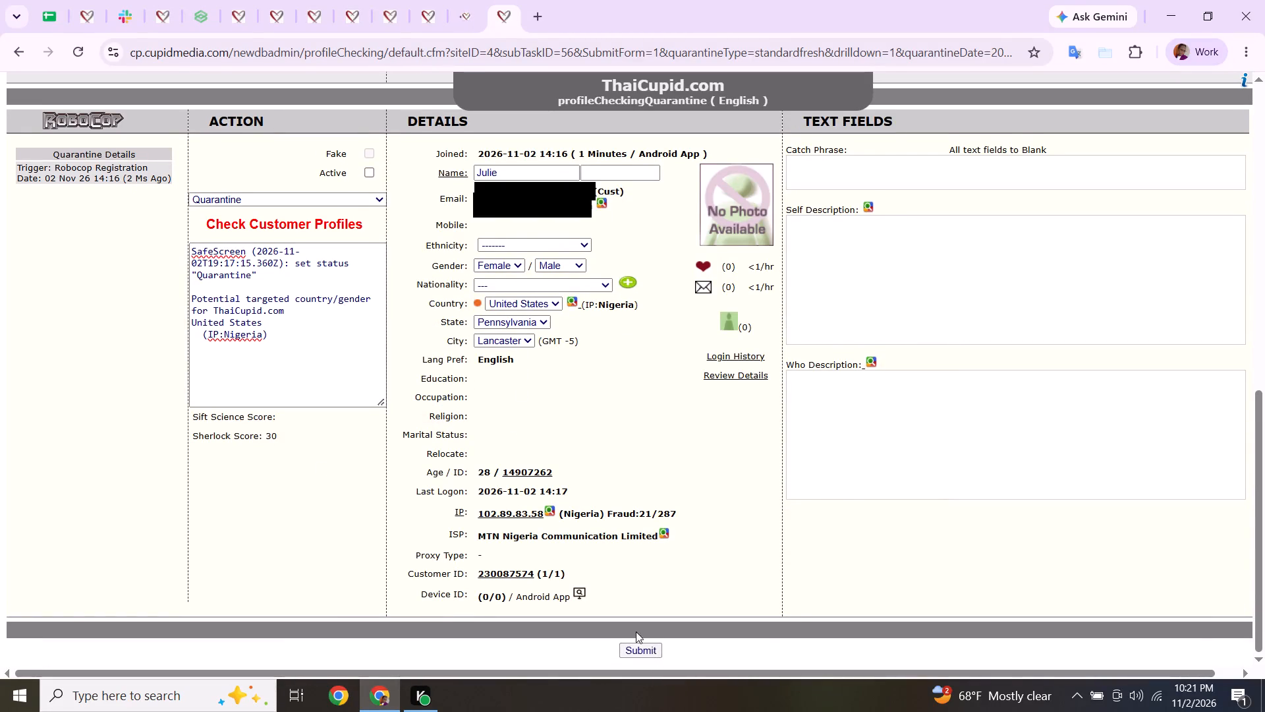
Reload the quarantine queues for PinkCupid, IndonesianCupid and BrazilCupid, allowing each form resubmission.
{"action": "left_click", "coordinate": [431, 3]}
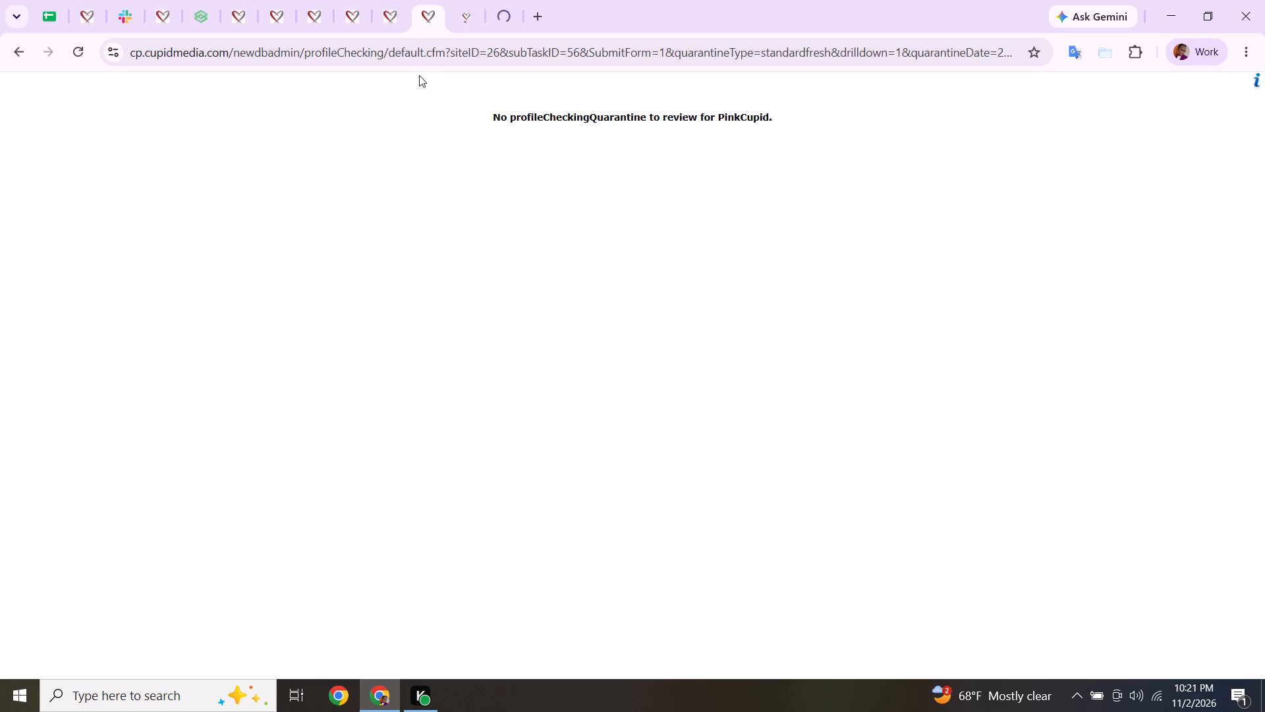
{"action": "left_click", "coordinate": [80, 49]}
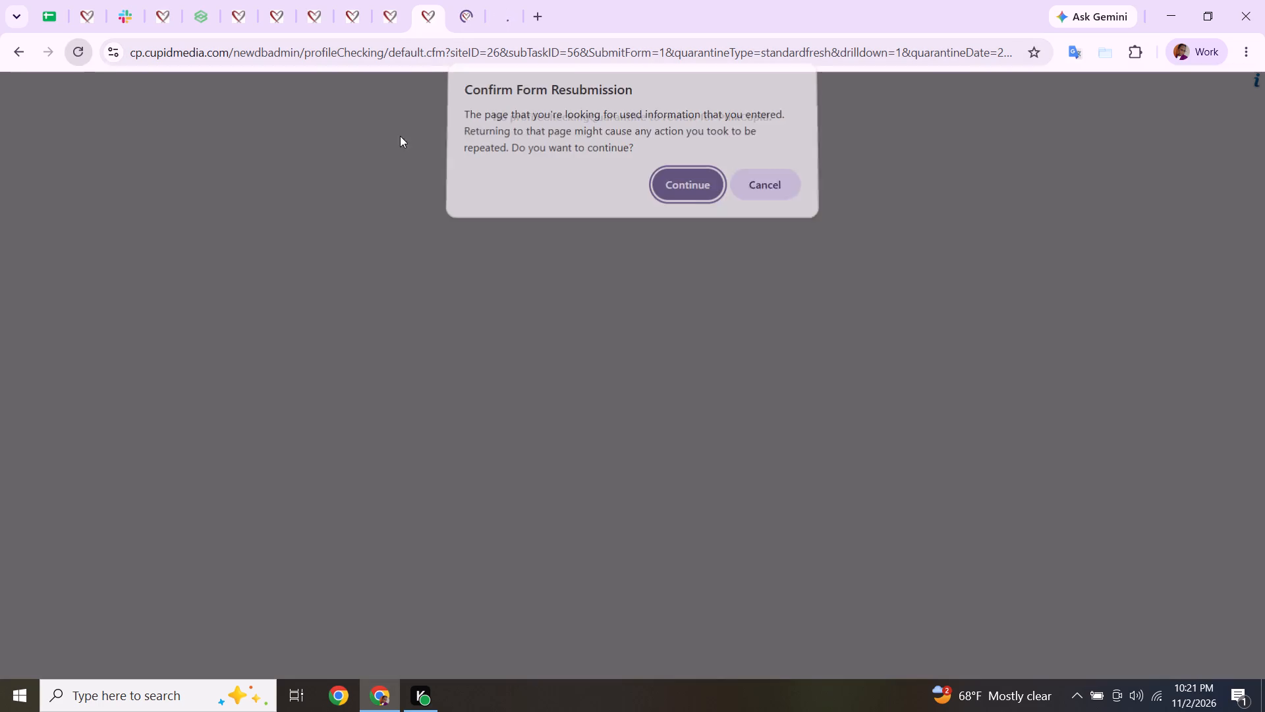
{"action": "left_click", "coordinate": [704, 198]}
{"action": "left_click", "coordinate": [385, 12]}
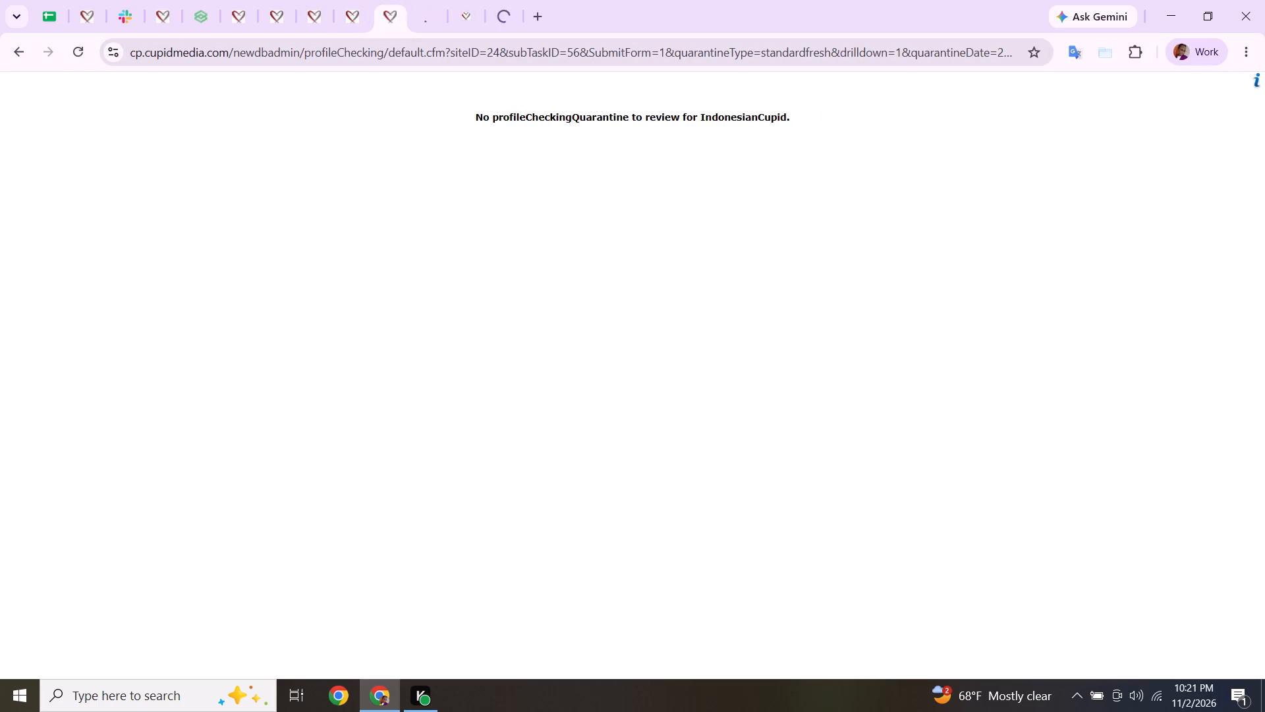
{"action": "left_click", "coordinate": [79, 47]}
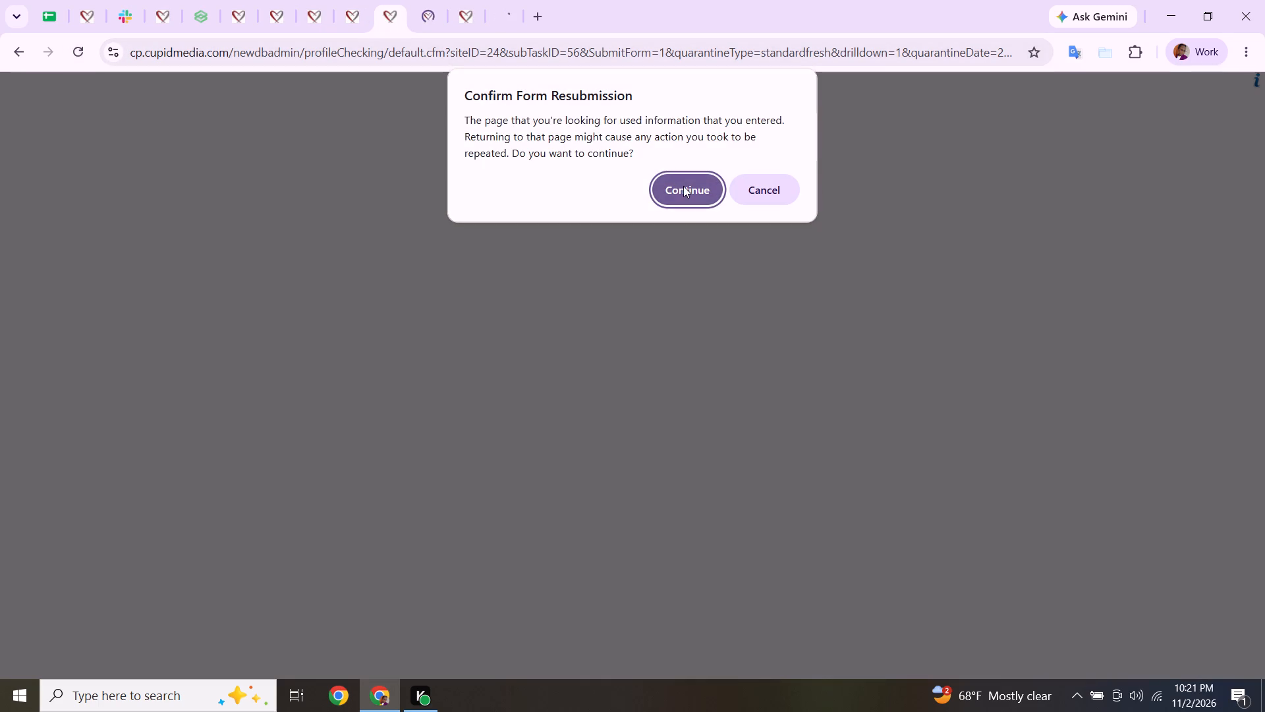
{"action": "left_click", "coordinate": [683, 186]}
{"action": "left_click", "coordinate": [352, 10]}
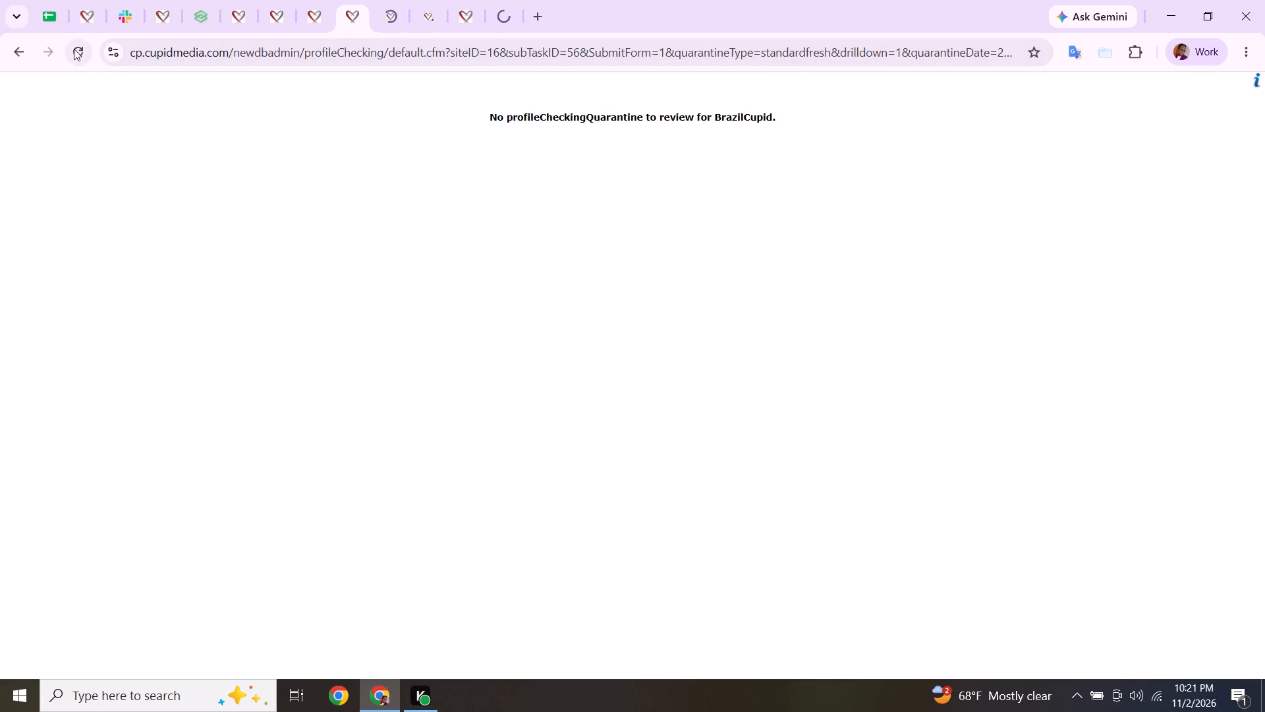
{"action": "left_click", "coordinate": [74, 47]}
{"action": "left_click", "coordinate": [710, 203]}
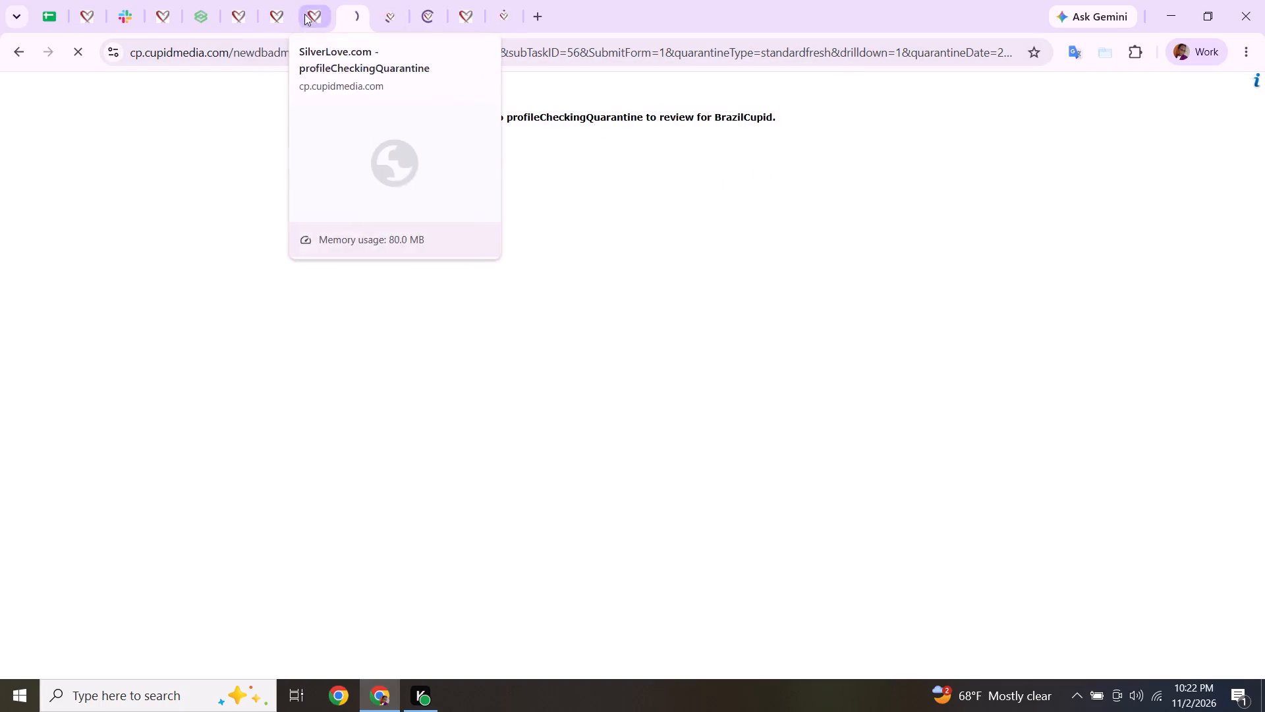
Check Faye's member profile from the SilverLove quarantine queue and close it.
{"action": "left_click", "coordinate": [306, 14]}
{"action": "scroll", "coordinate": [621, 359], "scroll_direction": "down", "scroll_amount": 3}
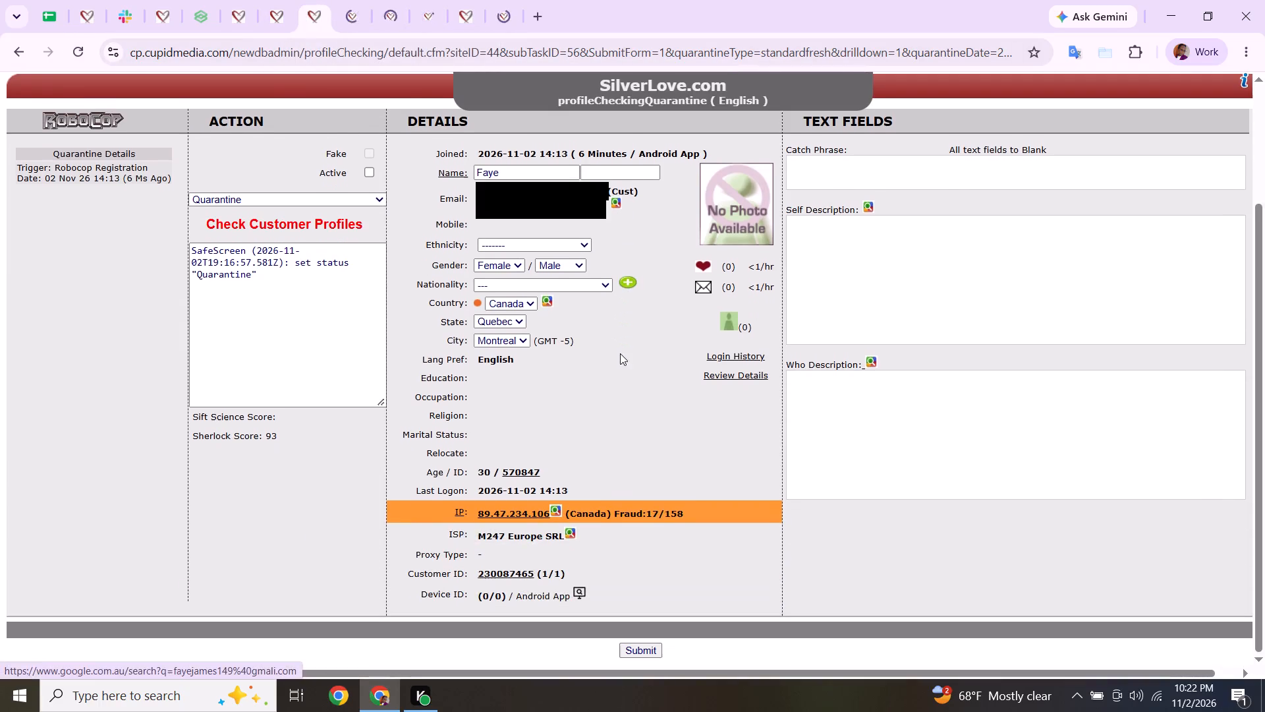
{"action": "left_click", "coordinate": [455, 173]}
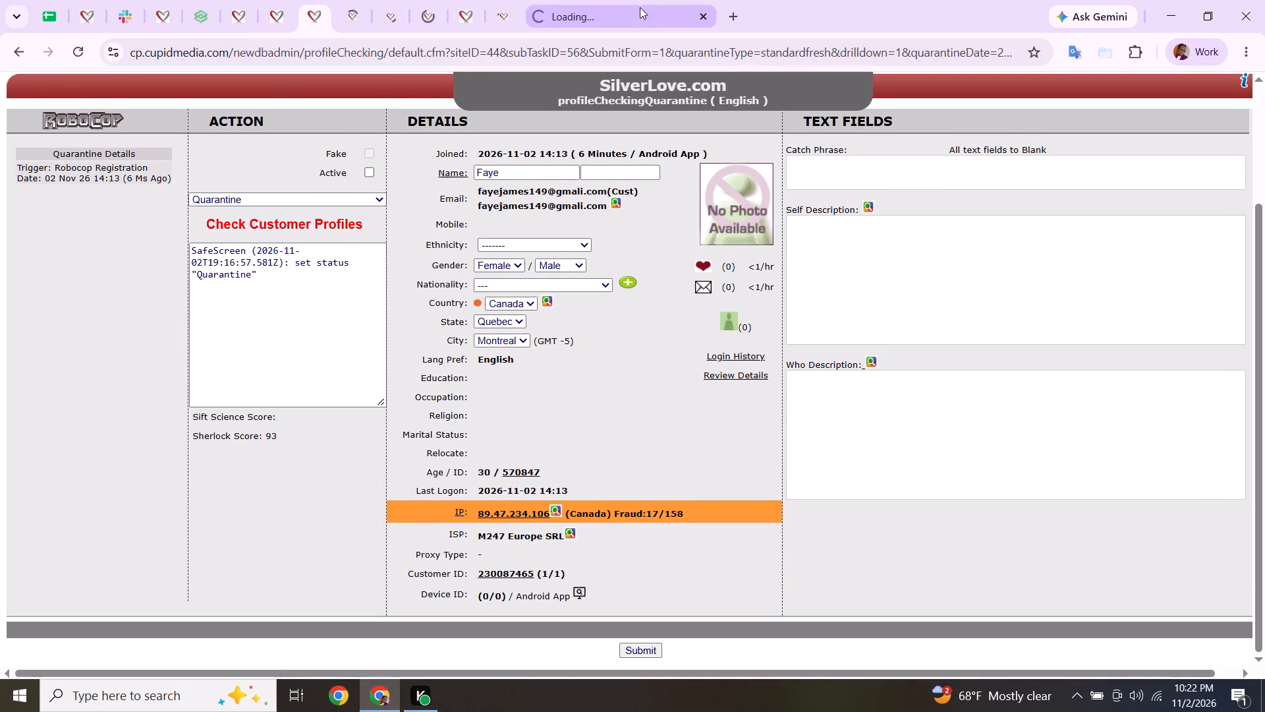
{"action": "left_click", "coordinate": [640, 7]}
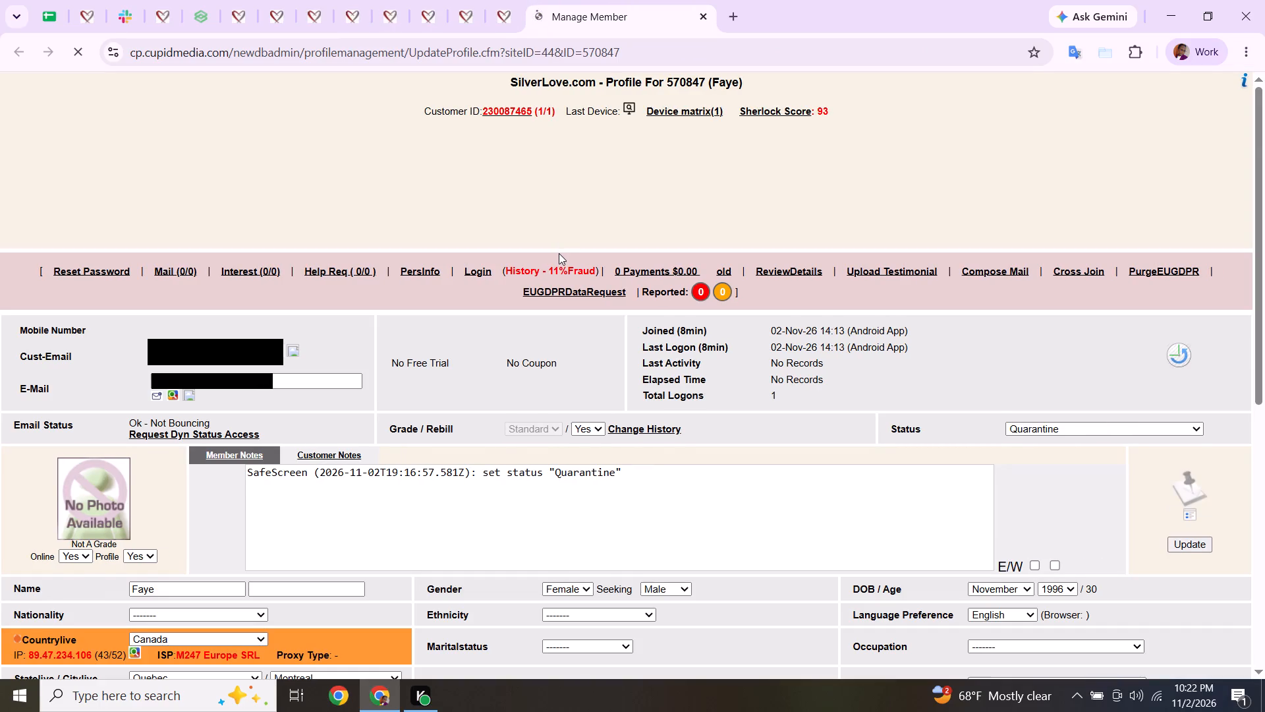
{"action": "scroll", "coordinate": [559, 253], "scroll_direction": "down", "scroll_amount": 3}
{"action": "scroll", "coordinate": [559, 254], "scroll_direction": "up", "scroll_amount": 6}
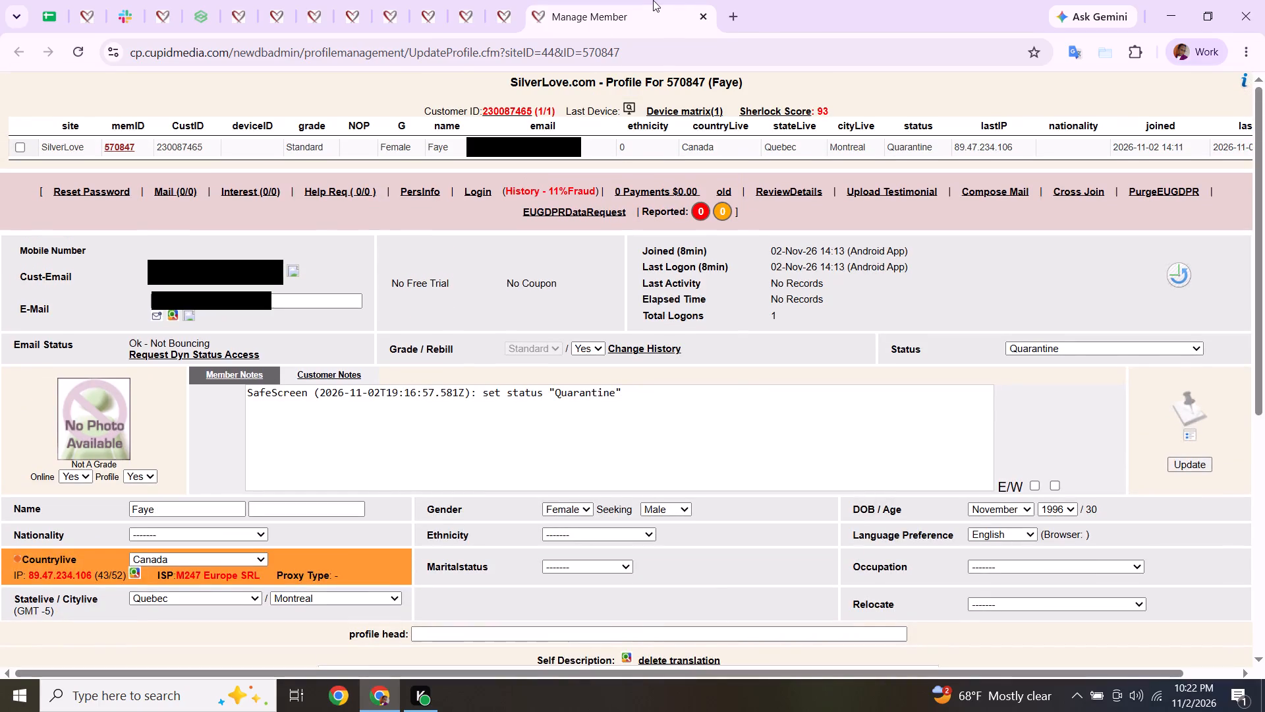
{"action": "left_click", "coordinate": [701, 14]}
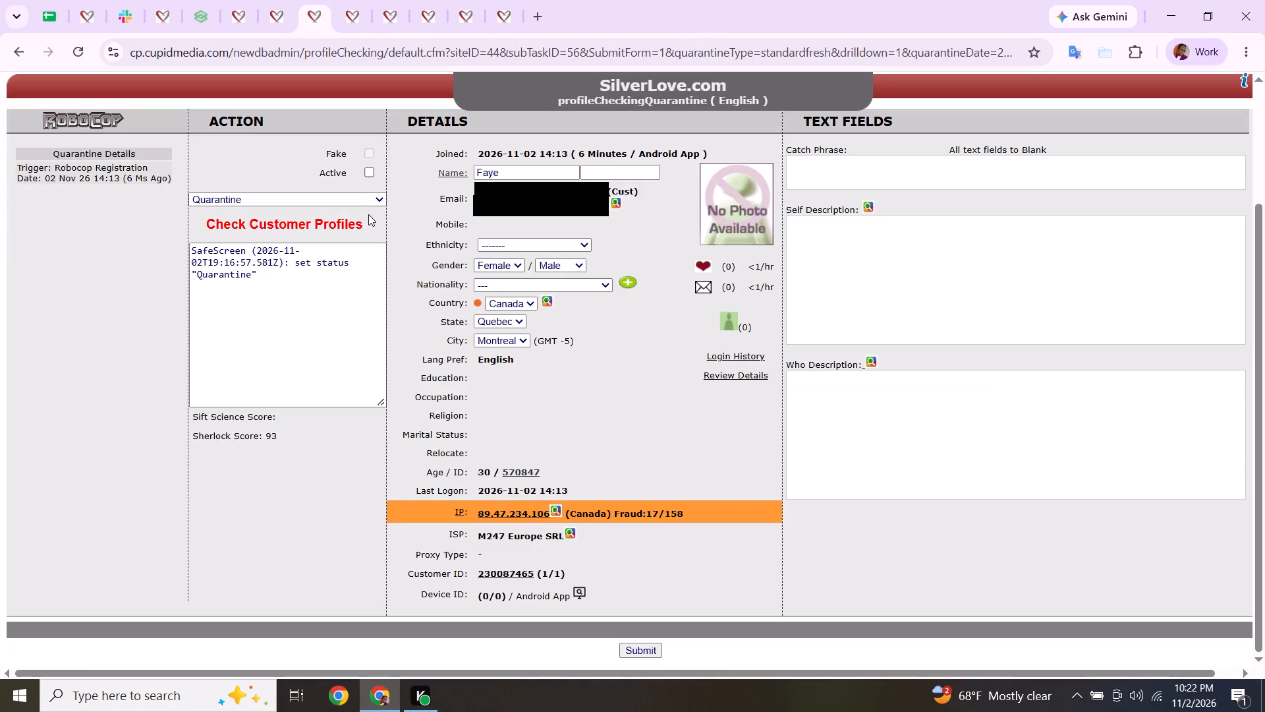
Mark Faye's entry as Active and submit the SilverLove quarantine queue.
{"action": "left_click", "coordinate": [371, 173]}
{"action": "scroll", "coordinate": [473, 434], "scroll_direction": "down", "scroll_amount": 4}
{"action": "left_click", "coordinate": [638, 643]}
{"action": "left_click", "coordinate": [642, 647]}
Reload the quarantine queues for KoreanCupid and EliteCupid, allowing each form resubmission.
{"action": "left_click", "coordinate": [273, 13]}
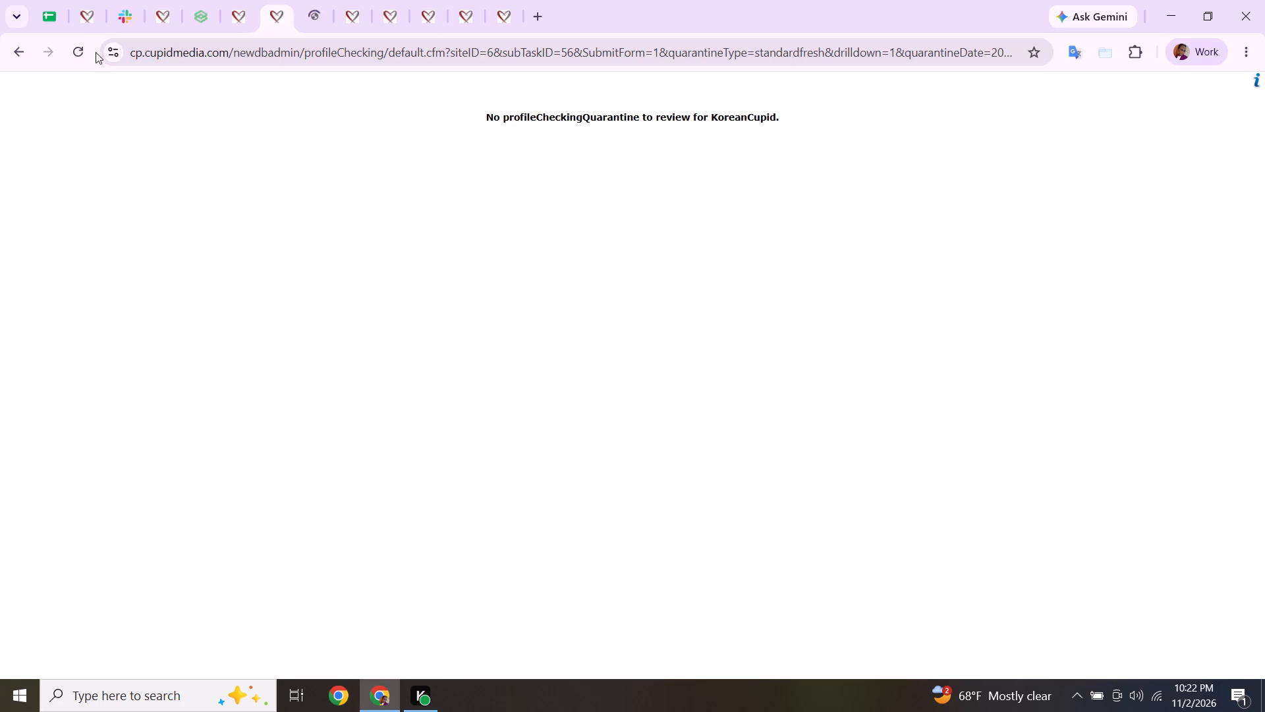
{"action": "left_click", "coordinate": [75, 52]}
{"action": "left_click", "coordinate": [681, 189]}
{"action": "left_click", "coordinate": [241, 5]}
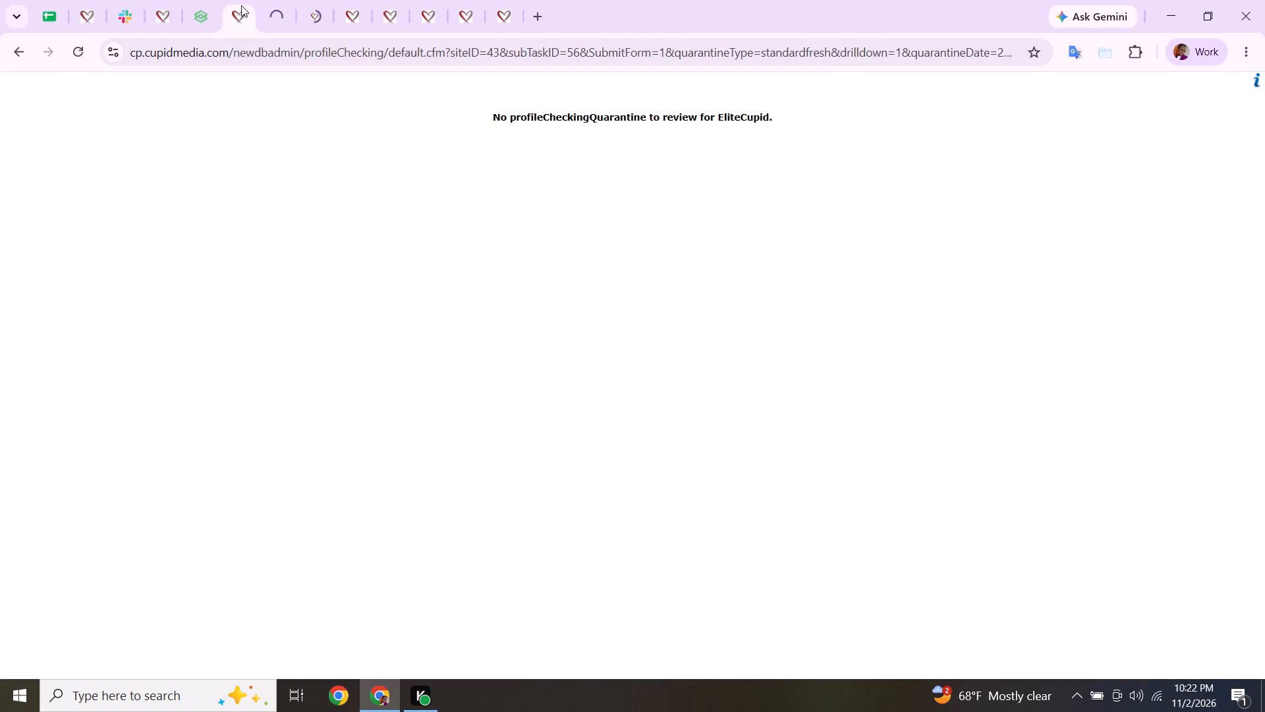
{"action": "left_click", "coordinate": [78, 55]}
{"action": "left_click", "coordinate": [692, 196]}
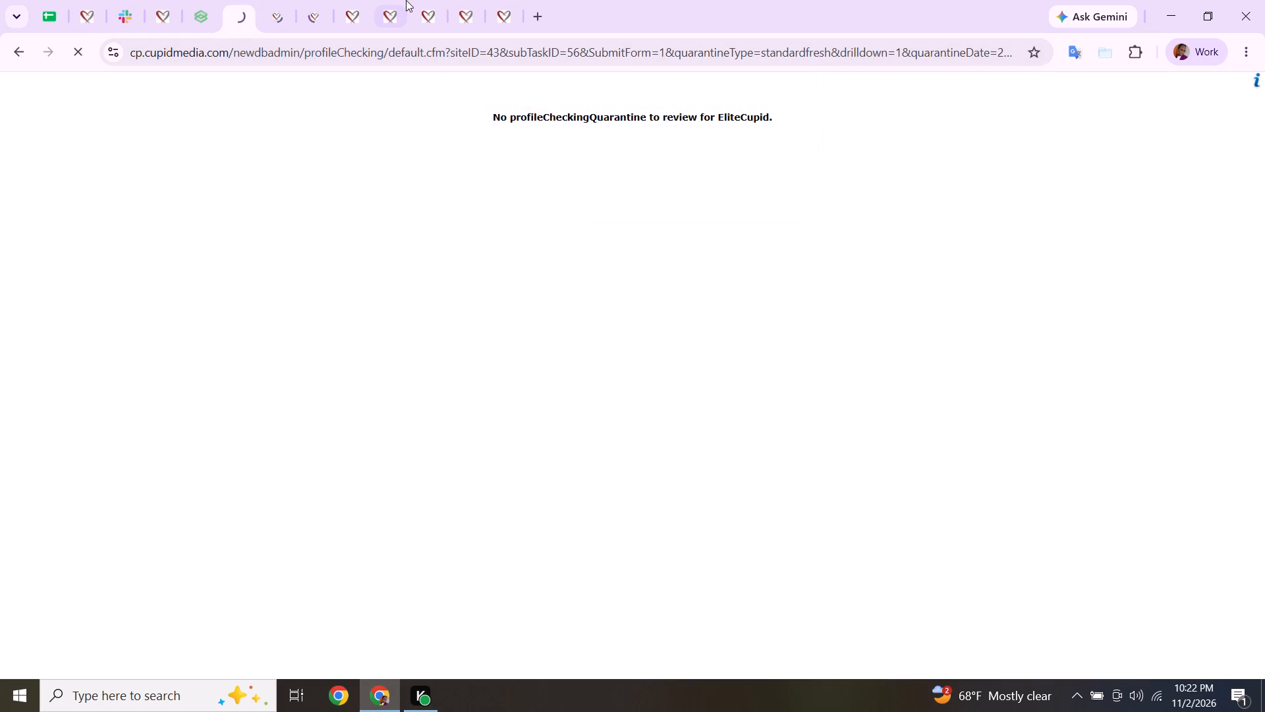
Mark the entries for Pamela, Saily and Nicol as Active in the LatinAmericanCupid quarantine queue.
{"action": "left_click", "coordinate": [360, 5]}
{"action": "left_click", "coordinate": [390, 6]}
{"action": "left_click", "coordinate": [421, 4]}
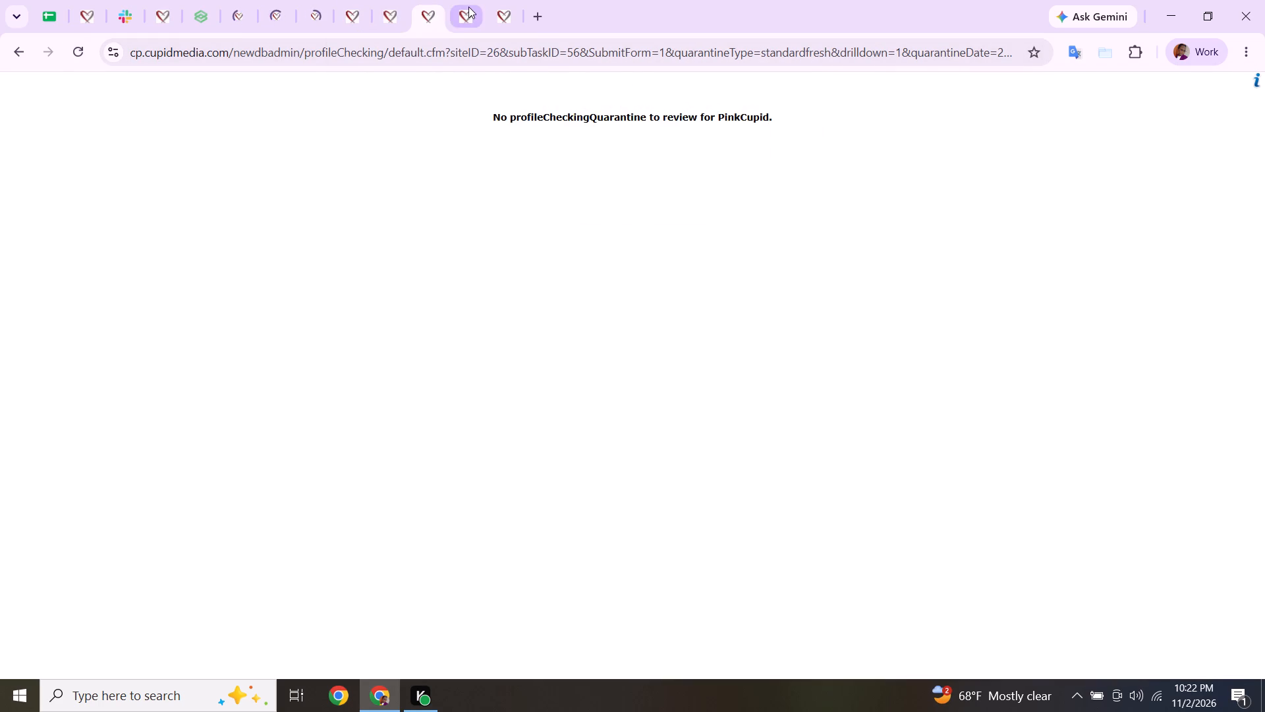
{"action": "left_click", "coordinate": [468, 7]}
{"action": "scroll", "coordinate": [586, 376], "scroll_direction": "down", "scroll_amount": 2}
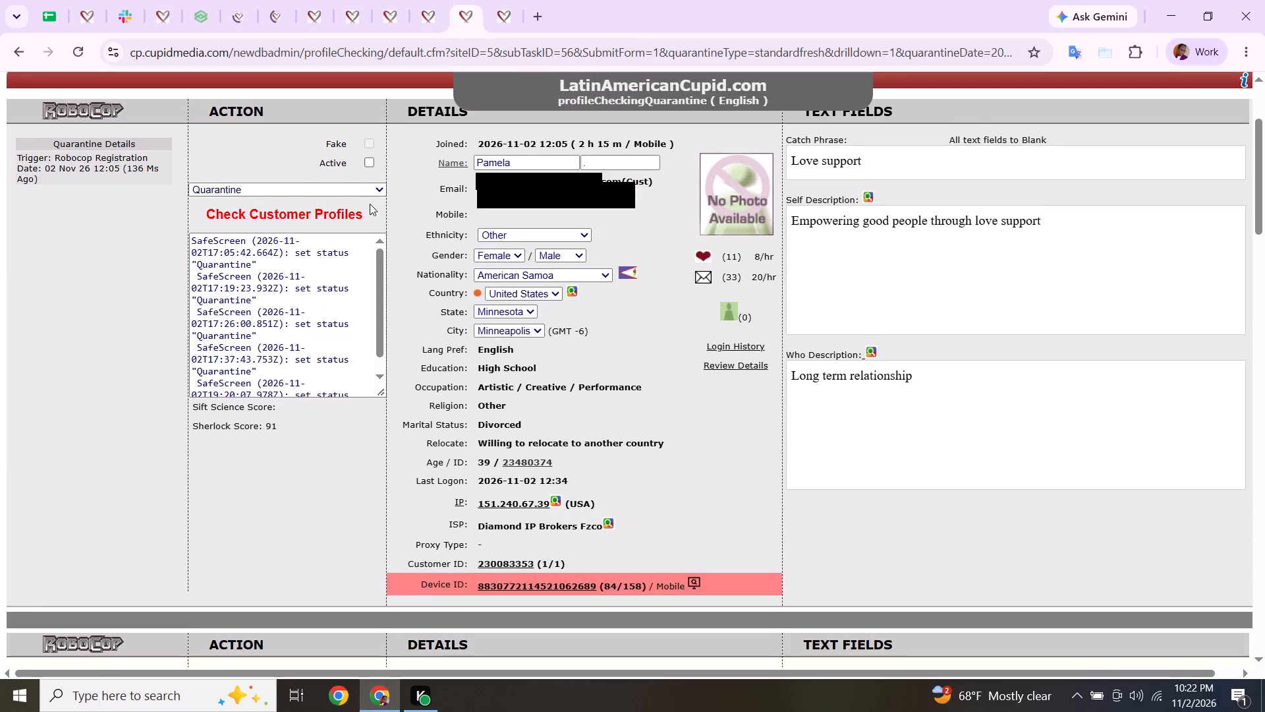
{"action": "left_click", "coordinate": [370, 164]}
{"action": "scroll", "coordinate": [471, 256], "scroll_direction": "down", "scroll_amount": 7}
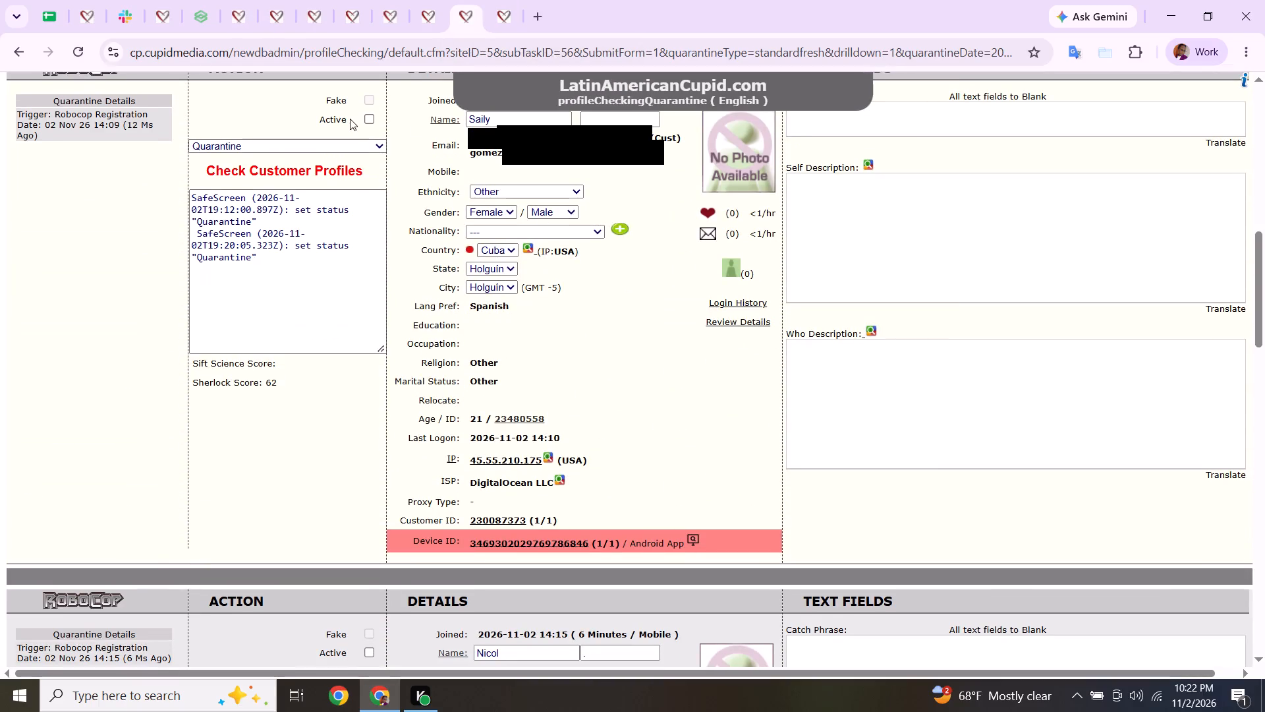
{"action": "left_click", "coordinate": [372, 118]}
{"action": "scroll", "coordinate": [536, 268], "scroll_direction": "down", "scroll_amount": 6}
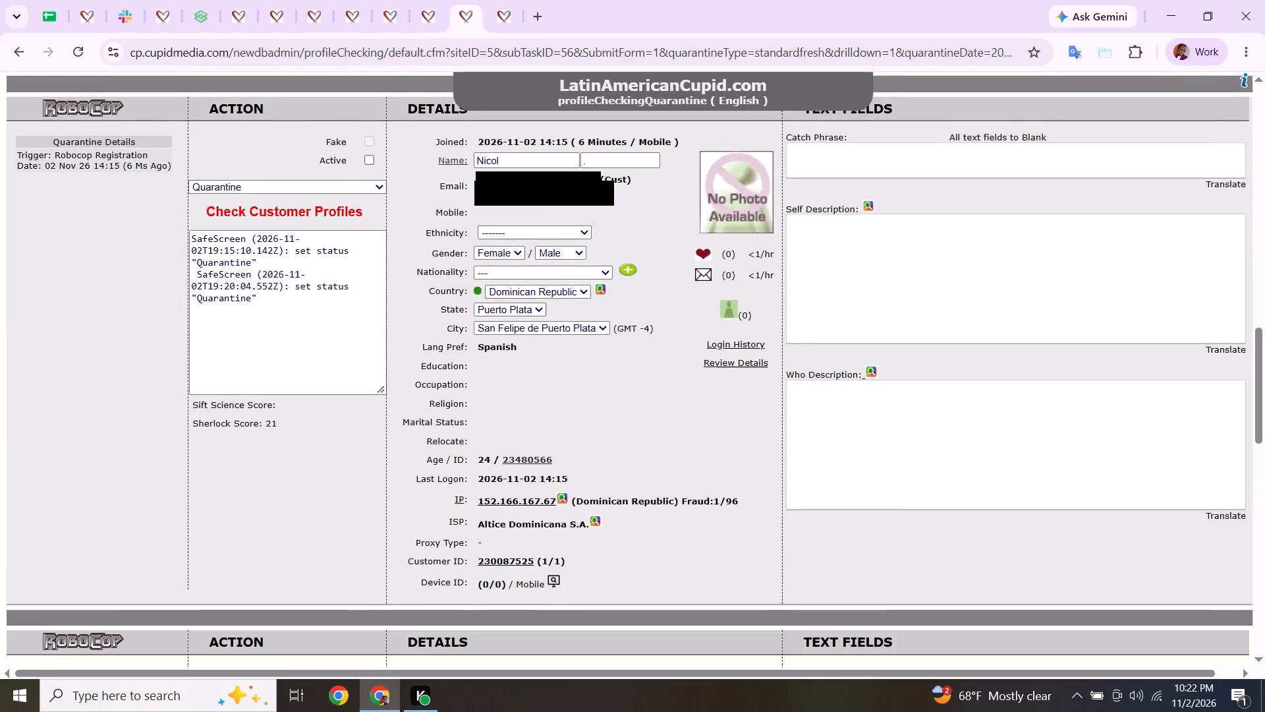
{"action": "left_click", "coordinate": [372, 155]}
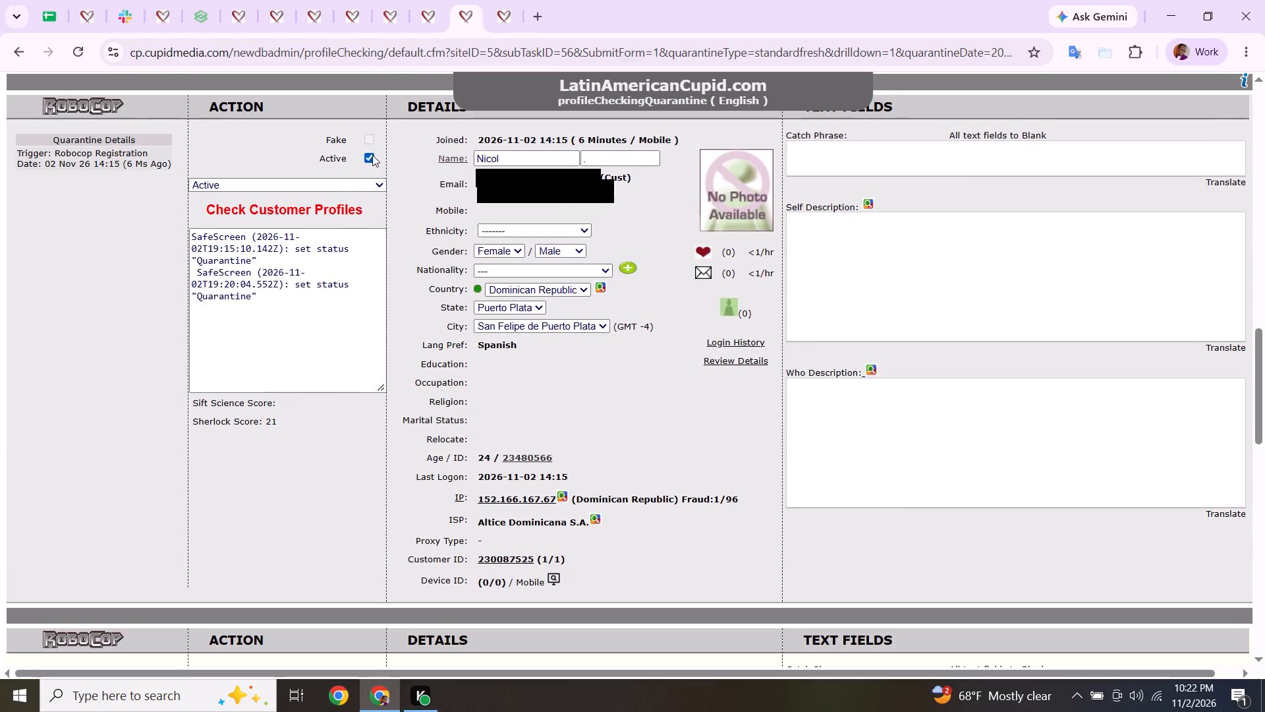
Add the note "scammer email format" to joan's LatinAmericanCupid entry and copy the note text for reuse.
{"action": "scroll", "coordinate": [526, 252], "scroll_direction": "down", "scroll_amount": 6}
{"action": "left_click", "coordinate": [323, 309]}
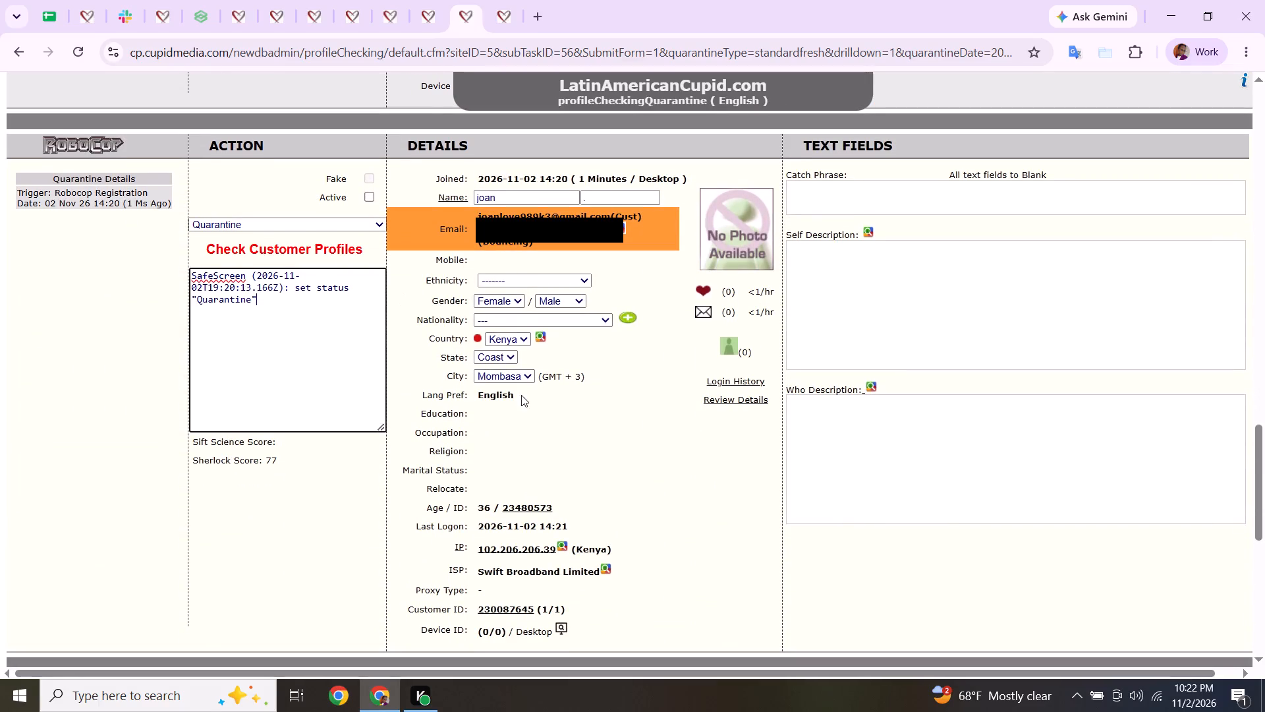
{"action": "key", "text": "Return"}
{"action": "key", "text": "Return"}
{"action": "key", "text": "Return"}
{"action": "type", "text": "scammer email format"}
{"action": "key", "text": "space"}
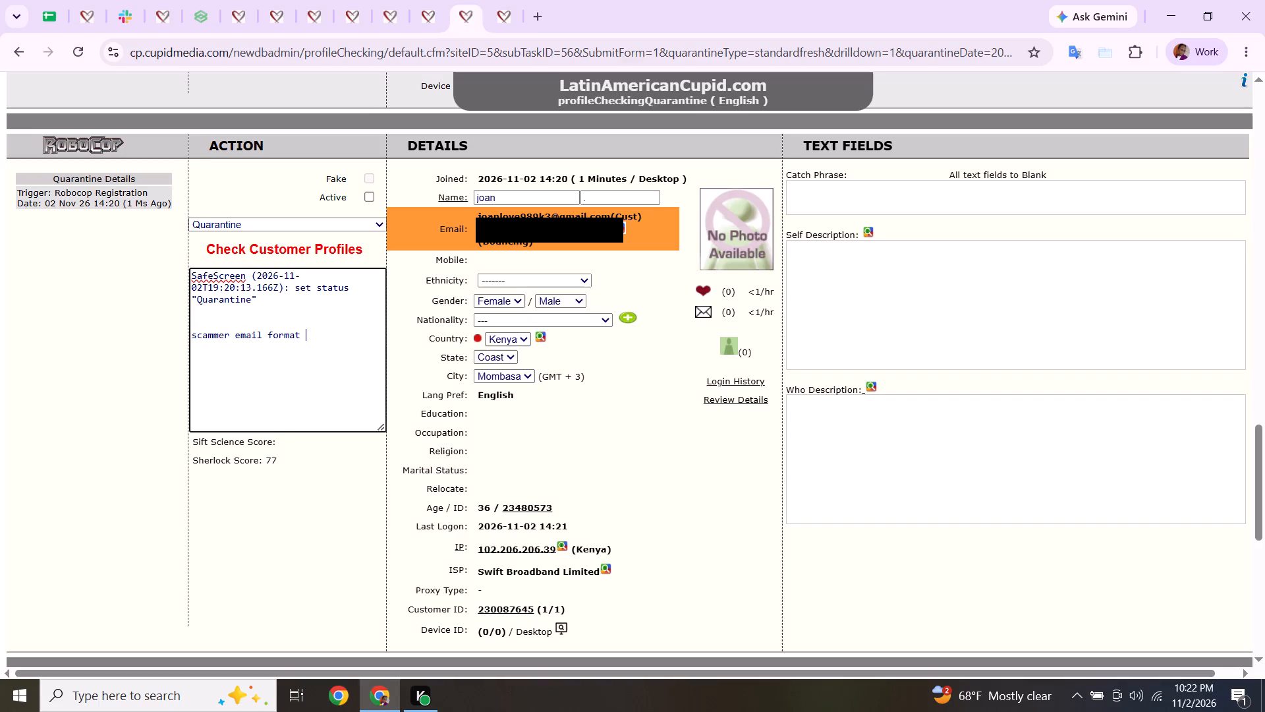
{"action": "triple_click", "coordinate": [237, 338]}
{"action": "right_click", "coordinate": [237, 338]}
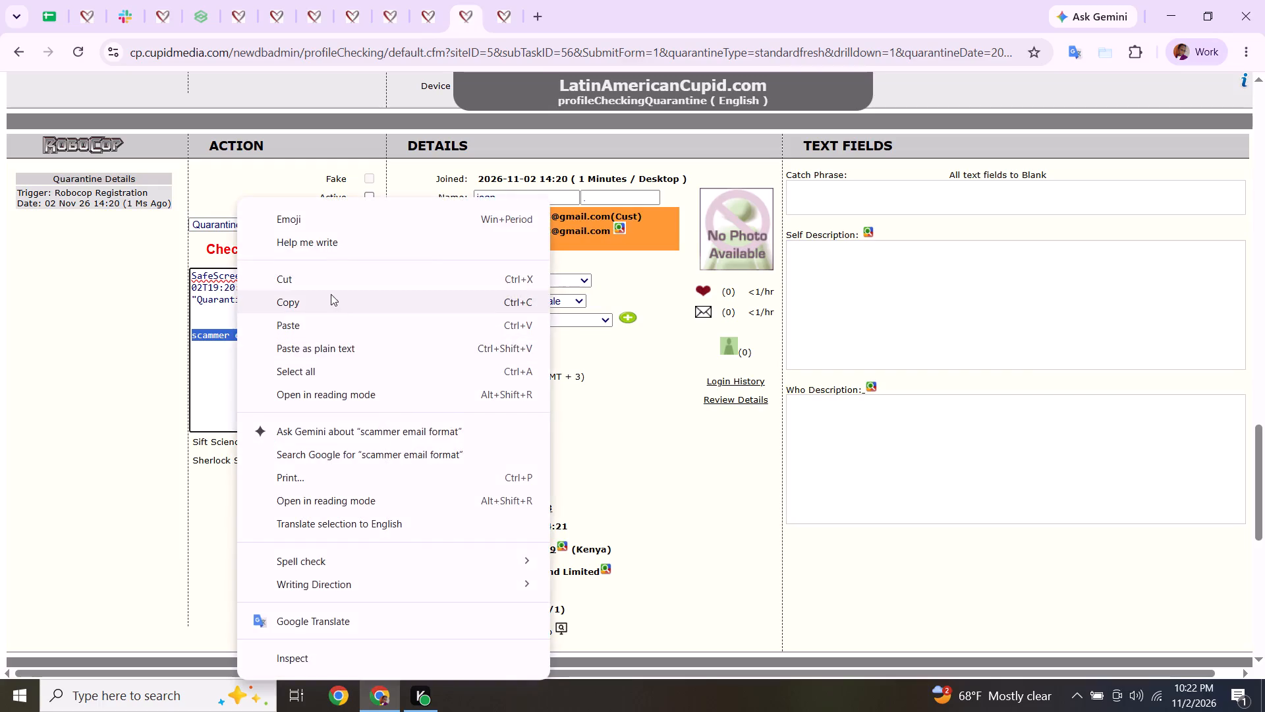
{"action": "left_click", "coordinate": [330, 299]}
{"action": "left_click", "coordinate": [343, 377]}
Paste the note "scammer email format" into Manila's entry and submit the LatinAmericanCupid quarantine queue.
{"action": "scroll", "coordinate": [490, 321], "scroll_direction": "down", "scroll_amount": 4}
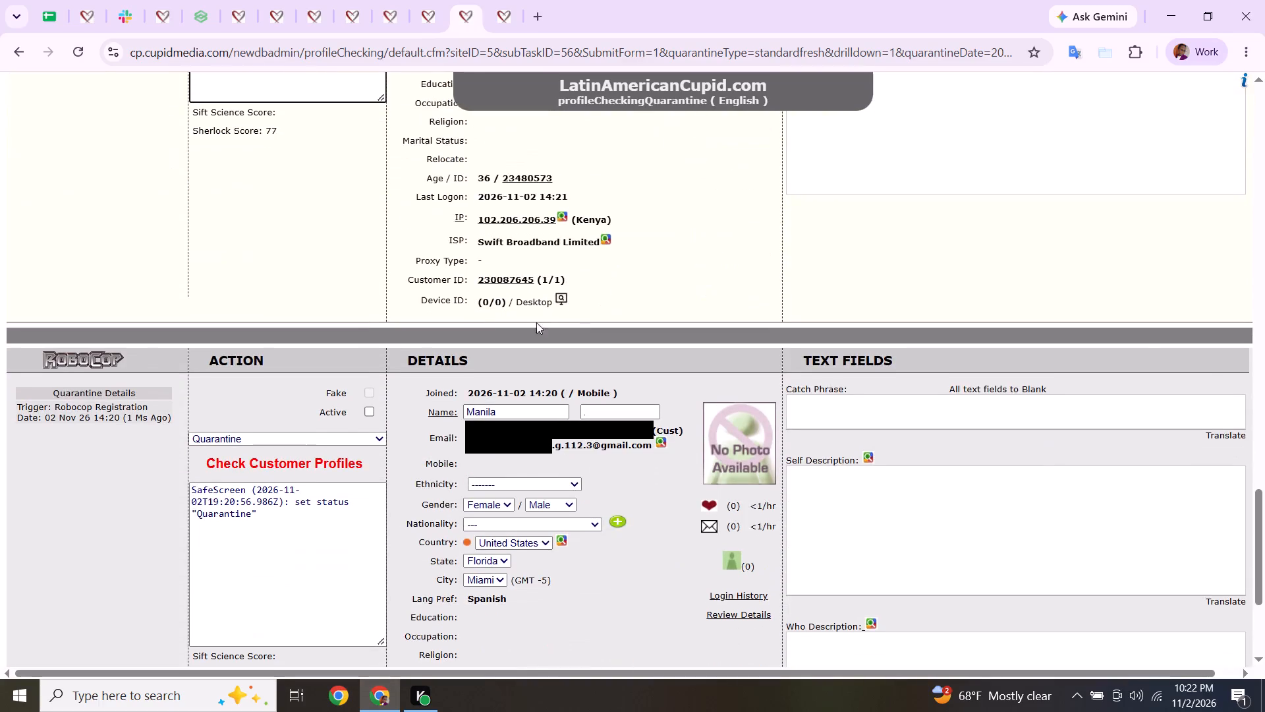
{"action": "scroll", "coordinate": [582, 315], "scroll_direction": "down", "scroll_amount": 3}
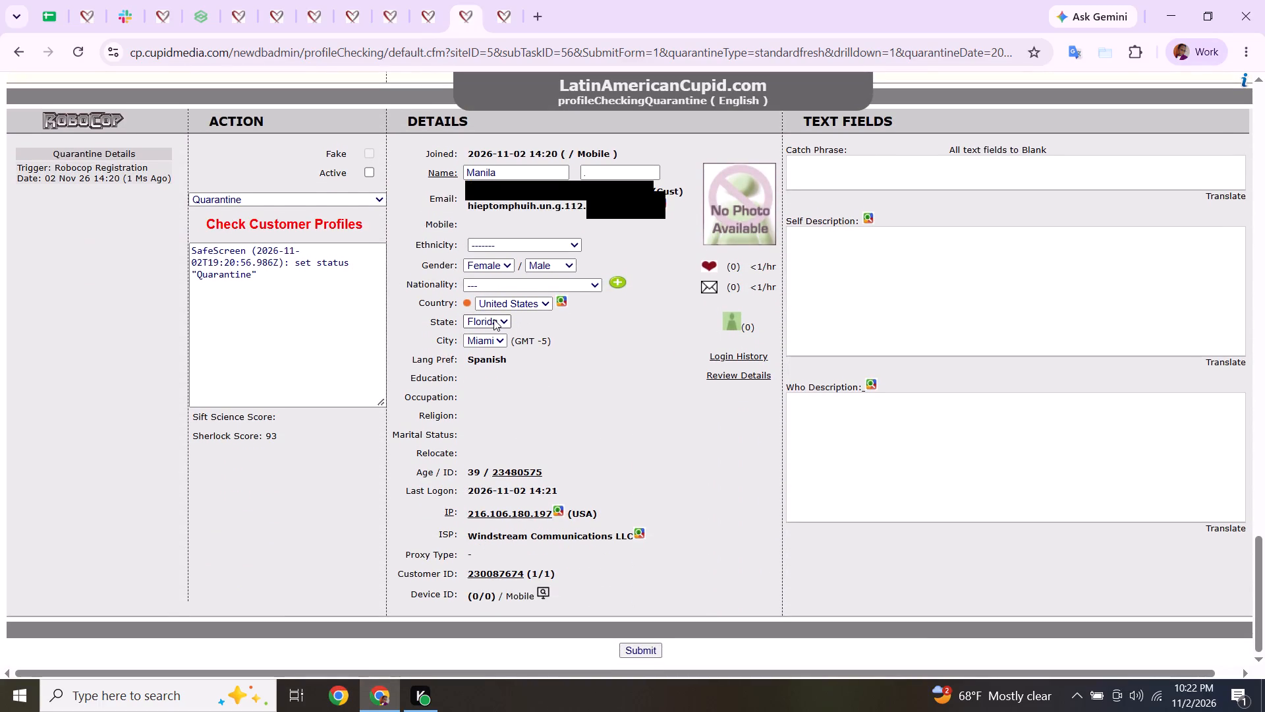
{"action": "left_click", "coordinate": [303, 295]}
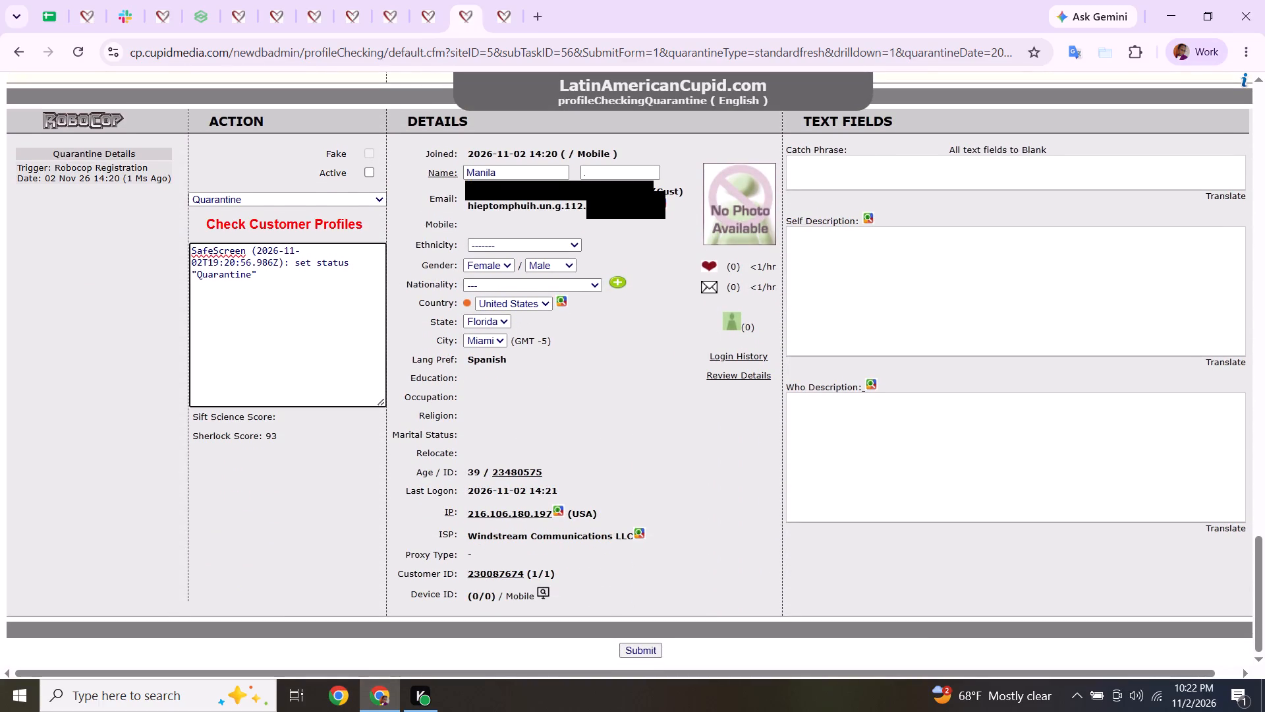
{"action": "key", "text": "Return"}
{"action": "key", "text": "Return"}
{"action": "right_click", "coordinate": [256, 299]}
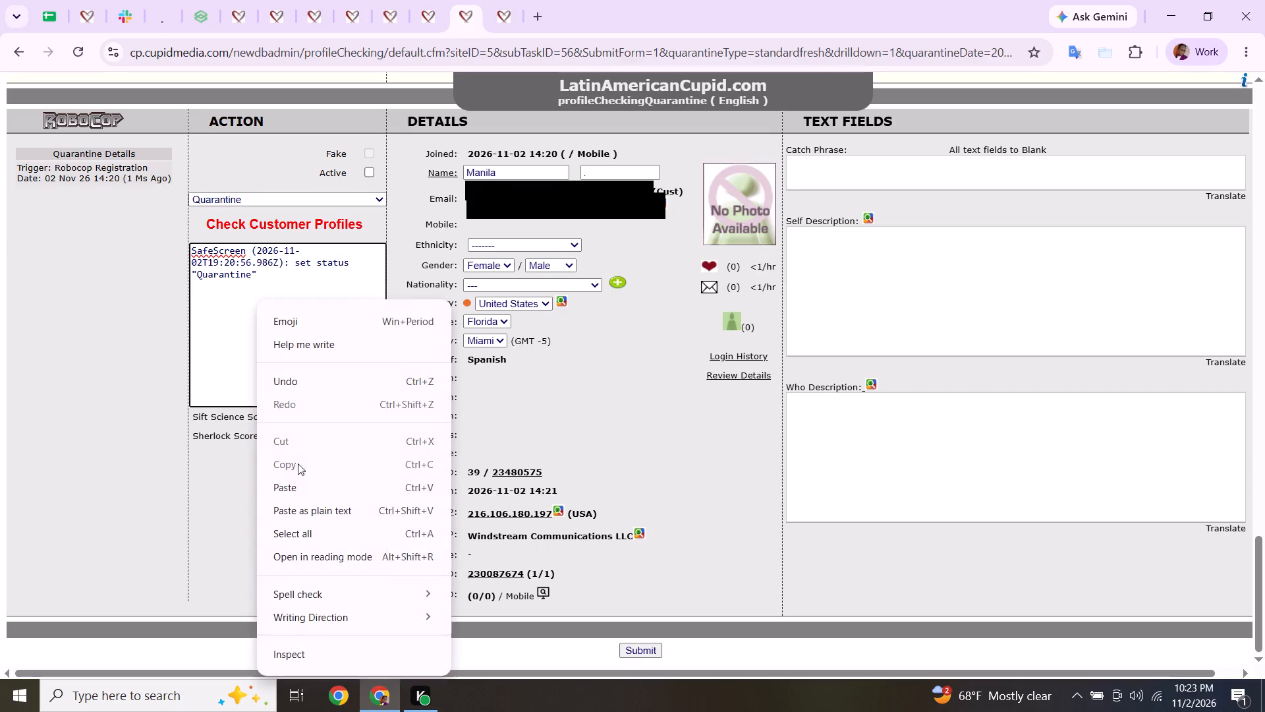
{"action": "left_click", "coordinate": [304, 487]}
{"action": "scroll", "coordinate": [515, 386], "scroll_direction": "down", "scroll_amount": 5}
{"action": "left_click", "coordinate": [648, 655]}
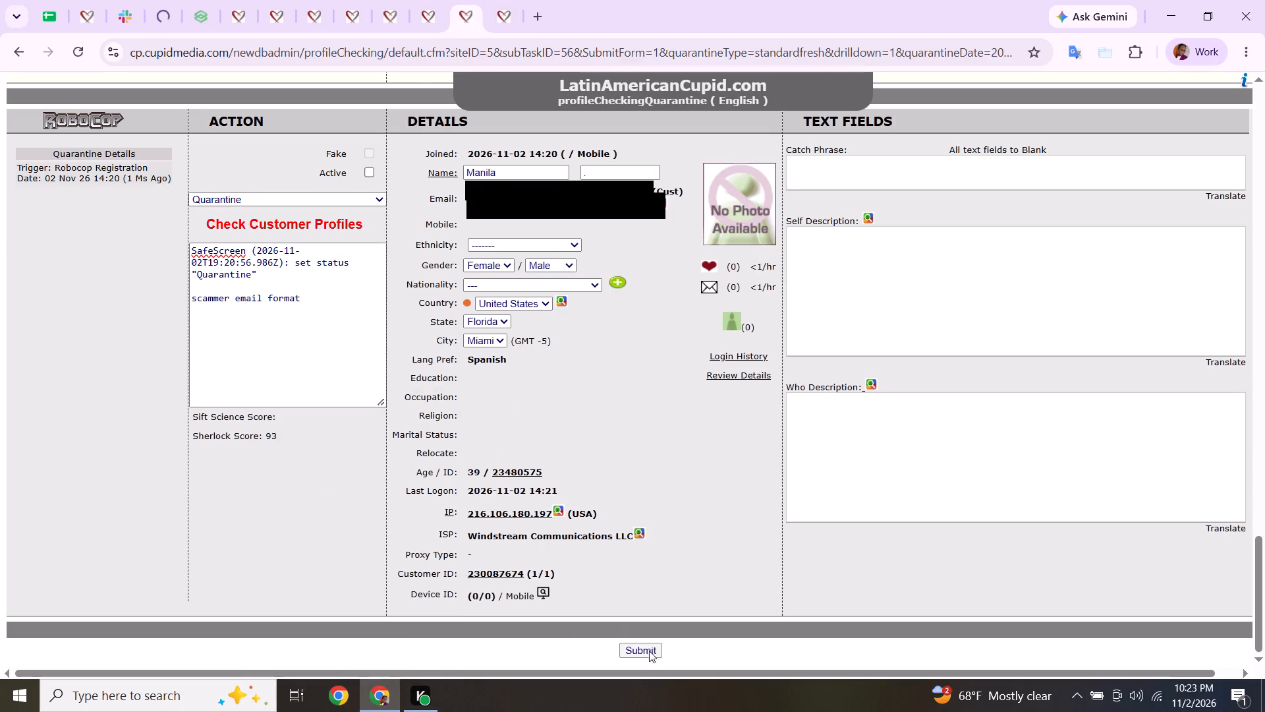
{"action": "left_click", "coordinate": [650, 649]}
Mark Mary's entry as Active and submit the ThaiCupid quarantine queue.
{"action": "left_click", "coordinate": [503, 6]}
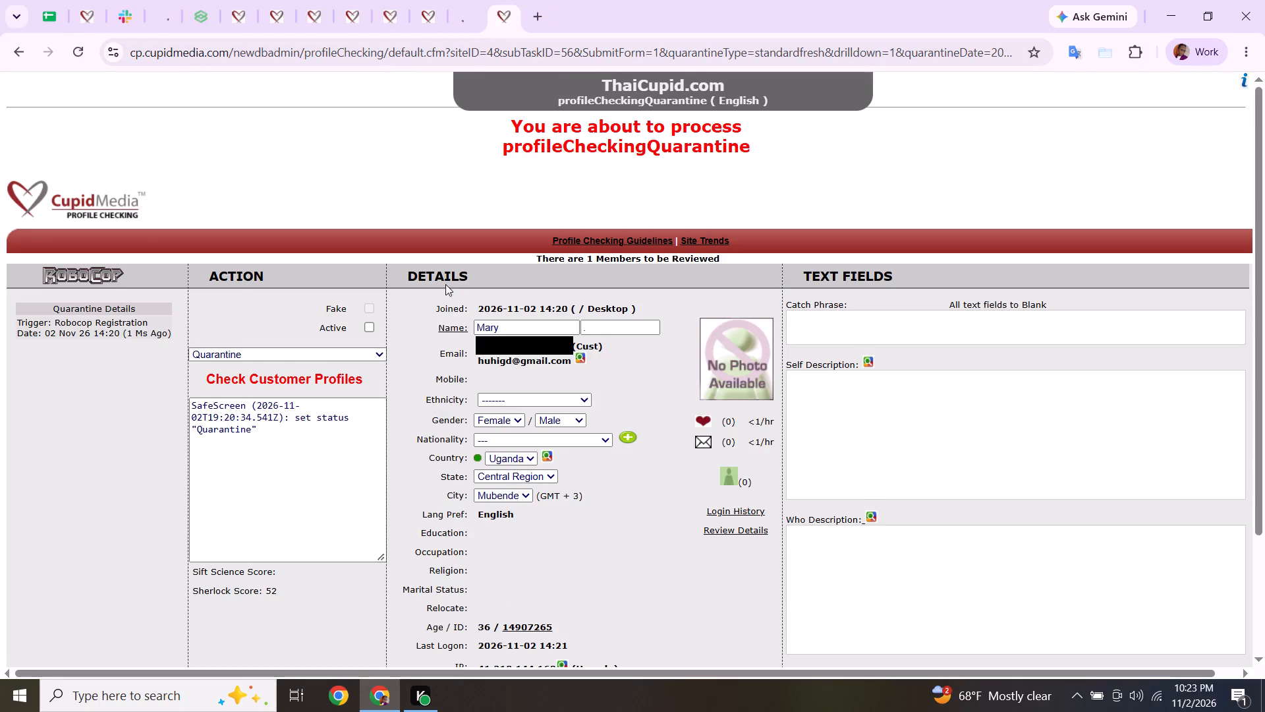
{"action": "scroll", "coordinate": [445, 288], "scroll_direction": "down", "scroll_amount": 2}
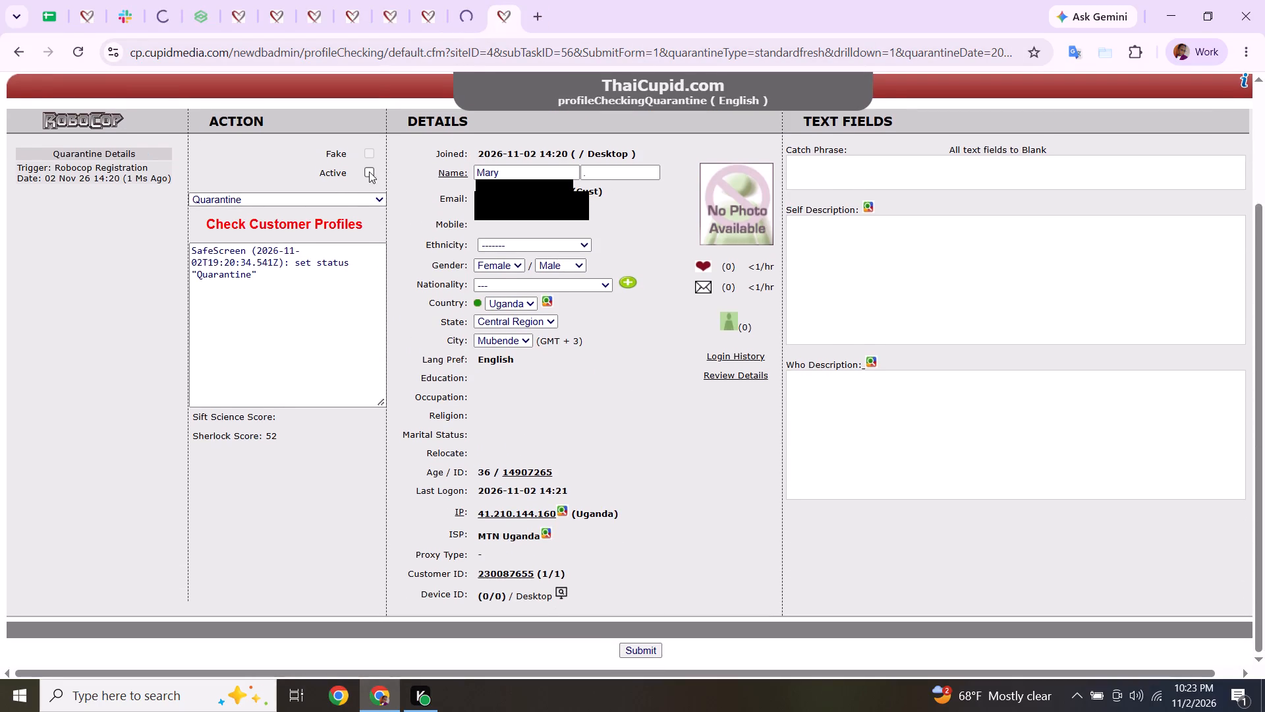
{"action": "left_click", "coordinate": [369, 171]}
{"action": "scroll", "coordinate": [463, 347], "scroll_direction": "down", "scroll_amount": 4}
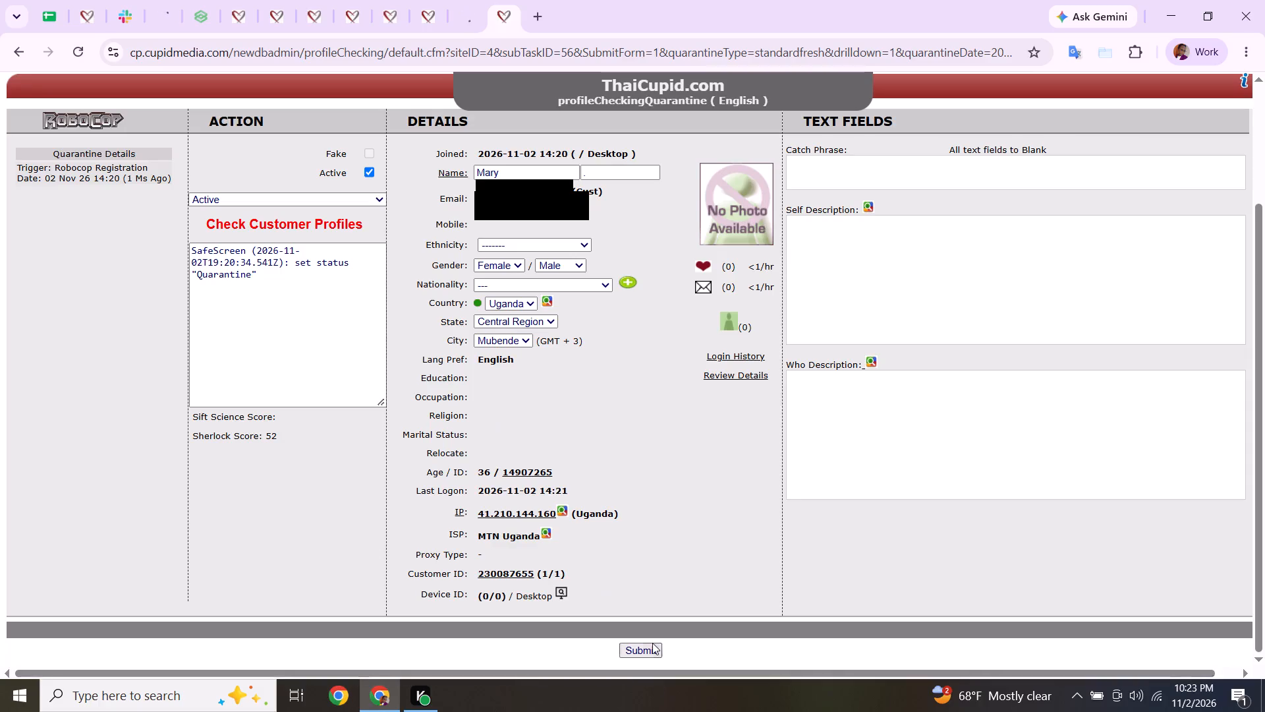
{"action": "left_click", "coordinate": [647, 649]}
Reload the quarantine queues for EliteCupid, KoreanCupid and SilverLove, allowing each form resubmission.
{"action": "left_click", "coordinate": [242, 7]}
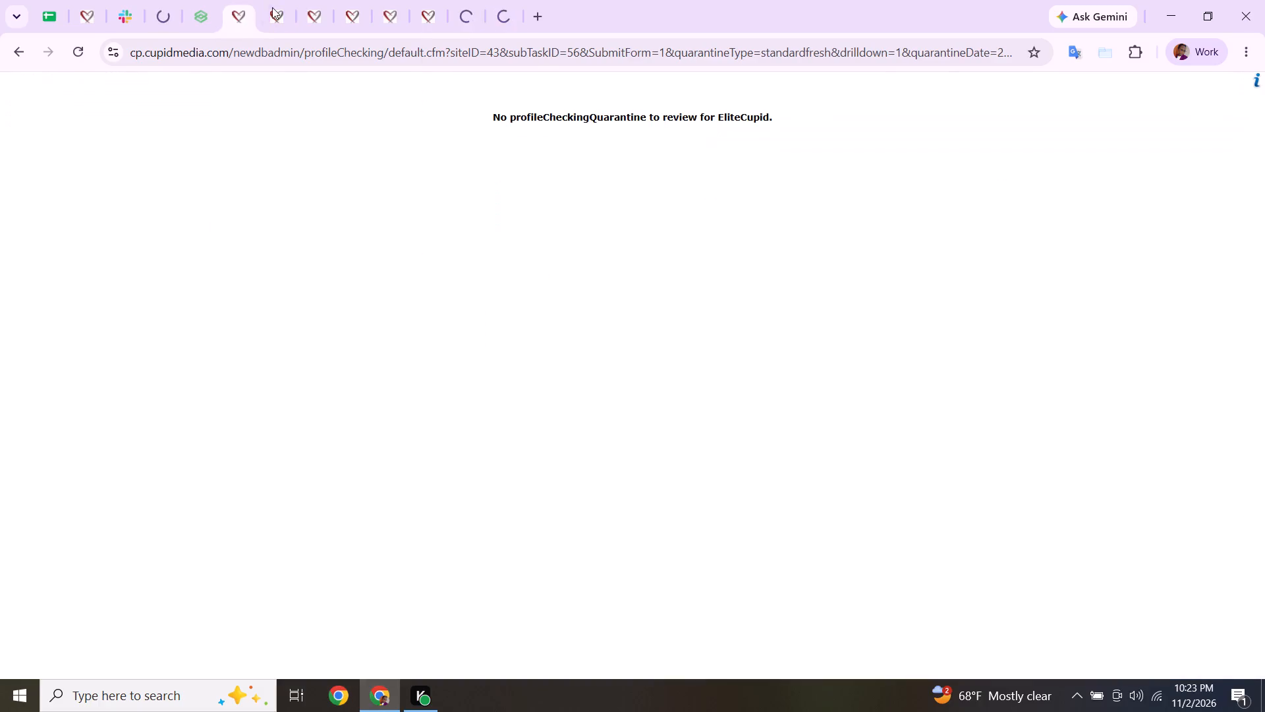
{"action": "left_click", "coordinate": [273, 7]}
{"action": "left_click", "coordinate": [235, 9]}
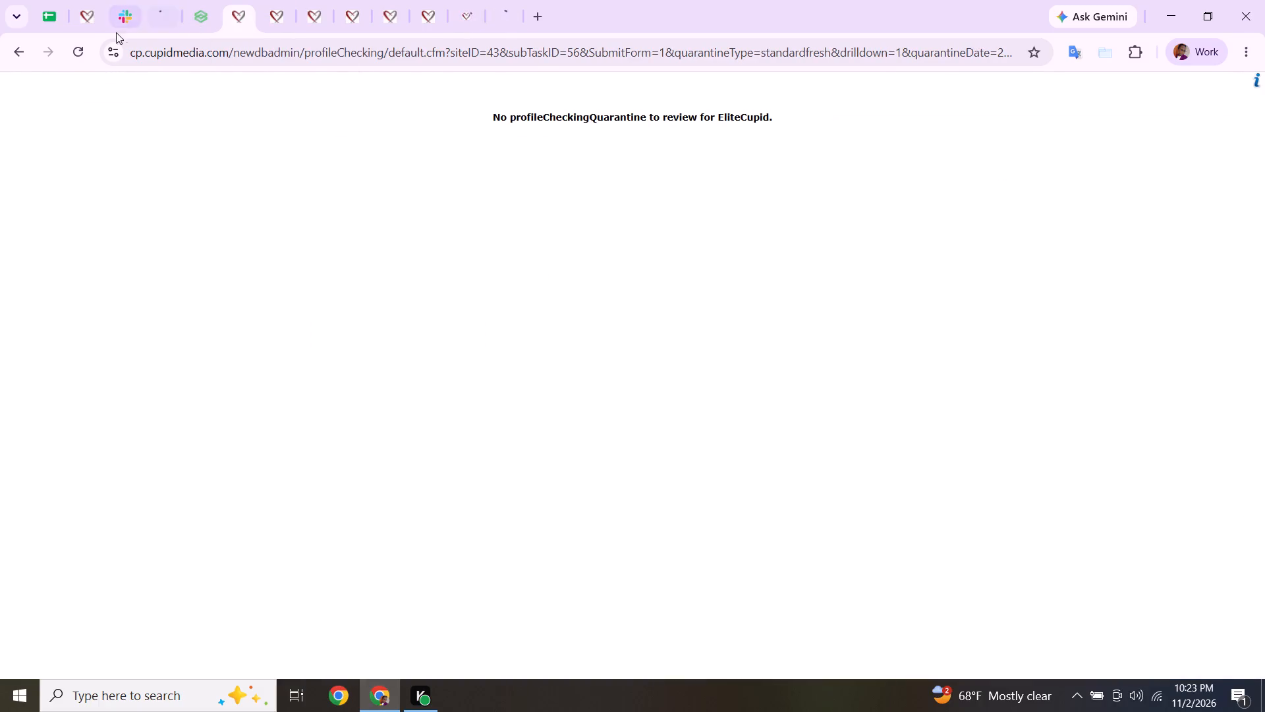
{"action": "left_click", "coordinate": [74, 53]}
{"action": "left_click", "coordinate": [698, 192]}
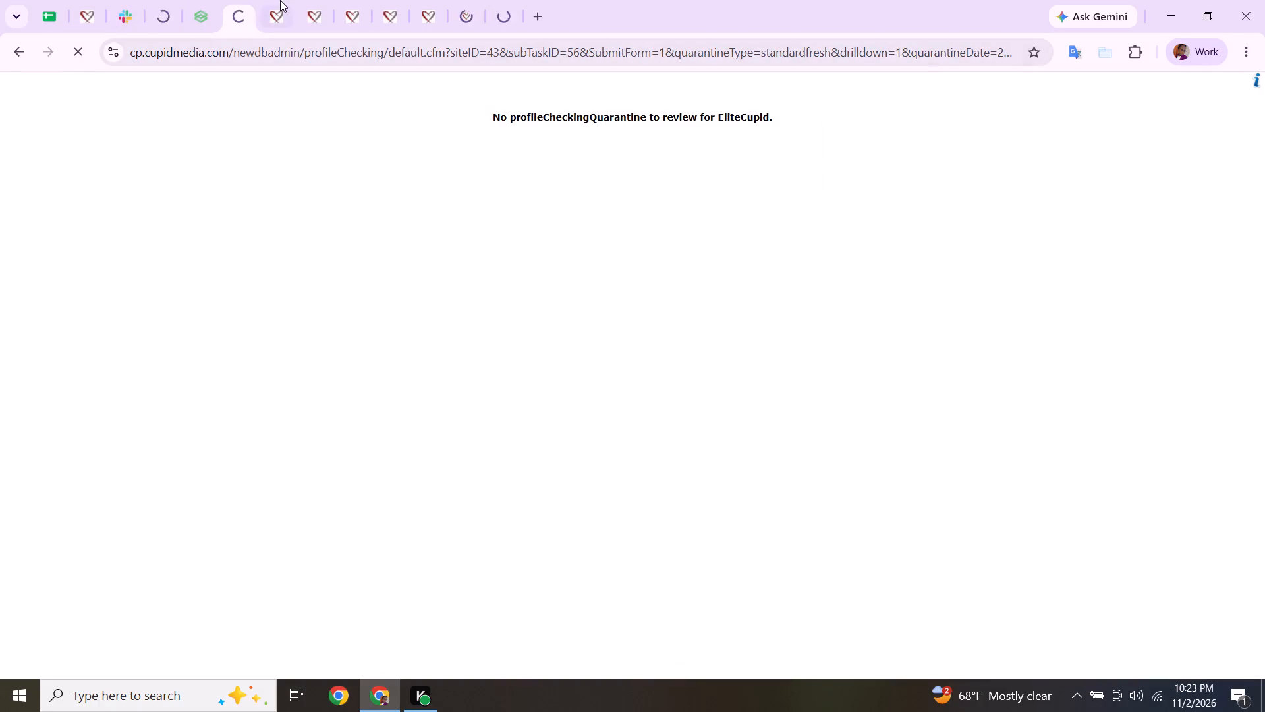
{"action": "left_click", "coordinate": [283, 0]}
{"action": "left_click", "coordinate": [85, 47]}
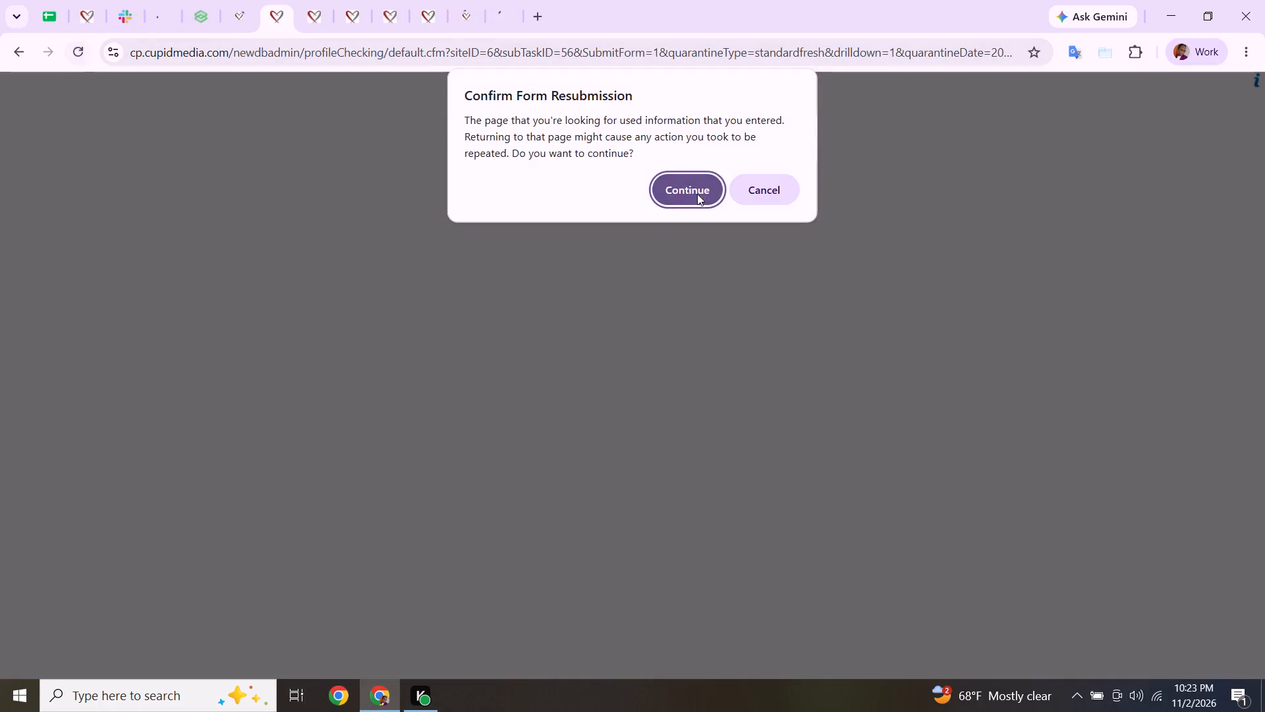
{"action": "left_click", "coordinate": [696, 194]}
{"action": "left_click", "coordinate": [313, 1]}
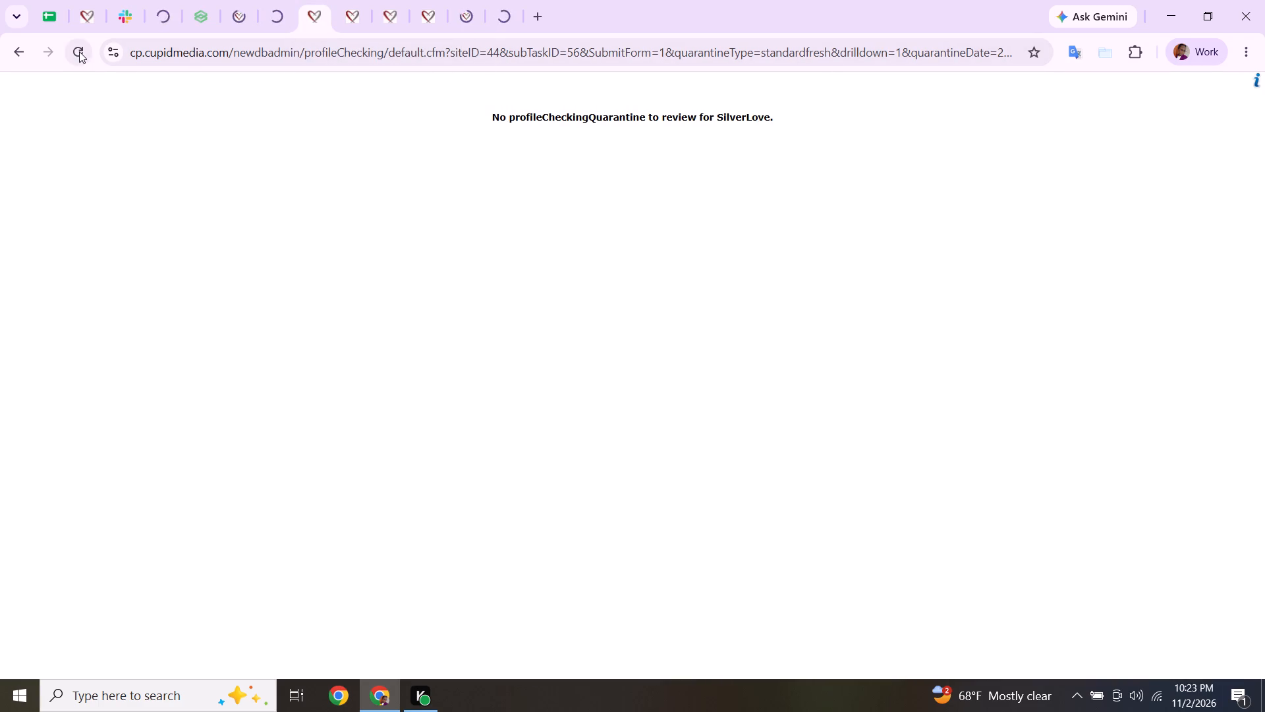
{"action": "left_click", "coordinate": [79, 51]}
{"action": "left_click", "coordinate": [689, 195]}
Reload the quarantine queues for BrazilCupid, IndonesianCupid and PinkCupid, allowing each form resubmission.
{"action": "left_click", "coordinate": [362, 0]}
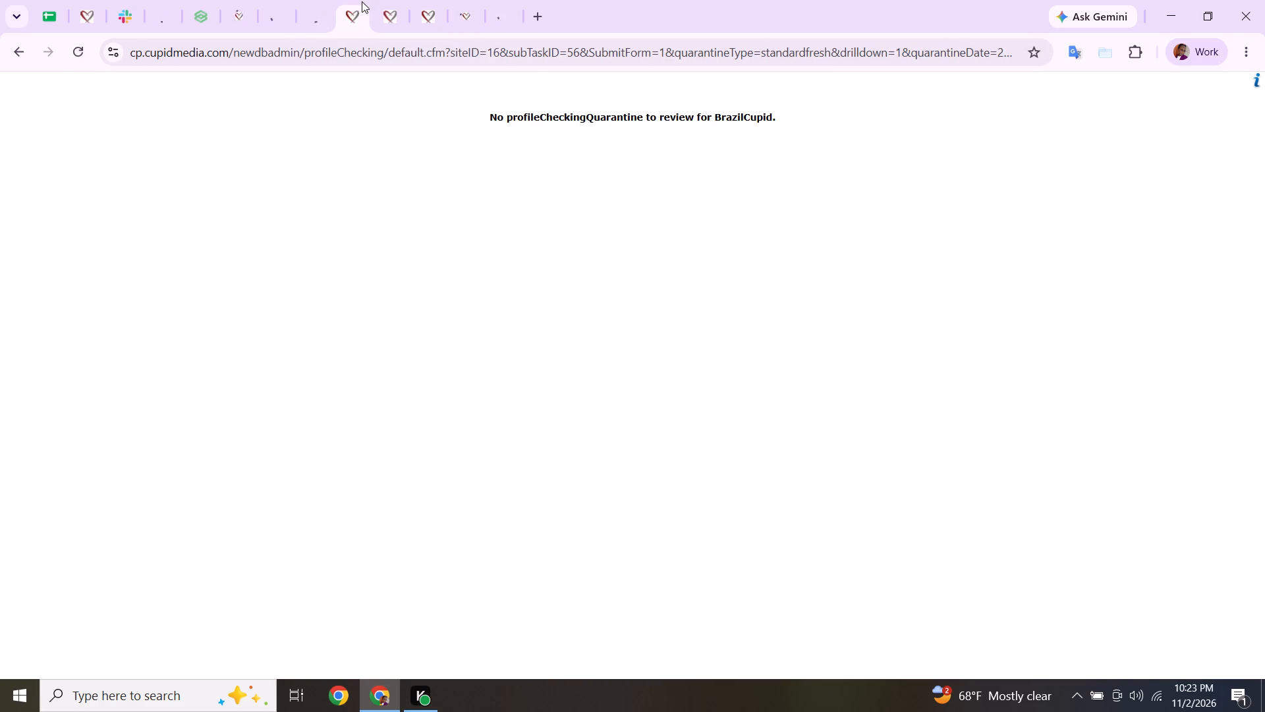
{"action": "left_click", "coordinate": [82, 48]}
{"action": "left_click", "coordinate": [680, 191]}
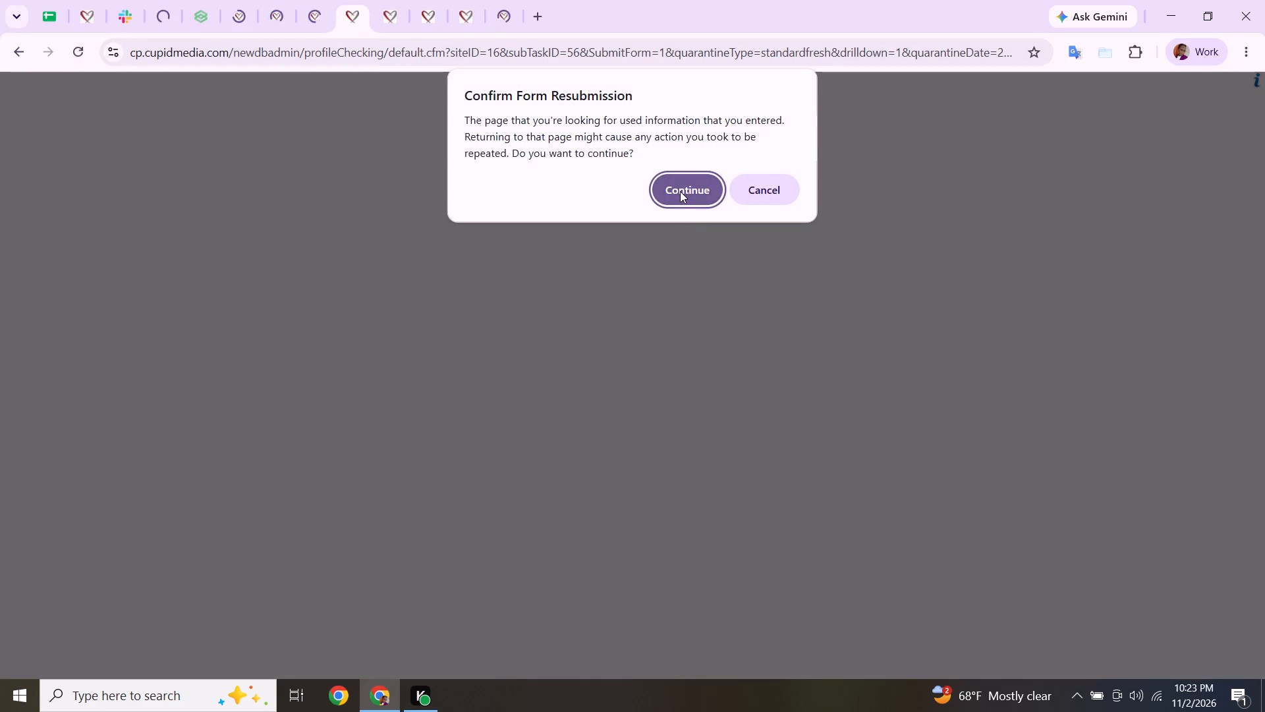
{"action": "left_click", "coordinate": [389, 11]}
{"action": "left_click", "coordinate": [76, 55]}
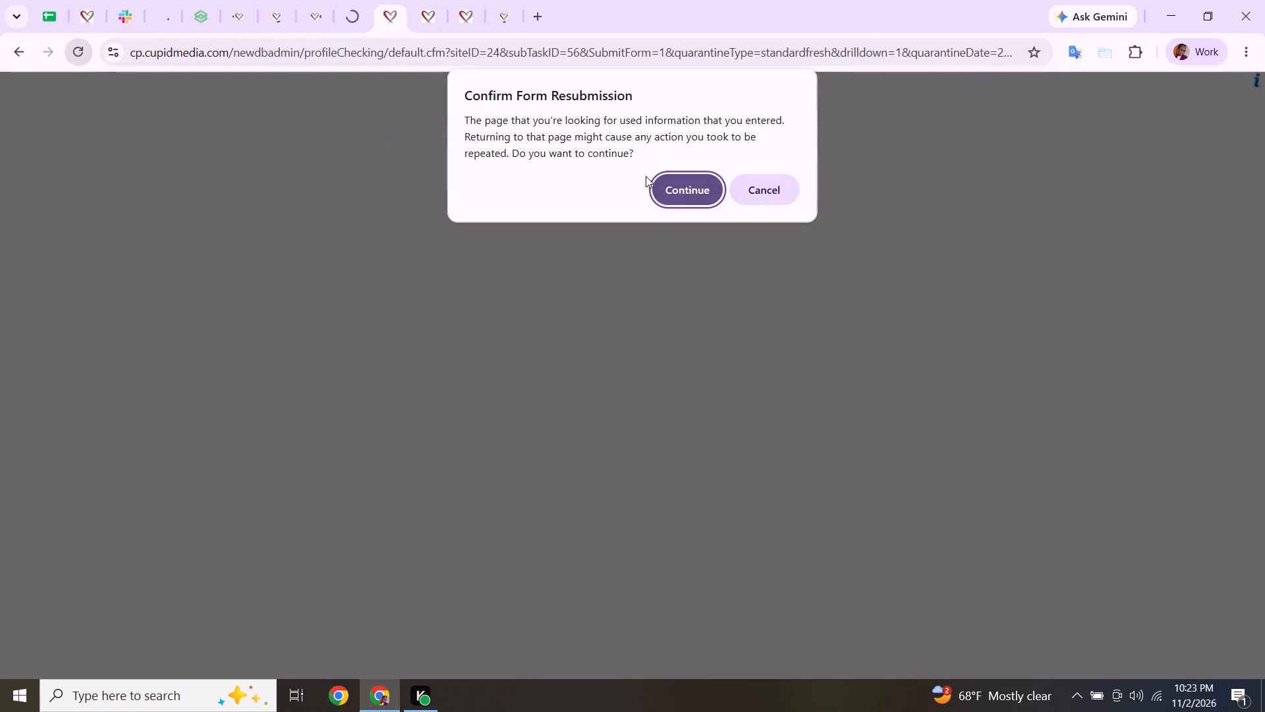
{"action": "left_click", "coordinate": [690, 193]}
{"action": "left_click", "coordinate": [425, 7]}
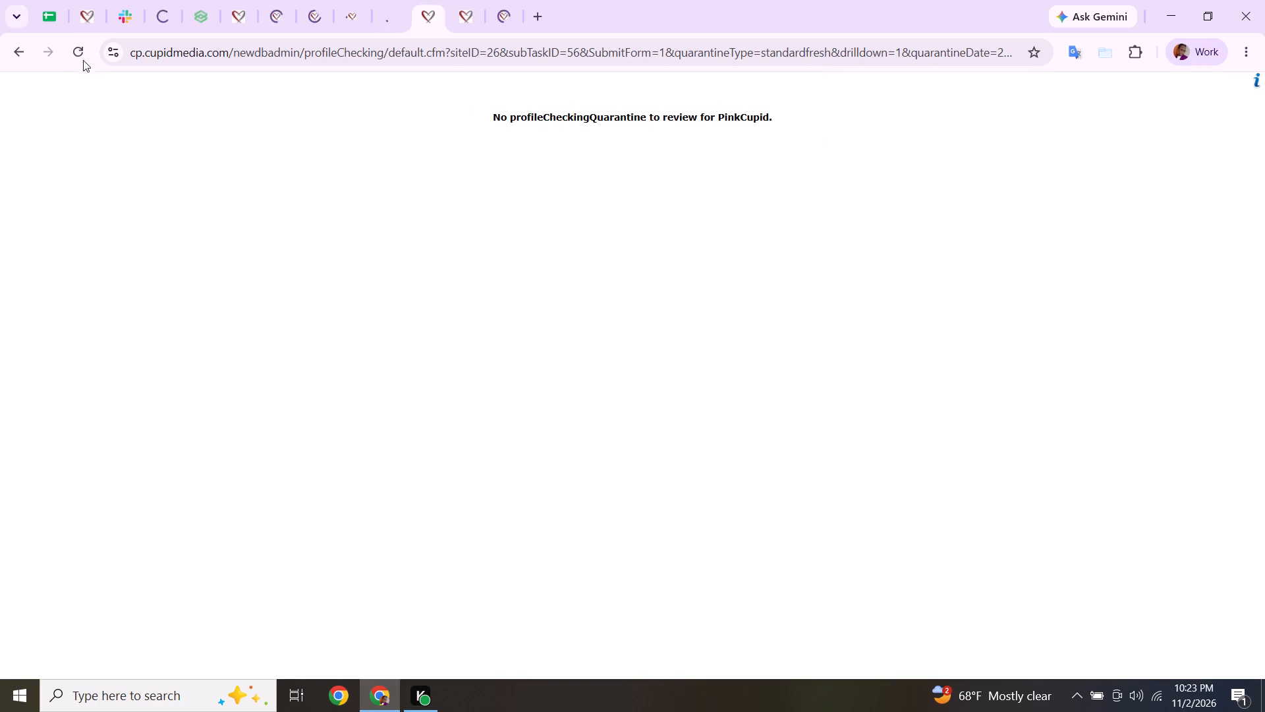
{"action": "left_click", "coordinate": [78, 49]}
{"action": "left_click", "coordinate": [704, 194]}
Paste the note "scammer email format" into Laura's entry in the LatinAmericanCupid quarantine queue.
{"action": "left_click", "coordinate": [463, 0]}
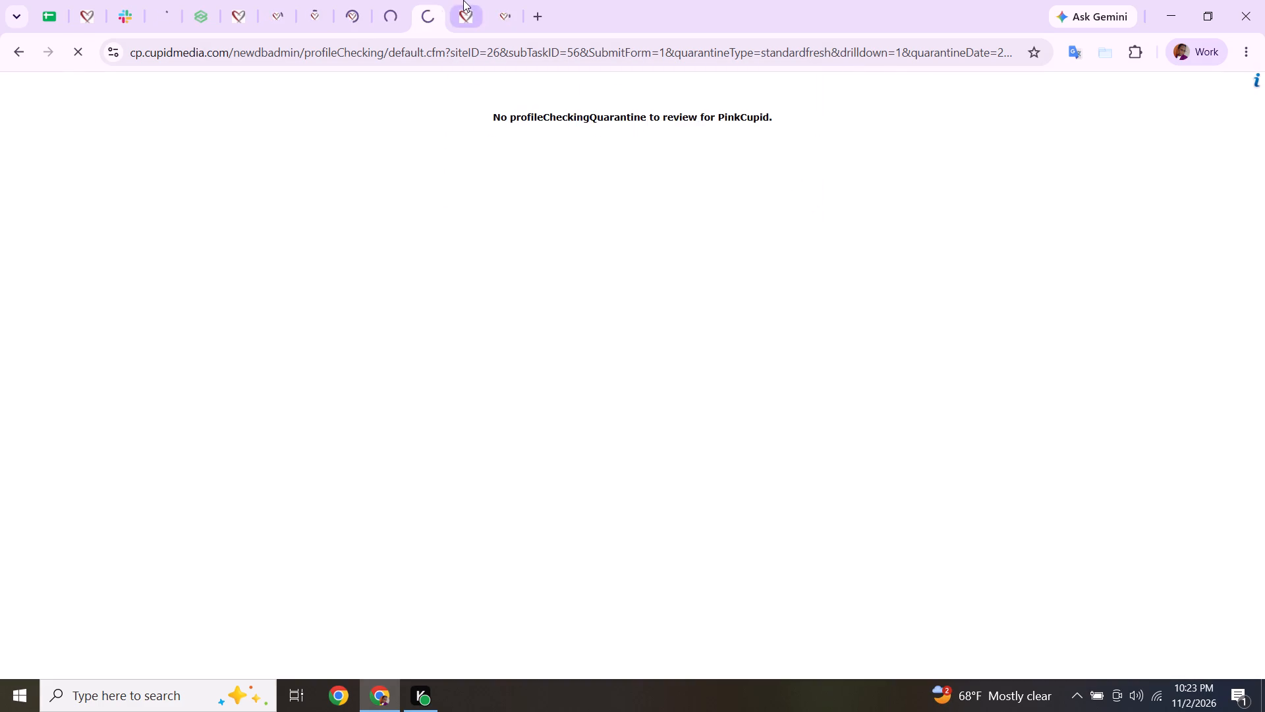
{"action": "scroll", "coordinate": [547, 283], "scroll_direction": "down", "scroll_amount": 2}
{"action": "left_click", "coordinate": [295, 268]}
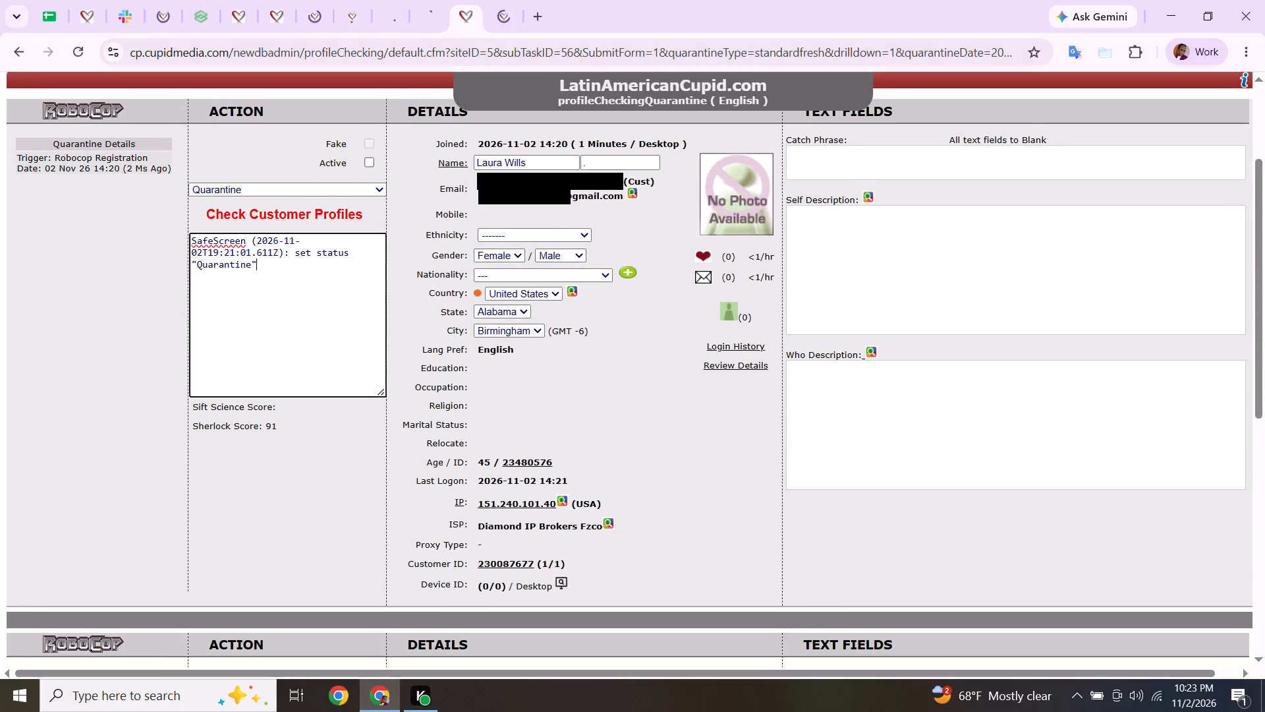
{"action": "key", "text": "Return"}
{"action": "key", "text": "Return"}
{"action": "right_click", "coordinate": [252, 312]}
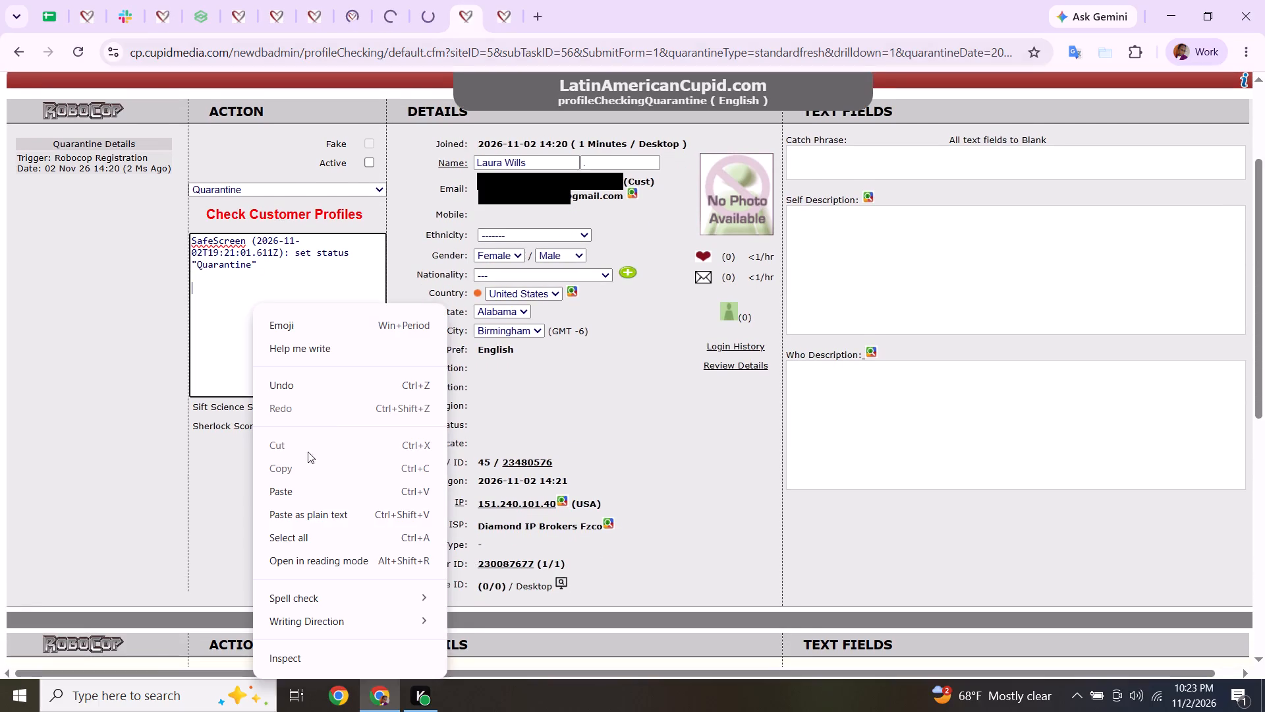
{"action": "left_click", "coordinate": [295, 496]}
Add the note "junk email" to ariana's entry and submit the LatinAmericanCupid quarantine queue.
{"action": "scroll", "coordinate": [546, 401], "scroll_direction": "down", "scroll_amount": 7}
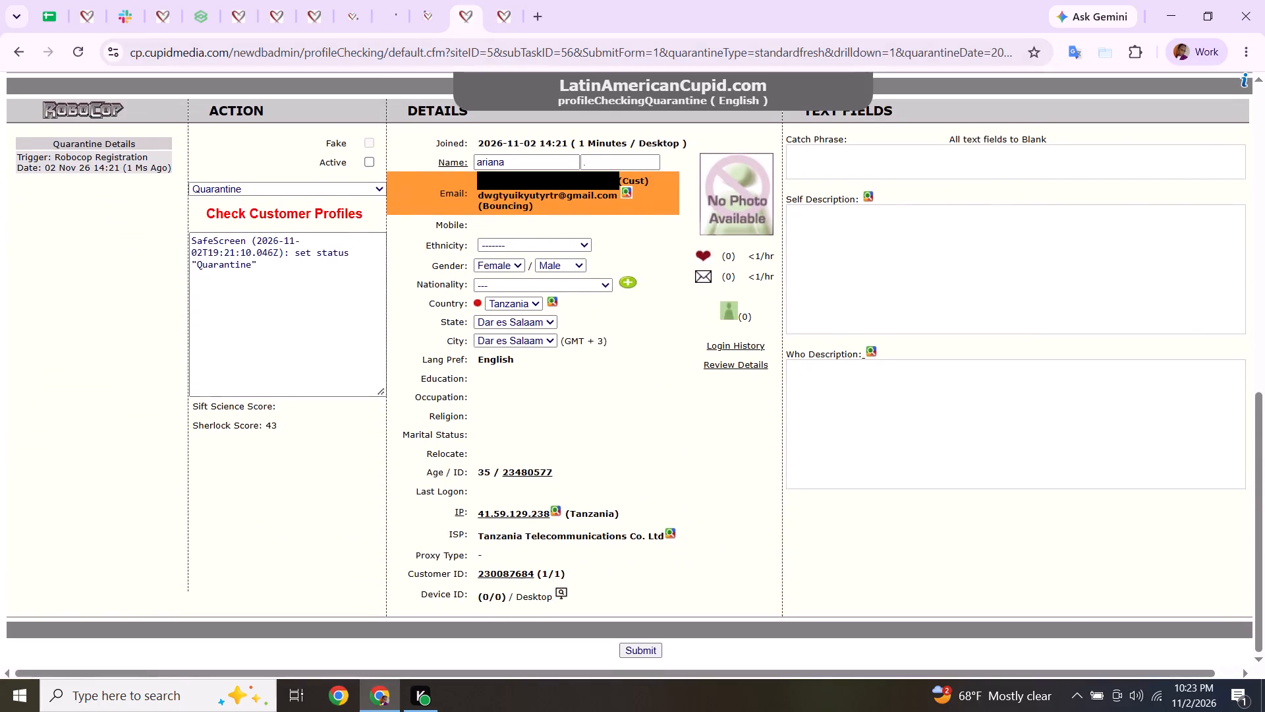
{"action": "left_click", "coordinate": [283, 283]}
{"action": "key", "text": "Return"}
{"action": "key", "text": "Return"}
{"action": "type", "text": "junk email"}
{"action": "key", "text": "space"}
{"action": "scroll", "coordinate": [378, 317], "scroll_direction": "down", "scroll_amount": 5}
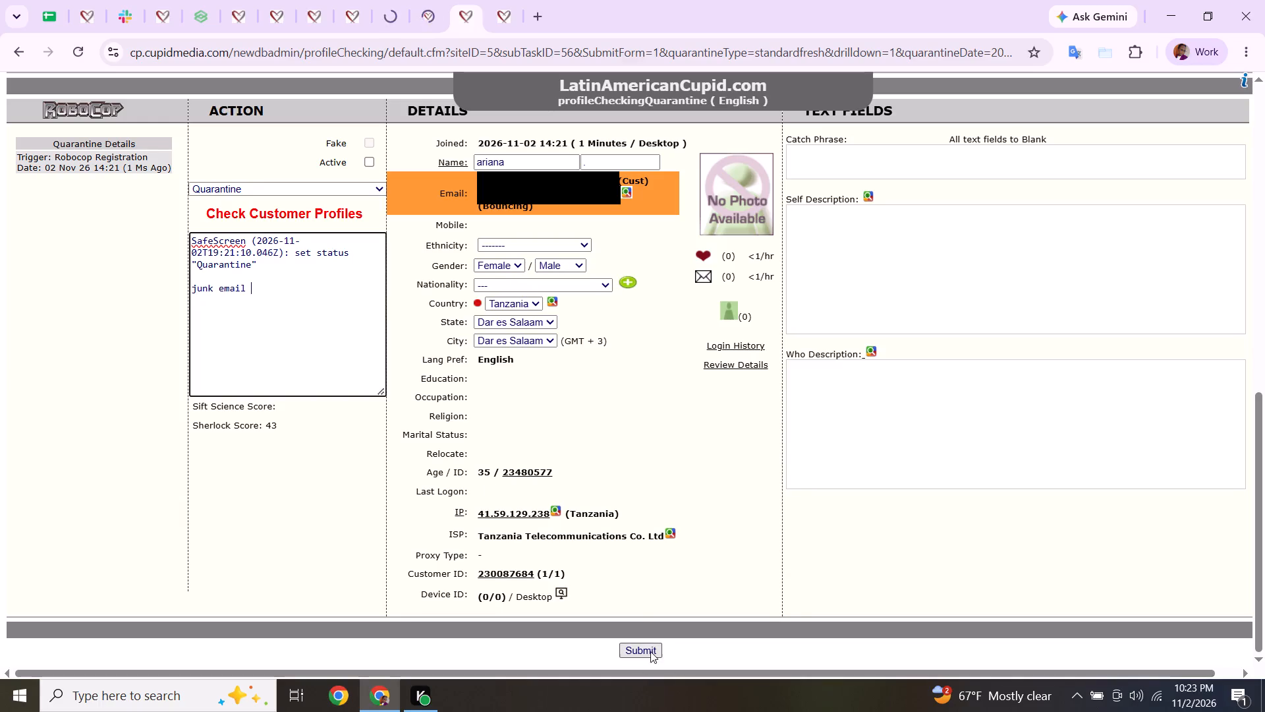
{"action": "left_click", "coordinate": [650, 649]}
Check the ThaiCupid quarantine queue and reload the quarantine overview of all sites.
{"action": "left_click", "coordinate": [513, 13]}
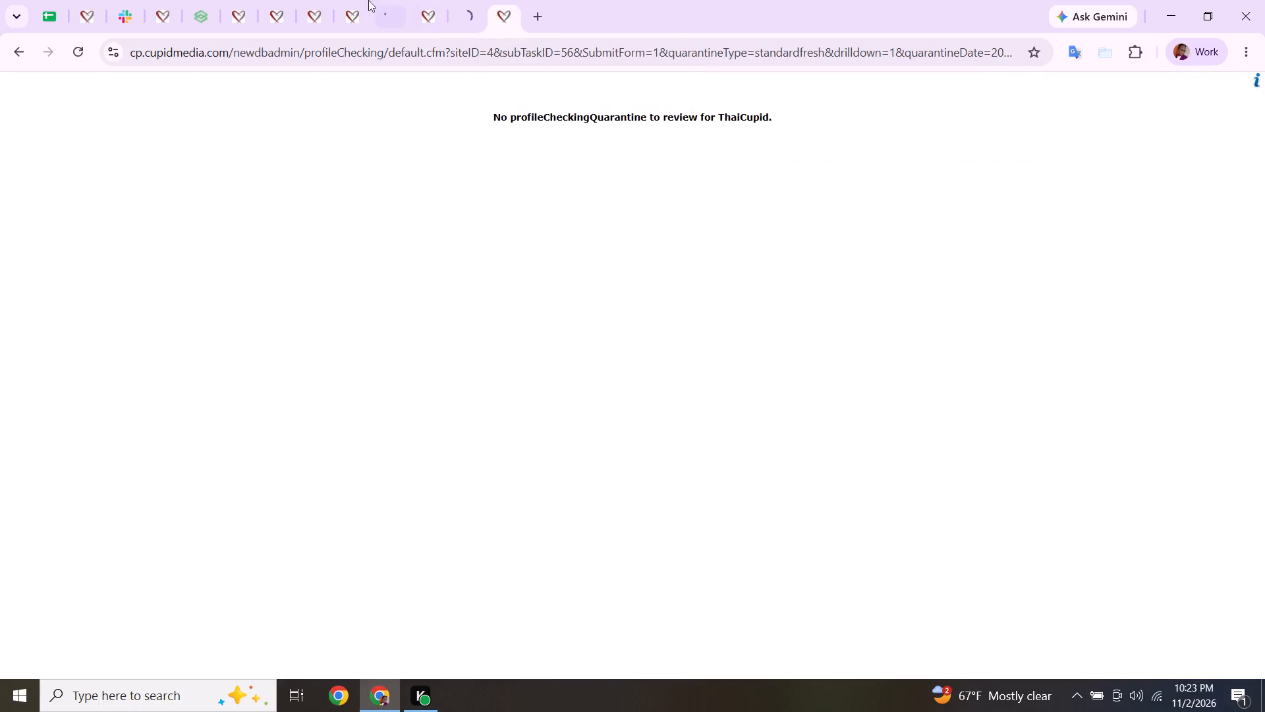
{"action": "left_click", "coordinate": [166, 1]}
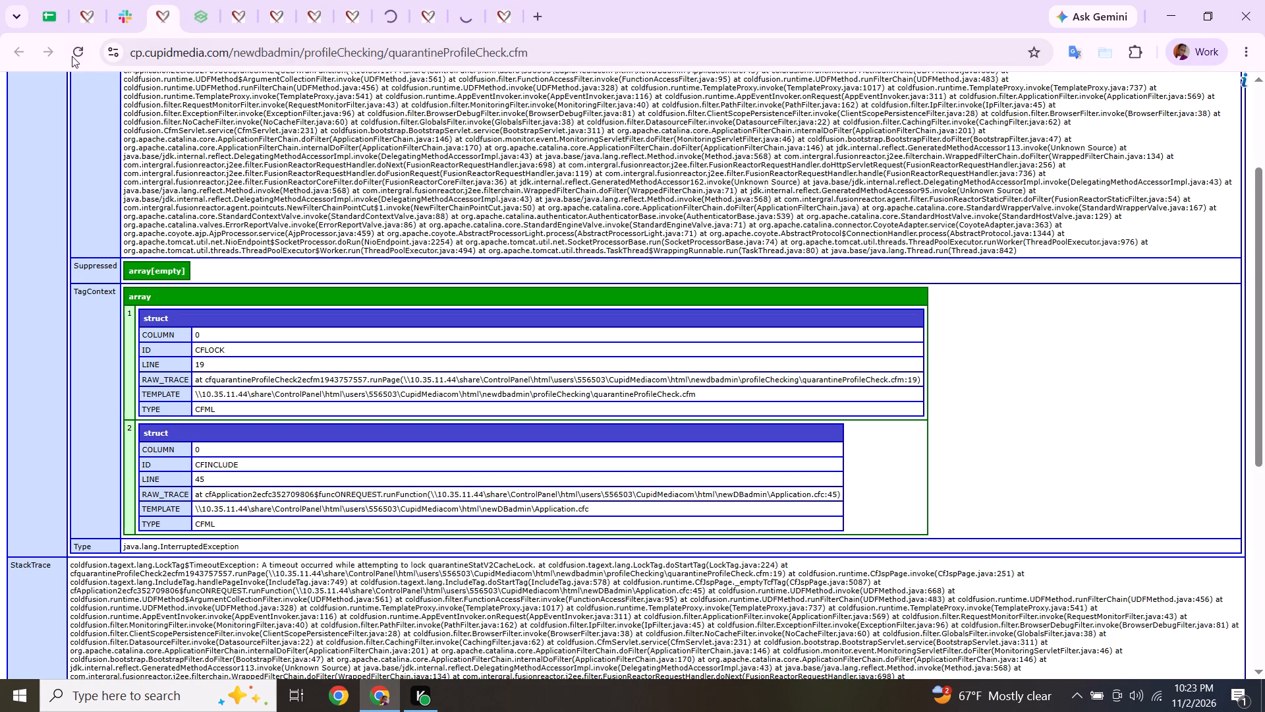
{"action": "left_click", "coordinate": [72, 56]}
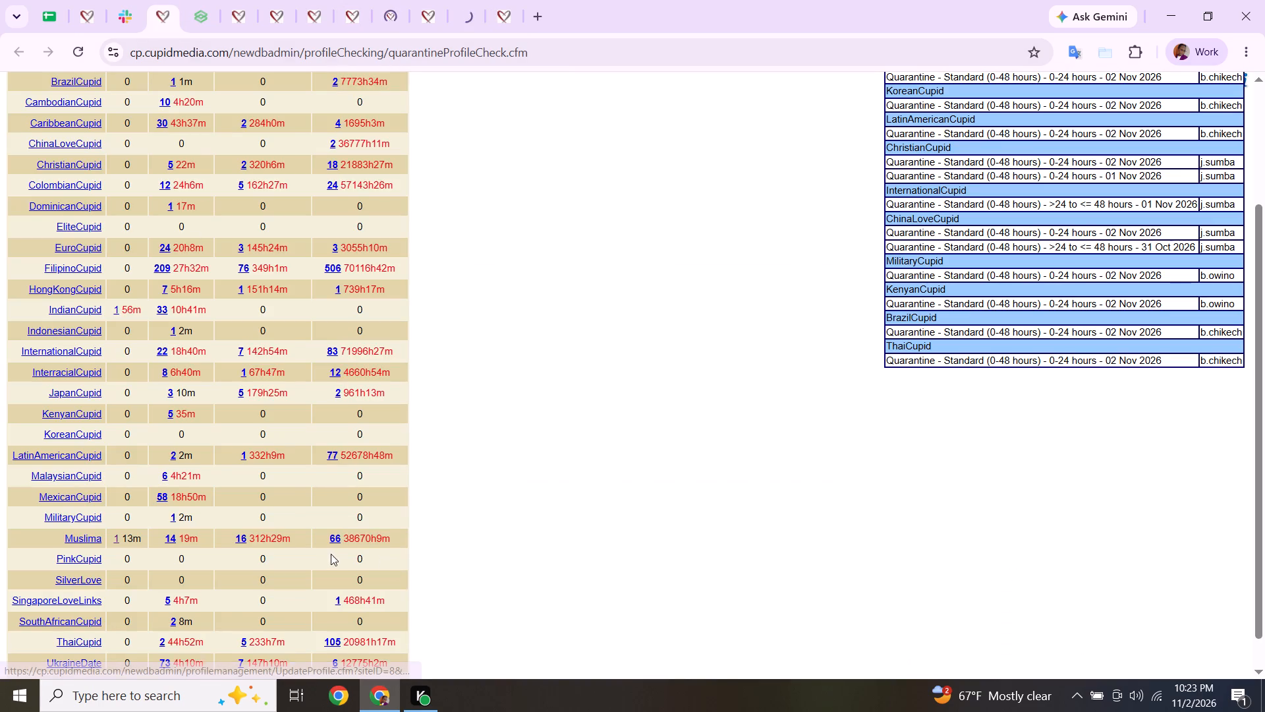
Open ThaiCupid's early-backlog (3-14 days) quarantine queues for October 29, 26, 25 and 23, 2026.
{"action": "left_click", "coordinate": [243, 641]}
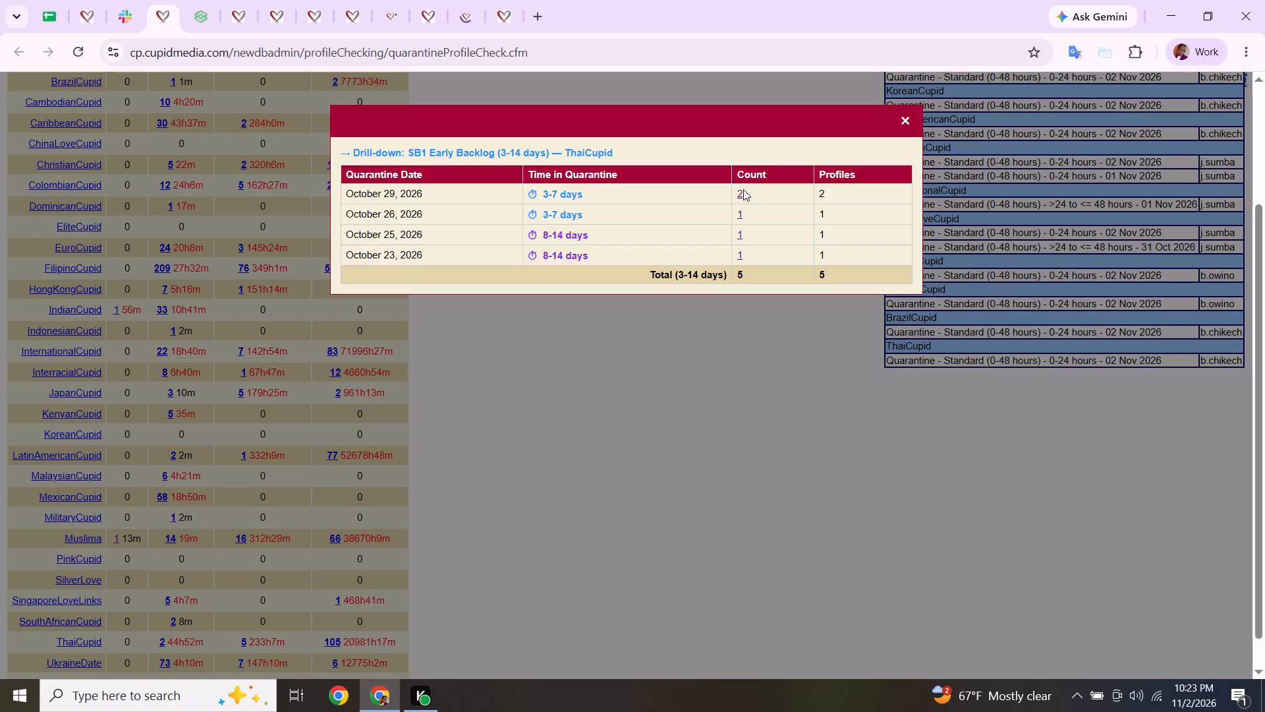
{"action": "left_click", "coordinate": [741, 191]}
{"action": "left_click", "coordinate": [741, 214]}
{"action": "left_click", "coordinate": [741, 235]}
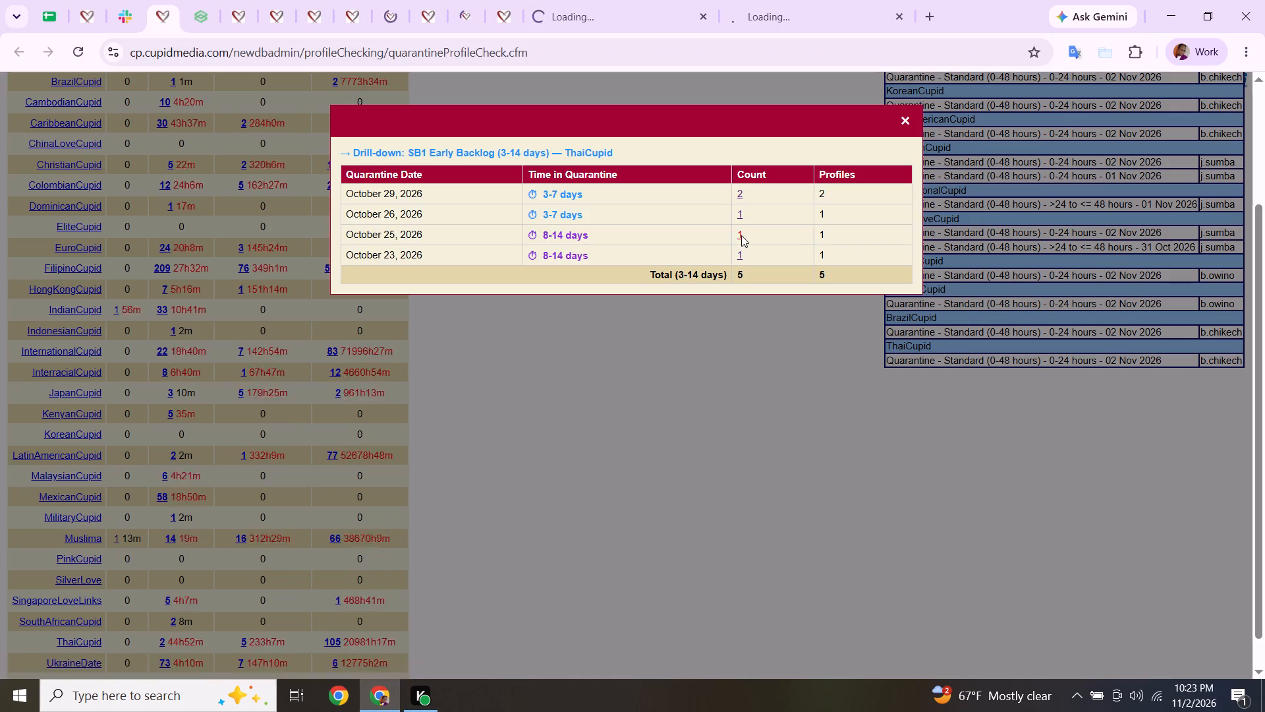
{"action": "left_click", "coordinate": [741, 254]}
{"action": "left_click", "coordinate": [904, 119]}
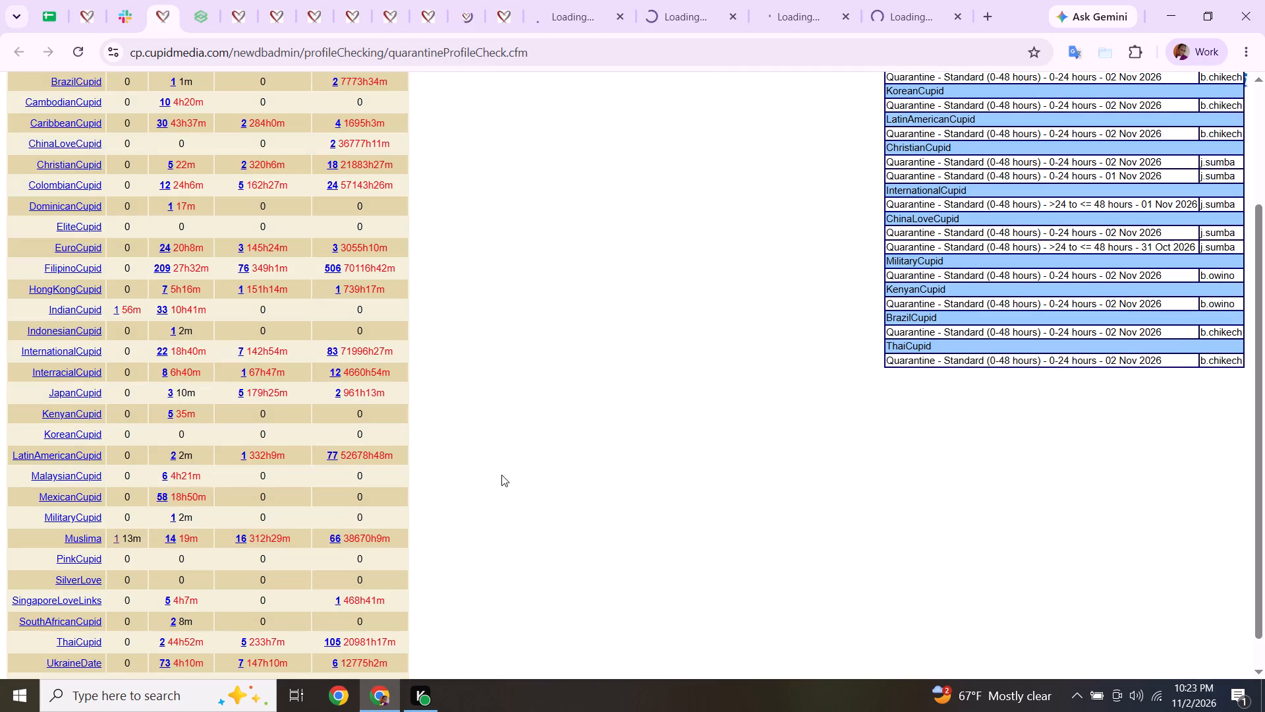
Open LatinAmericanCupid's early-backlog (3-14 days) quarantine queue for October 19, 2026.
{"action": "left_click", "coordinate": [244, 455]}
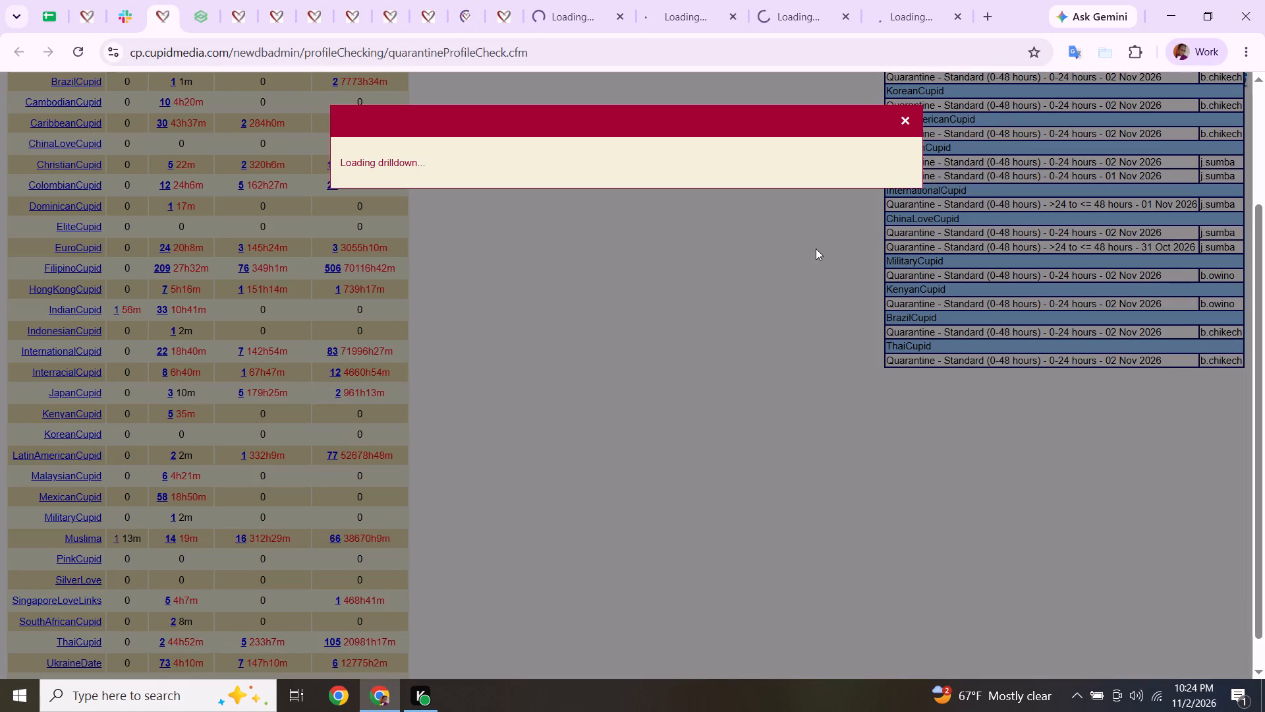
{"action": "left_click", "coordinate": [740, 192]}
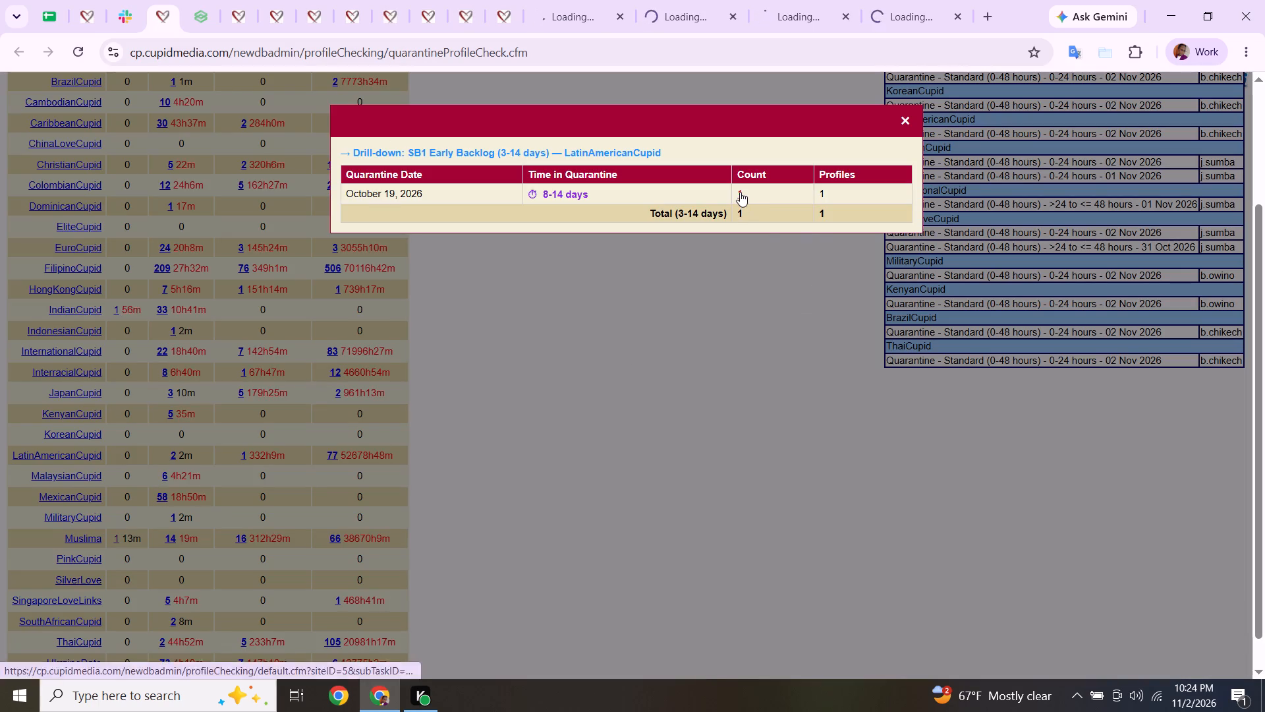
{"action": "left_click", "coordinate": [903, 116]}
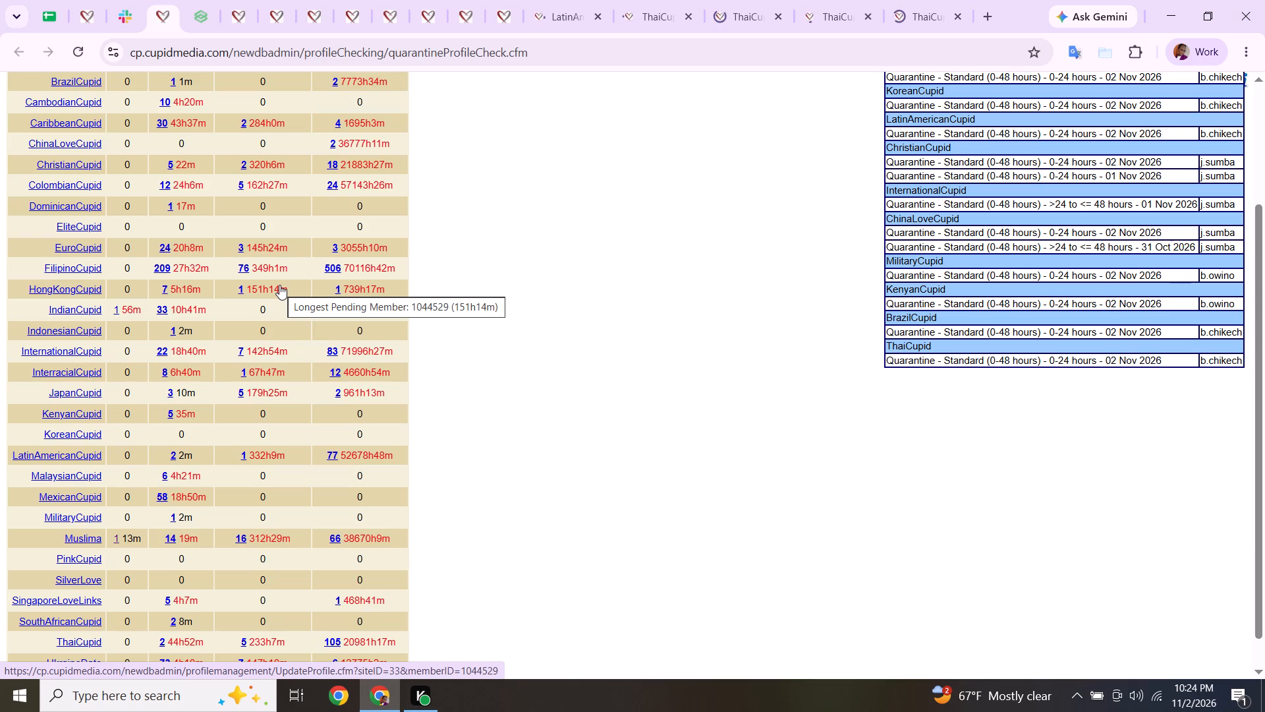
Open BrazilCupid's aged-backlog quarantine queue for profiles held 120+ days.
{"action": "left_click", "coordinate": [335, 82]}
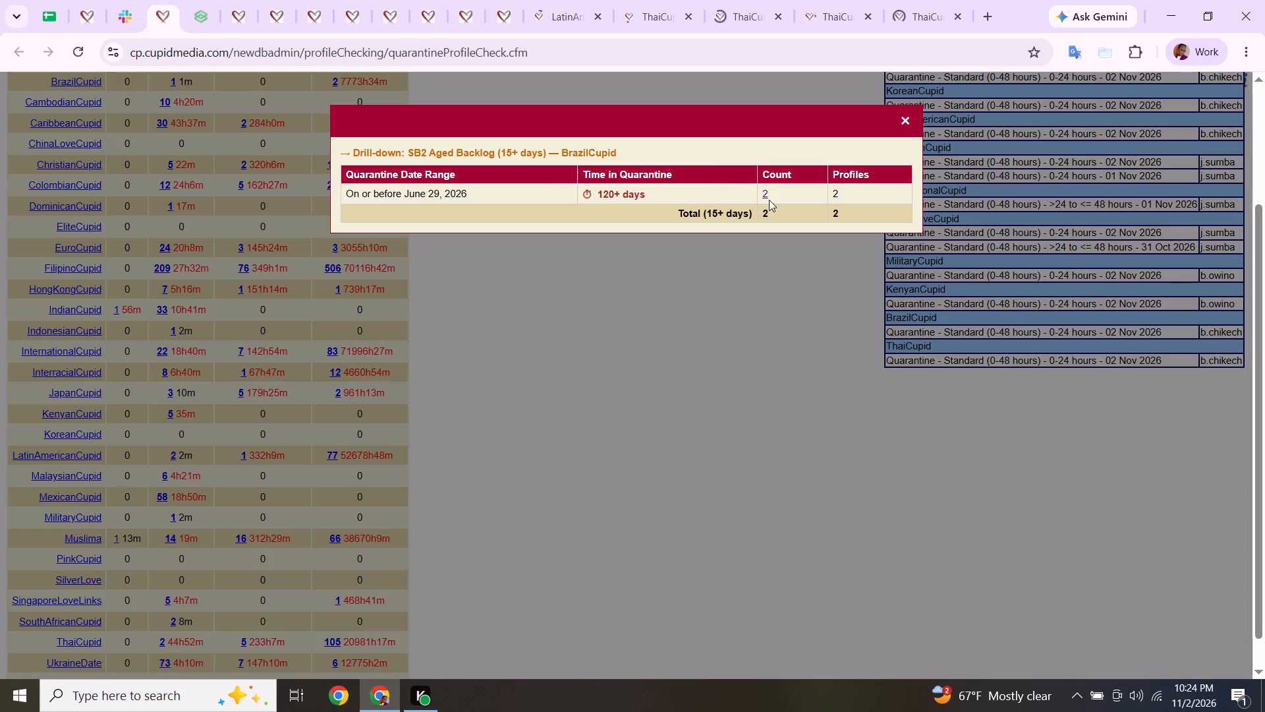
{"action": "left_click", "coordinate": [768, 194]}
{"action": "left_click", "coordinate": [907, 119]}
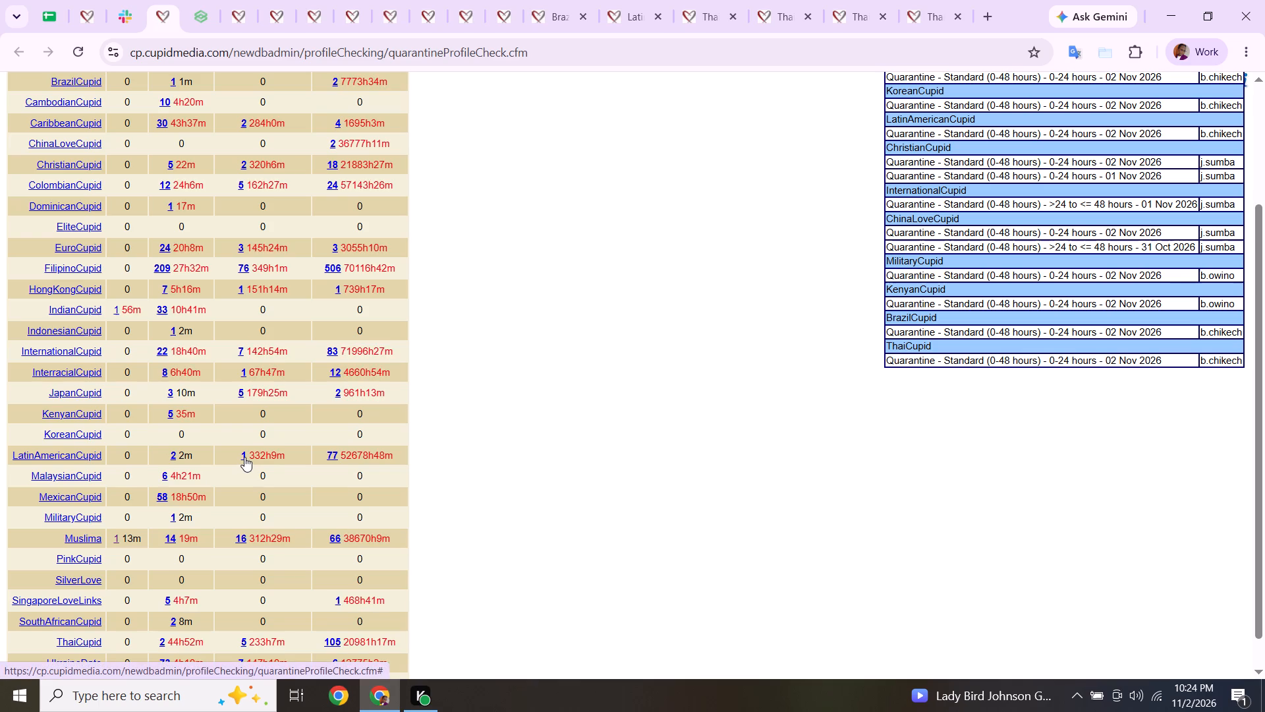
Open LatinAmericanCupid's aged-backlog quarantine queues for 31-60, 61-90 and 91-120 days.
{"action": "left_click", "coordinate": [333, 455]}
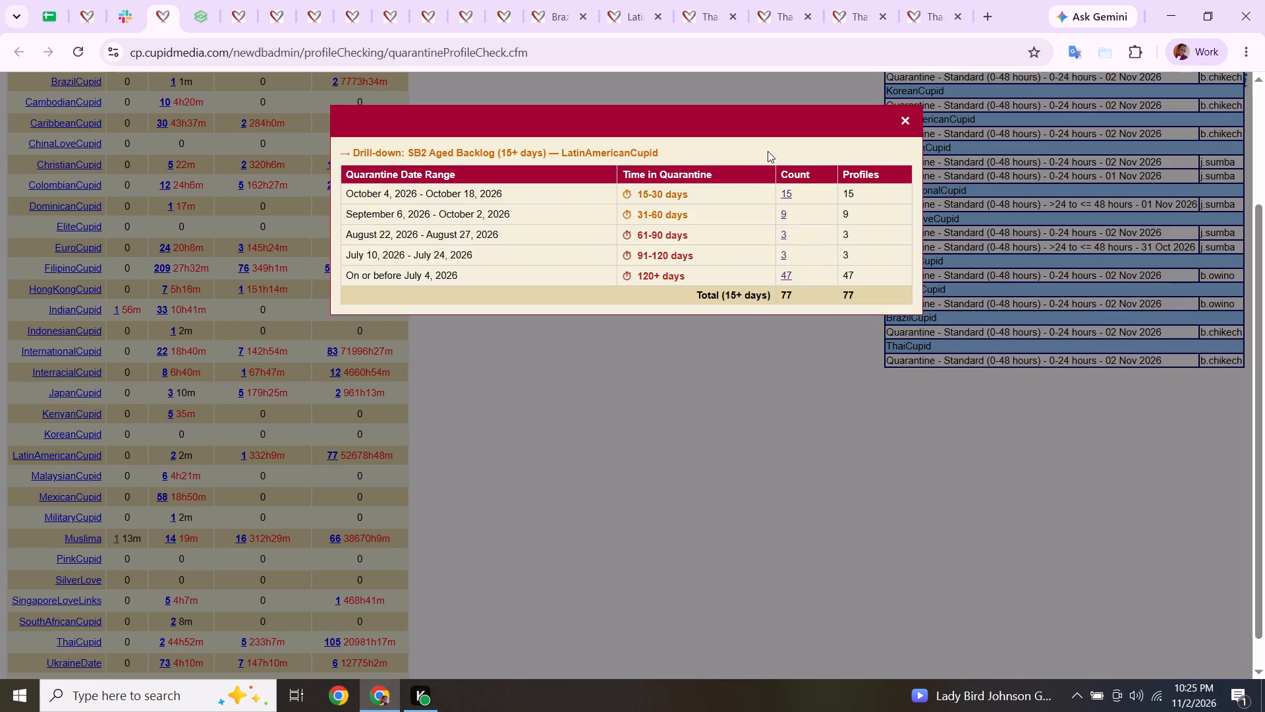
{"action": "left_click", "coordinate": [784, 214]}
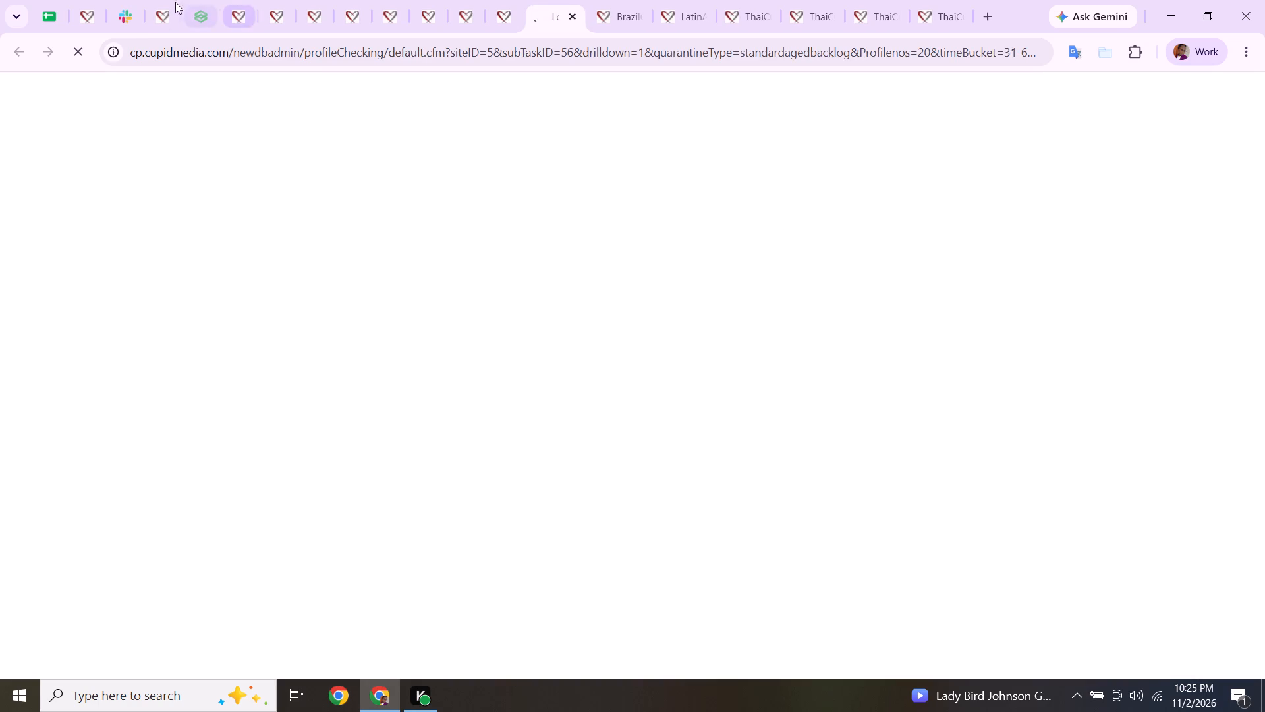
{"action": "left_click", "coordinate": [161, 7]}
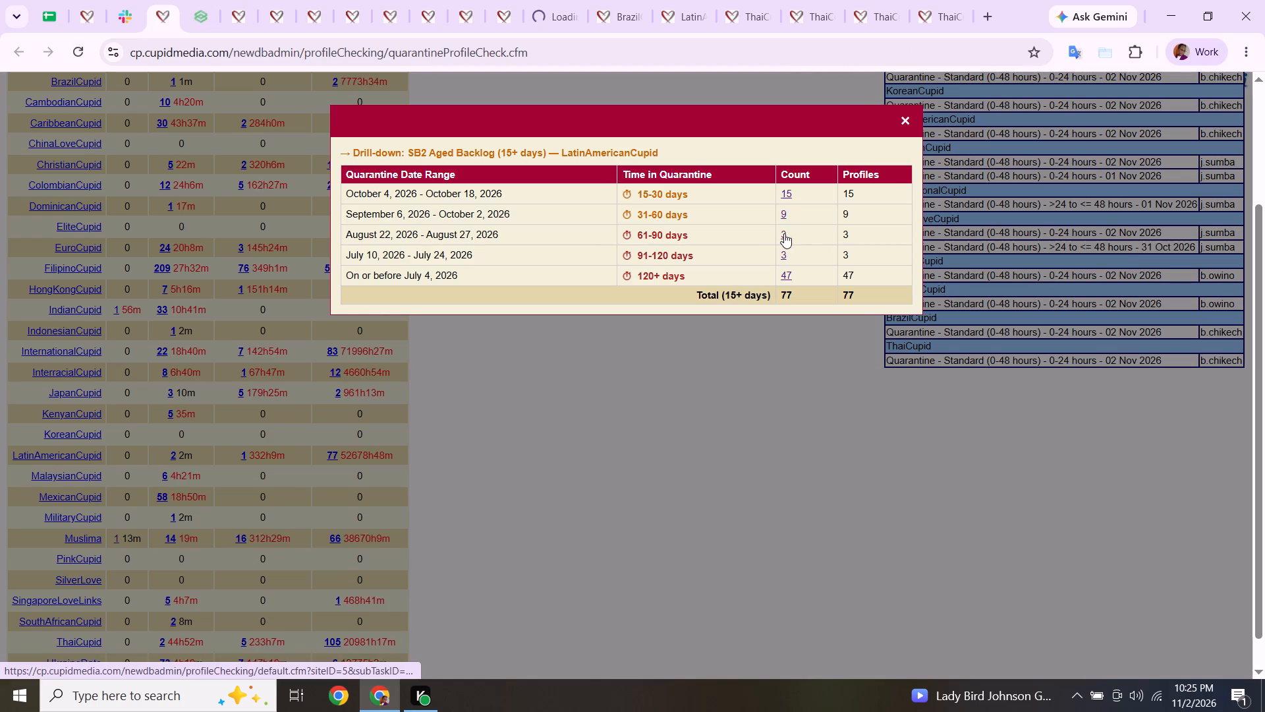
{"action": "left_click", "coordinate": [784, 233]}
{"action": "left_click", "coordinate": [783, 254]}
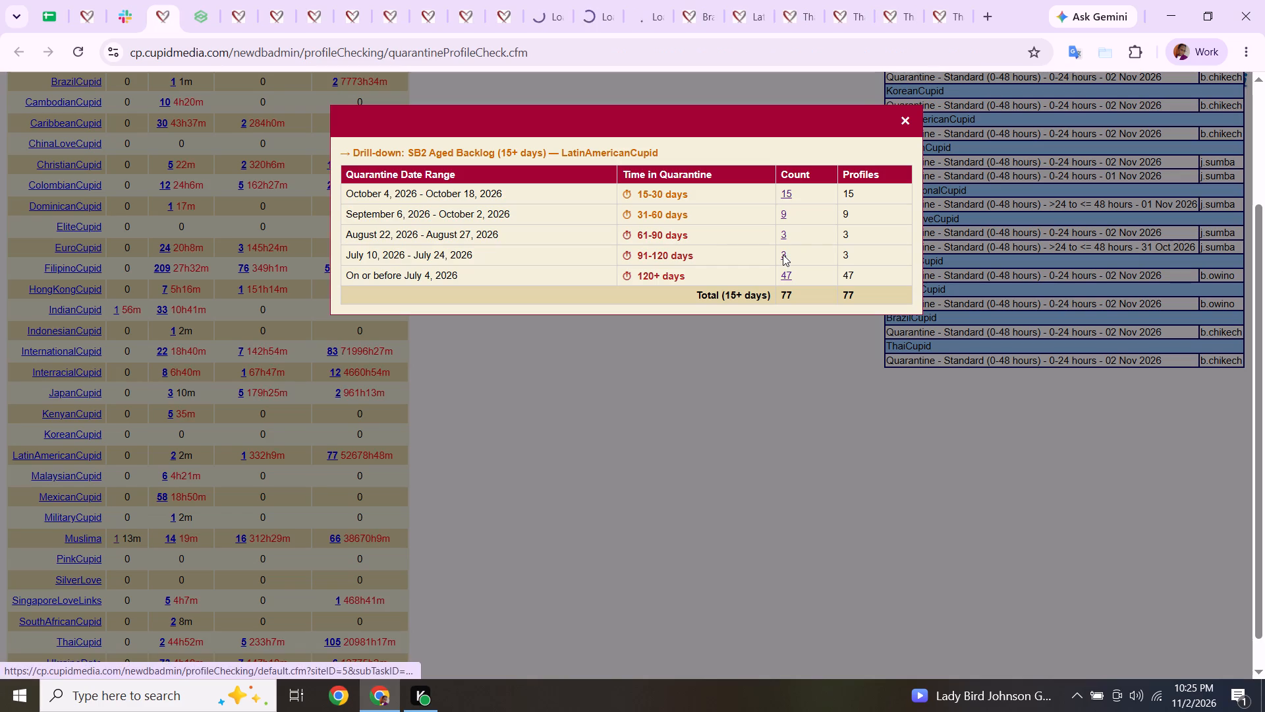
{"action": "left_click", "coordinate": [905, 116]}
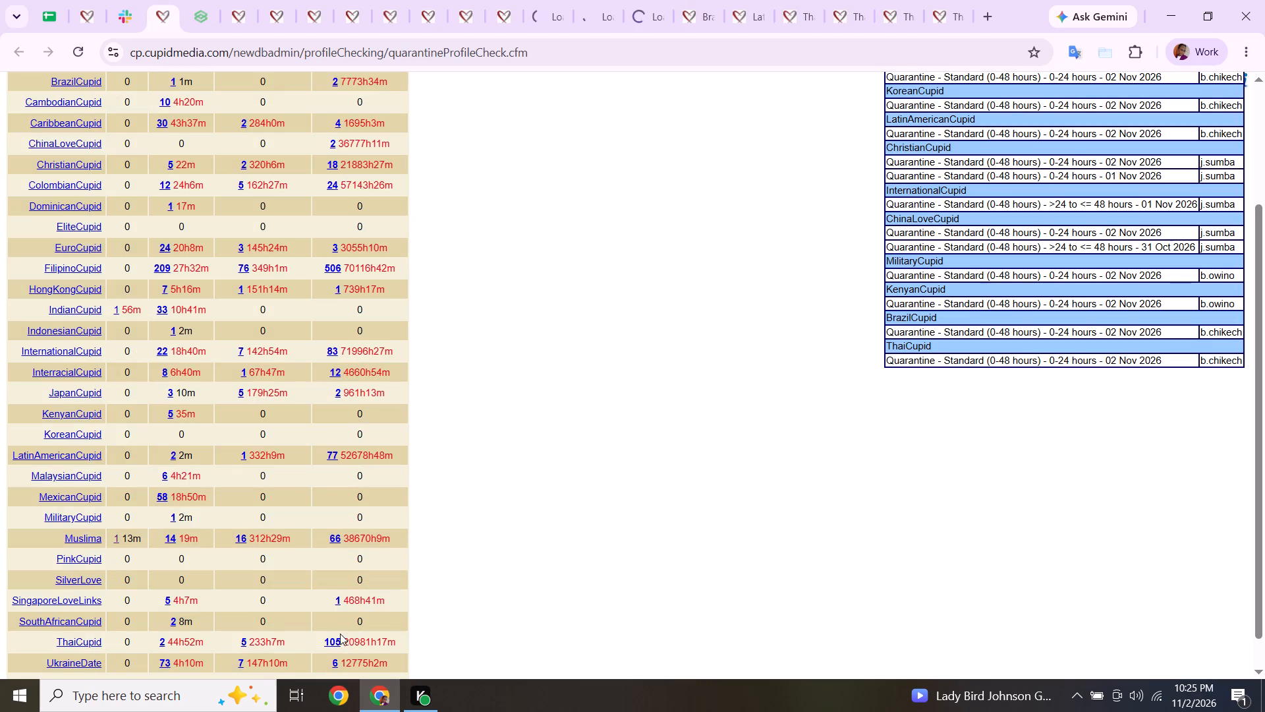
Open ThaiCupid's aged-backlog quarantine queues for 61-90 and 91-120 days.
{"action": "left_click", "coordinate": [327, 642]}
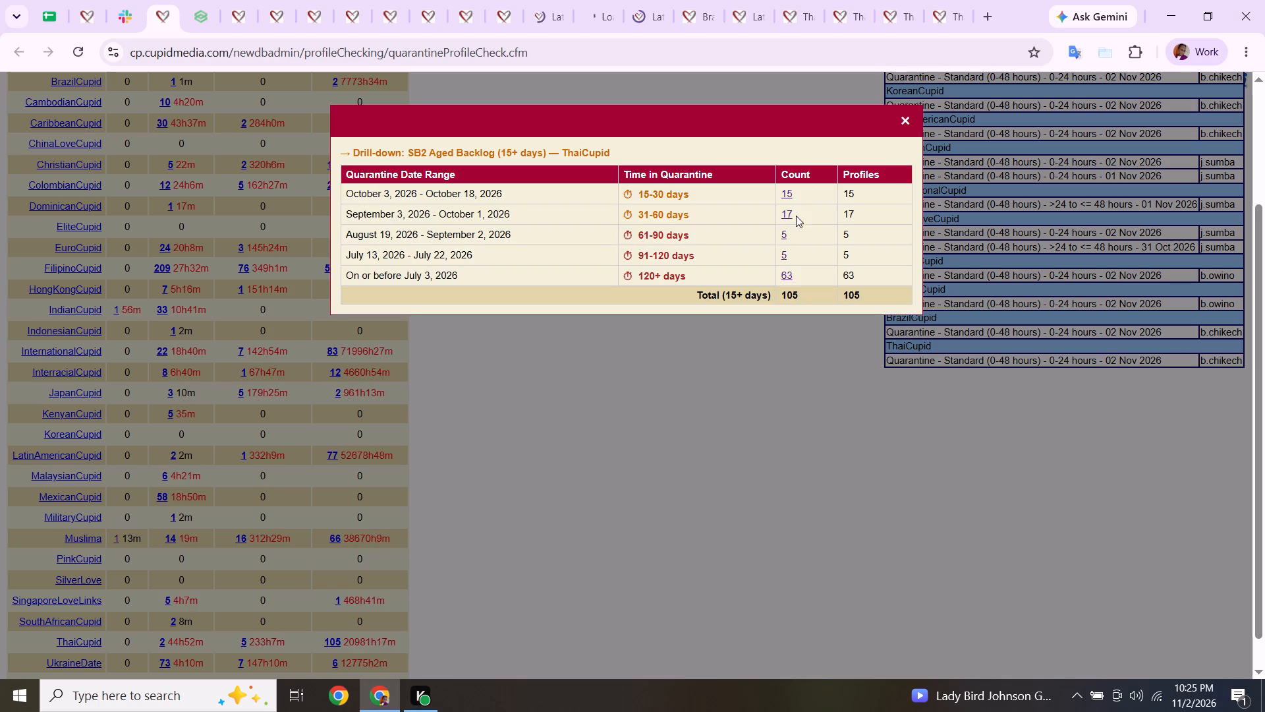
{"action": "left_click", "coordinate": [783, 233]}
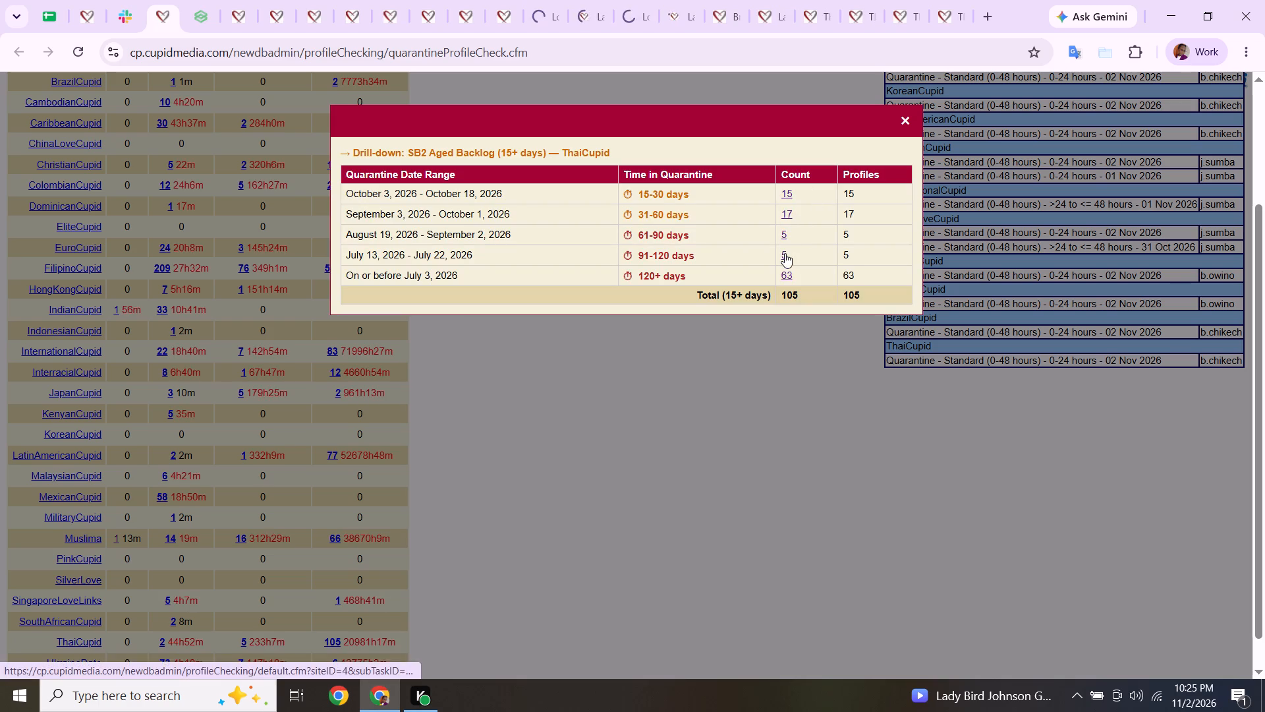
{"action": "left_click", "coordinate": [785, 253]}
{"action": "left_click", "coordinate": [909, 119]}
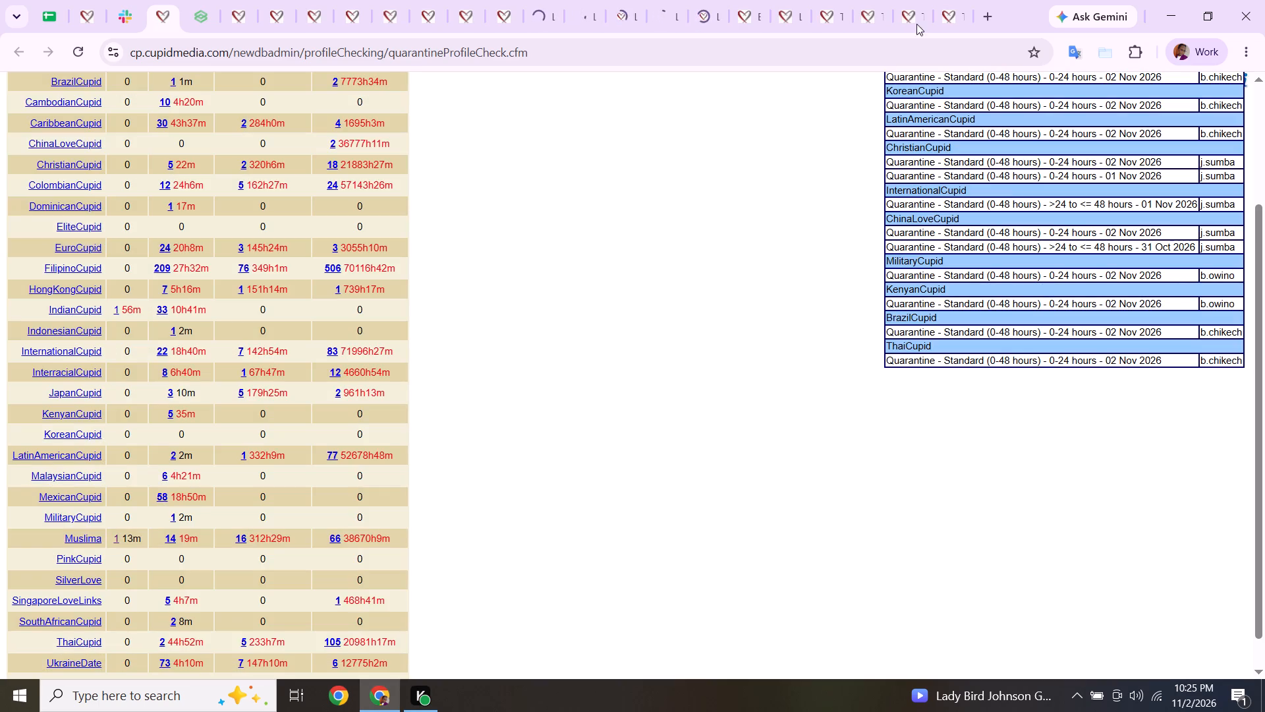
Mark Nam as Active in ThaiCupid's October 29 early-backlog queue.
{"action": "left_click", "coordinate": [947, 5]}
{"action": "scroll", "coordinate": [604, 331], "scroll_direction": "down", "scroll_amount": 1}
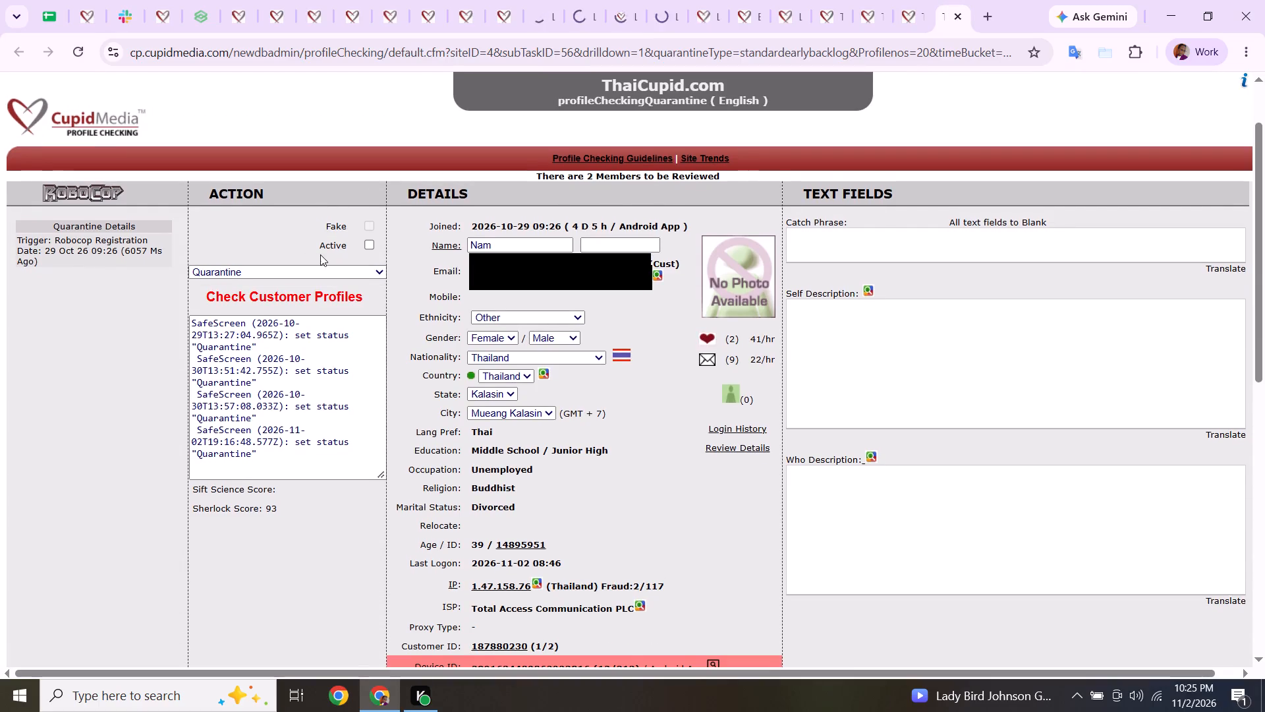
{"action": "left_click", "coordinate": [371, 247]}
{"action": "scroll", "coordinate": [481, 371], "scroll_direction": "down", "scroll_amount": 5}
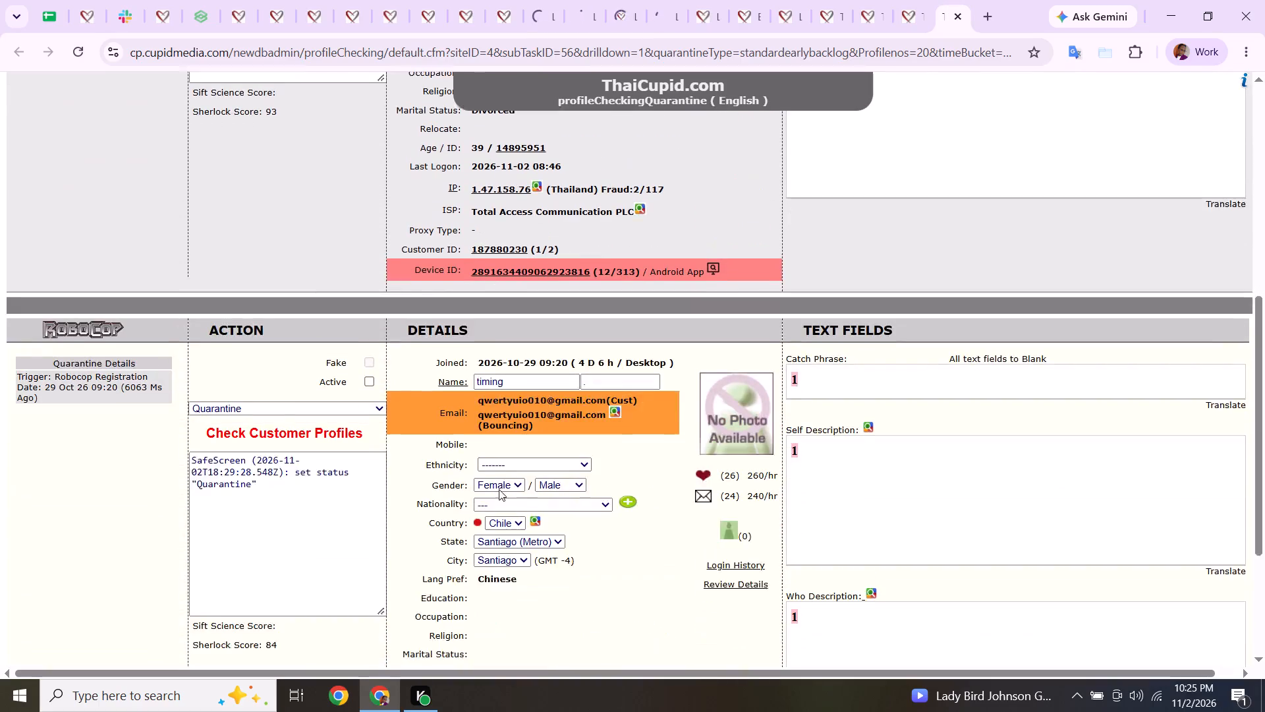
{"action": "scroll", "coordinate": [573, 398], "scroll_direction": "down", "scroll_amount": 3}
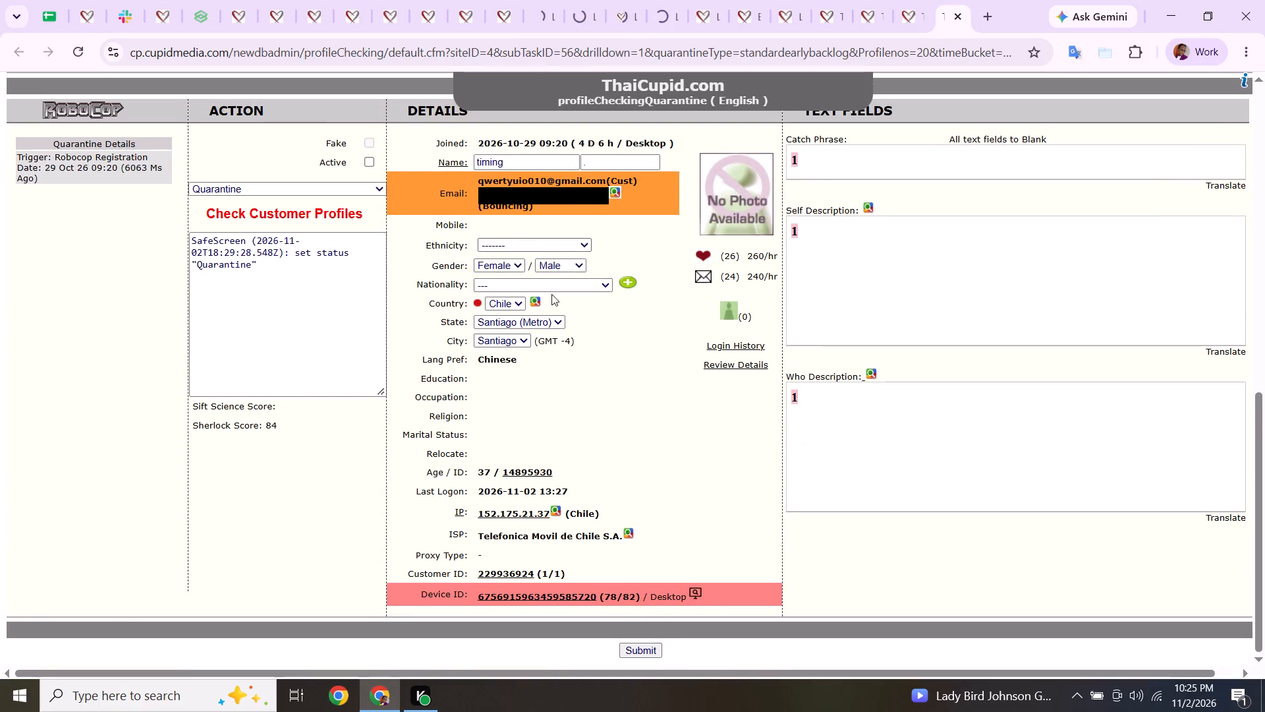
{"action": "left_click", "coordinate": [706, 278]}
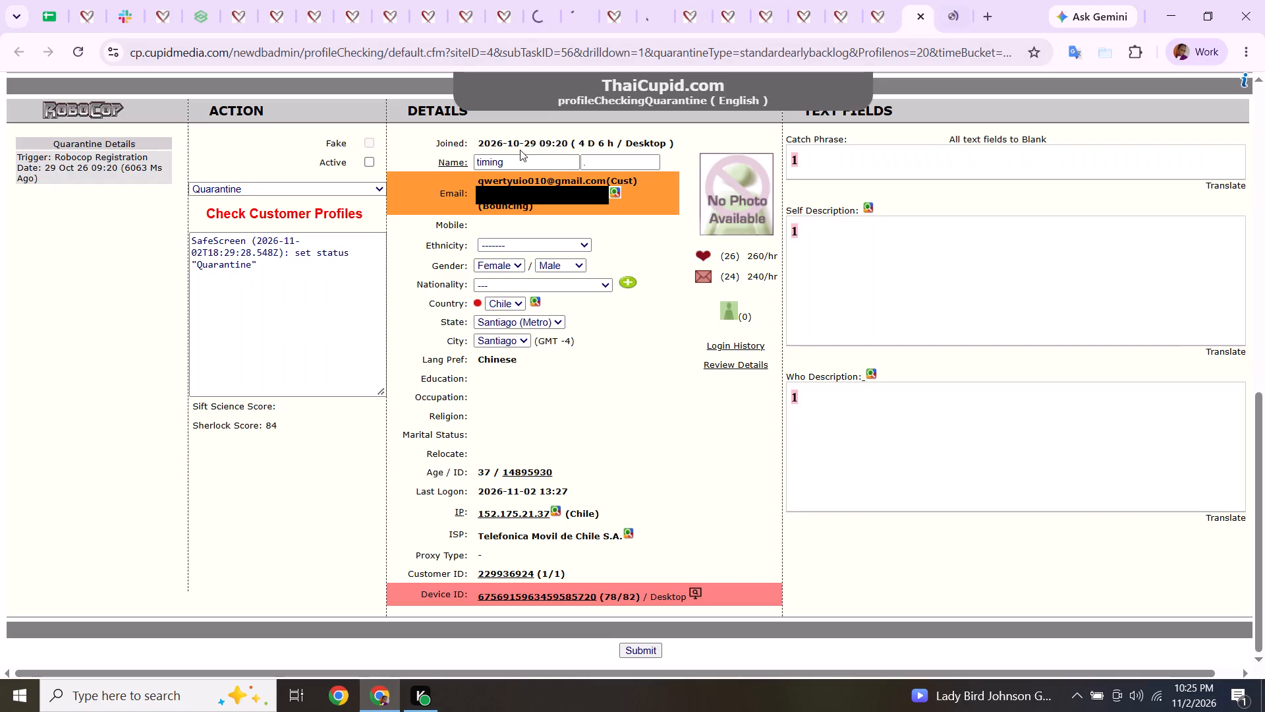
{"action": "left_click", "coordinate": [446, 163]}
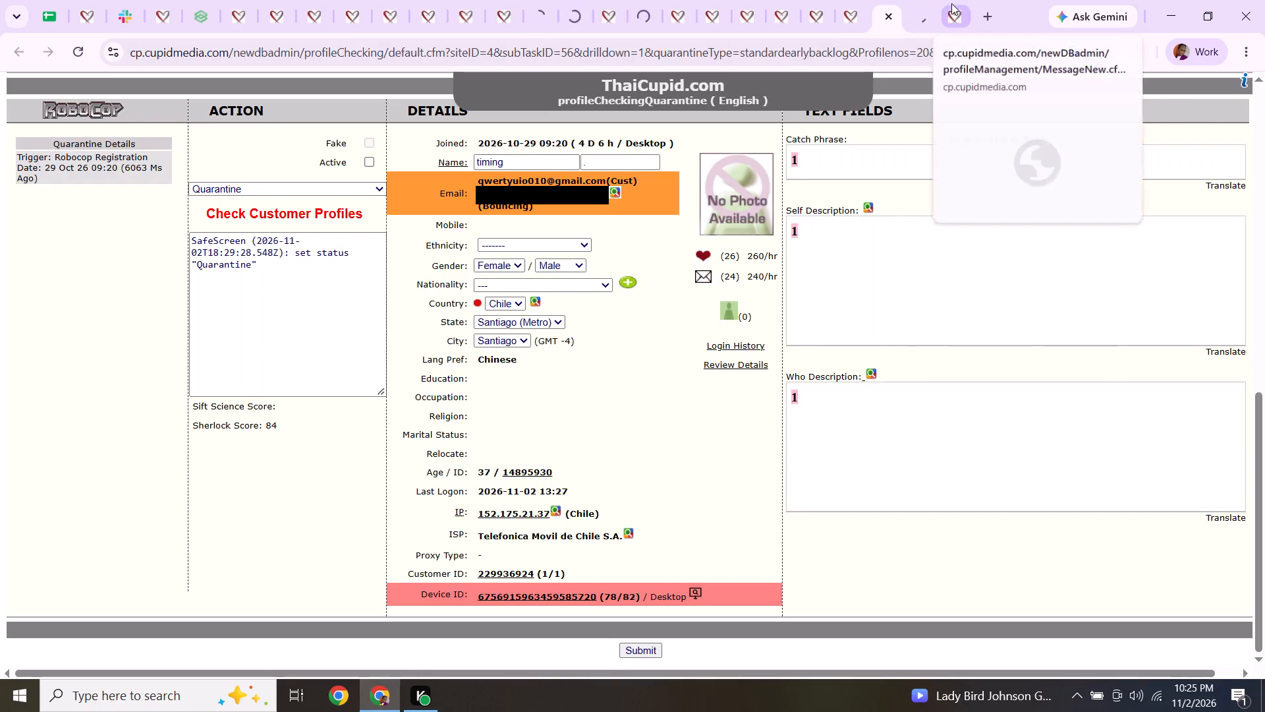
{"action": "left_click", "coordinate": [953, 3]}
{"action": "scroll", "coordinate": [808, 303], "scroll_direction": "down", "scroll_amount": 16}
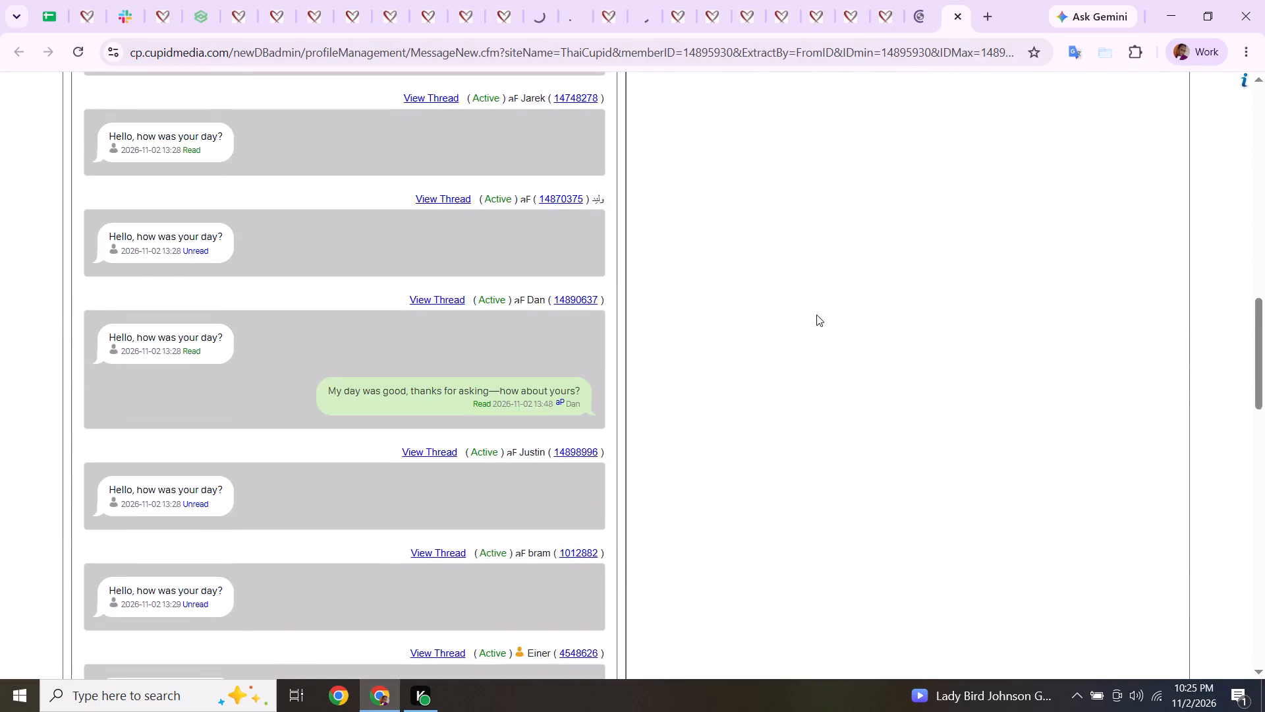
{"action": "scroll", "coordinate": [816, 314], "scroll_direction": "down", "scroll_amount": 20}
{"action": "scroll", "coordinate": [816, 314], "scroll_direction": "down", "scroll_amount": 9}
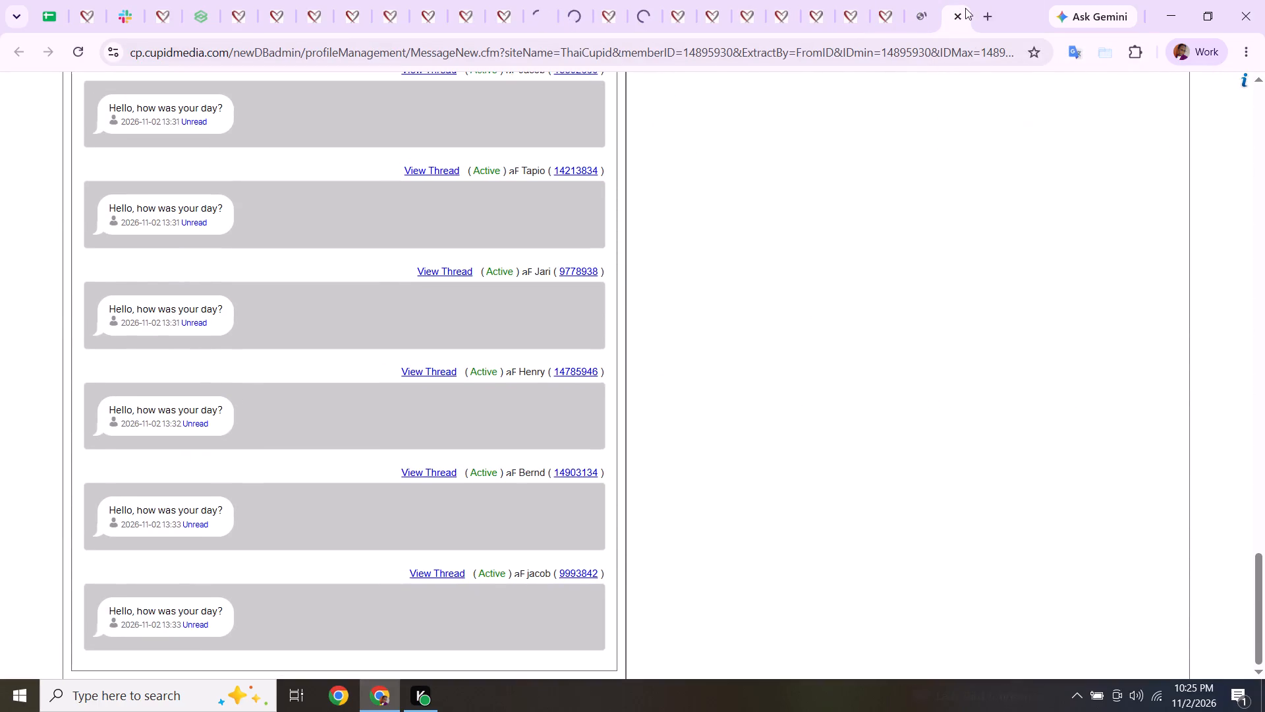
{"action": "left_click", "coordinate": [956, 14]}
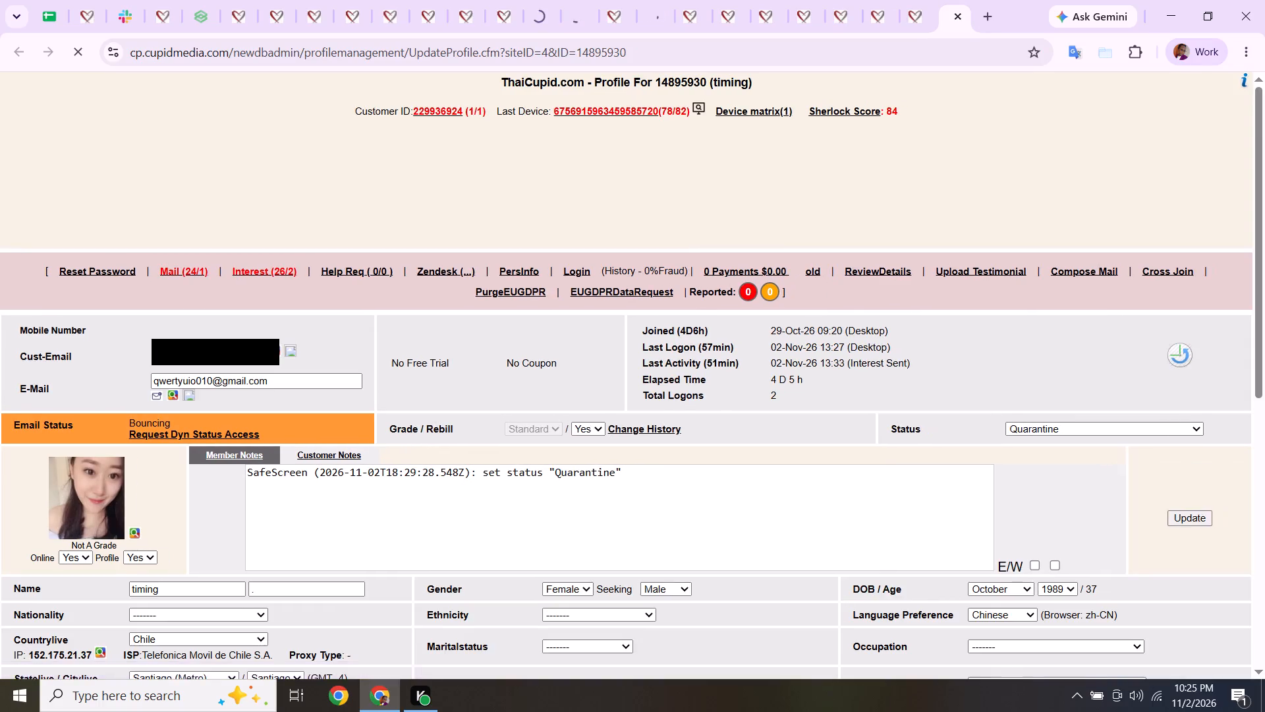
{"action": "scroll", "coordinate": [664, 369], "scroll_direction": "down", "scroll_amount": 4}
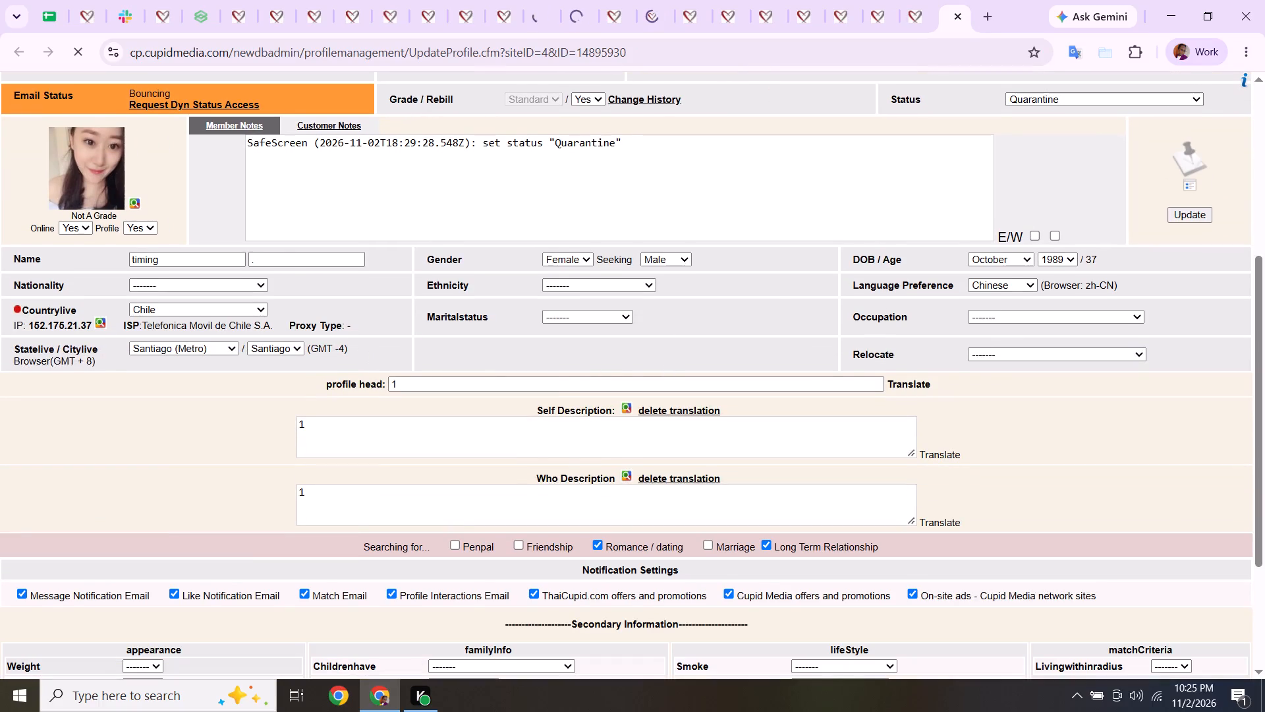
{"action": "left_click_drag", "start_coordinate": [306, 349], "coordinate": [319, 361]}
{"action": "right_click", "coordinate": [322, 343]}
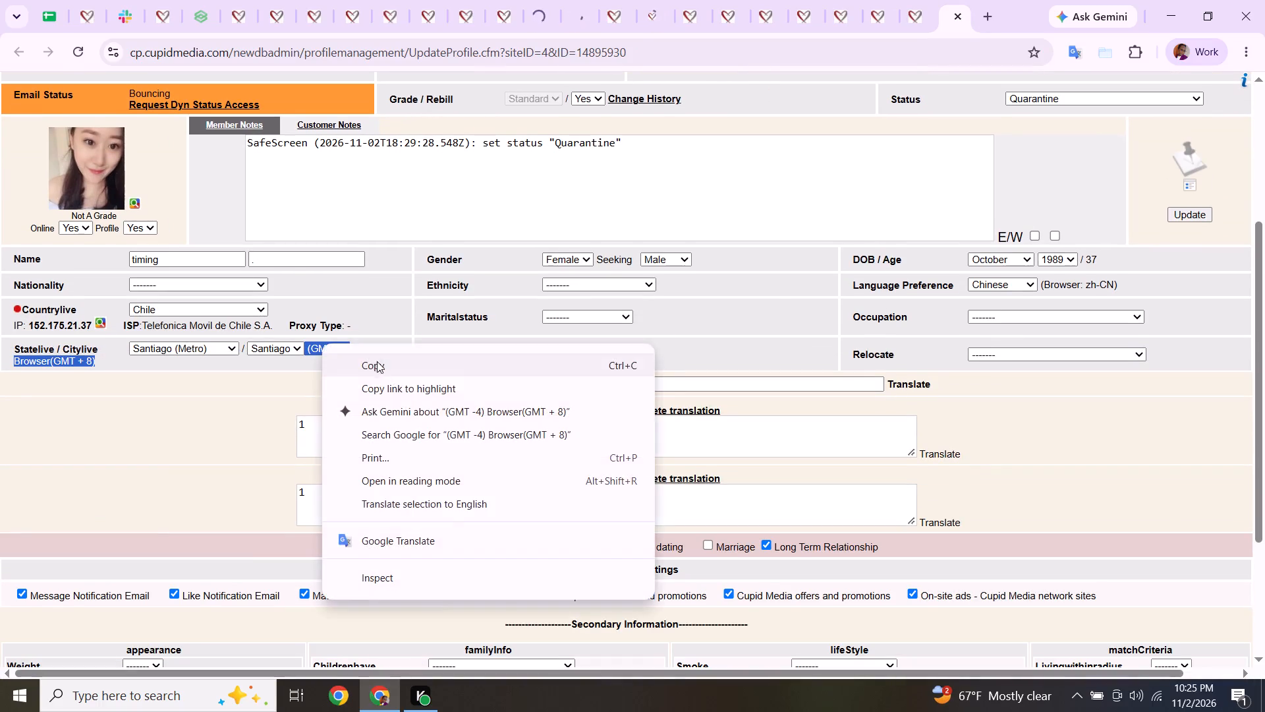
{"action": "left_click", "coordinate": [378, 361]}
{"action": "scroll", "coordinate": [647, 316], "scroll_direction": "up", "scroll_amount": 6}
{"action": "left_click", "coordinate": [914, 0]}
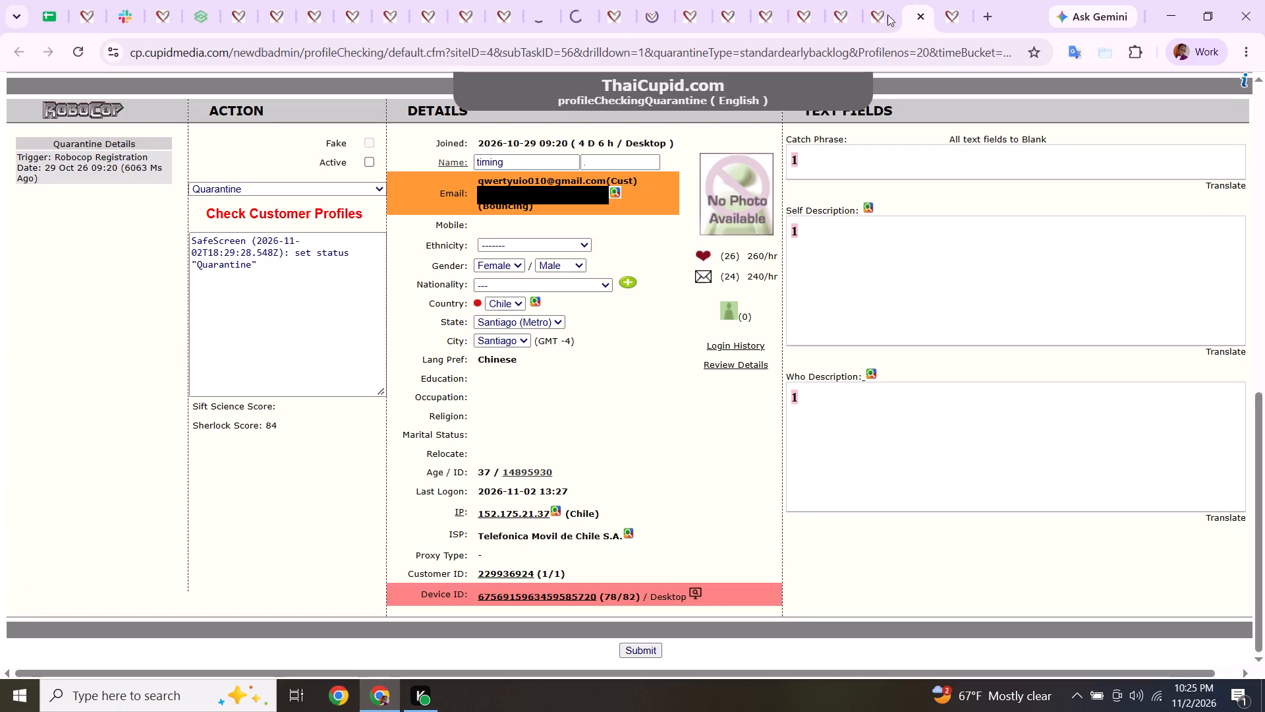
{"action": "left_click", "coordinate": [275, 272]}
{"action": "key", "text": "Return"}
{"action": "key", "text": "Return"}
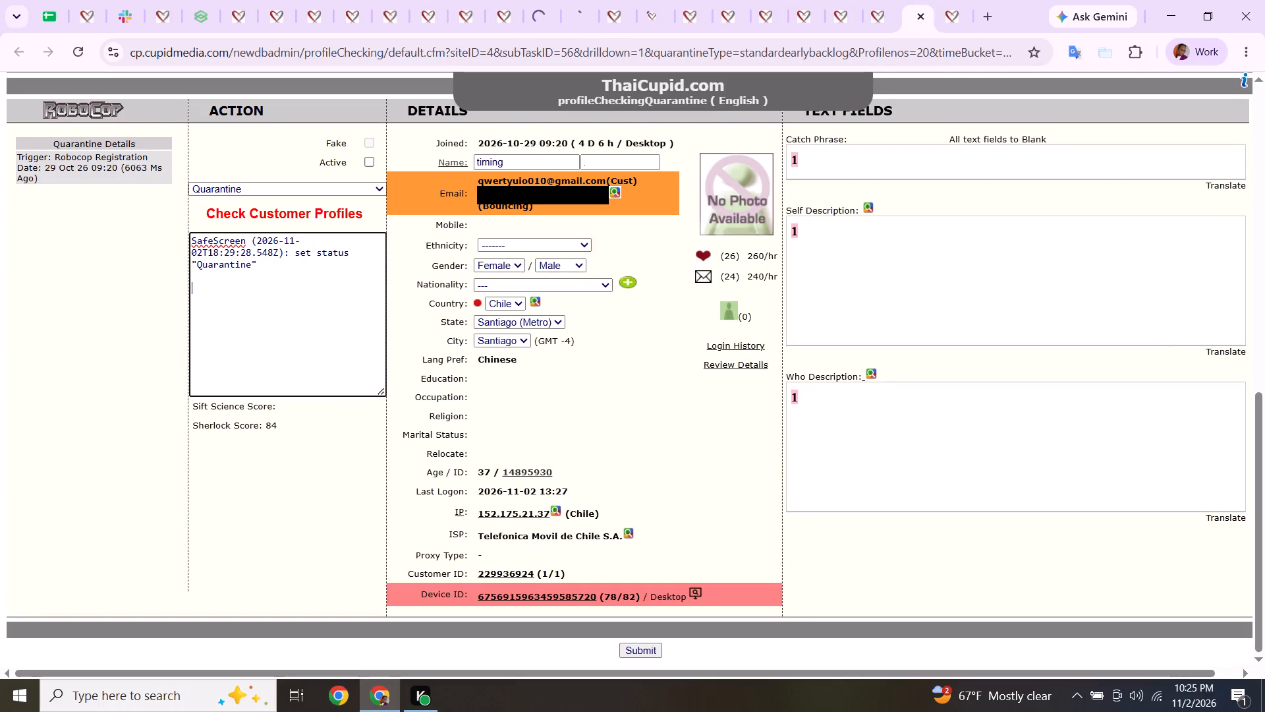
{"action": "right_click", "coordinate": [231, 320]}
{"action": "left_click", "coordinate": [267, 487]}
{"action": "scroll", "coordinate": [548, 417], "scroll_direction": "down", "scroll_amount": 4}
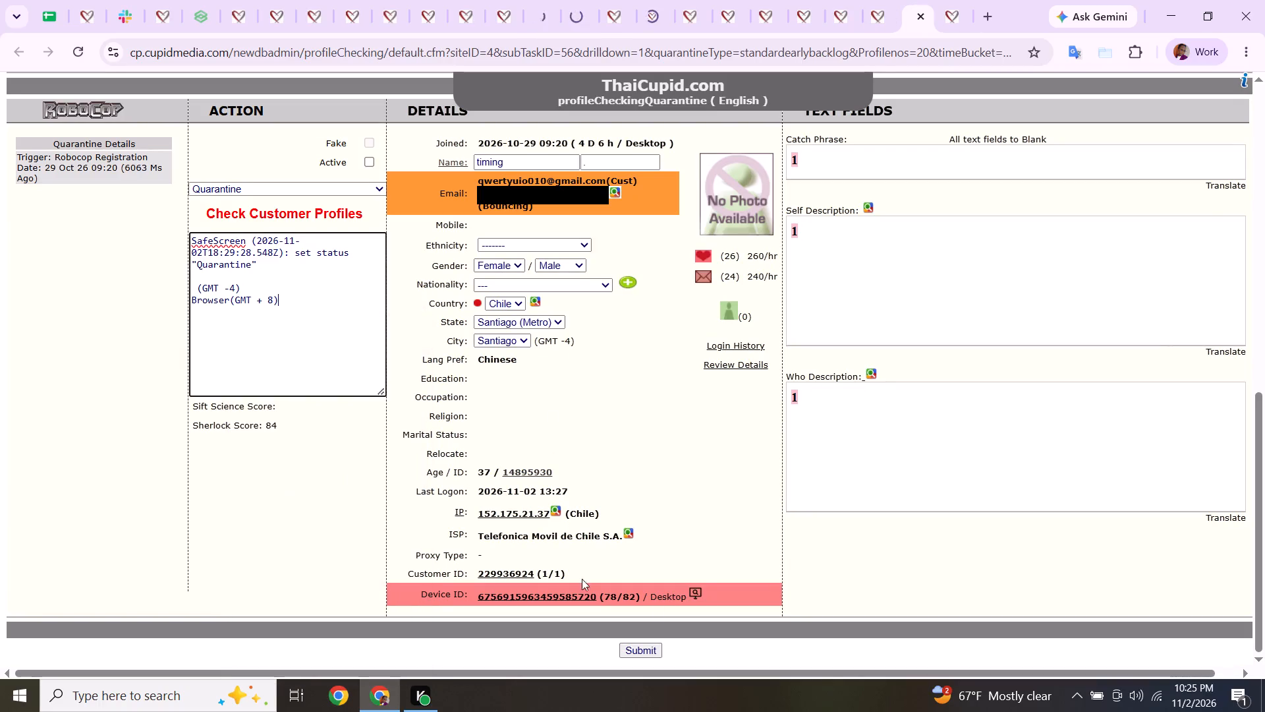
{"action": "left_click", "coordinate": [644, 645]}
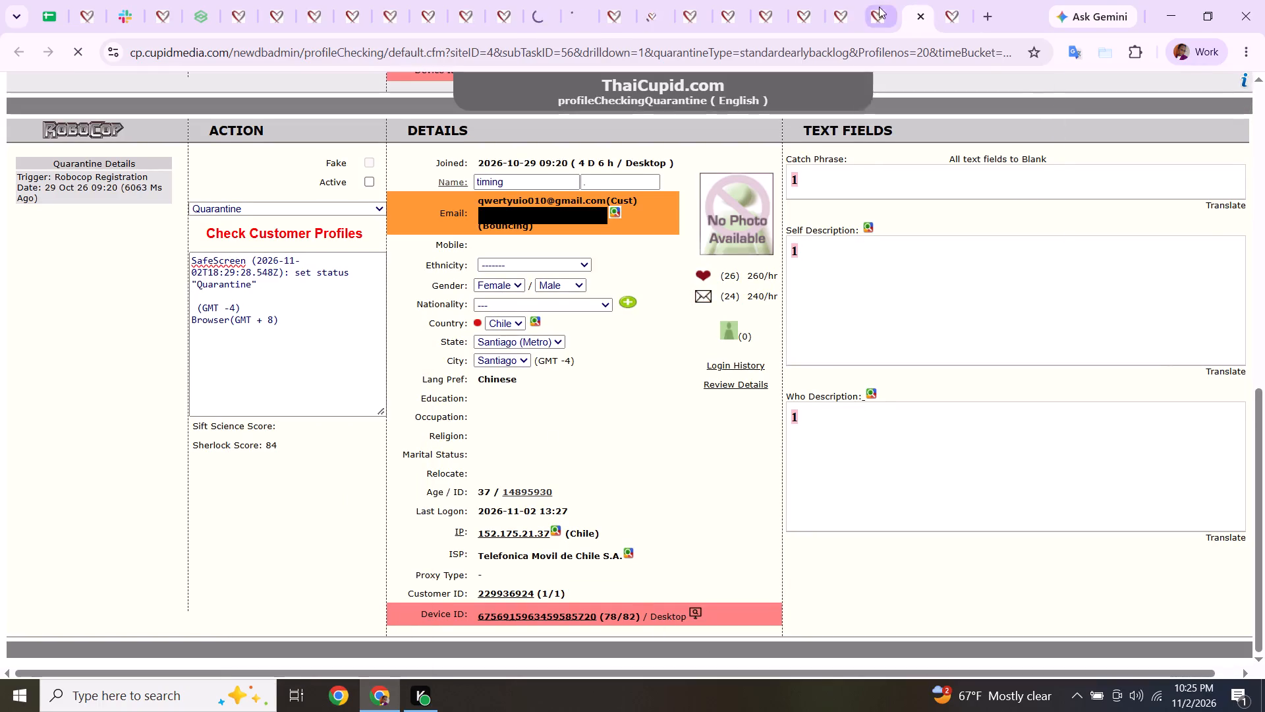
Mark Teresia as Active in ThaiCupid's October 26 early-backlog queue and submit it.
{"action": "left_click", "coordinate": [879, 7]}
{"action": "scroll", "coordinate": [478, 297], "scroll_direction": "down", "scroll_amount": 2}
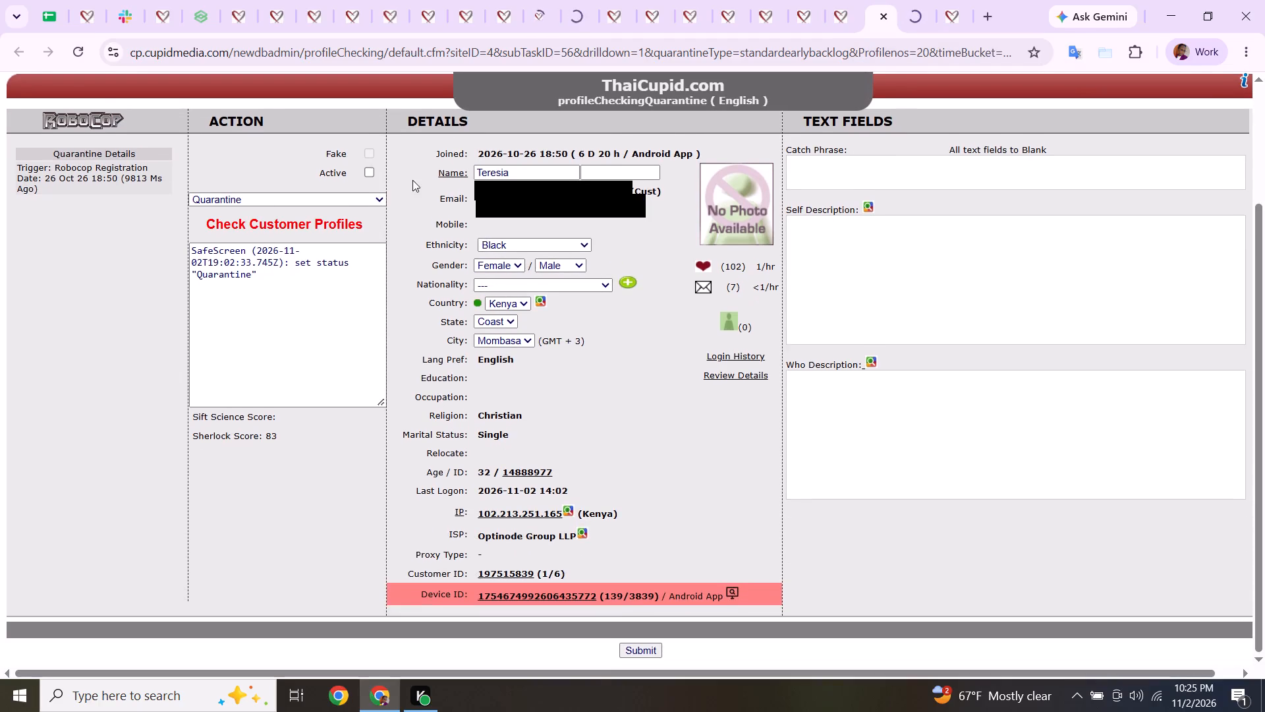
{"action": "left_click", "coordinate": [368, 171]}
{"action": "scroll", "coordinate": [473, 354], "scroll_direction": "down", "scroll_amount": 3}
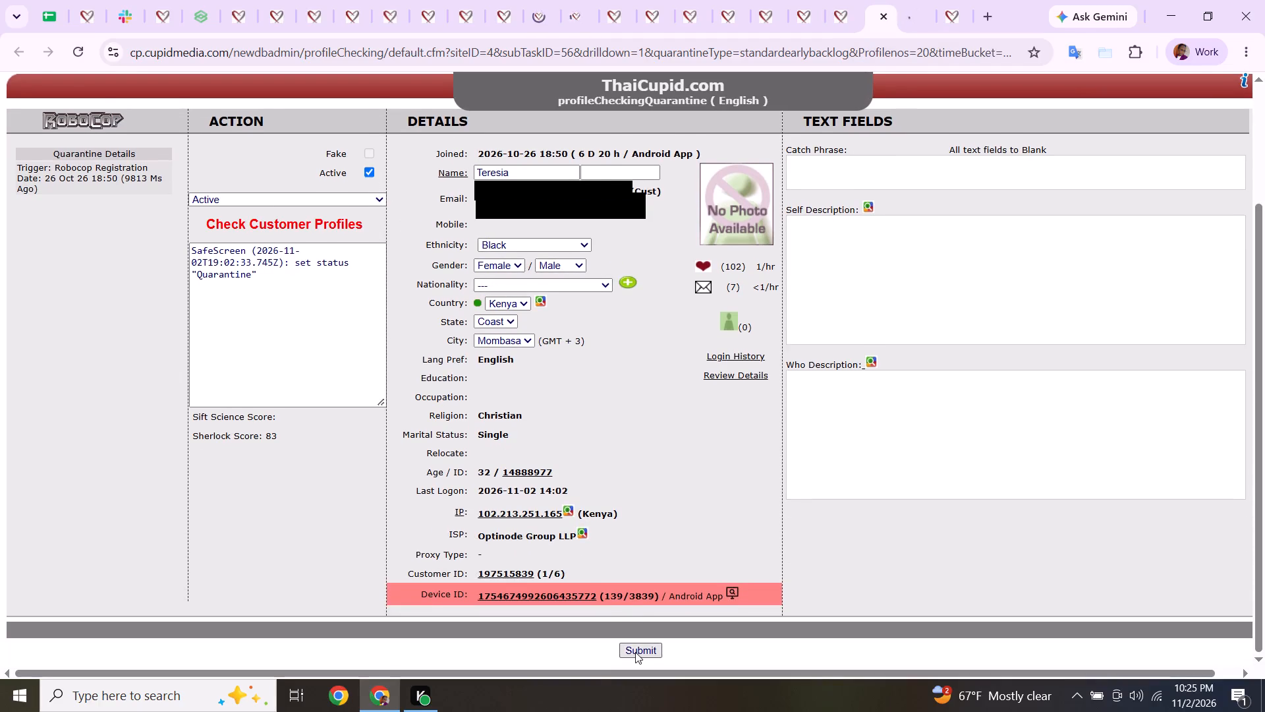
{"action": "left_click", "coordinate": [635, 652]}
Mark honey as Active in ThaiCupid's October 25 early-backlog queue and submit it.
{"action": "left_click", "coordinate": [844, 3]}
{"action": "scroll", "coordinate": [445, 265], "scroll_direction": "down", "scroll_amount": 1}
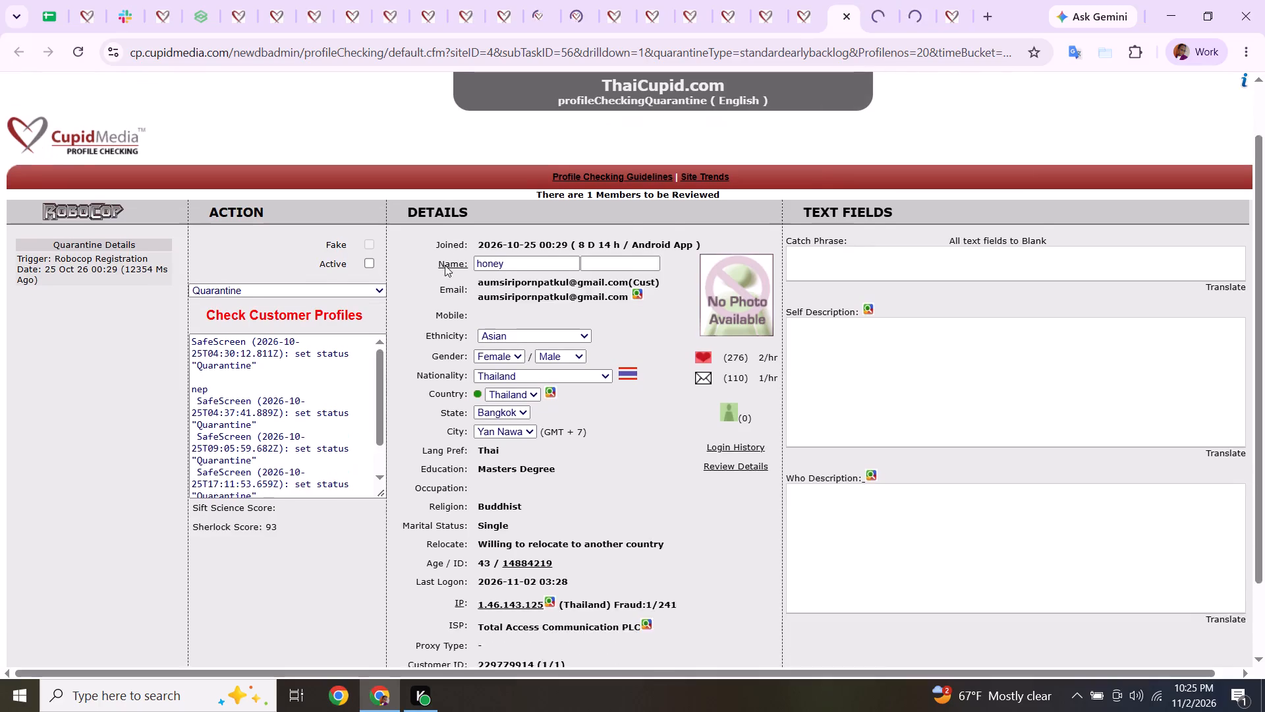
{"action": "left_click", "coordinate": [368, 243]}
{"action": "scroll", "coordinate": [511, 309], "scroll_direction": "down", "scroll_amount": 9}
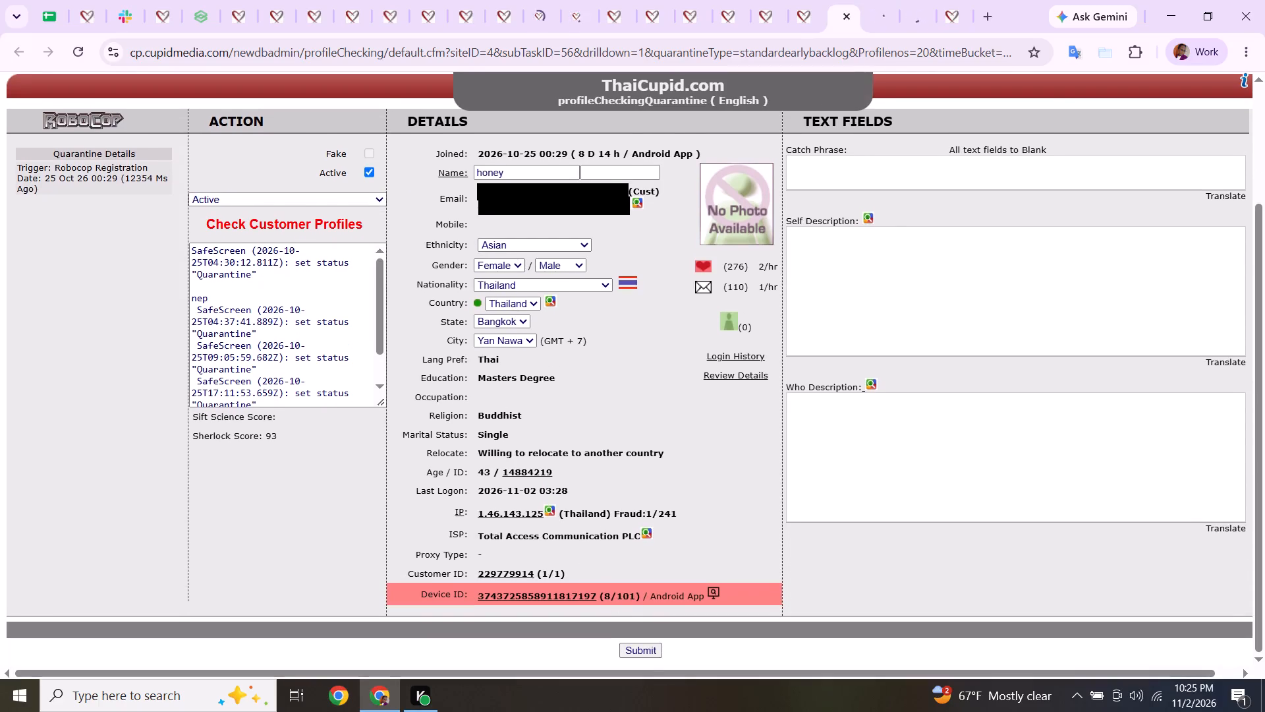
{"action": "left_click", "coordinate": [646, 653]}
{"action": "left_click", "coordinate": [806, 3]}
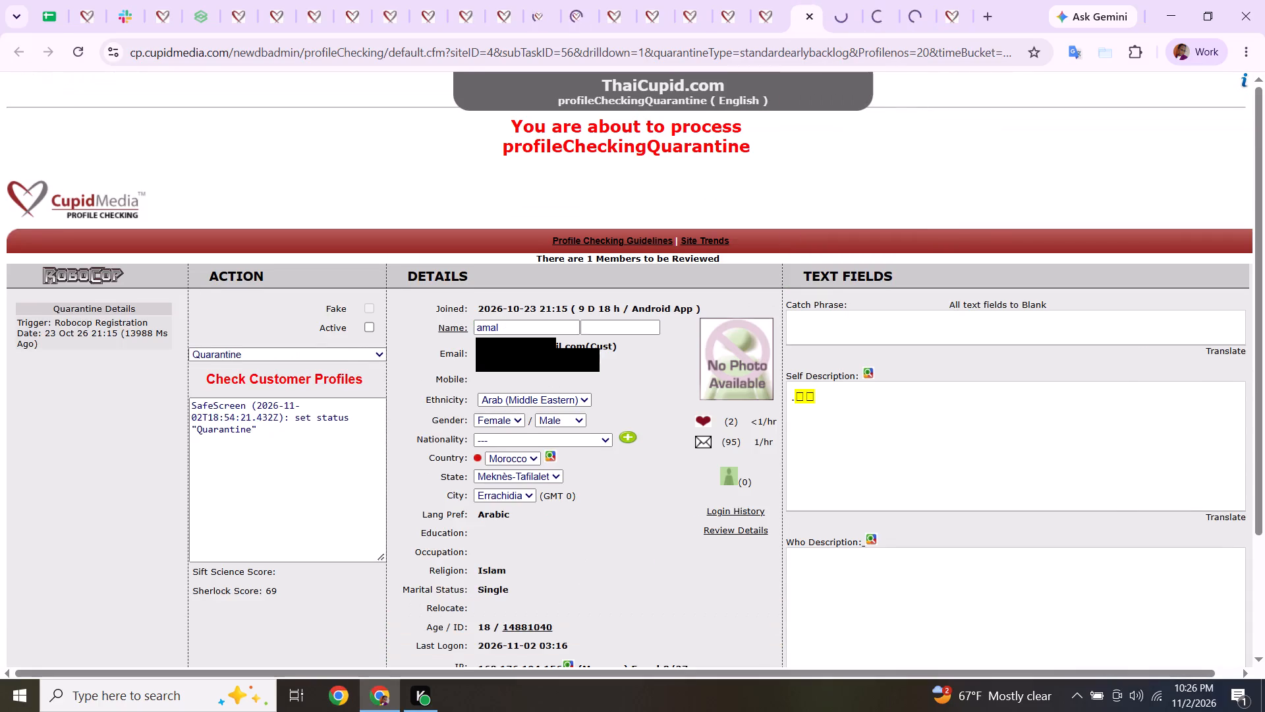
{"action": "scroll", "coordinate": [441, 288], "scroll_direction": "down", "scroll_amount": 2}
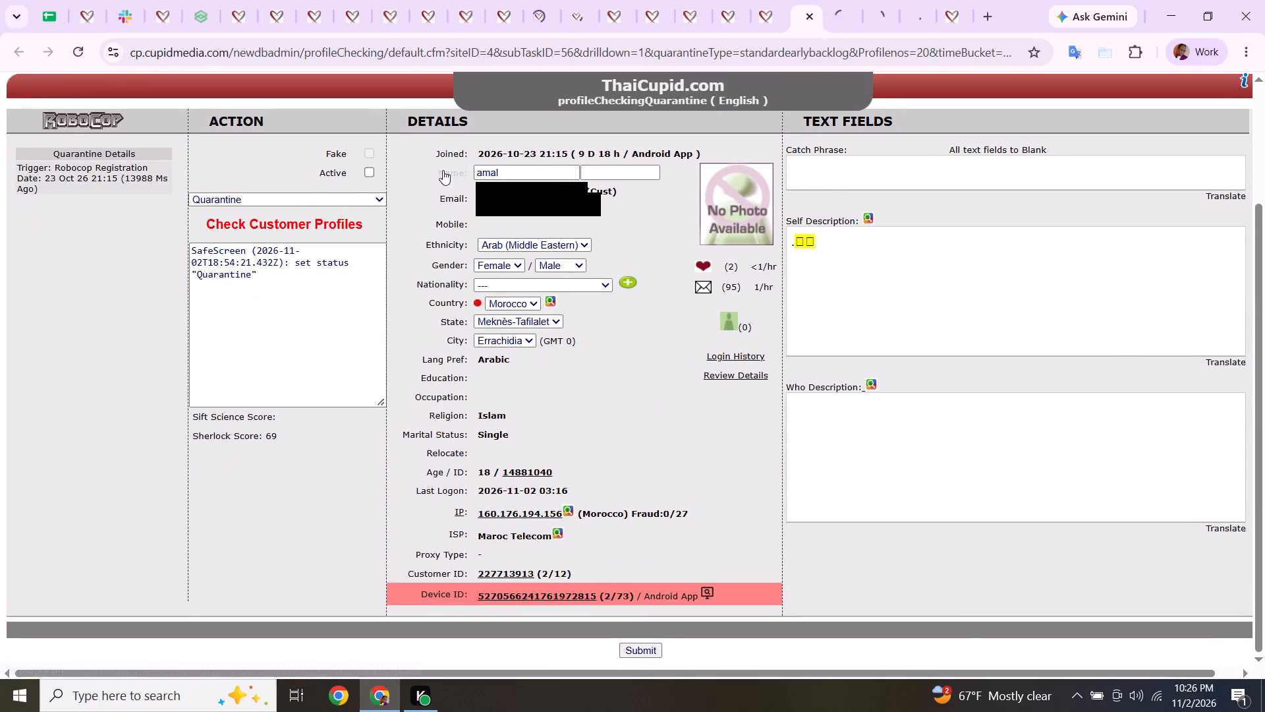
{"action": "left_click", "coordinate": [451, 171]}
{"action": "left_click", "coordinate": [810, 3]}
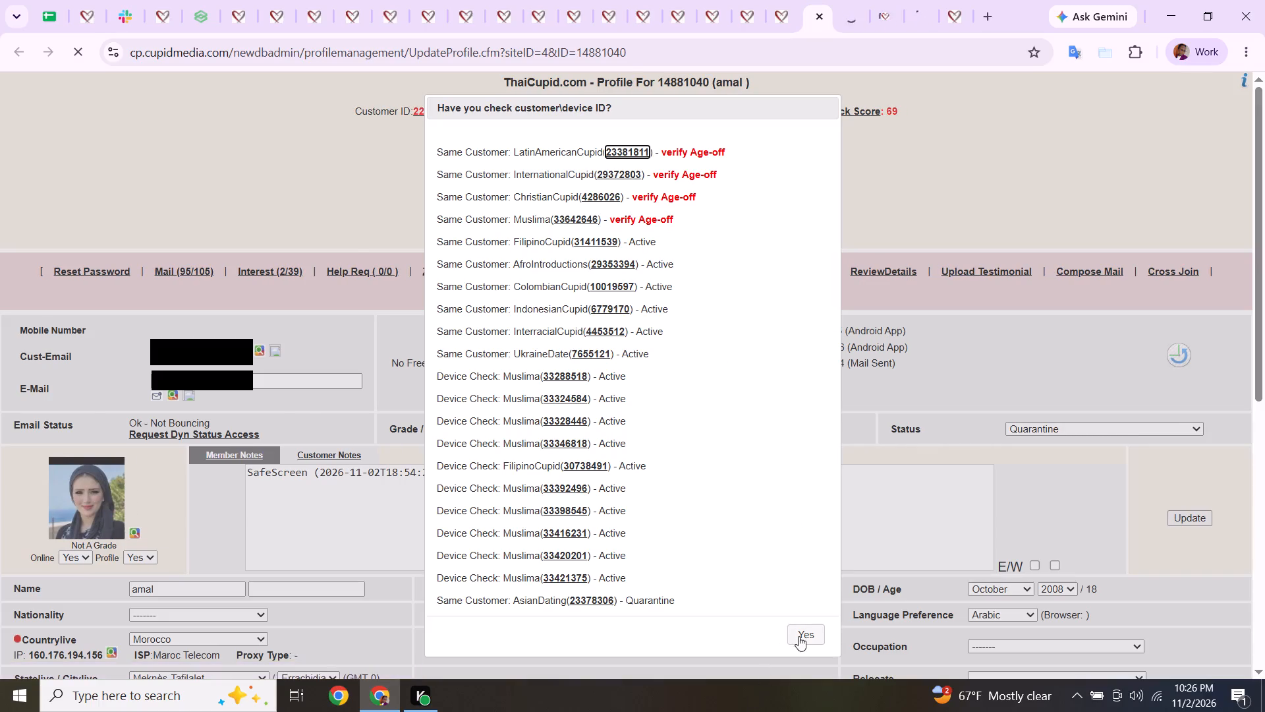
{"action": "left_click", "coordinate": [802, 629]}
{"action": "scroll", "coordinate": [759, 459], "scroll_direction": "down", "scroll_amount": 1}
{"action": "scroll", "coordinate": [720, 393], "scroll_direction": "down", "scroll_amount": 1}
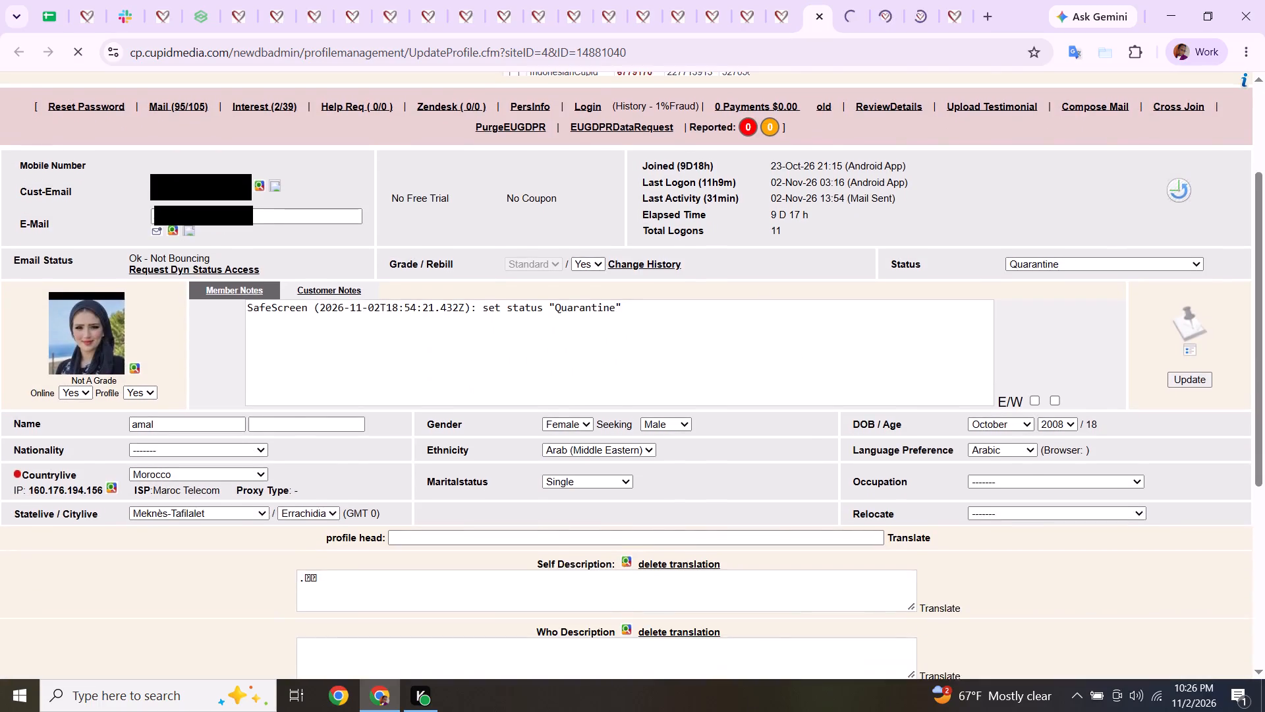
{"action": "scroll", "coordinate": [720, 393], "scroll_direction": "up", "scroll_amount": 7}
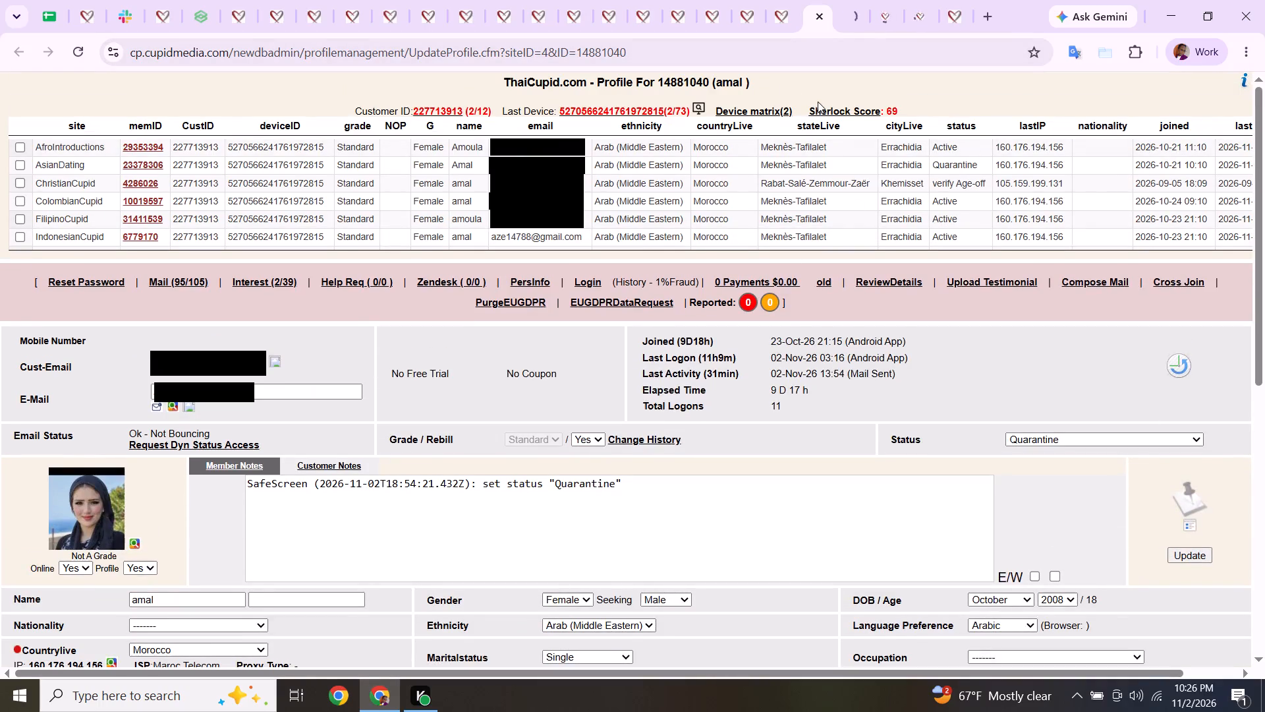
{"action": "left_click", "coordinate": [789, 8]}
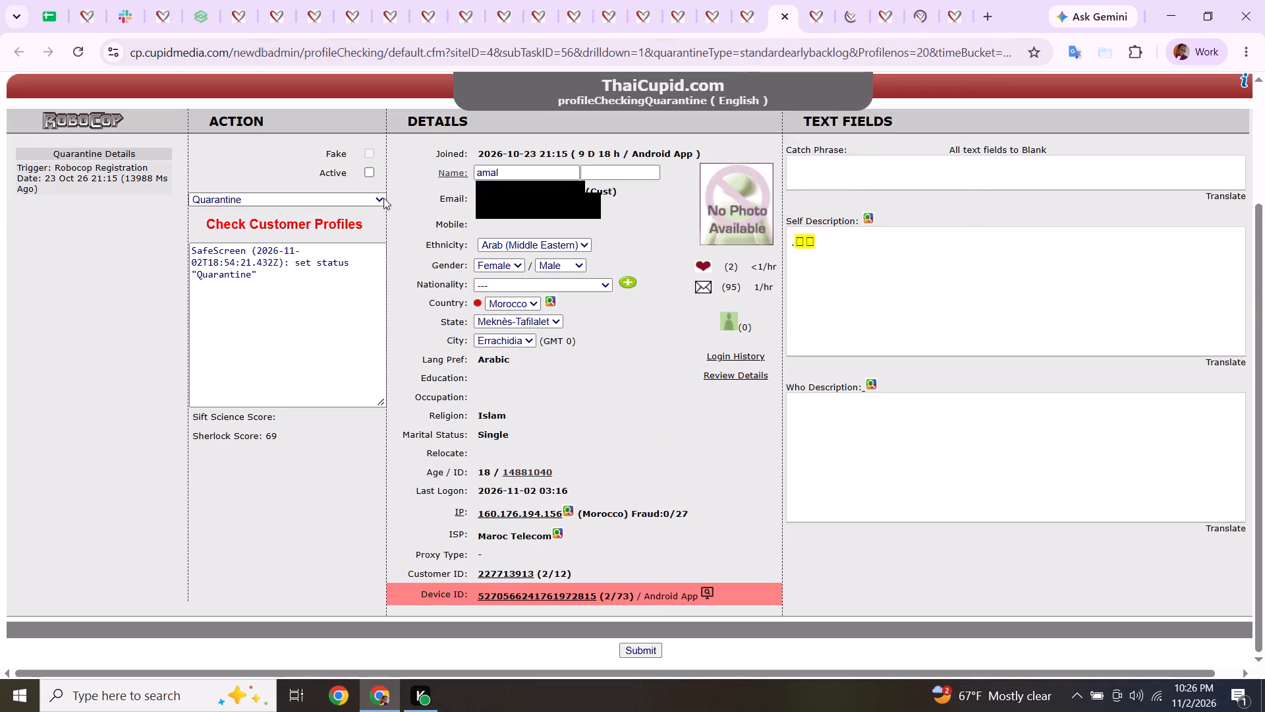
{"action": "left_click", "coordinate": [367, 169]}
{"action": "scroll", "coordinate": [503, 380], "scroll_direction": "down", "scroll_amount": 3}
{"action": "left_click", "coordinate": [649, 649]}
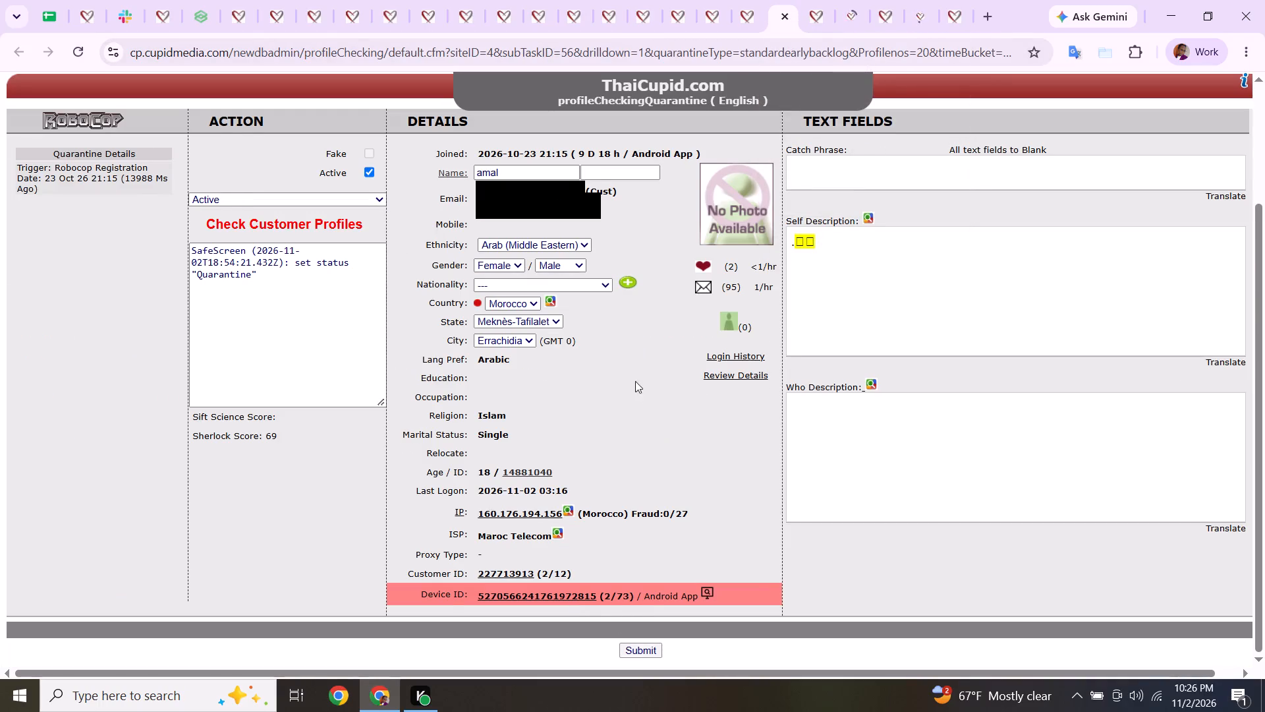
Mark Eimar as Active in LatinAmericanCupid's October 19 early-backlog queue and submit it.
{"action": "left_click", "coordinate": [742, 3]}
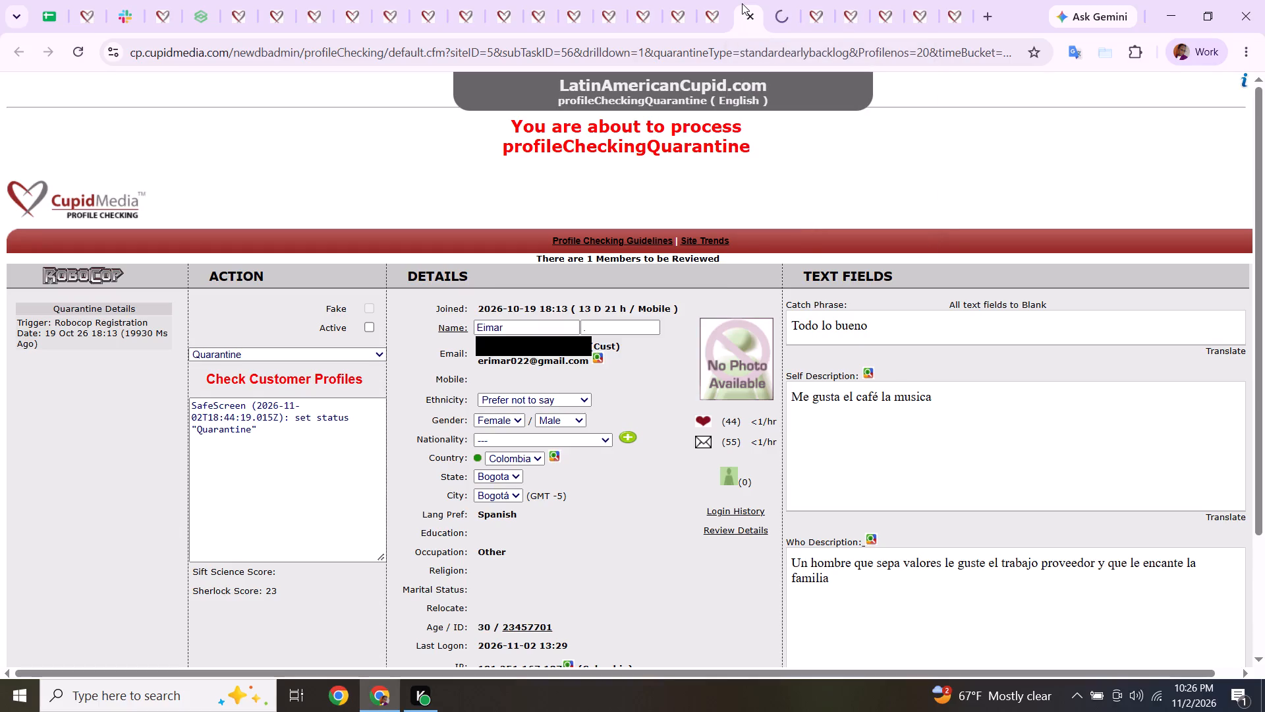
{"action": "scroll", "coordinate": [553, 294], "scroll_direction": "down", "scroll_amount": 2}
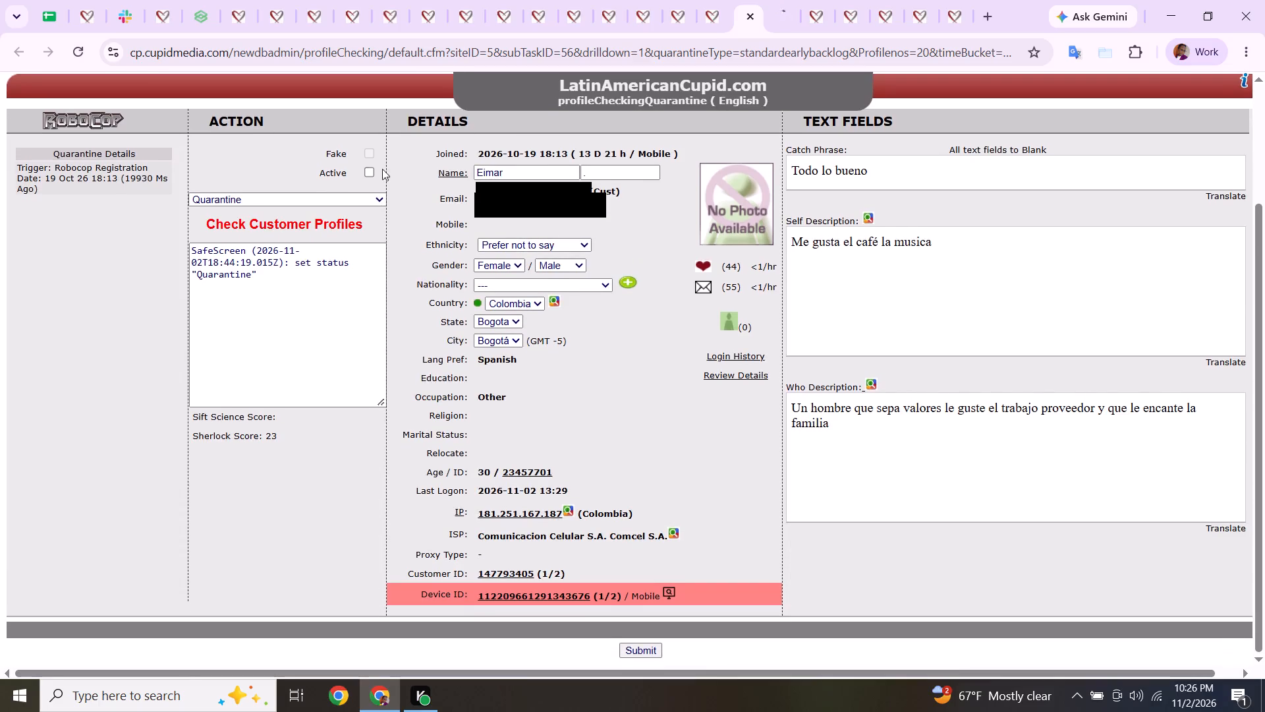
{"action": "left_click", "coordinate": [368, 171]}
{"action": "scroll", "coordinate": [490, 365], "scroll_direction": "down", "scroll_amount": 3}
{"action": "left_click", "coordinate": [646, 644]}
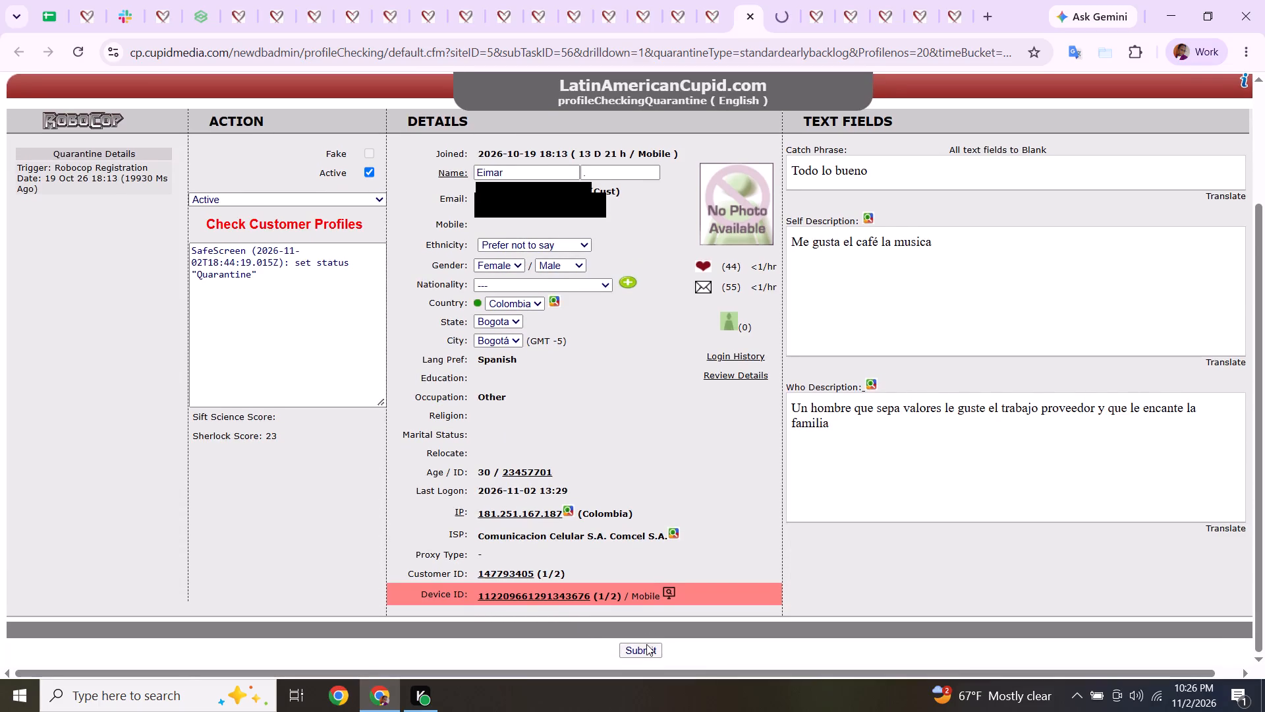
Mark Luana and Alessandra as Active in BrazilCupid's aged-backlog queue and submit it.
{"action": "left_click", "coordinate": [714, 2]}
{"action": "scroll", "coordinate": [526, 303], "scroll_direction": "down", "scroll_amount": 1}
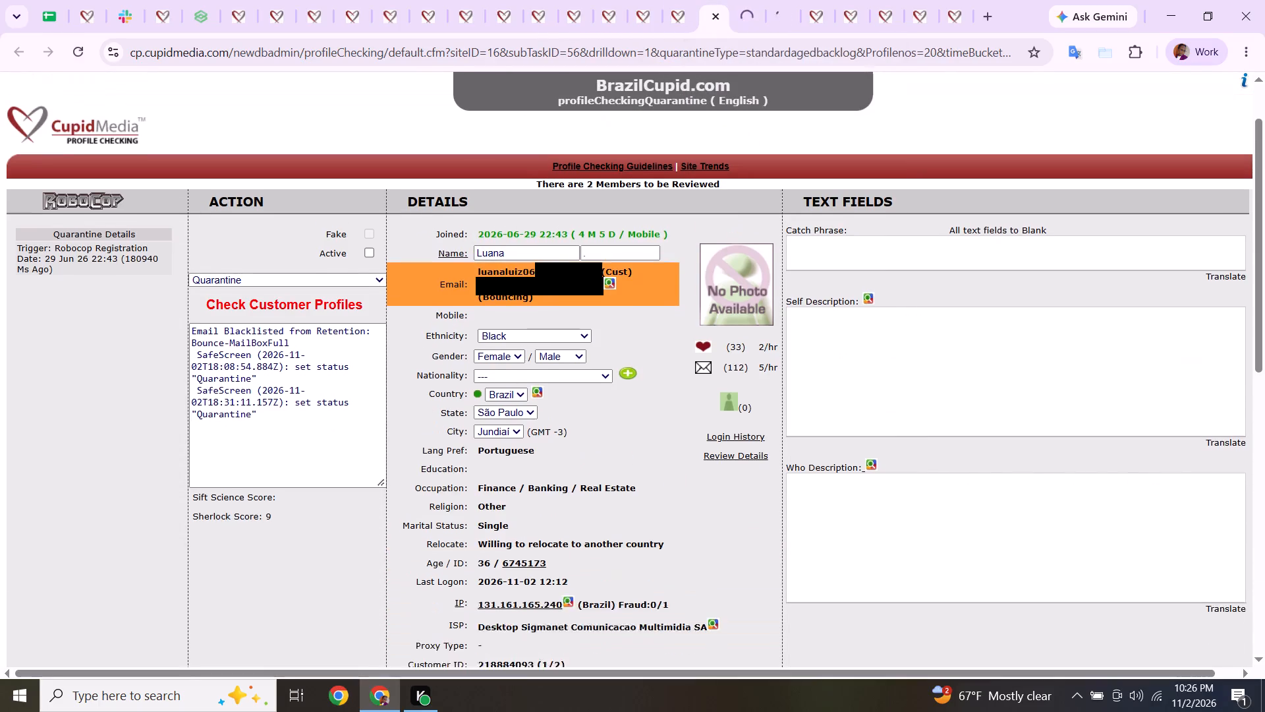
{"action": "scroll", "coordinate": [463, 304], "scroll_direction": "down", "scroll_amount": 1}
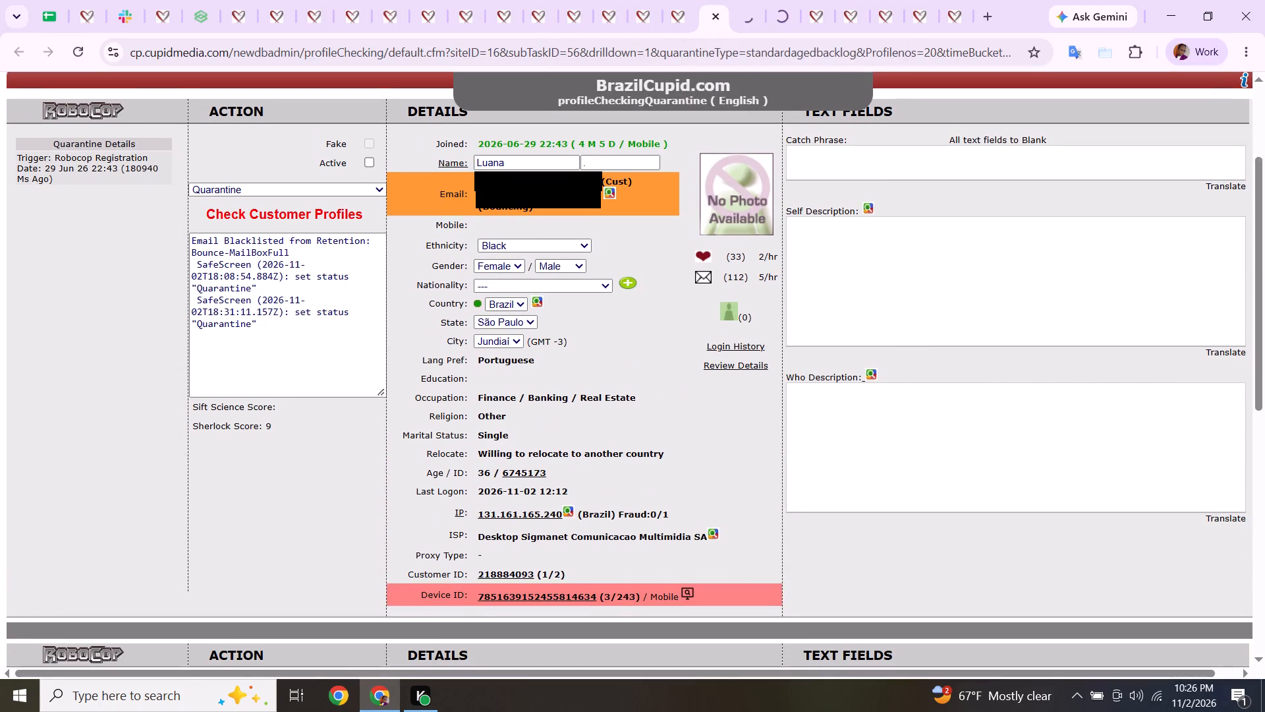
{"action": "left_click", "coordinate": [367, 162]}
{"action": "scroll", "coordinate": [531, 312], "scroll_direction": "down", "scroll_amount": 6}
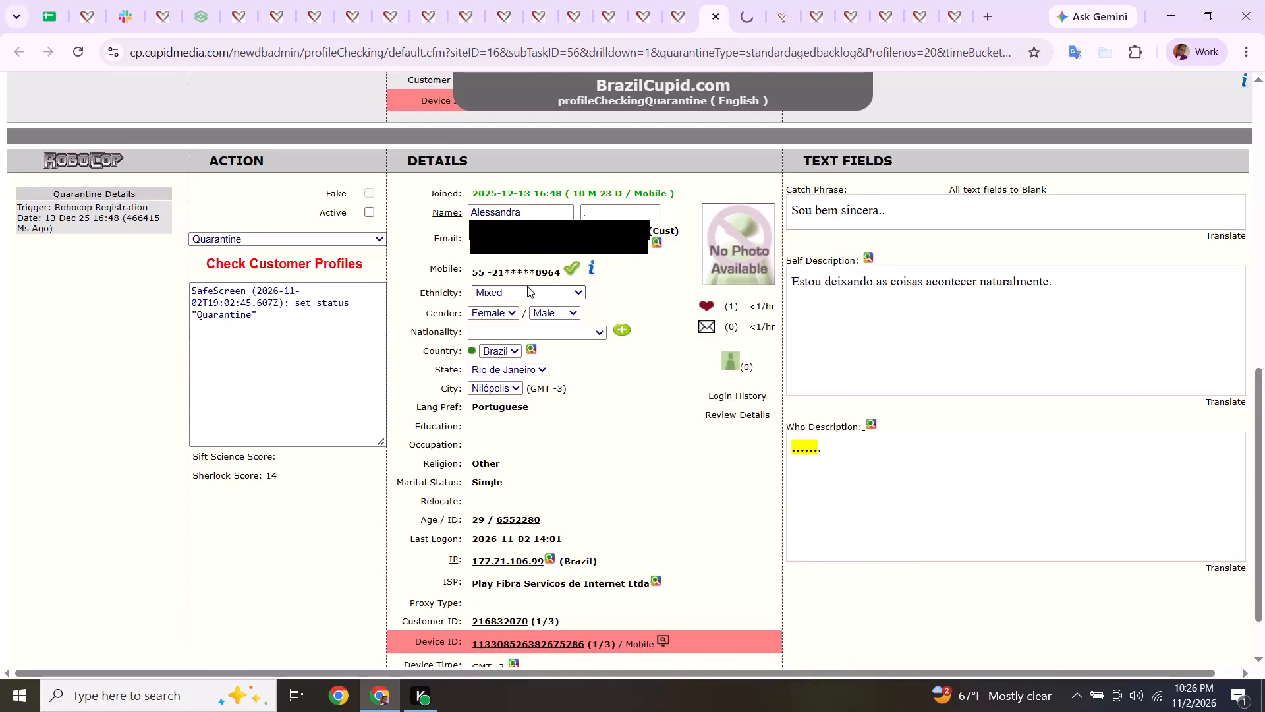
{"action": "scroll", "coordinate": [527, 286], "scroll_direction": "down", "scroll_amount": 1}
{"action": "left_click", "coordinate": [372, 142]}
{"action": "scroll", "coordinate": [482, 319], "scroll_direction": "down", "scroll_amount": 2}
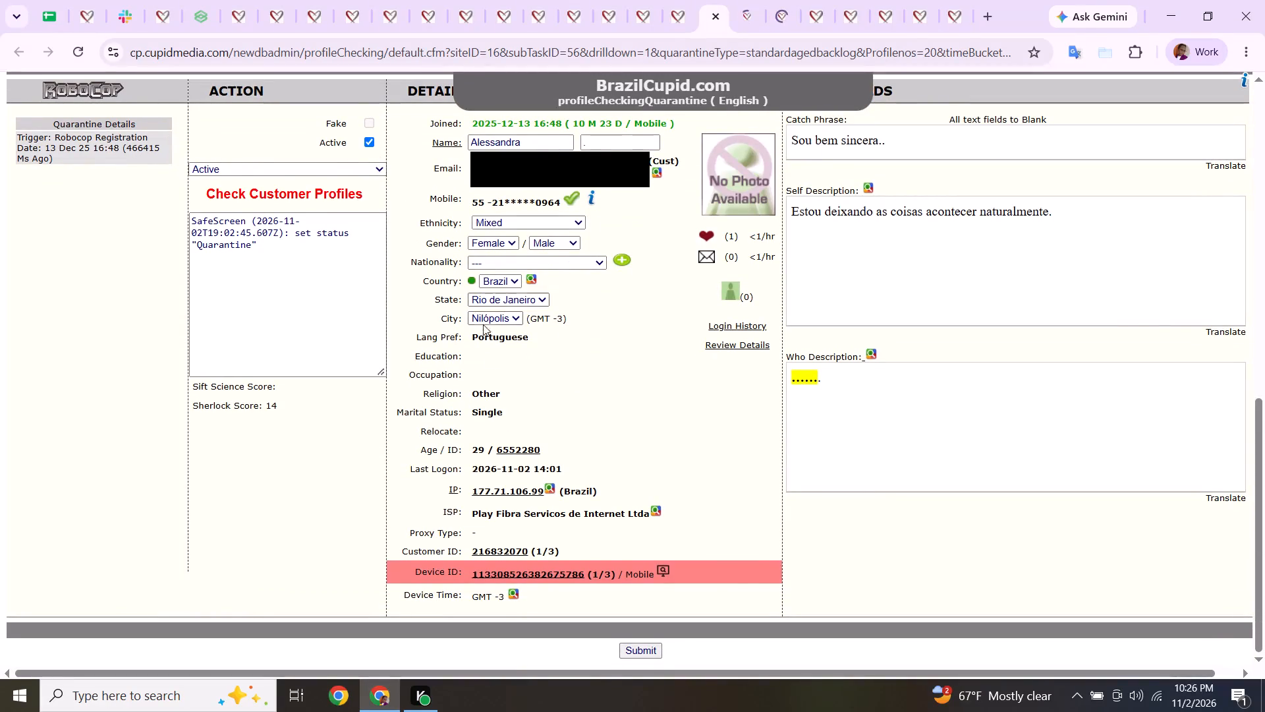
{"action": "scroll", "coordinate": [483, 324], "scroll_direction": "down", "scroll_amount": 6}
{"action": "left_click", "coordinate": [636, 649]}
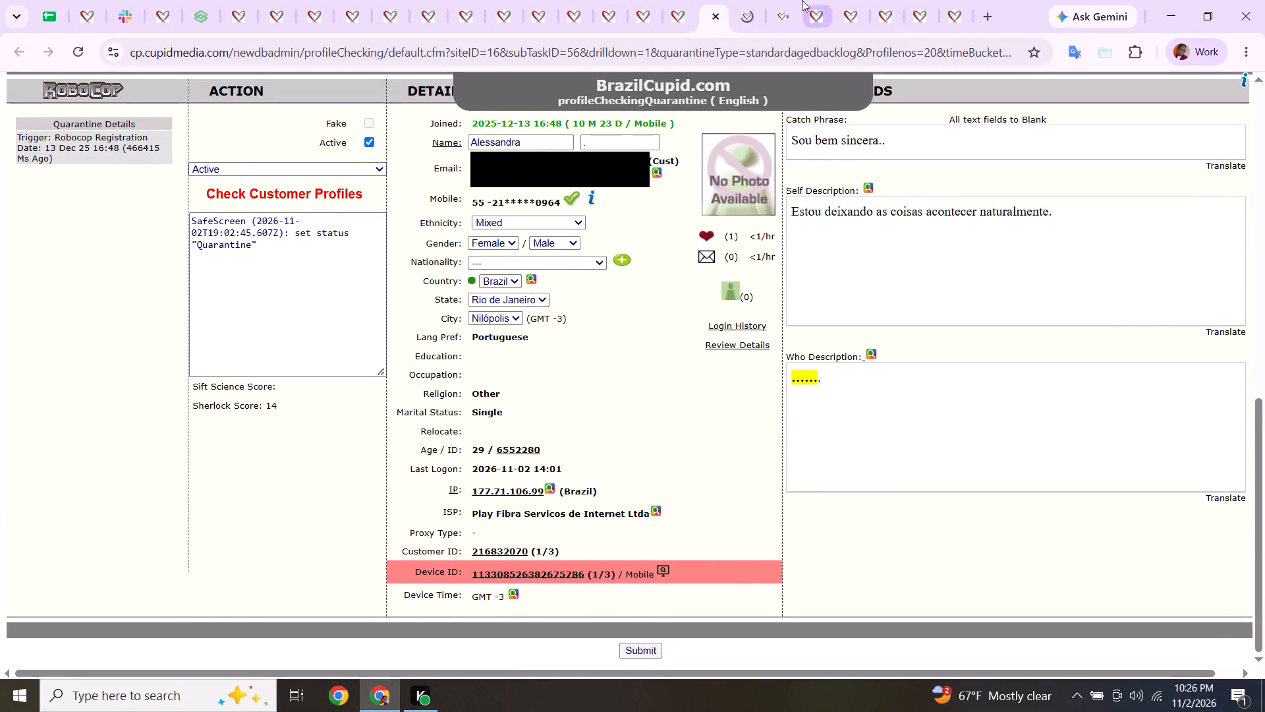
{"action": "left_click", "coordinate": [682, 9]}
{"action": "scroll", "coordinate": [455, 326], "scroll_direction": "down", "scroll_amount": 2}
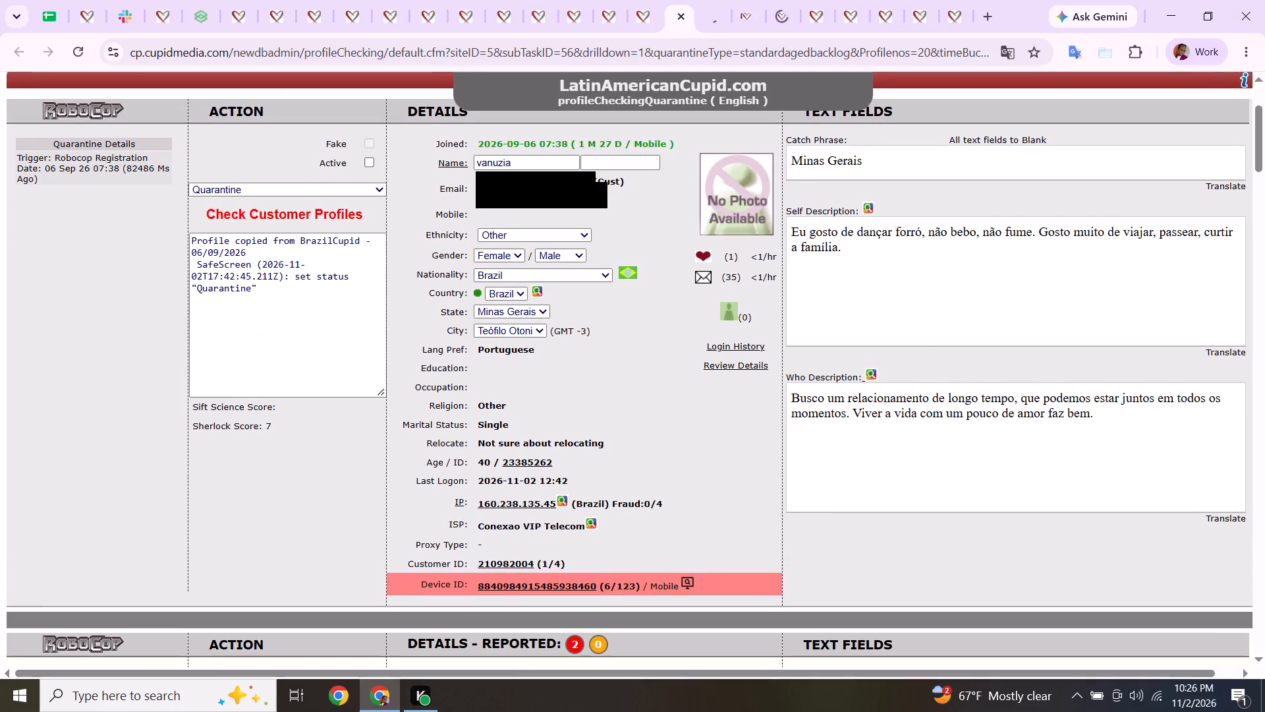
{"action": "left_click", "coordinate": [370, 159]}
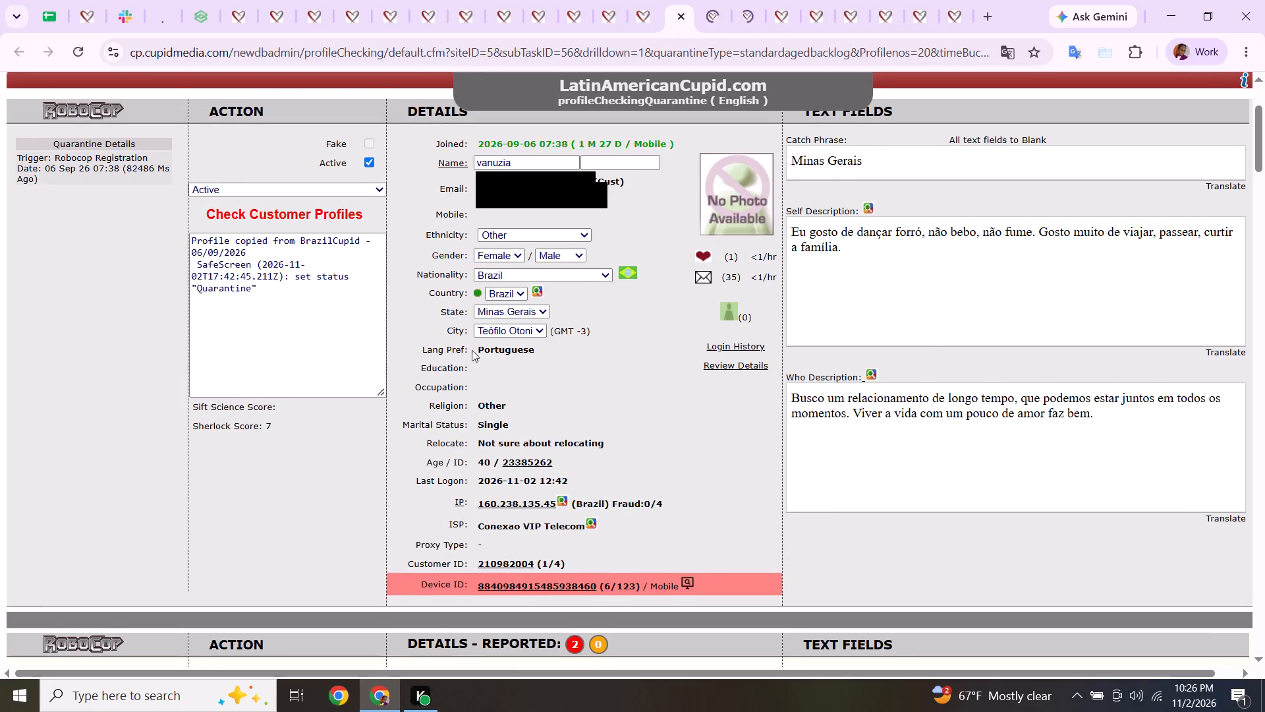
Open Gerald's full profile from LatinAmericanCupid's aged-backlog queue and examine the account, location and status details.
{"action": "scroll", "coordinate": [505, 351], "scroll_direction": "down", "scroll_amount": 6}
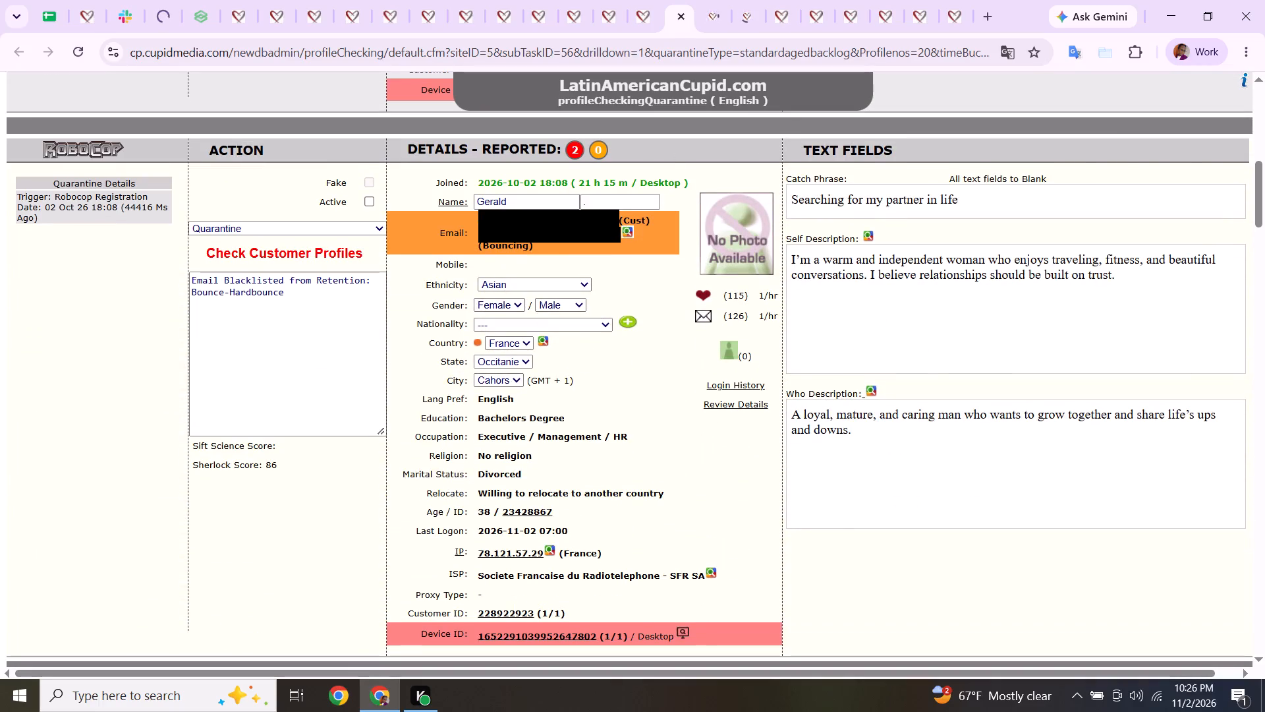
{"action": "left_click", "coordinate": [448, 199]}
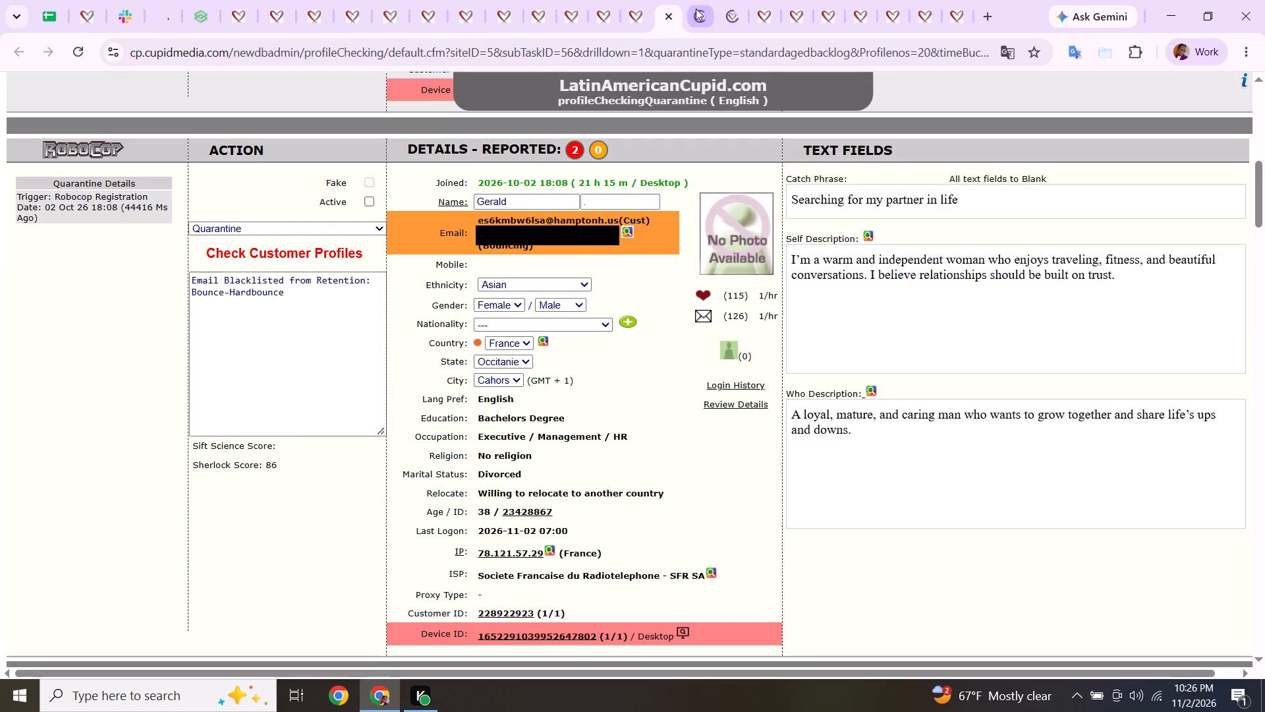
{"action": "left_click", "coordinate": [696, 9]}
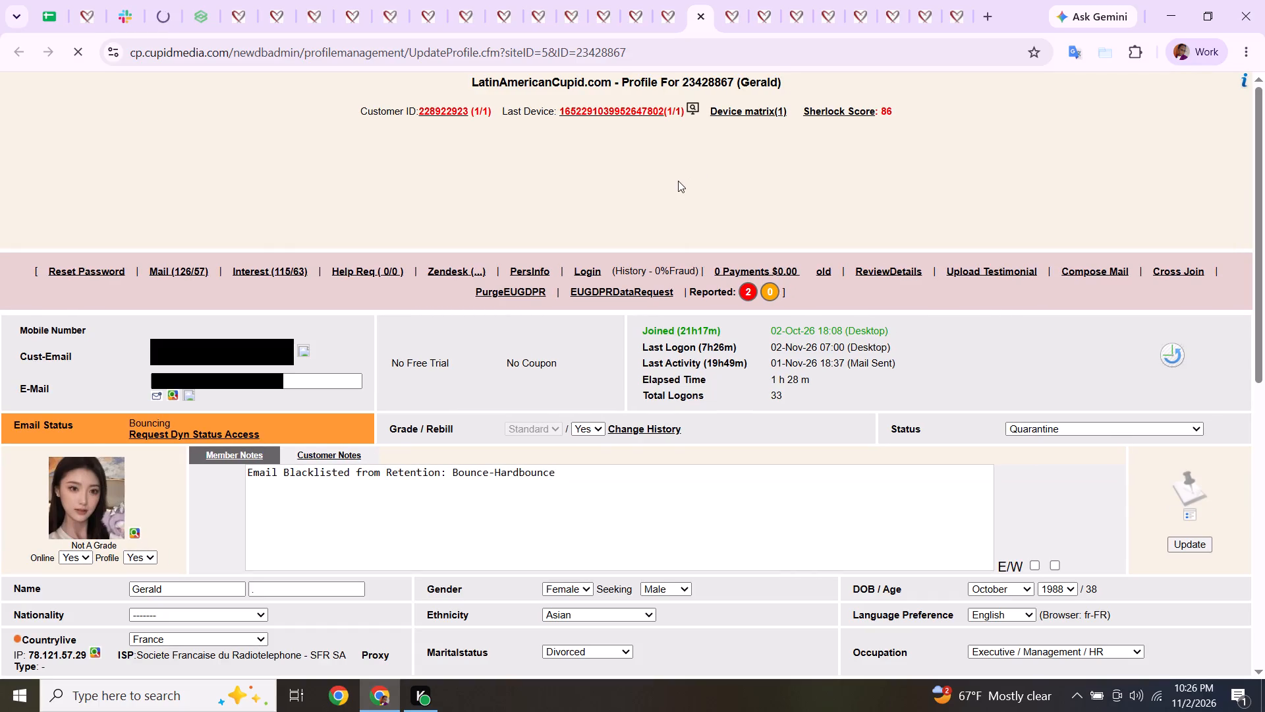
{"action": "scroll", "coordinate": [478, 355], "scroll_direction": "down", "scroll_amount": 2}
{"action": "scroll", "coordinate": [497, 332], "scroll_direction": "up", "scroll_amount": 4}
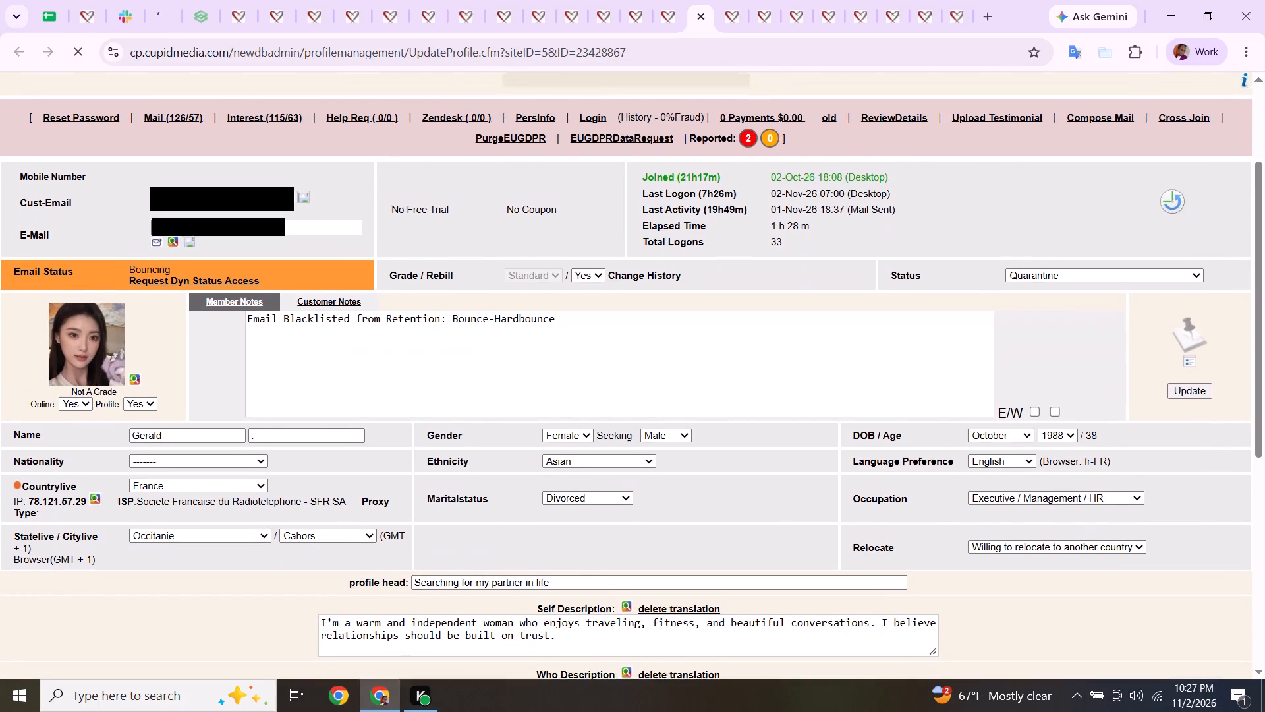
{"action": "scroll", "coordinate": [497, 332], "scroll_direction": "up", "scroll_amount": 2}
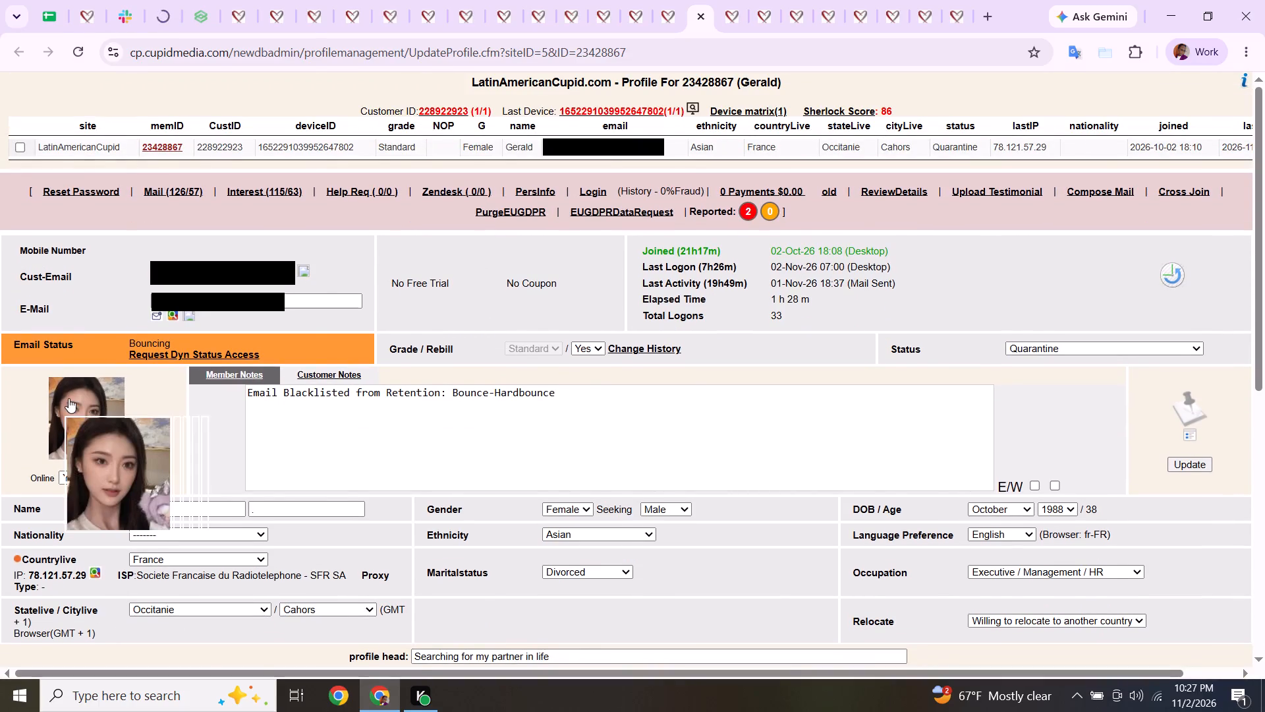
{"action": "right_click", "coordinate": [69, 398]}
{"action": "left_click", "coordinate": [128, 339]}
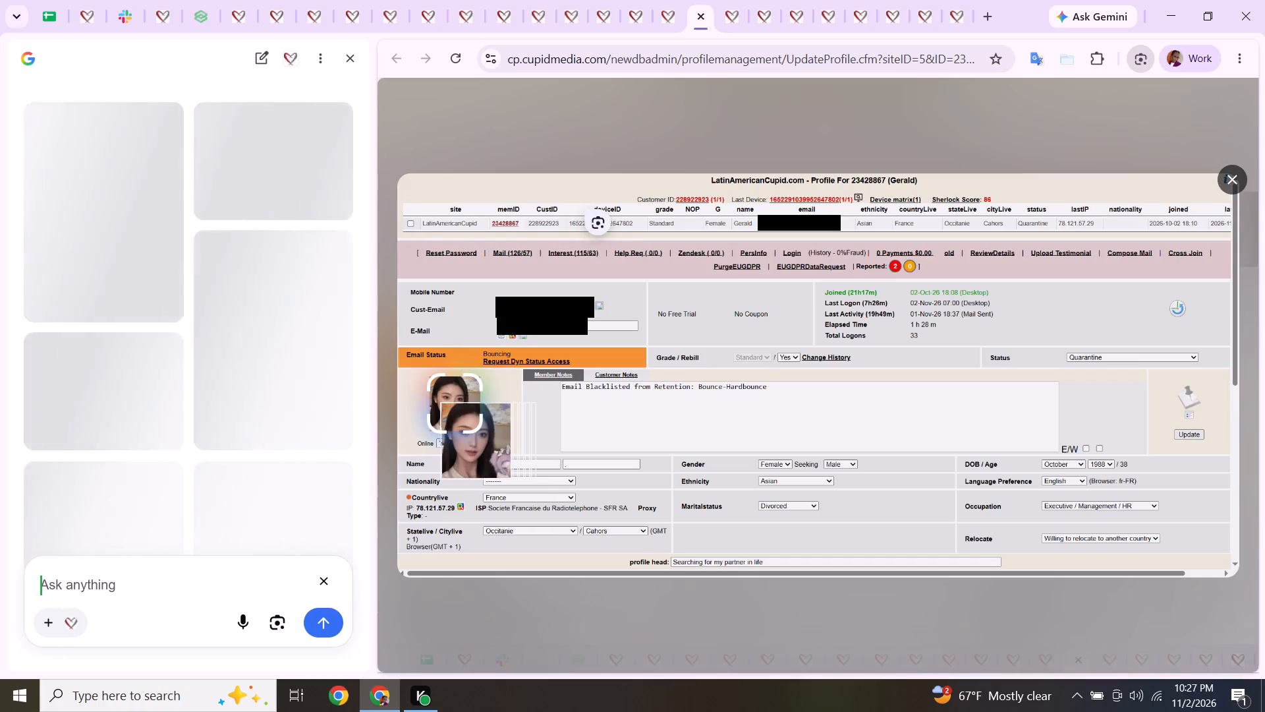
{"action": "scroll", "coordinate": [223, 285], "scroll_direction": "down", "scroll_amount": 6}
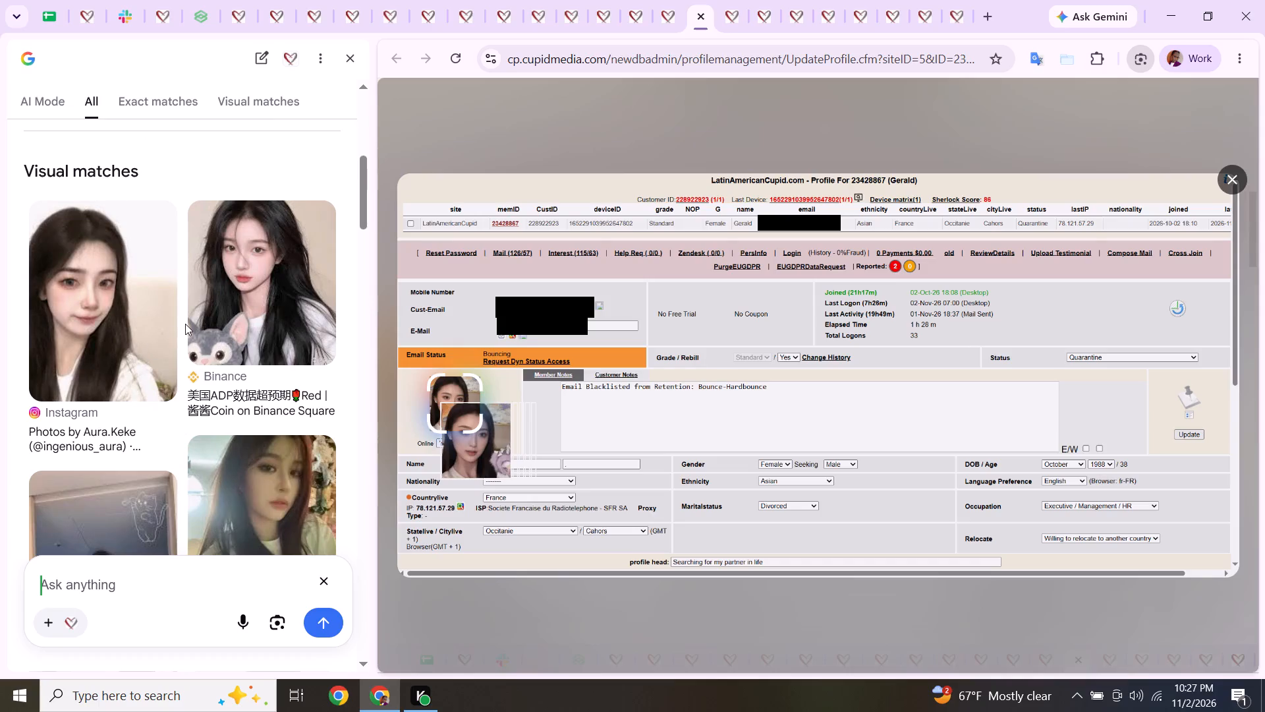
{"action": "scroll", "coordinate": [185, 324], "scroll_direction": "down", "scroll_amount": 2}
{"action": "scroll", "coordinate": [185, 324], "scroll_direction": "up", "scroll_amount": 1}
{"action": "scroll", "coordinate": [185, 324], "scroll_direction": "down", "scroll_amount": 2}
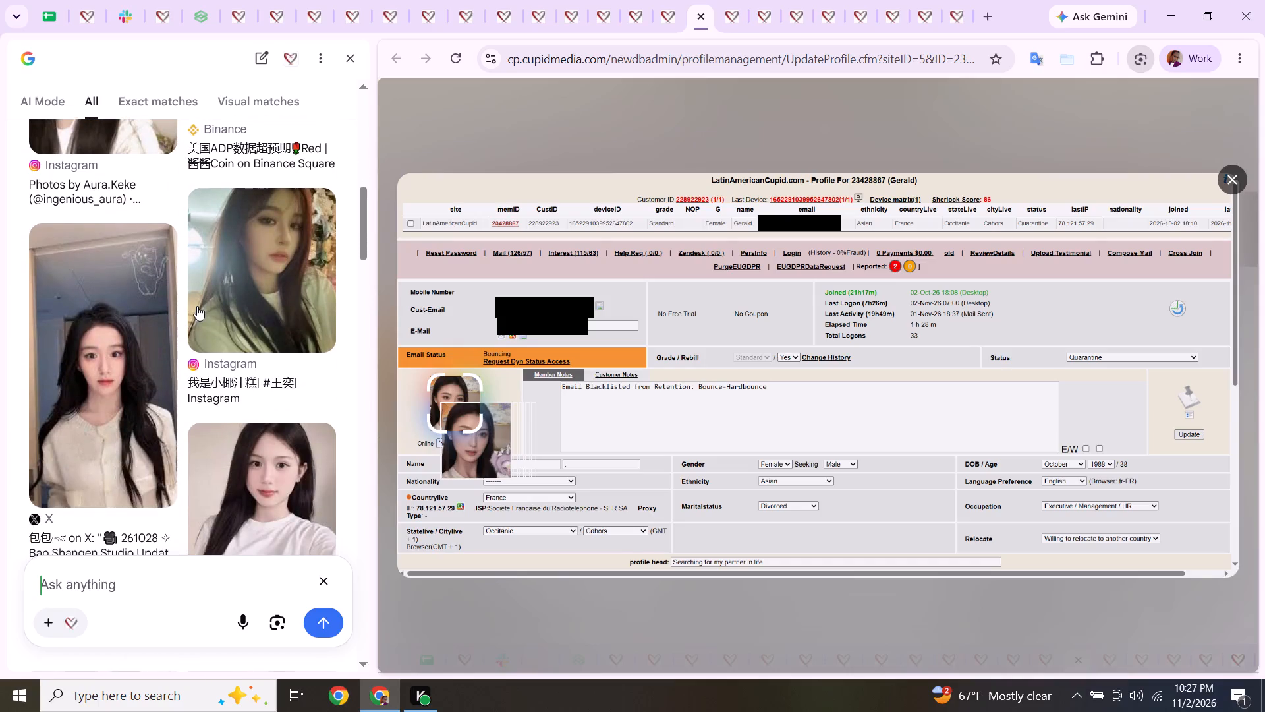
{"action": "scroll", "coordinate": [197, 306], "scroll_direction": "down", "scroll_amount": 3}
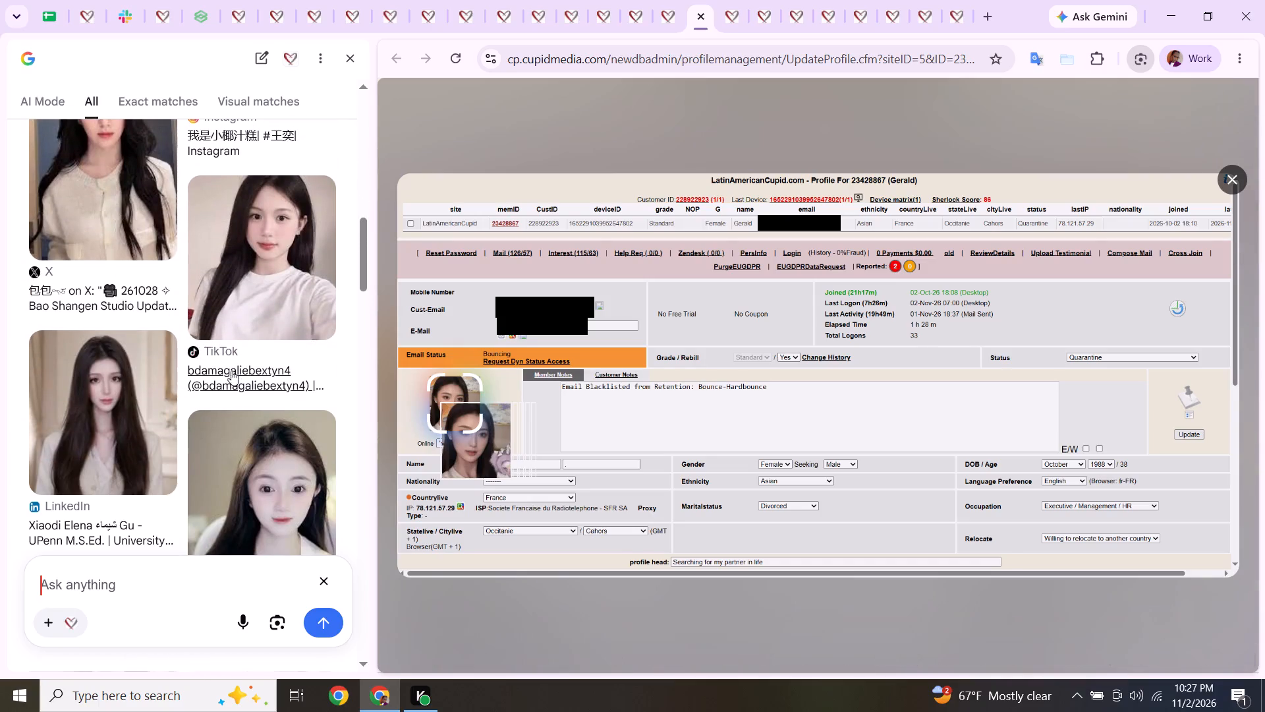
{"action": "right_click", "coordinate": [230, 369]}
{"action": "left_click", "coordinate": [279, 521]}
{"action": "scroll", "coordinate": [259, 367], "scroll_direction": "down", "scroll_amount": 2}
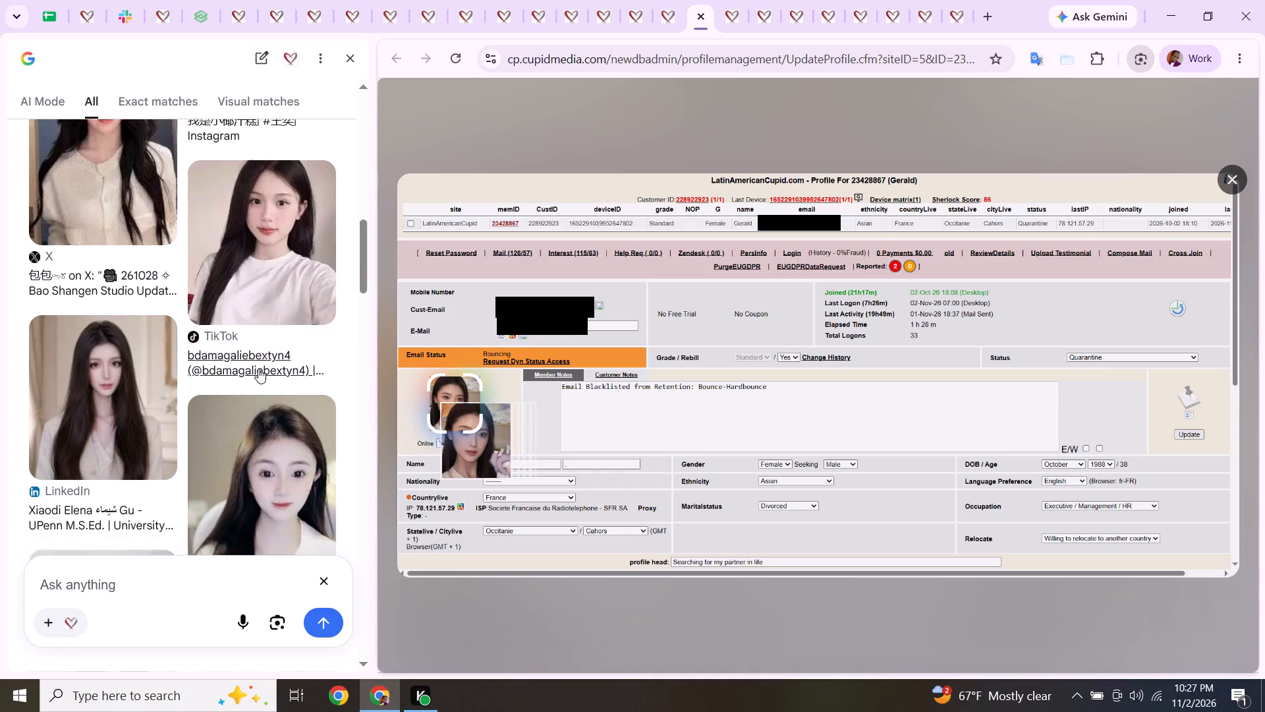
{"action": "scroll", "coordinate": [258, 369], "scroll_direction": "down", "scroll_amount": 2}
{"action": "left_click", "coordinate": [351, 57]}
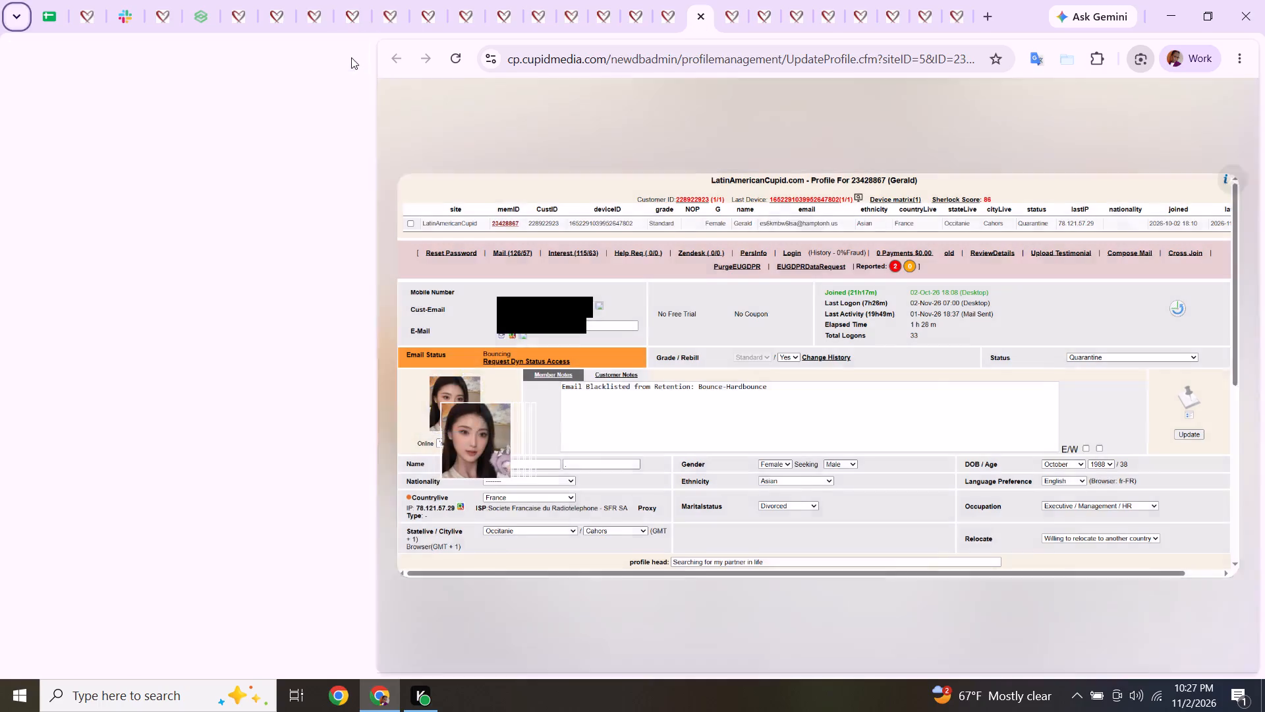
Paste the copied link into Gerald's notes in the LatinAmericanCupid queue, below the existing bounce note.
{"action": "left_click", "coordinate": [675, 7]}
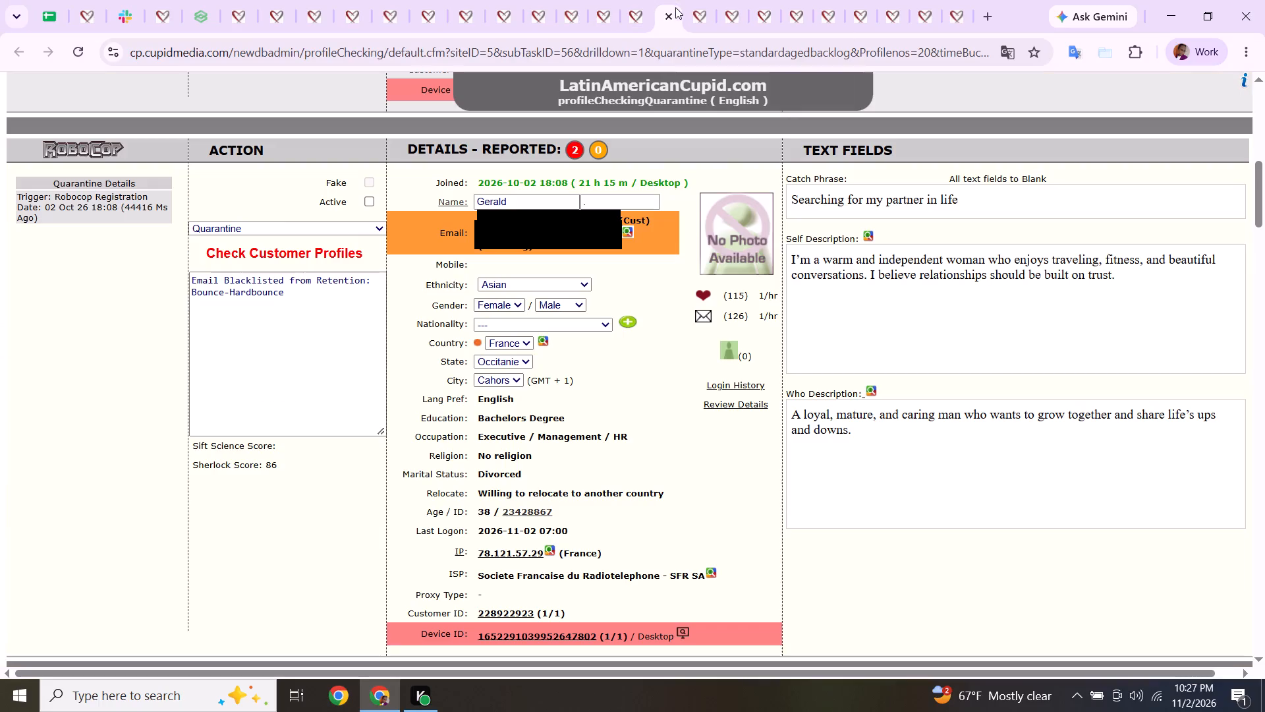
{"action": "left_click", "coordinate": [275, 336]}
{"action": "left_click", "coordinate": [297, 306]}
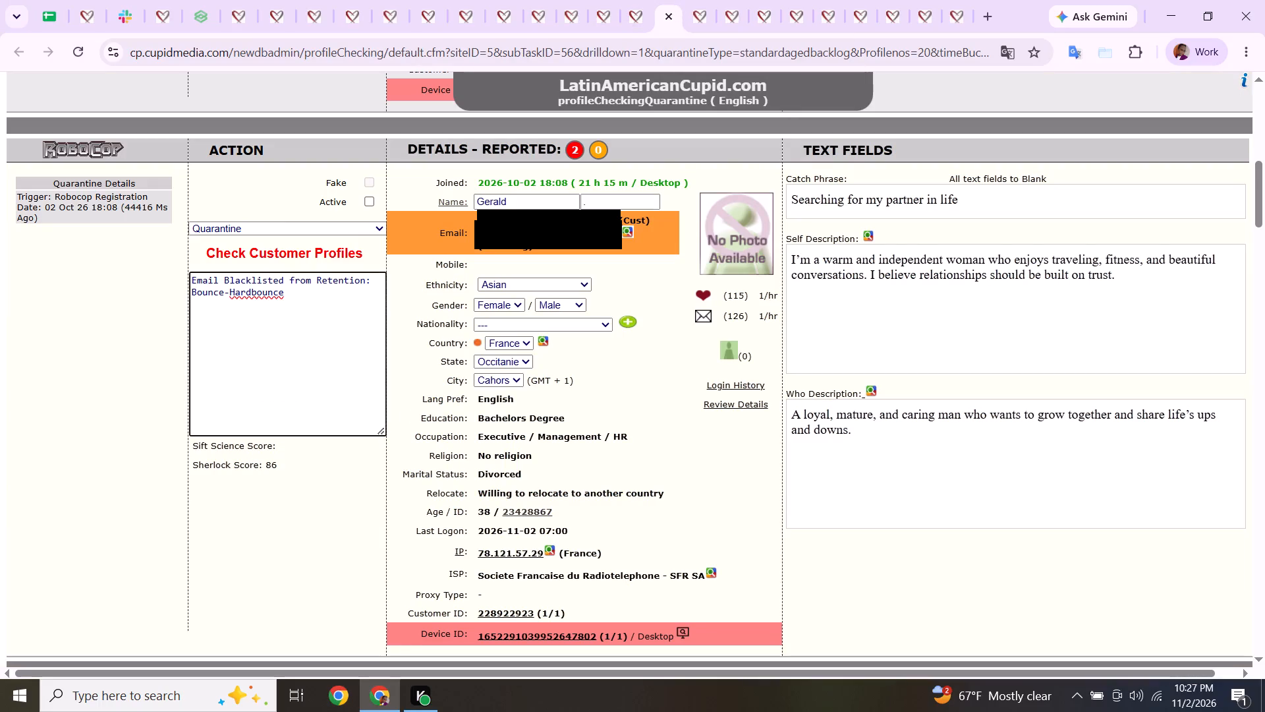
{"action": "key", "text": "Return"}
{"action": "key", "text": "Return"}
{"action": "right_click", "coordinate": [261, 320]}
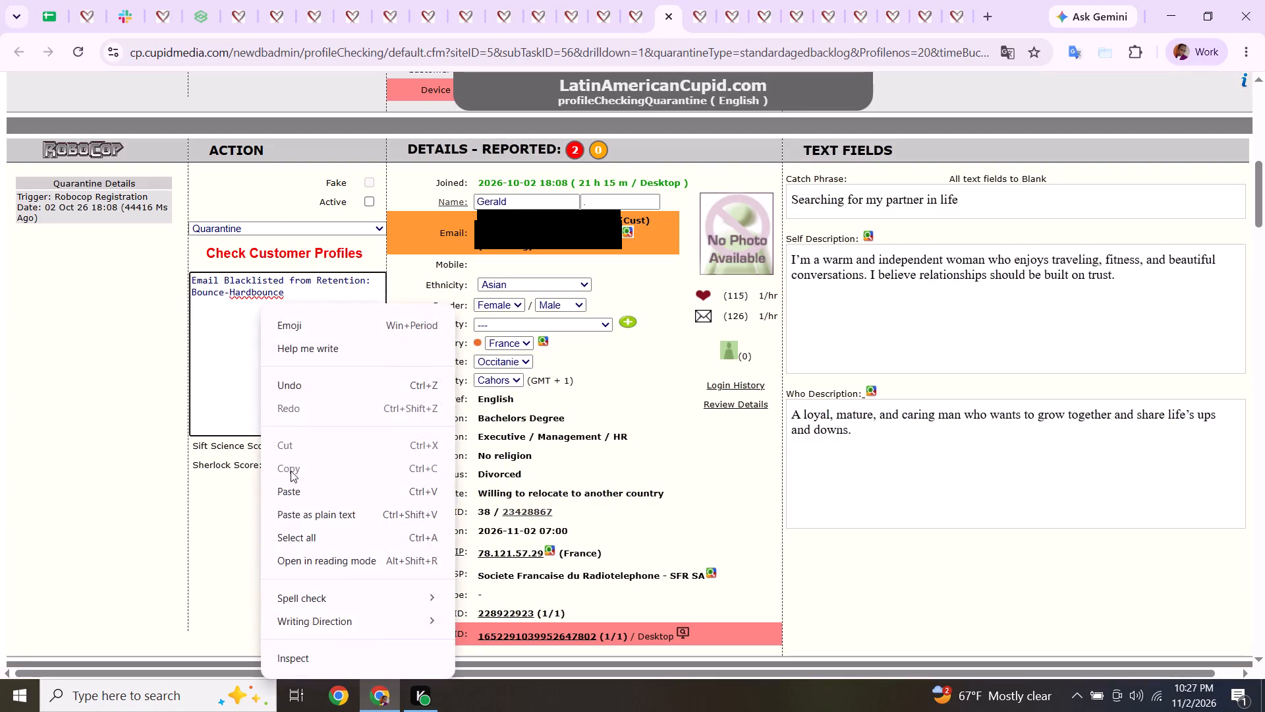
{"action": "left_click", "coordinate": [295, 485]}
Mark Maria, Noemi and Dilania as Active in LatinAmericanCupid's aged-backlog queue.
{"action": "scroll", "coordinate": [477, 363], "scroll_direction": "down", "scroll_amount": 7}
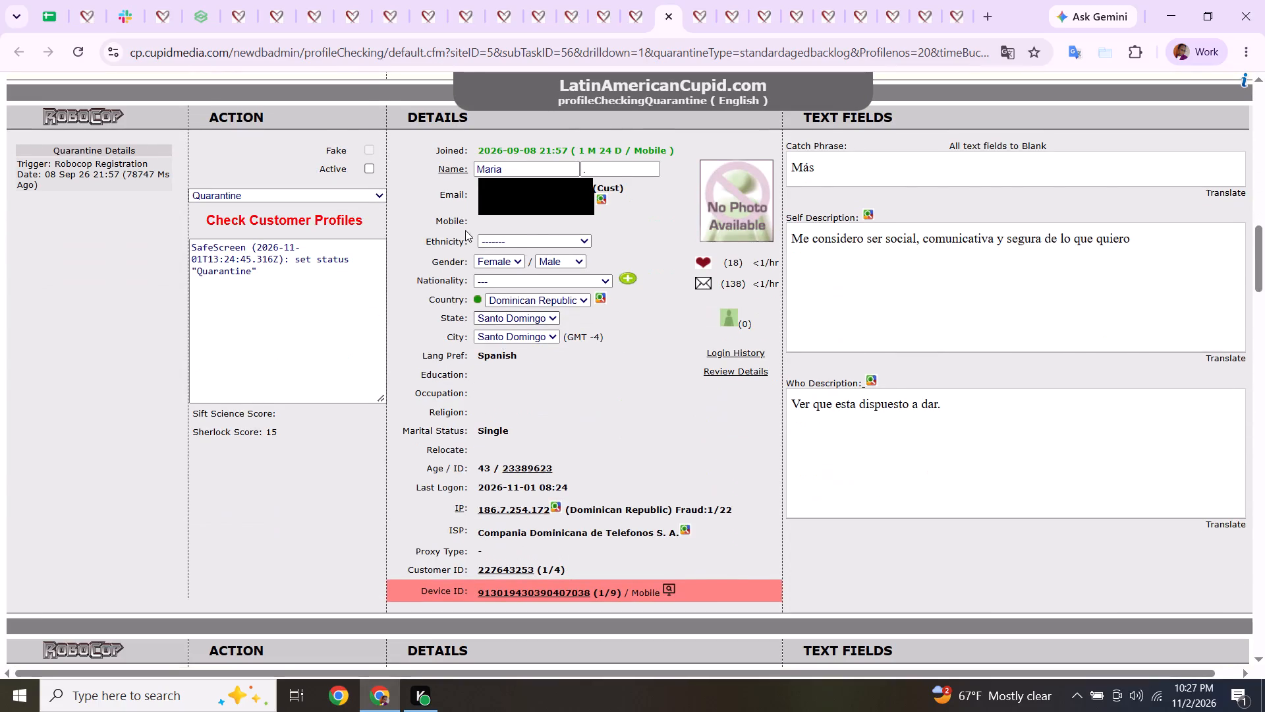
{"action": "left_click", "coordinate": [368, 168]}
{"action": "scroll", "coordinate": [405, 223], "scroll_direction": "down", "scroll_amount": 5}
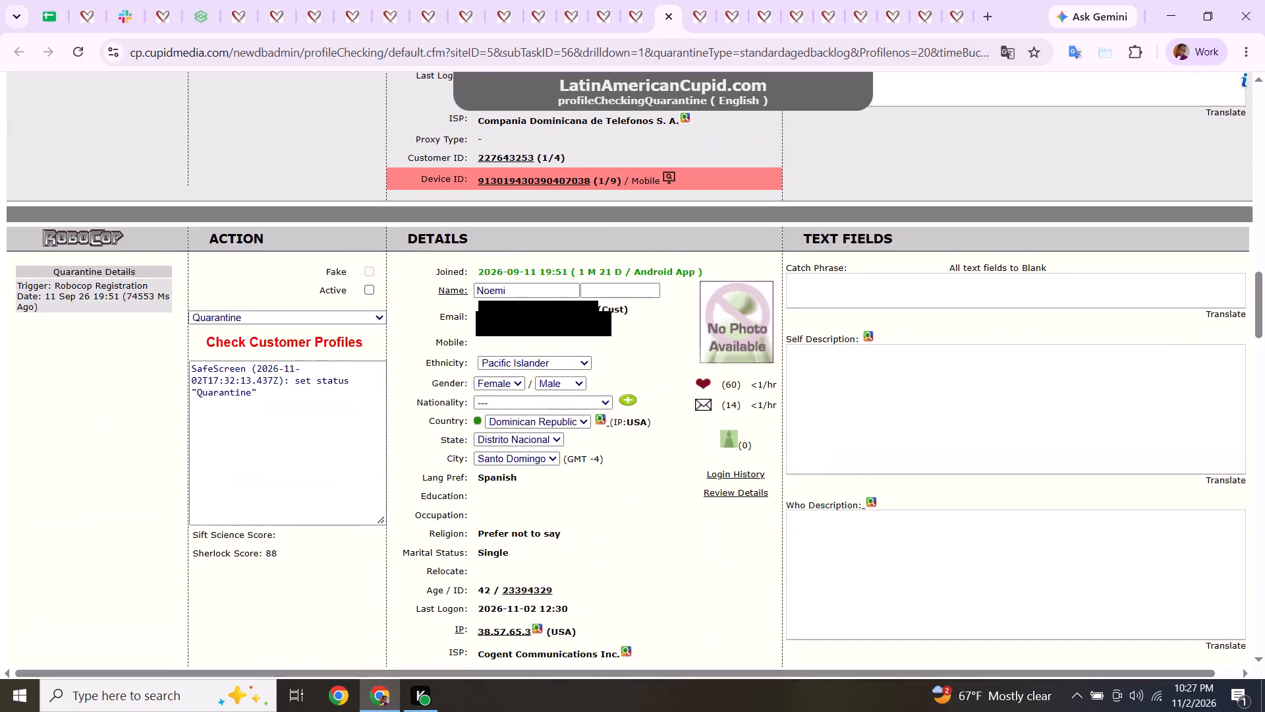
{"action": "scroll", "coordinate": [526, 256], "scroll_direction": "down", "scroll_amount": 2}
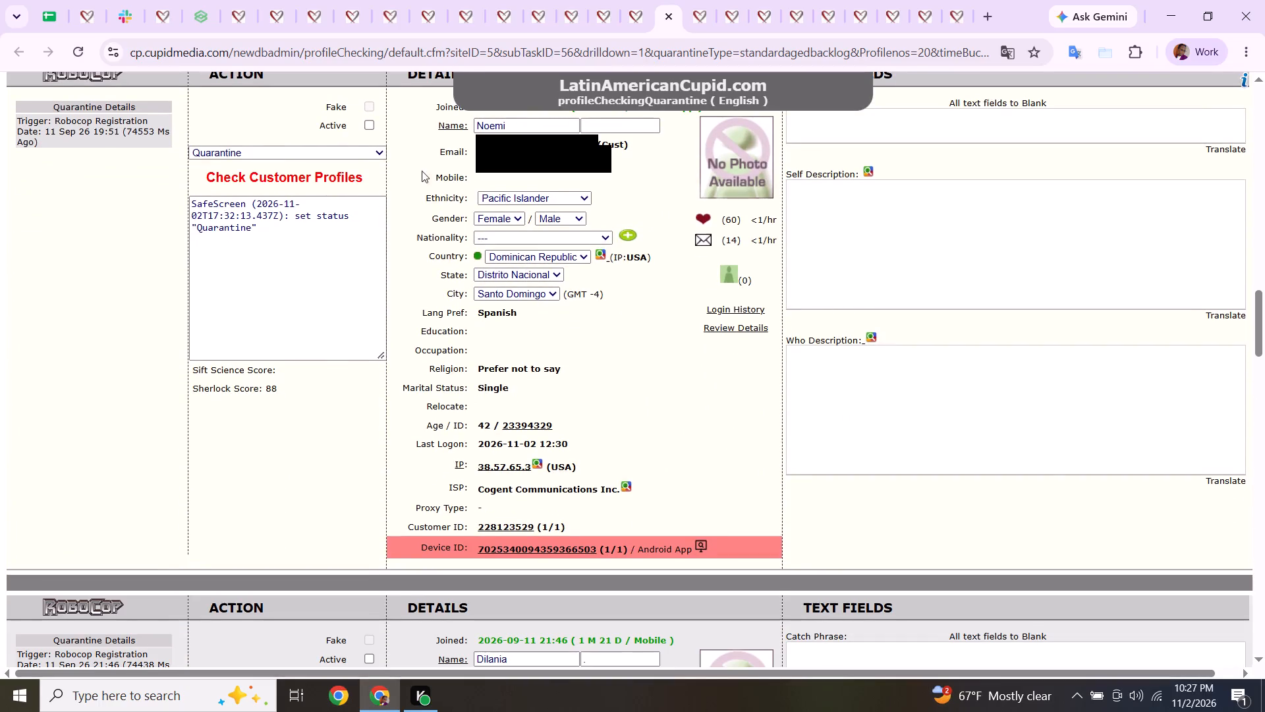
{"action": "left_click", "coordinate": [368, 122]}
{"action": "scroll", "coordinate": [601, 309], "scroll_direction": "down", "scroll_amount": 4}
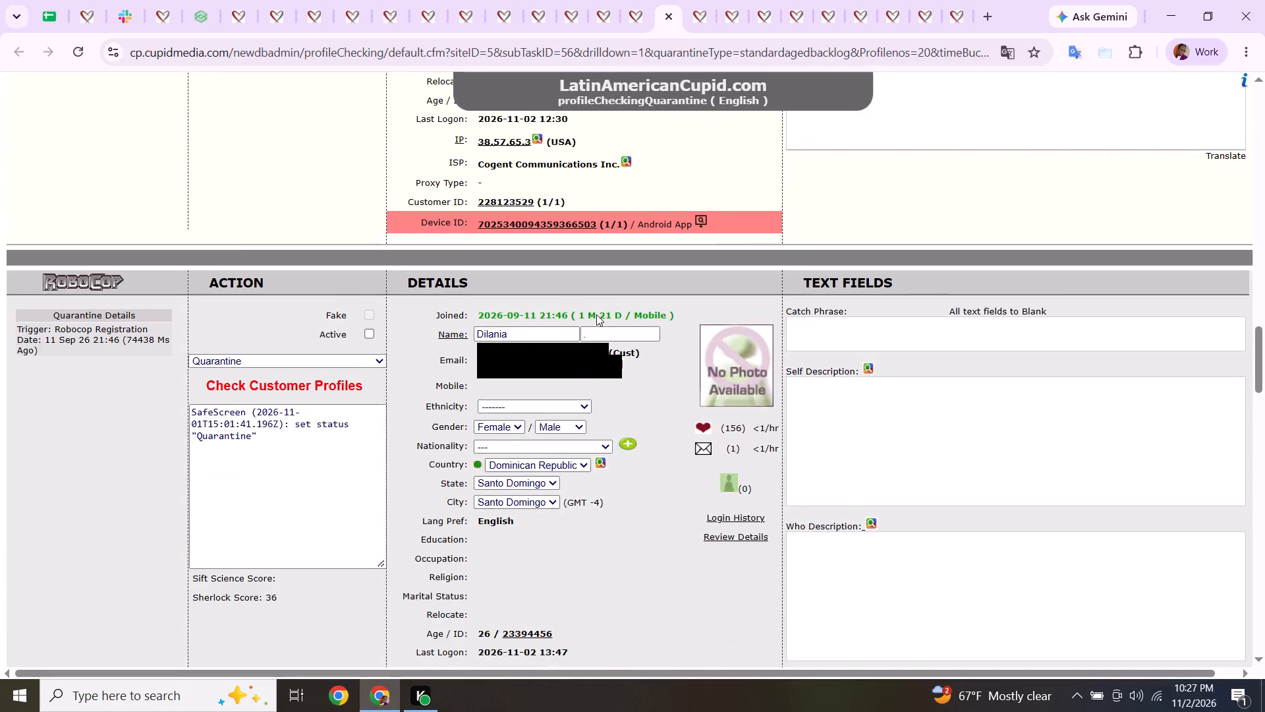
{"action": "scroll", "coordinate": [596, 314], "scroll_direction": "down", "scroll_amount": 2}
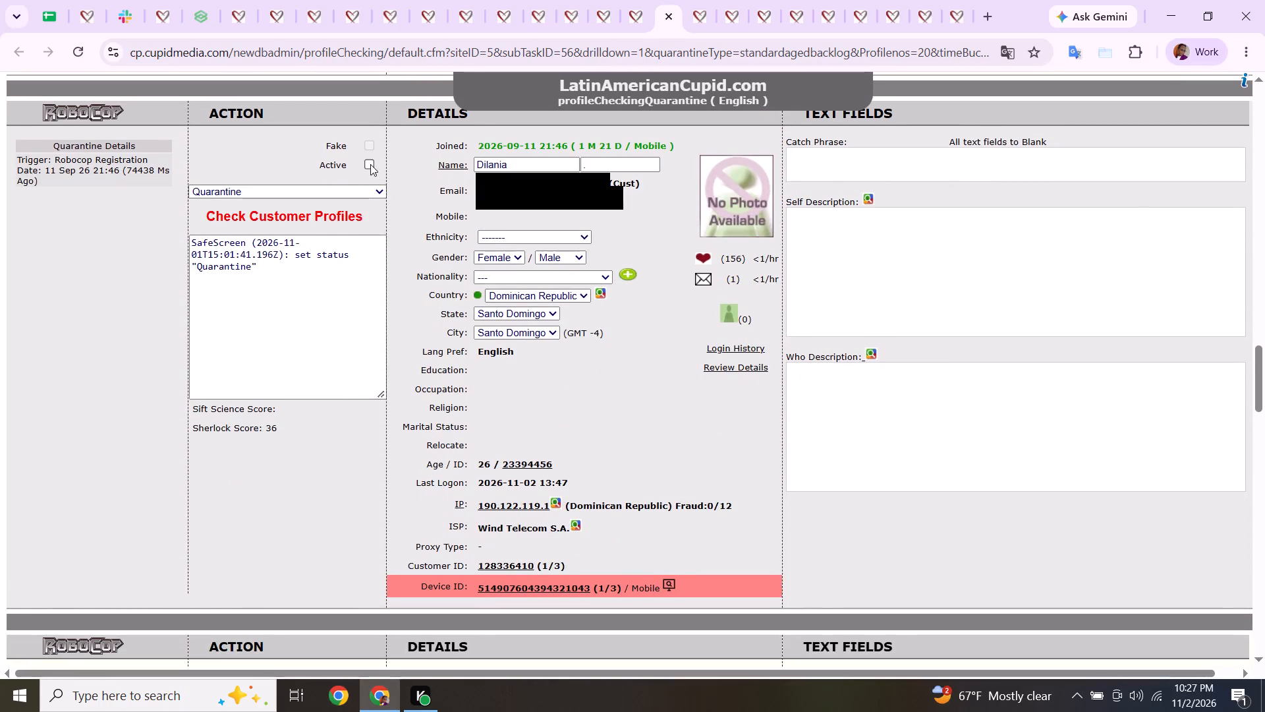
{"action": "left_click", "coordinate": [368, 166]}
Open Dilania's full profile from LatinAmericanCupid's aged-backlog queue.
{"action": "left_click", "coordinate": [465, 161]}
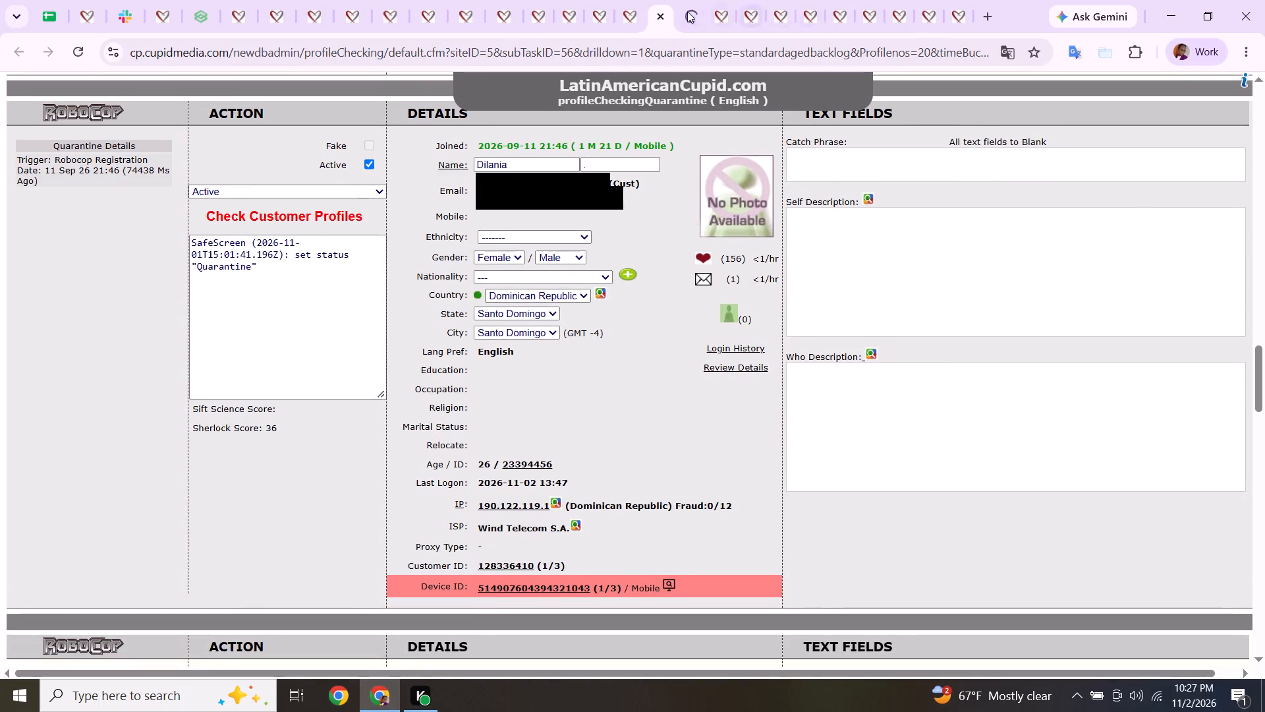
{"action": "left_click", "coordinate": [695, 4]}
{"action": "right_click", "coordinate": [695, 4]}
{"action": "left_click", "coordinate": [759, 377]}
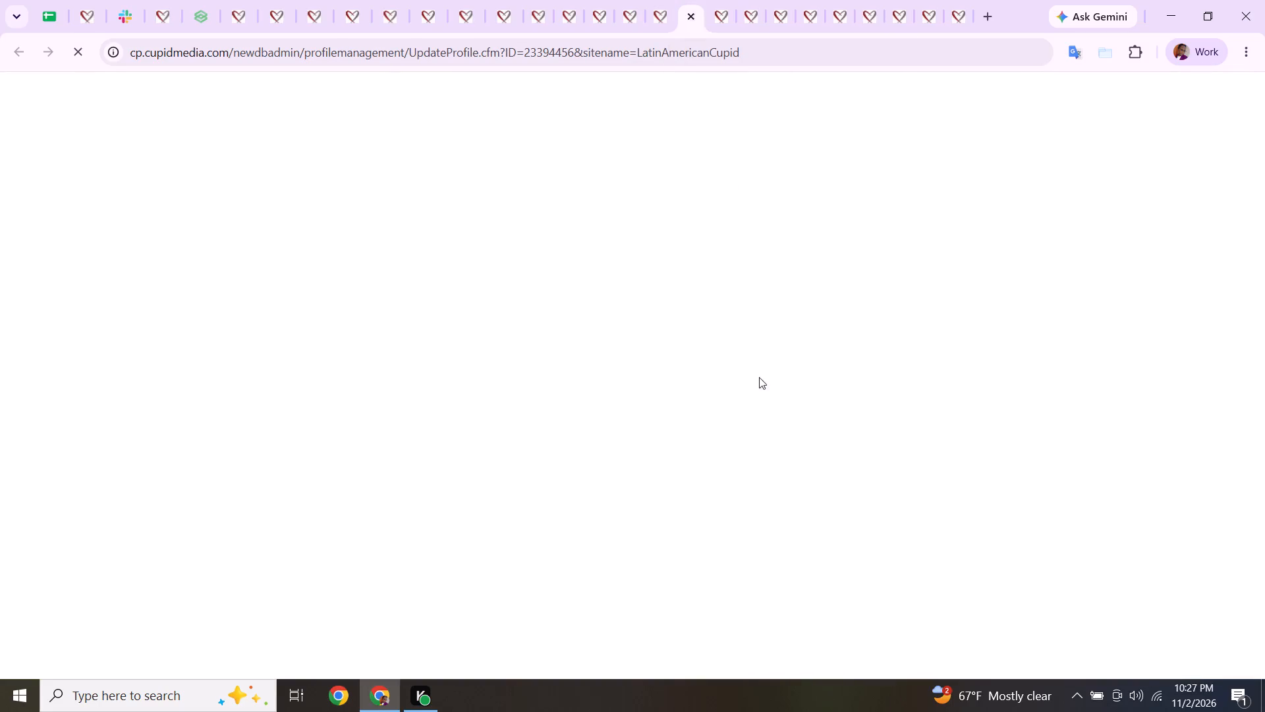
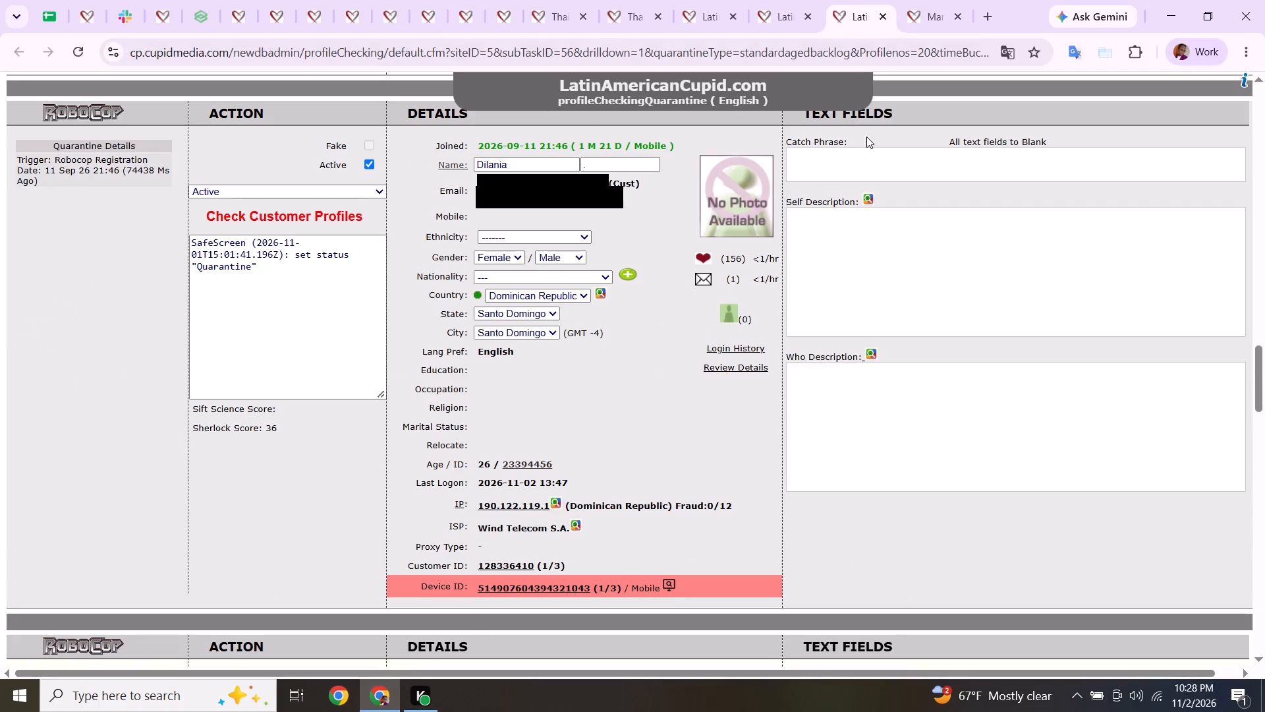
Mark Marizol as Active in LatinAmericanCupid's aged-backlog queue.
{"action": "scroll", "coordinate": [611, 471], "scroll_direction": "down", "scroll_amount": 7}
{"action": "scroll", "coordinate": [517, 324], "scroll_direction": "up", "scroll_amount": 2}
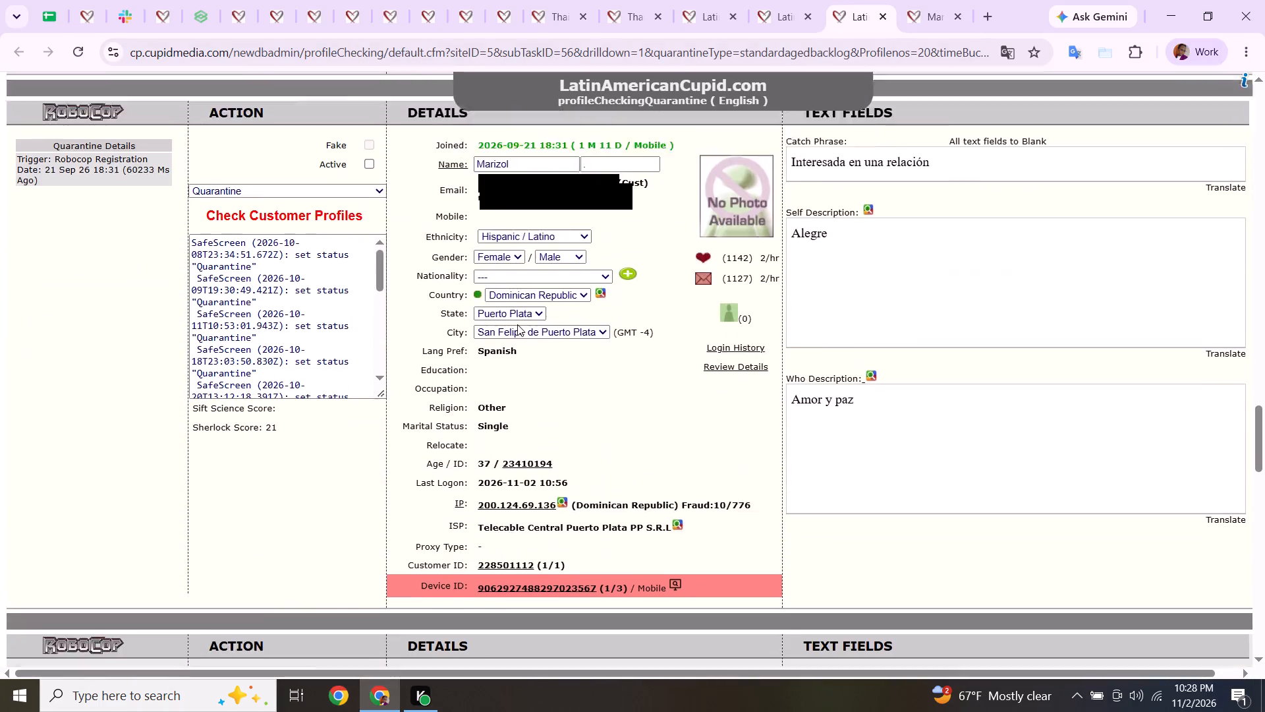
{"action": "scroll", "coordinate": [447, 276], "scroll_direction": "down", "scroll_amount": 1}
{"action": "left_click", "coordinate": [370, 200]}
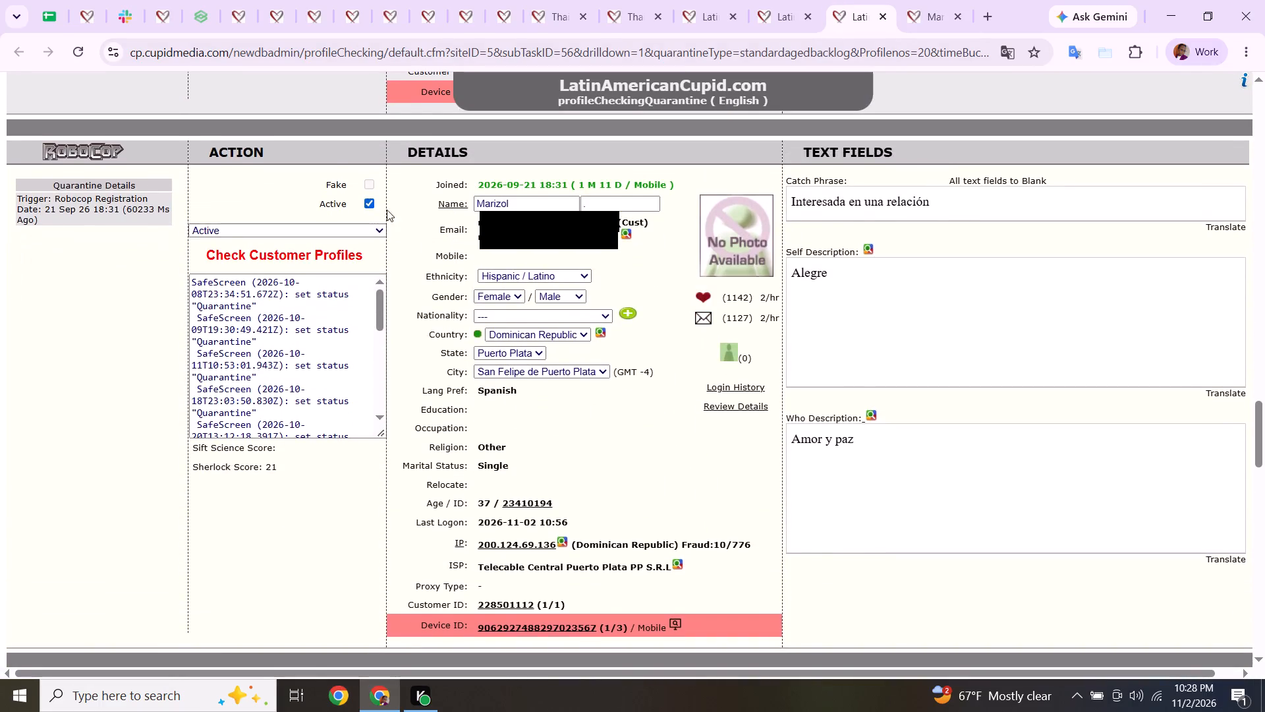
Review Ana's full profile and mark her as Active in LatinAmericanCupid's aged-backlog queue.
{"action": "scroll", "coordinate": [470, 256], "scroll_direction": "down", "scroll_amount": 6}
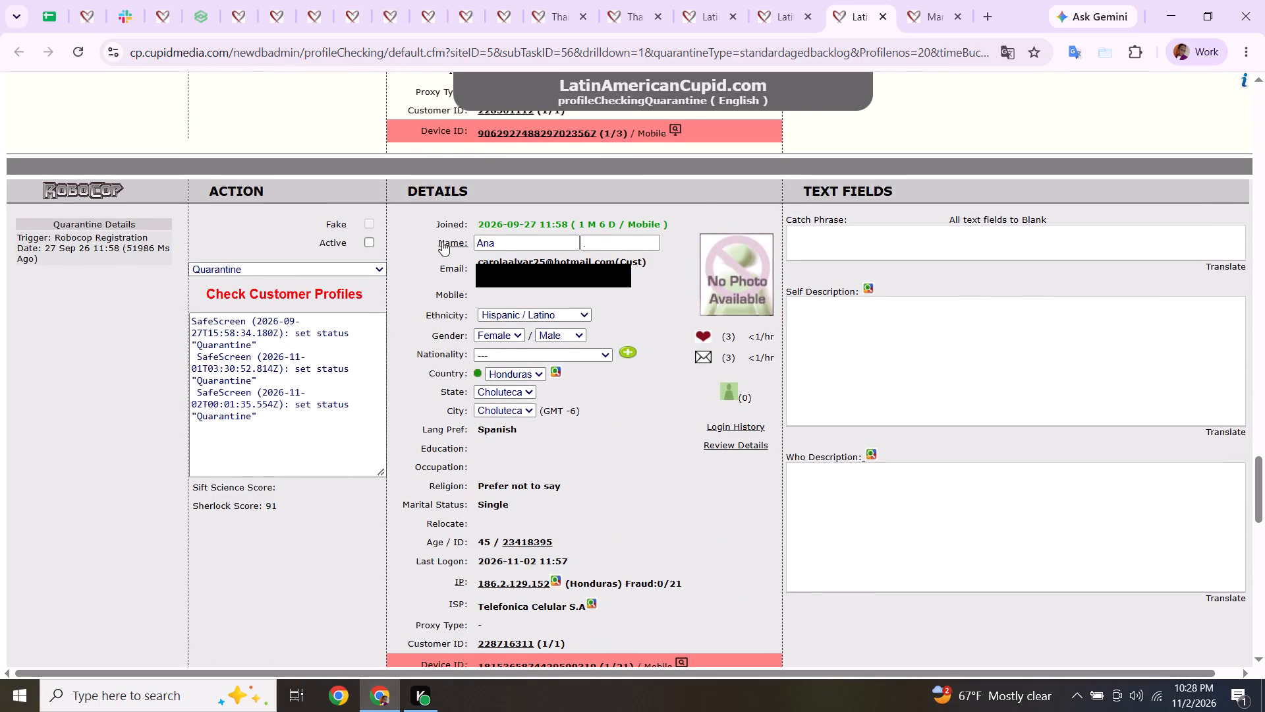
{"action": "left_click", "coordinate": [442, 241]}
{"action": "left_click", "coordinate": [941, 0]}
{"action": "left_click", "coordinate": [958, 17]}
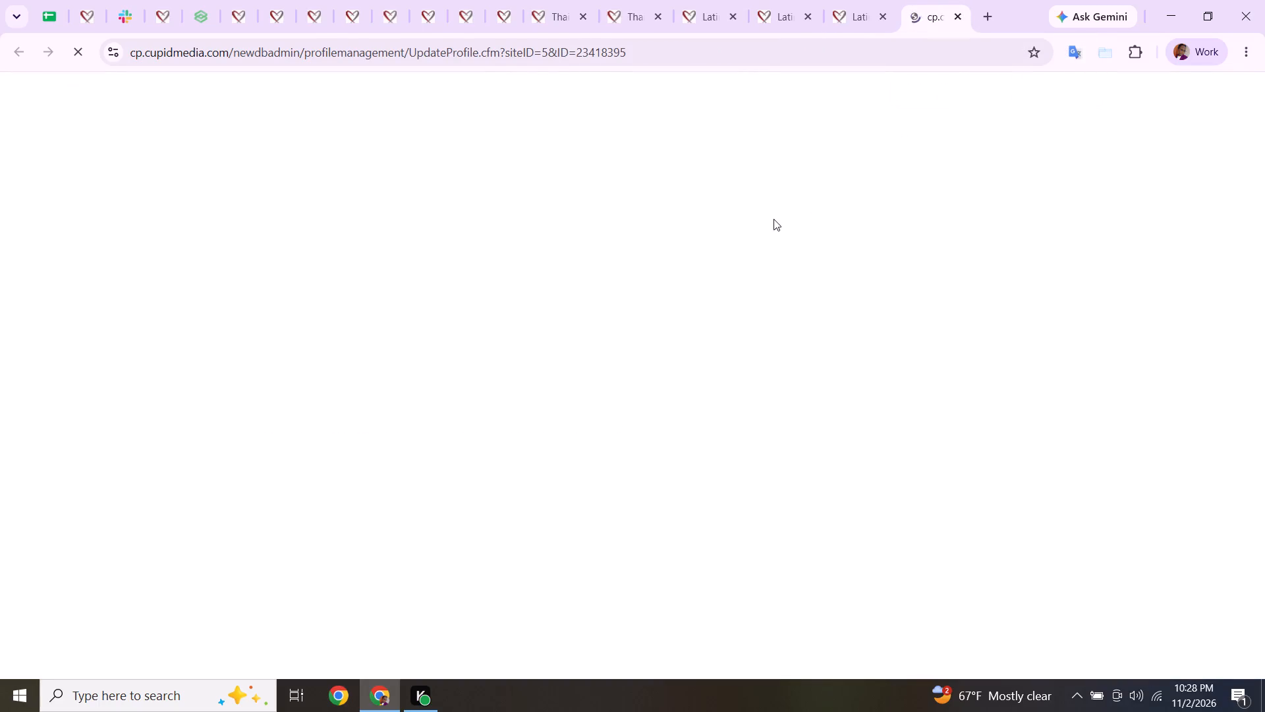
{"action": "scroll", "coordinate": [729, 287], "scroll_direction": "down", "scroll_amount": 4}
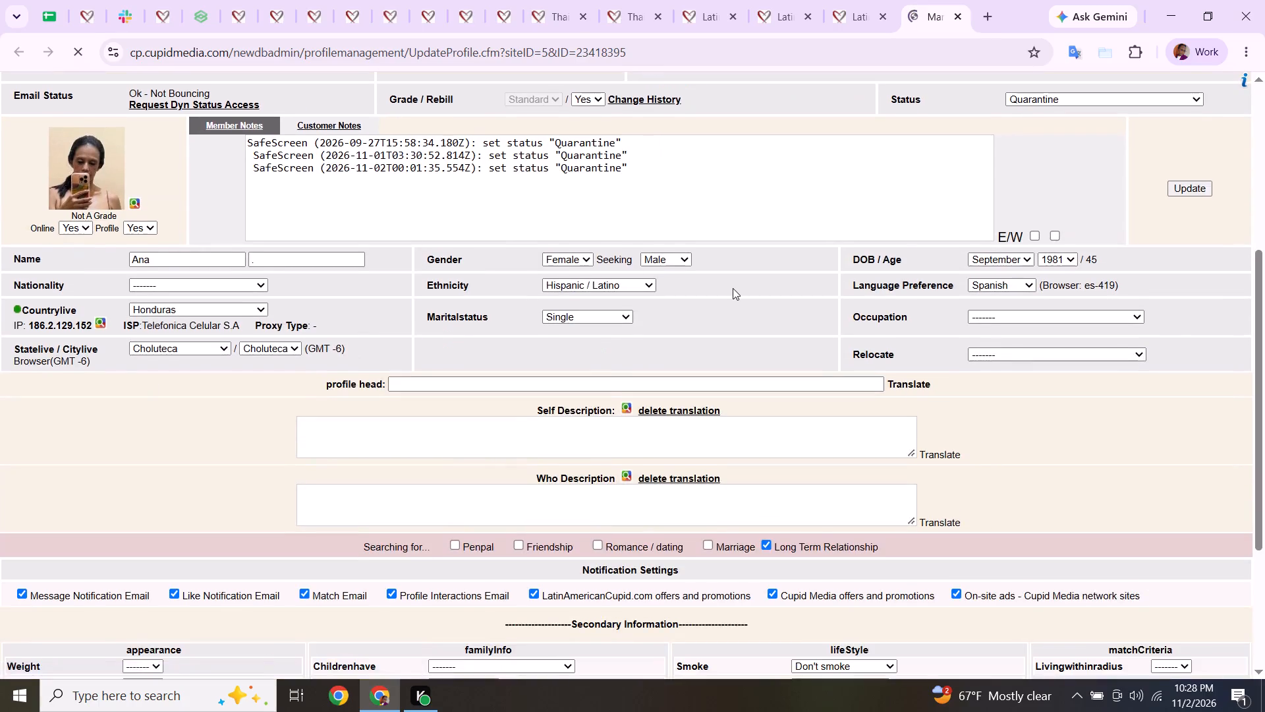
{"action": "scroll", "coordinate": [733, 288], "scroll_direction": "up", "scroll_amount": 3}
{"action": "left_click", "coordinate": [851, 4]}
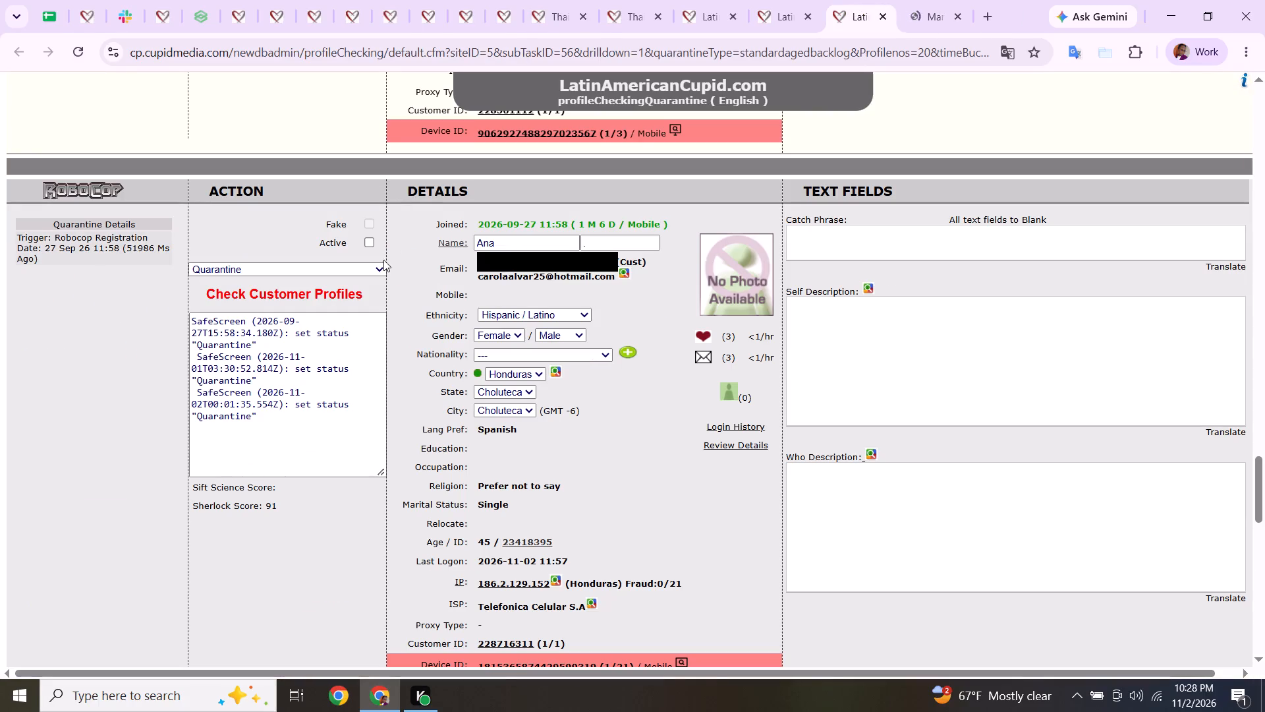
{"action": "left_click", "coordinate": [367, 242]}
Mark Eva as Active in LatinAmericanCupid's aged-backlog queue.
{"action": "scroll", "coordinate": [456, 293], "scroll_direction": "down", "scroll_amount": 8}
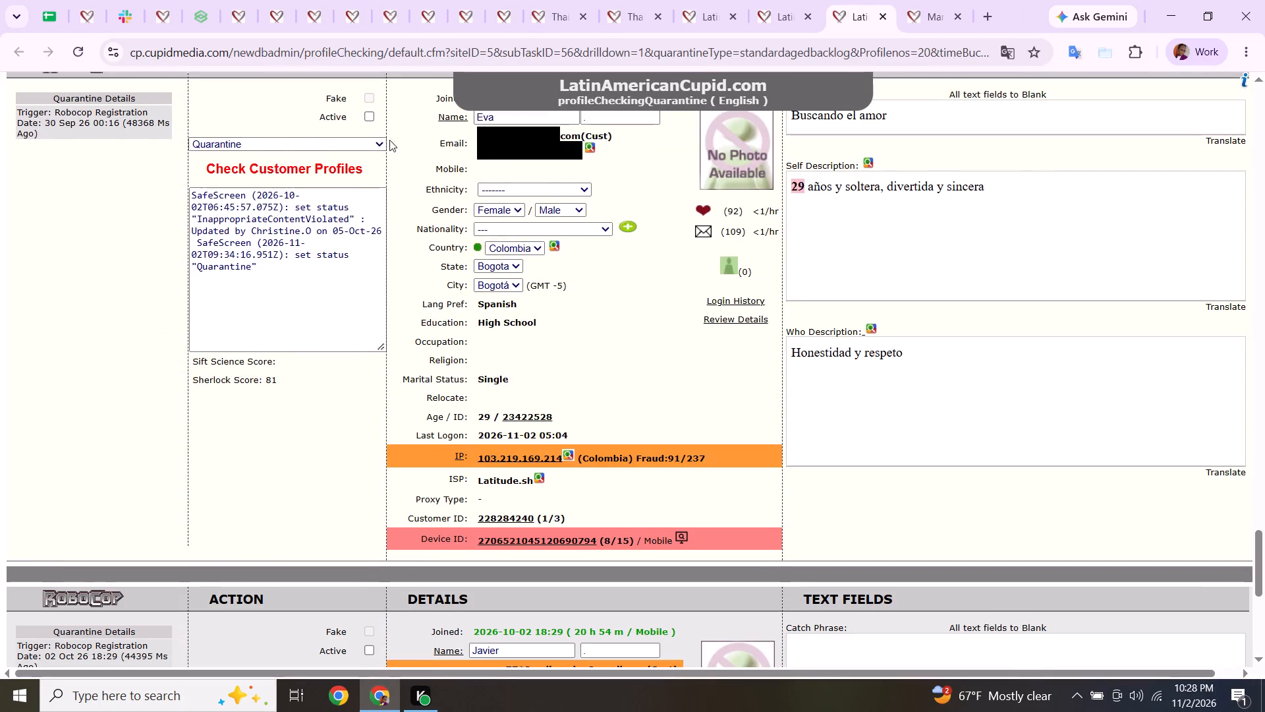
{"action": "left_click", "coordinate": [368, 117]}
Open Javier's full profile from the queue and examine his email status, location and member notes.
{"action": "scroll", "coordinate": [456, 210], "scroll_direction": "down", "scroll_amount": 7}
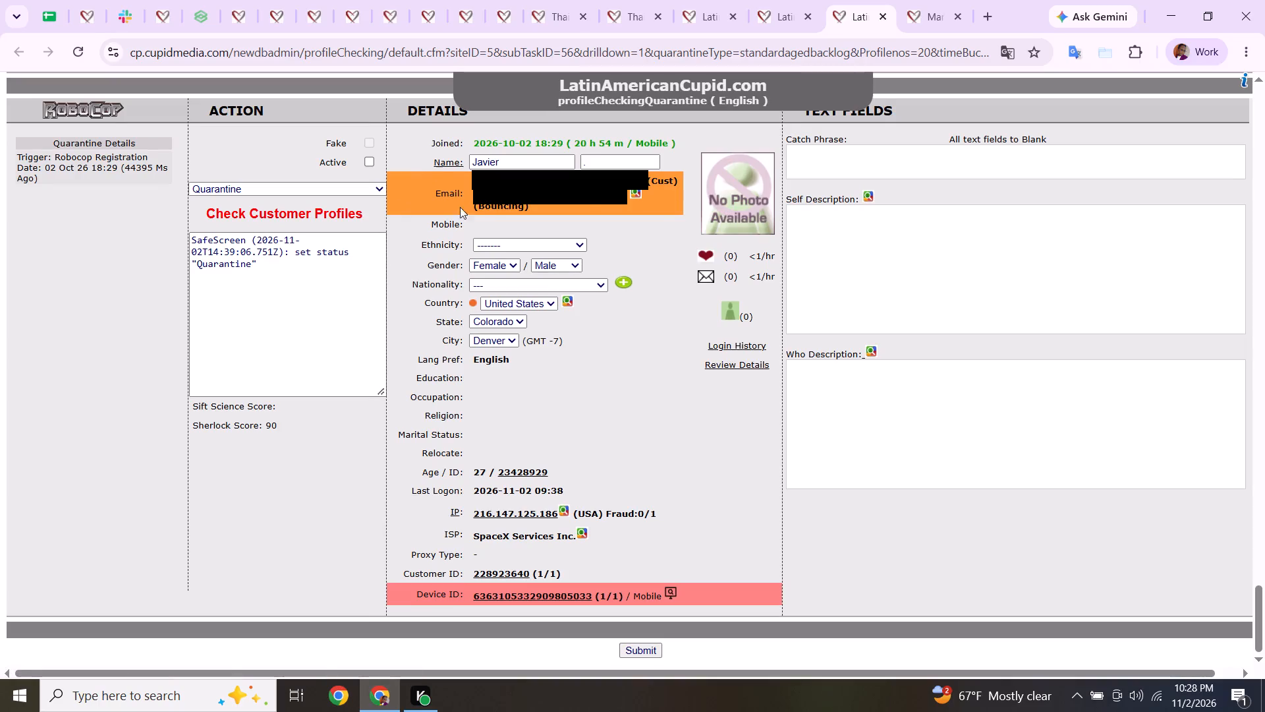
{"action": "left_click", "coordinate": [445, 164]}
{"action": "left_click", "coordinate": [961, 0]}
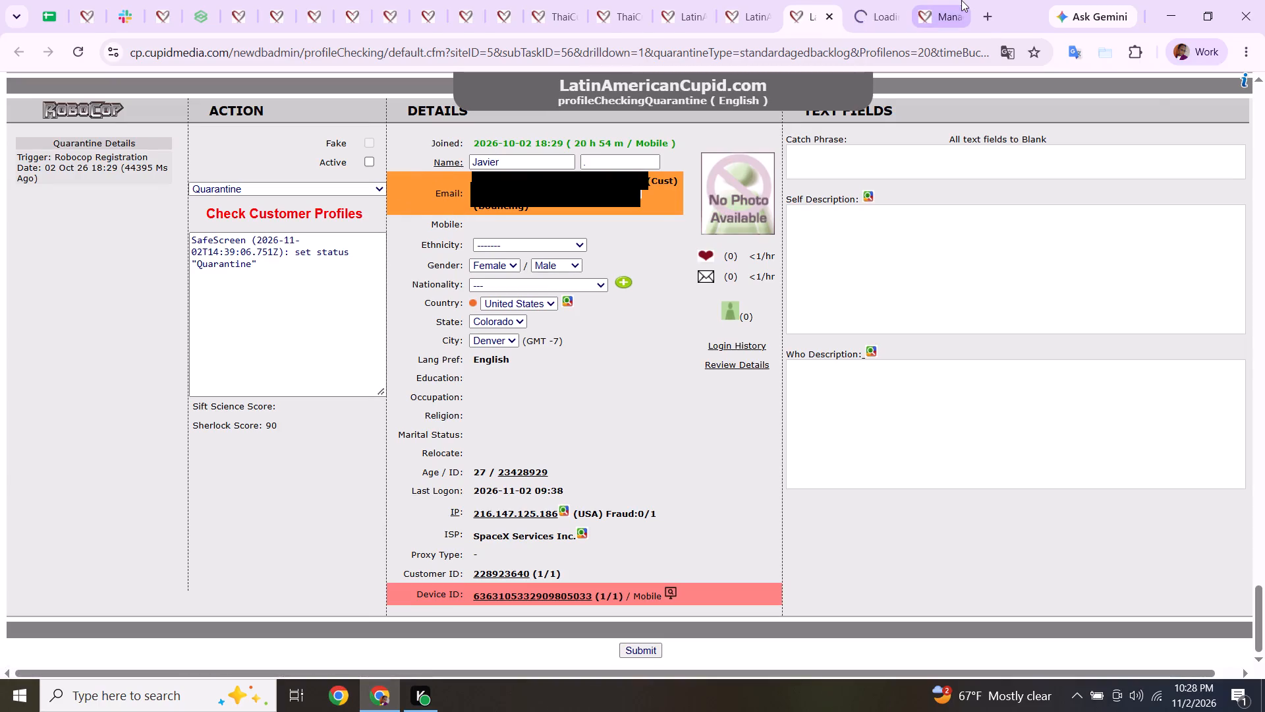
{"action": "left_click", "coordinate": [959, 13]}
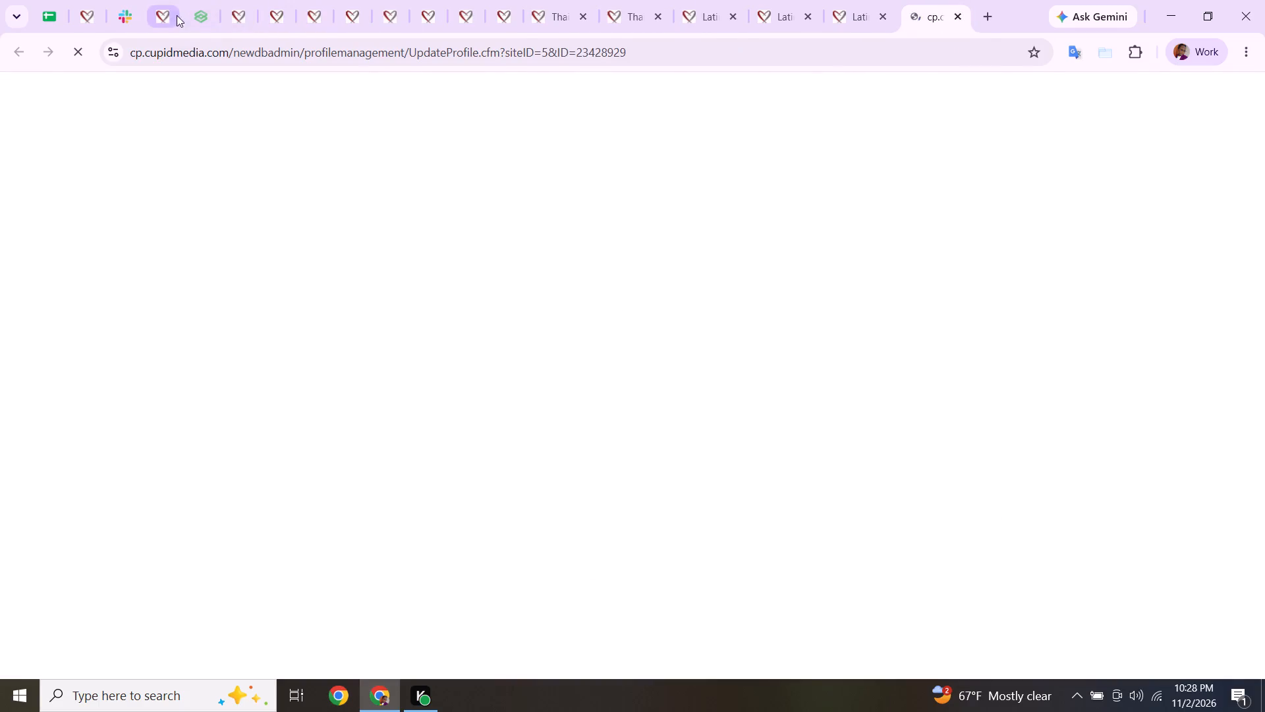
{"action": "left_click", "coordinate": [175, 14]}
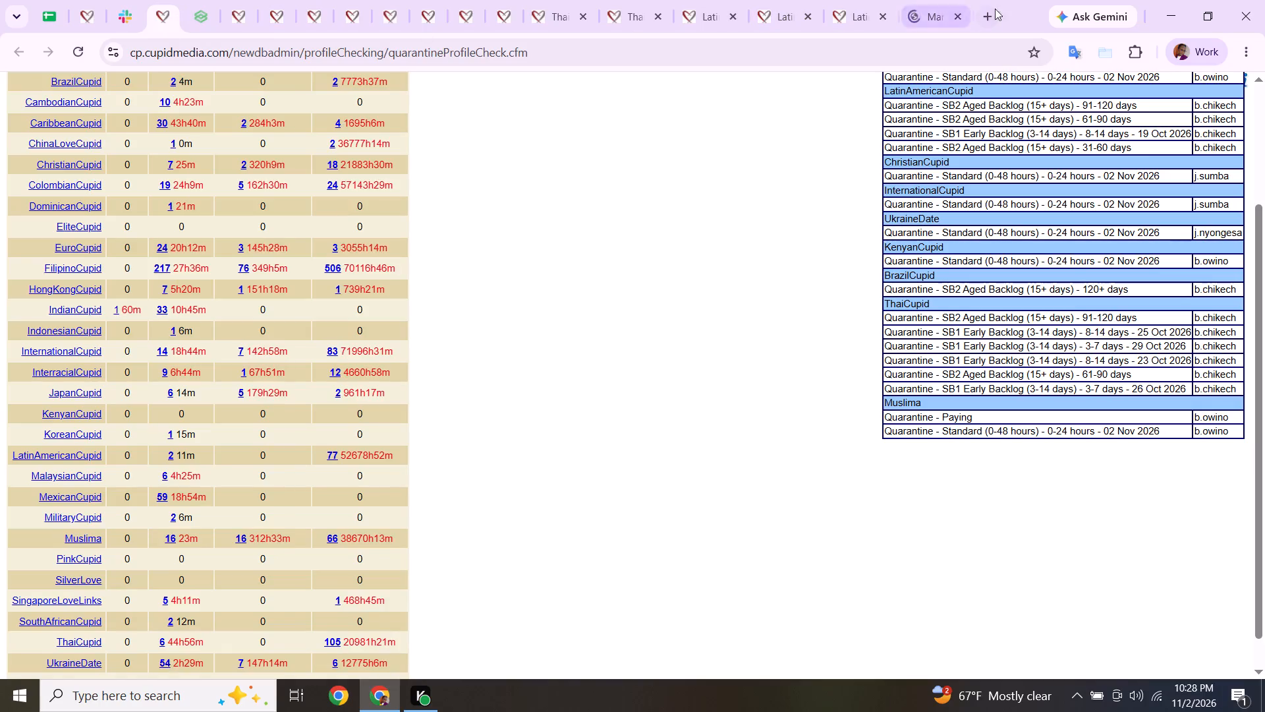
{"action": "left_click", "coordinate": [942, 0]}
{"action": "scroll", "coordinate": [555, 365], "scroll_direction": "down", "scroll_amount": 2}
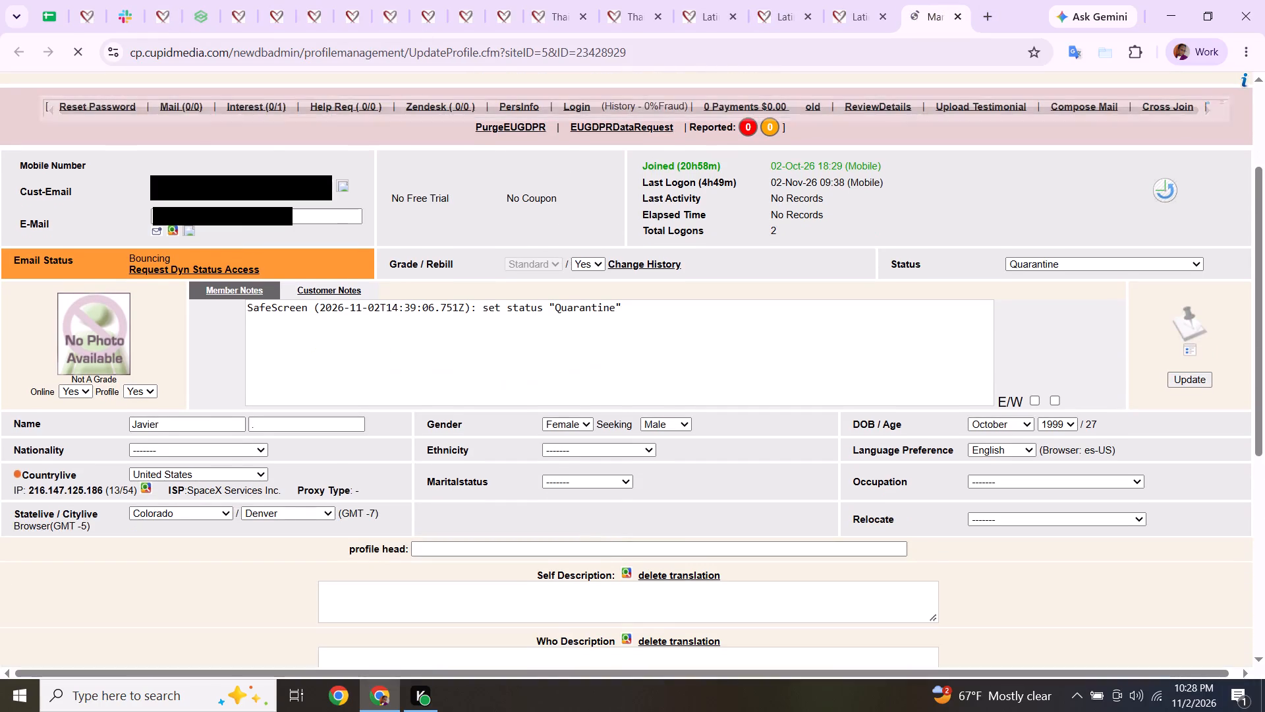
{"action": "scroll", "coordinate": [511, 348], "scroll_direction": "up", "scroll_amount": 6}
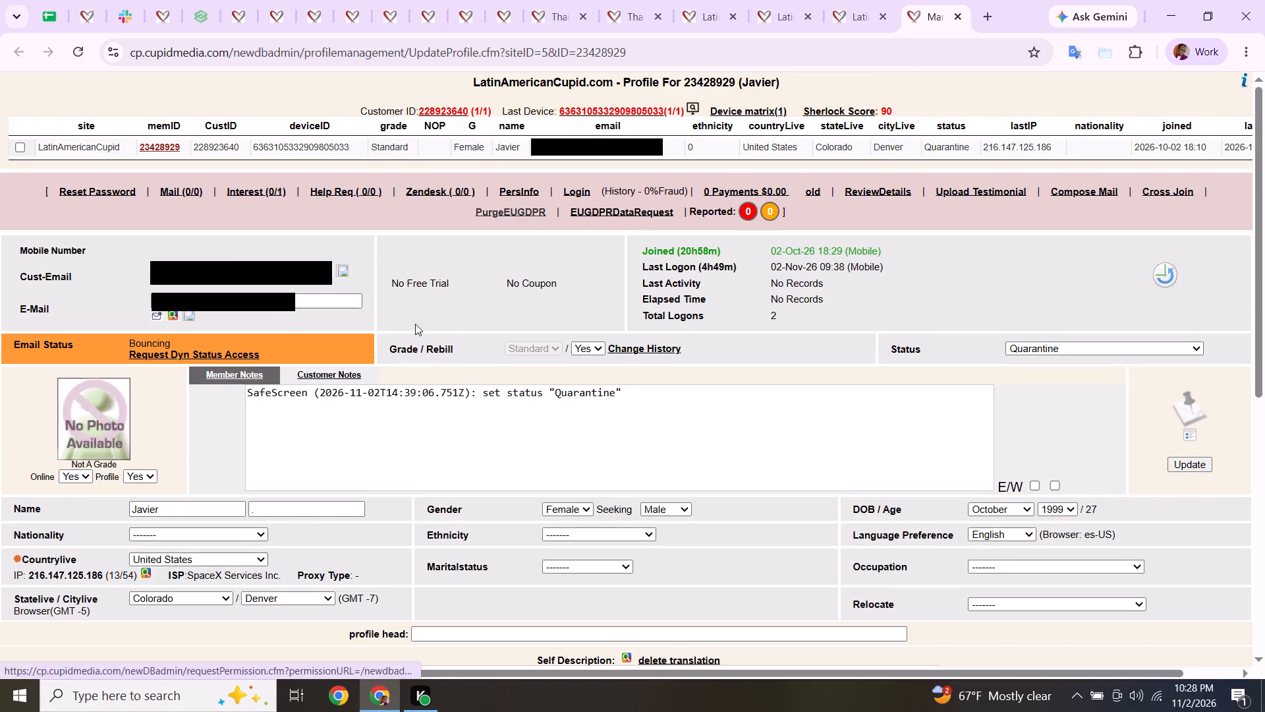
Add "scammer email format" to Javier's notes in the queue, below the existing SafeScreen entry, and copy that note text.
{"action": "left_click", "coordinate": [851, 8]}
{"action": "left_click", "coordinate": [303, 278]}
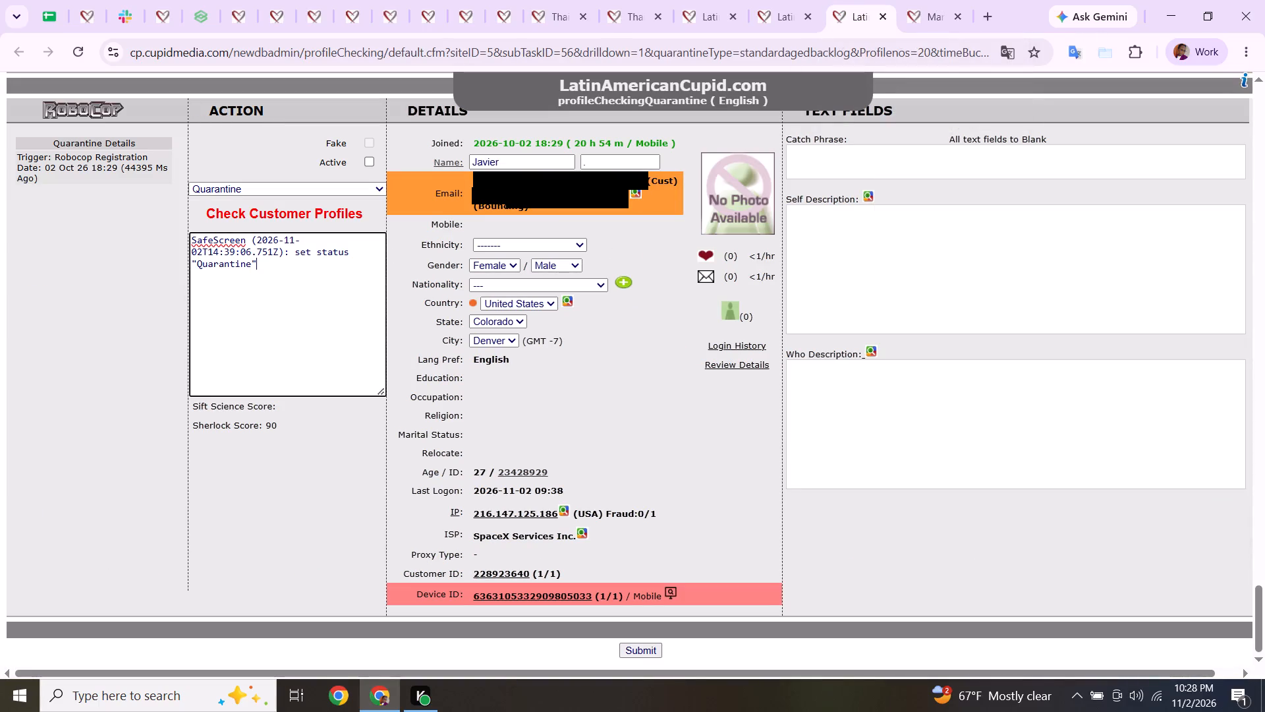
{"action": "key", "text": "Return"}
{"action": "key", "text": "Return"}
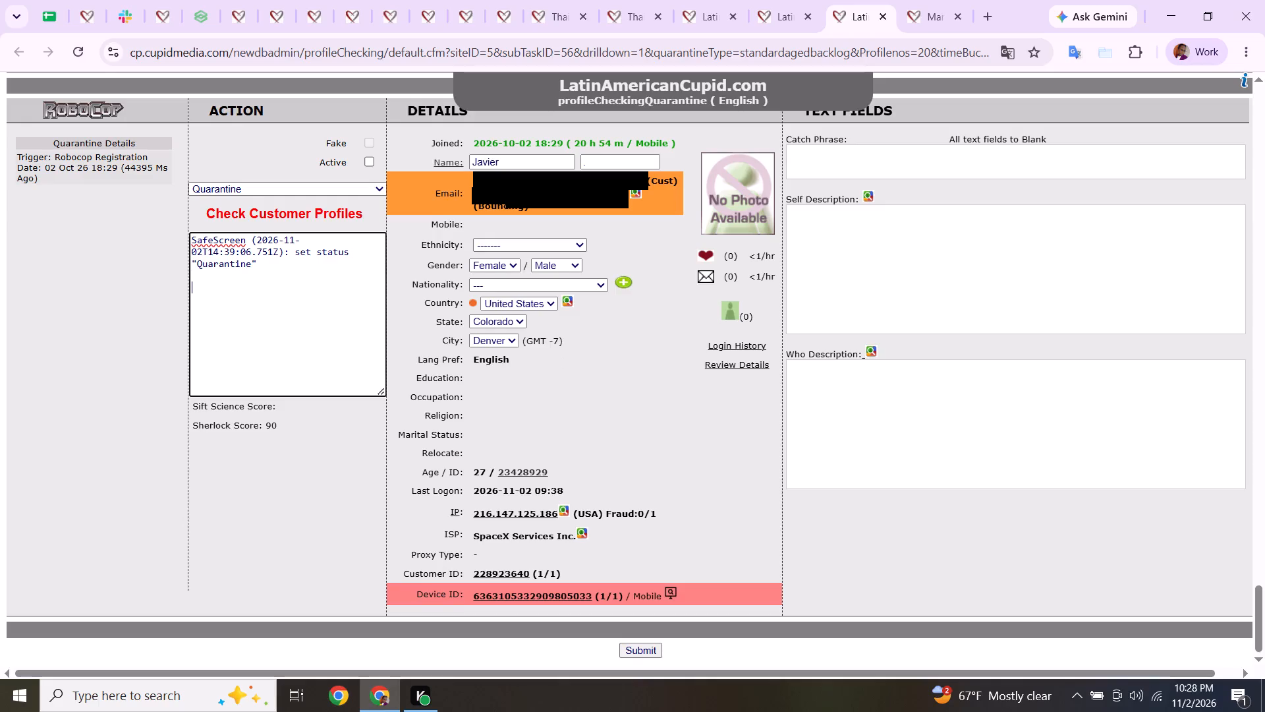
{"action": "type", "text": "scammer emai"}
{"action": "type", "text": "l format"}
{"action": "key", "text": "space"}
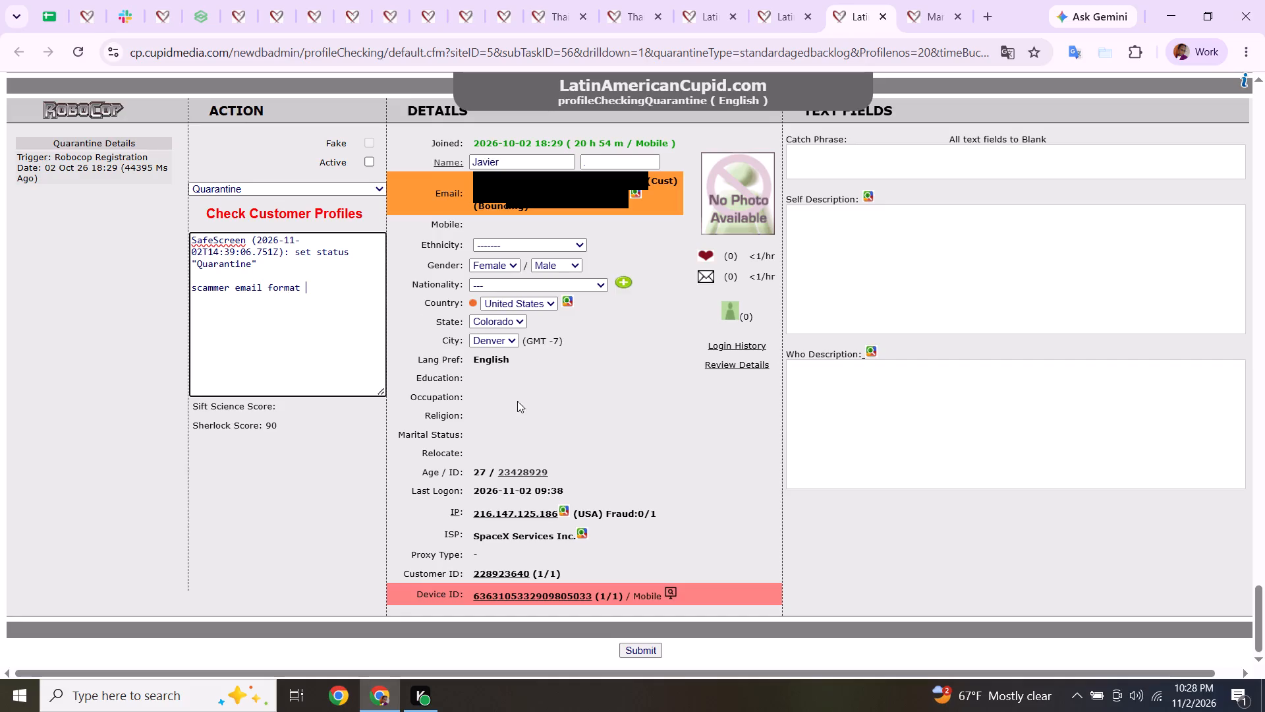
{"action": "triple_click", "coordinate": [254, 283]}
{"action": "right_click", "coordinate": [254, 283]}
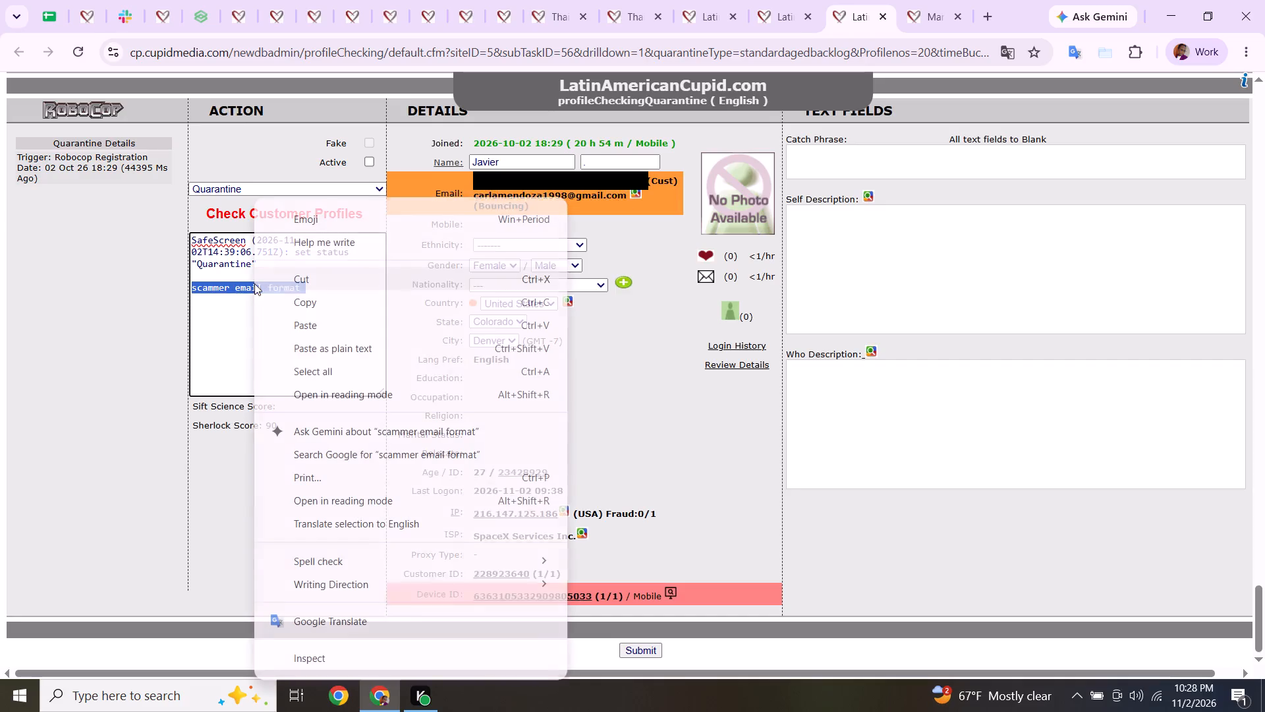
{"action": "left_click", "coordinate": [302, 299]}
{"action": "left_click", "coordinate": [301, 327]}
{"action": "scroll", "coordinate": [476, 458], "scroll_direction": "down", "scroll_amount": 5}
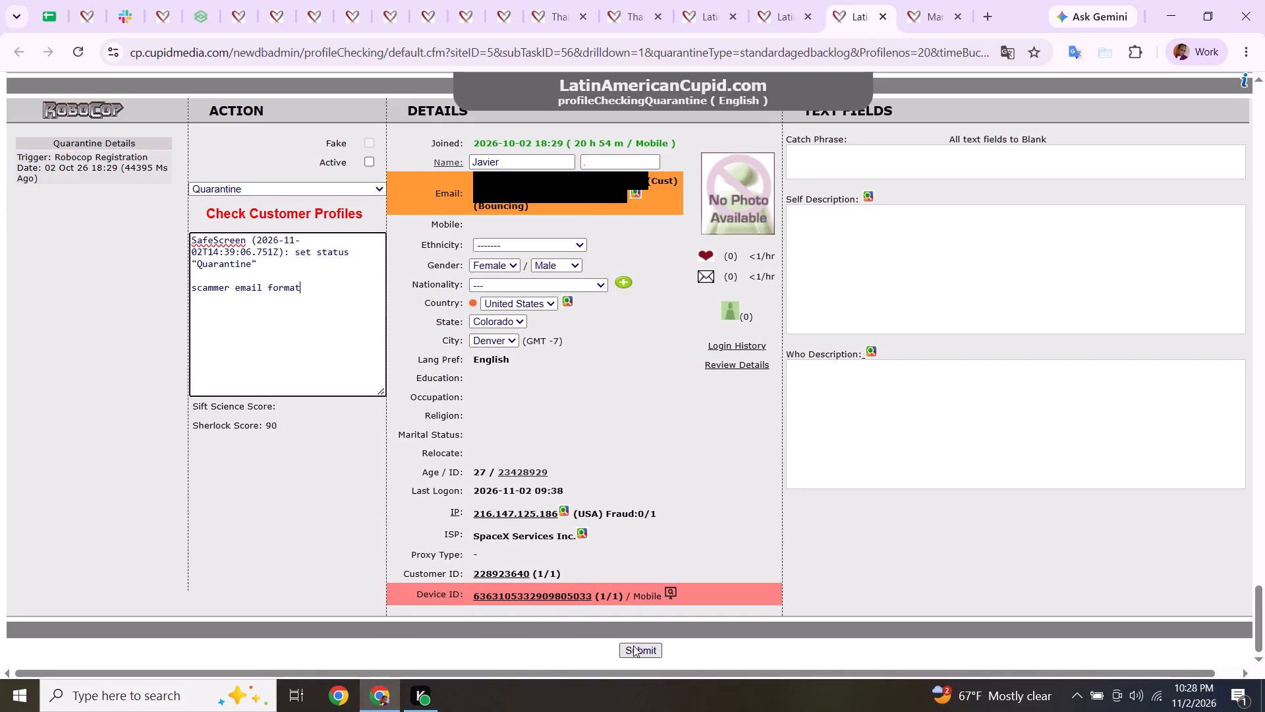
Submit the LatinAmericanCupid aged-backlog queue that ends with Javier.
{"action": "left_click", "coordinate": [633, 645]}
Mark Diana and Maria as Active in the three-member LatinAmericanCupid queue.
{"action": "left_click", "coordinate": [771, 7]}
{"action": "scroll", "coordinate": [507, 336], "scroll_direction": "down", "scroll_amount": 2}
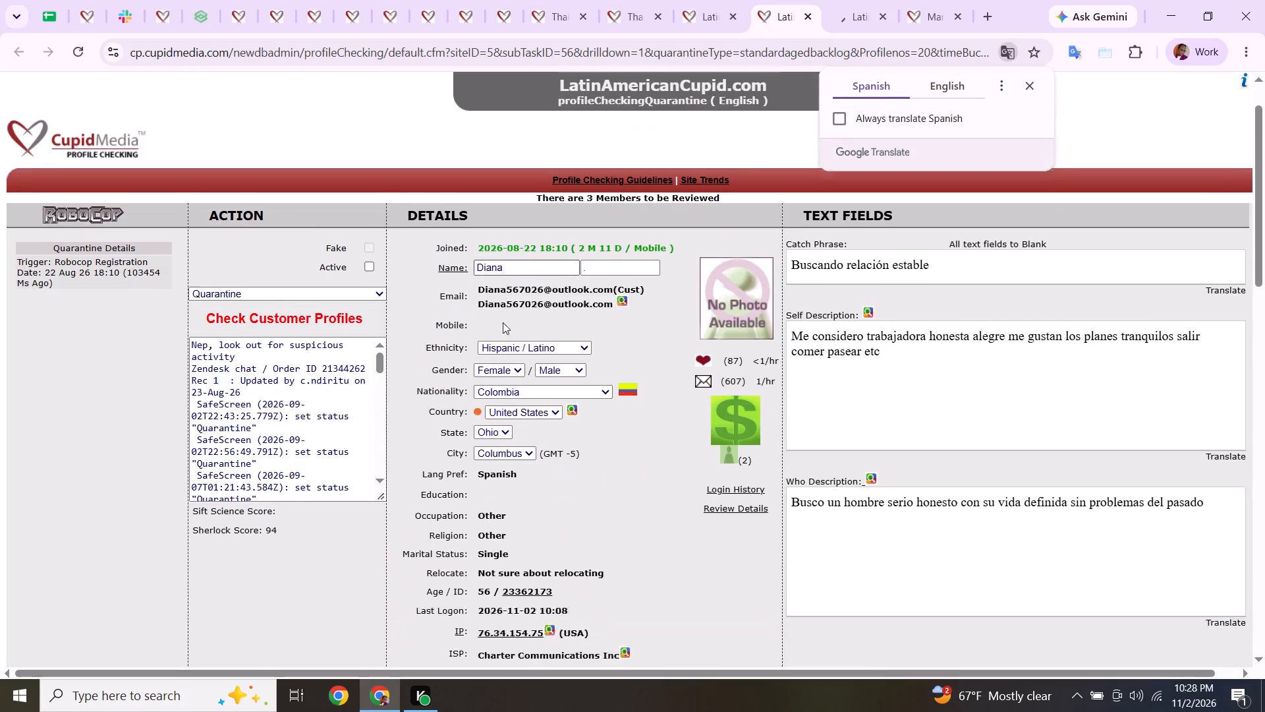
{"action": "left_click", "coordinate": [370, 162]}
{"action": "scroll", "coordinate": [445, 349], "scroll_direction": "down", "scroll_amount": 6}
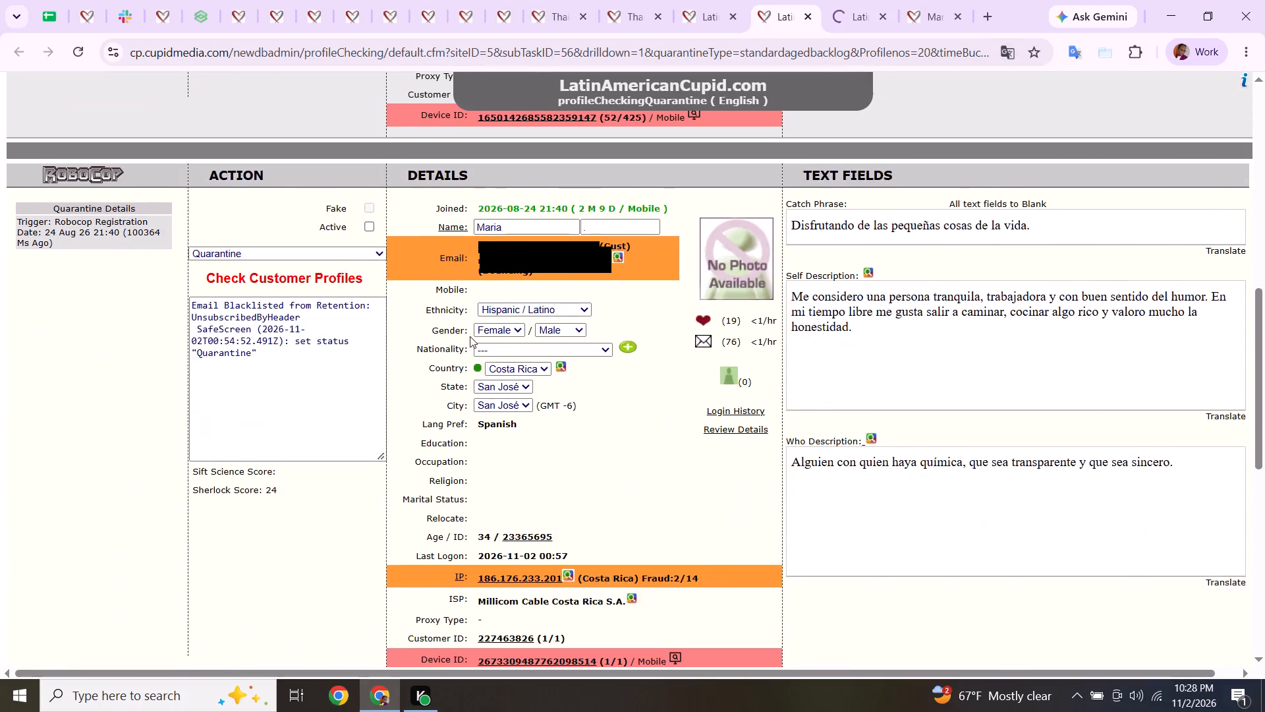
{"action": "scroll", "coordinate": [502, 291], "scroll_direction": "down", "scroll_amount": 1}
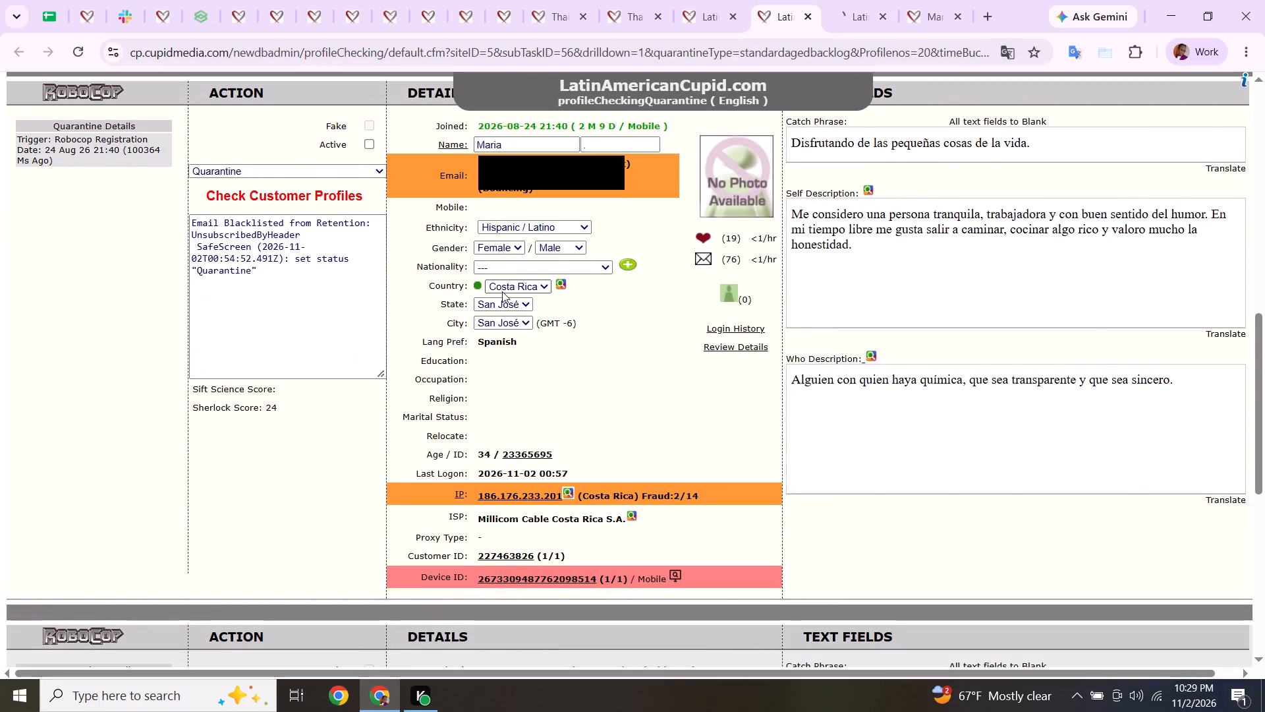
{"action": "left_click", "coordinate": [366, 144]}
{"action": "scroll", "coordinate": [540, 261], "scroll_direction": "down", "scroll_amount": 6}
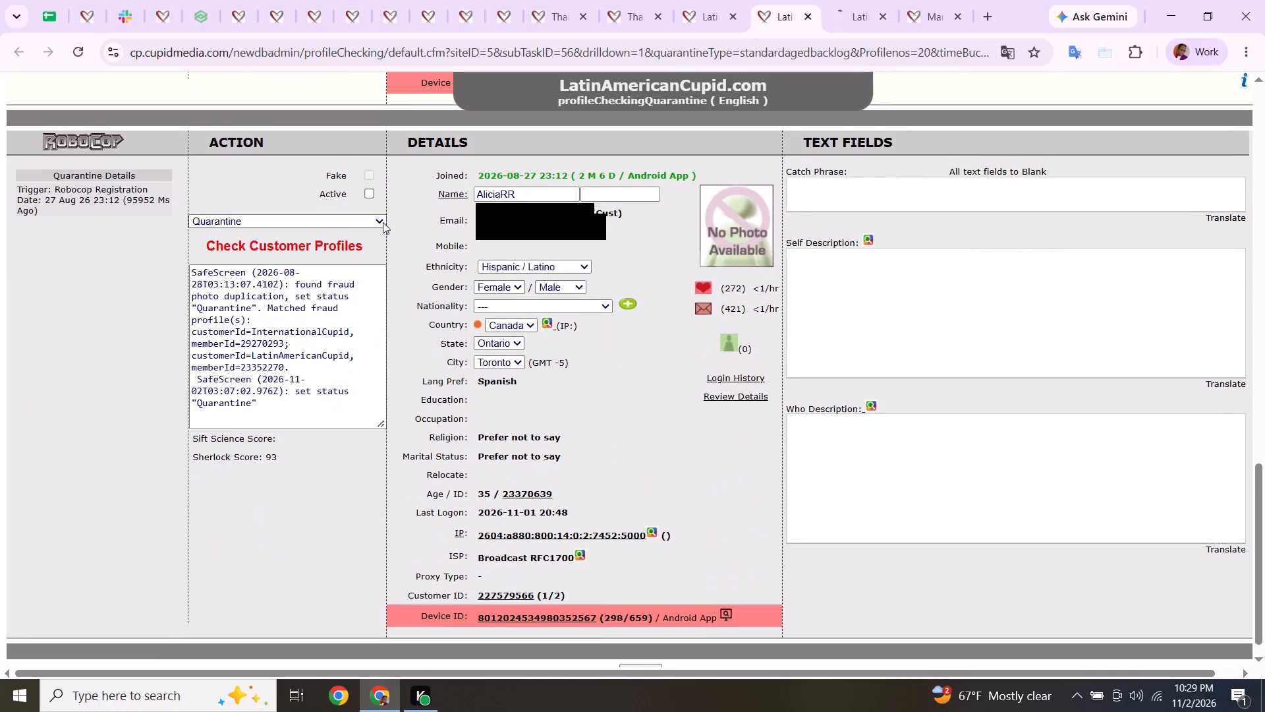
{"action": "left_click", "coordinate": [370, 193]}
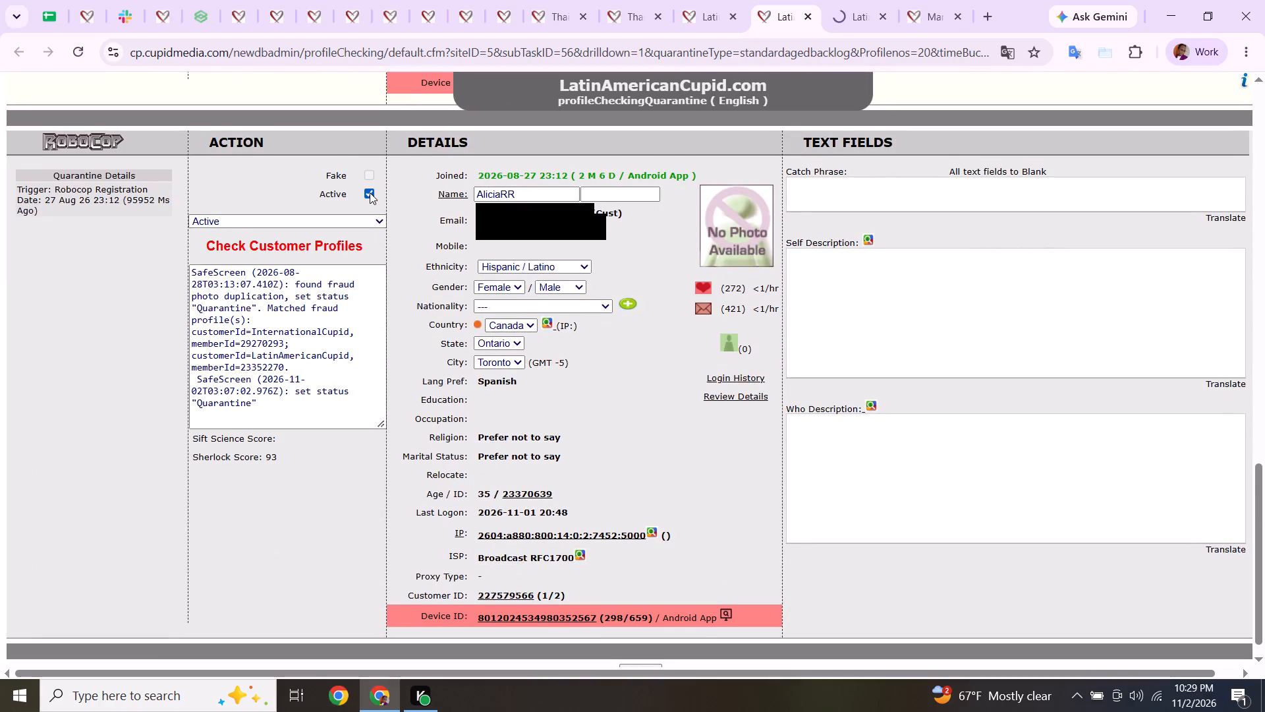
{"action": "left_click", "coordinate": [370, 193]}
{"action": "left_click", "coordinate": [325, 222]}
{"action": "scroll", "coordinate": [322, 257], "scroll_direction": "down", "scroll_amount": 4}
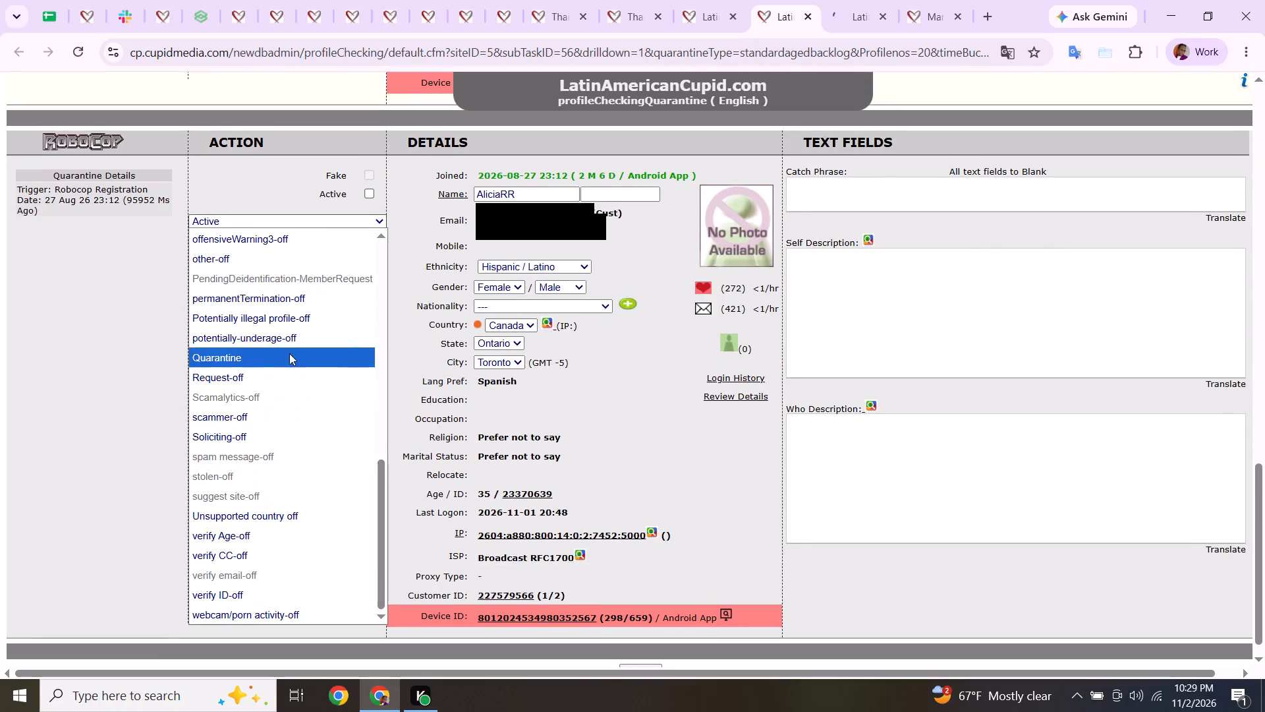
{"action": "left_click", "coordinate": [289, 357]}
{"action": "scroll", "coordinate": [491, 307], "scroll_direction": "down", "scroll_amount": 5}
{"action": "scroll", "coordinate": [582, 419], "scroll_direction": "up", "scroll_amount": 1}
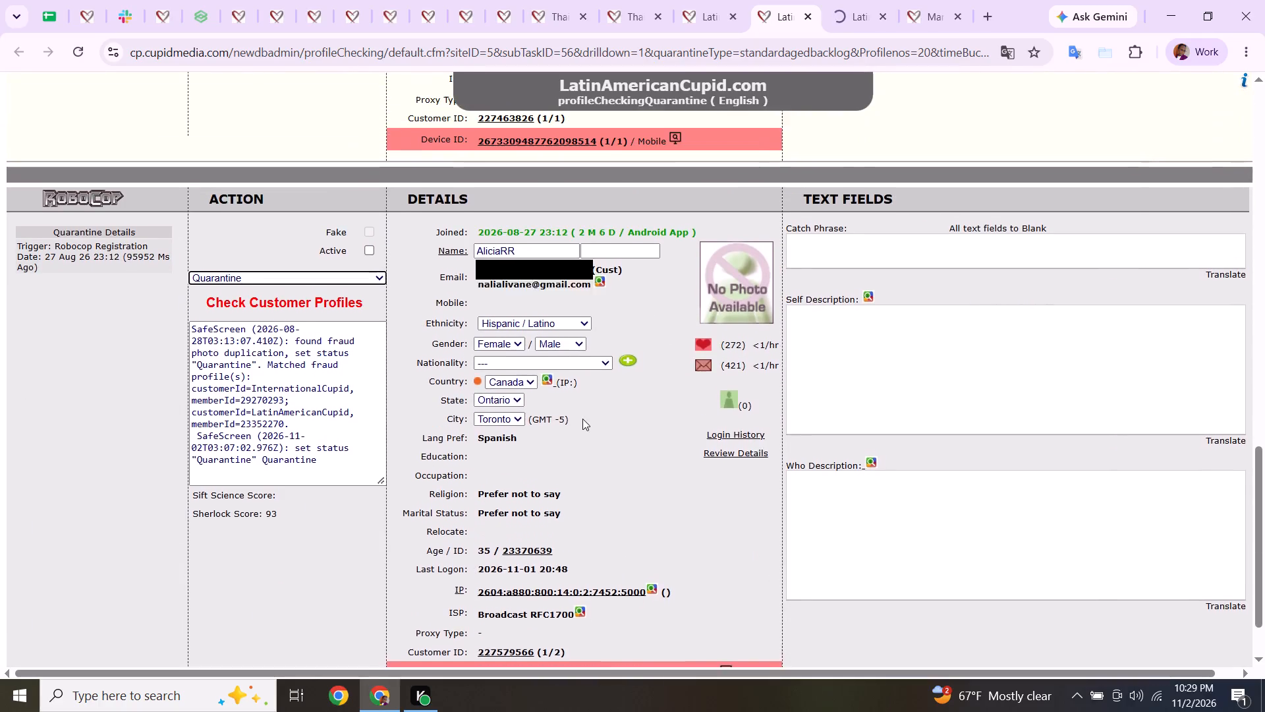
{"action": "scroll", "coordinate": [564, 389], "scroll_direction": "up", "scroll_amount": 1}
{"action": "left_click", "coordinate": [449, 338]}
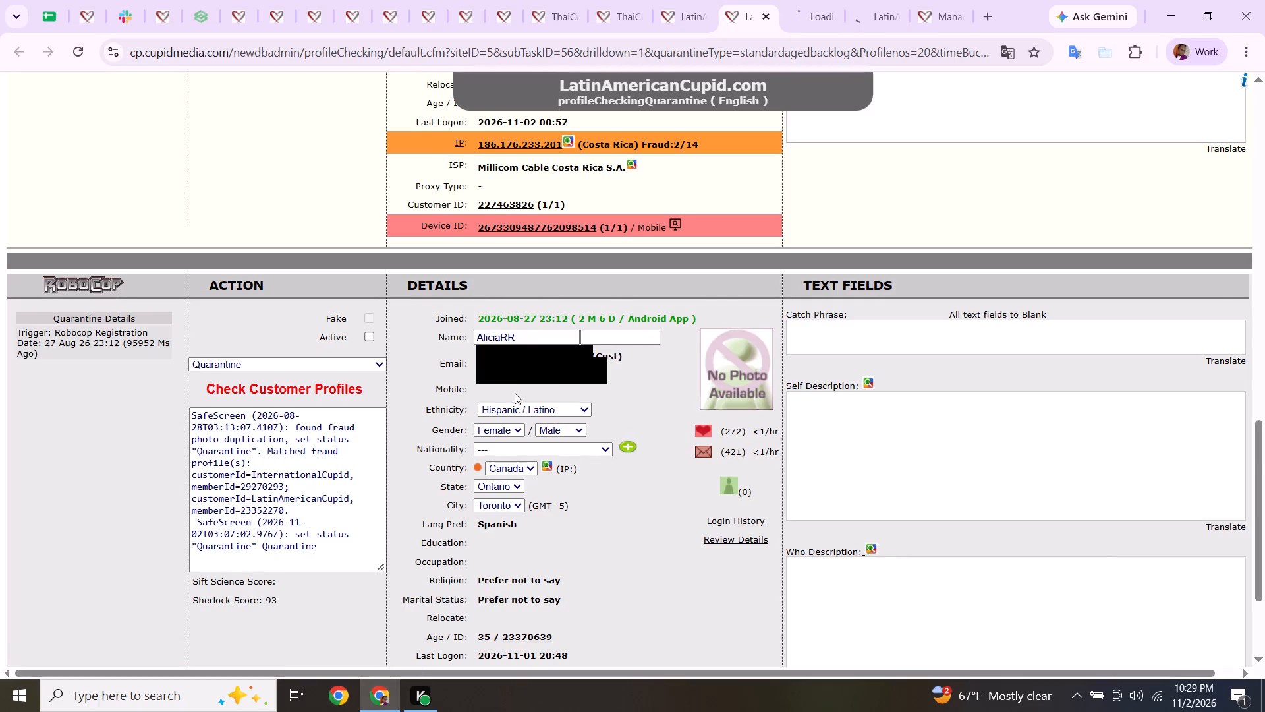
{"action": "scroll", "coordinate": [517, 400], "scroll_direction": "down", "scroll_amount": 4}
{"action": "left_click", "coordinate": [650, 650]}
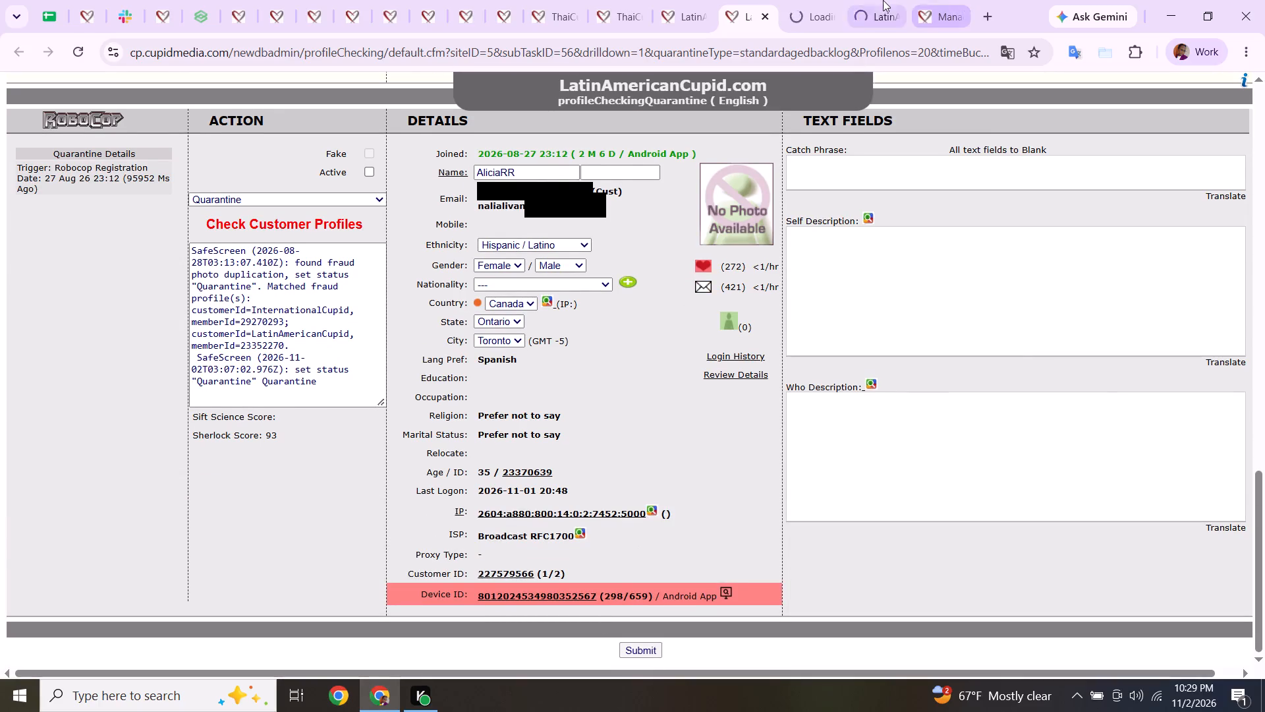
{"action": "left_click", "coordinate": [879, 0]}
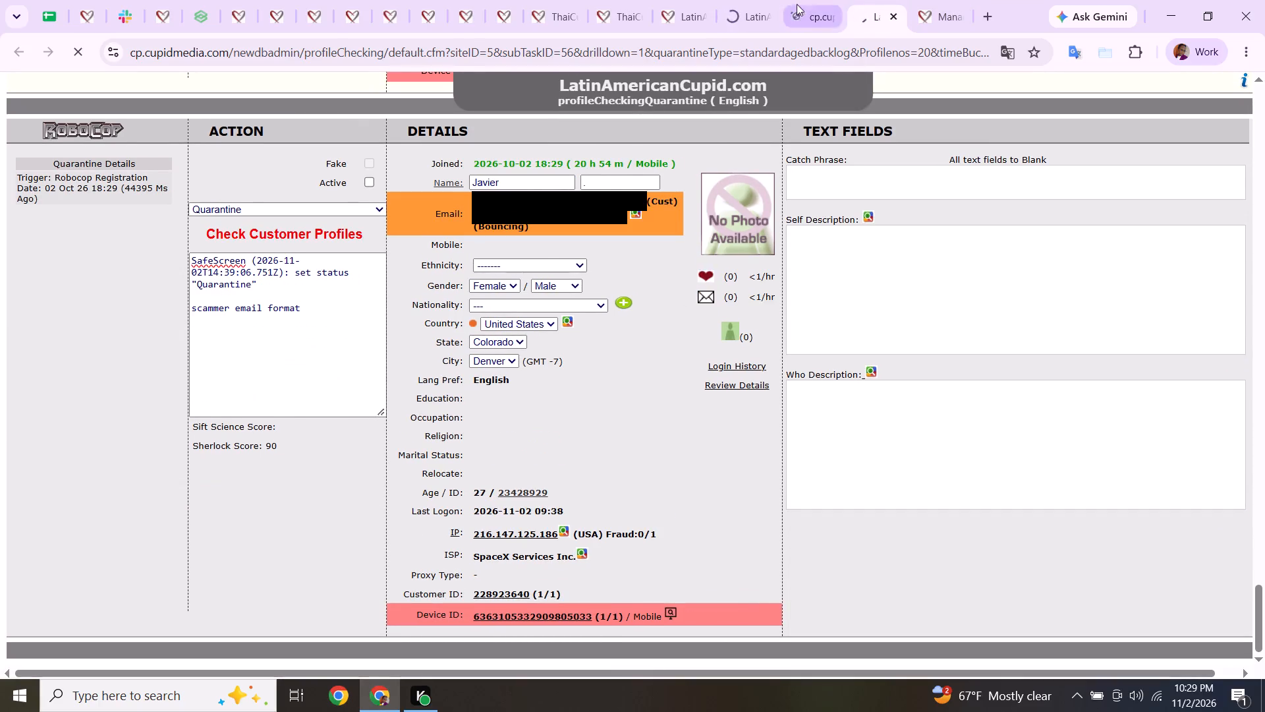
{"action": "left_click", "coordinate": [791, 5]}
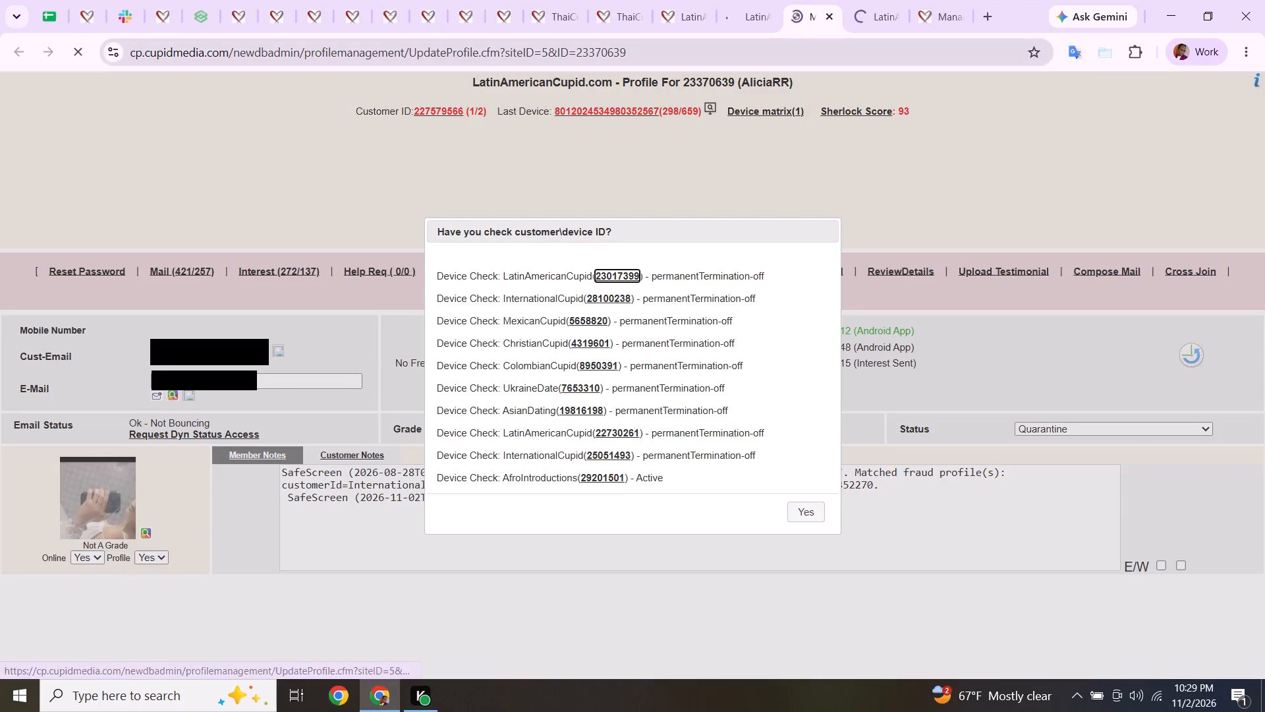
{"action": "left_click", "coordinate": [817, 510]}
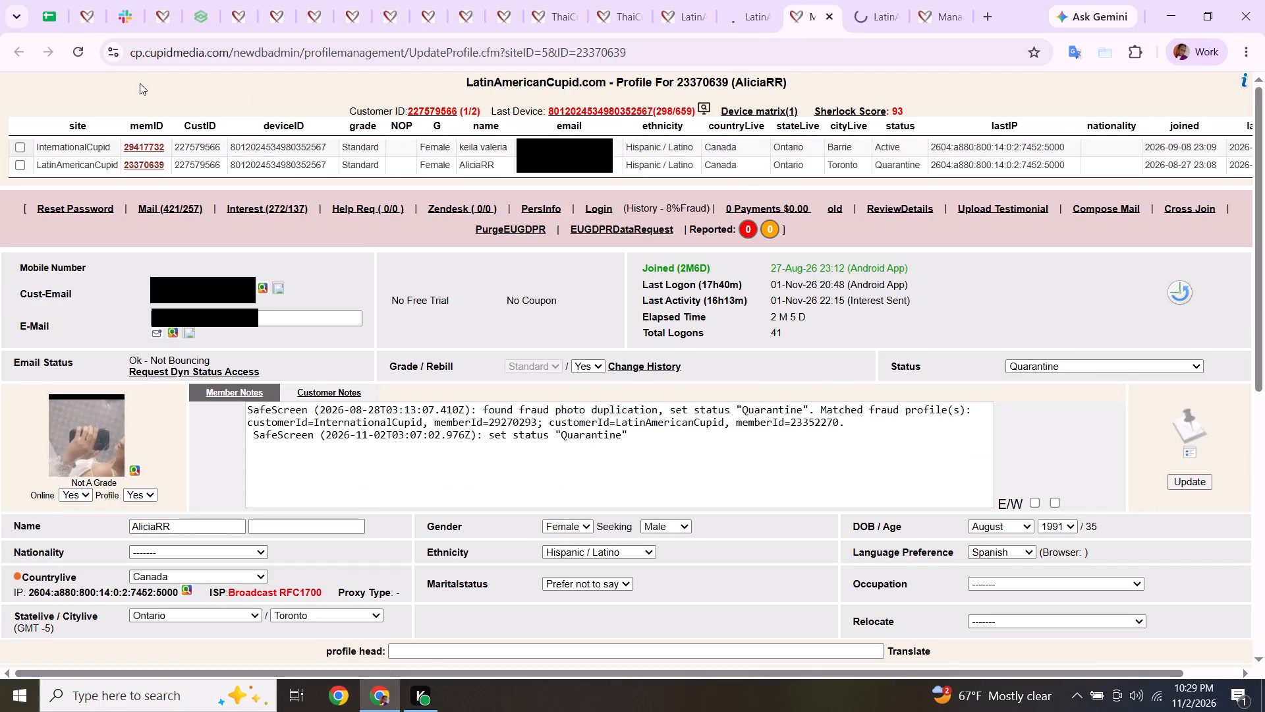
{"action": "left_click", "coordinate": [142, 142]}
{"action": "right_click", "coordinate": [148, 164]}
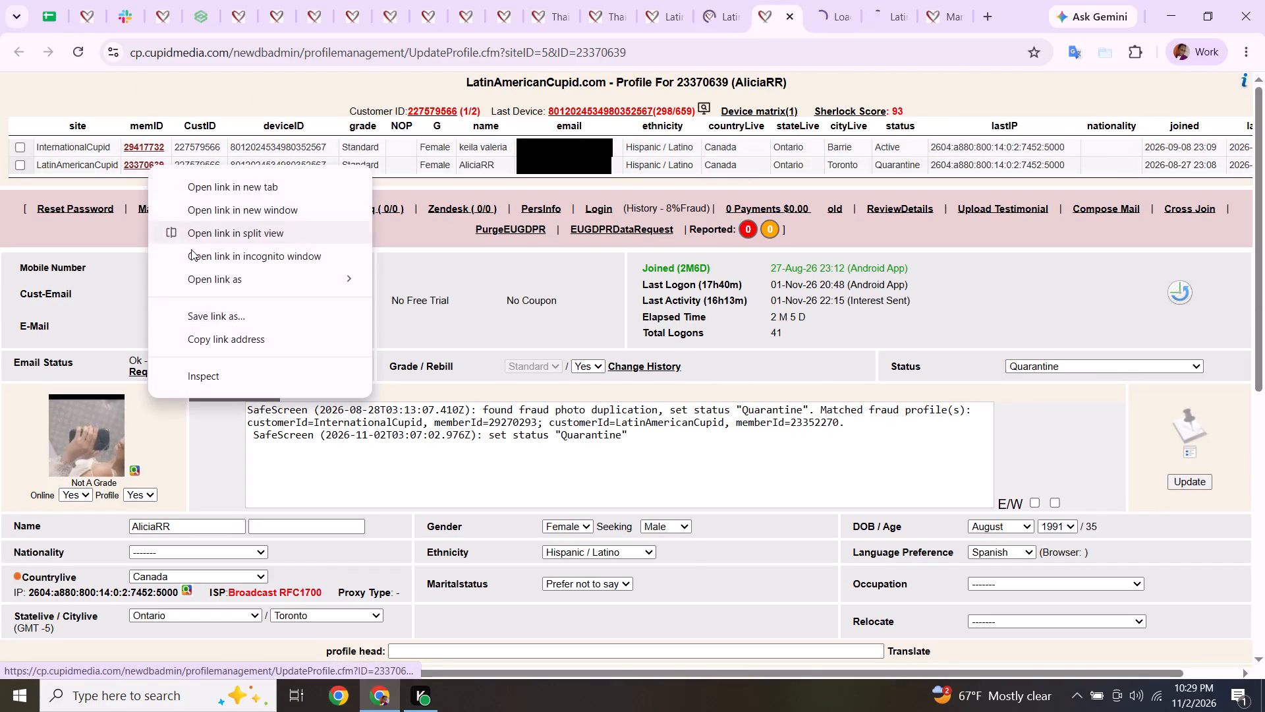
{"action": "left_click", "coordinate": [219, 334]}
{"action": "left_click", "coordinate": [830, 7]}
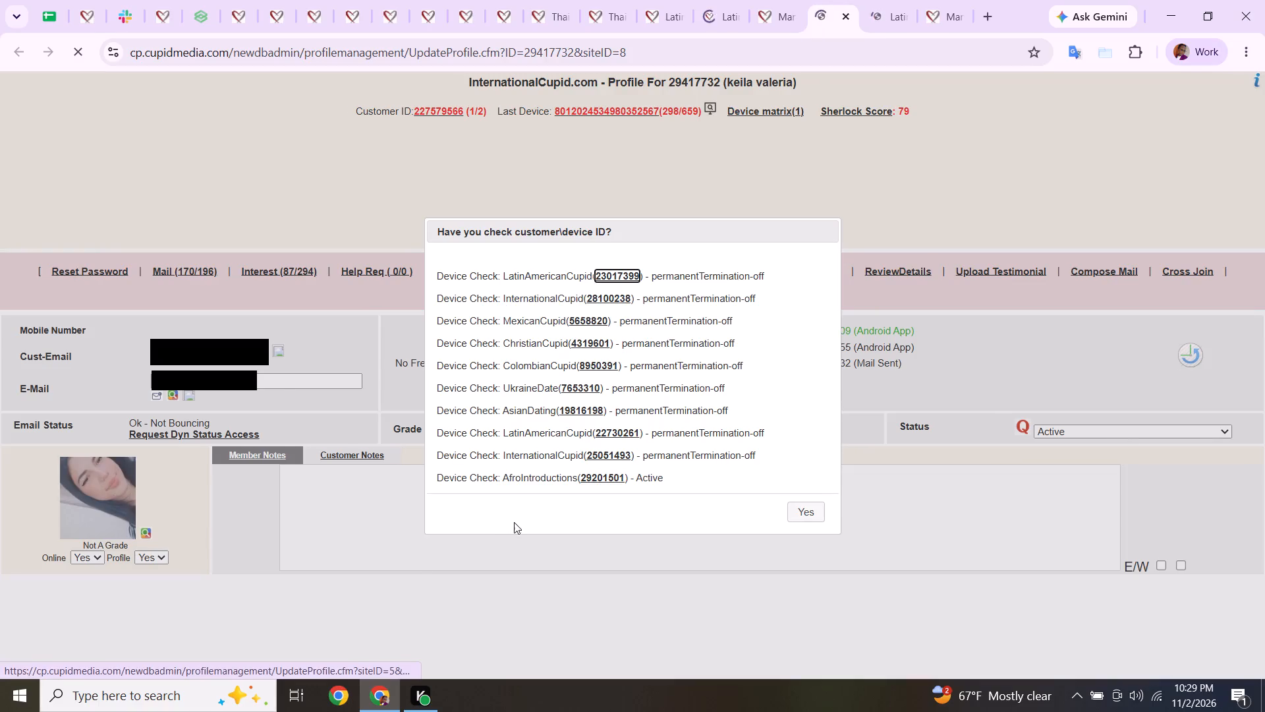
{"action": "left_click", "coordinate": [814, 507]}
{"action": "right_click", "coordinate": [716, 516]}
{"action": "left_click", "coordinate": [775, 320]}
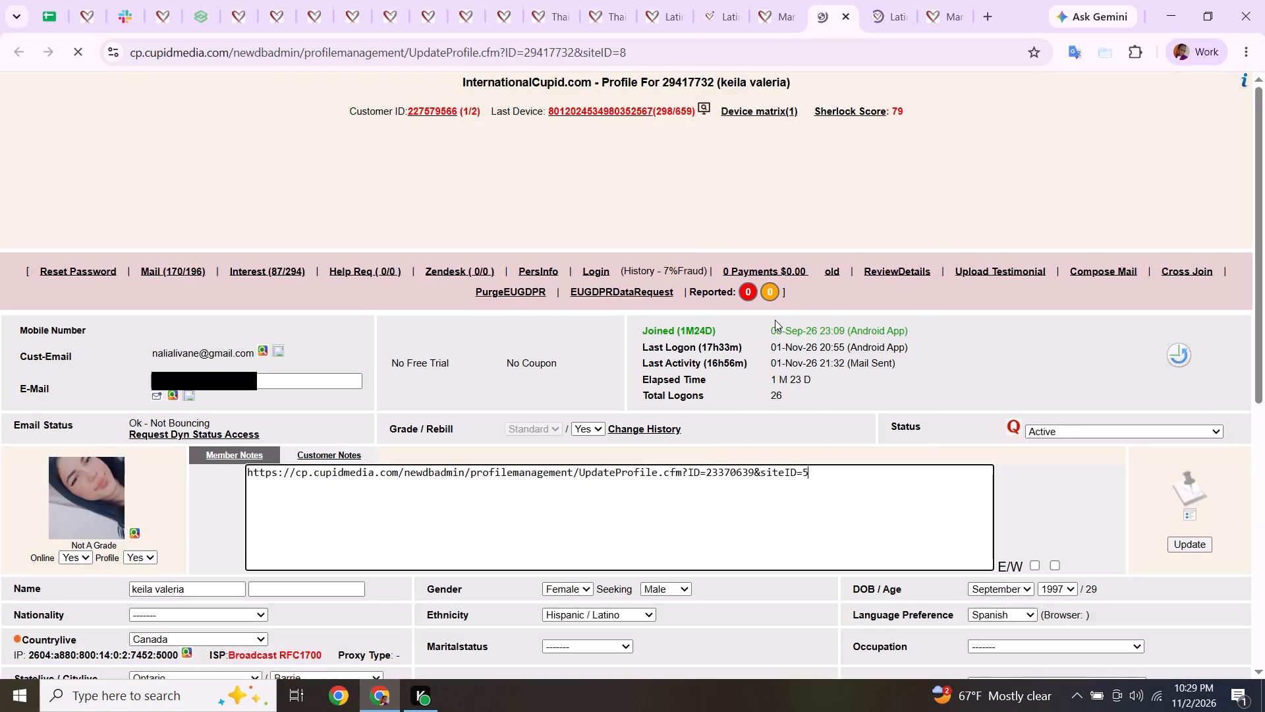
Set the linked InternationalCupid profile's status to Quarantine and save the update.
{"action": "left_click", "coordinate": [1082, 428]}
{"action": "scroll", "coordinate": [1108, 260], "scroll_direction": "down", "scroll_amount": 4}
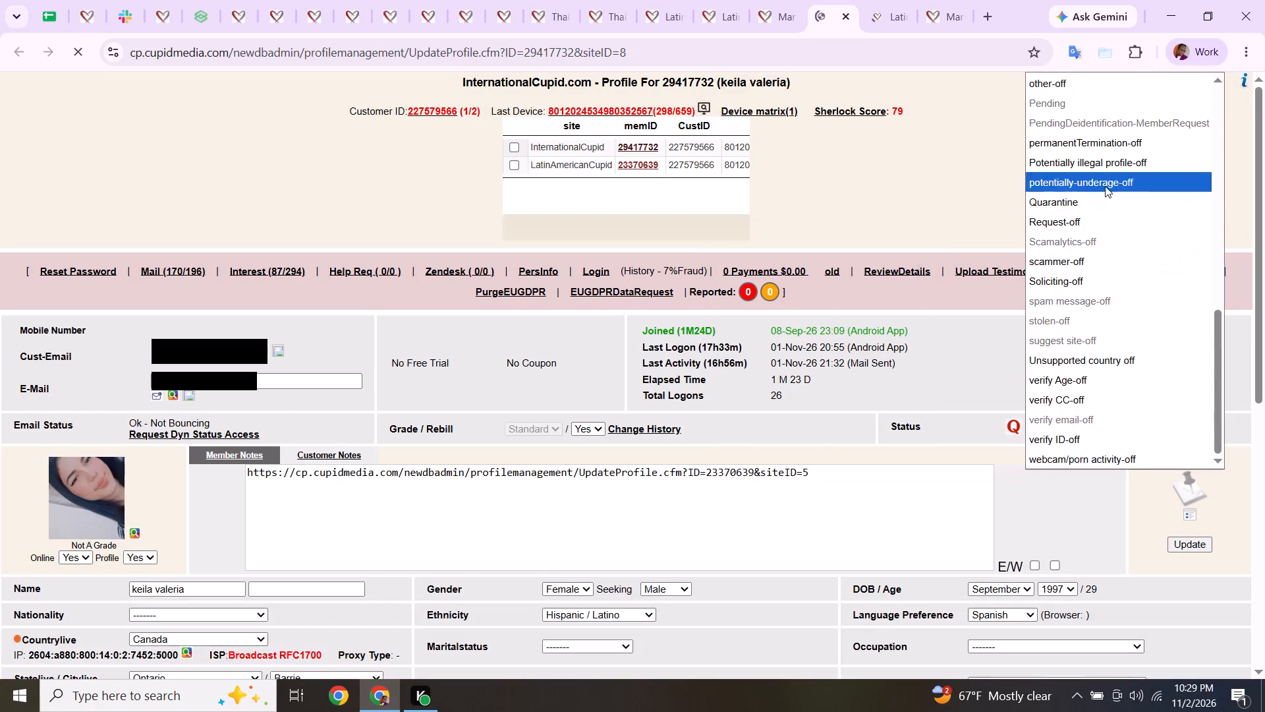
{"action": "left_click", "coordinate": [1105, 194]}
{"action": "left_click", "coordinate": [1191, 481]}
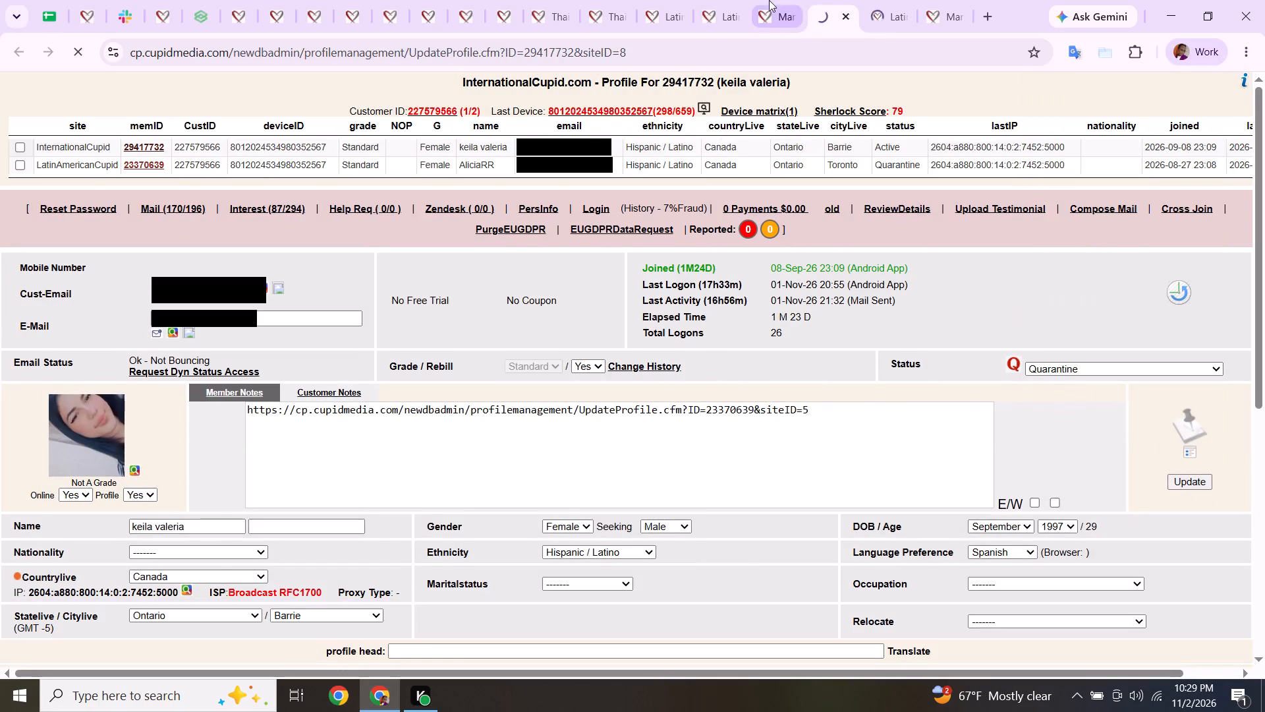
Mark Yaji as Active in the three-member LatinAmericanCupid quarantine queue.
{"action": "left_click", "coordinate": [773, 1]}
{"action": "left_click", "coordinate": [719, 2]}
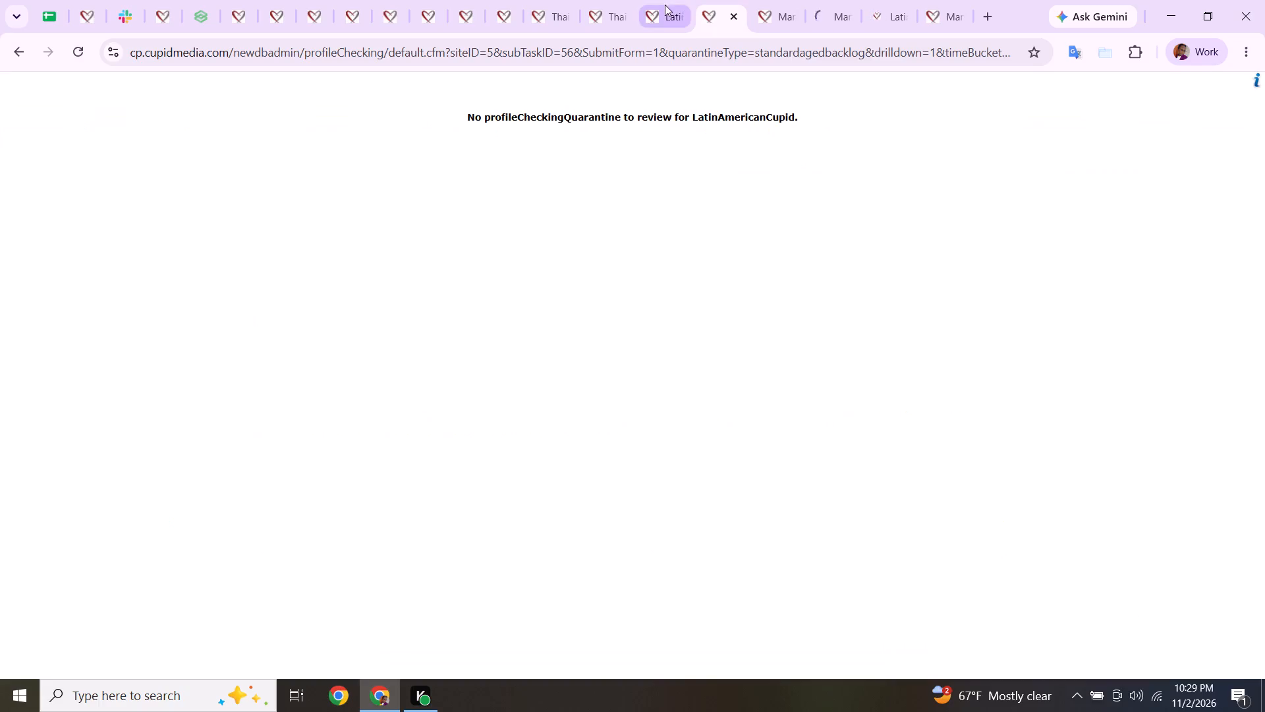
{"action": "left_click", "coordinate": [665, 5]}
{"action": "scroll", "coordinate": [484, 318], "scroll_direction": "down", "scroll_amount": 1}
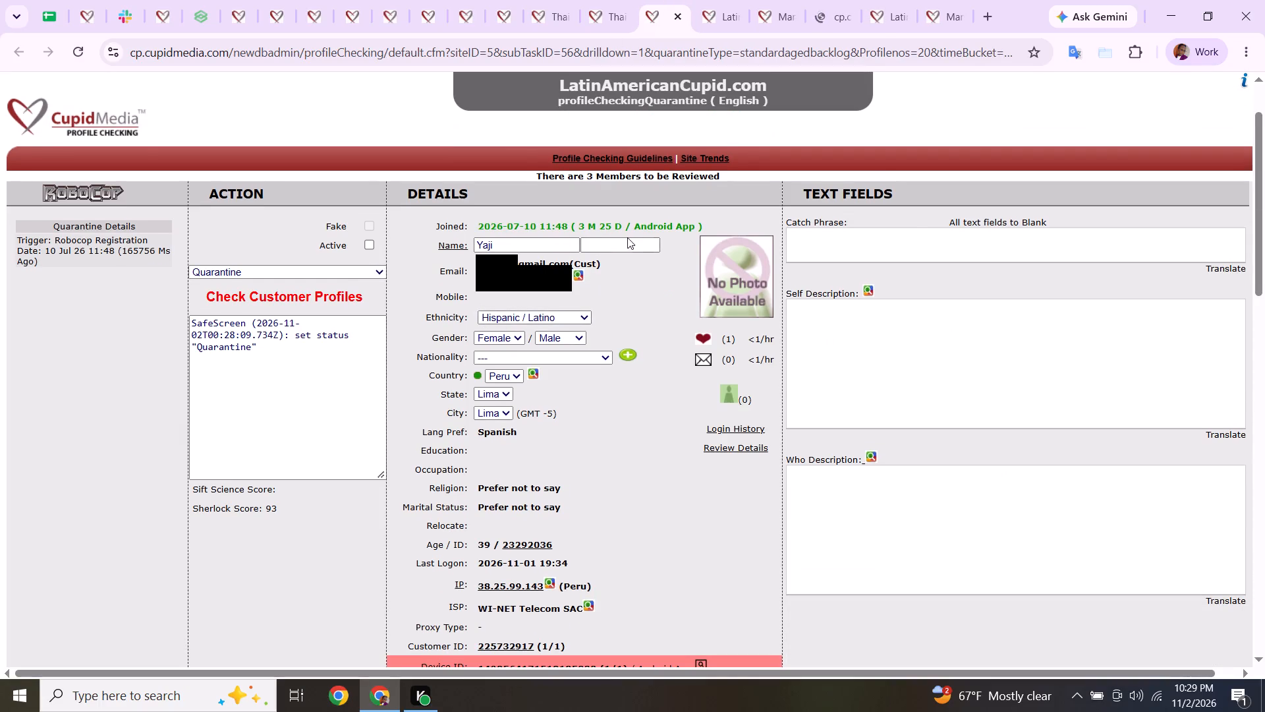
{"action": "left_click", "coordinate": [368, 243]}
Open Linda's full LatinAmericanCupid profile, close the leftover tabs after it, and acknowledge the customer and device ID check.
{"action": "scroll", "coordinate": [511, 282], "scroll_direction": "down", "scroll_amount": 9}
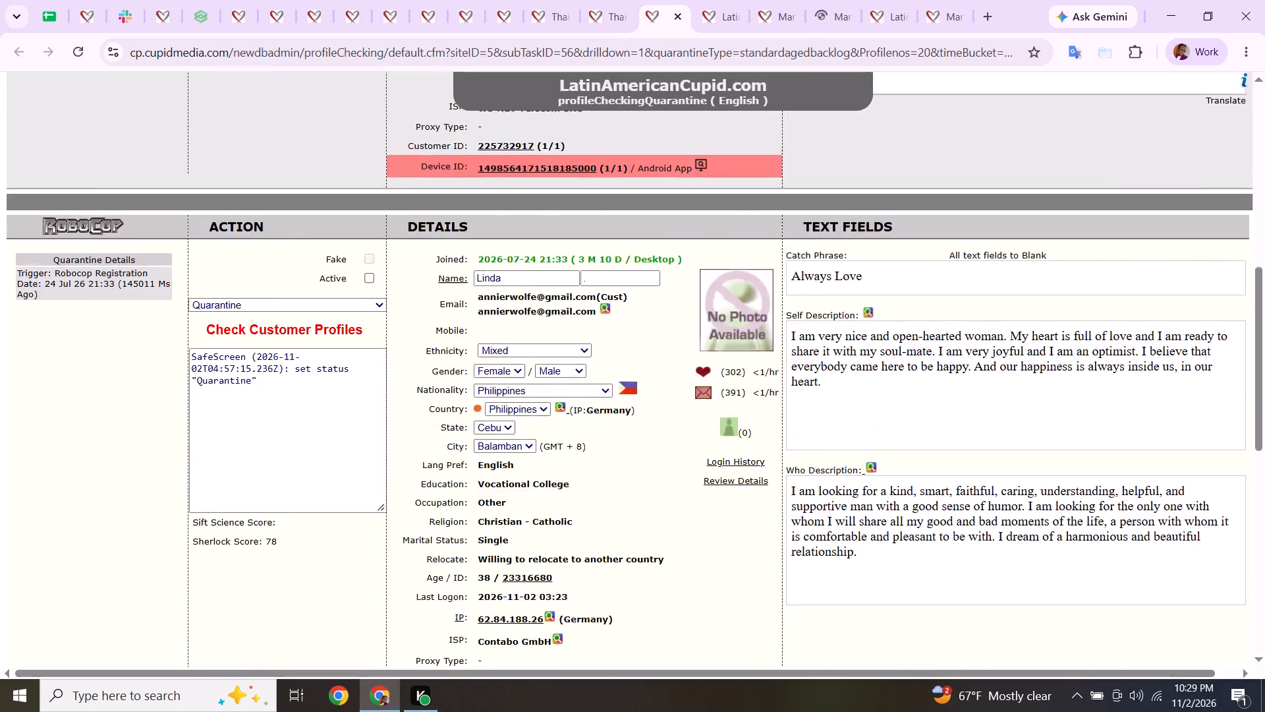
{"action": "scroll", "coordinate": [540, 231], "scroll_direction": "up", "scroll_amount": 2}
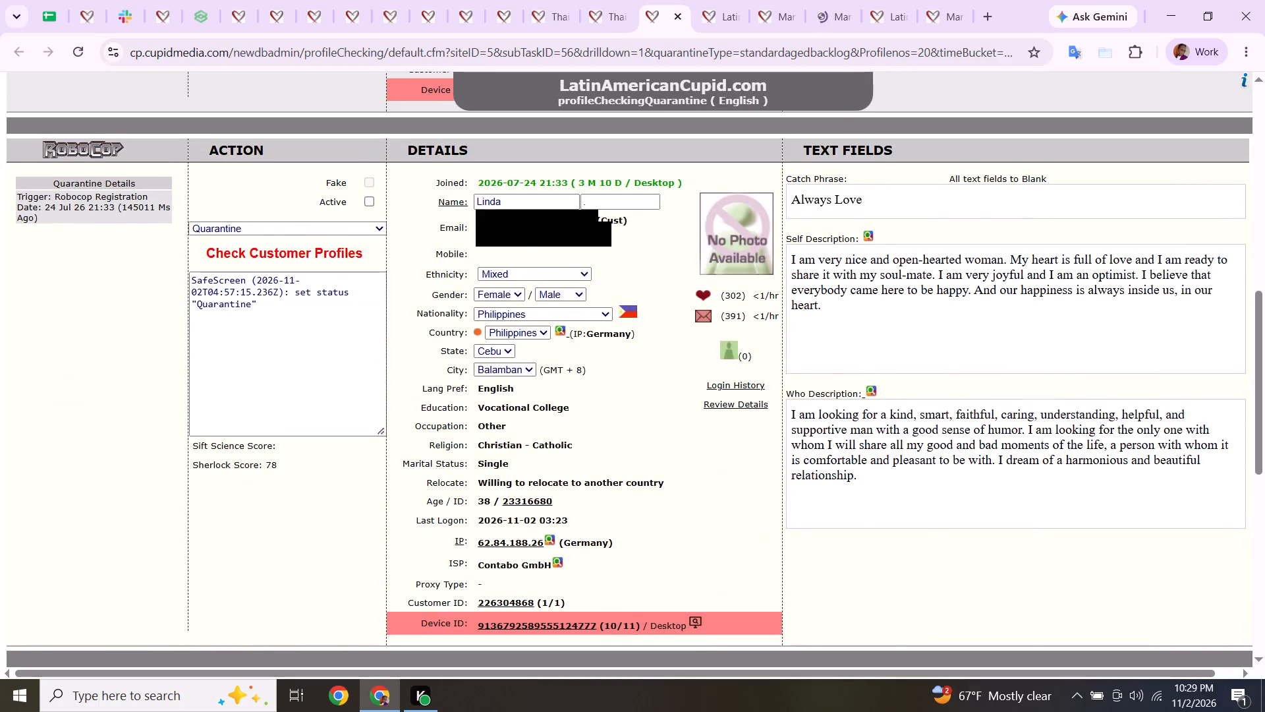
{"action": "left_click", "coordinate": [447, 202]}
{"action": "left_click", "coordinate": [706, 5]}
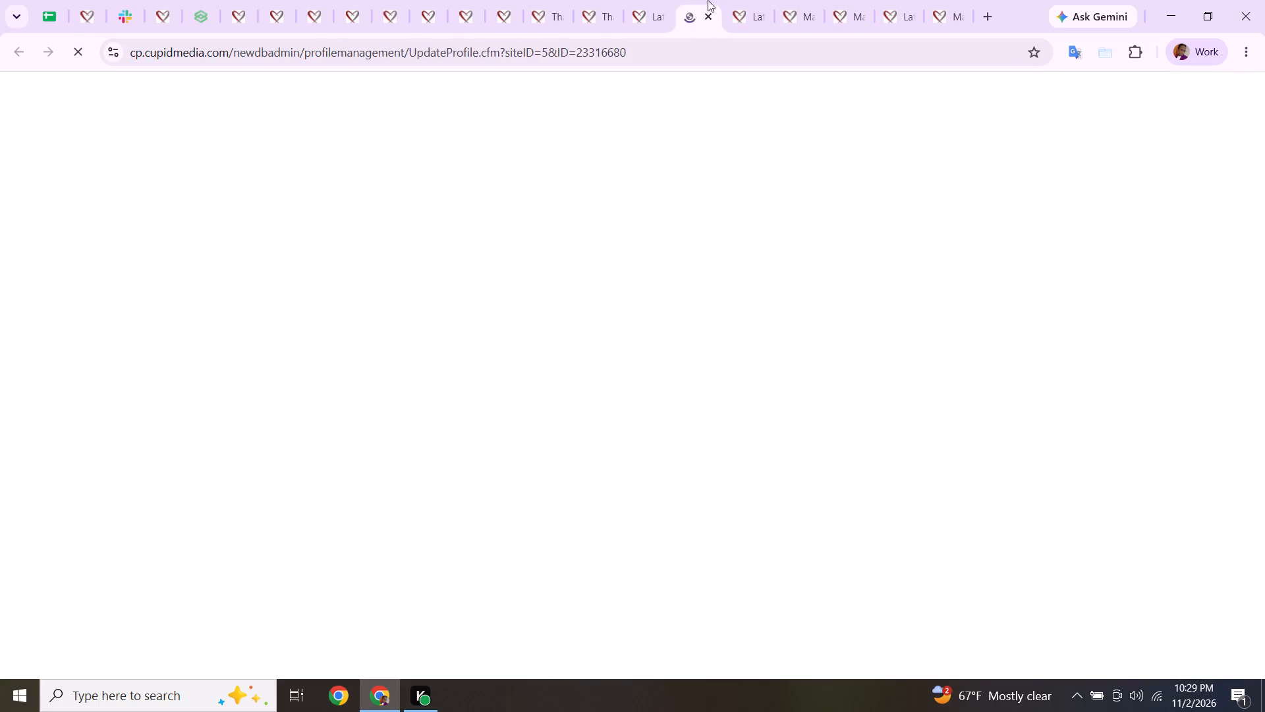
{"action": "right_click", "coordinate": [687, 6]}
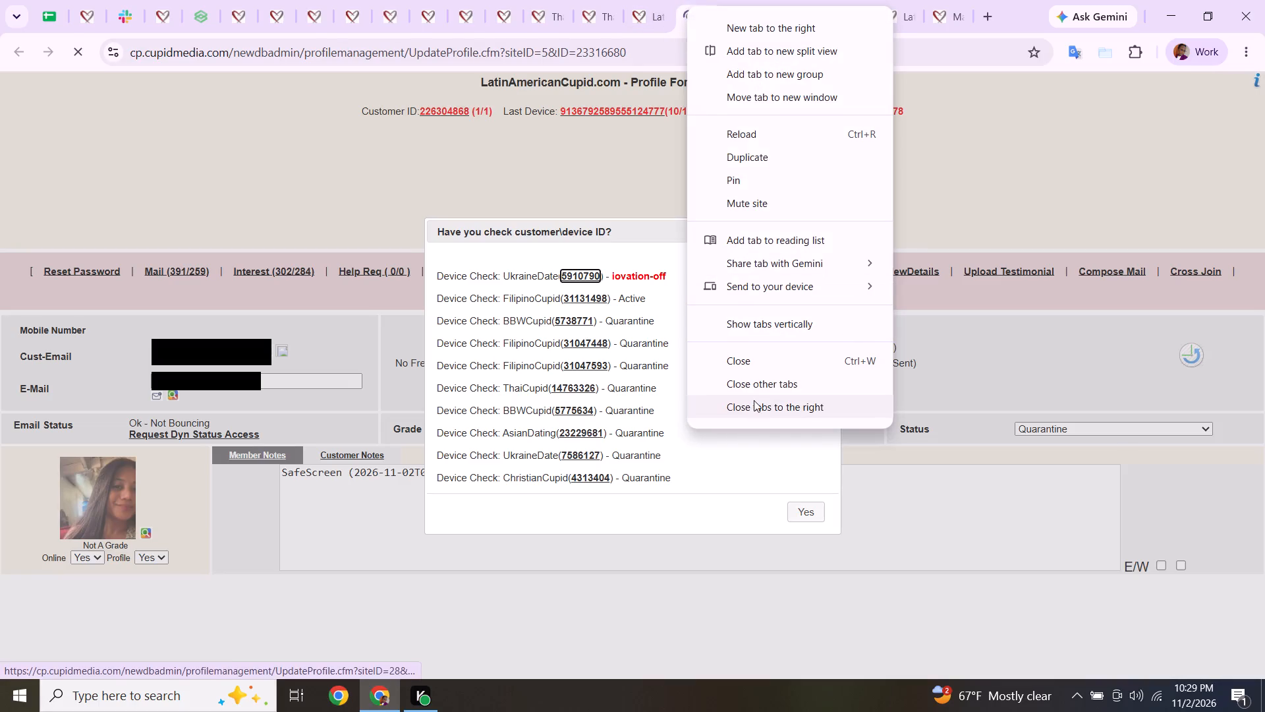
{"action": "left_click", "coordinate": [754, 401]}
{"action": "left_click", "coordinate": [807, 508]}
{"action": "scroll", "coordinate": [718, 420], "scroll_direction": "down", "scroll_amount": 3}
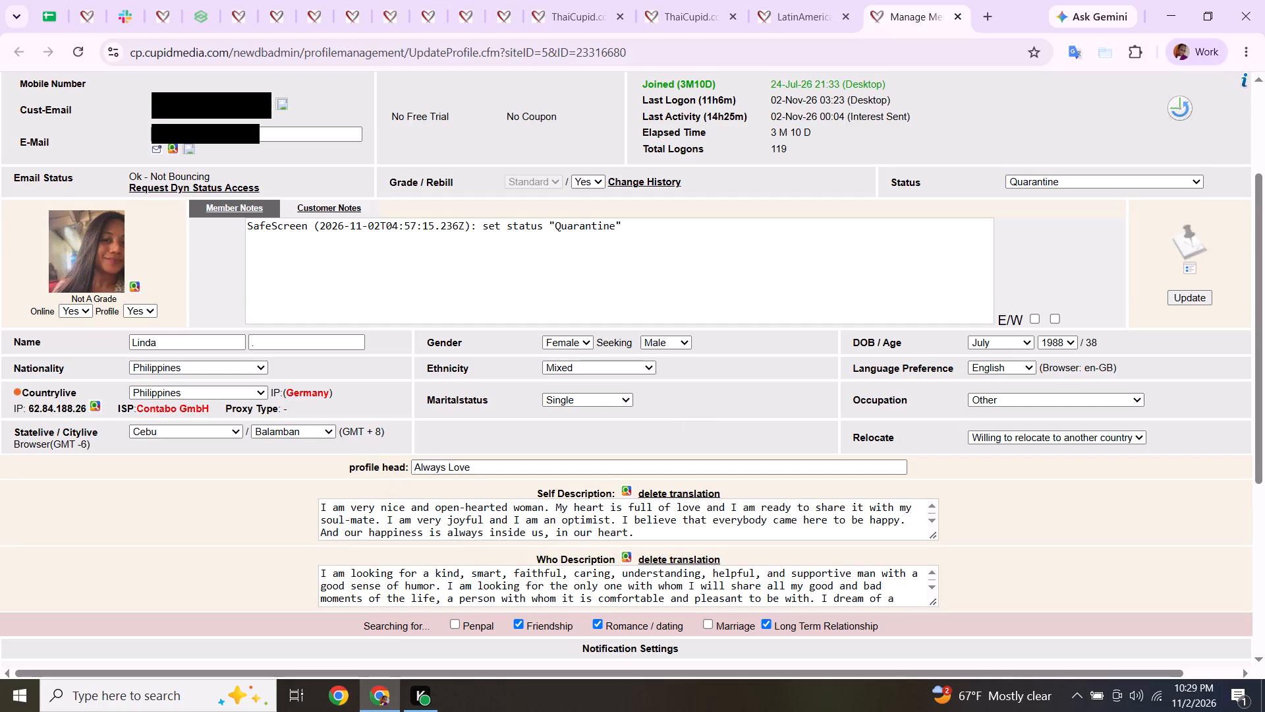
Copy the time-zone mismatch "(GMT + 8) Browser(GMT -6)" from Linda's full profile into her notes in the LatinAmericanCupid queue.
{"action": "left_click_drag", "start_coordinate": [340, 430], "coordinate": [352, 439]}
{"action": "right_click", "coordinate": [367, 430]}
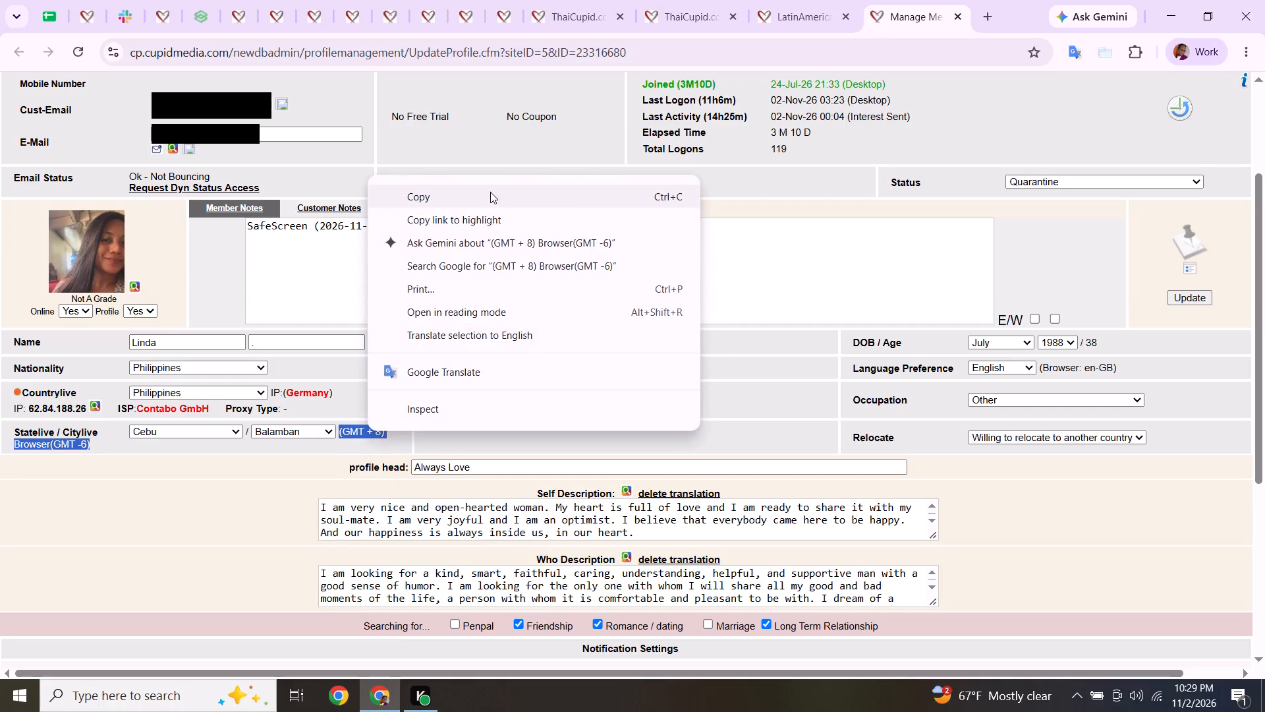
{"action": "left_click", "coordinate": [490, 192]}
{"action": "scroll", "coordinate": [729, 216], "scroll_direction": "up", "scroll_amount": 6}
{"action": "left_click", "coordinate": [776, 5]}
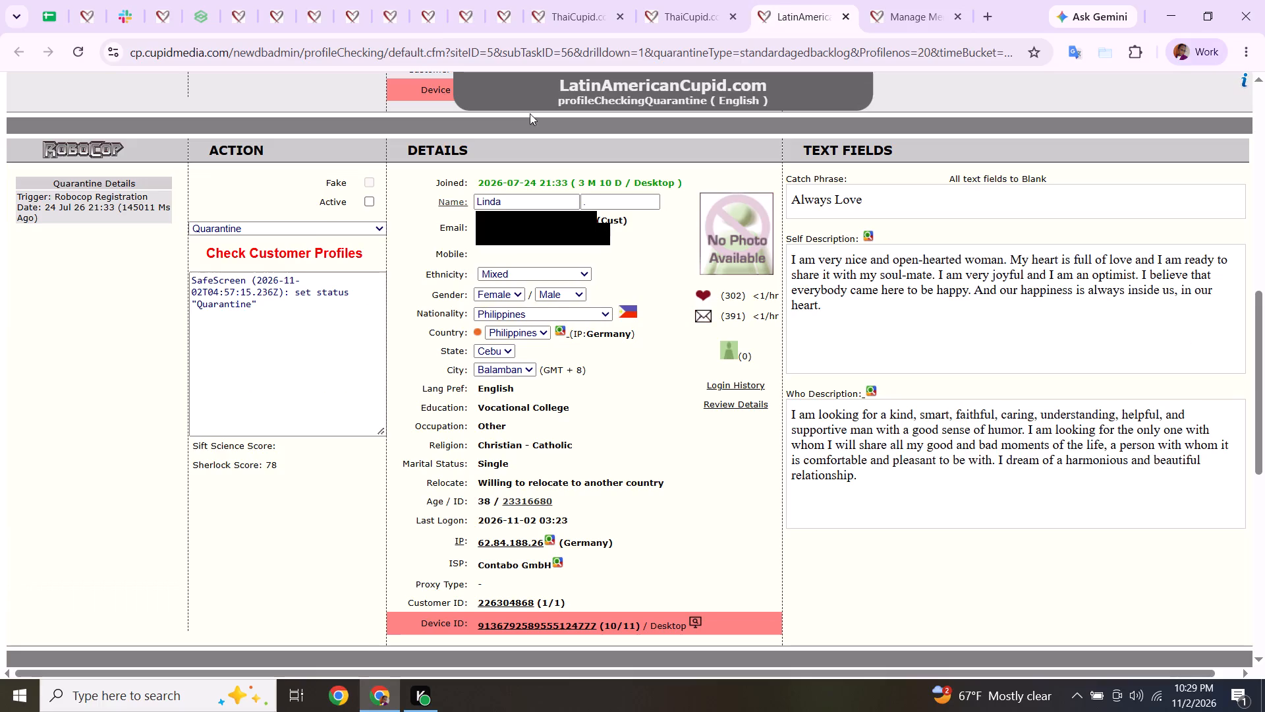
{"action": "left_click", "coordinate": [285, 330]}
{"action": "key", "text": "Return"}
{"action": "key", "text": "Return"}
{"action": "right_click", "coordinate": [252, 344]}
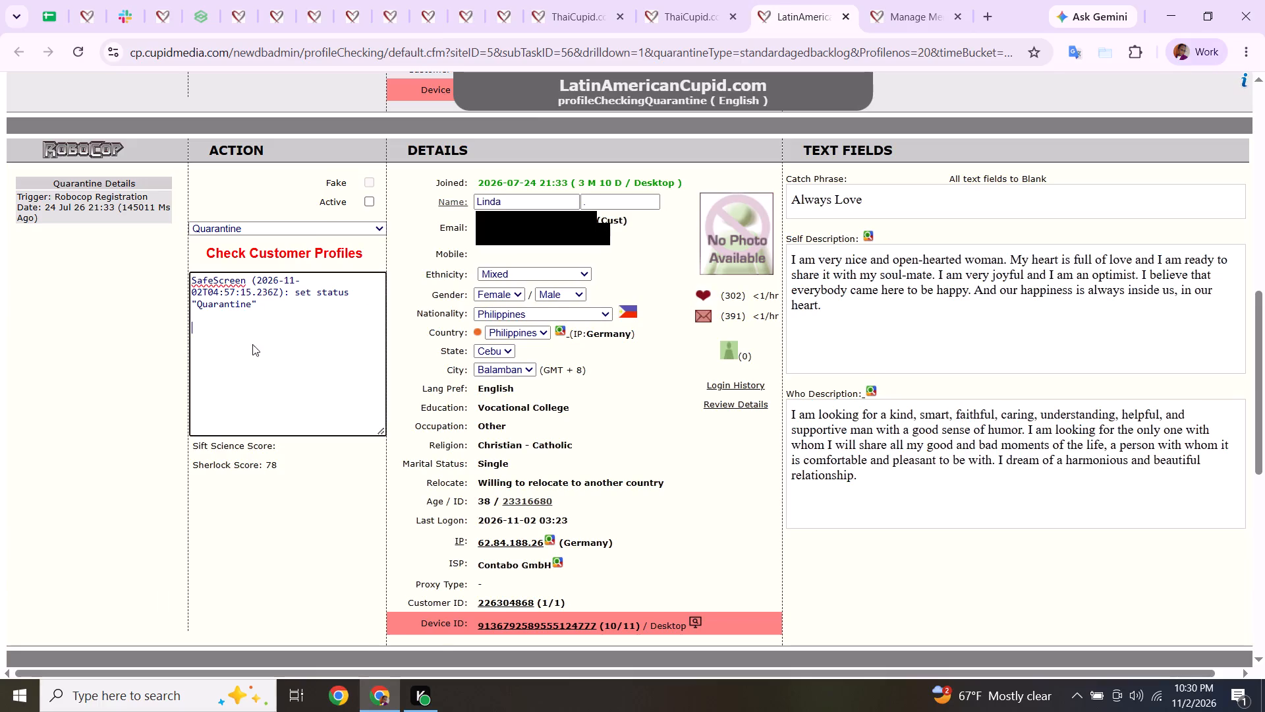
{"action": "left_click", "coordinate": [302, 495]}
Submit the three-member LatinAmericanCupid queue with Linda and Delenis left in Quarantine.
{"action": "scroll", "coordinate": [576, 351], "scroll_direction": "down", "scroll_amount": 7}
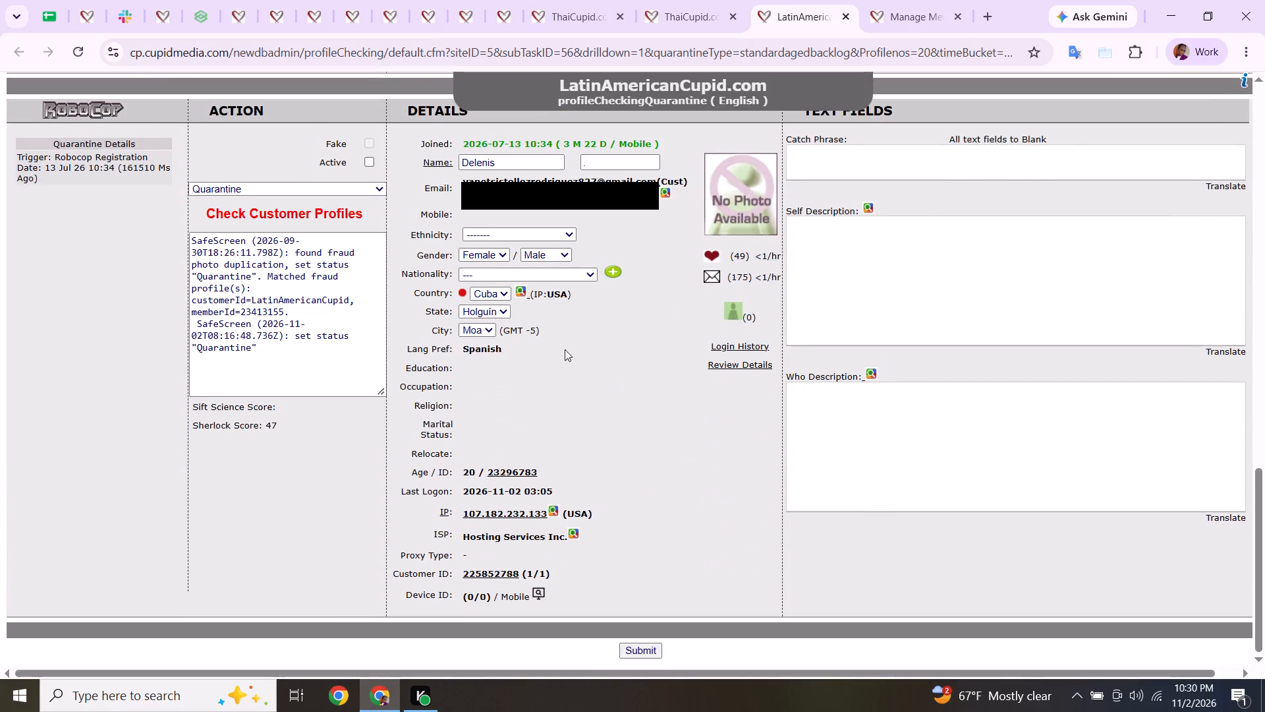
{"action": "scroll", "coordinate": [565, 410], "scroll_direction": "down", "scroll_amount": 3}
{"action": "scroll", "coordinate": [586, 560], "scroll_direction": "down", "scroll_amount": 4}
{"action": "left_click", "coordinate": [644, 646]}
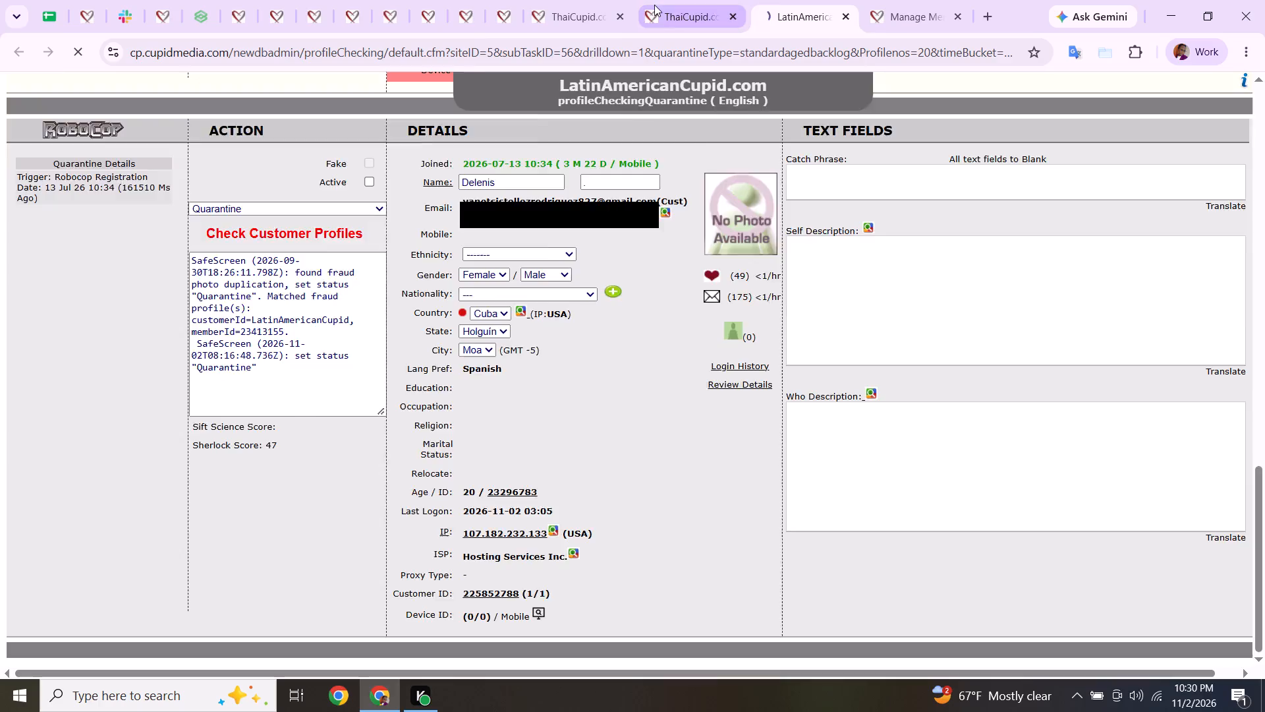
{"action": "left_click", "coordinate": [654, 5]}
{"action": "scroll", "coordinate": [546, 301], "scroll_direction": "down", "scroll_amount": 2}
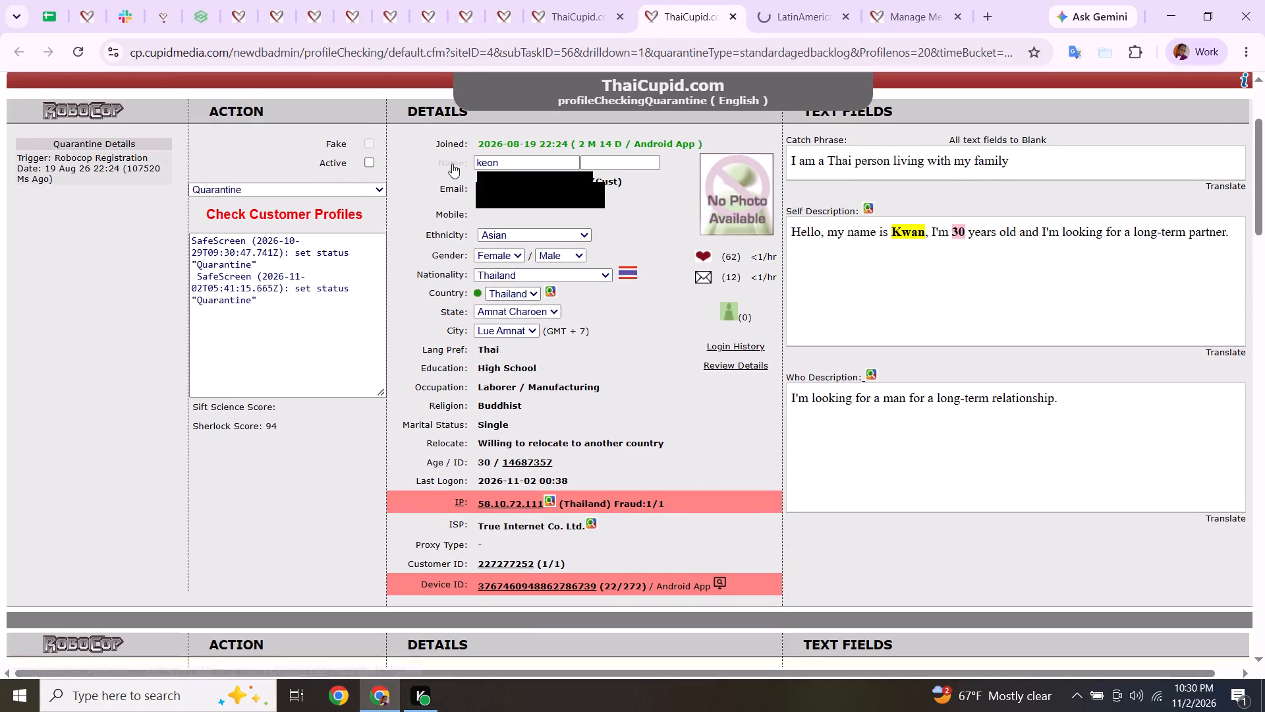
{"action": "left_click", "coordinate": [456, 162]}
{"action": "left_click", "coordinate": [756, 1]}
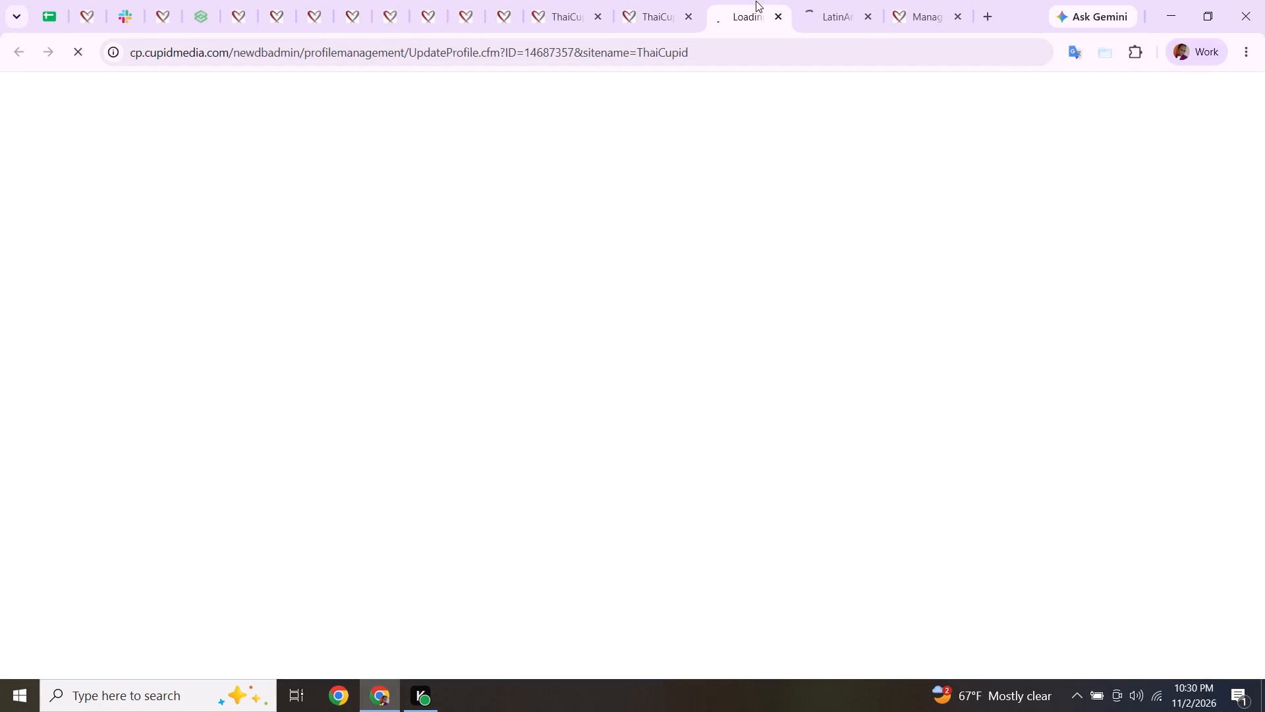
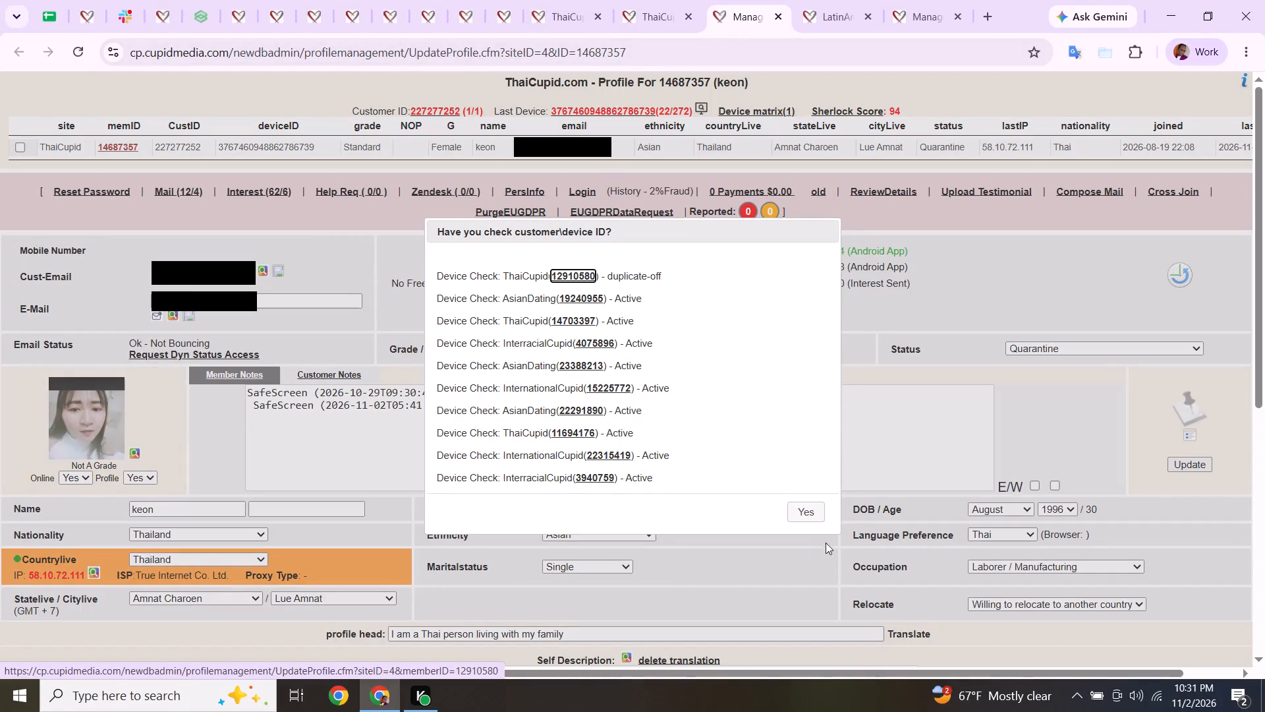
Acknowledge keon's customer and device ID check and set keon to Active in the ThaiCupid queue.
{"action": "left_click", "coordinate": [808, 508]}
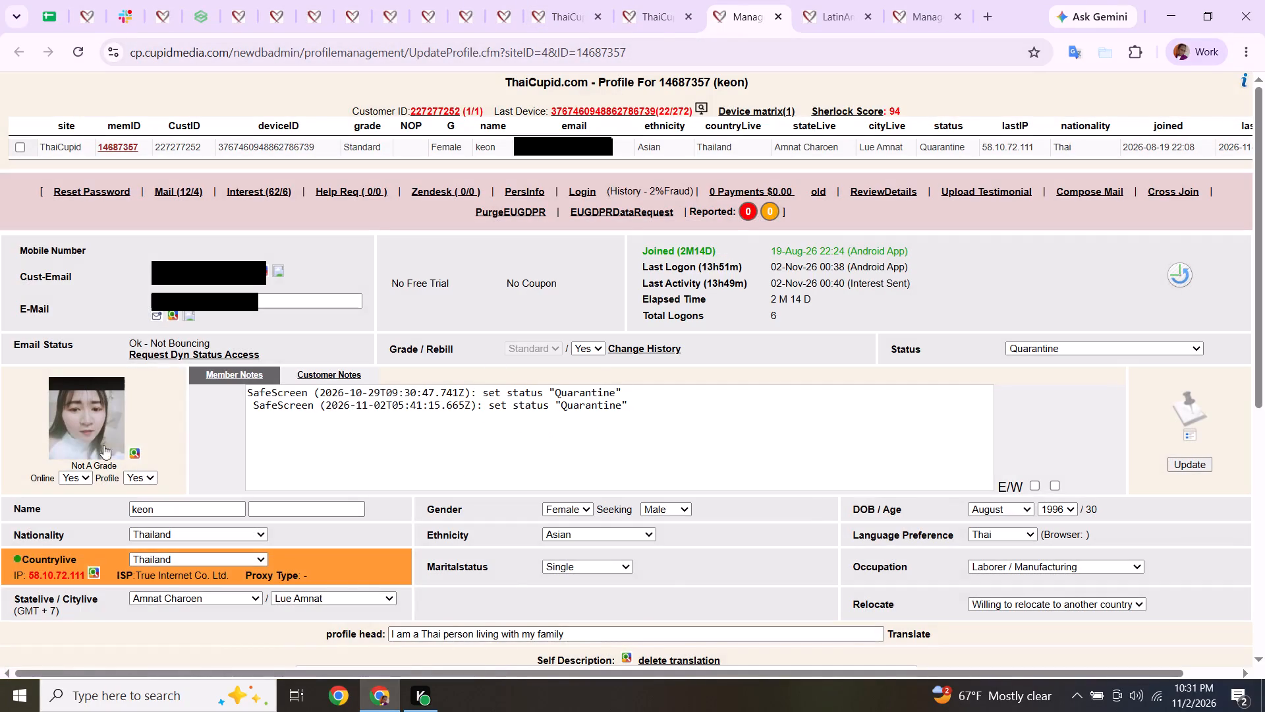
{"action": "left_click", "coordinate": [664, 5]}
{"action": "left_click", "coordinate": [367, 162]}
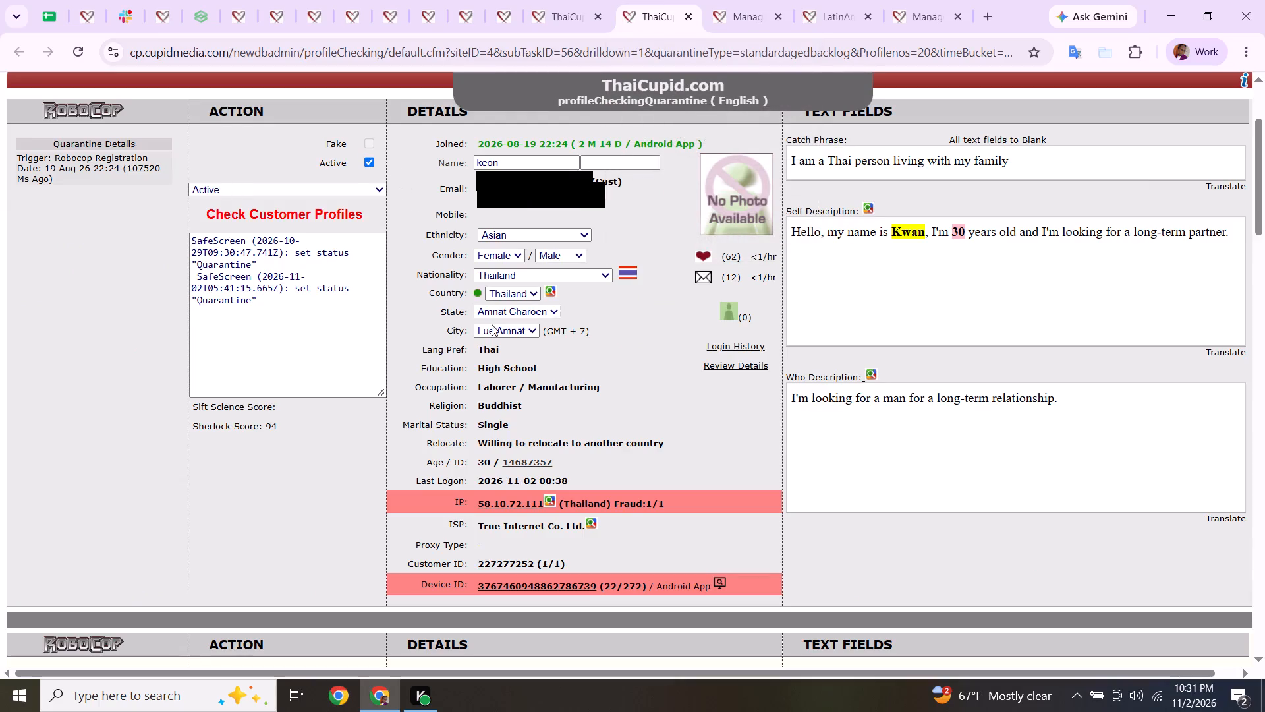
{"action": "scroll", "coordinate": [480, 427], "scroll_direction": "down", "scroll_amount": 5}
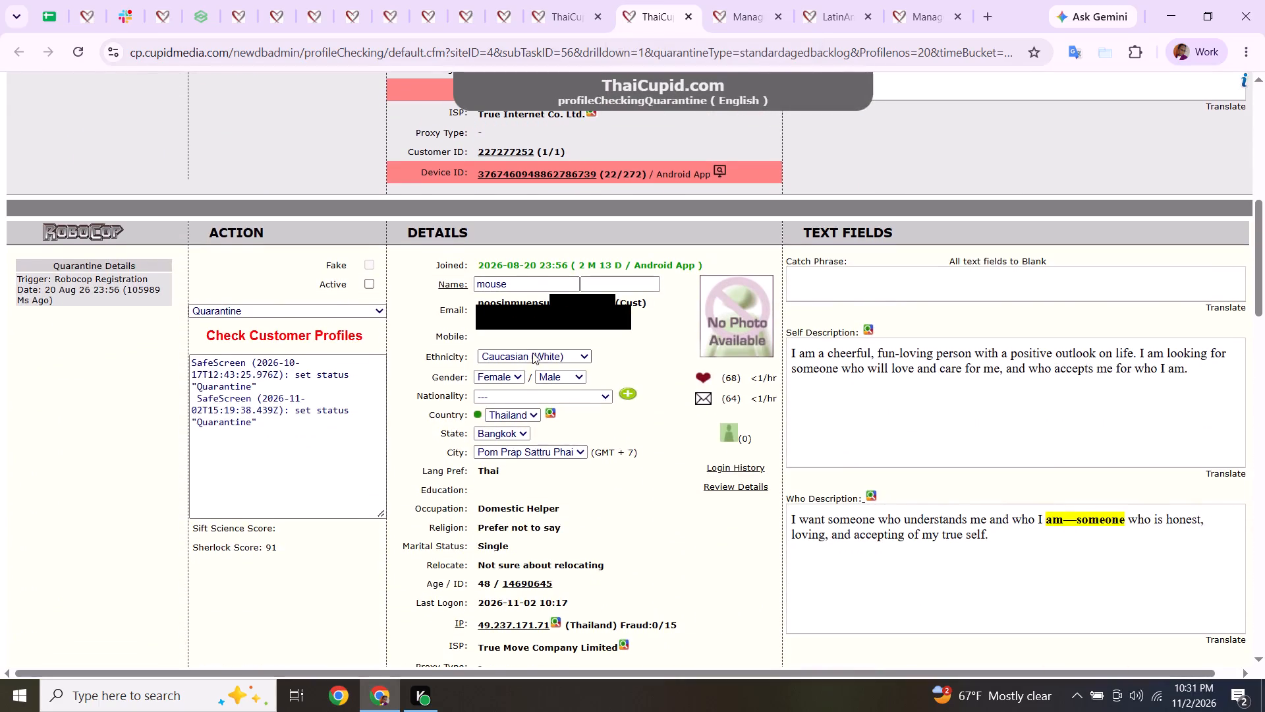
{"action": "scroll", "coordinate": [532, 360], "scroll_direction": "down", "scroll_amount": 1}
{"action": "left_click", "coordinate": [370, 201]}
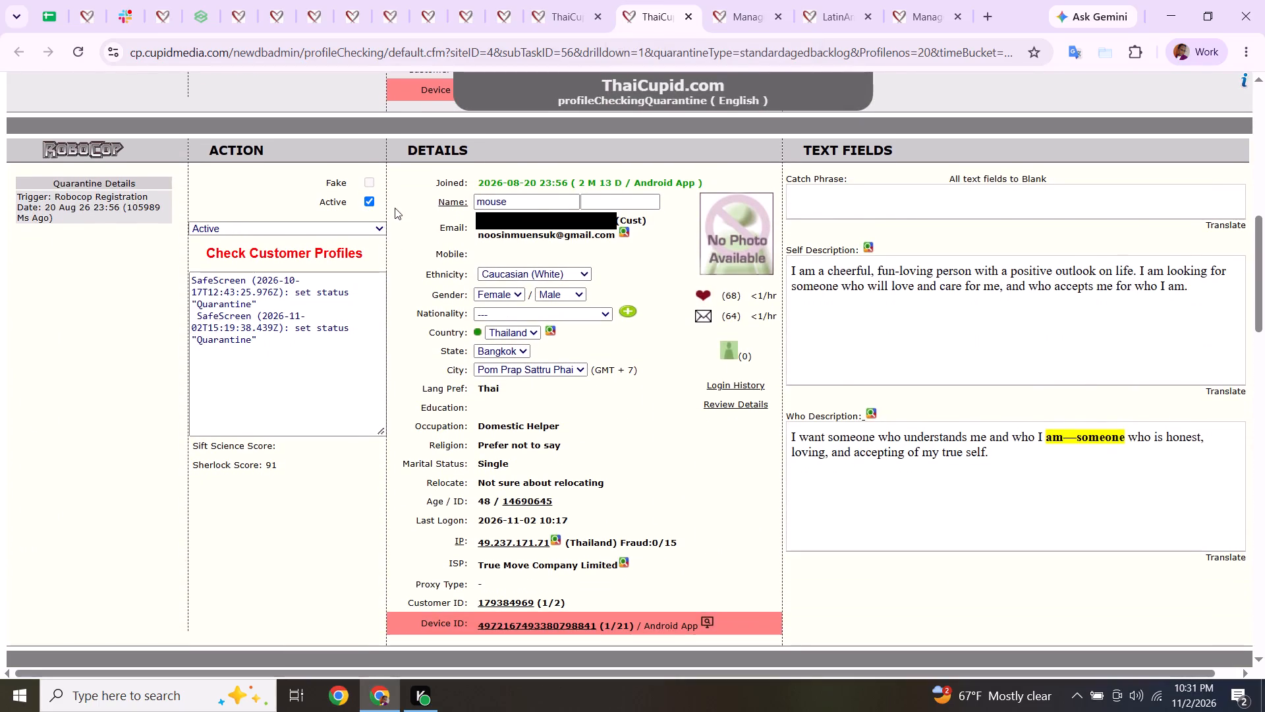
{"action": "scroll", "coordinate": [557, 241], "scroll_direction": "down", "scroll_amount": 6}
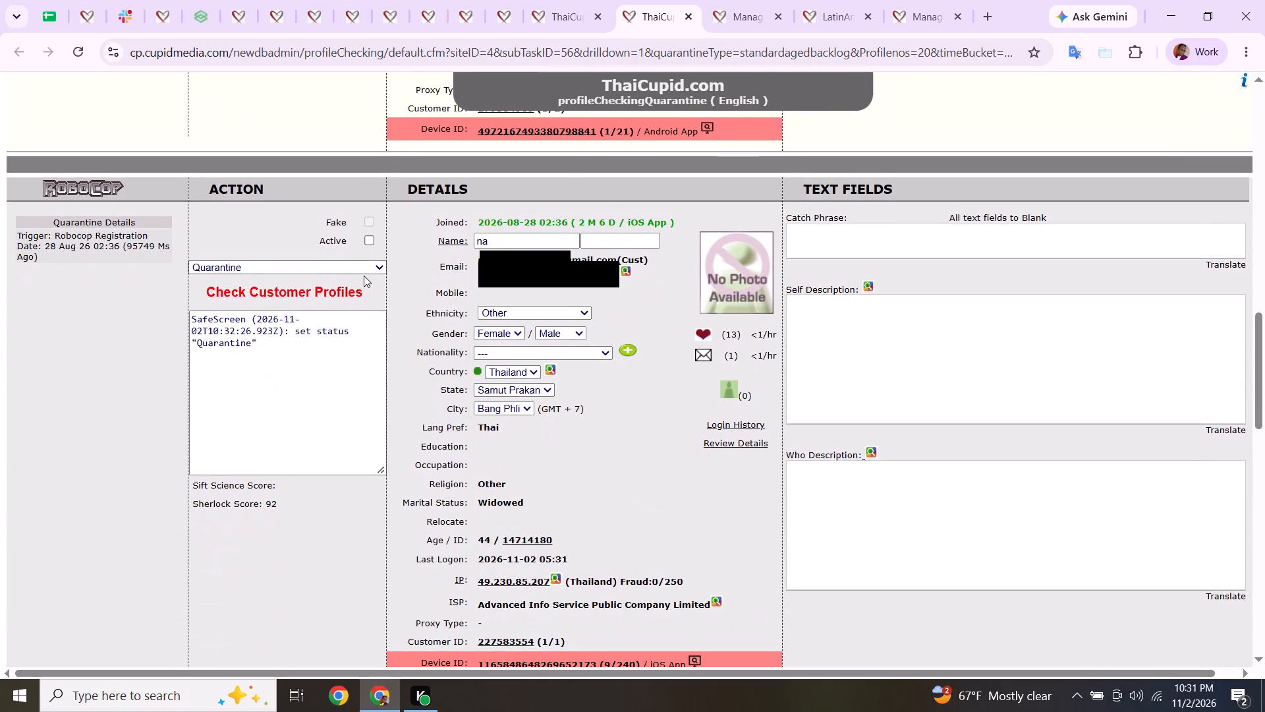
{"action": "left_click", "coordinate": [374, 237]}
{"action": "scroll", "coordinate": [528, 283], "scroll_direction": "down", "scroll_amount": 7}
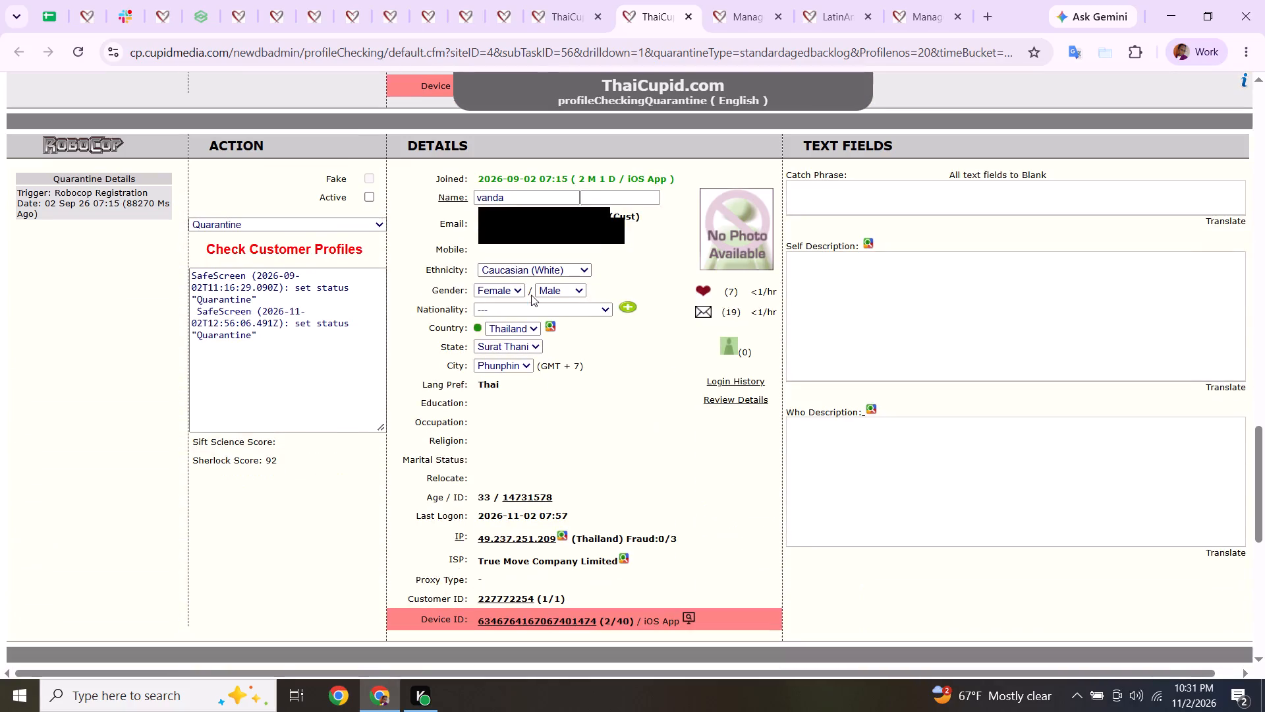
{"action": "left_click", "coordinate": [366, 191]}
{"action": "left_click", "coordinate": [370, 197]}
{"action": "scroll", "coordinate": [524, 292], "scroll_direction": "down", "scroll_amount": 5}
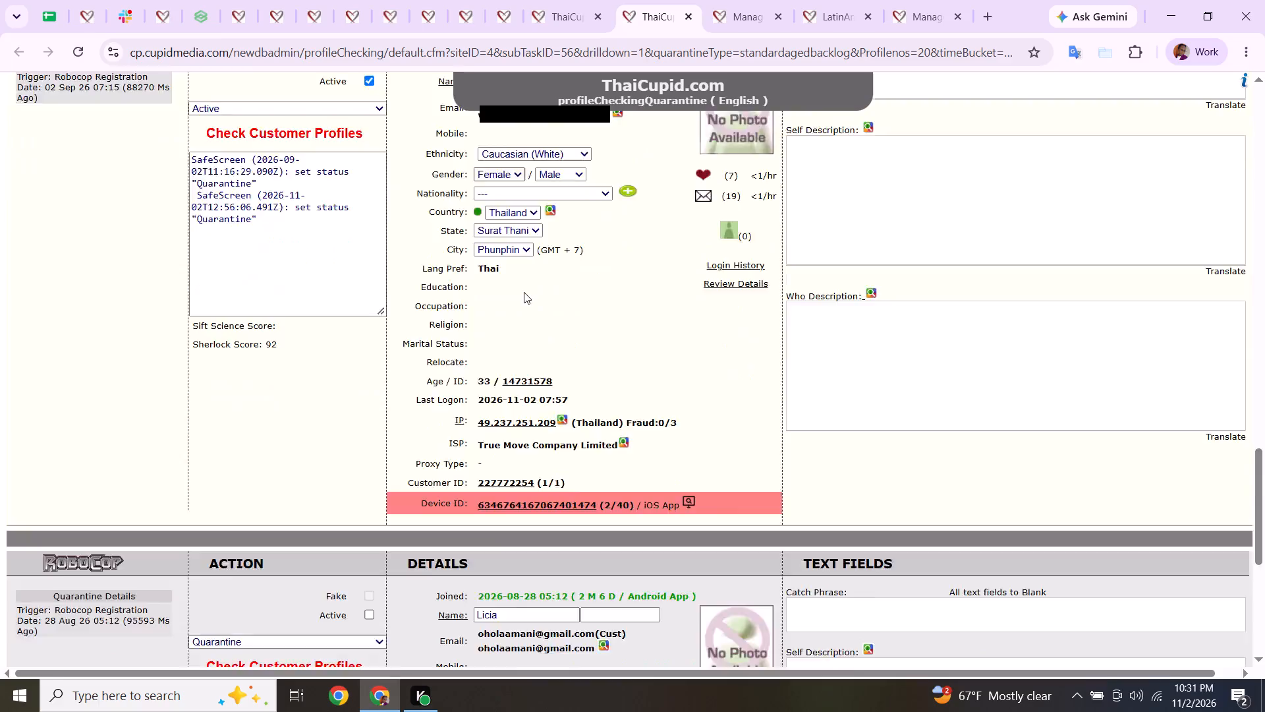
{"action": "scroll", "coordinate": [521, 295], "scroll_direction": "down", "scroll_amount": 2}
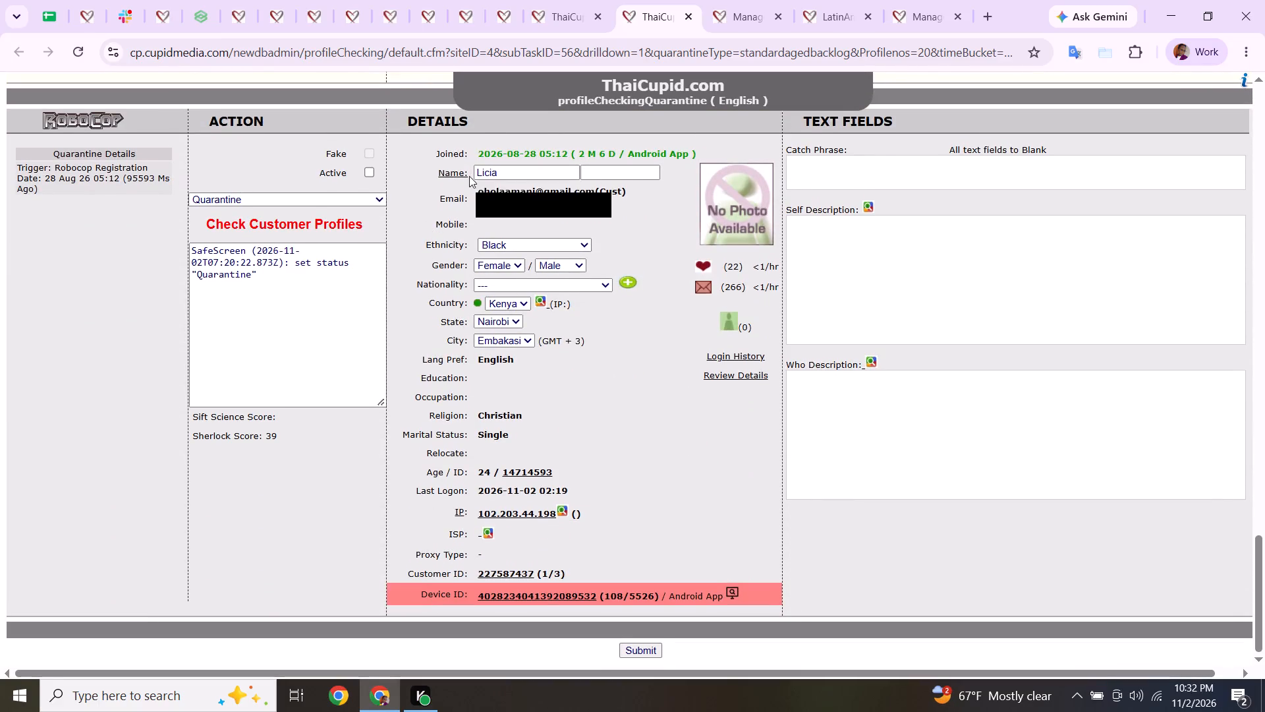
{"action": "left_click", "coordinate": [369, 171]}
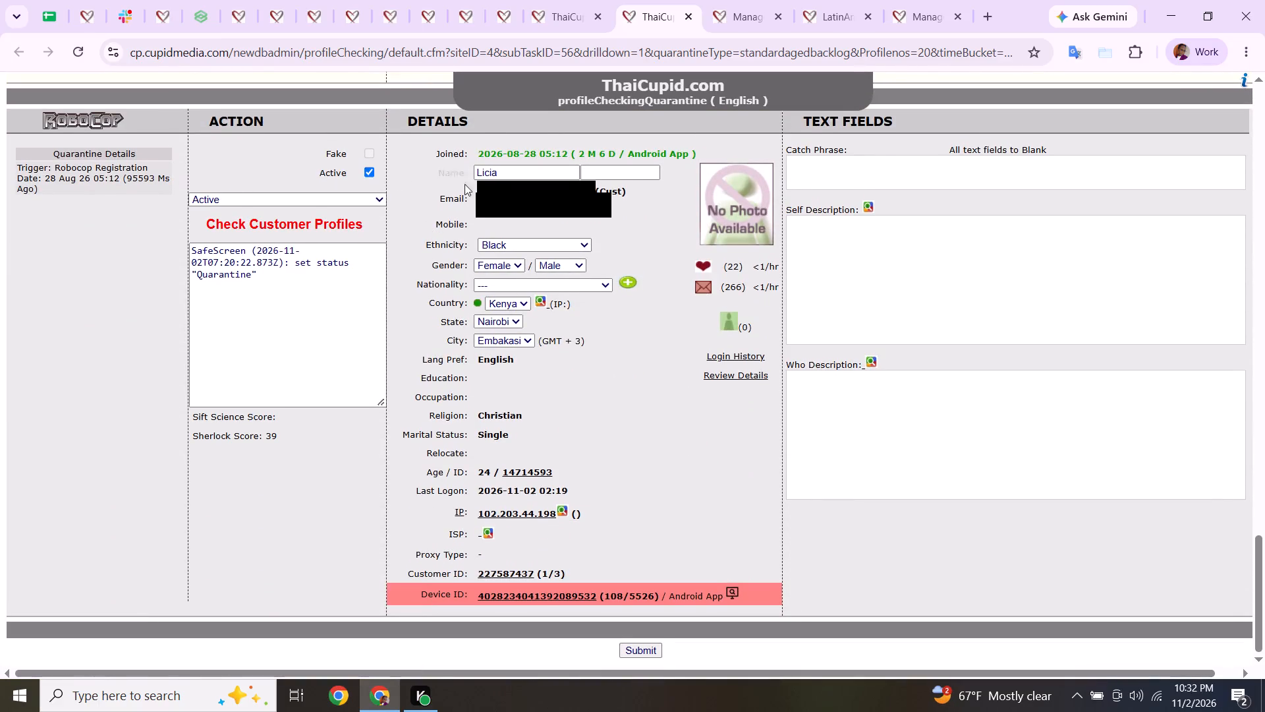
Open Licia's full profile, close the leftover tabs after it, acknowledge the customer and device ID check, and examine her linked profiles.
{"action": "left_click", "coordinate": [451, 169]}
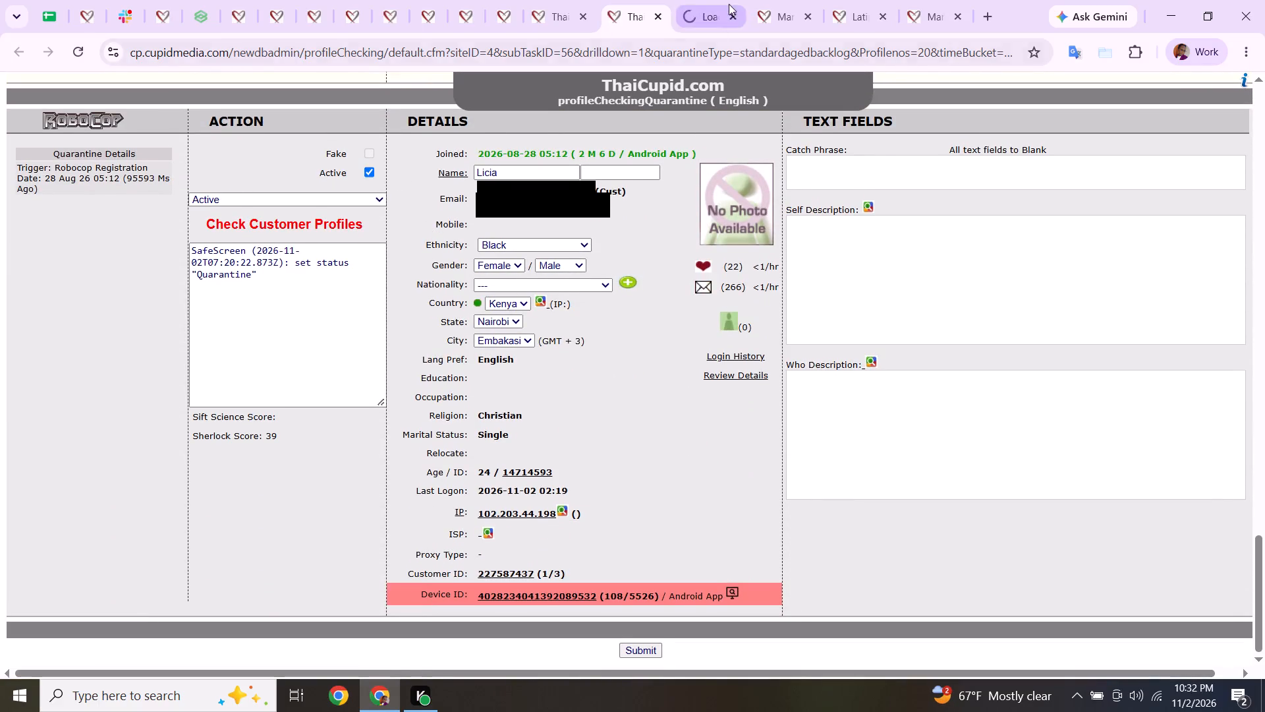
{"action": "left_click", "coordinate": [729, 3]}
{"action": "left_click", "coordinate": [777, 0]}
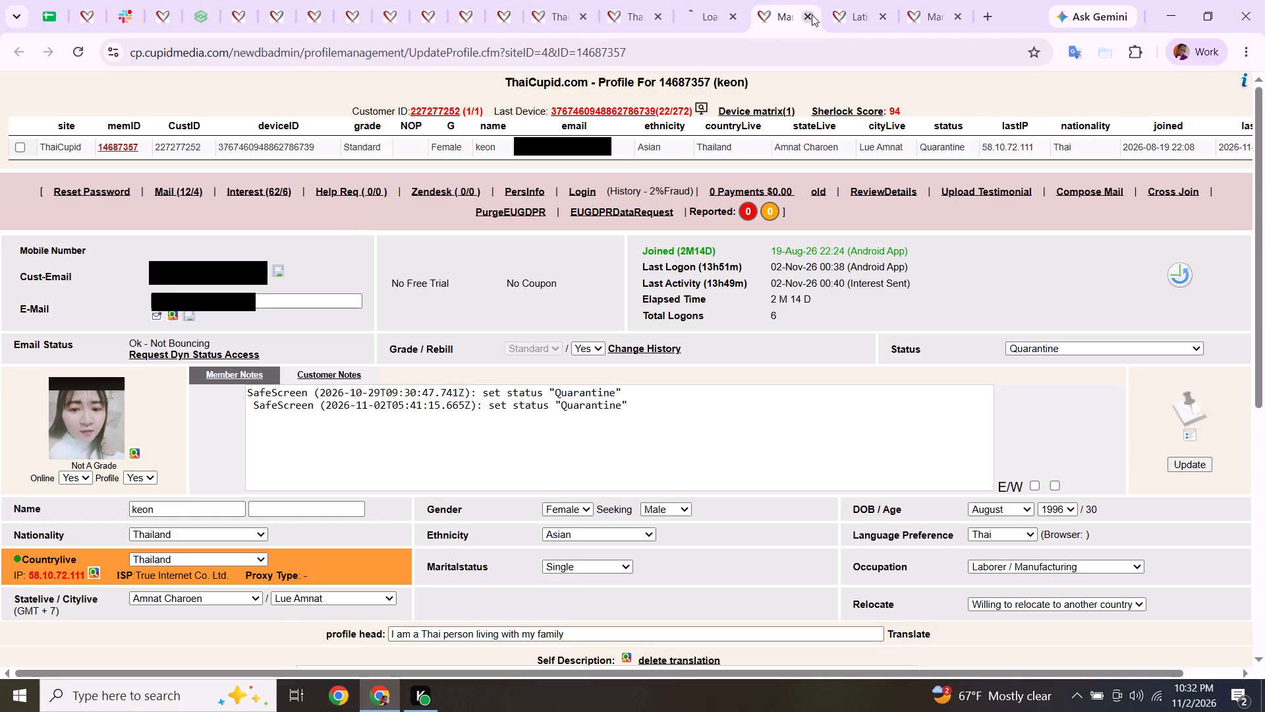
{"action": "left_click", "coordinate": [812, 15]}
{"action": "left_click", "coordinate": [812, 15]}
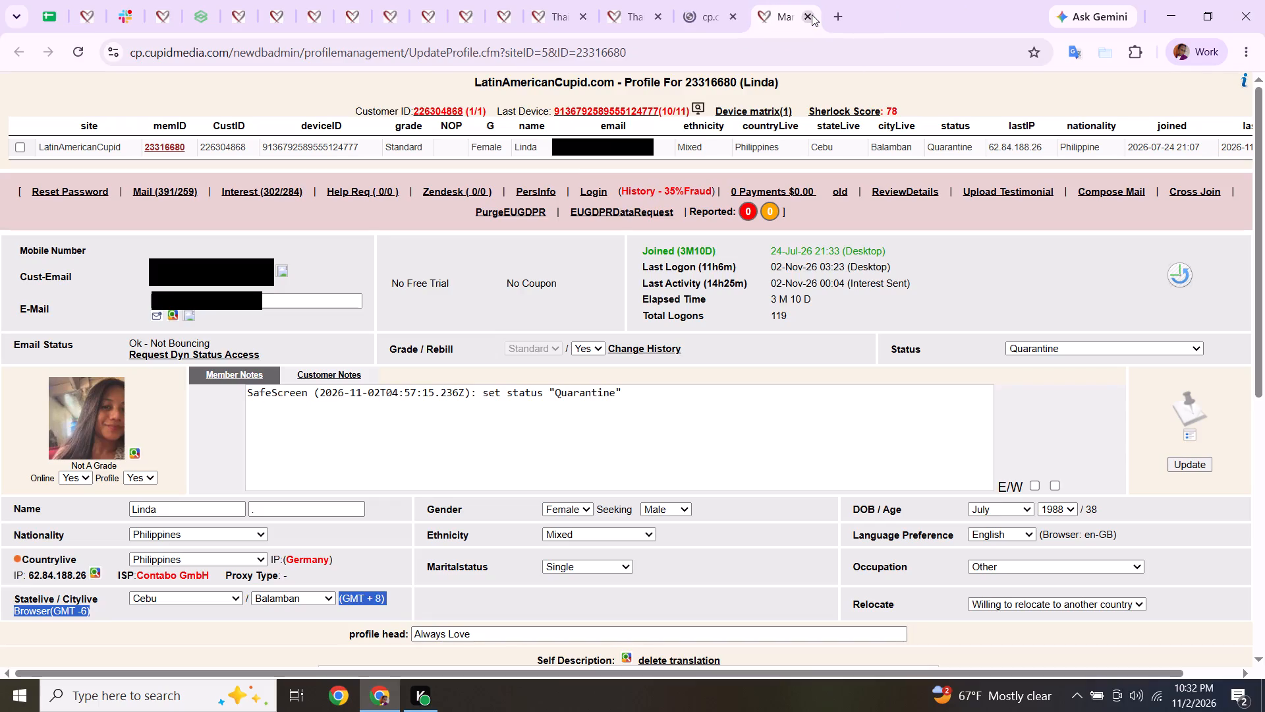
{"action": "left_click", "coordinate": [812, 15]}
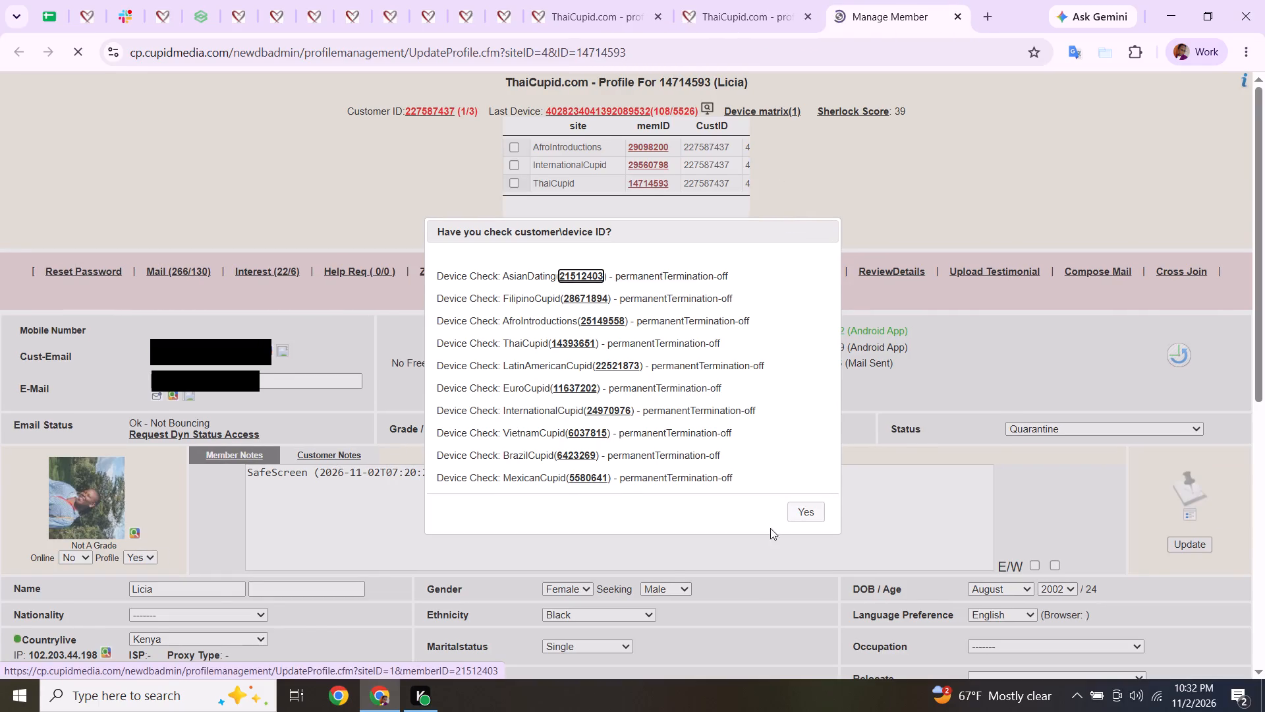
{"action": "left_click", "coordinate": [811, 508]}
{"action": "scroll", "coordinate": [701, 461], "scroll_direction": "down", "scroll_amount": 3}
{"action": "scroll", "coordinate": [701, 461], "scroll_direction": "up", "scroll_amount": 5}
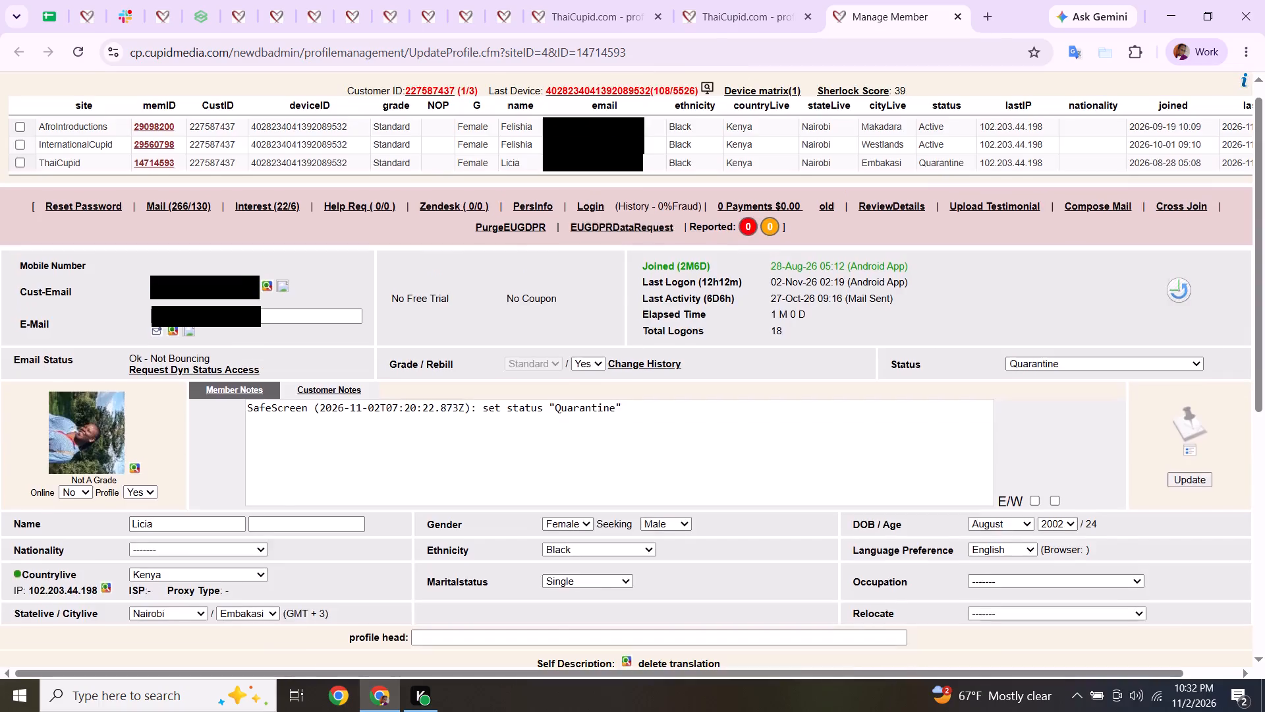
Submit the ThaiCupid queue with keon, mouse, na, vanda and Licia set to Active.
{"action": "left_click", "coordinate": [743, 0]}
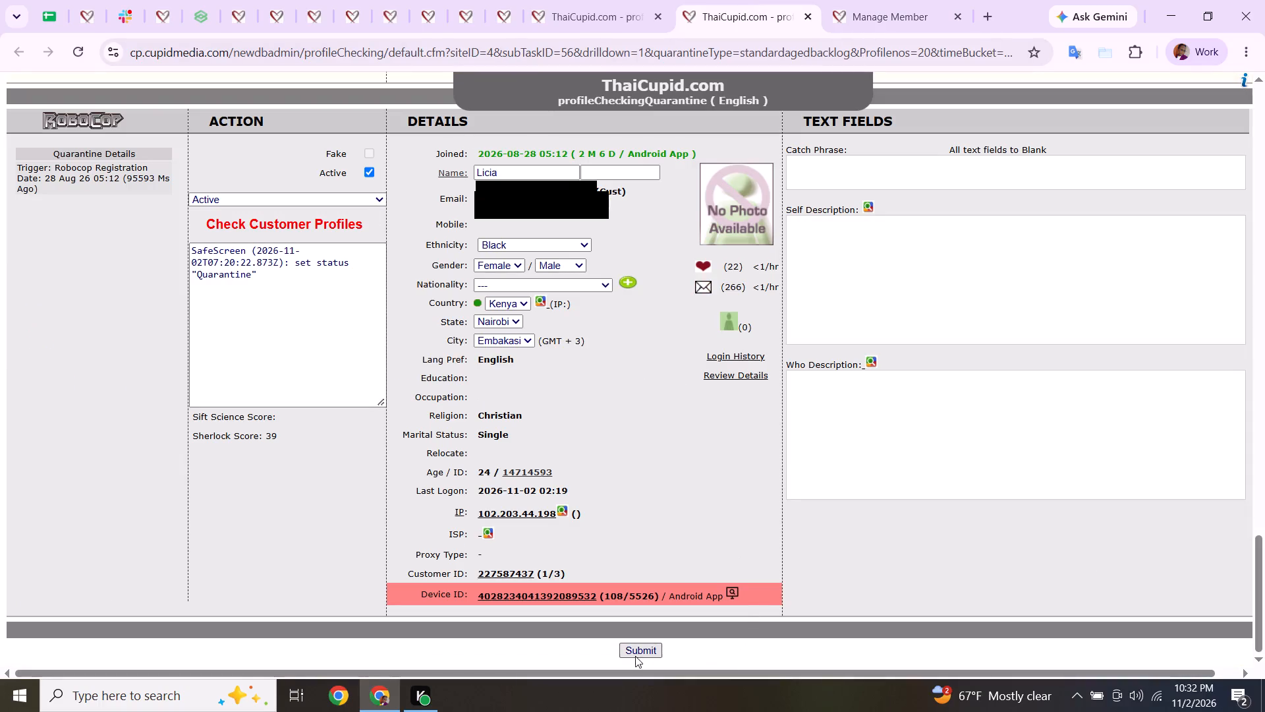
{"action": "left_click", "coordinate": [641, 649]}
{"action": "left_click", "coordinate": [574, 7]}
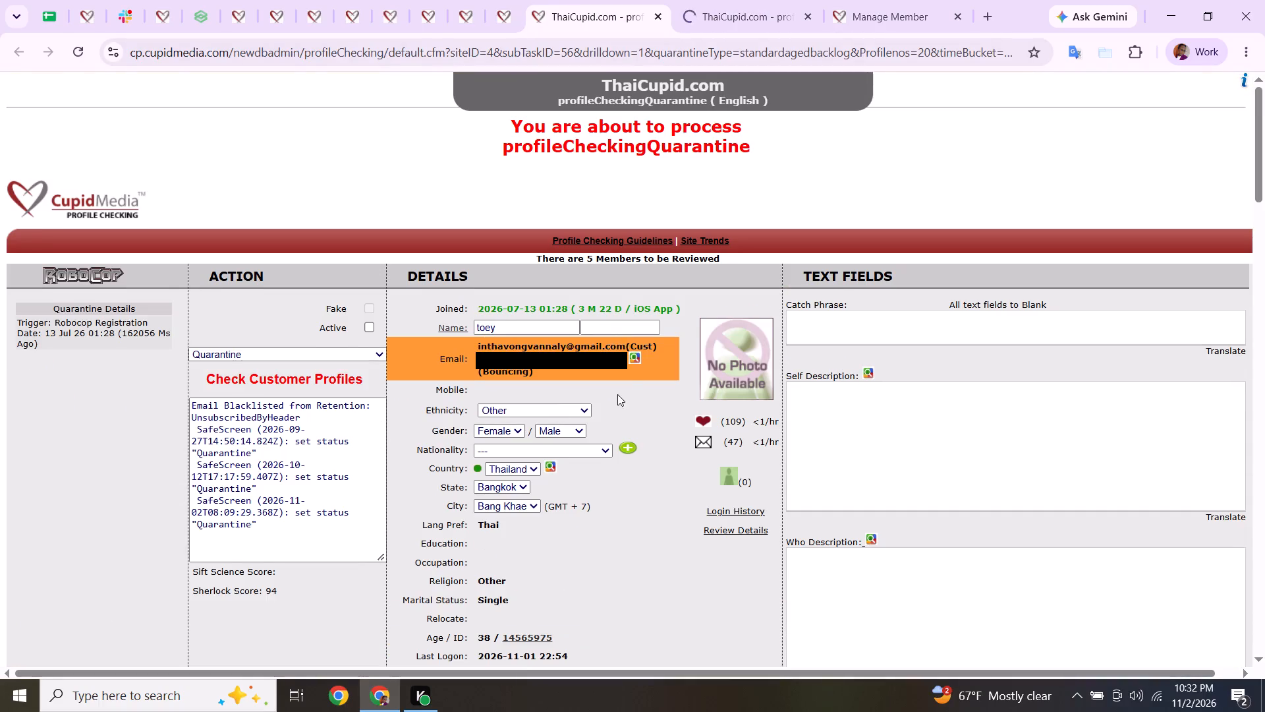
{"action": "scroll", "coordinate": [556, 395], "scroll_direction": "down", "scroll_amount": 1}
{"action": "left_click", "coordinate": [370, 245]}
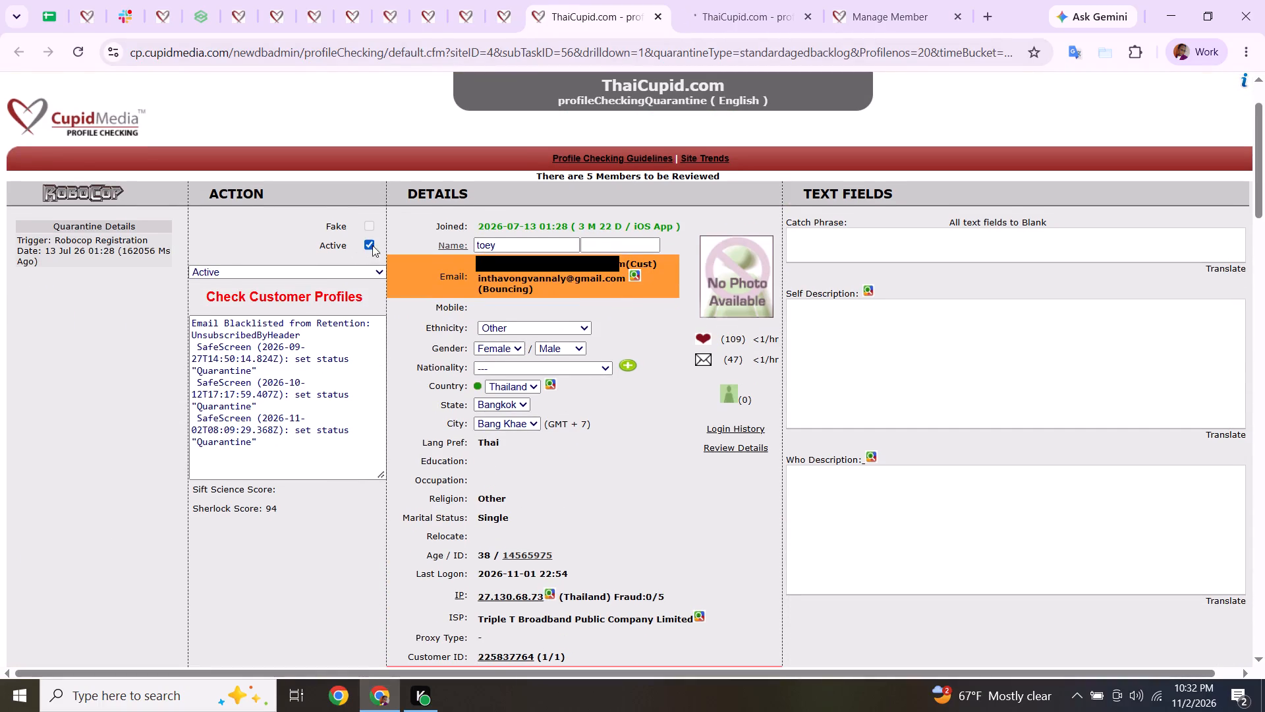
{"action": "scroll", "coordinate": [436, 277], "scroll_direction": "down", "scroll_amount": 7}
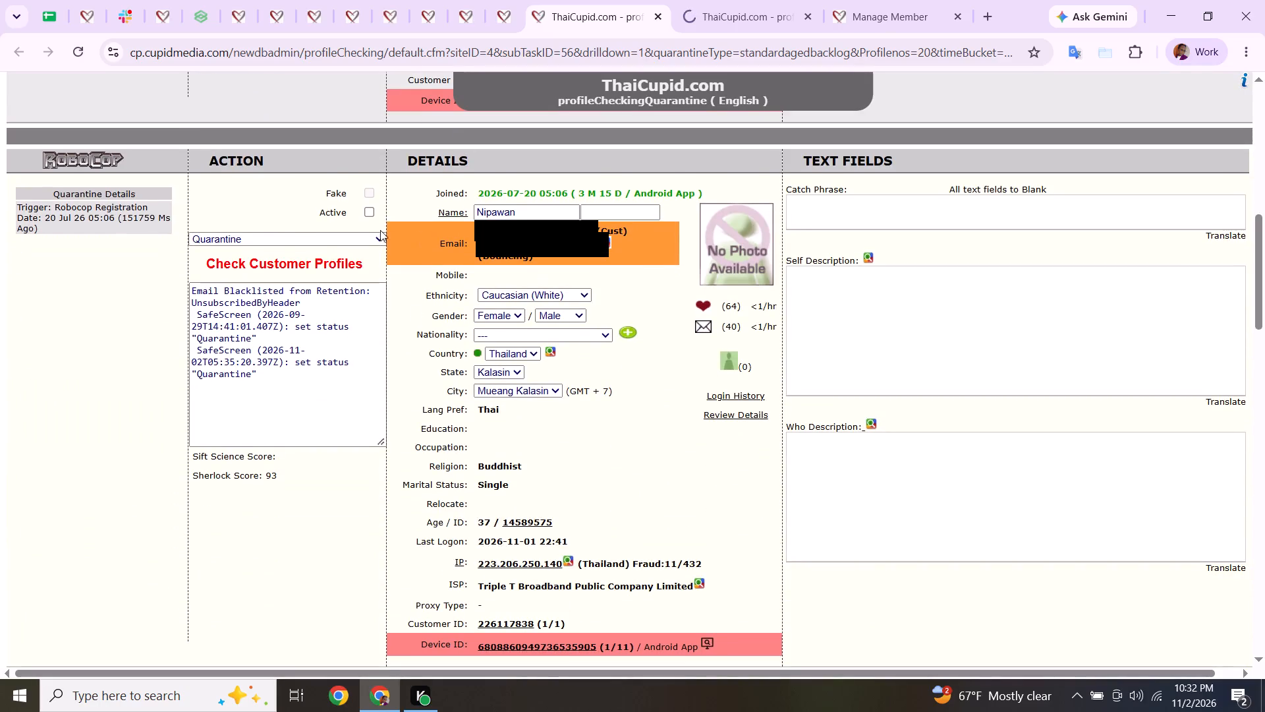
{"action": "left_click", "coordinate": [368, 210]}
Check Alice's full profile, acknowledging the customer and device ID check, and set Alice to Active in the queue.
{"action": "scroll", "coordinate": [606, 265], "scroll_direction": "down", "scroll_amount": 6}
{"action": "scroll", "coordinate": [450, 275], "scroll_direction": "down", "scroll_amount": 2}
{"action": "scroll", "coordinate": [459, 297], "scroll_direction": "up", "scroll_amount": 1}
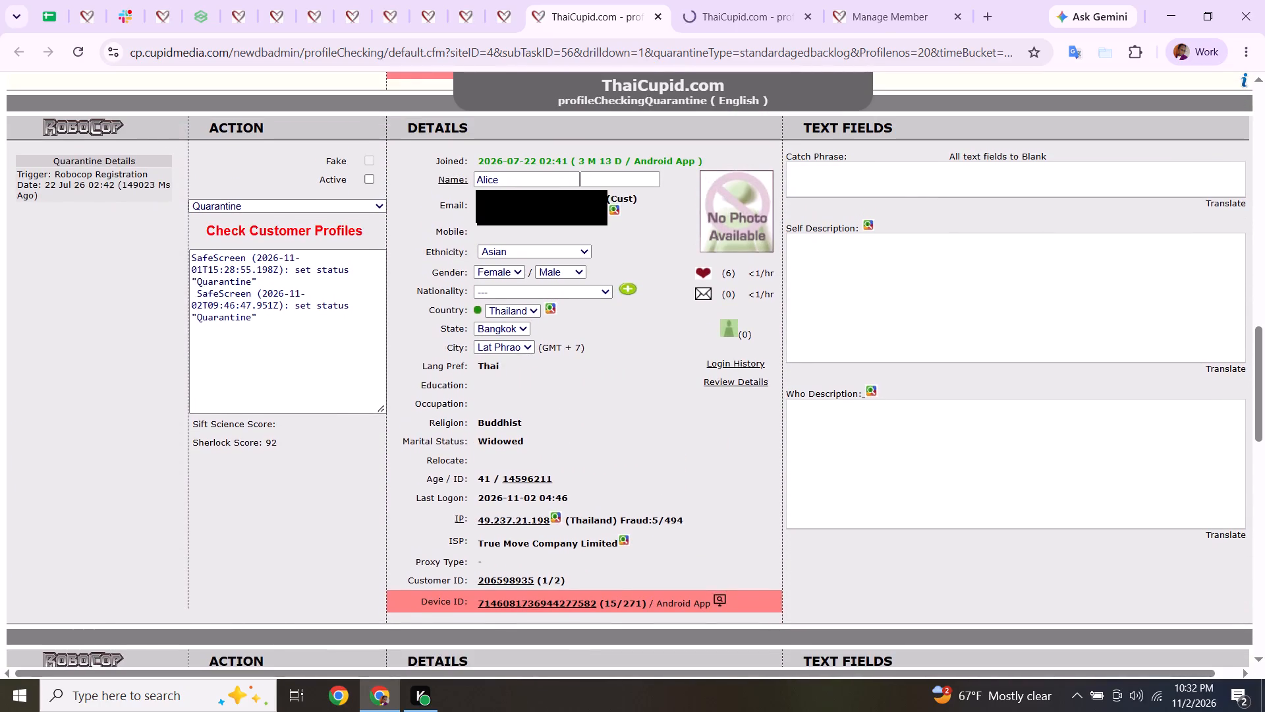
{"action": "left_click", "coordinate": [450, 177]}
{"action": "left_click", "coordinate": [698, 5]}
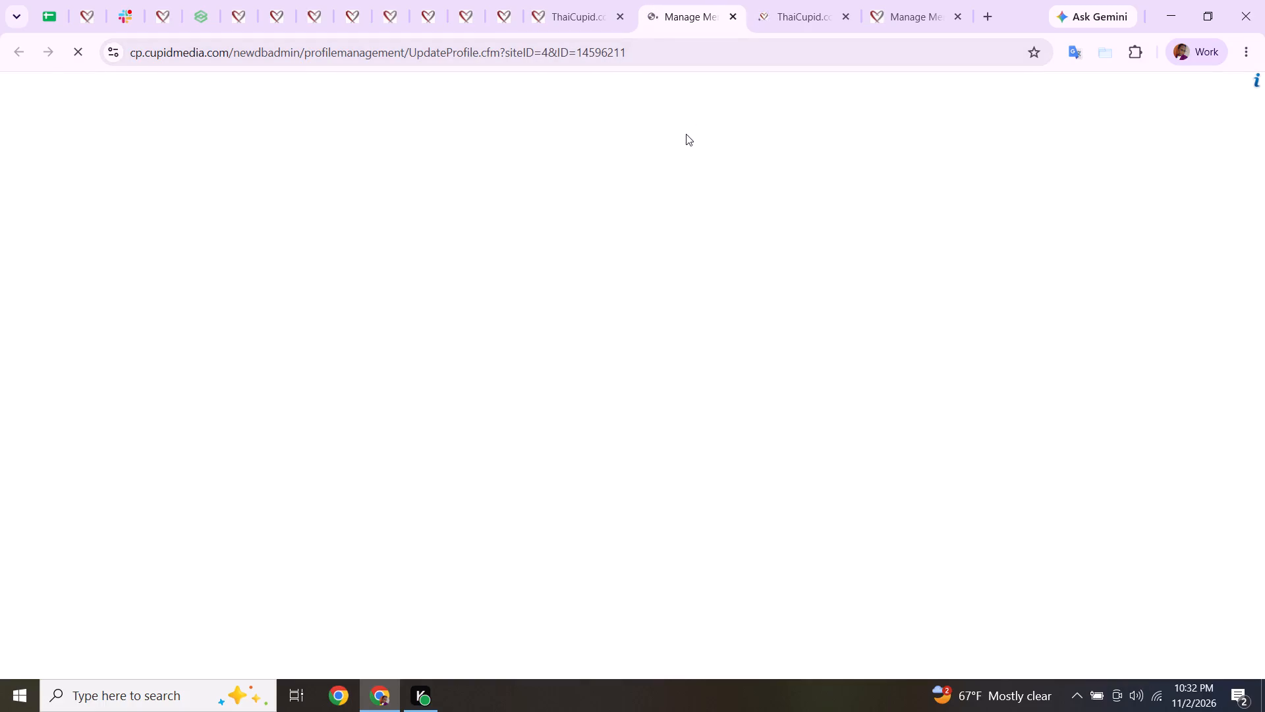
{"action": "left_click", "coordinate": [801, 508]}
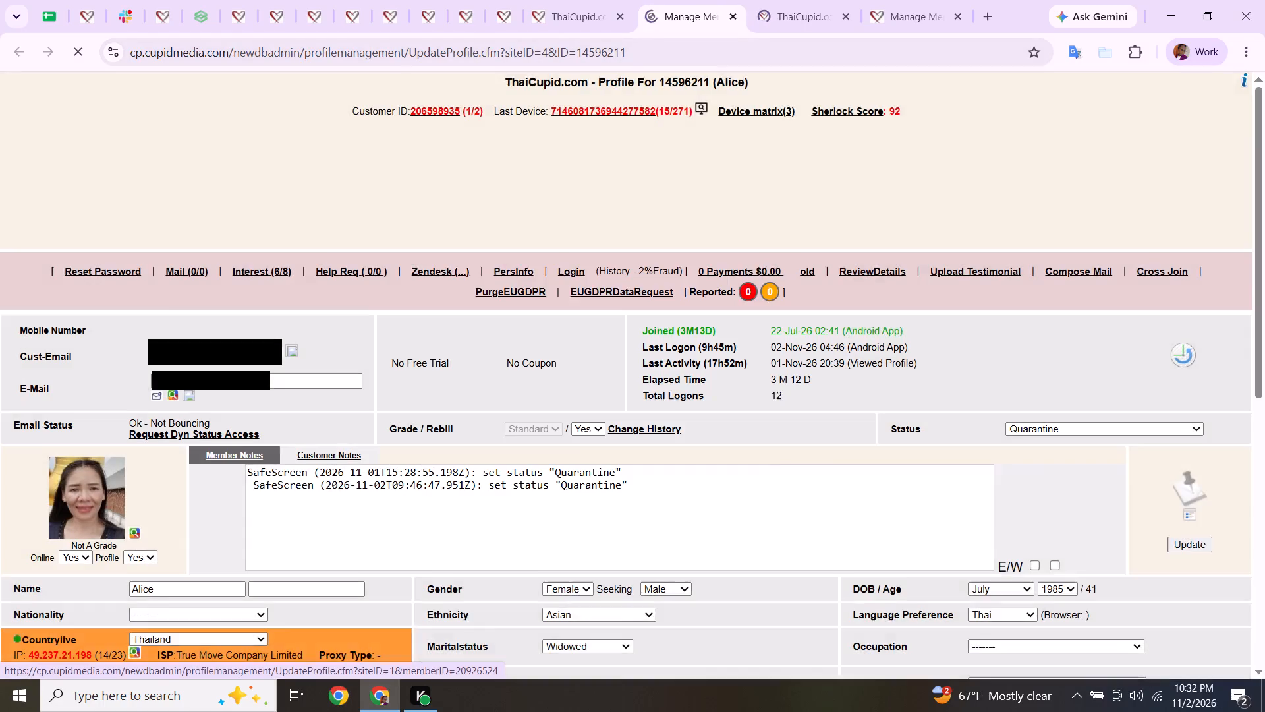
{"action": "scroll", "coordinate": [770, 461], "scroll_direction": "down", "scroll_amount": 3}
{"action": "scroll", "coordinate": [737, 393], "scroll_direction": "up", "scroll_amount": 4}
{"action": "left_click", "coordinate": [592, 0]}
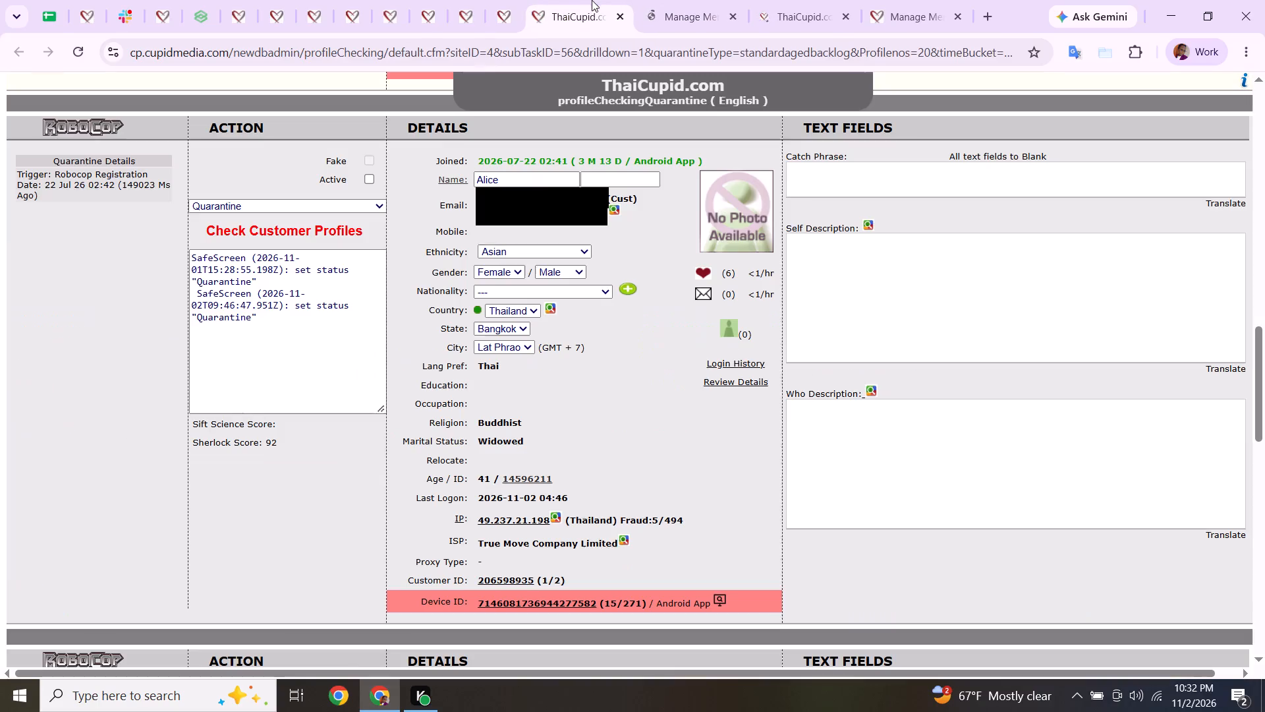
{"action": "left_click", "coordinate": [368, 179]}
{"action": "scroll", "coordinate": [493, 226], "scroll_direction": "down", "scroll_amount": 5}
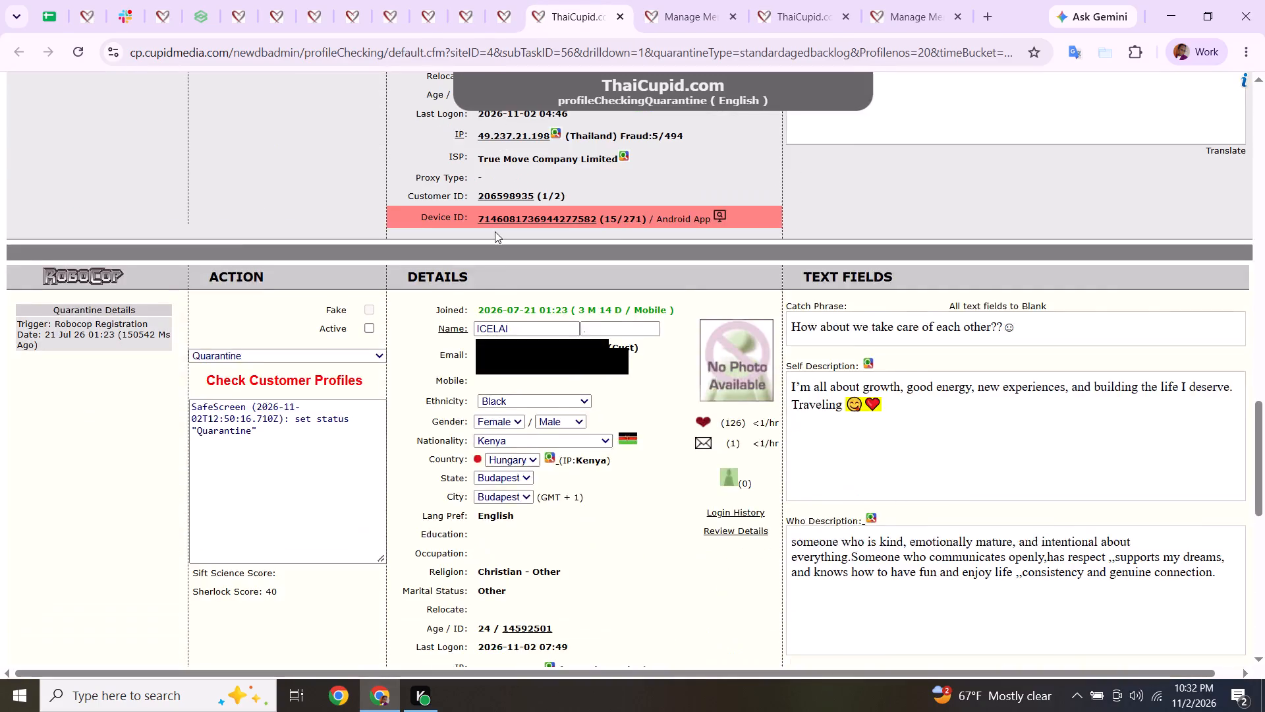
{"action": "scroll", "coordinate": [495, 231], "scroll_direction": "down", "scroll_amount": 2}
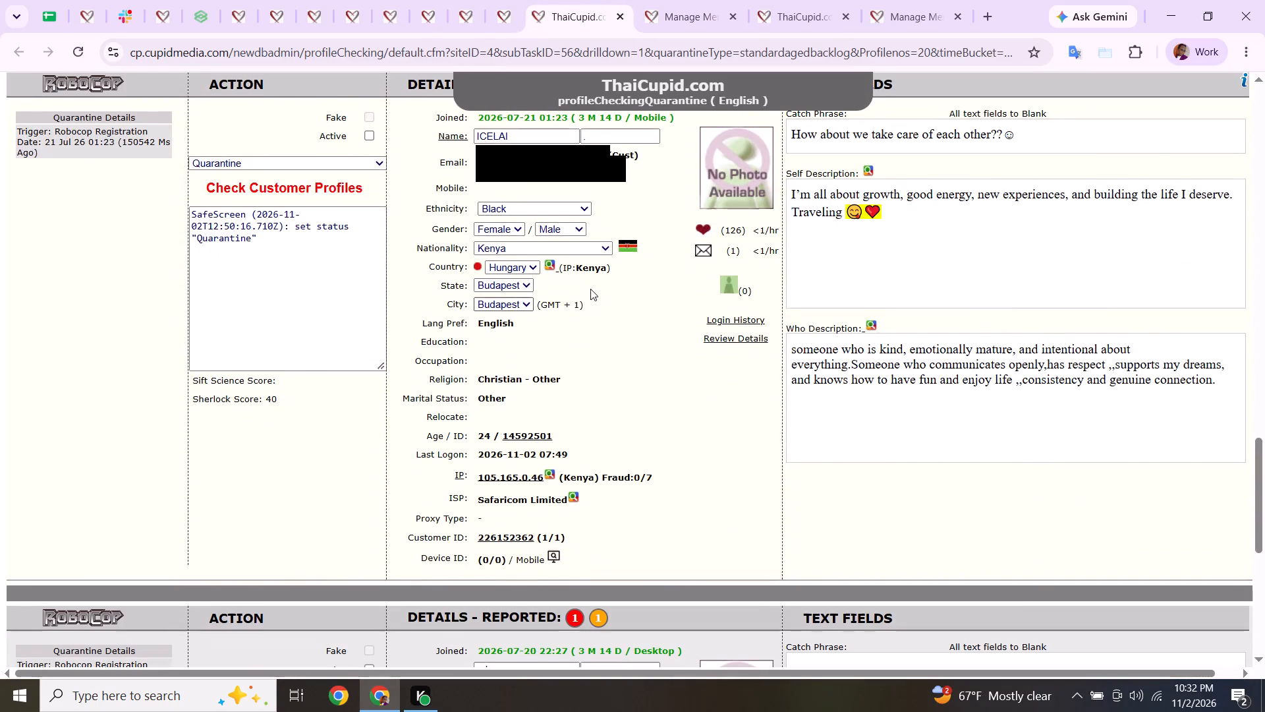
{"action": "left_click", "coordinate": [368, 136]}
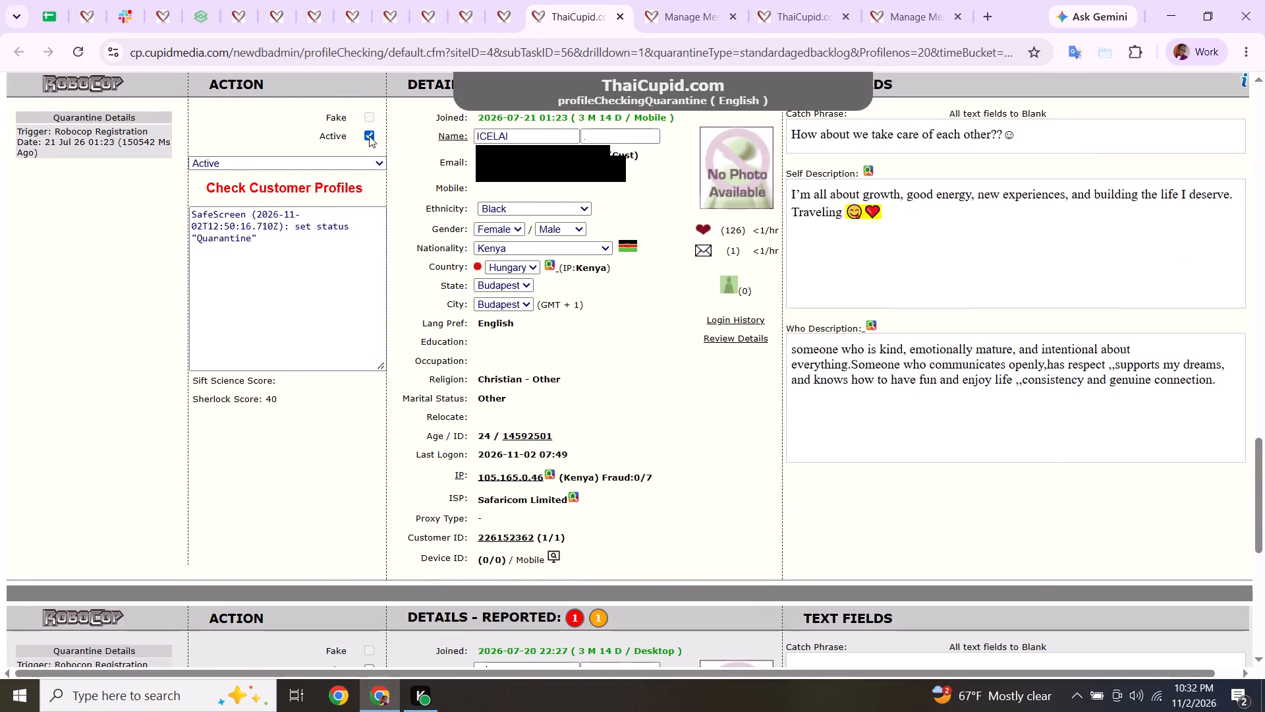
{"action": "scroll", "coordinate": [561, 214], "scroll_direction": "down", "scroll_amount": 6}
{"action": "triple_click", "coordinate": [595, 319]}
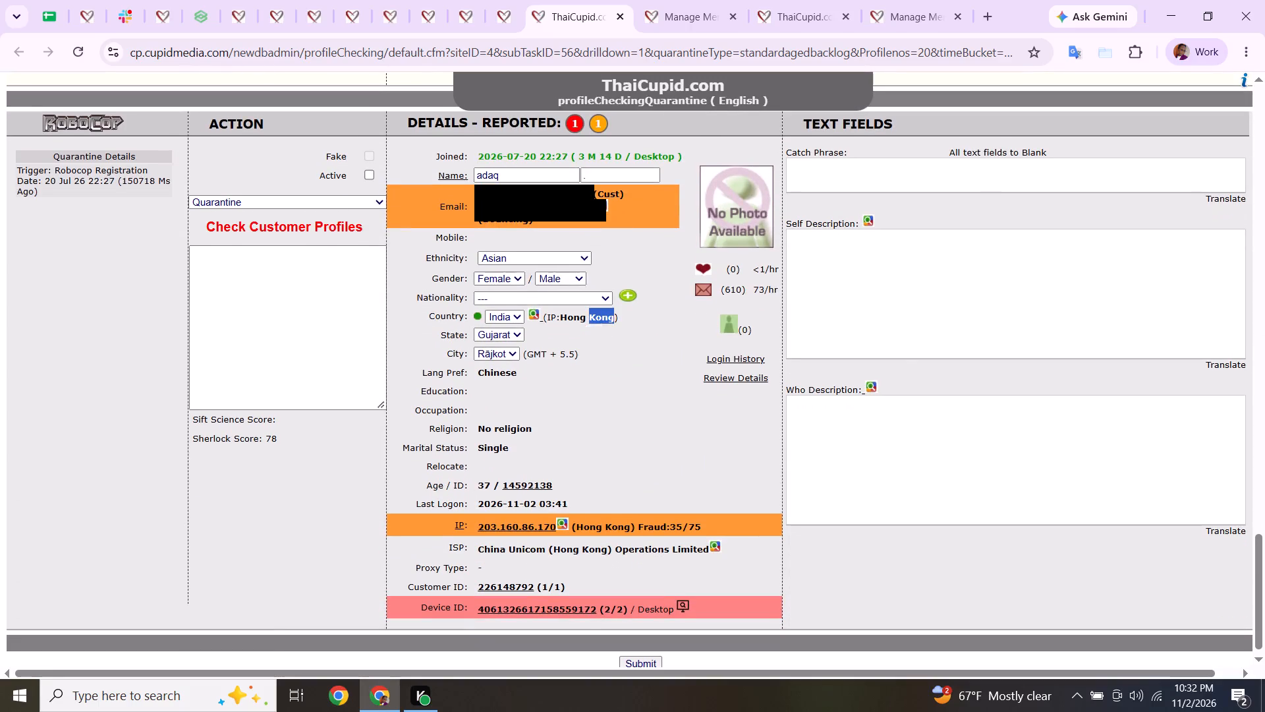
{"action": "right_click", "coordinate": [595, 318]}
{"action": "left_click", "coordinate": [652, 341]}
{"action": "right_click", "coordinate": [343, 250]}
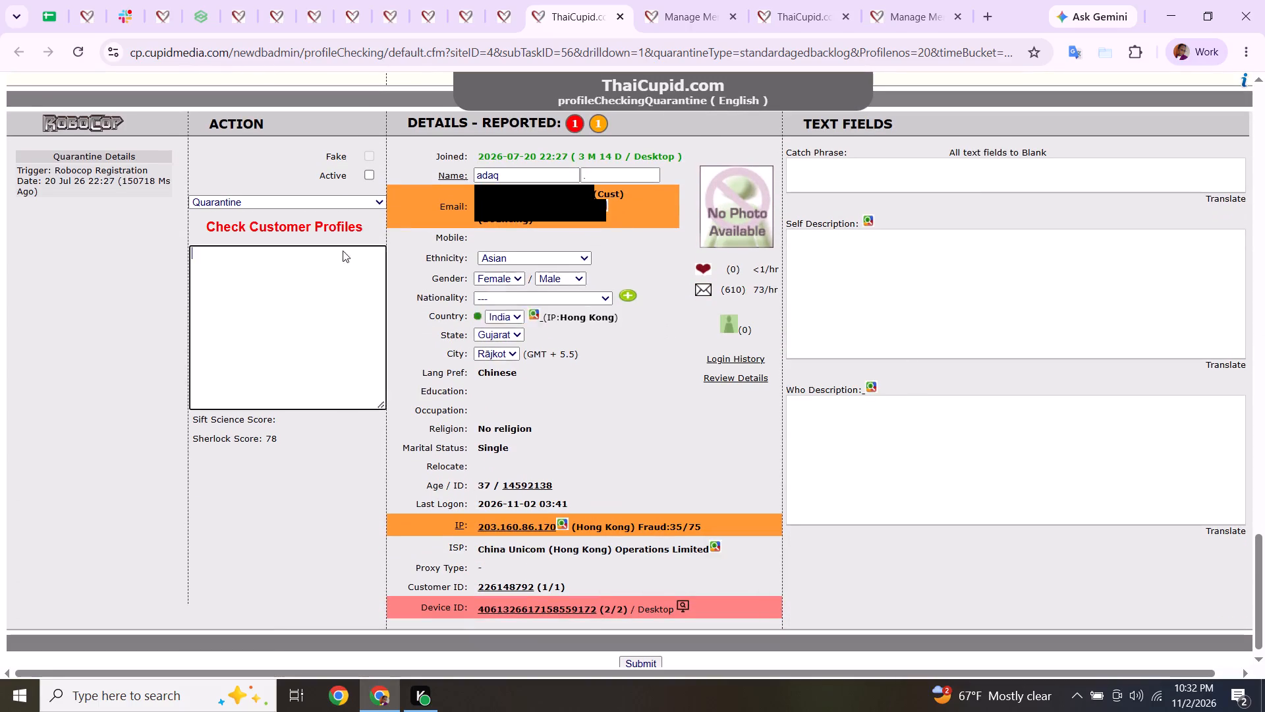
{"action": "left_click", "coordinate": [378, 436]}
{"action": "scroll", "coordinate": [579, 415], "scroll_direction": "down", "scroll_amount": 4}
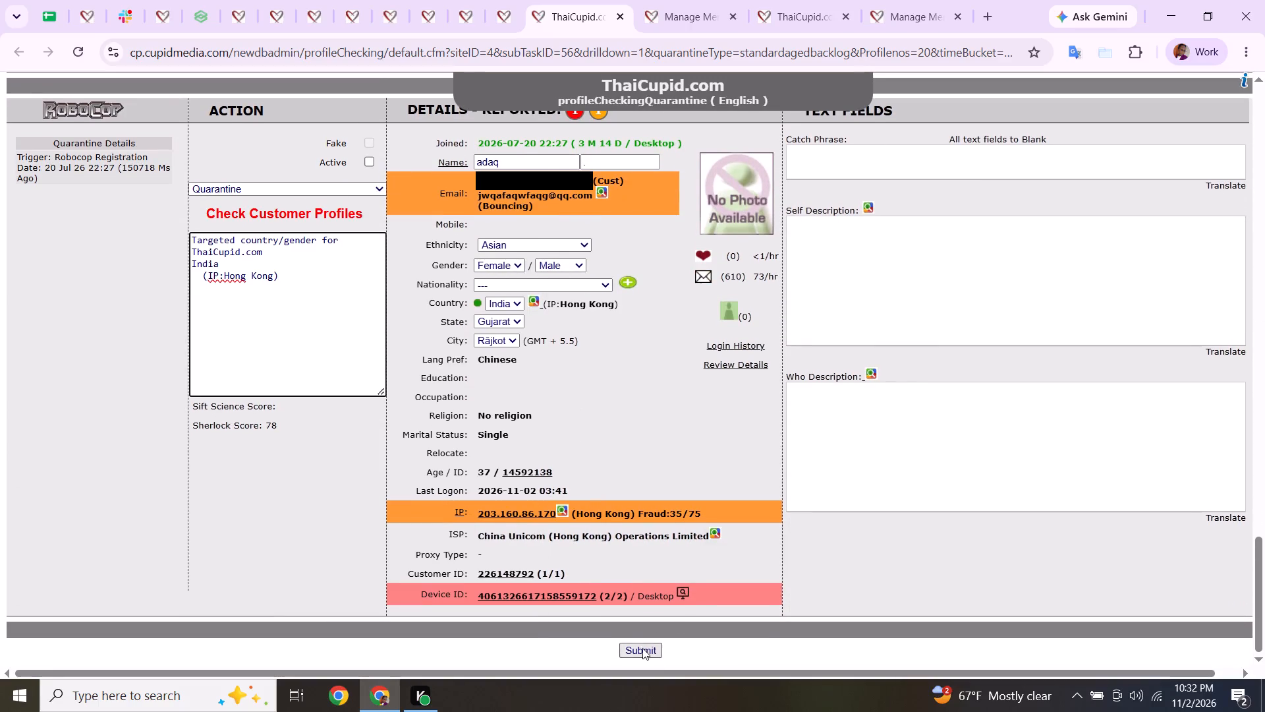
{"action": "left_click", "coordinate": [642, 649]}
Reload the empty ThaiCupid fresh quarantine queue and confirm the form resubmission.
{"action": "left_click", "coordinate": [497, 8]}
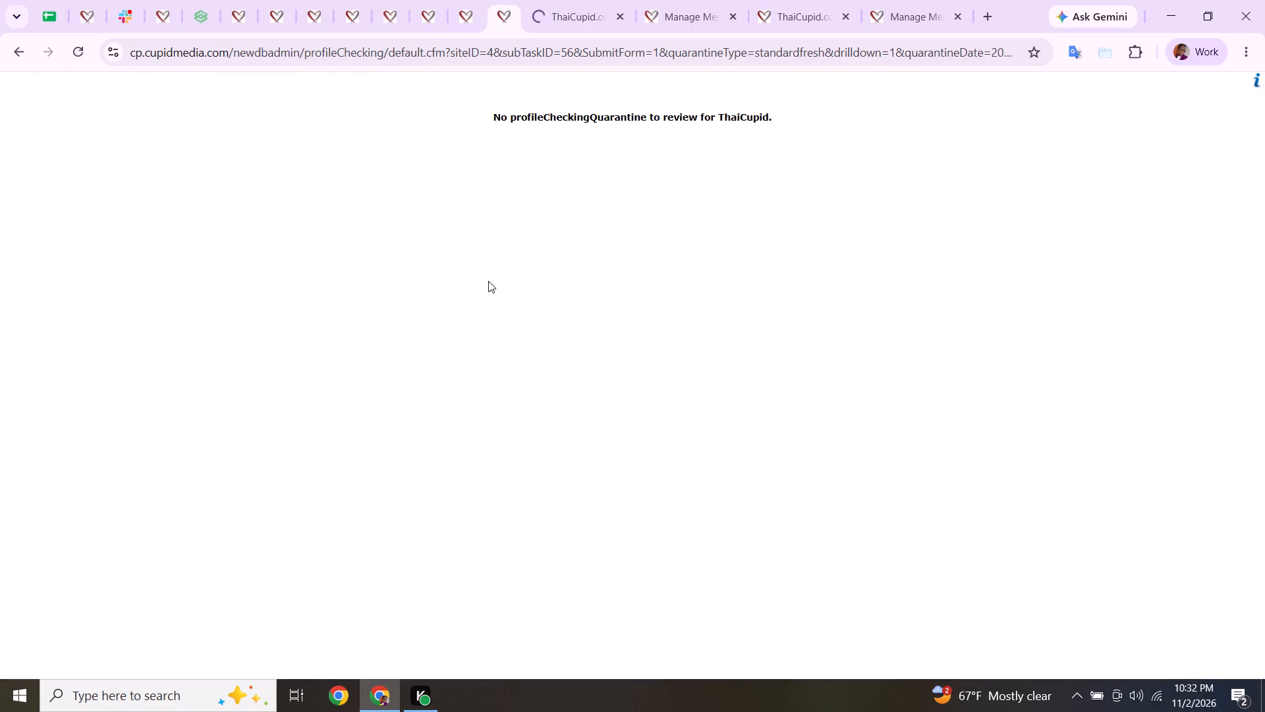
{"action": "left_click", "coordinate": [76, 53]}
{"action": "left_click", "coordinate": [706, 191]}
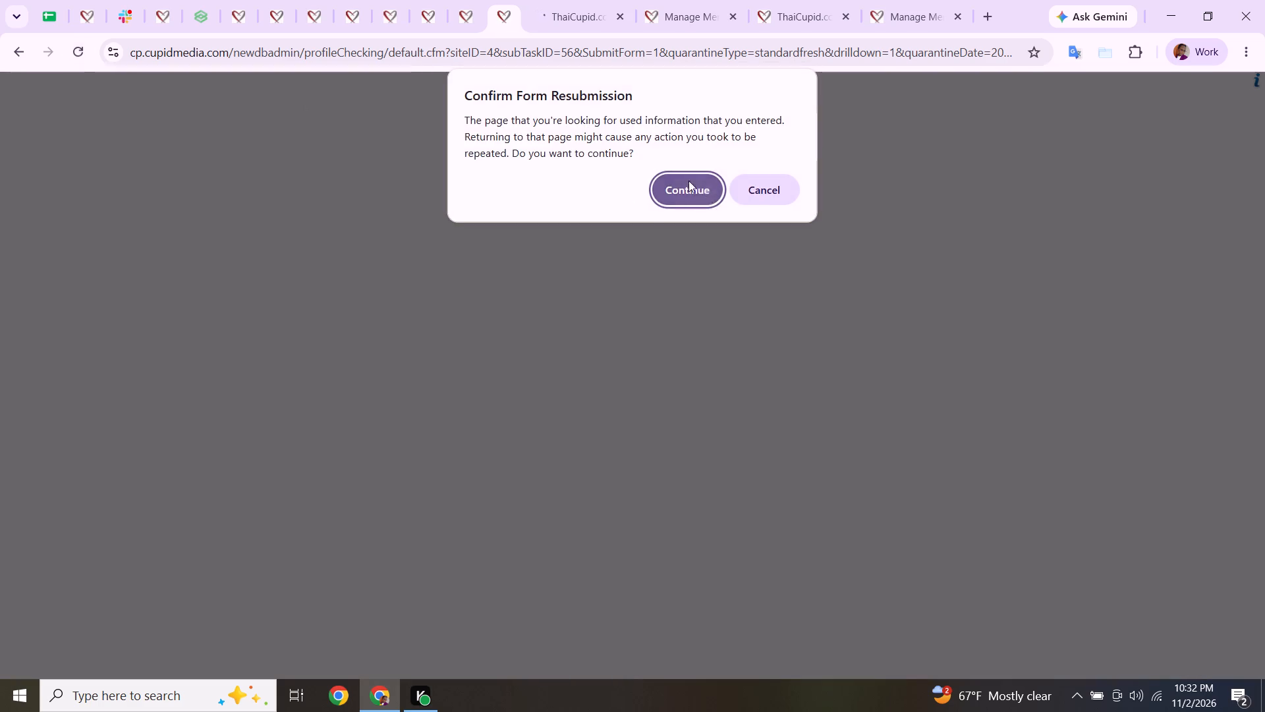
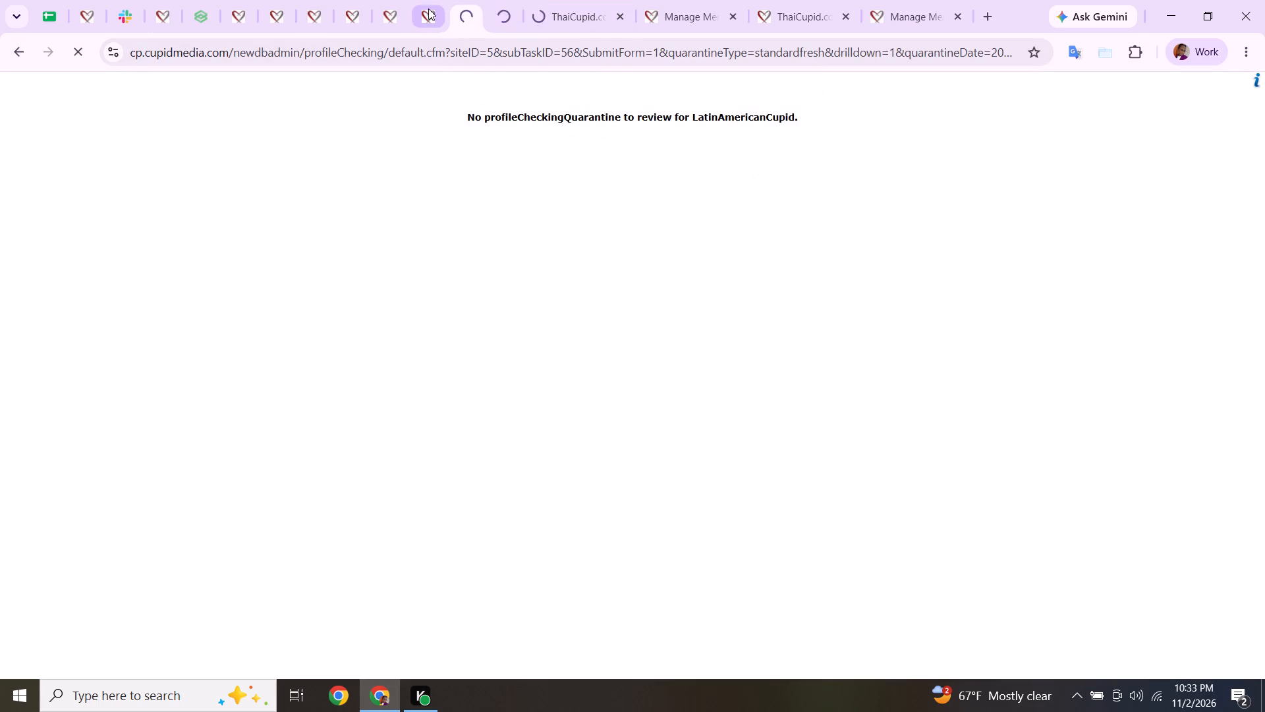
Reload the site 26 fresh quarantine queue and confirm the form resubmission.
{"action": "left_click", "coordinate": [422, 10]}
{"action": "left_click", "coordinate": [80, 59]}
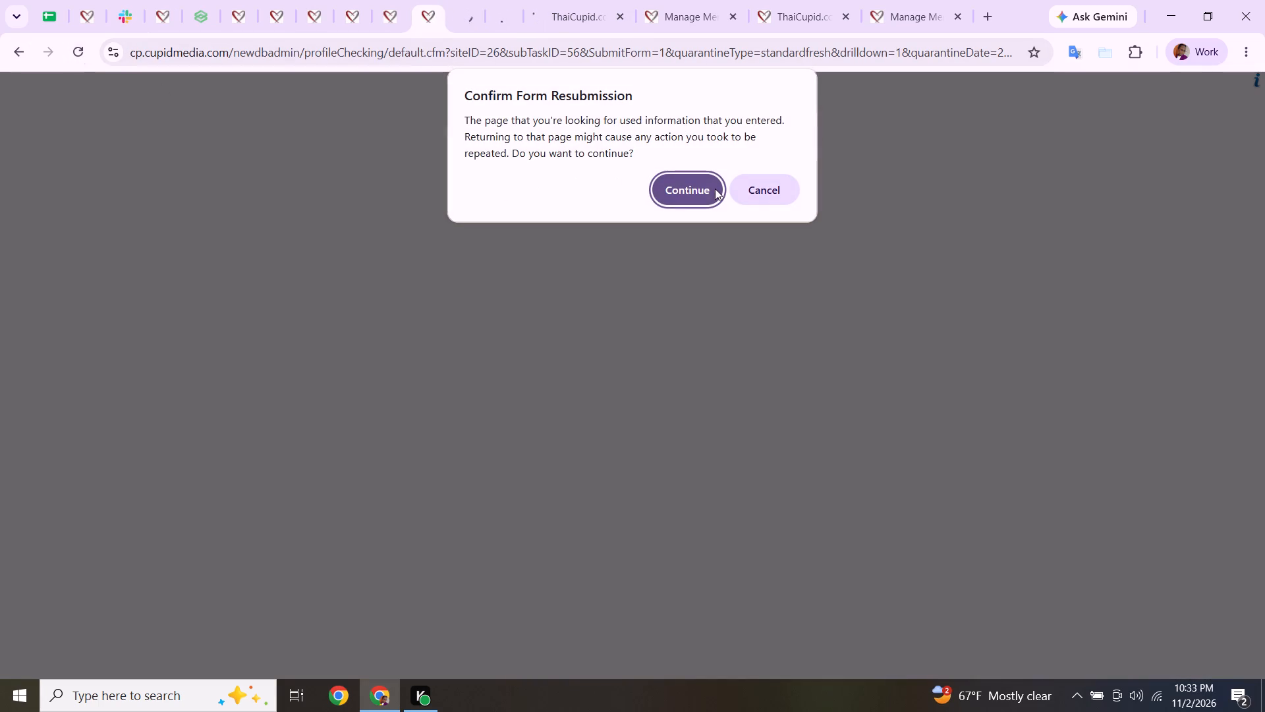
{"action": "left_click", "coordinate": [715, 190]}
Copy Davis's country and IP mismatch "Sweden (IP:Nigeria)" into the member's notes in the IndonesianCupid queue.
{"action": "left_click", "coordinate": [395, 5]}
{"action": "scroll", "coordinate": [512, 361], "scroll_direction": "down", "scroll_amount": 3}
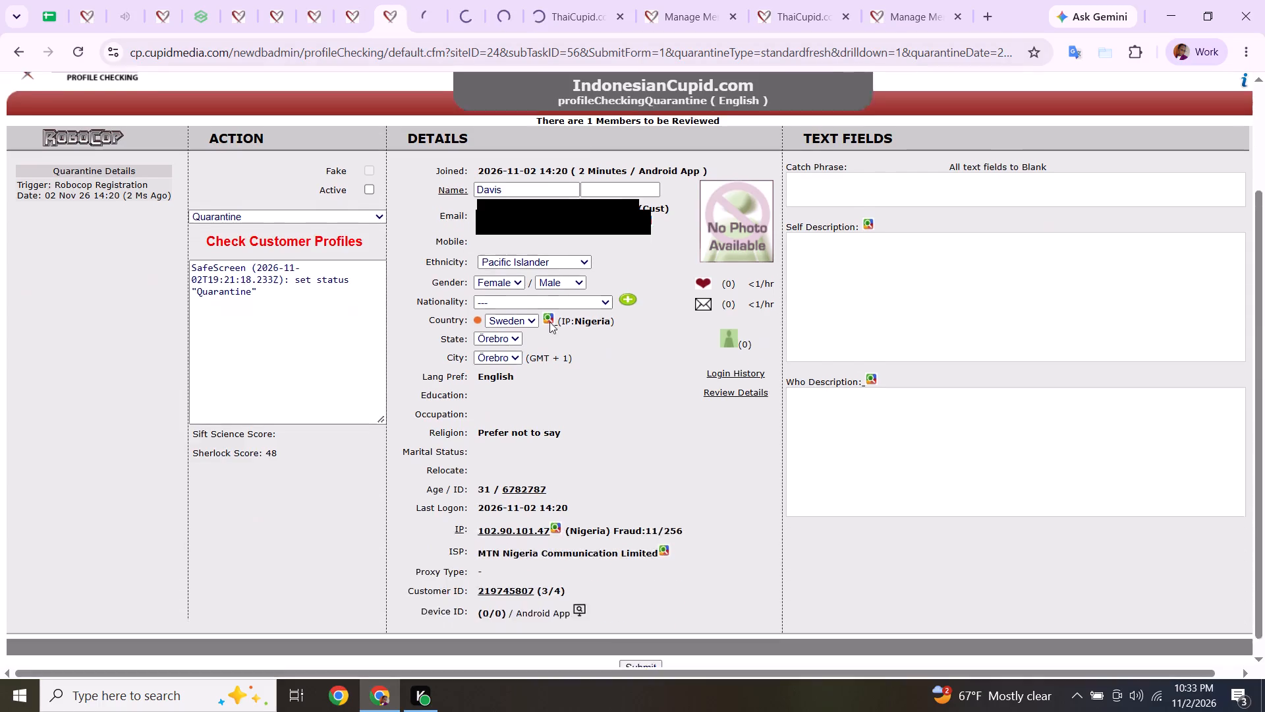
{"action": "triple_click", "coordinate": [598, 304]}
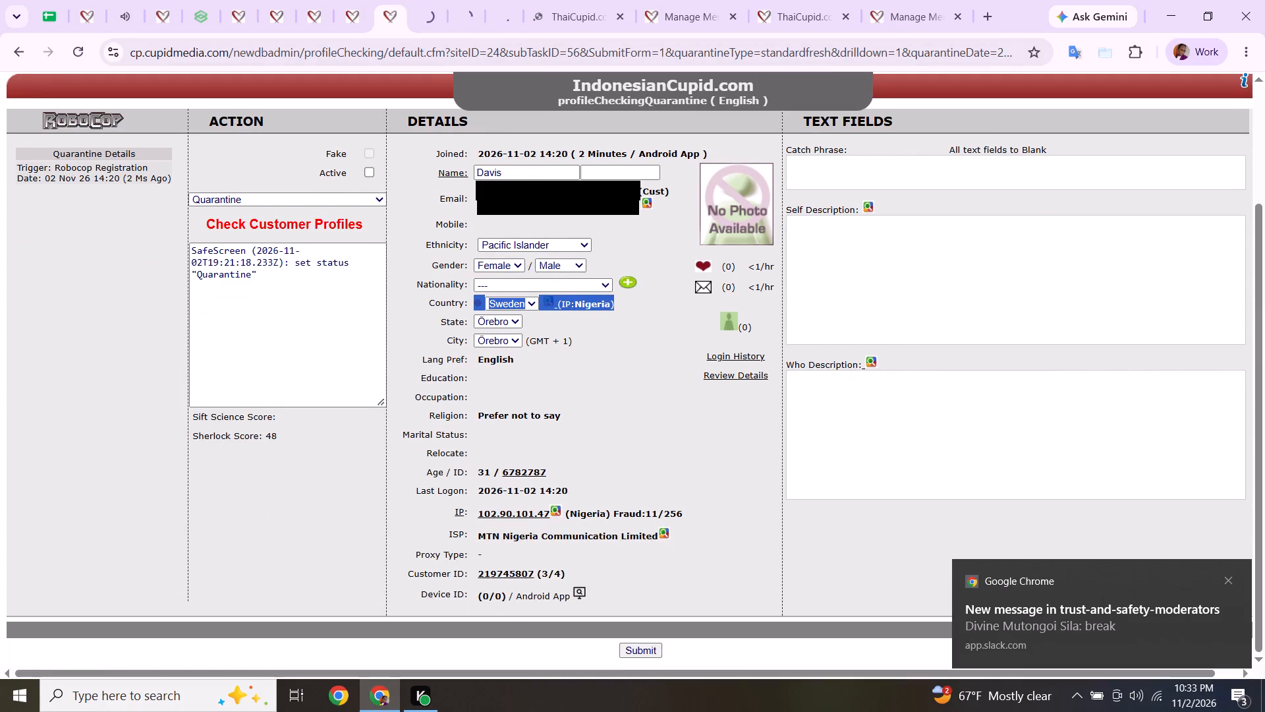
{"action": "right_click", "coordinate": [598, 304]}
{"action": "left_click", "coordinate": [658, 328]}
{"action": "left_click", "coordinate": [308, 297]}
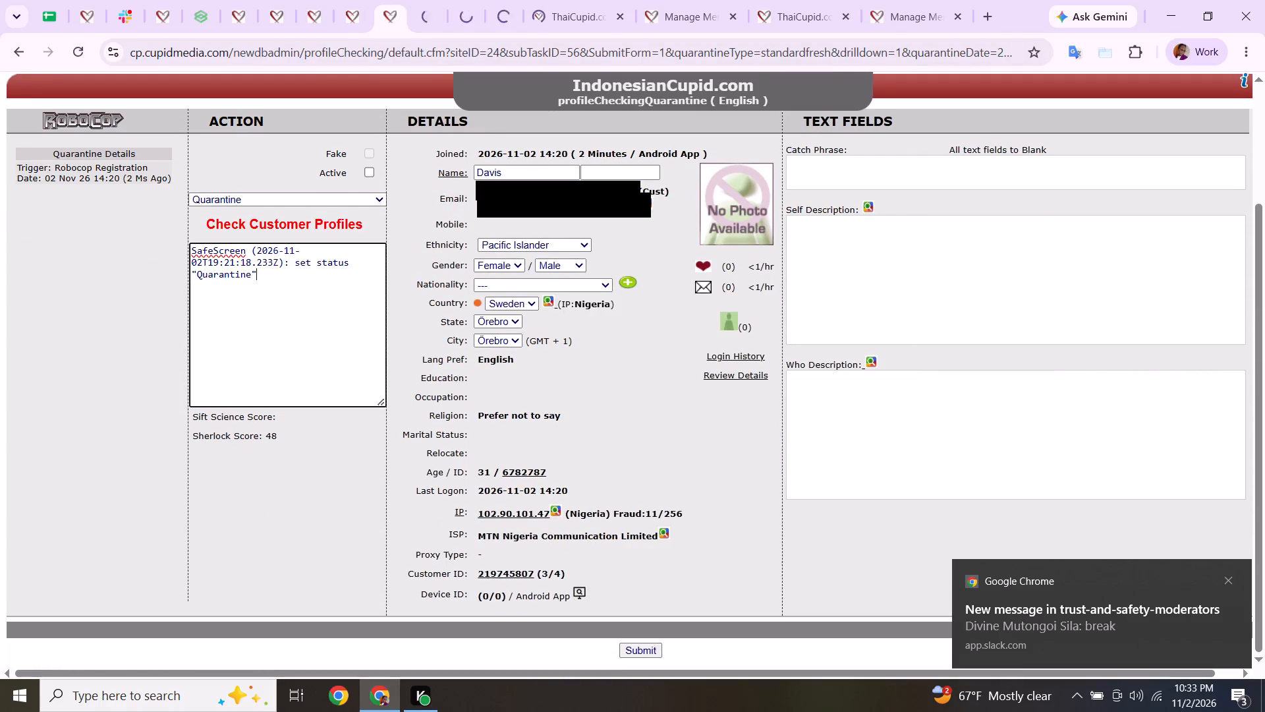
{"action": "key", "text": "Return"}
{"action": "key", "text": "Return"}
{"action": "right_click", "coordinate": [276, 309]}
{"action": "left_click", "coordinate": [325, 491]}
{"action": "scroll", "coordinate": [586, 425], "scroll_direction": "down", "scroll_amount": 3}
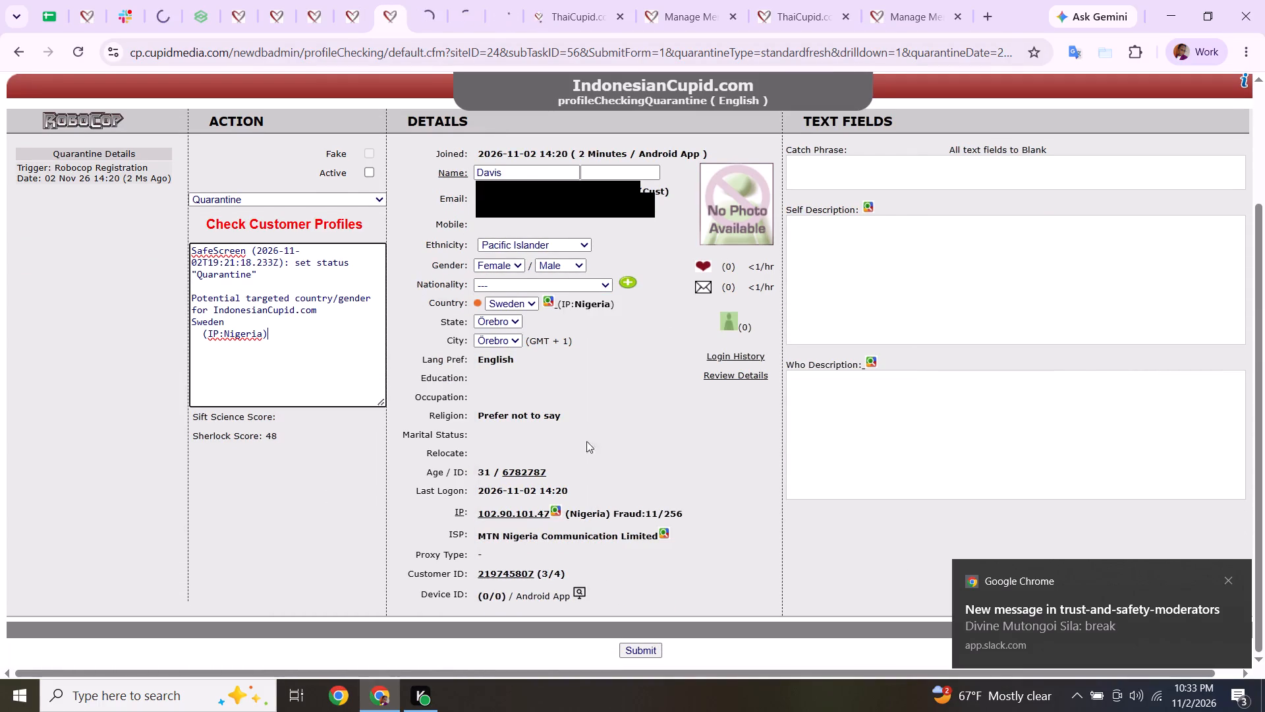
Open Davis's full profile and submit the IndonesianCupid queue with Davis left in Quarantine.
{"action": "scroll", "coordinate": [586, 441], "scroll_direction": "down", "scroll_amount": 2}
{"action": "left_click", "coordinate": [450, 168]}
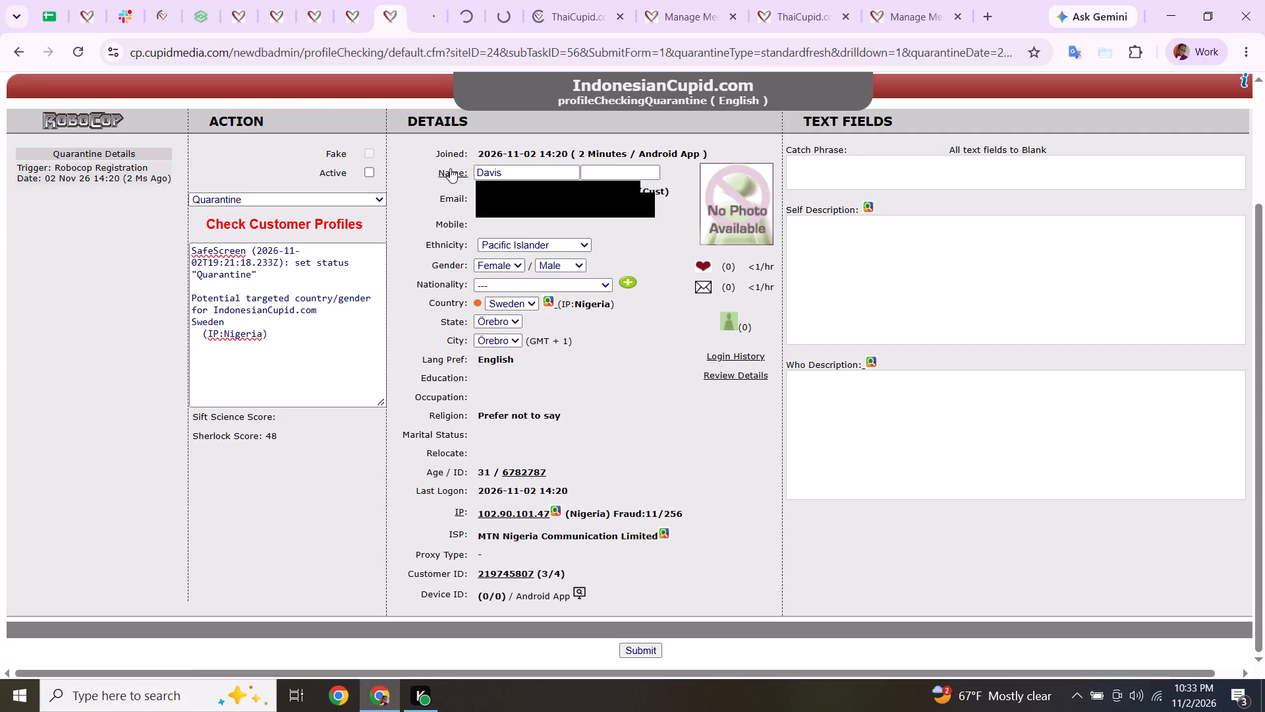
{"action": "scroll", "coordinate": [542, 395], "scroll_direction": "down", "scroll_amount": 4}
{"action": "left_click", "coordinate": [647, 648]}
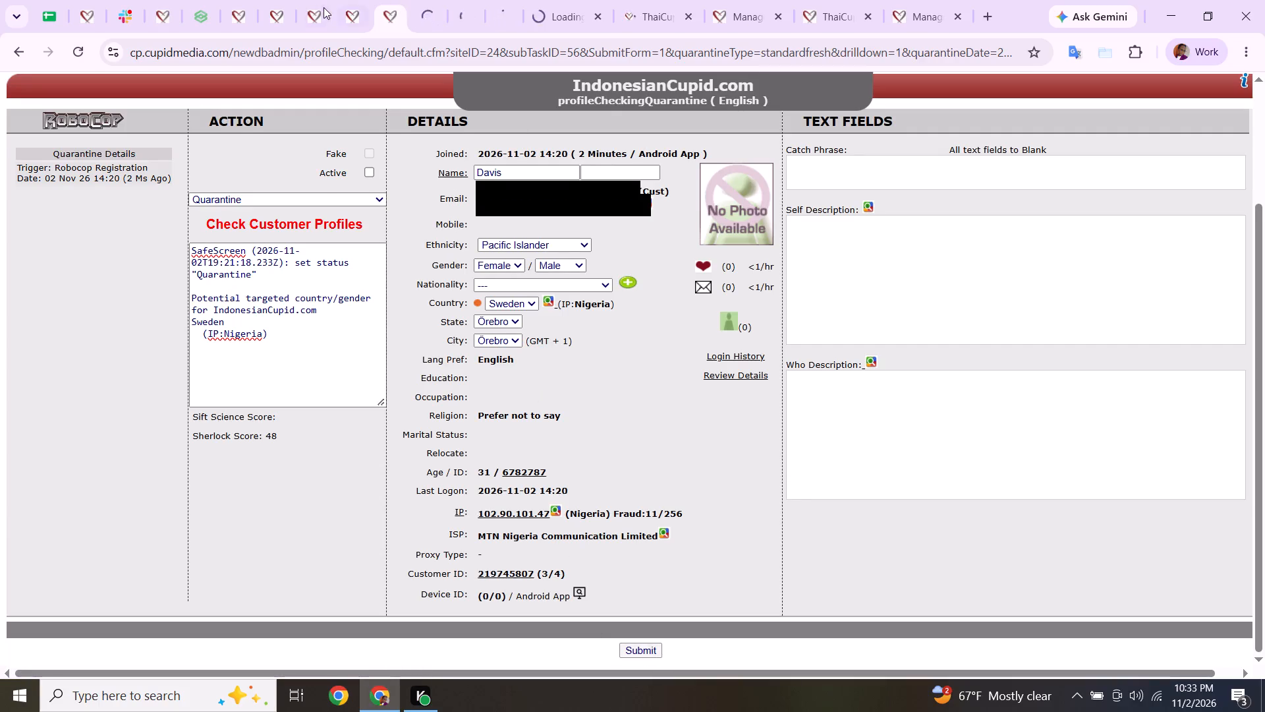
Add the note "junk email" to Tina in the BrazilCupid queue and submit it with her left in Quarantine.
{"action": "left_click", "coordinate": [353, 3]}
{"action": "scroll", "coordinate": [584, 396], "scroll_direction": "down", "scroll_amount": 2}
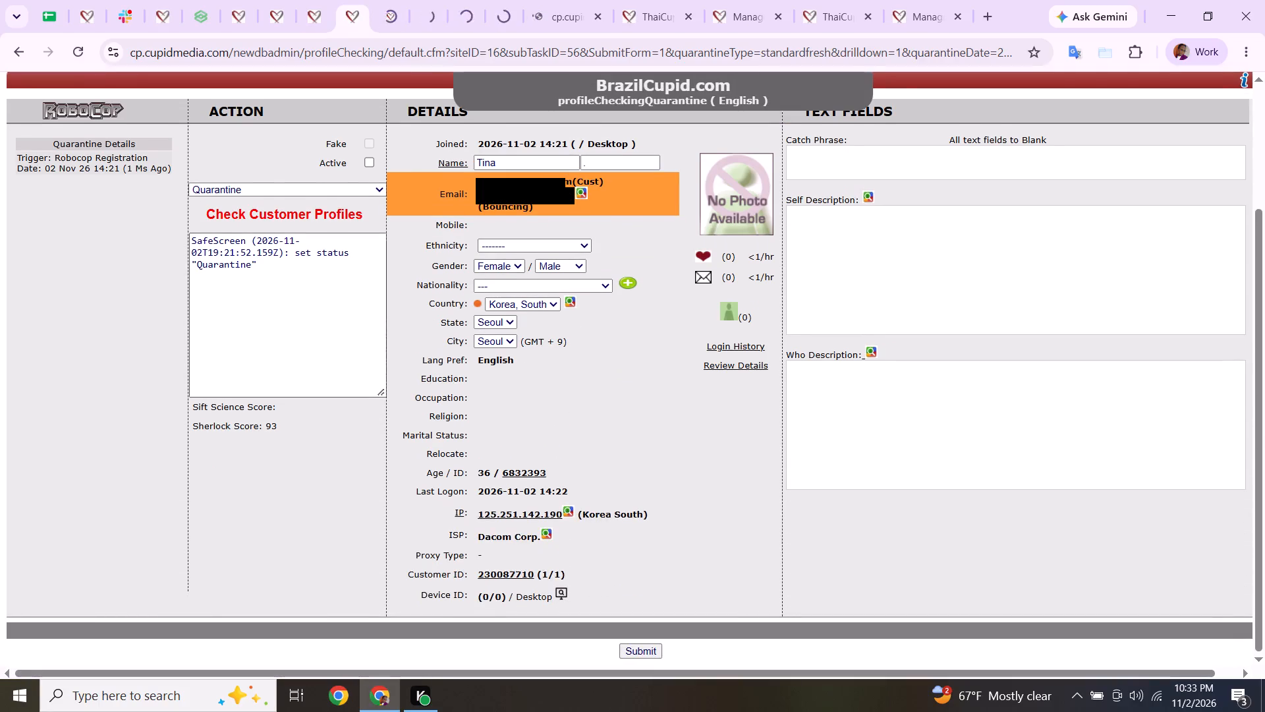
{"action": "left_click", "coordinate": [331, 285]}
{"action": "key", "text": "Return"}
{"action": "key", "text": "Return"}
{"action": "type", "text": "junk"}
{"action": "key", "text": "space"}
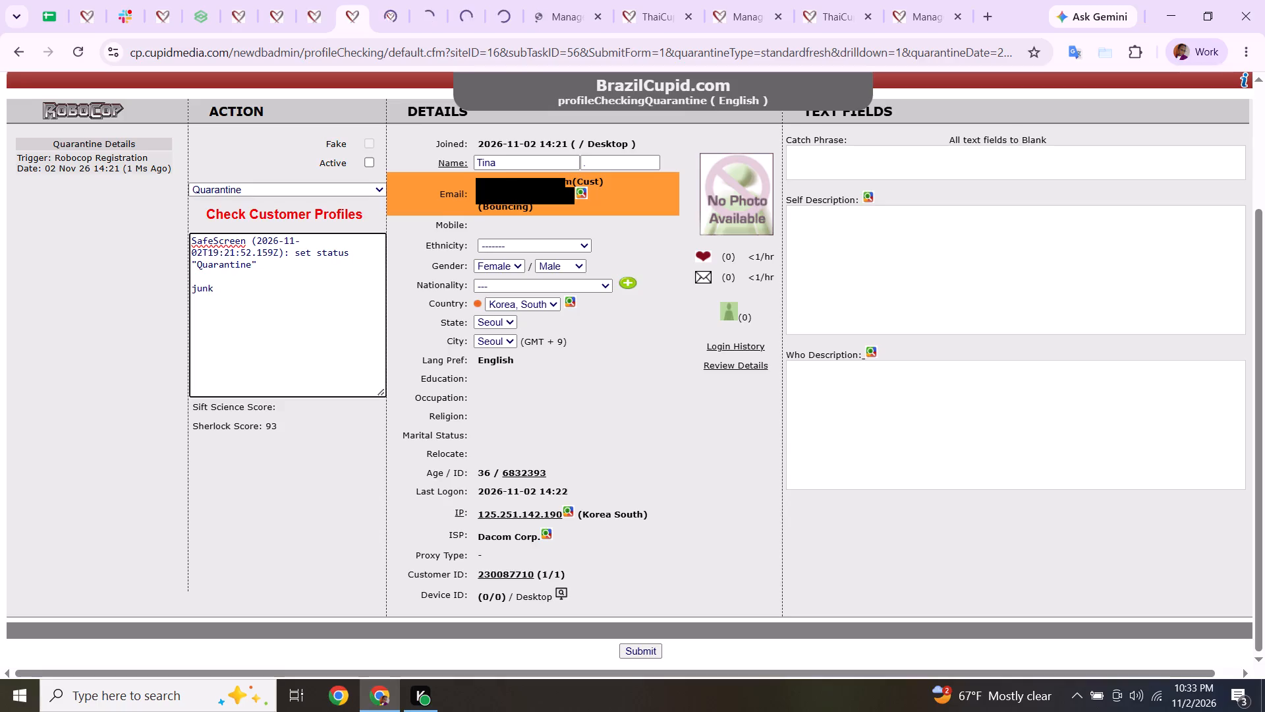
{"action": "type", "text": "email"}
{"action": "scroll", "coordinate": [475, 440], "scroll_direction": "down", "scroll_amount": 4}
{"action": "scroll", "coordinate": [742, 638], "scroll_direction": "down", "scroll_amount": 1}
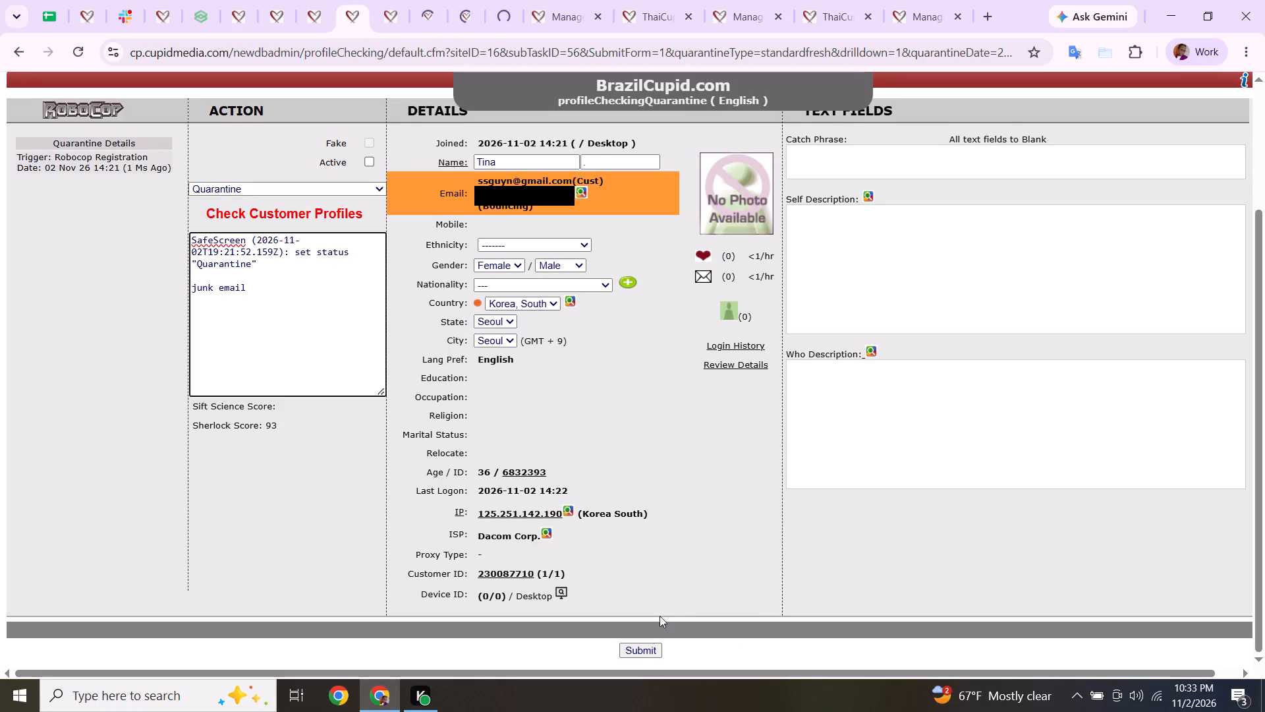
{"action": "left_click", "coordinate": [646, 649]}
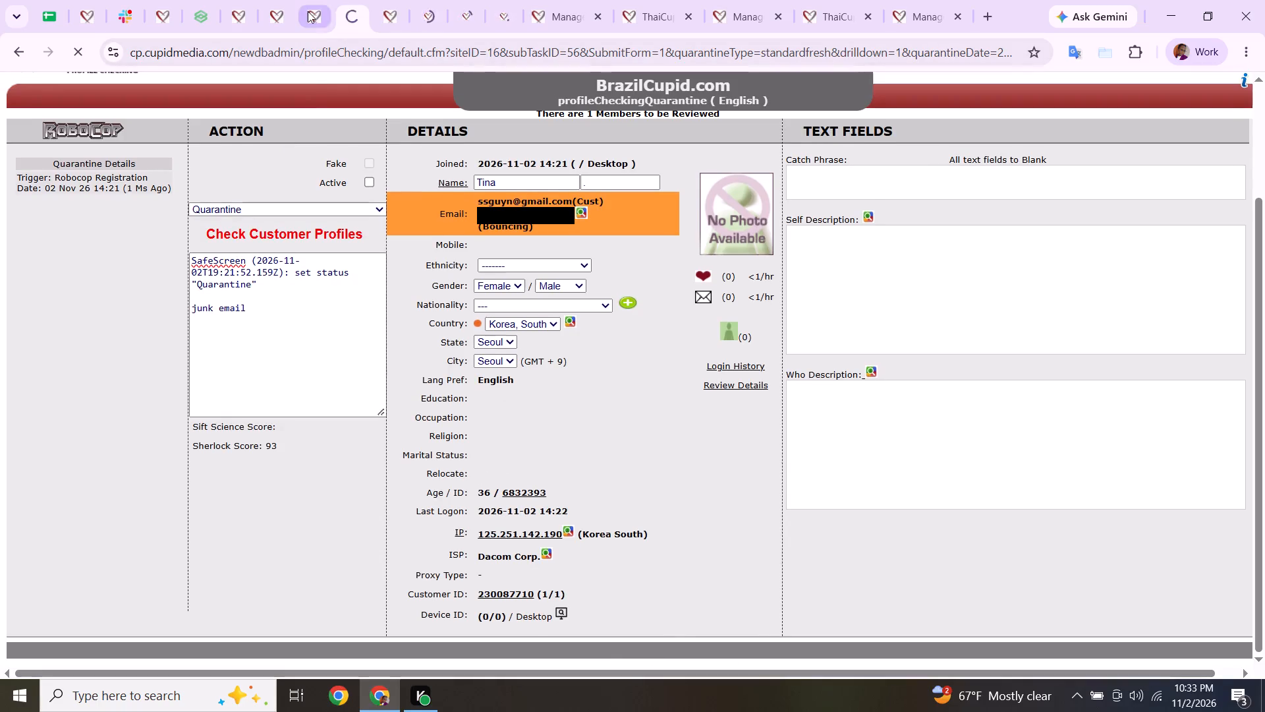
Reload the site 44, KoreanCupid and EliteCupid fresh quarantine queues, confirming each form resubmission.
{"action": "left_click", "coordinate": [308, 11]}
{"action": "left_click", "coordinate": [72, 54]}
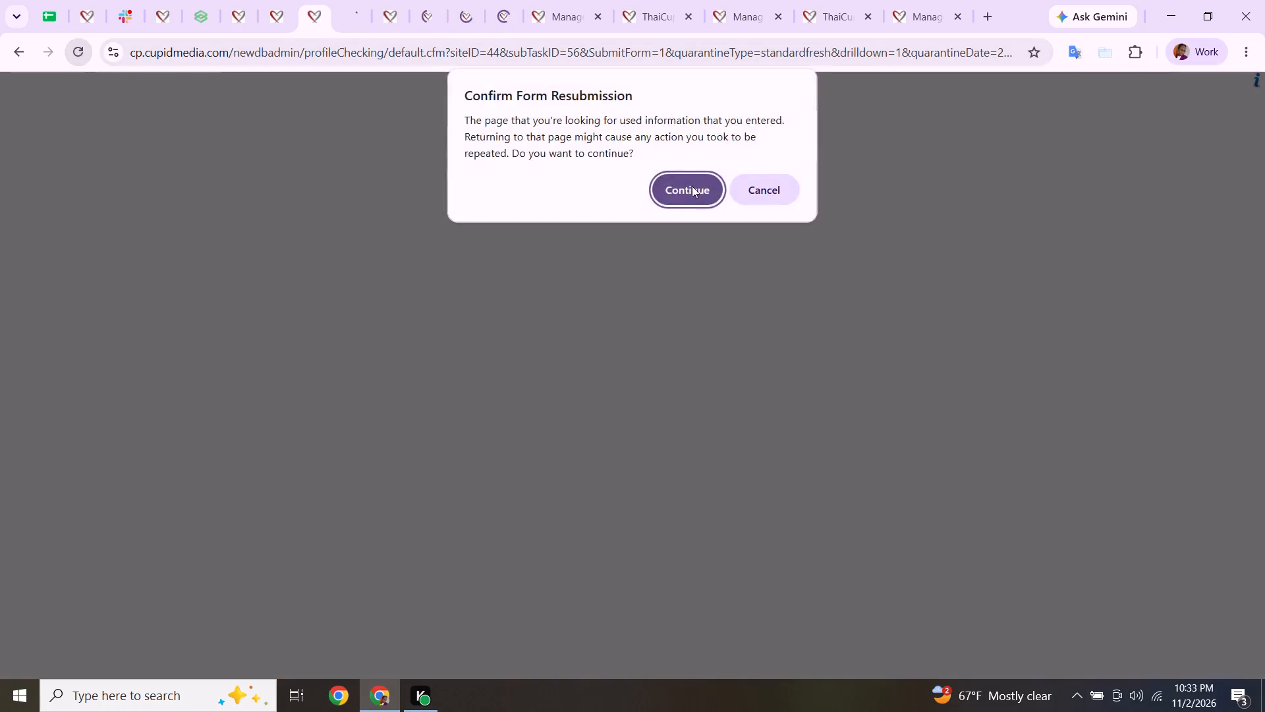
{"action": "left_click", "coordinate": [714, 191]}
{"action": "left_click", "coordinate": [277, 7]}
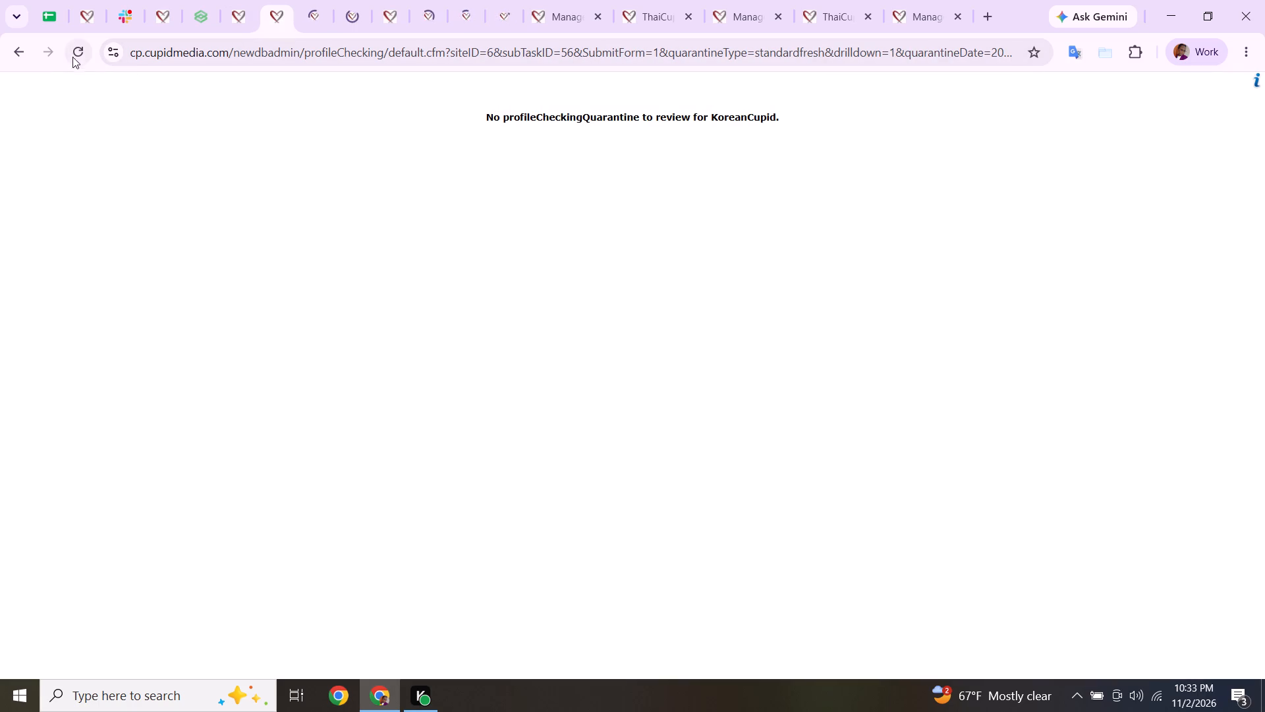
{"action": "left_click", "coordinate": [78, 48]}
{"action": "left_click", "coordinate": [697, 193]}
{"action": "left_click", "coordinate": [256, 2]}
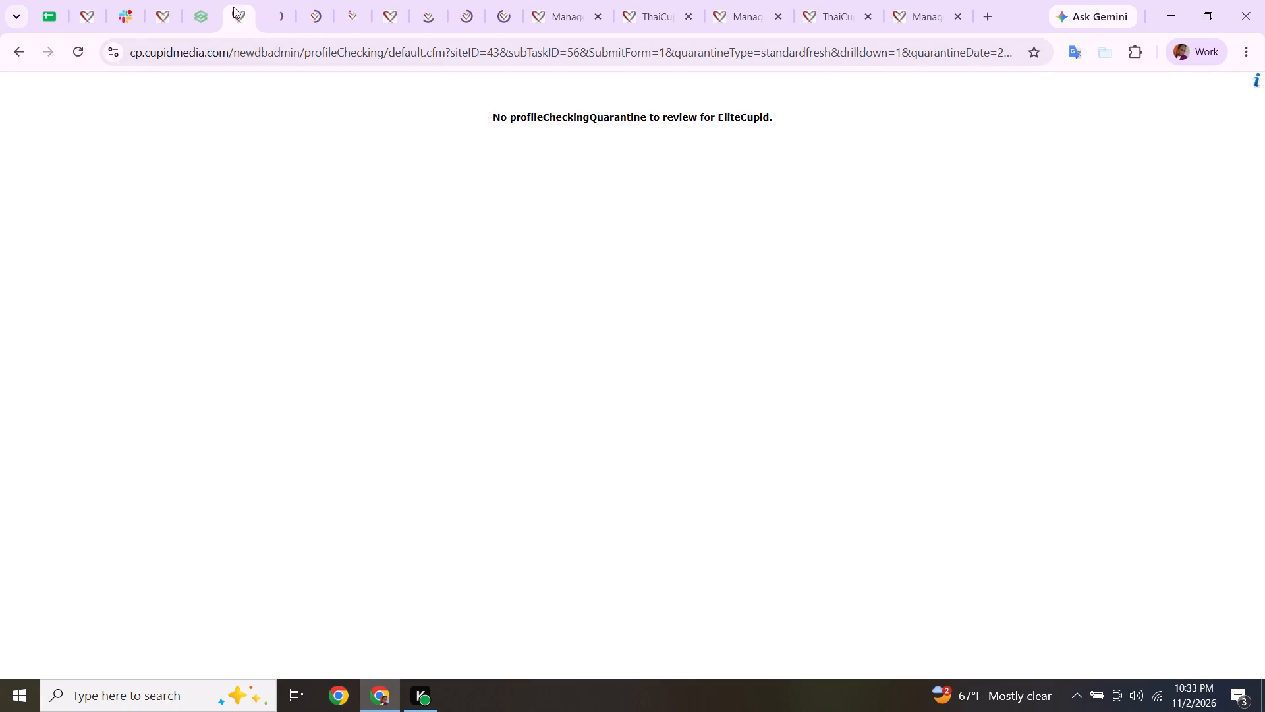
{"action": "left_click", "coordinate": [86, 50]}
{"action": "left_click", "coordinate": [696, 191]}
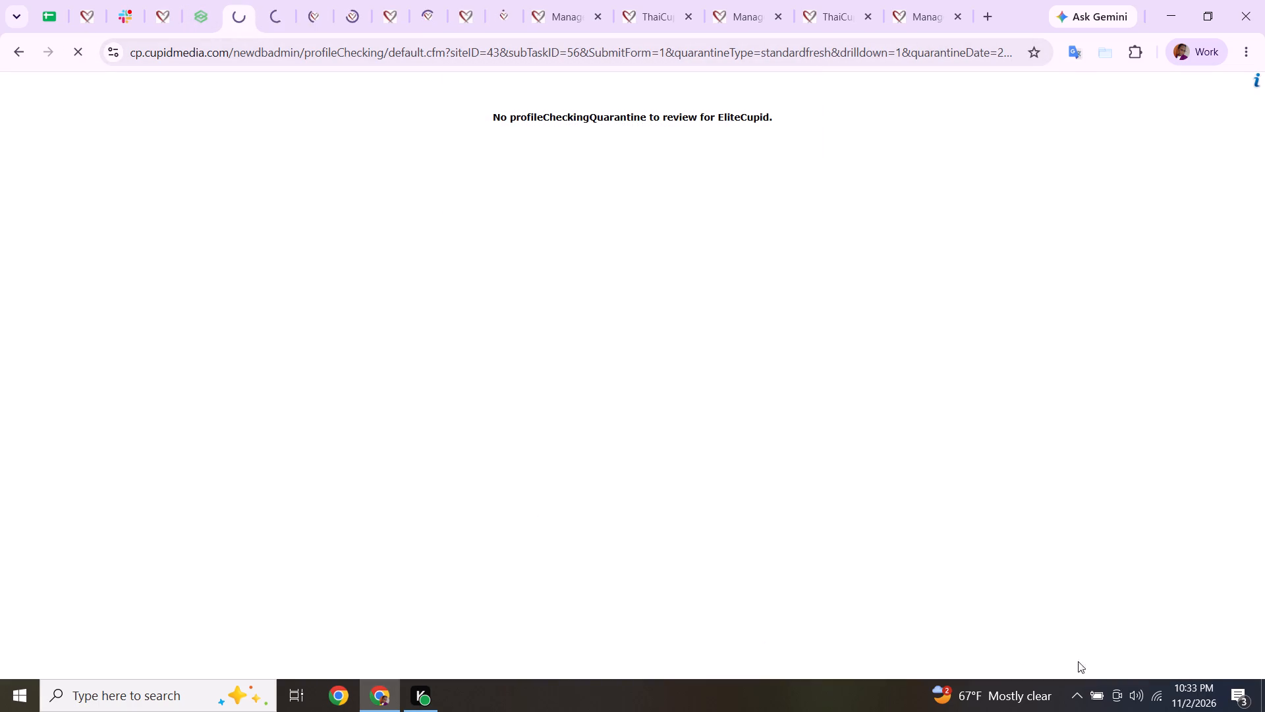
Lower the computer's speaker volume to 40.
{"action": "left_click", "coordinate": [1138, 692]}
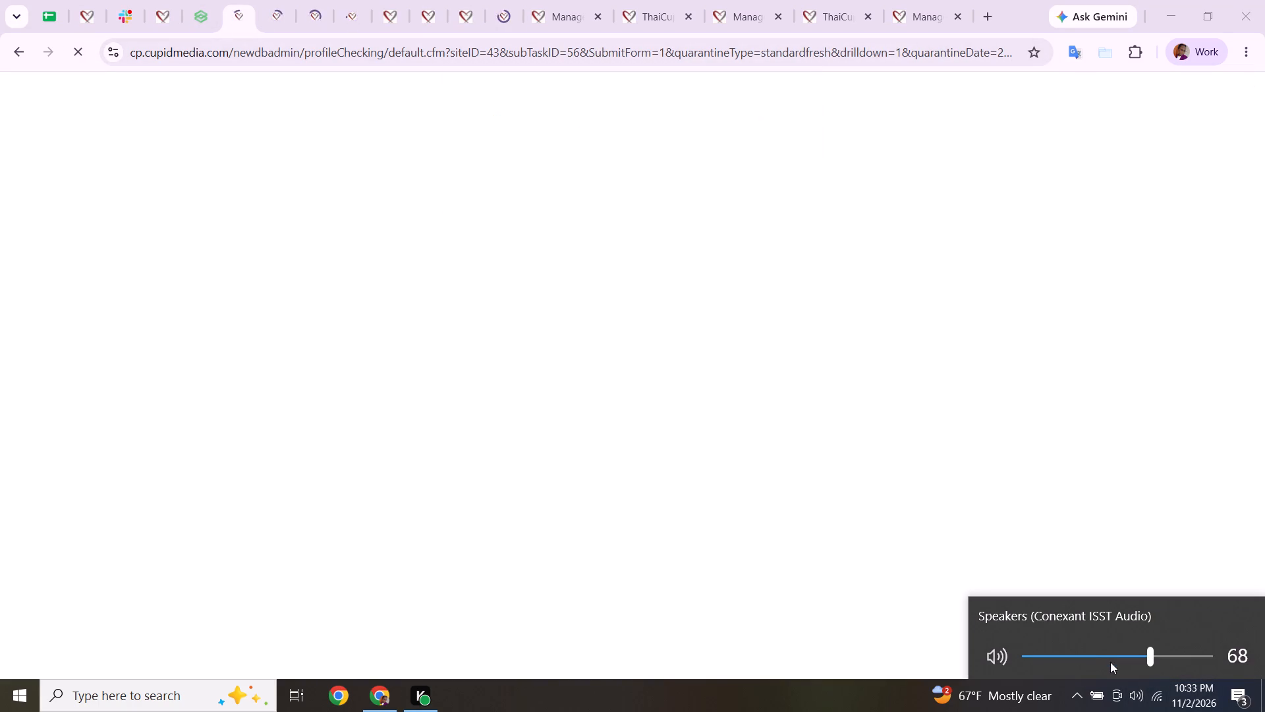
{"action": "left_click", "coordinate": [1108, 649]}
{"action": "left_click", "coordinate": [1099, 655]}
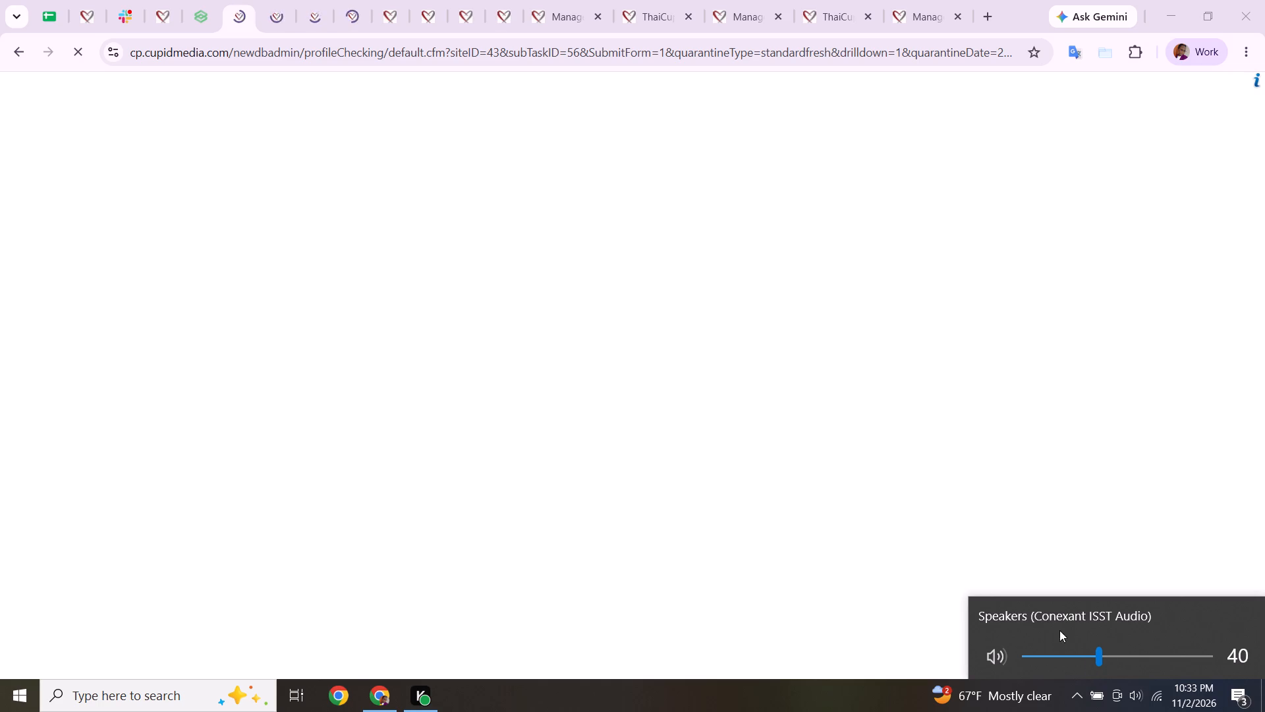
{"action": "left_click", "coordinate": [845, 311]}
Look through the open member profiles and ThaiCupid queues, and examine Davis's linked customer and device profiles.
{"action": "left_click", "coordinate": [927, 9]}
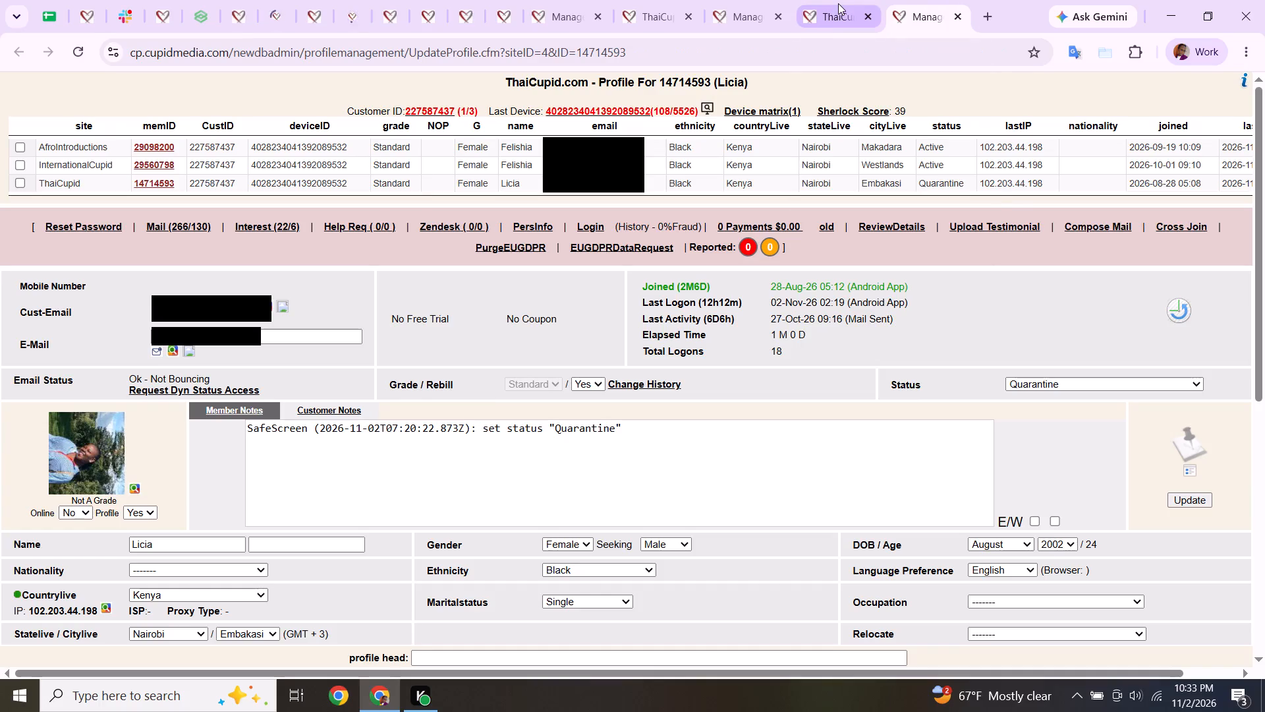
{"action": "left_click", "coordinate": [838, 2]}
{"action": "left_click", "coordinate": [740, 6]}
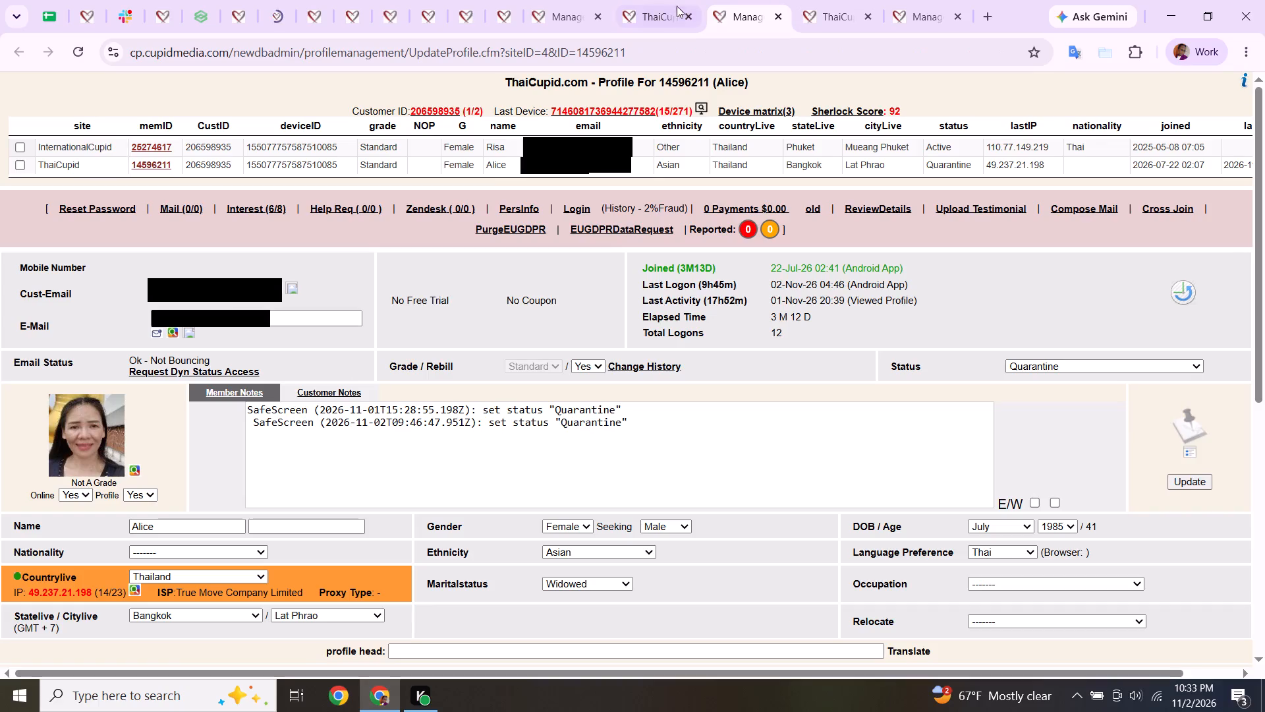
{"action": "left_click", "coordinate": [668, 6]}
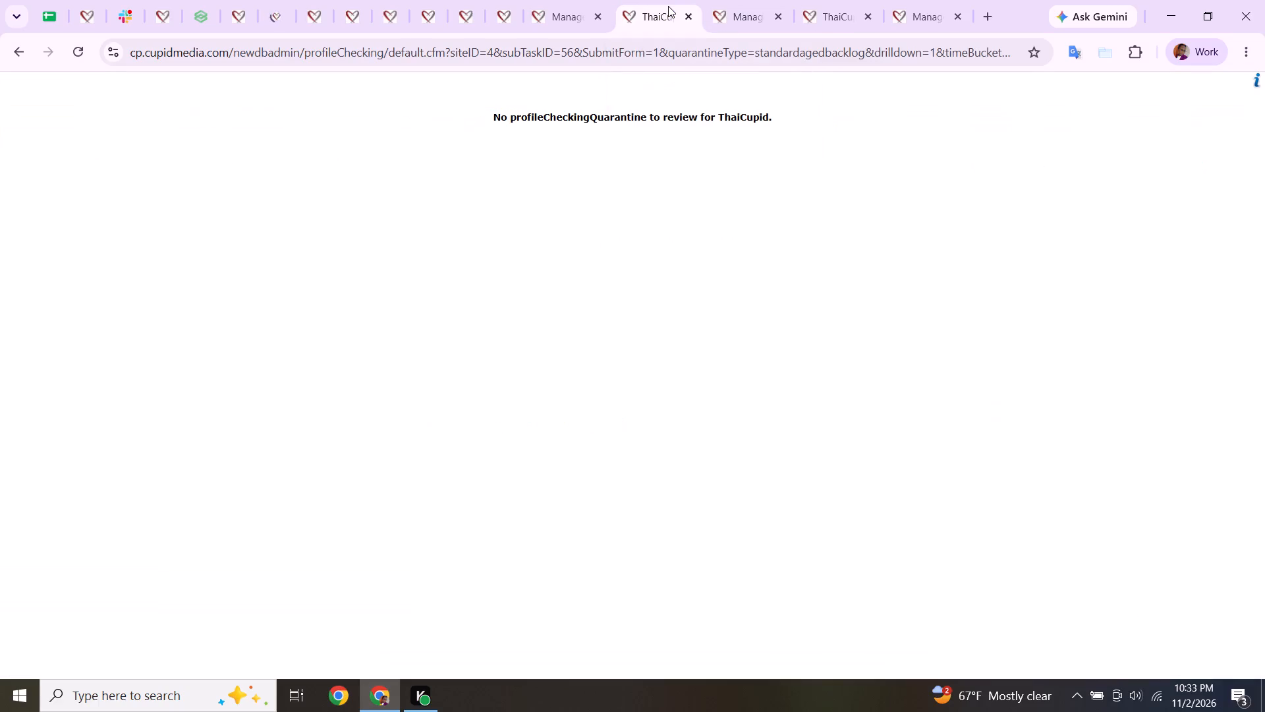
{"action": "left_click", "coordinate": [569, 8]}
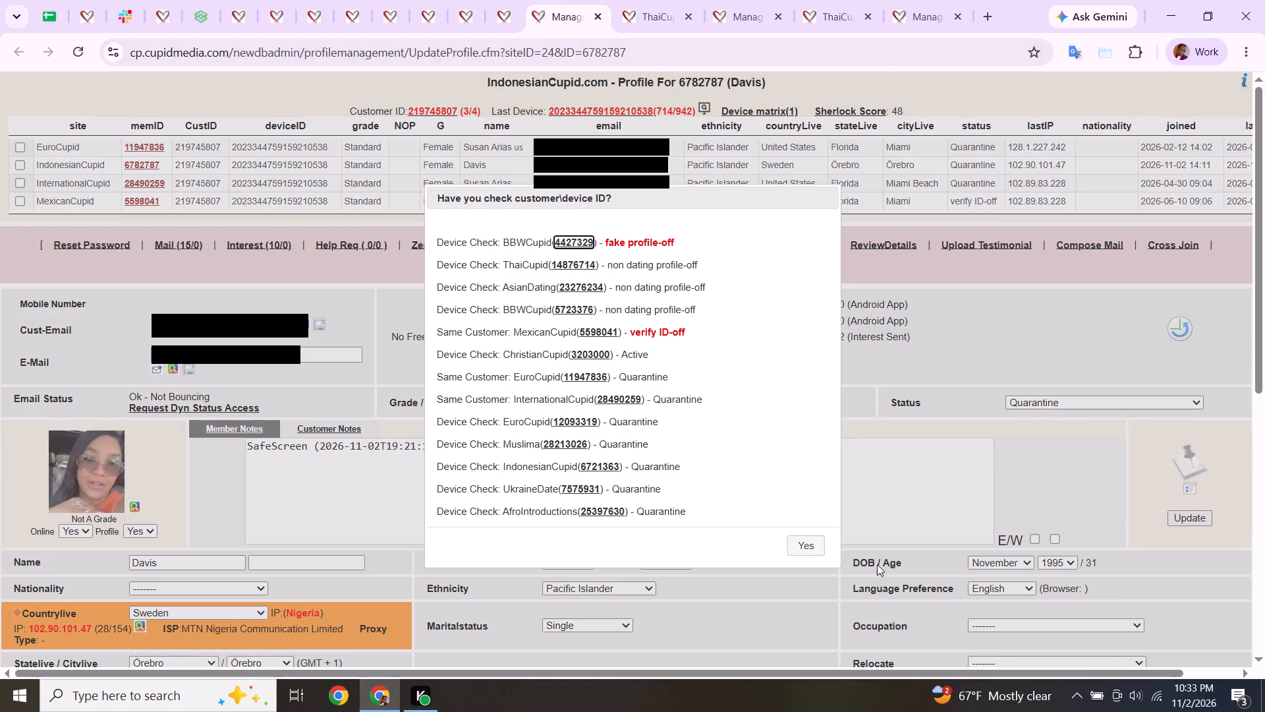
{"action": "left_click", "coordinate": [803, 547]}
{"action": "scroll", "coordinate": [582, 330], "scroll_direction": "down", "scroll_amount": 3}
{"action": "scroll", "coordinate": [582, 330], "scroll_direction": "up", "scroll_amount": 7}
Return to the ThaiCupid fresh quarantine queue and close all the profile and queue pages opened after it.
{"action": "left_click", "coordinate": [508, 0]}
{"action": "right_click", "coordinate": [505, 2]}
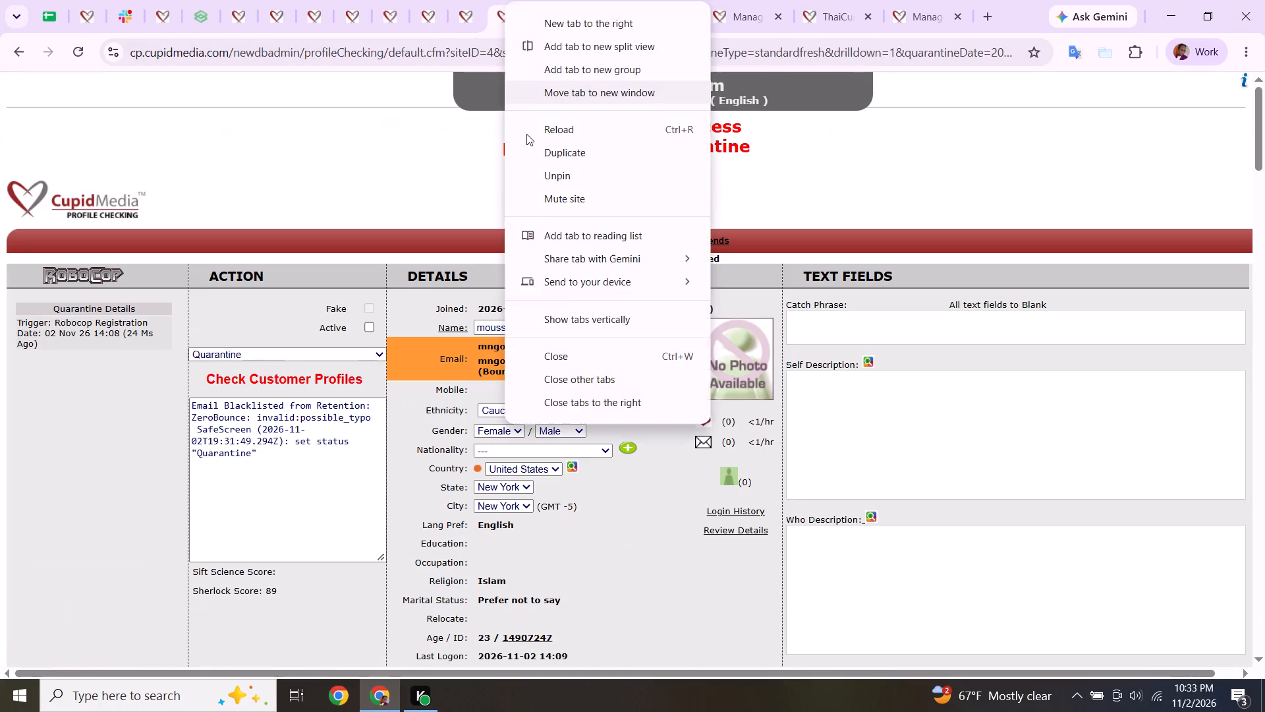
{"action": "left_click", "coordinate": [579, 405]}
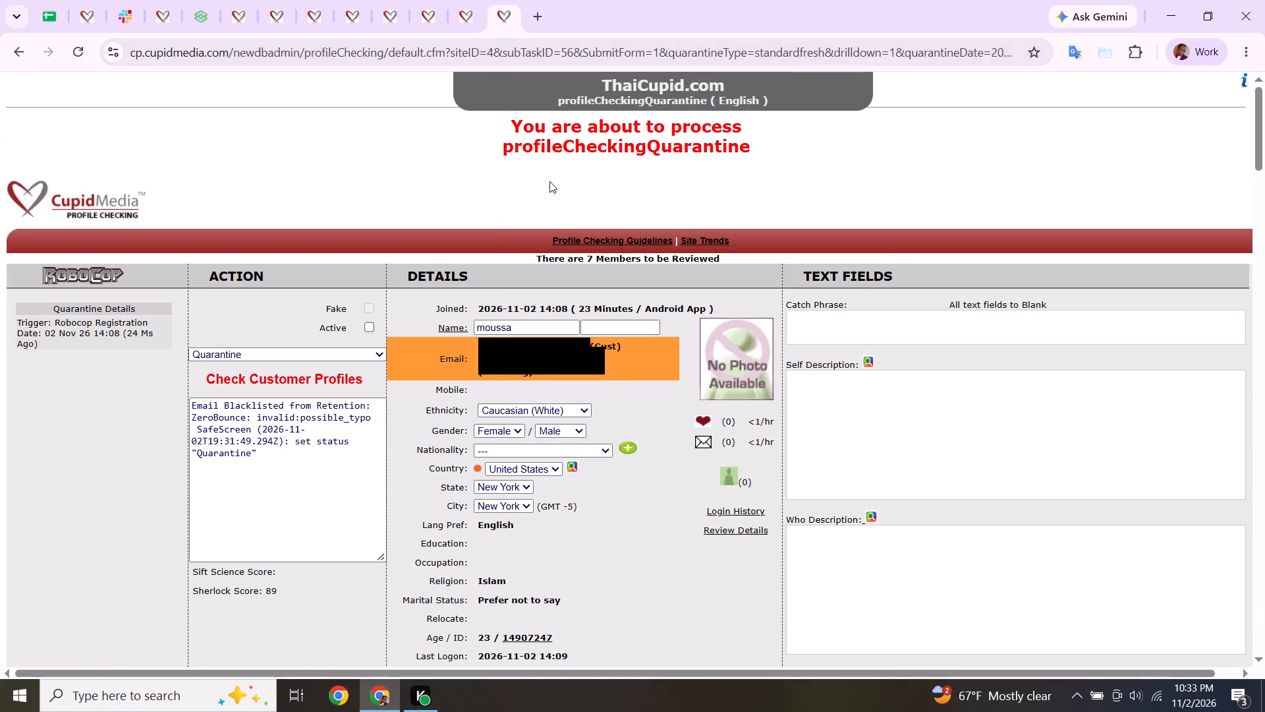
{"action": "scroll", "coordinate": [549, 185], "scroll_direction": "down", "scroll_amount": 2}
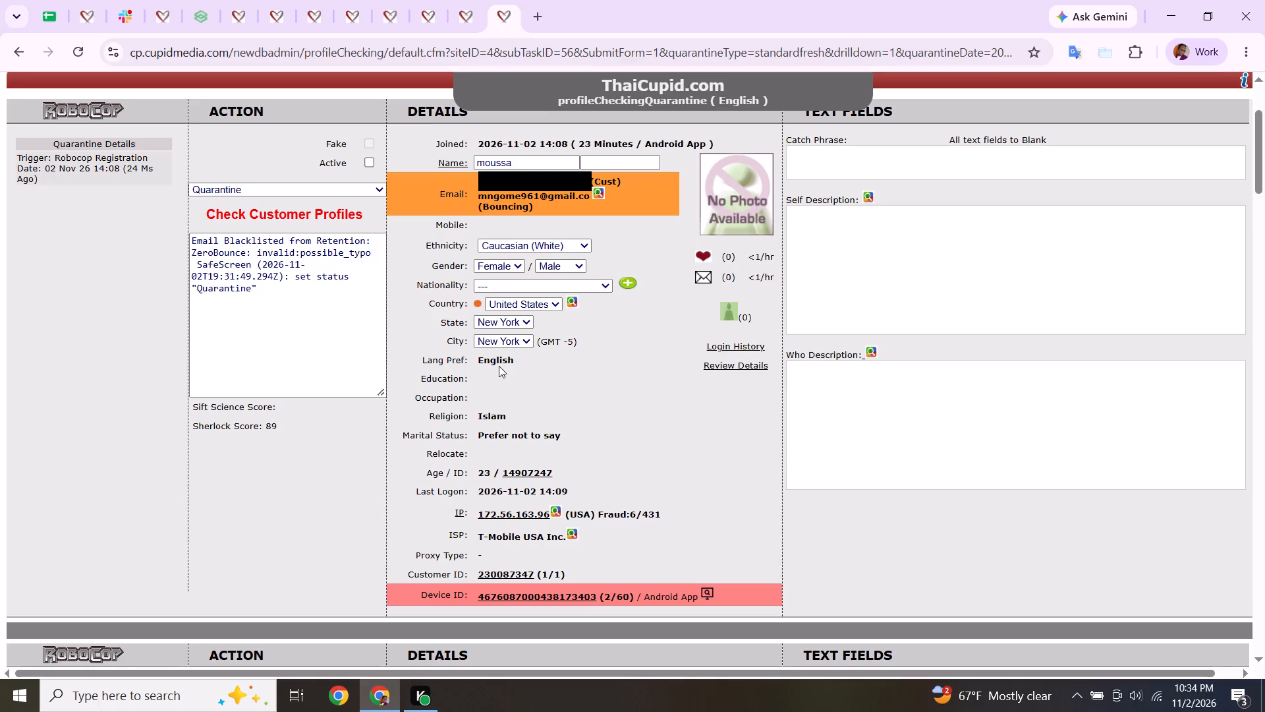
{"action": "left_click", "coordinate": [467, 14]}
{"action": "scroll", "coordinate": [595, 334], "scroll_direction": "down", "scroll_amount": 4}
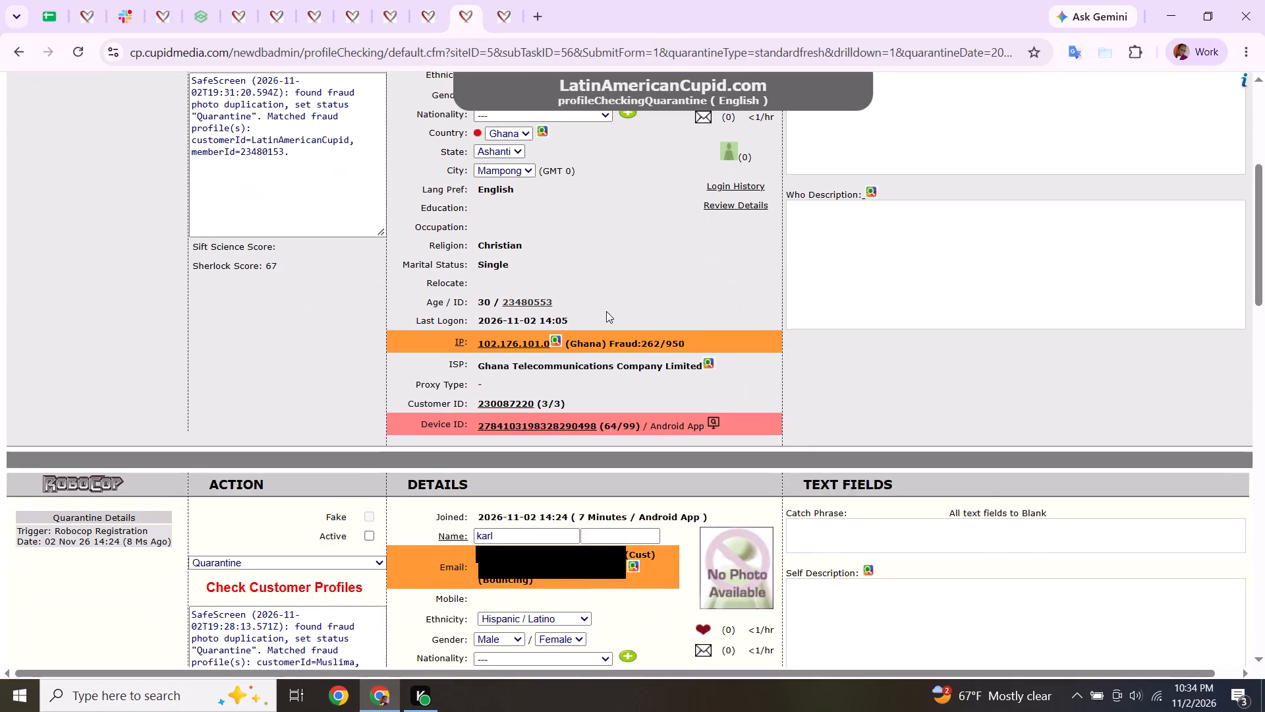
{"action": "scroll", "coordinate": [606, 311], "scroll_direction": "down", "scroll_amount": 3}
{"action": "scroll", "coordinate": [523, 339], "scroll_direction": "down", "scroll_amount": 8}
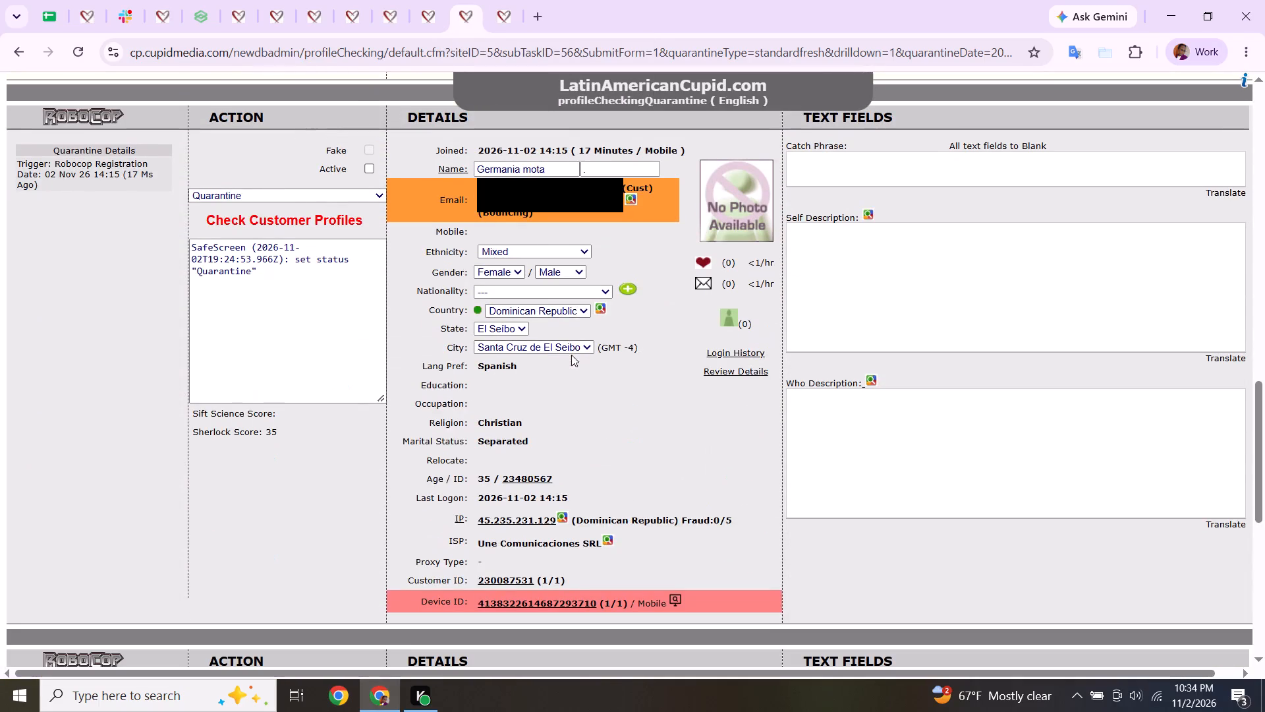
{"action": "left_click", "coordinate": [455, 163]}
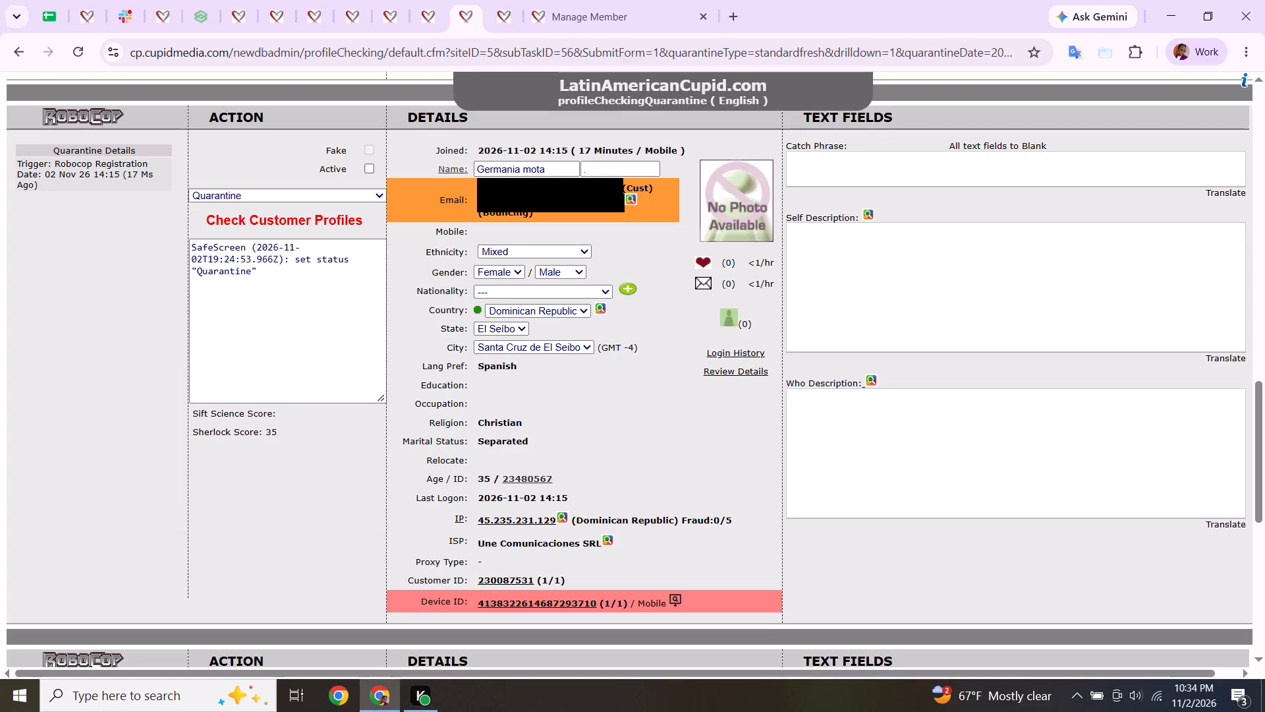
{"action": "left_click", "coordinate": [613, 13]}
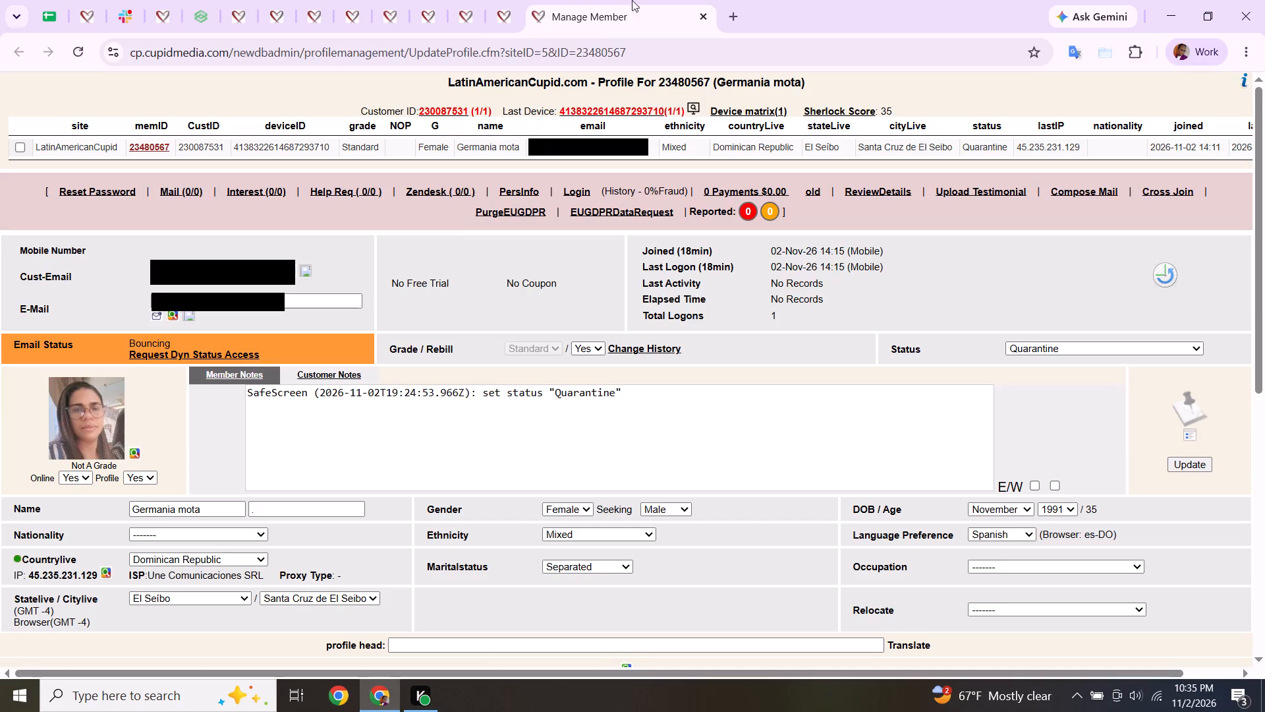
{"action": "left_click", "coordinate": [704, 18]}
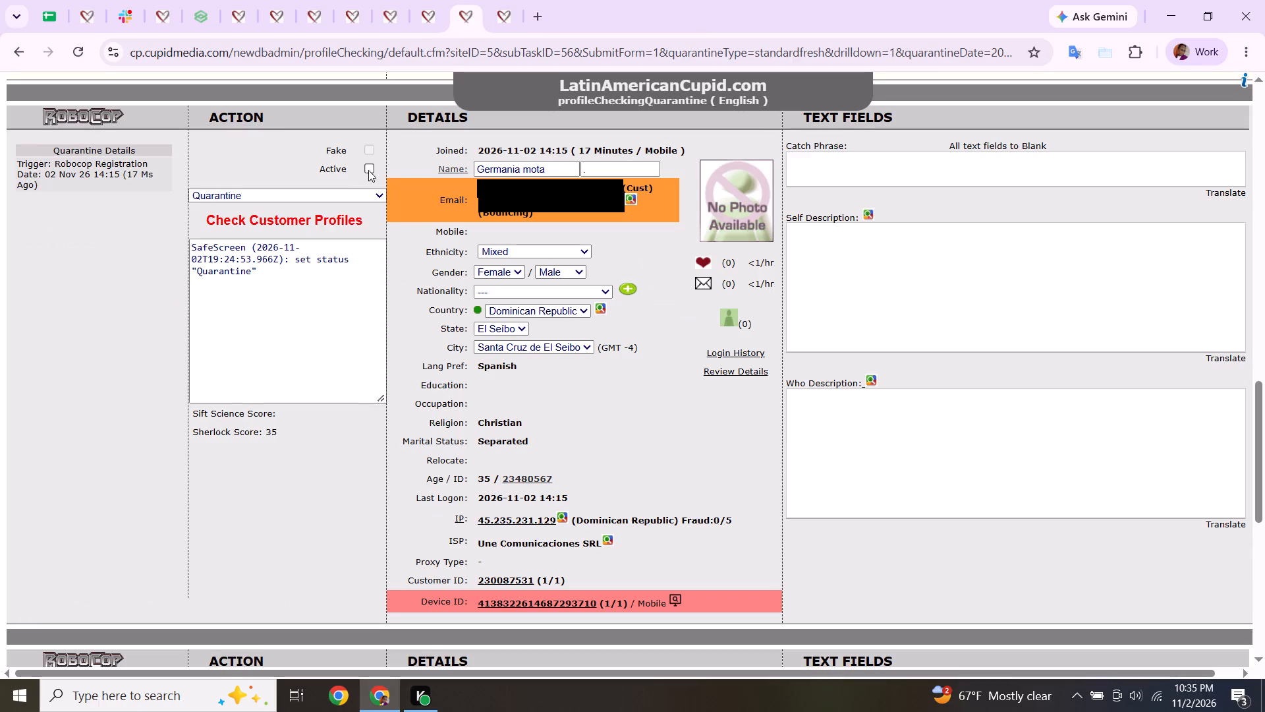
{"action": "left_click", "coordinate": [370, 168]}
{"action": "scroll", "coordinate": [532, 272], "scroll_direction": "down", "scroll_amount": 7}
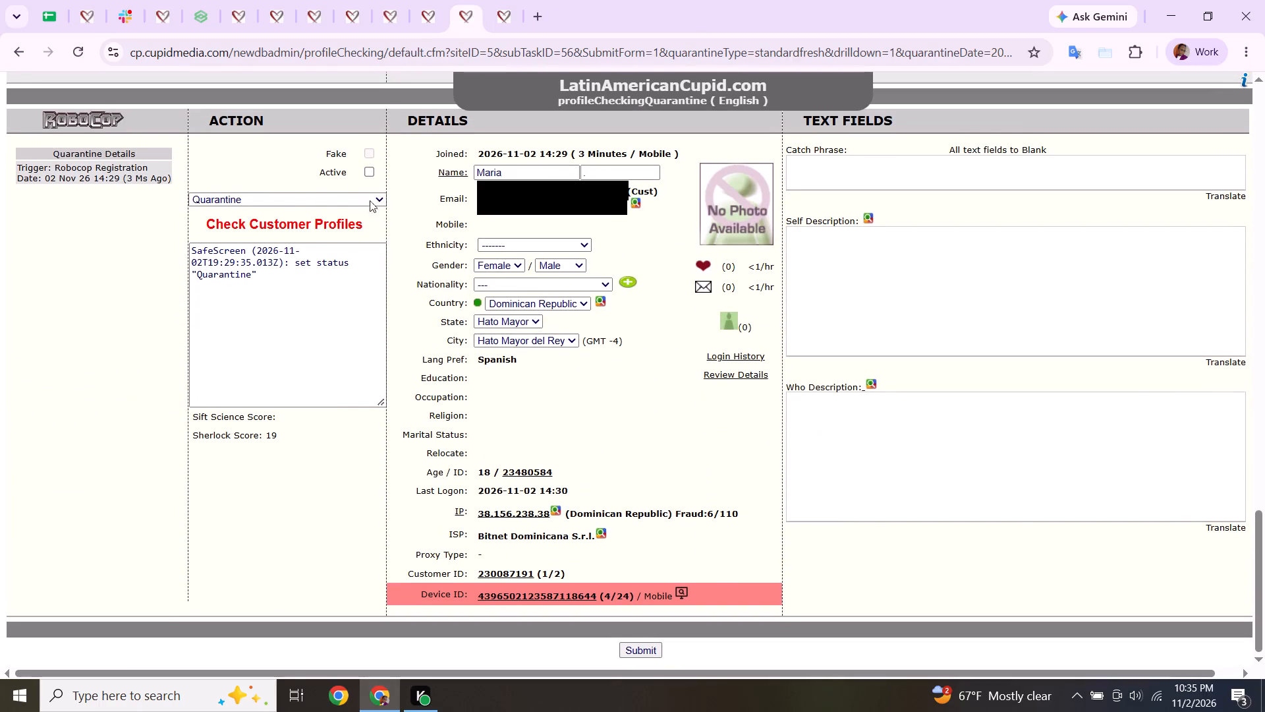
{"action": "left_click", "coordinate": [366, 172]}
Submit the reviewed LatinAmericanCupid quarantine queue.
{"action": "scroll", "coordinate": [523, 268], "scroll_direction": "down", "scroll_amount": 6}
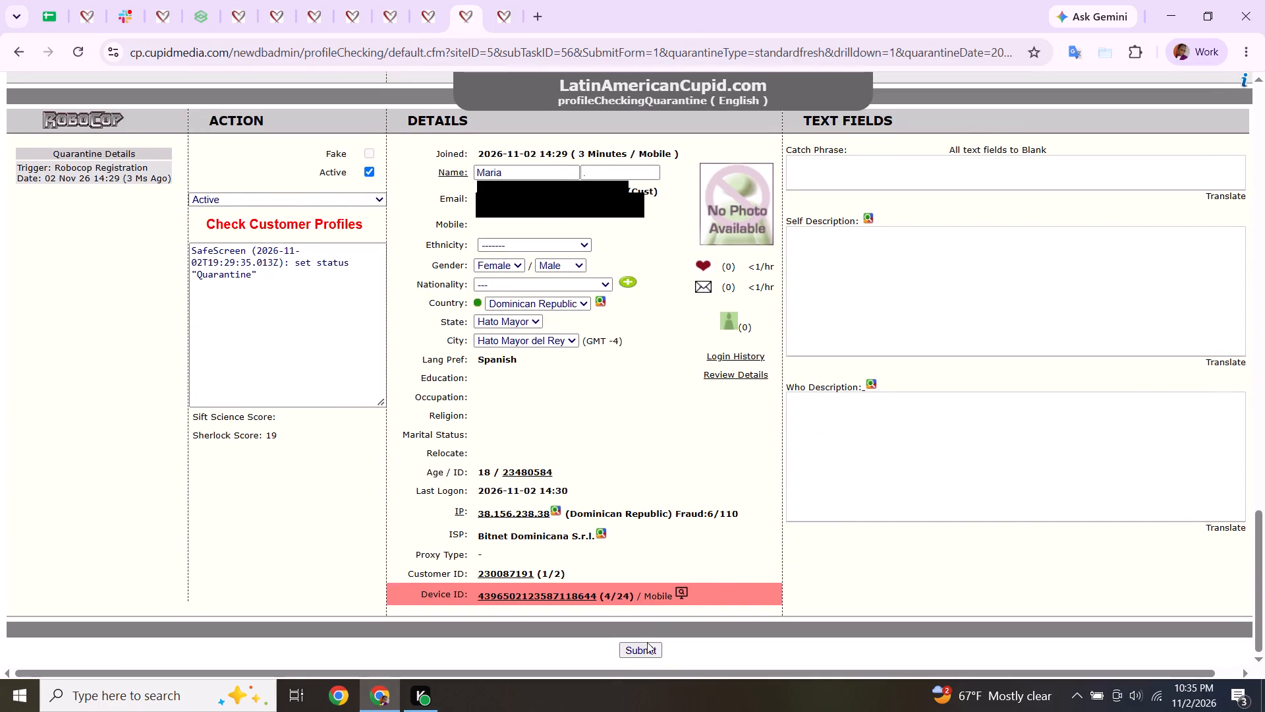
{"action": "left_click", "coordinate": [650, 647]}
Set moussa in the ThaiCupid fresh quarantine queue to Active.
{"action": "left_click", "coordinate": [507, 7]}
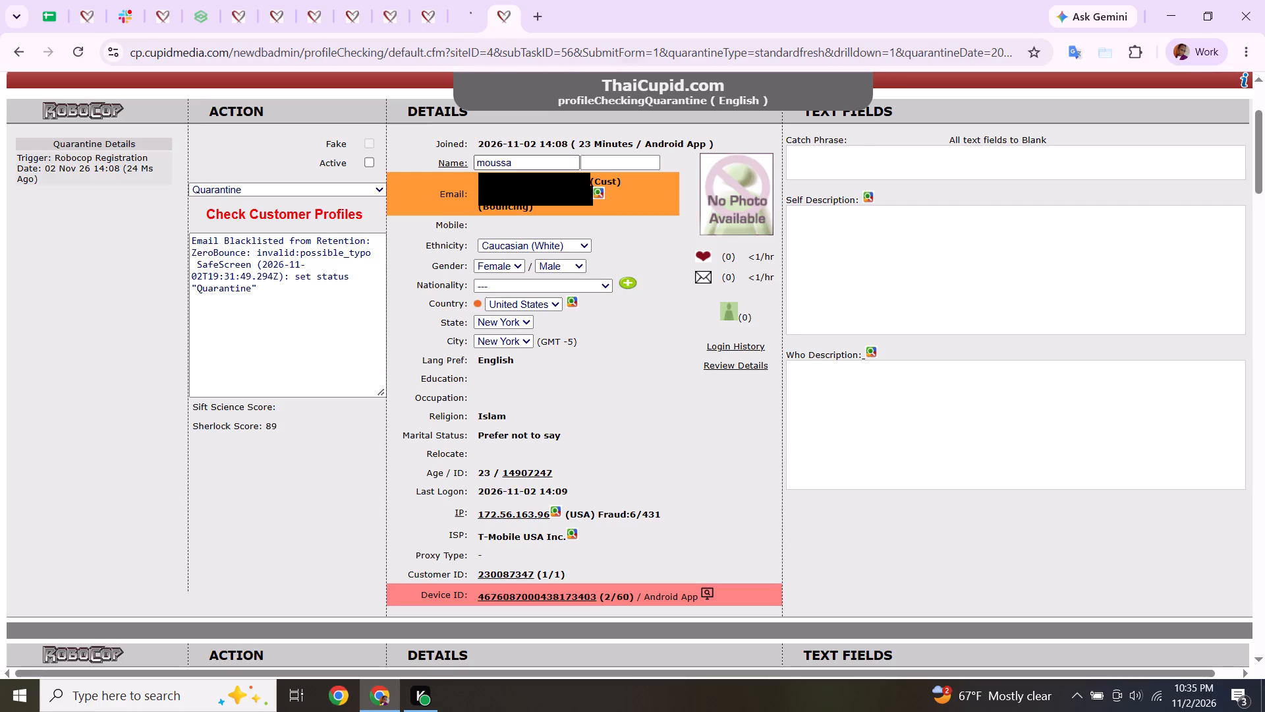
{"action": "left_click", "coordinate": [369, 163]}
Add the note "junk email" to Kelly from Tanzania in the ThaiCupid queue.
{"action": "scroll", "coordinate": [468, 254], "scroll_direction": "down", "scroll_amount": 5}
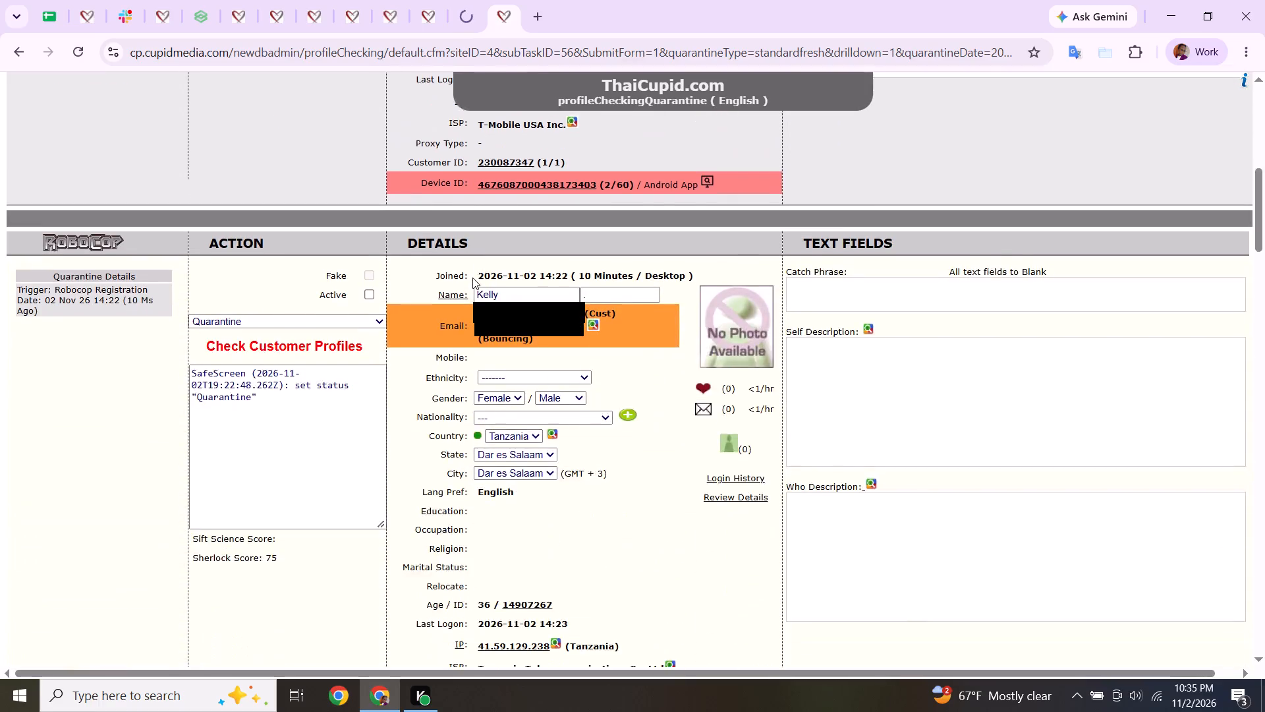
{"action": "scroll", "coordinate": [472, 278], "scroll_direction": "down", "scroll_amount": 1}
{"action": "left_click", "coordinate": [341, 341]}
{"action": "key", "text": "Return"}
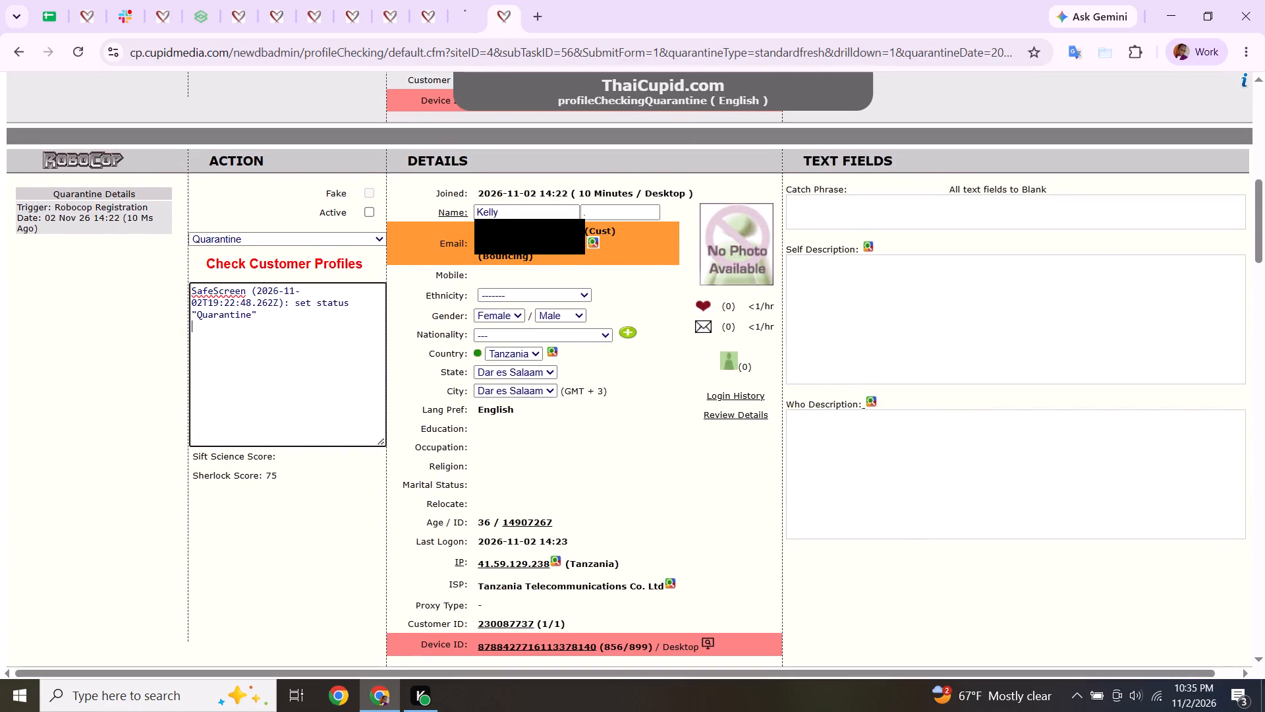
{"action": "key", "text": "Return"}
{"action": "type", "text": "junk email"}
{"action": "key", "text": "space"}
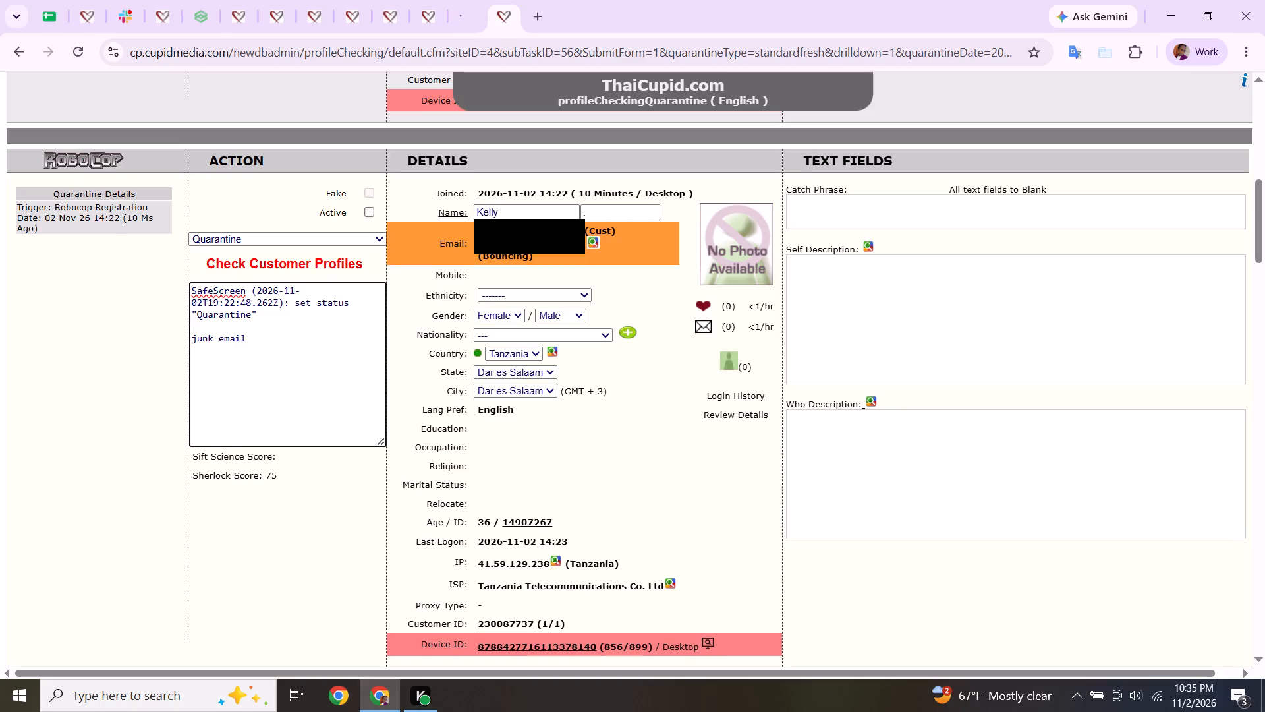
Copy Mia's country and IP mismatch in the ThaiCupid queue into her notes as "Targeted country/gender for ThaiCupid.com Thailand (IP:Cambodia)".
{"action": "scroll", "coordinate": [474, 341], "scroll_direction": "down", "scroll_amount": 13}
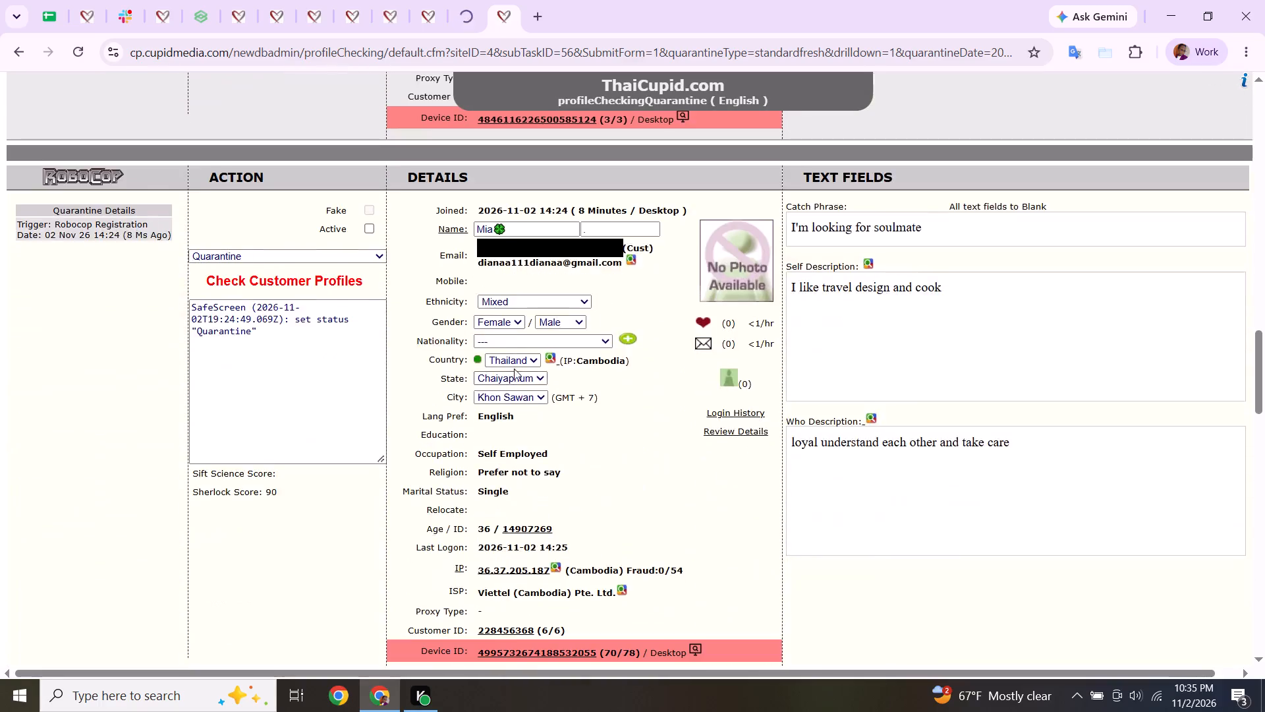
{"action": "scroll", "coordinate": [621, 312], "scroll_direction": "down", "scroll_amount": 2}
{"action": "scroll", "coordinate": [596, 251], "scroll_direction": "up", "scroll_amount": 2}
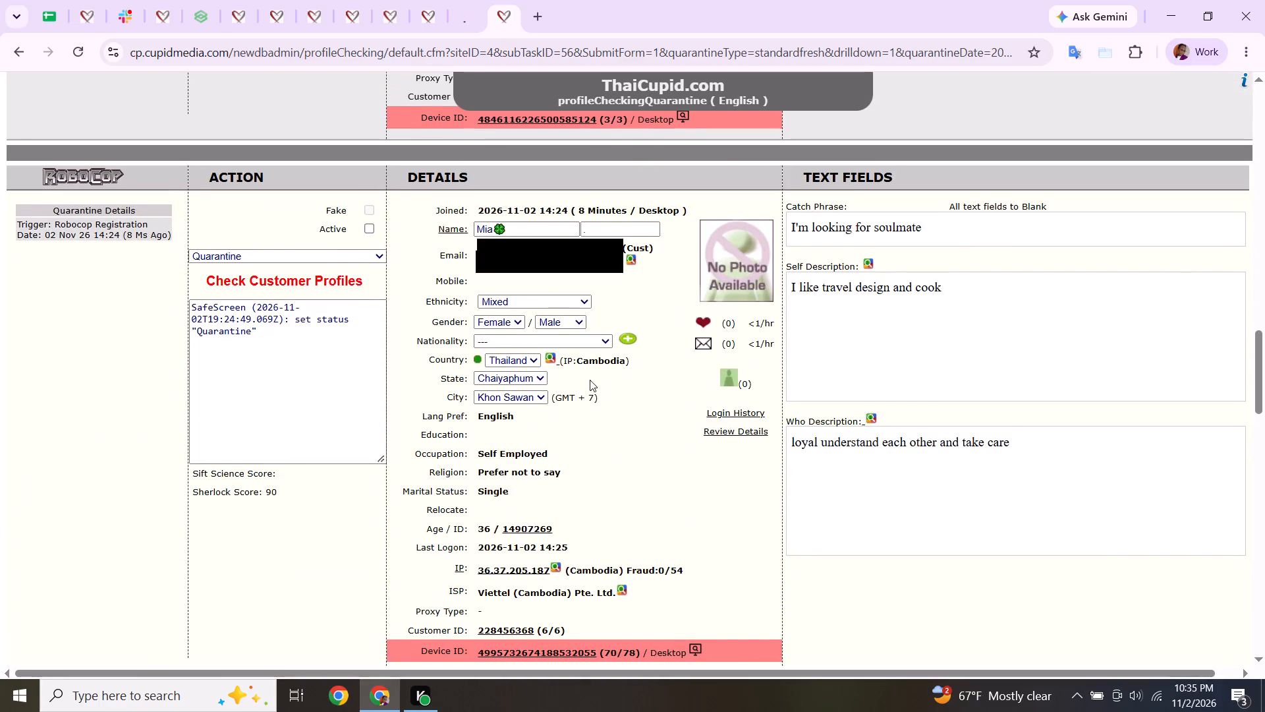
{"action": "triple_click", "coordinate": [598, 359]}
{"action": "right_click", "coordinate": [598, 359]}
{"action": "left_click", "coordinate": [647, 380]}
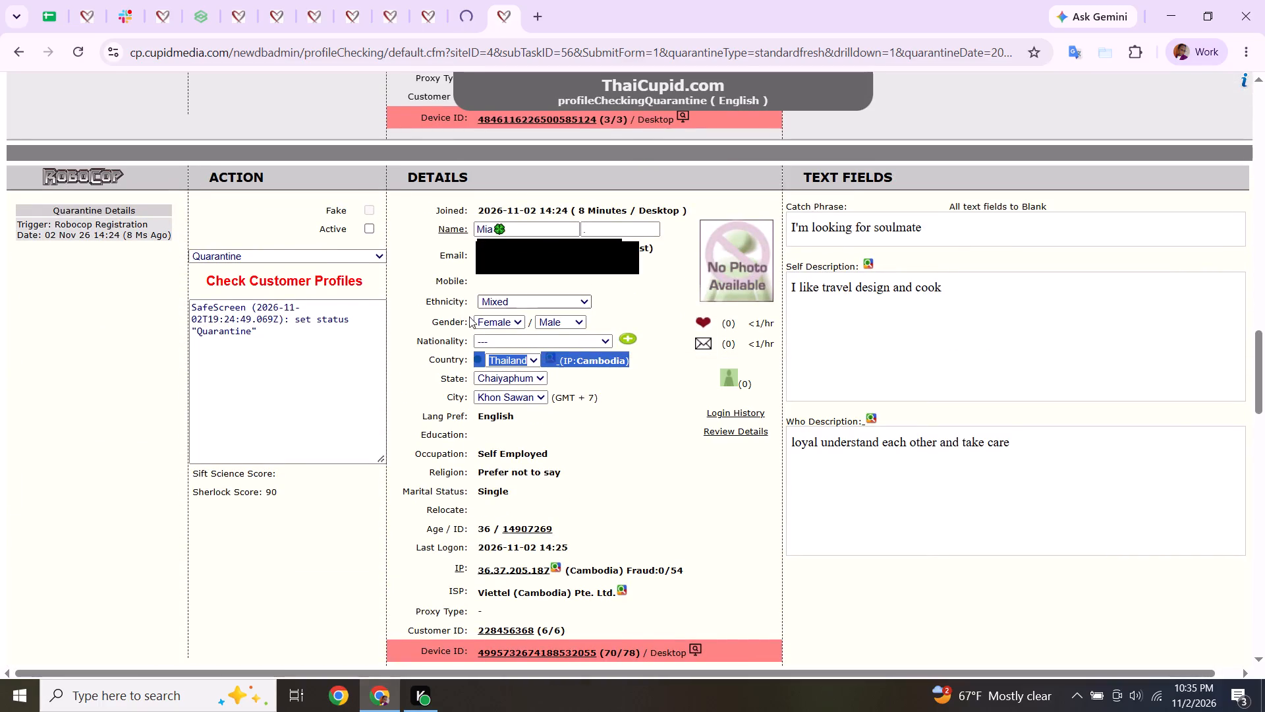
{"action": "left_click", "coordinate": [279, 367]}
{"action": "key", "text": "Return"}
{"action": "key", "text": "Return"}
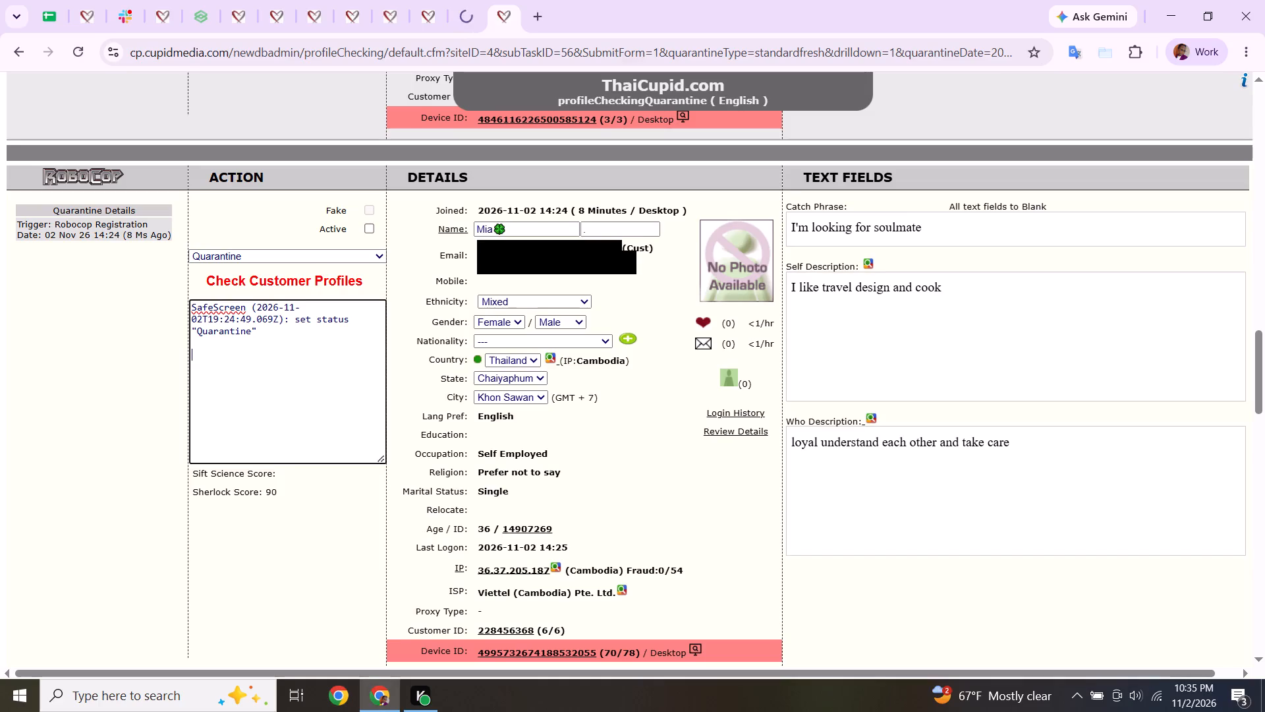
{"action": "key", "text": "ctrl+v"}
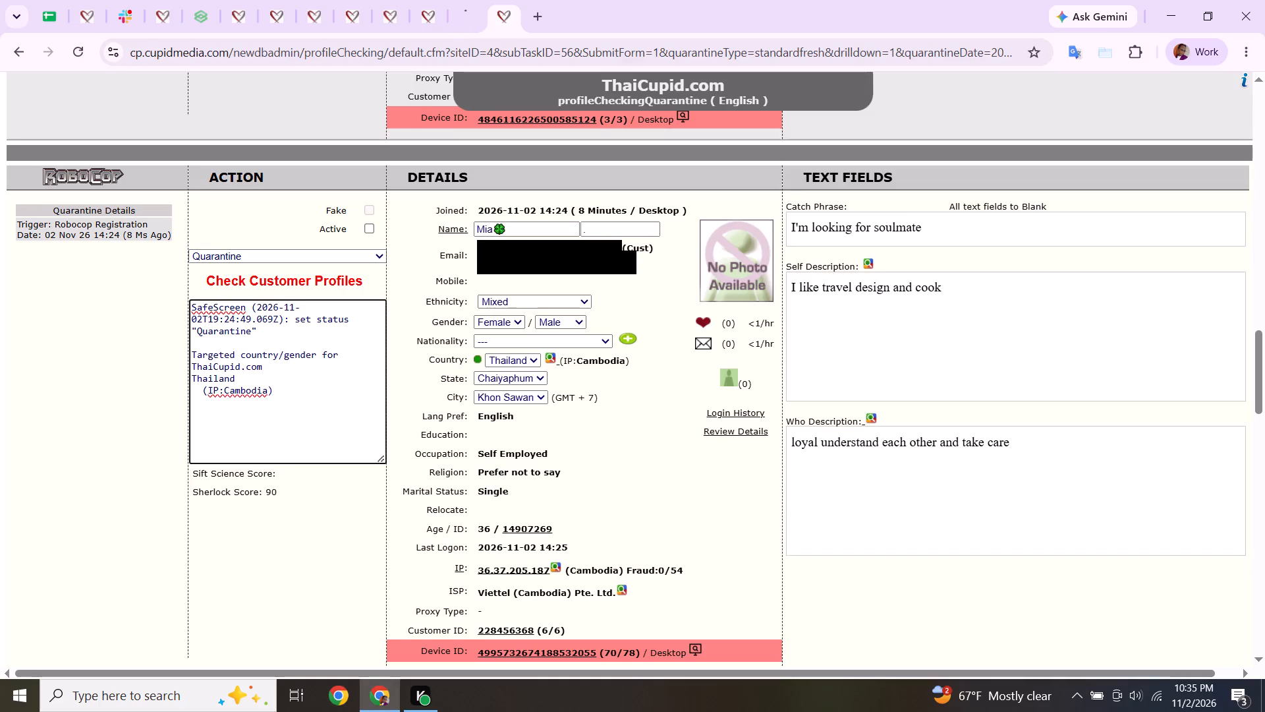
{"action": "scroll", "coordinate": [501, 378], "scroll_direction": "down", "scroll_amount": 13}
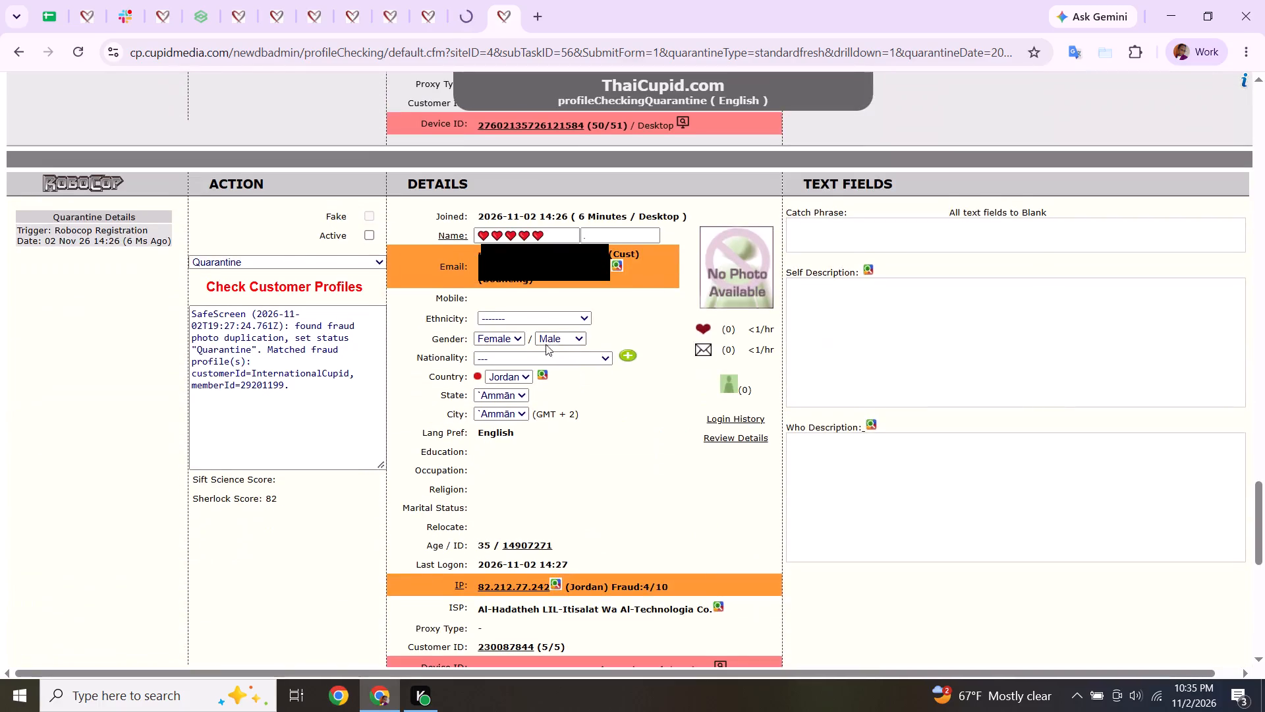
{"action": "scroll", "coordinate": [546, 343], "scroll_direction": "down", "scroll_amount": 7}
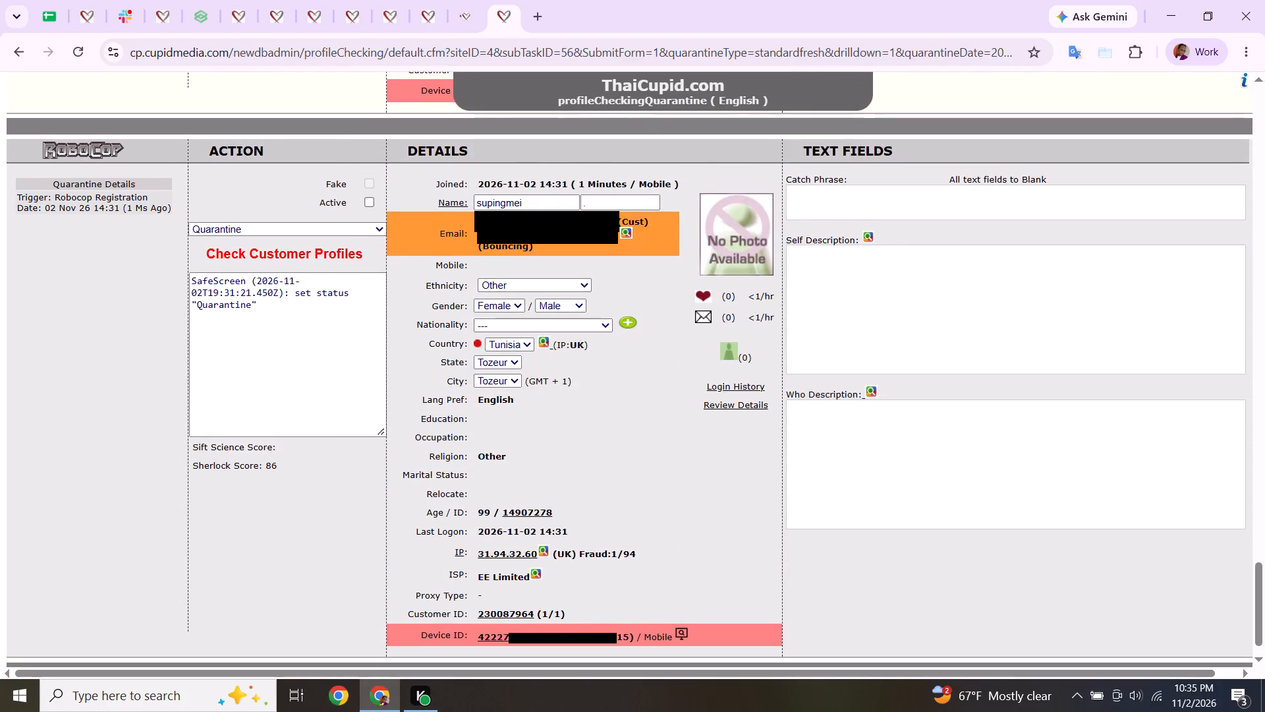
{"action": "triple_click", "coordinate": [577, 345]}
{"action": "right_click", "coordinate": [577, 345]}
{"action": "left_click", "coordinate": [632, 370]}
{"action": "left_click", "coordinate": [356, 334]}
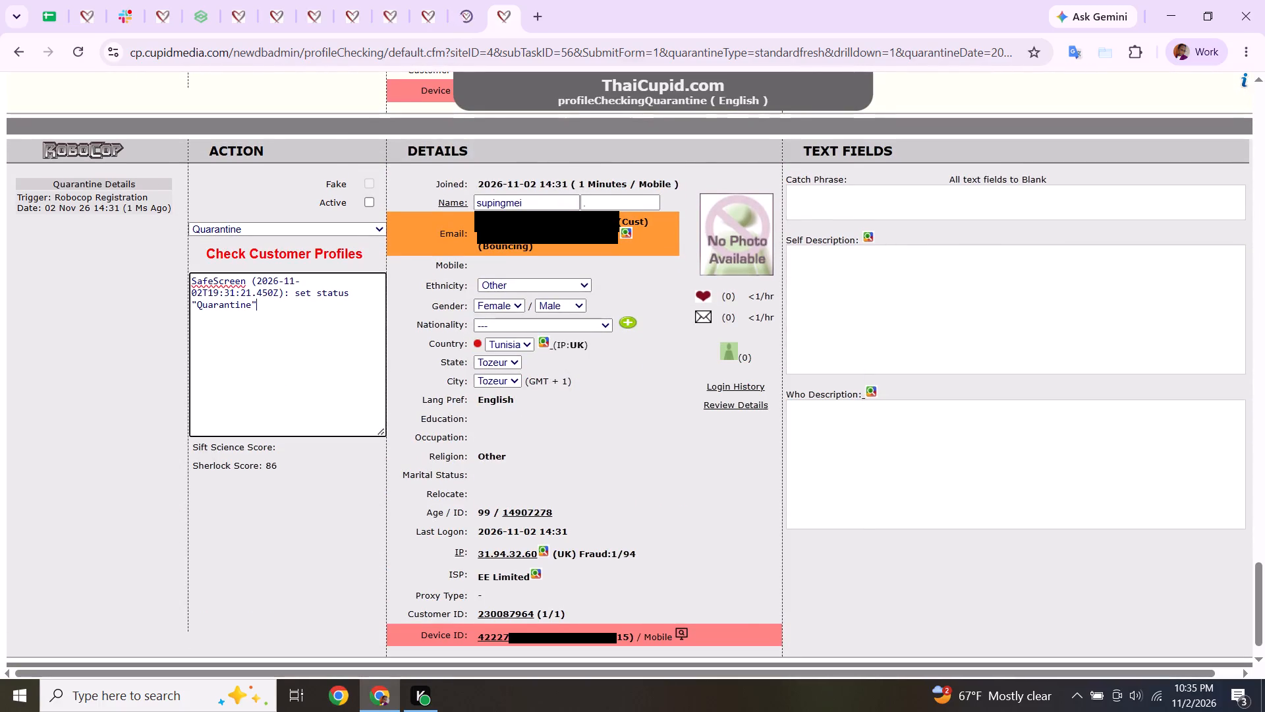
{"action": "key", "text": "Return"}
{"action": "key", "text": "Return"}
{"action": "right_click", "coordinate": [316, 365]}
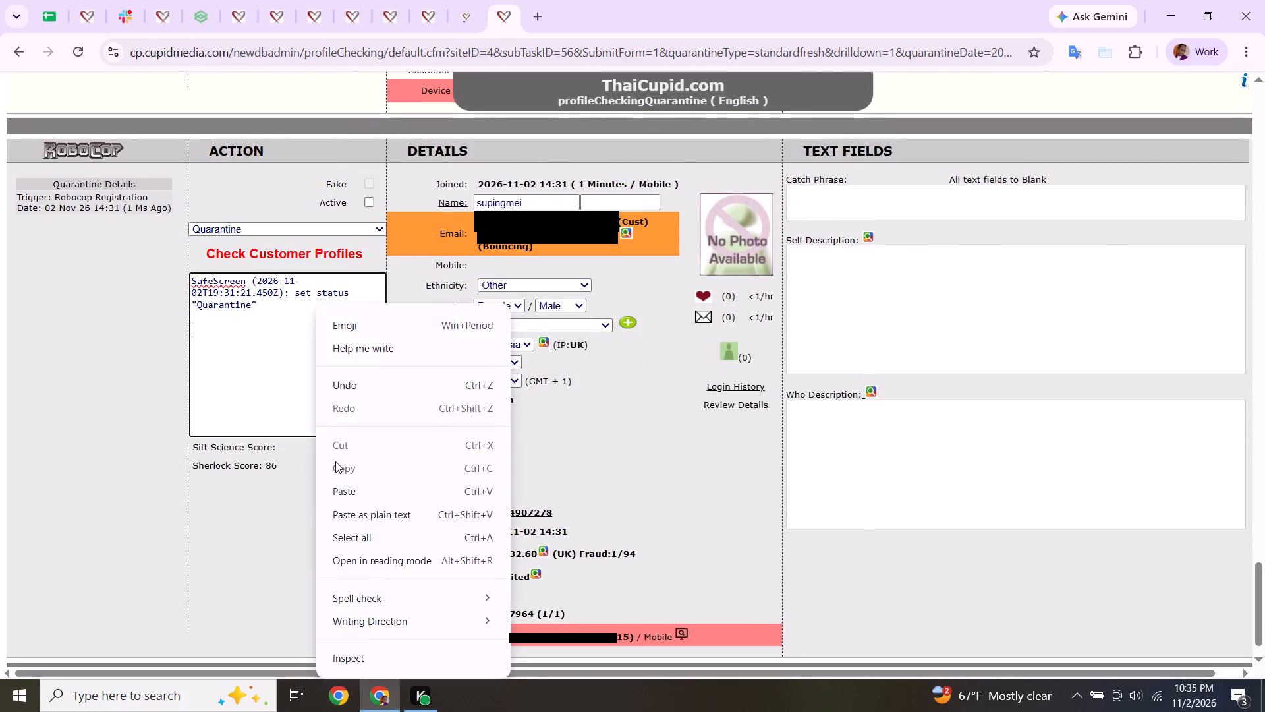
{"action": "left_click", "coordinate": [359, 503]}
Submit the reviewed ThaiCupid quarantine queue.
{"action": "scroll", "coordinate": [517, 412], "scroll_direction": "down", "scroll_amount": 4}
{"action": "scroll", "coordinate": [571, 437], "scroll_direction": "down", "scroll_amount": 4}
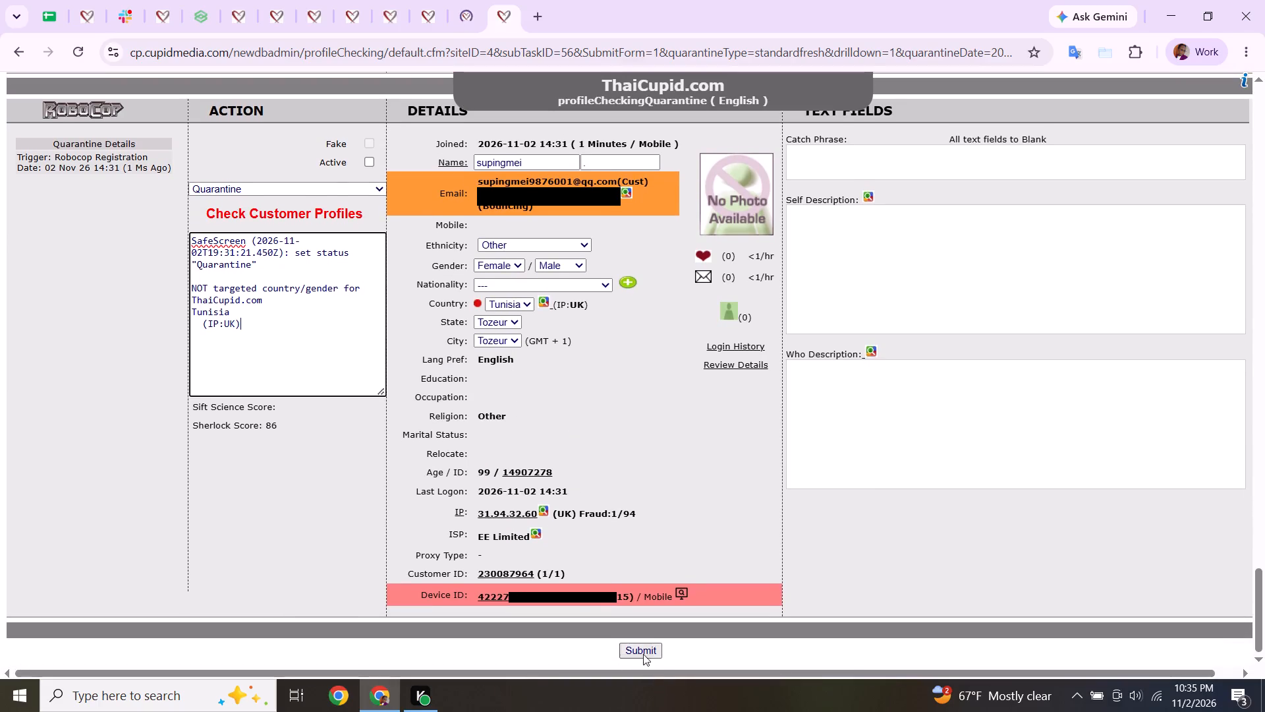
{"action": "left_click", "coordinate": [645, 647]}
Open Shiphrah's full member profile from the PinkCupid quarantine queue and examine her location and profile details.
{"action": "left_click", "coordinate": [427, 5]}
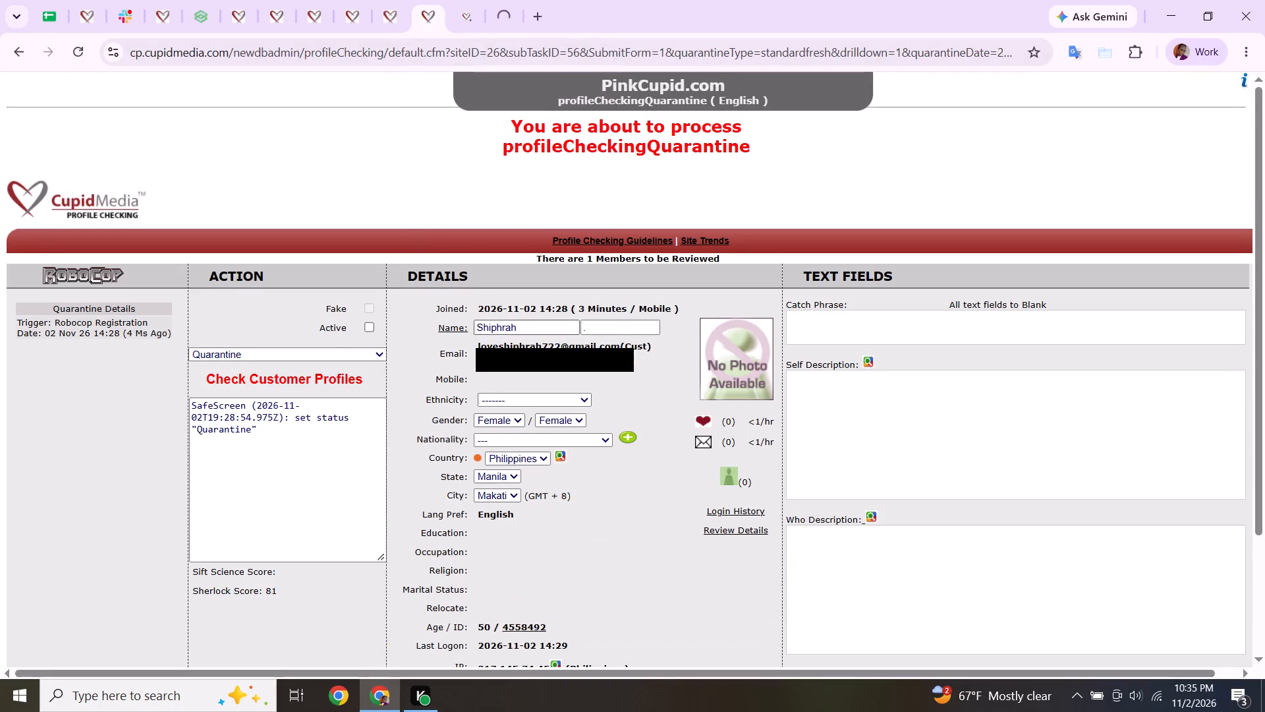
{"action": "scroll", "coordinate": [533, 358], "scroll_direction": "down", "scroll_amount": 2}
{"action": "left_click", "coordinate": [455, 175]}
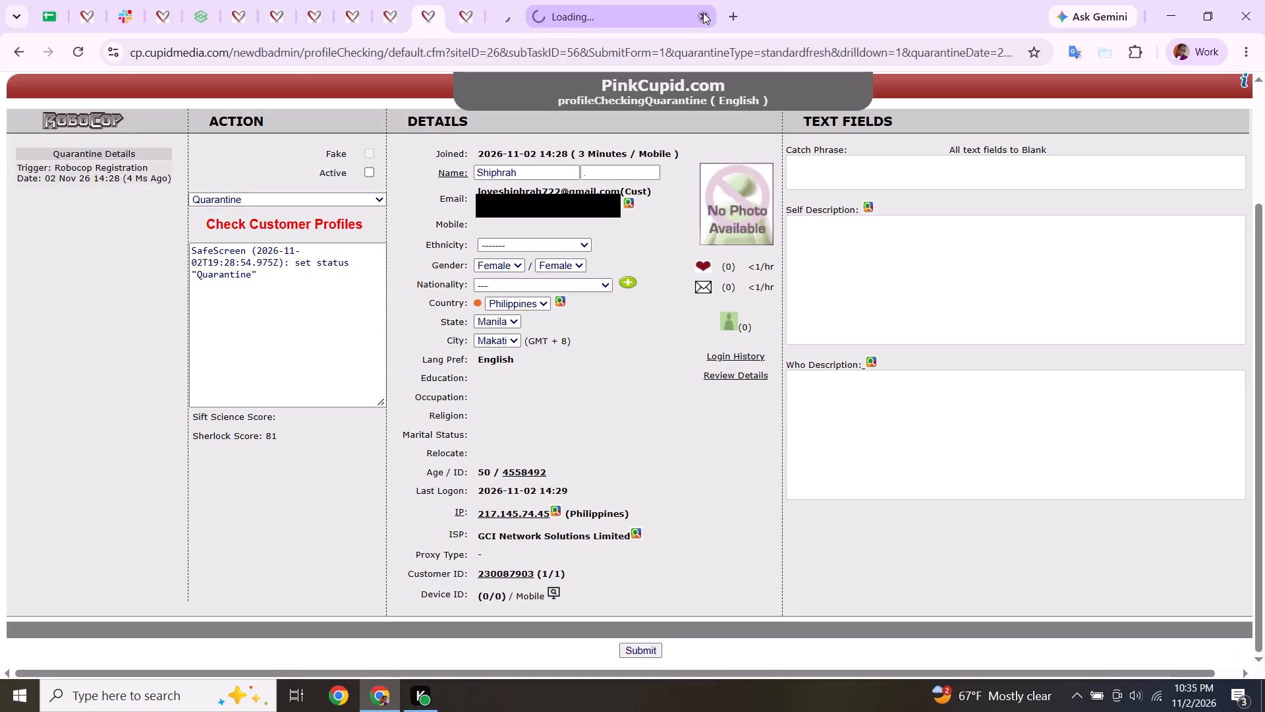
{"action": "left_click", "coordinate": [632, 0]}
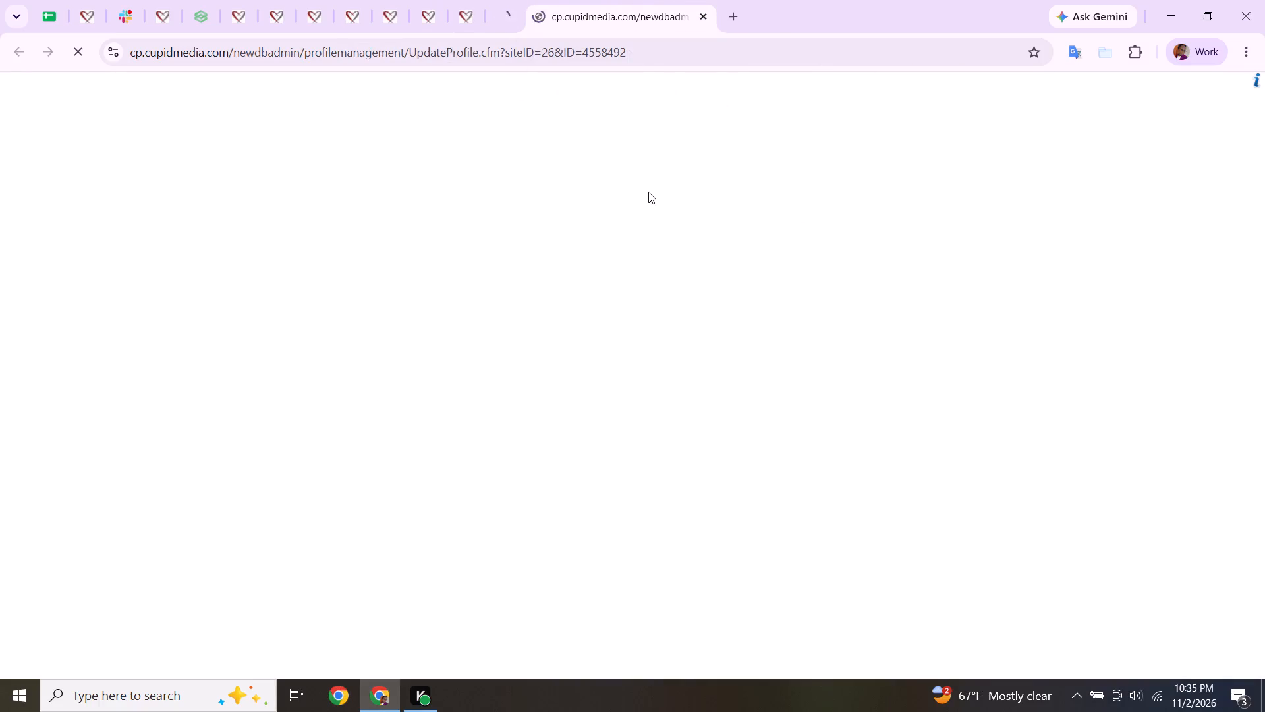
{"action": "left_click", "coordinate": [818, 516]}
{"action": "scroll", "coordinate": [644, 399], "scroll_direction": "down", "scroll_amount": 2}
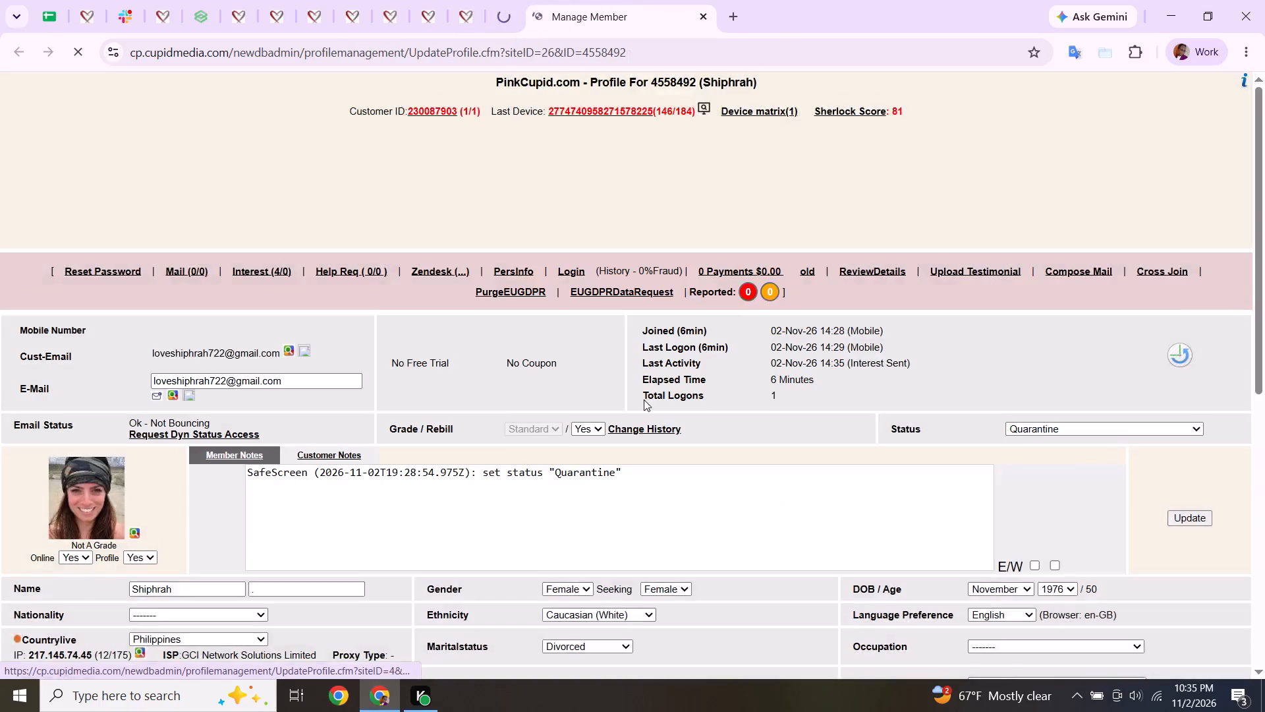
{"action": "scroll", "coordinate": [644, 400], "scroll_direction": "down", "scroll_amount": 1}
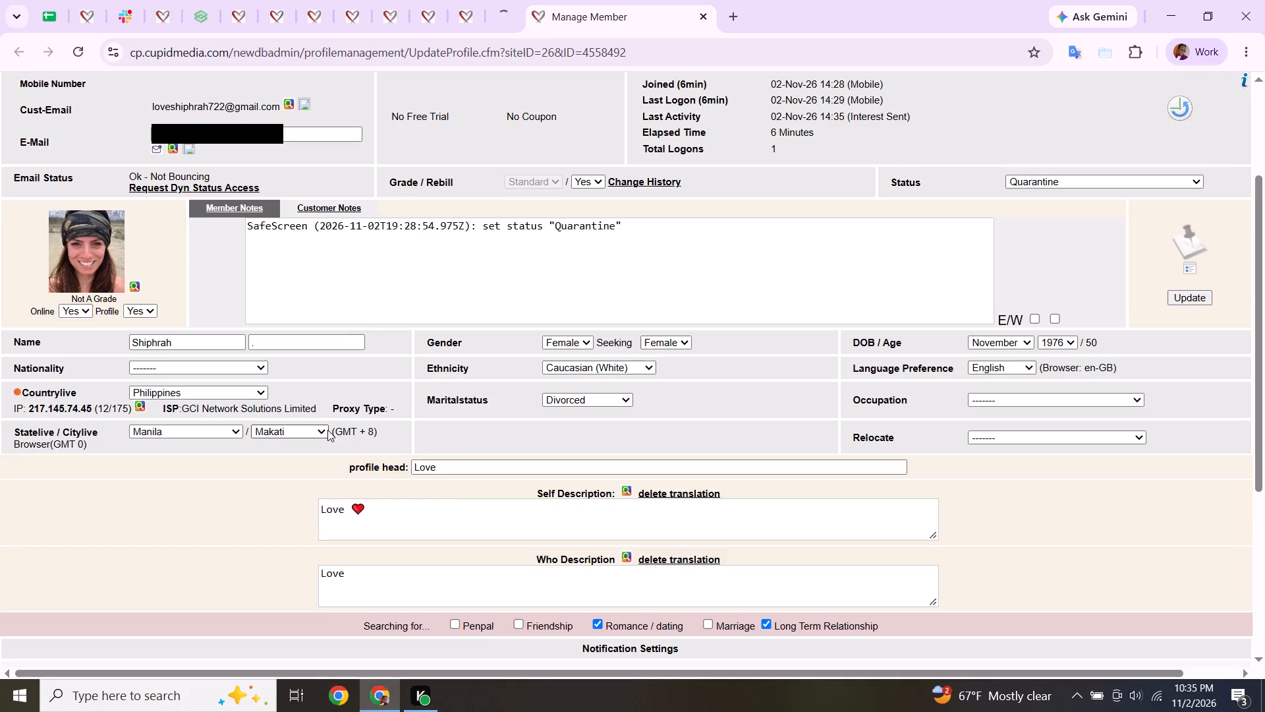
{"action": "left_click_drag", "start_coordinate": [329, 430], "coordinate": [337, 442]}
{"action": "right_click", "coordinate": [340, 438]}
{"action": "left_click", "coordinate": [463, 200]}
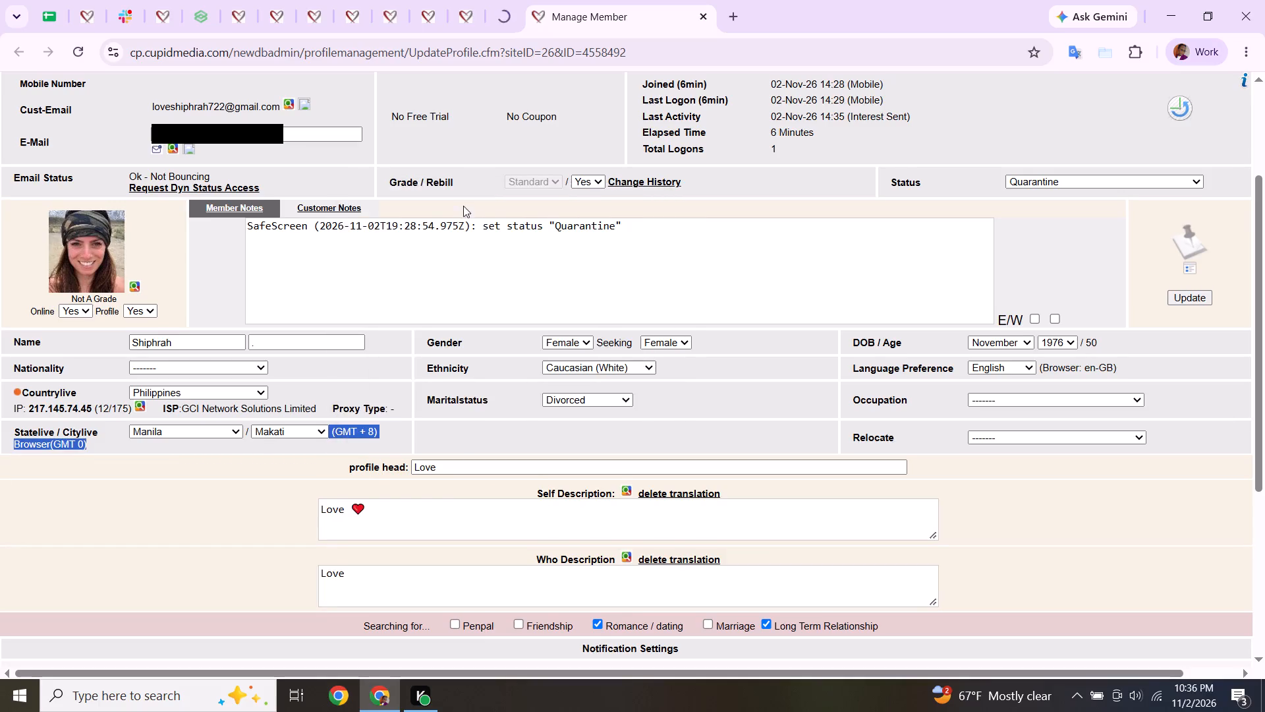
{"action": "scroll", "coordinate": [645, 200], "scroll_direction": "up", "scroll_amount": 7}
{"action": "left_click", "coordinate": [707, 14]}
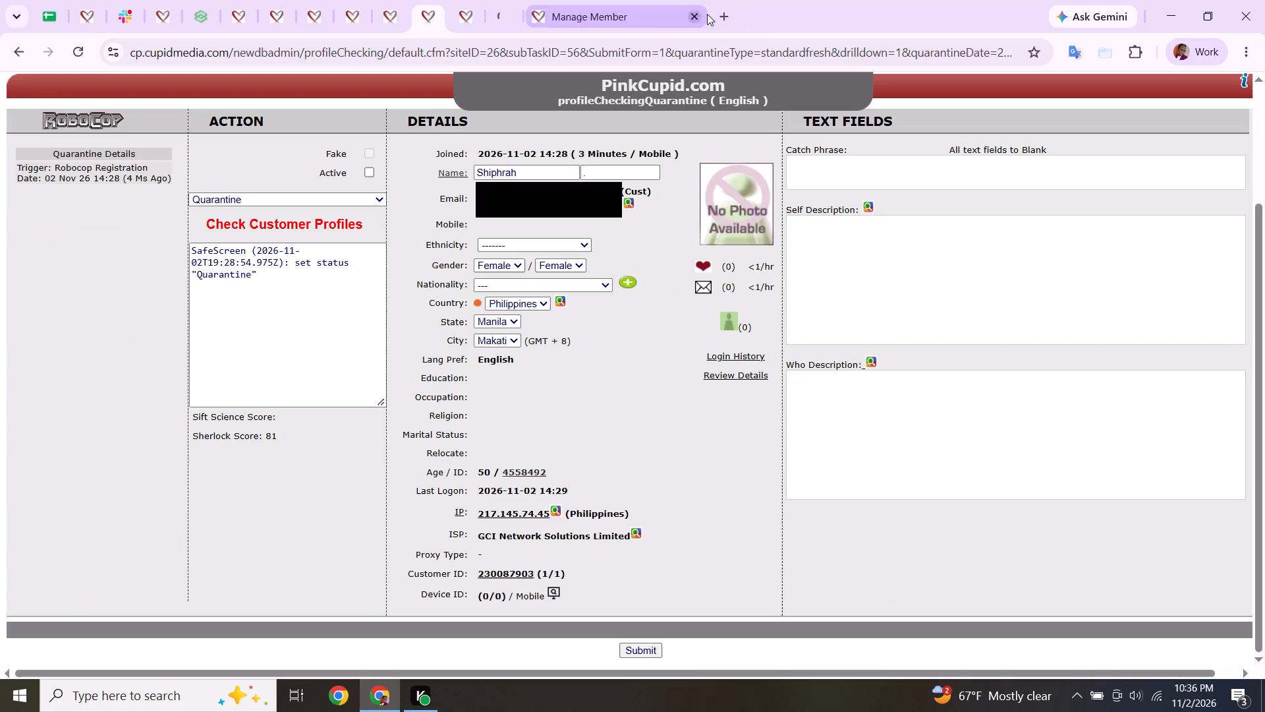
{"action": "left_click", "coordinate": [325, 297]}
{"action": "key", "text": "Return"}
{"action": "key", "text": "Return"}
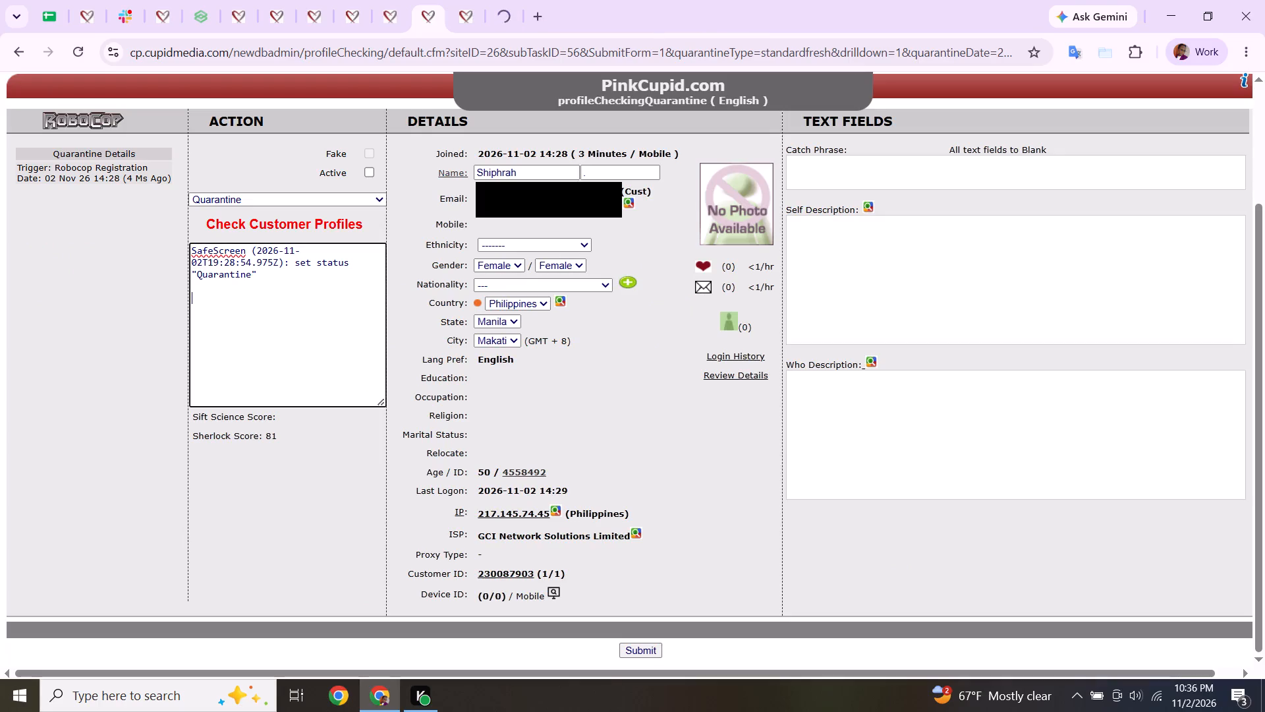
{"action": "right_click", "coordinate": [266, 310]}
{"action": "left_click", "coordinate": [298, 485]}
Submit the reviewed PinkCupid quarantine queue.
{"action": "scroll", "coordinate": [536, 502], "scroll_direction": "down", "scroll_amount": 5}
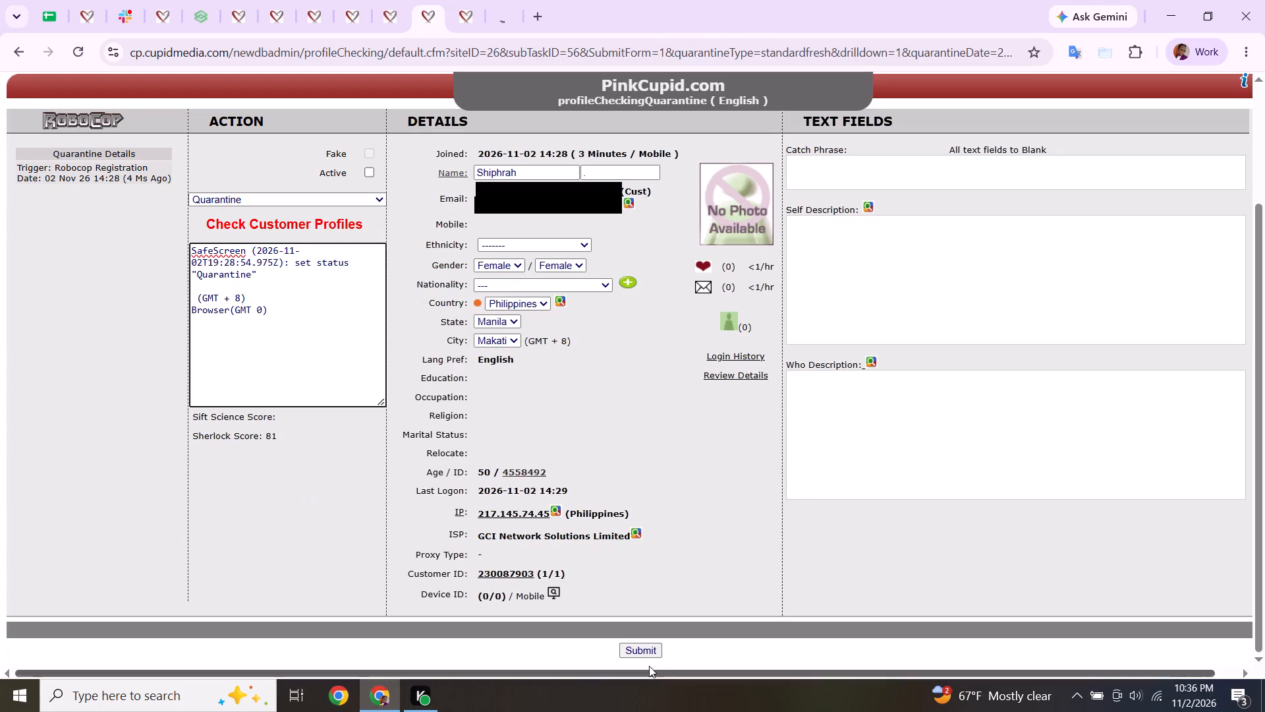
{"action": "left_click", "coordinate": [644, 651]}
Reload the IndonesianCupid quarantine queue to check for new members.
{"action": "left_click", "coordinate": [388, 7]}
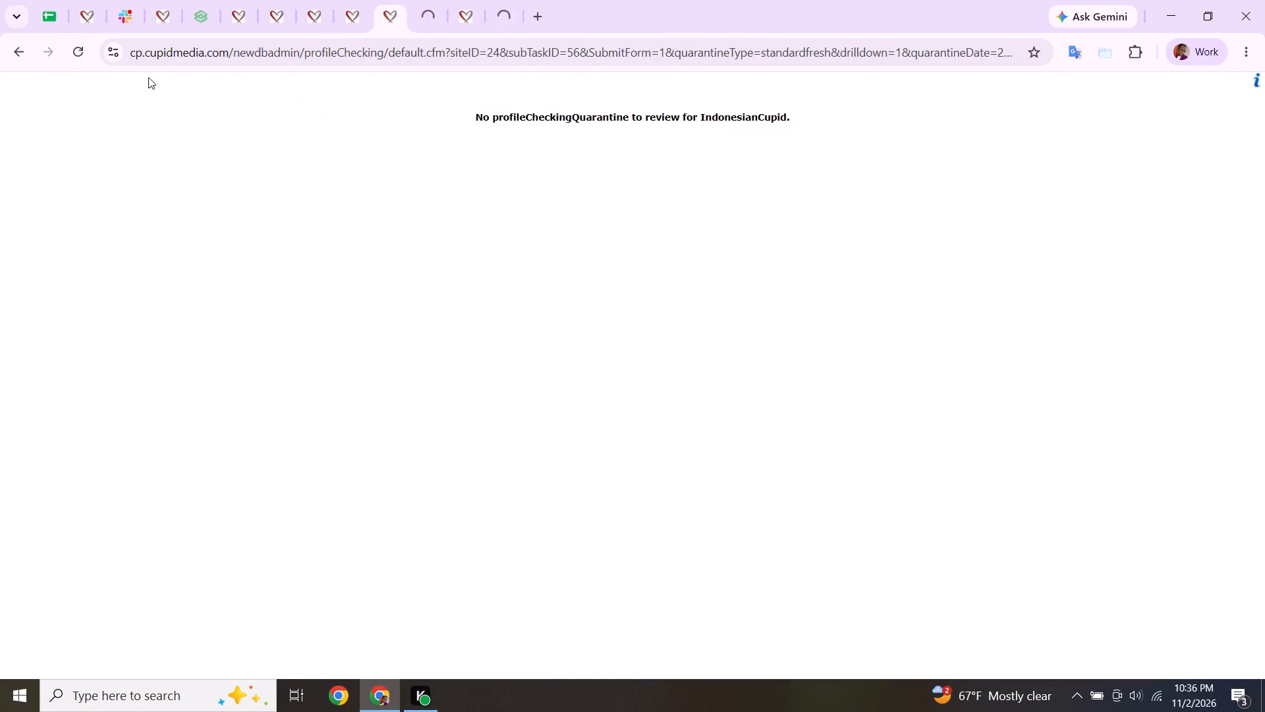
{"action": "left_click", "coordinate": [78, 49]}
{"action": "left_click", "coordinate": [680, 189]}
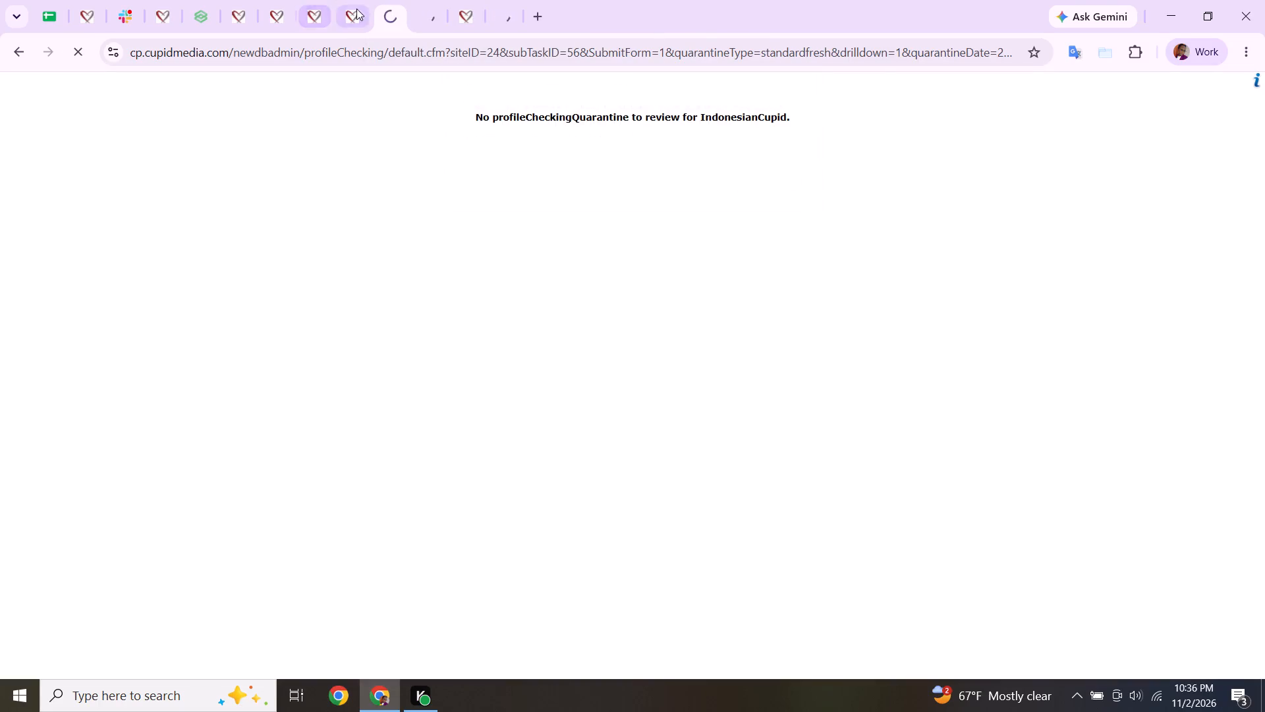
Open Amanda's full member profile from the BrazilCupid quarantine queue and examine her location, browser and profile details.
{"action": "left_click", "coordinate": [362, 13]}
{"action": "scroll", "coordinate": [492, 317], "scroll_direction": "down", "scroll_amount": 1}
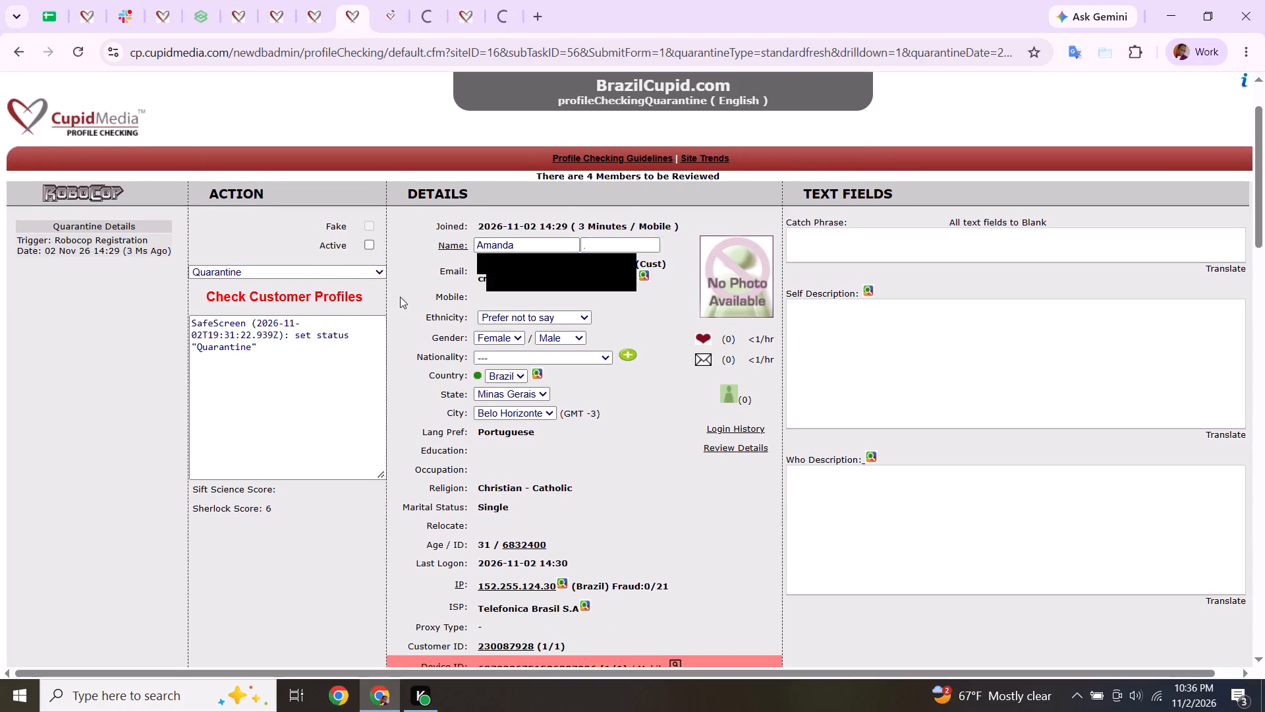
{"action": "scroll", "coordinate": [400, 297], "scroll_direction": "down", "scroll_amount": 1}
{"action": "left_click", "coordinate": [271, 280]}
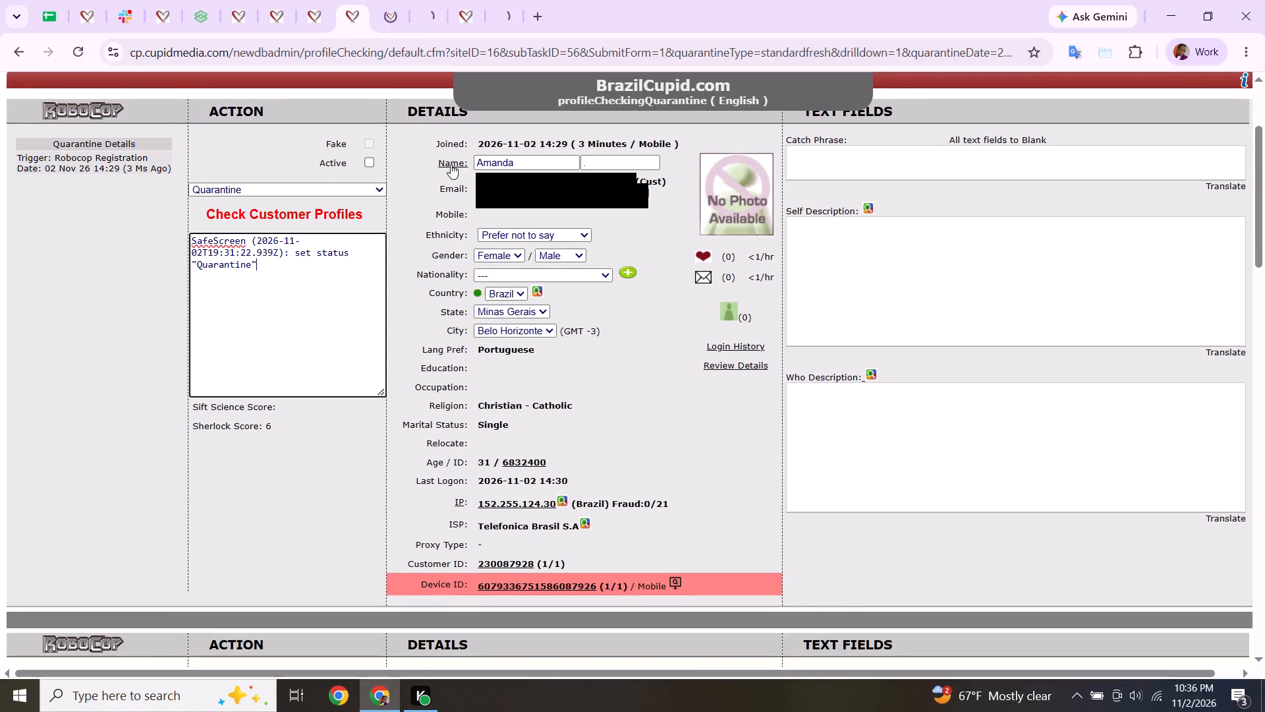
{"action": "left_click", "coordinate": [452, 166]}
{"action": "left_click", "coordinate": [640, 5]}
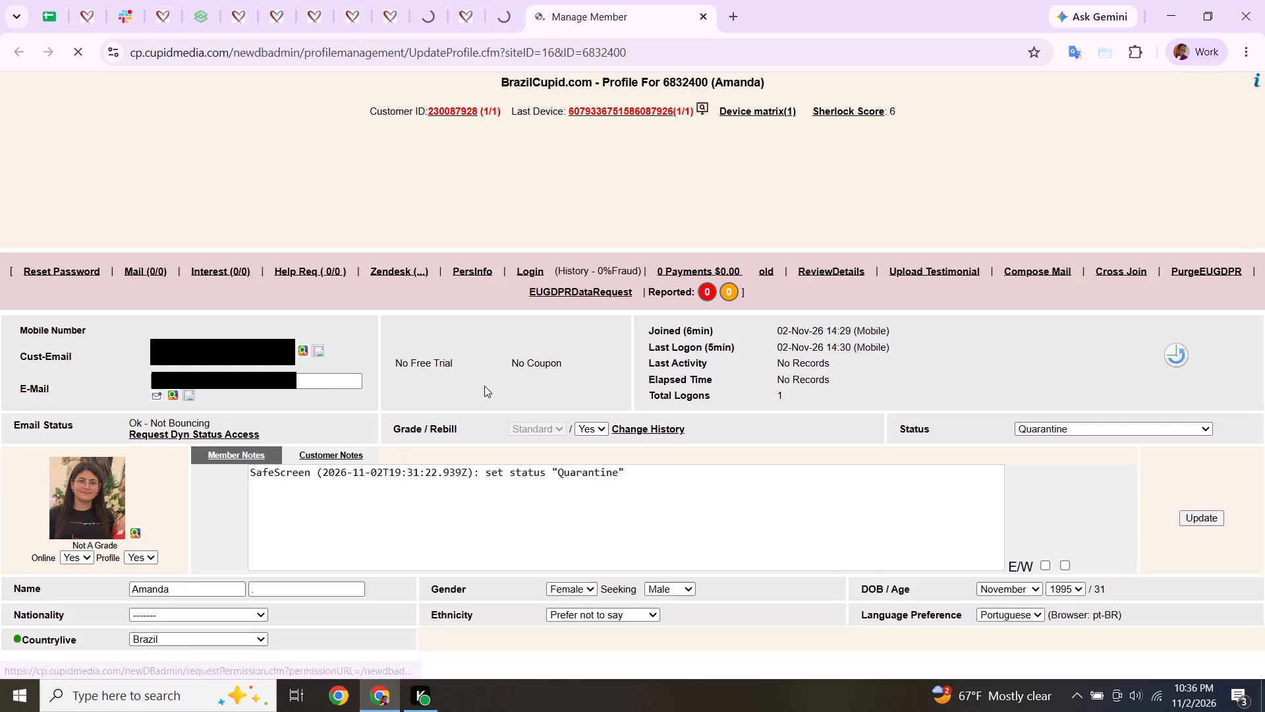
{"action": "scroll", "coordinate": [483, 386], "scroll_direction": "down", "scroll_amount": 3}
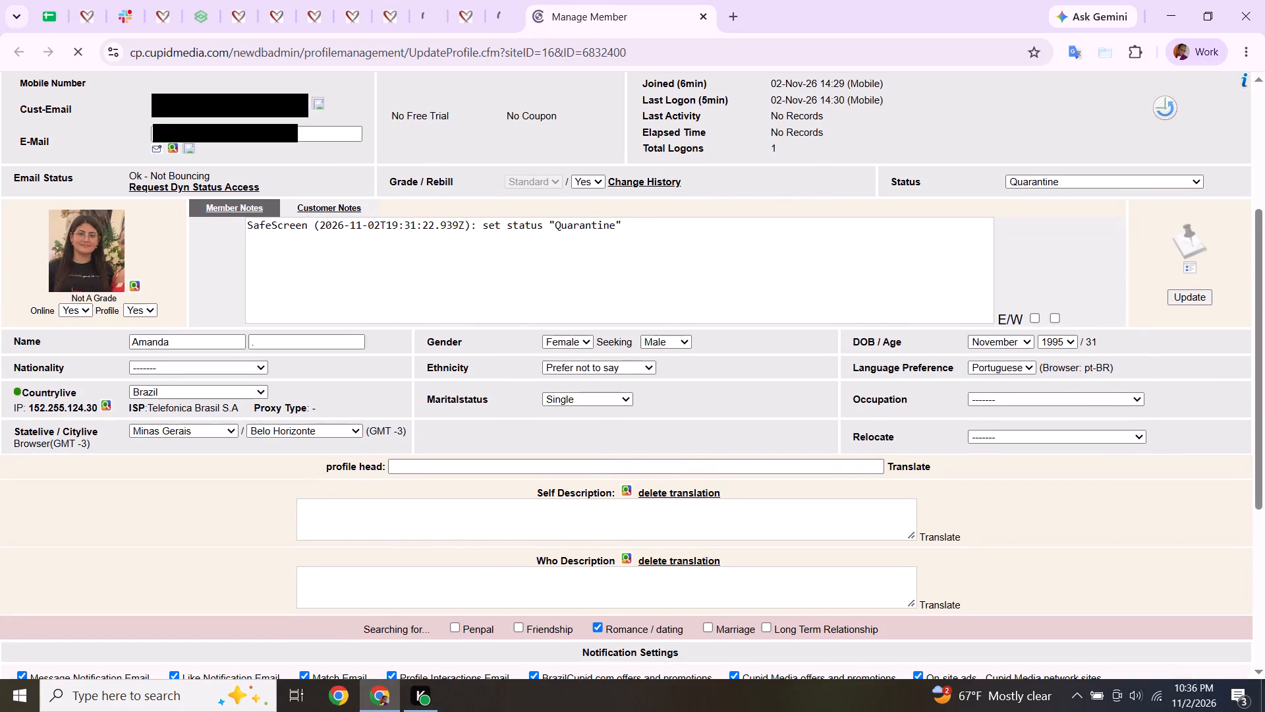
{"action": "scroll", "coordinate": [493, 294], "scroll_direction": "up", "scroll_amount": 5}
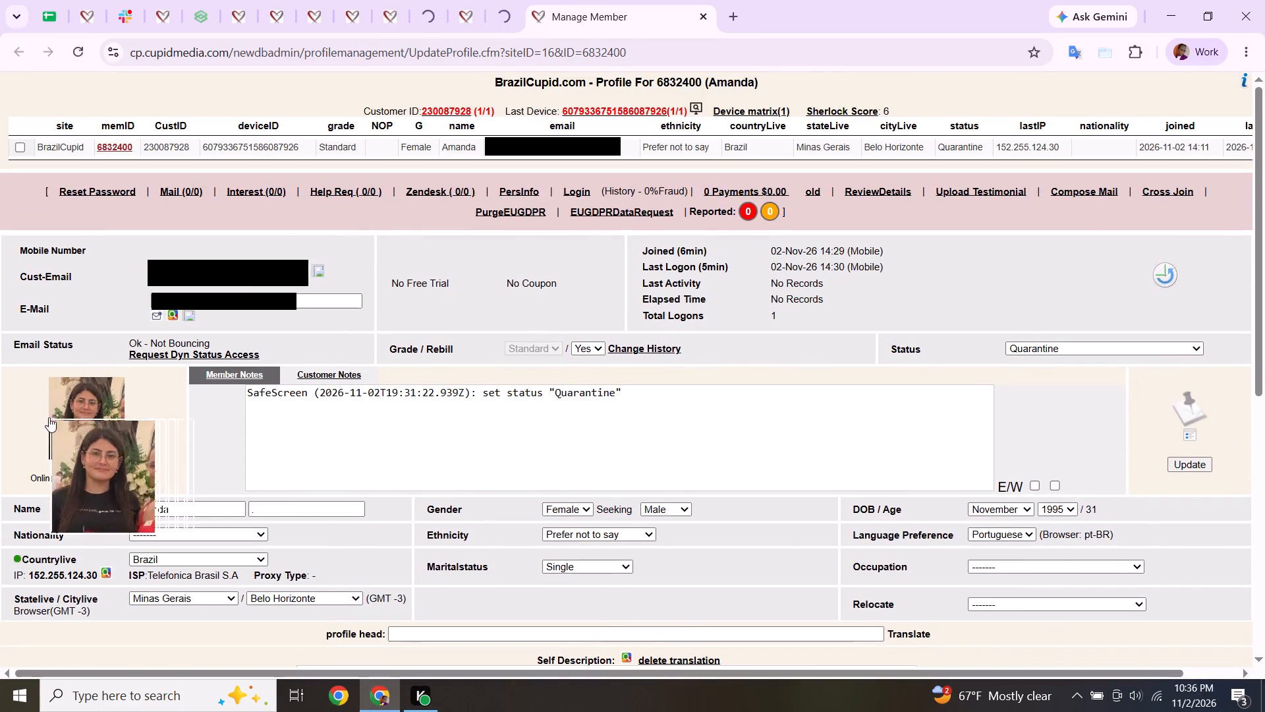
{"action": "right_click", "coordinate": [75, 406]}
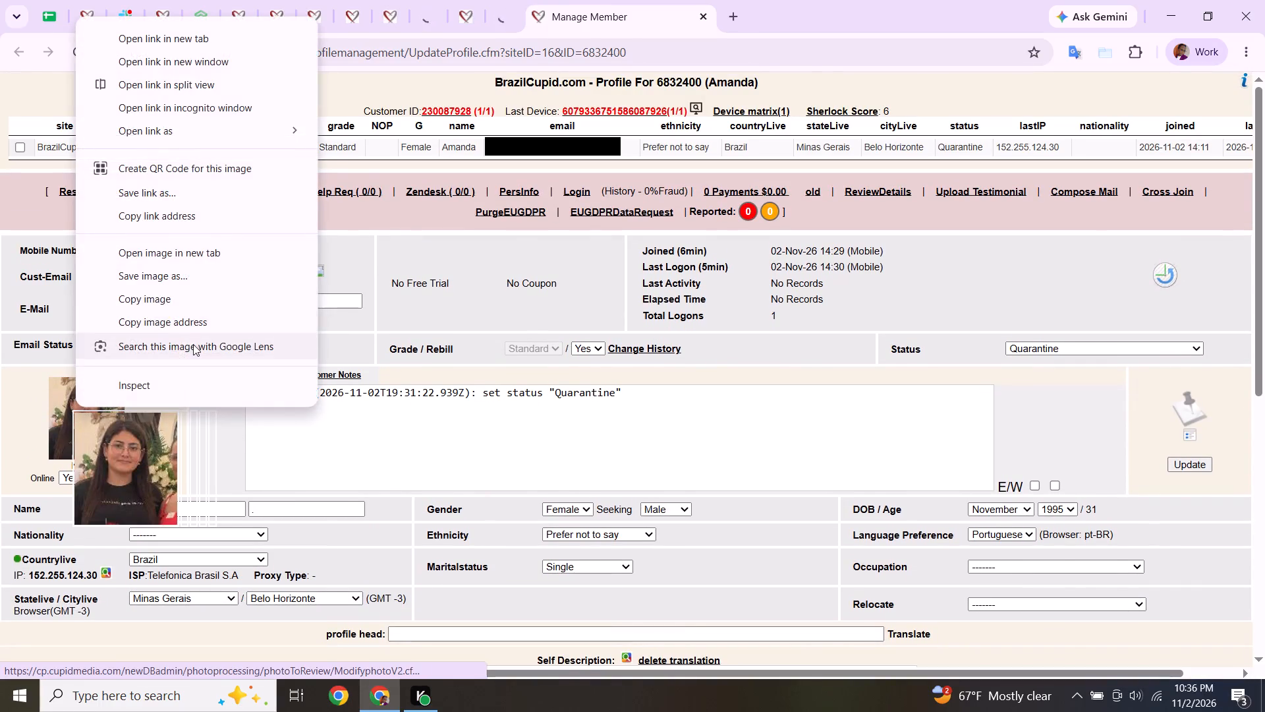
{"action": "left_click", "coordinate": [193, 344]}
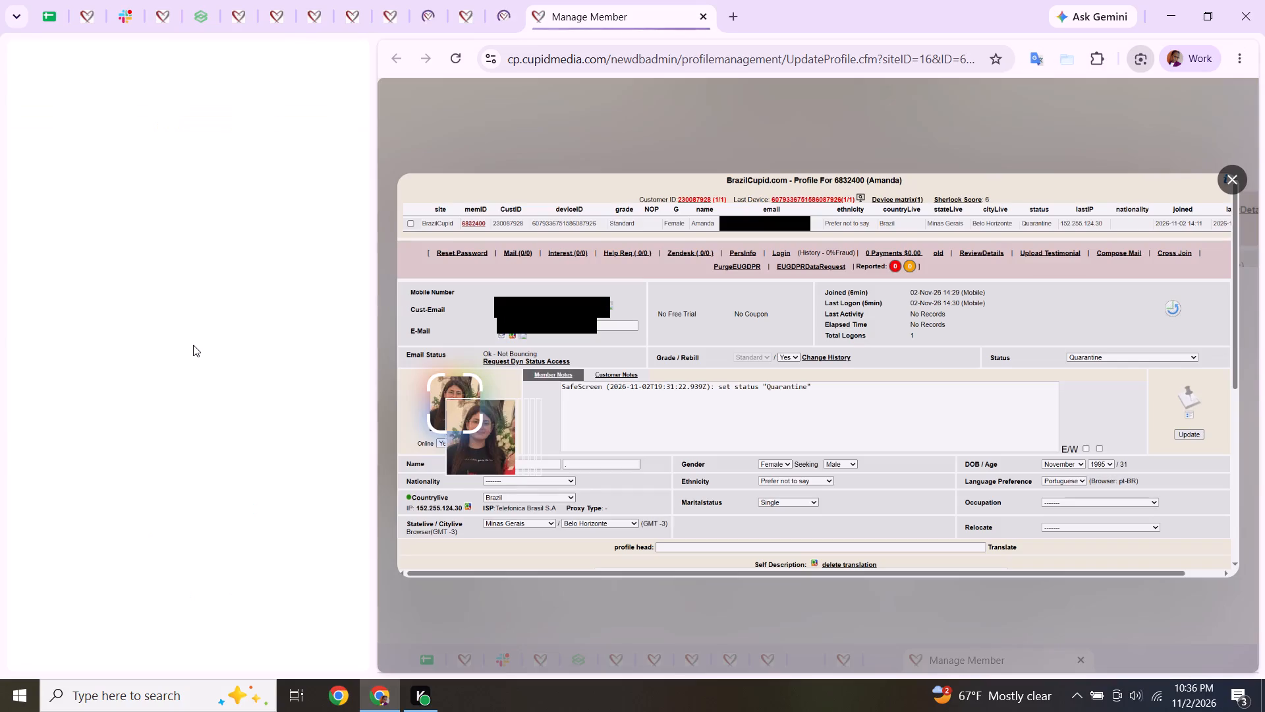
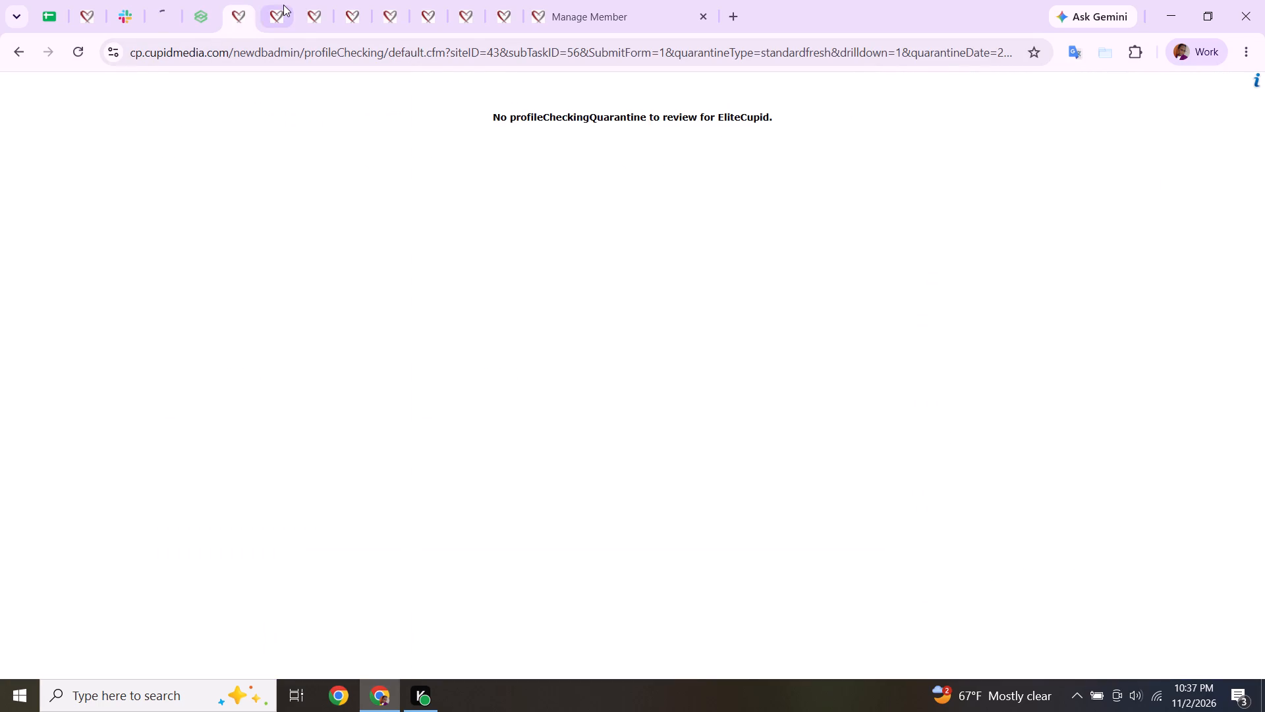
{"action": "left_click", "coordinate": [284, 5]}
{"action": "scroll", "coordinate": [471, 260], "scroll_direction": "down", "scroll_amount": 2}
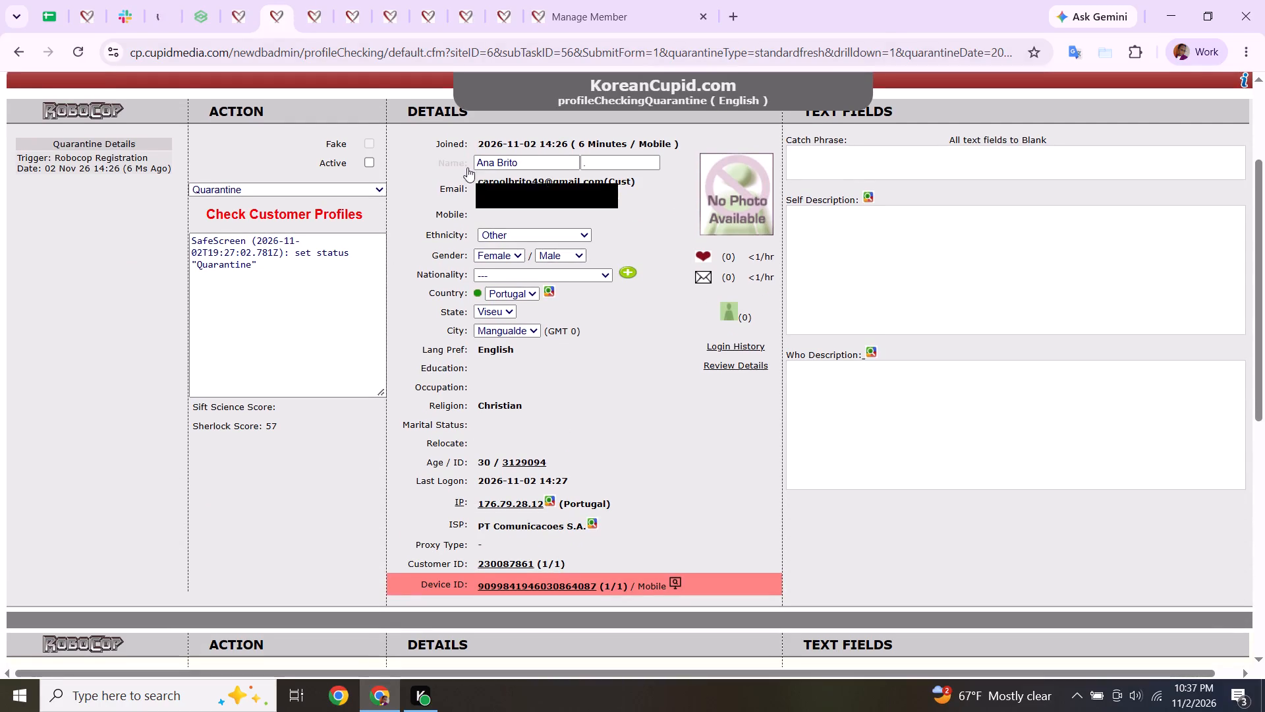
{"action": "left_click", "coordinate": [449, 160]}
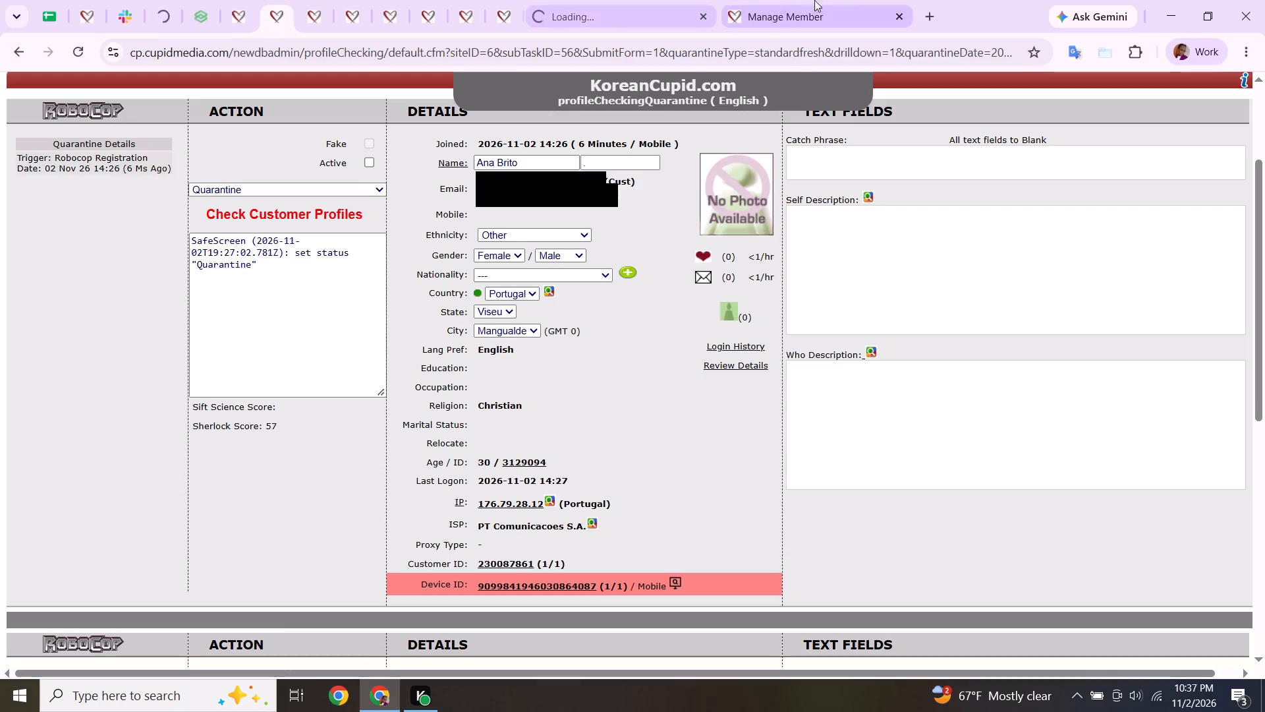
Examine the Google Lens visual matches for Amanda's photo, close the search and recheck her profile details.
{"action": "left_click", "coordinate": [837, 5]}
{"action": "scroll", "coordinate": [293, 361], "scroll_direction": "down", "scroll_amount": 5}
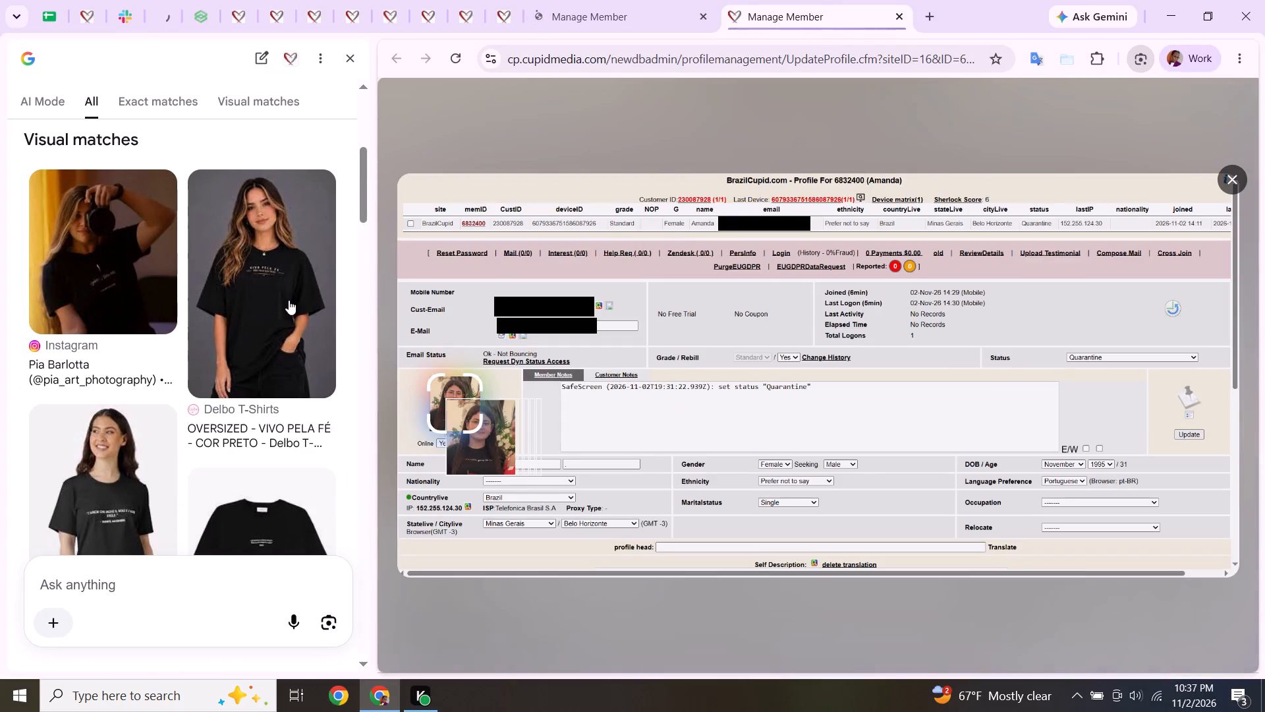
{"action": "scroll", "coordinate": [287, 304], "scroll_direction": "down", "scroll_amount": 4}
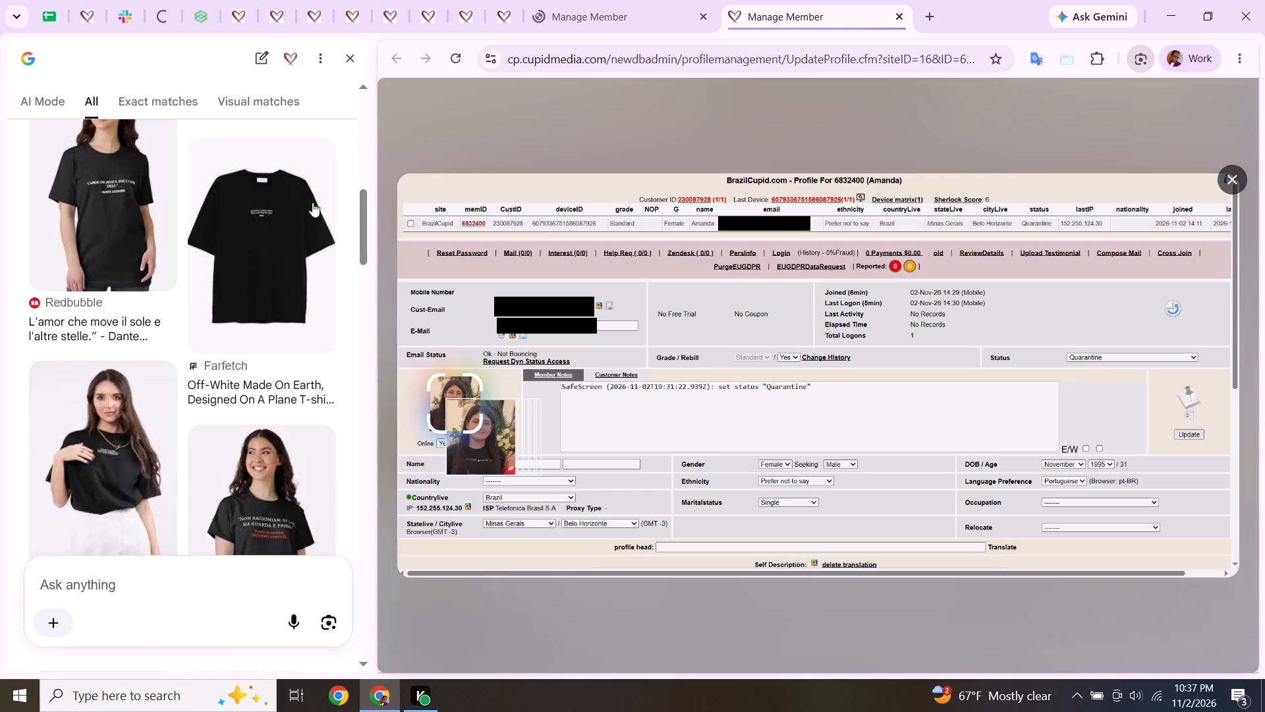
{"action": "left_click", "coordinate": [352, 55]}
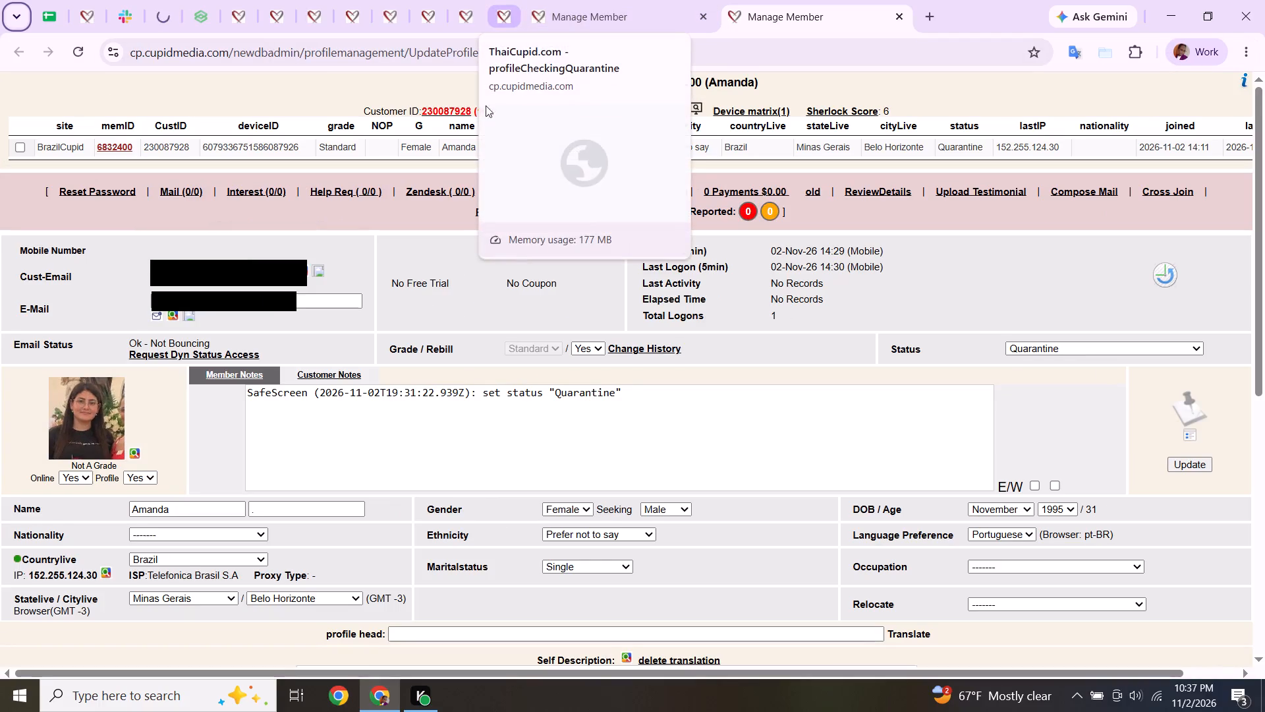
{"action": "scroll", "coordinate": [458, 198], "scroll_direction": "down", "scroll_amount": 4}
{"action": "scroll", "coordinate": [455, 216], "scroll_direction": "up", "scroll_amount": 2}
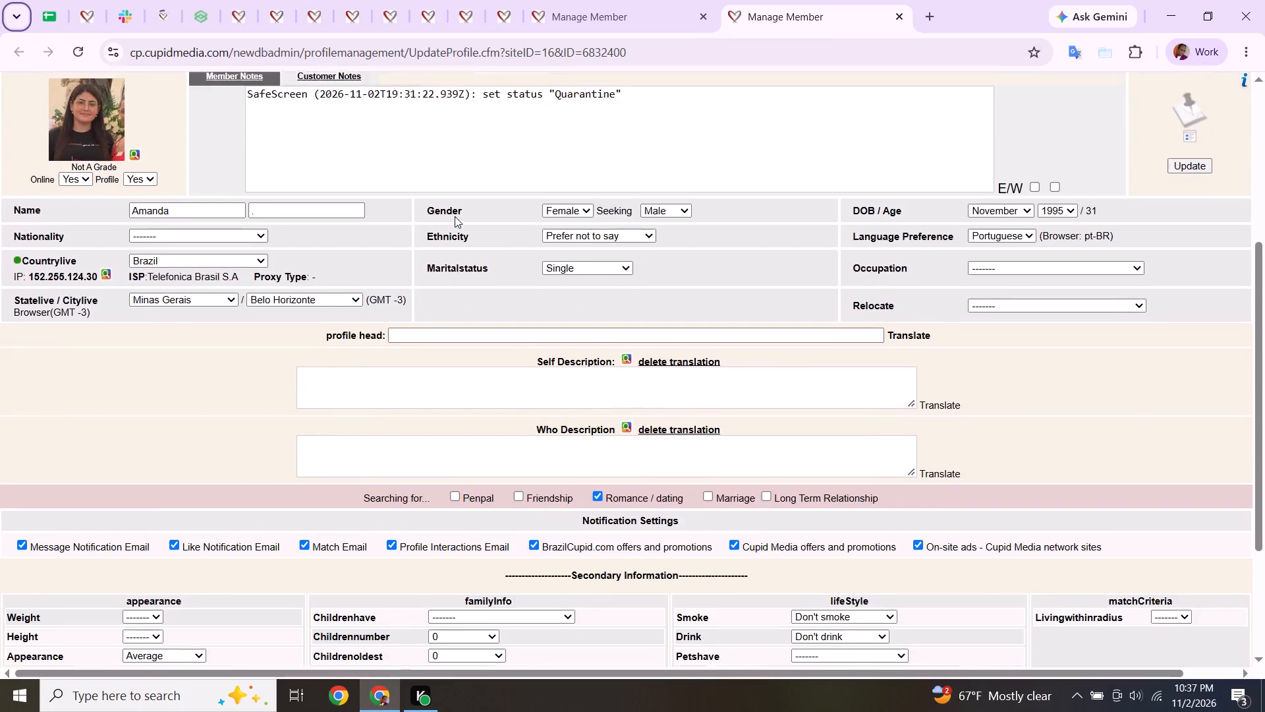
{"action": "scroll", "coordinate": [455, 216], "scroll_direction": "up", "scroll_amount": 2}
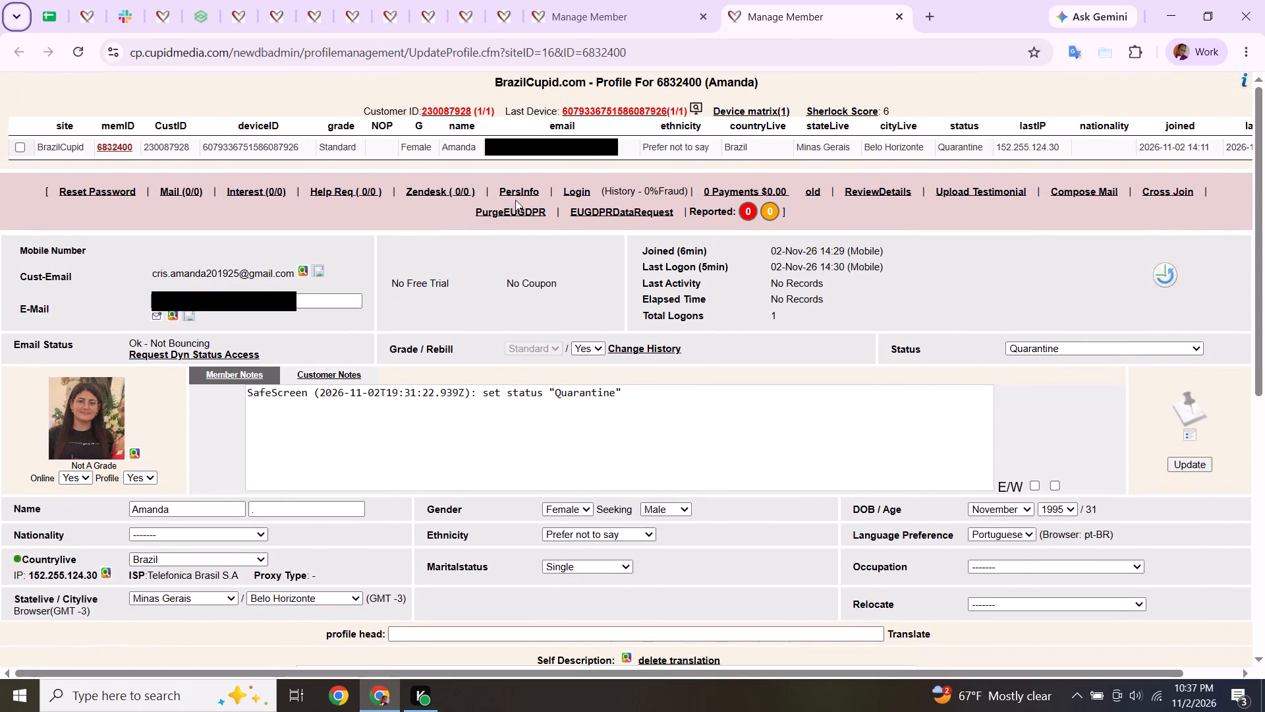
Mark Amanda as Active in the BrazilCupid quarantine queue.
{"action": "left_click", "coordinate": [502, 7]}
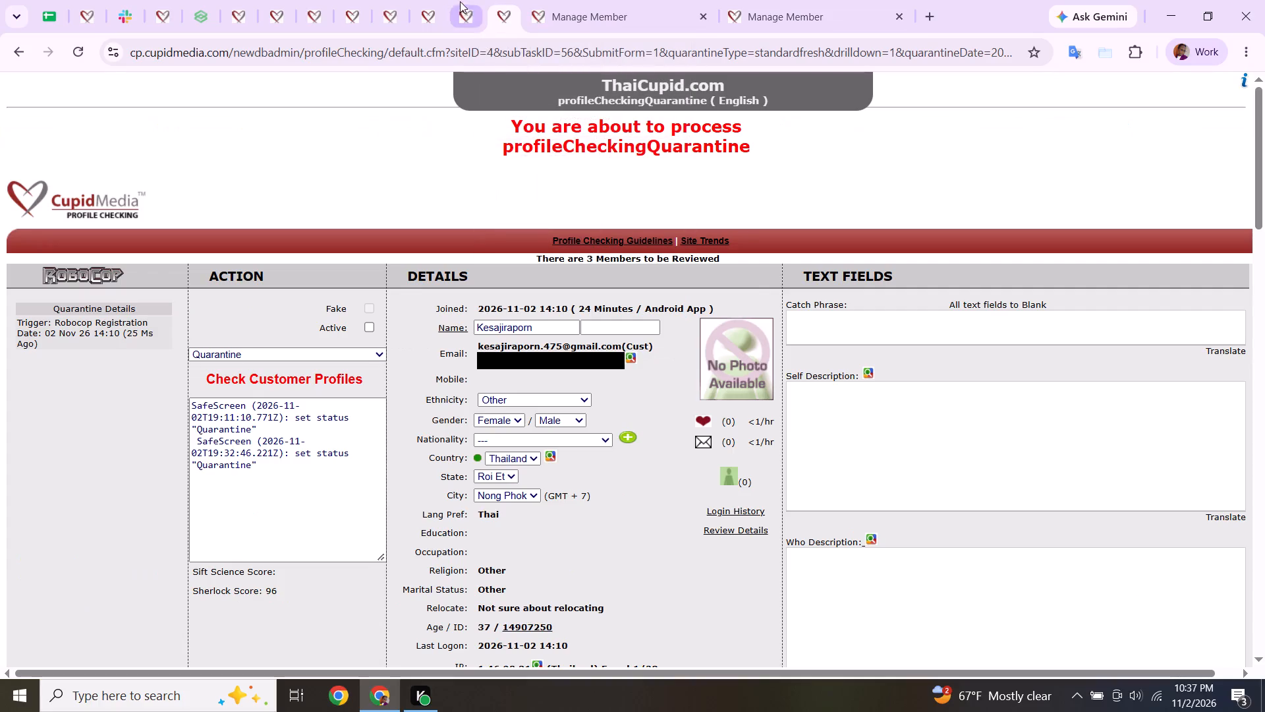
{"action": "left_click", "coordinate": [460, 1]}
{"action": "left_click", "coordinate": [412, 9]}
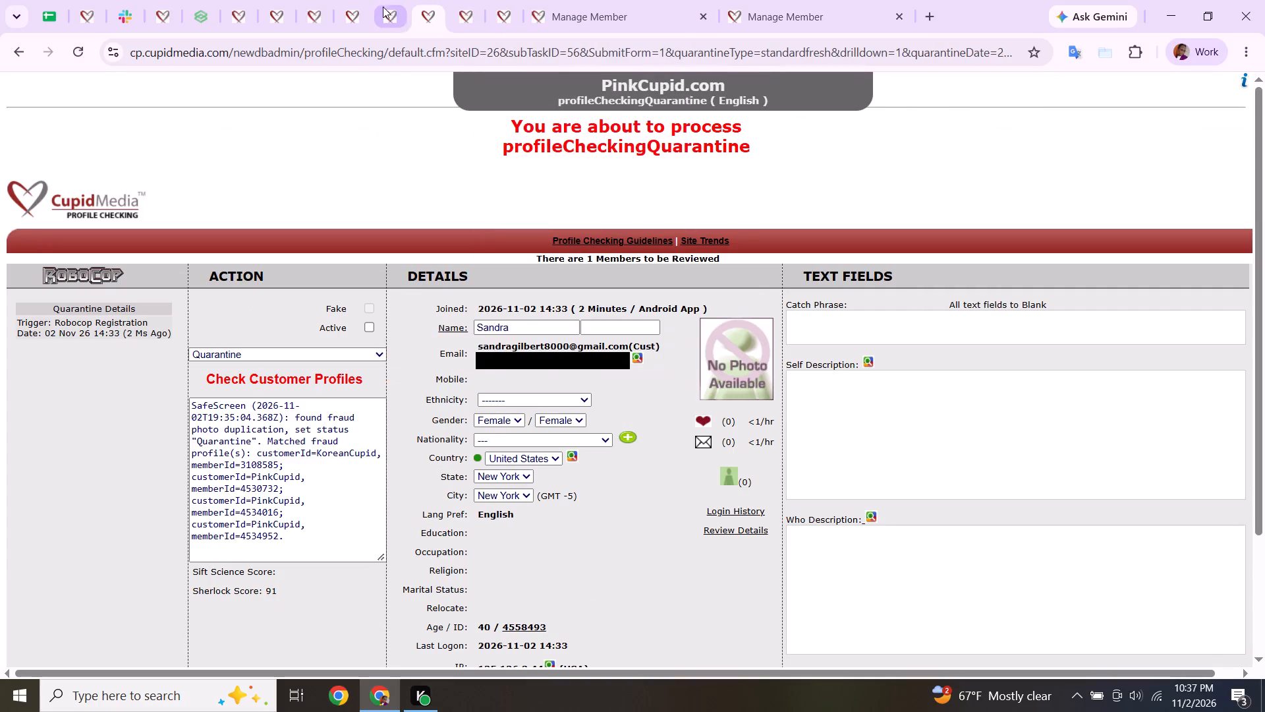
{"action": "left_click", "coordinate": [383, 7]}
{"action": "left_click", "coordinate": [351, 11]}
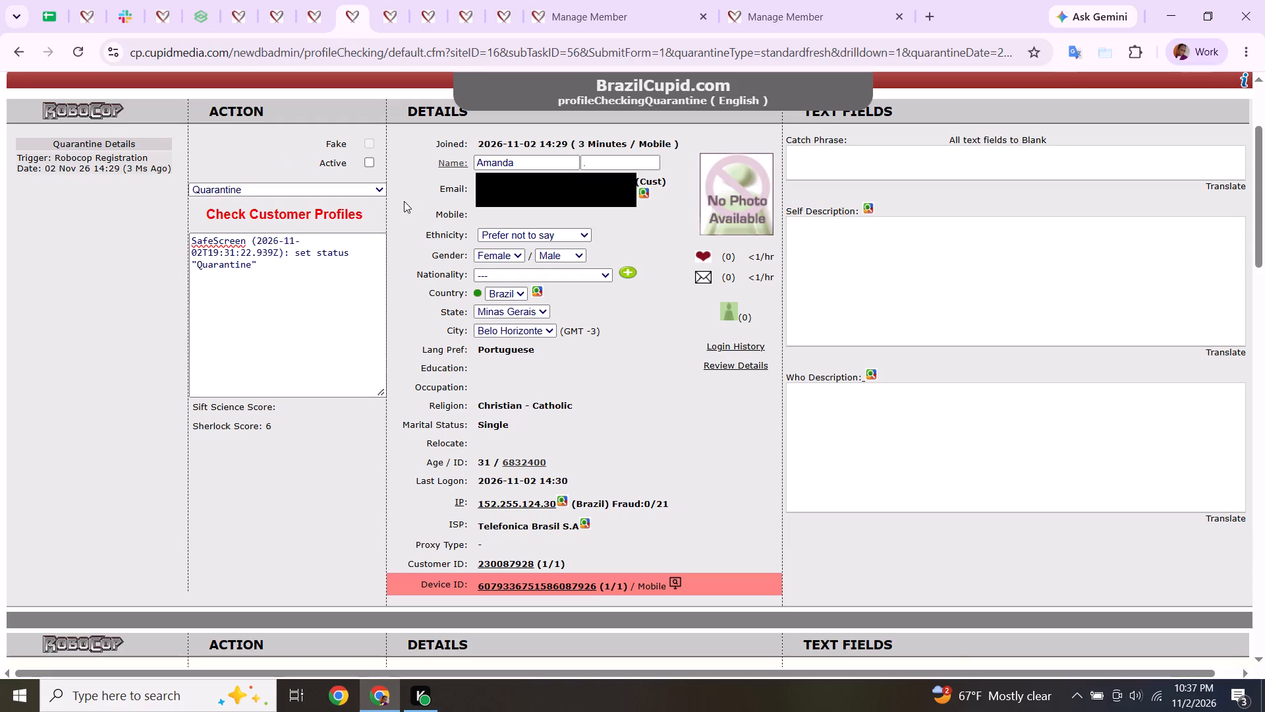
{"action": "left_click", "coordinate": [371, 160]}
Open Richard's full profile from the BrazilCupid queue, close the other member profiles, and examine his device matches, photo and profile details.
{"action": "scroll", "coordinate": [464, 320], "scroll_direction": "down", "scroll_amount": 6}
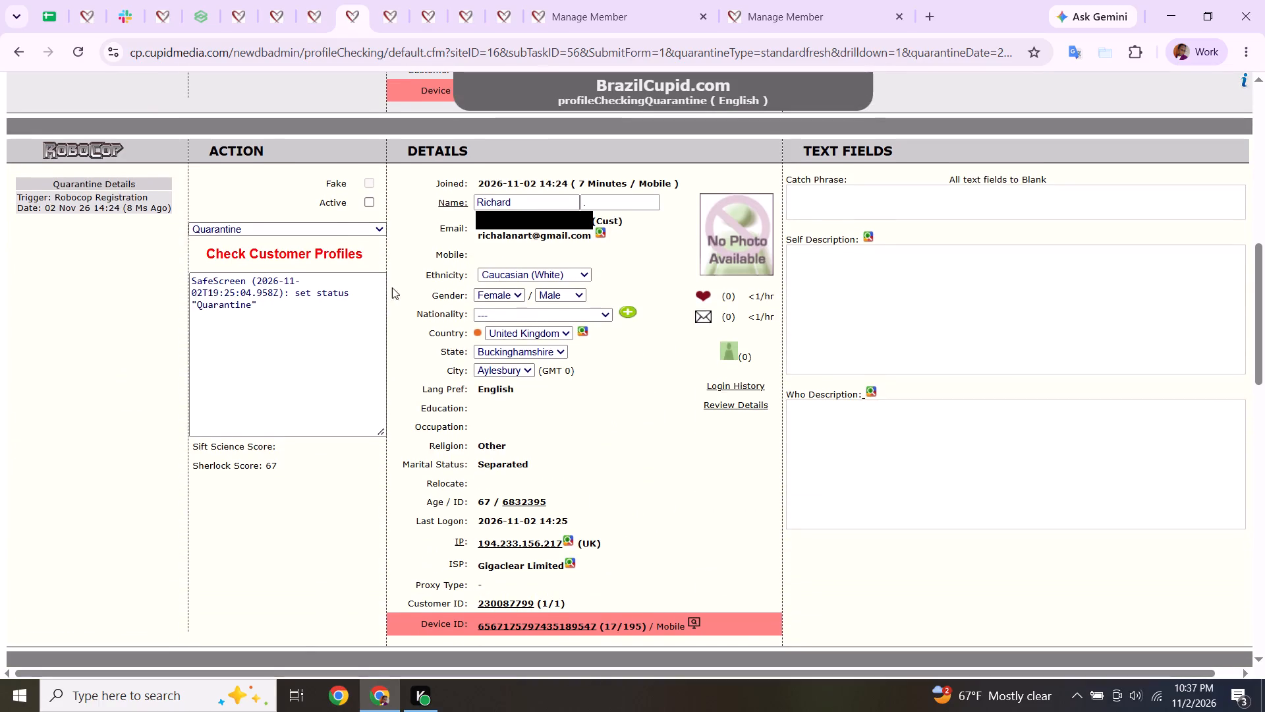
{"action": "left_click", "coordinate": [450, 200]}
{"action": "left_click", "coordinate": [750, 0]}
{"action": "left_click", "coordinate": [809, 15]}
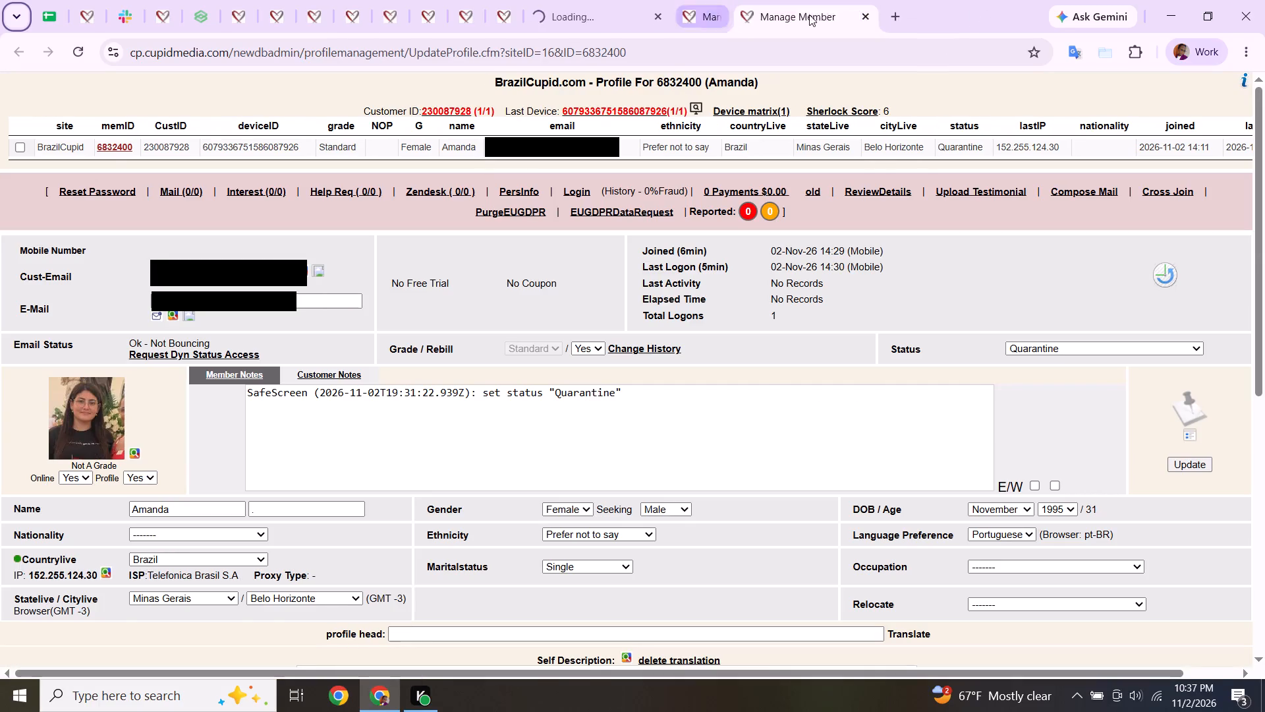
{"action": "left_click", "coordinate": [809, 15]}
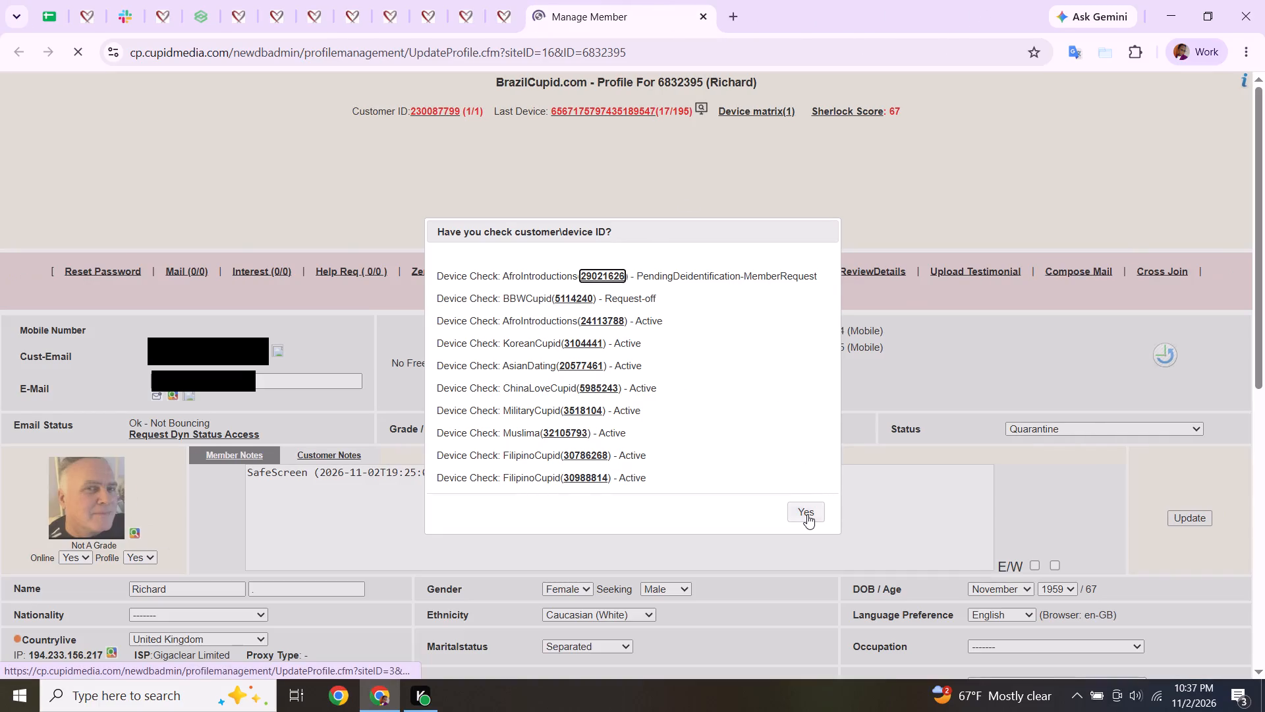
{"action": "left_click", "coordinate": [804, 514]}
{"action": "scroll", "coordinate": [602, 400], "scroll_direction": "down", "scroll_amount": 3}
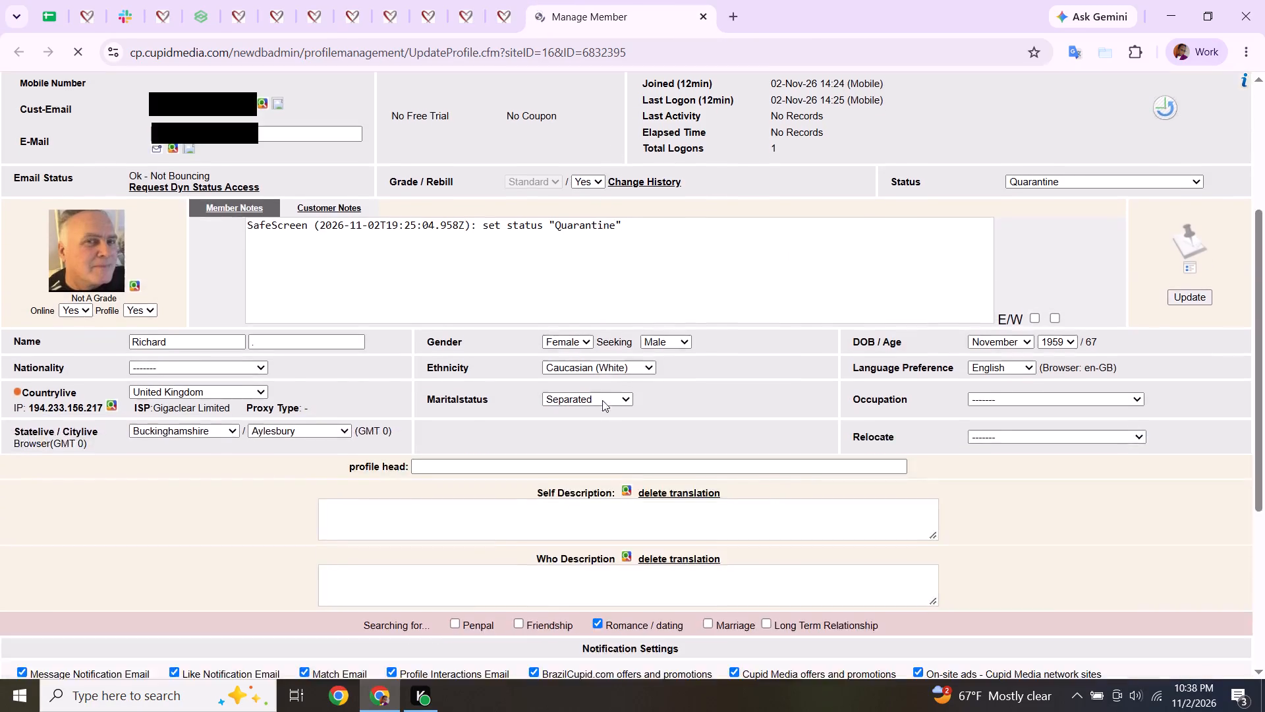
{"action": "scroll", "coordinate": [562, 323], "scroll_direction": "up", "scroll_amount": 5}
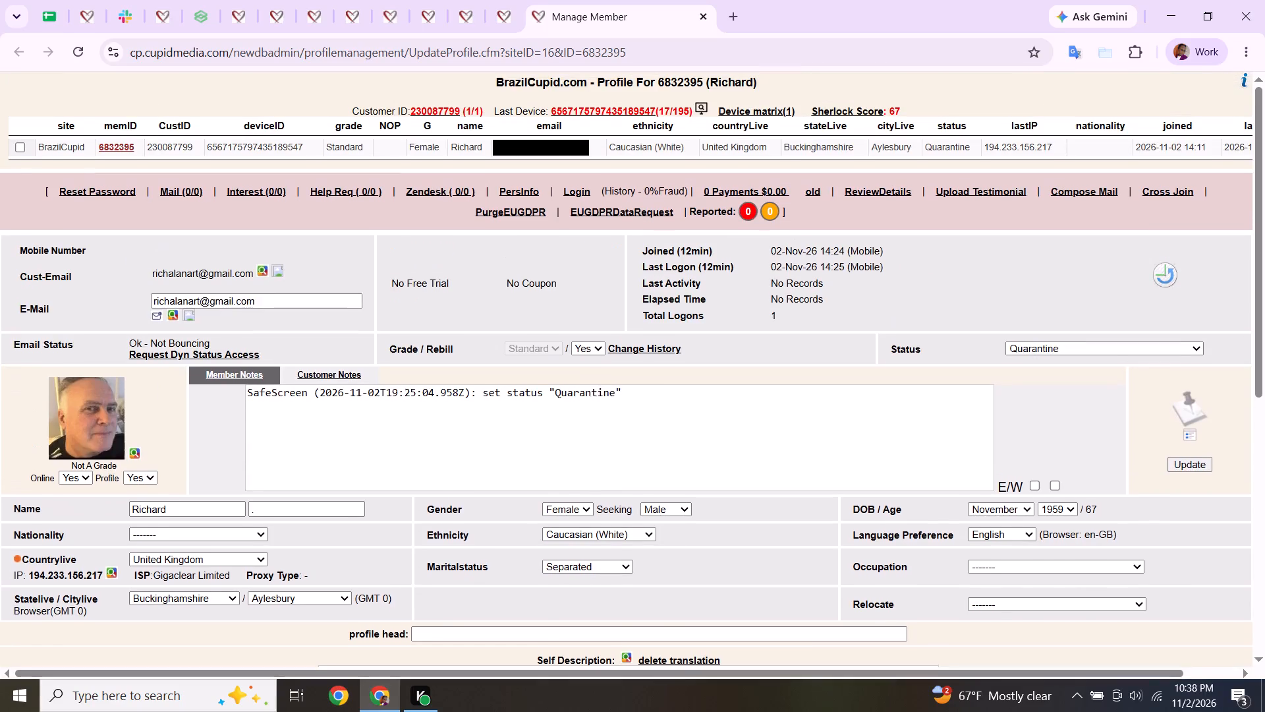
{"action": "scroll", "coordinate": [669, 178], "scroll_direction": "down", "scroll_amount": 5}
Set Richard's gender to Male seeking Female on his BrazilCupid profile.
{"action": "scroll", "coordinate": [629, 190], "scroll_direction": "up", "scroll_amount": 4}
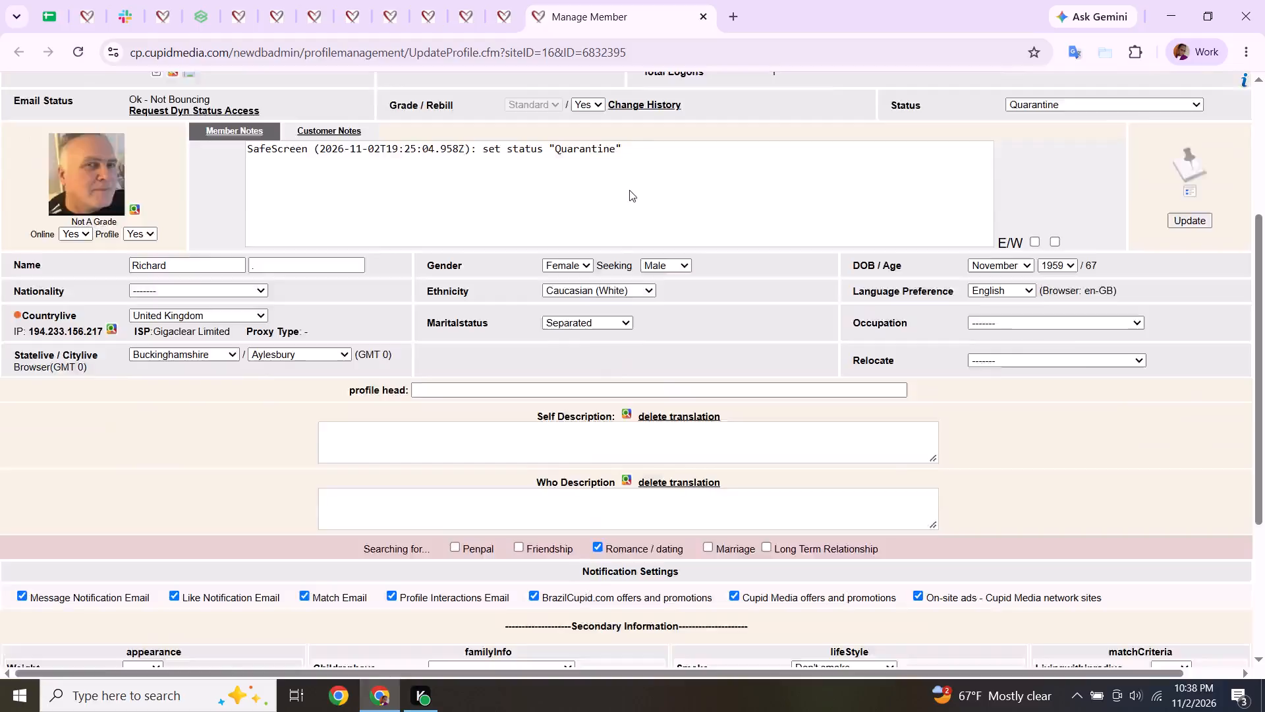
{"action": "left_click", "coordinate": [588, 426]}
{"action": "left_click", "coordinate": [578, 455]}
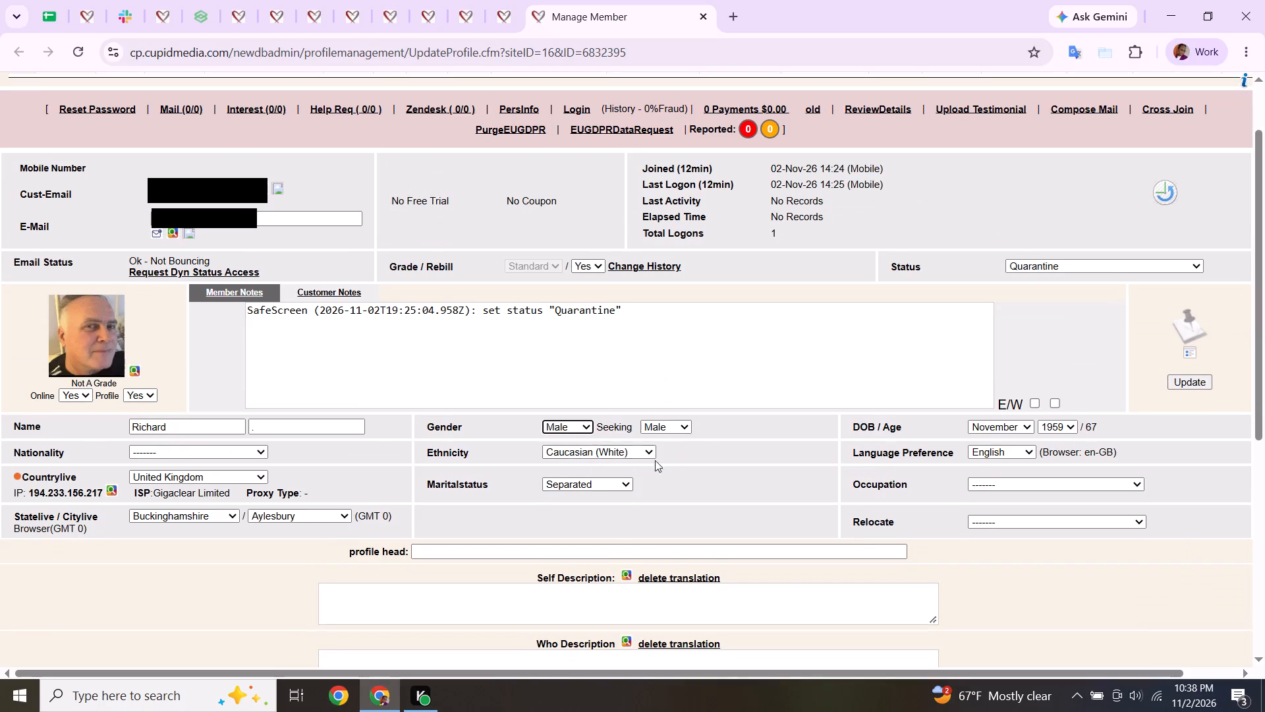
{"action": "left_click", "coordinate": [661, 428]}
{"action": "left_click", "coordinate": [667, 487]}
Add "gender corrected" to Richard's member notes and update his profile.
{"action": "left_click", "coordinate": [665, 316]}
{"action": "key", "text": "Return"}
{"action": "key", "text": "Return"}
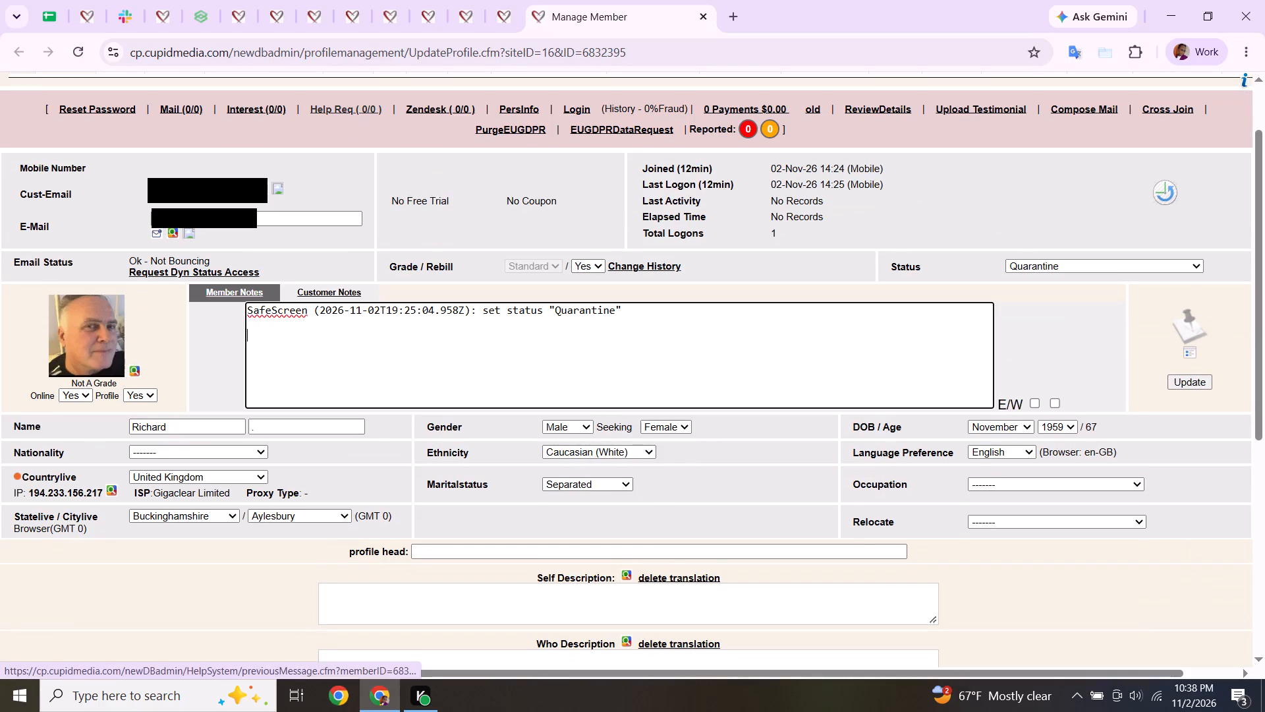
{"action": "type", "text": "gende"}
{"action": "key", "text": "r"}
{"action": "key", "text": "space"}
{"action": "type", "text": "corrected"}
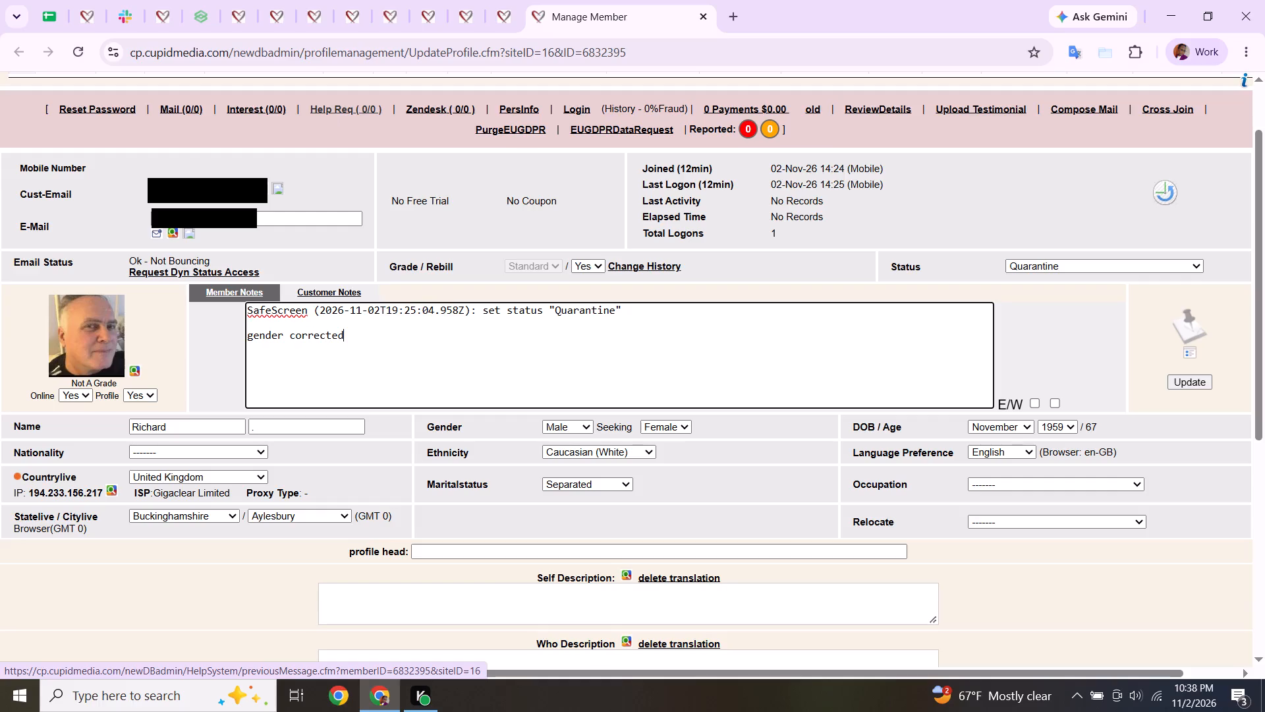
{"action": "left_click", "coordinate": [1183, 380]}
{"action": "scroll", "coordinate": [721, 236], "scroll_direction": "up", "scroll_amount": 5}
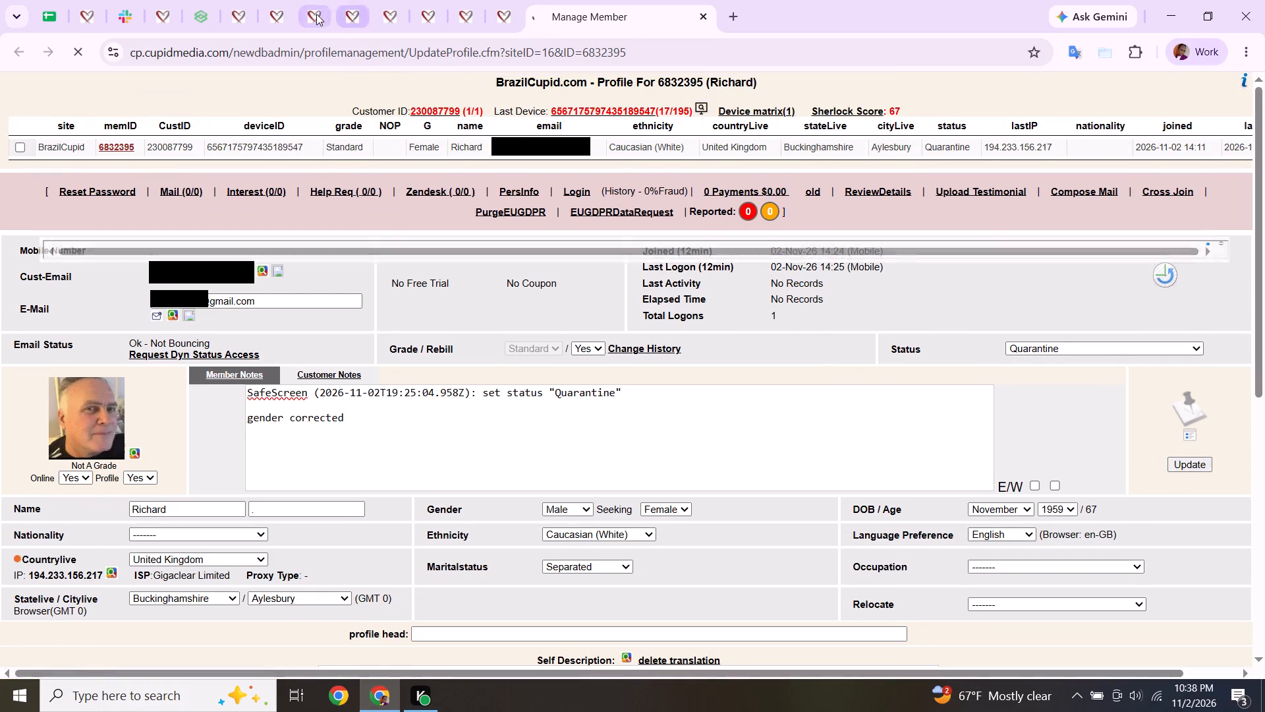
Mark Richard and the Mozambique member as Active in the BrazilCupid quarantine queue.
{"action": "left_click", "coordinate": [315, 14]}
{"action": "left_click", "coordinate": [357, 2]}
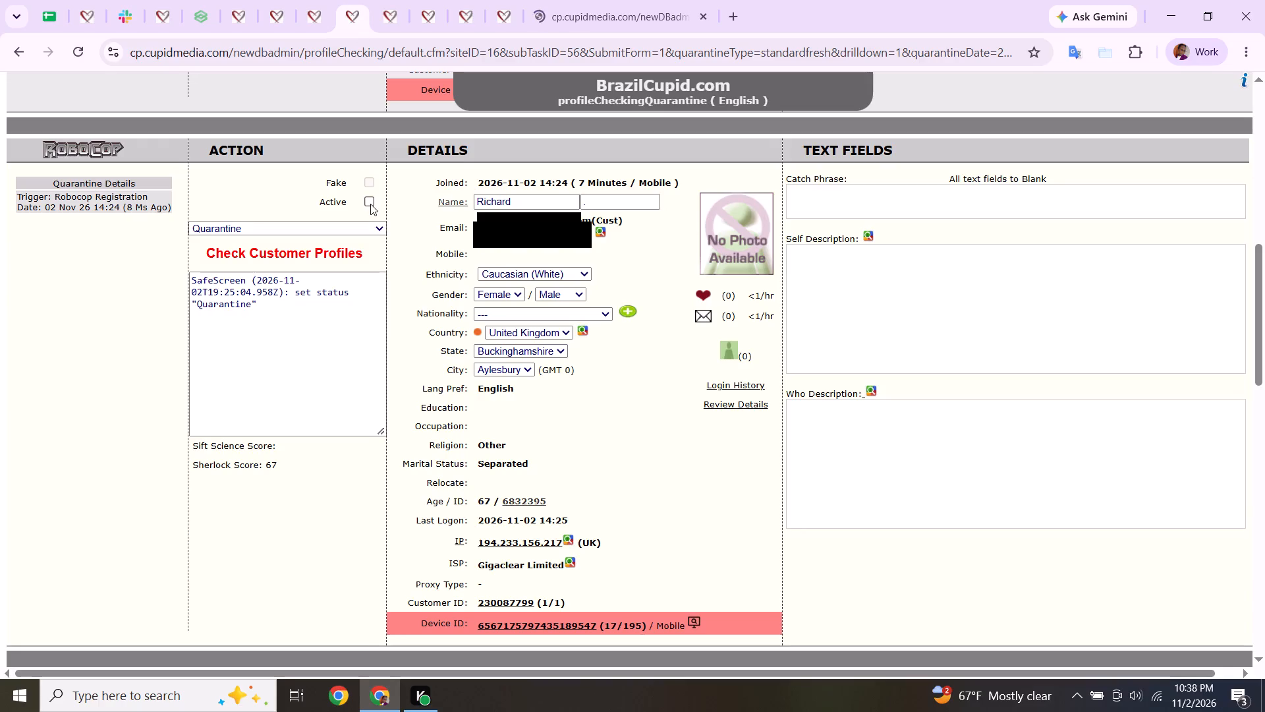
{"action": "left_click", "coordinate": [370, 201]}
{"action": "scroll", "coordinate": [549, 264], "scroll_direction": "down", "scroll_amount": 6}
{"action": "scroll", "coordinate": [589, 377], "scroll_direction": "down", "scroll_amount": 1}
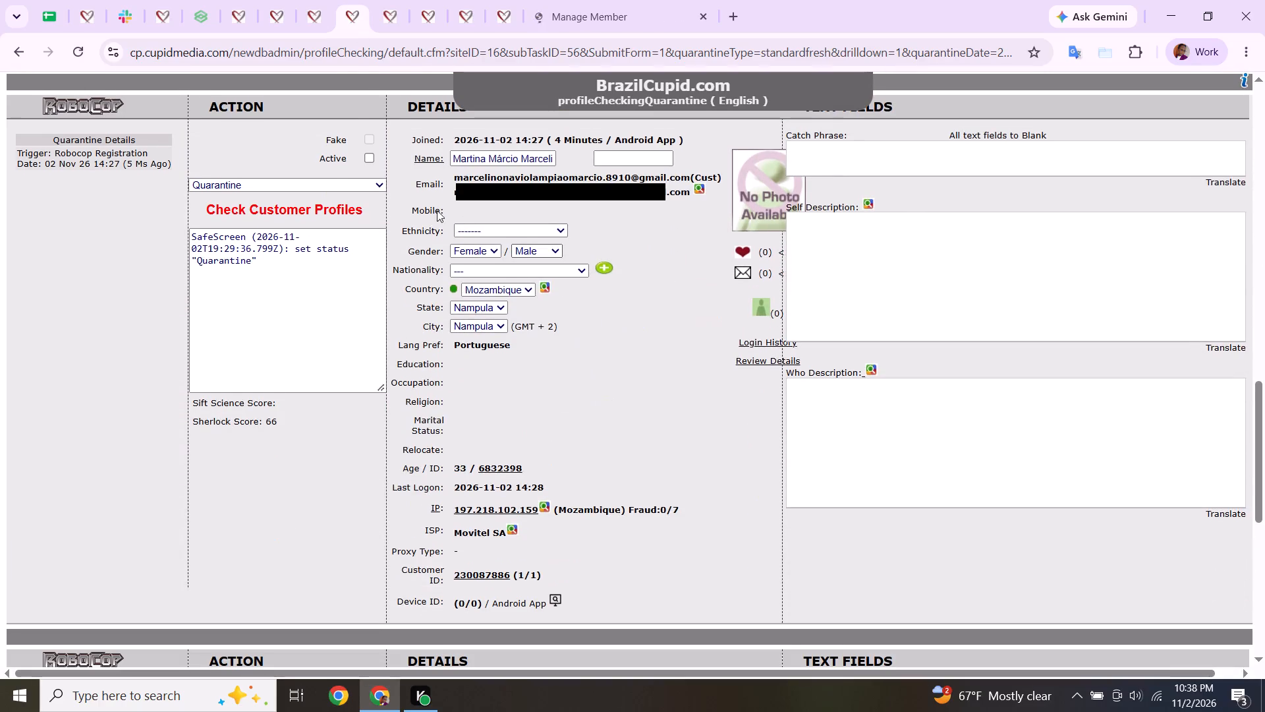
{"action": "left_click", "coordinate": [366, 157]}
Add the note "scammer email format" to Kelly's entry in the BrazilCupid queue and copy the note text.
{"action": "scroll", "coordinate": [474, 275], "scroll_direction": "down", "scroll_amount": 8}
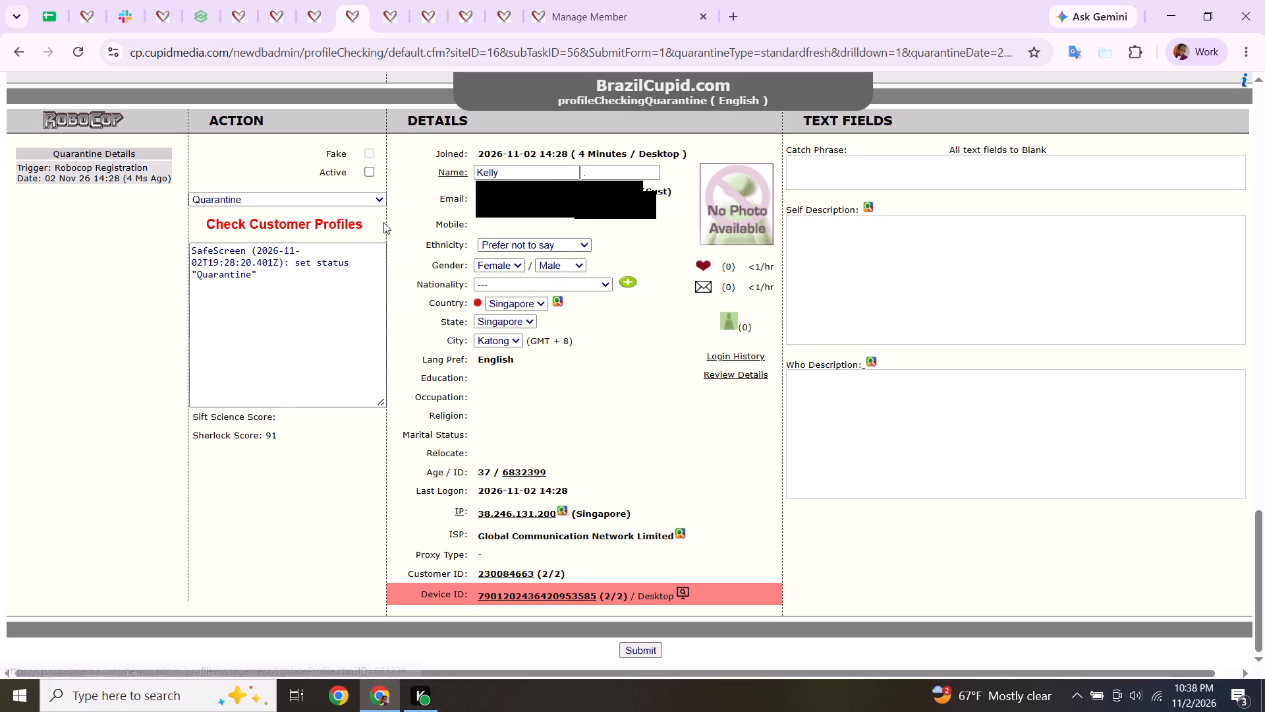
{"action": "left_click", "coordinate": [312, 307]}
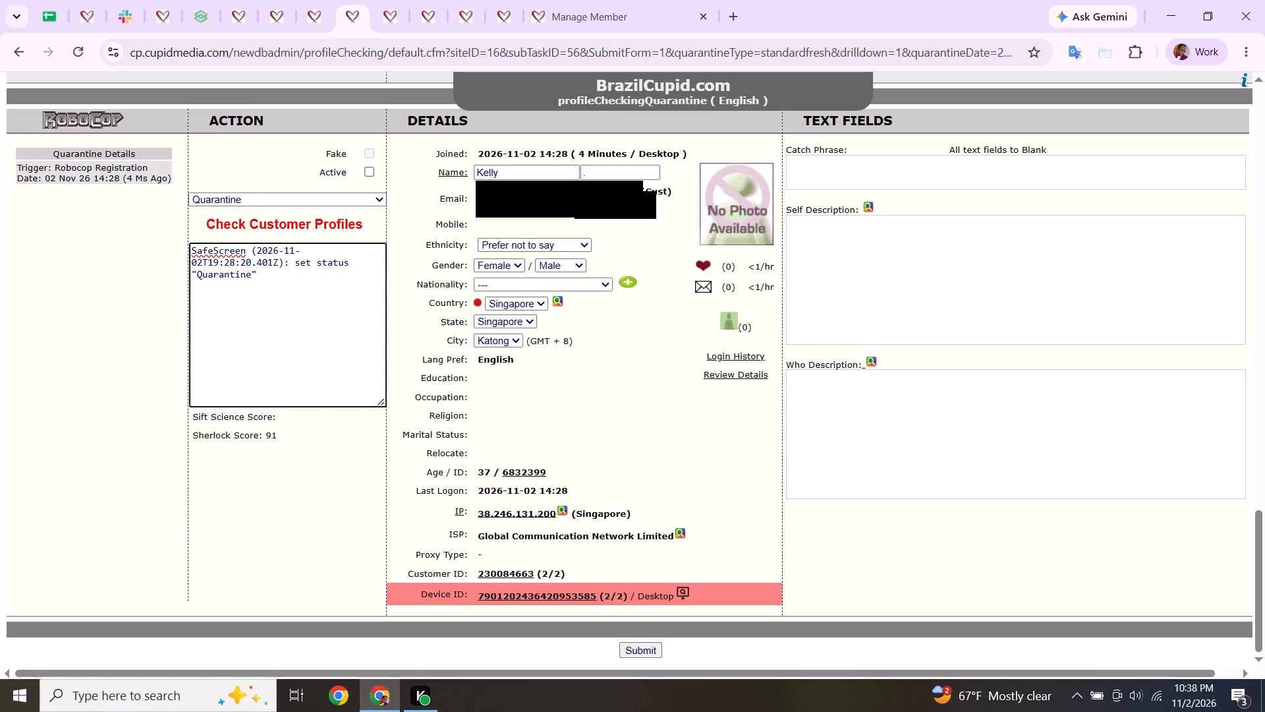
{"action": "key", "text": "Return"}
{"action": "key", "text": "Return"}
{"action": "type", "text": "scammer ema"}
{"action": "type", "text": "i"}
{"action": "key", "text": "space"}
{"action": "key", "text": "BackSpace"}
{"action": "type", "text": "l for"}
{"action": "type", "text": "mat"}
{"action": "key", "text": "space"}
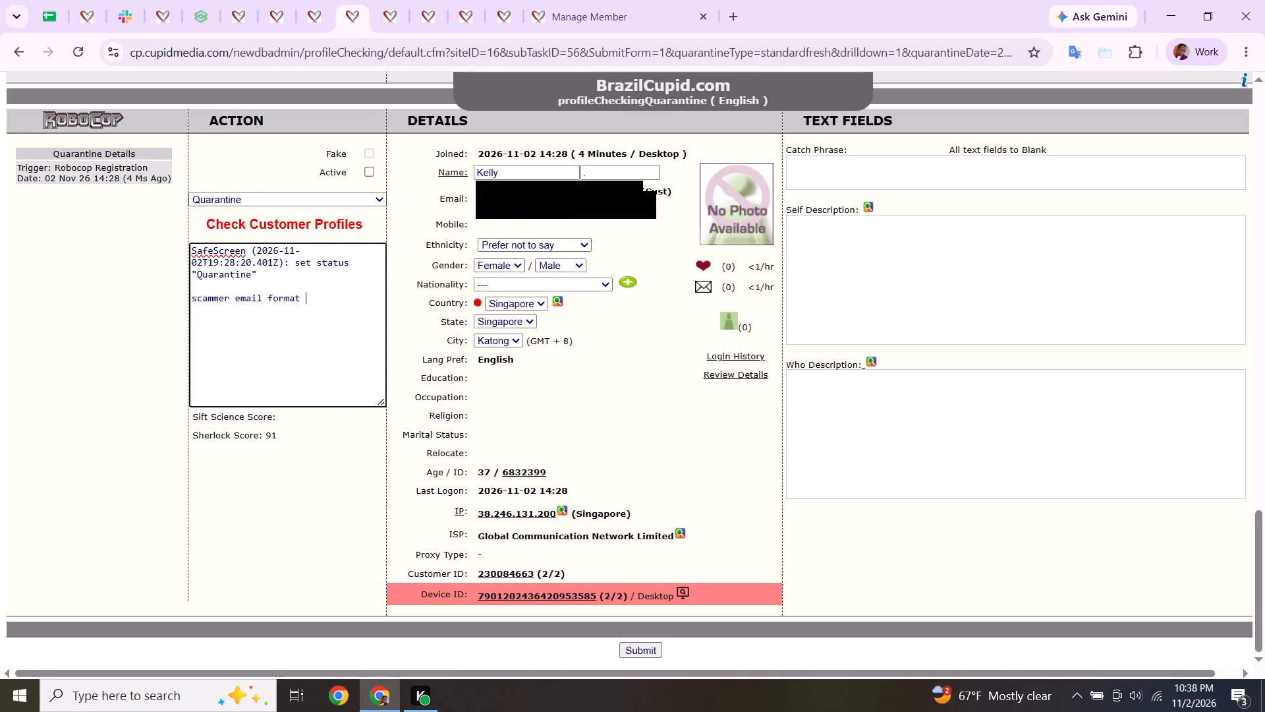
{"action": "triple_click", "coordinate": [256, 301]}
{"action": "right_click", "coordinate": [260, 299]}
{"action": "left_click", "coordinate": [317, 301]}
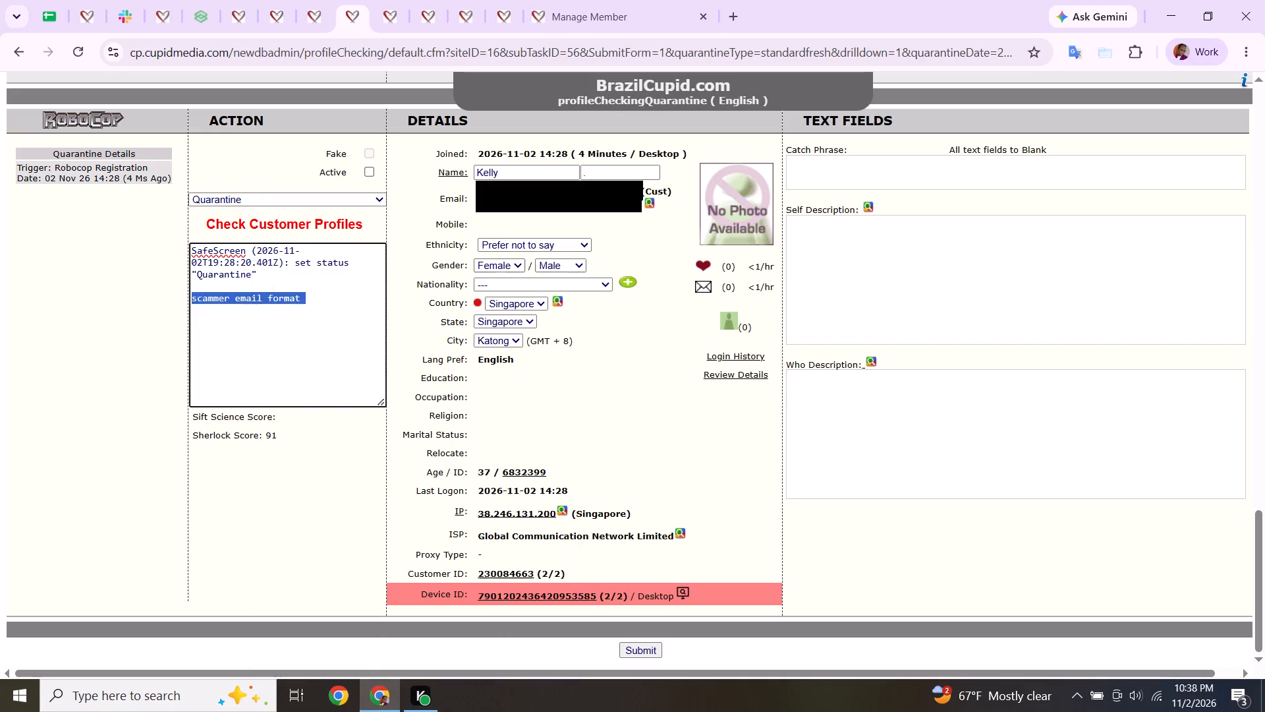
{"action": "left_click", "coordinate": [325, 335]}
Submit the reviewed BrazilCupid quarantine queue.
{"action": "scroll", "coordinate": [459, 481], "scroll_direction": "down", "scroll_amount": 3}
{"action": "left_click", "coordinate": [646, 645]}
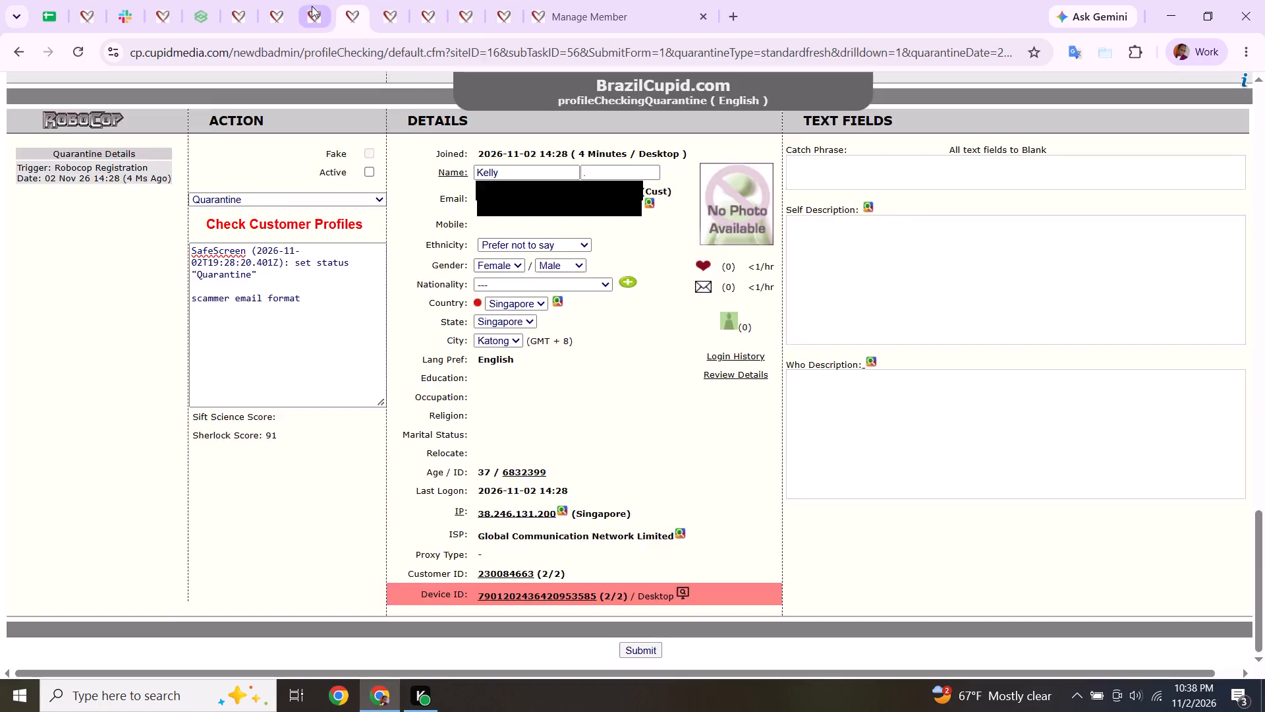
Reload the site 44 quarantine queue to check for new members, allowing the form resubmission.
{"action": "left_click", "coordinate": [312, 6]}
{"action": "left_click", "coordinate": [79, 51]}
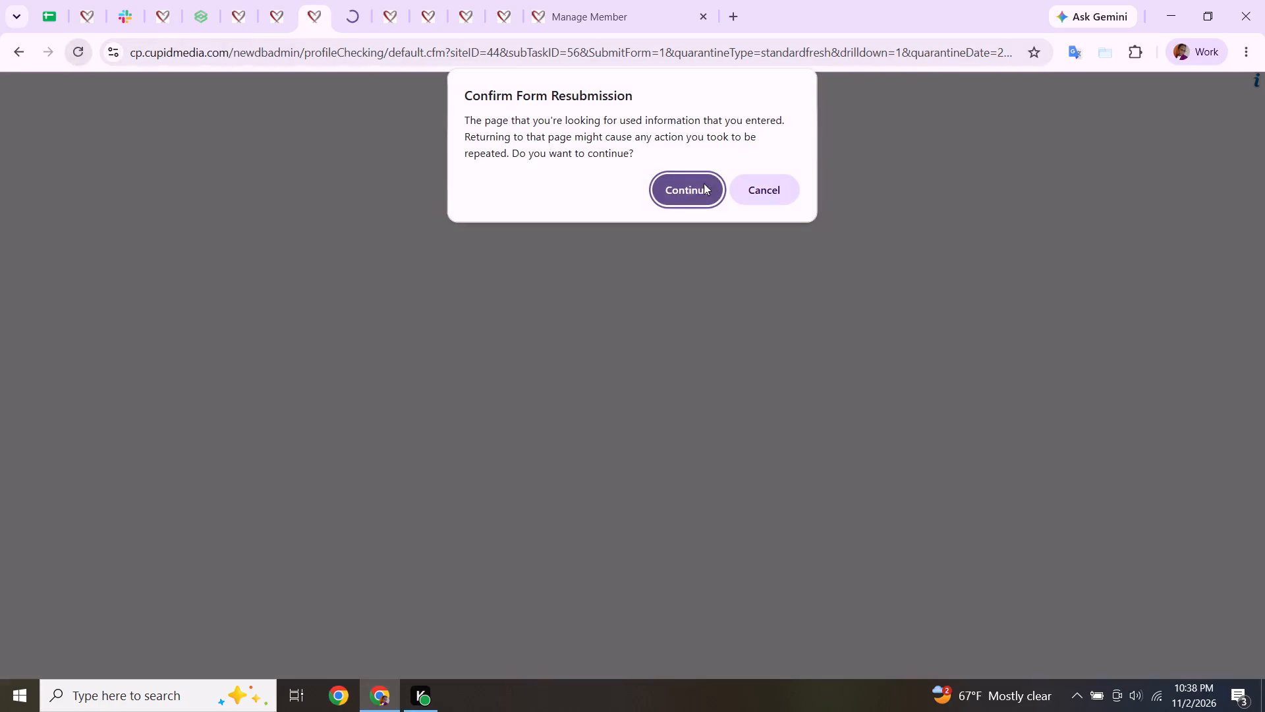
{"action": "left_click", "coordinate": [710, 183]}
Add the copied "scammer email format" note to Ana's entry in the KoreanCupid quarantine queue.
{"action": "left_click", "coordinate": [275, 11]}
{"action": "scroll", "coordinate": [450, 237], "scroll_direction": "down", "scroll_amount": 1}
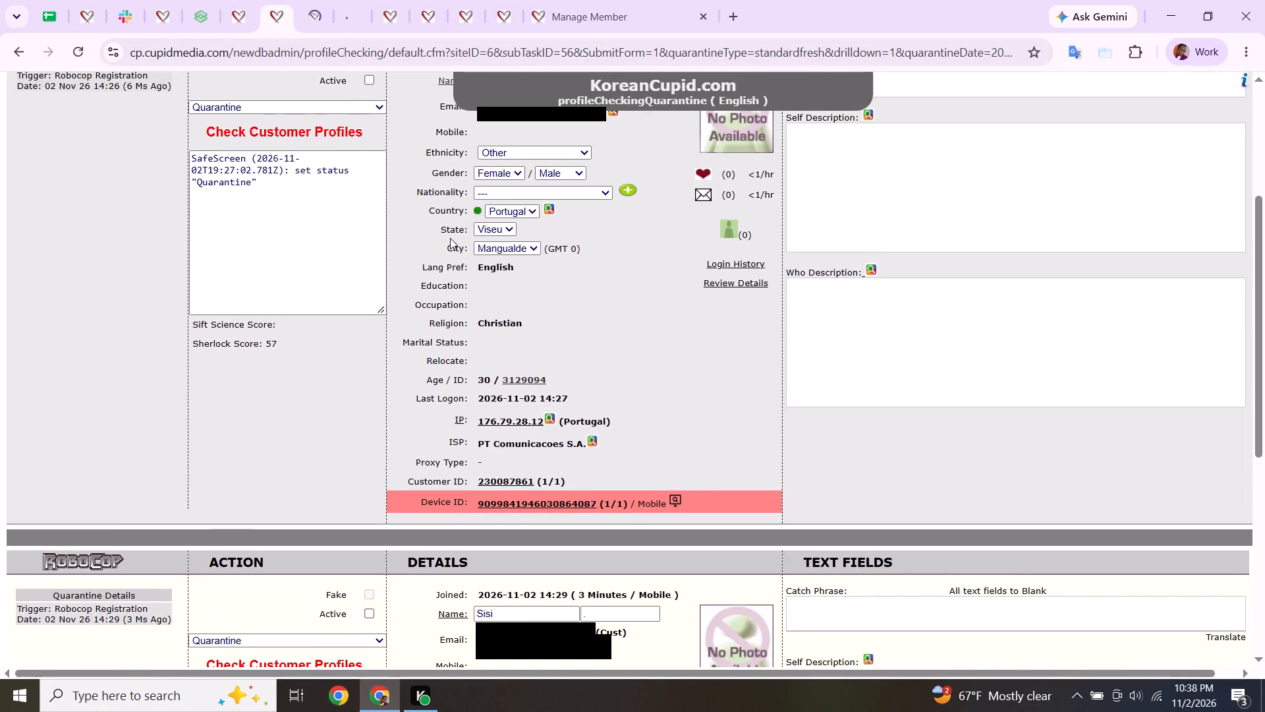
{"action": "left_click", "coordinate": [283, 211]}
{"action": "key", "text": "Return"}
{"action": "key", "text": "Return"}
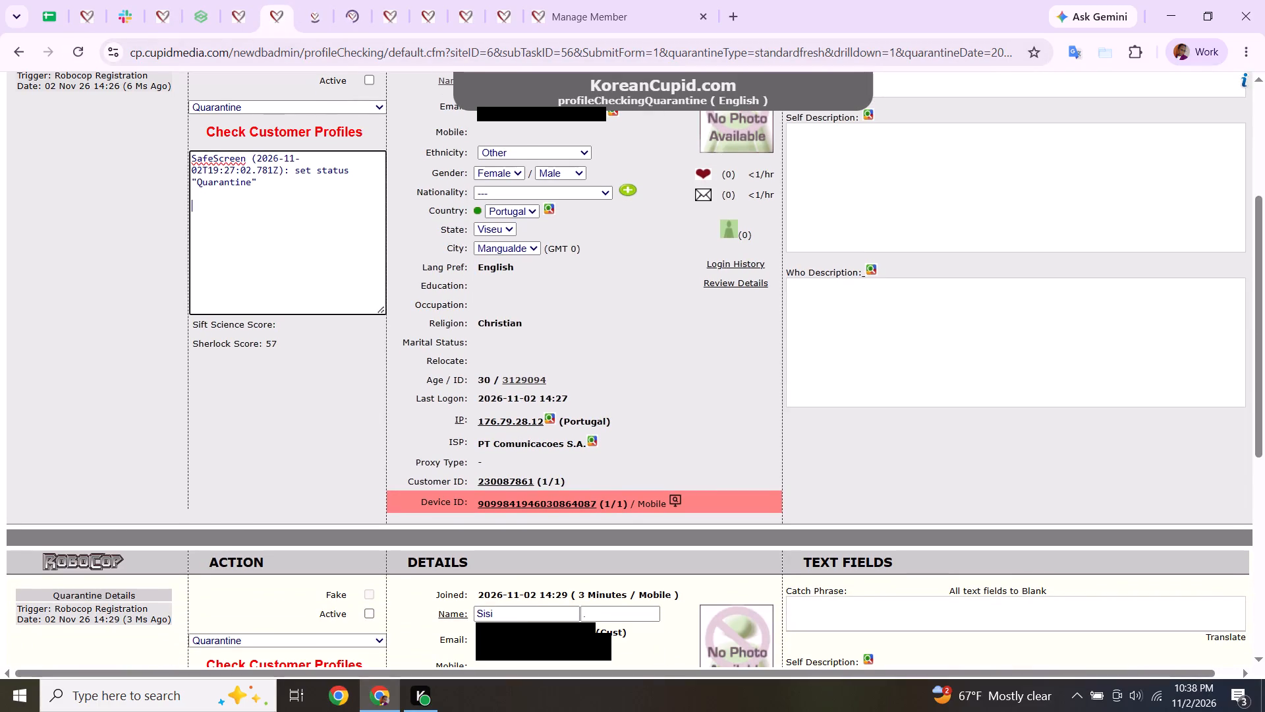
{"action": "right_click", "coordinate": [237, 234]}
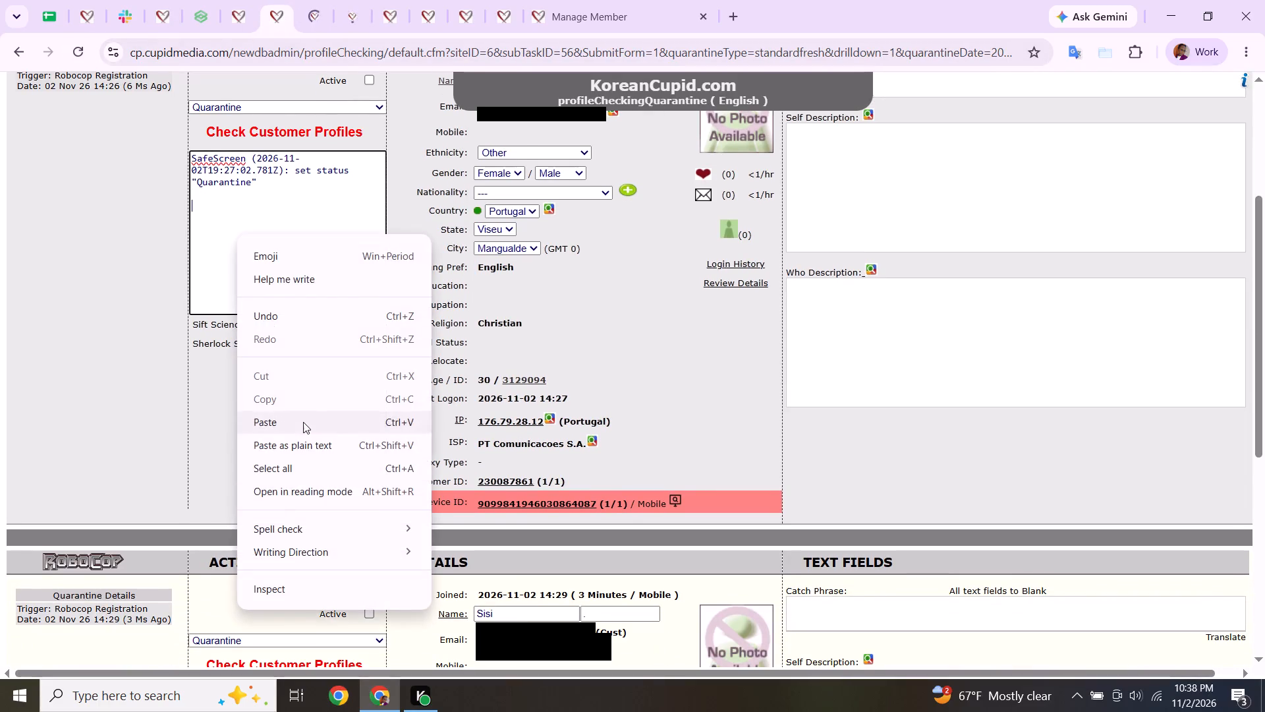
{"action": "left_click", "coordinate": [303, 421]}
Check Sisi's member profile from the KoreanCupid quarantine queue, closing the leftover profile tabs, and set her entry to Active.
{"action": "scroll", "coordinate": [489, 322], "scroll_direction": "down", "scroll_amount": 5}
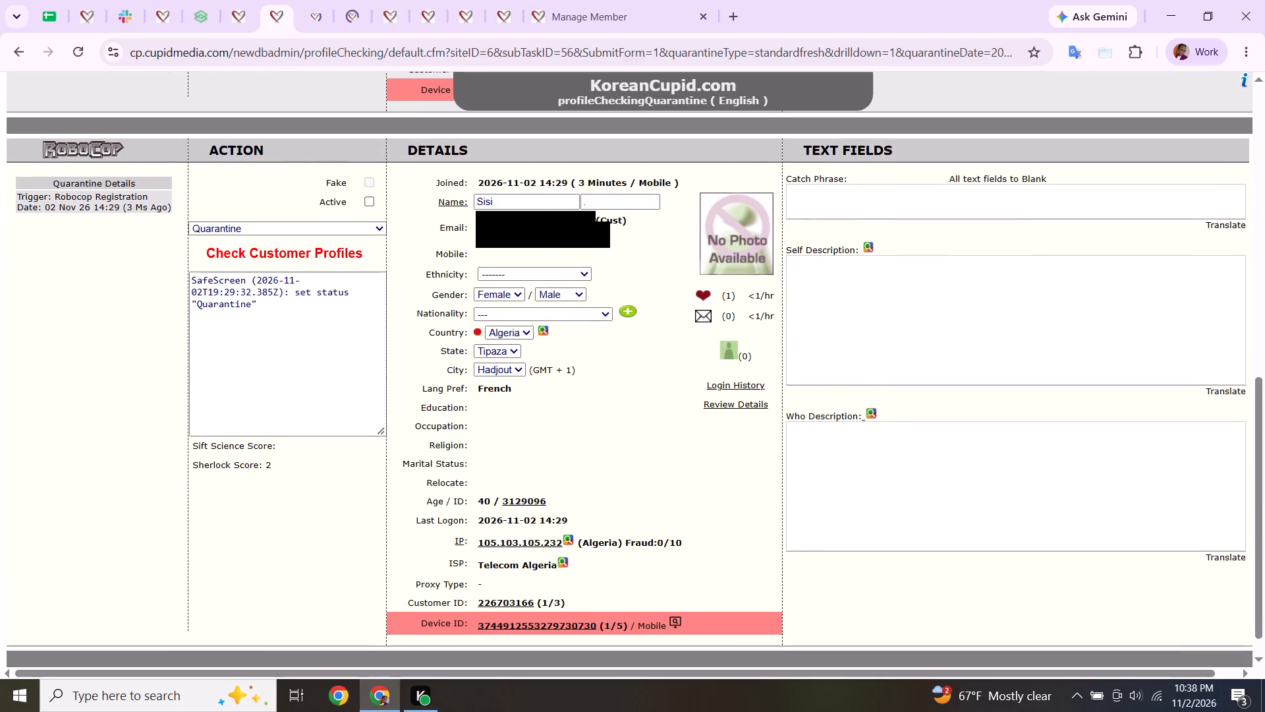
{"action": "scroll", "coordinate": [545, 249], "scroll_direction": "down", "scroll_amount": 1}
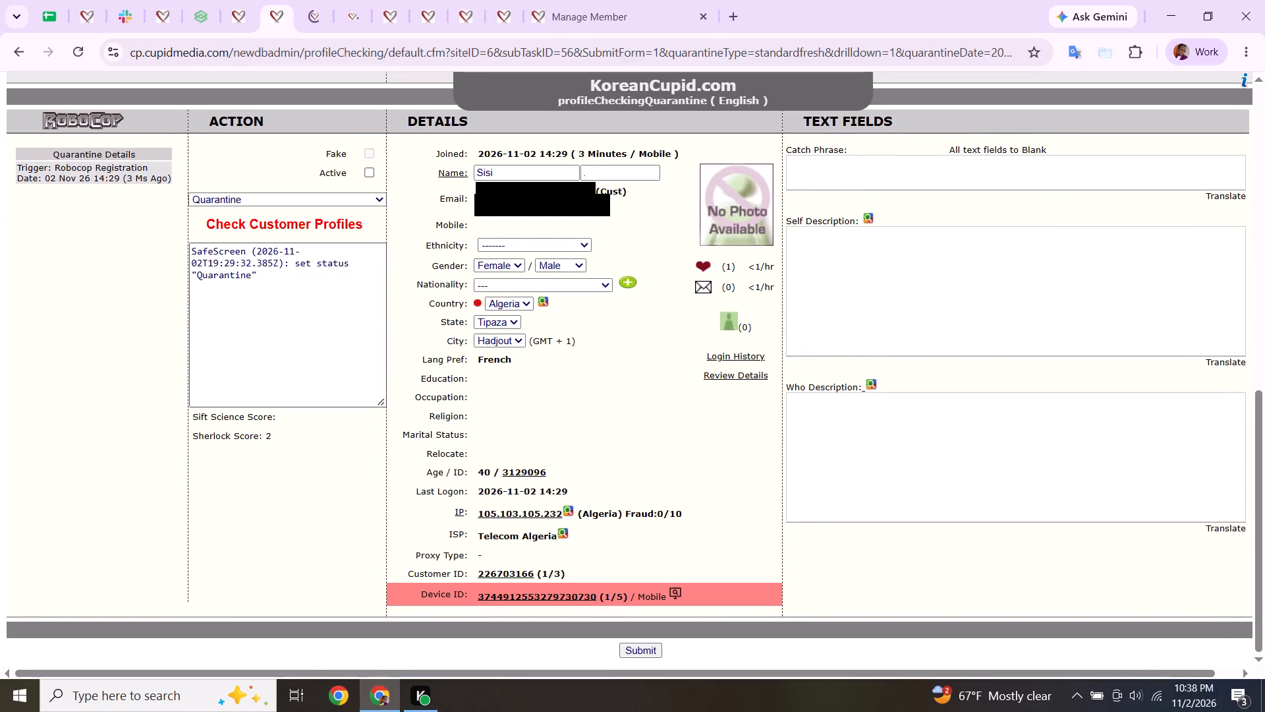
{"action": "left_click", "coordinate": [454, 170]}
{"action": "left_click", "coordinate": [815, 6]}
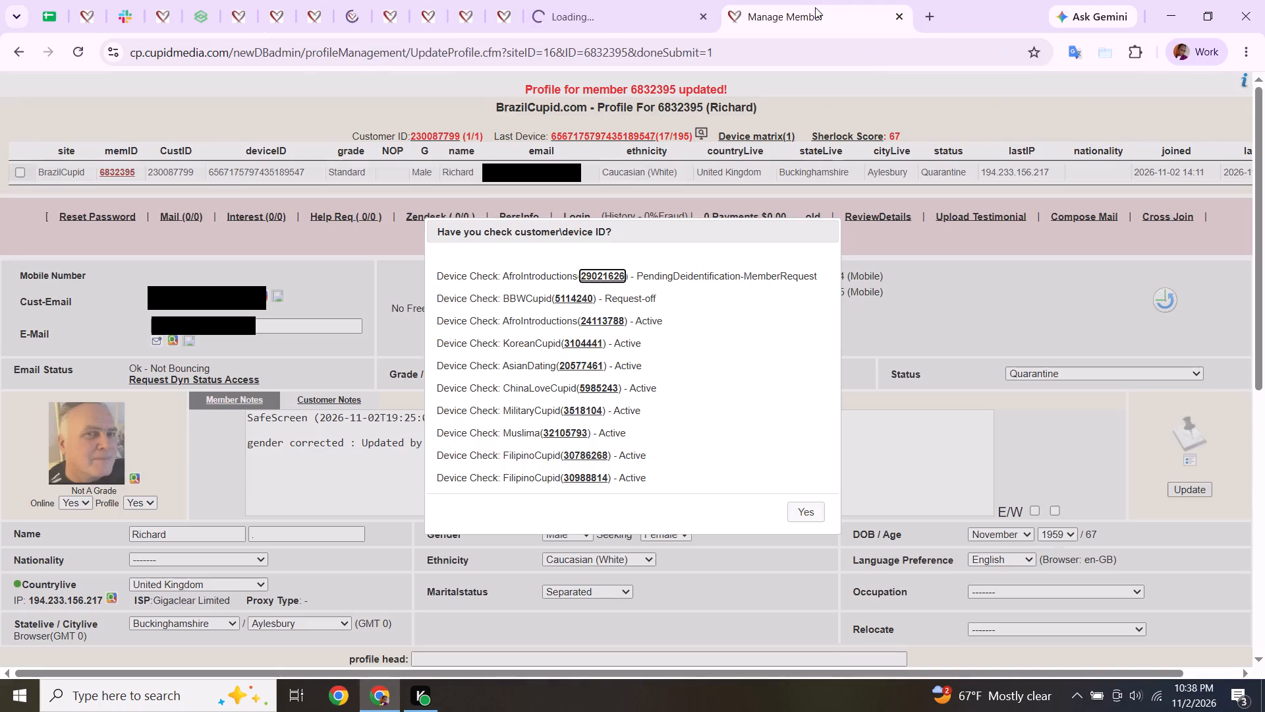
{"action": "left_click", "coordinate": [901, 18]}
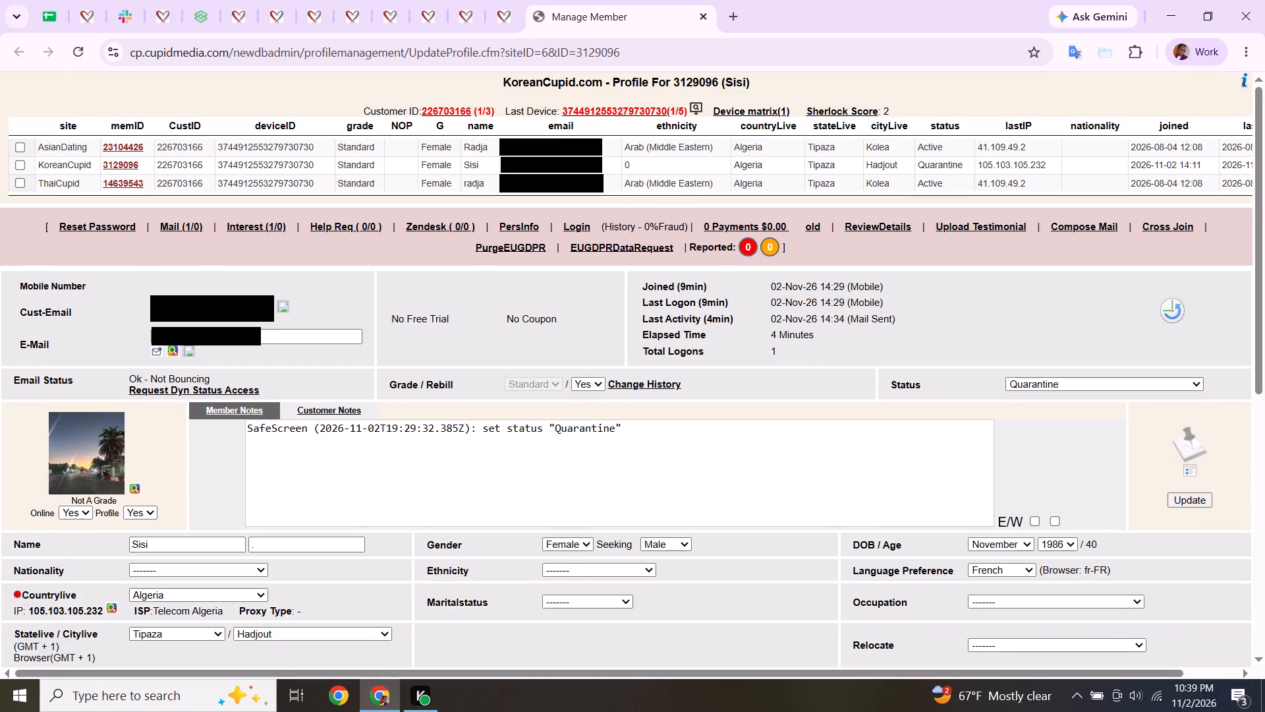
{"action": "scroll", "coordinate": [642, 426], "scroll_direction": "down", "scroll_amount": 2}
{"action": "scroll", "coordinate": [642, 426], "scroll_direction": "up", "scroll_amount": 7}
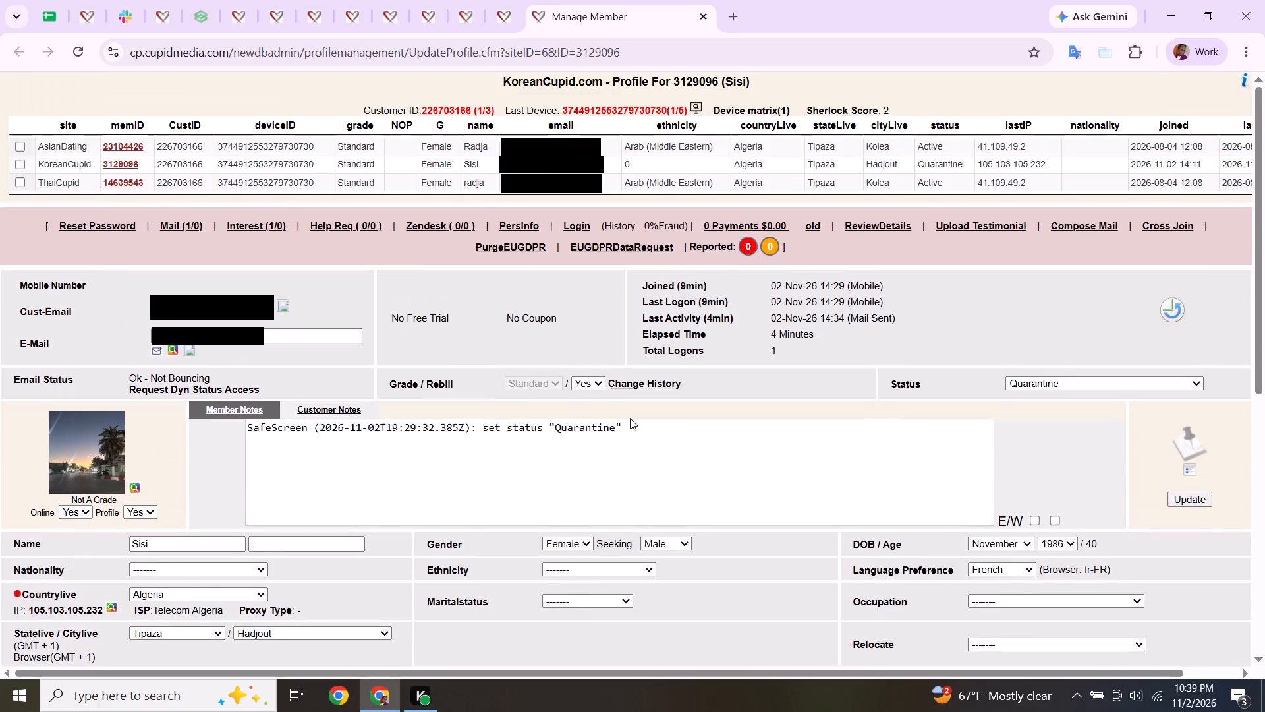
{"action": "left_click", "coordinate": [703, 16]}
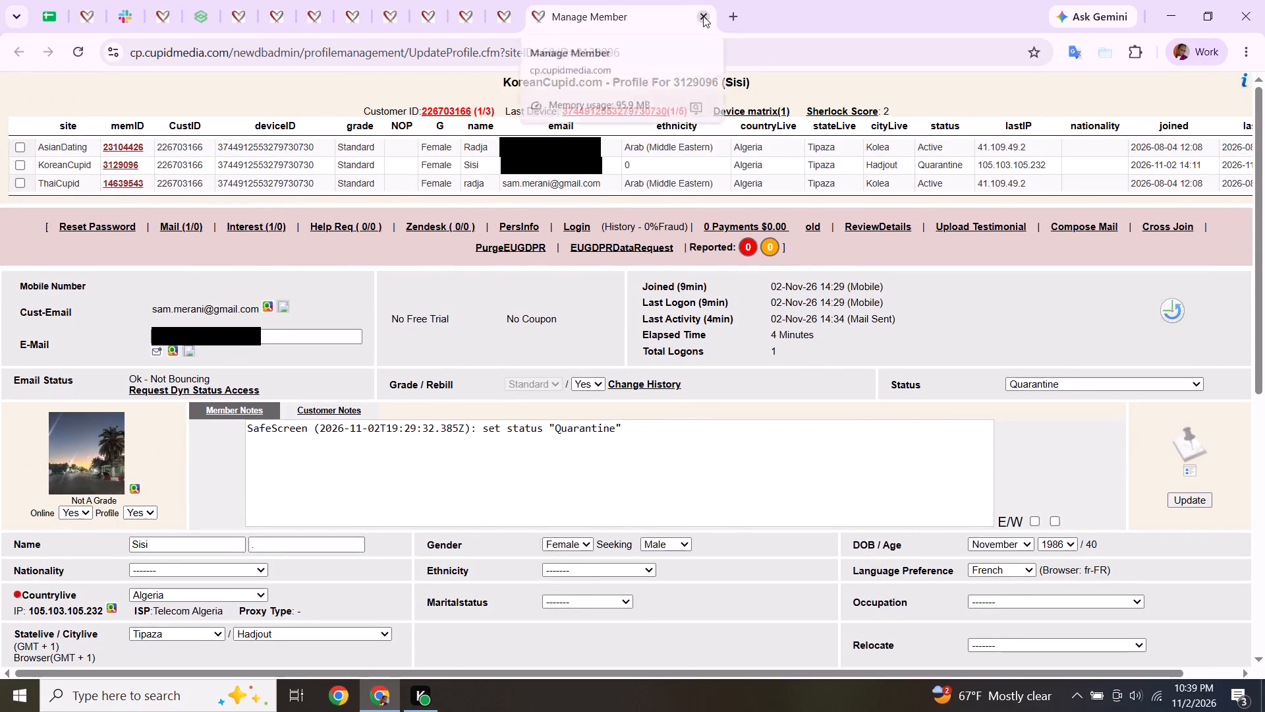
{"action": "left_click", "coordinate": [365, 173]}
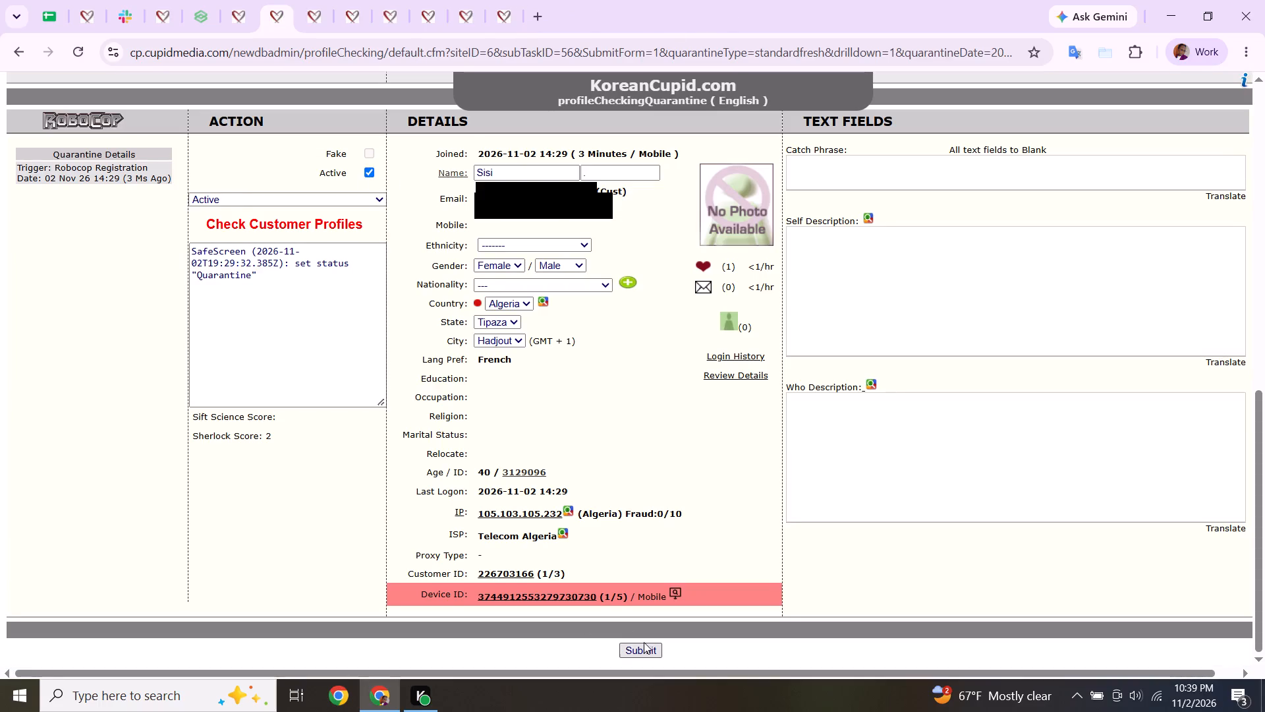
Submit the reviewed KoreanCupid quarantine queue.
{"action": "left_click", "coordinate": [646, 651]}
Reload the EliteCupid quarantine queue to check for new members, allowing the form resubmission.
{"action": "left_click", "coordinate": [235, 10]}
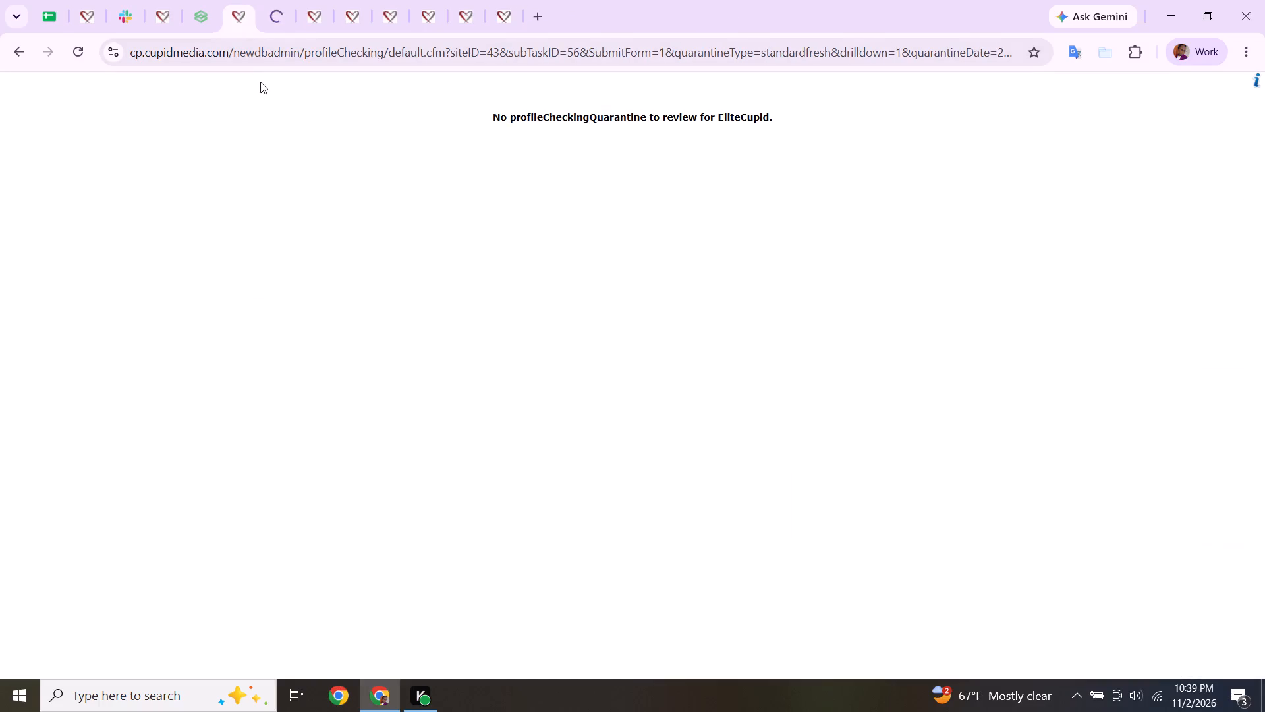
{"action": "left_click", "coordinate": [81, 51]}
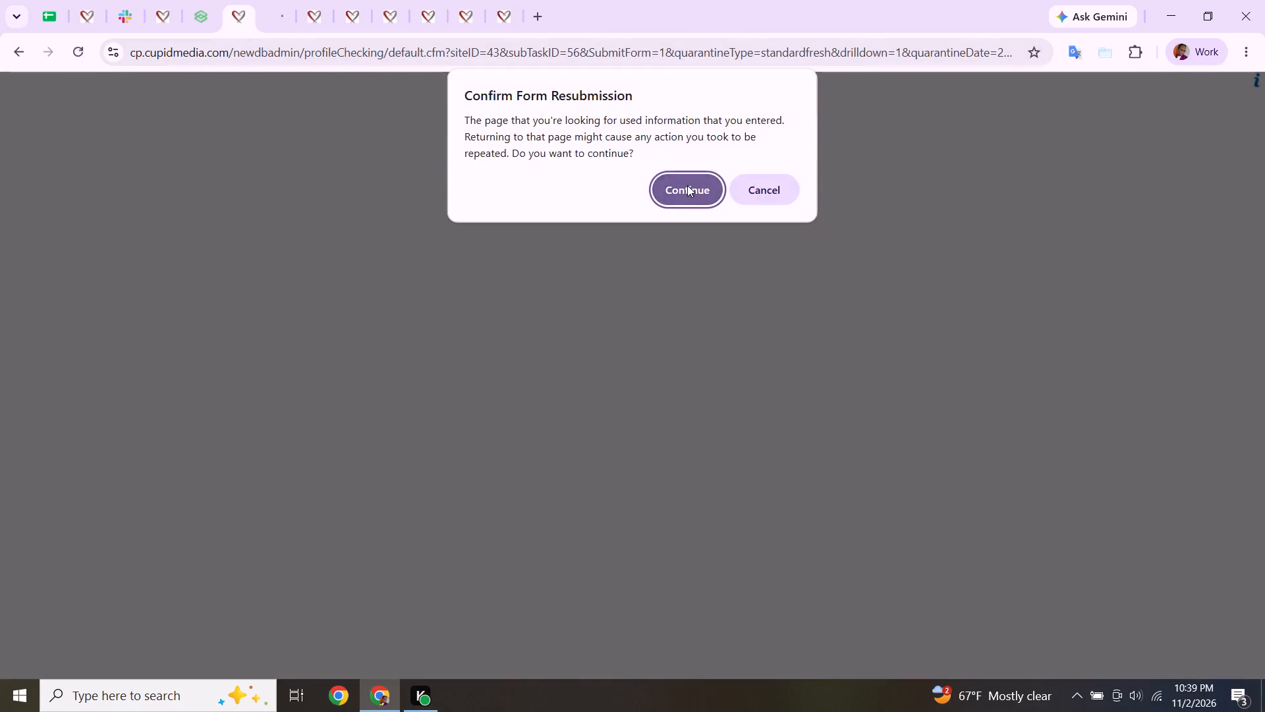
{"action": "left_click", "coordinate": [687, 185]}
Open Isla's member profile from the BrazilCupid quarantine queue, copy the link of her customer ID and close the profile.
{"action": "left_click", "coordinate": [317, 3]}
{"action": "left_click", "coordinate": [354, 6]}
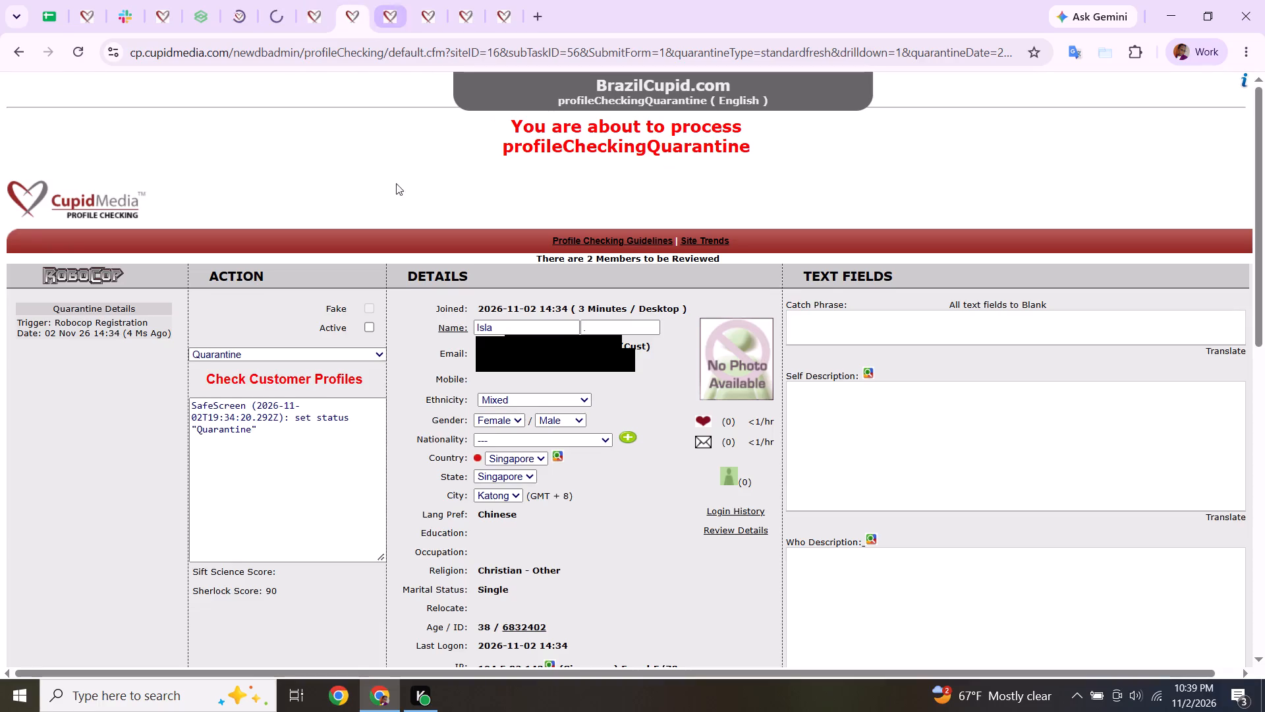
{"action": "scroll", "coordinate": [482, 318], "scroll_direction": "down", "scroll_amount": 3}
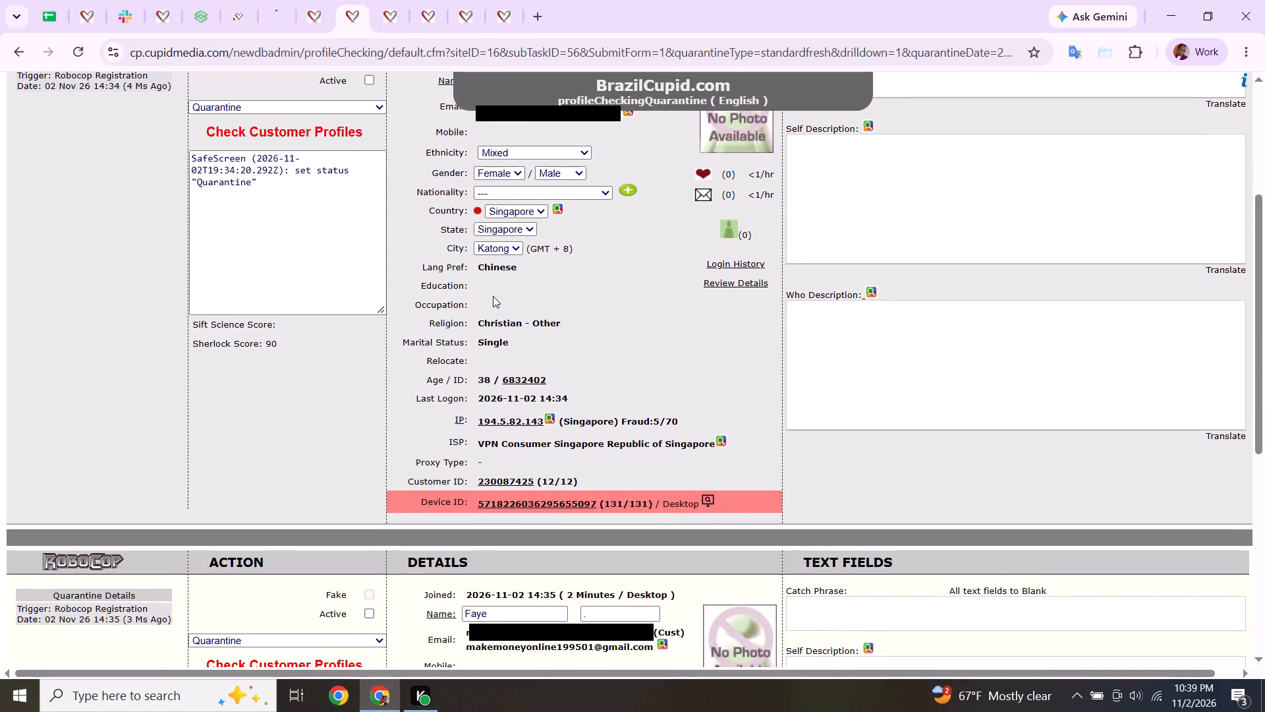
{"action": "scroll", "coordinate": [493, 296], "scroll_direction": "up", "scroll_amount": 2}
{"action": "left_click", "coordinate": [450, 242]}
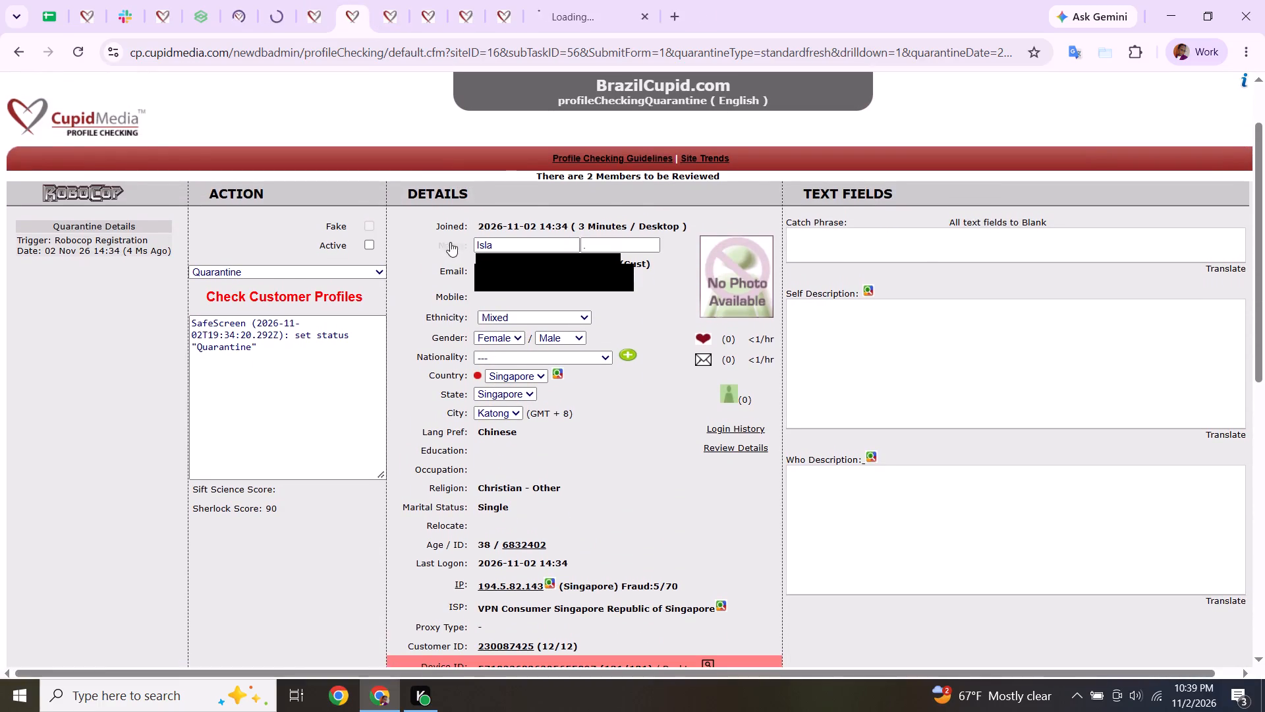
{"action": "left_click", "coordinate": [602, 2]}
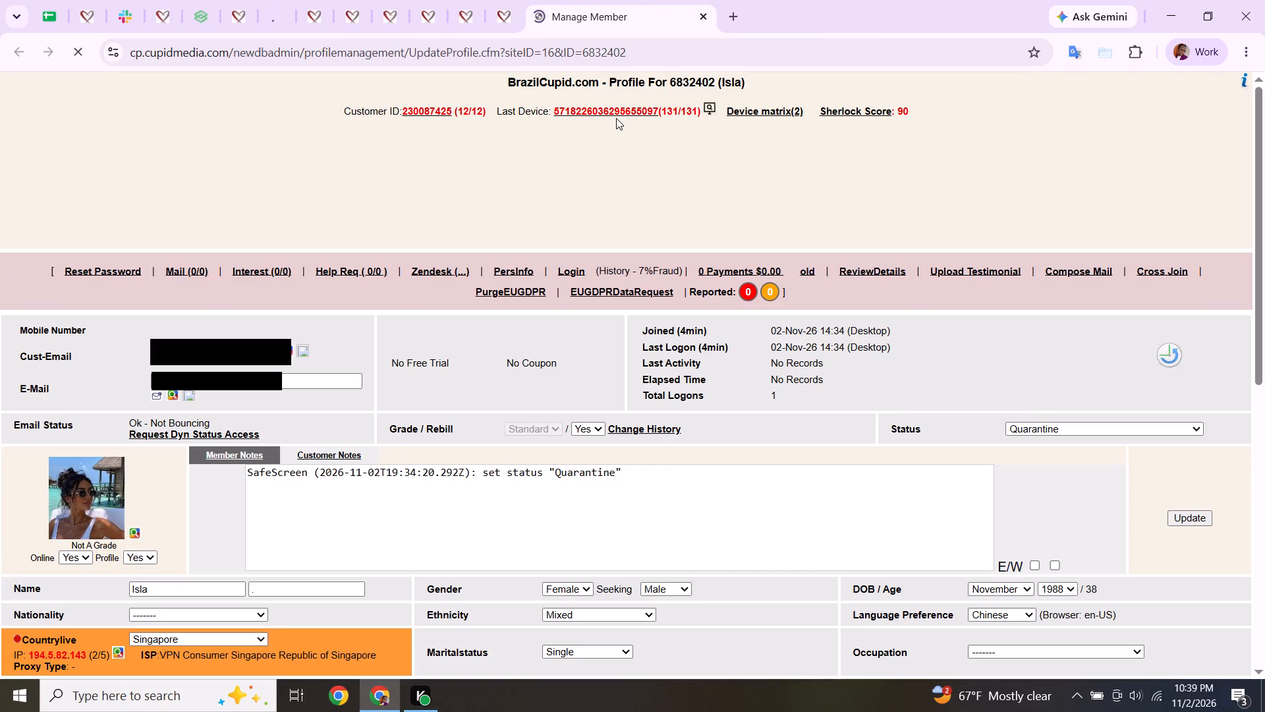
{"action": "right_click", "coordinate": [426, 108]}
{"action": "left_click", "coordinate": [490, 283]}
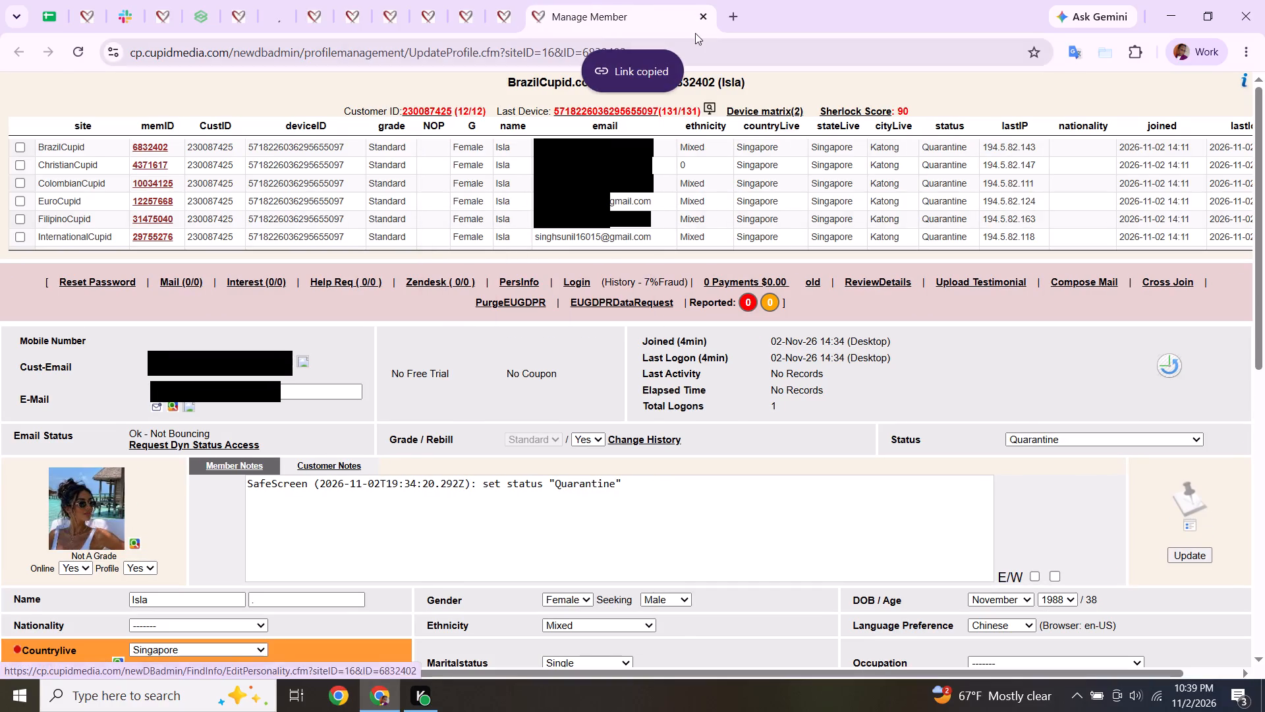
{"action": "left_click", "coordinate": [703, 16]}
Add the copied customer ID link on a new line in the notes of Isla's BrazilCupid queue entry.
{"action": "left_click", "coordinate": [279, 385]}
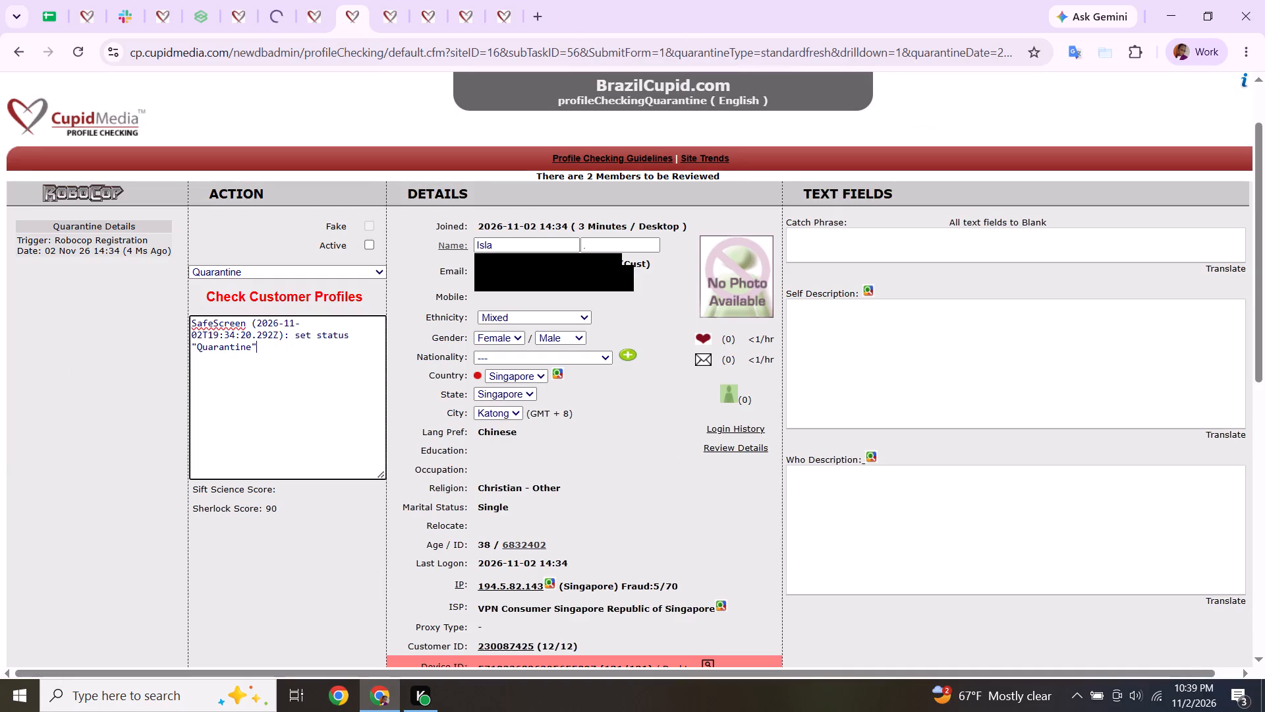
{"action": "key", "text": "Return"}
{"action": "key", "text": "Return"}
{"action": "right_click", "coordinate": [261, 395]}
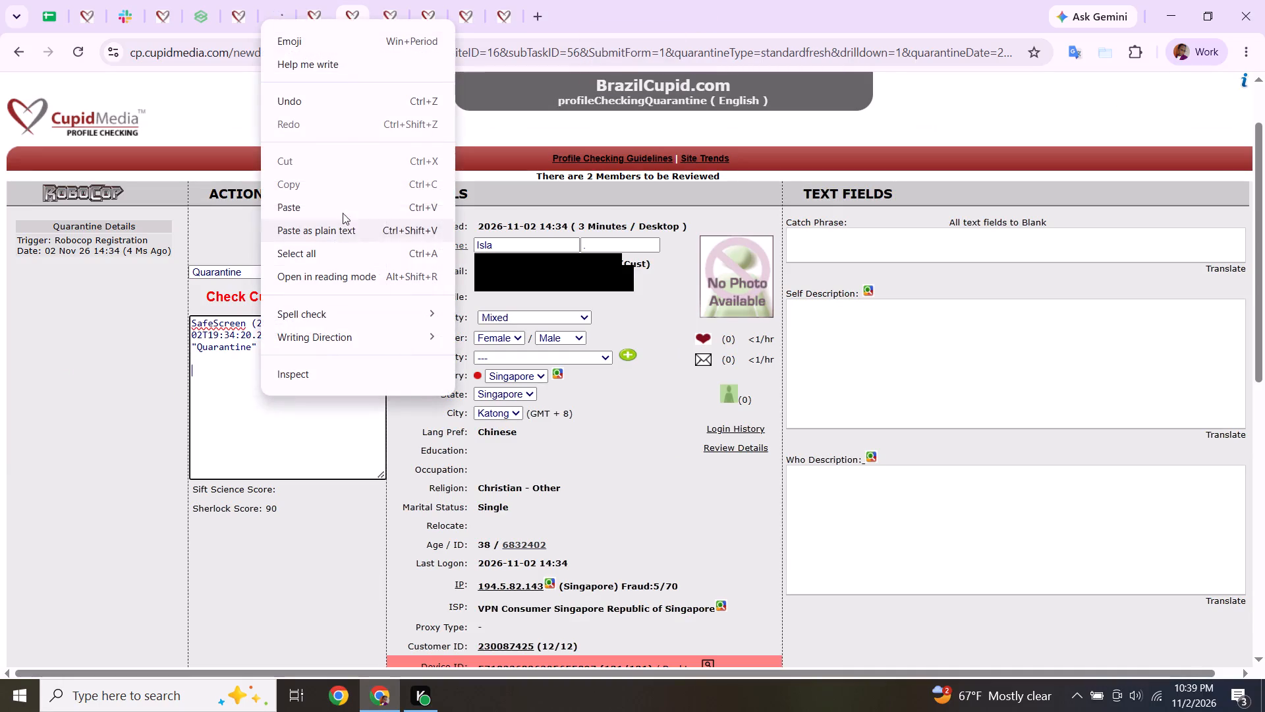
{"action": "left_click", "coordinate": [343, 193]}
{"action": "left_click", "coordinate": [353, 211]}
Review Faye's entry without changing it and submit the BrazilCupid quarantine queue.
{"action": "scroll", "coordinate": [554, 307], "scroll_direction": "down", "scroll_amount": 6}
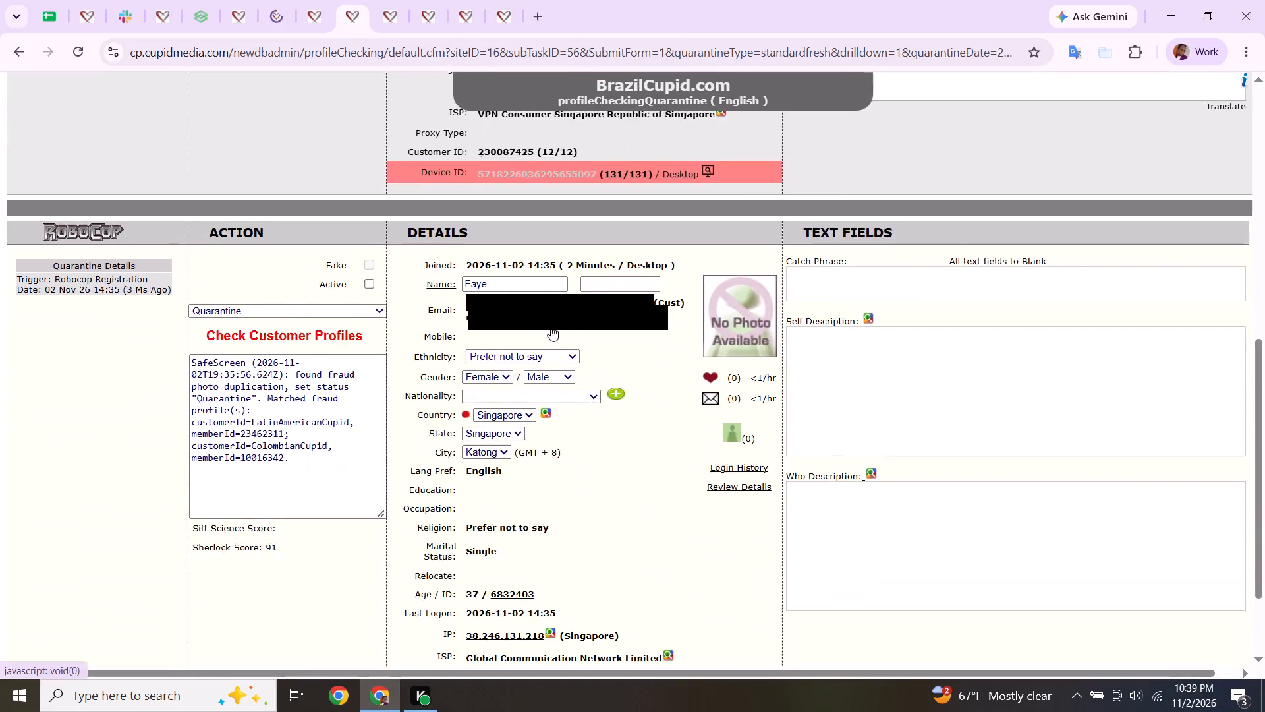
{"action": "scroll", "coordinate": [551, 331], "scroll_direction": "down", "scroll_amount": 7}
{"action": "left_click", "coordinate": [647, 649]}
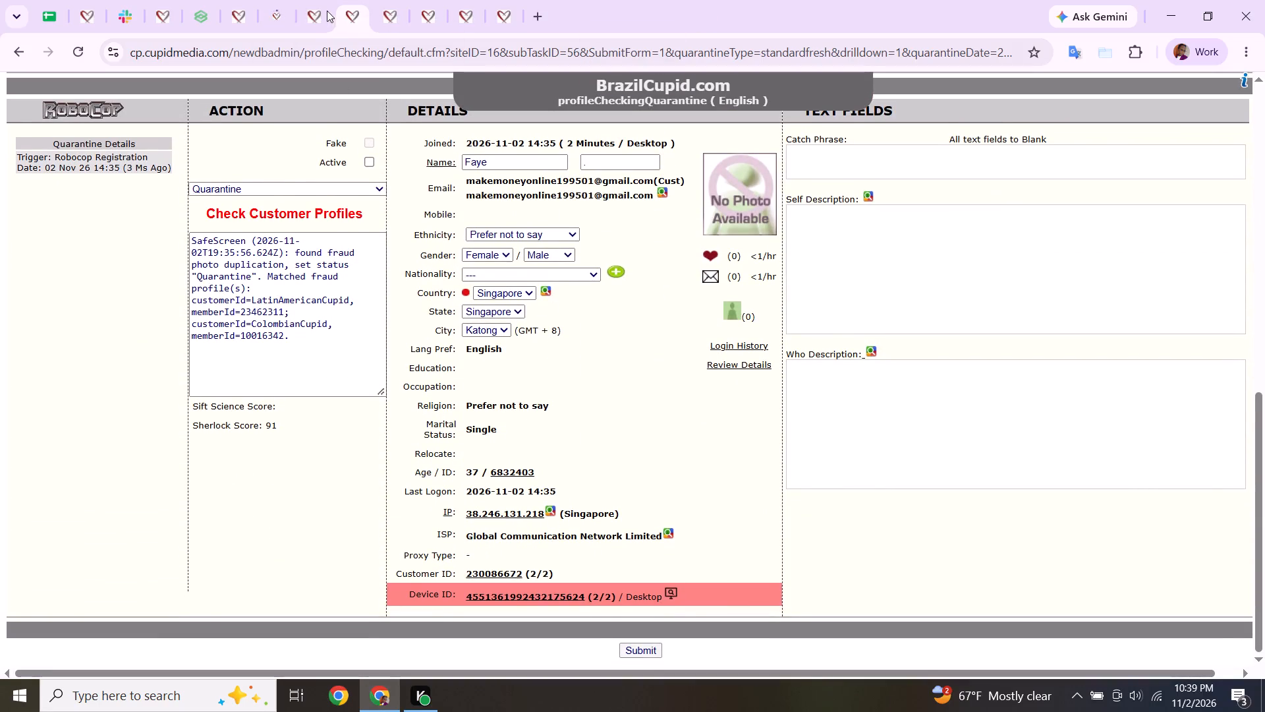
Reload the IndonesianCupid quarantine queue to check for new members, allowing the form resubmission.
{"action": "left_click", "coordinate": [388, 12]}
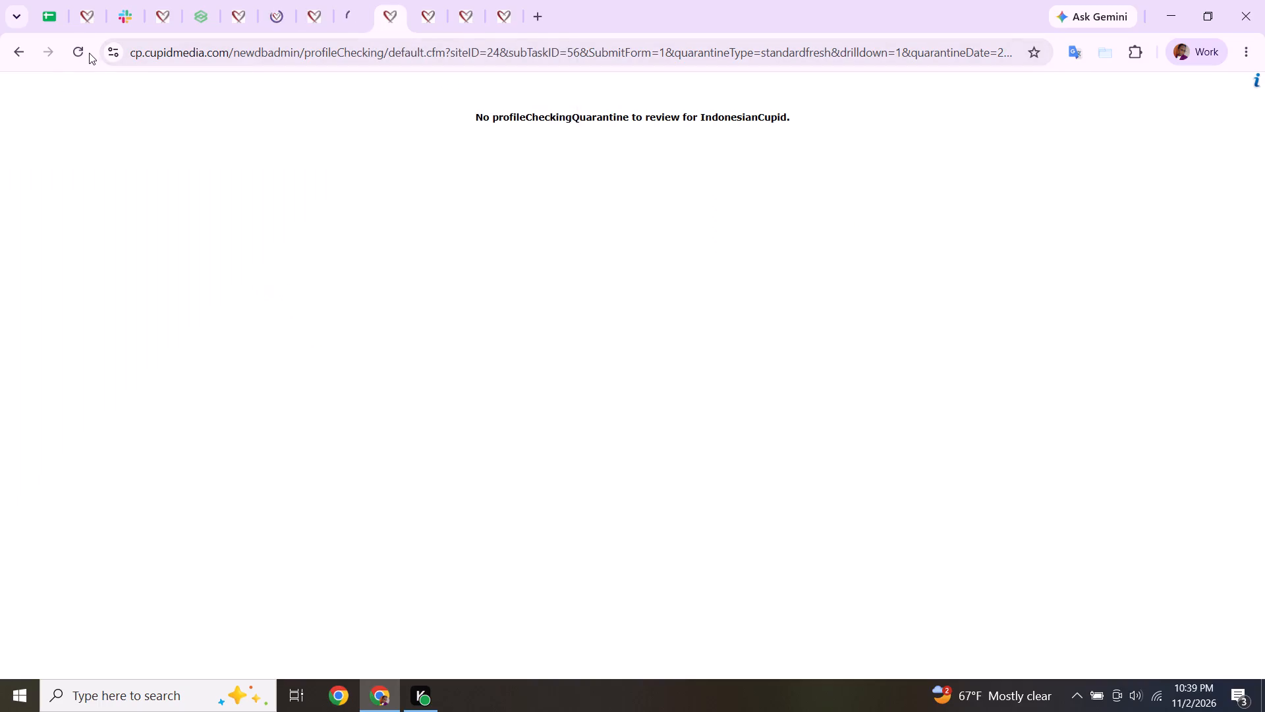
{"action": "left_click", "coordinate": [88, 46]}
{"action": "left_click", "coordinate": [699, 181]}
Review Sandra's entry in the PinkCupid quarantine queue and submit the queue with her left in Quarantine.
{"action": "left_click", "coordinate": [434, 15]}
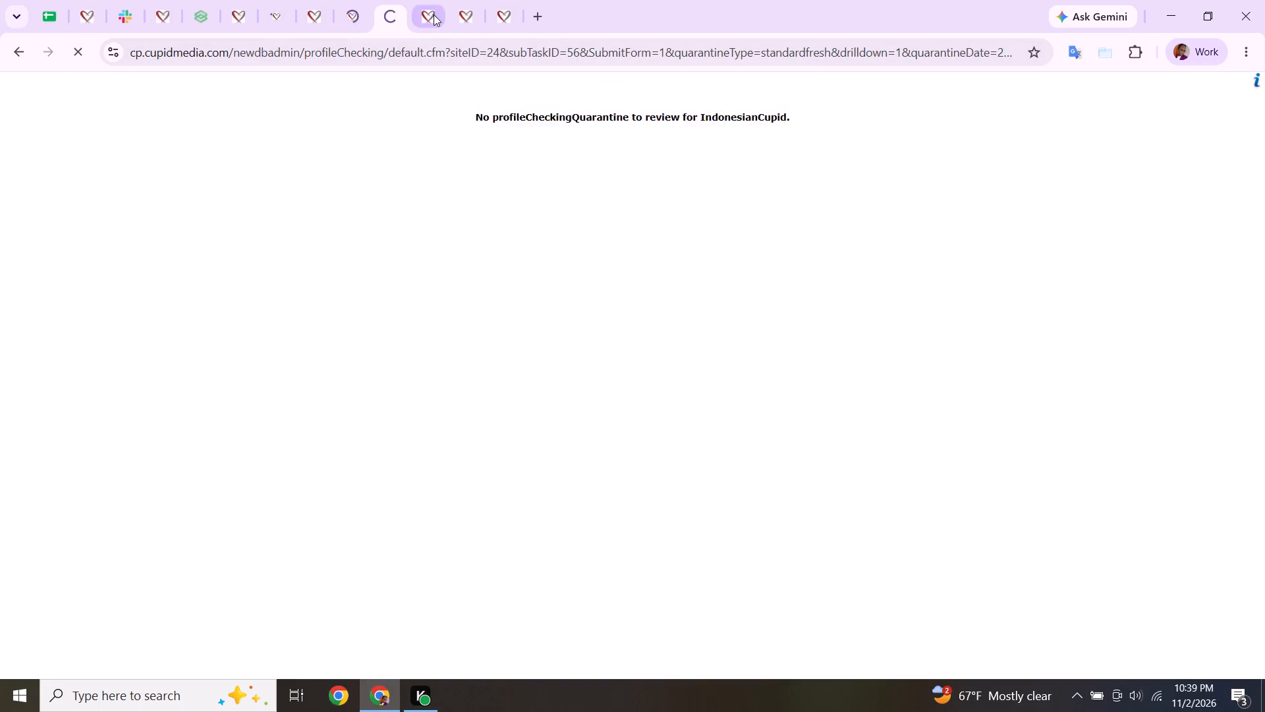
{"action": "scroll", "coordinate": [507, 288], "scroll_direction": "down", "scroll_amount": 7}
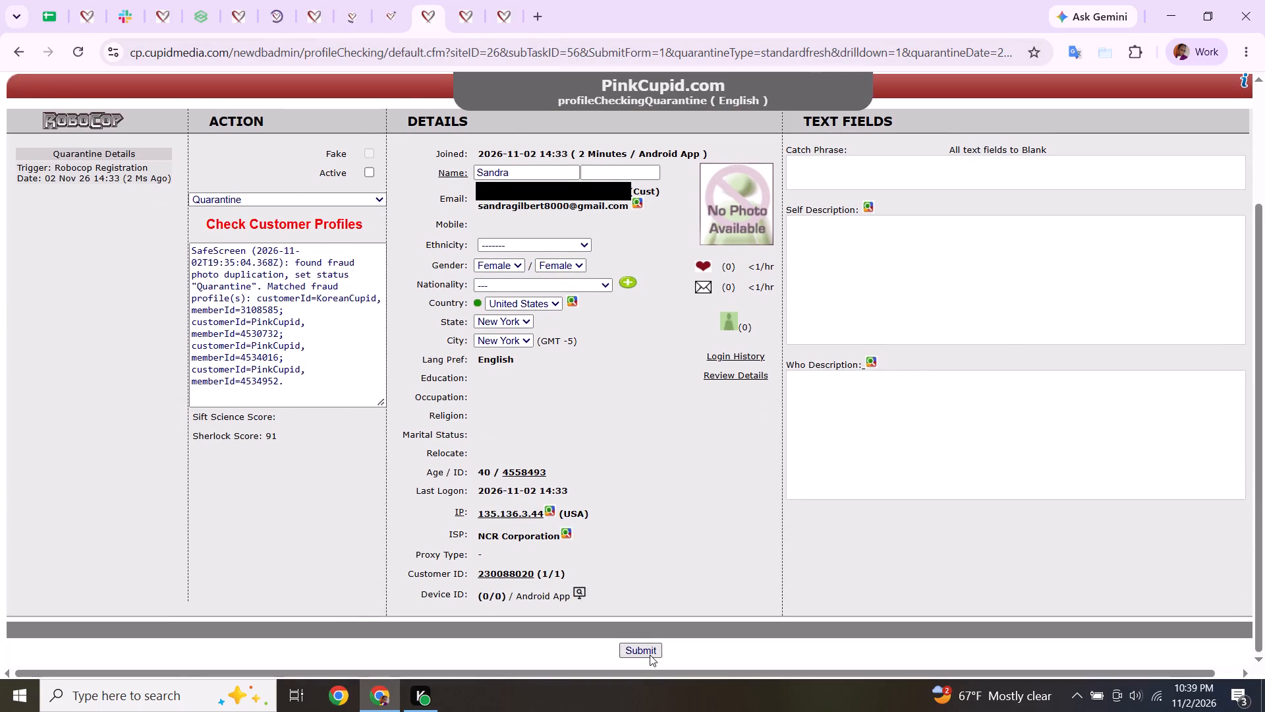
{"action": "left_click", "coordinate": [650, 655]}
{"action": "left_click", "coordinate": [464, 4]}
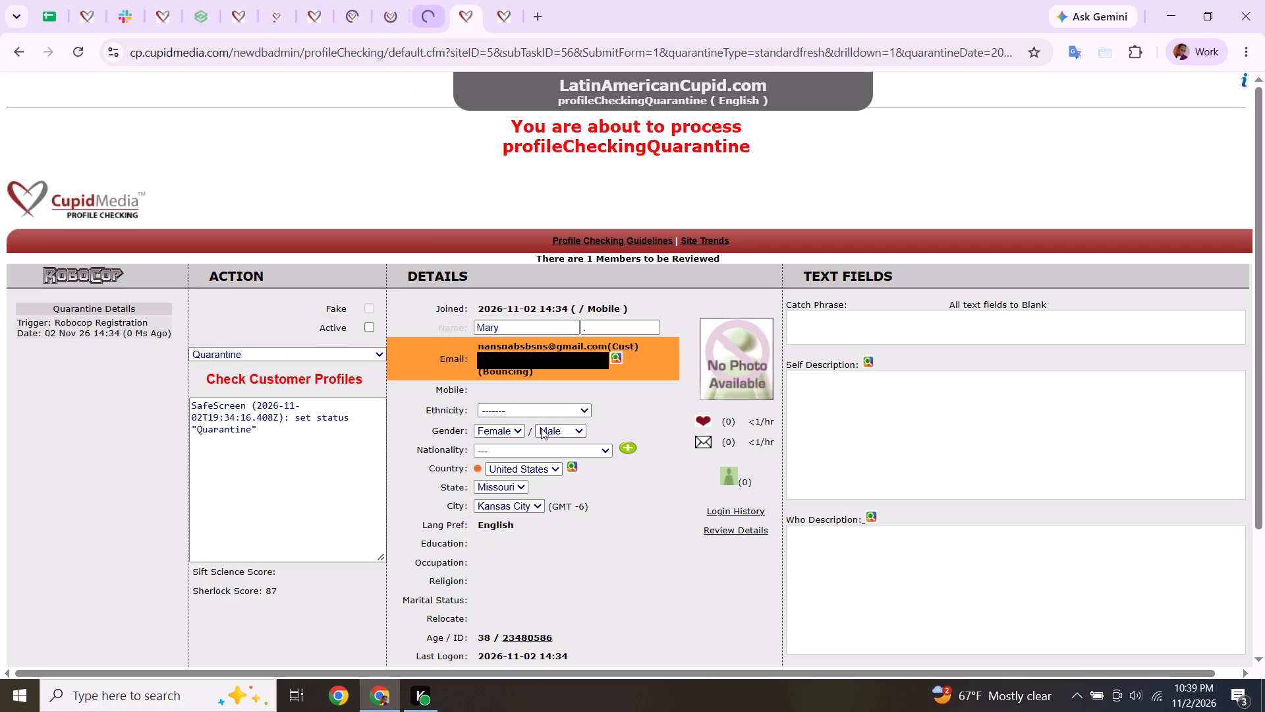
{"action": "scroll", "coordinate": [567, 390], "scroll_direction": "down", "scroll_amount": 2}
{"action": "left_click", "coordinate": [453, 162]}
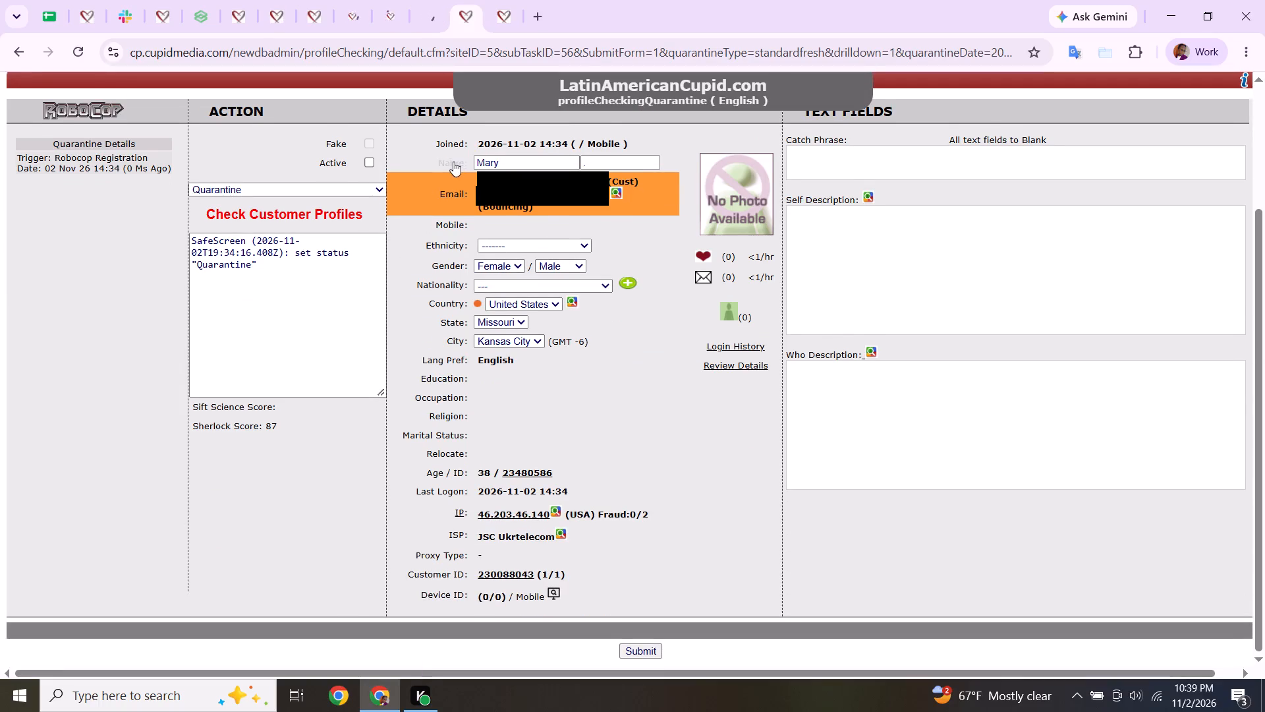
{"action": "left_click", "coordinate": [627, 5]}
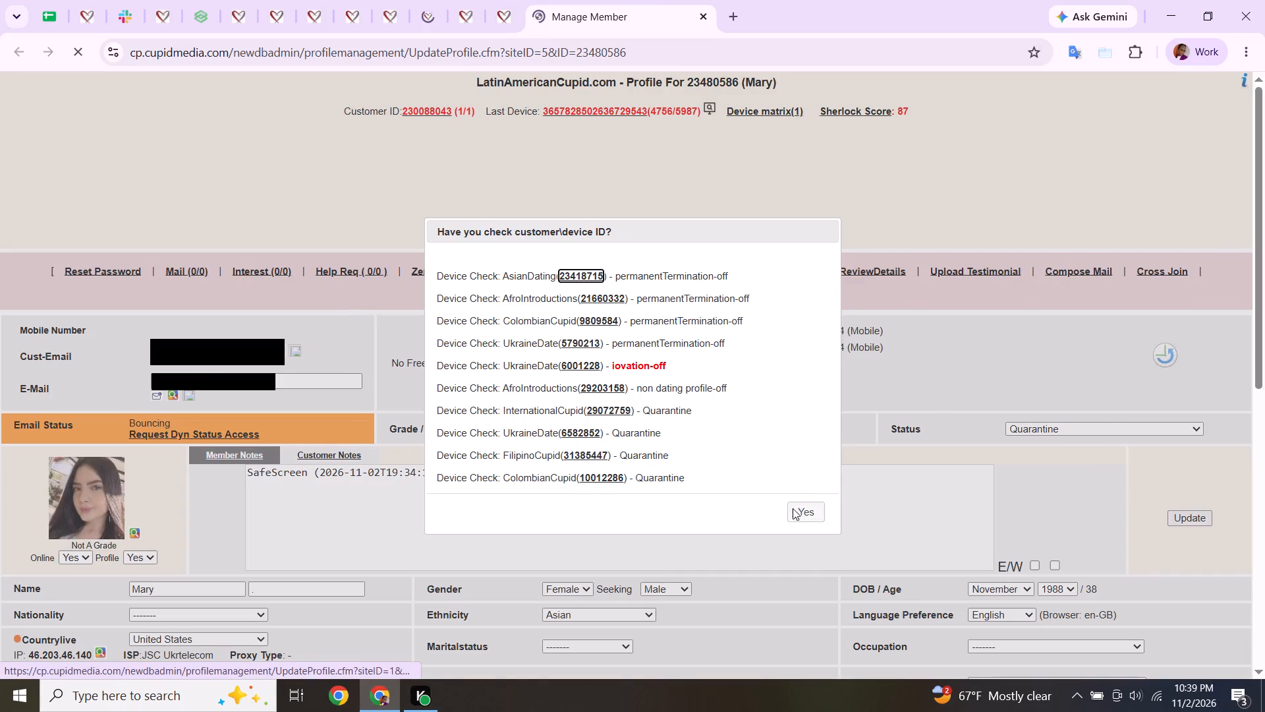
{"action": "left_click", "coordinate": [812, 514]}
{"action": "scroll", "coordinate": [497, 293], "scroll_direction": "down", "scroll_amount": 2}
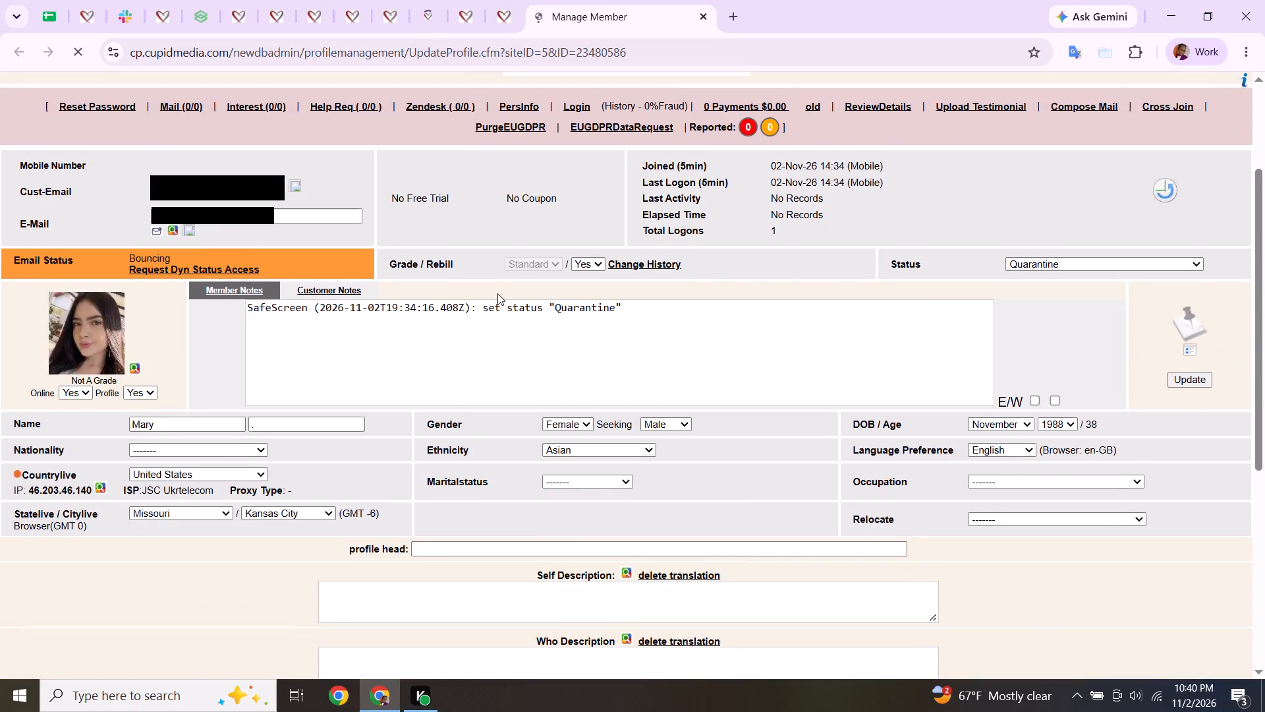
{"action": "scroll", "coordinate": [477, 317], "scroll_direction": "down", "scroll_amount": 2}
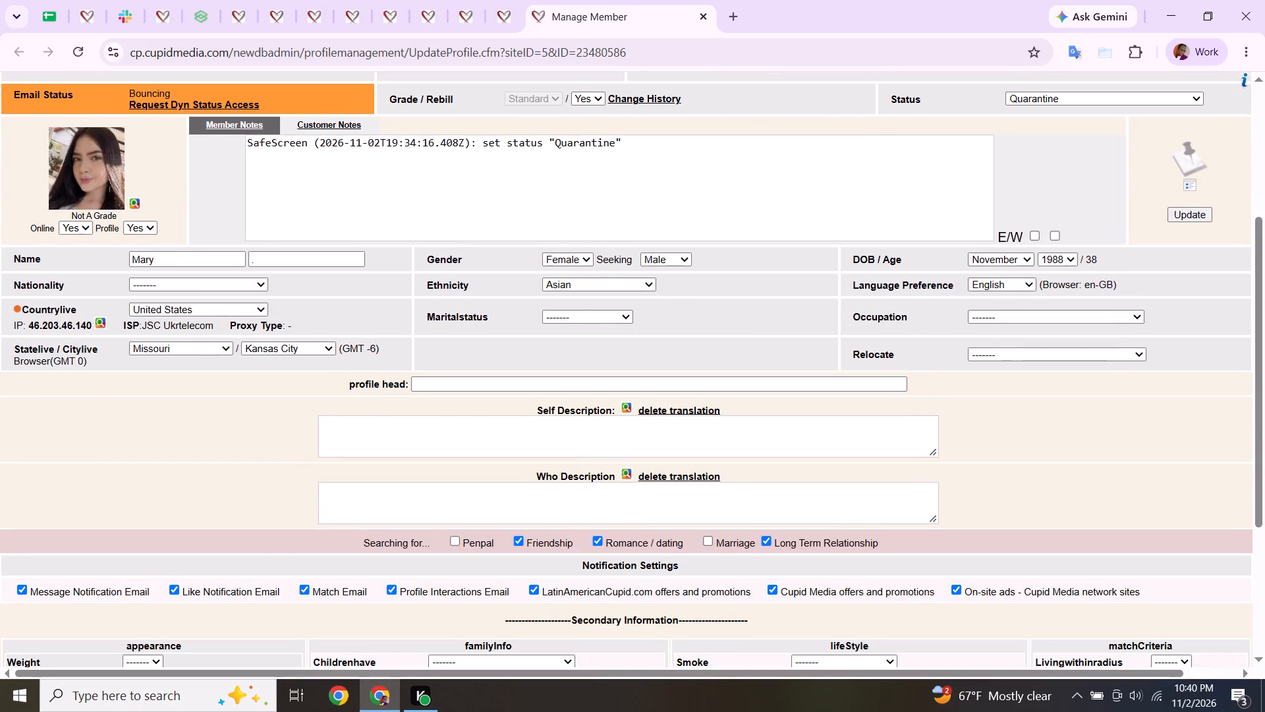
{"action": "left_click_drag", "start_coordinate": [339, 348], "coordinate": [345, 362]}
{"action": "right_click", "coordinate": [347, 349]}
{"action": "left_click", "coordinate": [399, 374]}
{"action": "scroll", "coordinate": [589, 347], "scroll_direction": "up", "scroll_amount": 3}
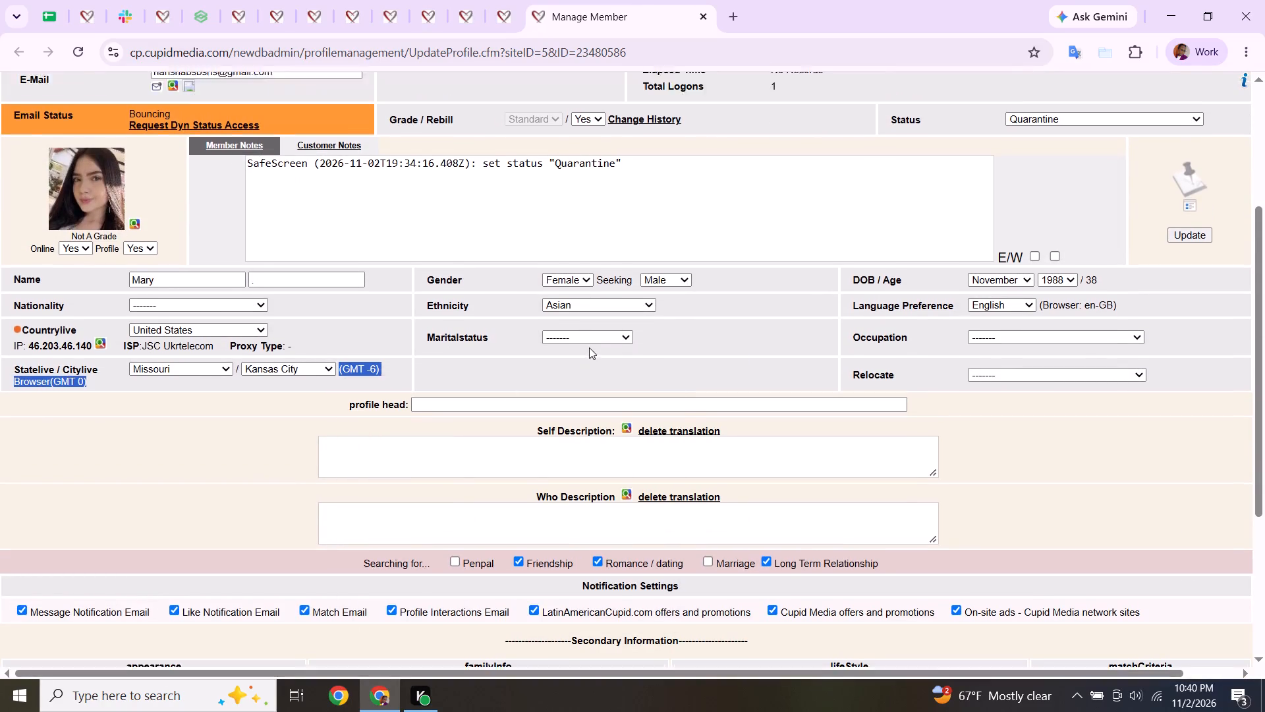
{"action": "scroll", "coordinate": [589, 347], "scroll_direction": "up", "scroll_amount": 1}
{"action": "left_click", "coordinate": [700, 20]}
Add the copied "(GMT -6) Browser(GMT 0)" text on a new line in the notes of Mary's LatinAmericanCupid entry.
{"action": "left_click", "coordinate": [333, 279]}
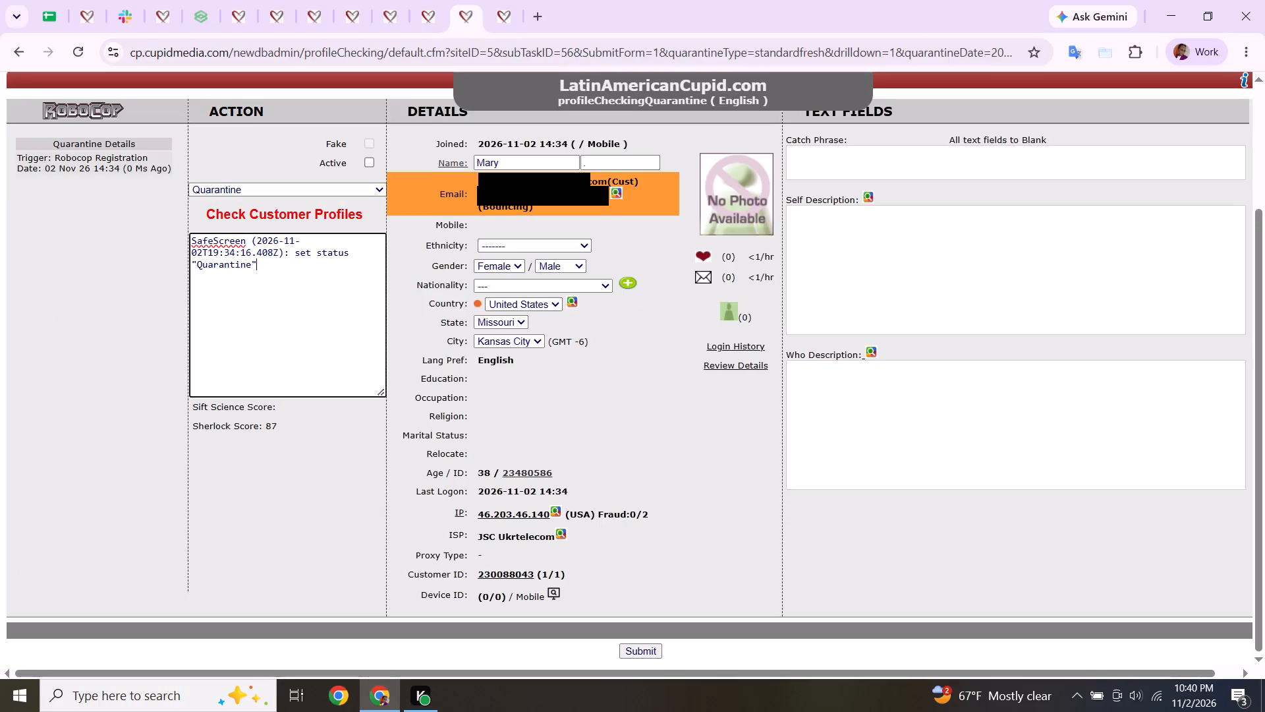
{"action": "key", "text": "Return"}
{"action": "key", "text": "Return"}
{"action": "right_click", "coordinate": [301, 300]}
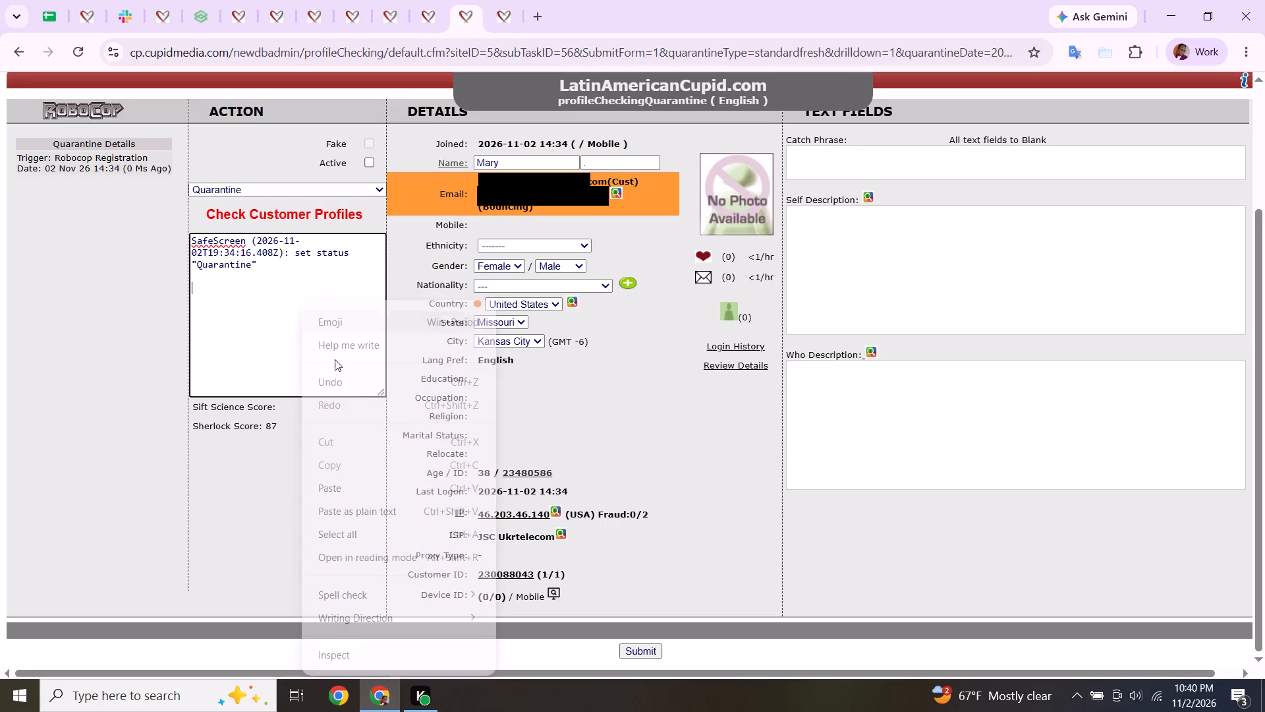
{"action": "left_click", "coordinate": [358, 508]}
Submit the reviewed LatinAmericanCupid quarantine queue.
{"action": "scroll", "coordinate": [532, 419], "scroll_direction": "down", "scroll_amount": 4}
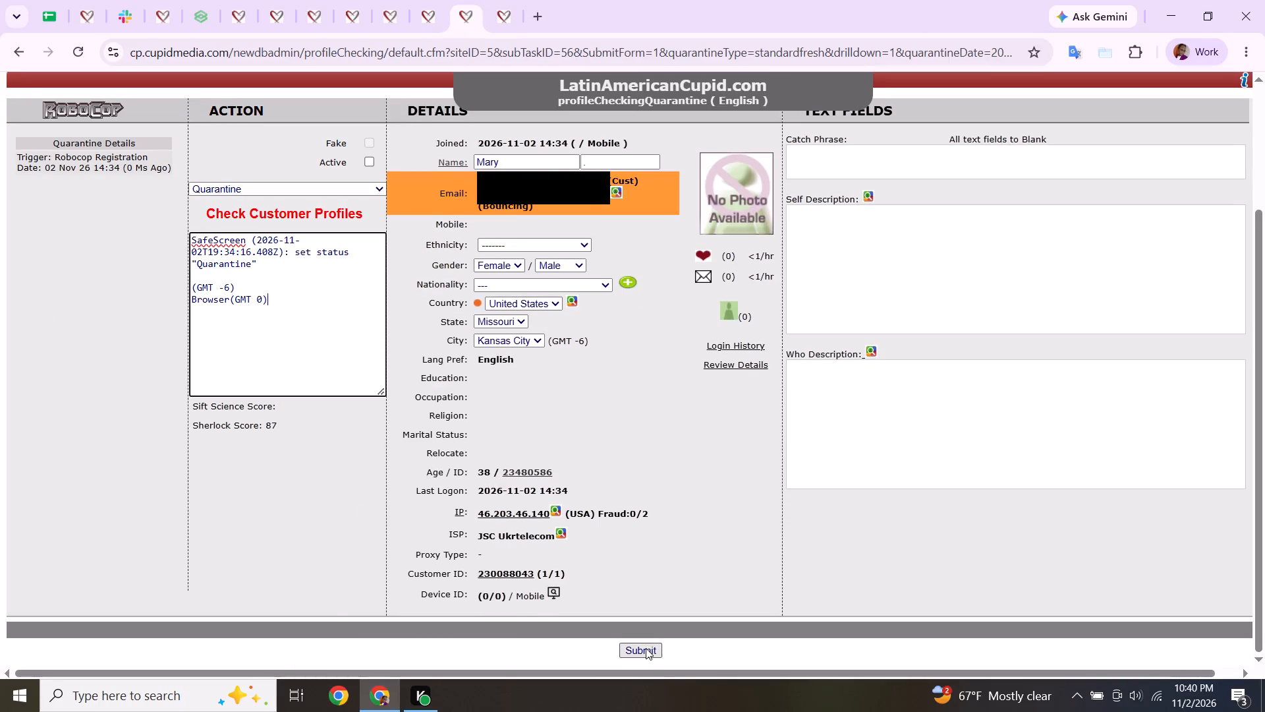
{"action": "left_click", "coordinate": [646, 648]}
{"action": "left_click", "coordinate": [505, 4]}
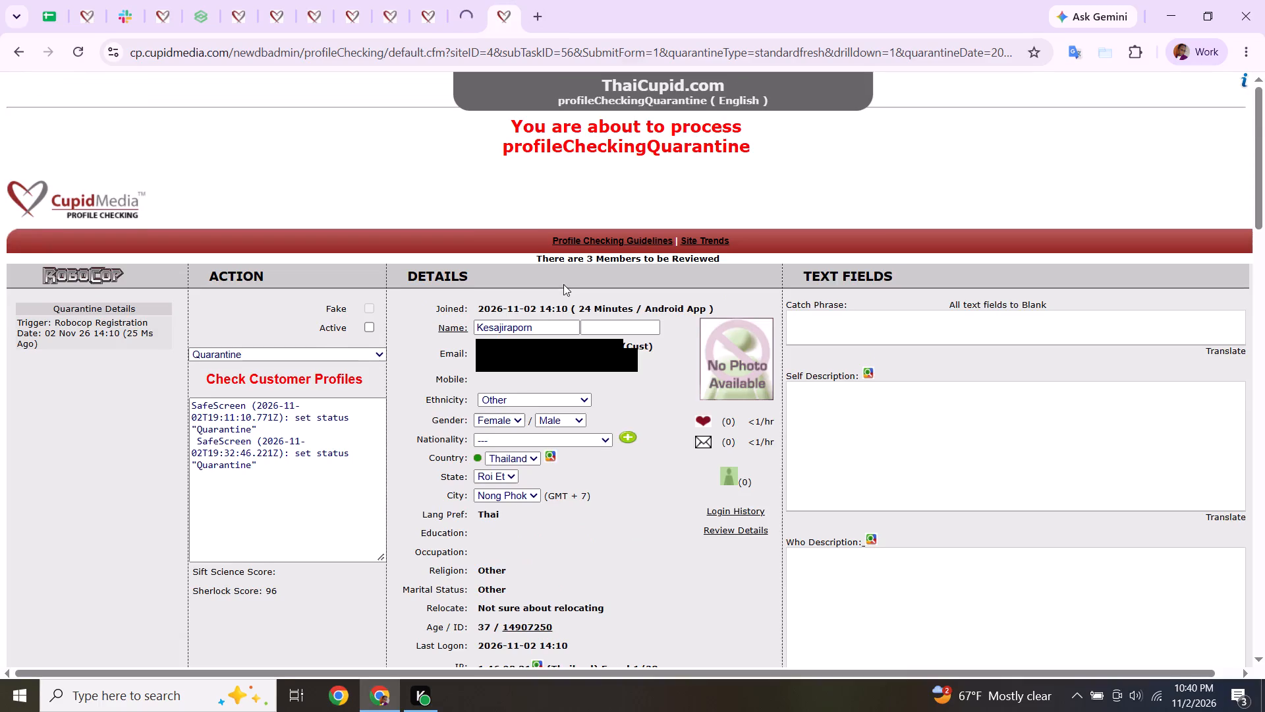
{"action": "scroll", "coordinate": [563, 284], "scroll_direction": "down", "scroll_amount": 2}
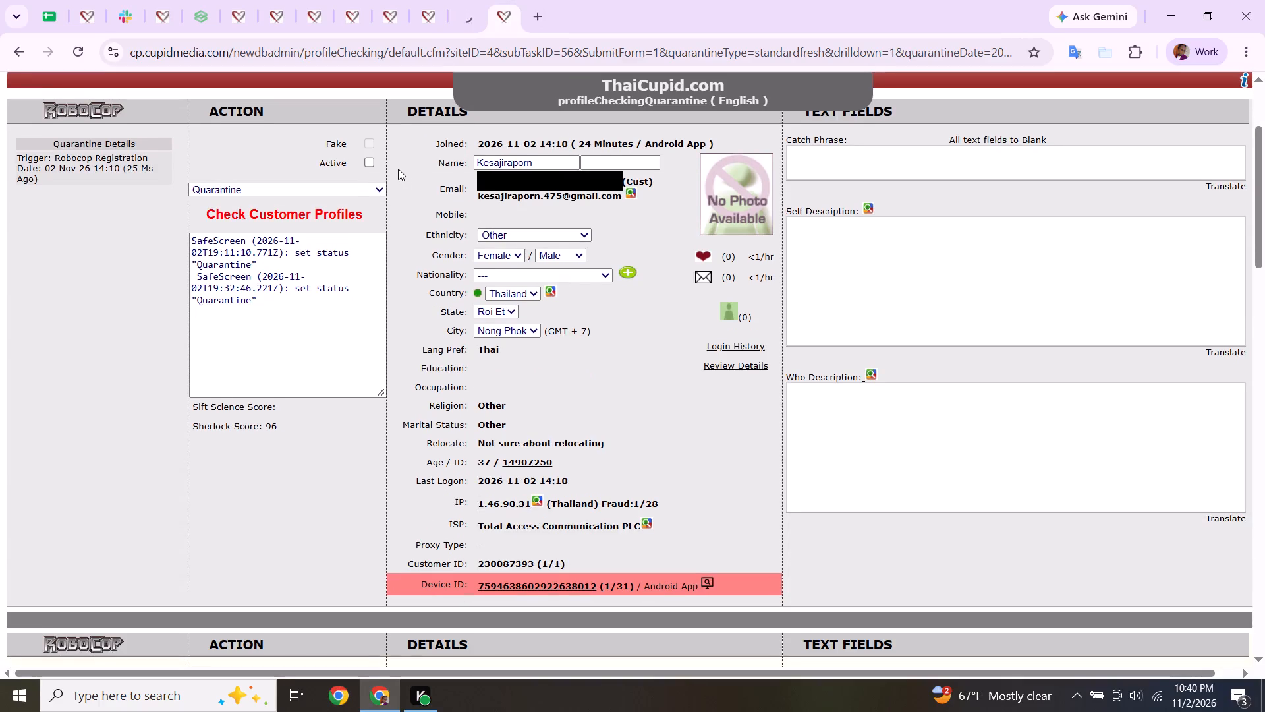
{"action": "left_click", "coordinate": [368, 160]}
Copy the "Thailand (IP:Uganda)" country text from Mary's ThaiCupid entry and add it below the existing text in her notes.
{"action": "scroll", "coordinate": [436, 275], "scroll_direction": "down", "scroll_amount": 7}
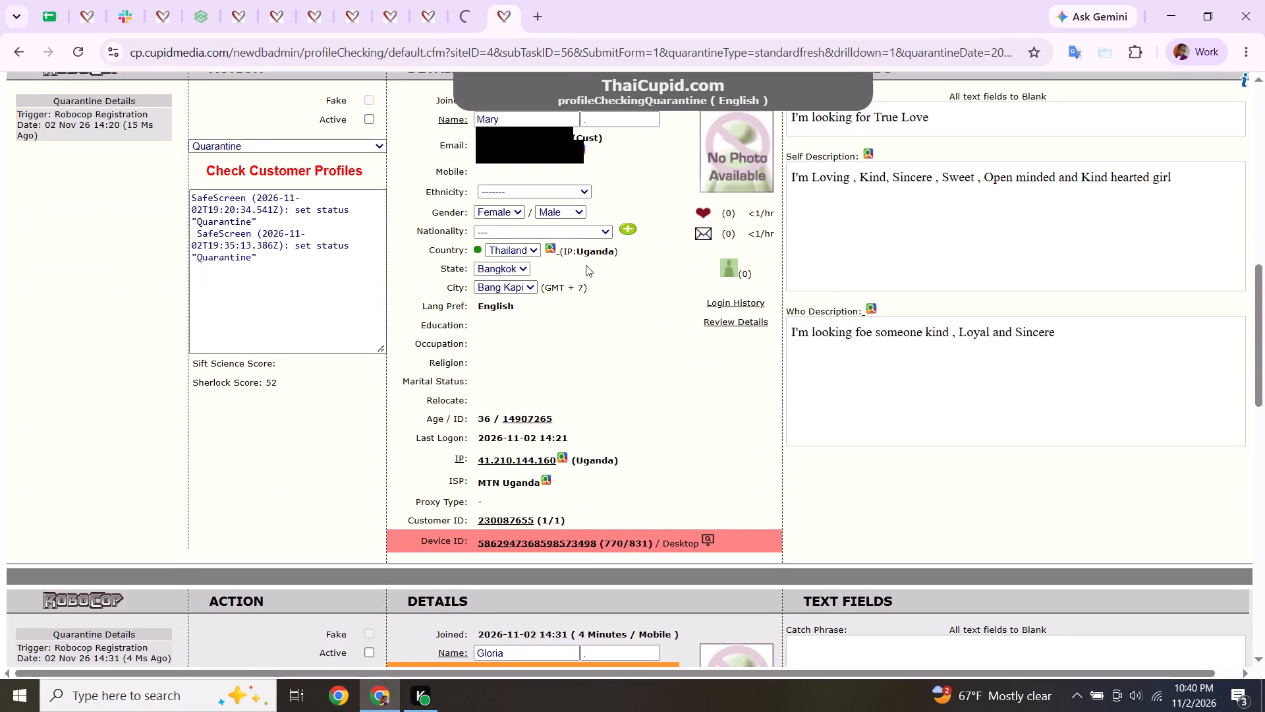
{"action": "triple_click", "coordinate": [592, 252]}
{"action": "right_click", "coordinate": [592, 252]}
{"action": "left_click", "coordinate": [626, 272]}
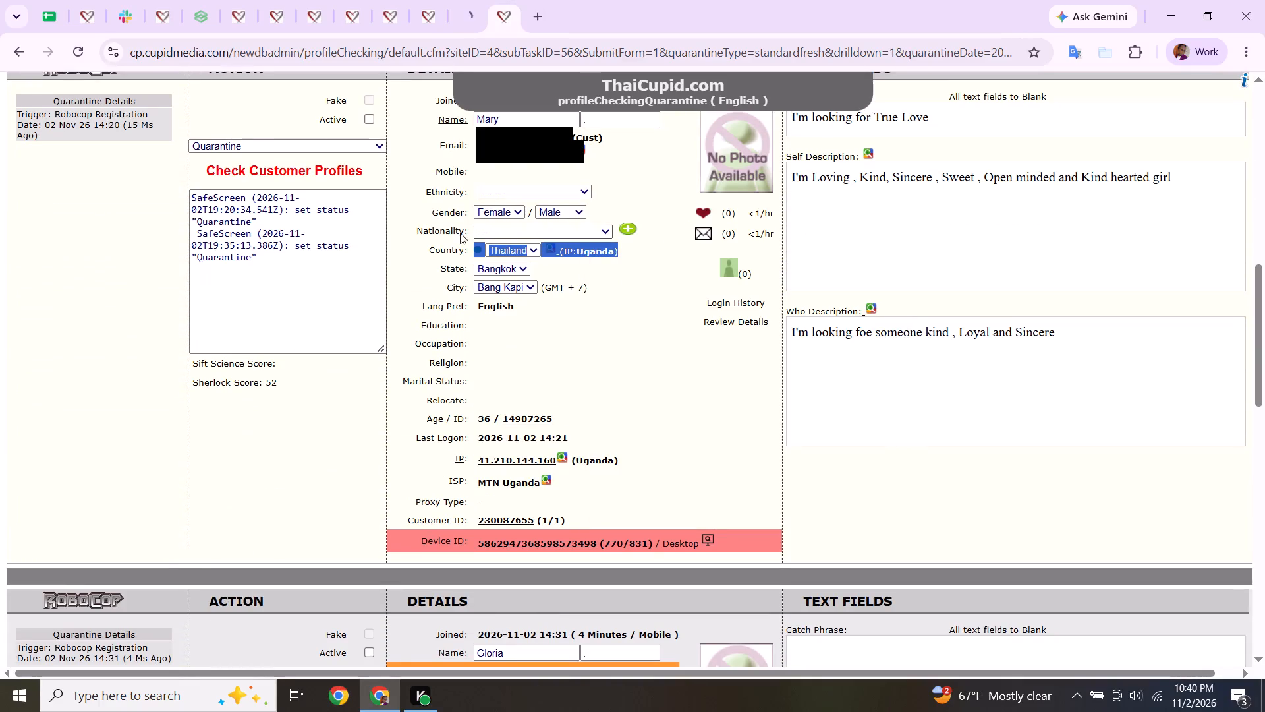
{"action": "left_click", "coordinate": [320, 235]}
{"action": "left_click", "coordinate": [302, 279]}
{"action": "key", "text": "Return"}
{"action": "key", "text": "Return"}
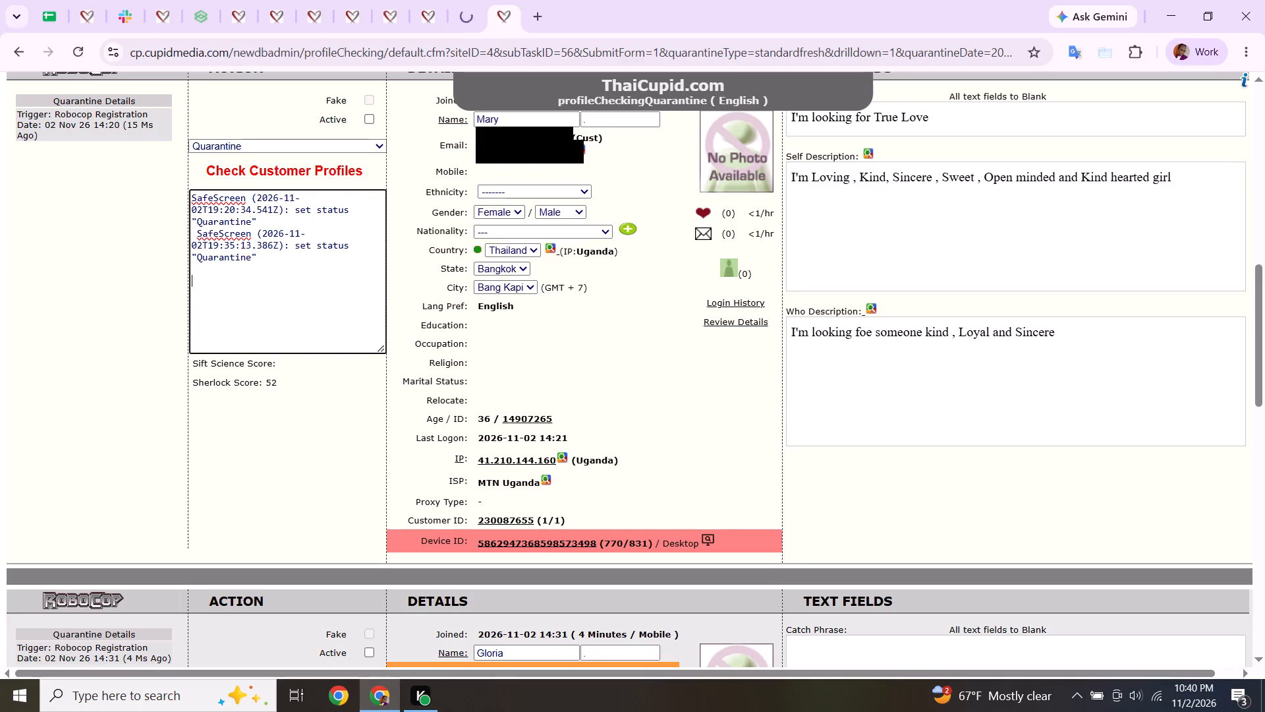
{"action": "right_click", "coordinate": [235, 314]}
{"action": "left_click", "coordinate": [275, 496]}
{"action": "scroll", "coordinate": [558, 316], "scroll_direction": "down", "scroll_amount": 5}
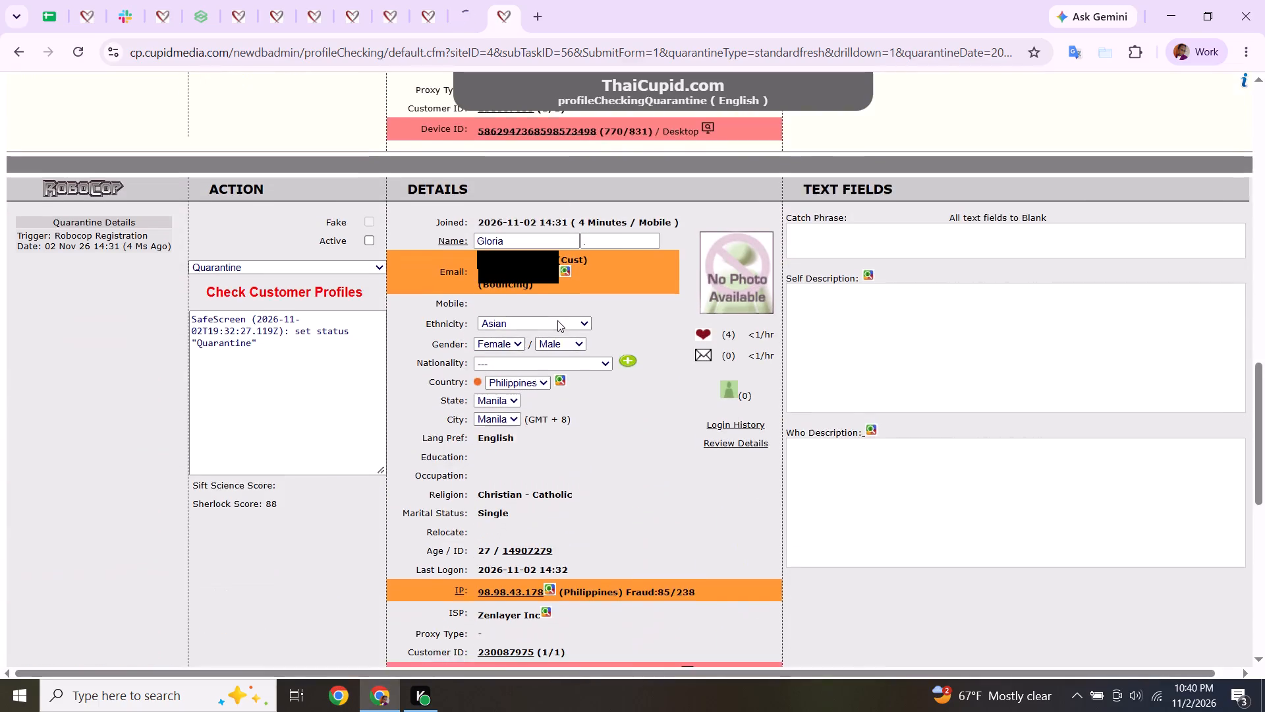
{"action": "scroll", "coordinate": [555, 320], "scroll_direction": "down", "scroll_amount": 1}
{"action": "left_click", "coordinate": [293, 280]}
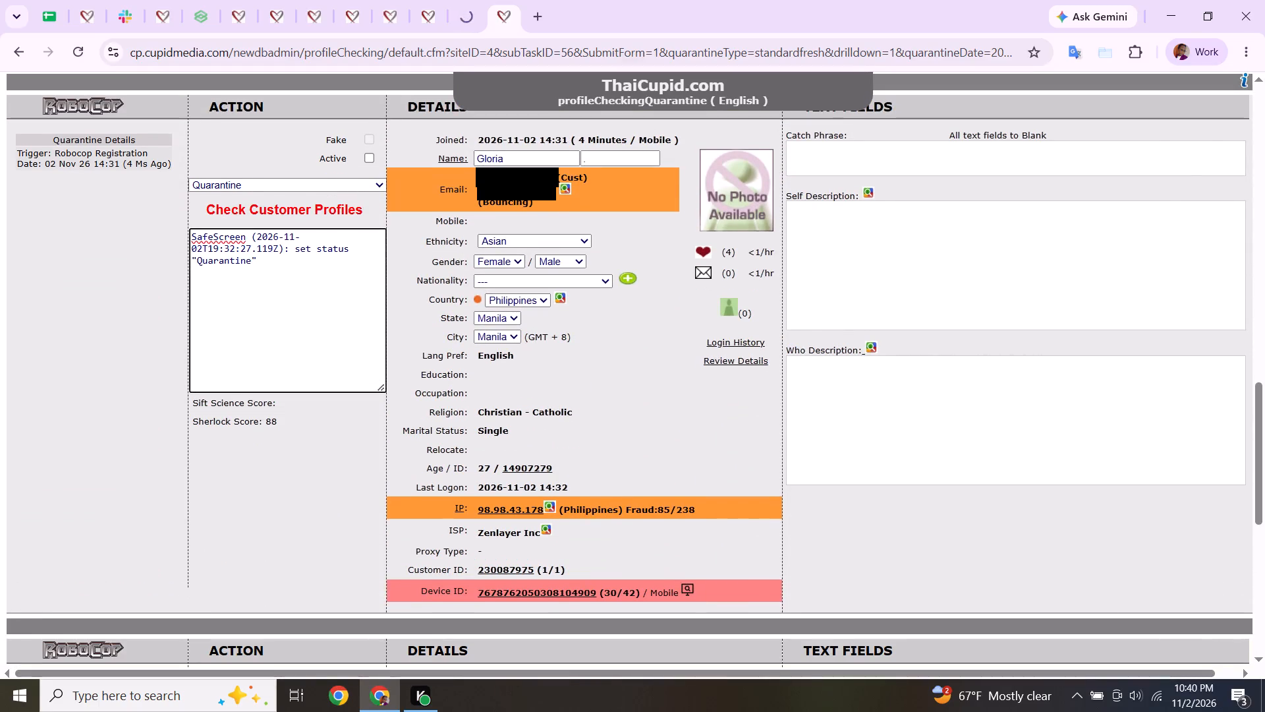
{"action": "left_click", "coordinate": [457, 157]}
{"action": "left_click", "coordinate": [623, 0]}
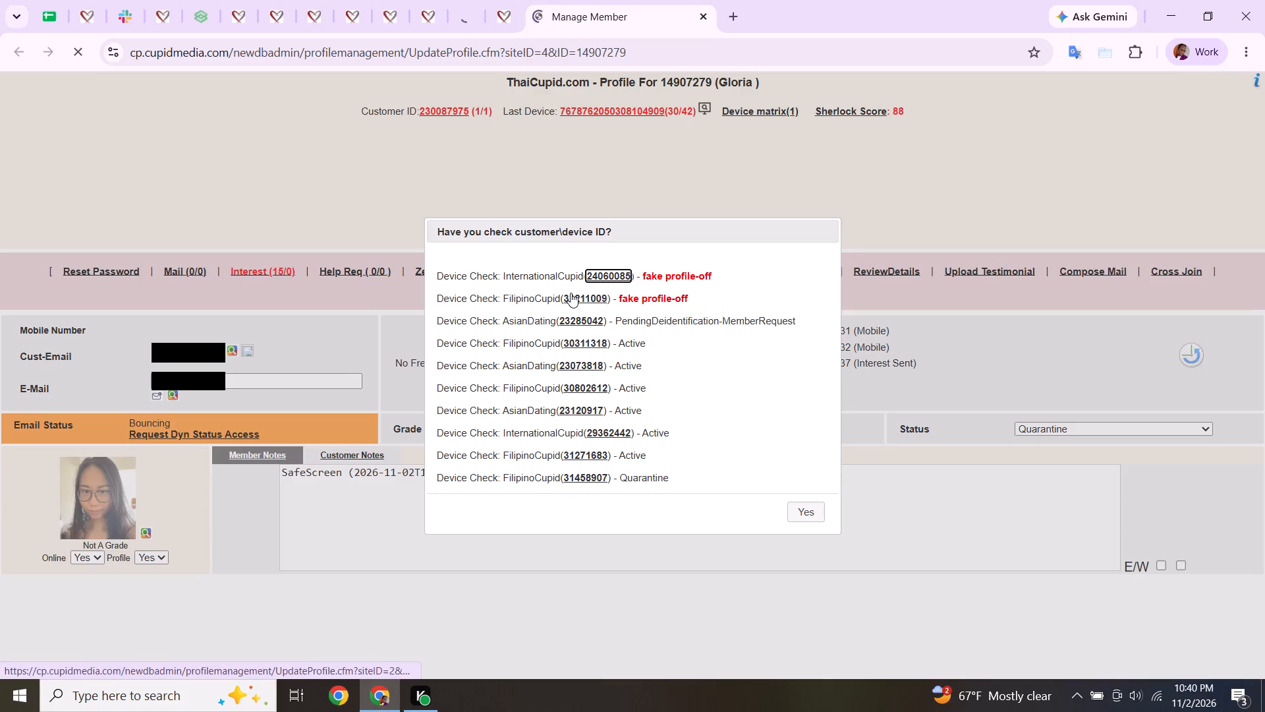
{"action": "left_click", "coordinate": [812, 504]}
{"action": "scroll", "coordinate": [561, 343], "scroll_direction": "down", "scroll_amount": 3}
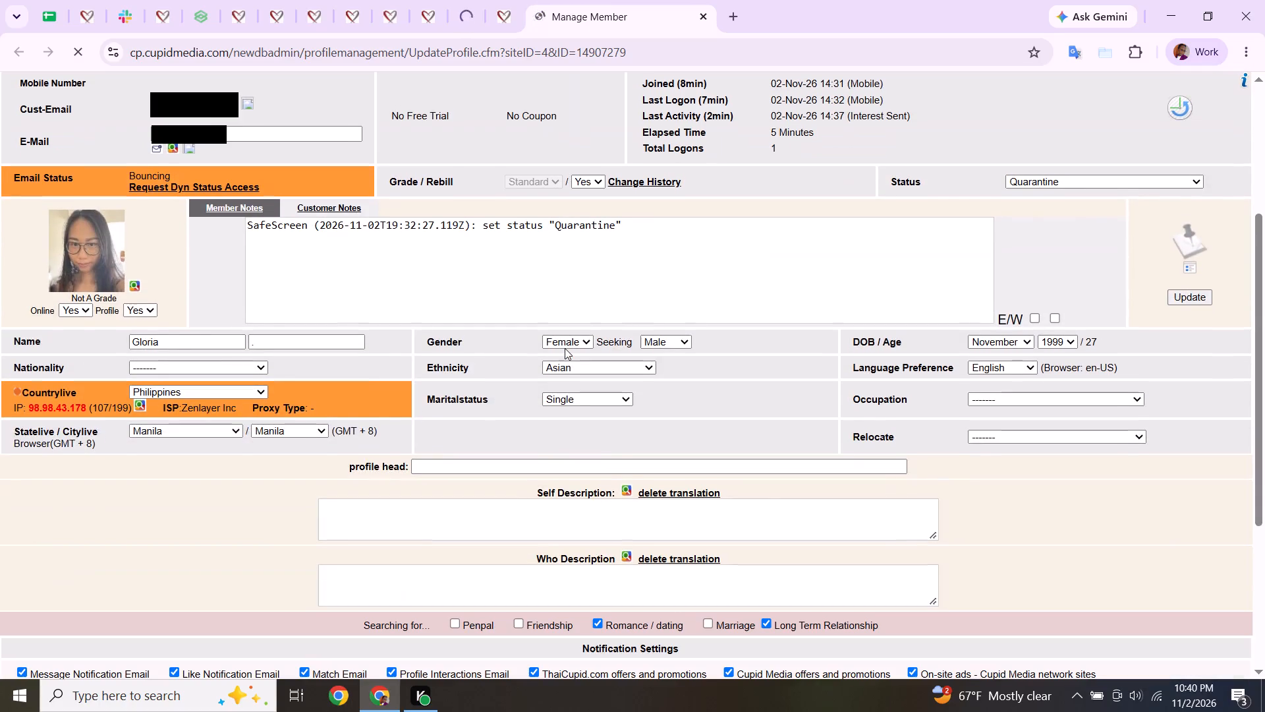
{"action": "scroll", "coordinate": [565, 348], "scroll_direction": "up", "scroll_amount": 6}
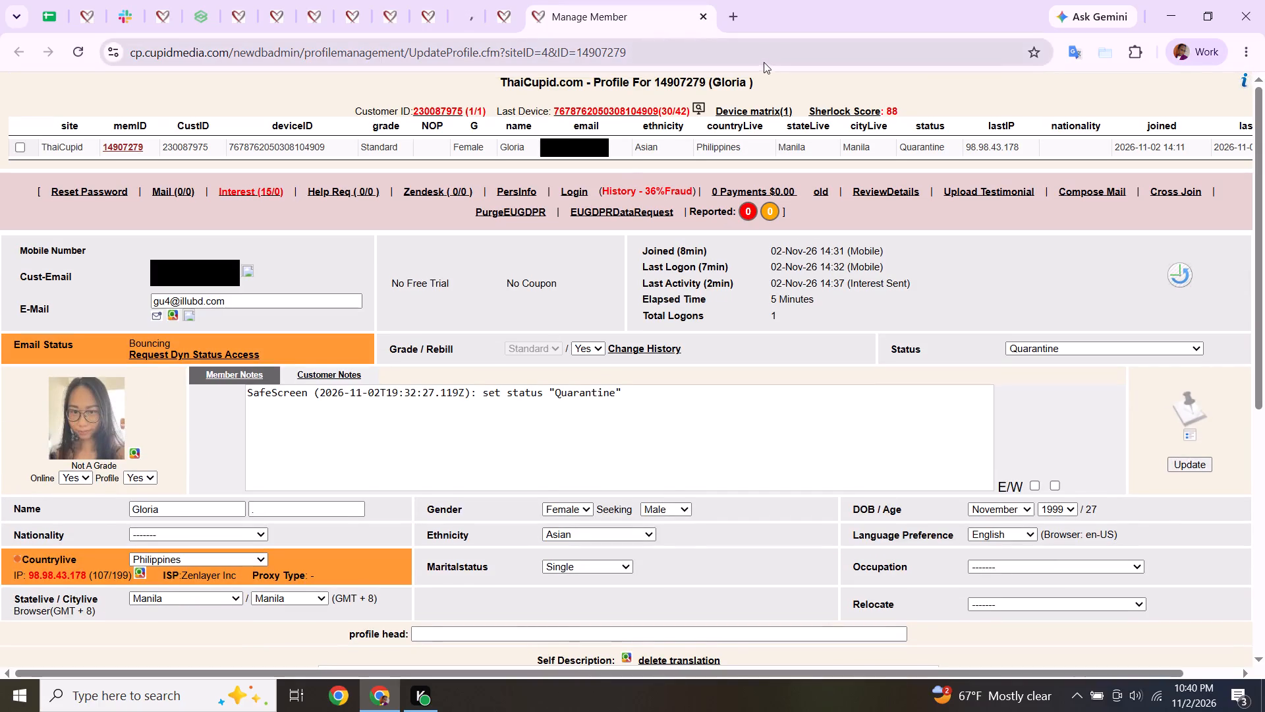
{"action": "left_click", "coordinate": [704, 16]}
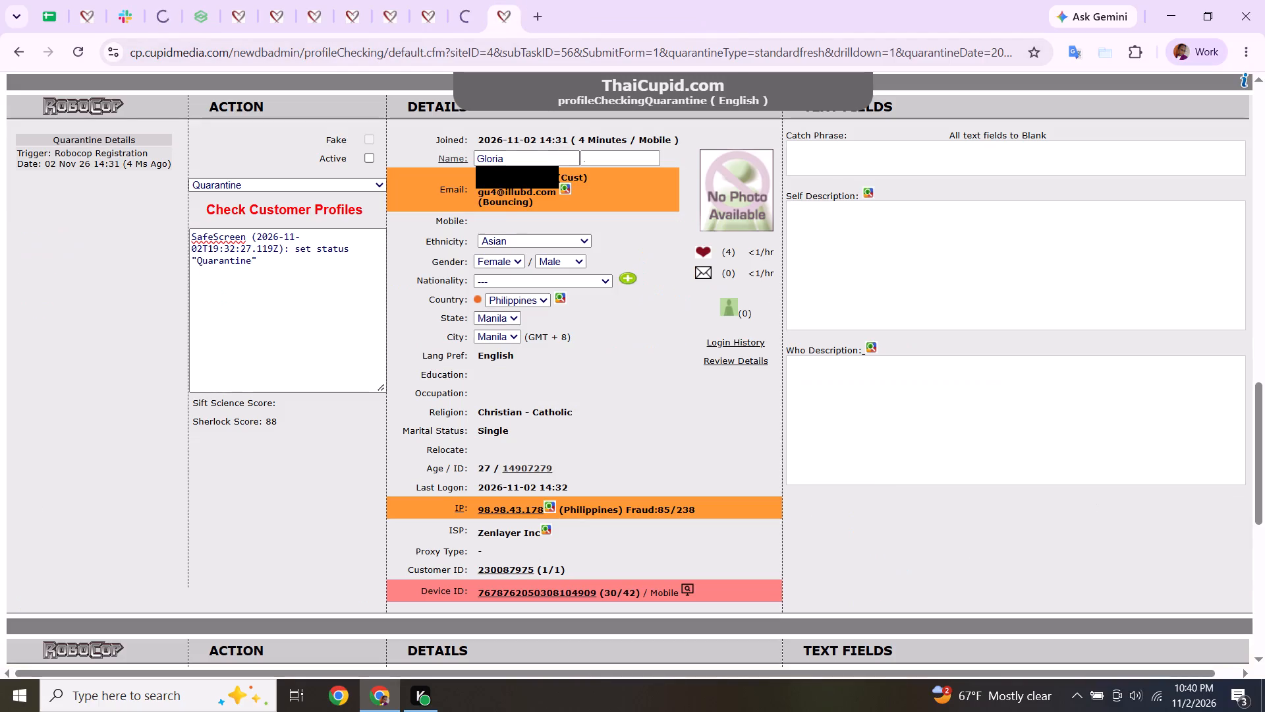
{"action": "left_click", "coordinate": [367, 156]}
{"action": "scroll", "coordinate": [470, 243], "scroll_direction": "down", "scroll_amount": 7}
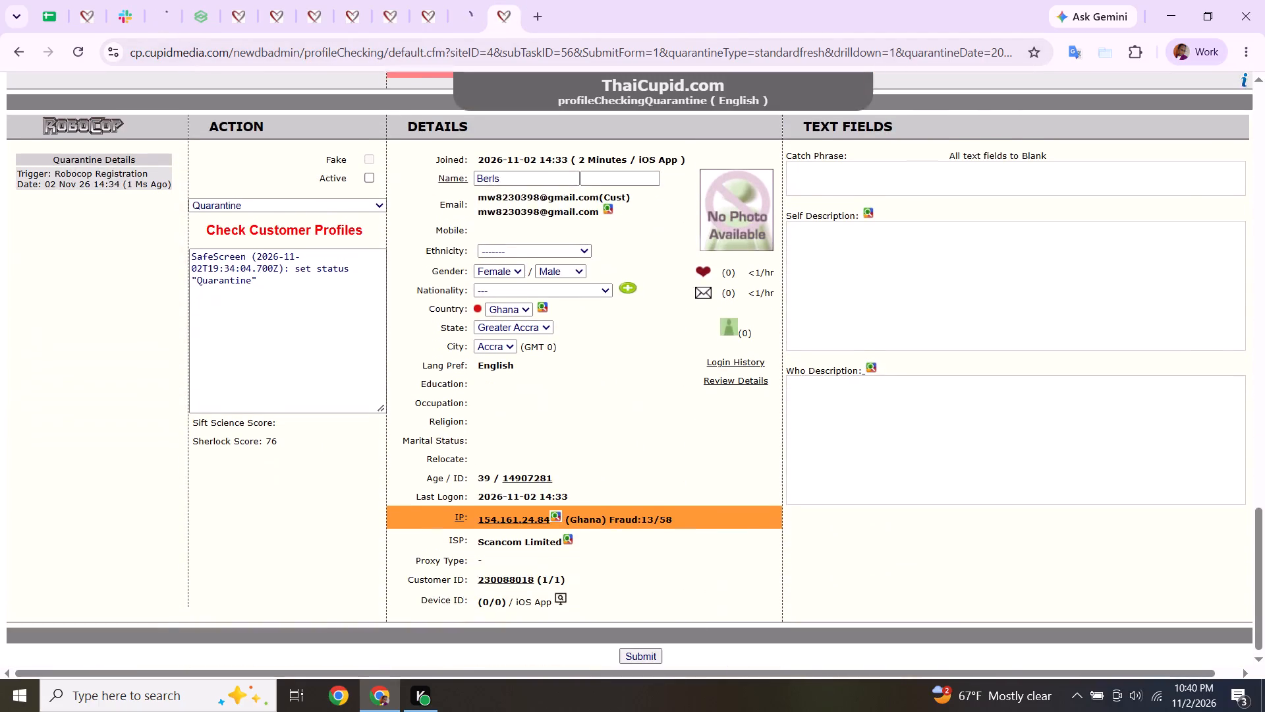
{"action": "left_click", "coordinate": [445, 169]}
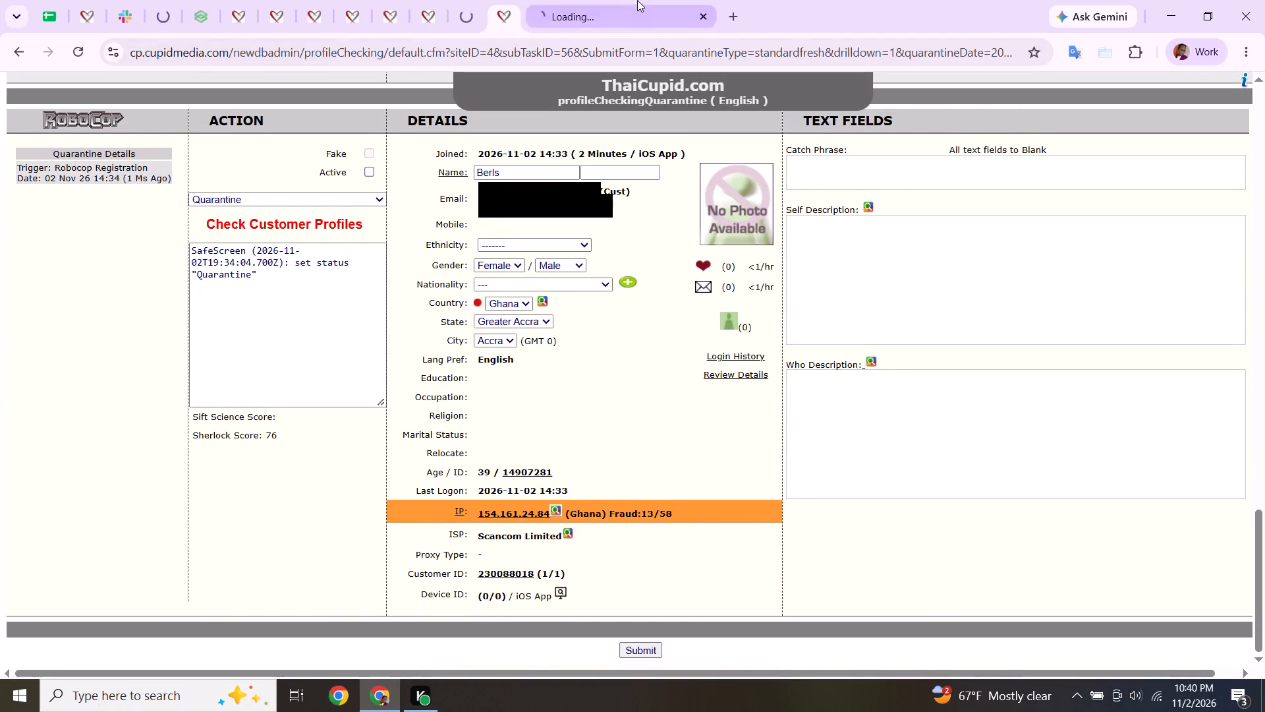
{"action": "left_click", "coordinate": [631, 1]}
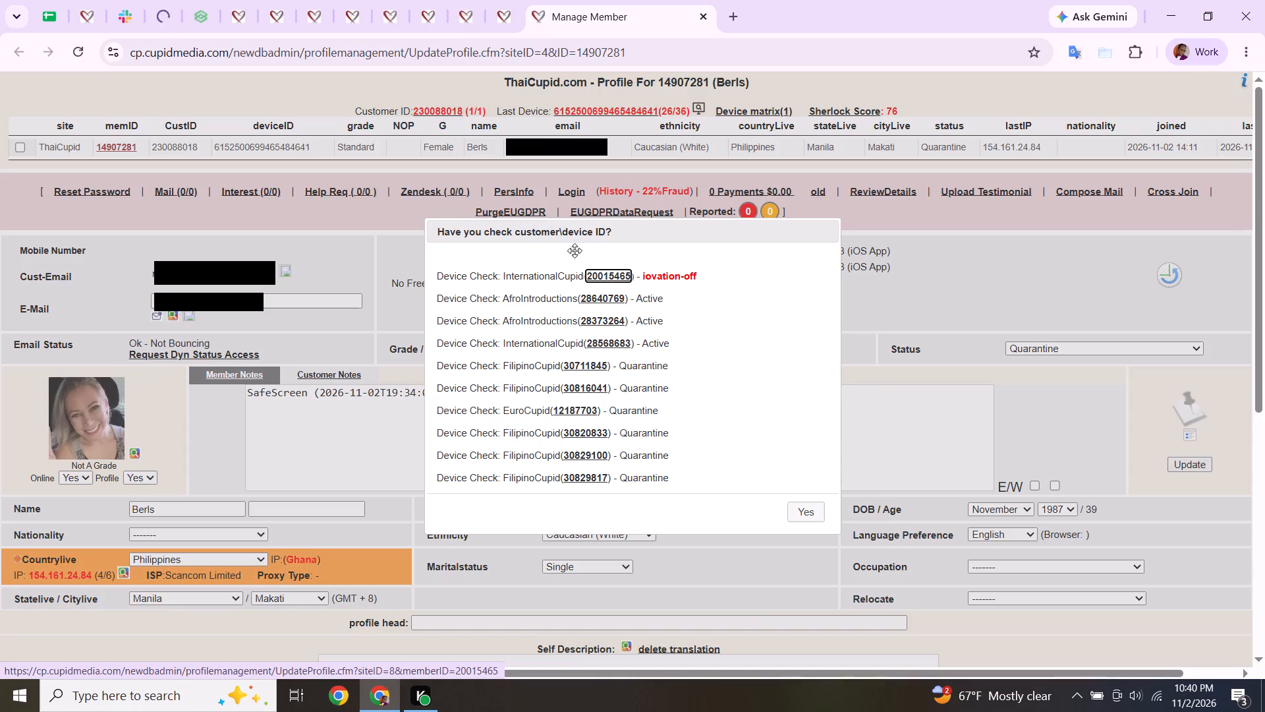
{"action": "left_click", "coordinate": [802, 505]}
{"action": "scroll", "coordinate": [607, 382], "scroll_direction": "down", "scroll_amount": 2}
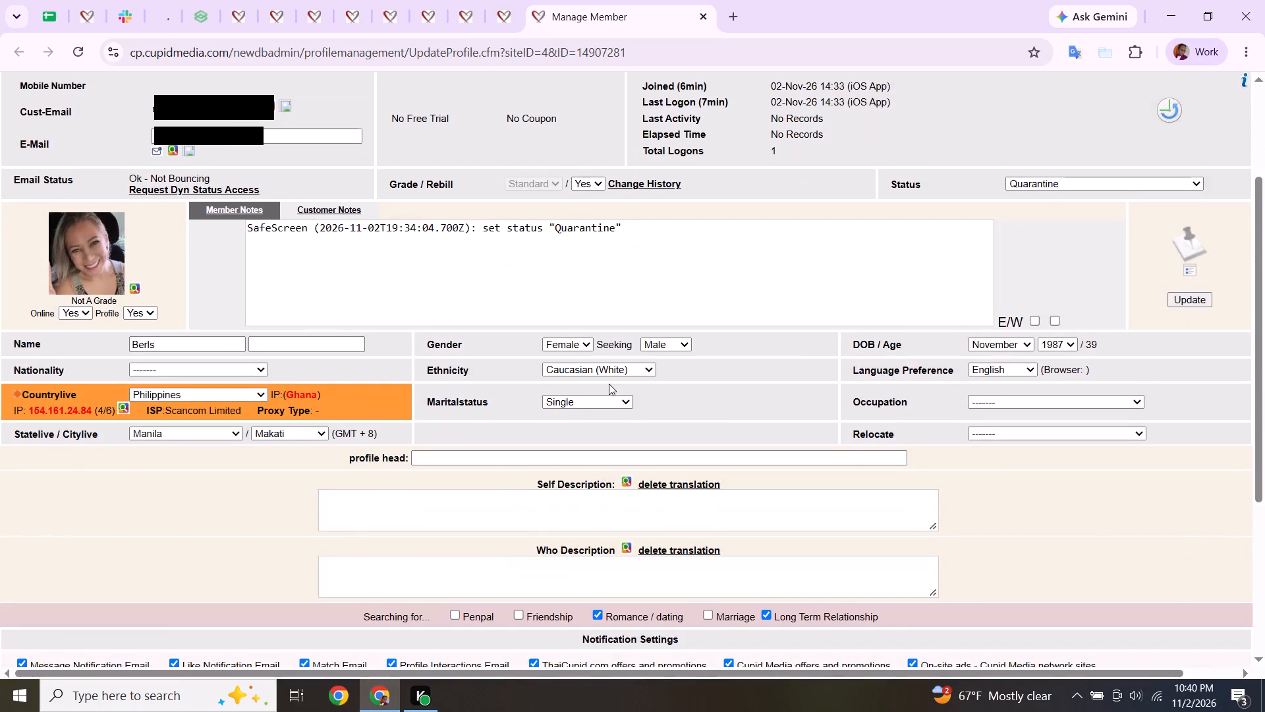
{"action": "scroll", "coordinate": [609, 384], "scroll_direction": "up", "scroll_amount": 5}
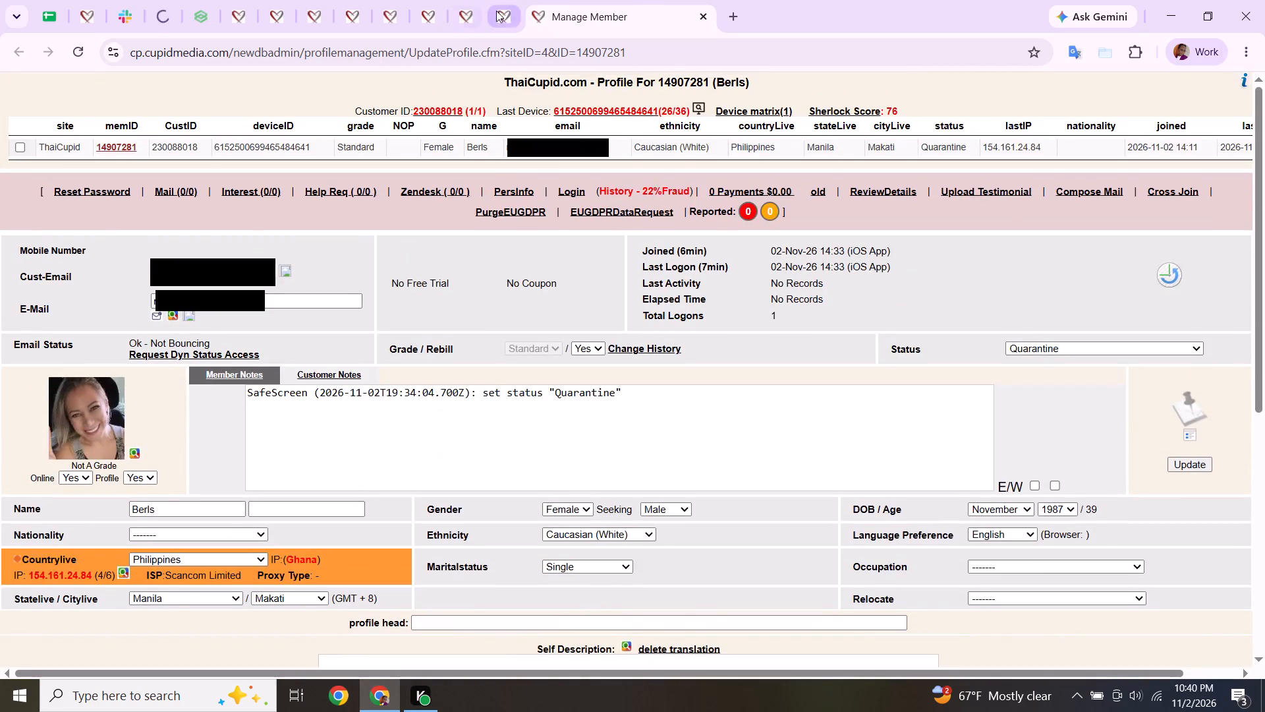
{"action": "left_click", "coordinate": [507, 13]}
{"action": "left_click", "coordinate": [627, 3]}
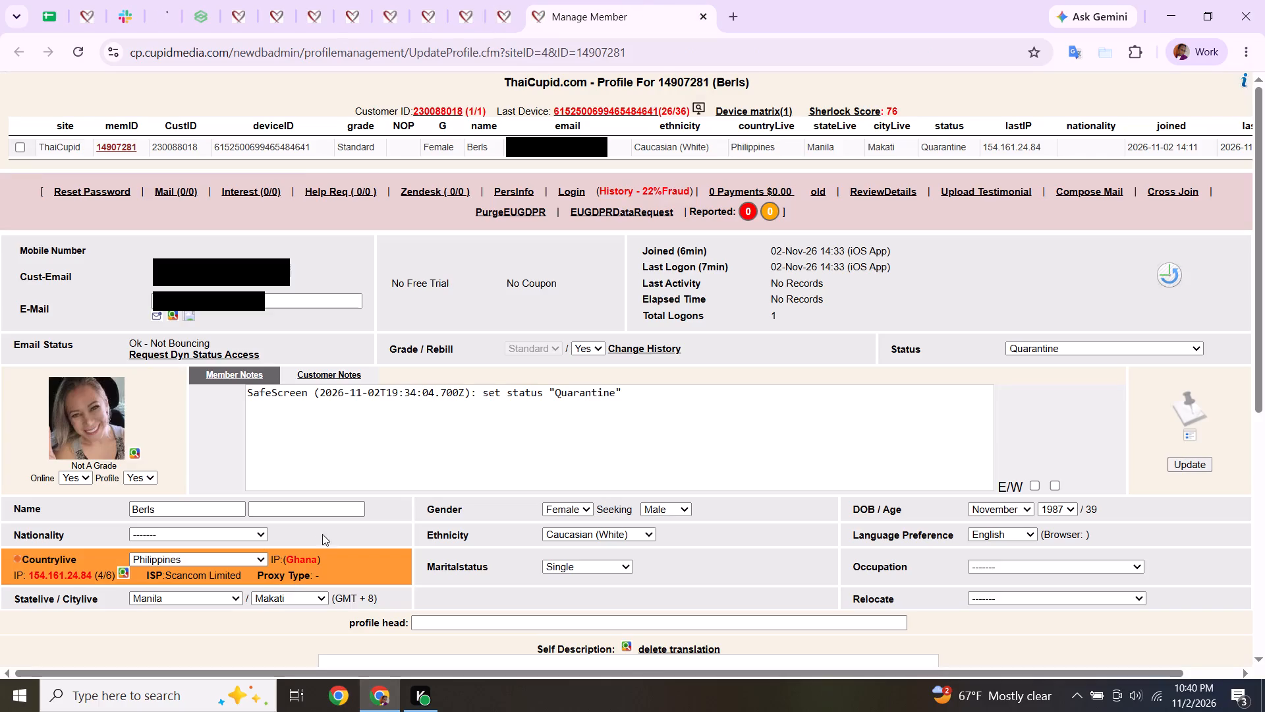
{"action": "triple_click", "coordinate": [306, 553]}
{"action": "right_click", "coordinate": [306, 553]}
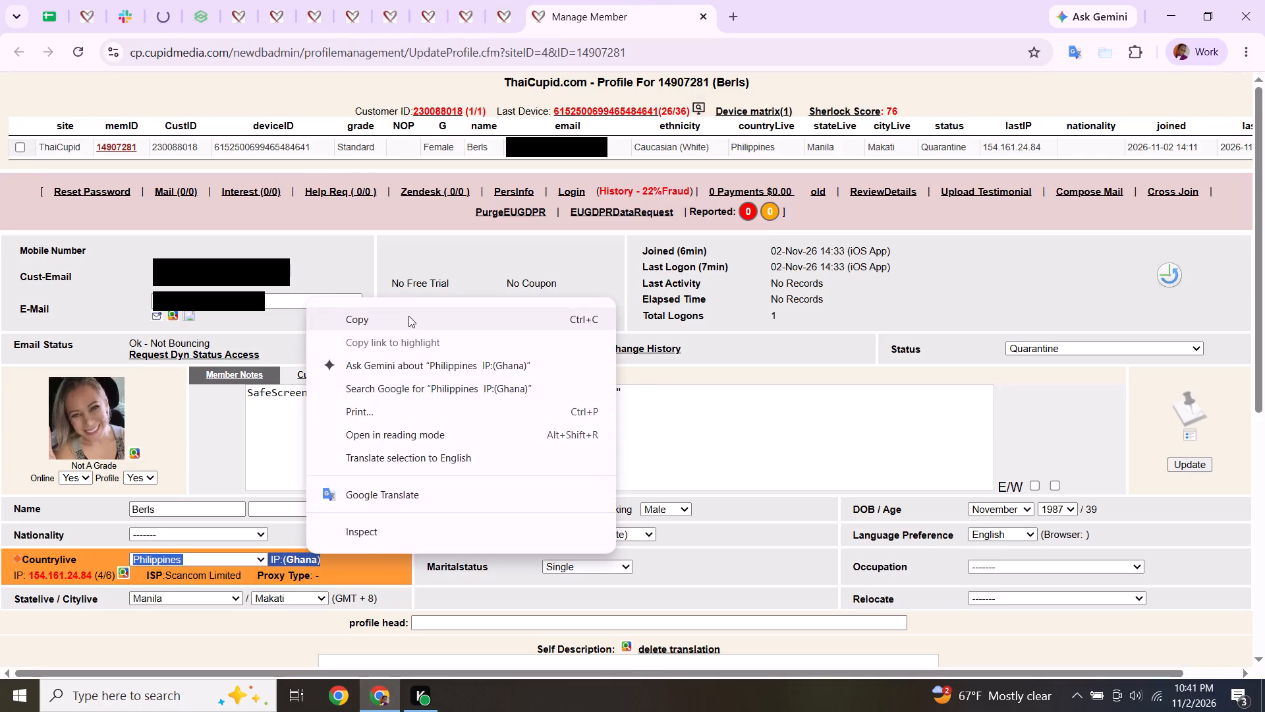
{"action": "left_click", "coordinate": [408, 316]}
{"action": "left_click", "coordinate": [700, 18]}
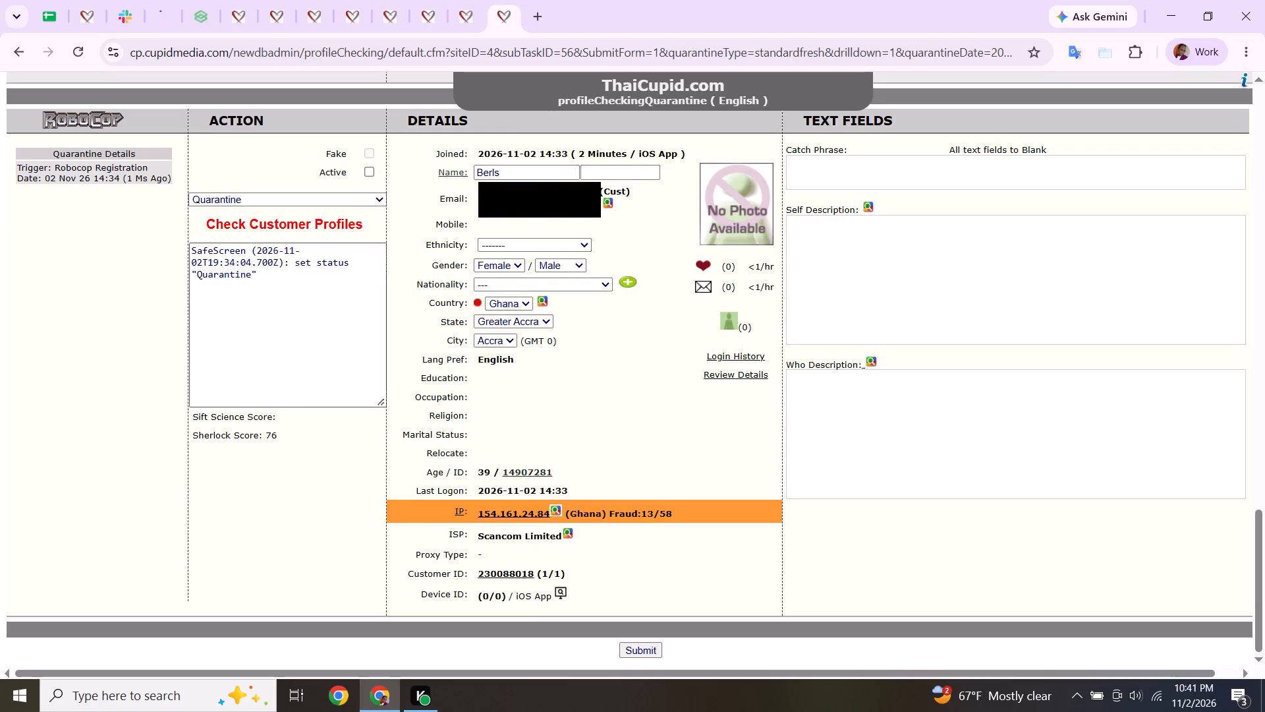
Add the copied "Philippines IP:(Ghana)" text below the existing text in the notes of Berls's ThaiCupid entry.
{"action": "left_click", "coordinate": [313, 318]}
{"action": "key", "text": "Return"}
{"action": "key", "text": "Return"}
{"action": "key", "text": "ctrl+v"}
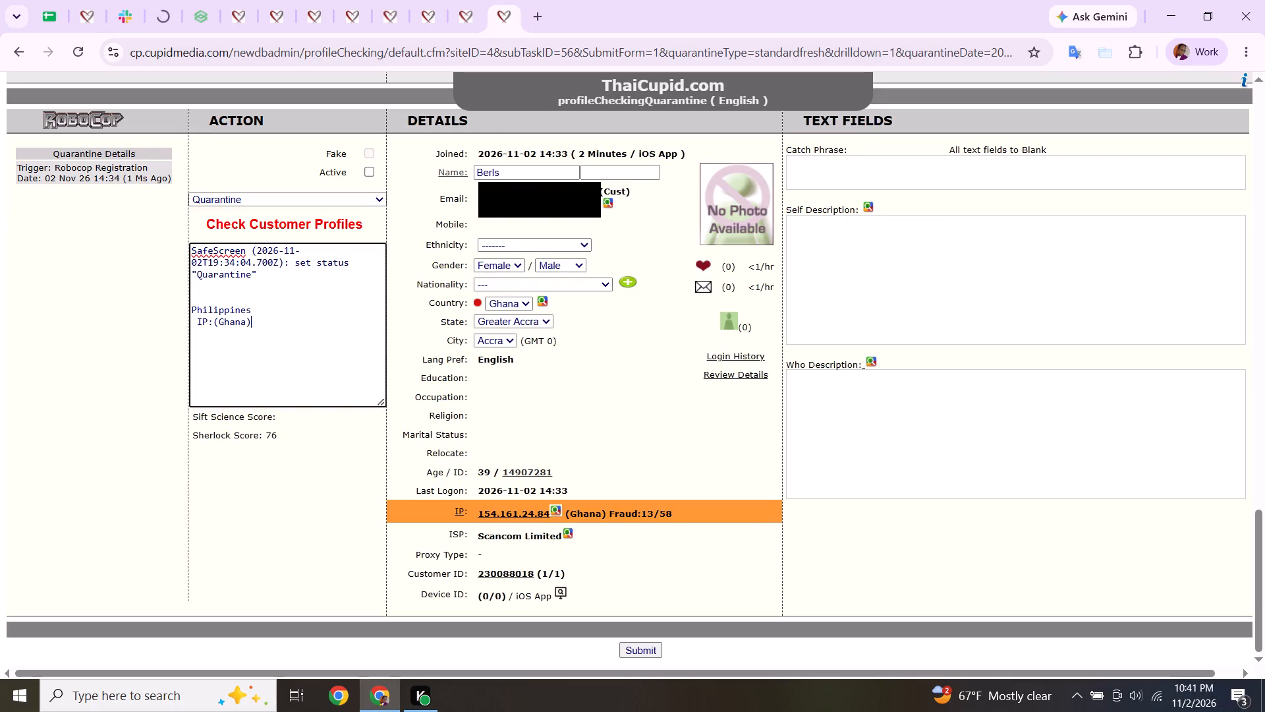
Submit the reviewed ThaiCupid quarantine queue.
{"action": "scroll", "coordinate": [320, 362], "scroll_direction": "down", "scroll_amount": 5}
{"action": "left_click", "coordinate": [654, 653]}
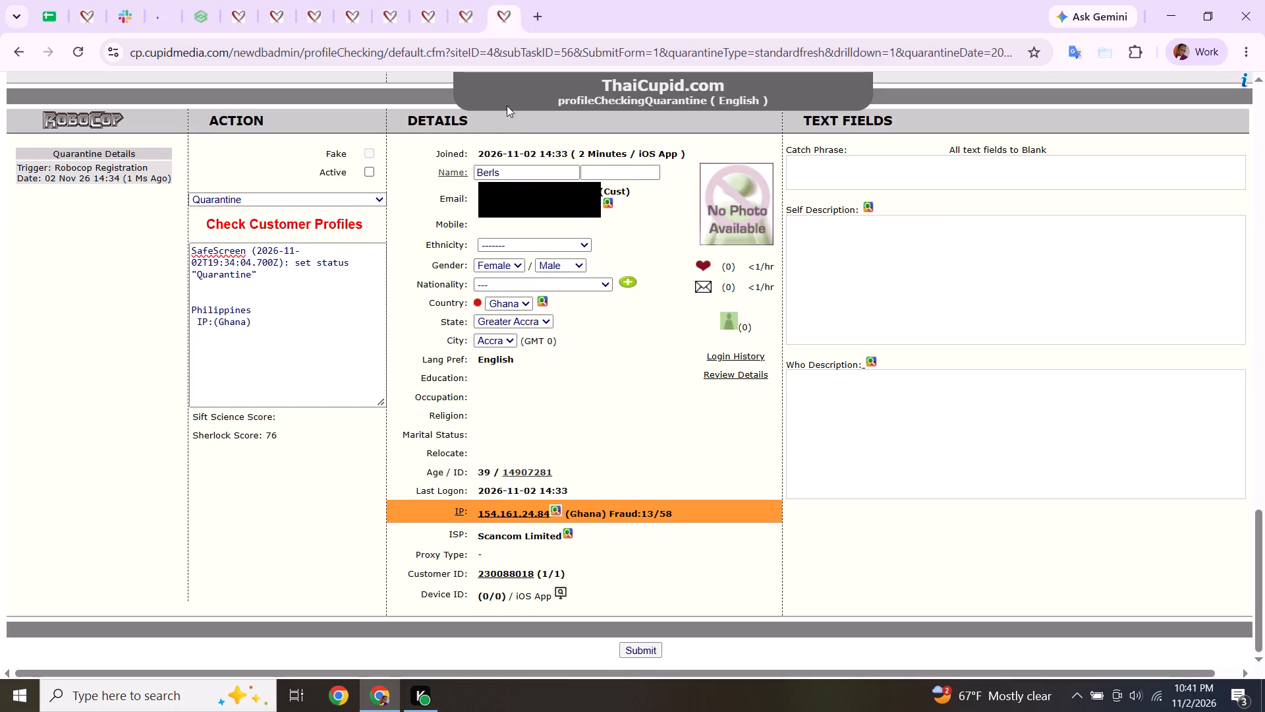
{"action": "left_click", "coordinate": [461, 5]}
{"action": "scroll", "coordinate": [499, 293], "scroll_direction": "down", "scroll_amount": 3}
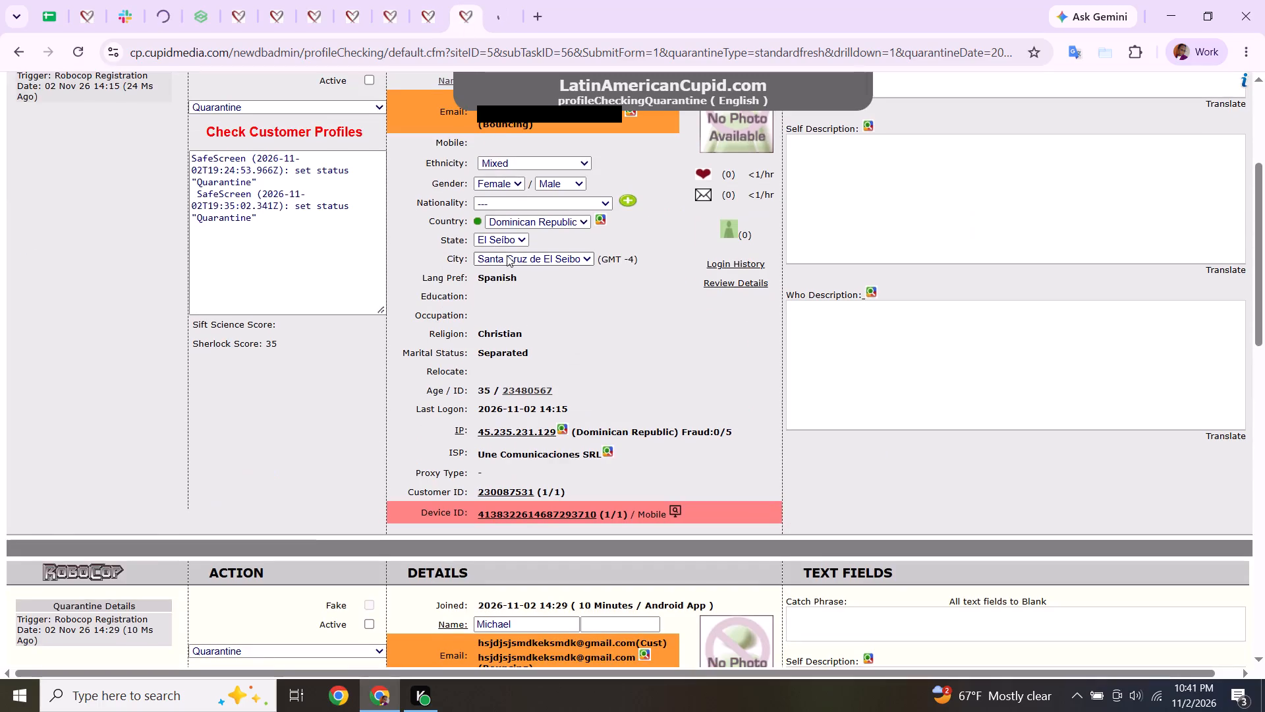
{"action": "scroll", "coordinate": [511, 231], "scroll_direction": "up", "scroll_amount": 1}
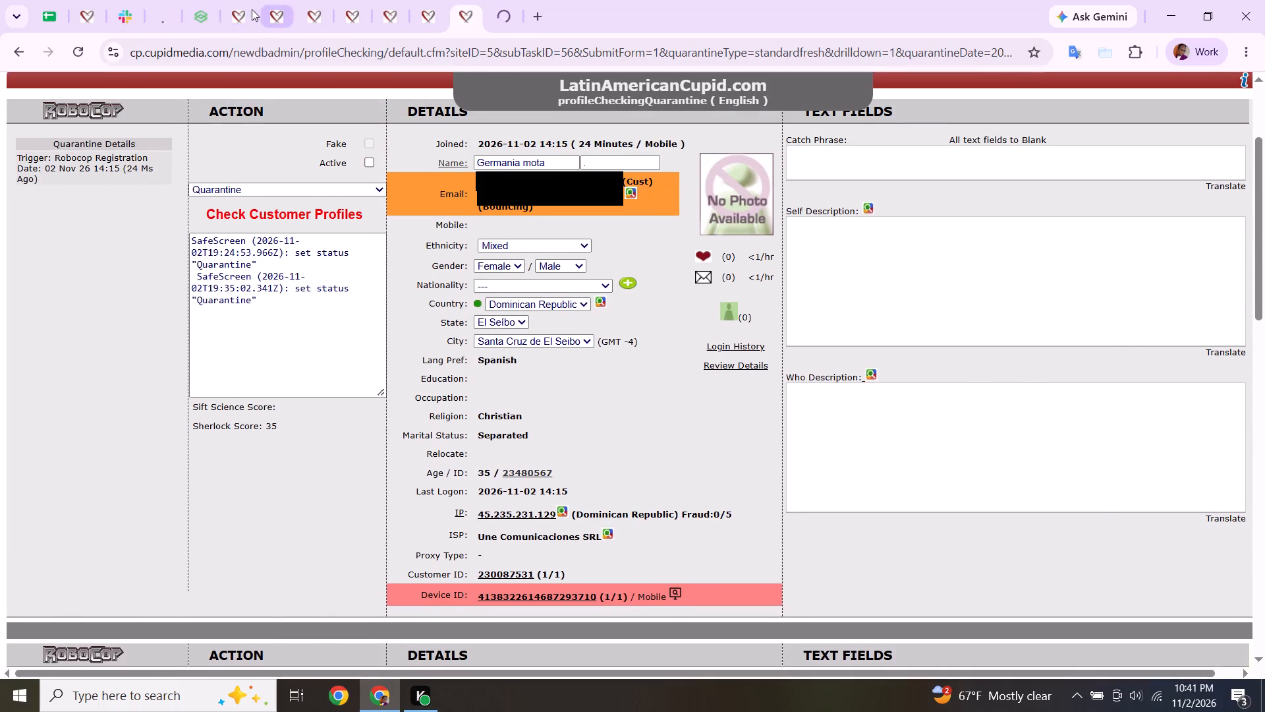
Reload the site ID 43 quarantine queue, allowing the form resubmission.
{"action": "left_click", "coordinate": [248, 8]}
{"action": "left_click", "coordinate": [79, 54]}
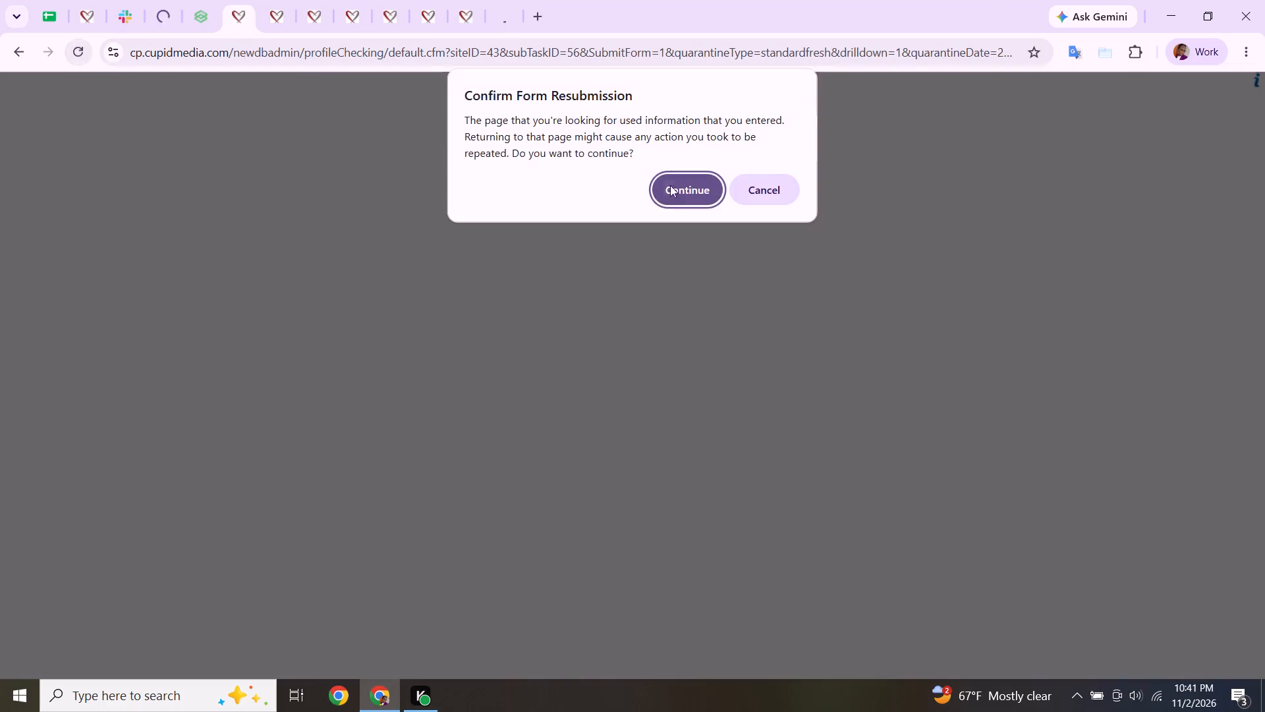
{"action": "left_click", "coordinate": [679, 198]}
Copy the "Taiwan (China) (IP:Brazil)" country text from the first KoreanCupid entry and add it below the existing notes there.
{"action": "left_click", "coordinate": [276, 14]}
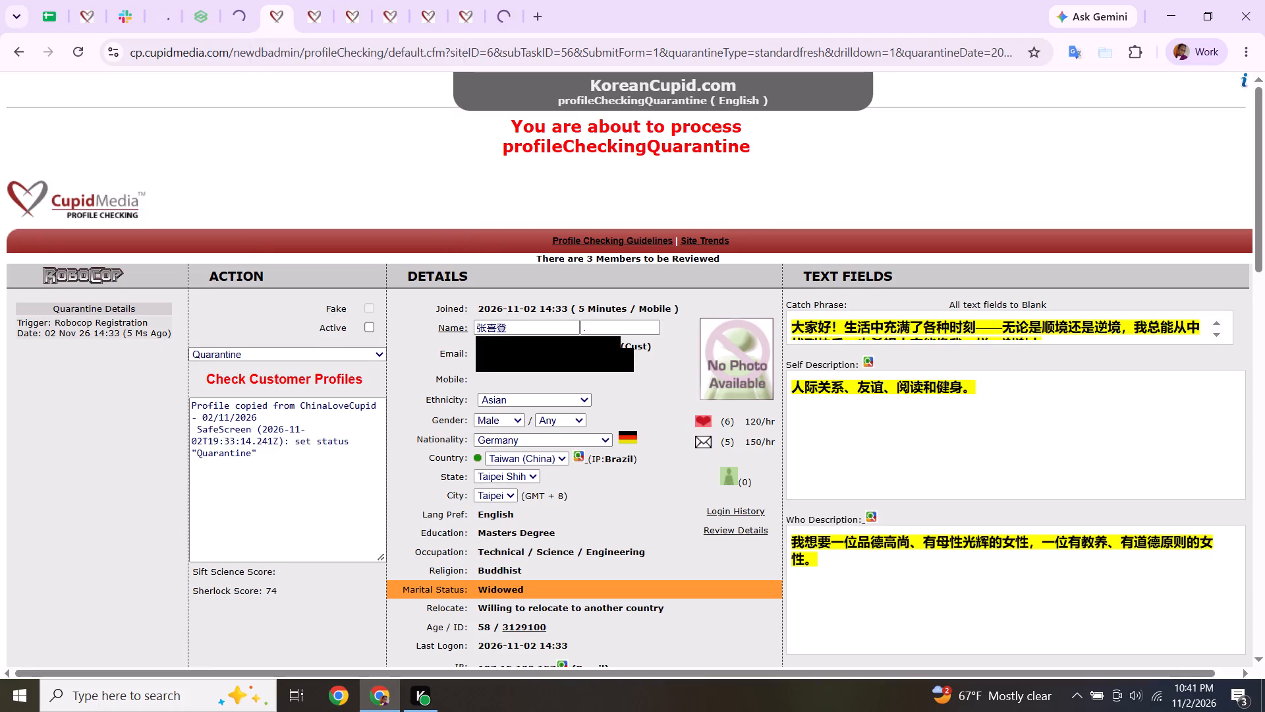
{"action": "scroll", "coordinate": [562, 266], "scroll_direction": "down", "scroll_amount": 3}
{"action": "scroll", "coordinate": [573, 233], "scroll_direction": "up", "scroll_amount": 2}
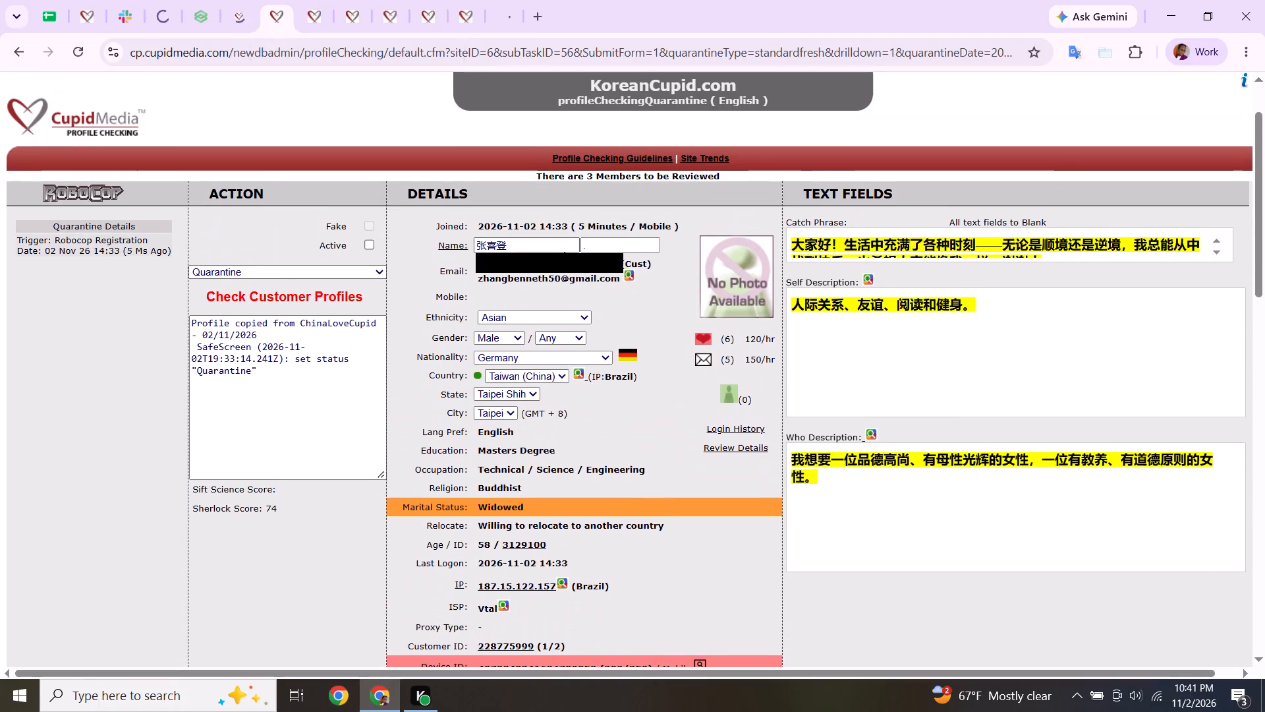
{"action": "triple_click", "coordinate": [620, 377]}
{"action": "right_click", "coordinate": [620, 377]}
{"action": "left_click", "coordinate": [665, 390]}
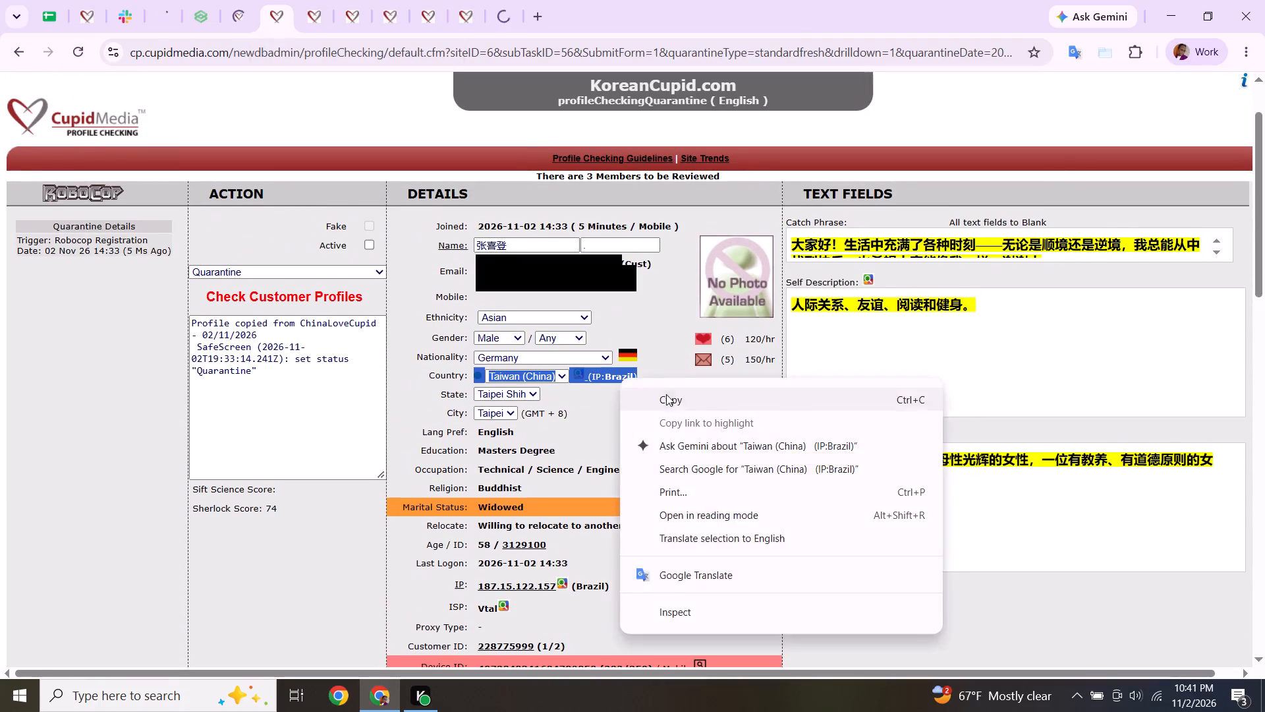
{"action": "left_click", "coordinate": [276, 385]}
{"action": "key", "text": "Return"}
{"action": "key", "text": "Return"}
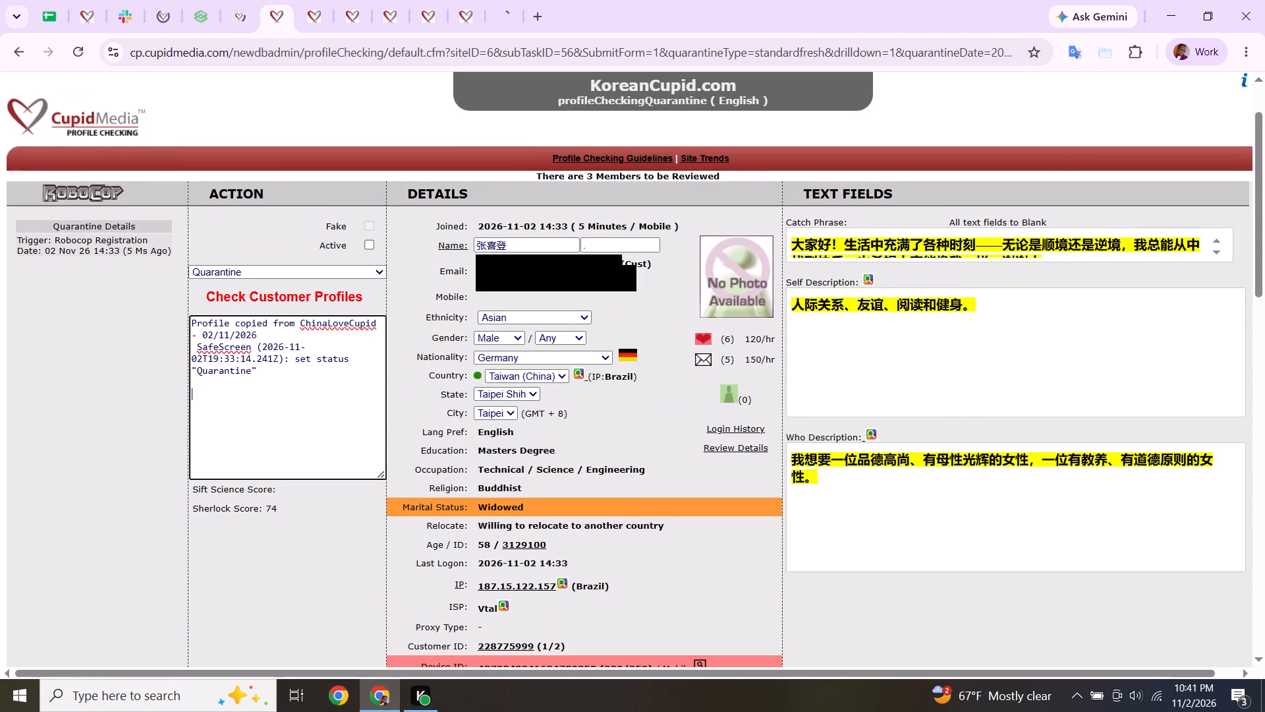
{"action": "key", "text": "ctrl+v"}
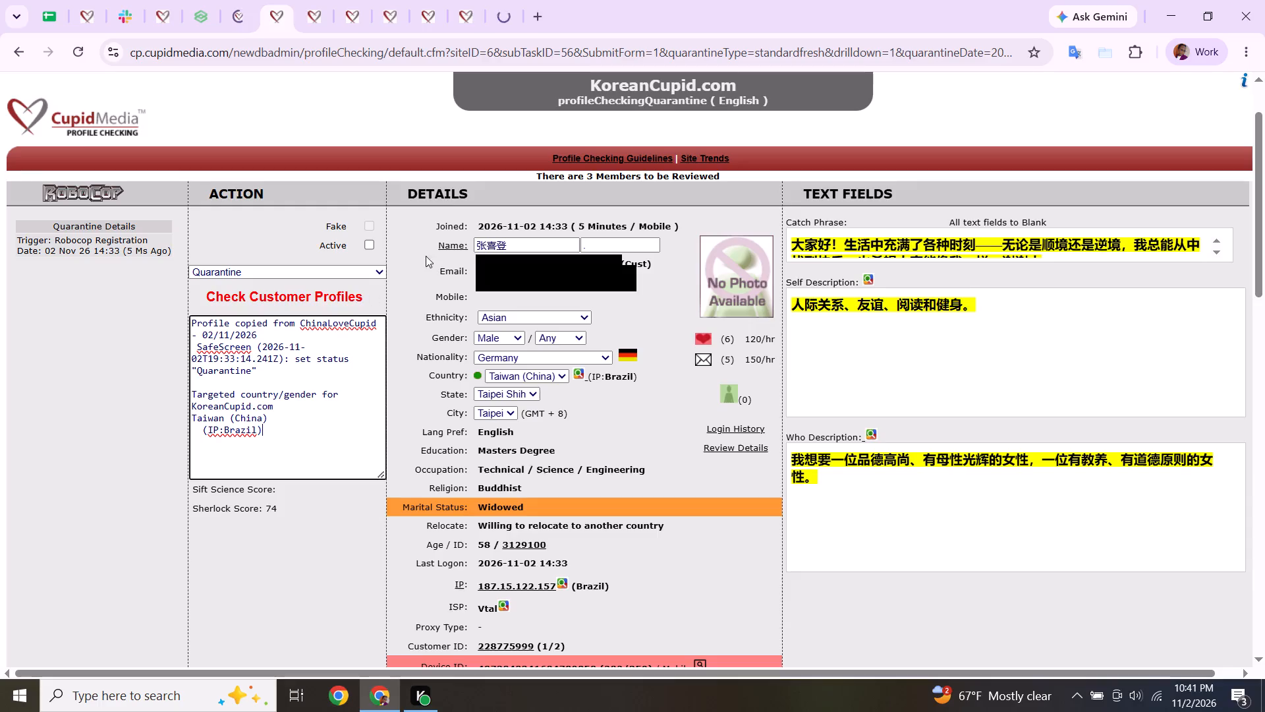
Open the profile of the first member in the KoreanCupid quarantine queue.
{"action": "left_click", "coordinate": [444, 244]}
{"action": "scroll", "coordinate": [542, 424], "scroll_direction": "down", "scroll_amount": 4}
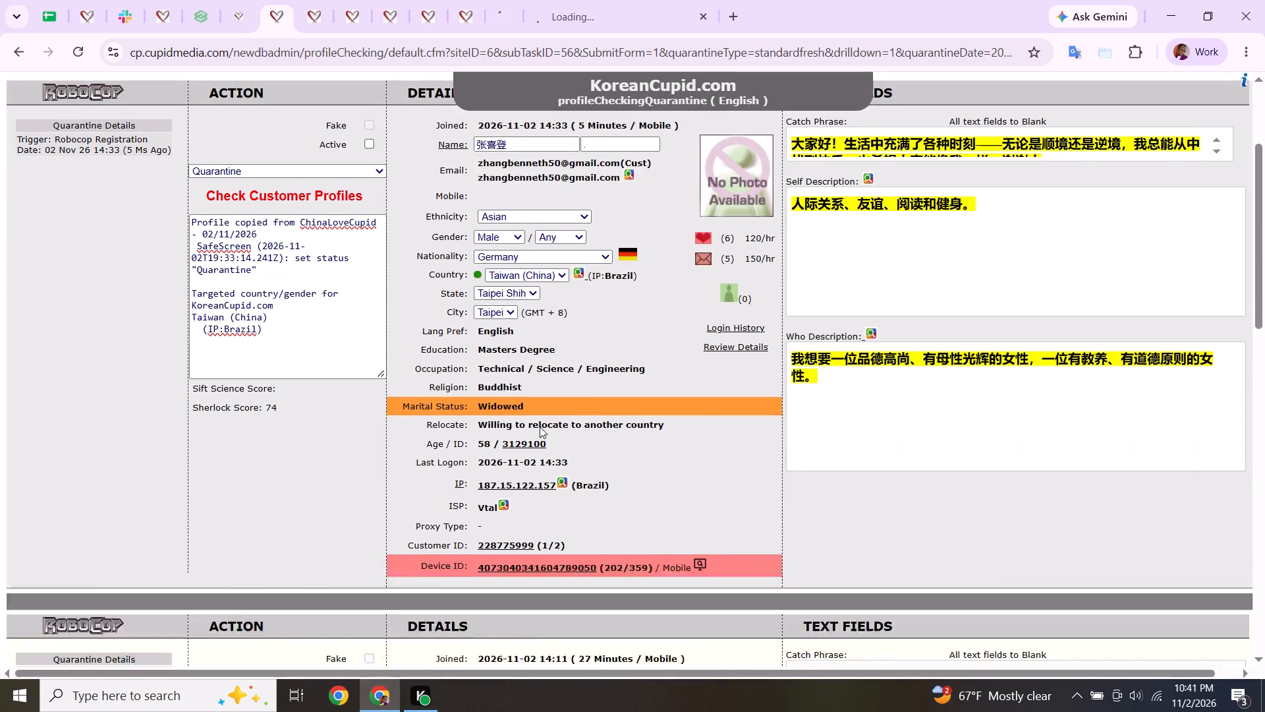
{"action": "scroll", "coordinate": [540, 431], "scroll_direction": "down", "scroll_amount": 3}
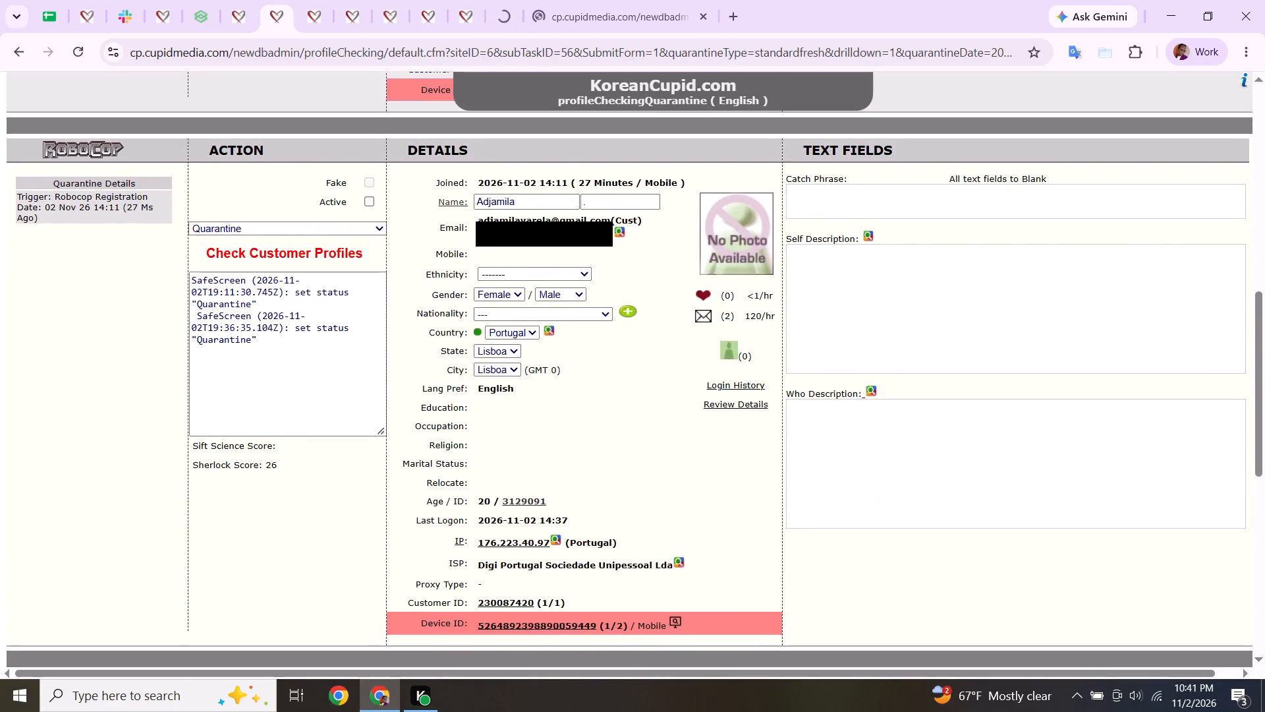
{"action": "left_click", "coordinate": [447, 200]}
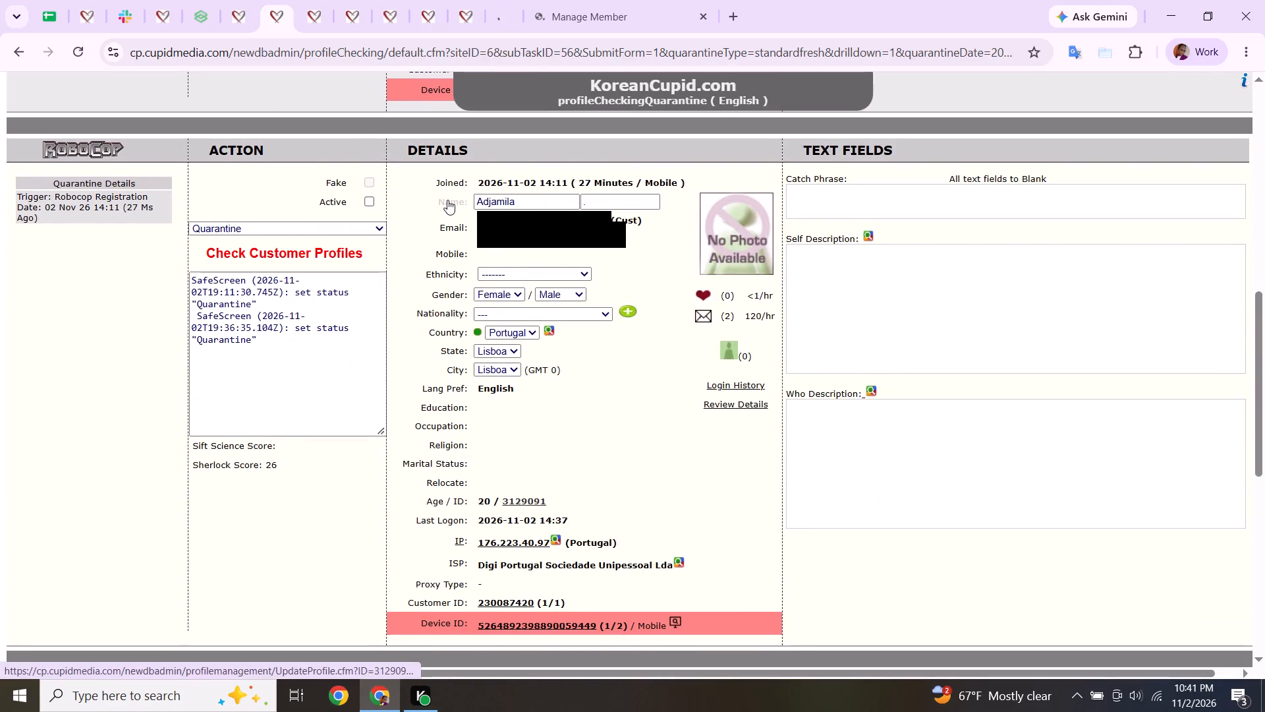
{"action": "left_click", "coordinate": [369, 198]}
Copy the "Iran (IP:USA)" country text from Rose's KoreanCupid entry and add it below the existing text in her notes.
{"action": "scroll", "coordinate": [554, 291], "scroll_direction": "down", "scroll_amount": 6}
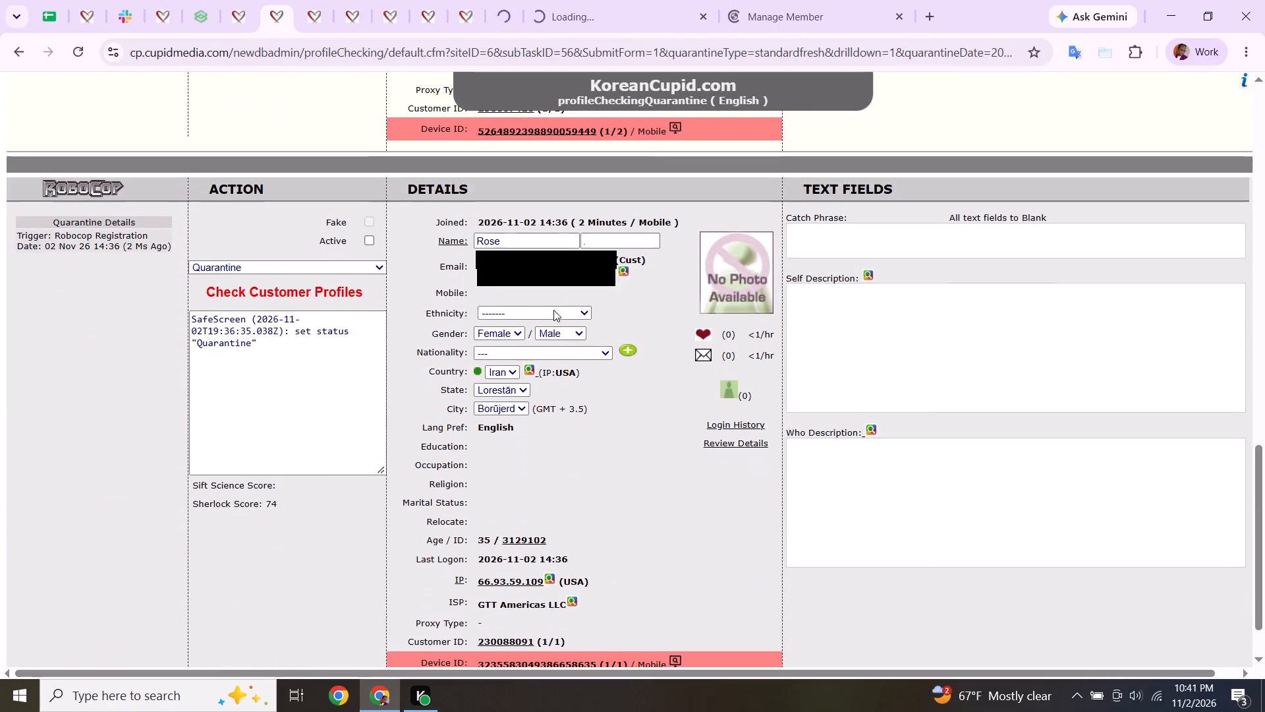
{"action": "triple_click", "coordinate": [567, 374]}
{"action": "right_click", "coordinate": [565, 372]}
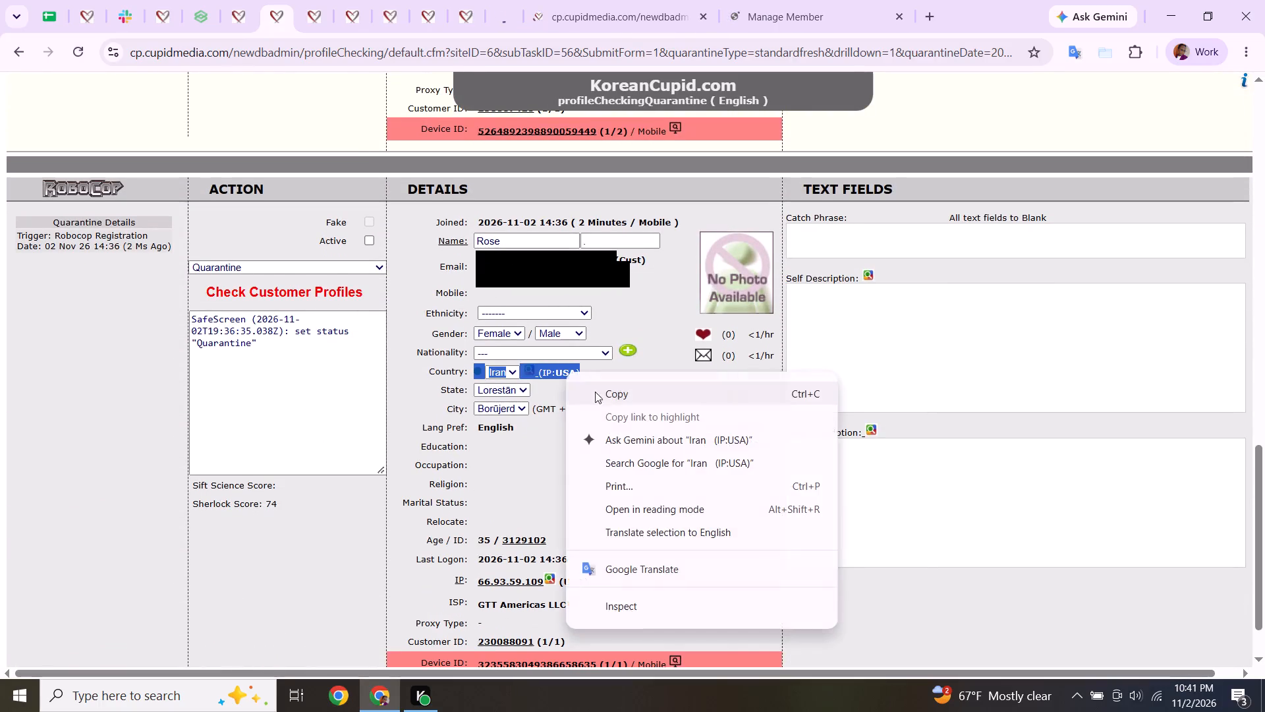
{"action": "left_click", "coordinate": [608, 396]}
{"action": "left_click", "coordinate": [295, 356]}
{"action": "key", "text": "Return"}
{"action": "key", "text": "Return"}
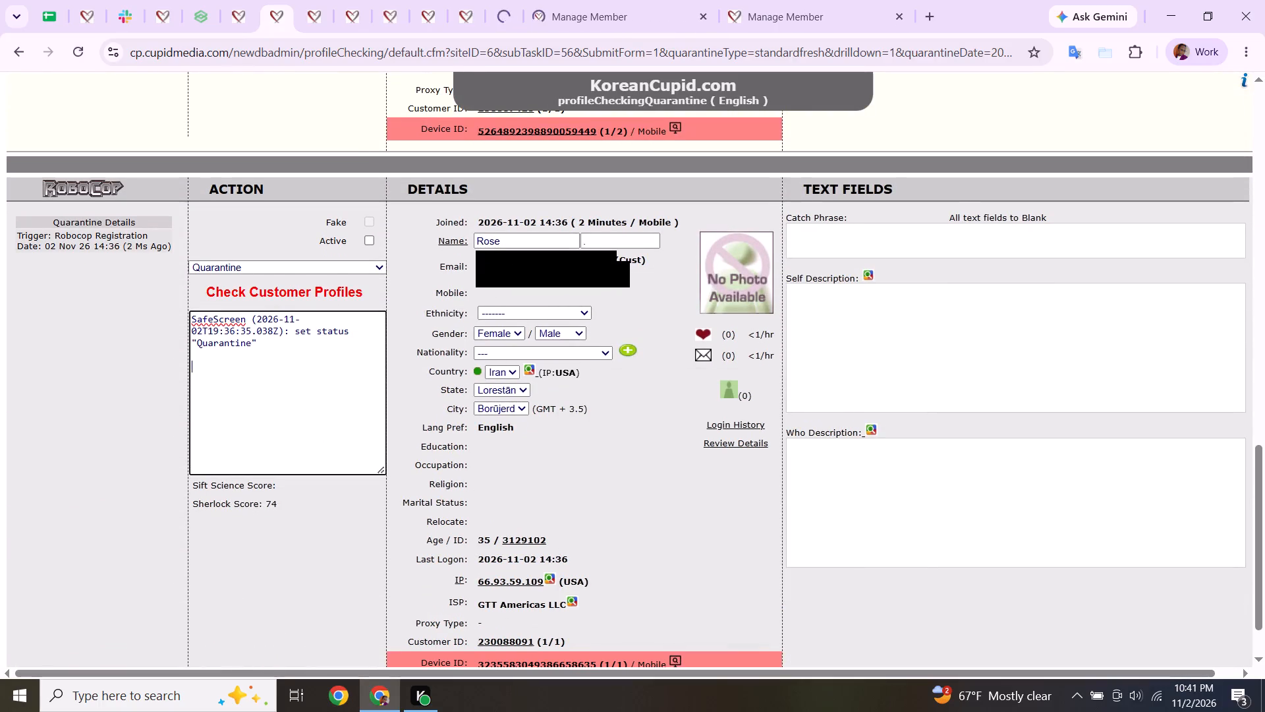
{"action": "key", "text": "ctrl+v"}
Submit the reviewed KoreanCupid quarantine queue.
{"action": "scroll", "coordinate": [580, 324], "scroll_direction": "down", "scroll_amount": 4}
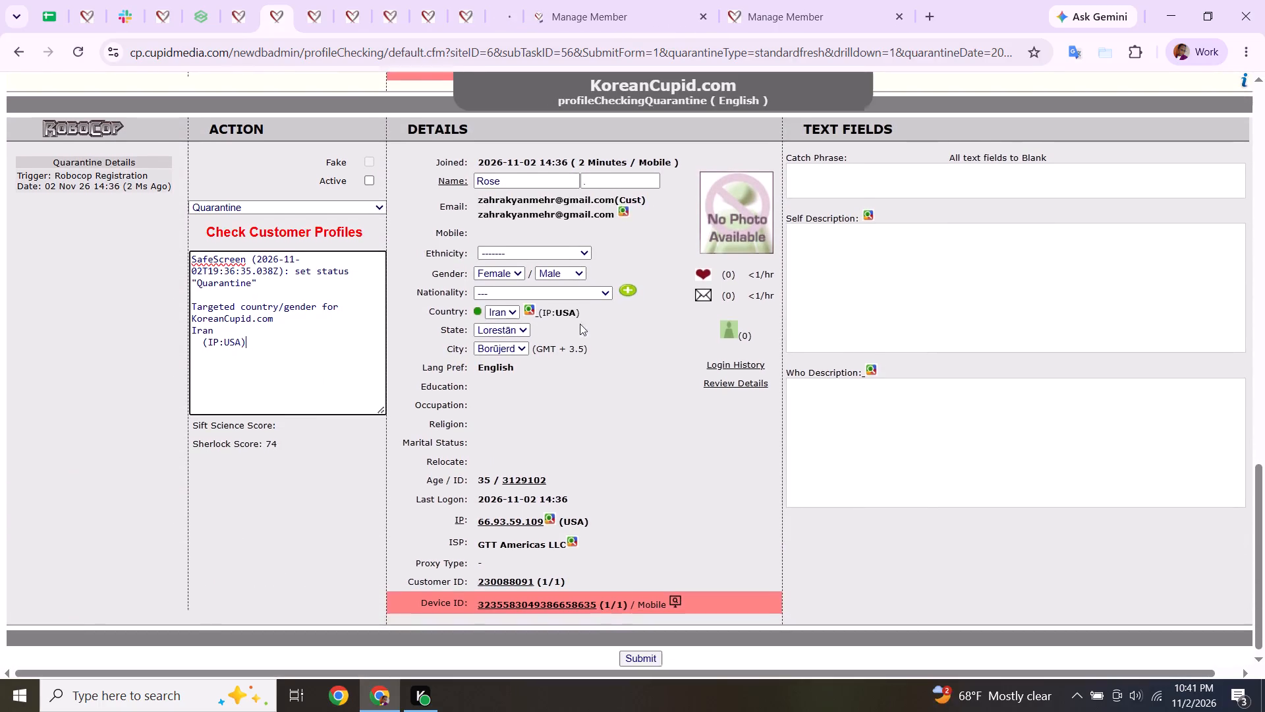
{"action": "scroll", "coordinate": [580, 324], "scroll_direction": "down", "scroll_amount": 7}
{"action": "left_click", "coordinate": [636, 652]}
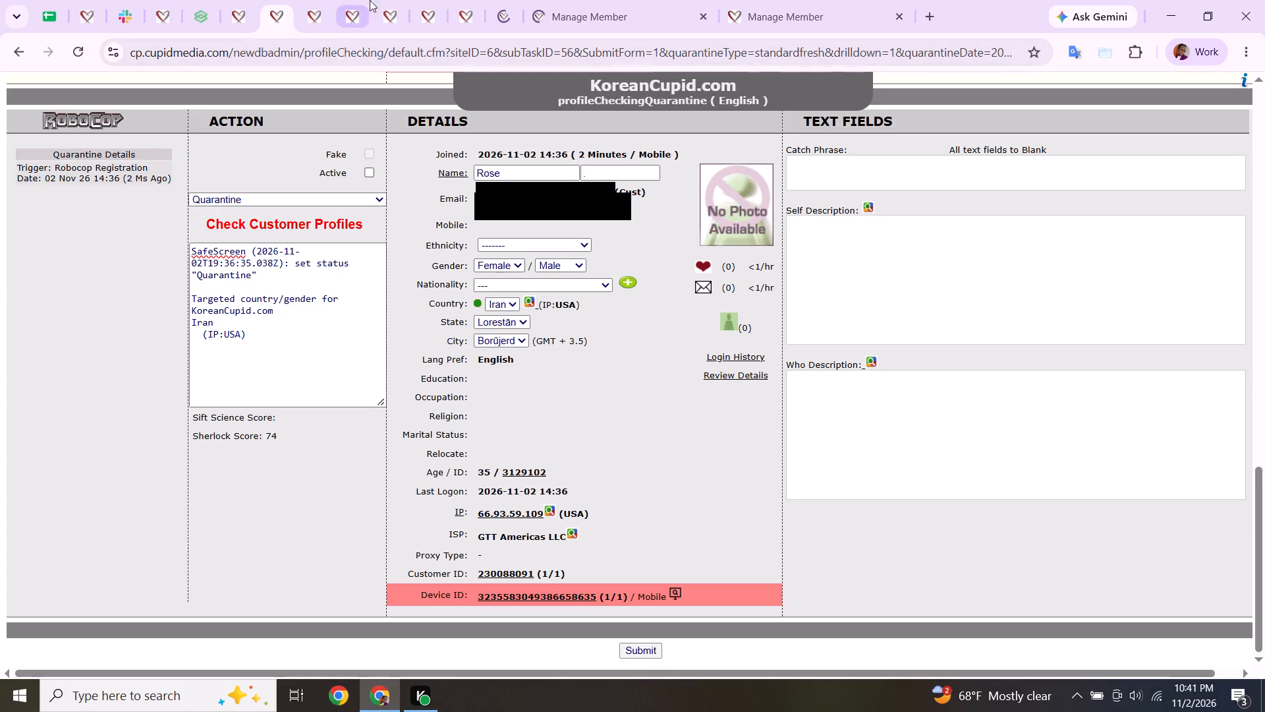
Reload the SilverLove and IndonesianCupid quarantine queues and the two other queues alongside them, resubmitting each form.
{"action": "left_click", "coordinate": [314, 6]}
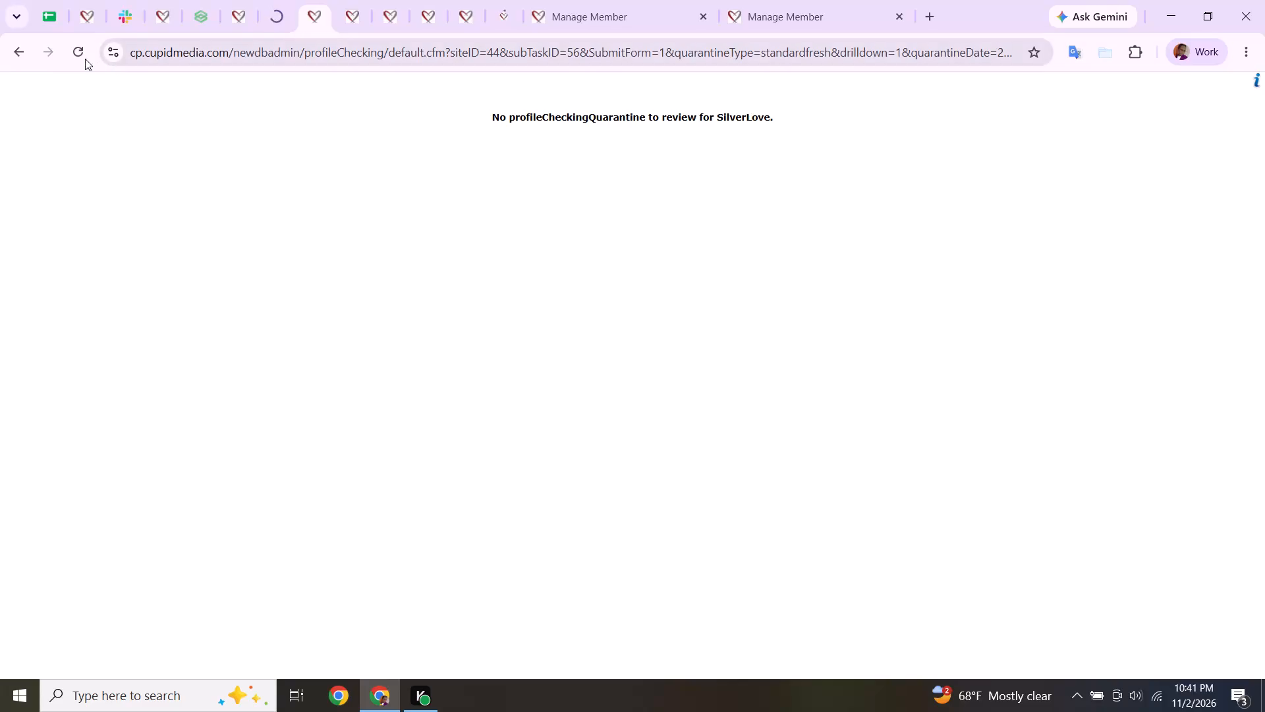
{"action": "left_click", "coordinate": [83, 52]}
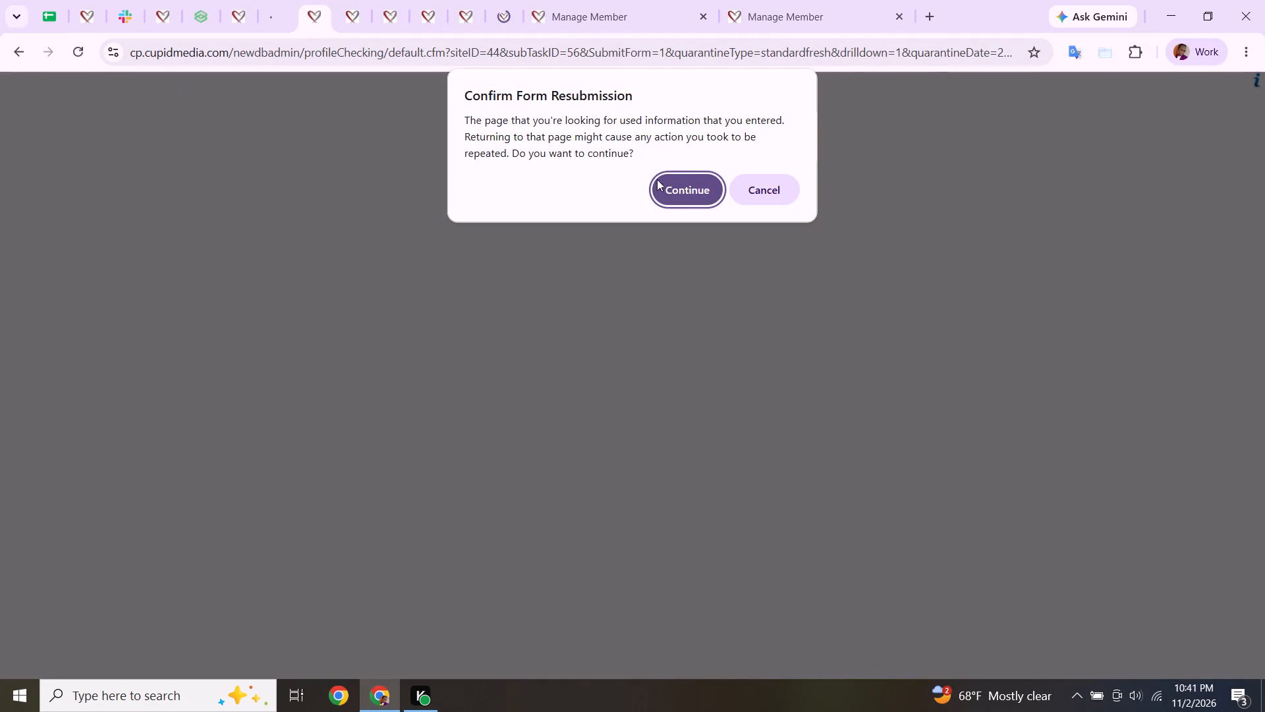
{"action": "left_click", "coordinate": [700, 195]}
{"action": "left_click", "coordinate": [372, 15]}
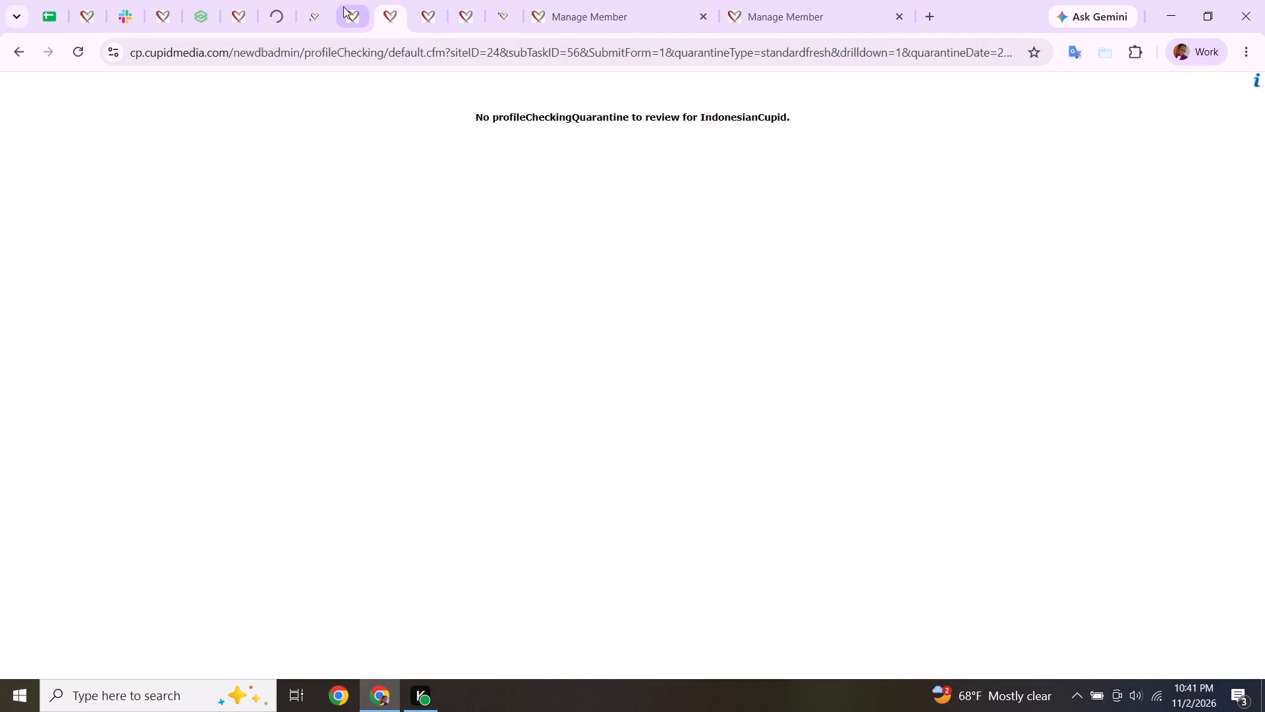
{"action": "left_click", "coordinate": [343, 5]}
{"action": "left_click", "coordinate": [74, 48]}
{"action": "left_click", "coordinate": [707, 199]}
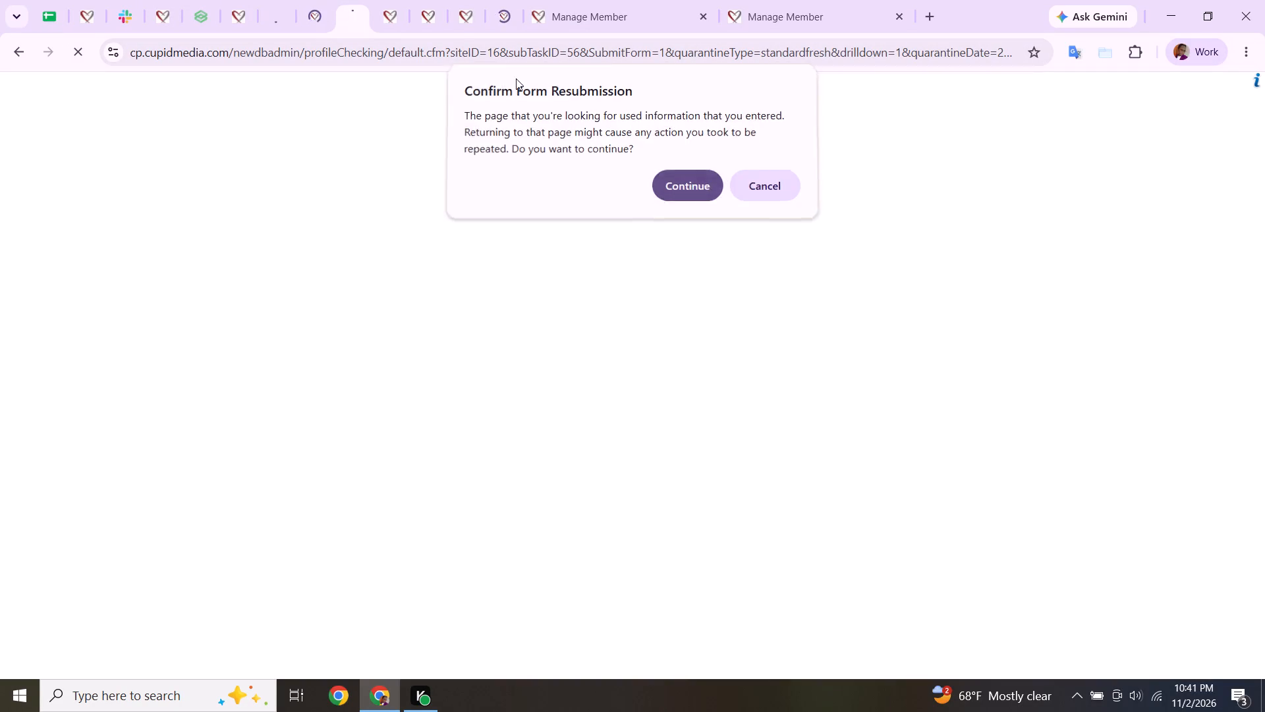
{"action": "left_click", "coordinate": [399, 3]}
{"action": "left_click", "coordinate": [82, 54]}
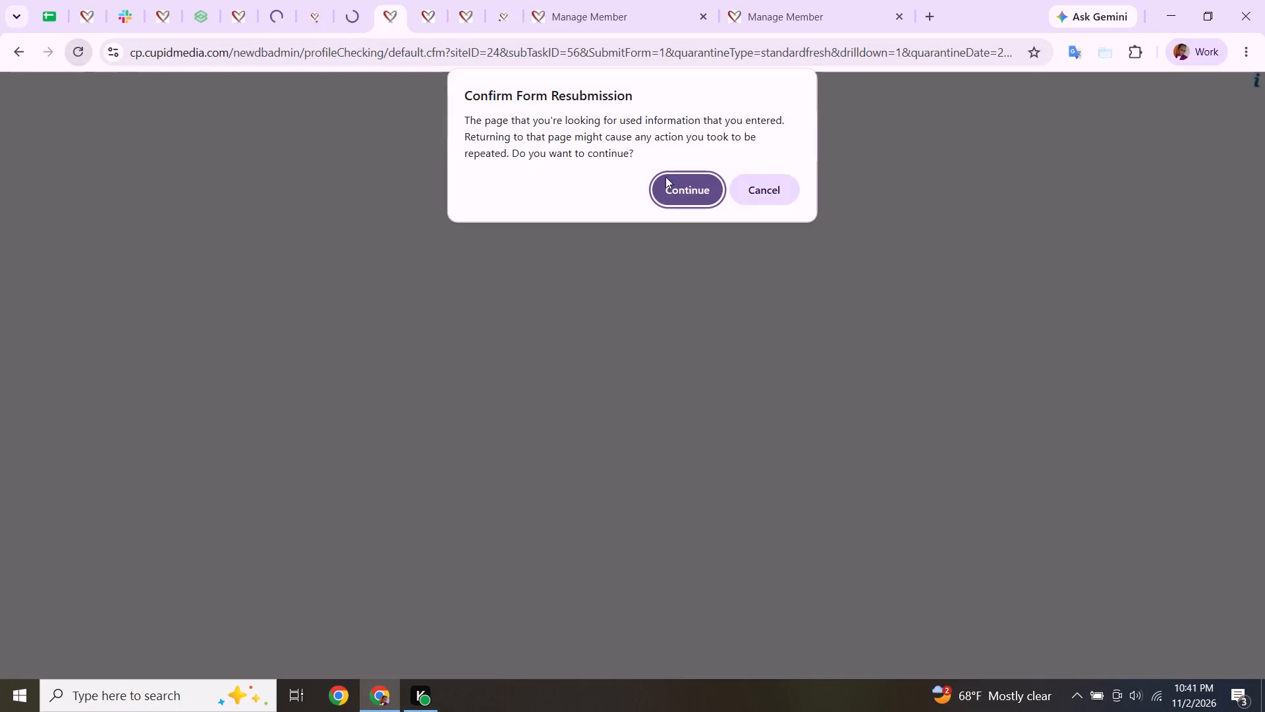
{"action": "left_click", "coordinate": [695, 191]}
{"action": "left_click", "coordinate": [436, 12]}
{"action": "left_click", "coordinate": [78, 49]}
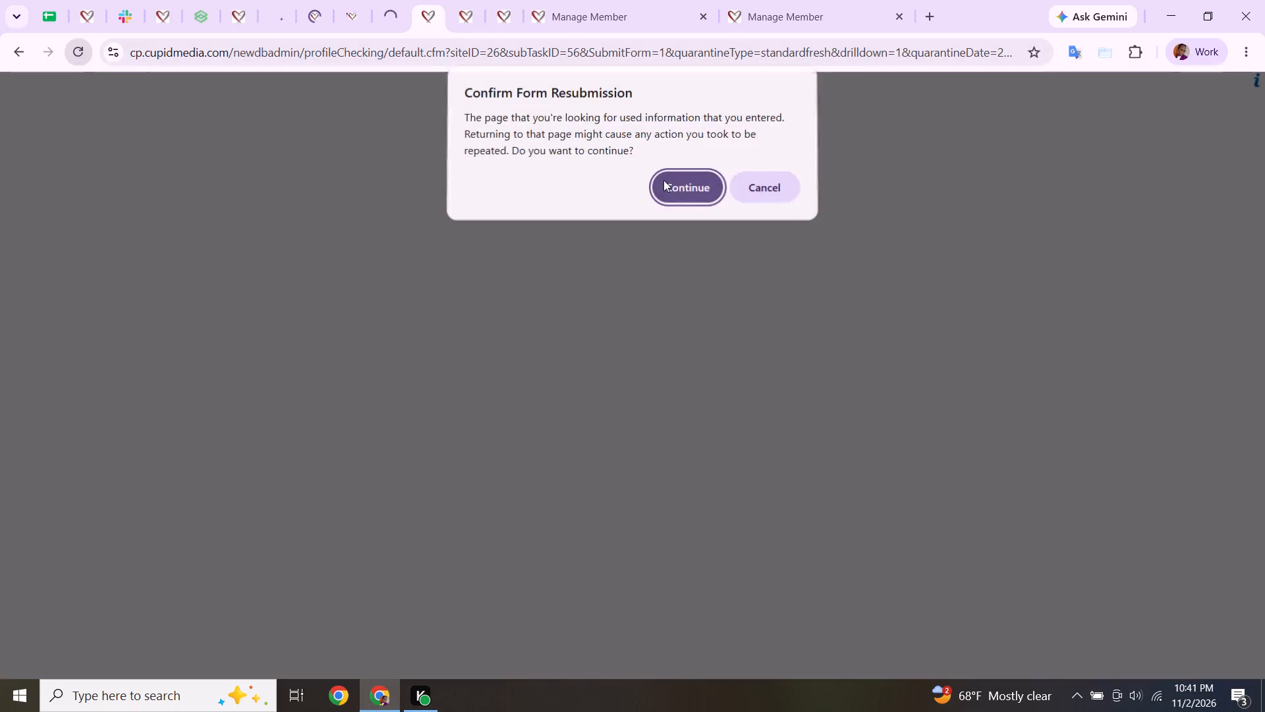
{"action": "left_click", "coordinate": [687, 193]}
Open the profile of the first member in the LatinAmericanCupid quarantine queue.
{"action": "left_click", "coordinate": [474, 7]}
{"action": "scroll", "coordinate": [517, 261], "scroll_direction": "down", "scroll_amount": 1}
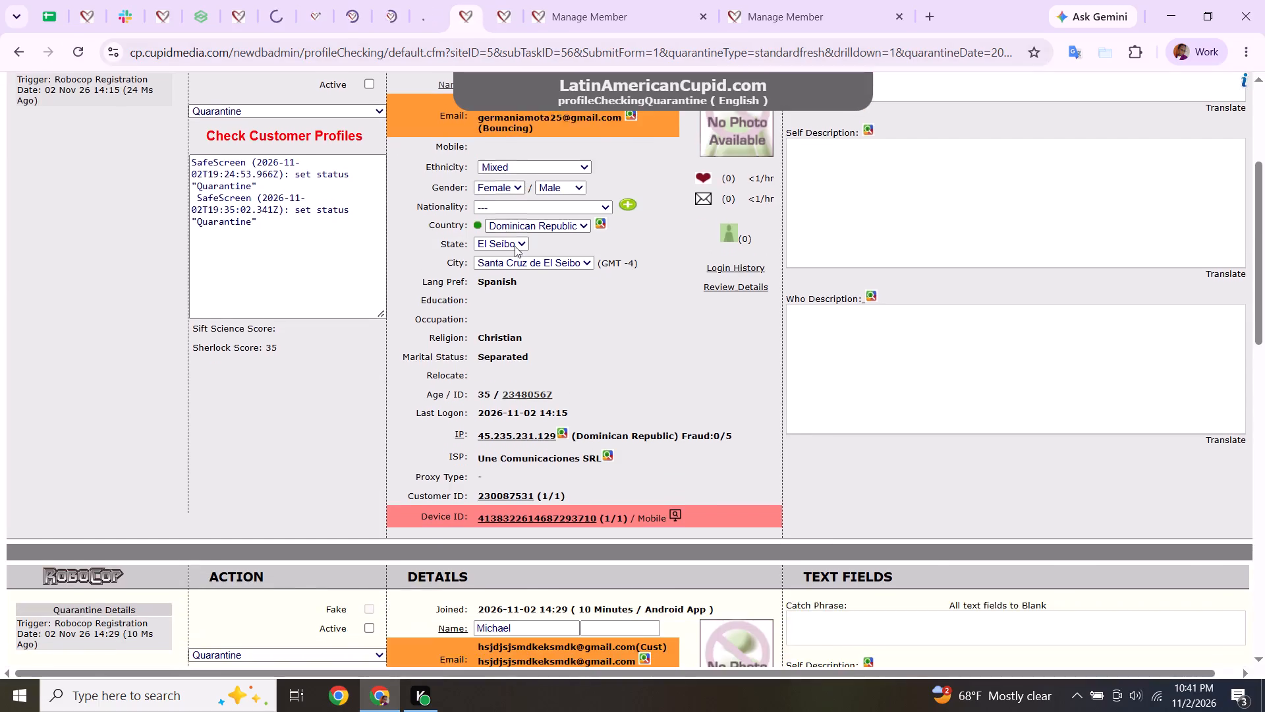
{"action": "scroll", "coordinate": [475, 175], "scroll_direction": "up", "scroll_amount": 2}
{"action": "scroll", "coordinate": [551, 283], "scroll_direction": "down", "scroll_amount": 1}
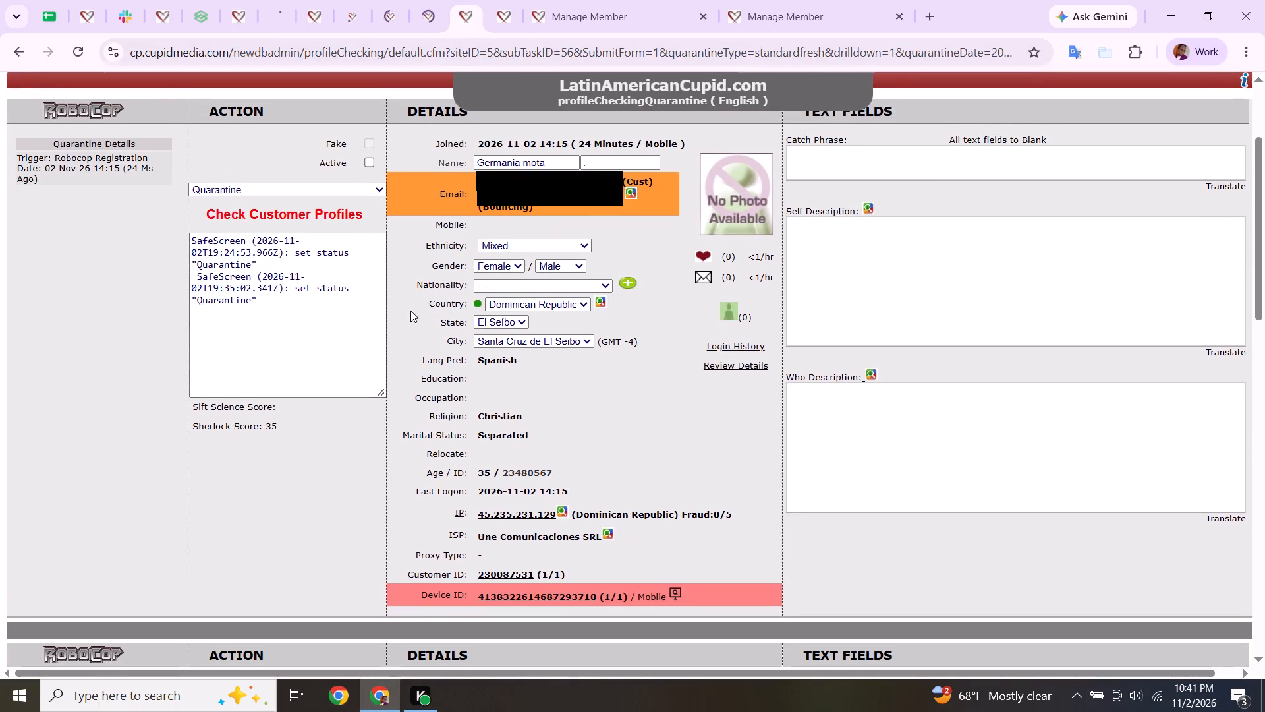
{"action": "left_click", "coordinate": [453, 166]}
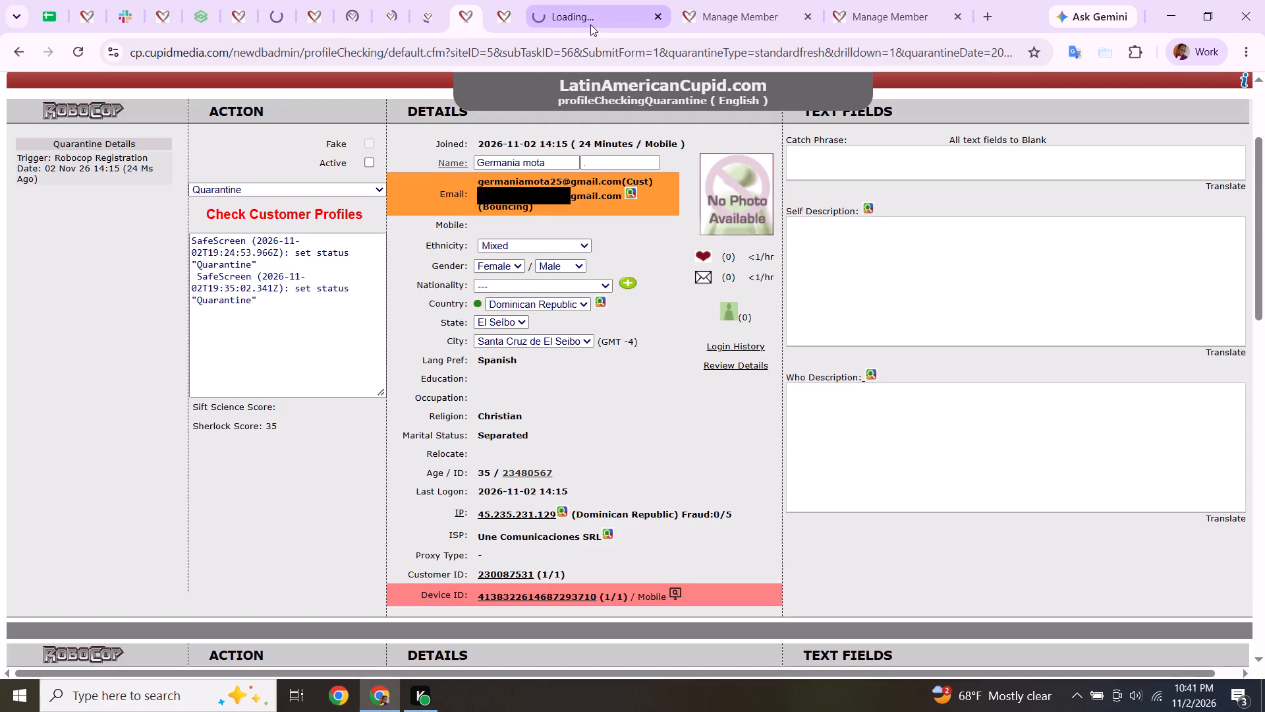
{"action": "left_click", "coordinate": [594, 12]}
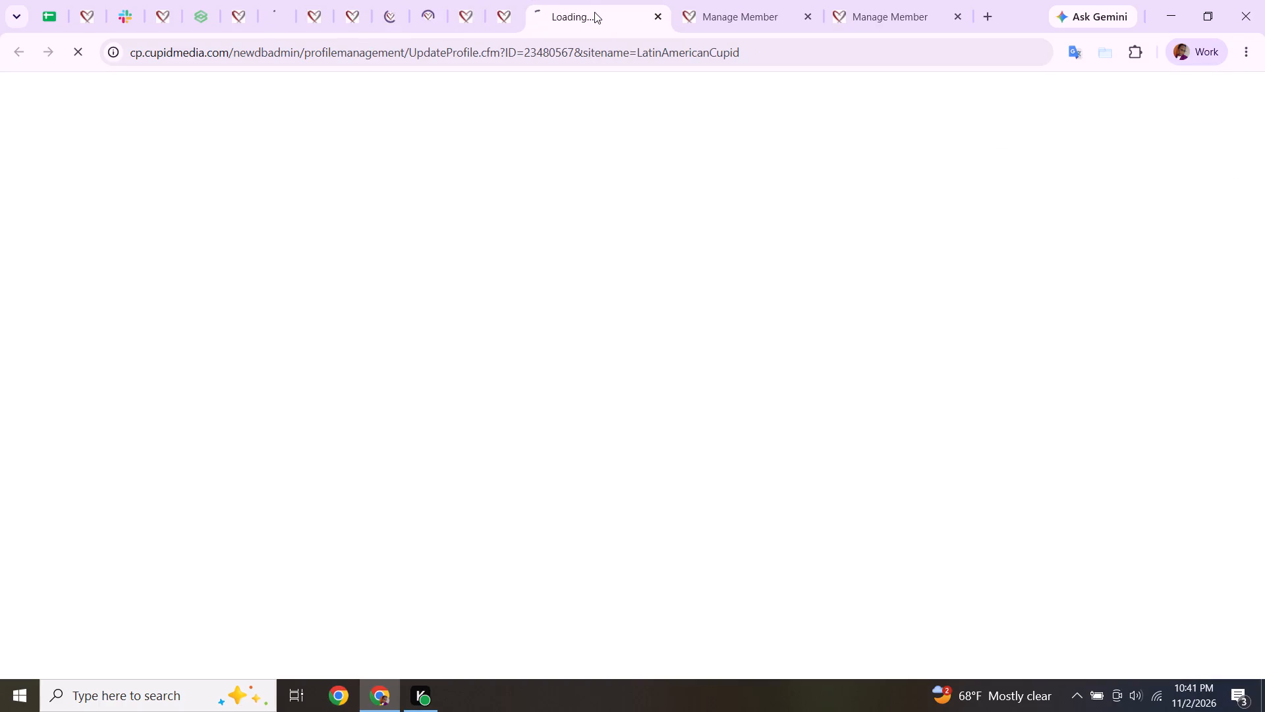
{"action": "left_click", "coordinate": [731, 0]}
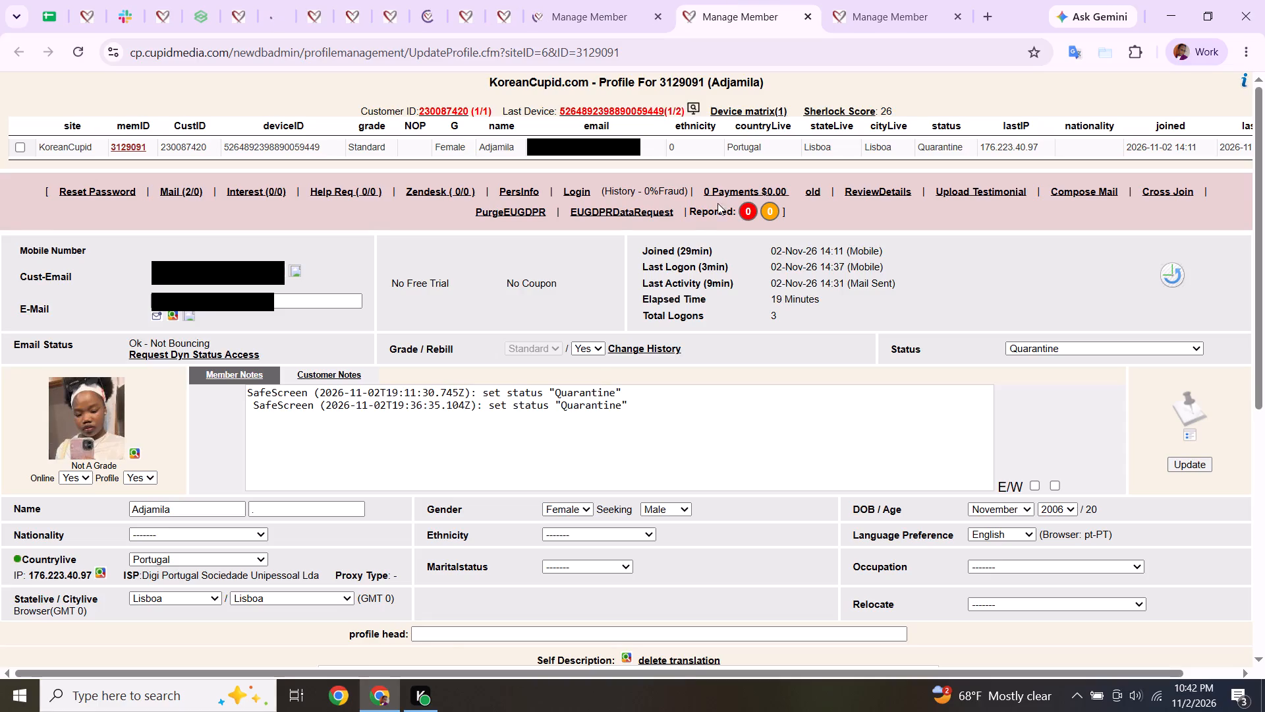
{"action": "left_click", "coordinate": [812, 17]}
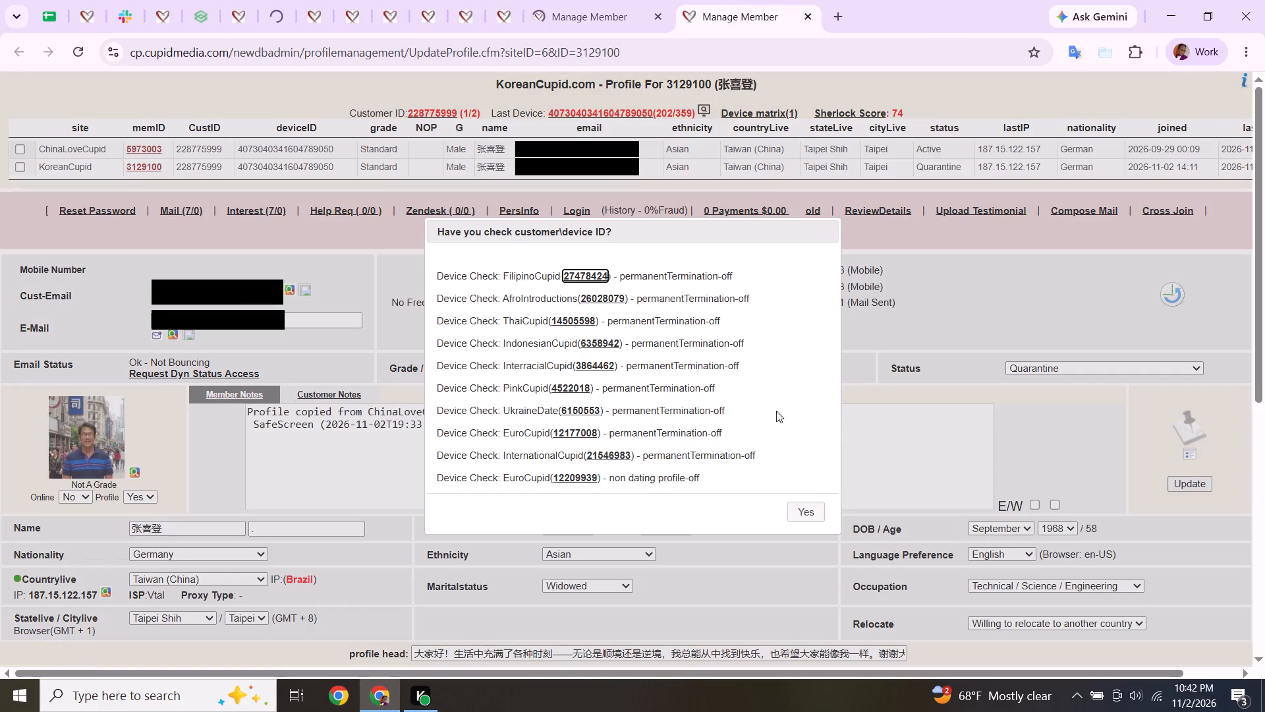
{"action": "left_click", "coordinate": [812, 512]}
{"action": "scroll", "coordinate": [718, 387], "scroll_direction": "up", "scroll_amount": 4}
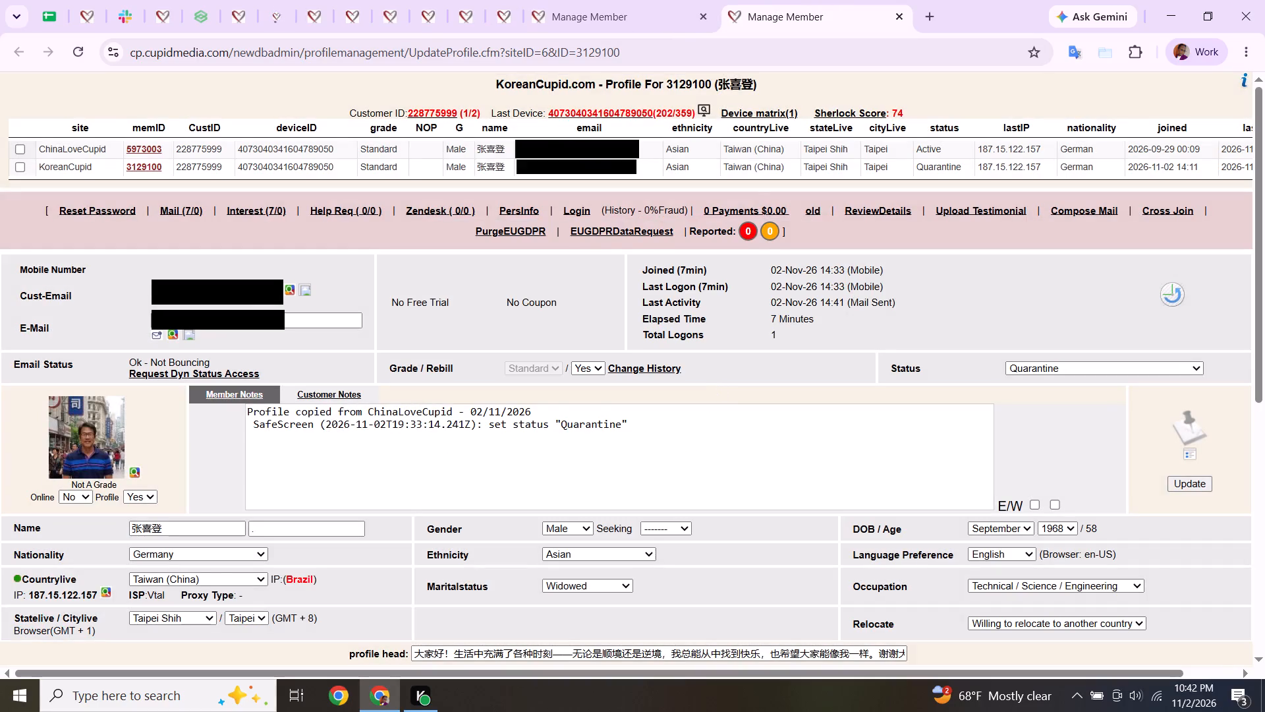
Review the first LatinAmericanCupid member's profile and set her queue entry to Active.
{"action": "left_click", "coordinate": [598, 18]}
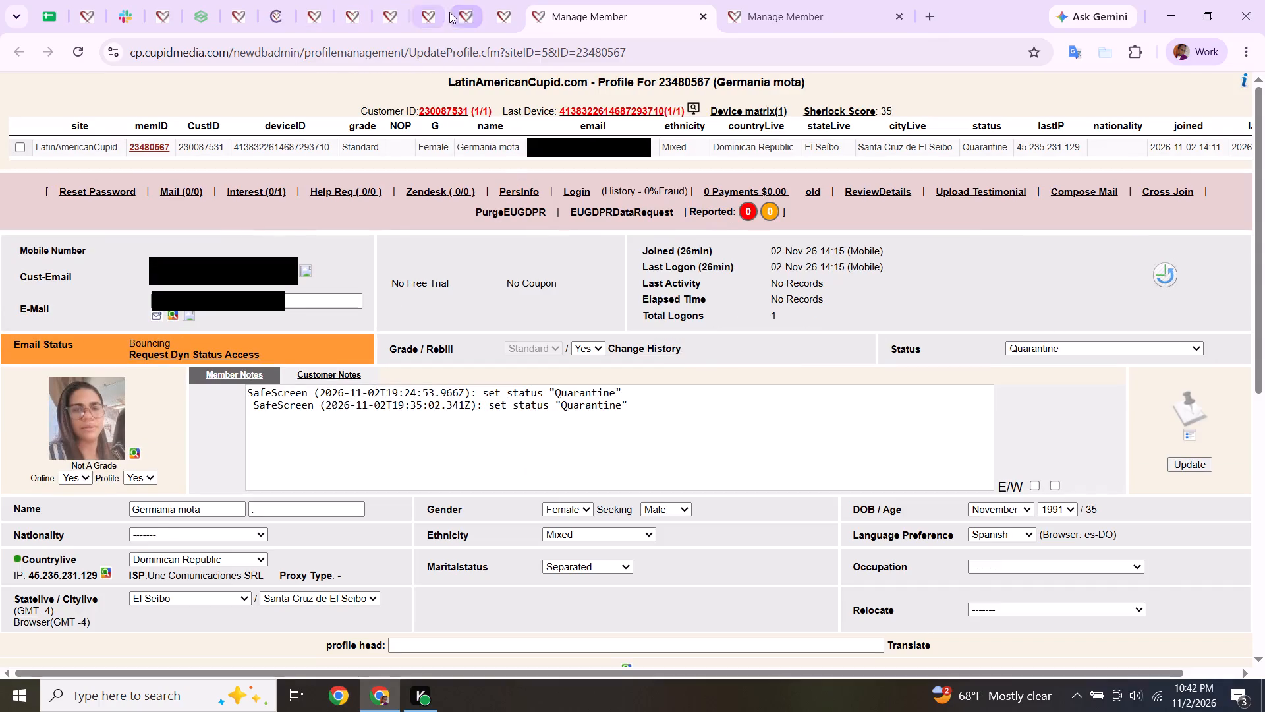
{"action": "left_click", "coordinate": [468, 9]}
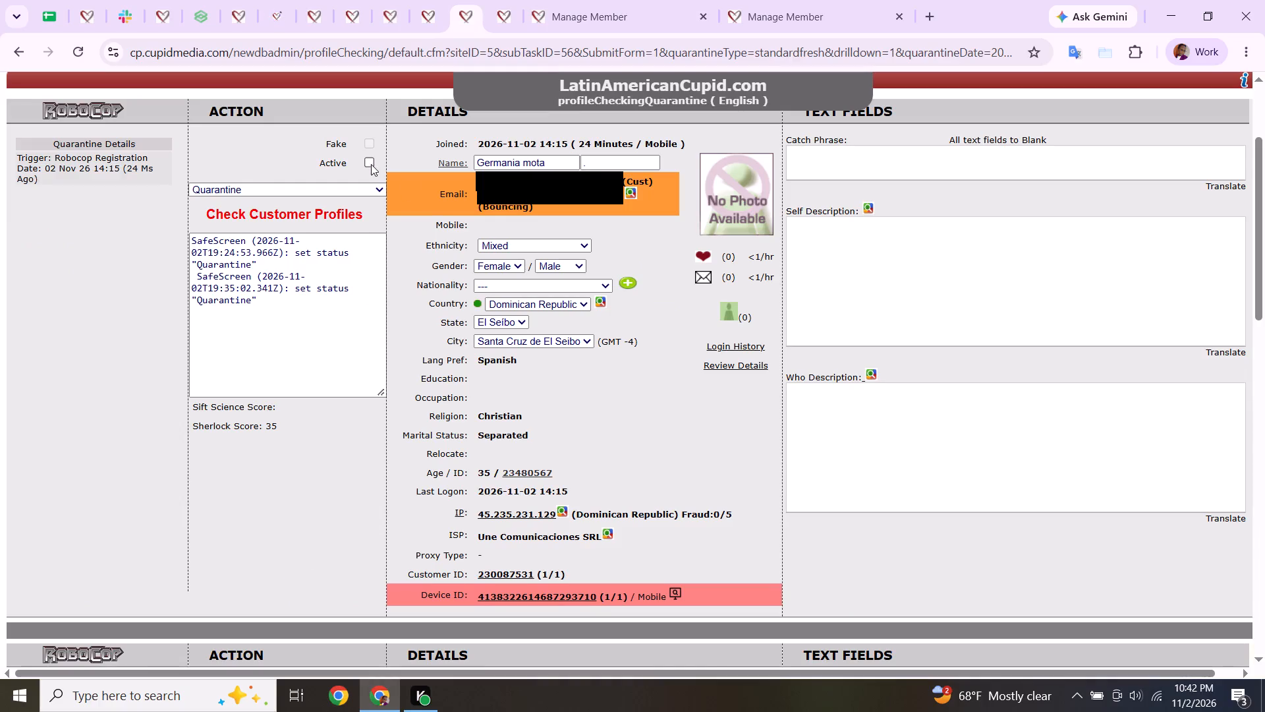
{"action": "left_click", "coordinate": [371, 164]}
Add the note "junk email" below the existing text in Michael's LatinAmericanCupid notes.
{"action": "scroll", "coordinate": [436, 244], "scroll_direction": "down", "scroll_amount": 6}
{"action": "left_click", "coordinate": [313, 335]}
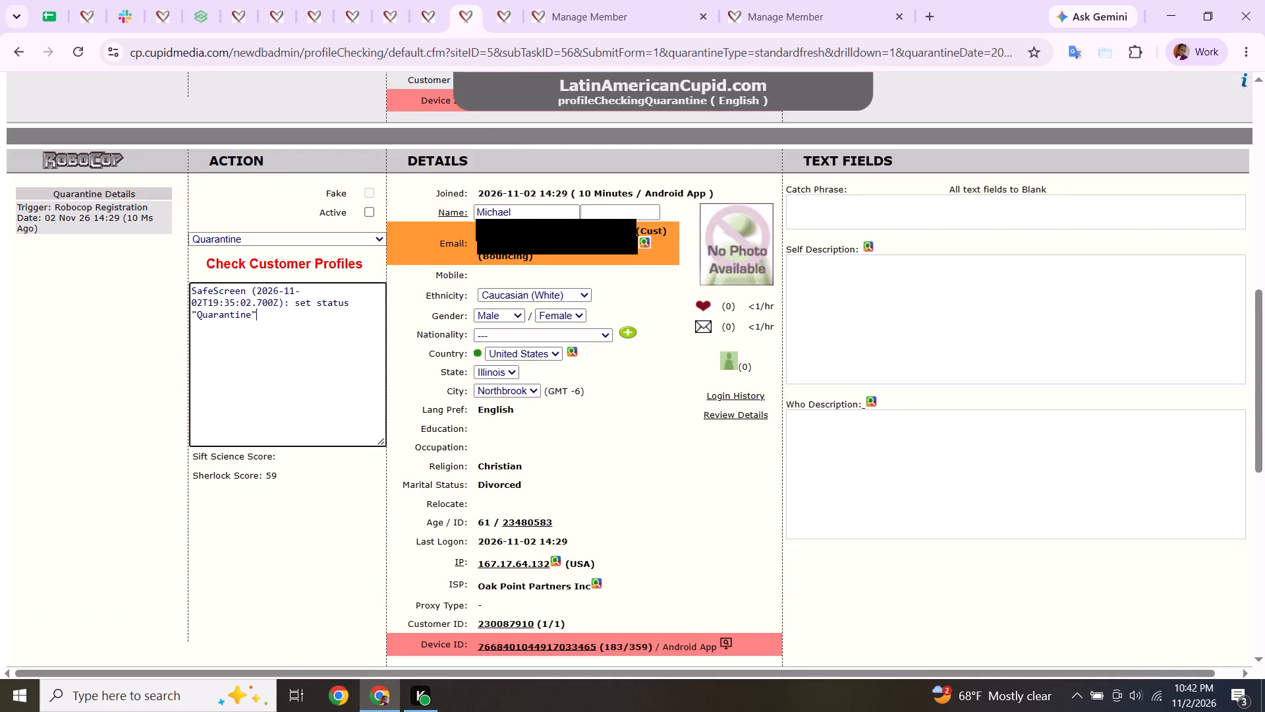
{"action": "key", "text": "Return"}
{"action": "key", "text": "Return"}
{"action": "type", "text": "junk emi"}
{"action": "key", "text": "BackSpace"}
{"action": "type", "text": "ail"}
{"action": "key", "text": "space"}
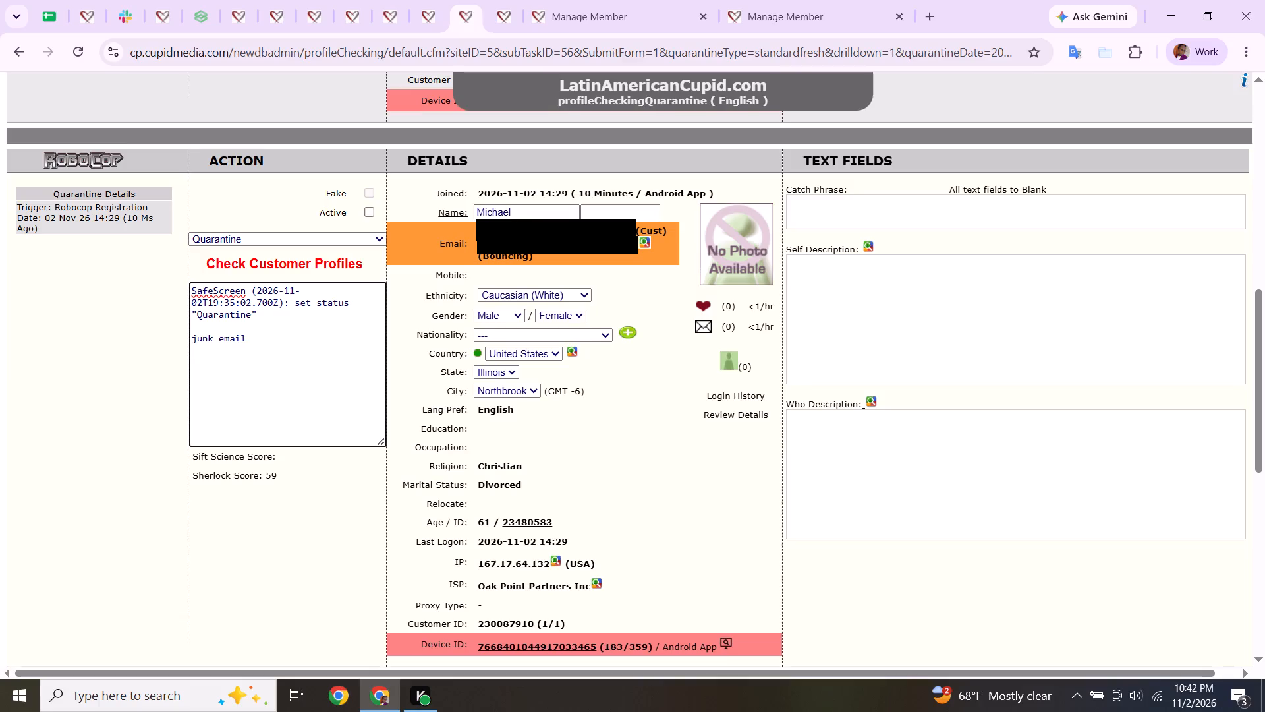
Open eli's profile from the LatinAmericanCupid queue and set her queue entry to Active.
{"action": "scroll", "coordinate": [607, 376], "scroll_direction": "down", "scroll_amount": 7}
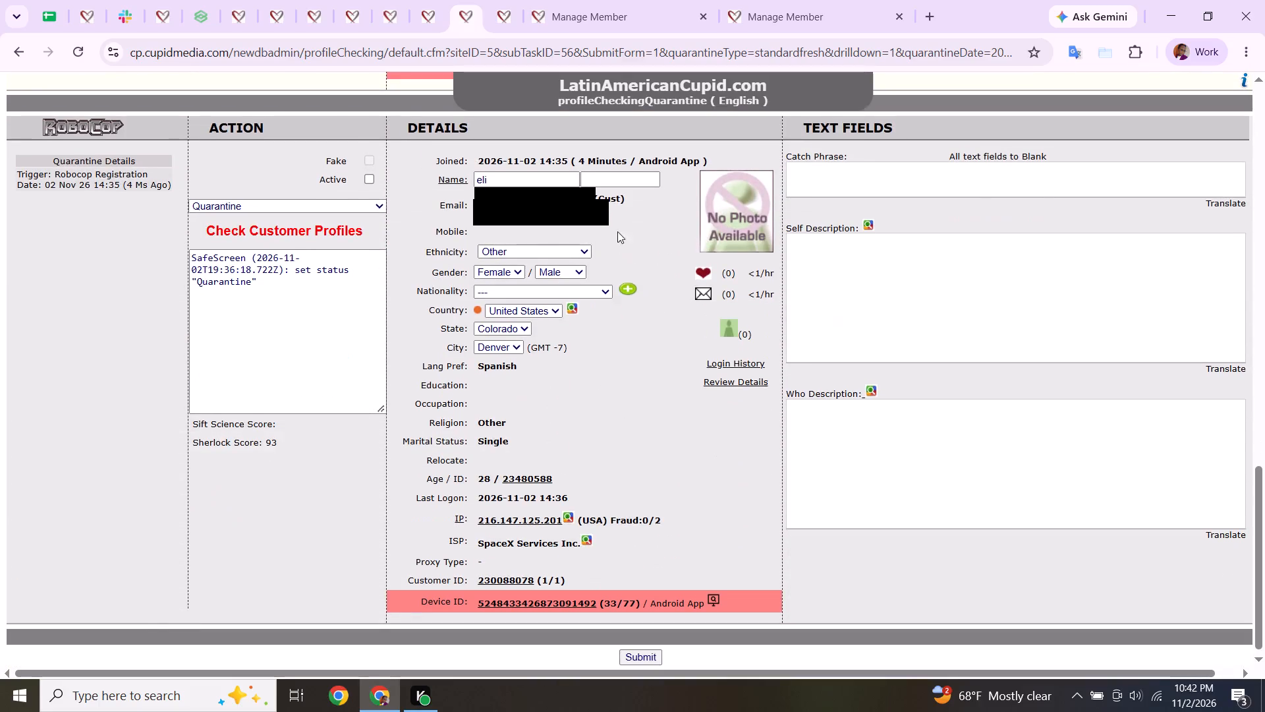
{"action": "left_click", "coordinate": [451, 177]}
{"action": "left_click", "coordinate": [370, 178]}
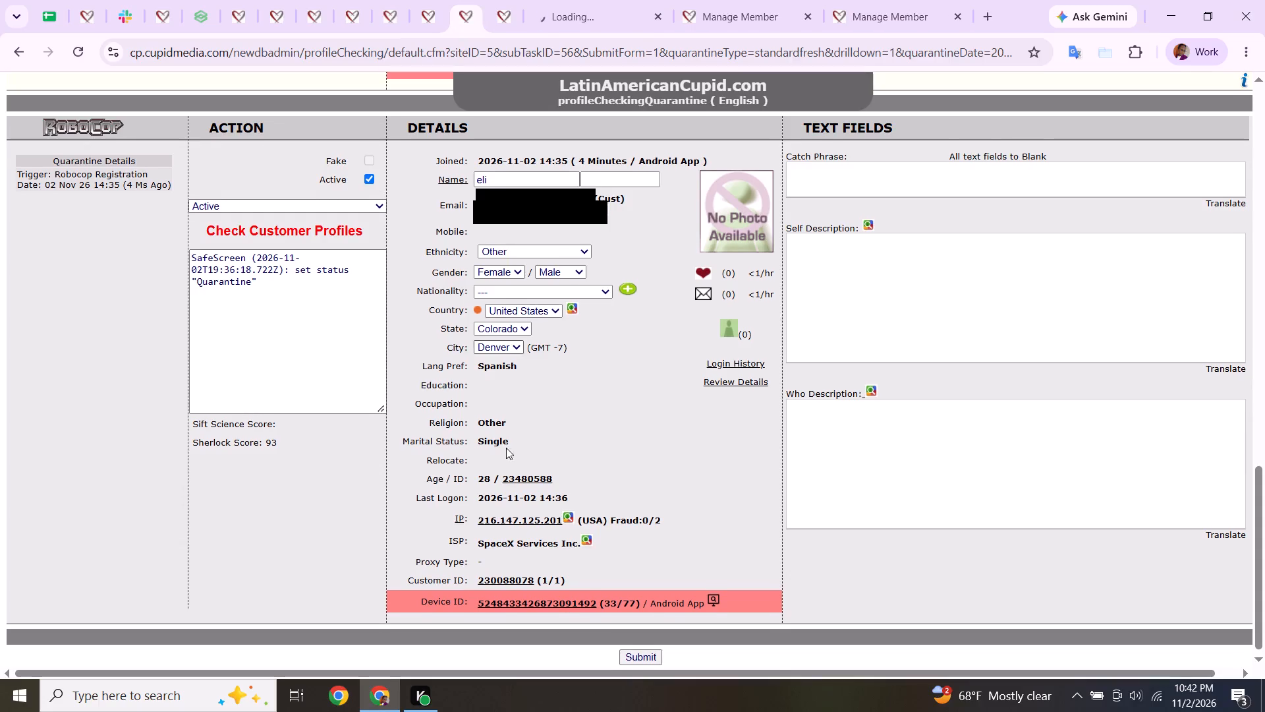
Submit the reviewed LatinAmericanCupid quarantine queue.
{"action": "scroll", "coordinate": [525, 523], "scroll_direction": "down", "scroll_amount": 2}
{"action": "left_click", "coordinate": [646, 649]}
Copy the "United States (IP:Nigeria)" country text from Victor's ThaiCupid entry and add it below the existing text in his notes.
{"action": "left_click", "coordinate": [507, 7]}
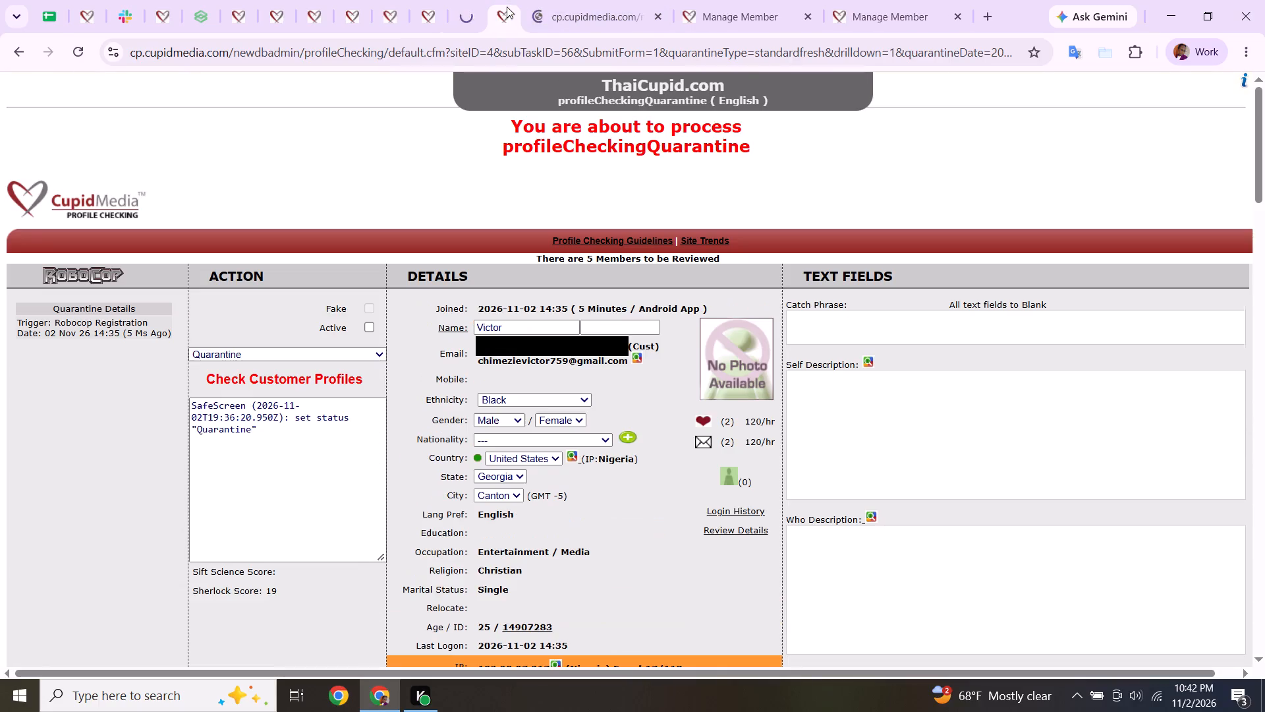
{"action": "scroll", "coordinate": [515, 353], "scroll_direction": "down", "scroll_amount": 2}
{"action": "triple_click", "coordinate": [618, 291]}
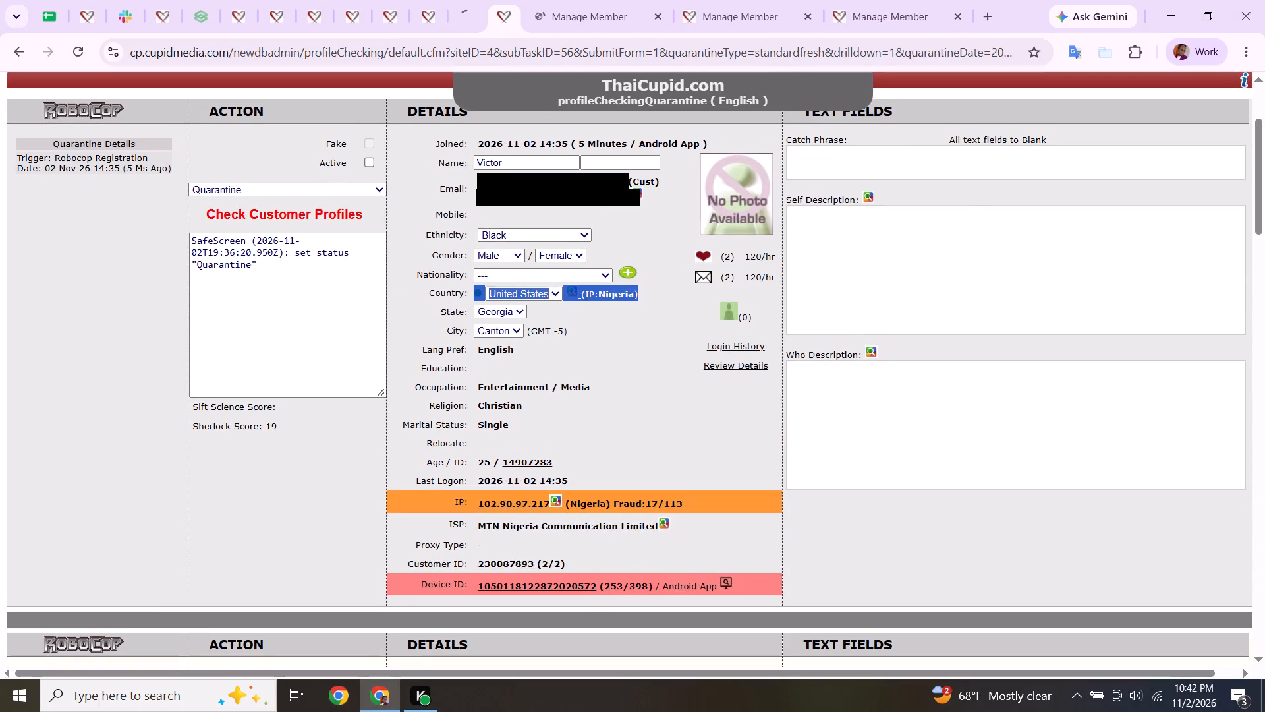
{"action": "right_click", "coordinate": [618, 291]}
{"action": "left_click", "coordinate": [655, 310]}
{"action": "left_click", "coordinate": [349, 272]}
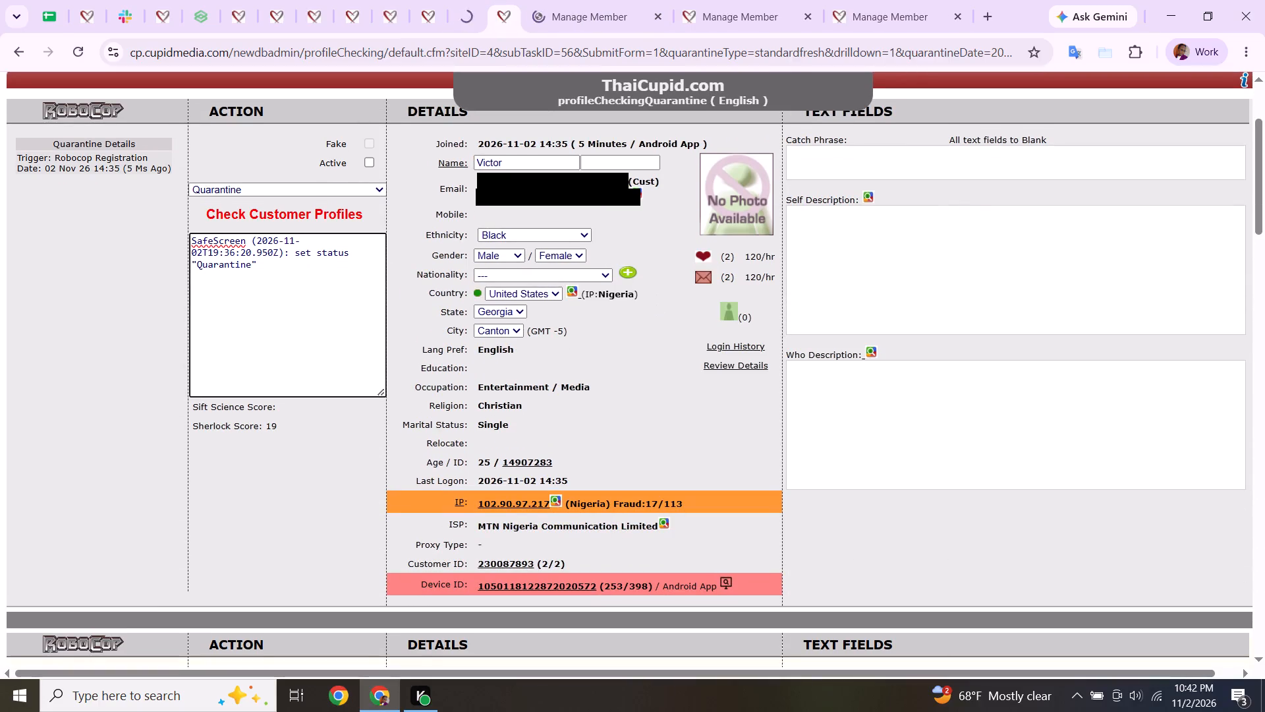
{"action": "key", "text": "Return"}
{"action": "key", "text": "Return"}
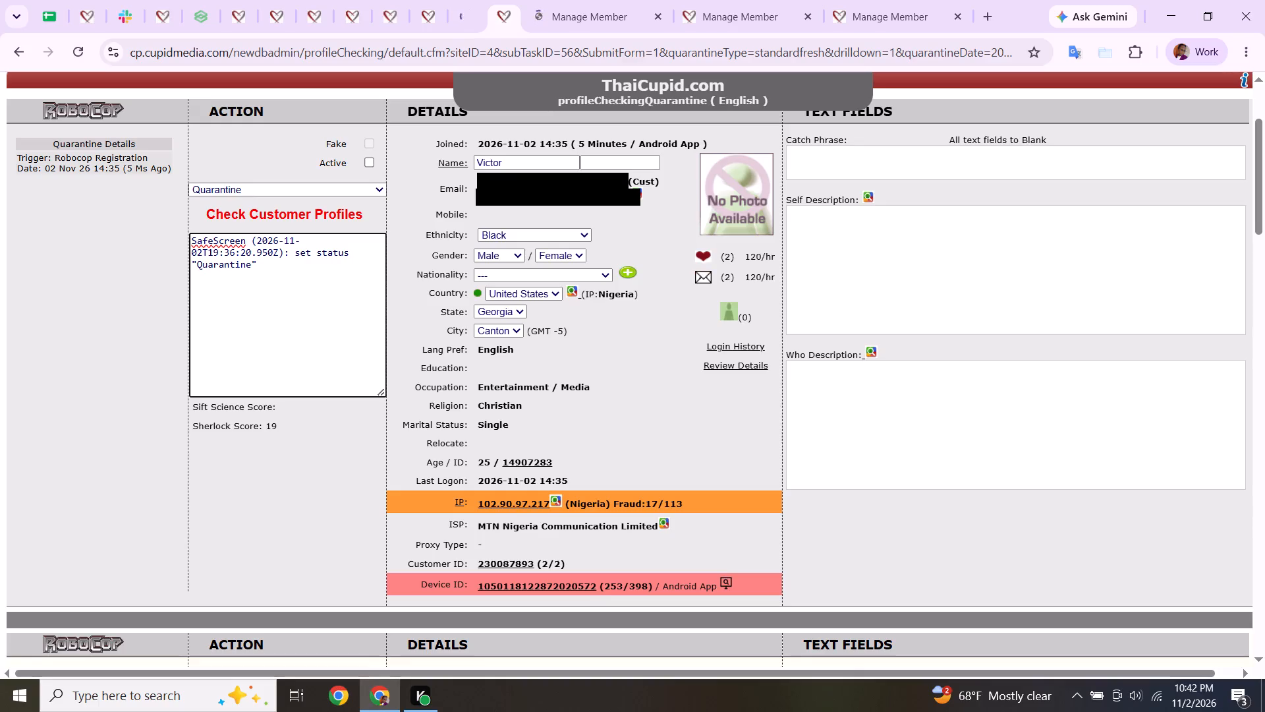
{"action": "right_click", "coordinate": [279, 337]}
{"action": "left_click", "coordinate": [332, 490]}
{"action": "scroll", "coordinate": [442, 412], "scroll_direction": "down", "scroll_amount": 6}
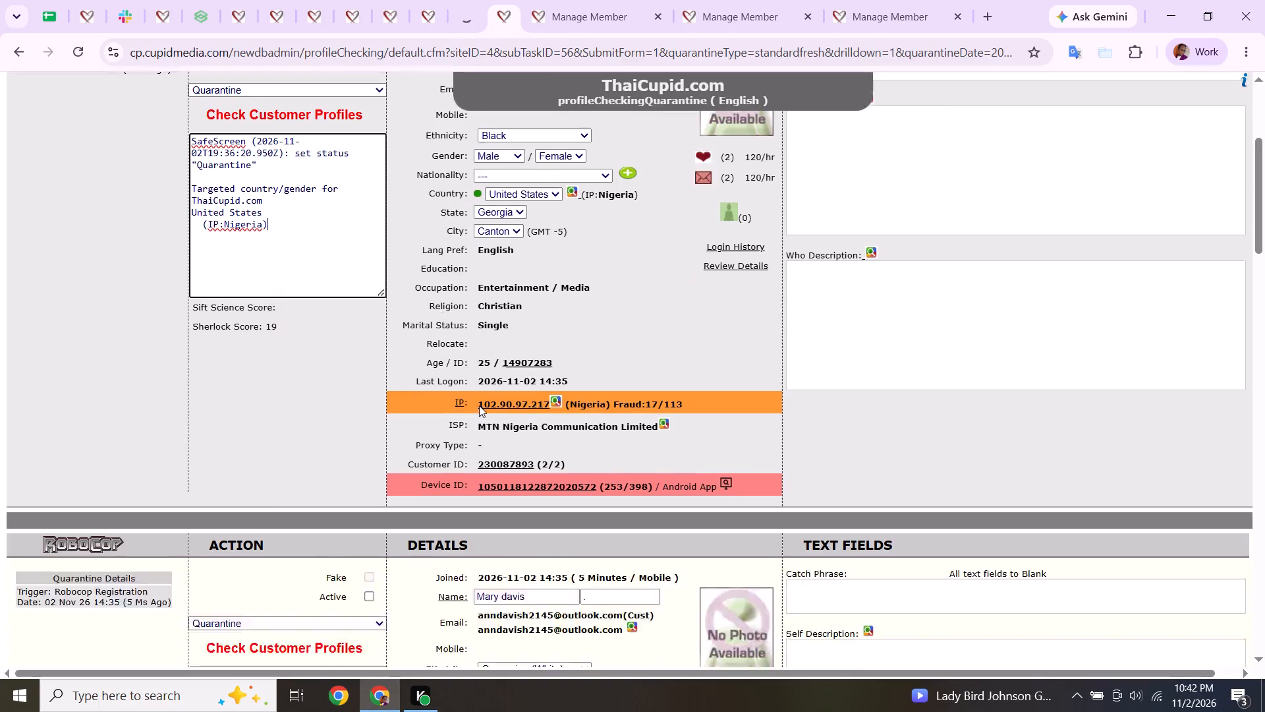
{"action": "scroll", "coordinate": [530, 333], "scroll_direction": "down", "scroll_amount": 6}
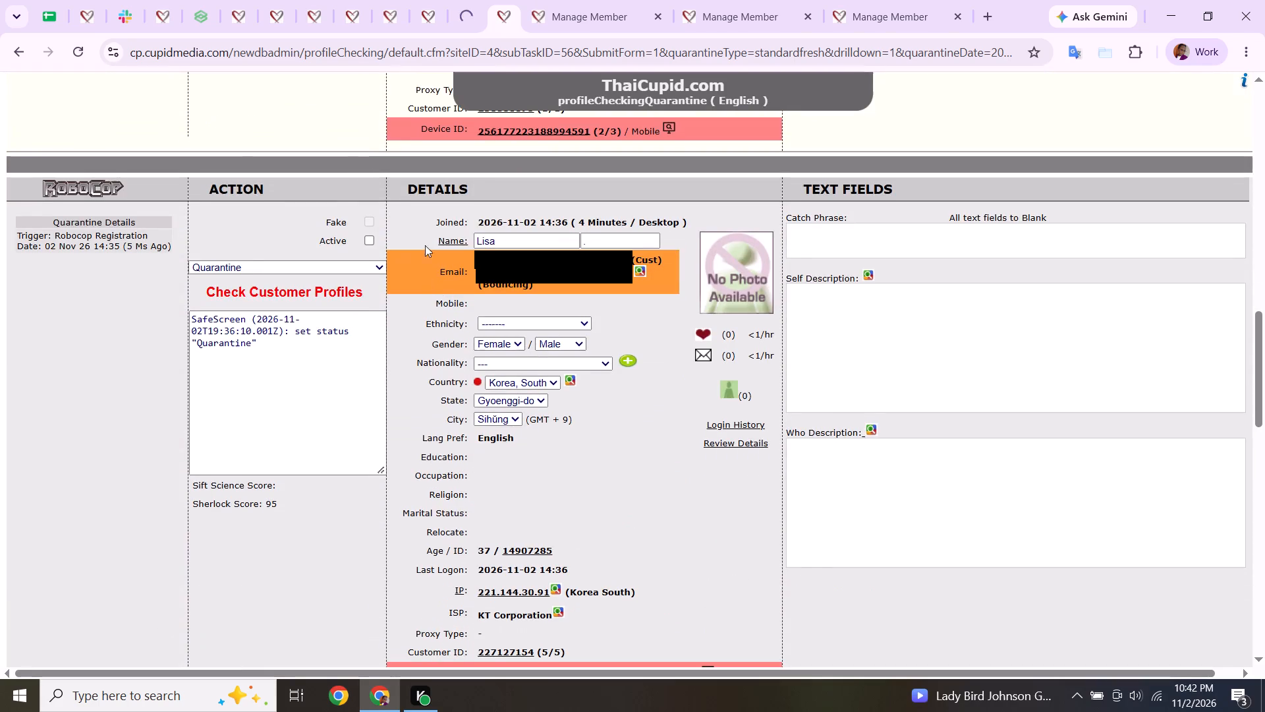
{"action": "left_click", "coordinate": [450, 243]}
Close eli's profile and the other reviewed LatinAmericanCupid member's profile.
{"action": "left_click", "coordinate": [681, 5]}
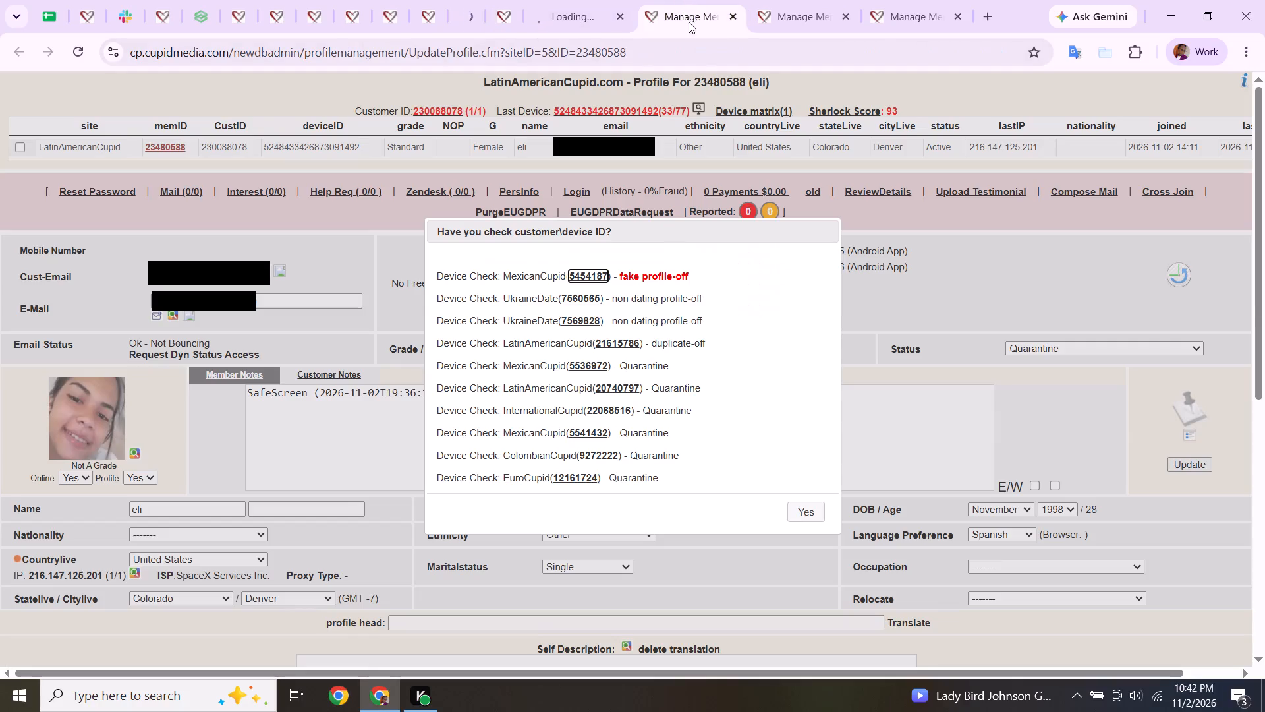
{"action": "left_click", "coordinate": [737, 15]}
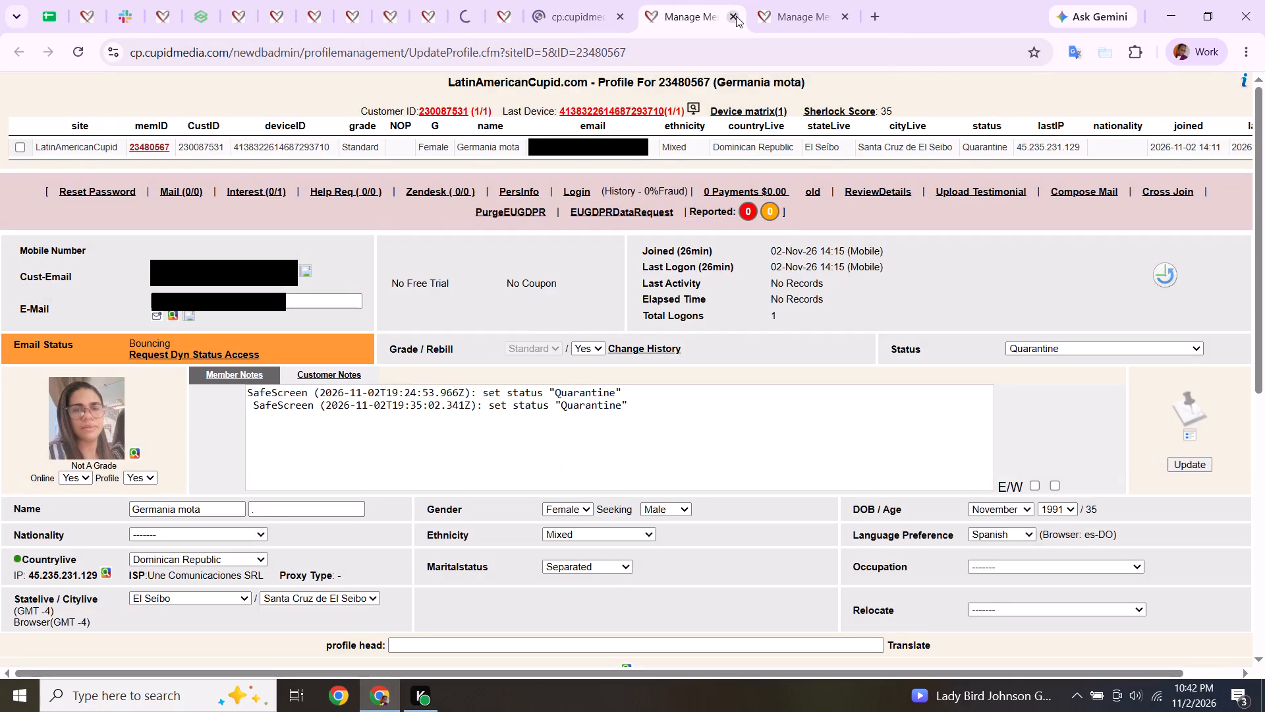
{"action": "left_click", "coordinate": [736, 16]}
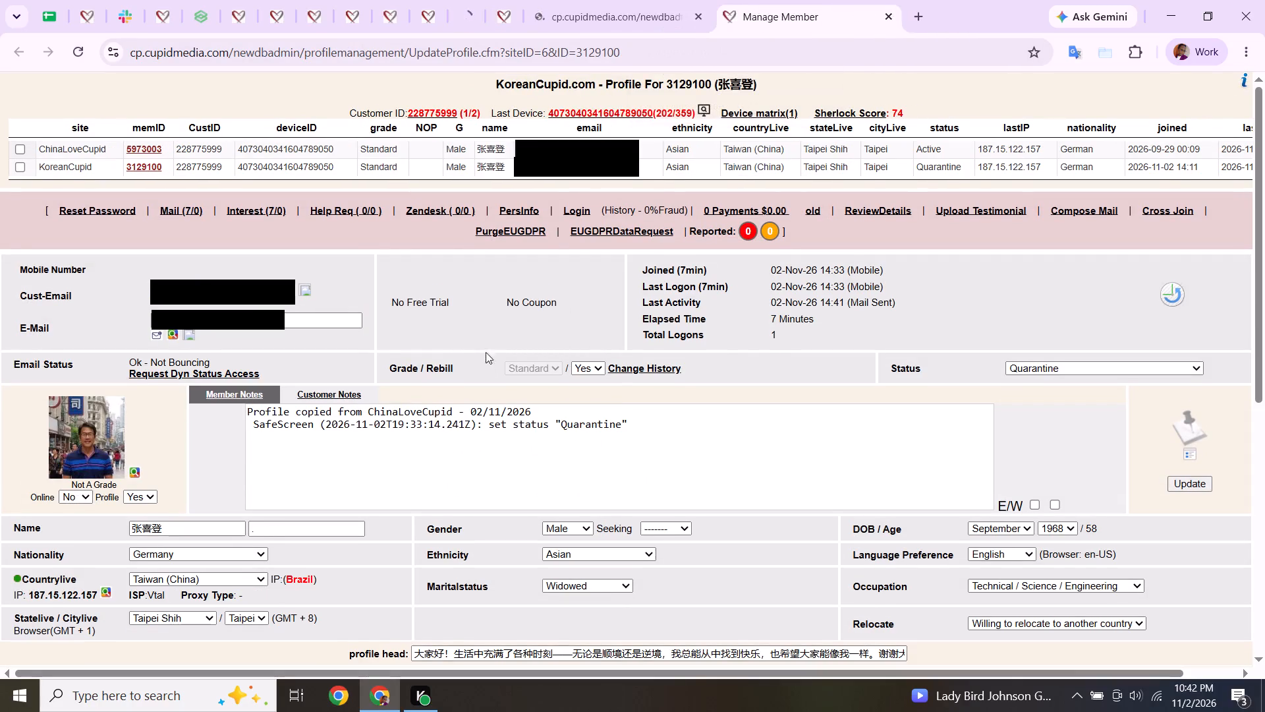
Open the ChinaLoveCupid profile linked to the remaining KoreanCupid member.
{"action": "left_click", "coordinate": [146, 145]}
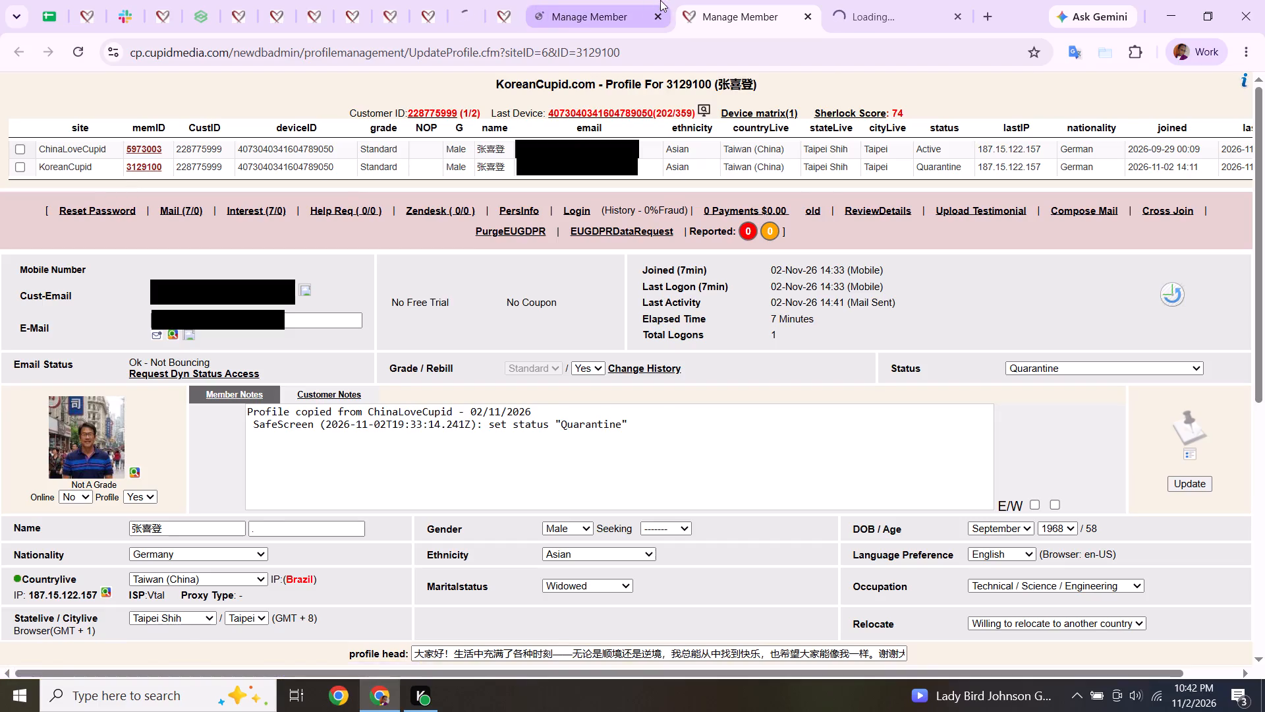
{"action": "left_click", "coordinate": [585, 14]}
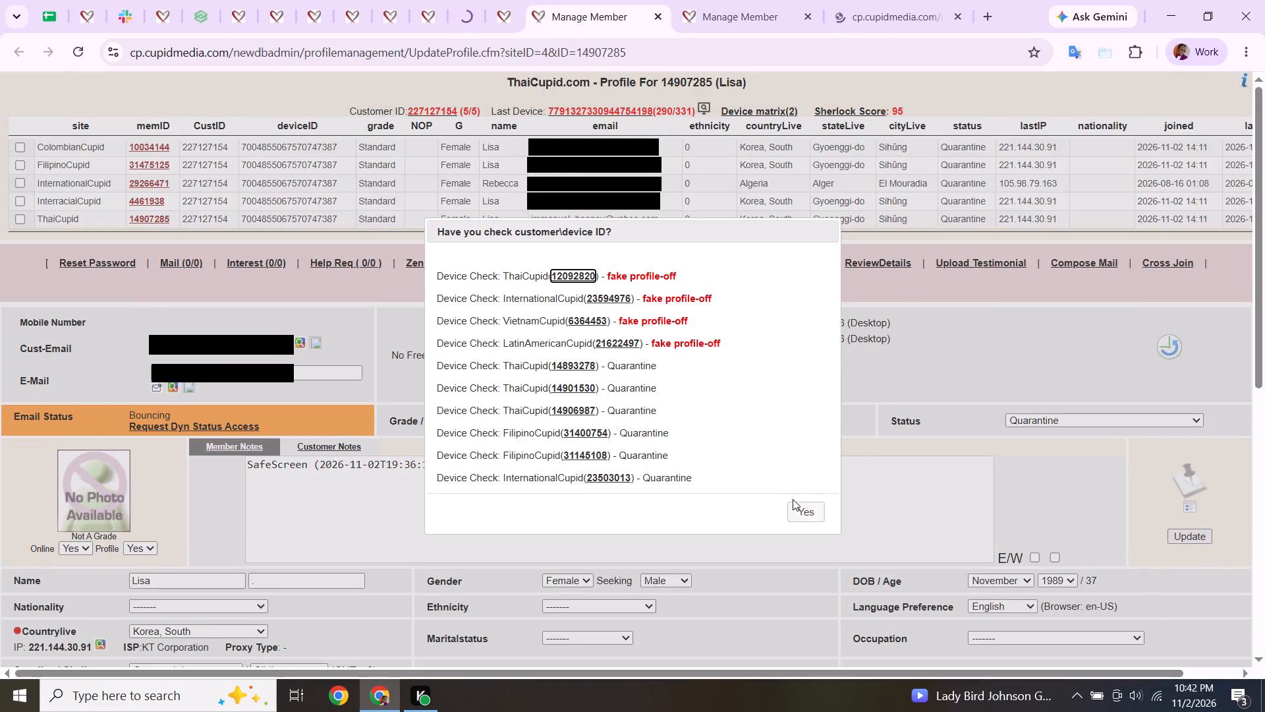
{"action": "left_click", "coordinate": [799, 505]}
{"action": "scroll", "coordinate": [673, 481], "scroll_direction": "down", "scroll_amount": 2}
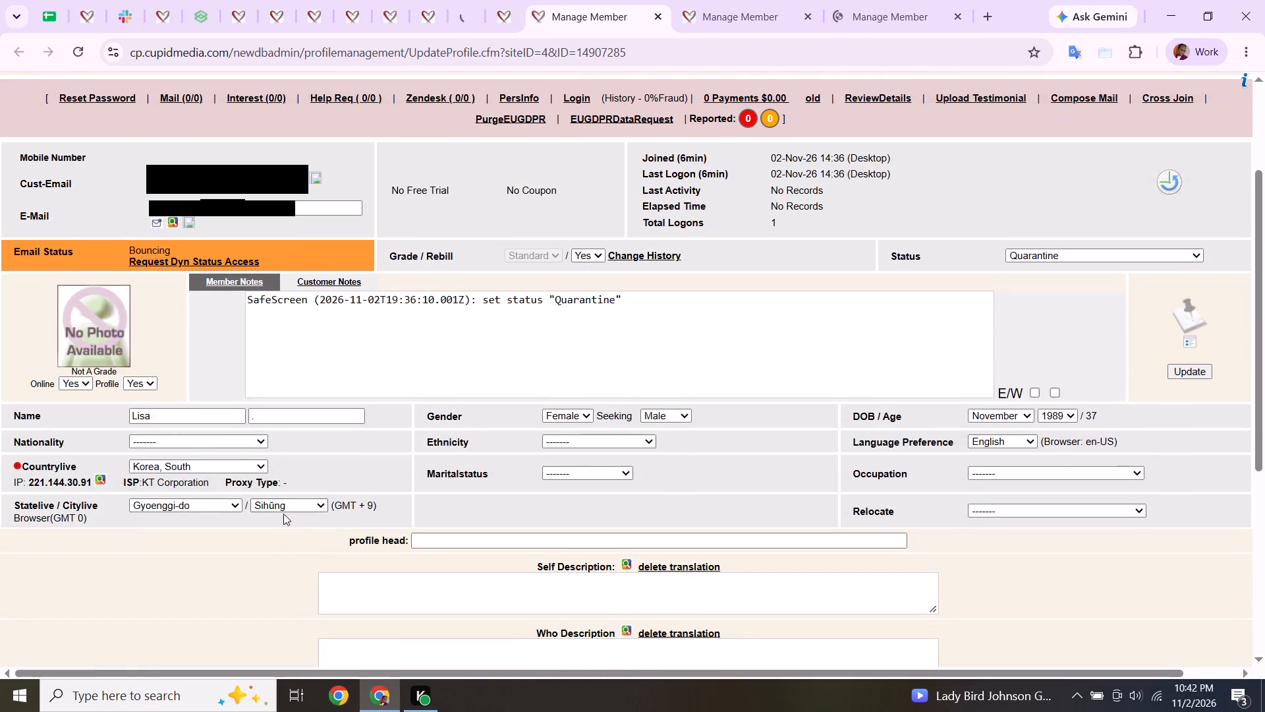
{"action": "left_click_drag", "start_coordinate": [329, 504], "coordinate": [341, 514]}
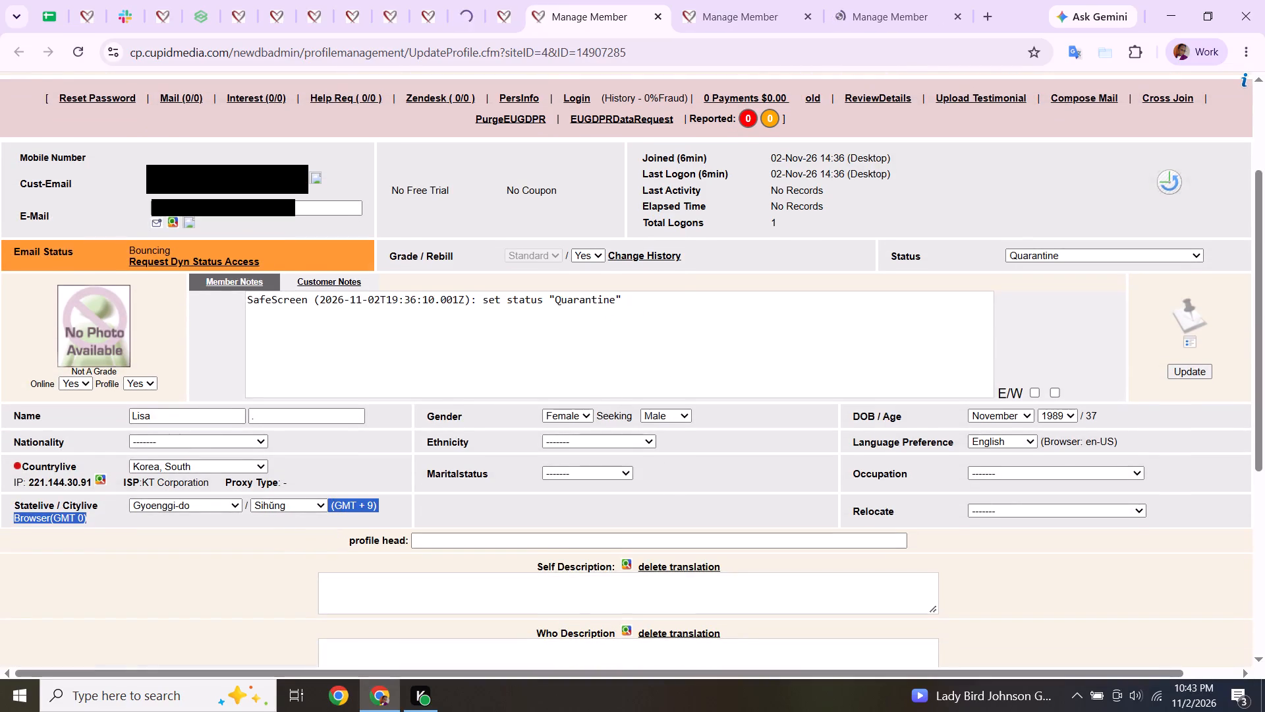
{"action": "right_click", "coordinate": [347, 500]}
{"action": "left_click", "coordinate": [459, 268]}
{"action": "scroll", "coordinate": [568, 268], "scroll_direction": "up", "scroll_amount": 6}
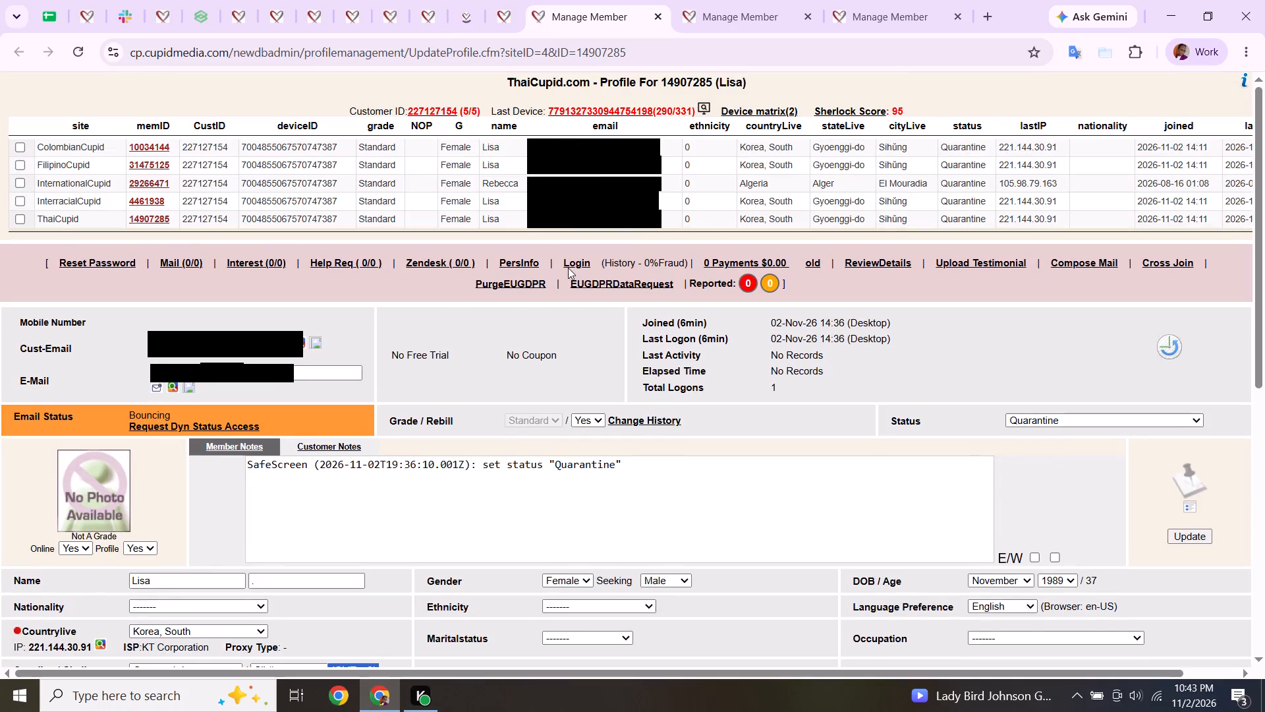
{"action": "left_click", "coordinate": [501, 13]}
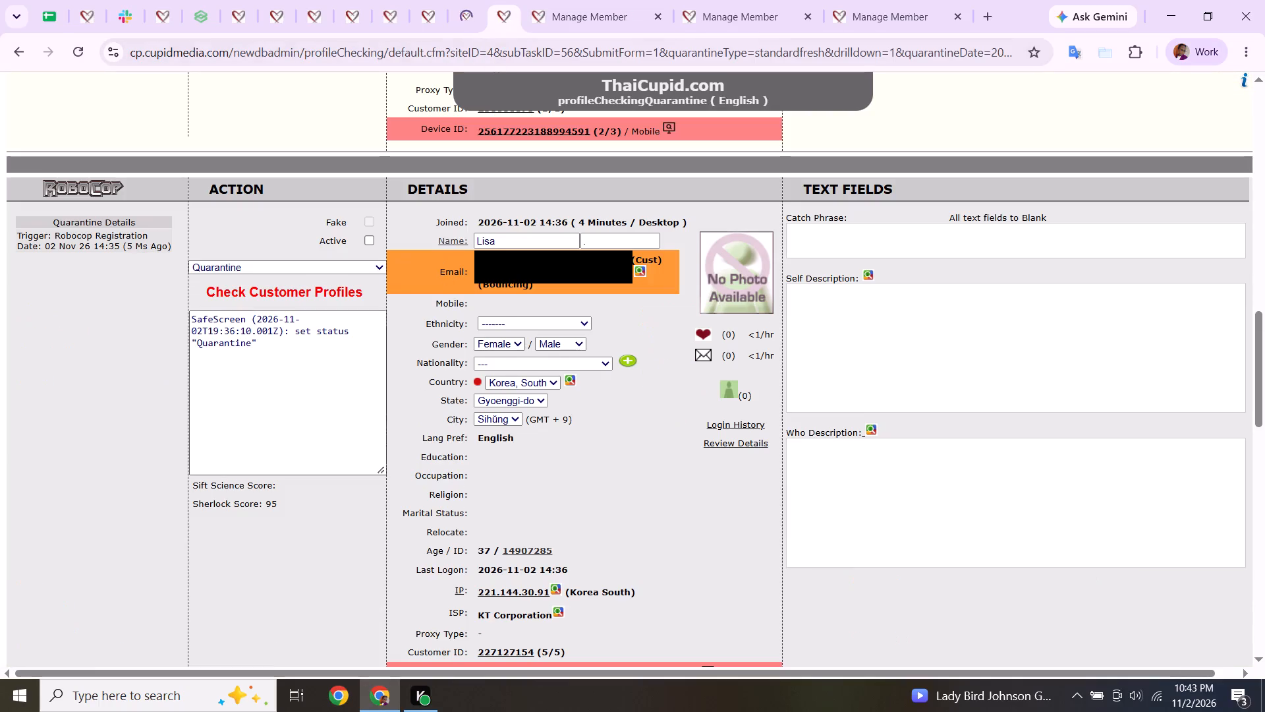
{"action": "left_click", "coordinate": [362, 381]}
{"action": "key", "text": "Return"}
{"action": "key", "text": "Return"}
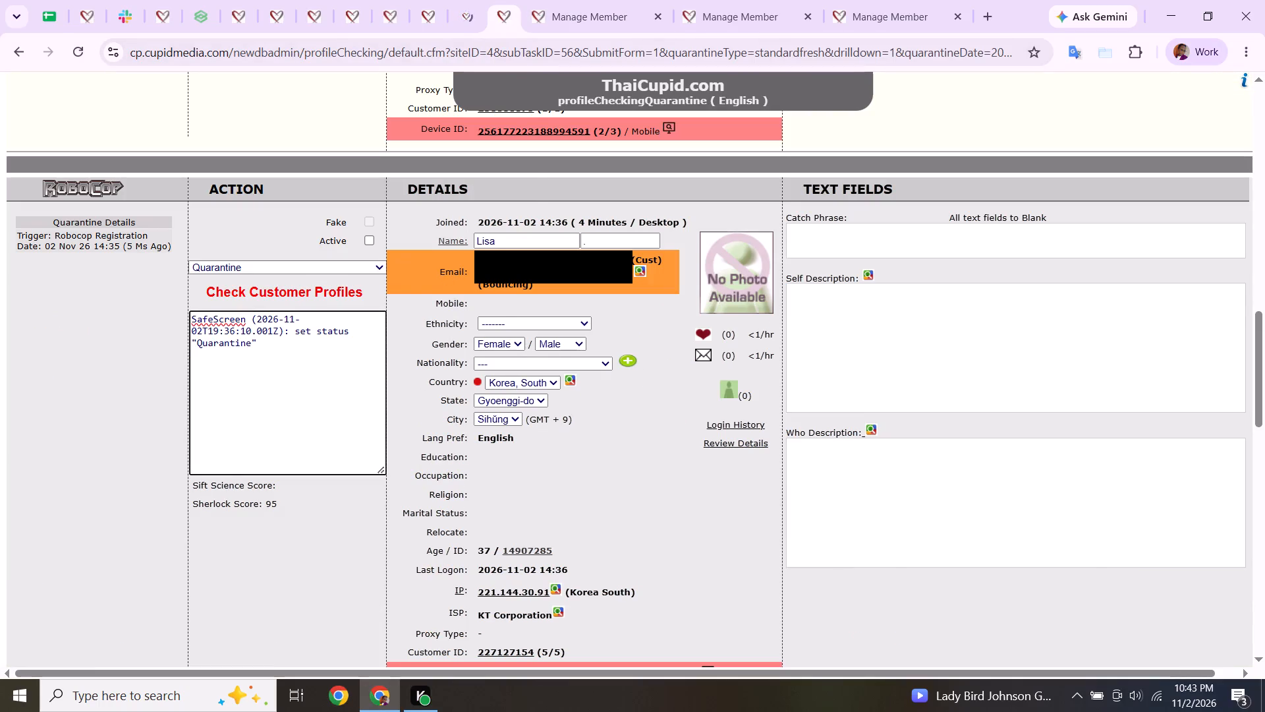
{"action": "right_click", "coordinate": [341, 405]}
{"action": "left_click", "coordinate": [408, 214]}
{"action": "scroll", "coordinate": [493, 364], "scroll_direction": "down", "scroll_amount": 4}
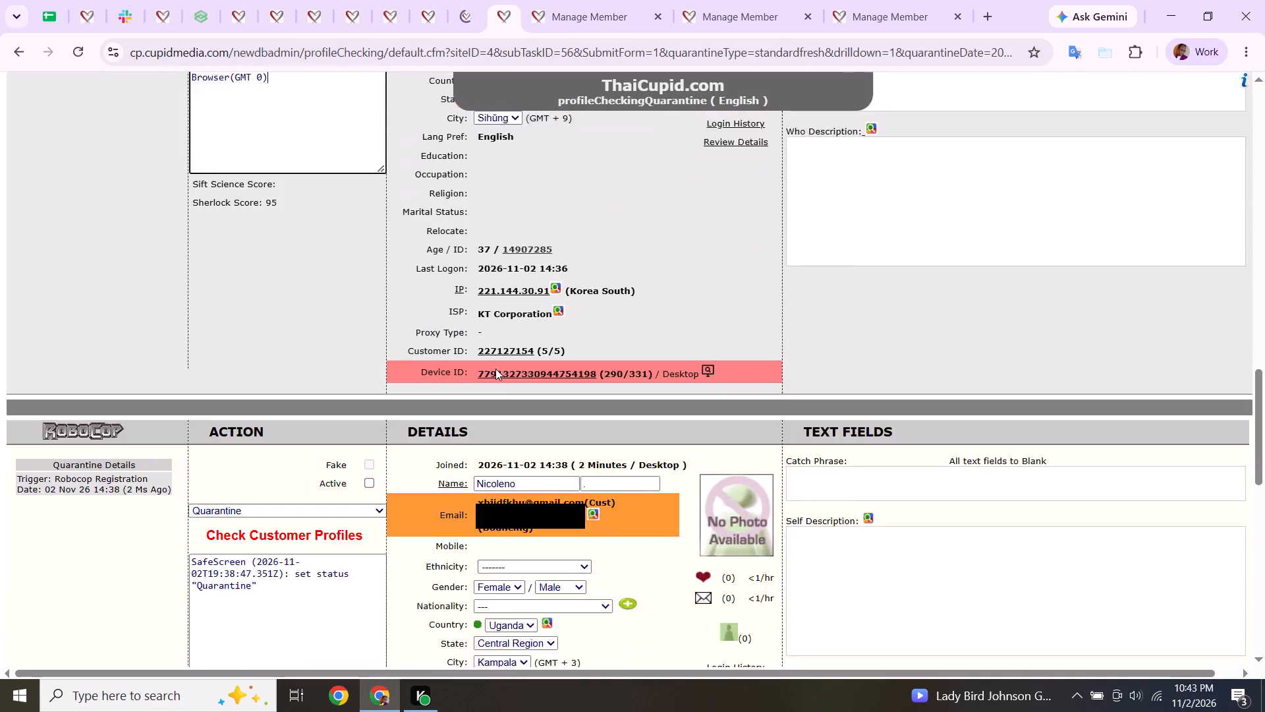
{"action": "scroll", "coordinate": [498, 366], "scroll_direction": "down", "scroll_amount": 3}
{"action": "left_click", "coordinate": [319, 321]}
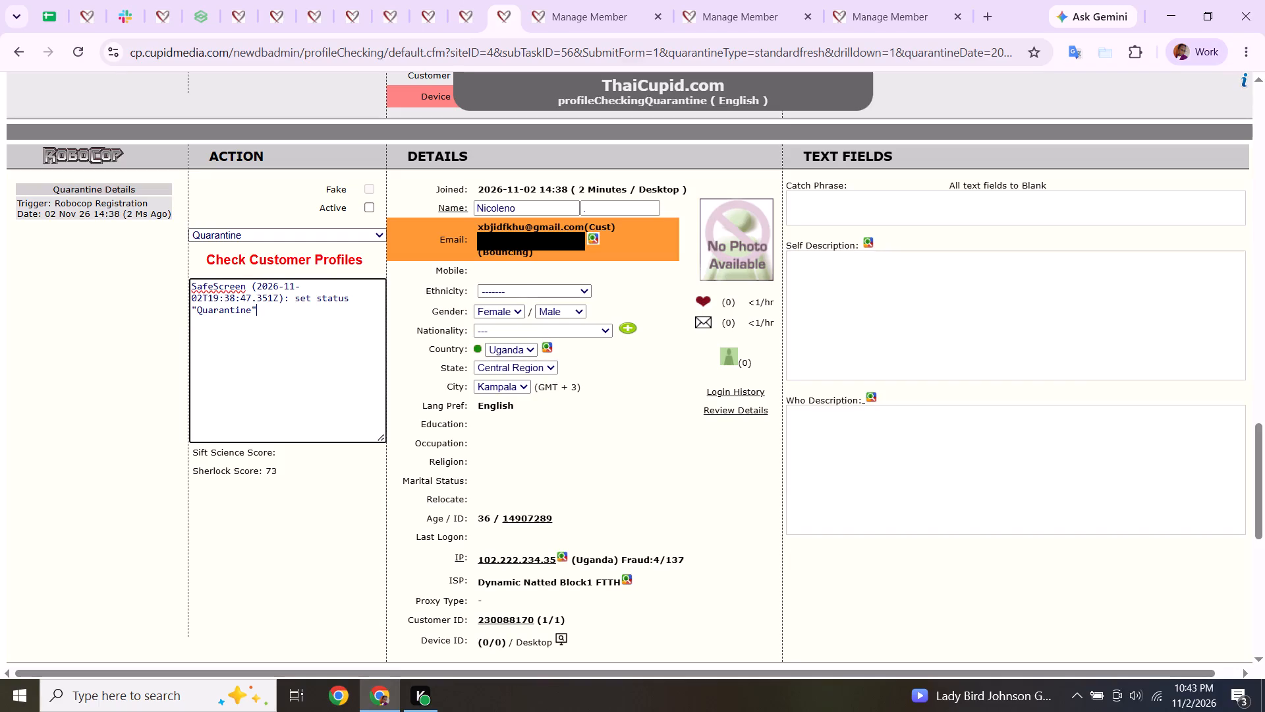
{"action": "key", "text": "Return"}
{"action": "key", "text": "Return"}
{"action": "type", "text": "junk email"}
{"action": "key", "text": "space"}
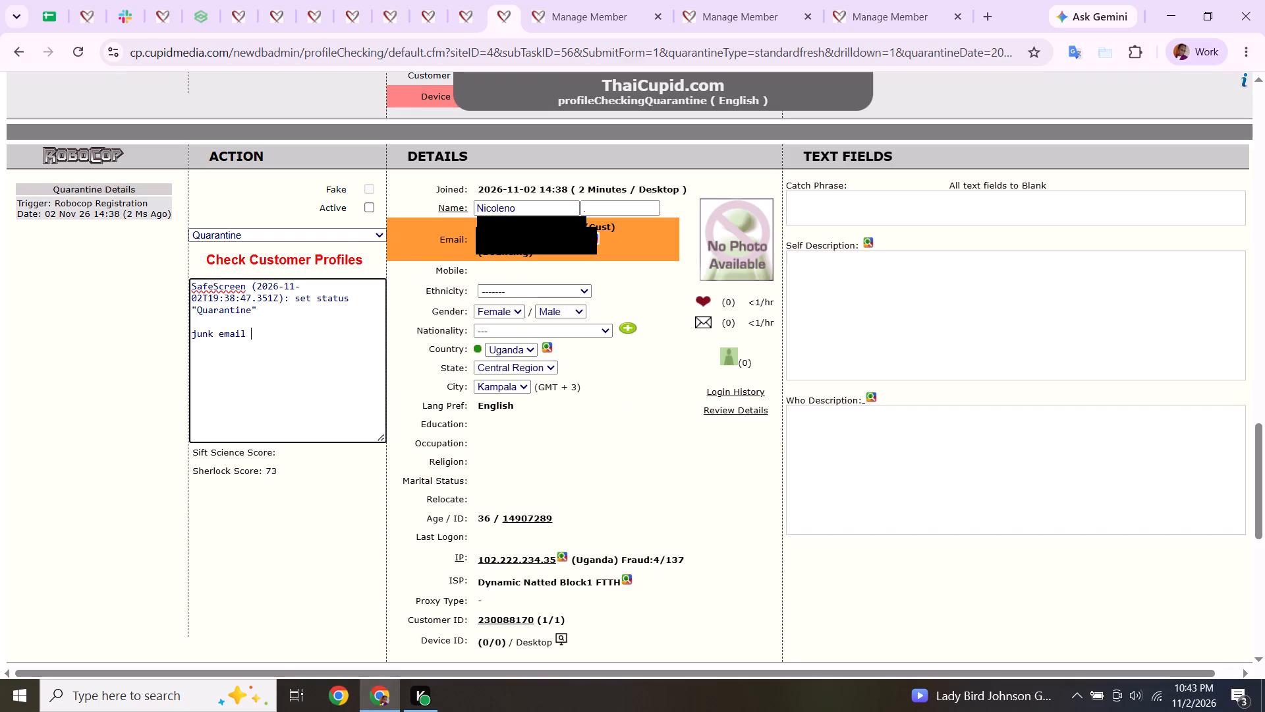
Add "scammer email format" below the existing notes in viktoriia's ThaiCupid queue entry and copy that phrase.
{"action": "scroll", "coordinate": [563, 361], "scroll_direction": "down", "scroll_amount": 6}
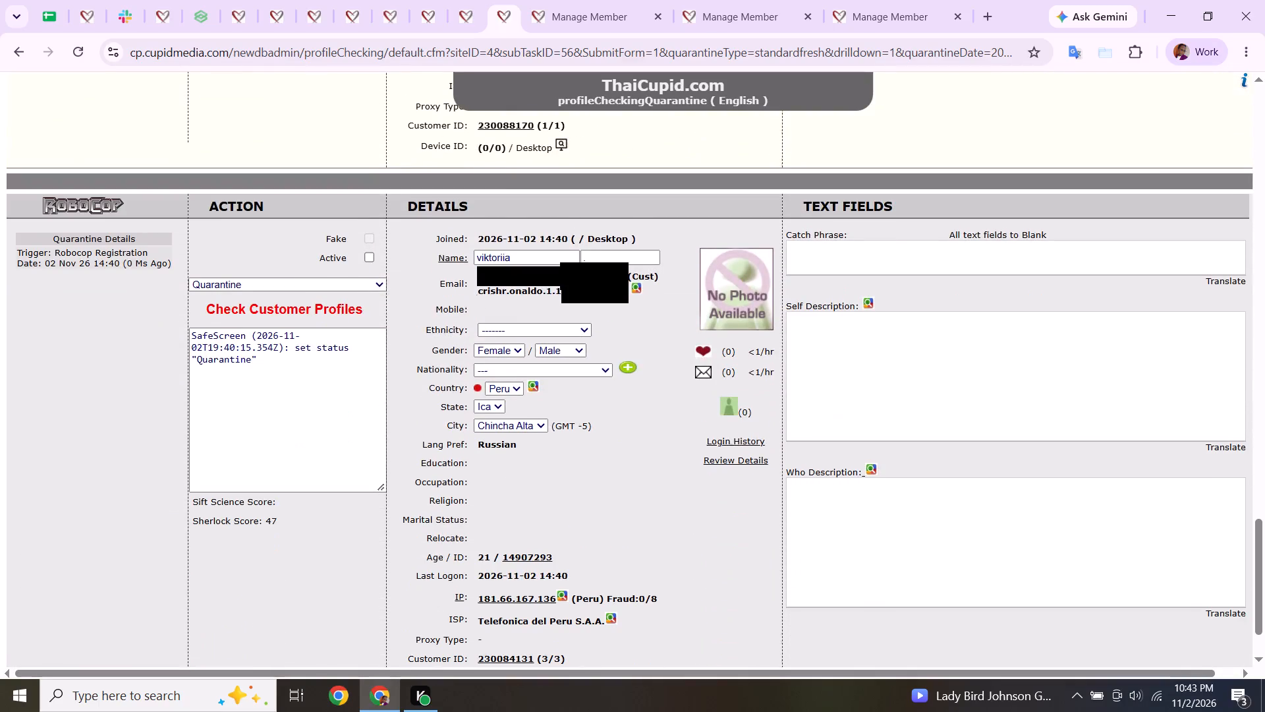
{"action": "scroll", "coordinate": [480, 278], "scroll_direction": "down", "scroll_amount": 1}
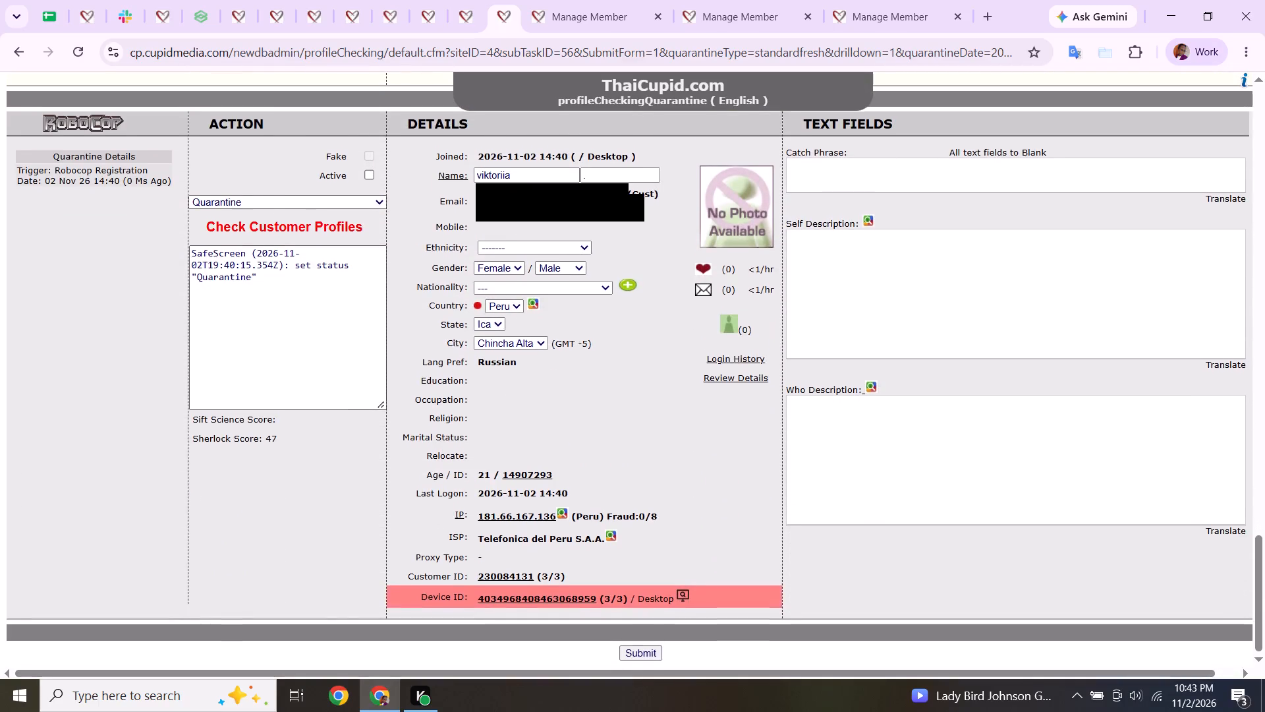
{"action": "left_click", "coordinate": [329, 336]}
{"action": "key", "text": "Return"}
{"action": "key", "text": "Return"}
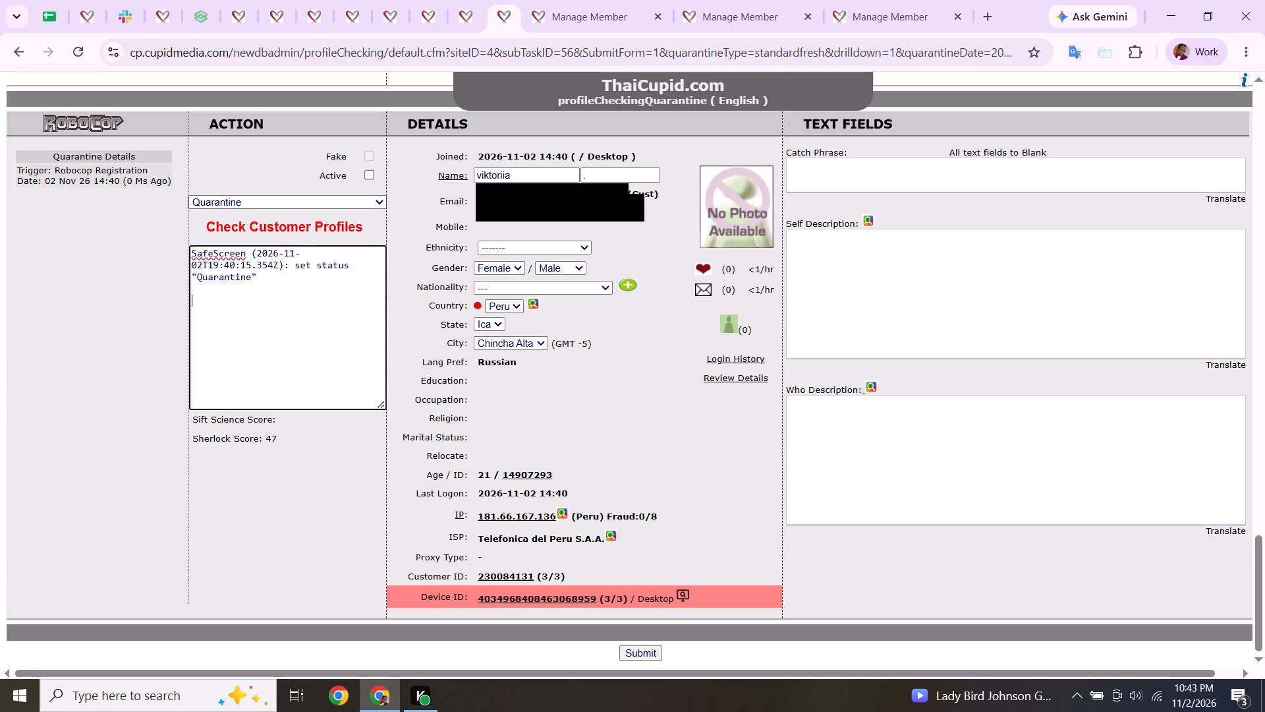
{"action": "type", "text": "scammer email format"}
{"action": "key", "text": "space"}
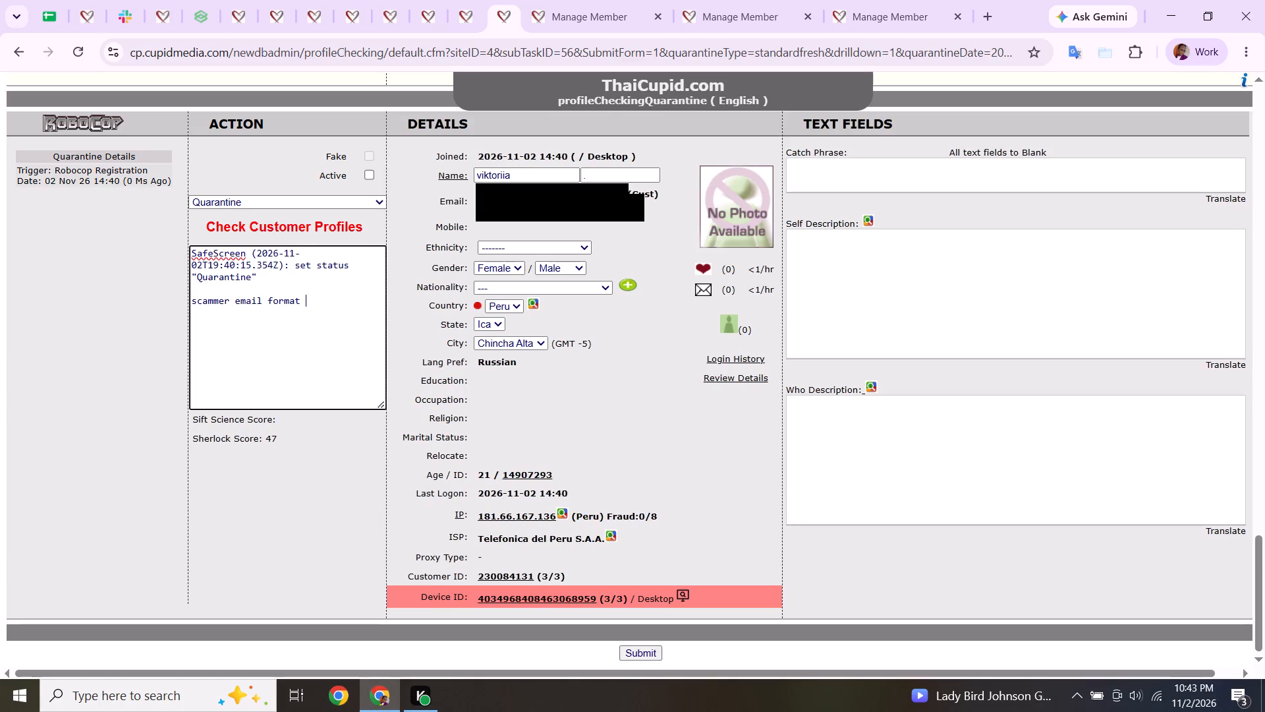
{"action": "triple_click", "coordinate": [264, 301]}
{"action": "right_click", "coordinate": [264, 301]}
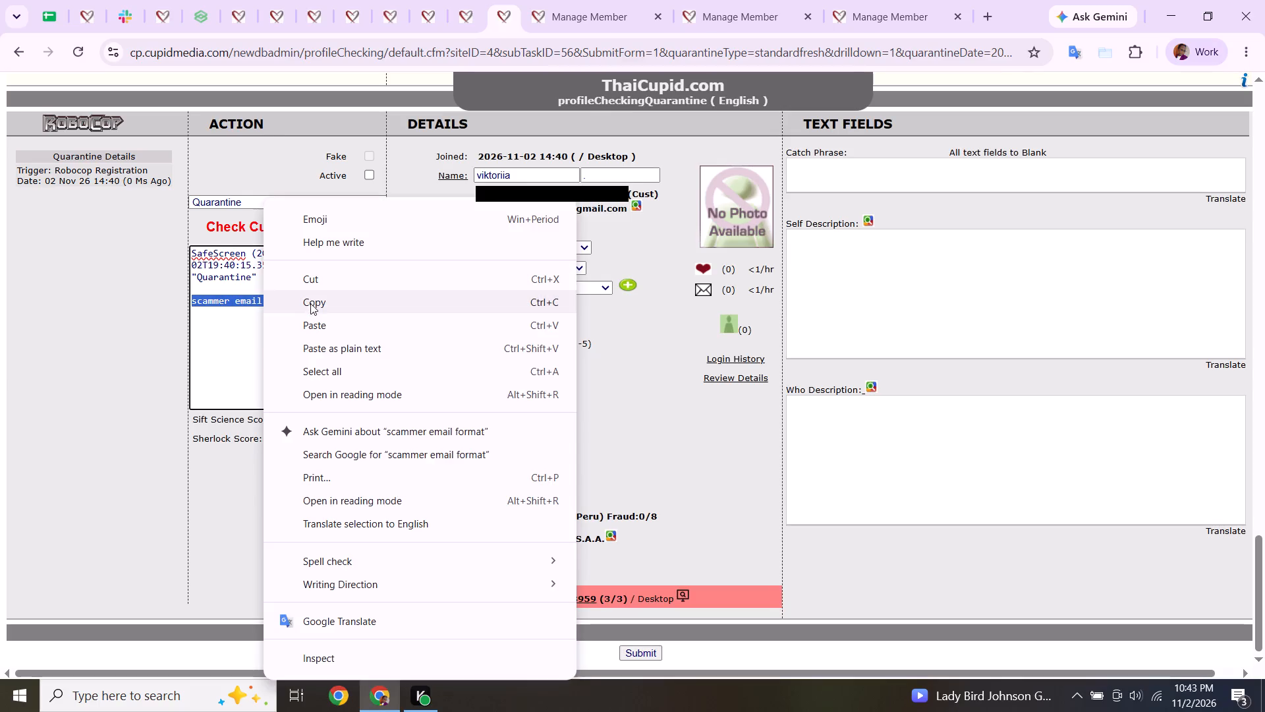
{"action": "left_click", "coordinate": [310, 303]}
{"action": "left_click", "coordinate": [315, 349]}
Submit the reviewed ThaiCupid quarantine queue.
{"action": "scroll", "coordinate": [447, 546], "scroll_direction": "down", "scroll_amount": 4}
{"action": "left_click", "coordinate": [633, 649]}
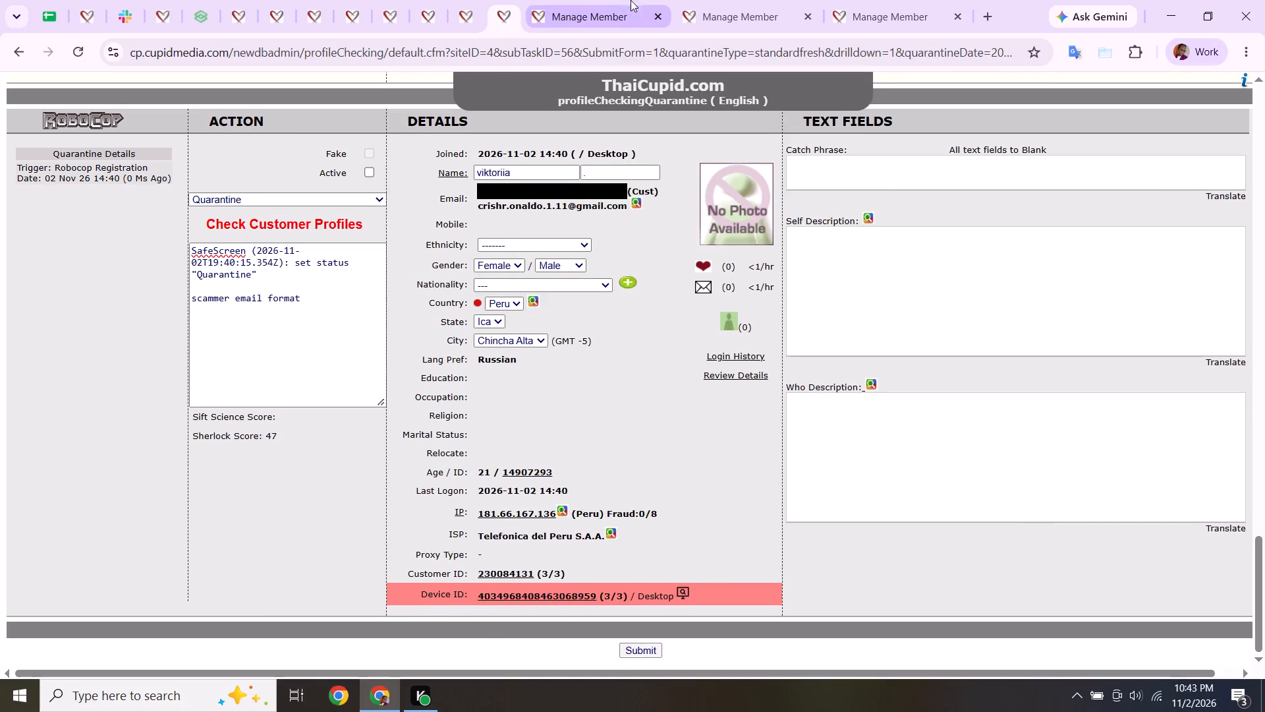
Close Lisa's ThaiCupid profile.
{"action": "left_click", "coordinate": [594, 0]}
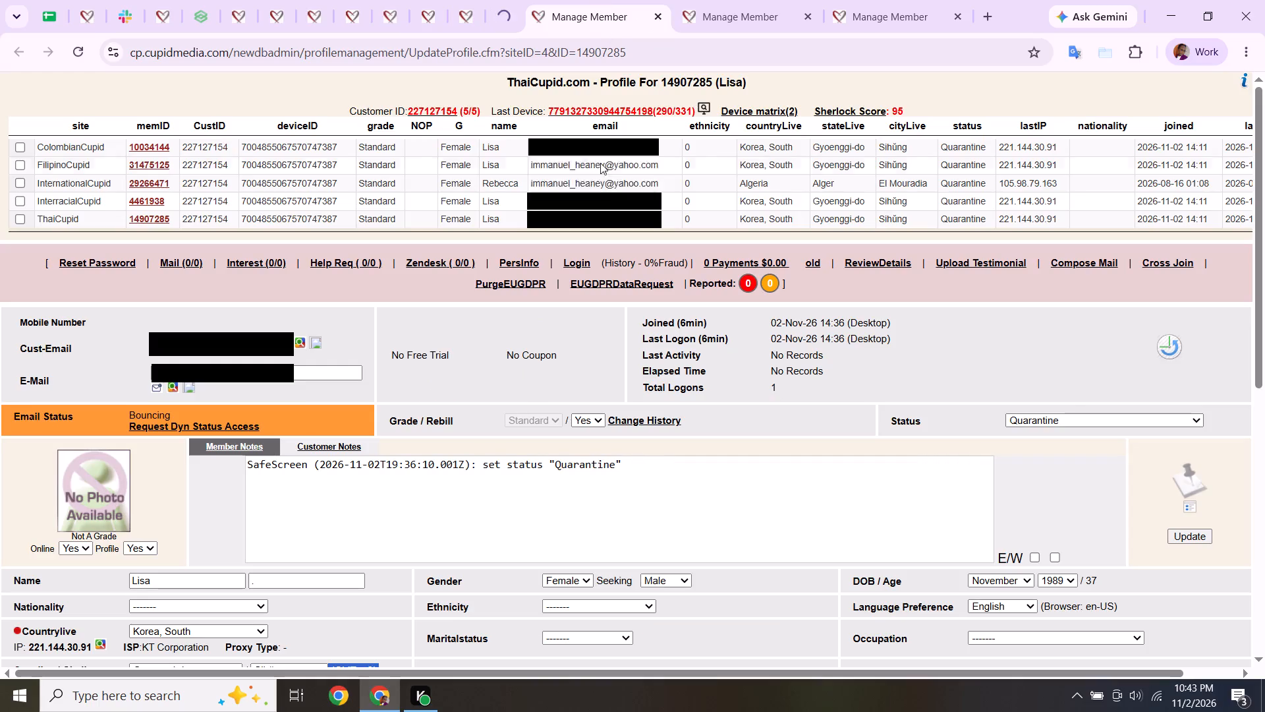
{"action": "scroll", "coordinate": [582, 152], "scroll_direction": "down", "scroll_amount": 2}
{"action": "left_click", "coordinate": [660, 14]}
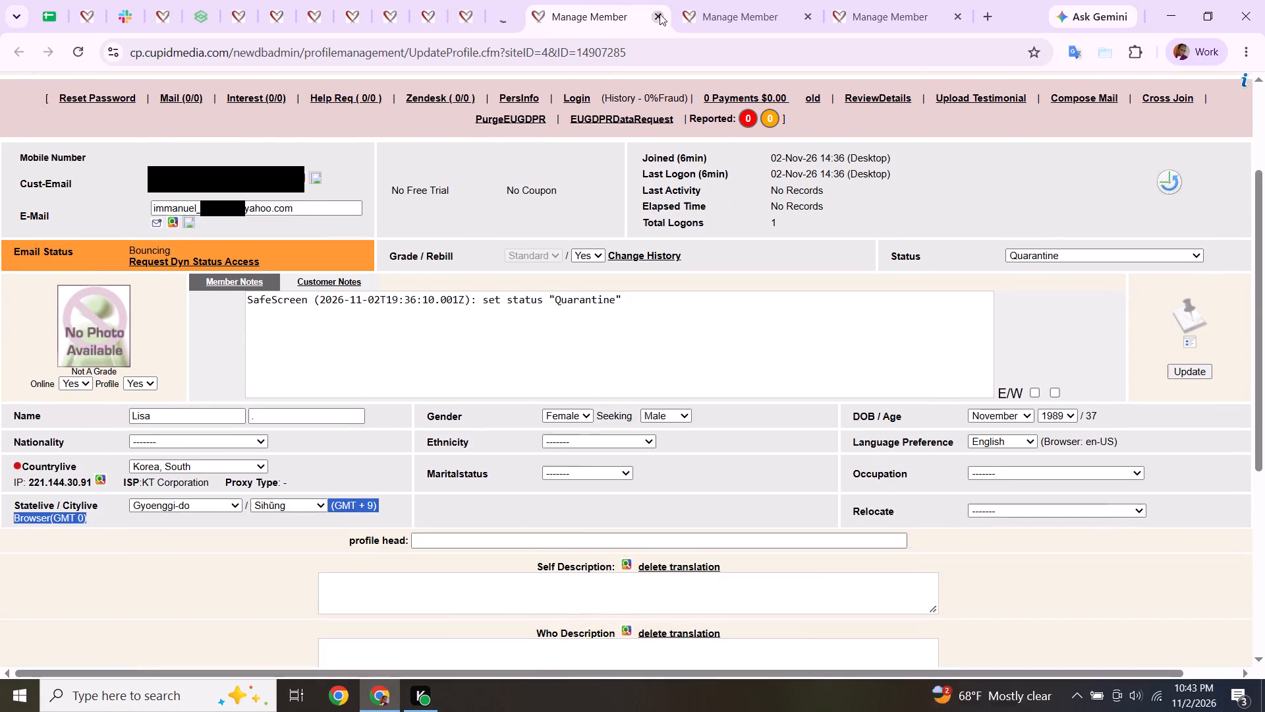
Copy the "(GMT + 8) Browser(GMT + 1)" text in the linked ChinaLoveCupid profile into its member notes.
{"action": "left_click", "coordinate": [737, 12]}
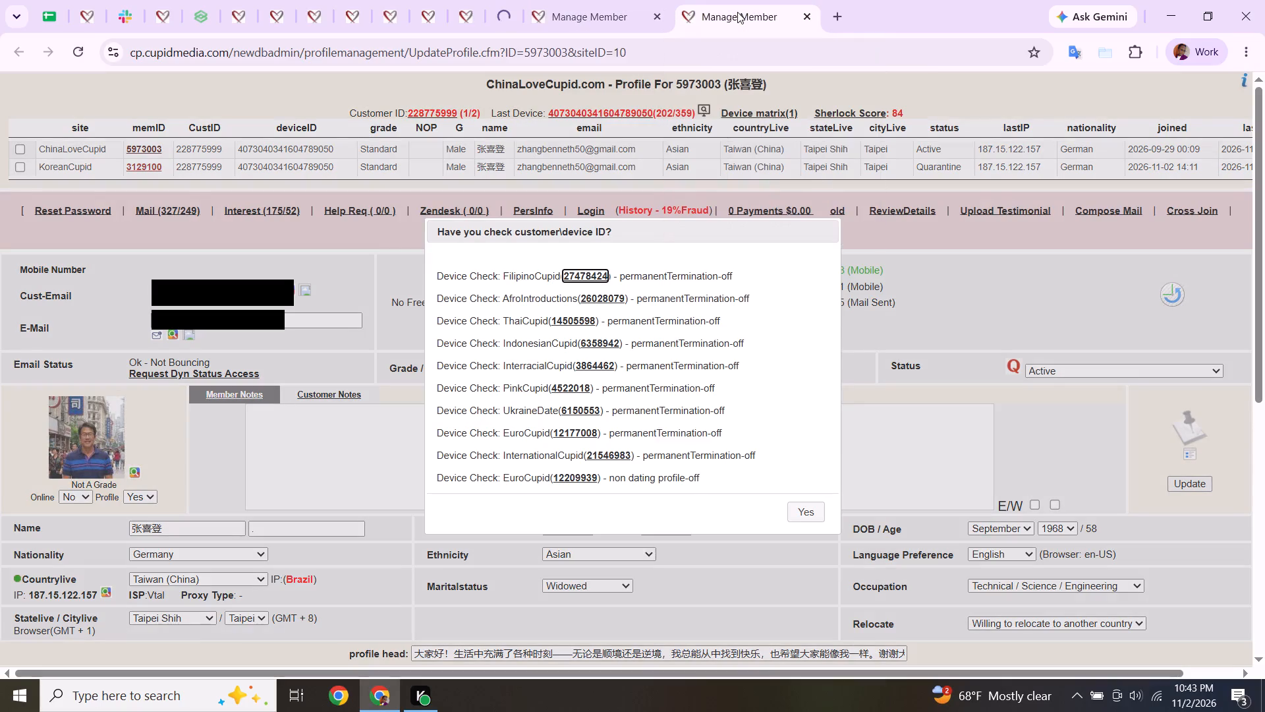
{"action": "left_click", "coordinate": [797, 506]}
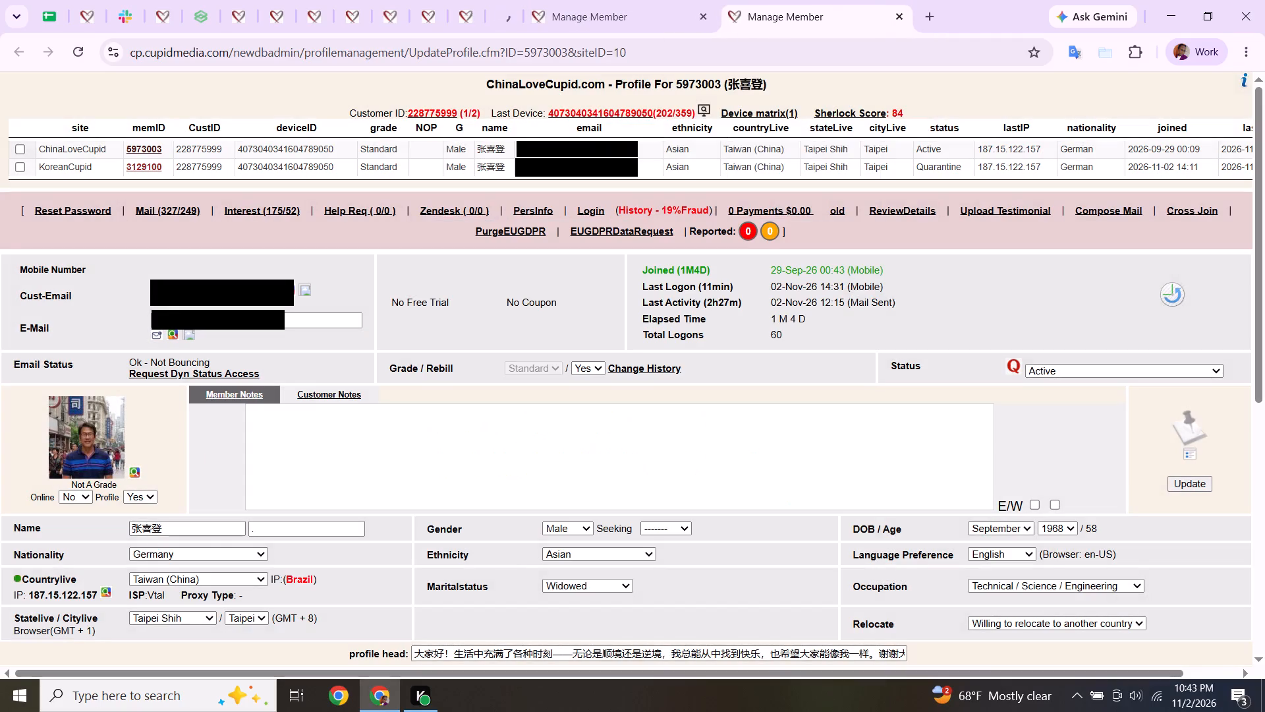
{"action": "left_click_drag", "start_coordinate": [270, 617], "coordinate": [281, 629]}
{"action": "right_click", "coordinate": [285, 618]}
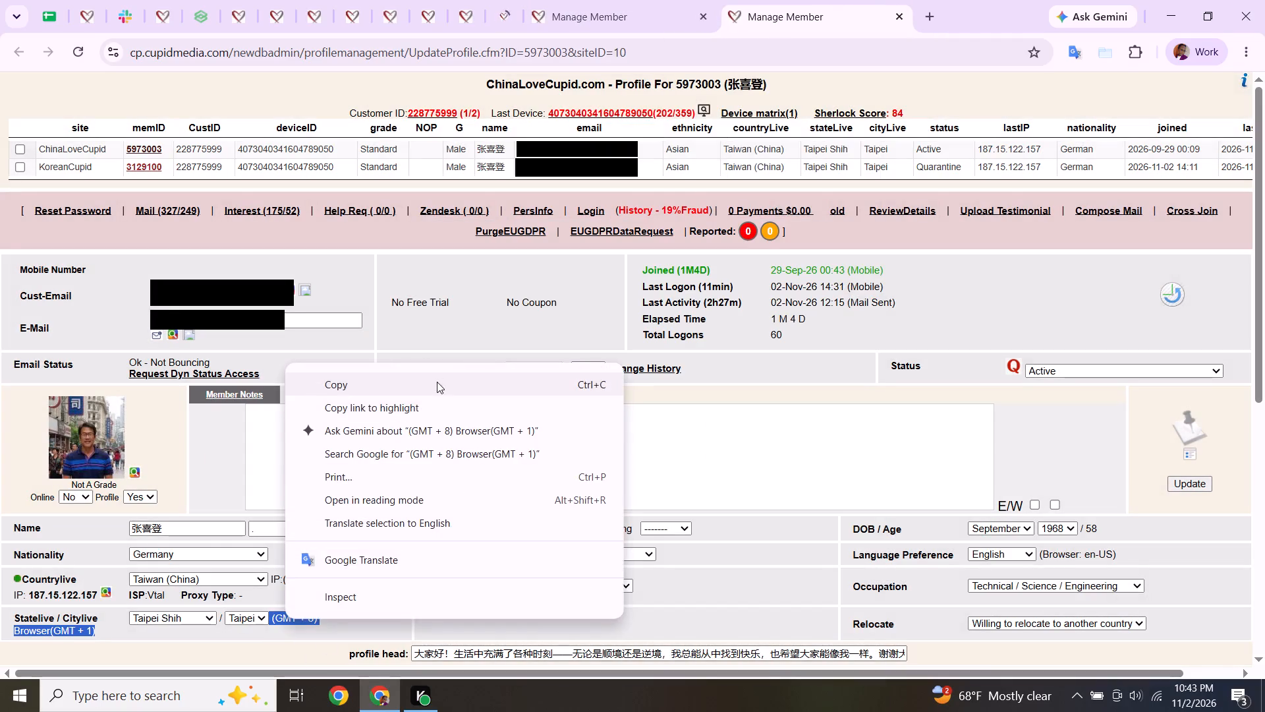
{"action": "left_click", "coordinate": [437, 382]}
{"action": "right_click", "coordinate": [504, 442]}
{"action": "left_click", "coordinate": [563, 254]}
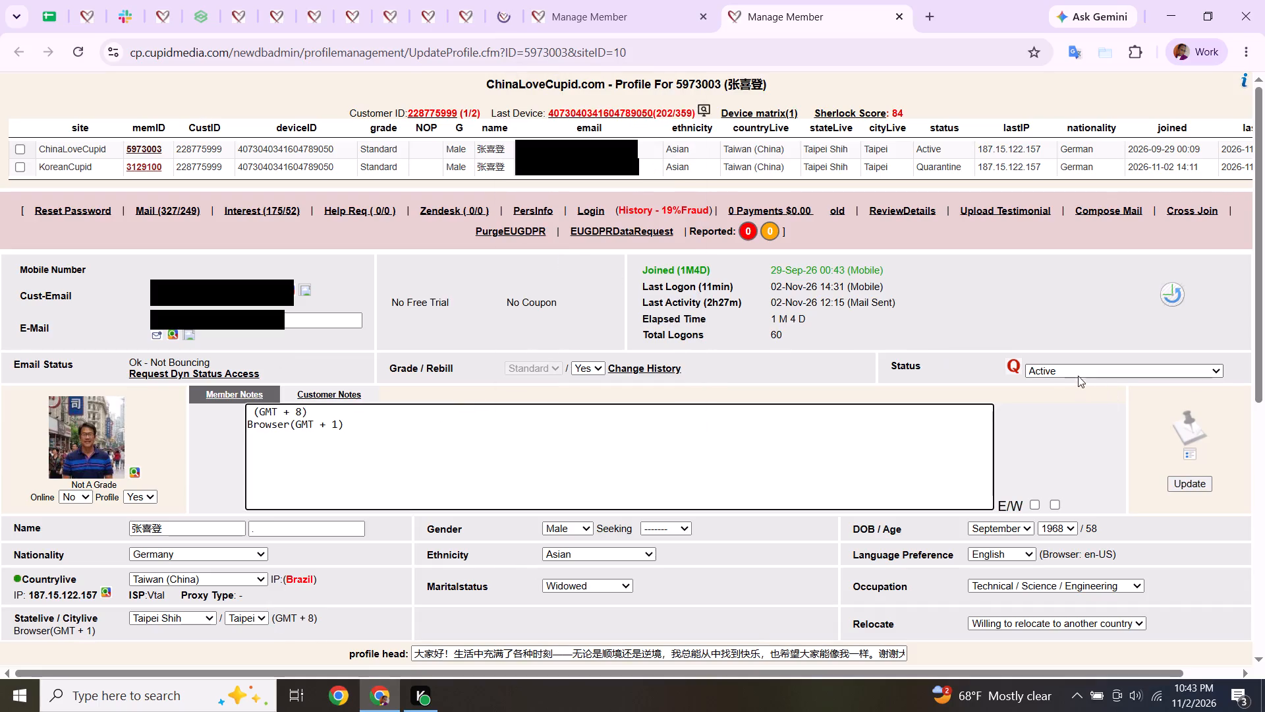
Set the ChinaLoveCupid profile's status to Quarantine and save the update.
{"action": "left_click", "coordinate": [1078, 370]}
{"action": "scroll", "coordinate": [1077, 208], "scroll_direction": "down", "scroll_amount": 5}
{"action": "left_click", "coordinate": [1086, 165]}
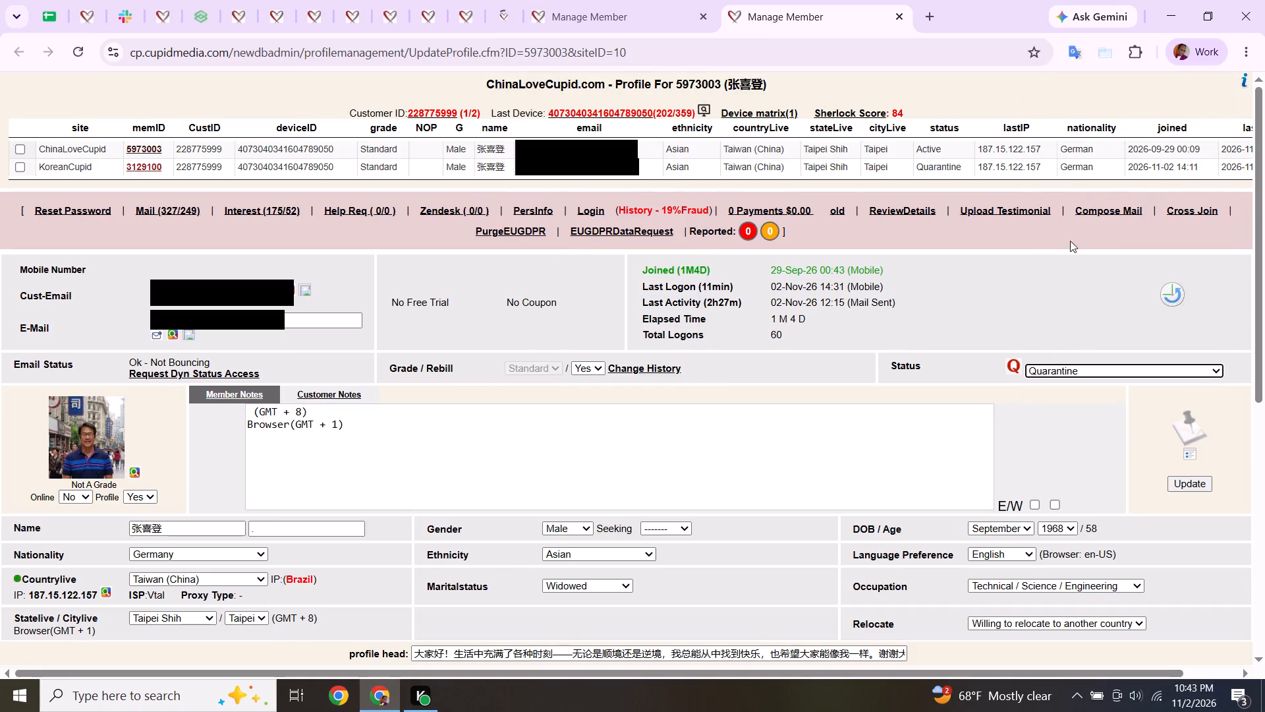
{"action": "left_click", "coordinate": [1191, 480]}
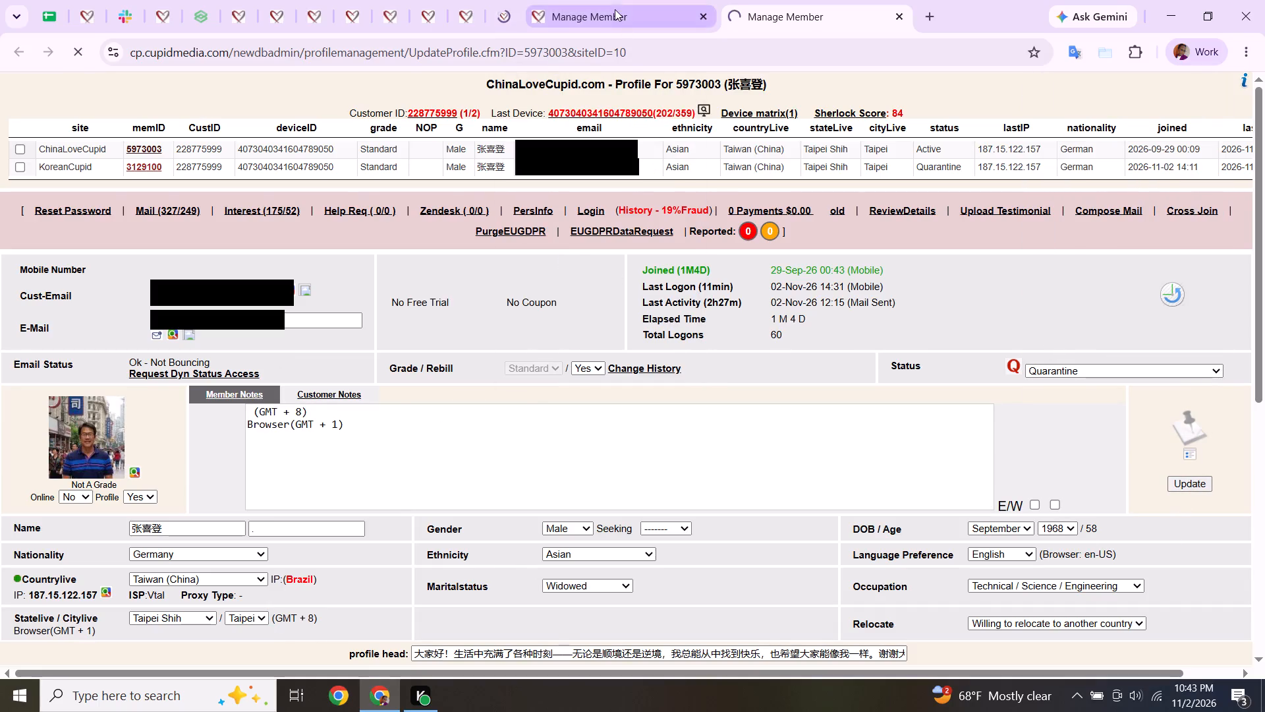
Close the member's KoreanCupid profile and the updated ChinaLoveCupid profile.
{"action": "left_click", "coordinate": [611, 3]}
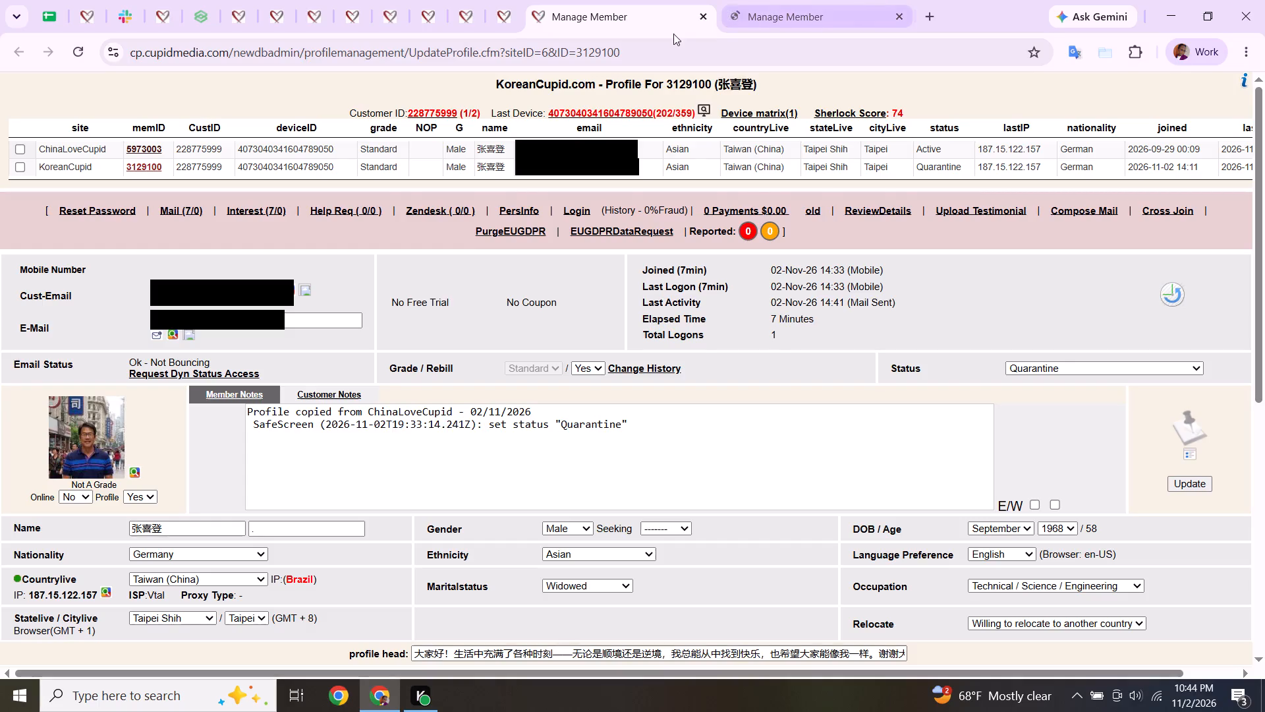
{"action": "left_click", "coordinate": [701, 15]}
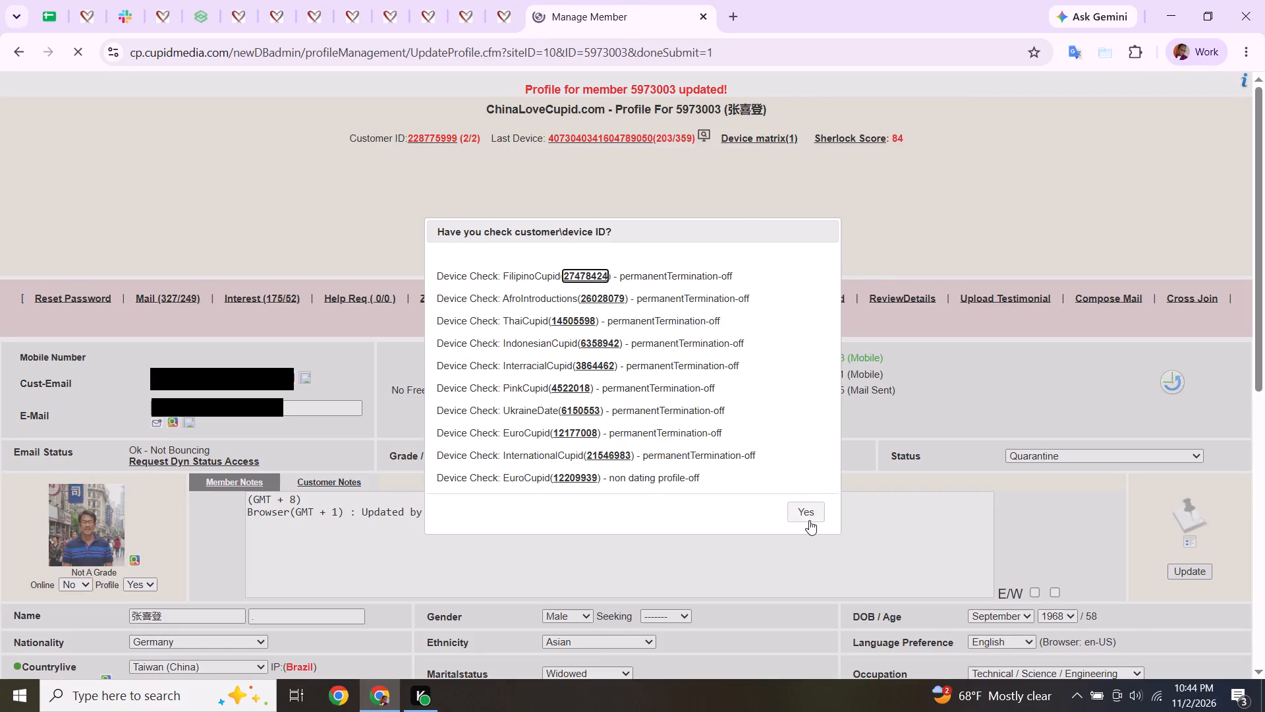
{"action": "left_click", "coordinate": [810, 515]}
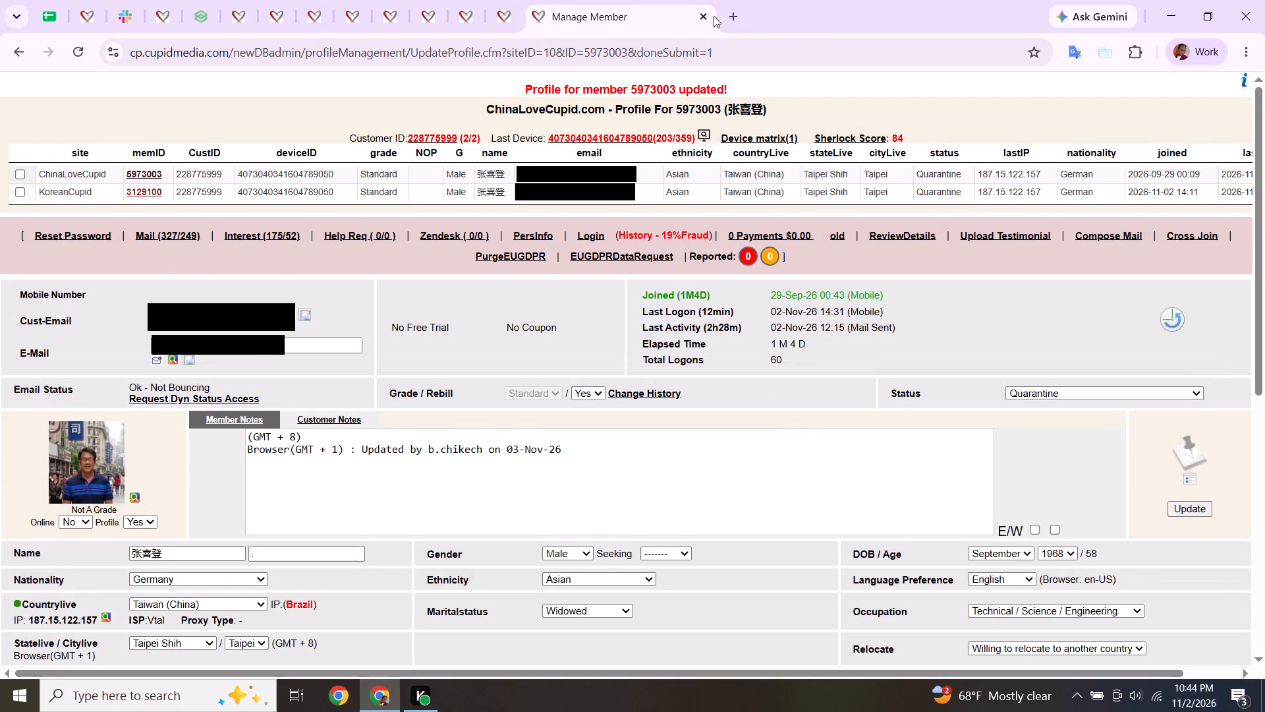
{"action": "left_click", "coordinate": [700, 18]}
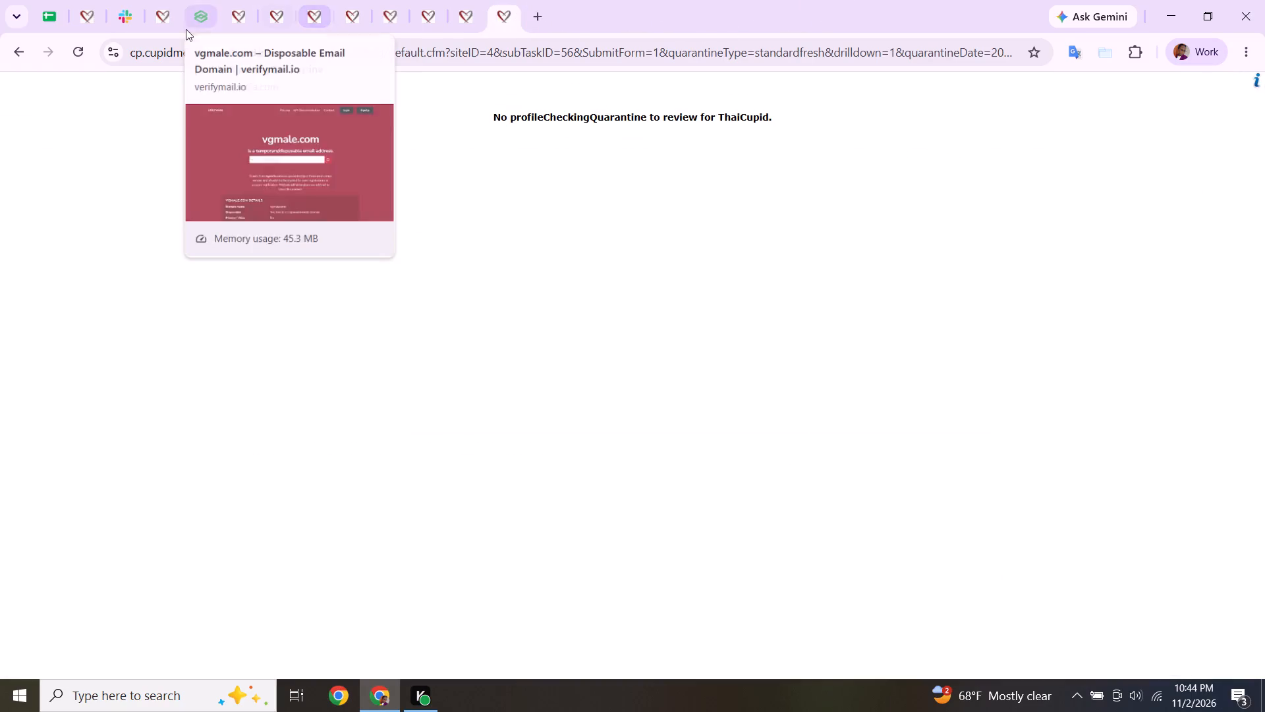
Reload the quarantine overview and the first open quarantine queue, allowing the form resubmission.
{"action": "left_click", "coordinate": [176, 2]}
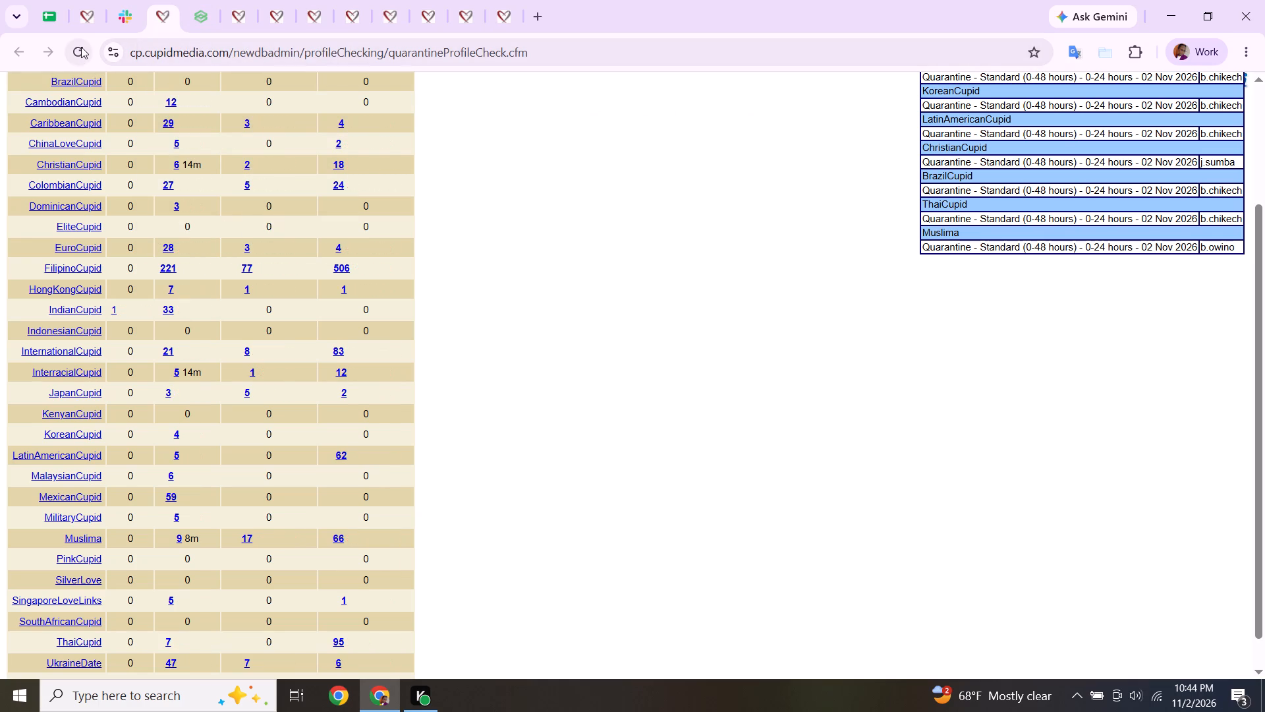
{"action": "left_click", "coordinate": [81, 47]}
{"action": "left_click", "coordinate": [239, 6]}
{"action": "left_click", "coordinate": [78, 53]}
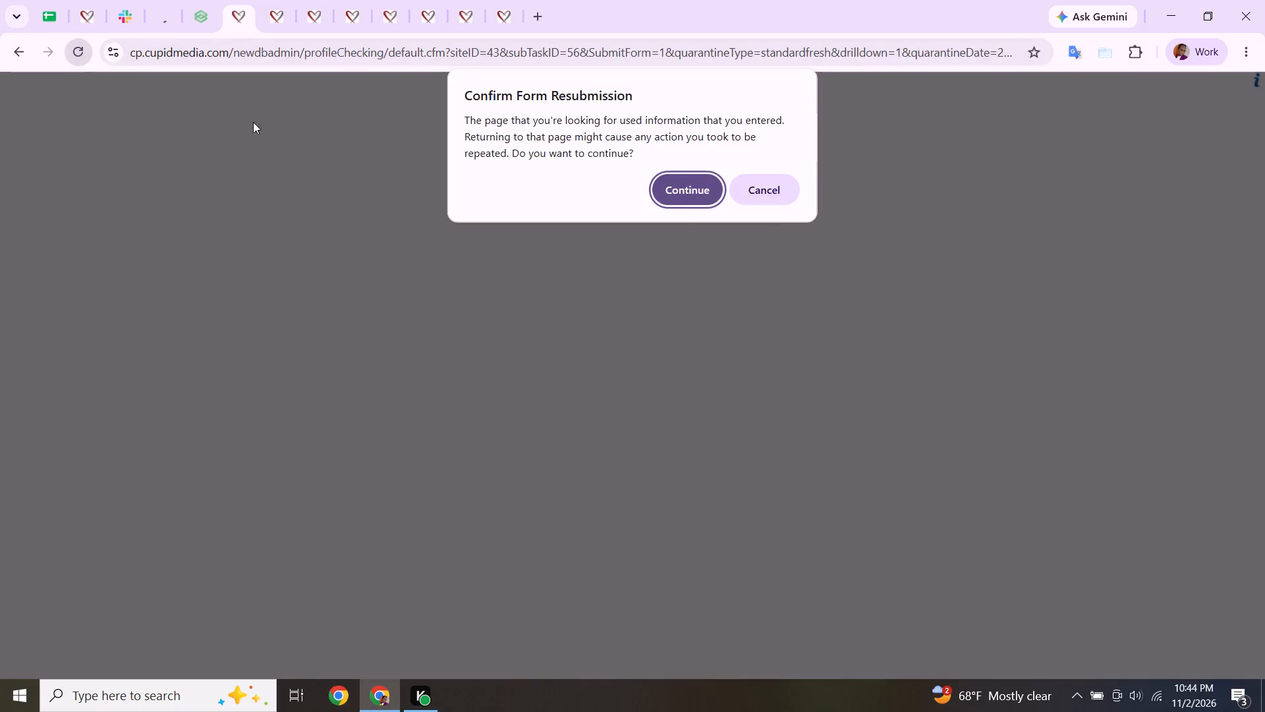
{"action": "left_click", "coordinate": [698, 195]}
{"action": "left_click", "coordinate": [273, 9]}
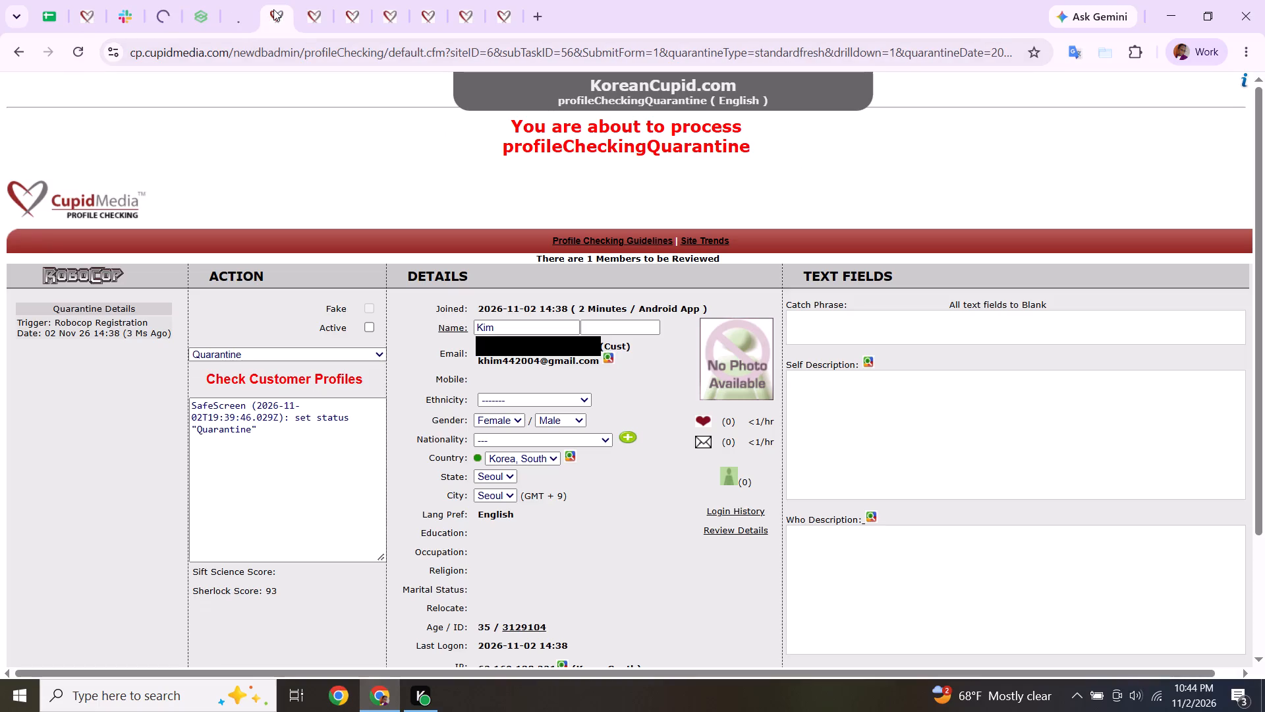
{"action": "left_click", "coordinate": [83, 46]}
{"action": "left_click", "coordinate": [792, 196]}
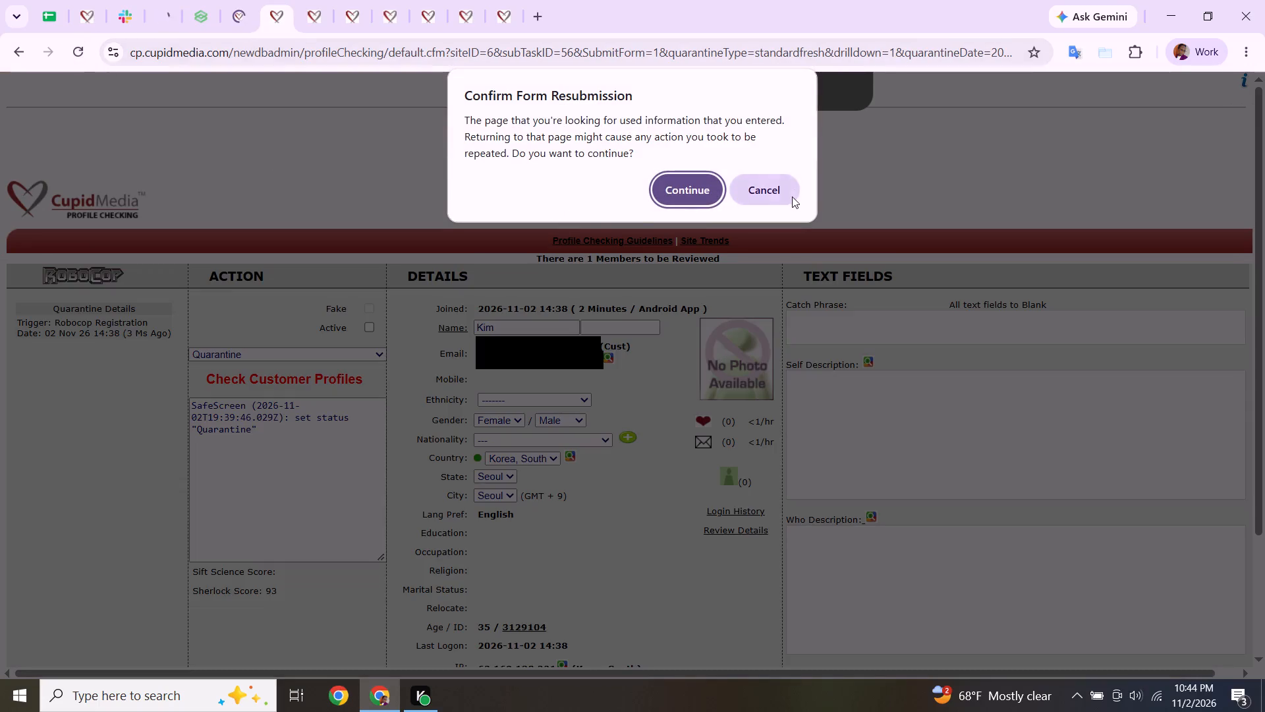
{"action": "scroll", "coordinate": [557, 312], "scroll_direction": "down", "scroll_amount": 2}
{"action": "left_click", "coordinate": [448, 170]}
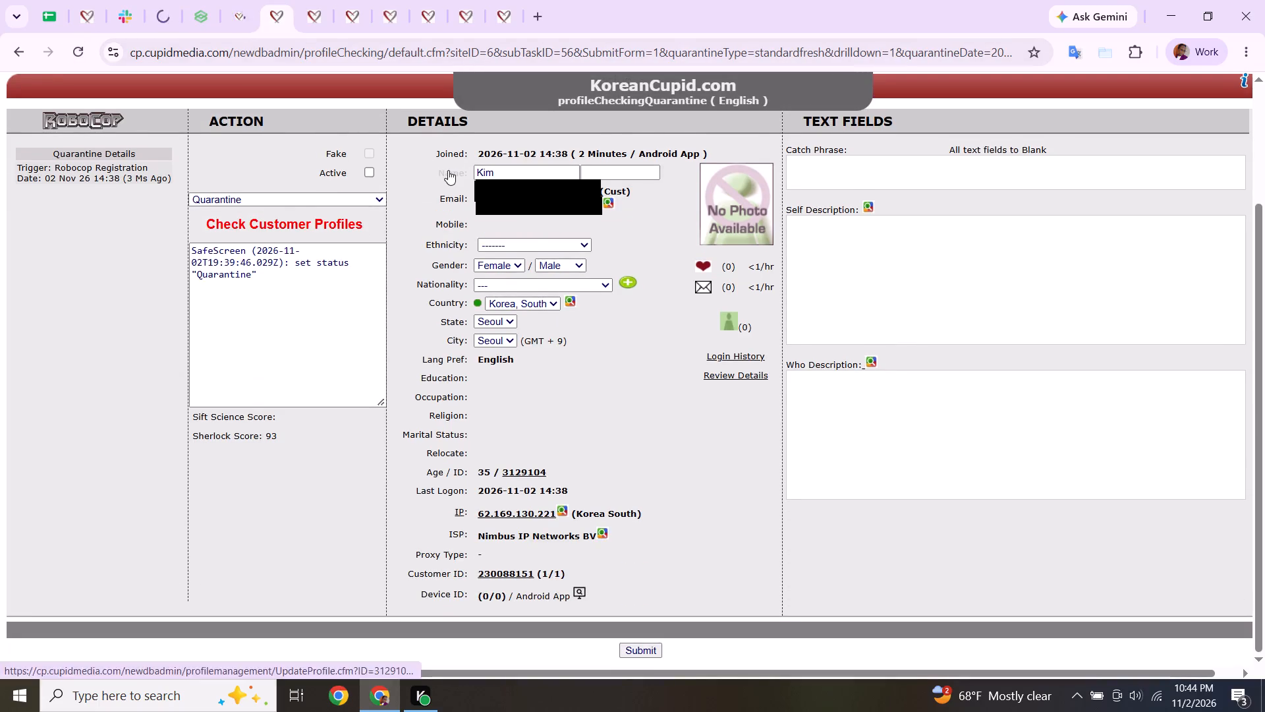
{"action": "left_click", "coordinate": [594, 4]}
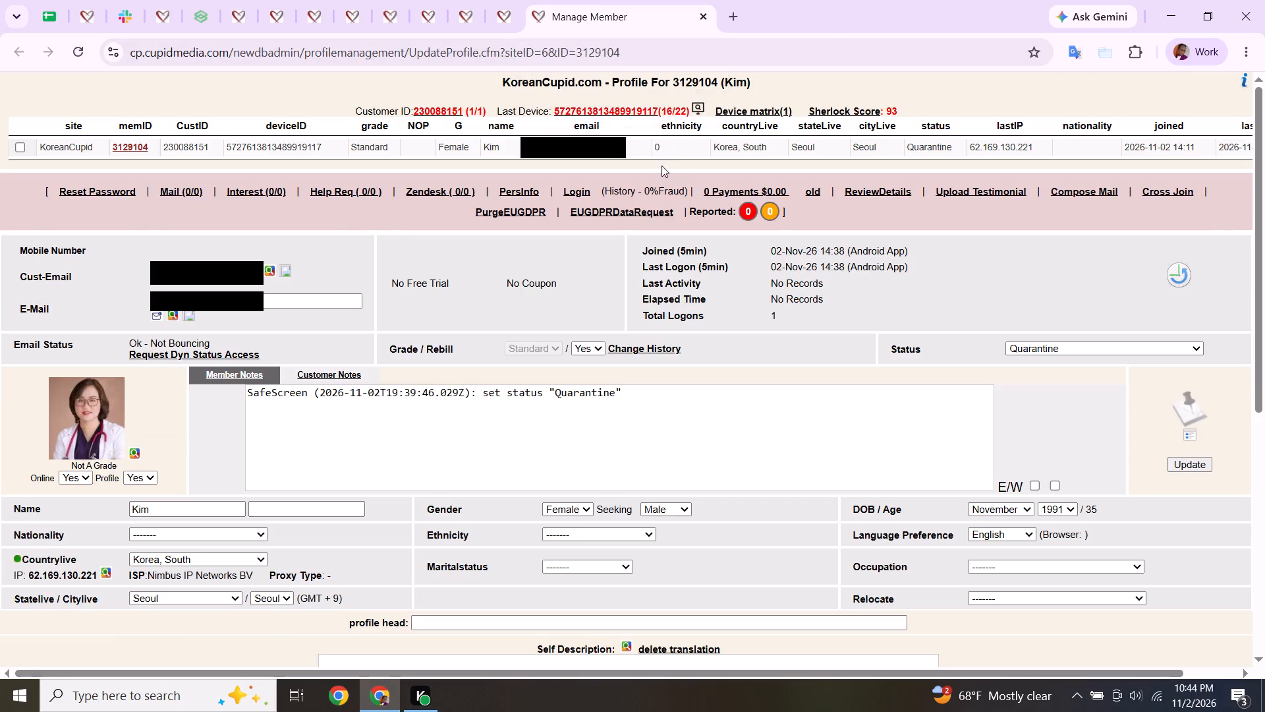
{"action": "scroll", "coordinate": [525, 285], "scroll_direction": "down", "scroll_amount": 3}
{"action": "scroll", "coordinate": [557, 218], "scroll_direction": "up", "scroll_amount": 4}
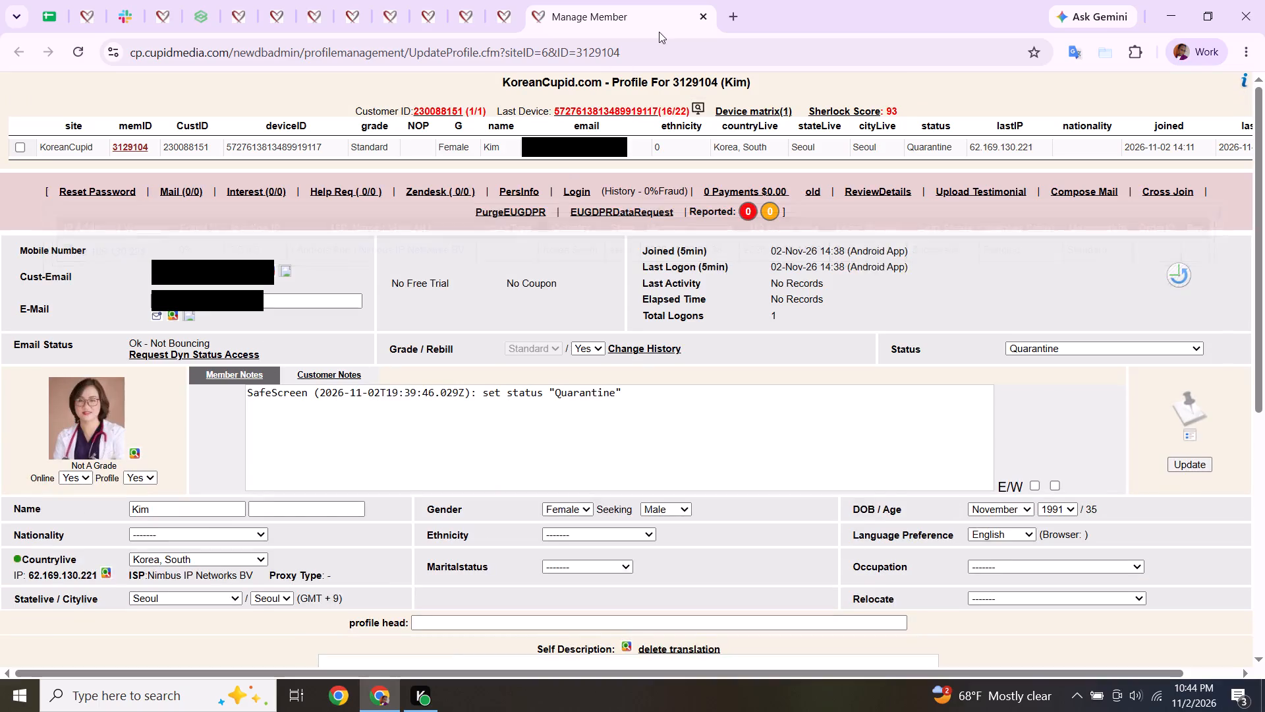
{"action": "right_click", "coordinate": [75, 409]}
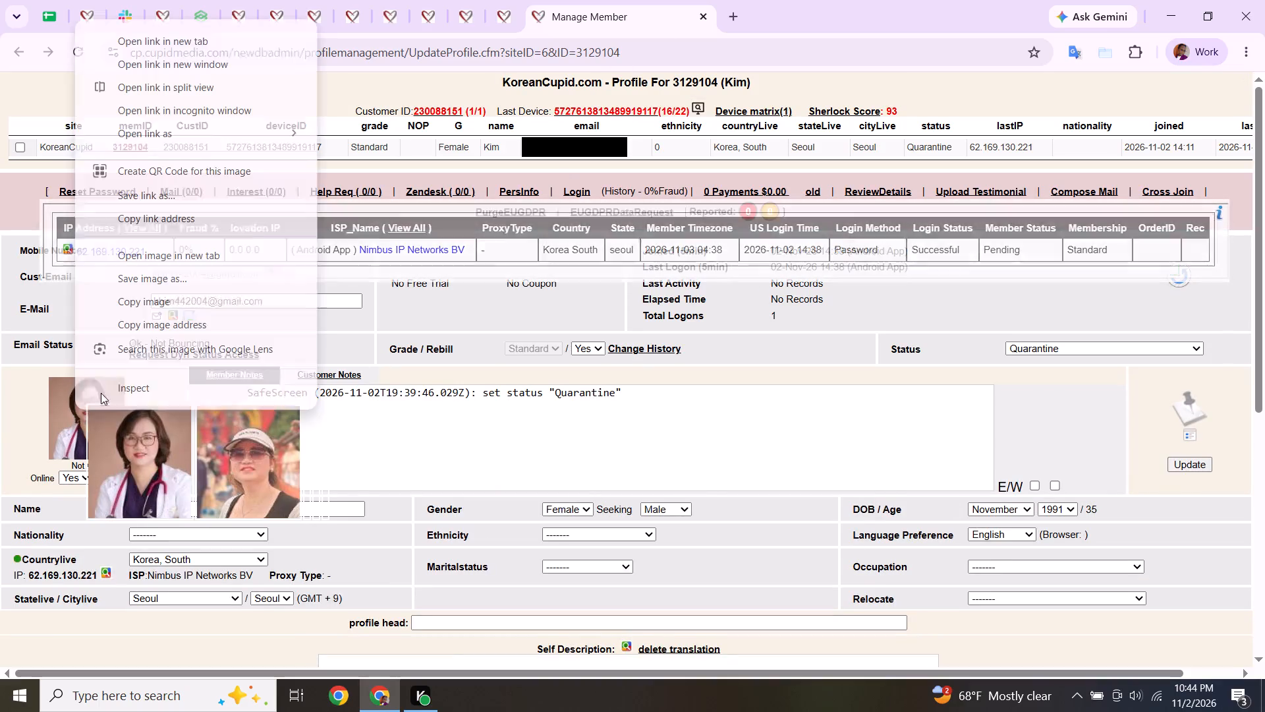
{"action": "left_click", "coordinate": [144, 354]}
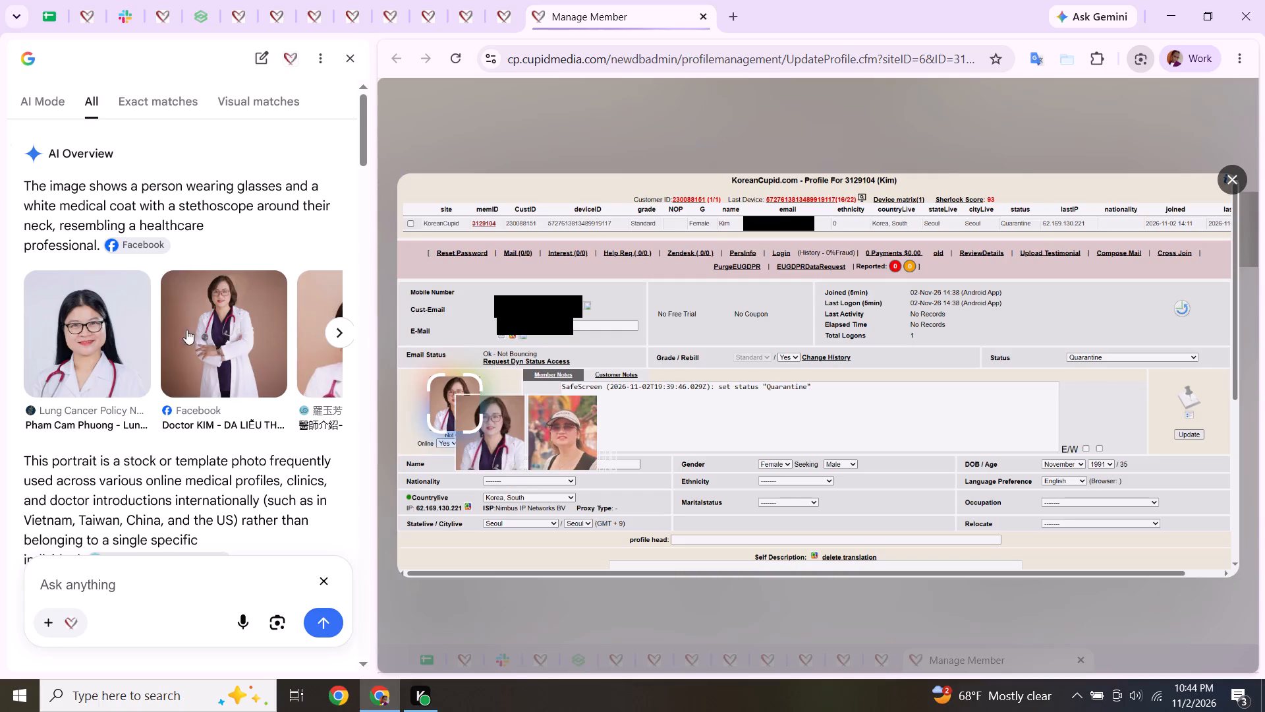
{"action": "scroll", "coordinate": [205, 321], "scroll_direction": "down", "scroll_amount": 7}
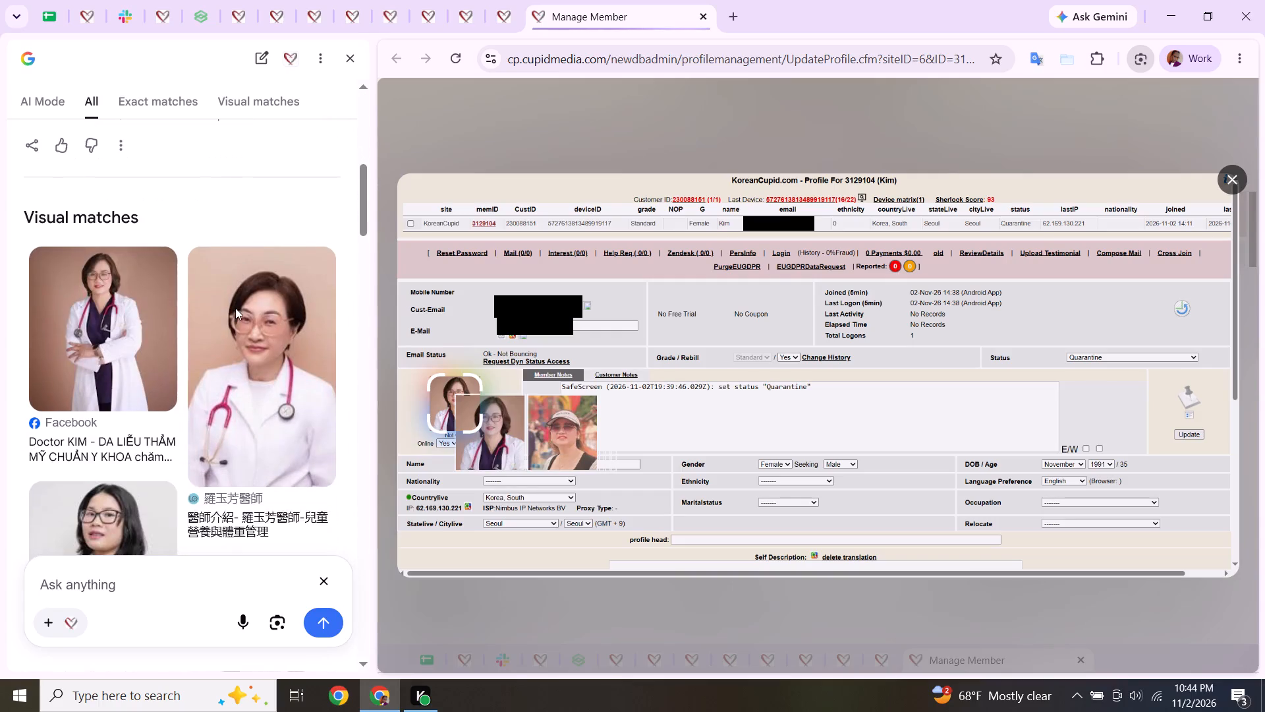
{"action": "scroll", "coordinate": [263, 261], "scroll_direction": "down", "scroll_amount": 1}
{"action": "right_click", "coordinate": [116, 359]}
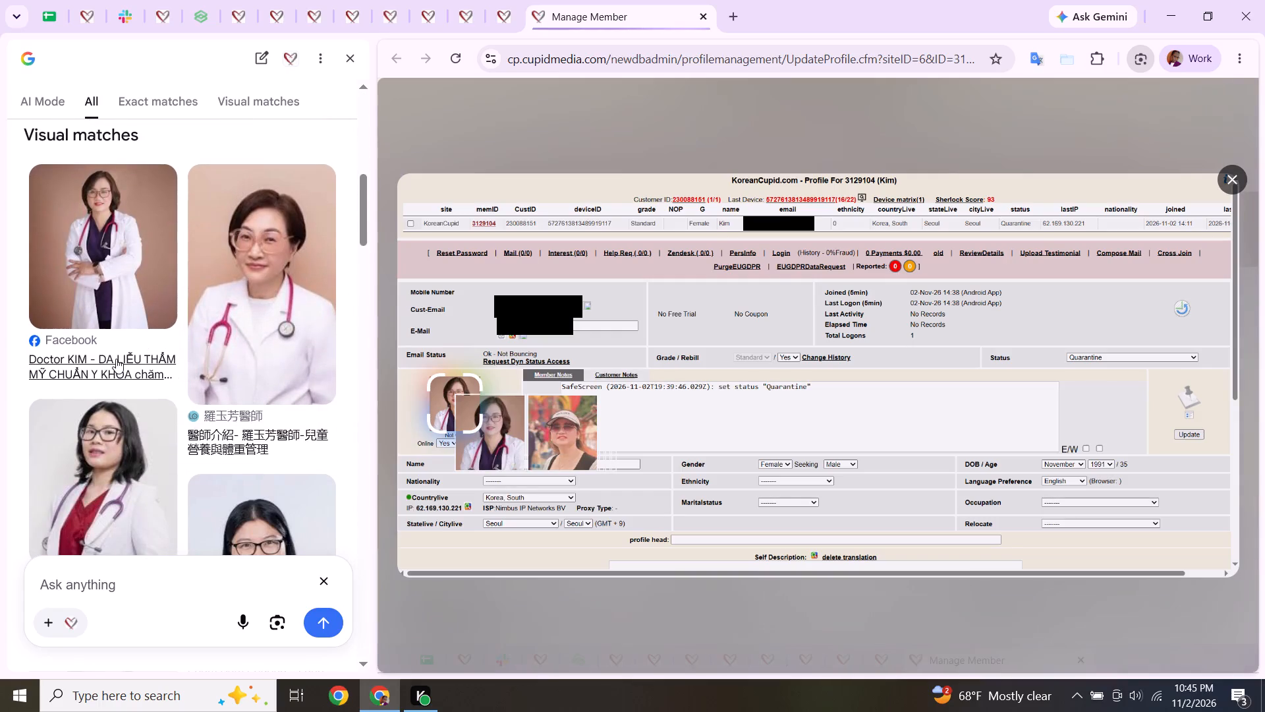
{"action": "left_click", "coordinate": [189, 509]}
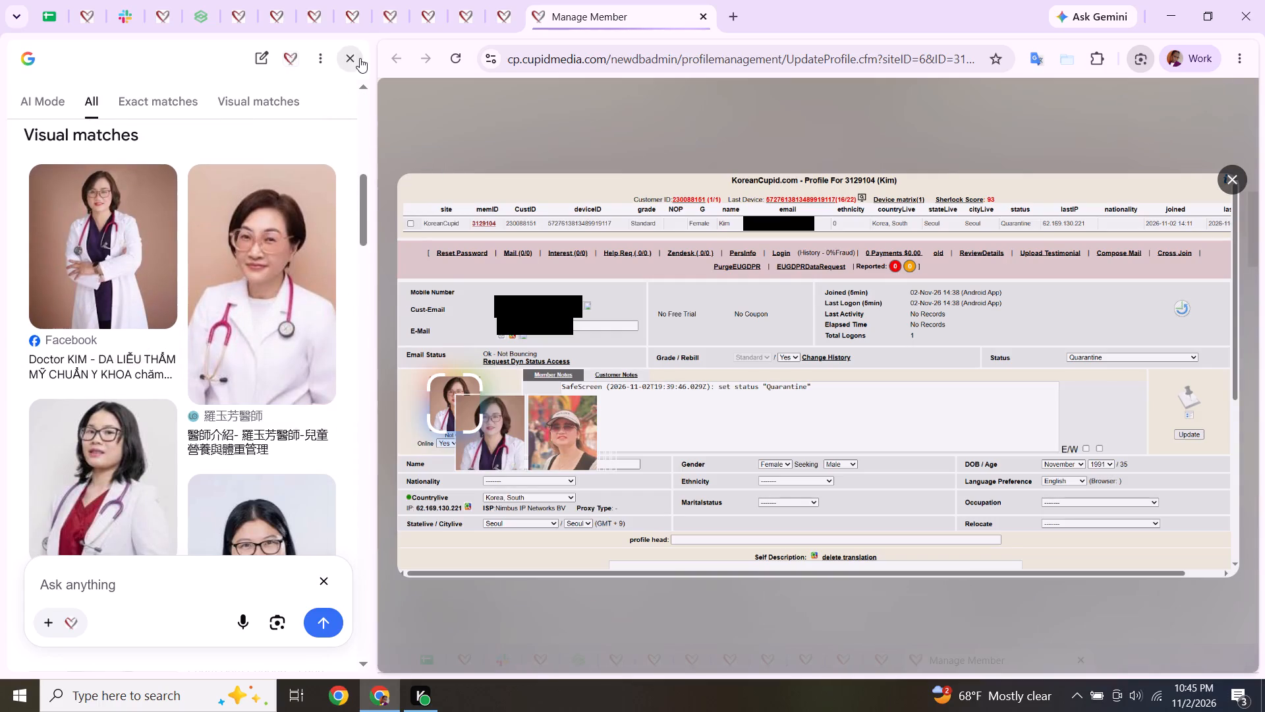
{"action": "left_click", "coordinate": [356, 51]}
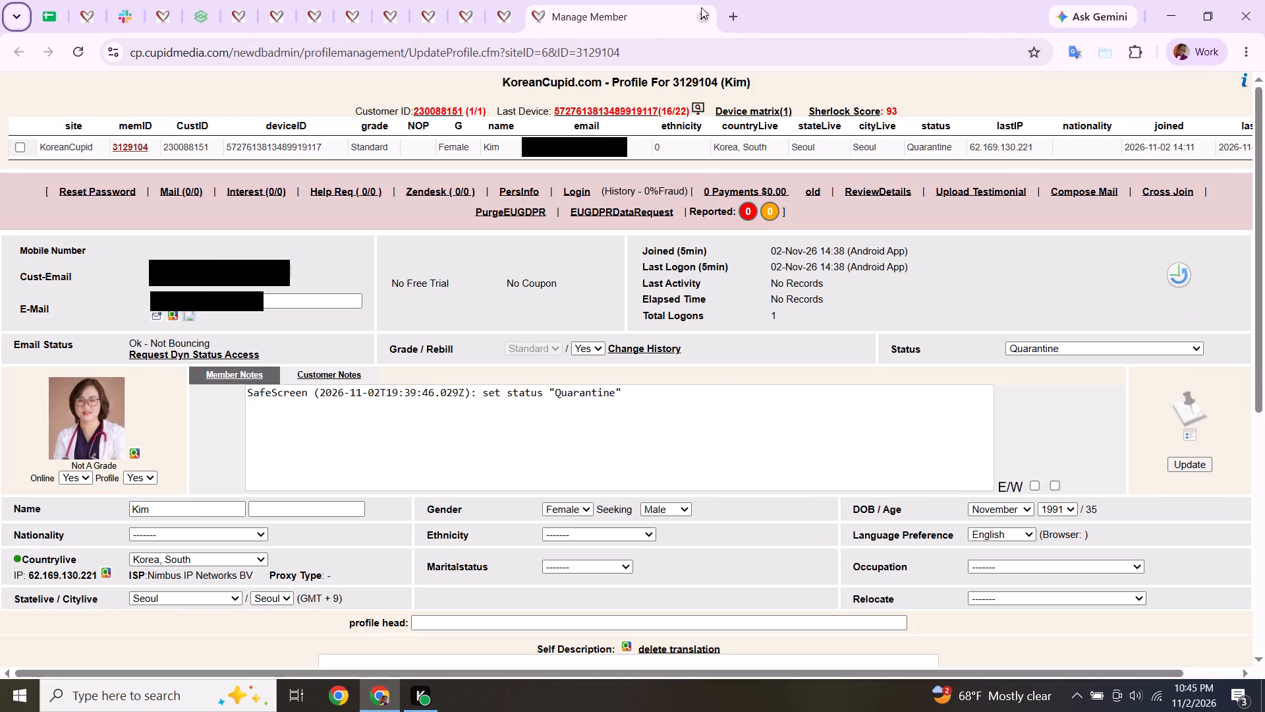
Add the copied Facebook link below the existing note for Kim in the KoreanCupid quarantine queue and submit the queue.
{"action": "left_click", "coordinate": [509, 7]}
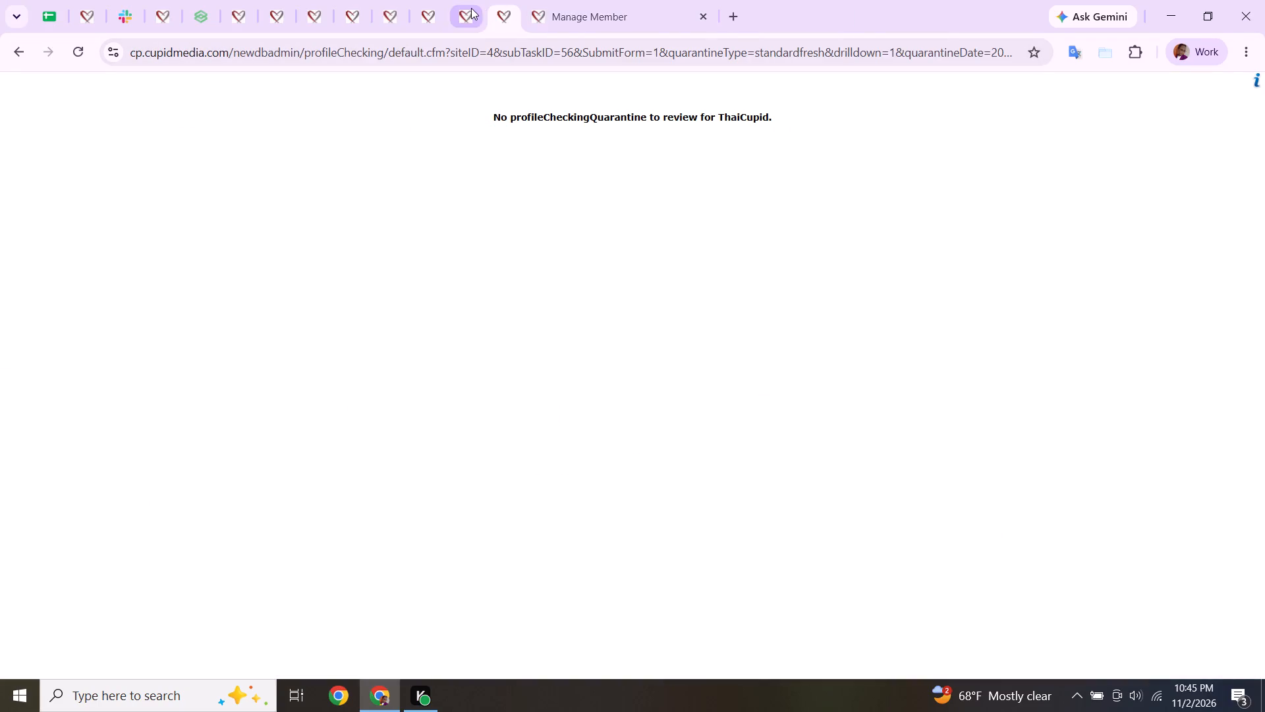
{"action": "left_click", "coordinate": [471, 8]}
{"action": "left_click", "coordinate": [420, 10]}
{"action": "left_click", "coordinate": [387, 3]}
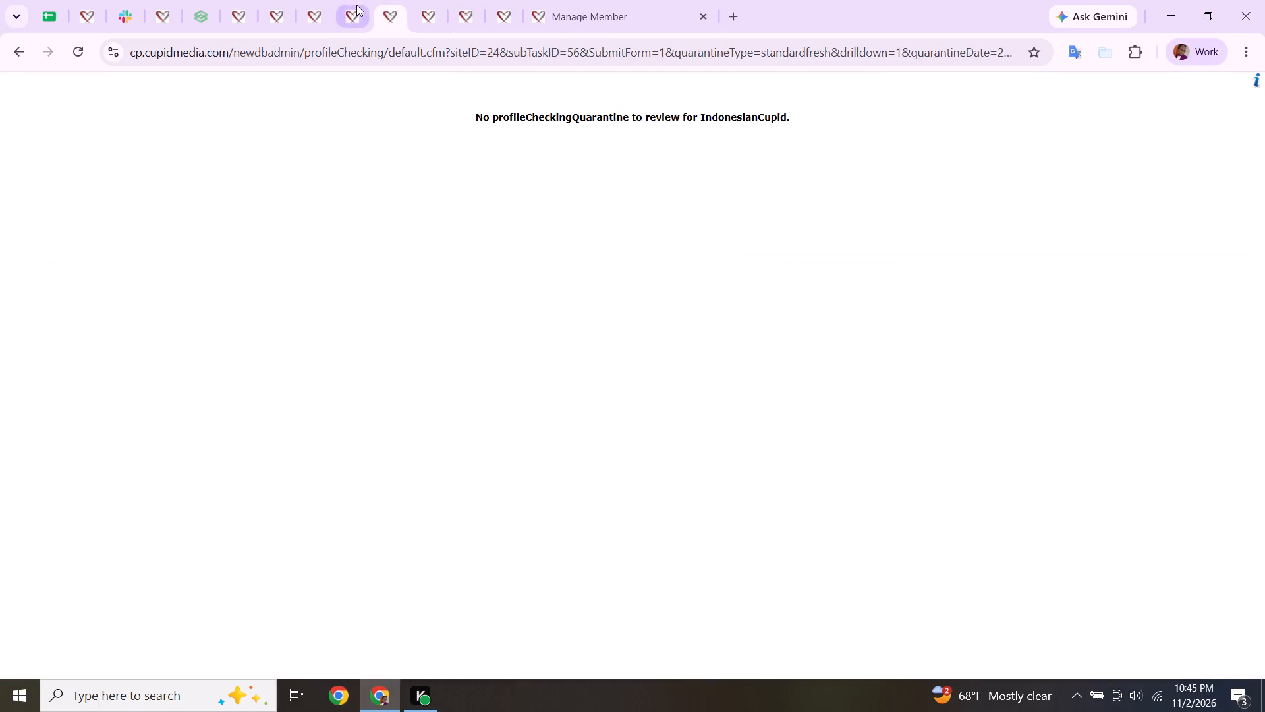
{"action": "left_click", "coordinate": [356, 5]}
{"action": "left_click", "coordinate": [294, 8]}
{"action": "left_click", "coordinate": [297, 286]}
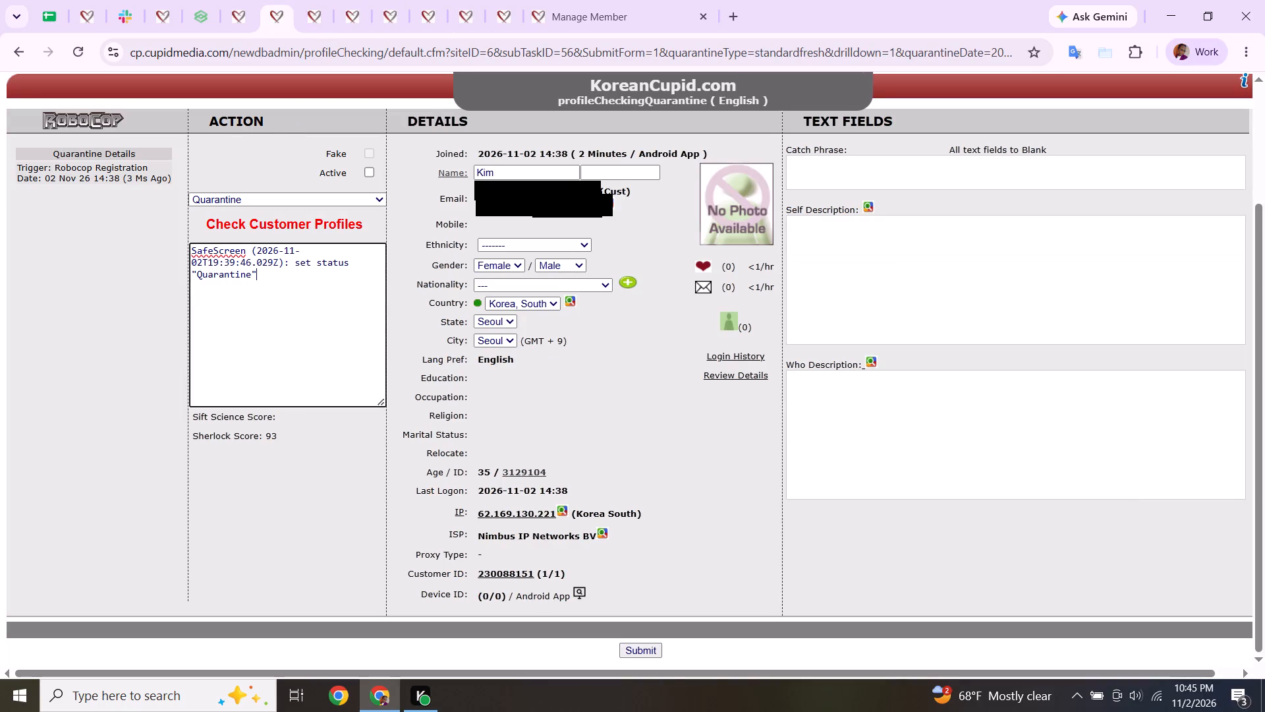
{"action": "key", "text": "Return"}
{"action": "key", "text": "Return"}
{"action": "right_click", "coordinate": [233, 317]}
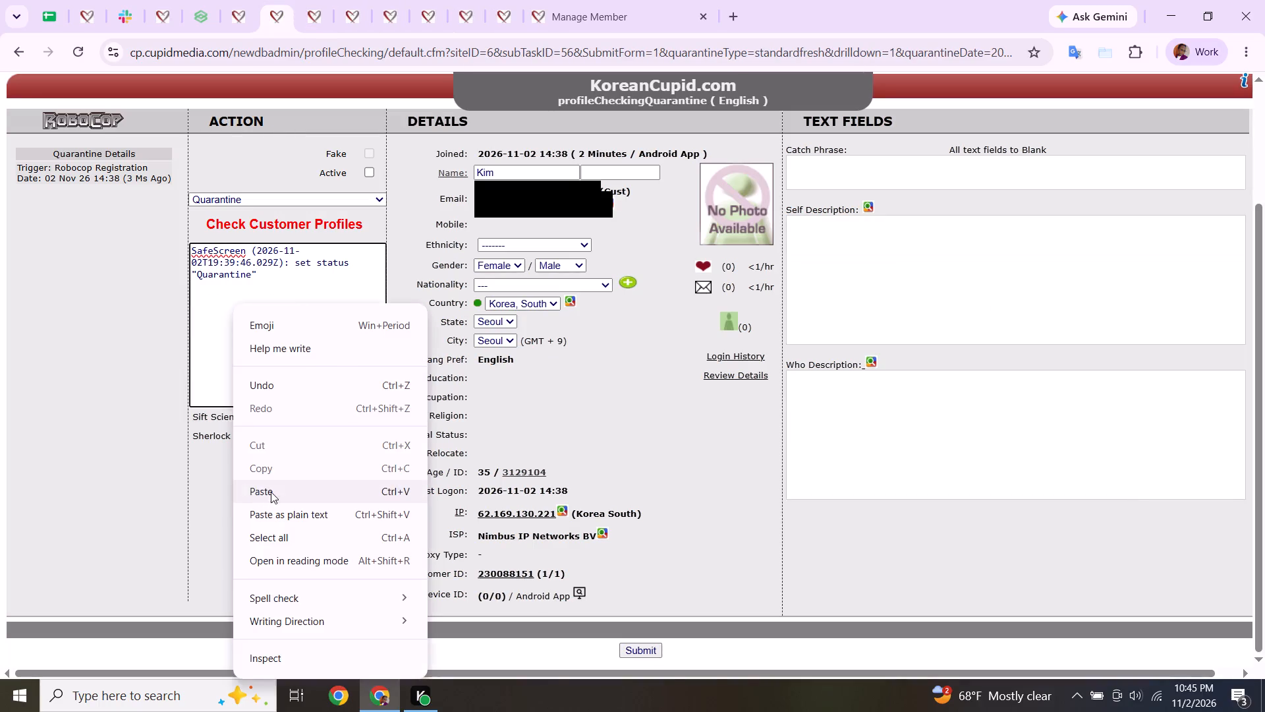
{"action": "left_click", "coordinate": [271, 492]}
{"action": "scroll", "coordinate": [562, 443], "scroll_direction": "down", "scroll_amount": 4}
{"action": "left_click", "coordinate": [642, 647]}
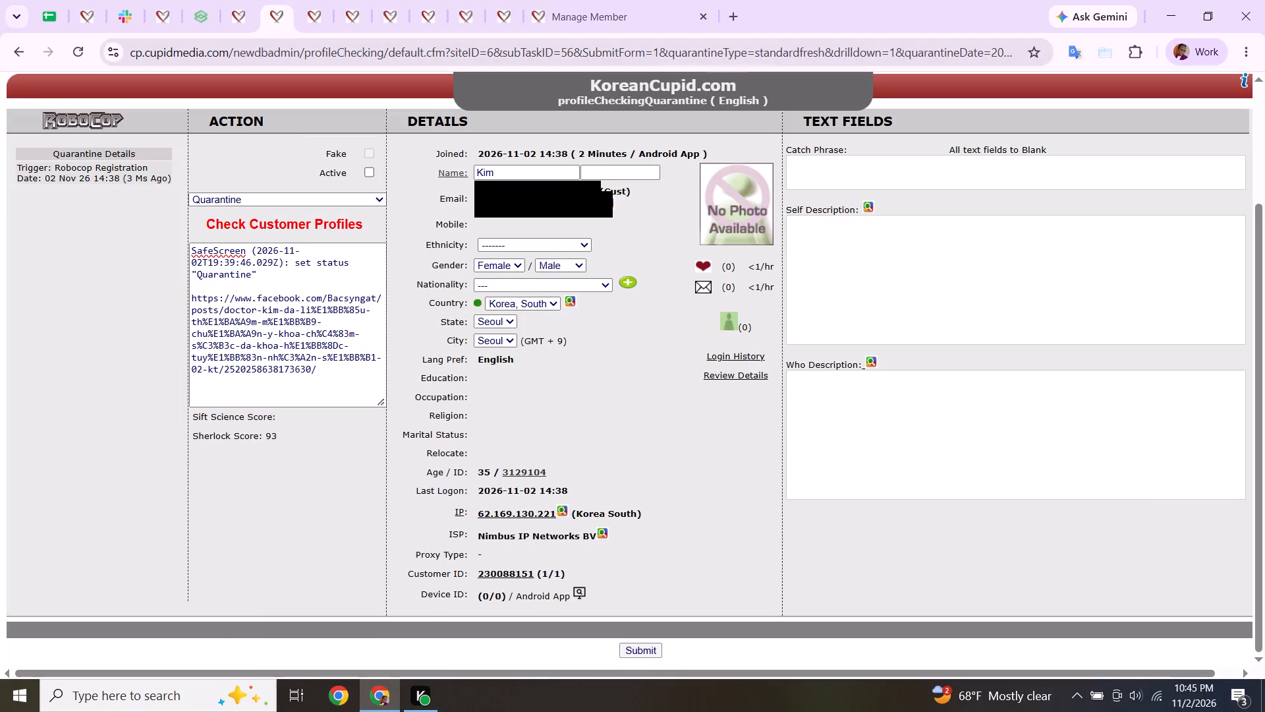
Reload the four open quarantine queues from SilverLove through IndonesianCupid and PinkCupid, allowing each form resubmission.
{"action": "left_click", "coordinate": [302, 8]}
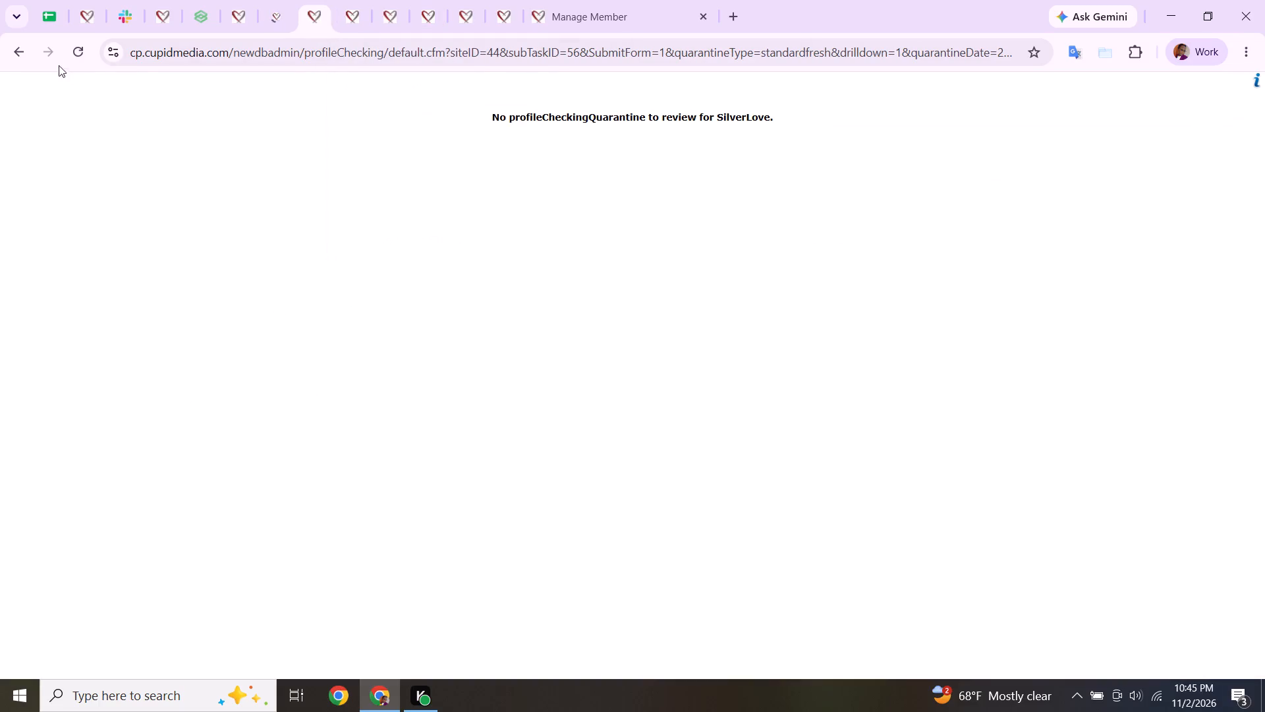
{"action": "left_click", "coordinate": [76, 47]}
{"action": "left_click", "coordinate": [685, 187]}
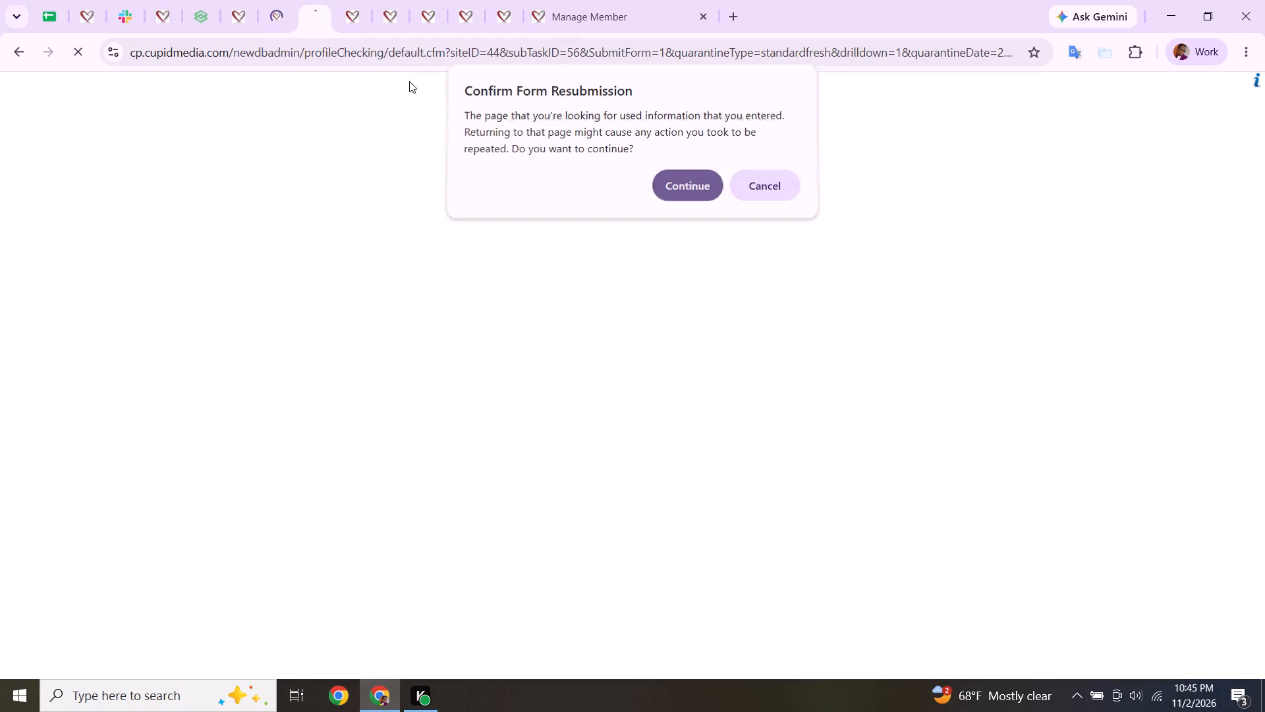
{"action": "left_click", "coordinate": [359, 10]}
{"action": "left_click", "coordinate": [79, 52]}
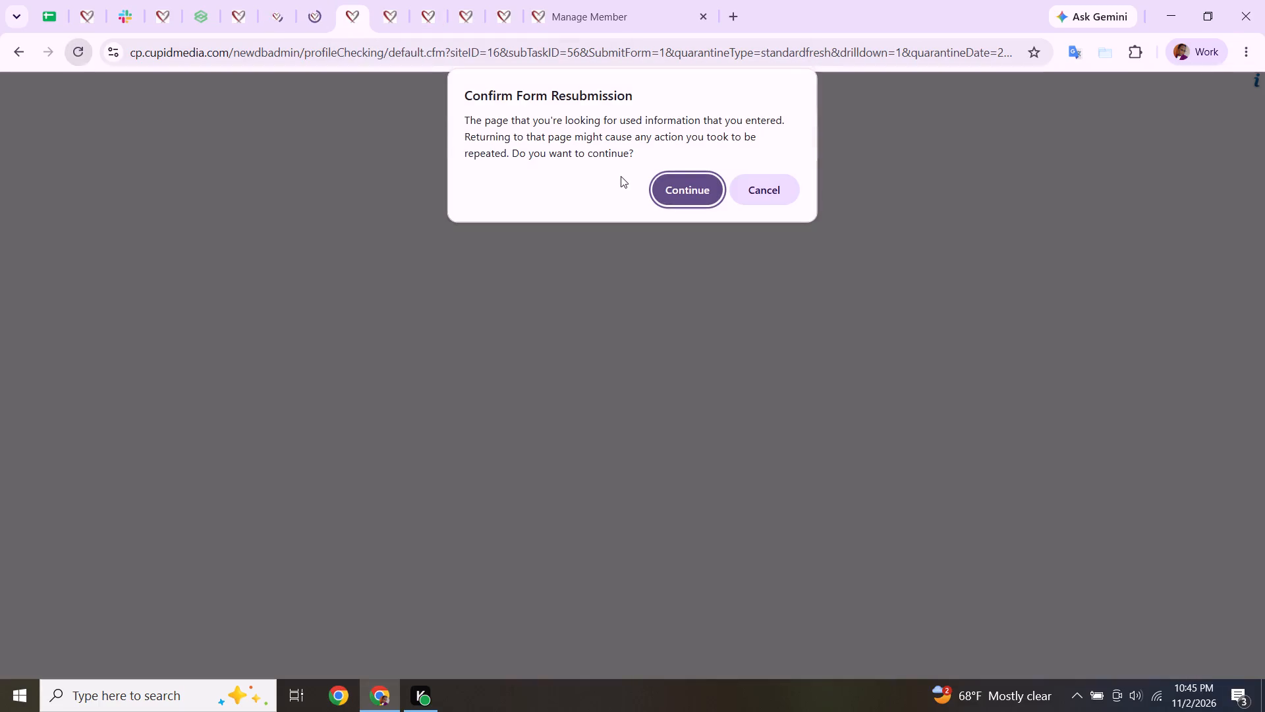
{"action": "left_click", "coordinate": [687, 187]}
{"action": "left_click", "coordinate": [393, 0]}
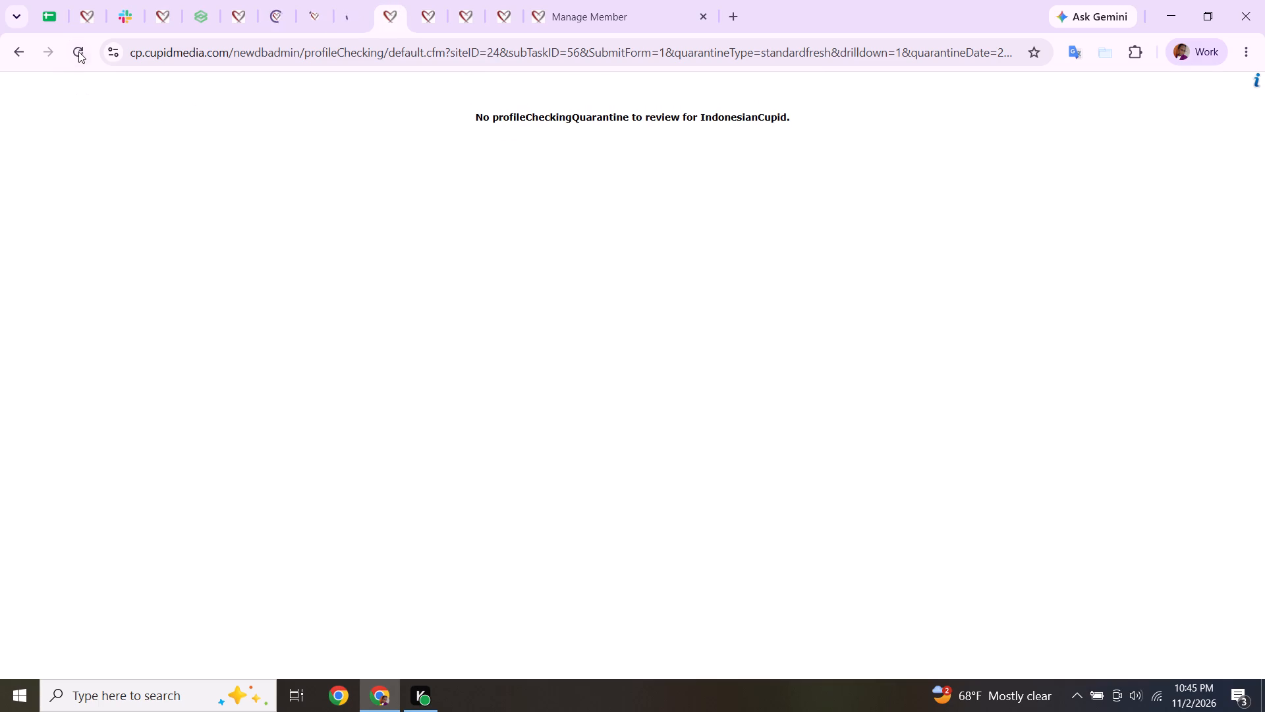
{"action": "left_click", "coordinate": [78, 49]}
{"action": "left_click", "coordinate": [700, 186]}
{"action": "left_click", "coordinate": [443, 0]}
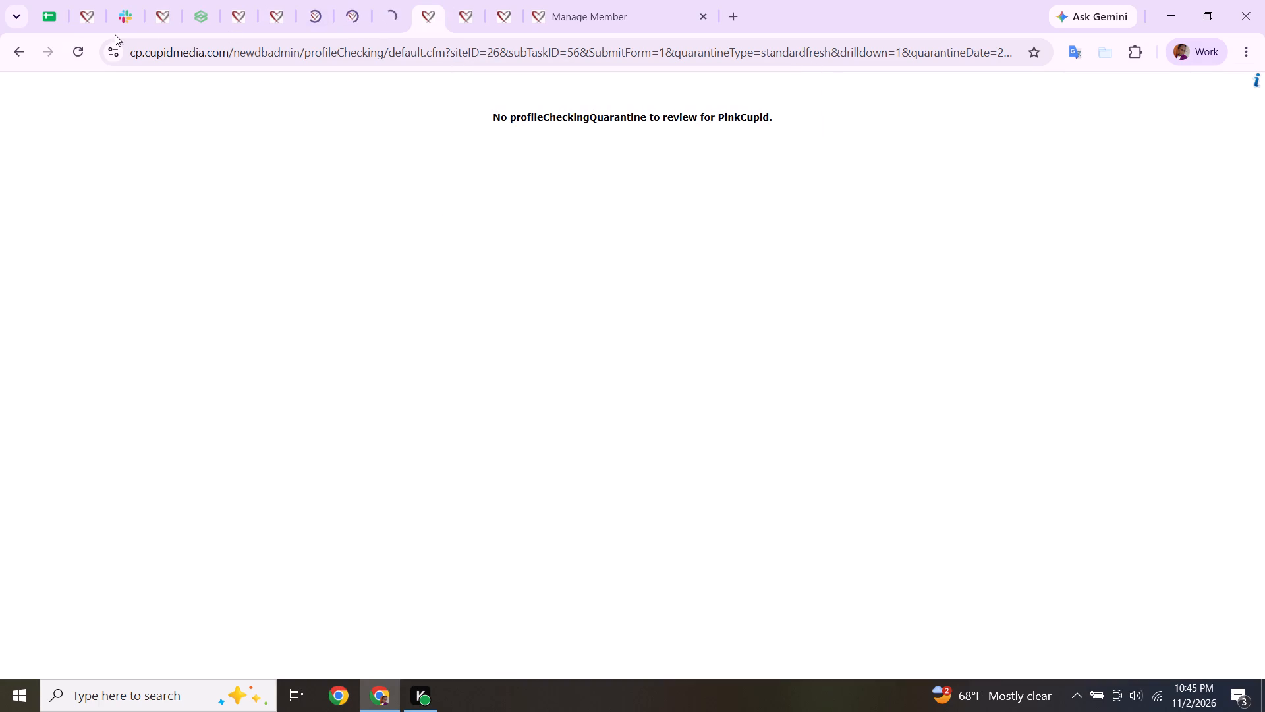
{"action": "left_click", "coordinate": [85, 51]}
{"action": "left_click", "coordinate": [682, 191]}
{"action": "left_click", "coordinate": [460, 8]}
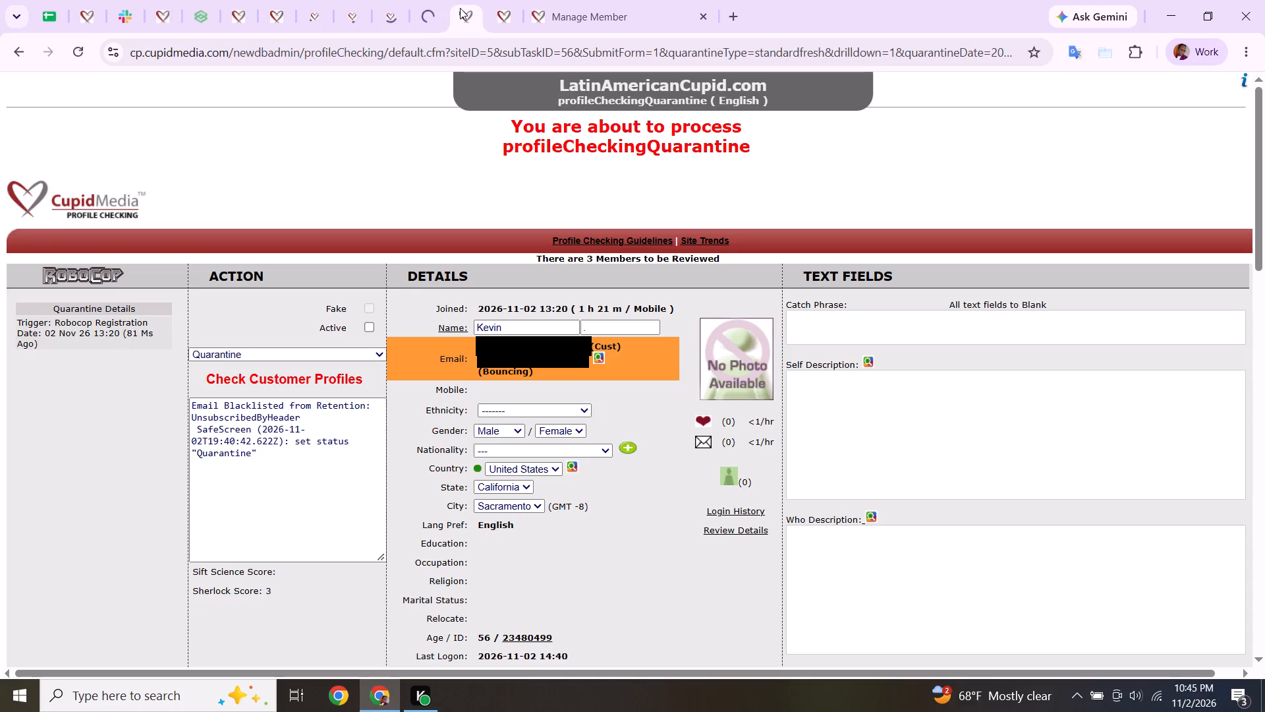
{"action": "scroll", "coordinate": [559, 409], "scroll_direction": "down", "scroll_amount": 2}
{"action": "left_click", "coordinate": [322, 307]}
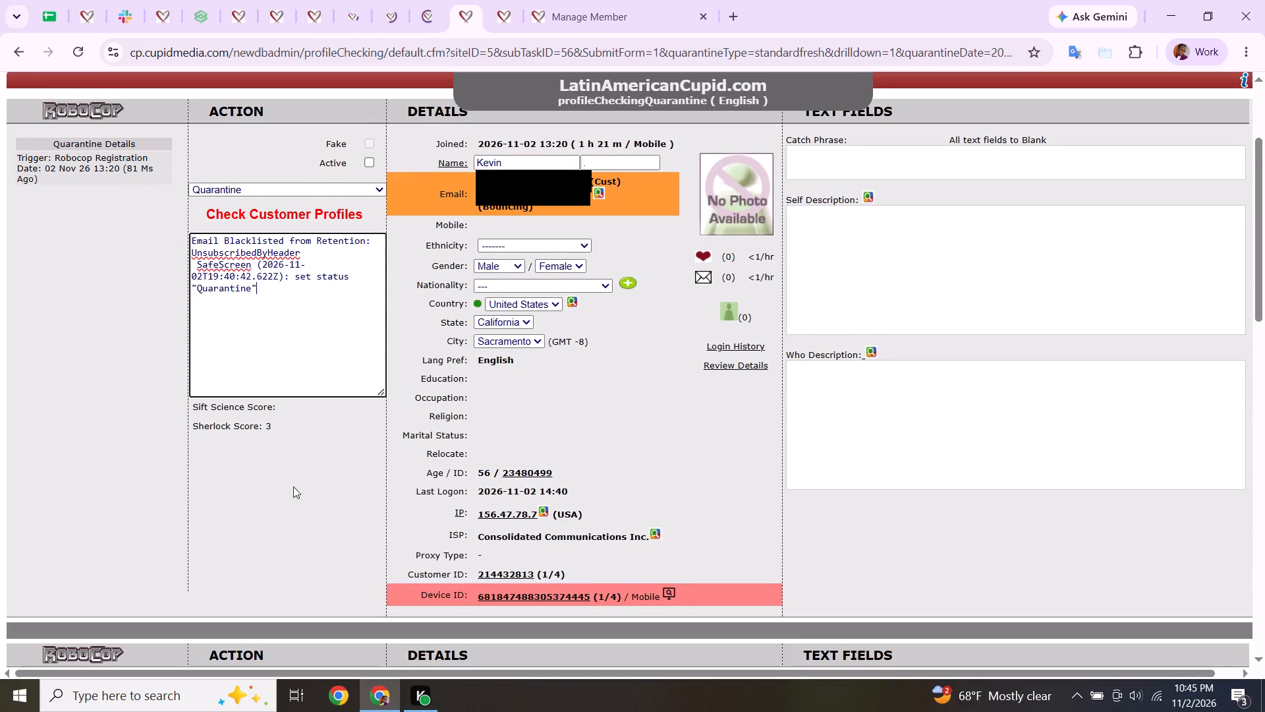
{"action": "left_click", "coordinate": [451, 167]}
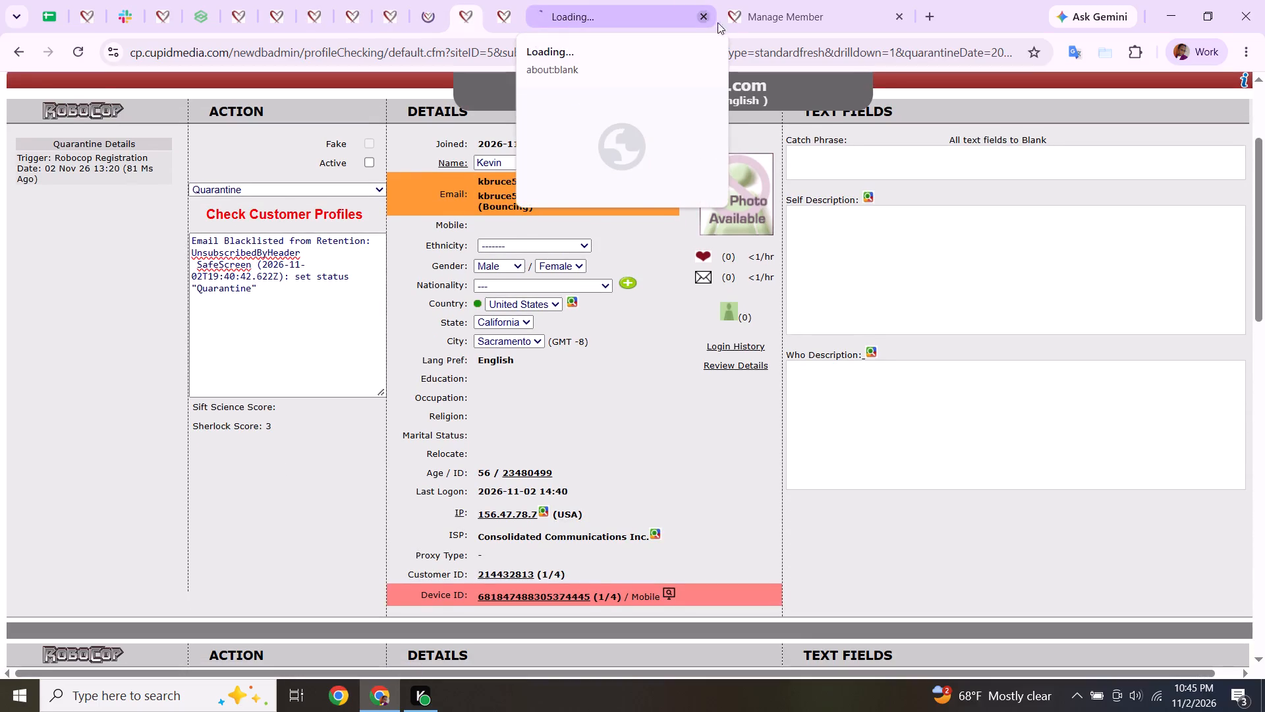
{"action": "left_click", "coordinate": [816, 9]}
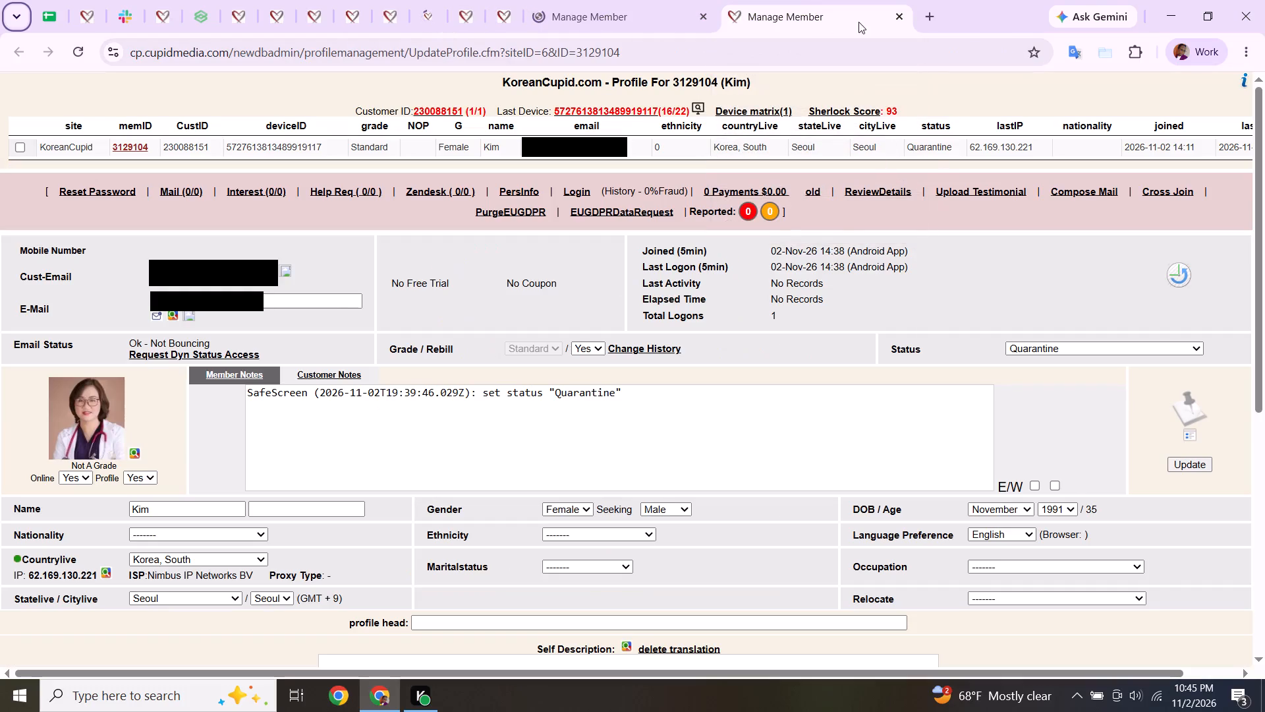
{"action": "left_click", "coordinate": [903, 13]}
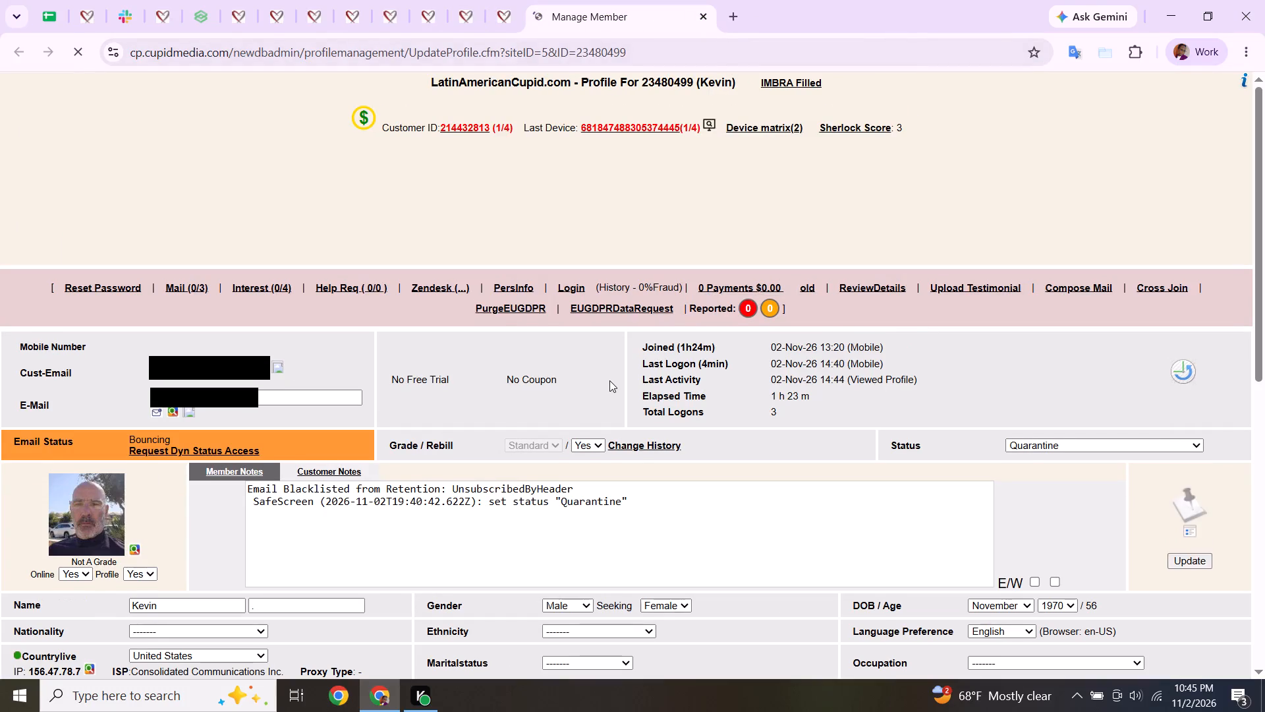
{"action": "scroll", "coordinate": [609, 380], "scroll_direction": "down", "scroll_amount": 3}
{"action": "scroll", "coordinate": [505, 371], "scroll_direction": "up", "scroll_amount": 5}
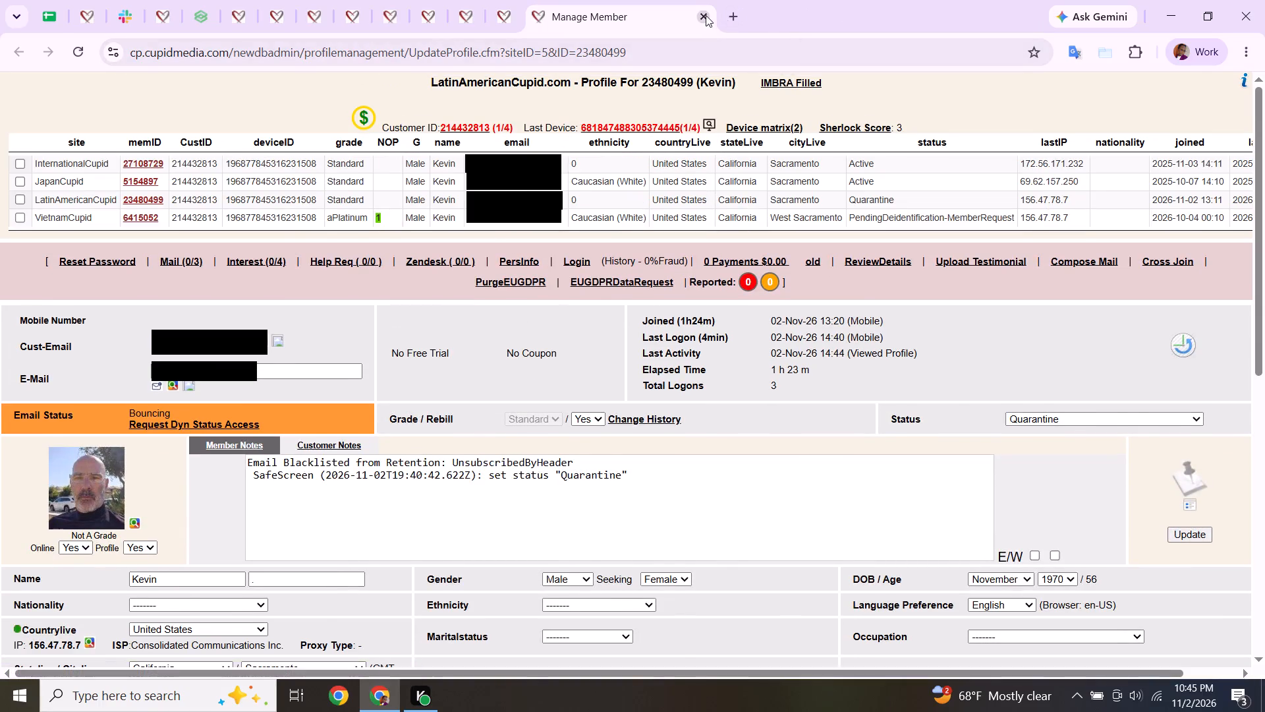
{"action": "left_click", "coordinate": [706, 15]}
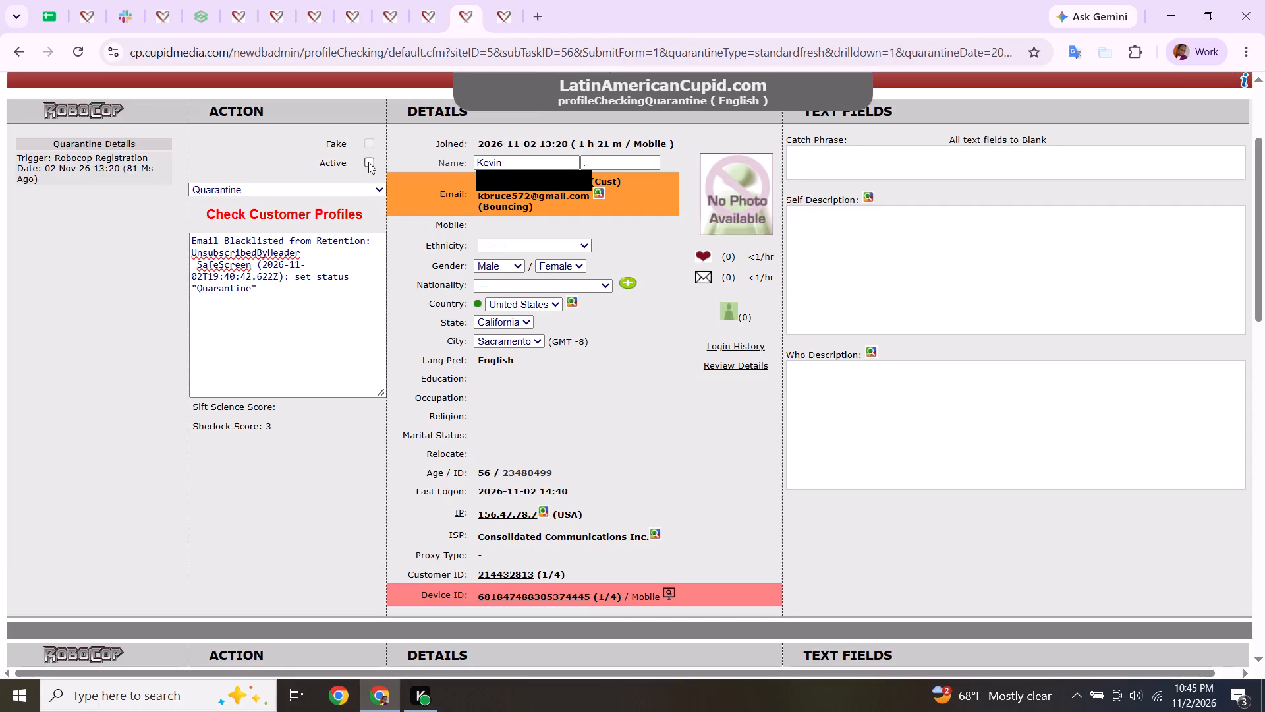
Mark Kevin's and María's profiles as Active in the LatinAmericanCupid quarantine queue.
{"action": "left_click", "coordinate": [368, 162]}
{"action": "scroll", "coordinate": [464, 320], "scroll_direction": "down", "scroll_amount": 6}
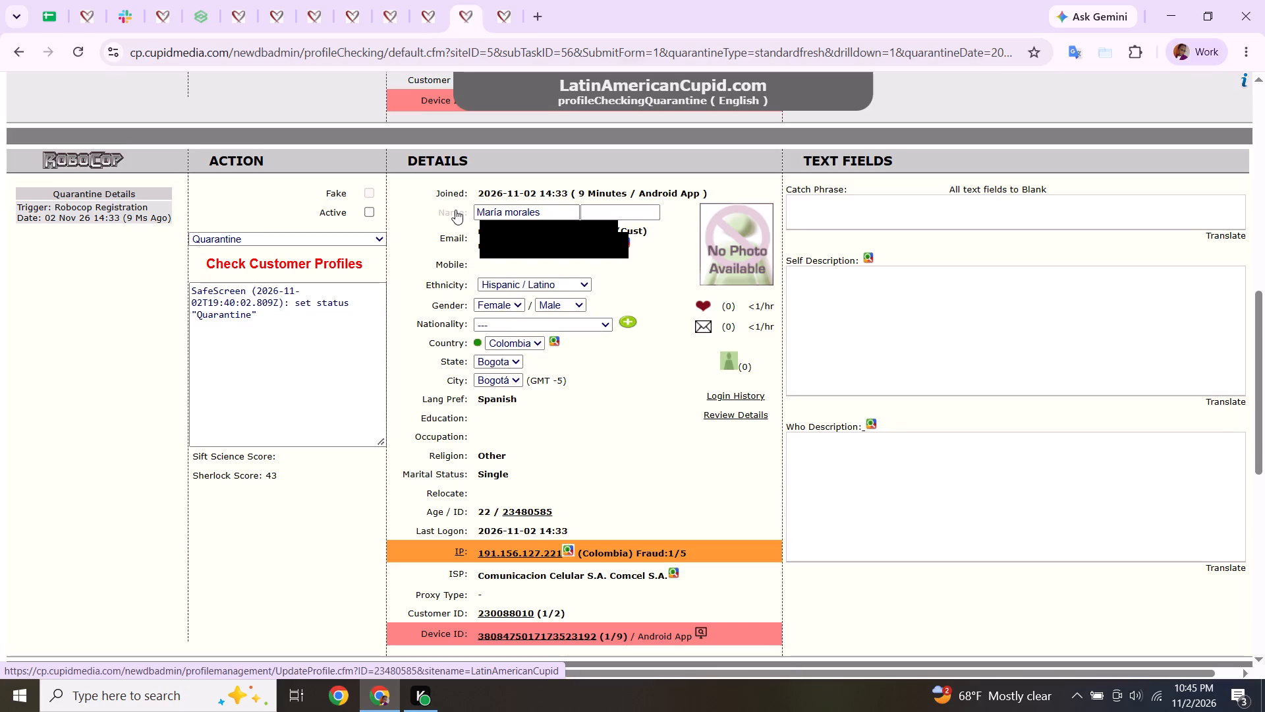
{"action": "left_click", "coordinate": [372, 211]}
{"action": "scroll", "coordinate": [544, 236], "scroll_direction": "down", "scroll_amount": 8}
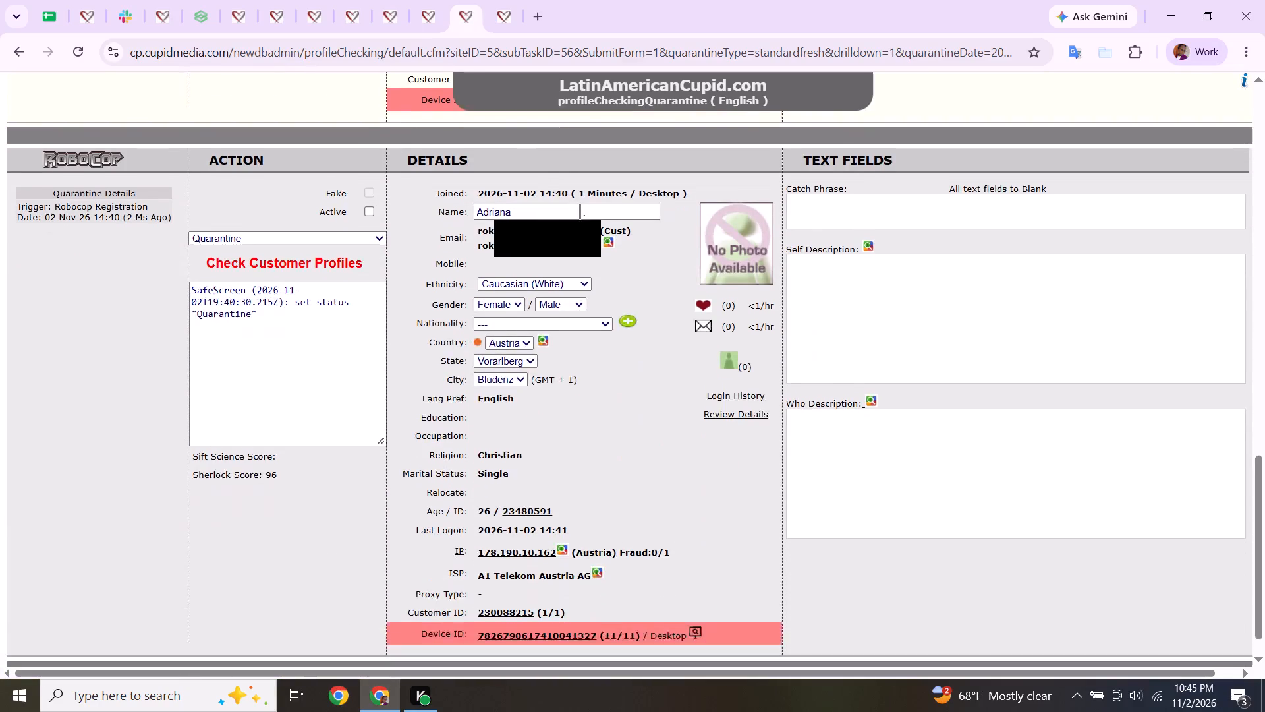
{"action": "left_click", "coordinate": [457, 171]}
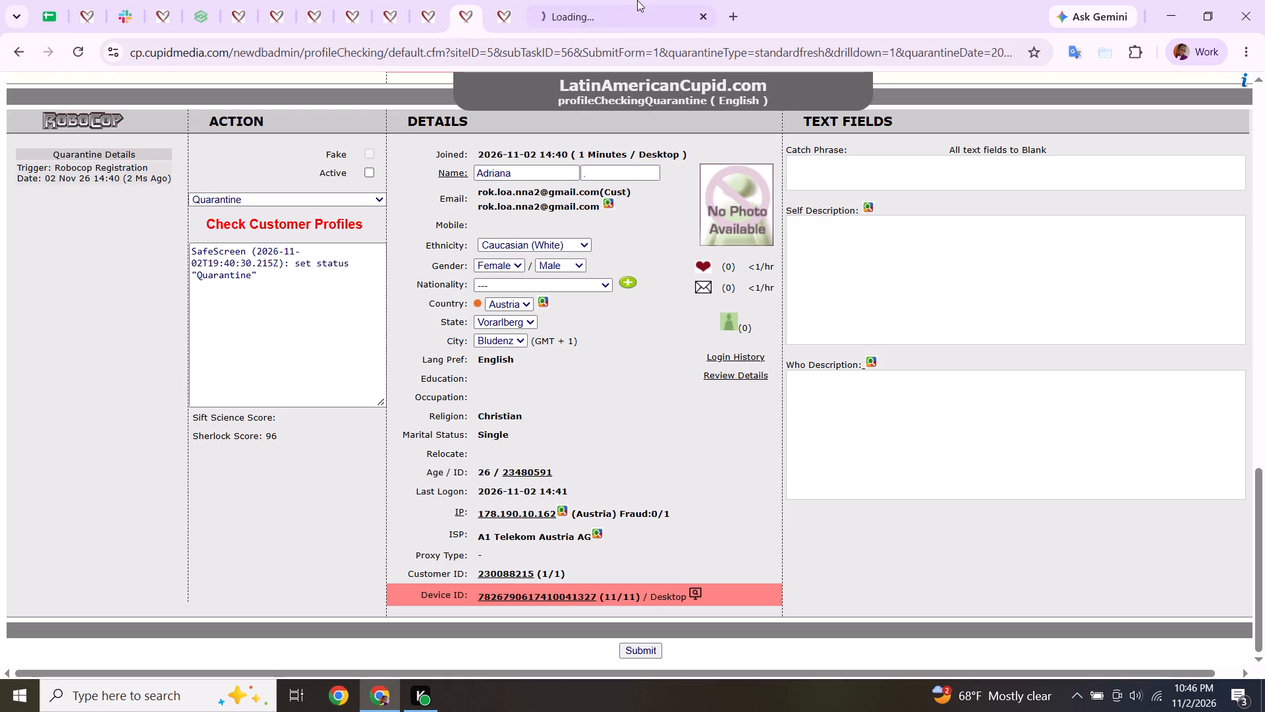
{"action": "left_click", "coordinate": [642, 0]}
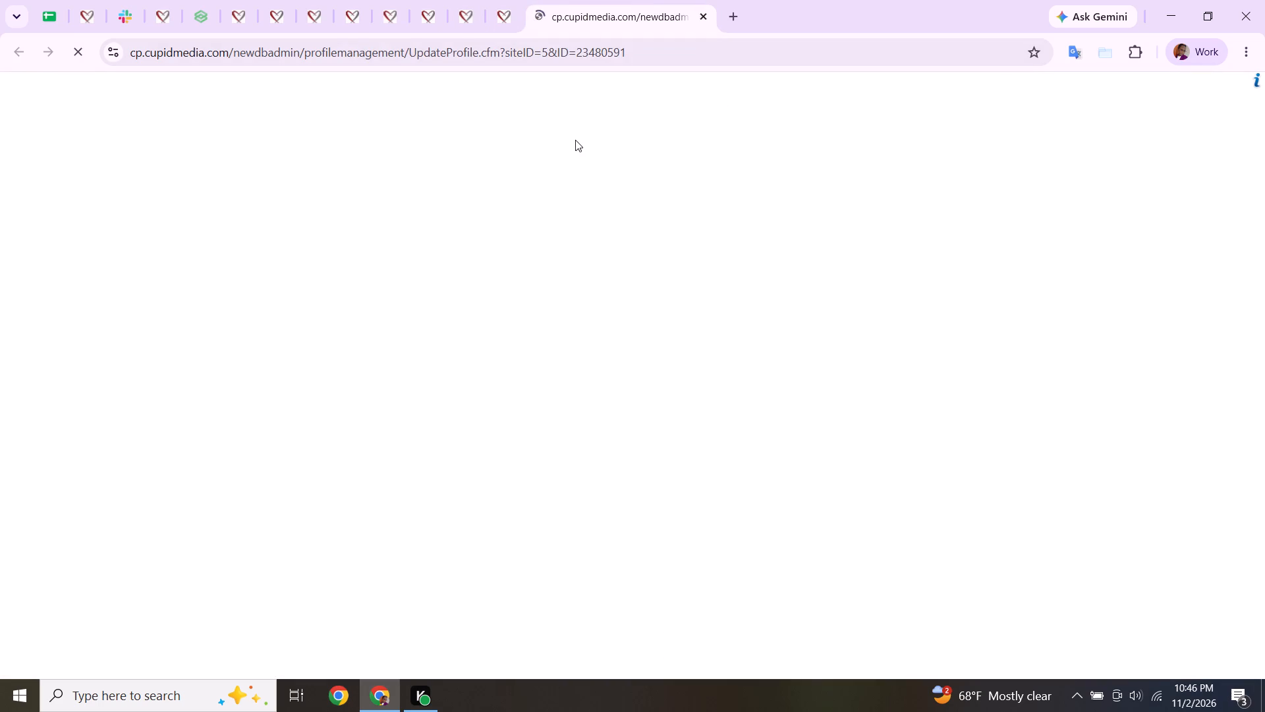
{"action": "scroll", "coordinate": [533, 278], "scroll_direction": "down", "scroll_amount": 2}
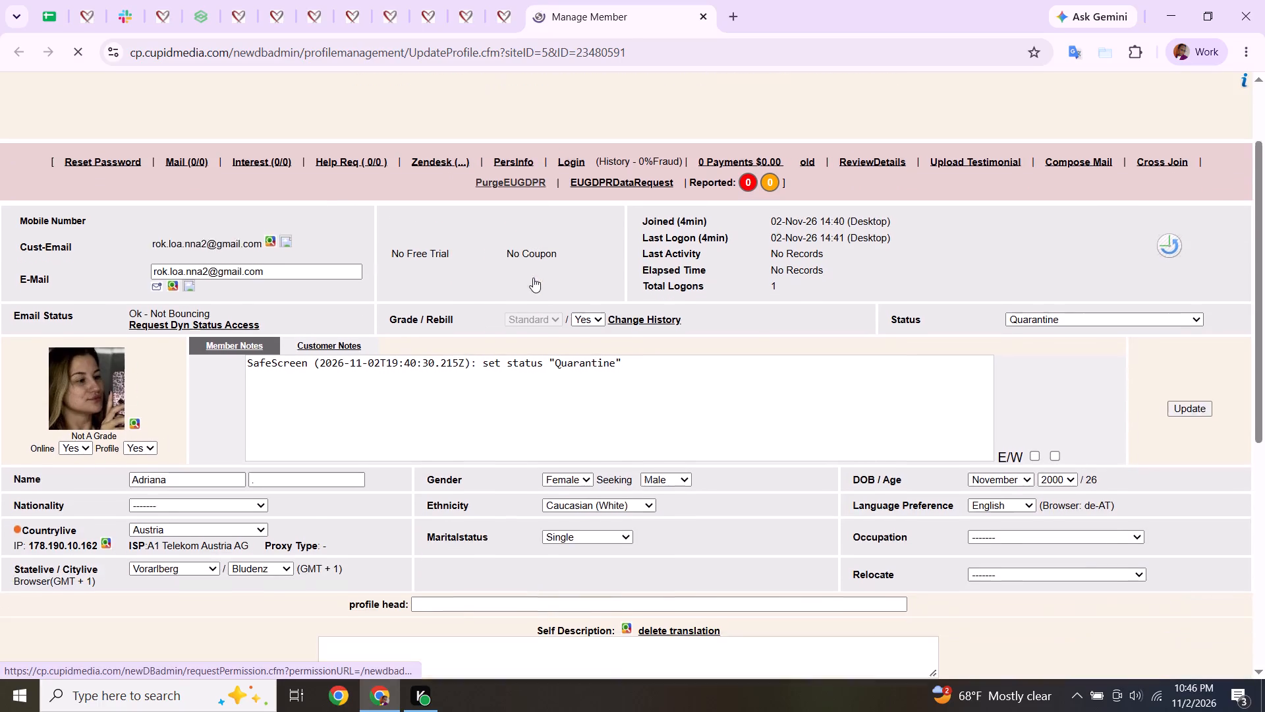
{"action": "scroll", "coordinate": [533, 278], "scroll_direction": "up", "scroll_amount": 5}
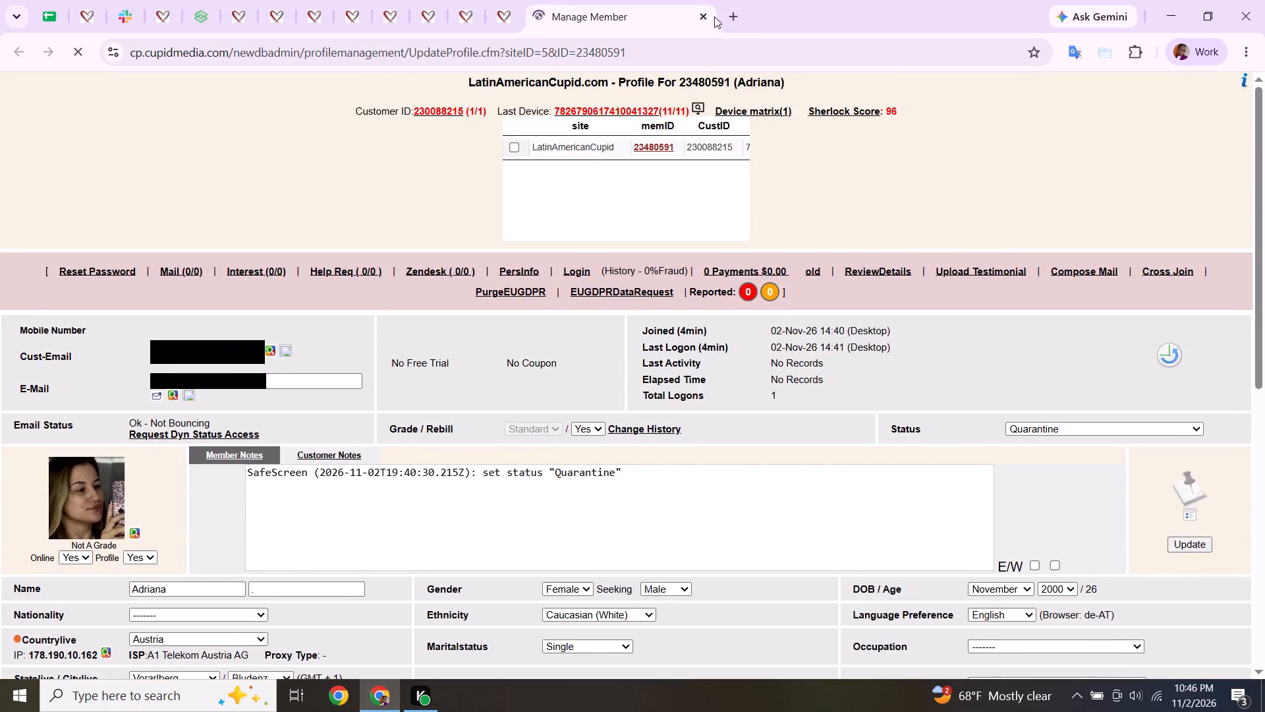
{"action": "left_click", "coordinate": [703, 14]}
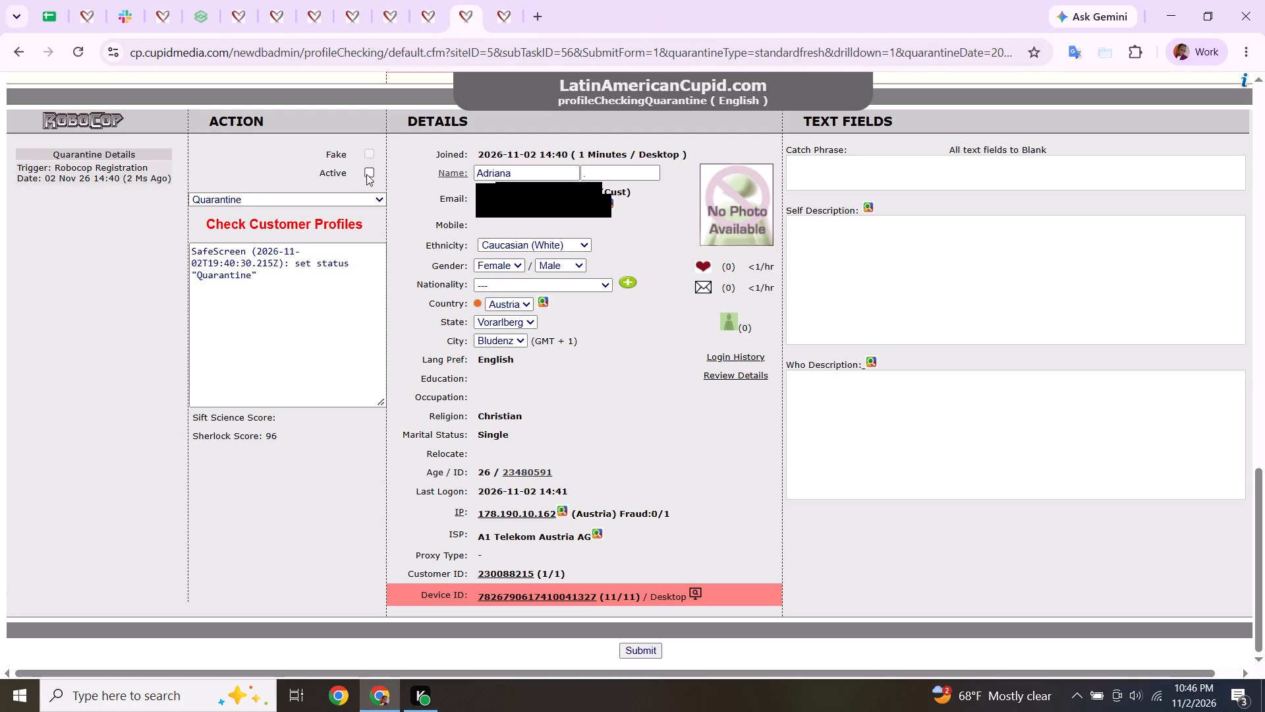
{"action": "left_click", "coordinate": [366, 175]}
{"action": "scroll", "coordinate": [479, 348], "scroll_direction": "down", "scroll_amount": 5}
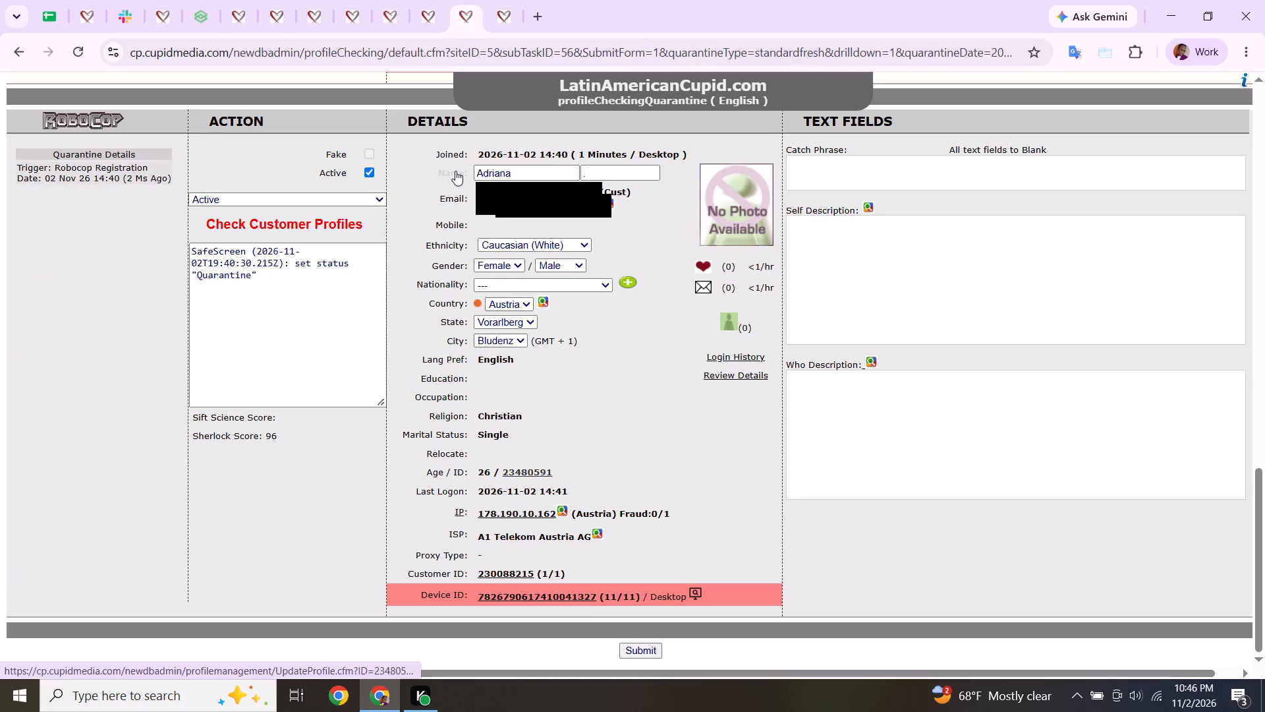
{"action": "left_click", "coordinate": [455, 171]}
{"action": "left_click", "coordinate": [613, 0]}
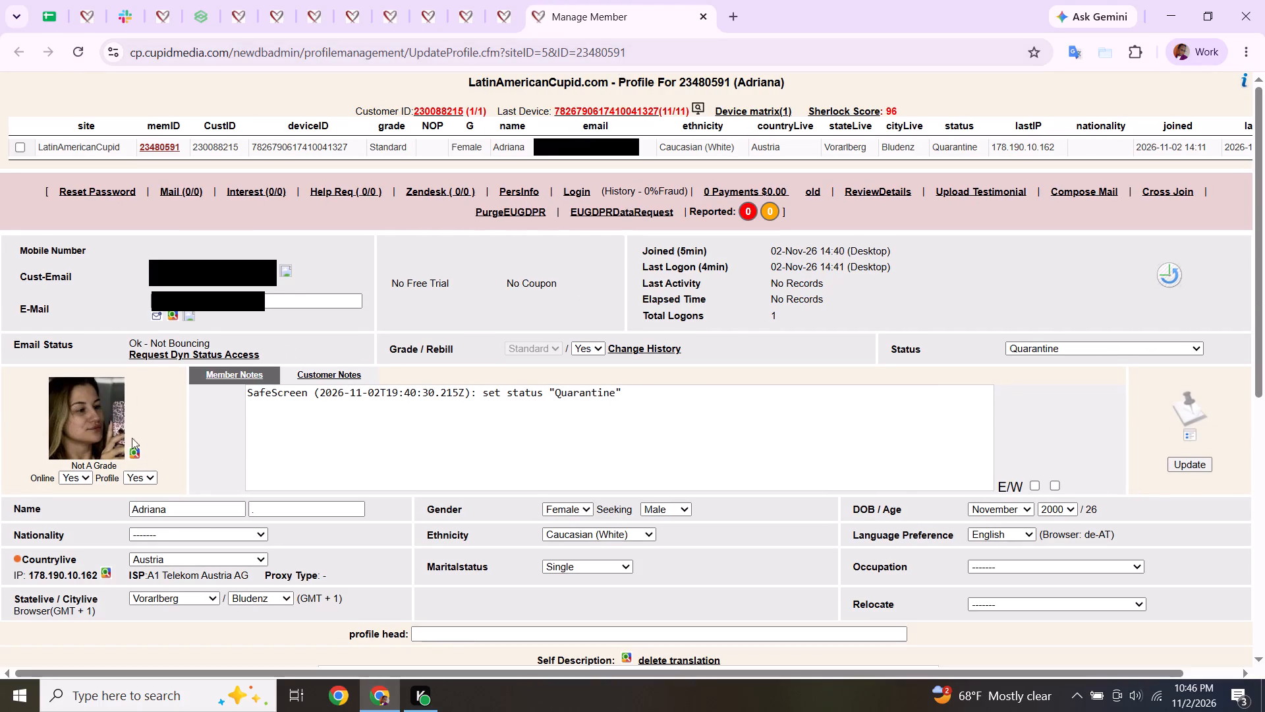
{"action": "right_click", "coordinate": [94, 424]}
{"action": "left_click", "coordinate": [206, 366]}
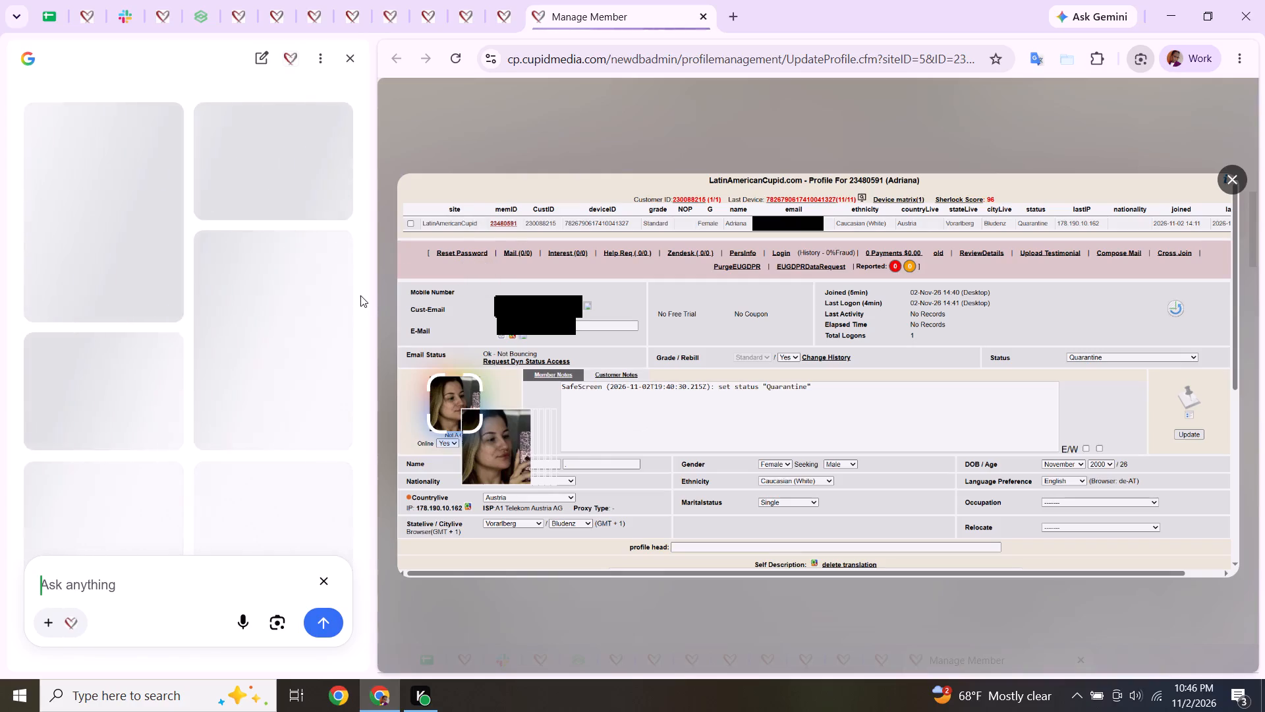
{"action": "scroll", "coordinate": [261, 302], "scroll_direction": "down", "scroll_amount": 4}
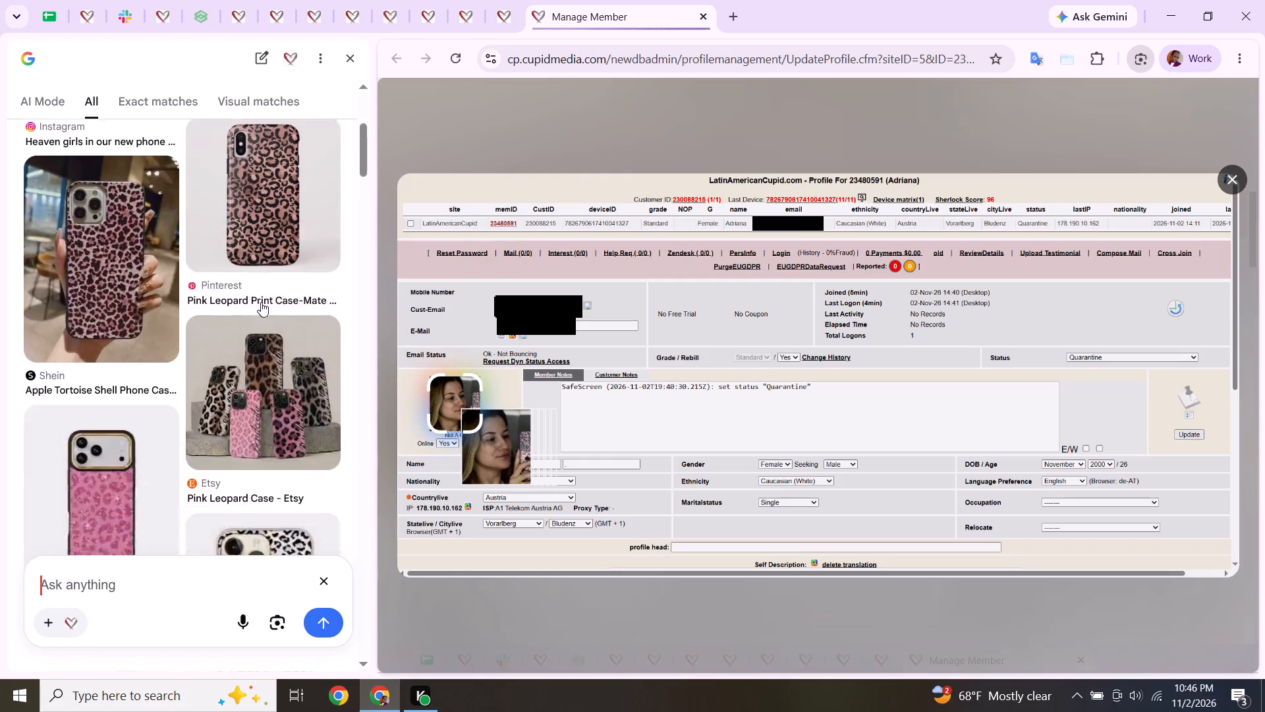
{"action": "scroll", "coordinate": [261, 302], "scroll_direction": "up", "scroll_amount": 3}
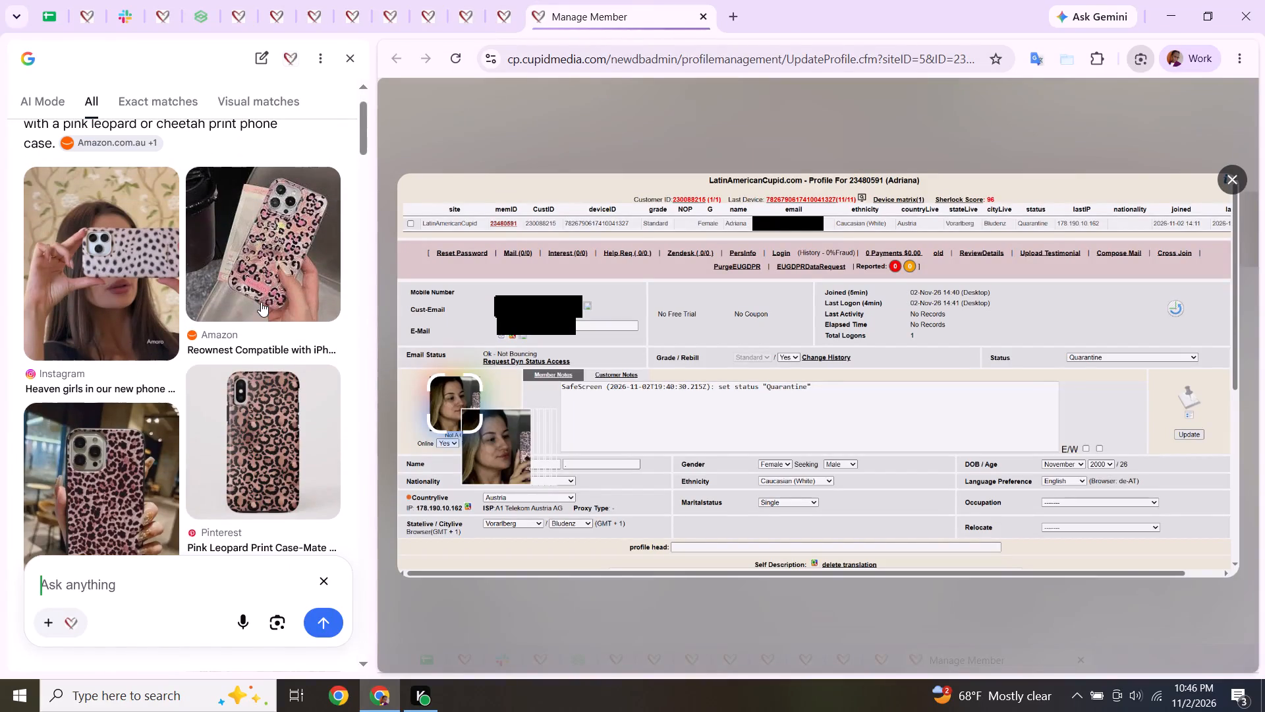
{"action": "scroll", "coordinate": [261, 302], "scroll_direction": "down", "scroll_amount": 4}
{"action": "scroll", "coordinate": [261, 302], "scroll_direction": "down", "scroll_amount": 18}
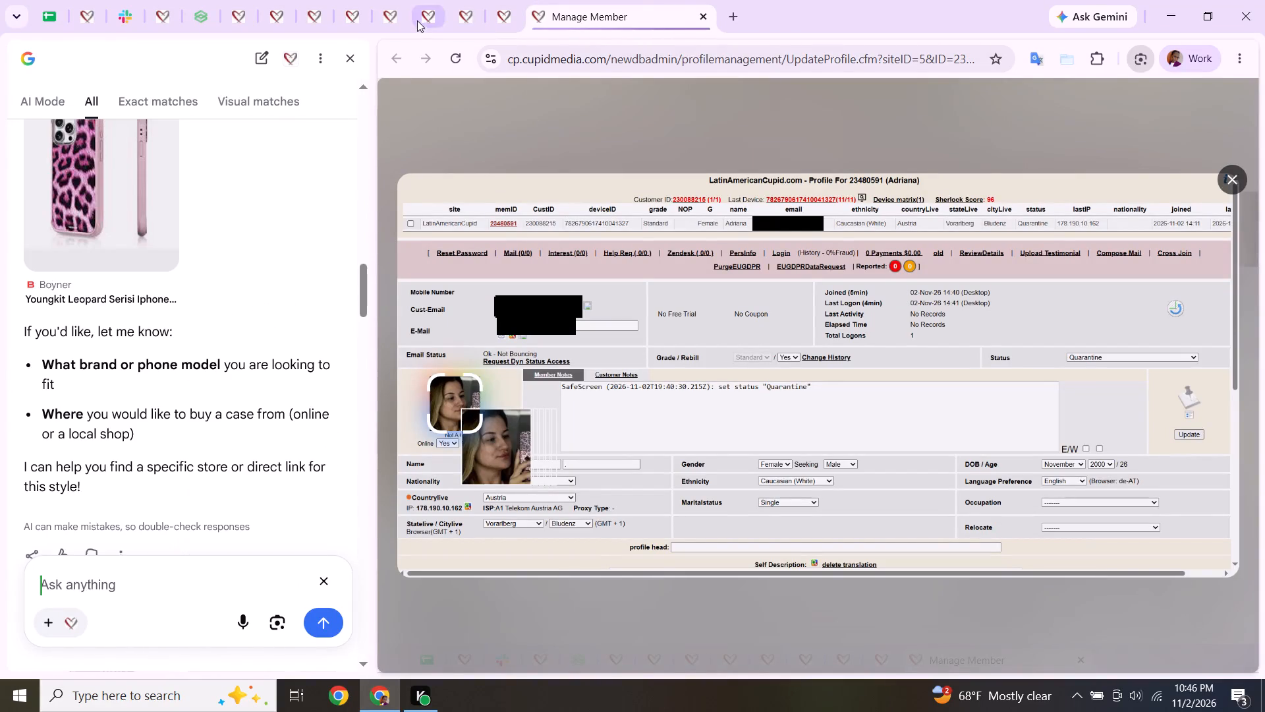
{"action": "left_click", "coordinate": [347, 59]}
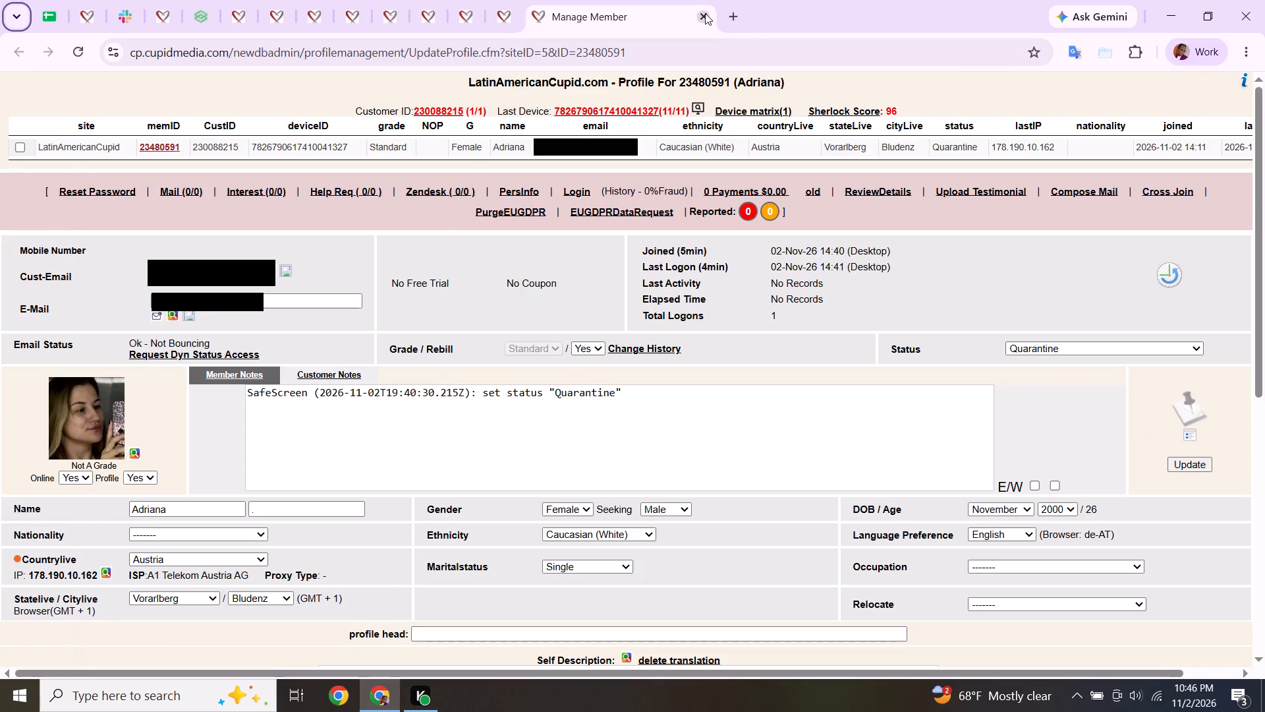
{"action": "left_click", "coordinate": [705, 13]}
Submit the reviewed LatinAmericanCupid quarantine queue.
{"action": "scroll", "coordinate": [472, 289], "scroll_direction": "down", "scroll_amount": 4}
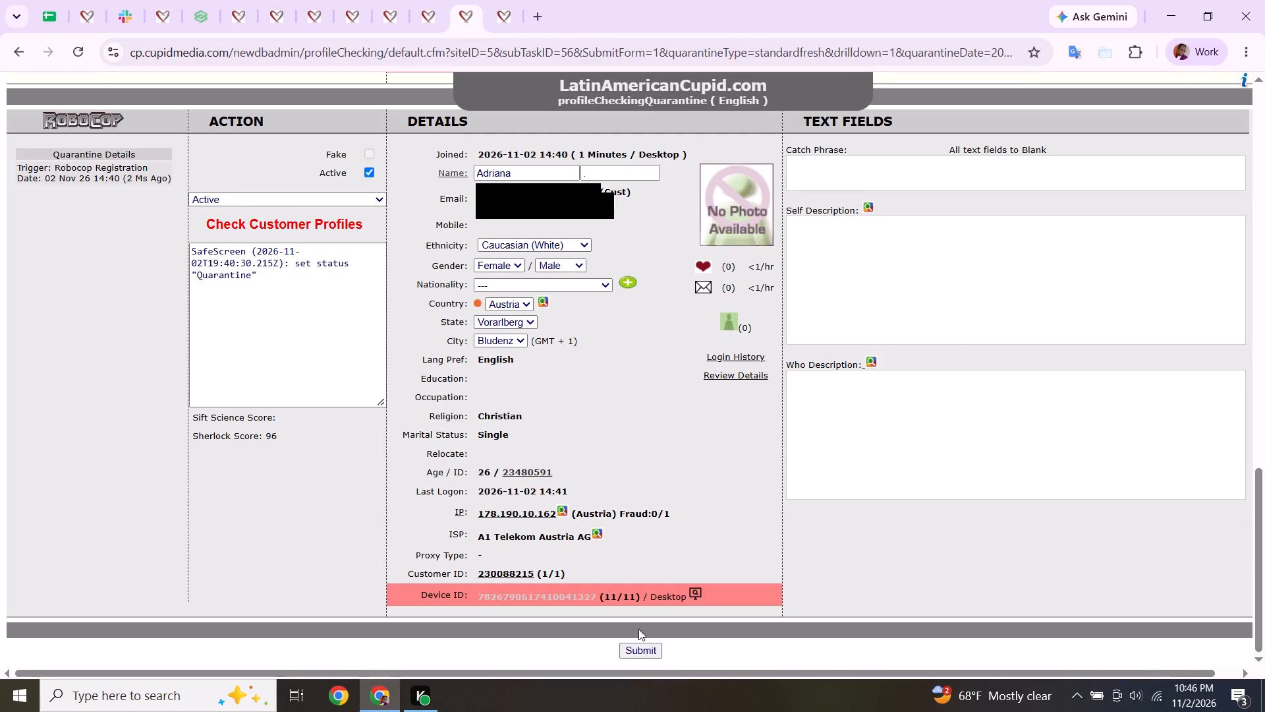
{"action": "left_click", "coordinate": [644, 650]}
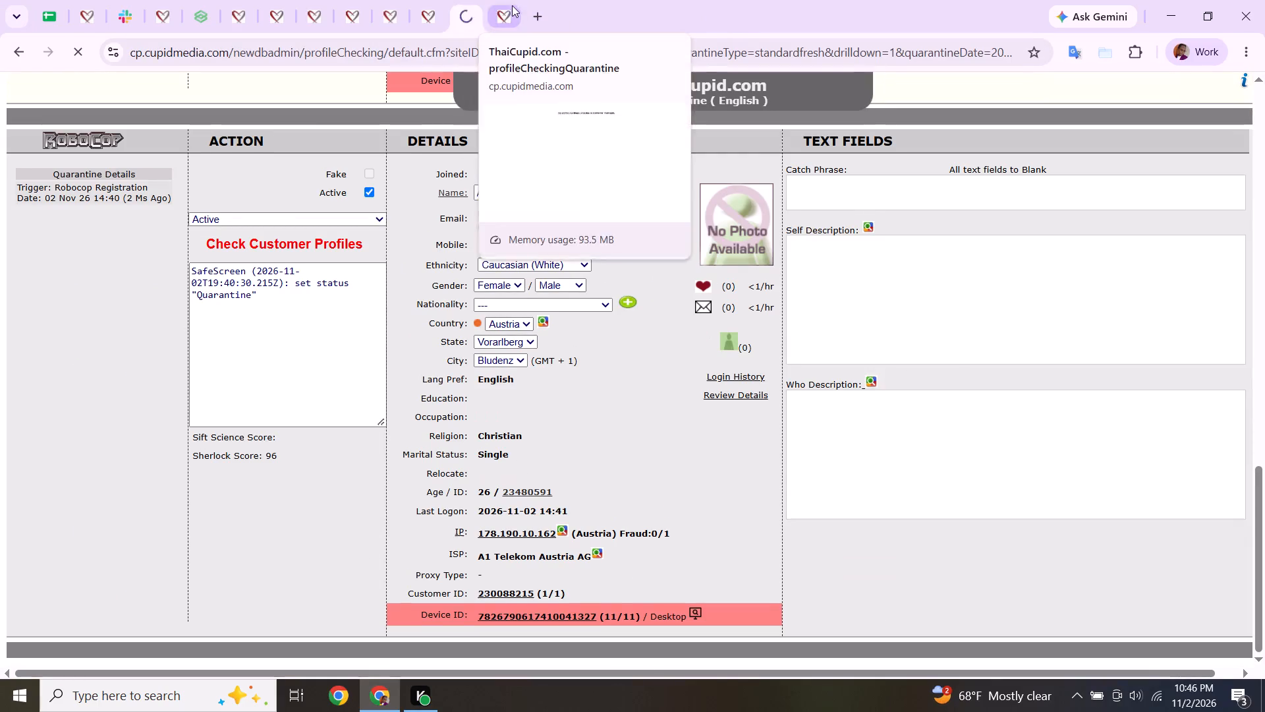
Reload the ThaiCupid quarantine queue, accepting the form resubmission.
{"action": "left_click", "coordinate": [512, 5]}
{"action": "left_click", "coordinate": [82, 57]}
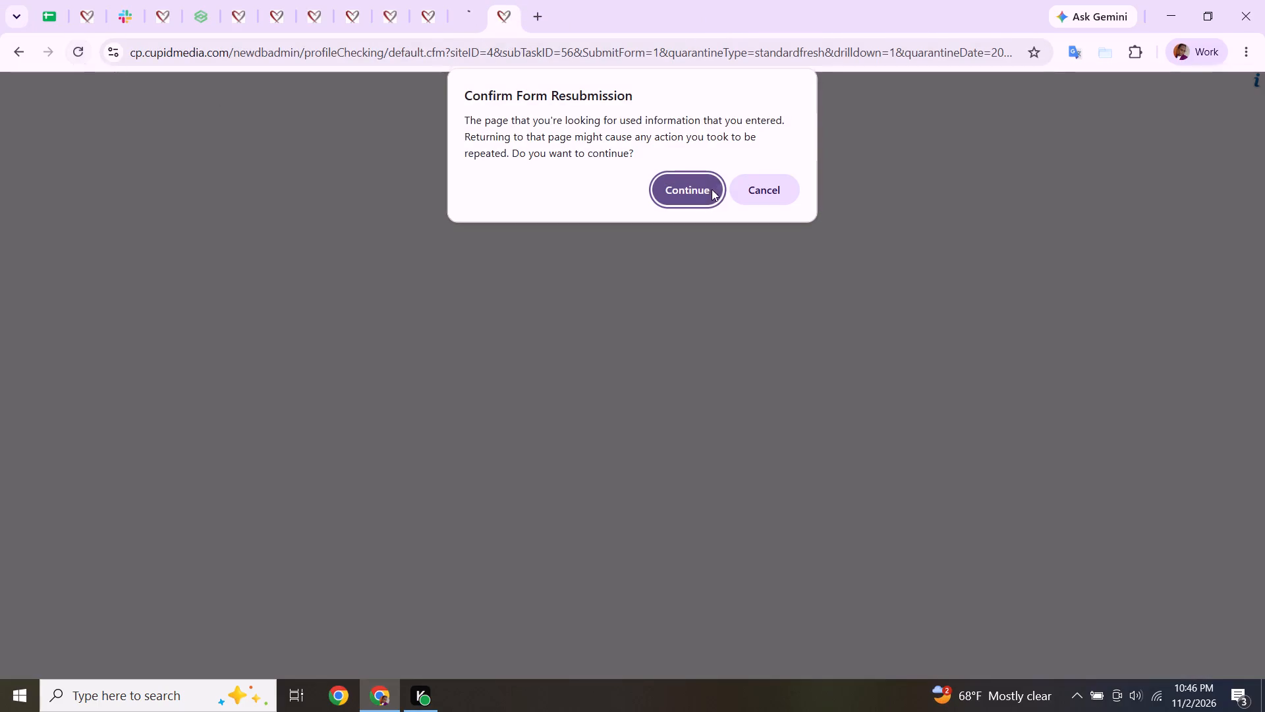
{"action": "left_click", "coordinate": [708, 193]}
Check the quarantine overview for pending profiles per site and the moderators' assigned queues.
{"action": "left_click", "coordinate": [165, 14]}
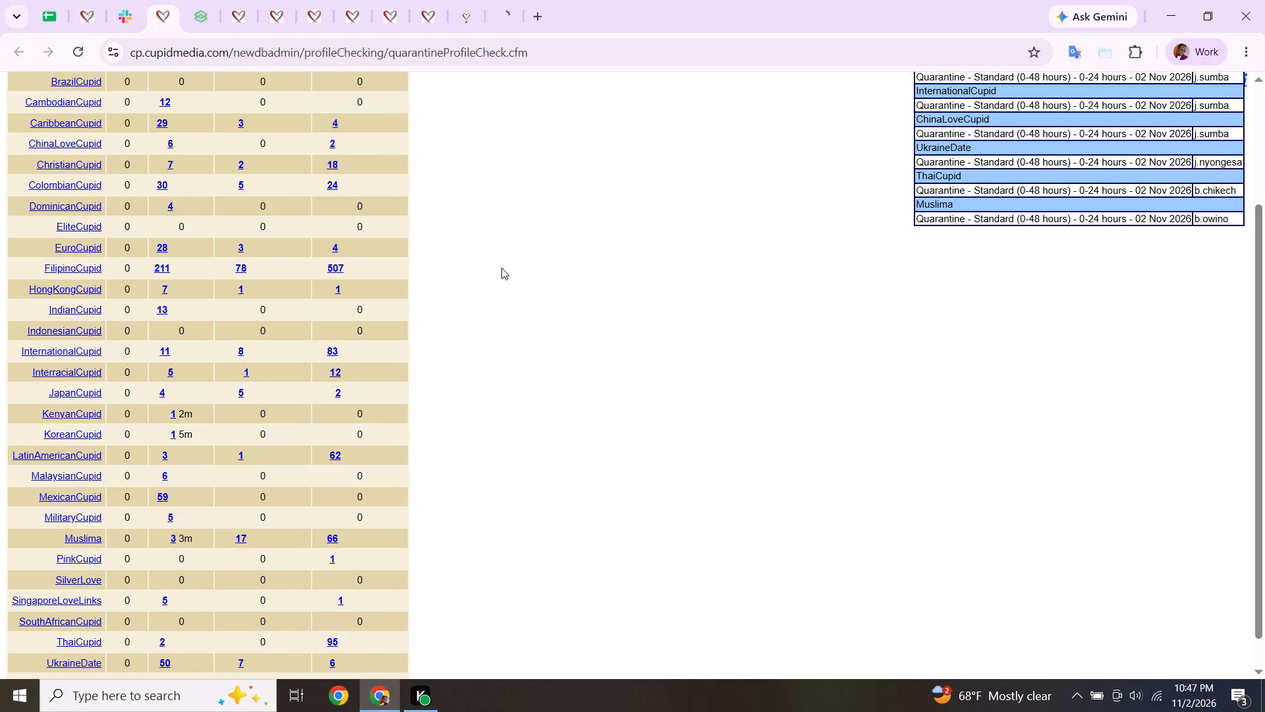
{"action": "scroll", "coordinate": [501, 268], "scroll_direction": "down", "scroll_amount": 2}
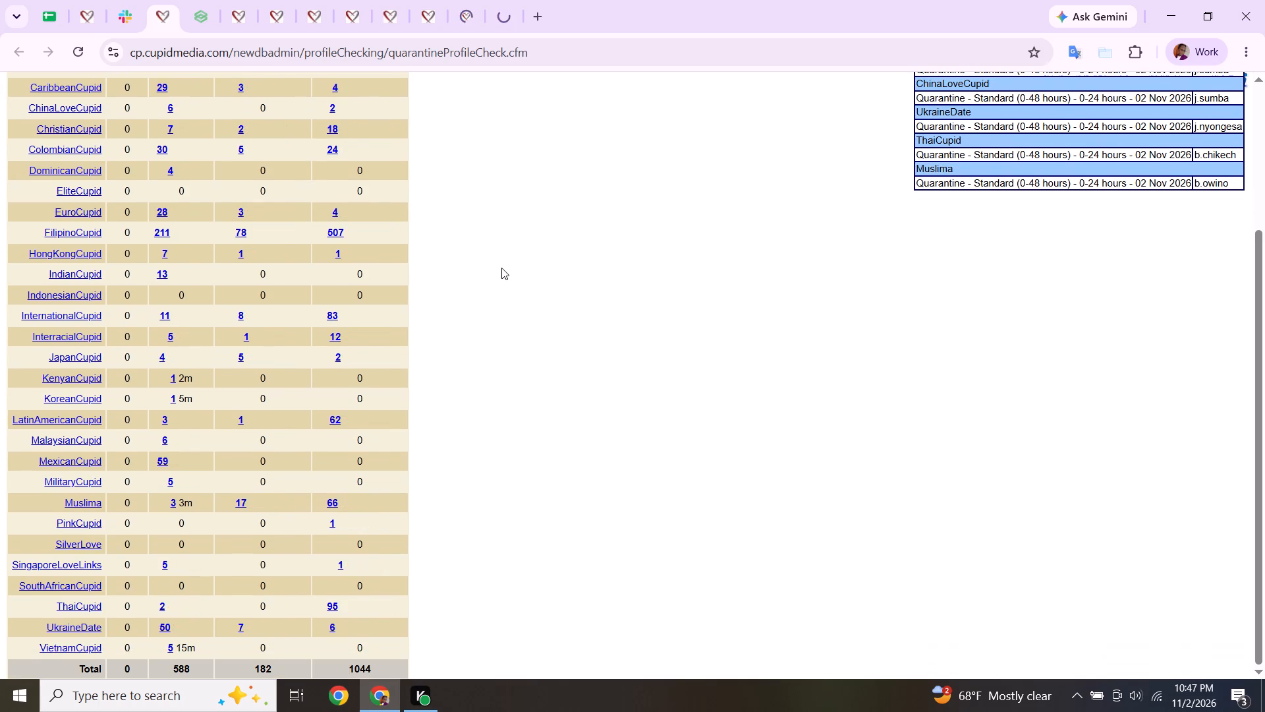
{"action": "scroll", "coordinate": [501, 268], "scroll_direction": "up", "scroll_amount": 1}
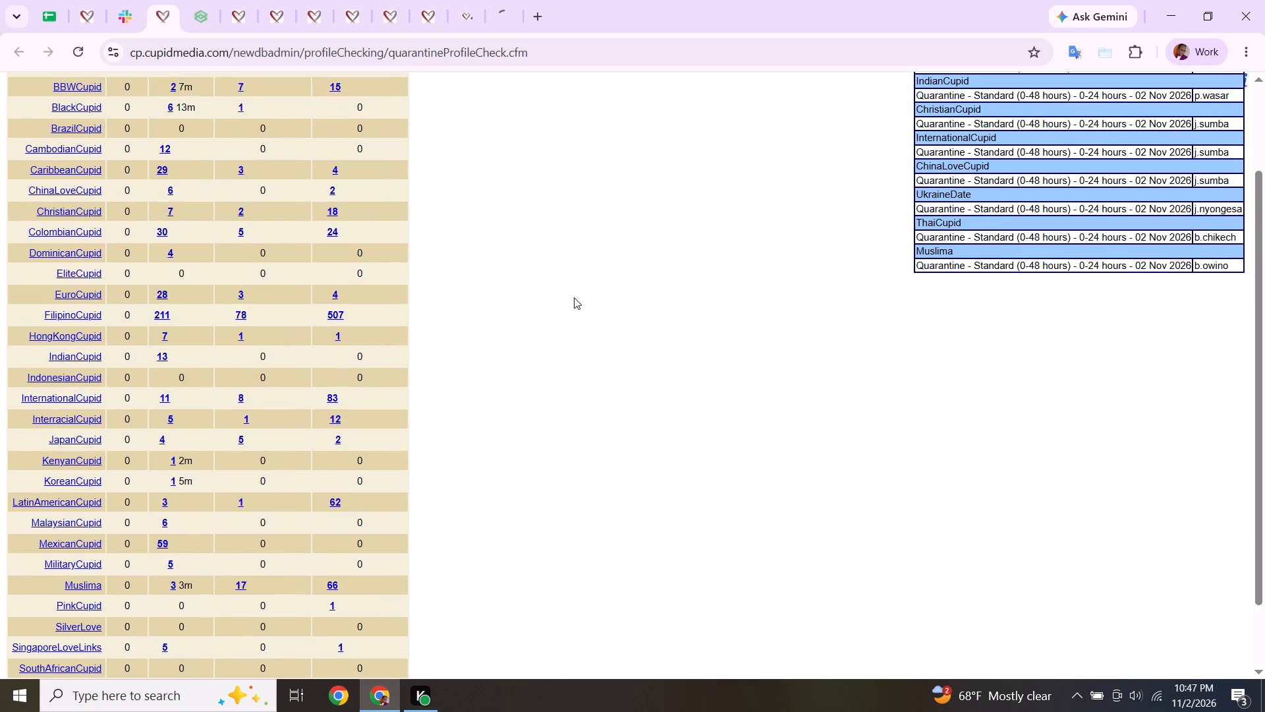
{"action": "left_click", "coordinate": [1256, 672]}
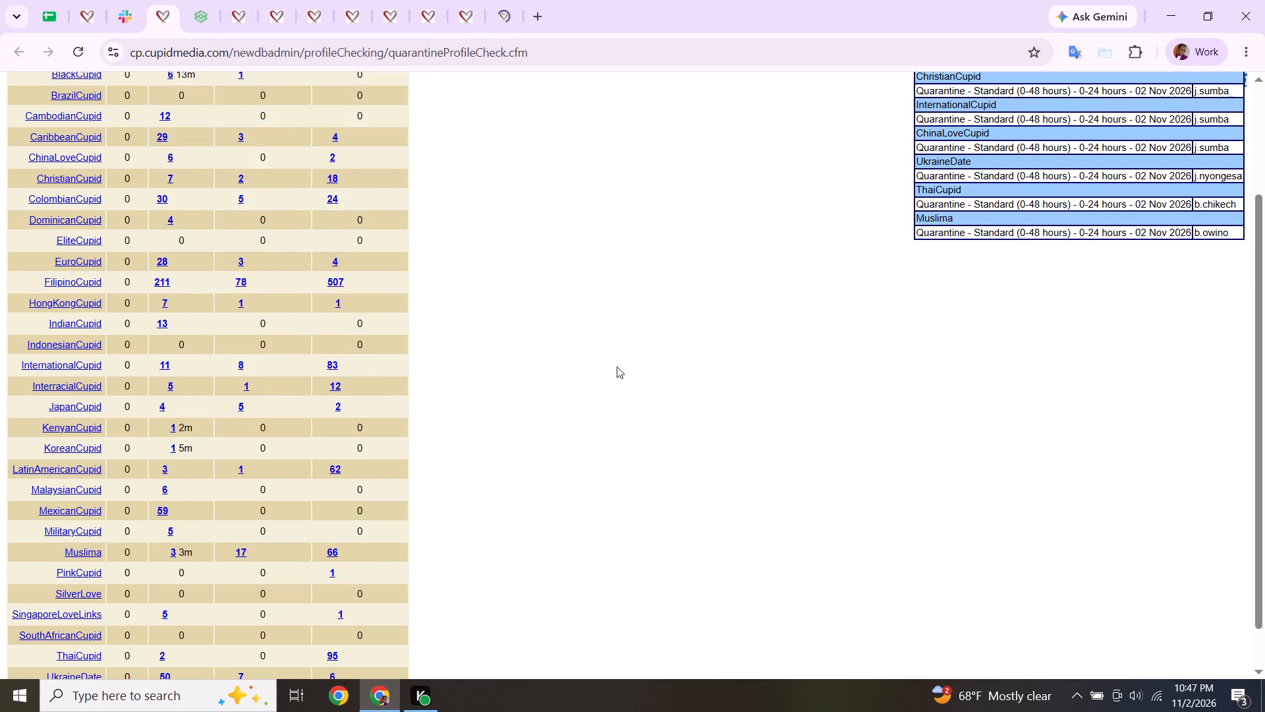
Reload the site ID 43, KoreanCupid and SilverLove quarantine queues, accepting each form resubmission.
{"action": "left_click", "coordinate": [242, 9]}
{"action": "left_click", "coordinate": [72, 51]}
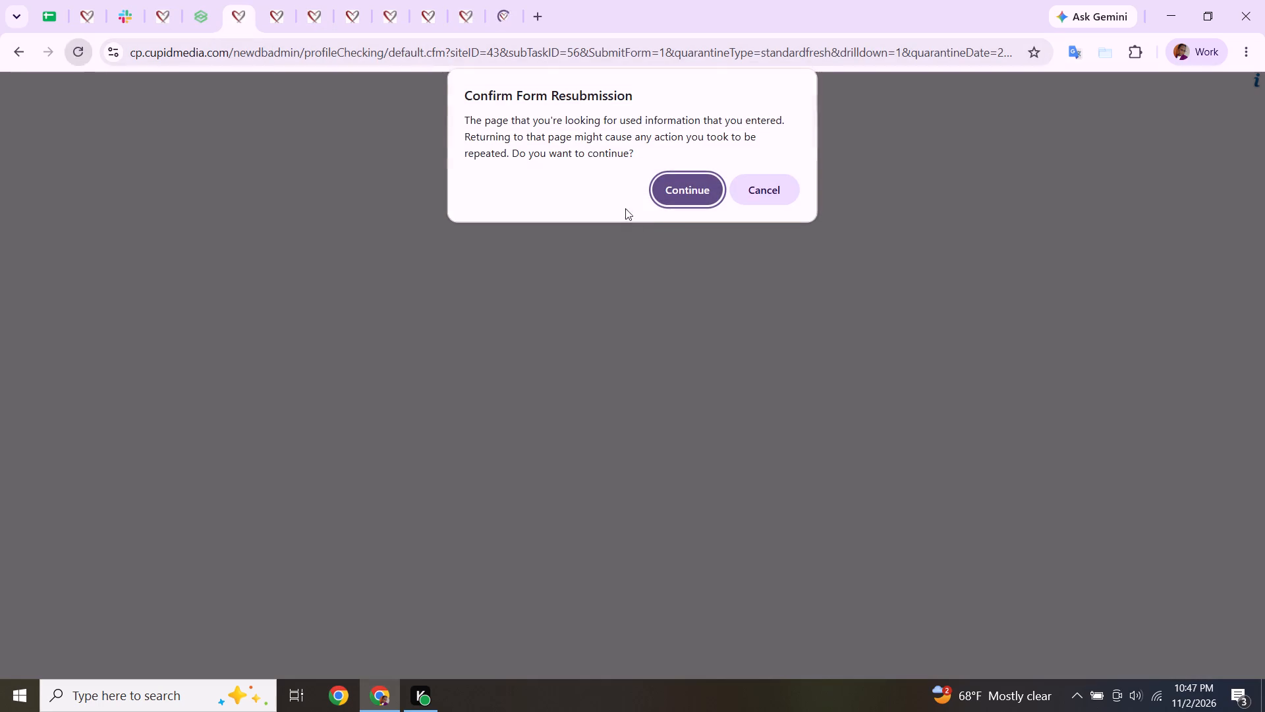
{"action": "left_click", "coordinate": [702, 198]}
{"action": "left_click", "coordinate": [277, 8]}
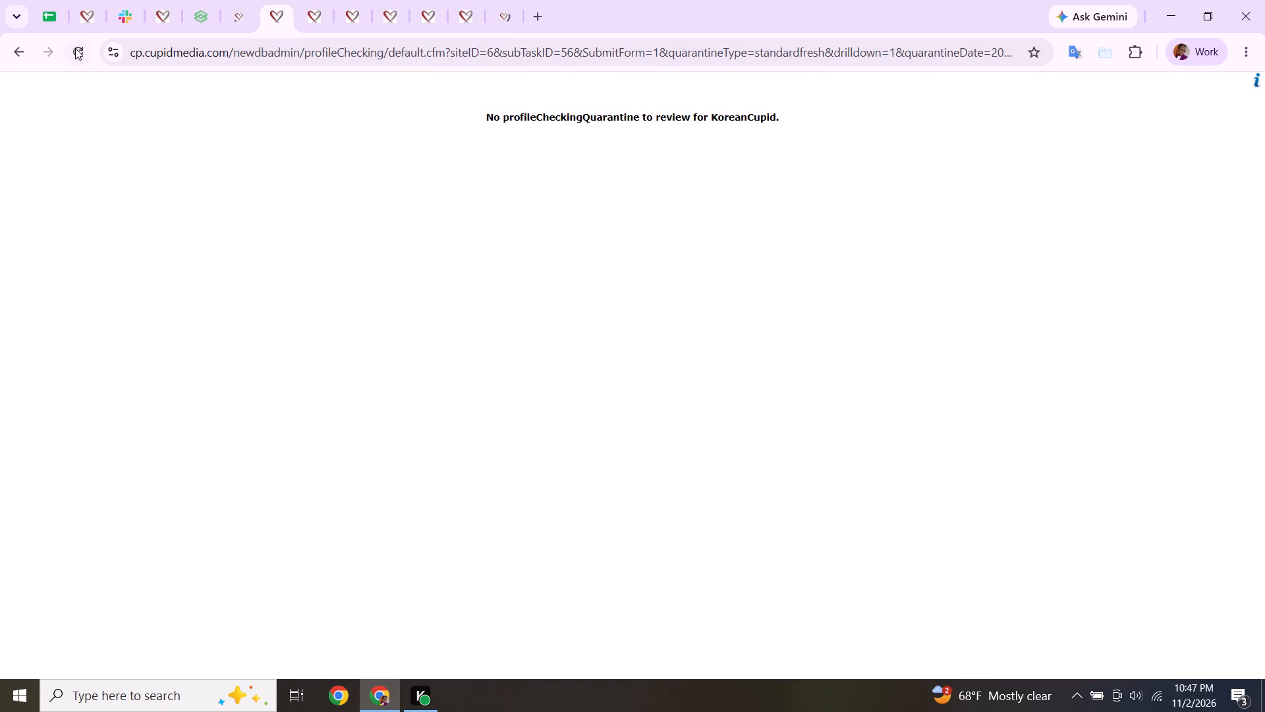
{"action": "left_click", "coordinate": [81, 54]}
{"action": "left_click", "coordinate": [713, 189]}
{"action": "left_click", "coordinate": [331, 4]}
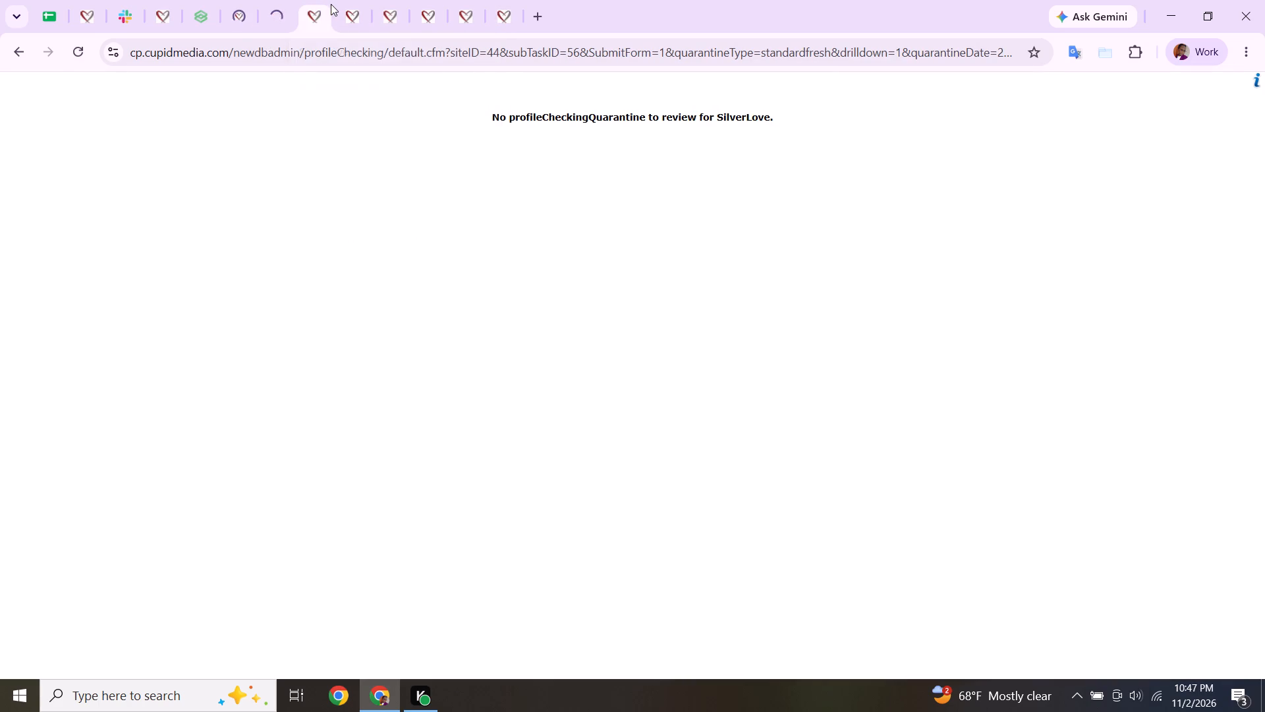
{"action": "left_click", "coordinate": [78, 51]}
{"action": "left_click", "coordinate": [692, 183]}
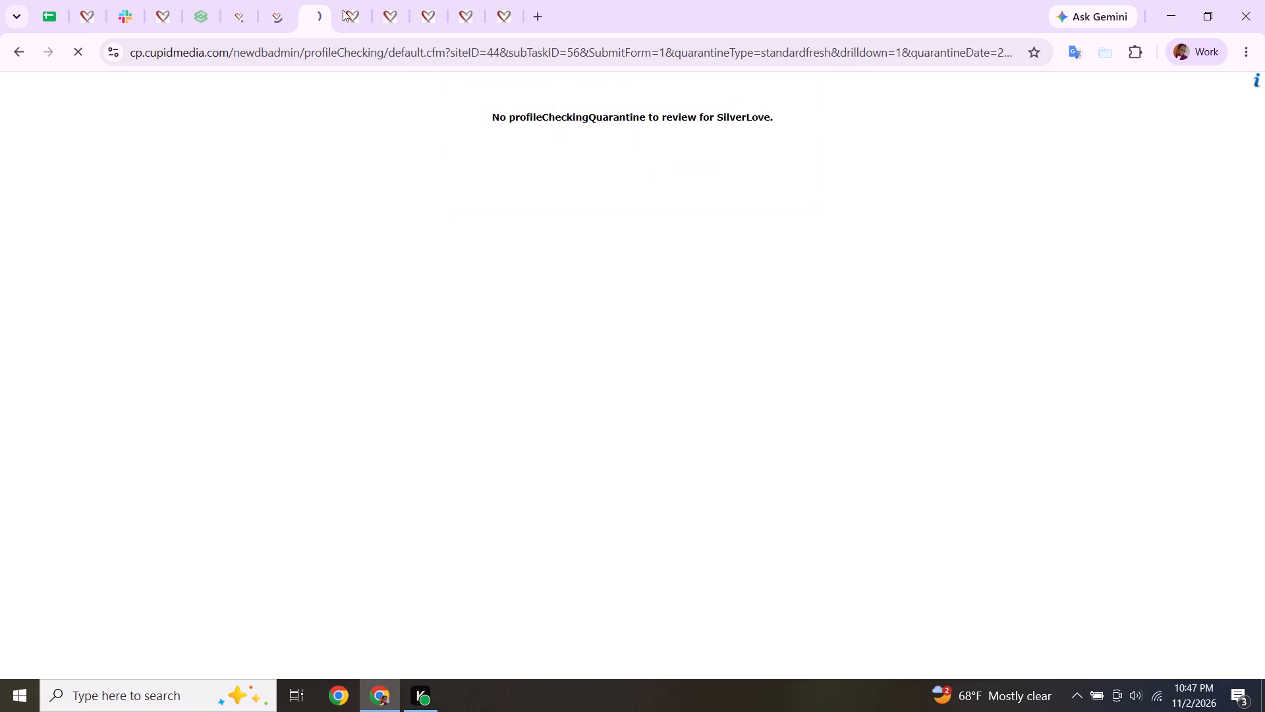
Reload the site ID 16, IndonesianCupid and PinkCupid quarantine queues, accepting each form resubmission.
{"action": "left_click", "coordinate": [349, 8]}
{"action": "left_click", "coordinate": [72, 54]}
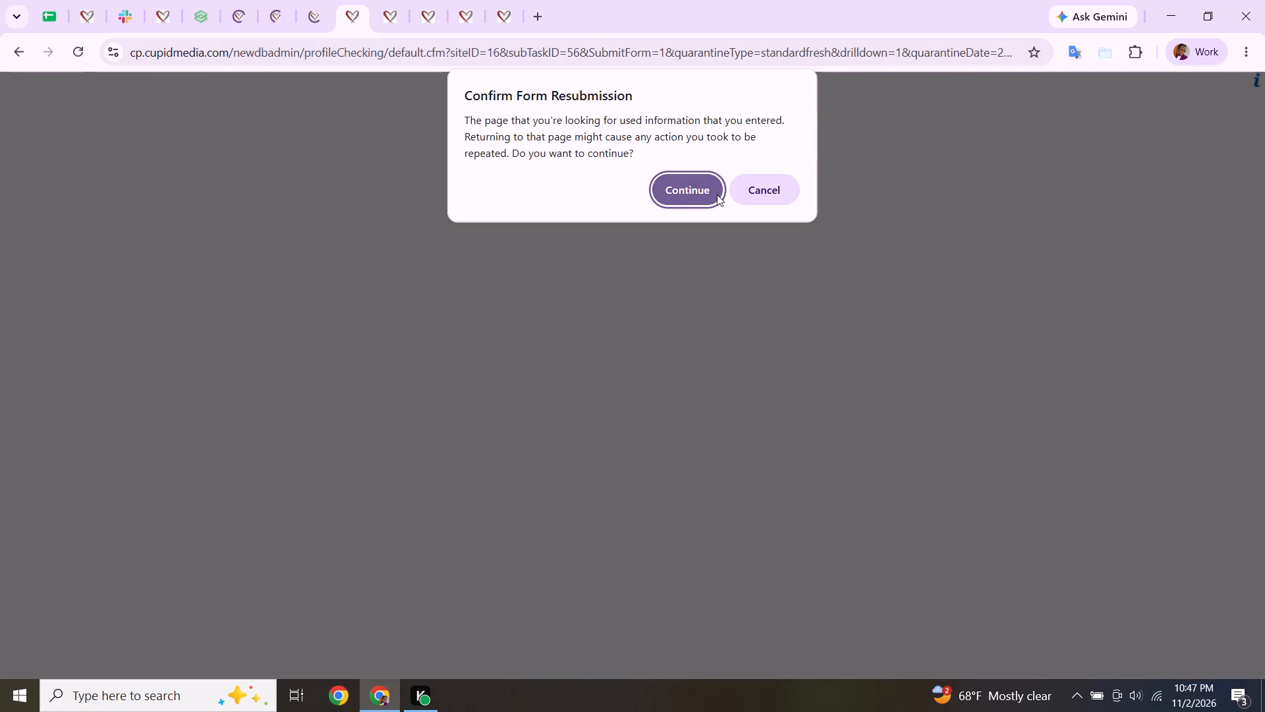
{"action": "left_click", "coordinate": [717, 194]}
{"action": "left_click", "coordinate": [391, 7]}
{"action": "left_click", "coordinate": [76, 50]}
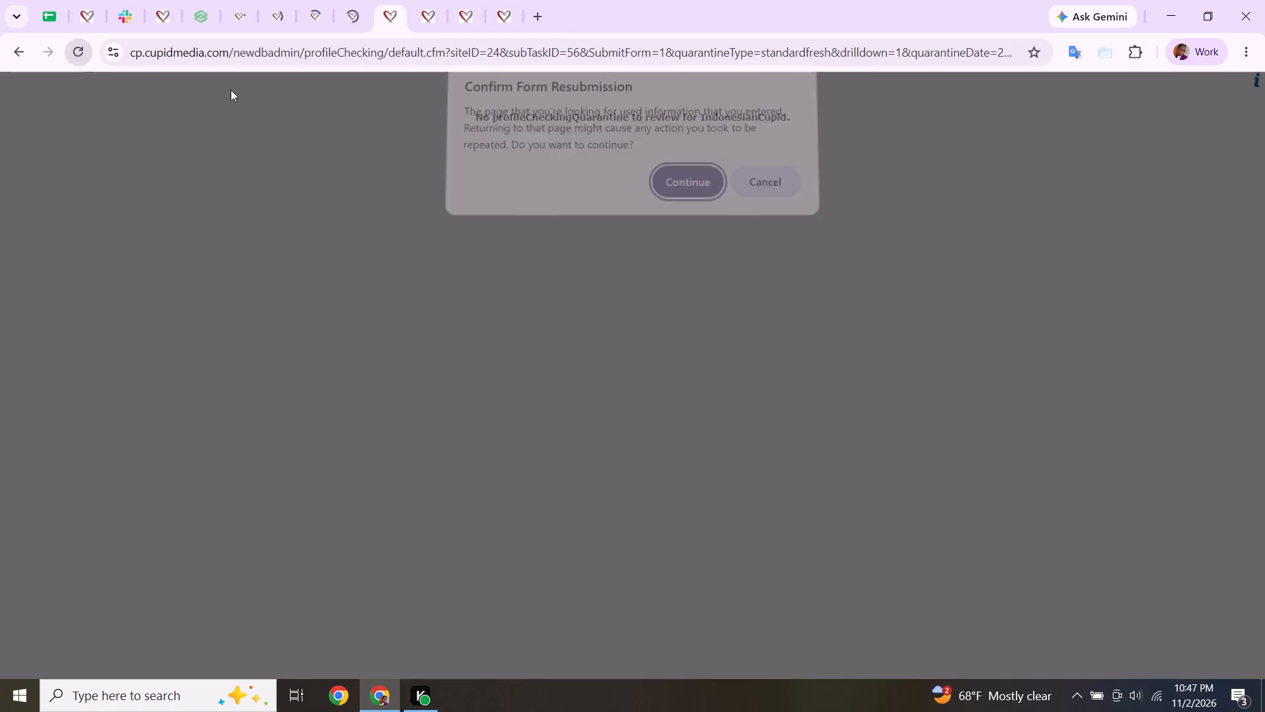
{"action": "left_click", "coordinate": [702, 193]}
{"action": "left_click", "coordinate": [430, 13]}
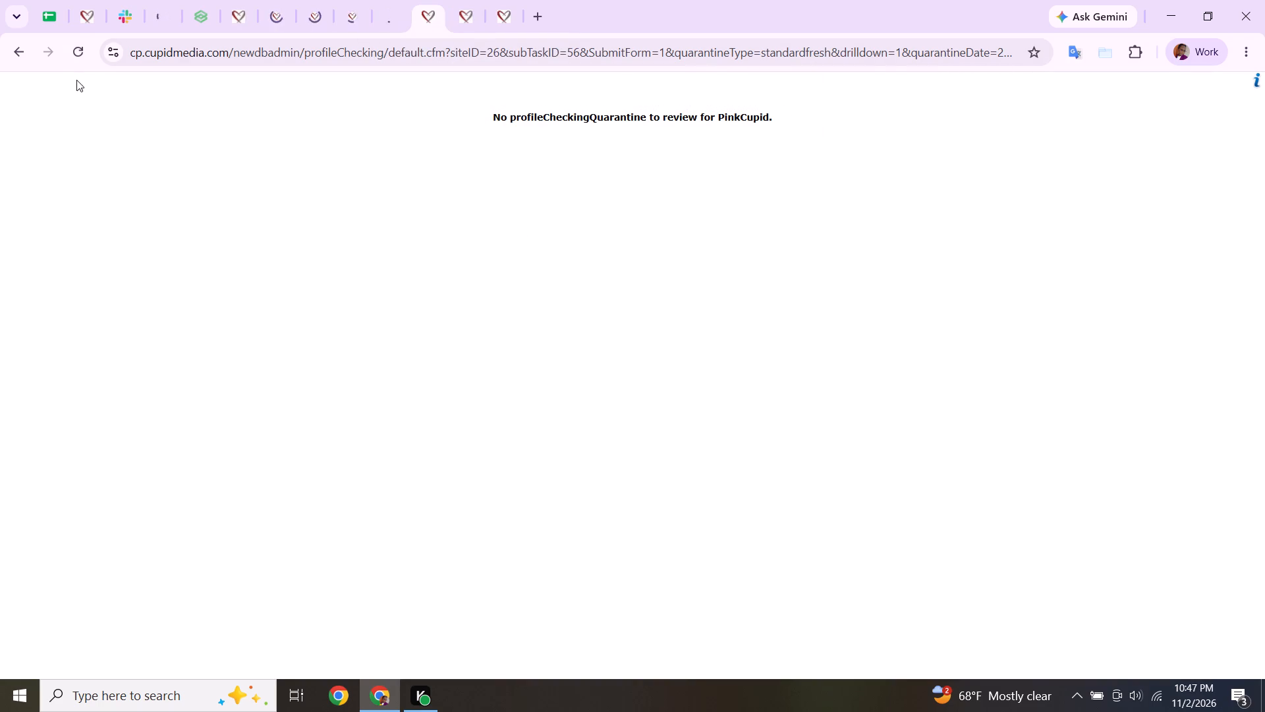
{"action": "left_click", "coordinate": [75, 55]}
{"action": "left_click", "coordinate": [704, 189]}
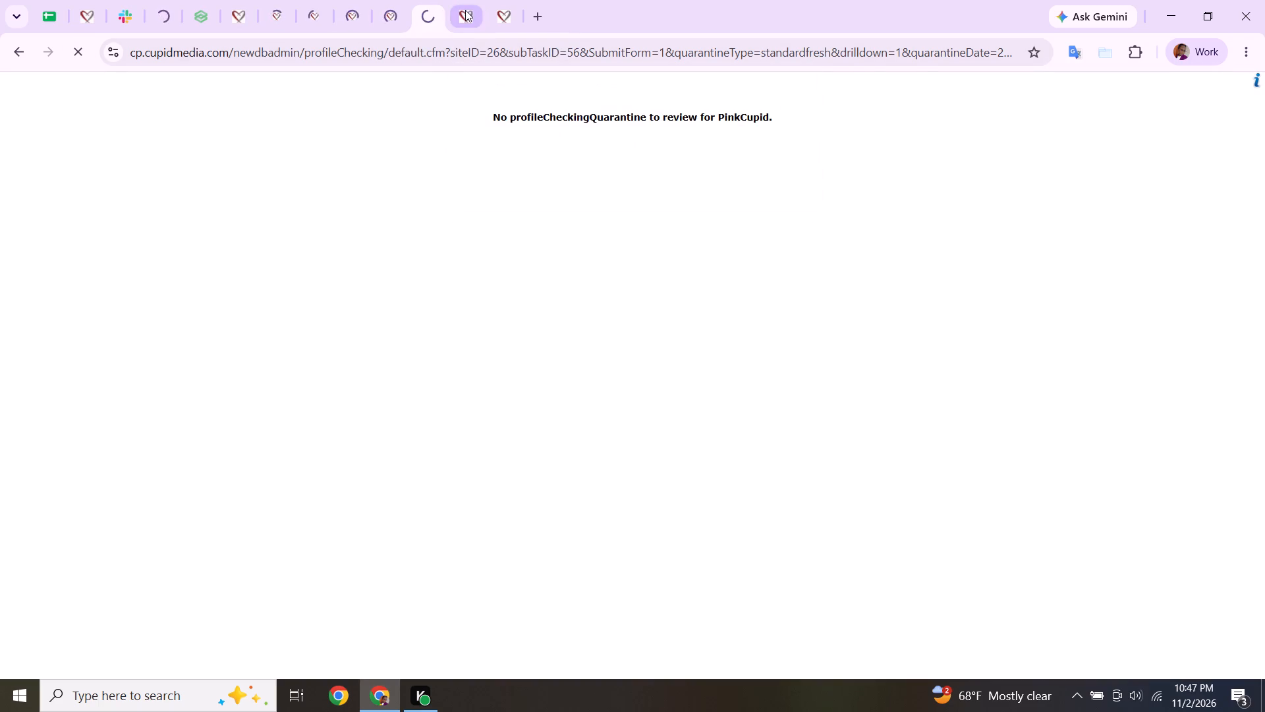
{"action": "left_click", "coordinate": [465, 10]}
{"action": "scroll", "coordinate": [548, 257], "scroll_direction": "down", "scroll_amount": 2}
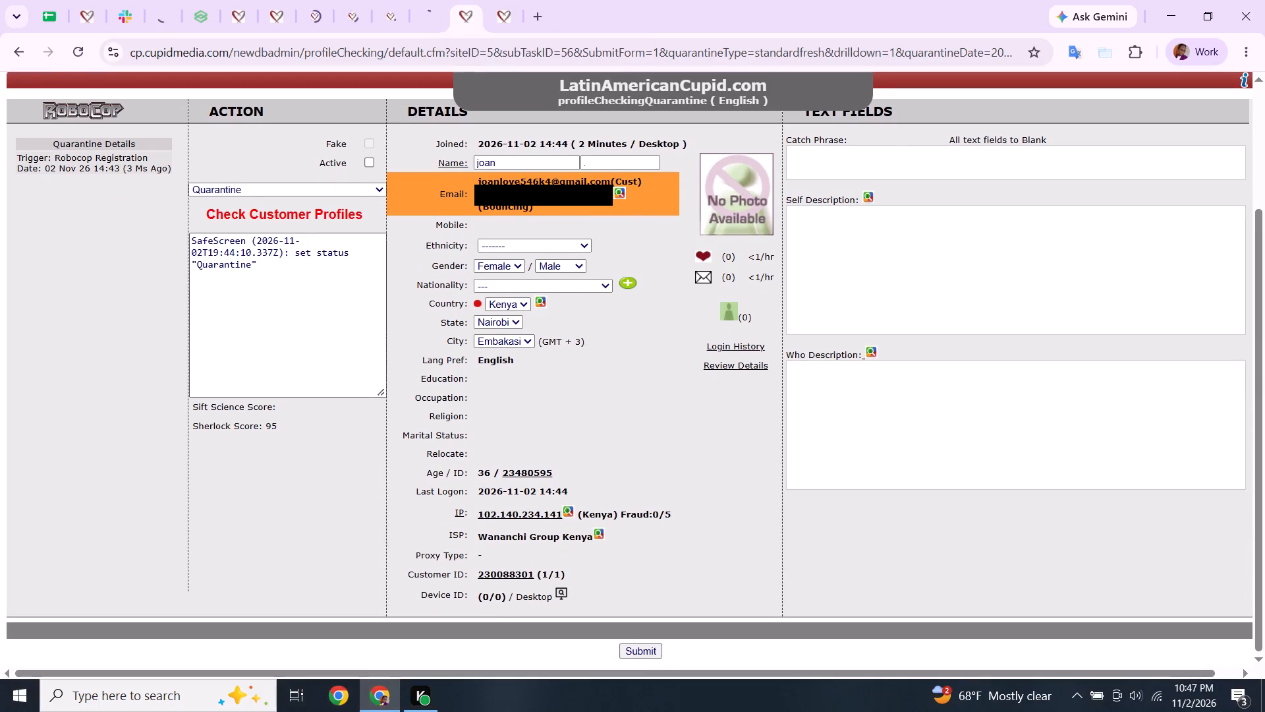
{"action": "left_click", "coordinate": [294, 287]}
{"action": "key", "text": "Return"}
{"action": "key", "text": "Return"}
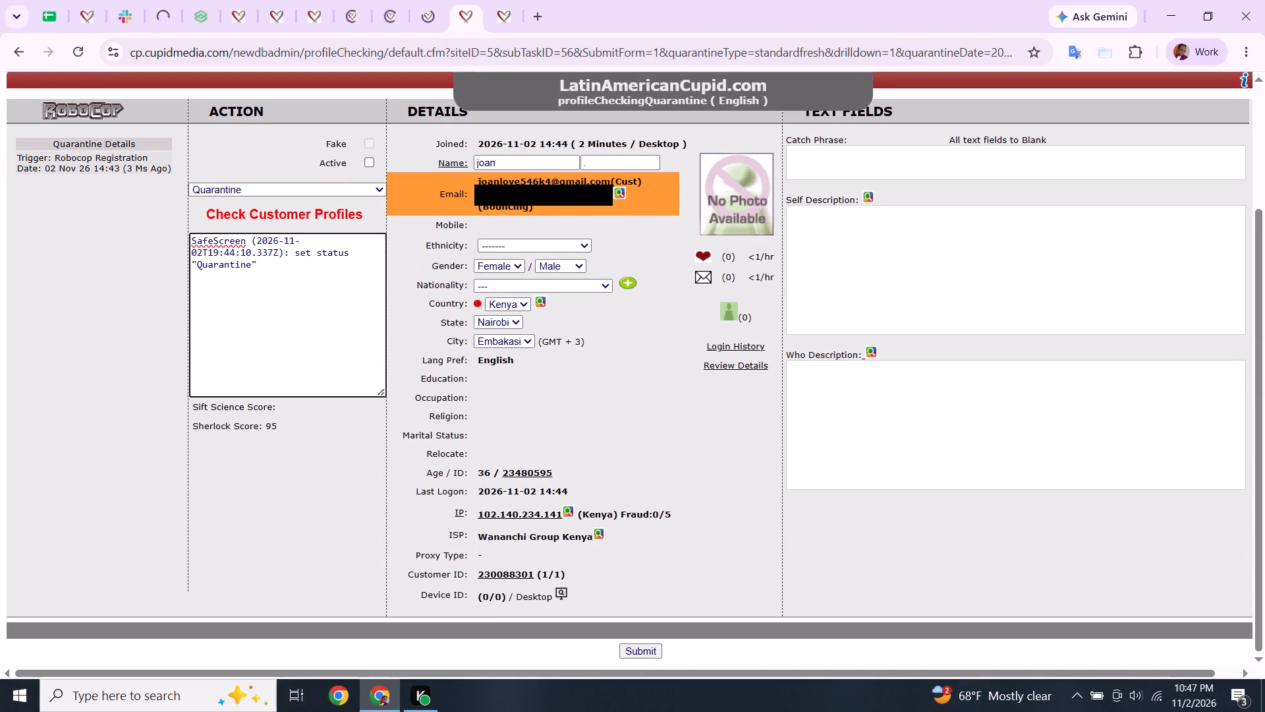
{"action": "type", "text": "sca"}
{"action": "type", "text": "mm"}
{"action": "type", "text": "er"}
{"action": "key", "text": "space"}
{"action": "type", "text": "ema"}
{"action": "key", "text": "i"}
{"action": "type", "text": "l format"}
{"action": "key", "text": "space"}
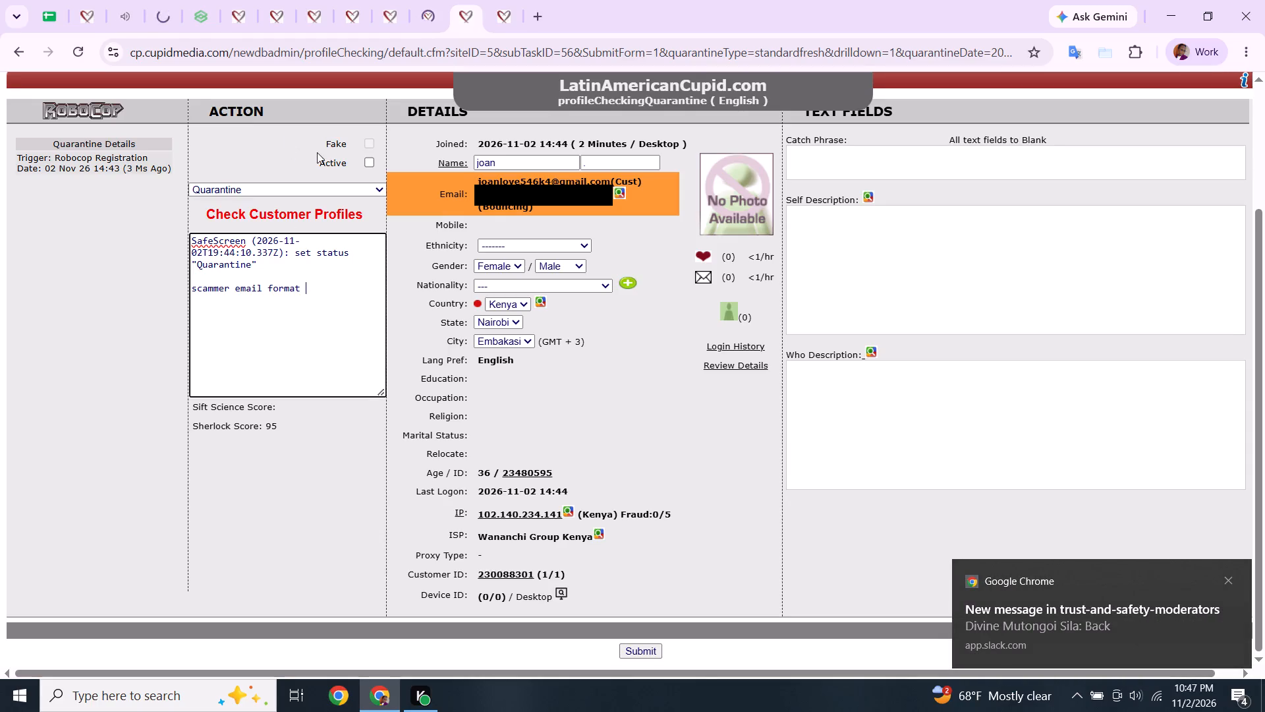
{"action": "triple_click", "coordinate": [267, 282]}
{"action": "triple_click", "coordinate": [269, 291]}
{"action": "right_click", "coordinate": [269, 291]}
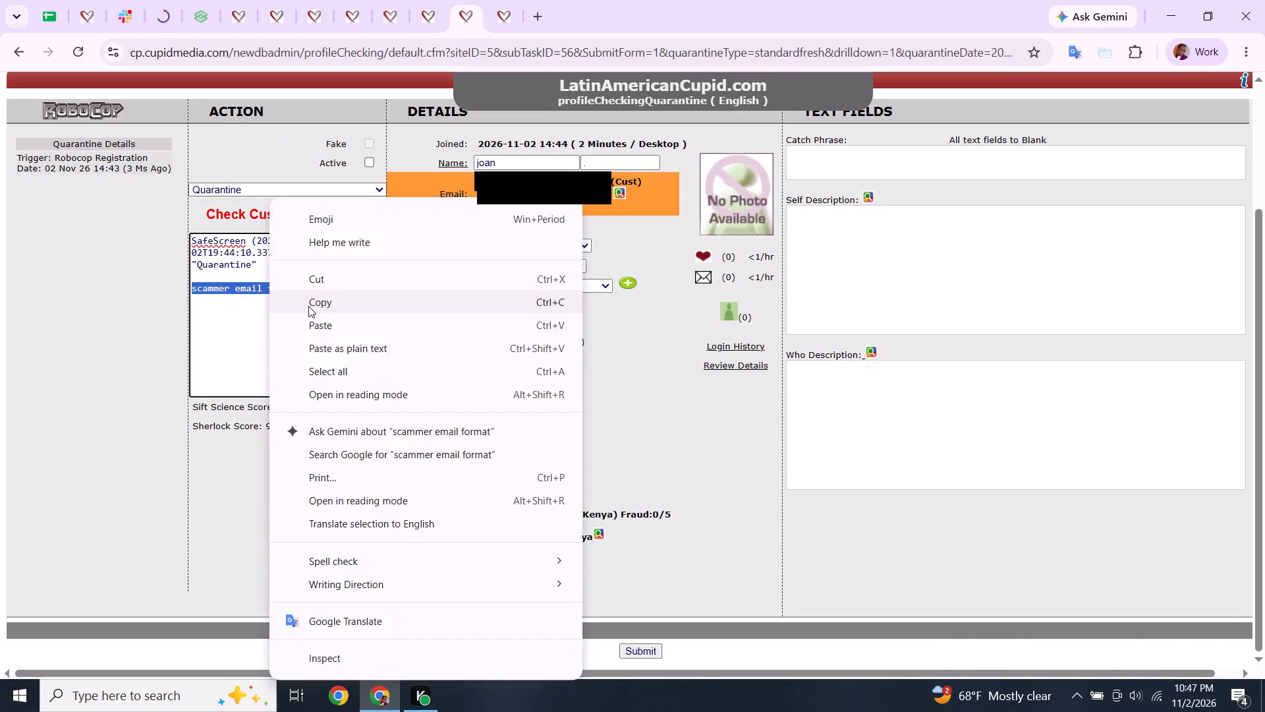
{"action": "left_click", "coordinate": [316, 300]}
{"action": "left_click", "coordinate": [324, 328]}
{"action": "scroll", "coordinate": [469, 401], "scroll_direction": "down", "scroll_amount": 5}
{"action": "left_click", "coordinate": [648, 648]}
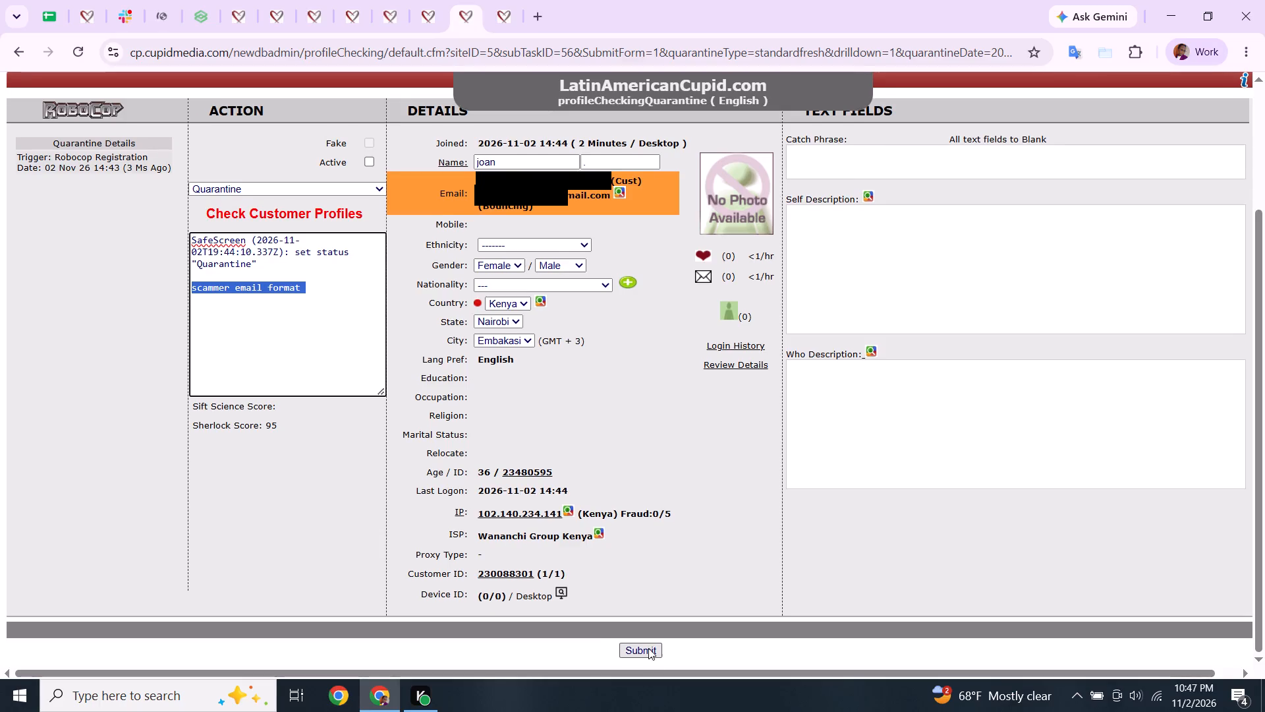
Reload the ThaiCupid quarantine queue again, accepting the form resubmission.
{"action": "left_click", "coordinate": [497, 2]}
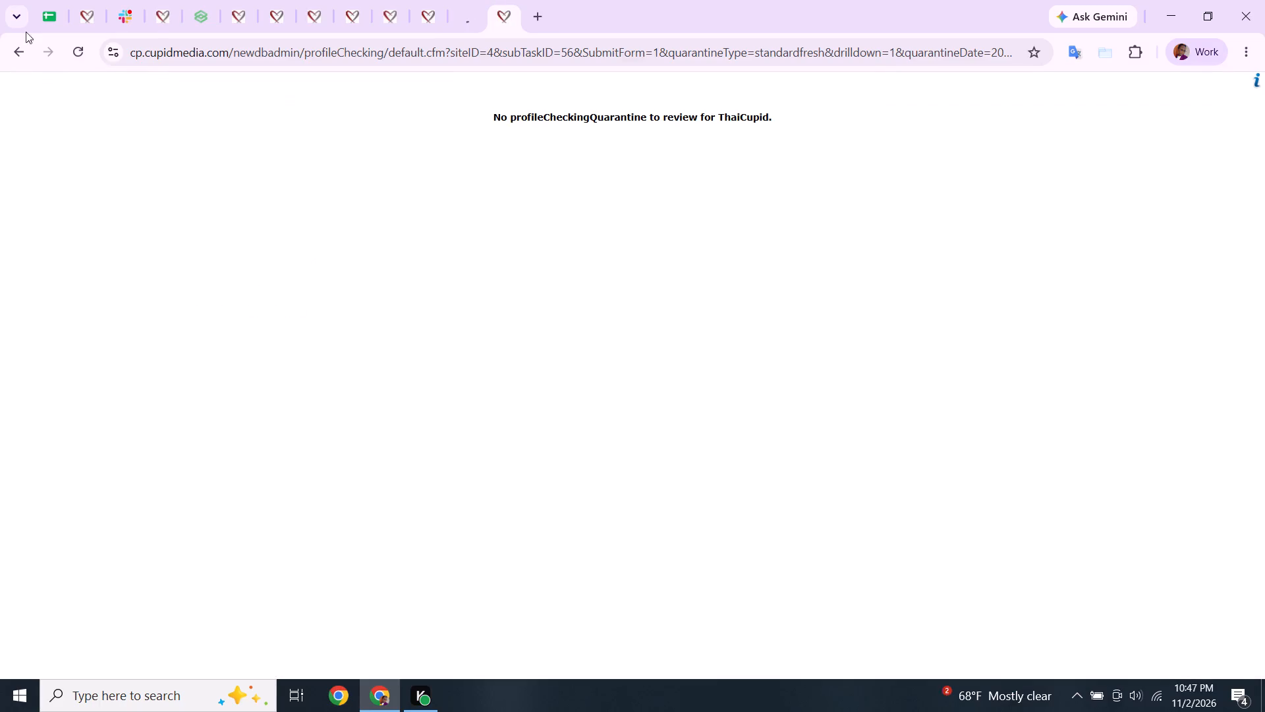
{"action": "left_click", "coordinate": [76, 45]}
{"action": "left_click", "coordinate": [691, 192]}
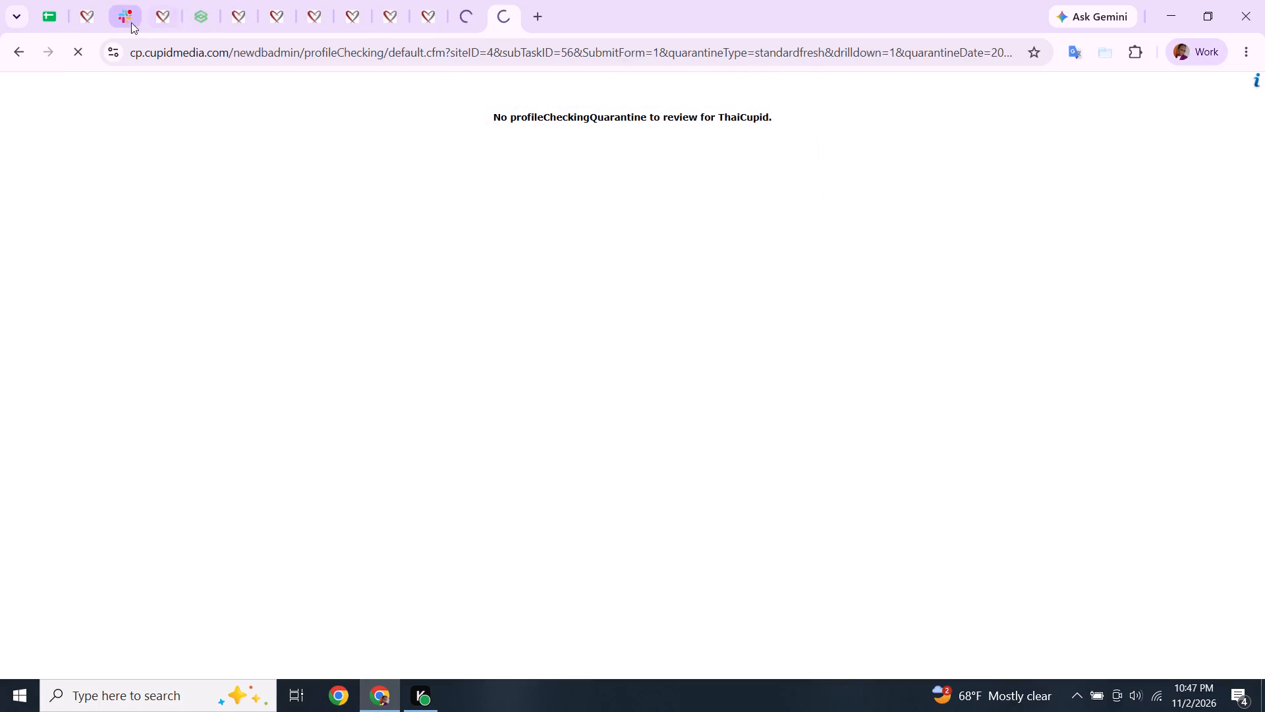
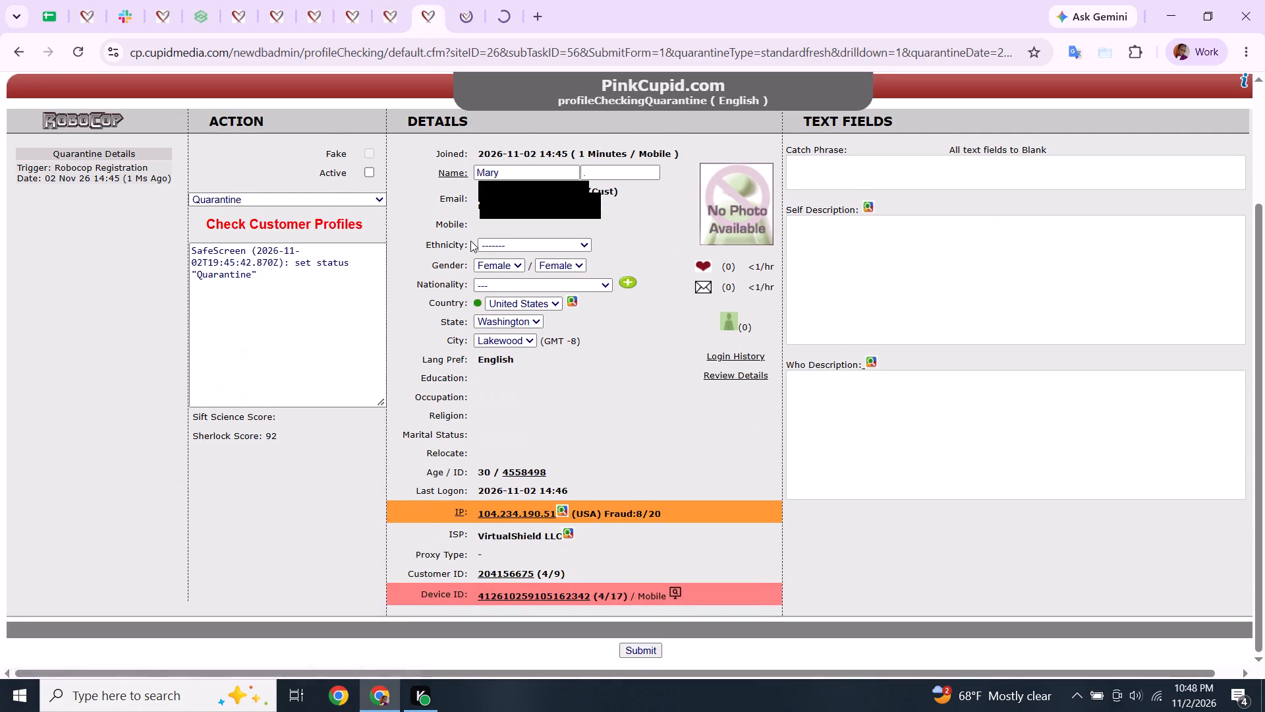
Open the full member record of the quarantined PinkCupid profile and acknowledge its customer and device ID check.
{"action": "left_click", "coordinate": [454, 172]}
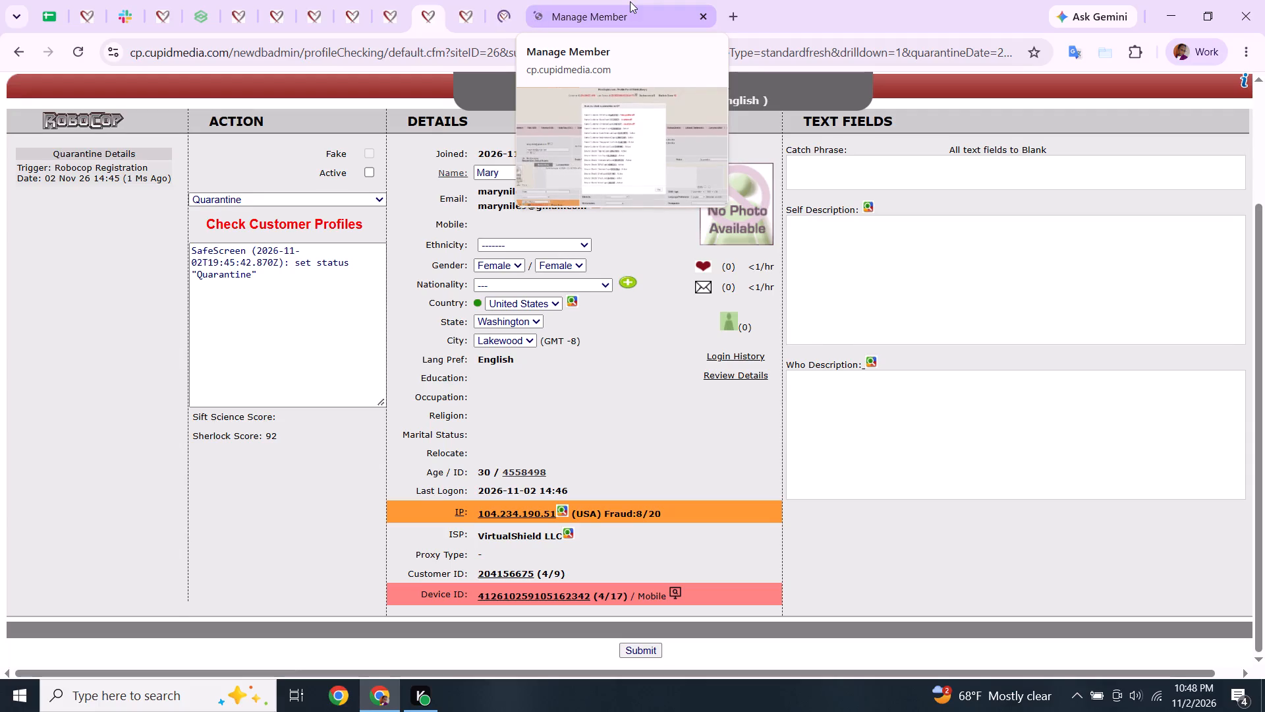
{"action": "left_click", "coordinate": [630, 1]}
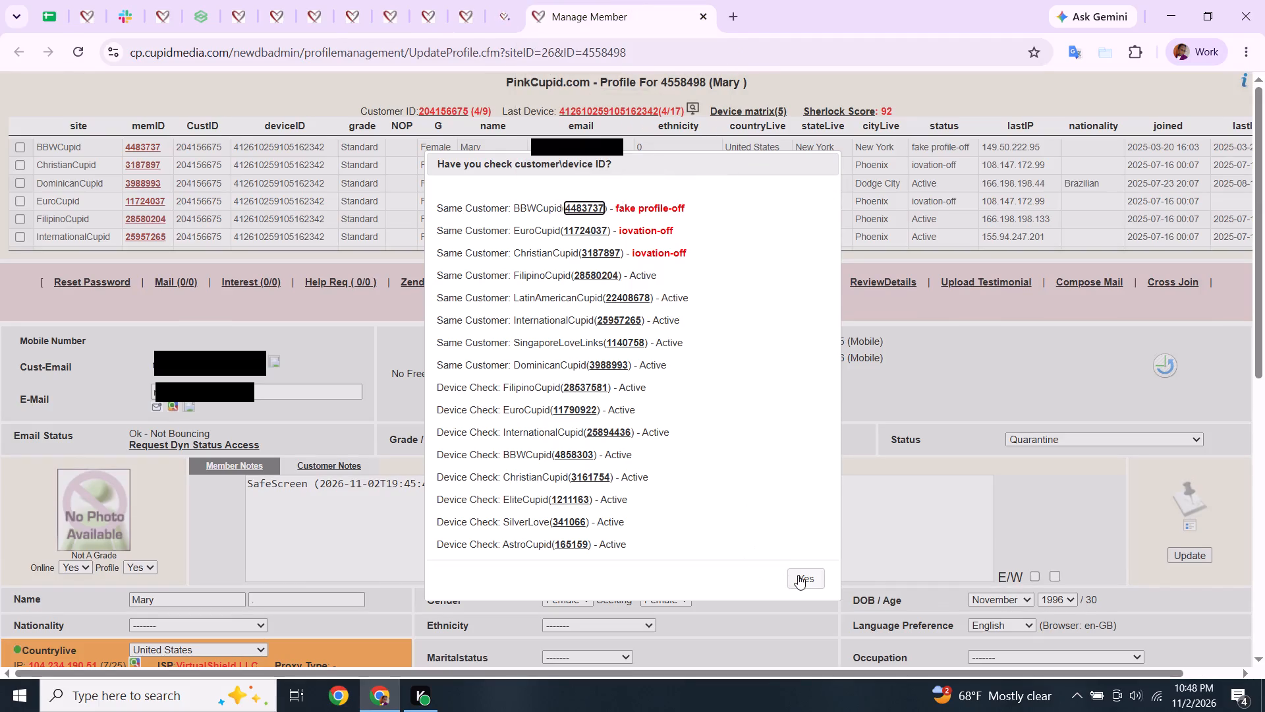
{"action": "left_click", "coordinate": [804, 575]}
Copy the member's city time zone and browser time zone from the Statelive / Citylive row.
{"action": "scroll", "coordinate": [714, 501], "scroll_direction": "down", "scroll_amount": 2}
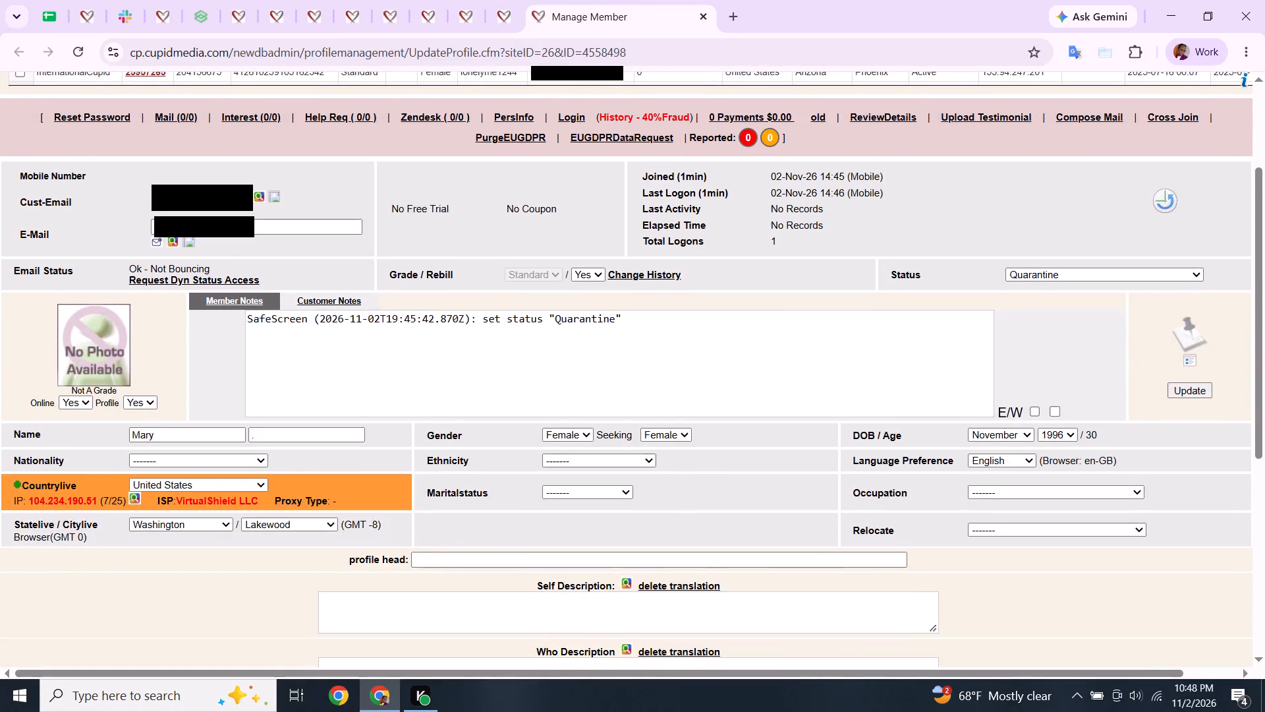
{"action": "left_click_drag", "start_coordinate": [339, 523], "coordinate": [346, 534]}
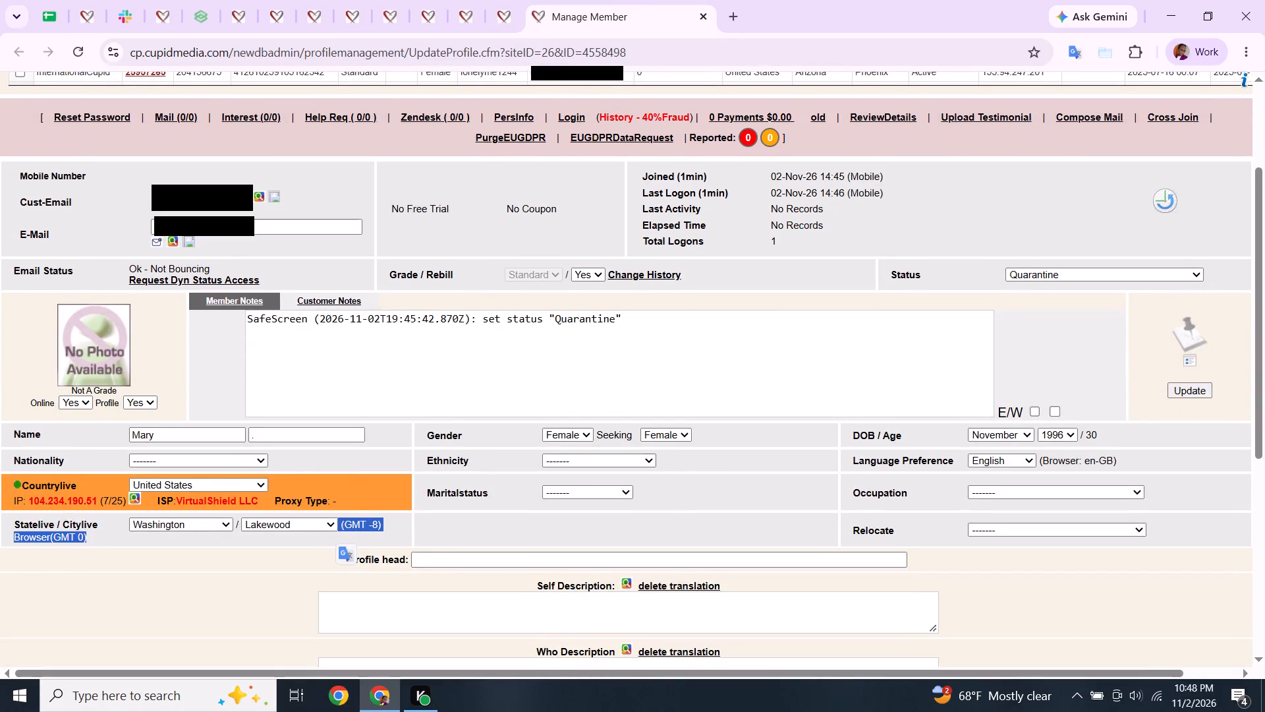
{"action": "right_click", "coordinate": [358, 524]}
{"action": "left_click", "coordinate": [427, 290]}
Open the all-sites results for this member's customer ID.
{"action": "scroll", "coordinate": [549, 341], "scroll_direction": "up", "scroll_amount": 3}
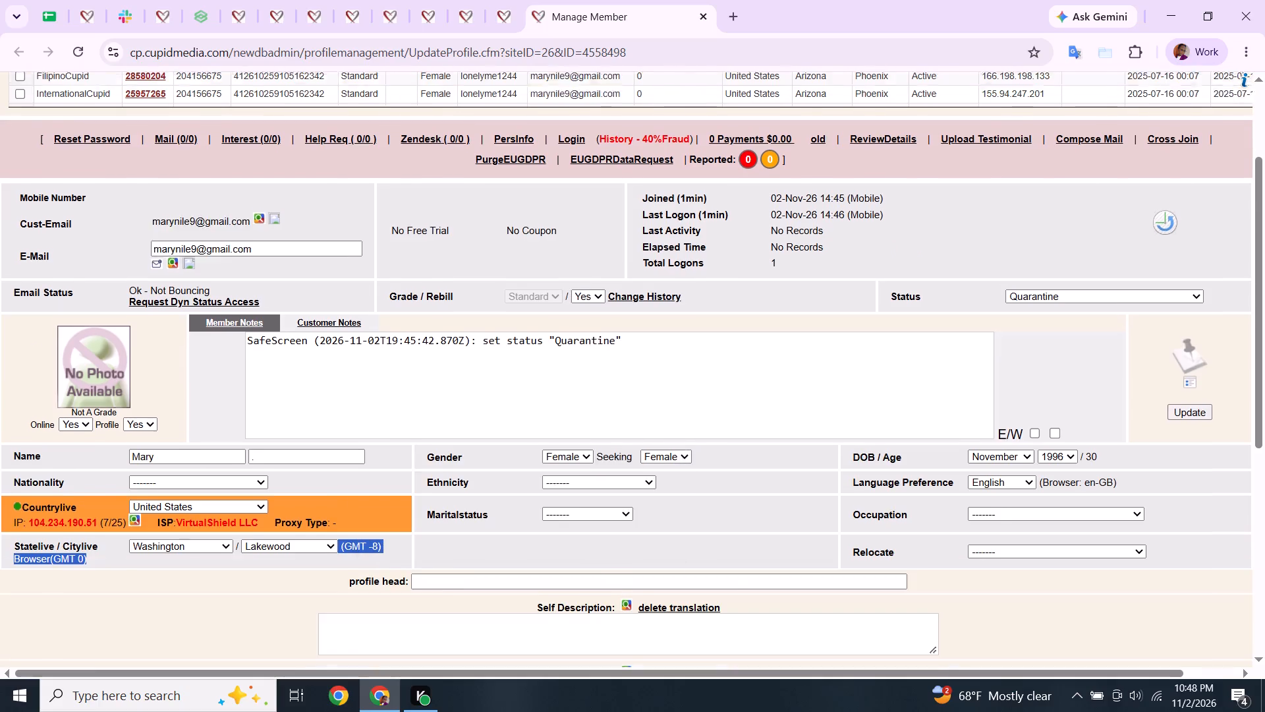
{"action": "scroll", "coordinate": [549, 341], "scroll_direction": "up", "scroll_amount": 3}
{"action": "left_click", "coordinate": [437, 108]}
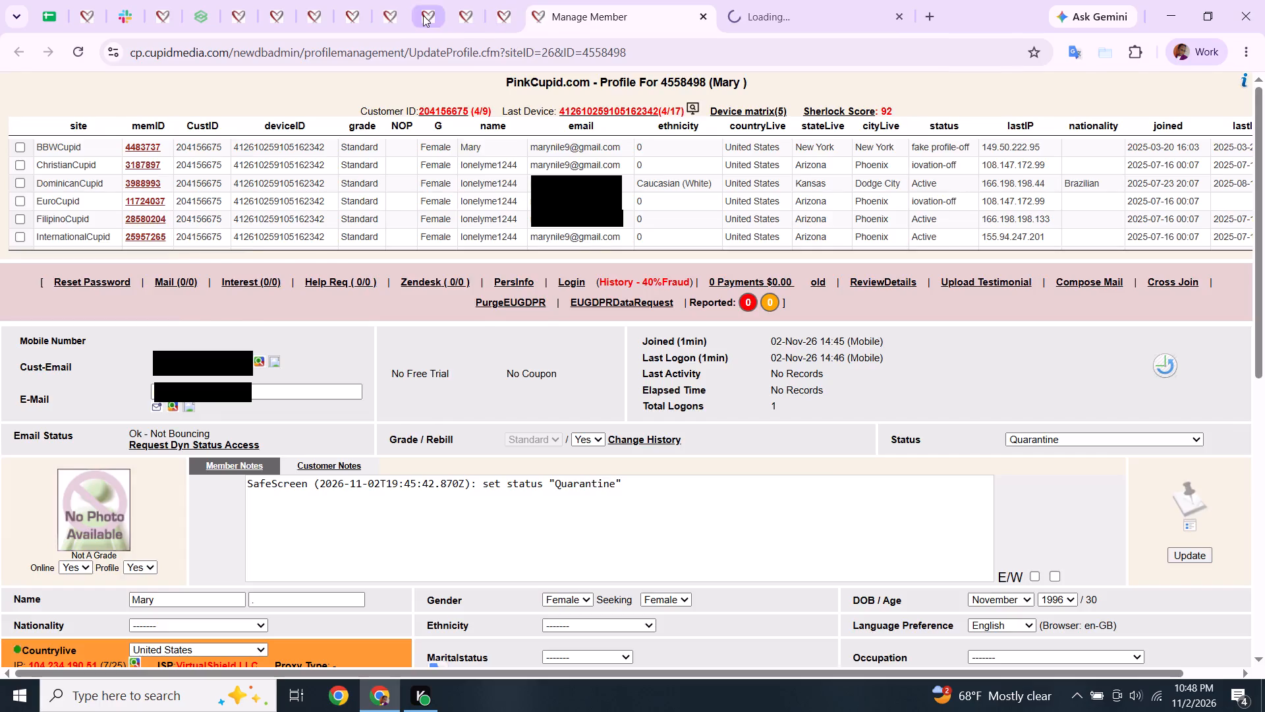
Add the copied "(GMT -8) Browser(GMT 0)" below the SafeScreen note in the PinkCupid quarantine review and submit the review.
{"action": "left_click", "coordinate": [423, 15]}
{"action": "left_click", "coordinate": [281, 277]}
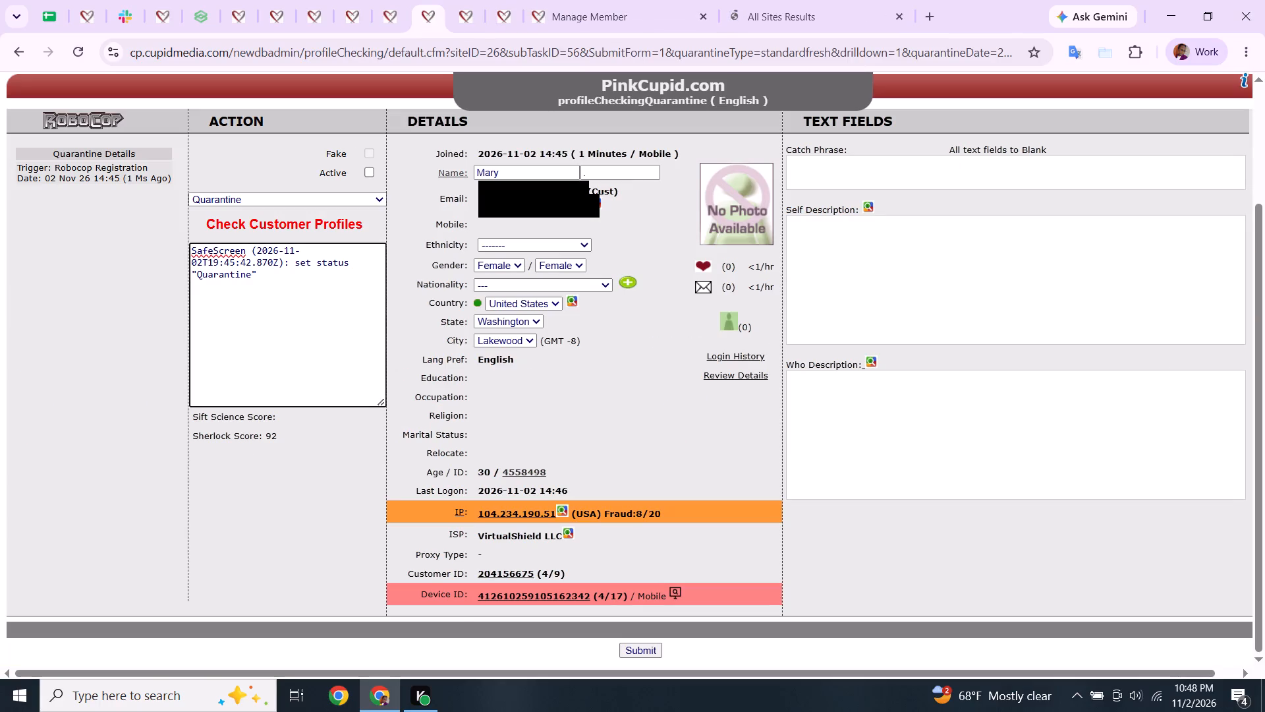
{"action": "key", "text": "Return"}
{"action": "key", "text": "Return"}
{"action": "right_click", "coordinate": [252, 312]}
{"action": "left_click", "coordinate": [283, 494]}
{"action": "scroll", "coordinate": [501, 454], "scroll_direction": "down", "scroll_amount": 2}
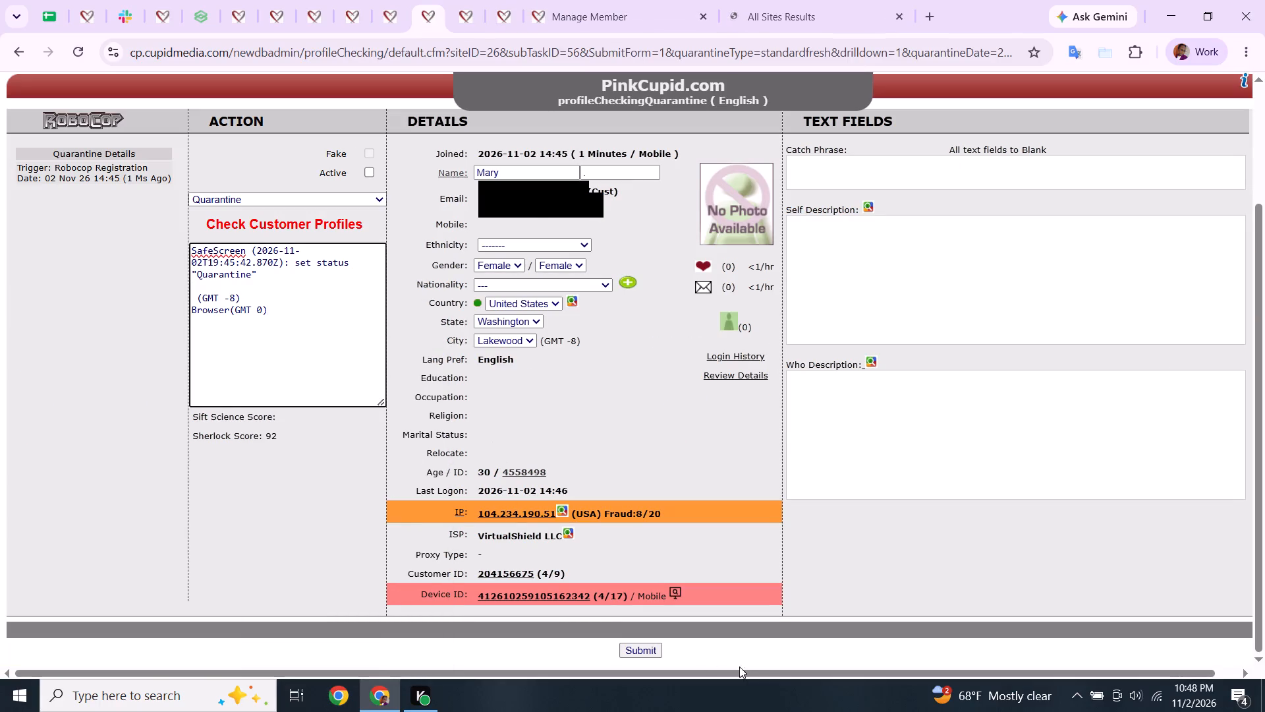
{"action": "left_click", "coordinate": [641, 655]}
{"action": "left_click", "coordinate": [647, 650]}
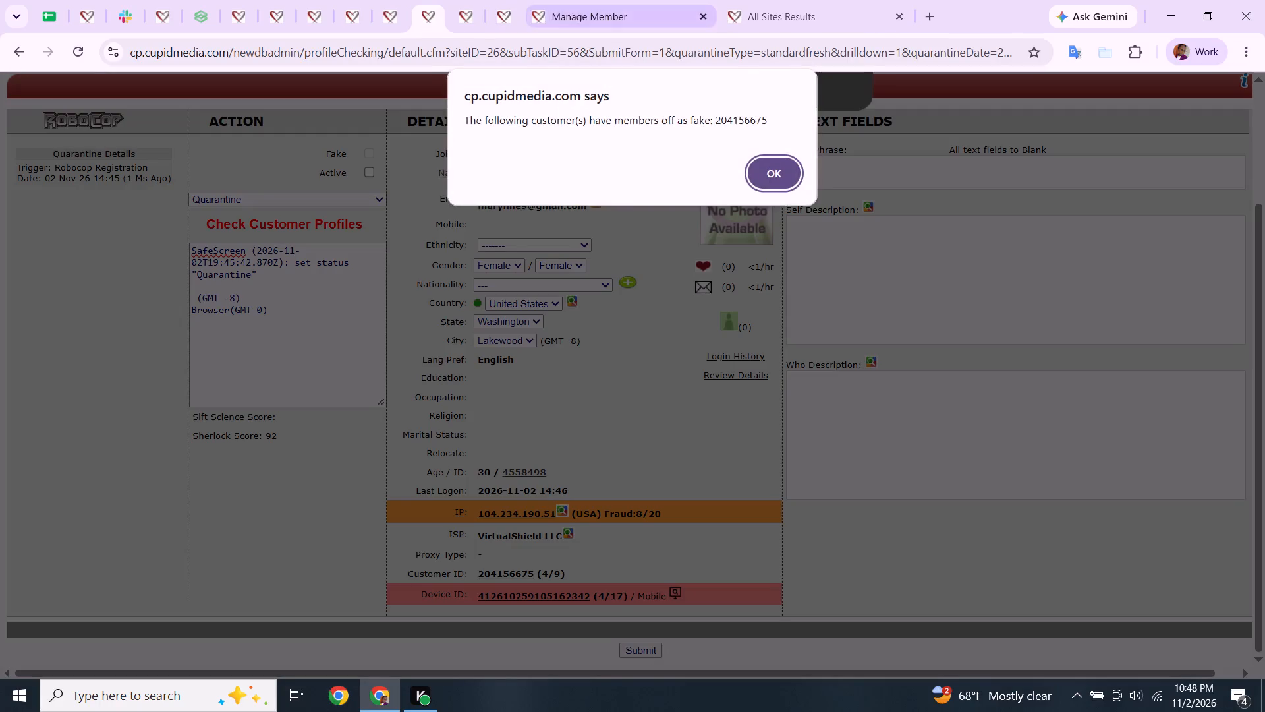
{"action": "left_click", "coordinate": [763, 168]}
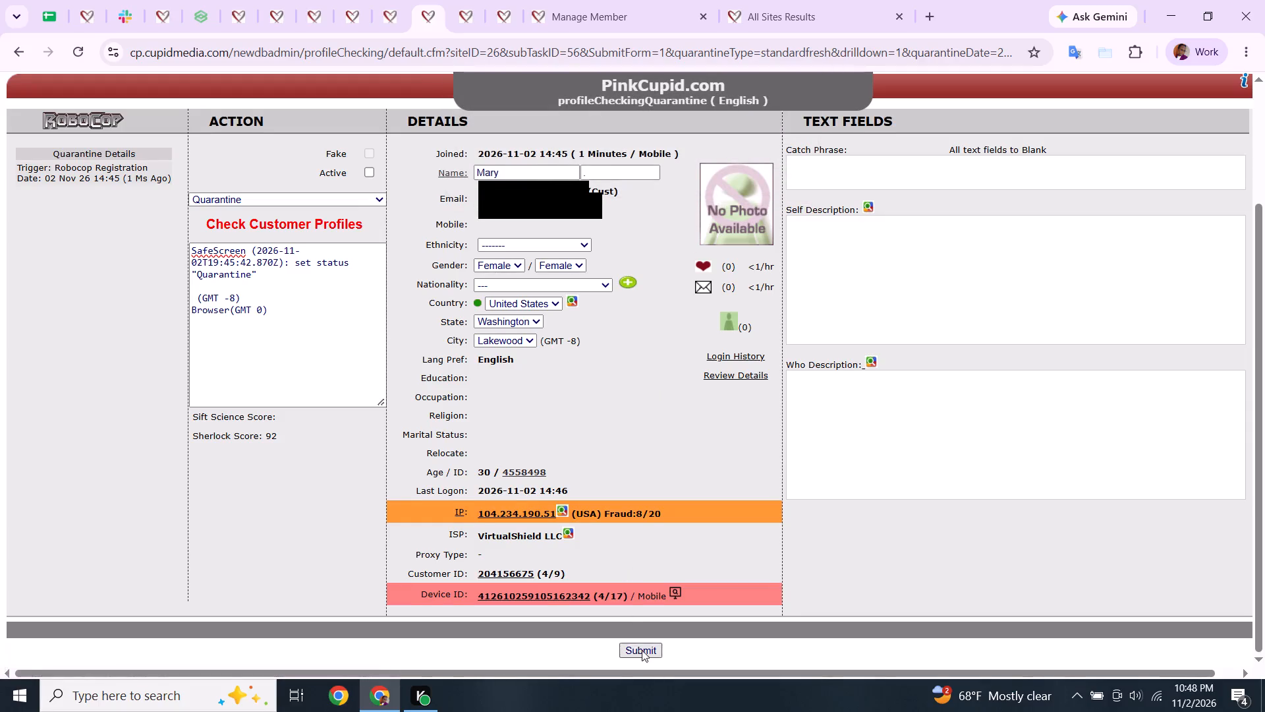
{"action": "left_click", "coordinate": [642, 650]}
Reload the LatinAmericanCupid and ThaiCupid quarantine queues, resubmitting their forms.
{"action": "left_click", "coordinate": [464, 5]}
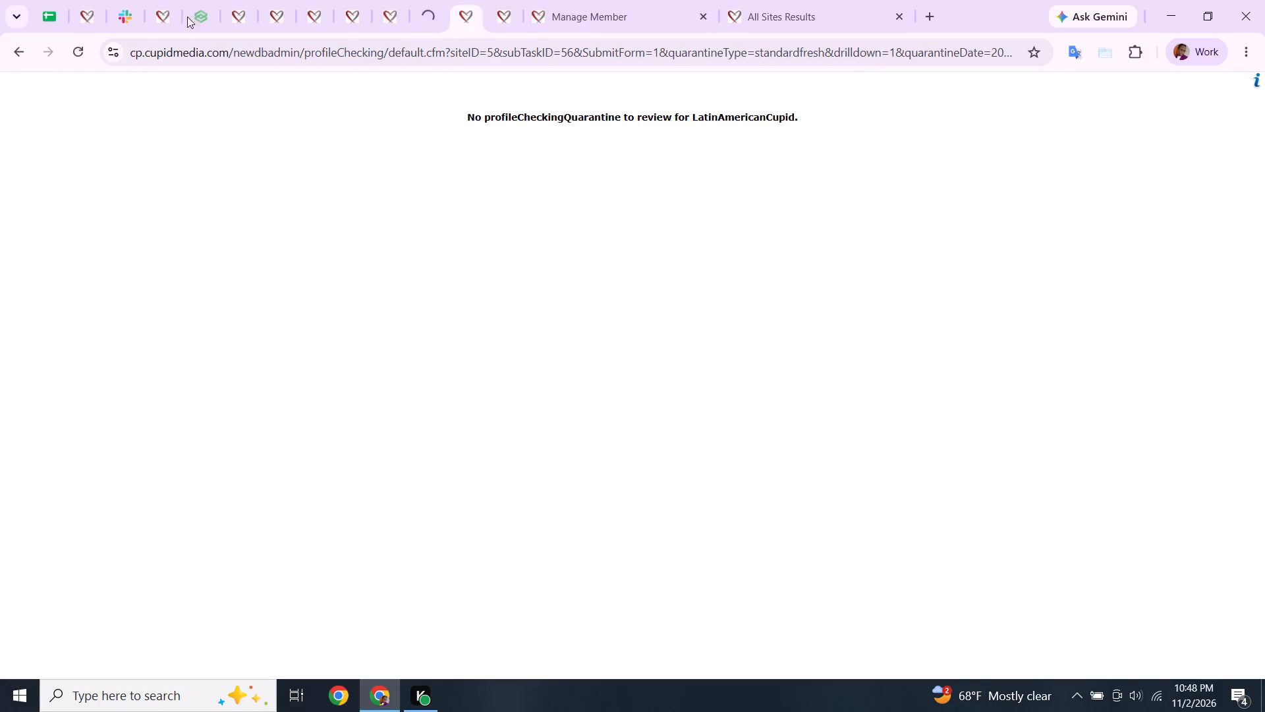
{"action": "left_click", "coordinate": [82, 58]}
{"action": "left_click", "coordinate": [690, 193]}
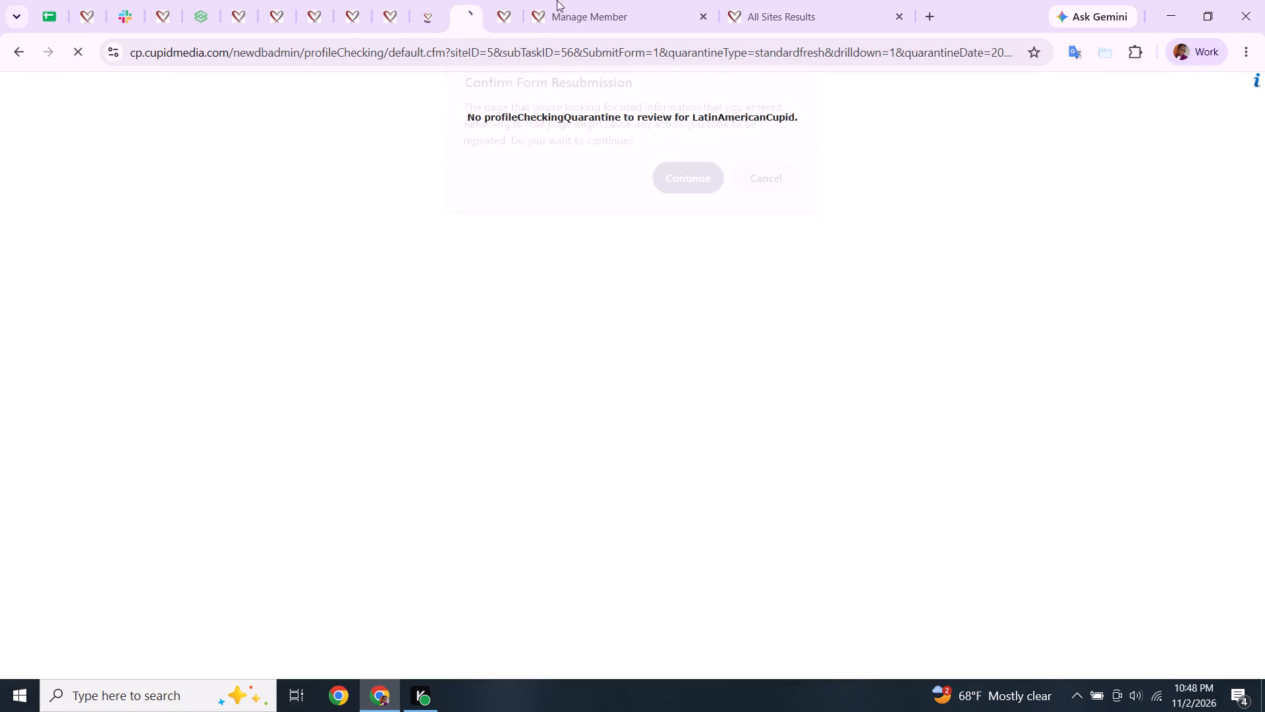
{"action": "left_click", "coordinate": [486, 5]}
{"action": "left_click", "coordinate": [81, 52]}
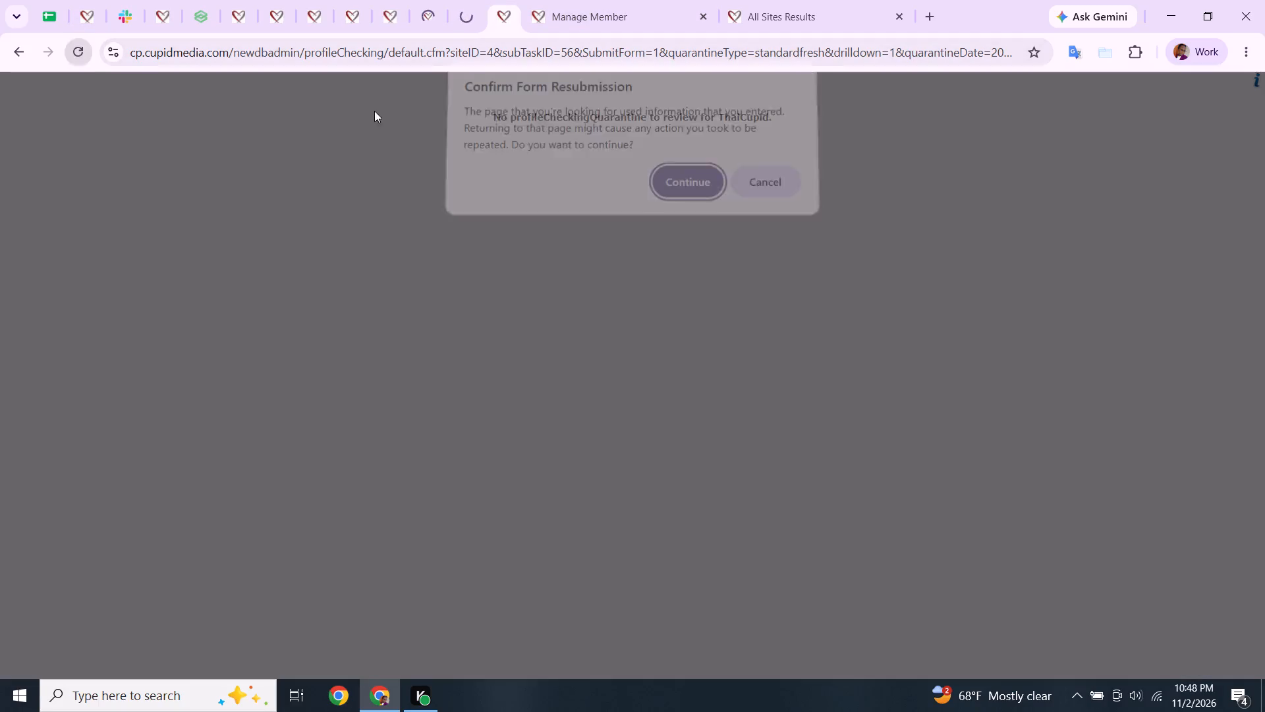
{"action": "left_click", "coordinate": [719, 188]}
Copy the PinkCupid profile's link address from the customer's all-sites results.
{"action": "left_click", "coordinate": [767, 13]}
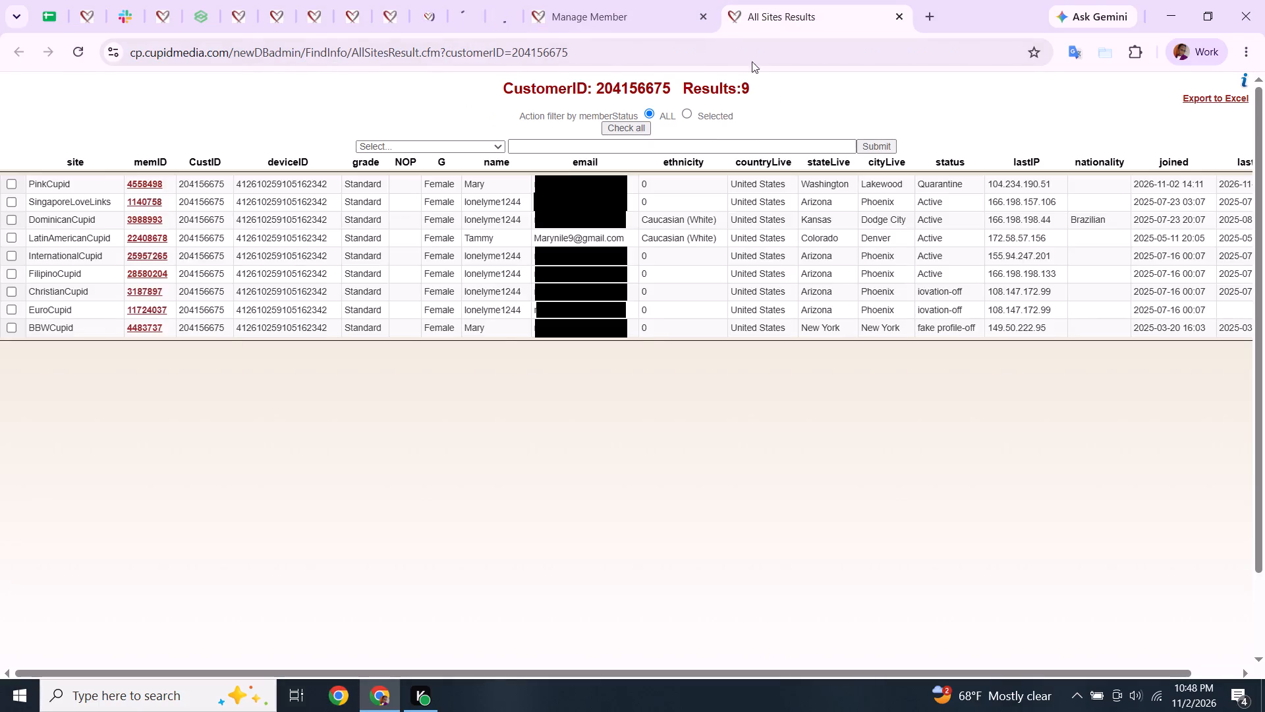
{"action": "left_click", "coordinate": [638, 0]}
{"action": "left_click", "coordinate": [759, 1]}
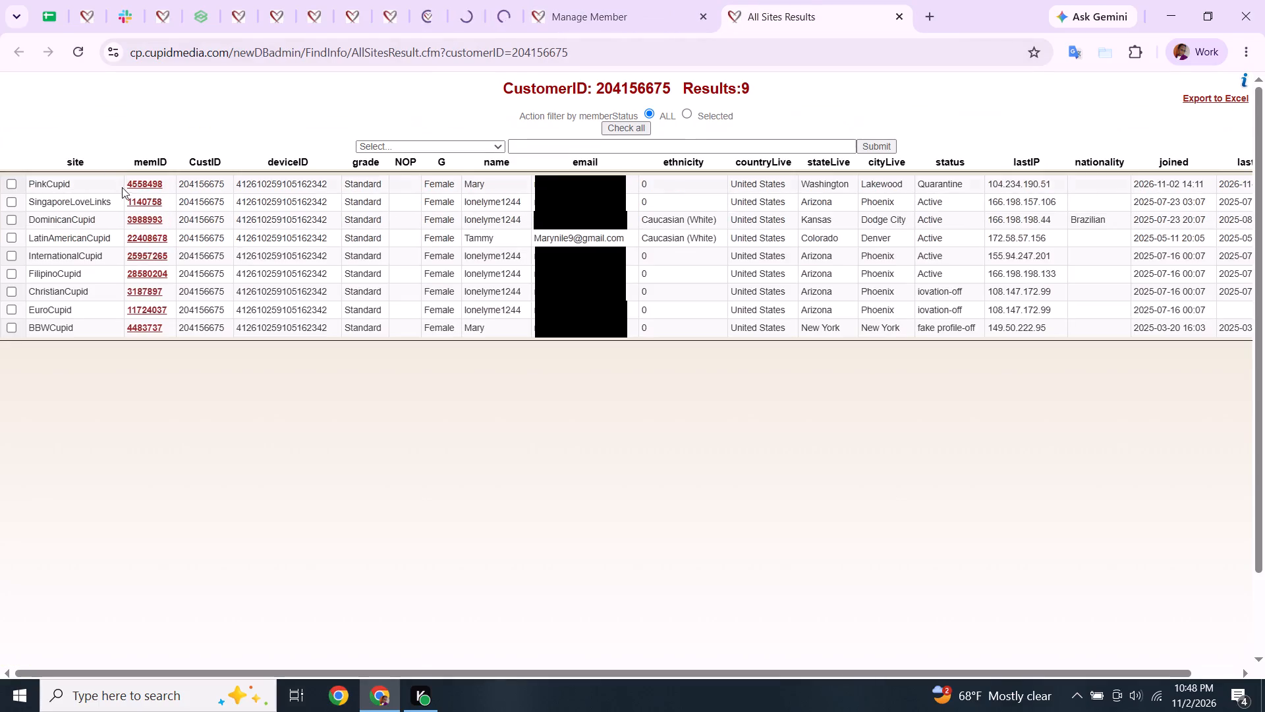
{"action": "right_click", "coordinate": [130, 184]}
{"action": "left_click", "coordinate": [214, 356]}
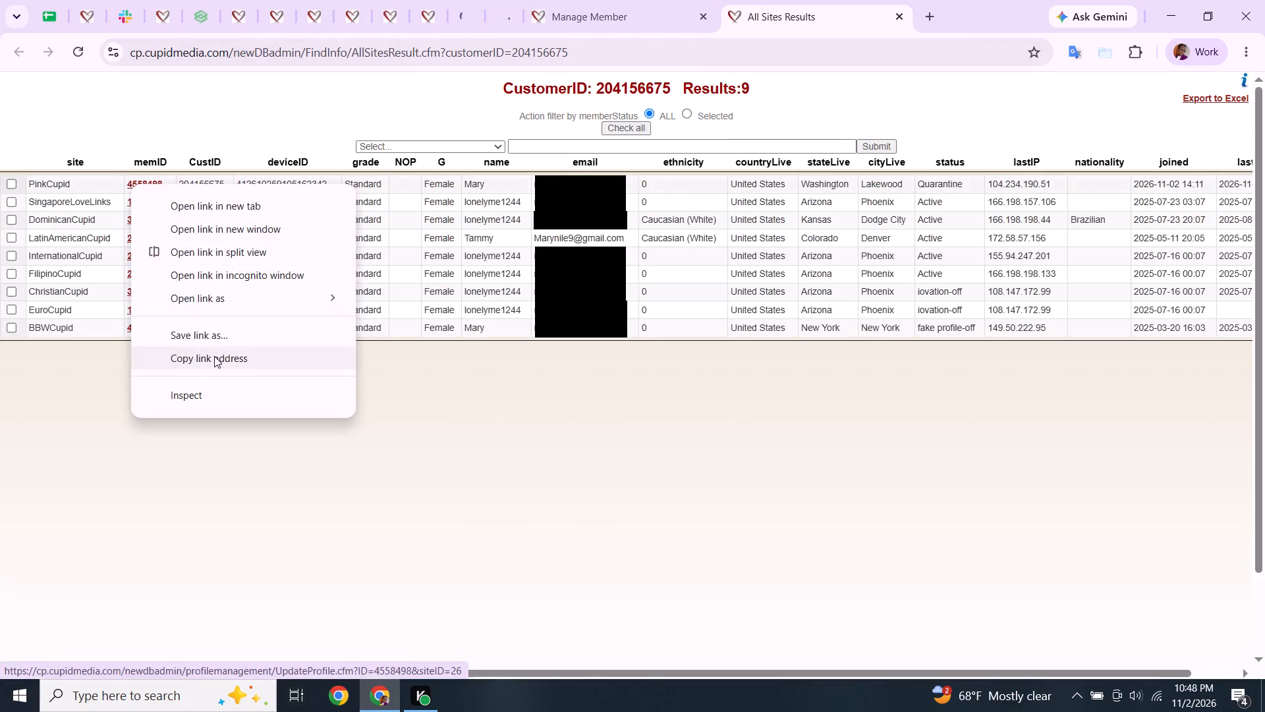
Set the customer's SingaporeLoveLinks, DominicanCupid, LatinAmericanCupid, InternationalCupid and FilipinoCupid profiles to Quarantine, with the copied PinkCupid profile link as the note.
{"action": "left_click", "coordinate": [11, 202]}
{"action": "left_click", "coordinate": [12, 218]}
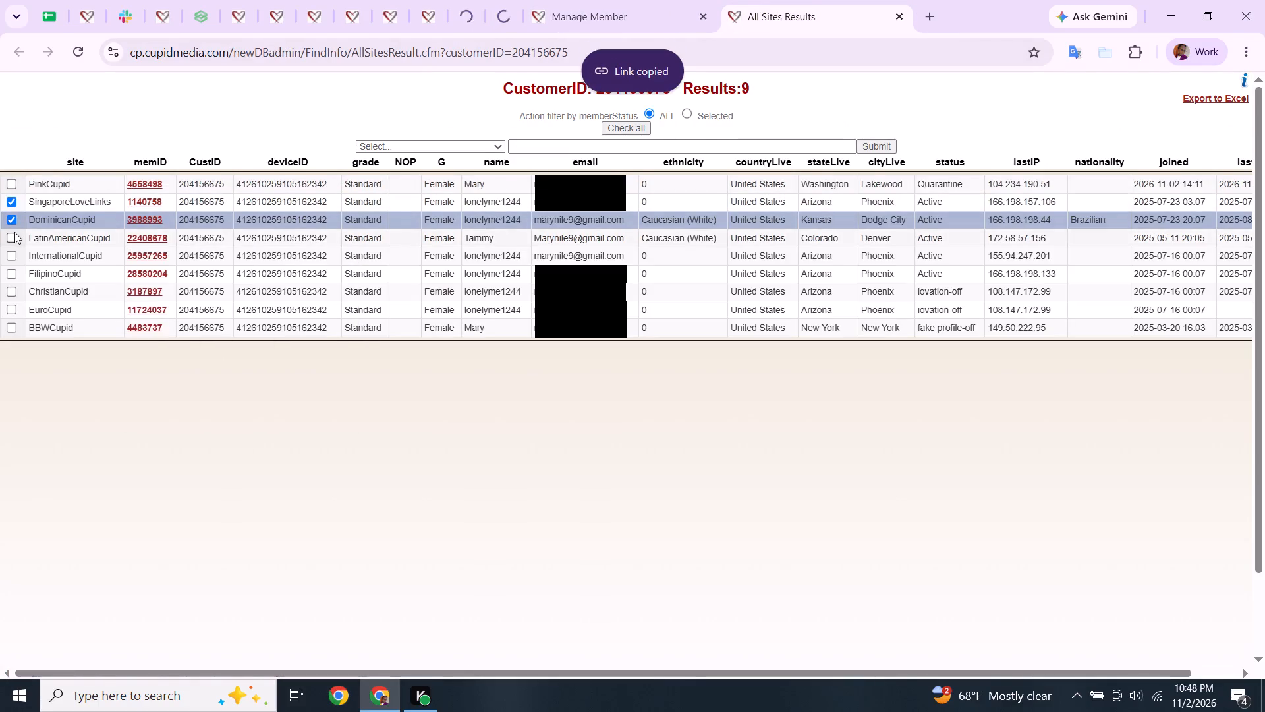
{"action": "left_click", "coordinate": [14, 232]}
{"action": "left_click", "coordinate": [14, 254]}
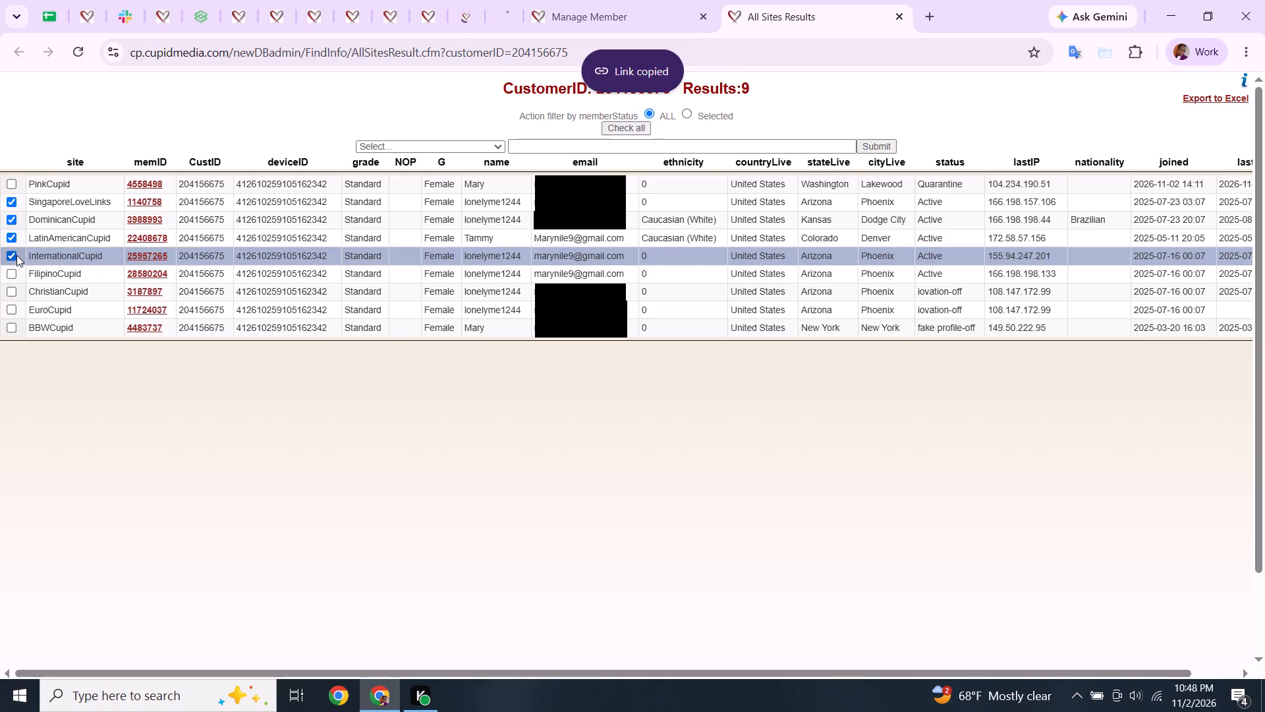
{"action": "left_click", "coordinate": [13, 270]}
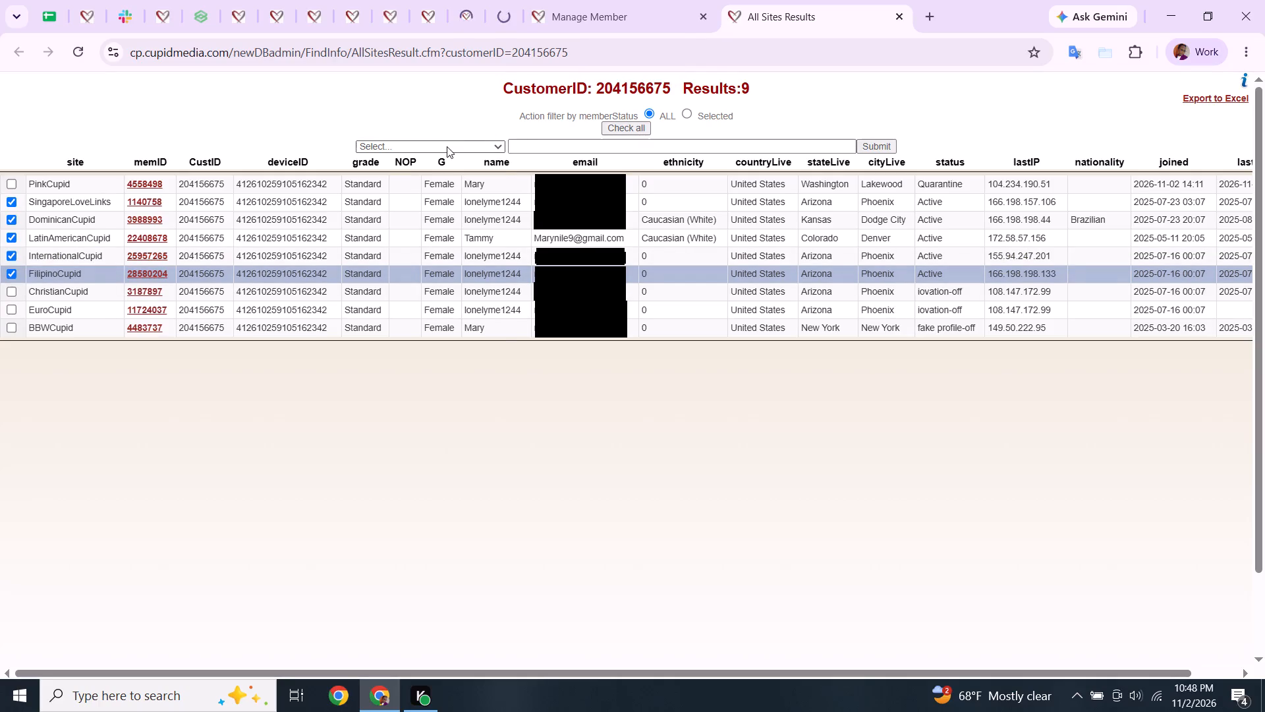
{"action": "left_click", "coordinate": [447, 146]}
{"action": "scroll", "coordinate": [446, 156], "scroll_direction": "down", "scroll_amount": 5}
{"action": "left_click", "coordinate": [439, 382]}
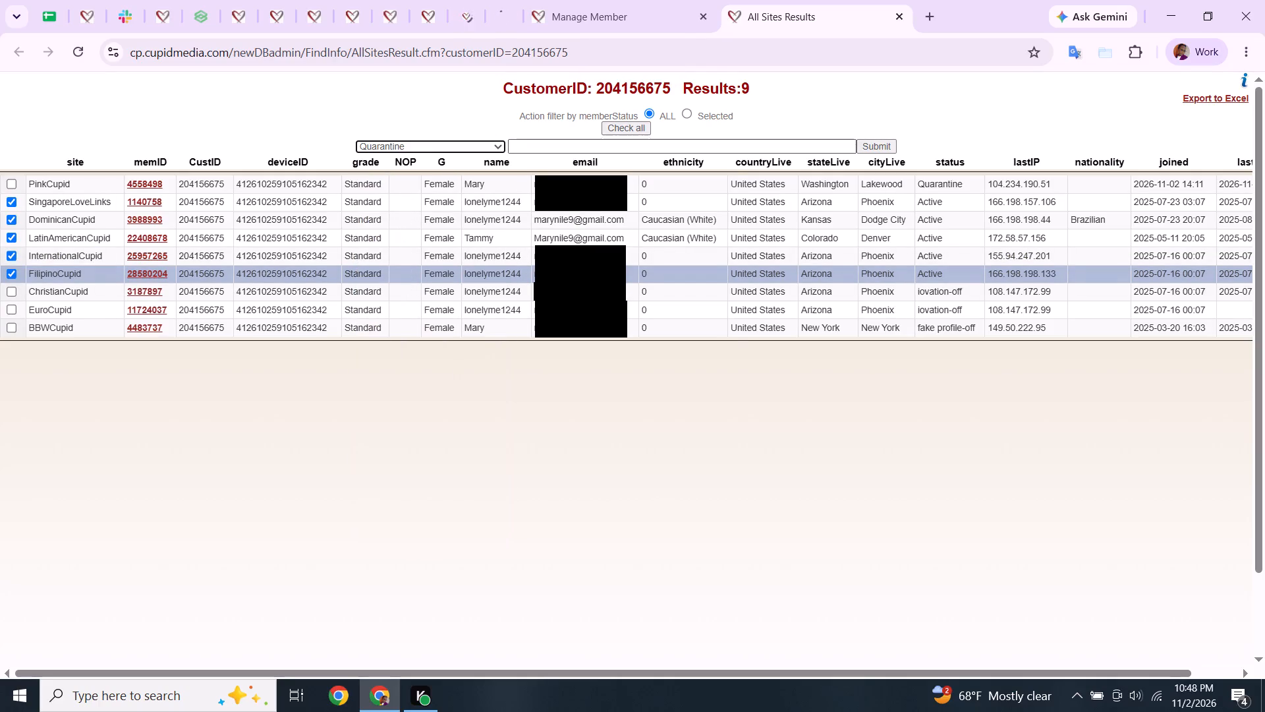
{"action": "right_click", "coordinate": [543, 146]}
{"action": "left_click", "coordinate": [580, 343]}
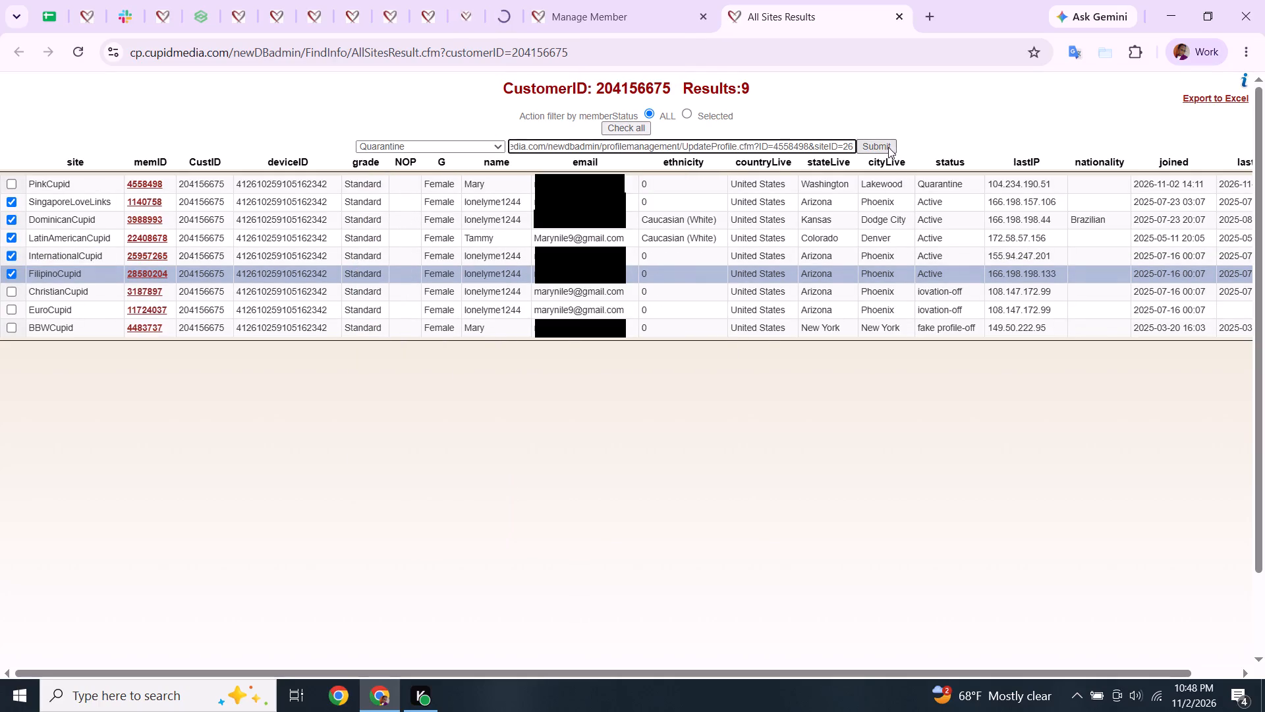
{"action": "left_click", "coordinate": [888, 147]}
Check the open site quarantine queues for profiles still needing review and return to the quarantine overview of all sites.
{"action": "left_click", "coordinate": [618, 0]}
{"action": "left_click", "coordinate": [468, 1]}
{"action": "left_click", "coordinate": [424, 4]}
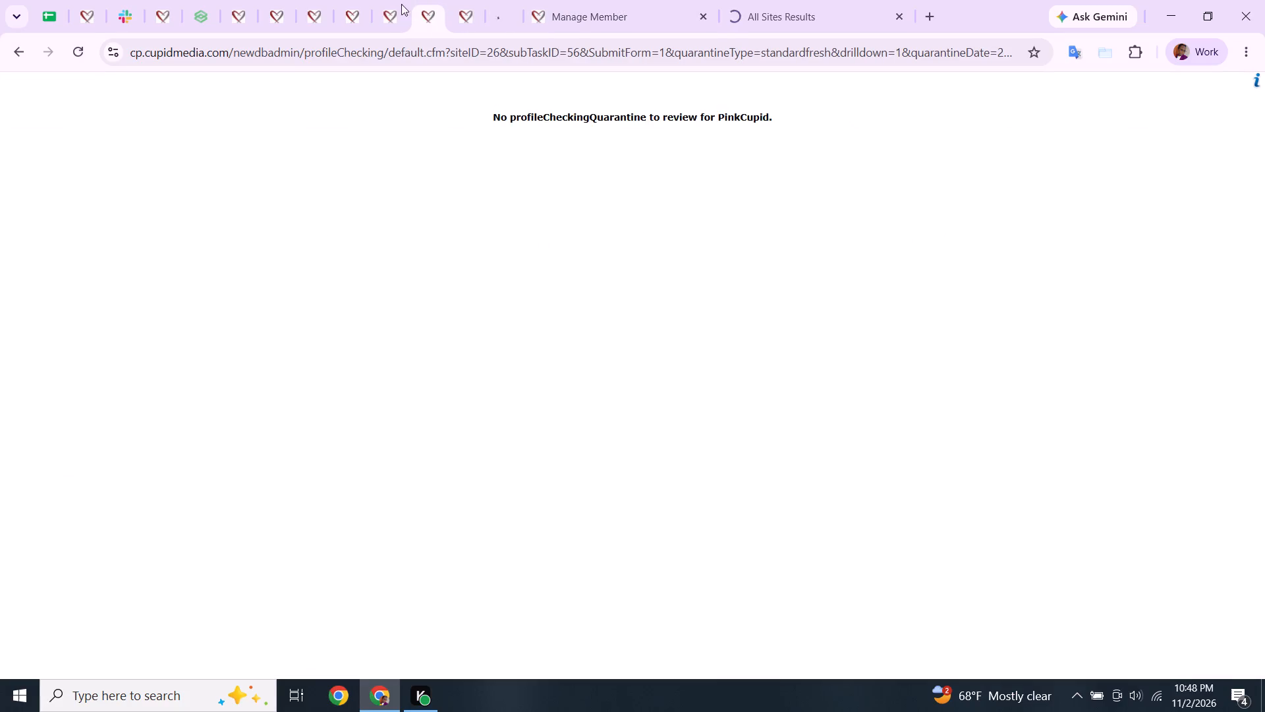
{"action": "left_click", "coordinate": [387, 4]}
{"action": "left_click", "coordinate": [341, 4]}
{"action": "left_click", "coordinate": [308, 3]}
{"action": "left_click", "coordinate": [278, 6]}
{"action": "left_click", "coordinate": [250, 7]}
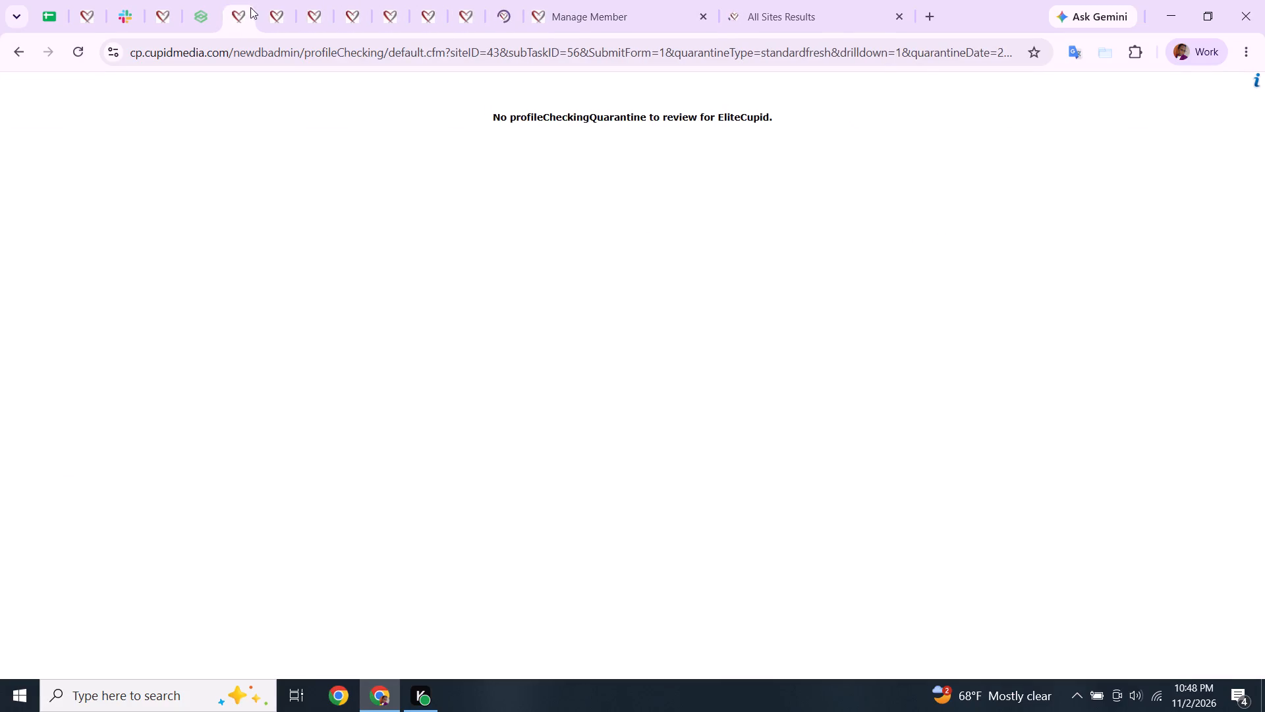
{"action": "left_click", "coordinate": [193, 7]}
{"action": "left_click", "coordinate": [171, 8]}
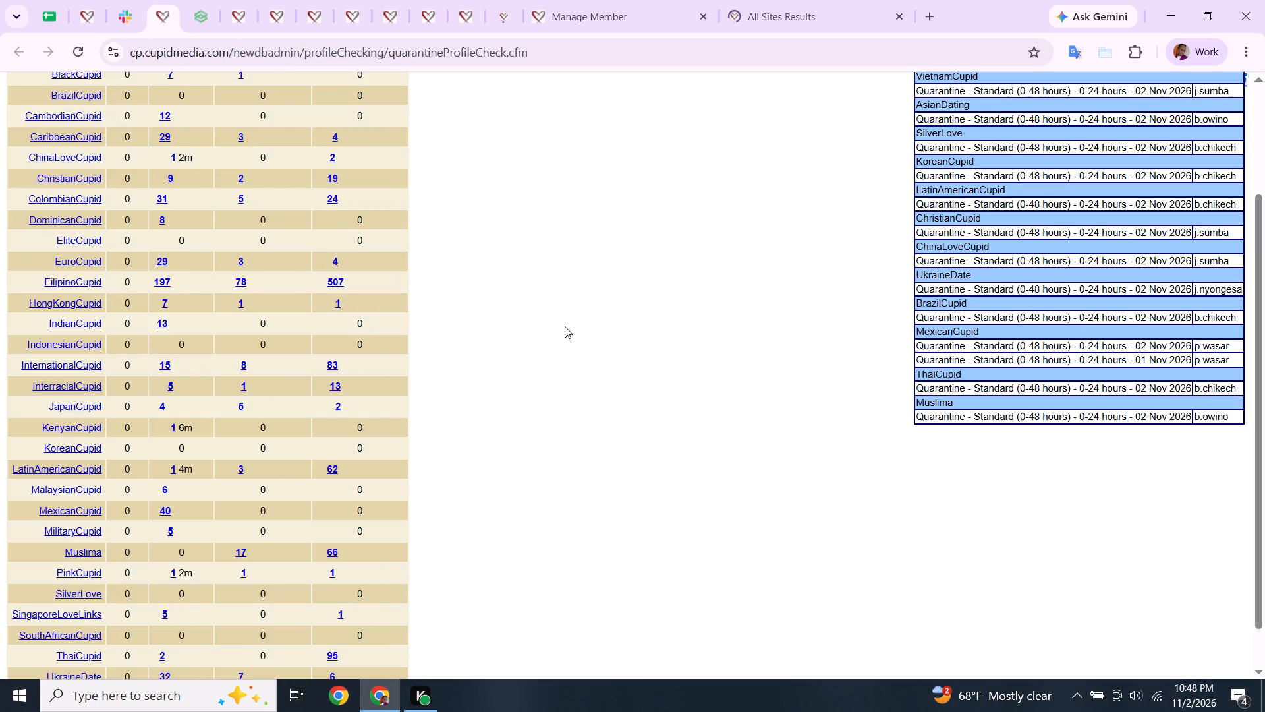
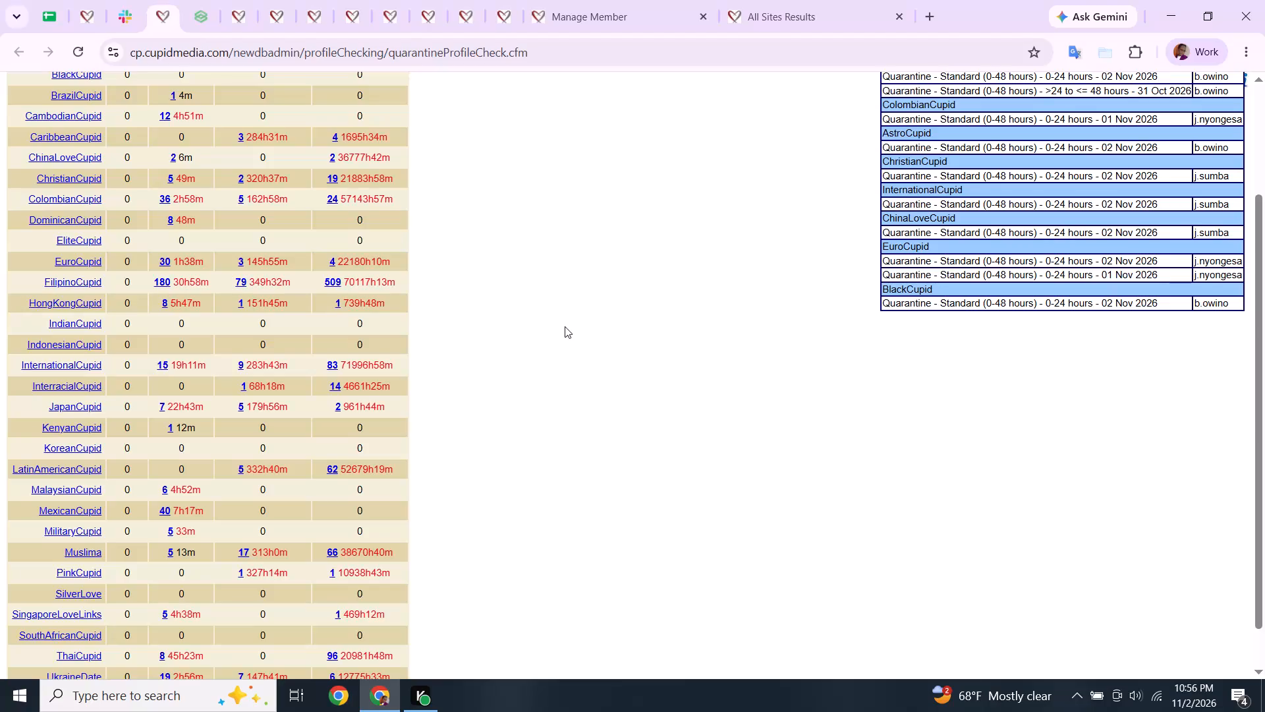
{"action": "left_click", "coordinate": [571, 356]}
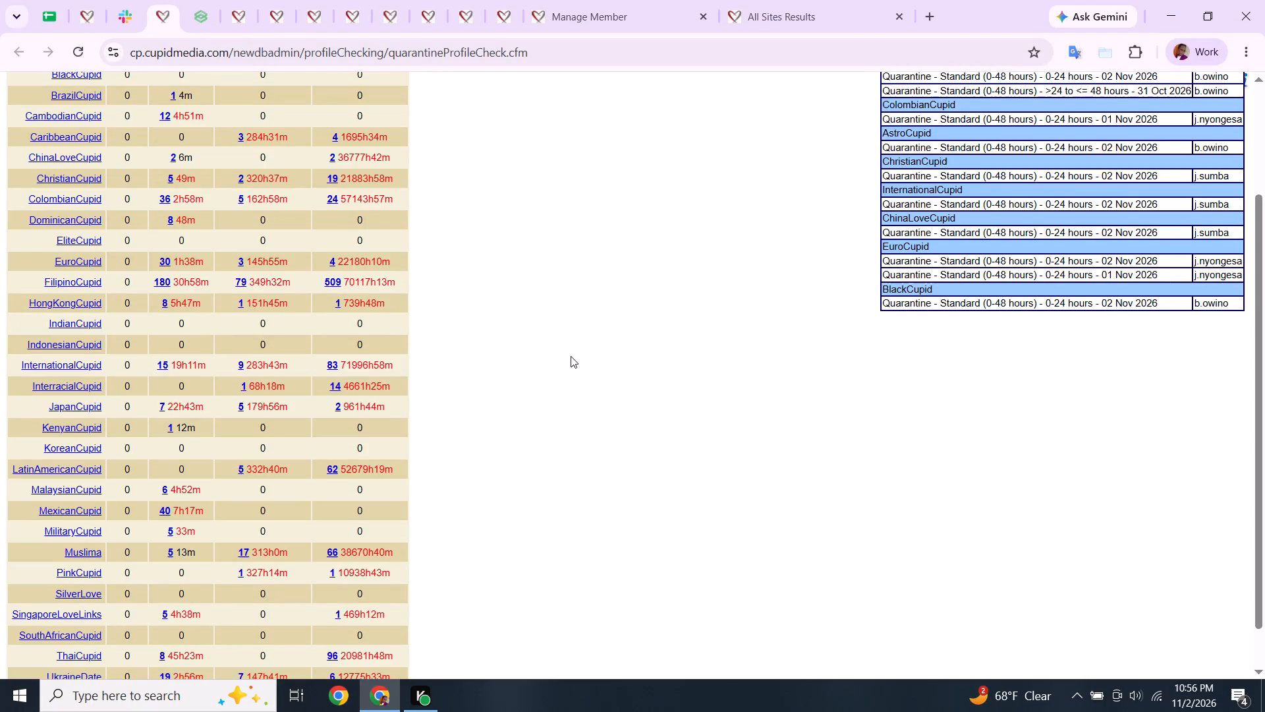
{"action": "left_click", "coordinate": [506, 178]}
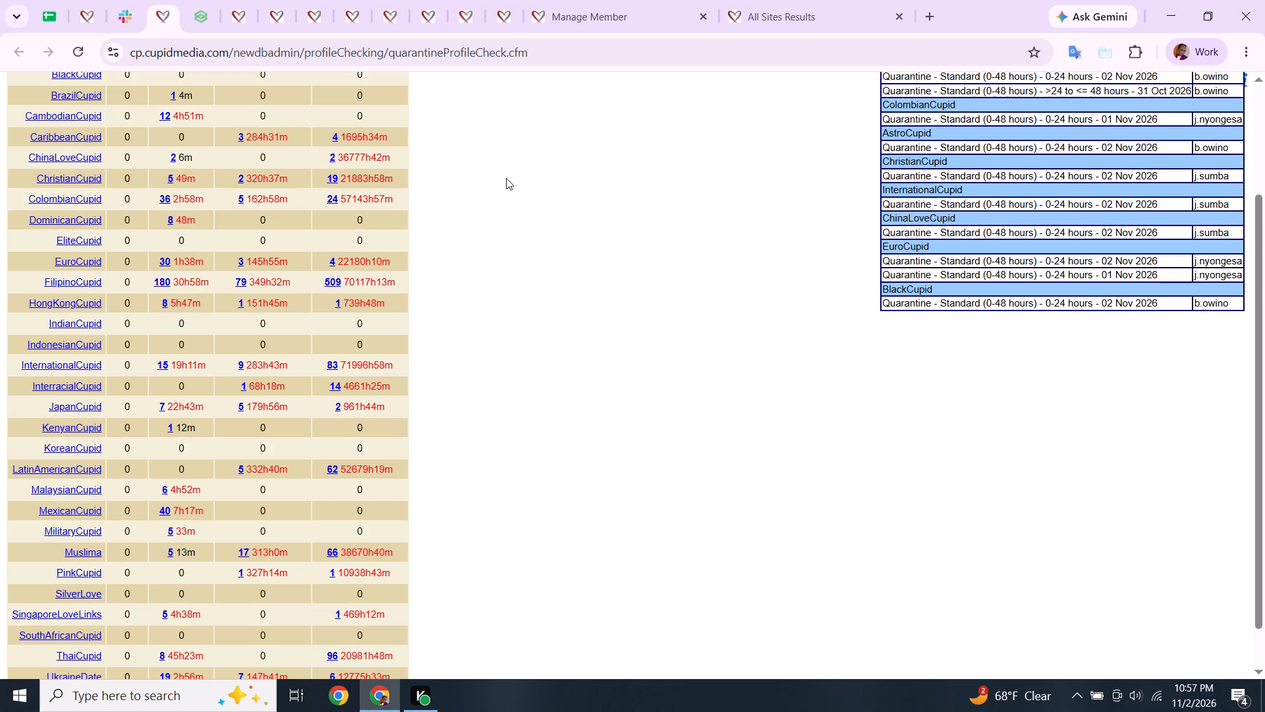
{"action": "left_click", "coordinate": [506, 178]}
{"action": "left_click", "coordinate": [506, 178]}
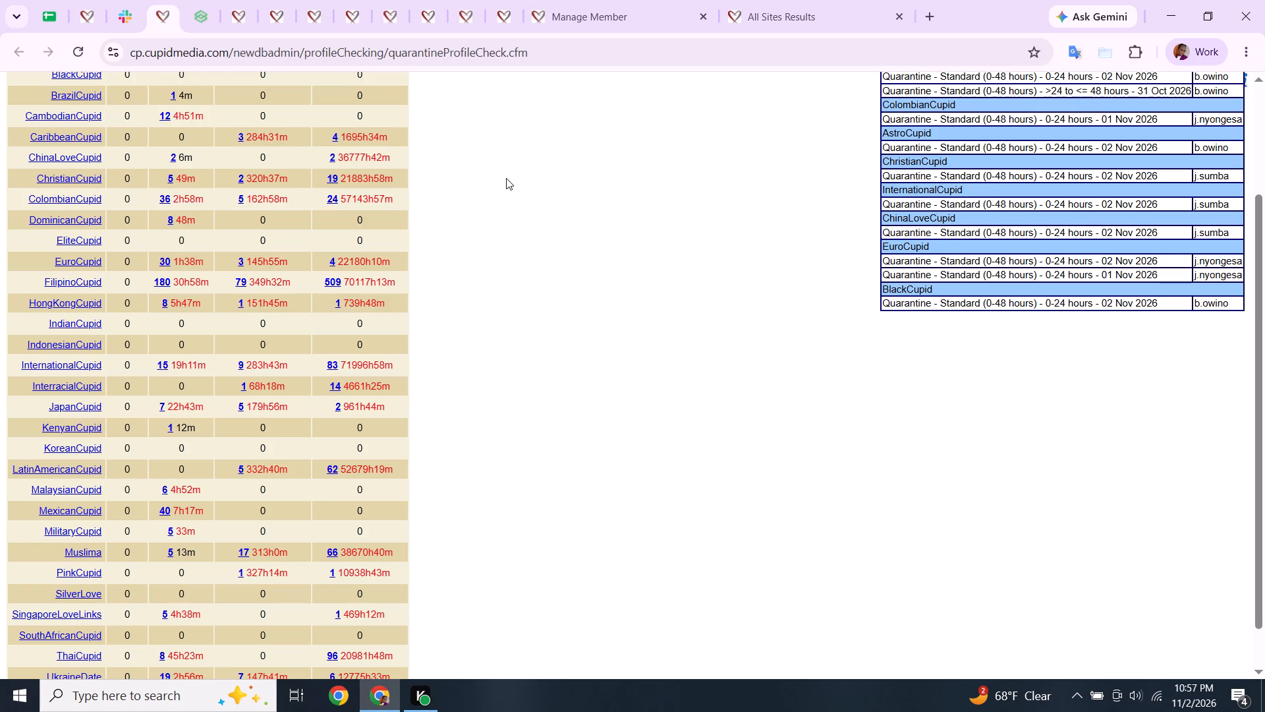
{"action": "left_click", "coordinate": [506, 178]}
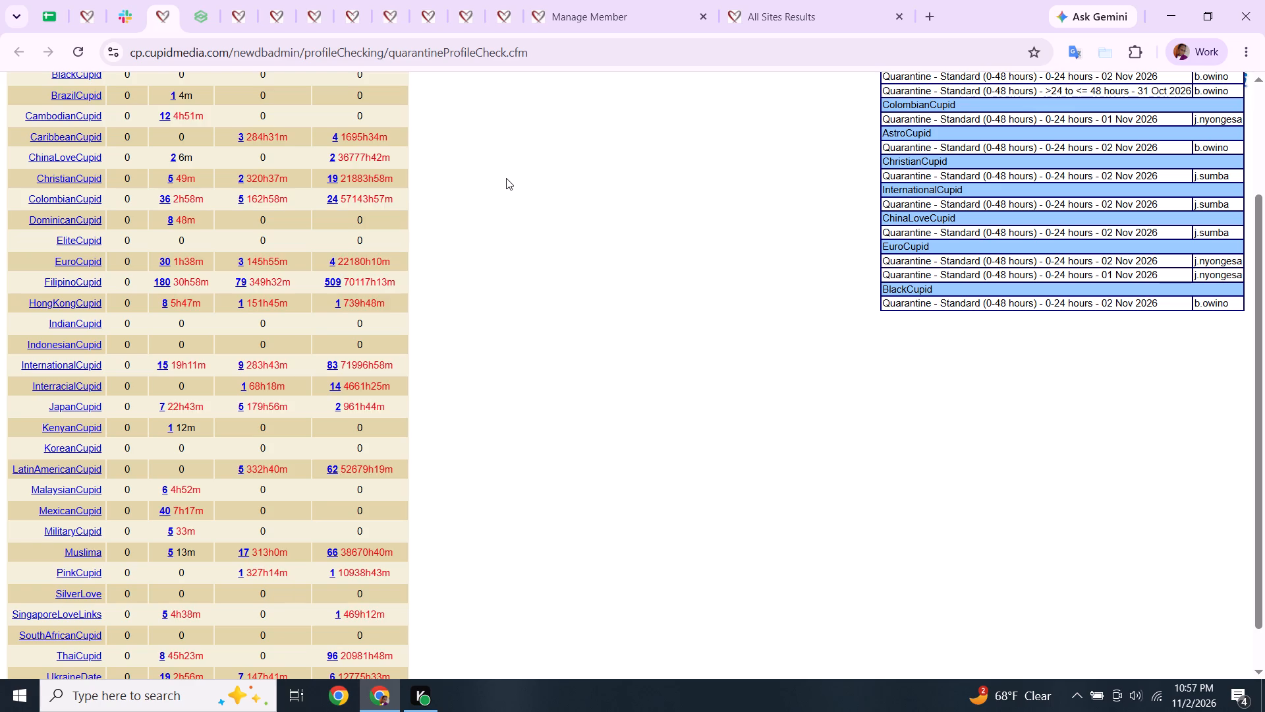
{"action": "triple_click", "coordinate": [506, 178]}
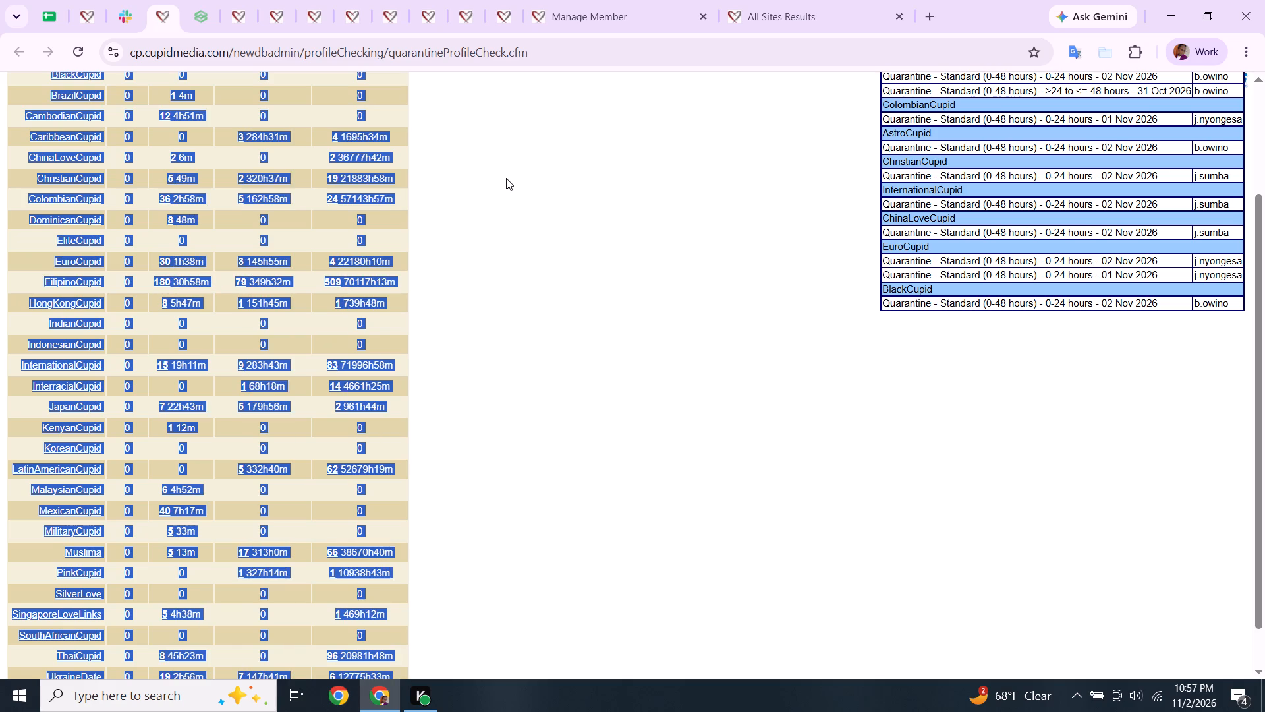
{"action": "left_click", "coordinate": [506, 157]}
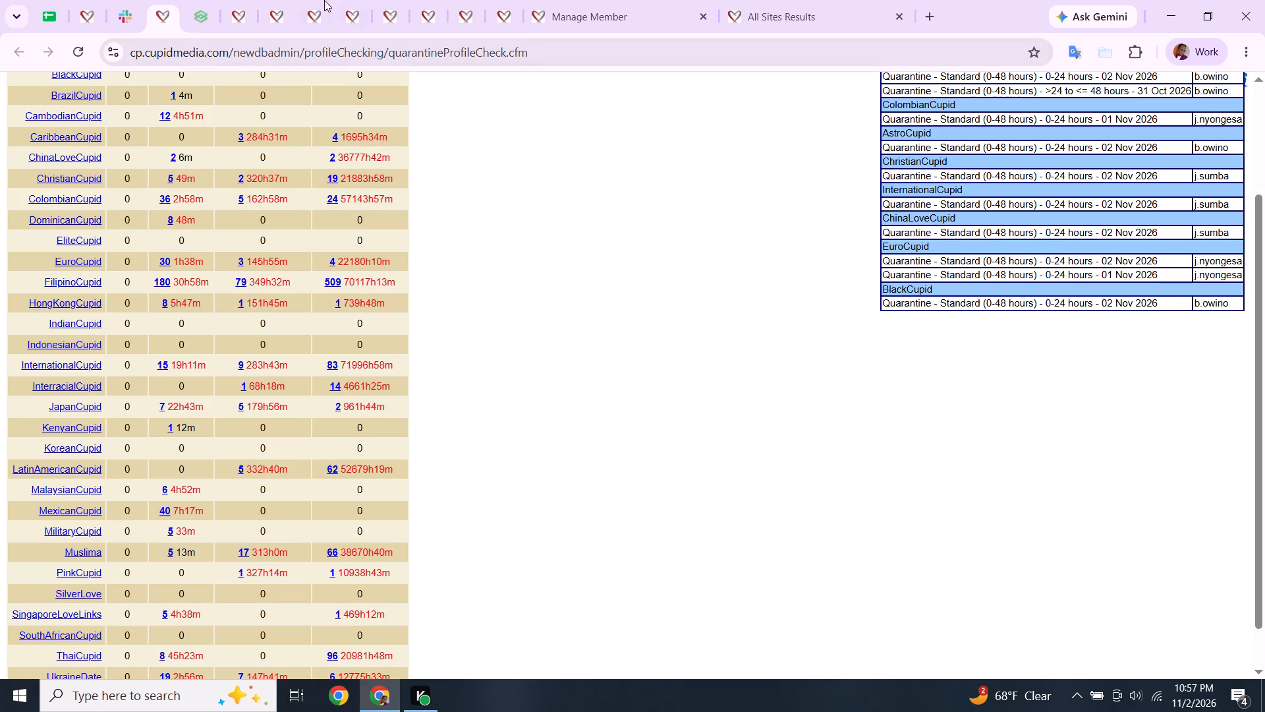
Reload the EliteCupid, site ID 6 and SilverLove quarantine queues, resubmitting their forms.
{"action": "left_click", "coordinate": [232, 7]}
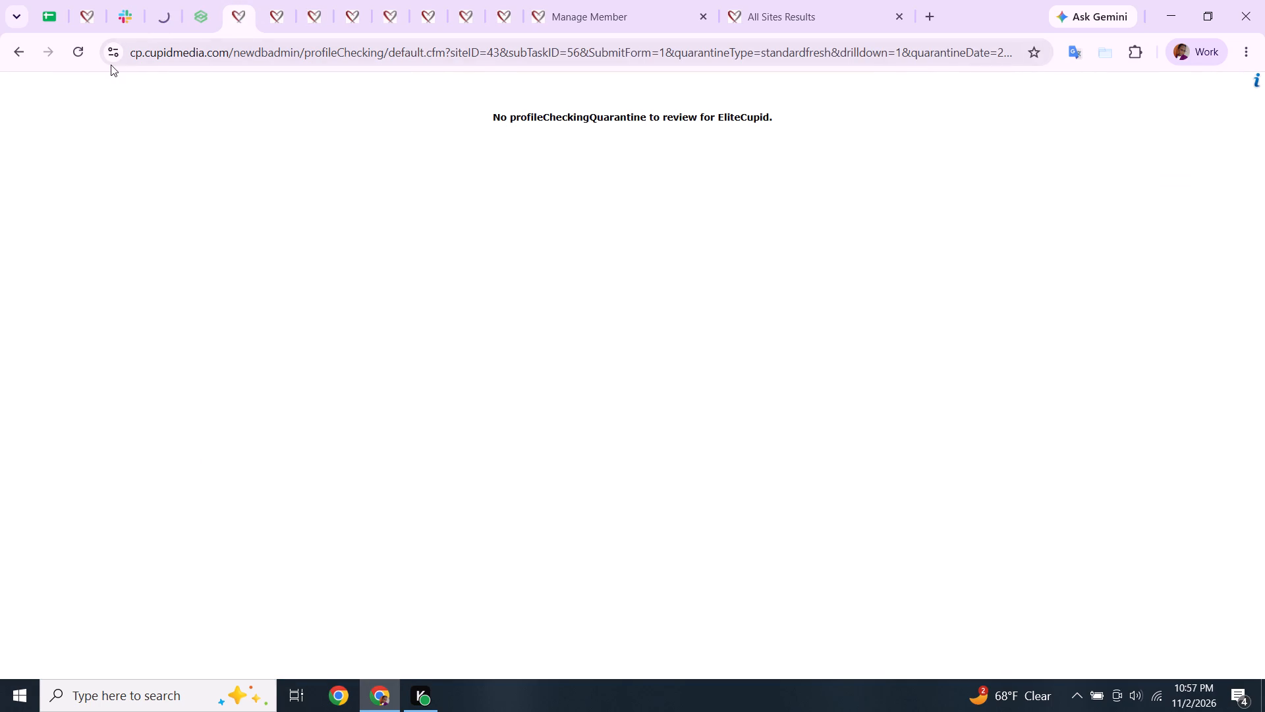
{"action": "left_click", "coordinate": [79, 49]}
{"action": "left_click", "coordinate": [691, 203]}
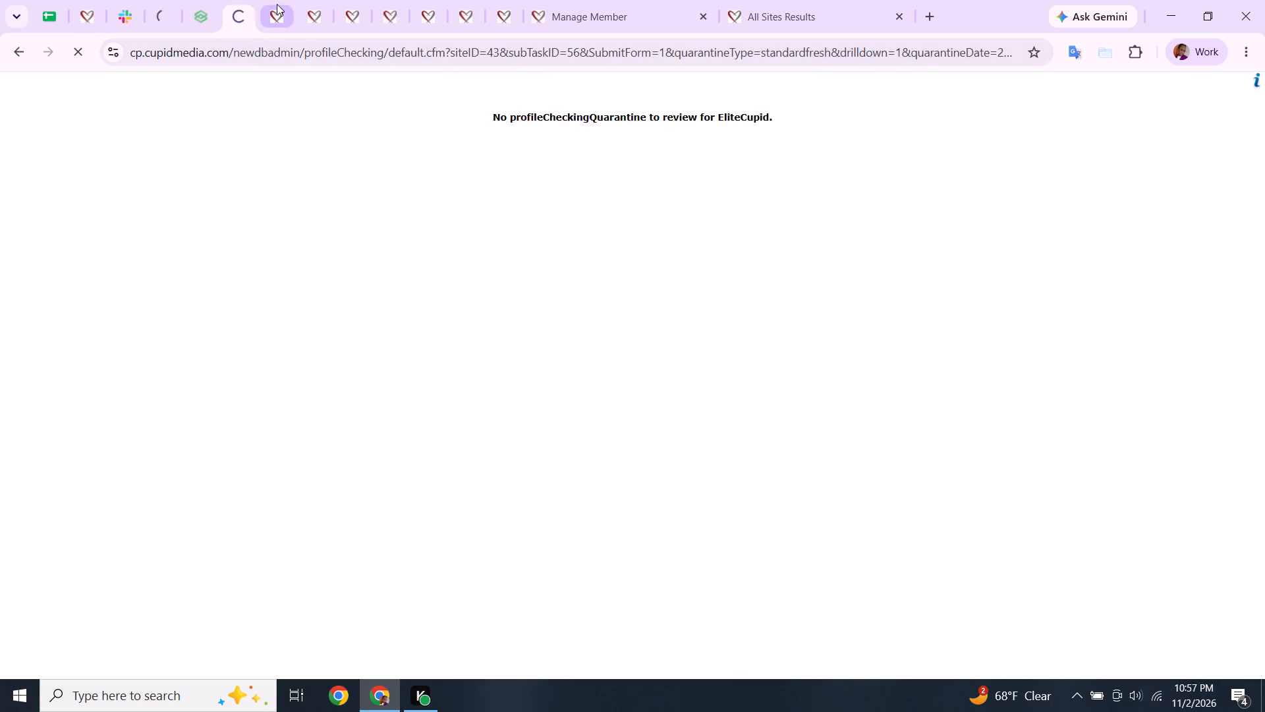
{"action": "left_click", "coordinate": [277, 4]}
{"action": "left_click", "coordinate": [75, 50]}
{"action": "left_click", "coordinate": [687, 197]}
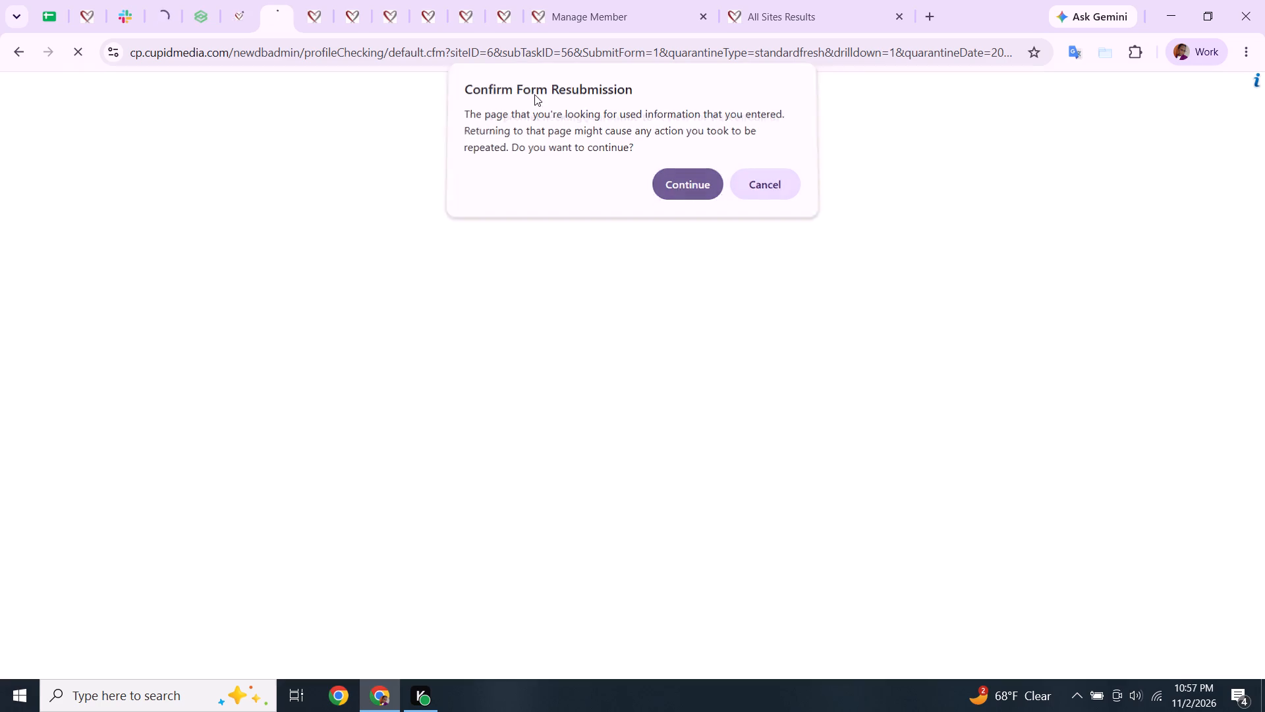
{"action": "left_click", "coordinate": [318, 5]}
{"action": "left_click", "coordinate": [80, 46]}
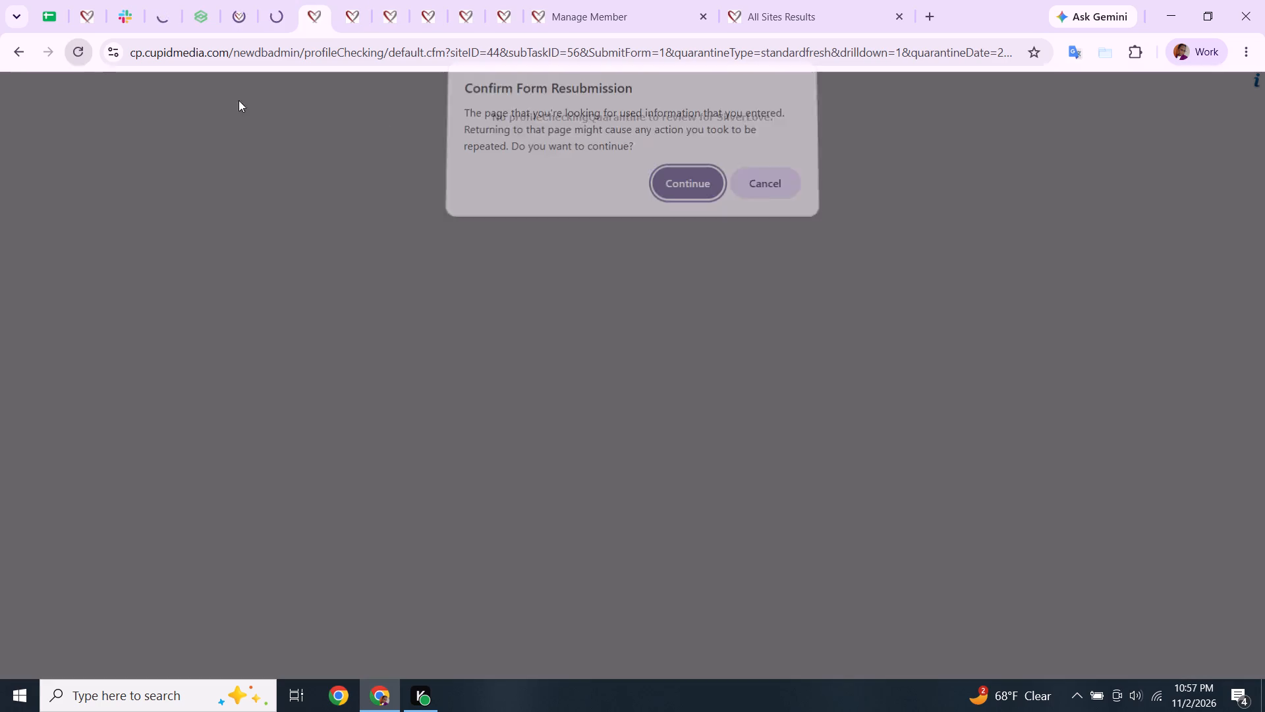
{"action": "left_click", "coordinate": [700, 205]}
Reload the BrazilCupid, site ID 24, PinkCupid and LatinAmericanCupid quarantine queues, resubmitting their forms.
{"action": "left_click", "coordinate": [351, 9]}
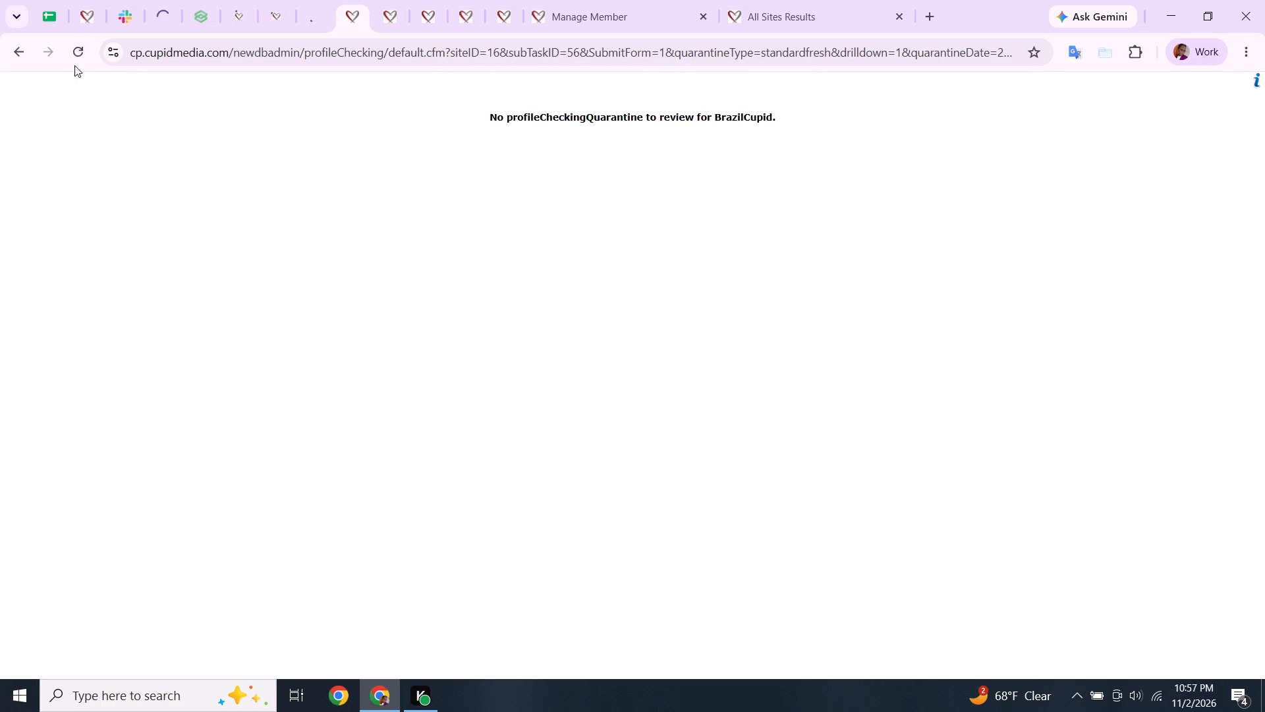
{"action": "left_click", "coordinate": [92, 51]}
{"action": "left_click", "coordinate": [691, 189]}
{"action": "left_click", "coordinate": [386, 11]}
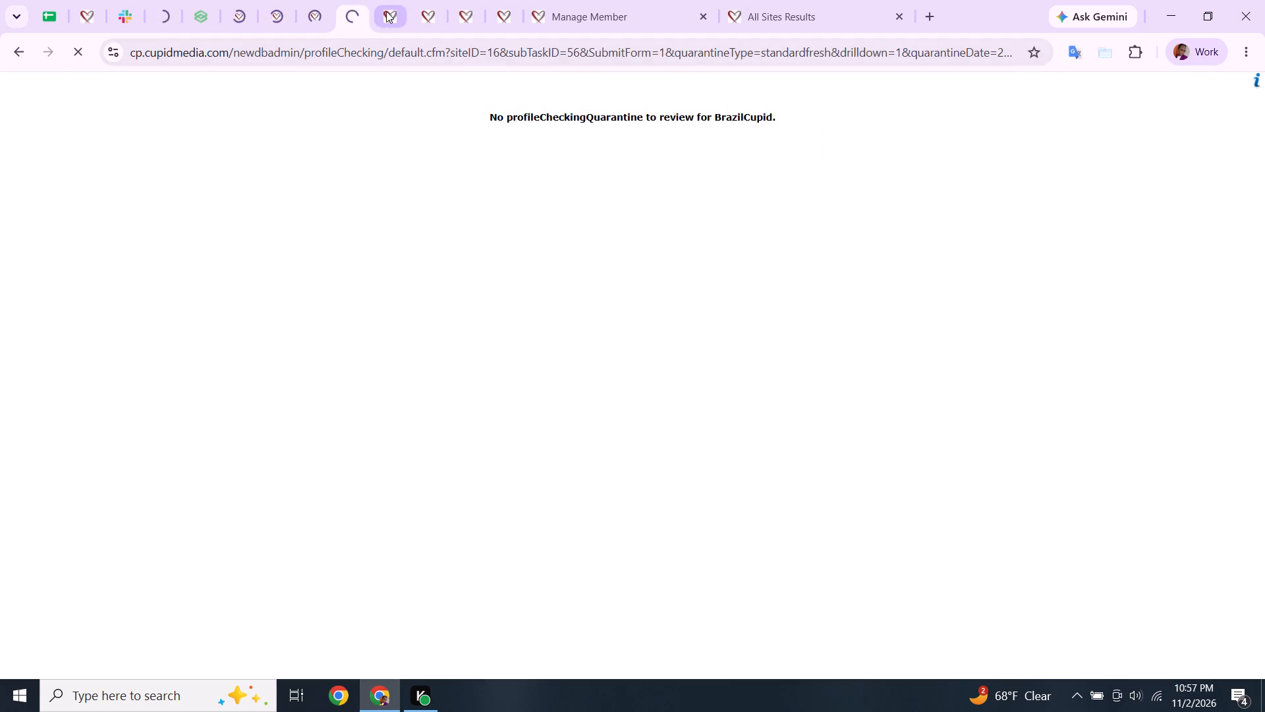
{"action": "left_click", "coordinate": [80, 51]}
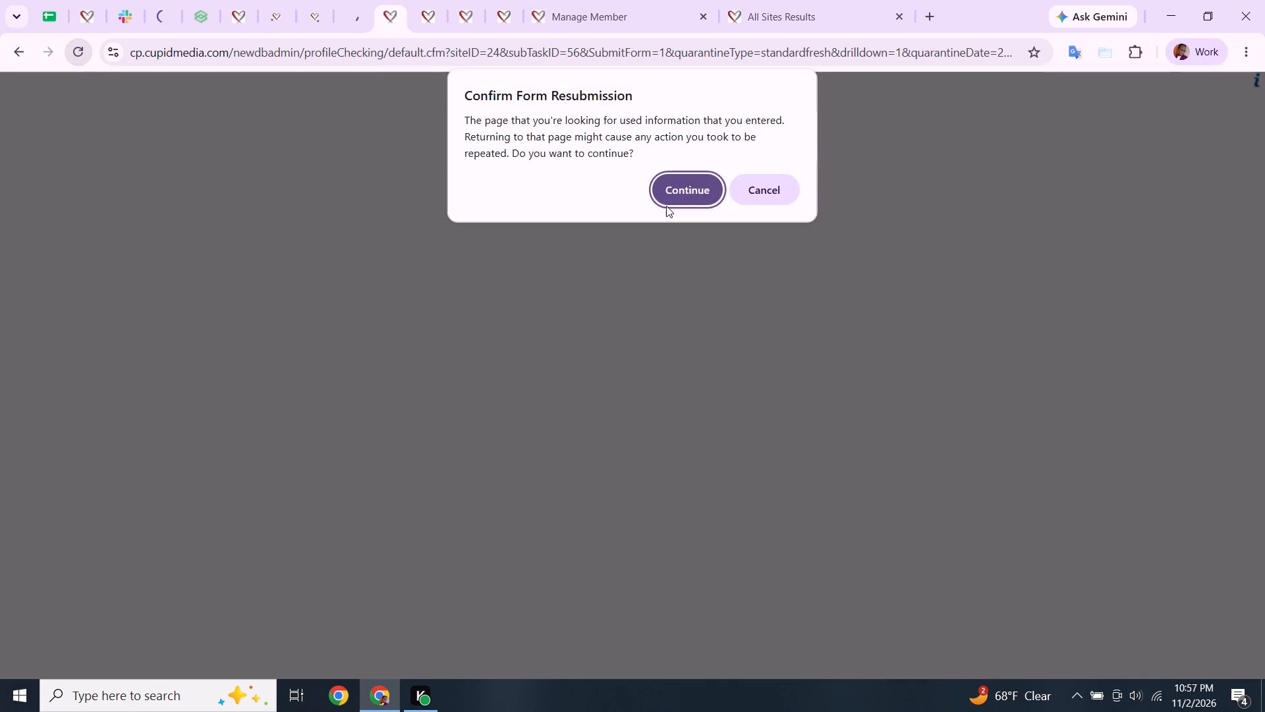
{"action": "left_click", "coordinate": [692, 187]}
{"action": "left_click", "coordinate": [428, 14]}
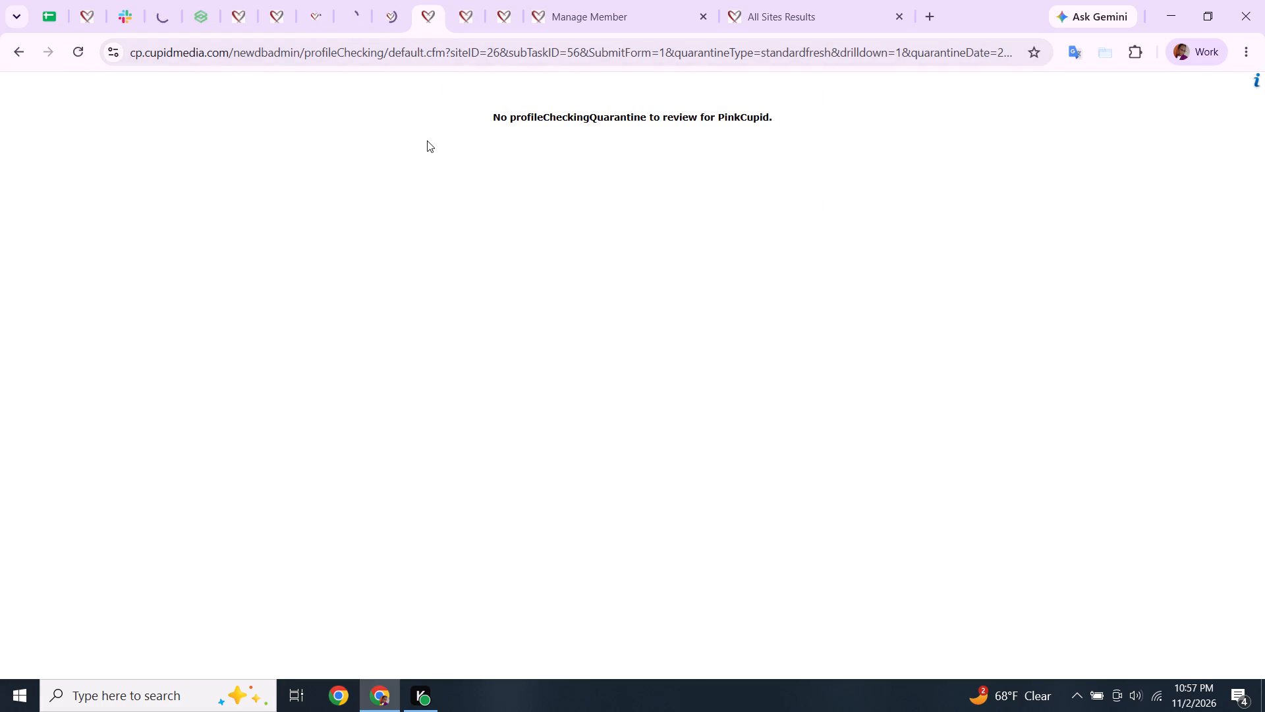
{"action": "left_click", "coordinate": [76, 54]}
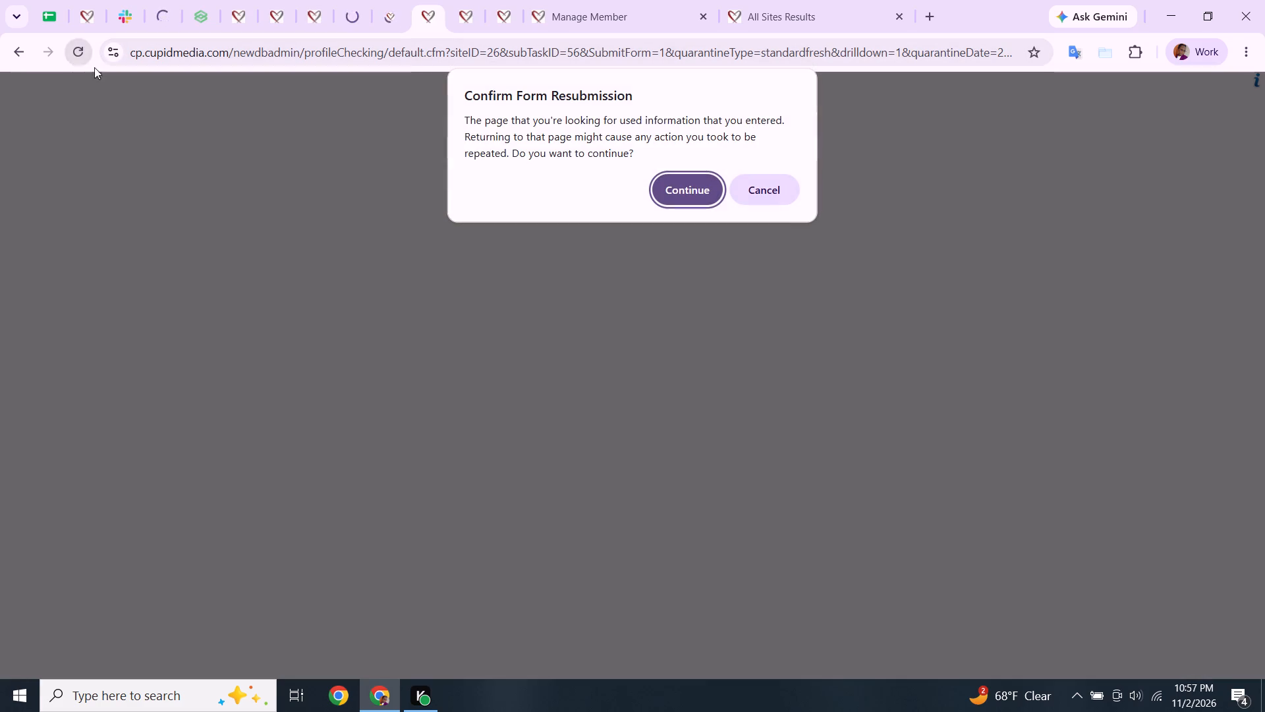
{"action": "left_click", "coordinate": [714, 199]}
{"action": "left_click", "coordinate": [464, 5]}
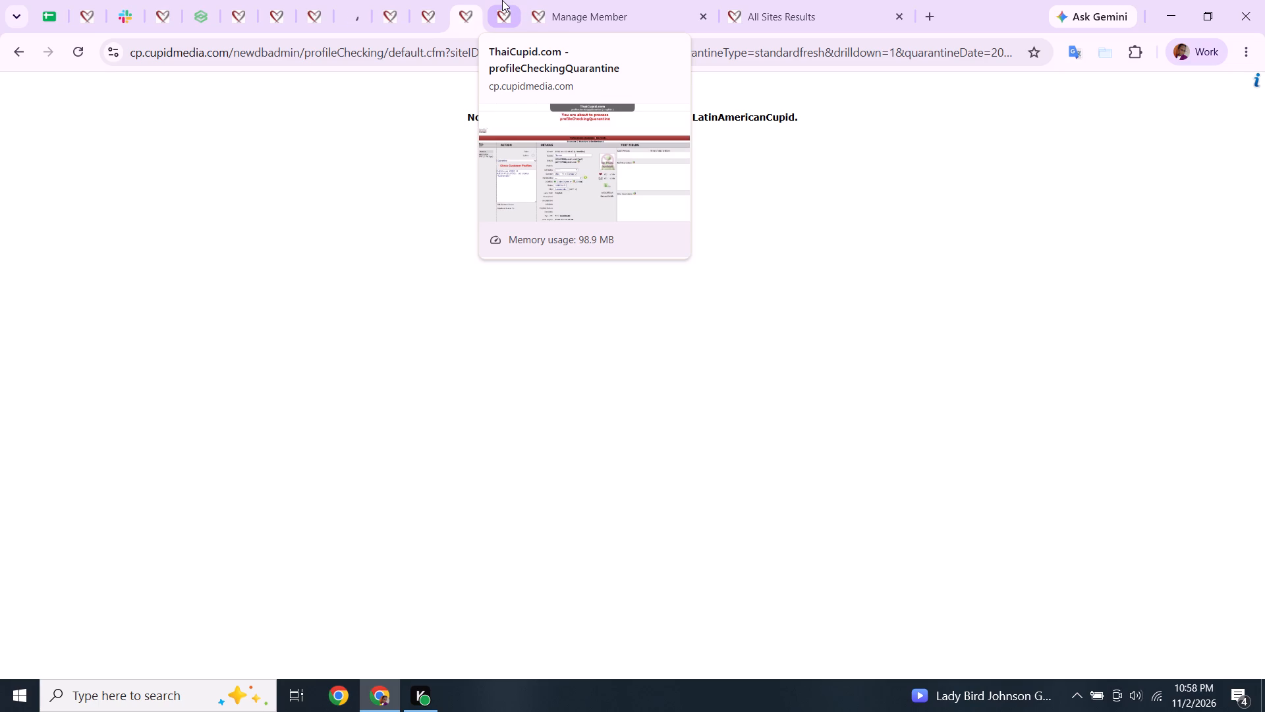
{"action": "left_click", "coordinate": [80, 51]}
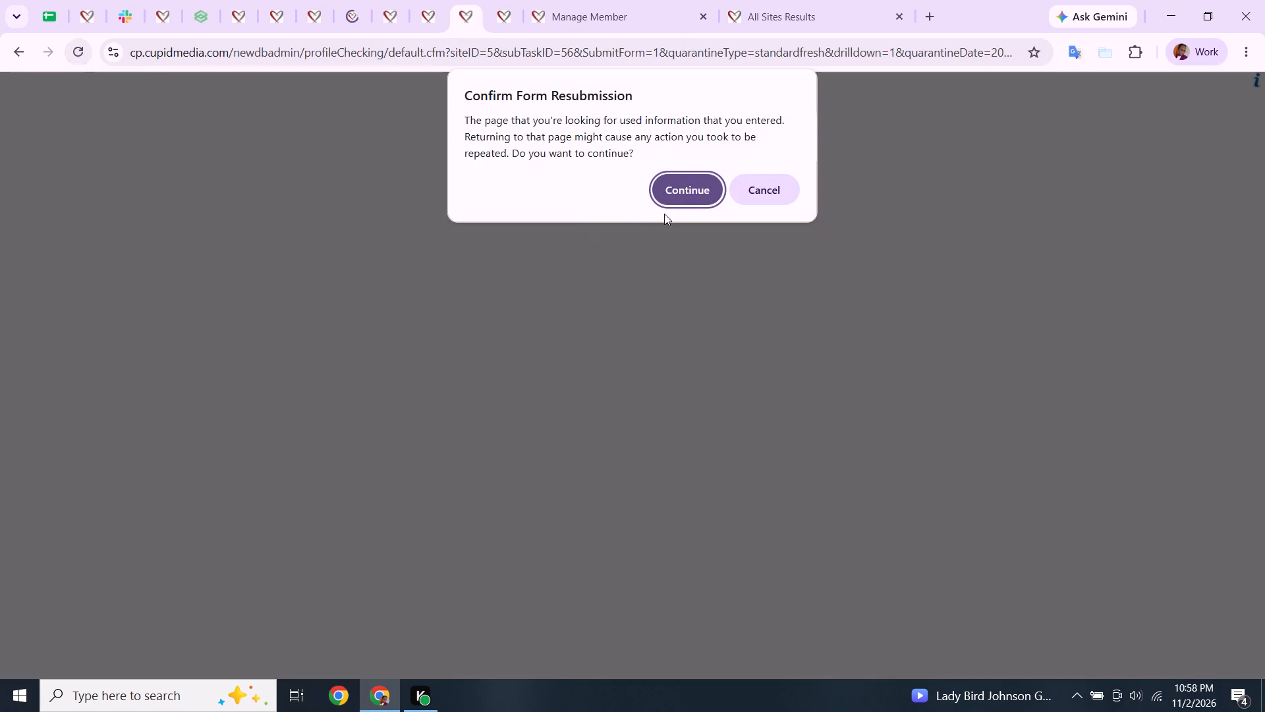
{"action": "left_click", "coordinate": [699, 179]}
Check the profile in the ThaiCupid quarantine queue and close the finished PinkCupid member profile and All Sites Results pages.
{"action": "left_click", "coordinate": [507, 4]}
{"action": "scroll", "coordinate": [631, 329], "scroll_direction": "down", "scroll_amount": 1}
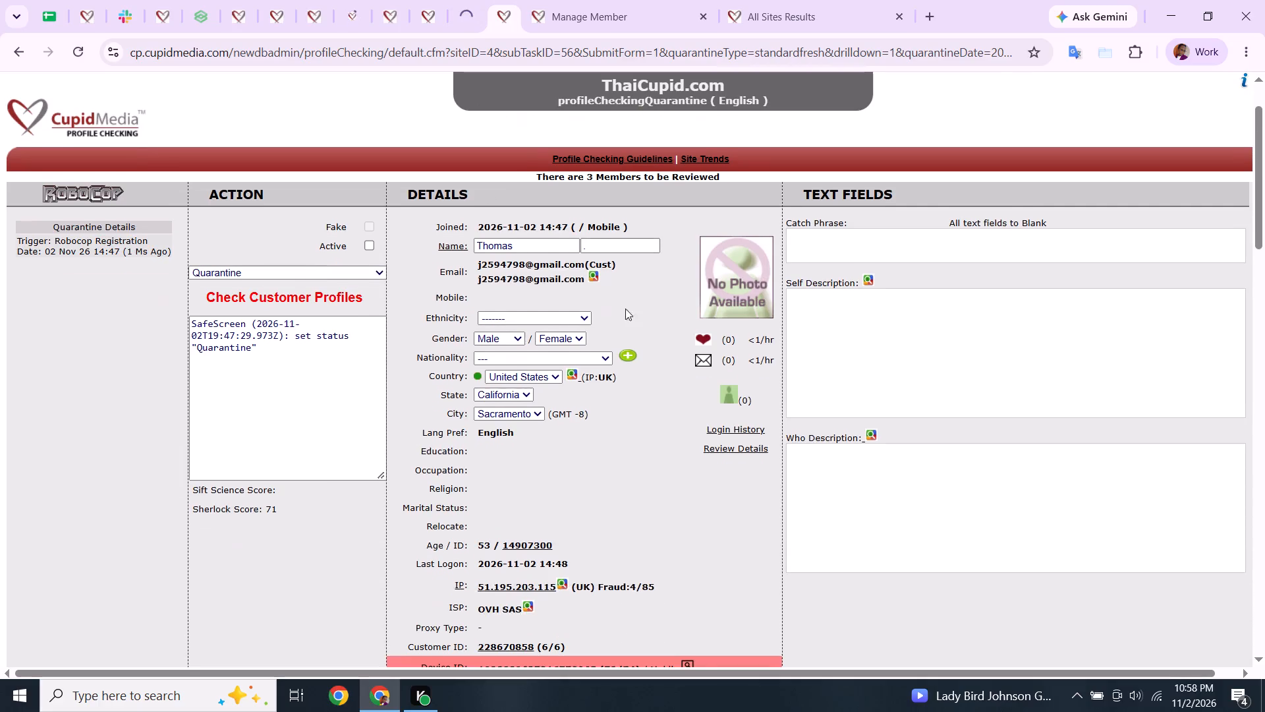
{"action": "scroll", "coordinate": [618, 285], "scroll_direction": "up", "scroll_amount": 2}
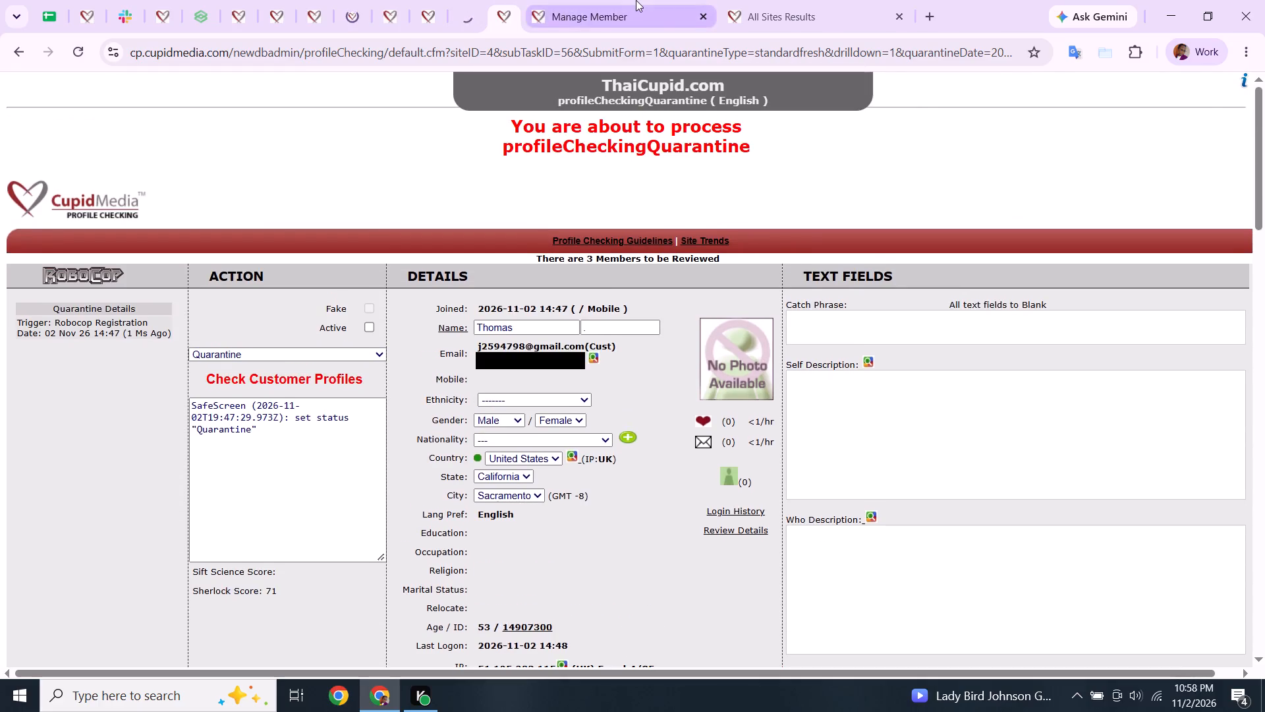
{"action": "left_click", "coordinate": [636, 0]}
{"action": "left_click", "coordinate": [790, 1]}
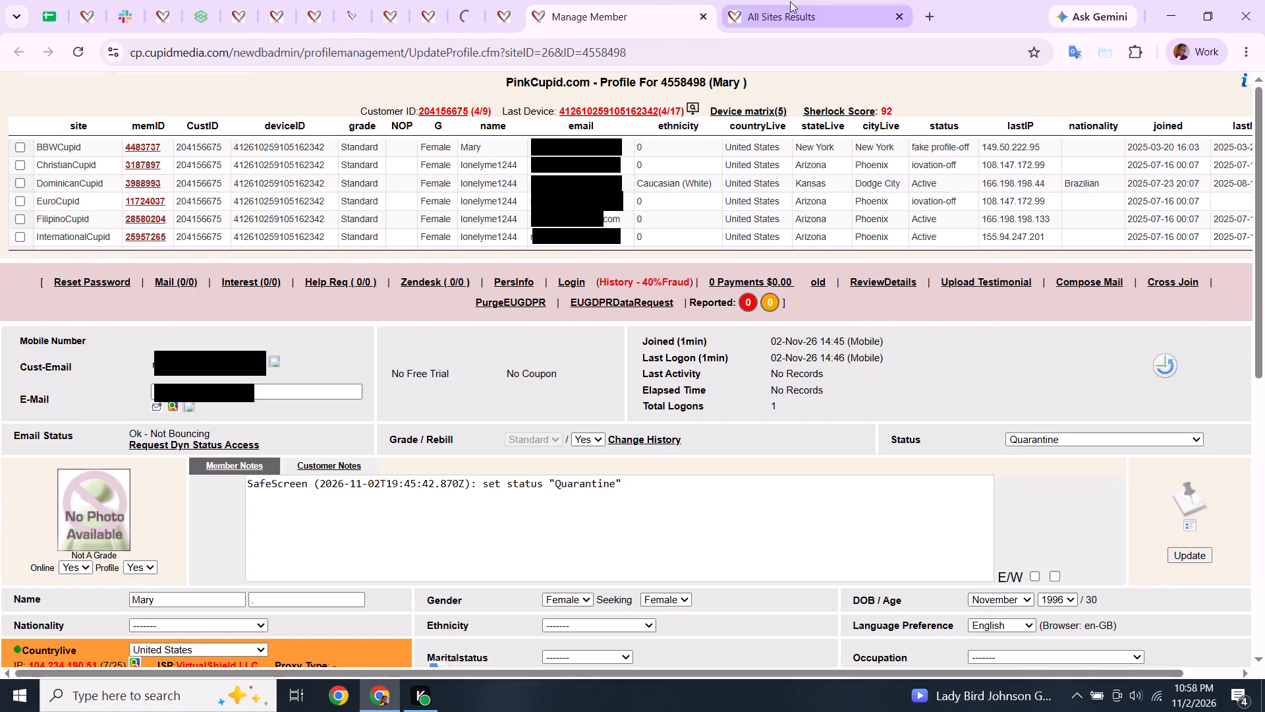
{"action": "left_click", "coordinate": [645, 0]}
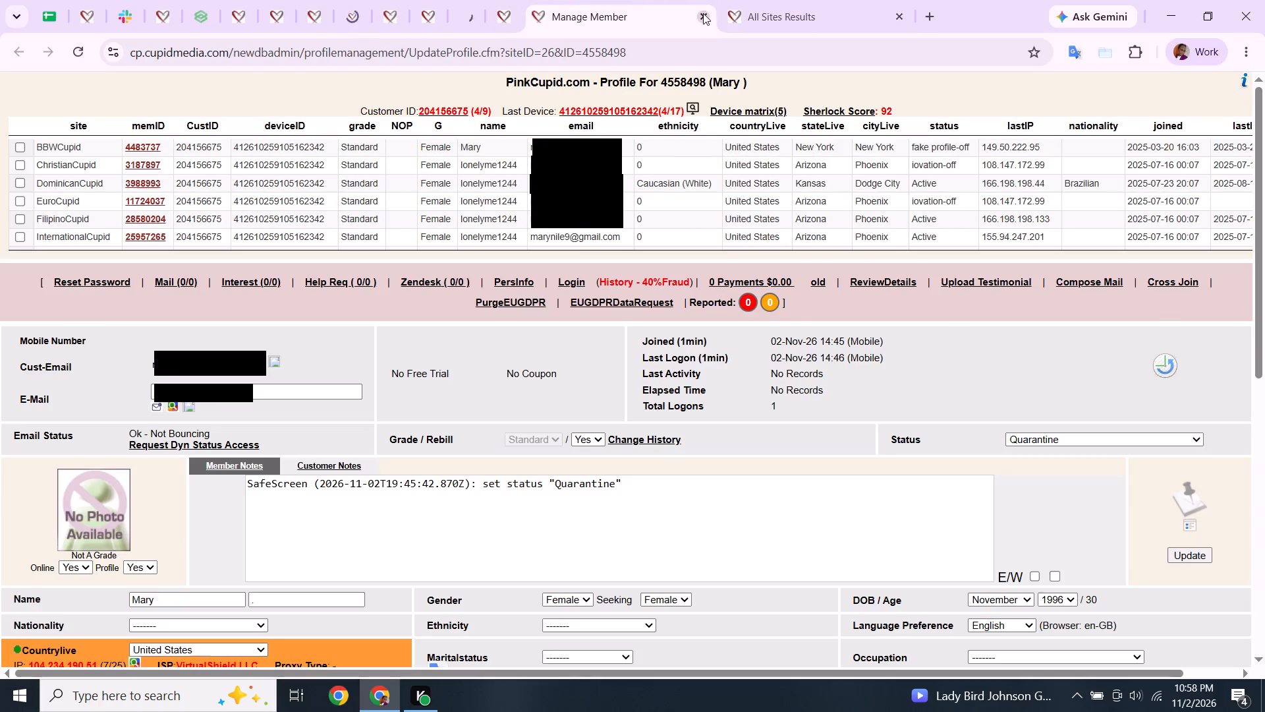
{"action": "double_click", "coordinate": [703, 13]}
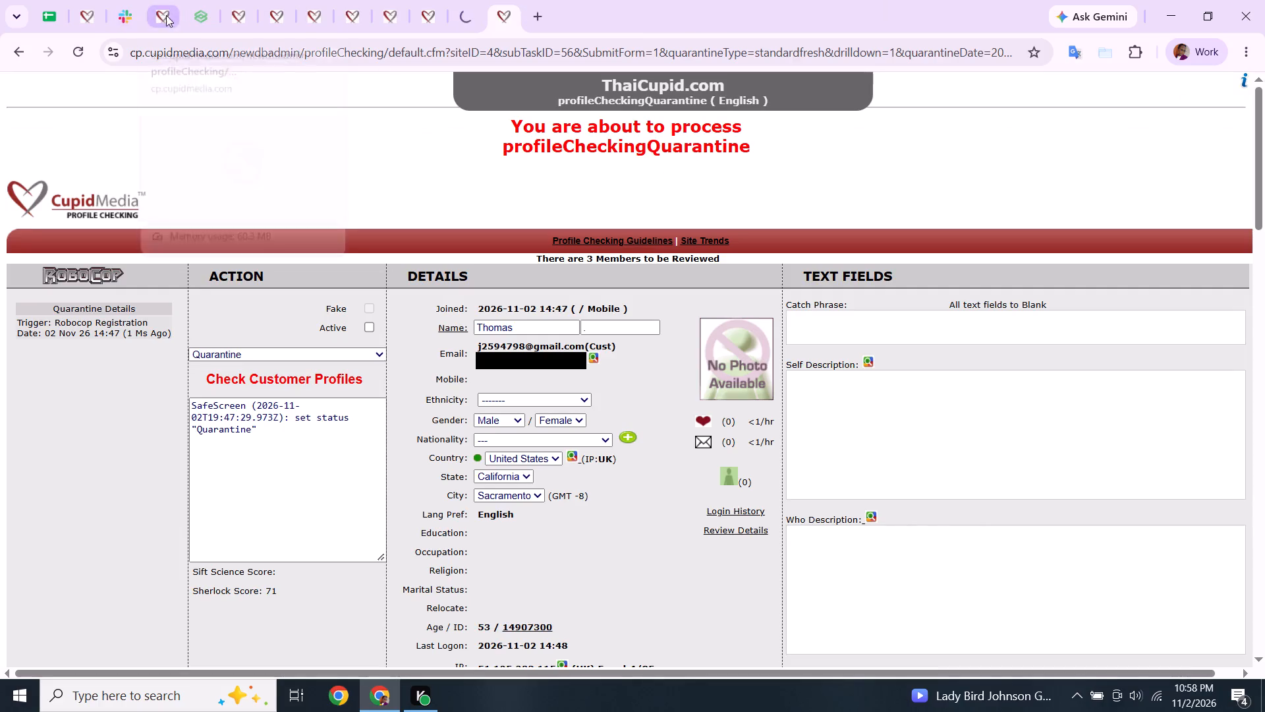
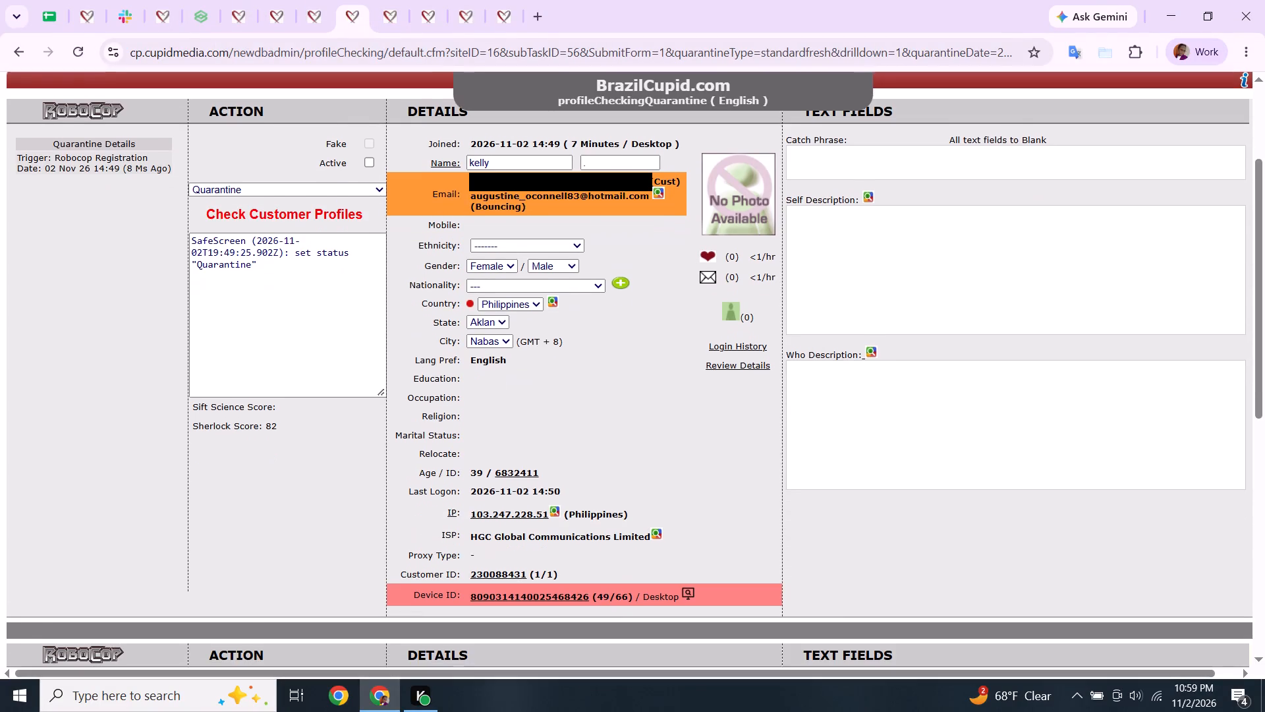
Add "scammer email format" to the notes of kelly's profile in the BrazilCupid quarantine queue and copy that text.
{"action": "left_click", "coordinate": [295, 281]}
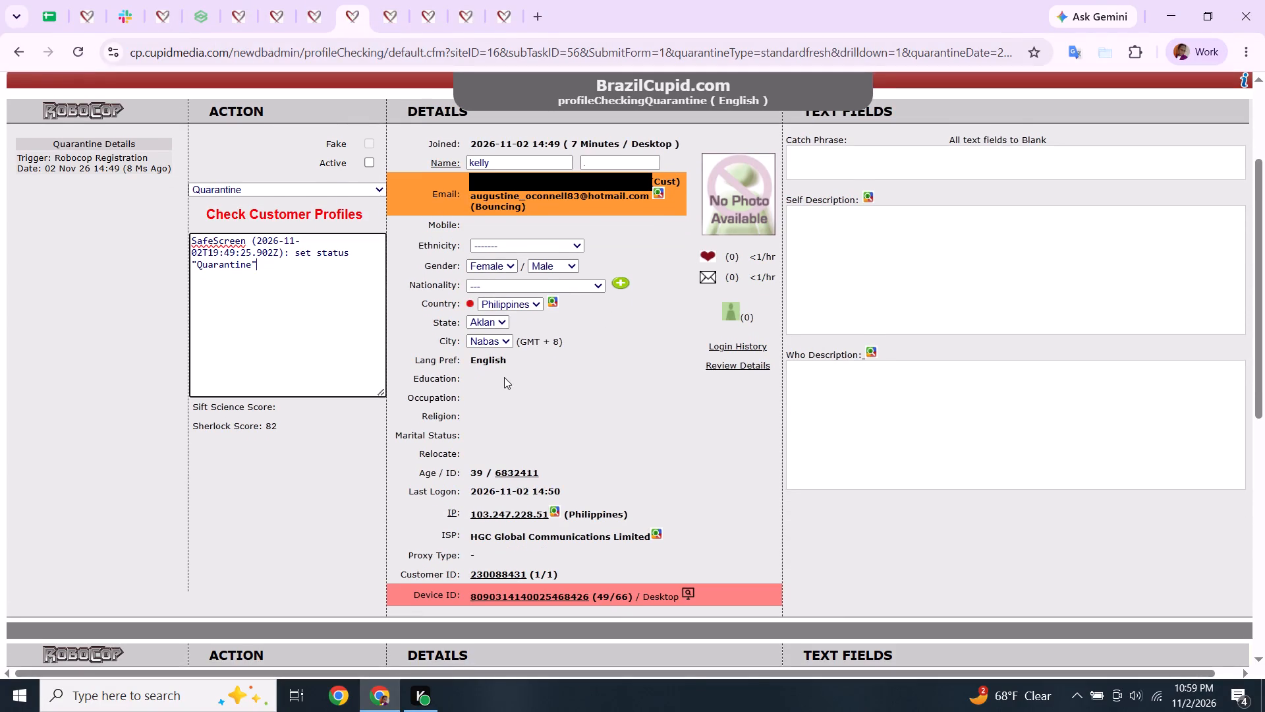
{"action": "key", "text": "Return"}
{"action": "key", "text": "Return"}
{"action": "type", "text": "scammer email forma"}
{"action": "type", "text": "t"}
{"action": "key", "text": "space"}
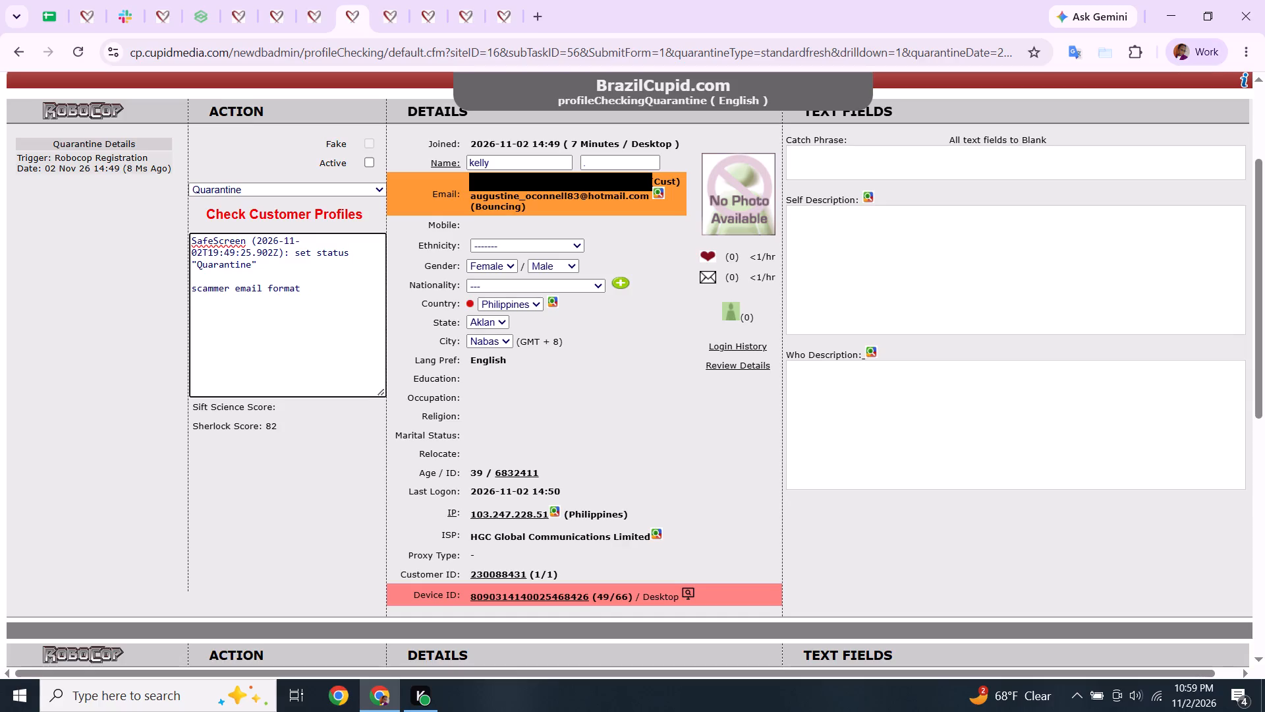
{"action": "triple_click", "coordinate": [275, 283]}
{"action": "right_click", "coordinate": [275, 283]}
{"action": "left_click", "coordinate": [320, 295]}
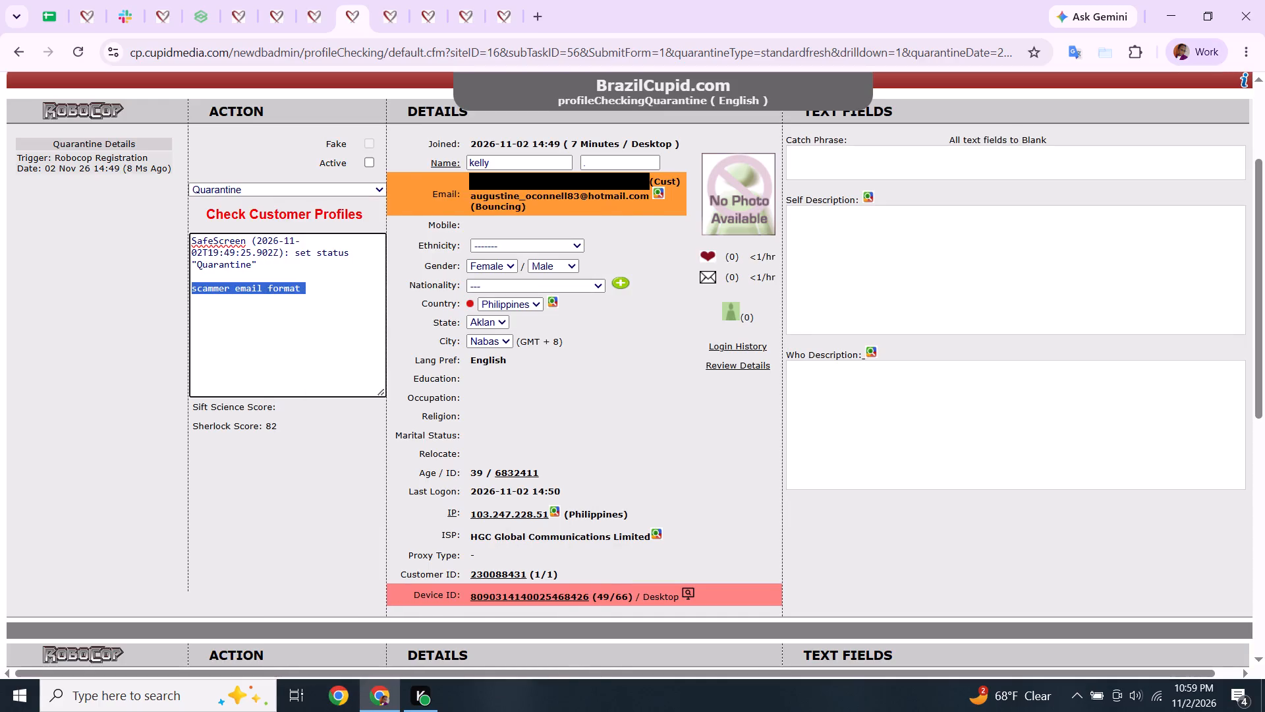
{"action": "left_click", "coordinate": [316, 295]}
{"action": "scroll", "coordinate": [589, 386], "scroll_direction": "down", "scroll_amount": 12}
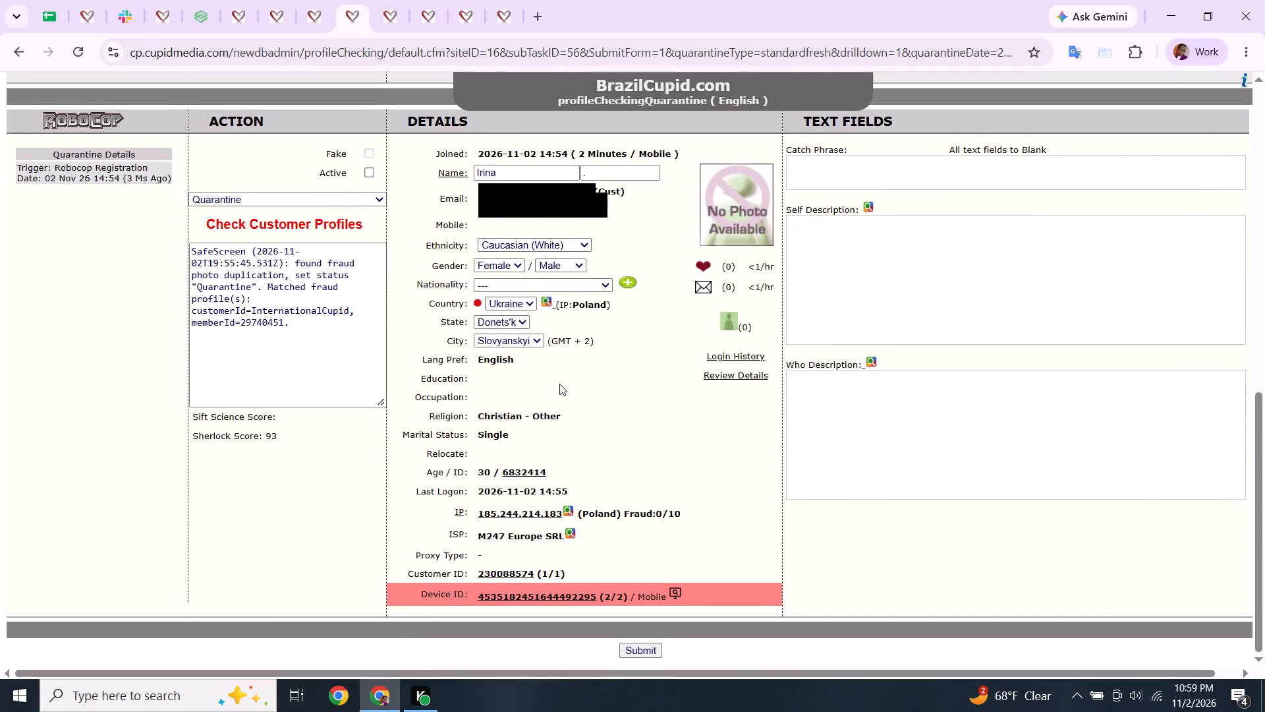
Close the empty EliteCupid, KoreanCupid and SilverLove quarantine queue pages.
{"action": "left_click", "coordinate": [254, 9]}
{"action": "right_click", "coordinate": [240, 10]}
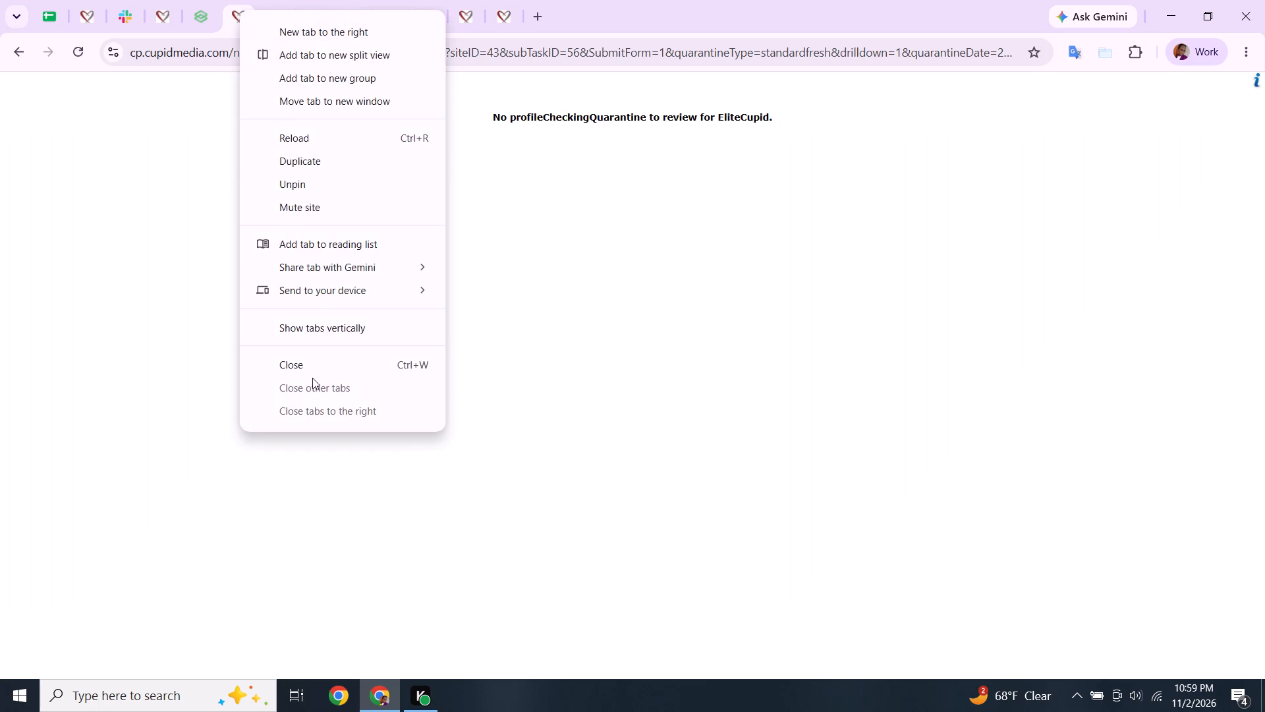
{"action": "left_click", "coordinate": [313, 361]}
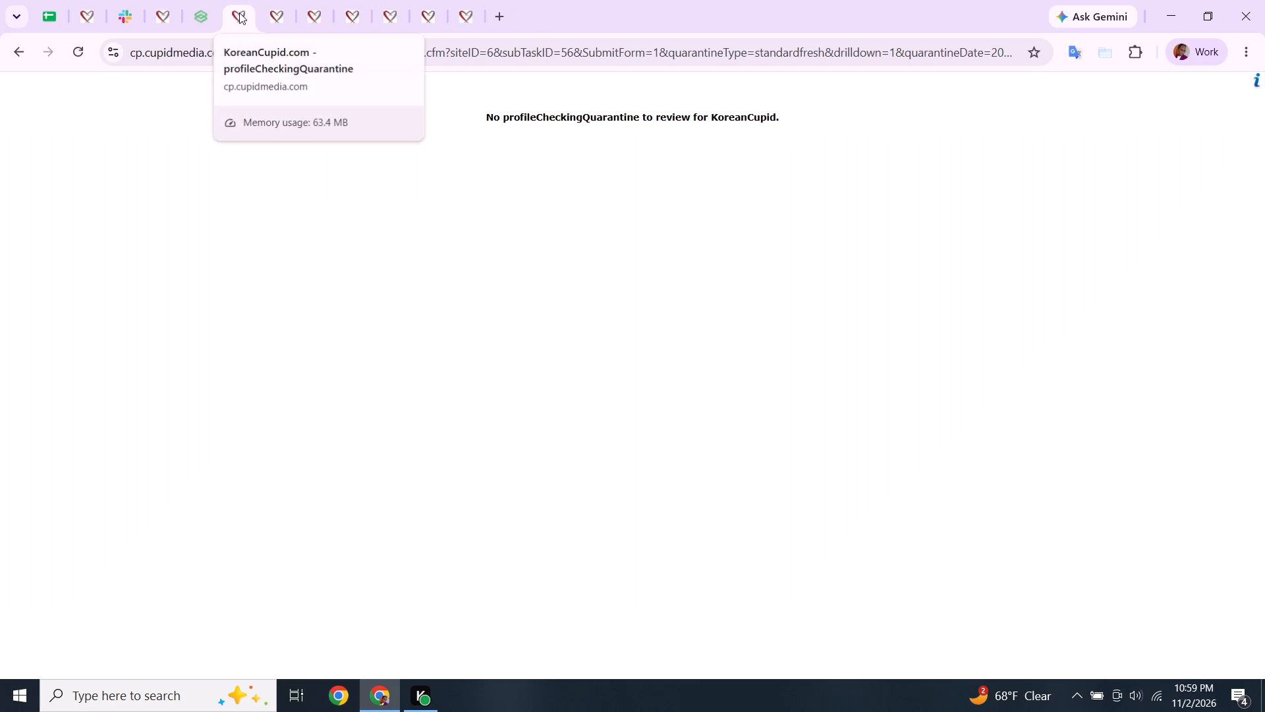
{"action": "right_click", "coordinate": [239, 12]}
{"action": "left_click", "coordinate": [313, 357]}
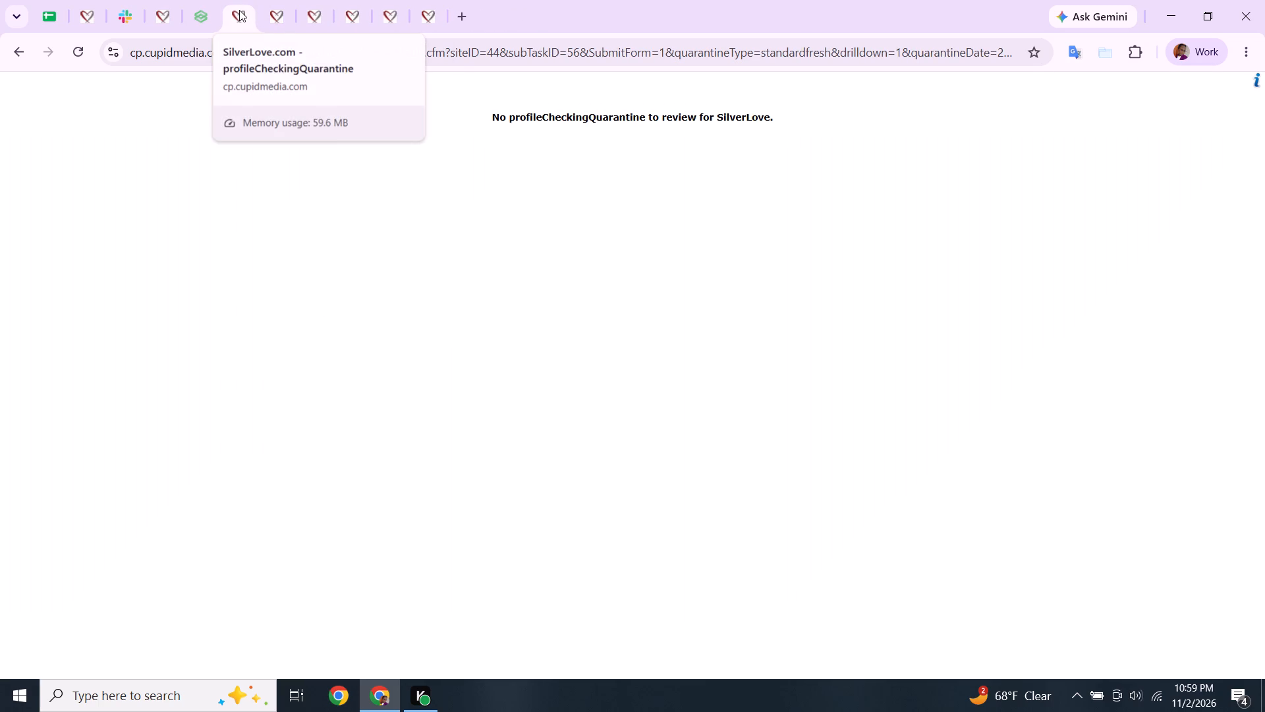
{"action": "right_click", "coordinate": [239, 10]}
{"action": "left_click", "coordinate": [297, 363]}
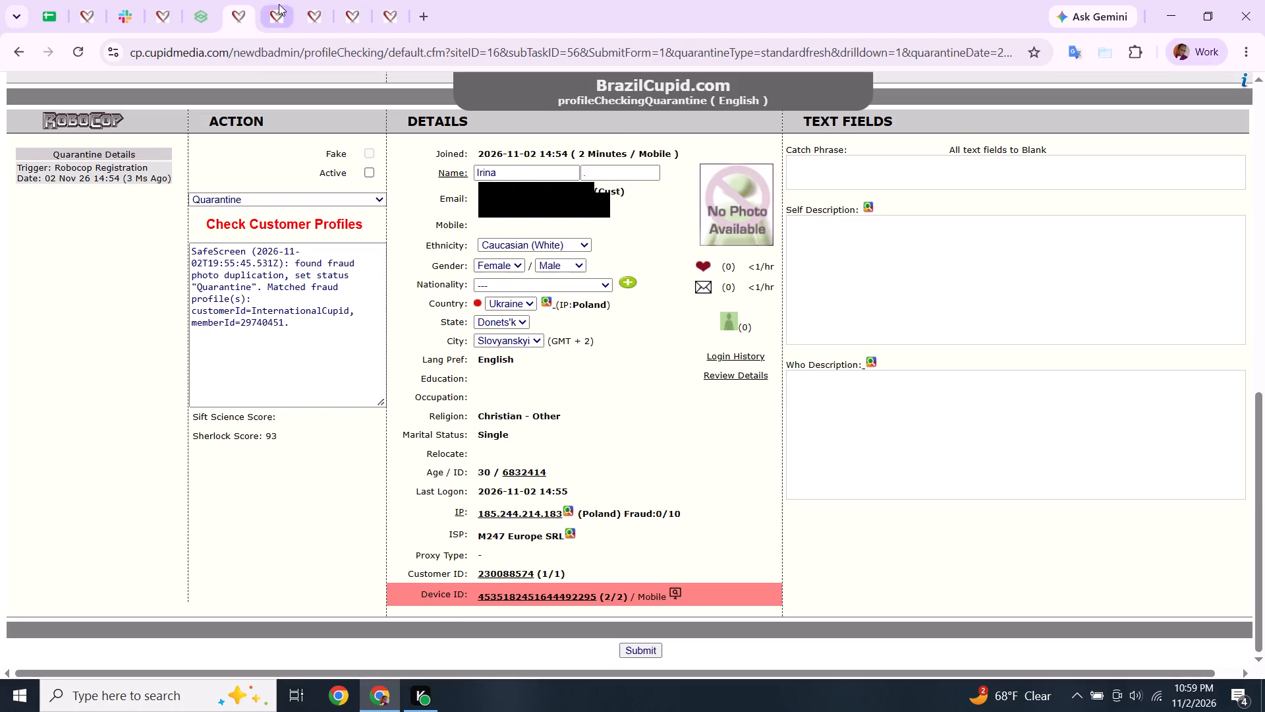
In the ThaiCupid quarantine queue, copy Thomas's country line with its IP country and paste it into his profile notes.
{"action": "left_click", "coordinate": [279, 4]}
{"action": "left_click", "coordinate": [316, 9]}
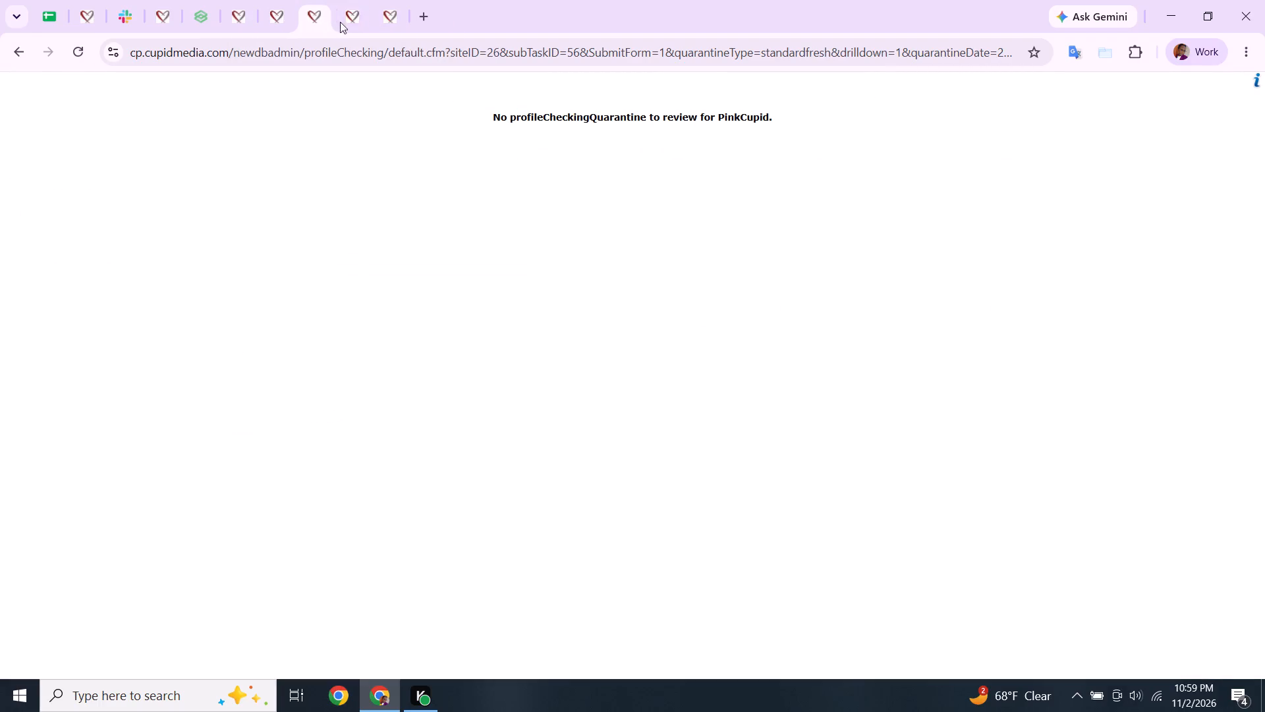
{"action": "left_click", "coordinate": [353, 3]}
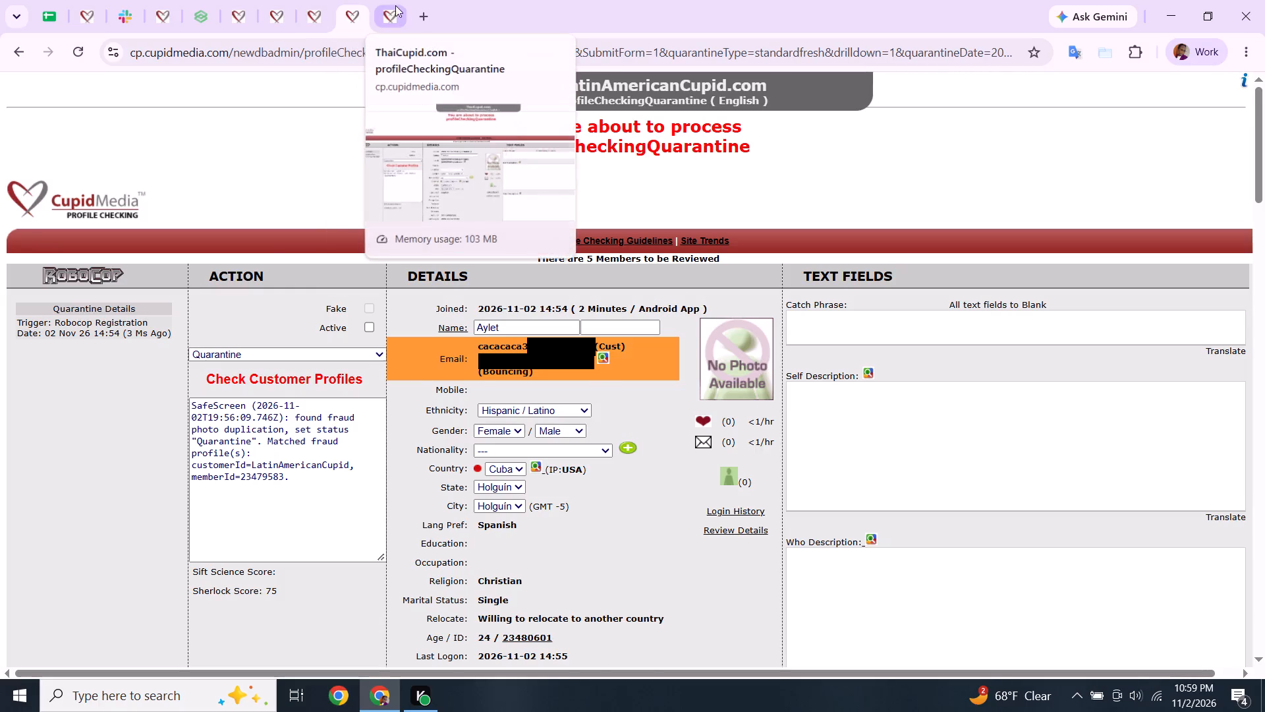
{"action": "left_click", "coordinate": [387, 7]}
{"action": "scroll", "coordinate": [536, 287], "scroll_direction": "down", "scroll_amount": 2}
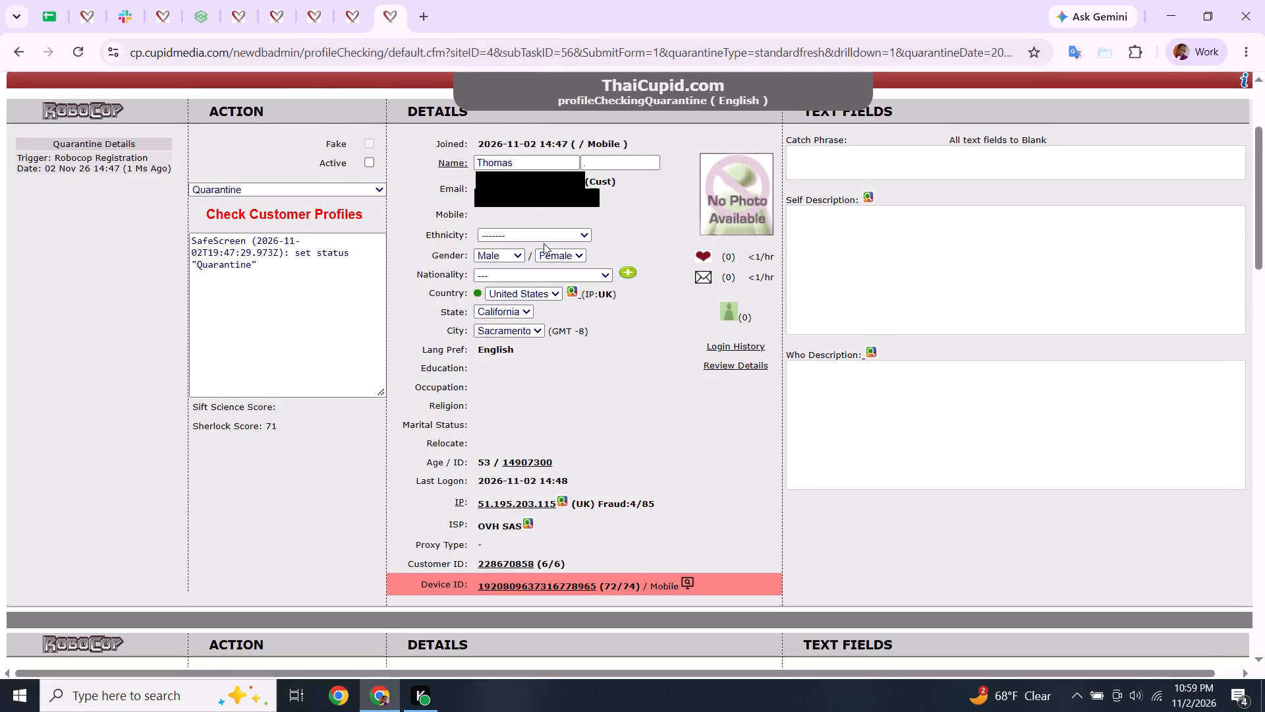
{"action": "triple_click", "coordinate": [611, 296]}
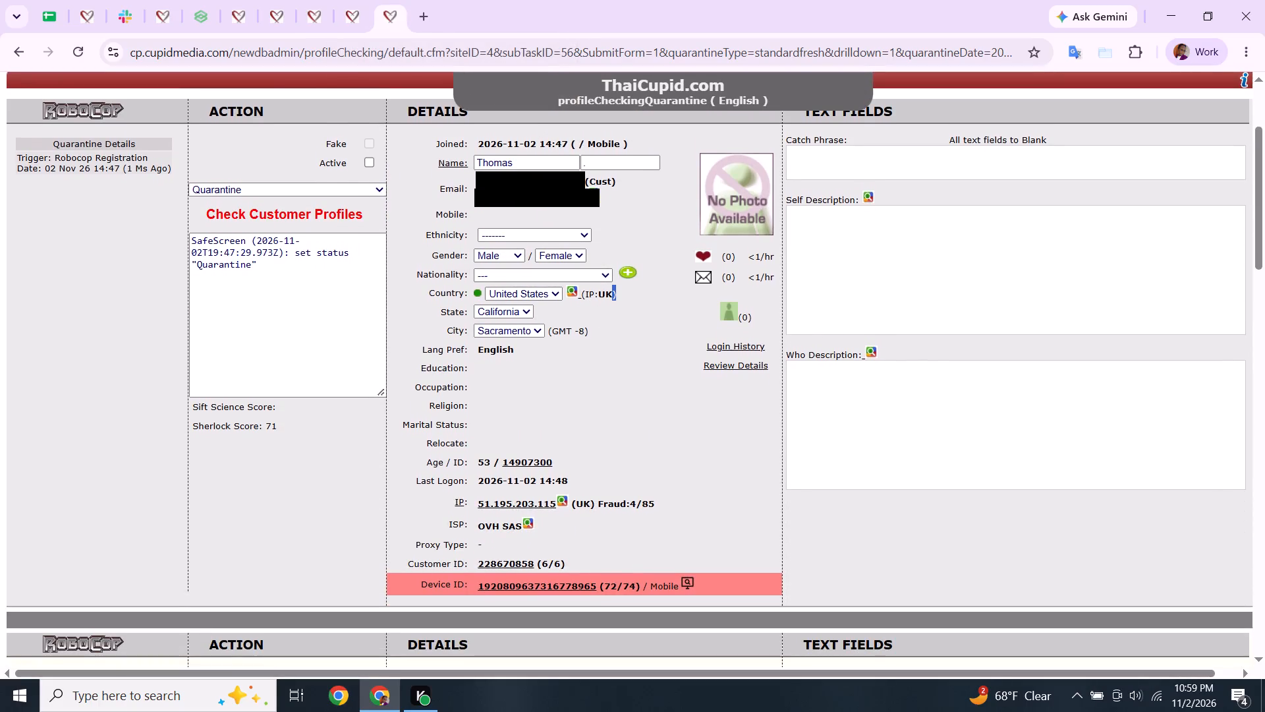
{"action": "right_click", "coordinate": [611, 296]}
{"action": "left_click", "coordinate": [683, 319]}
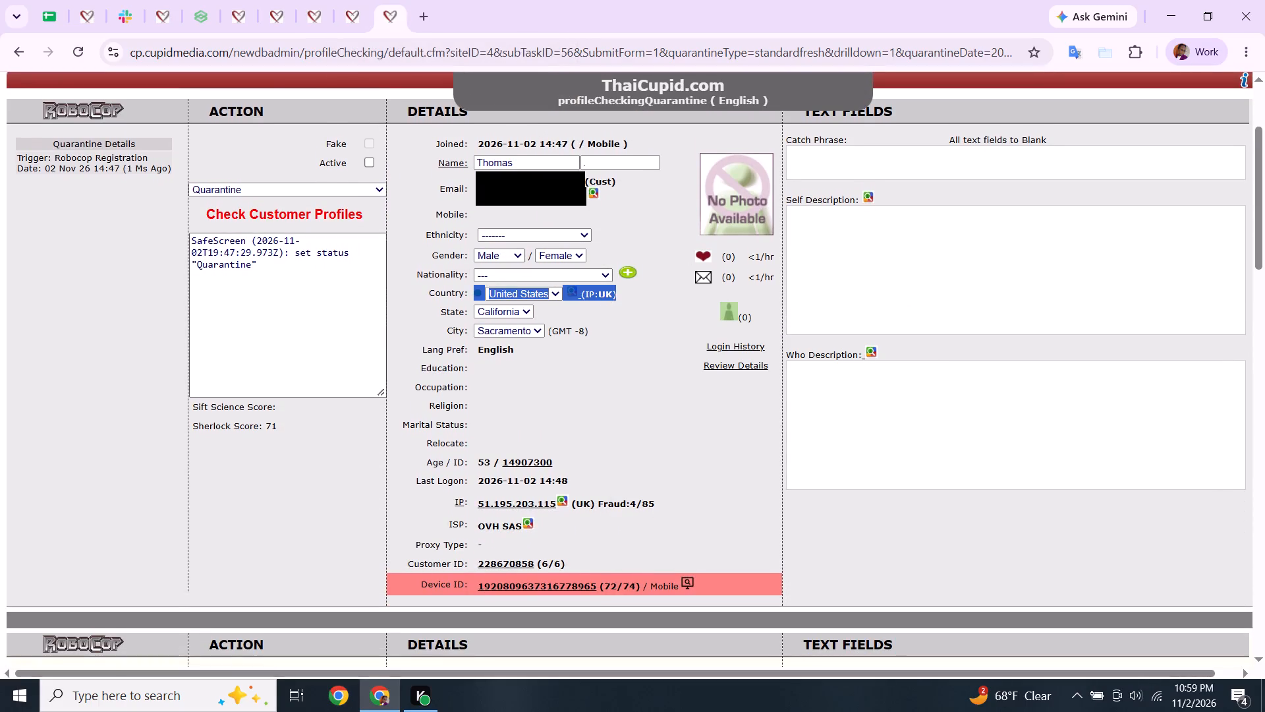
{"action": "left_click", "coordinate": [301, 276]}
{"action": "key", "text": "Return"}
{"action": "key", "text": "Return"}
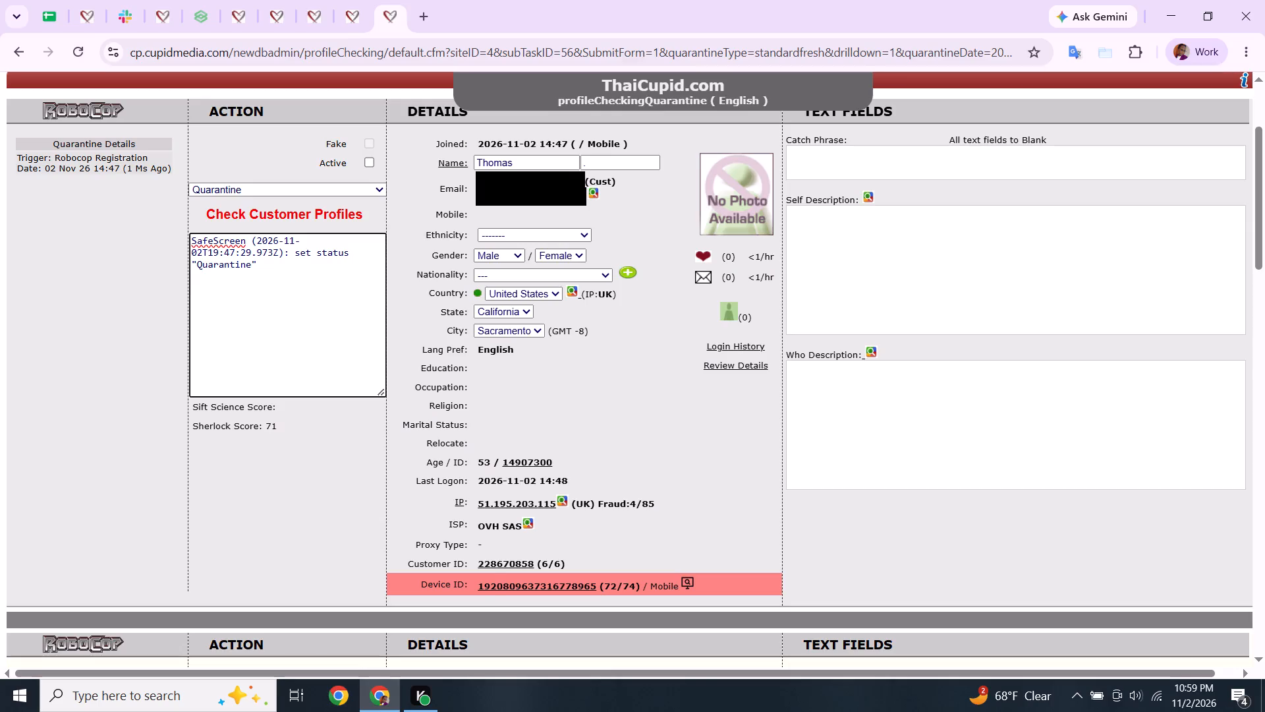
{"action": "right_click", "coordinate": [287, 293]}
{"action": "left_click", "coordinate": [323, 477]}
Open Olivia's member profile from the ThaiCupid queue, acknowledge the customer and device check, and examine her details.
{"action": "scroll", "coordinate": [631, 280], "scroll_direction": "down", "scroll_amount": 6}
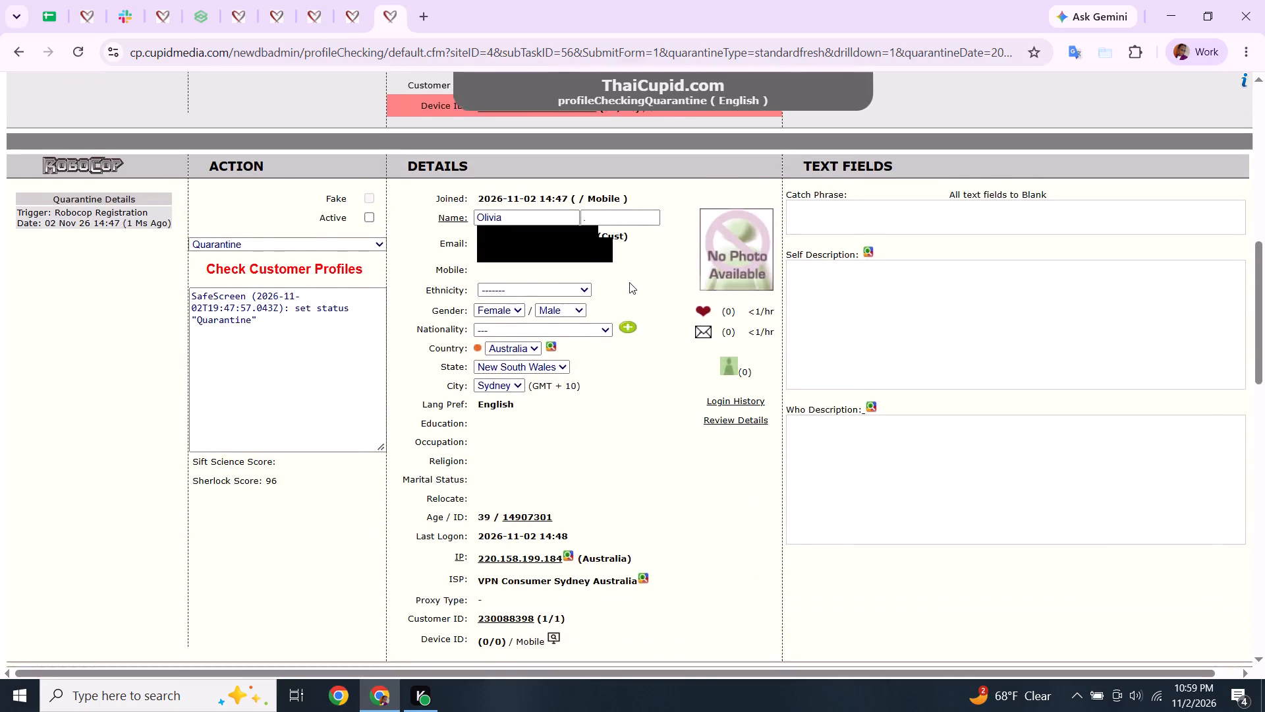
{"action": "scroll", "coordinate": [575, 249], "scroll_direction": "down", "scroll_amount": 1}
{"action": "scroll", "coordinate": [521, 210], "scroll_direction": "up", "scroll_amount": 1}
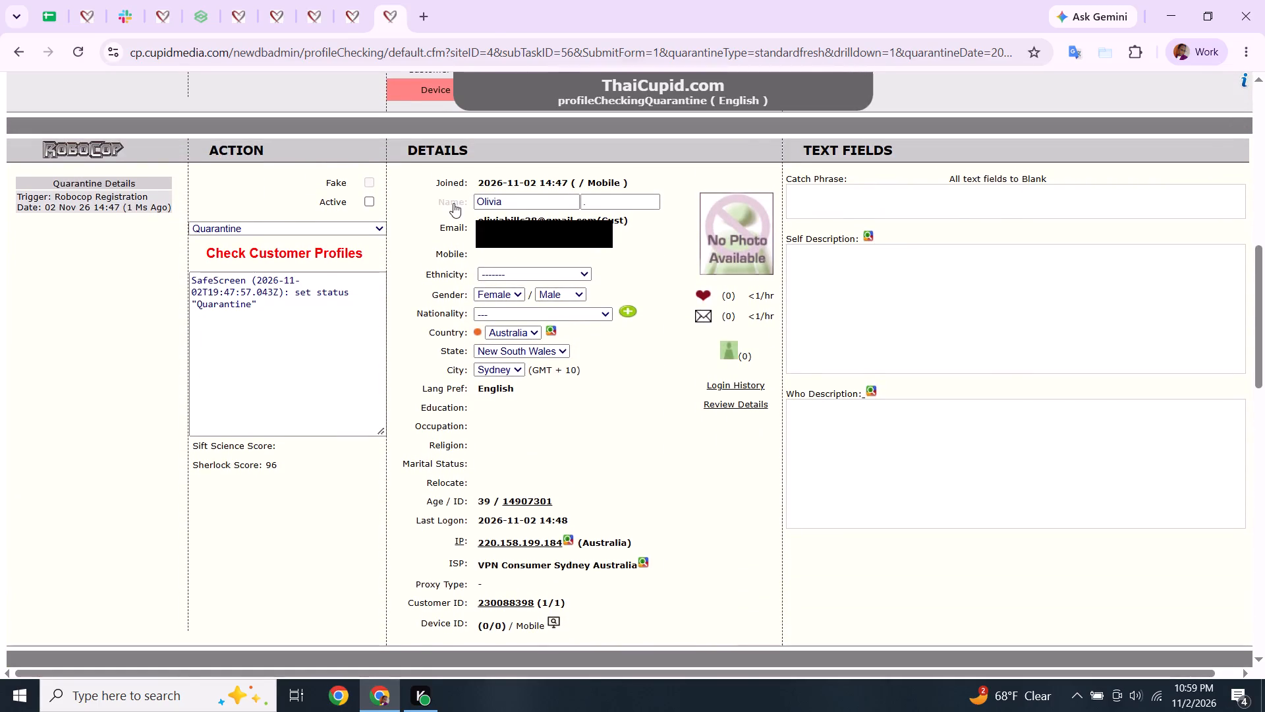
{"action": "left_click", "coordinate": [453, 203]}
{"action": "left_click", "coordinate": [501, 1]}
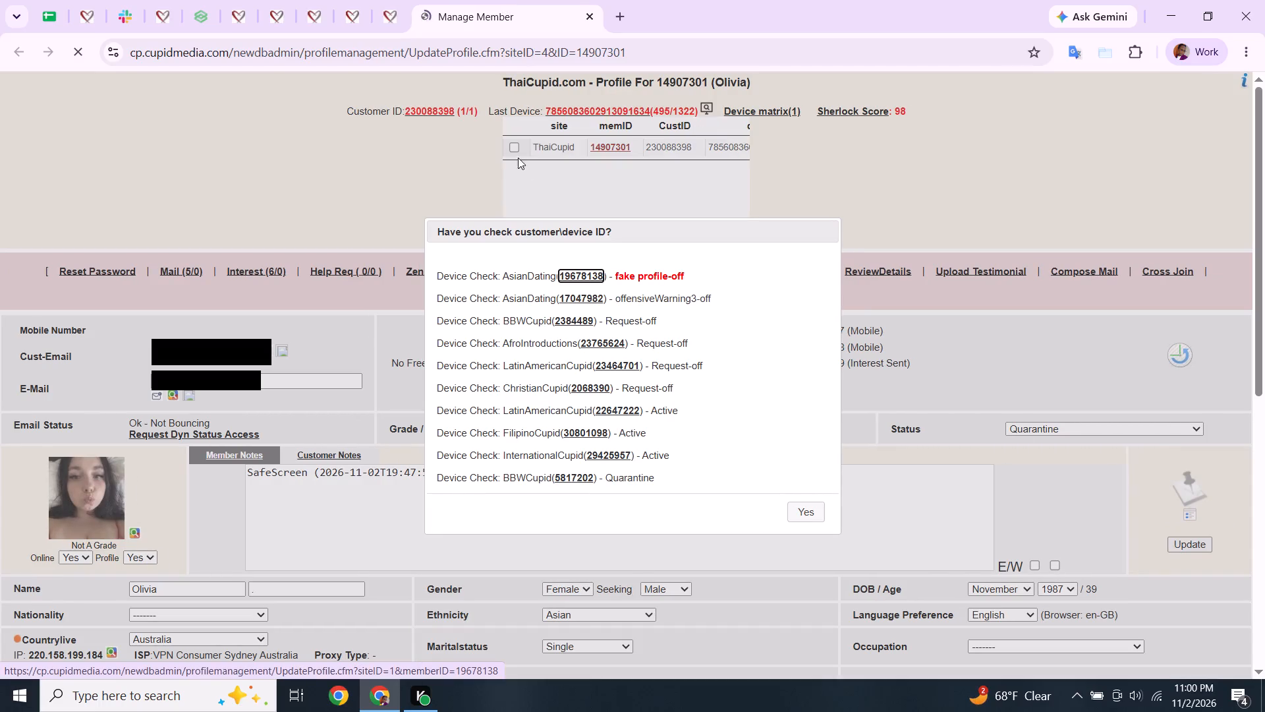
{"action": "left_click", "coordinate": [804, 510]}
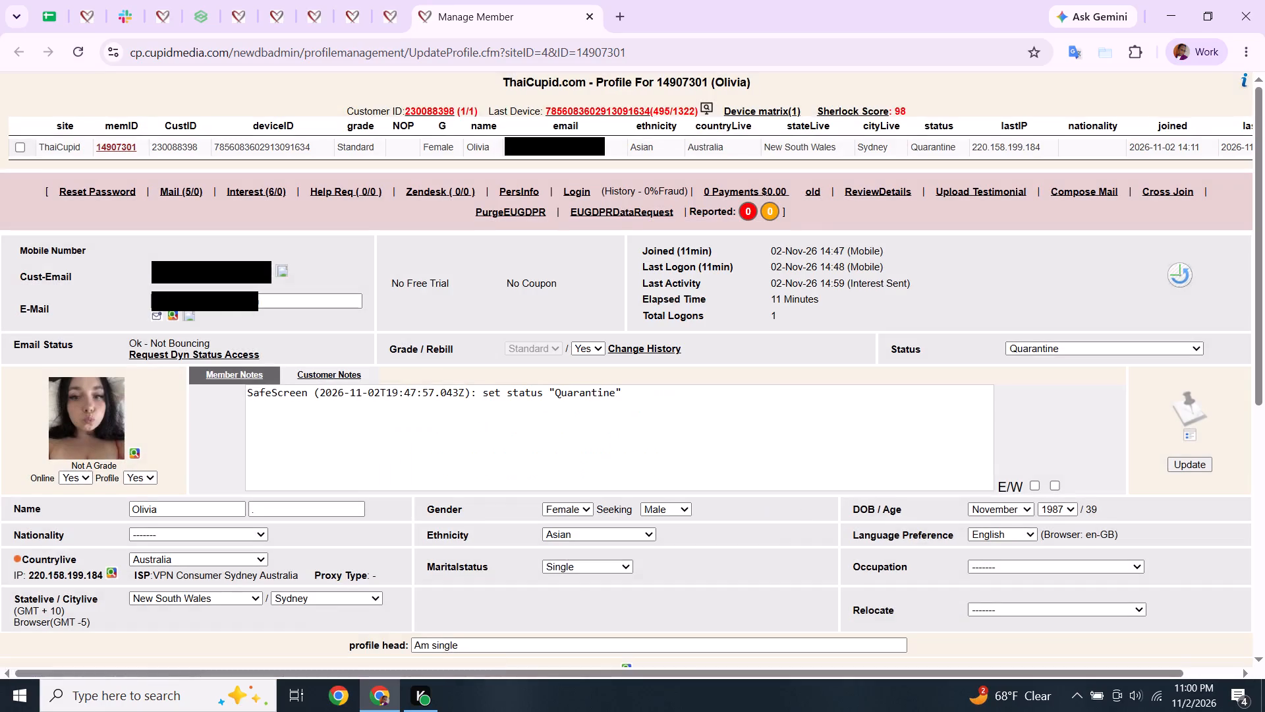
{"action": "scroll", "coordinate": [356, 454], "scroll_direction": "down", "scroll_amount": 1}
Copy Olivia's "(GMT + 10) Browser(GMT -5)" time zone text, close her member profile and paste it into her ThaiCupid queue notes.
{"action": "triple_click", "coordinate": [73, 616]}
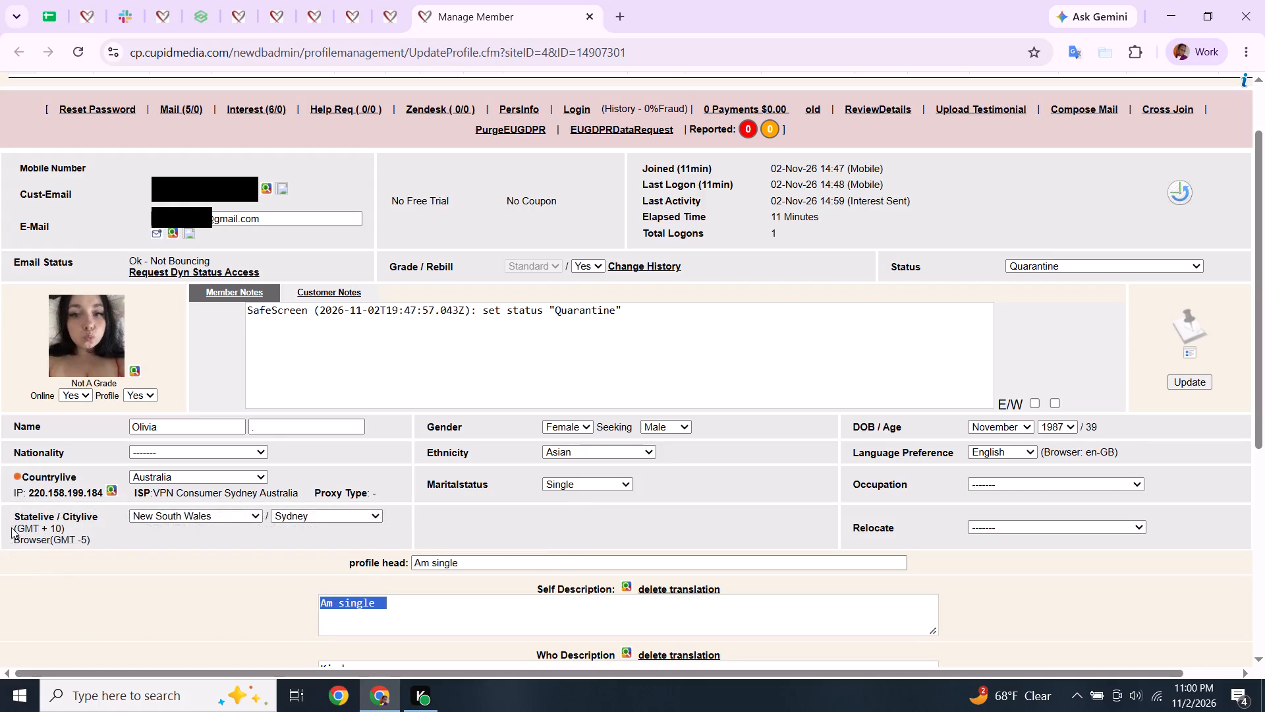
{"action": "left_click_drag", "start_coordinate": [11, 527], "coordinate": [92, 539]}
{"action": "right_click", "coordinate": [72, 536]}
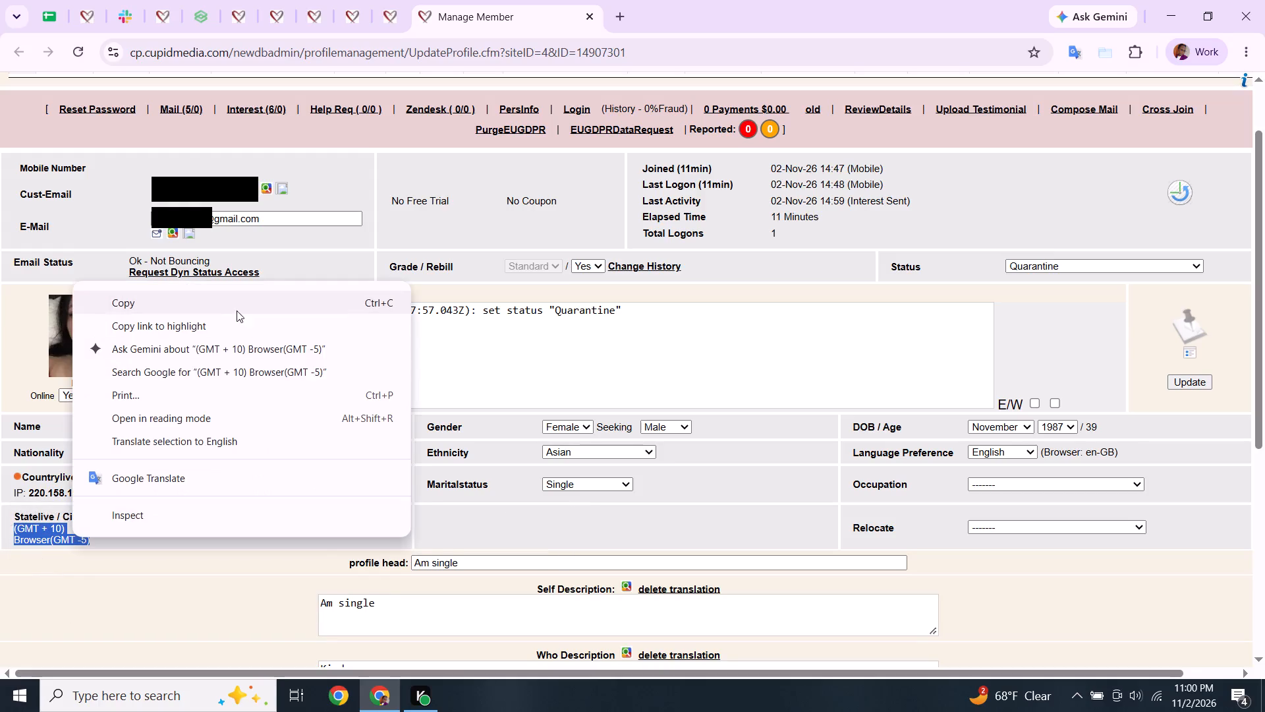
{"action": "left_click", "coordinate": [235, 308]}
{"action": "scroll", "coordinate": [429, 332], "scroll_direction": "up", "scroll_amount": 6}
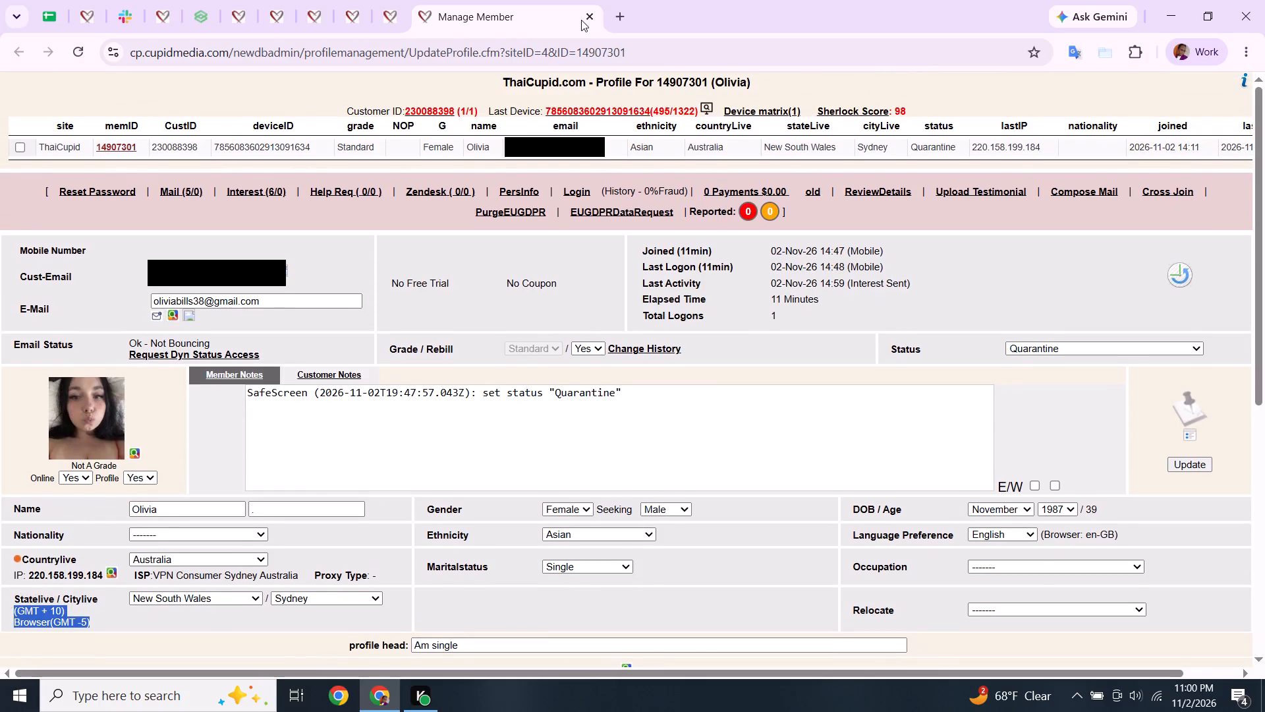
{"action": "left_click", "coordinate": [586, 15]}
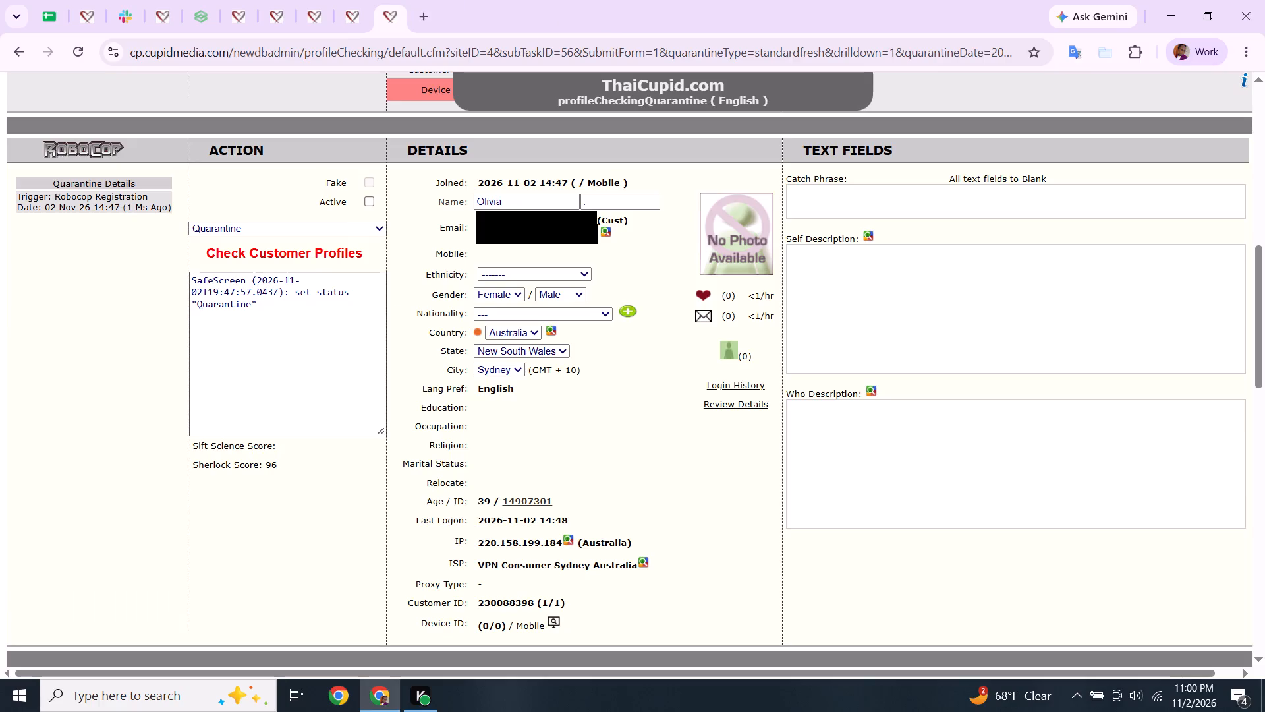
{"action": "left_click", "coordinate": [287, 328]}
{"action": "key", "text": "Return"}
{"action": "key", "text": "Return"}
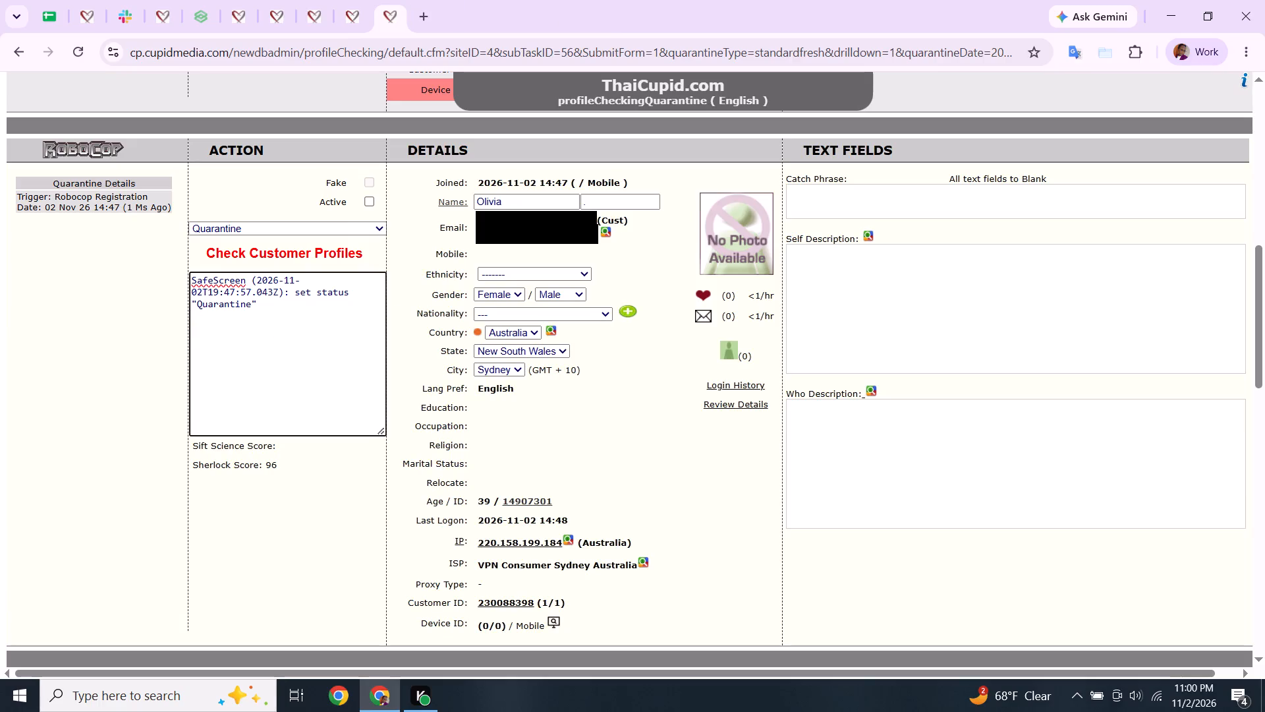
{"action": "key", "text": "ctrl+v"}
Add "scammer email format" to the notes of Amber's ThaiCupid profile and copy that text.
{"action": "scroll", "coordinate": [459, 295], "scroll_direction": "down", "scroll_amount": 4}
{"action": "scroll", "coordinate": [565, 276], "scroll_direction": "down", "scroll_amount": 3}
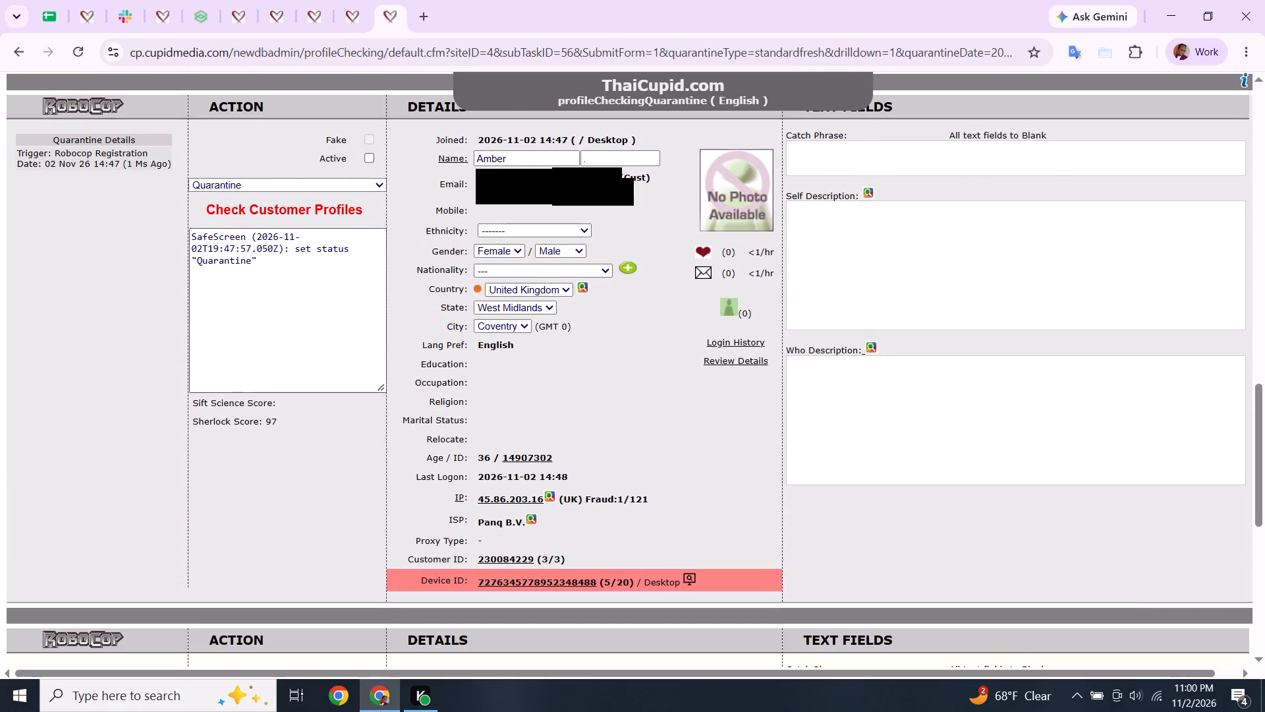
{"action": "left_click", "coordinate": [318, 282]}
{"action": "key", "text": "Return"}
{"action": "key", "text": "Return"}
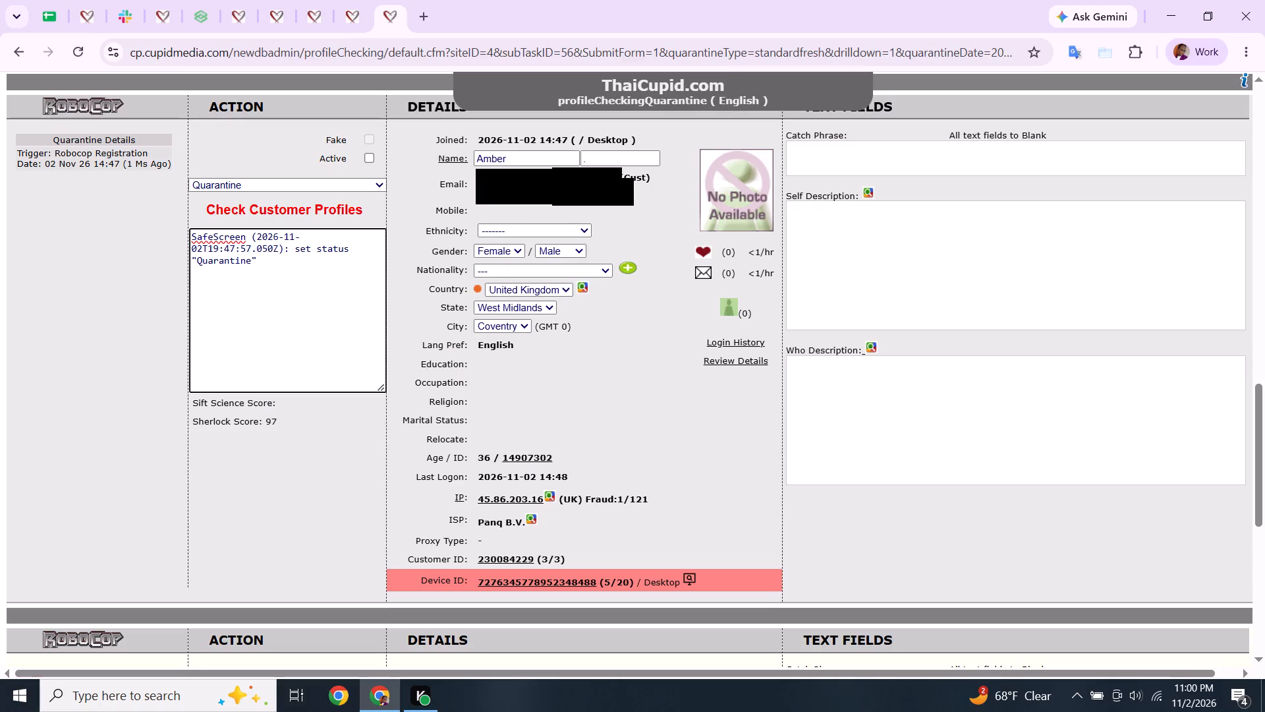
{"action": "type", "text": "scammer email f"}
{"action": "type", "text": "ormat"}
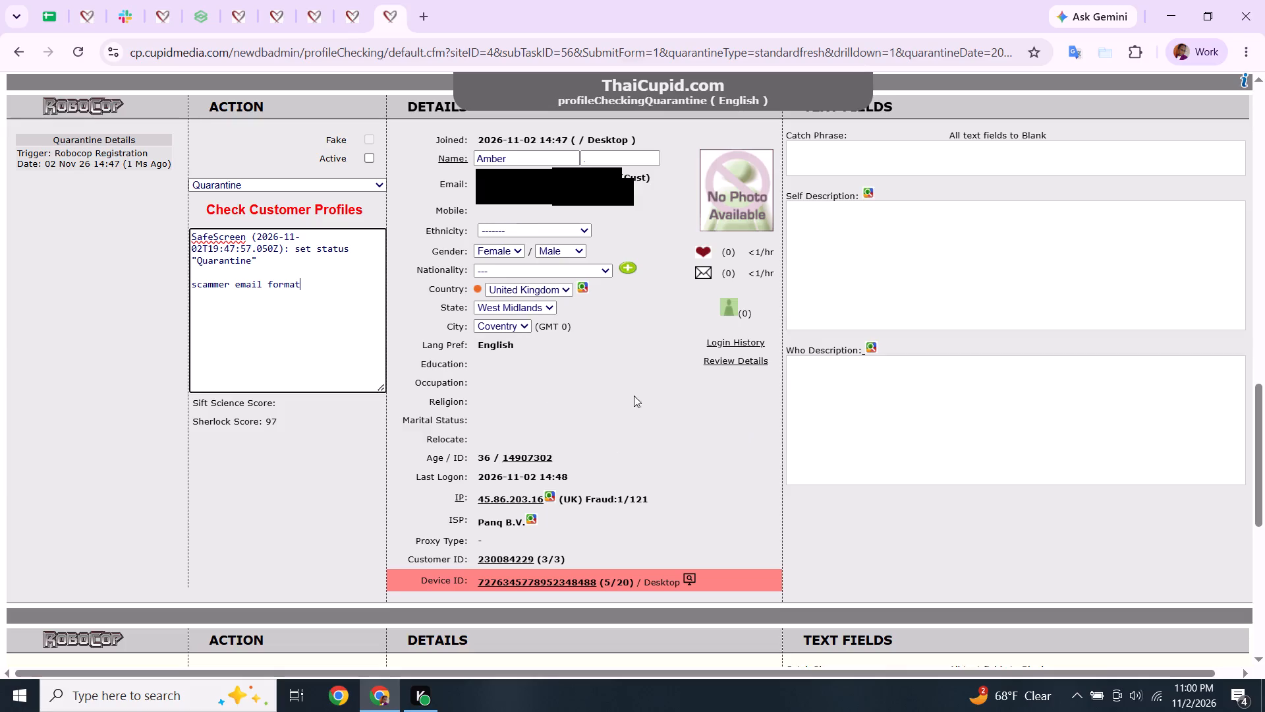
{"action": "triple_click", "coordinate": [267, 281]}
{"action": "right_click", "coordinate": [267, 282]}
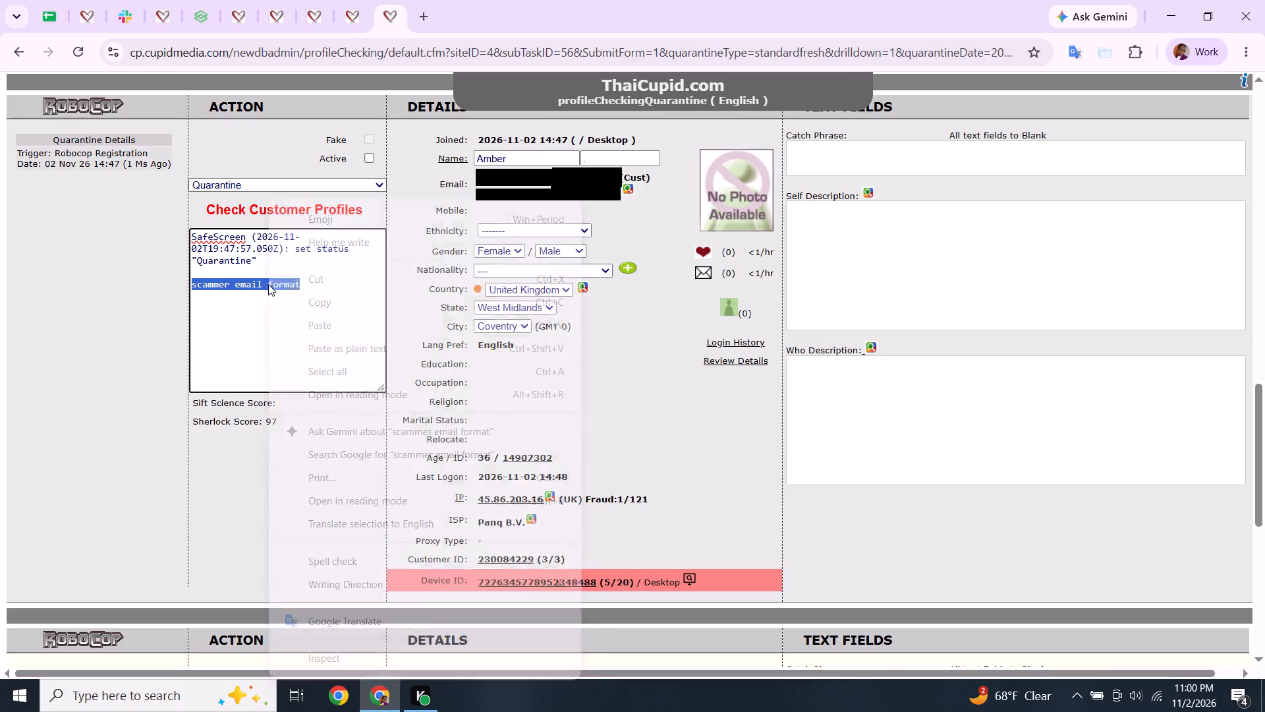
{"action": "left_click", "coordinate": [329, 303]}
{"action": "left_click", "coordinate": [328, 280]}
Paste "scammer email format" into the notes of Tina's ThaiCupid profile, below the existing SafeScreen entry.
{"action": "scroll", "coordinate": [432, 316], "scroll_direction": "down", "scroll_amount": 7}
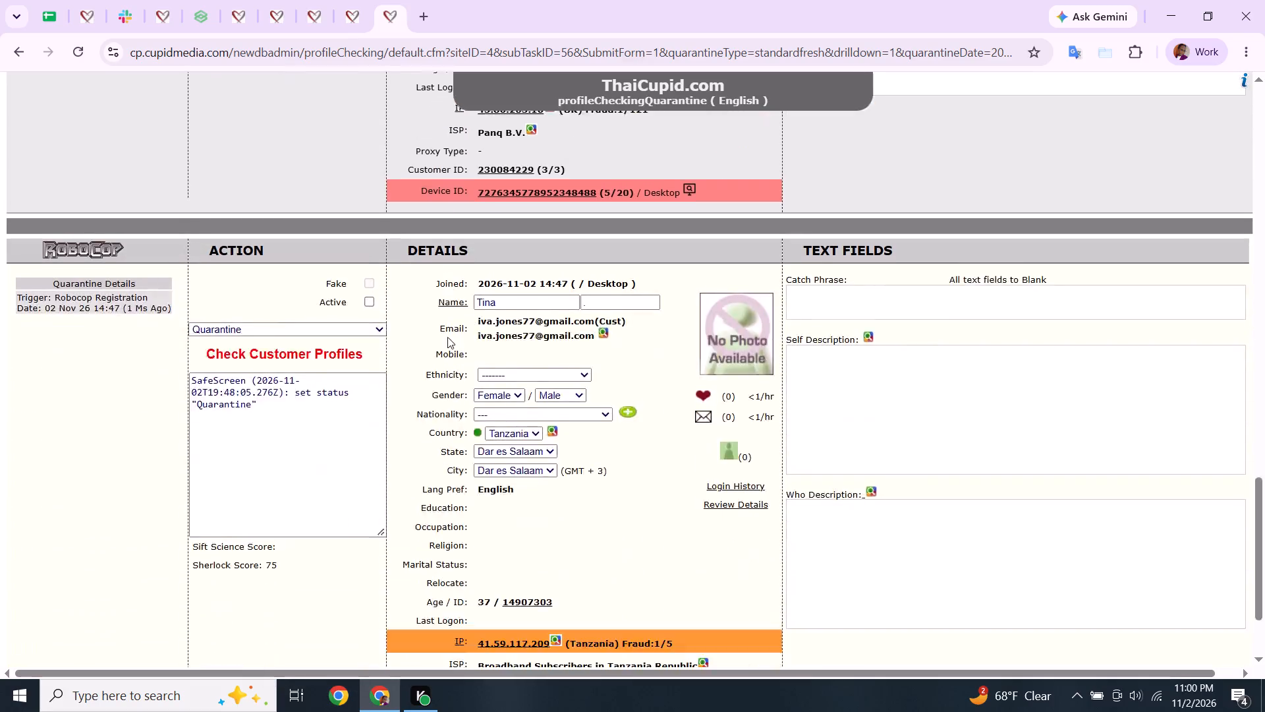
{"action": "left_click", "coordinate": [308, 289]}
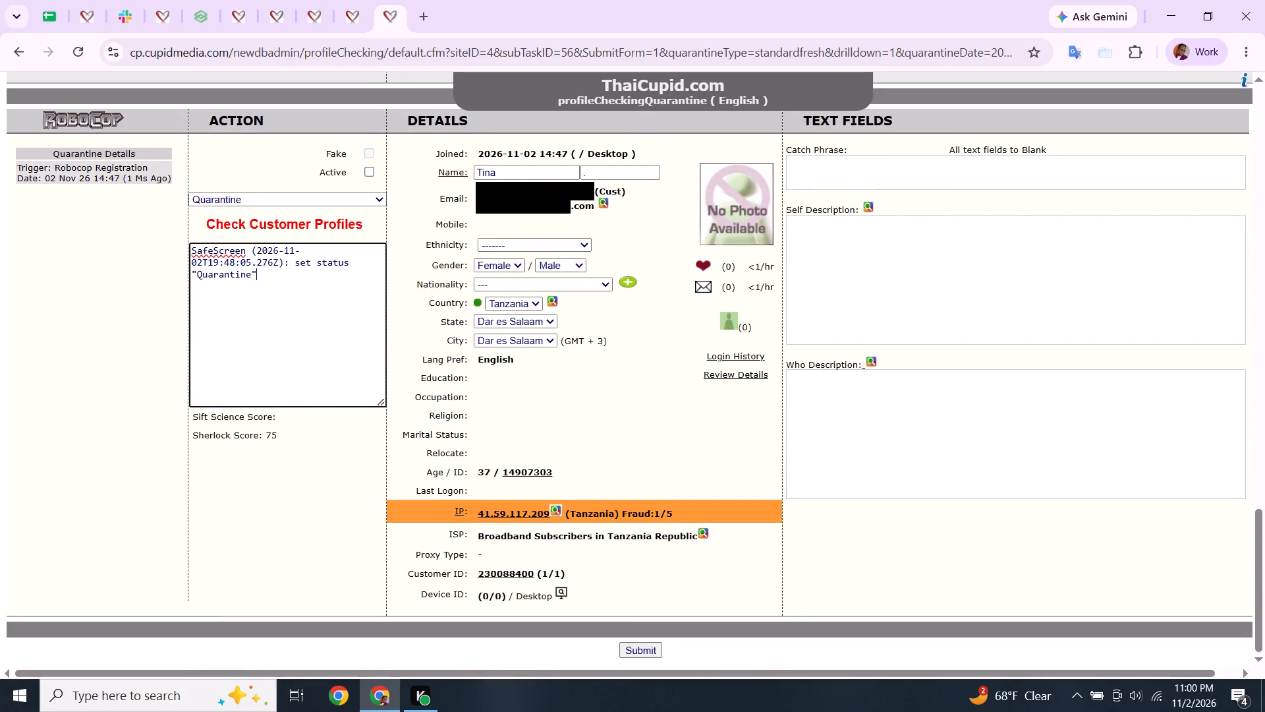
{"action": "key", "text": "Return"}
{"action": "key", "text": "Return"}
{"action": "right_click", "coordinate": [262, 343]}
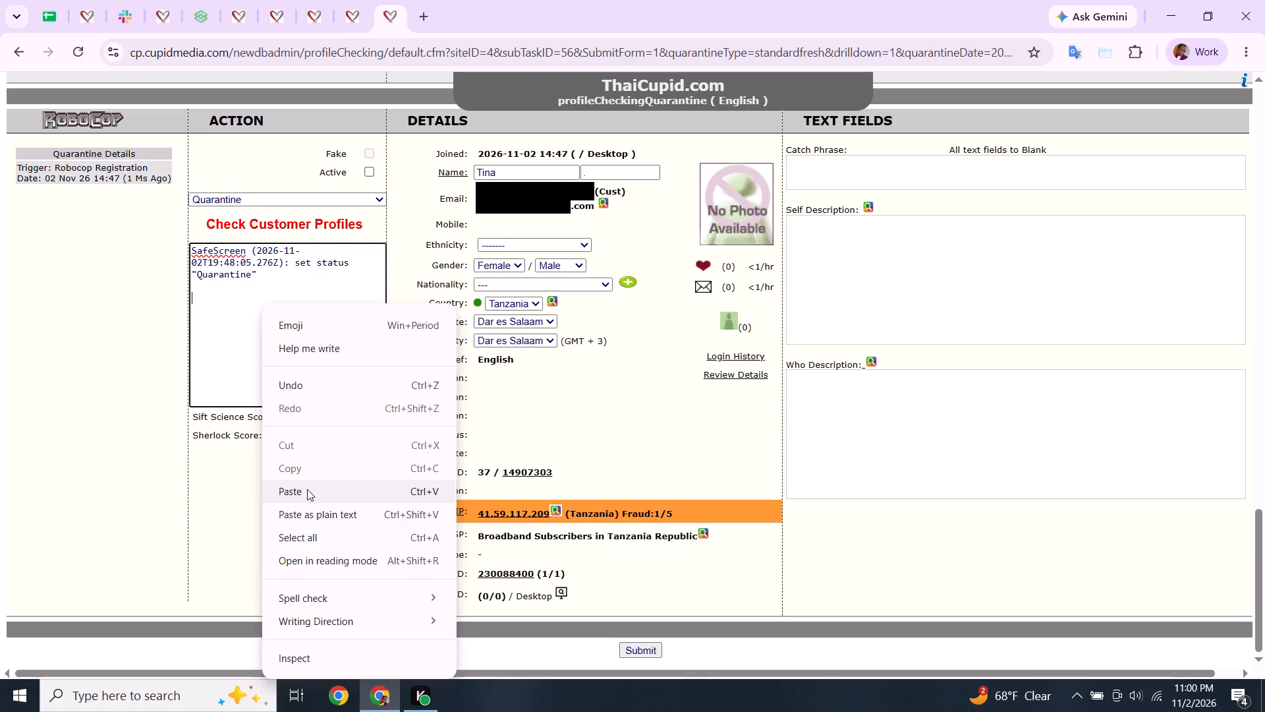
{"action": "left_click", "coordinate": [307, 489]}
{"action": "scroll", "coordinate": [508, 421], "scroll_direction": "down", "scroll_amount": 5}
Open Tina's member profile, acknowledge the customer and device check, and examine her details.
{"action": "left_click", "coordinate": [457, 174]}
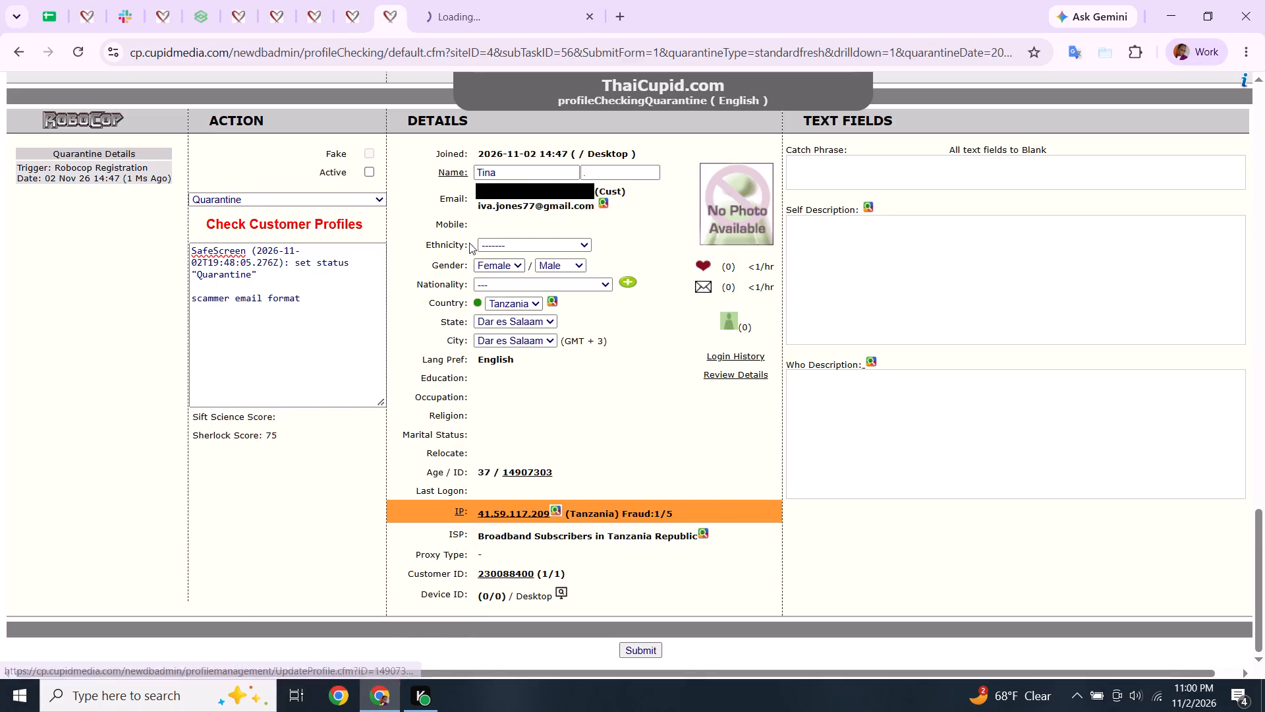
{"action": "scroll", "coordinate": [497, 306], "scroll_direction": "down", "scroll_amount": 5}
{"action": "left_click", "coordinate": [499, 0]}
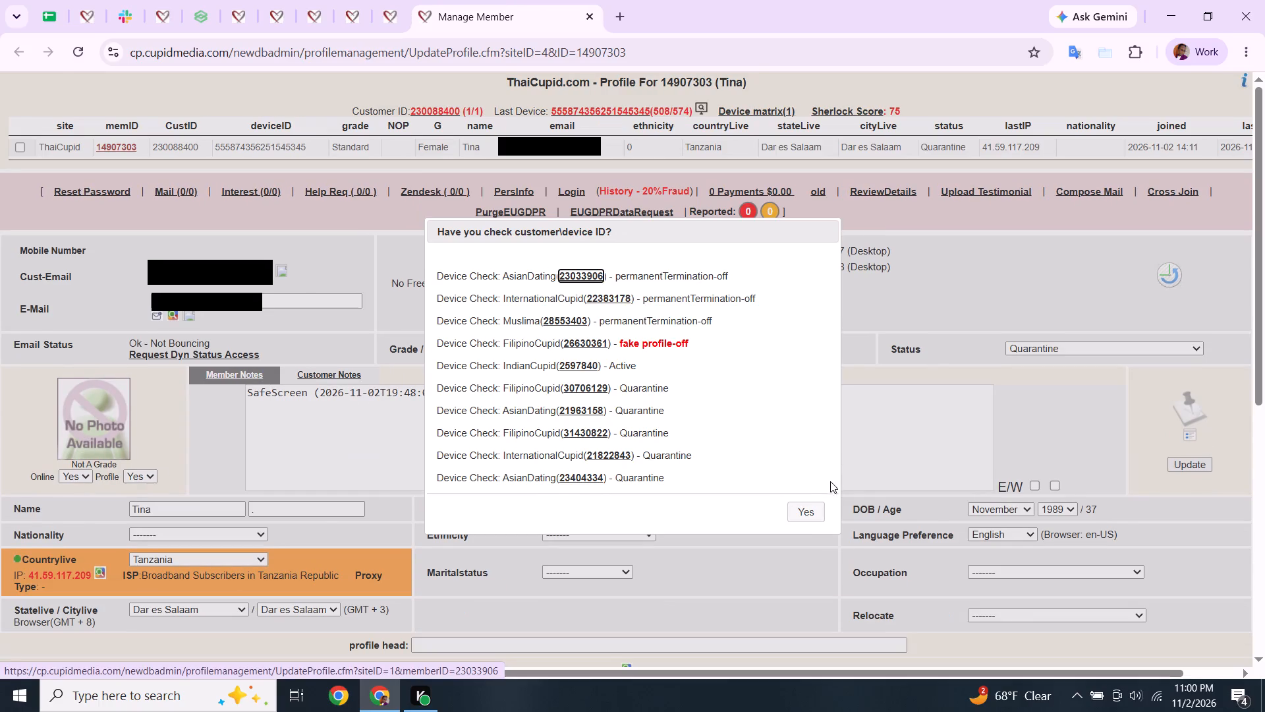
{"action": "left_click", "coordinate": [812, 516]}
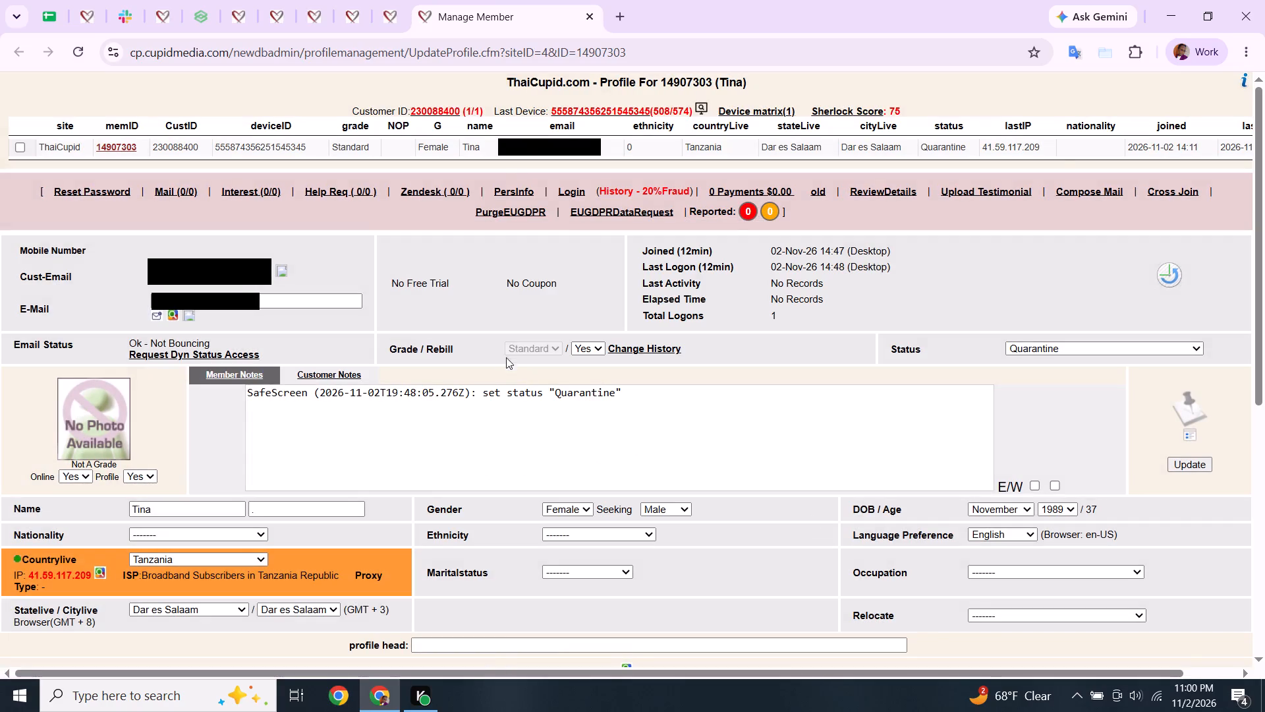
Submit the reviewed ThaiCupid quarantine queue and return to Tina's member profile.
{"action": "left_click", "coordinate": [393, 15]}
{"action": "scroll", "coordinate": [571, 527], "scroll_direction": "down", "scroll_amount": 4}
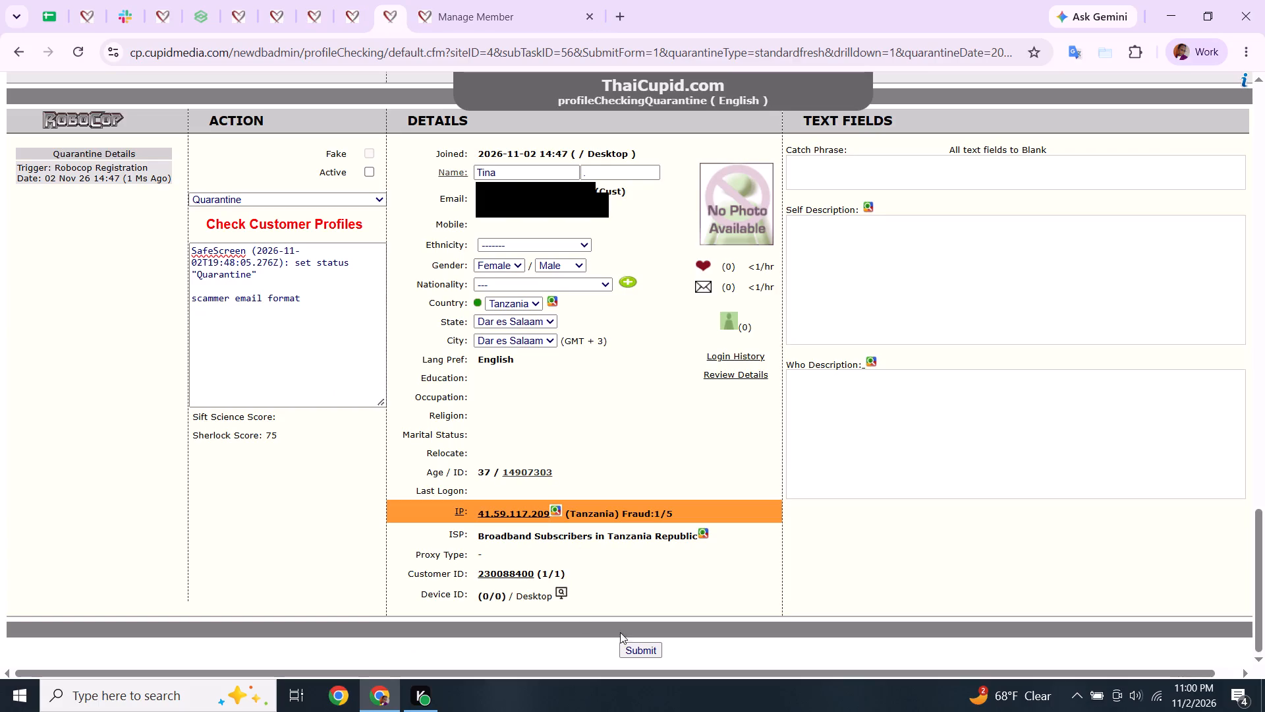
{"action": "left_click", "coordinate": [647, 651]}
{"action": "left_click", "coordinate": [515, 7]}
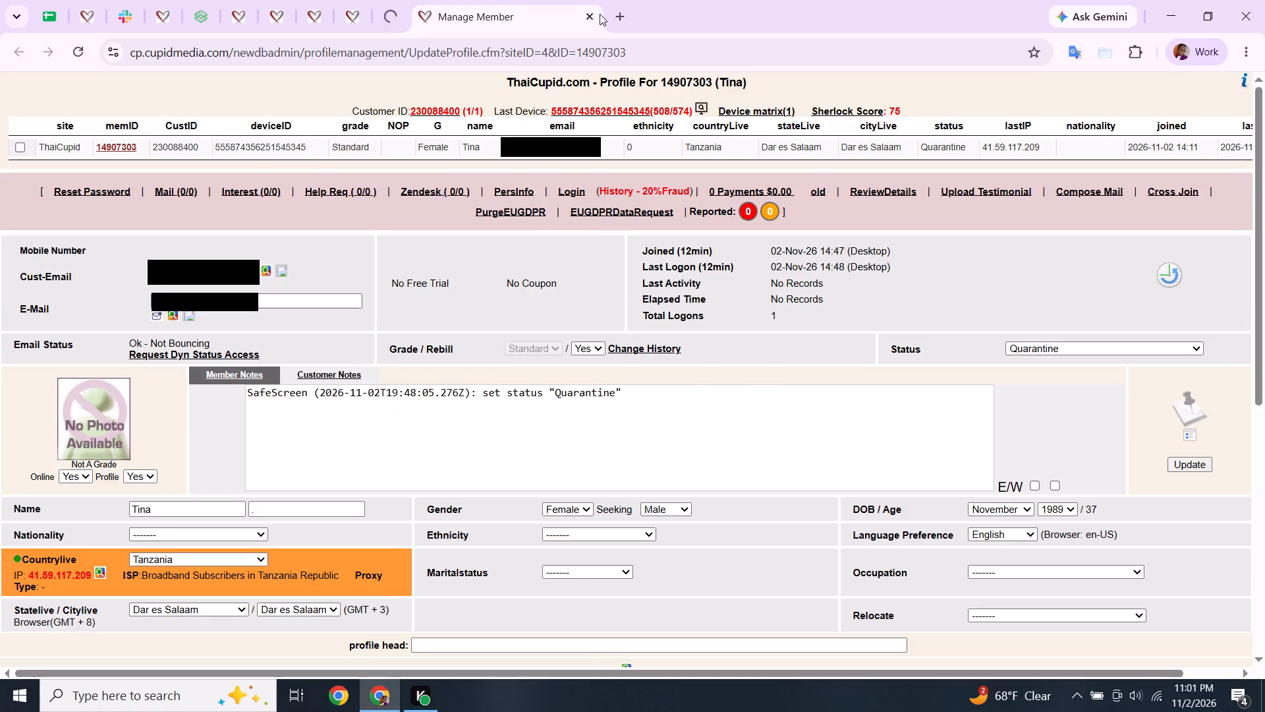
Close Tina's member profile and paste "scammer email format" below the SafeScreen entry in Jasmine's LatinAmericanCupid notes.
{"action": "left_click", "coordinate": [594, 11]}
{"action": "left_click", "coordinate": [347, 11]}
{"action": "scroll", "coordinate": [399, 273], "scroll_direction": "down", "scroll_amount": 2}
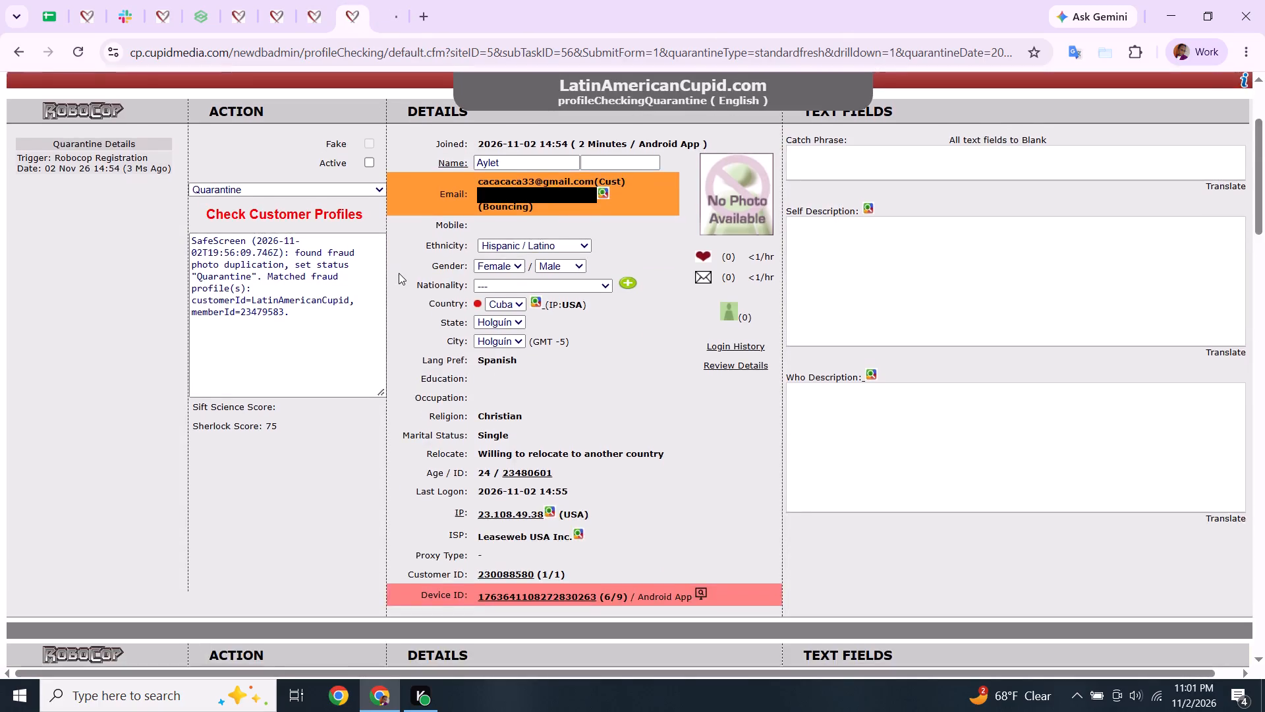
{"action": "scroll", "coordinate": [415, 282], "scroll_direction": "down", "scroll_amount": 14}
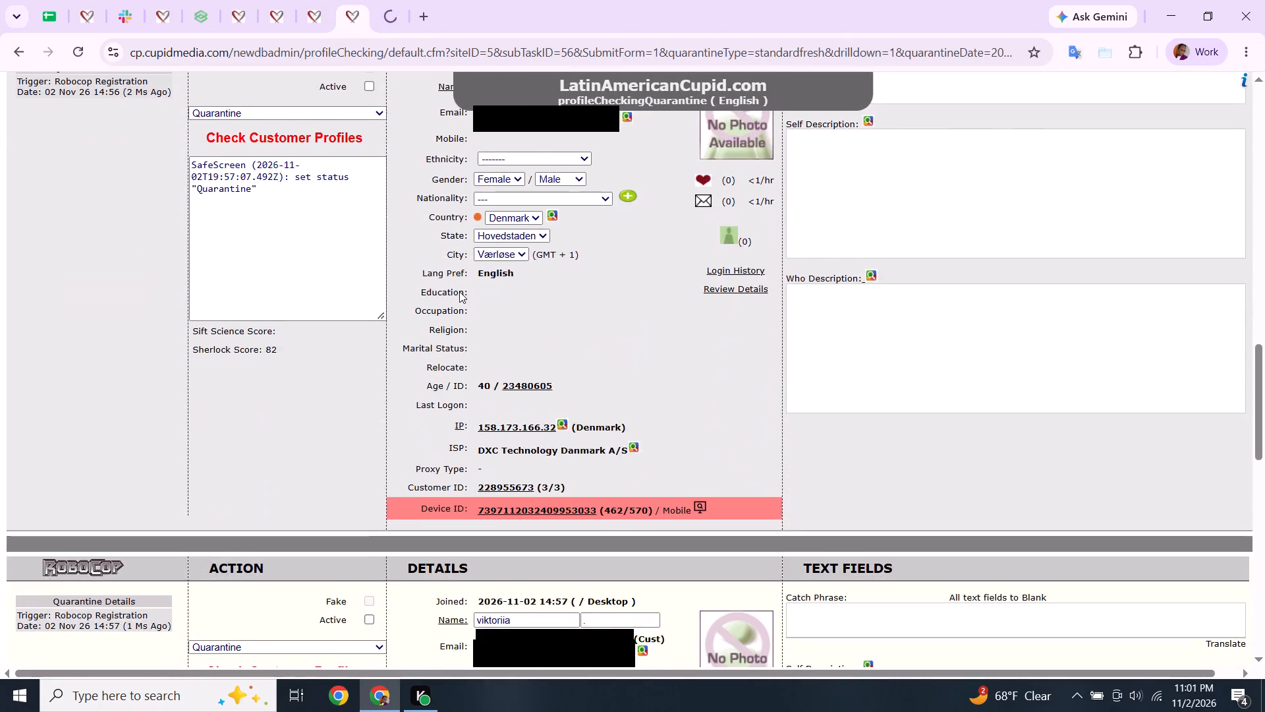
{"action": "scroll", "coordinate": [470, 264], "scroll_direction": "up", "scroll_amount": 1}
{"action": "left_click", "coordinate": [293, 303]}
{"action": "key", "text": "Return"}
{"action": "key", "text": "Return"}
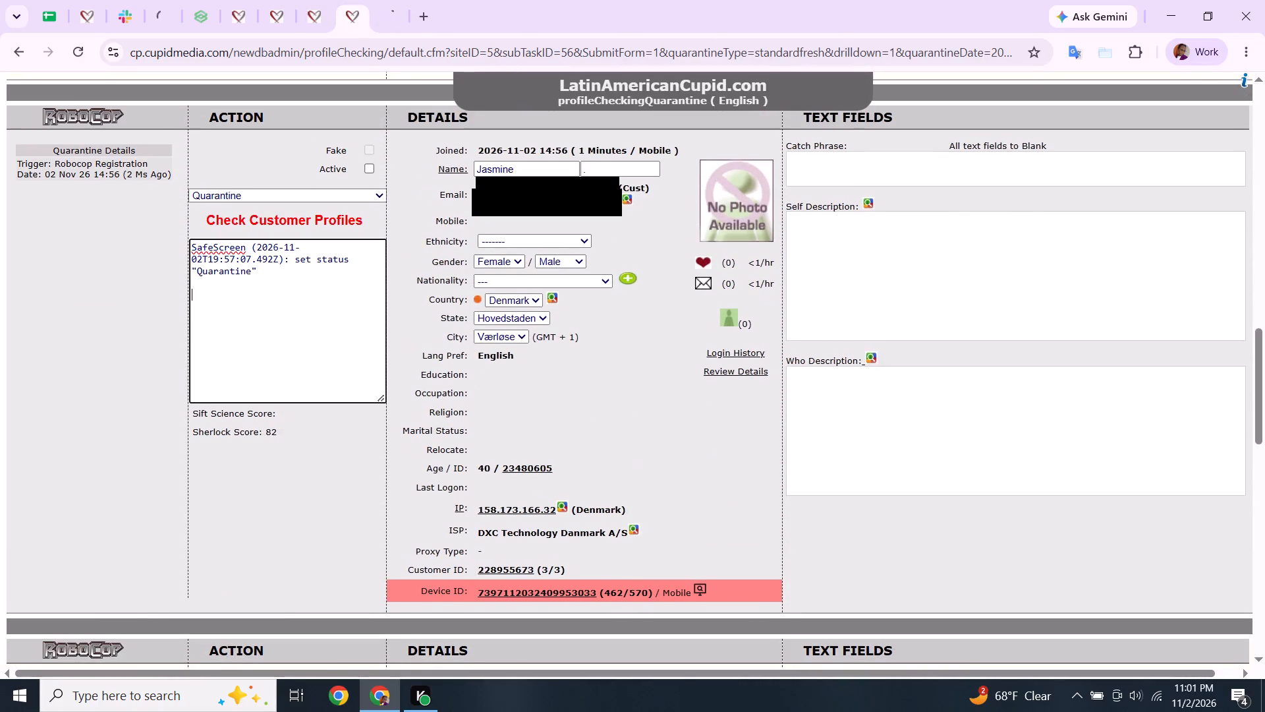
{"action": "right_click", "coordinate": [240, 314]}
{"action": "left_click", "coordinate": [295, 489]}
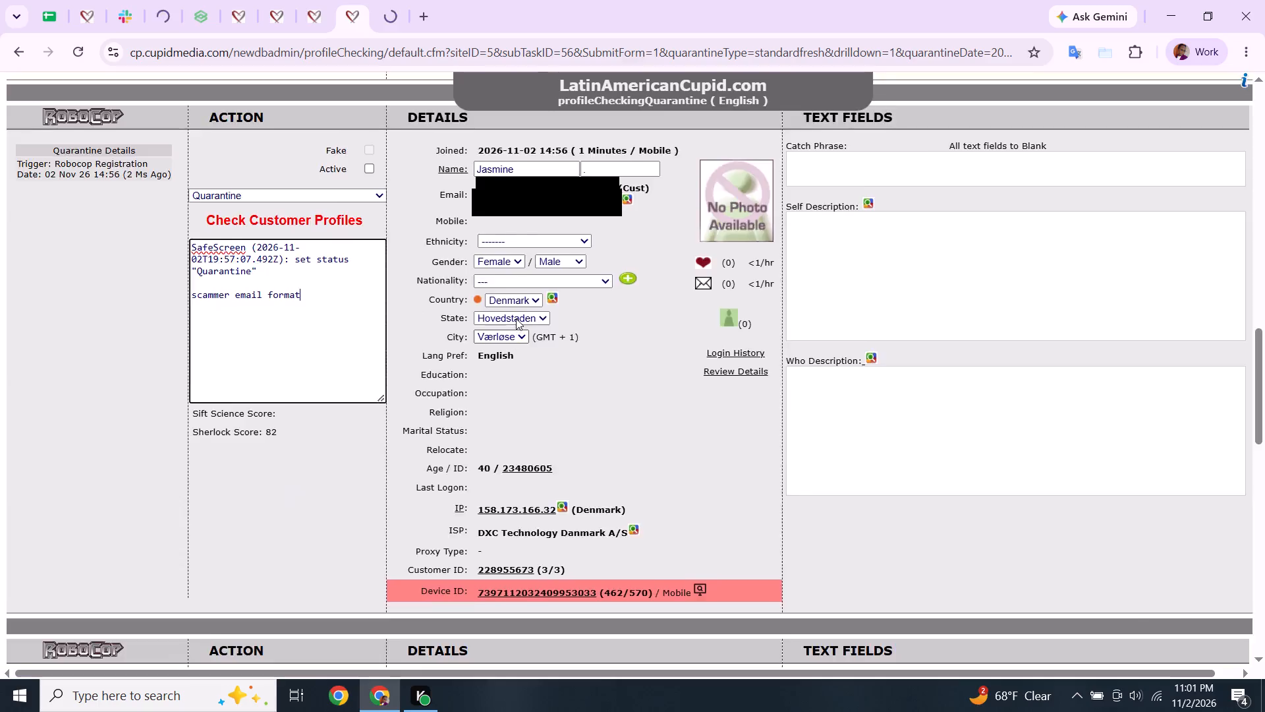
Paste "scammer email format" below the SafeScreen entry in viktoriia's LatinAmericanCupid notes and open her member profile.
{"action": "scroll", "coordinate": [511, 329], "scroll_direction": "down", "scroll_amount": 7}
{"action": "left_click", "coordinate": [285, 256]}
{"action": "key", "text": "Return"}
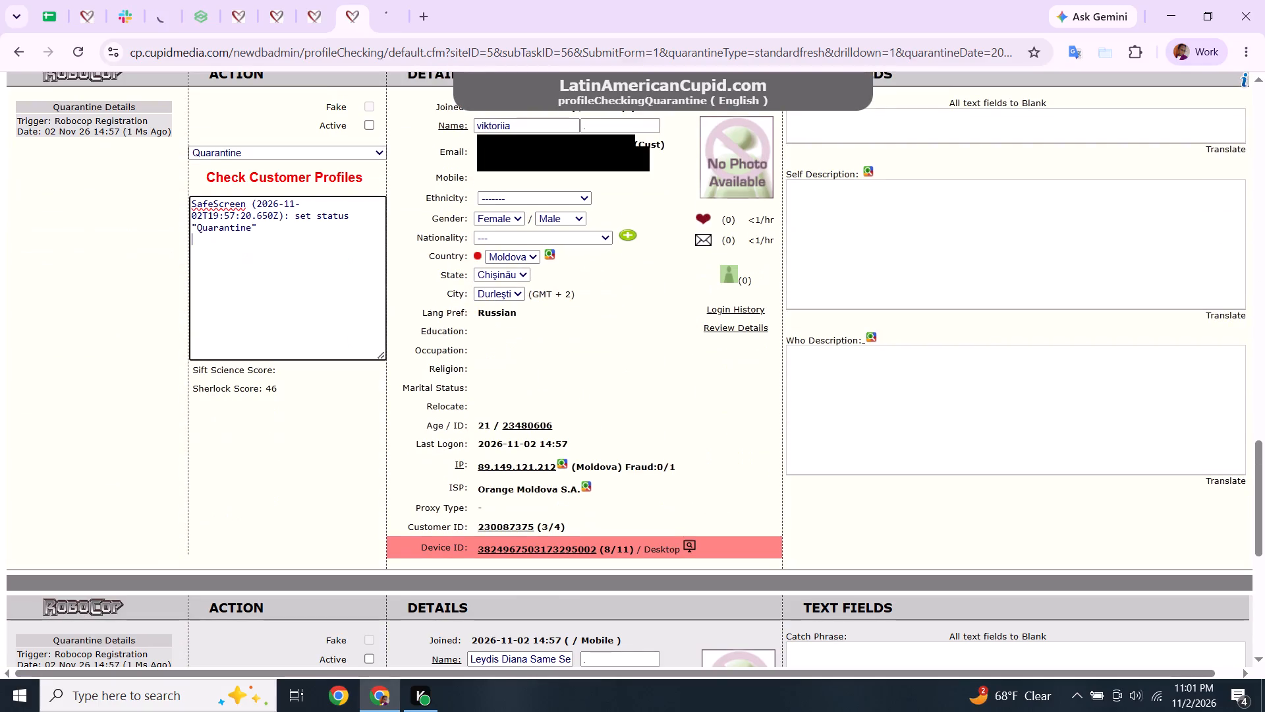
{"action": "key", "text": "Return"}
{"action": "right_click", "coordinate": [245, 279]}
{"action": "left_click", "coordinate": [295, 490]}
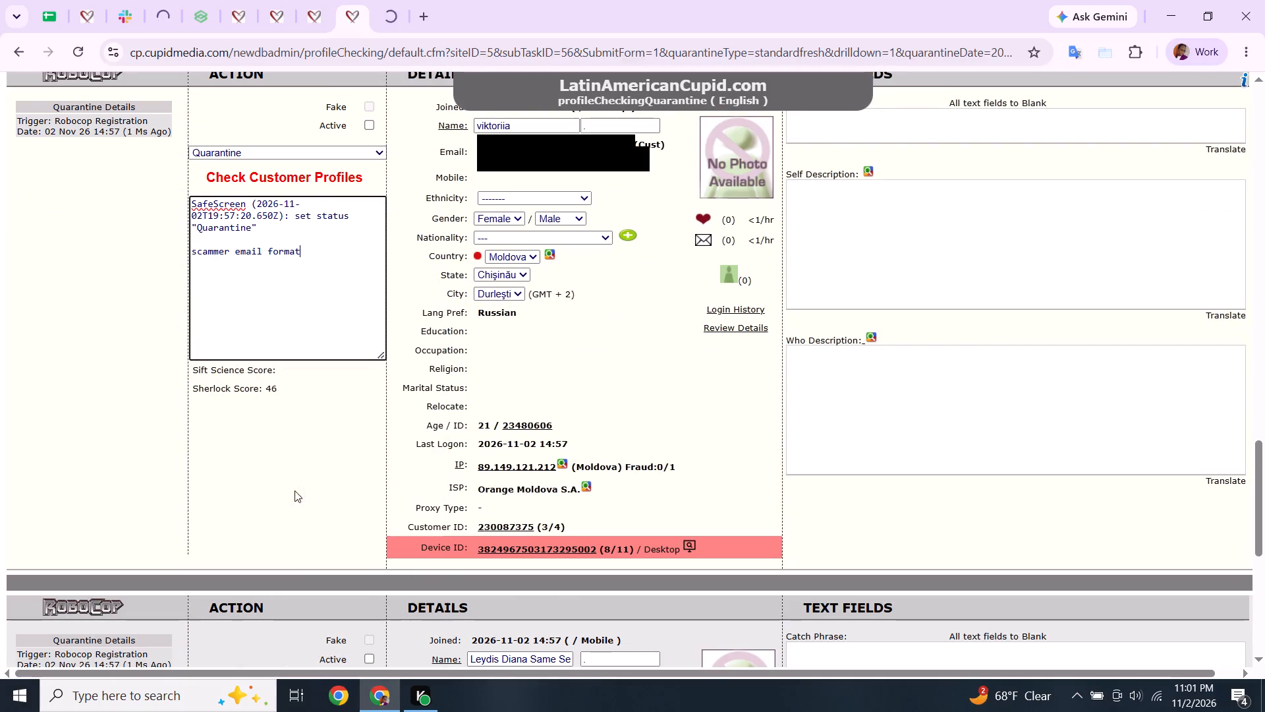
{"action": "left_click", "coordinate": [449, 125]}
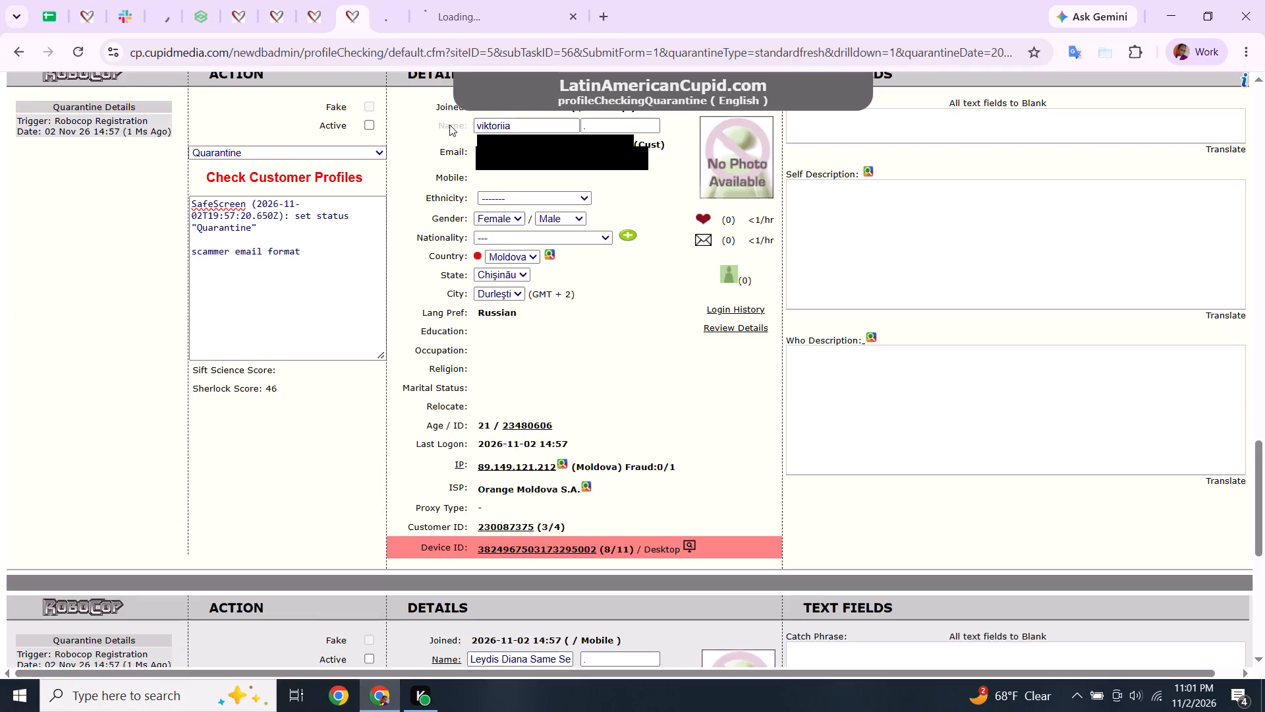
{"action": "scroll", "coordinate": [489, 297], "scroll_direction": "down", "scroll_amount": 6}
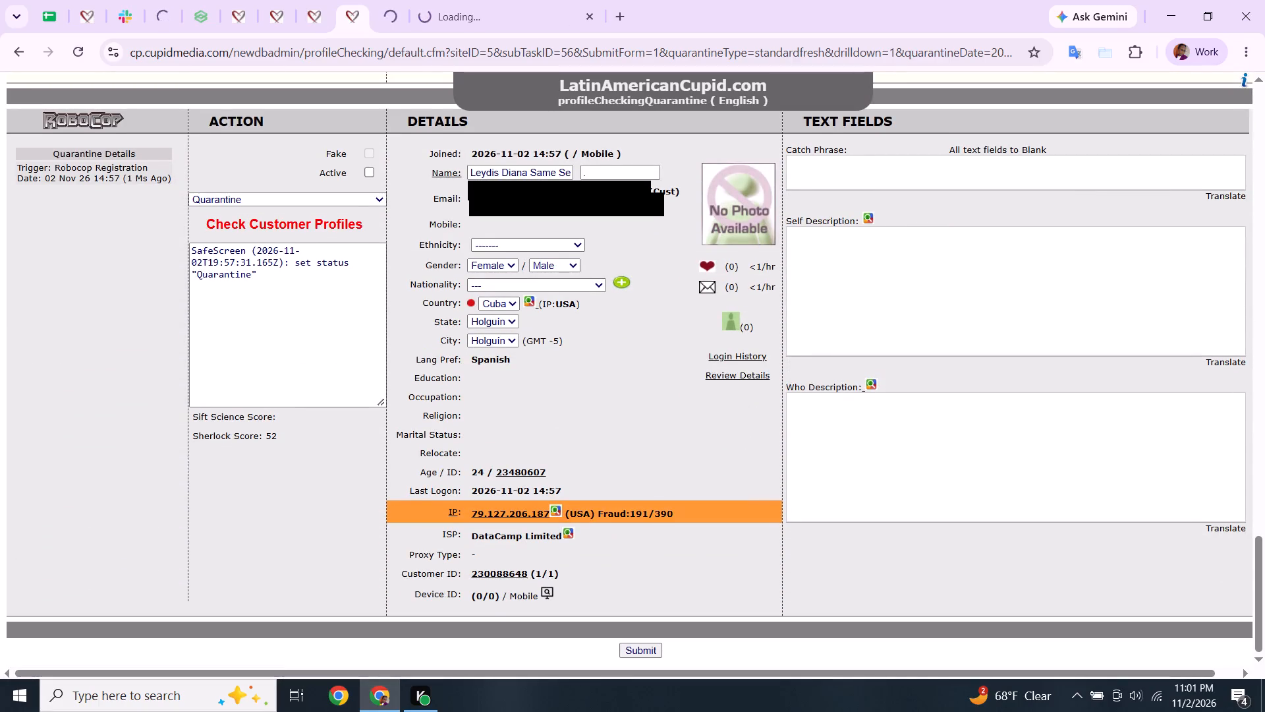
{"action": "triple_click", "coordinate": [571, 303]}
{"action": "right_click", "coordinate": [571, 303]}
{"action": "left_click", "coordinate": [628, 332]}
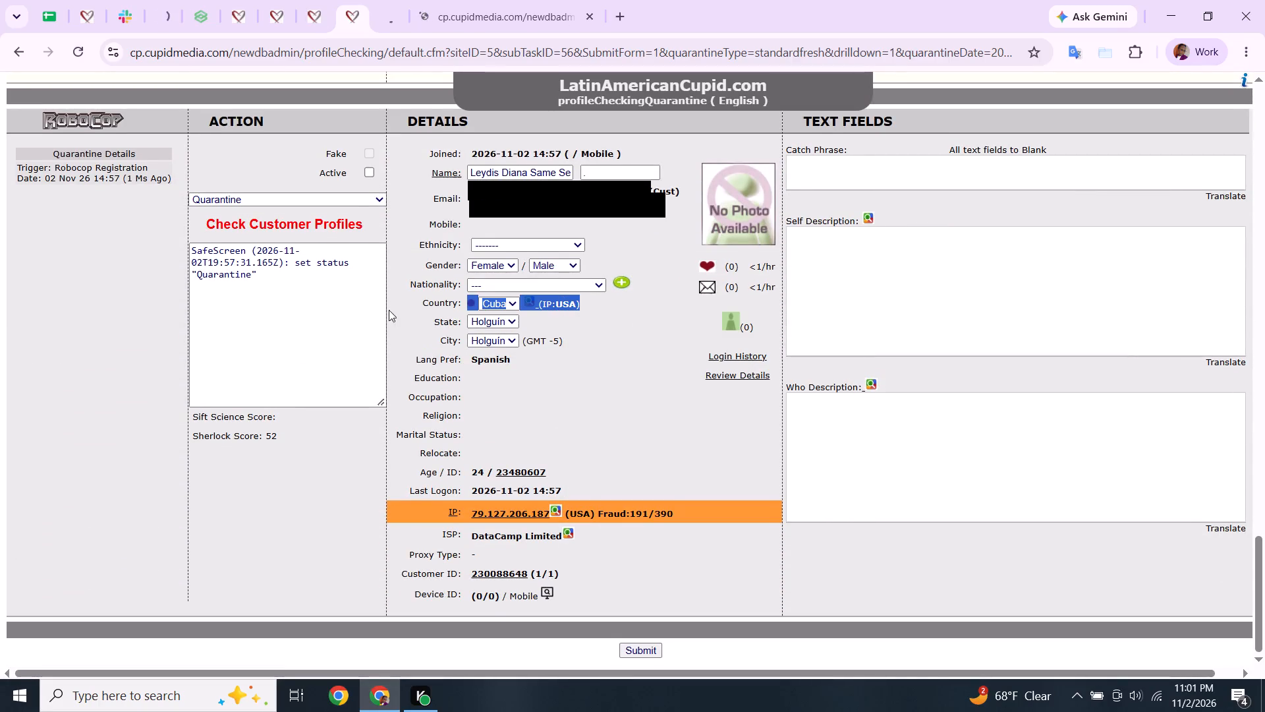
{"action": "left_click", "coordinate": [298, 295]}
{"action": "key", "text": "Return"}
{"action": "key", "text": "Return"}
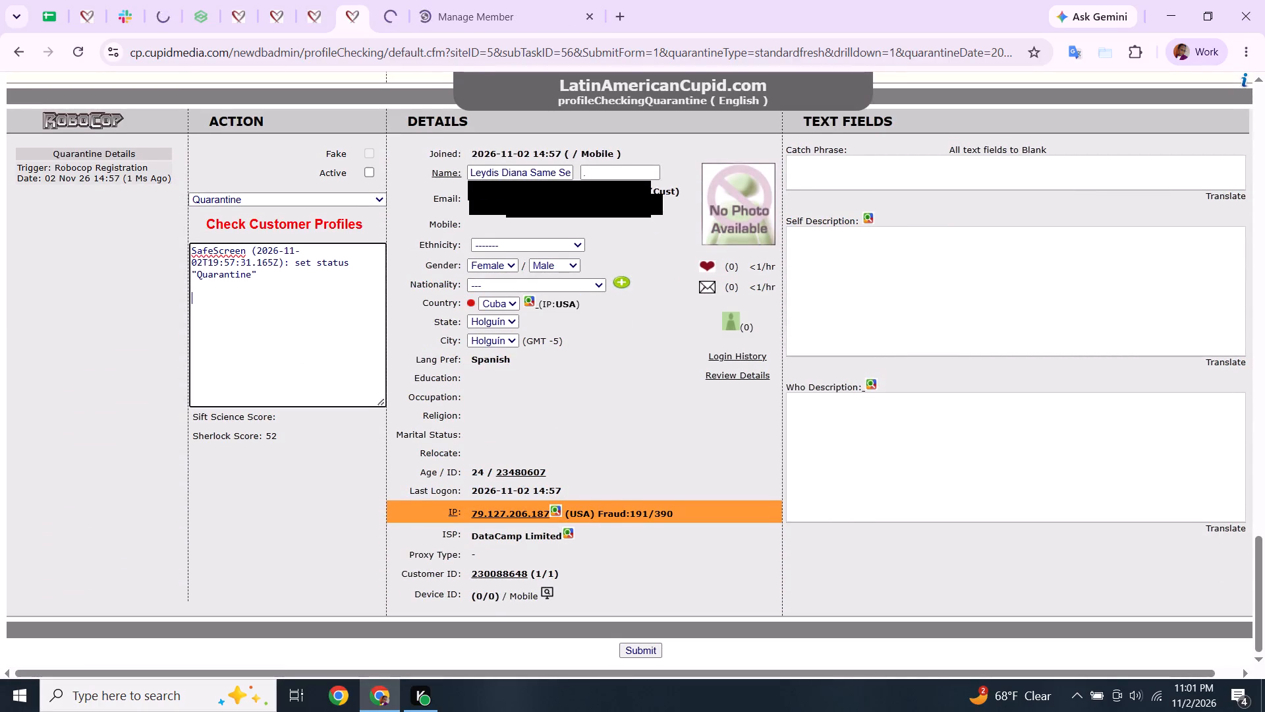
{"action": "right_click", "coordinate": [262, 328]}
{"action": "left_click", "coordinate": [331, 489]}
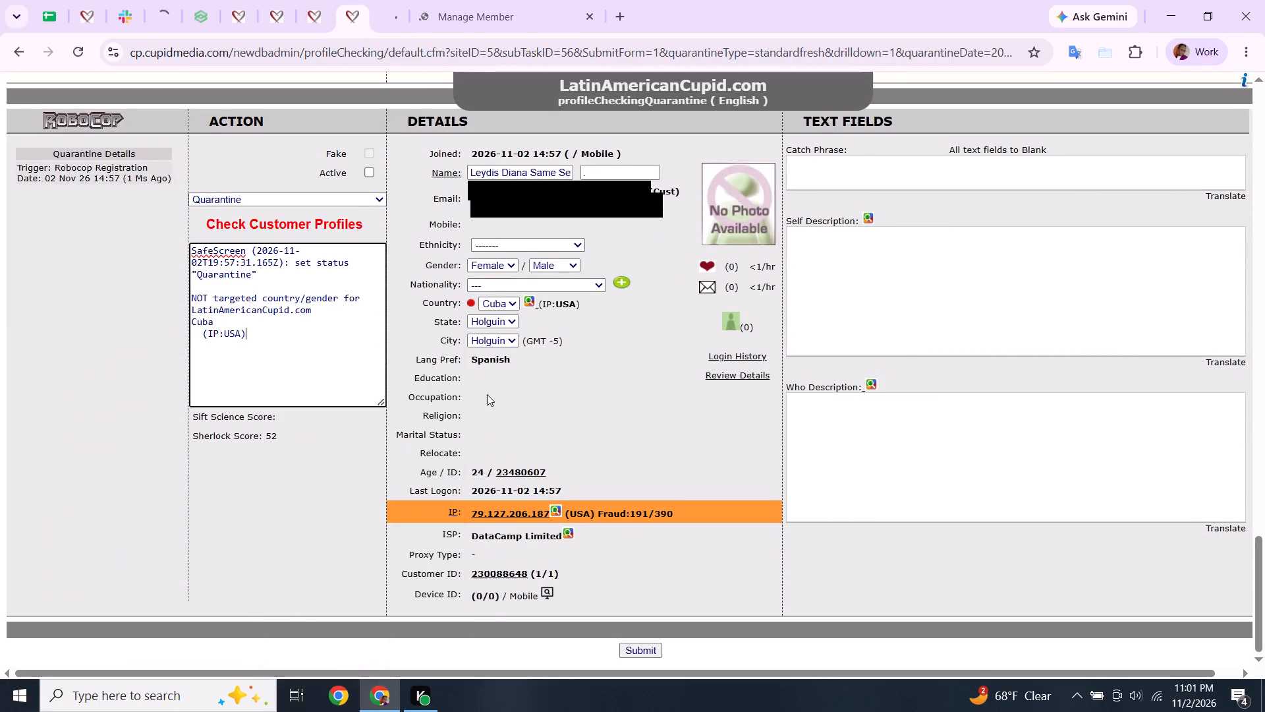
Submit the reviewed LatinAmericanCupid quarantine queue and reload the PinkCupid queue.
{"action": "scroll", "coordinate": [486, 405], "scroll_direction": "down", "scroll_amount": 5}
{"action": "left_click", "coordinate": [649, 650]}
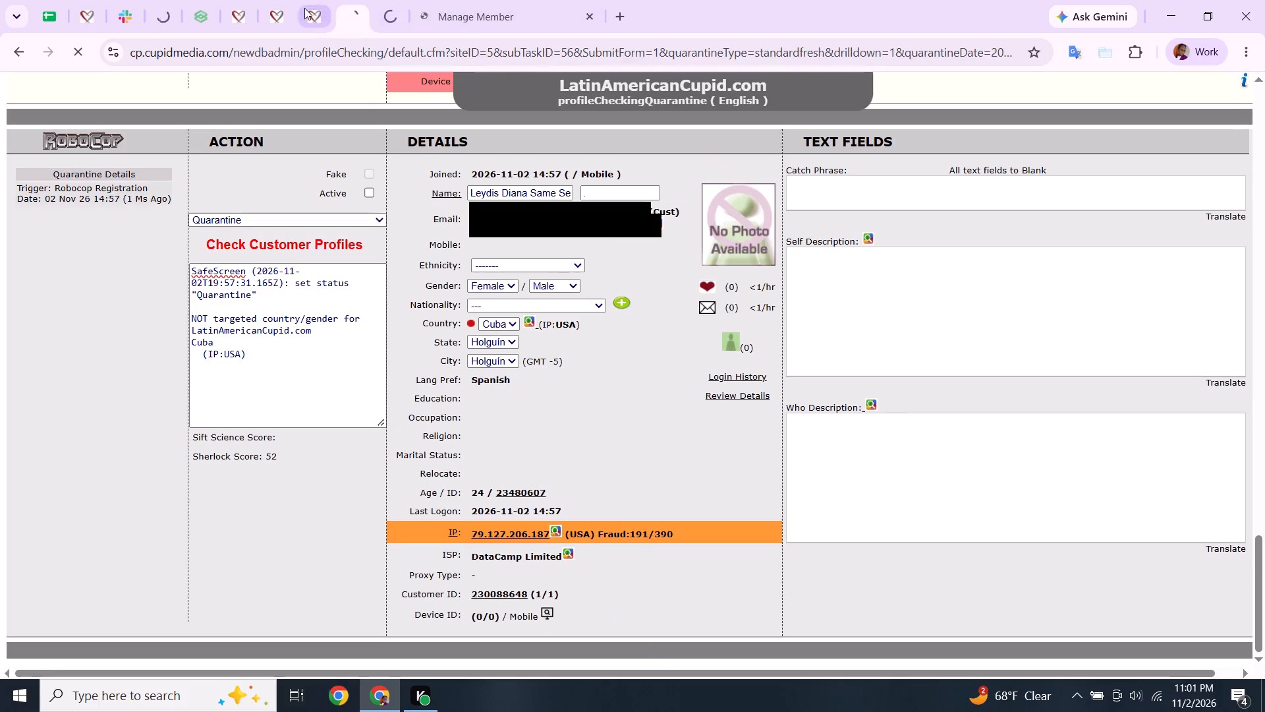
{"action": "left_click", "coordinate": [310, 7]}
{"action": "left_click", "coordinate": [88, 56]}
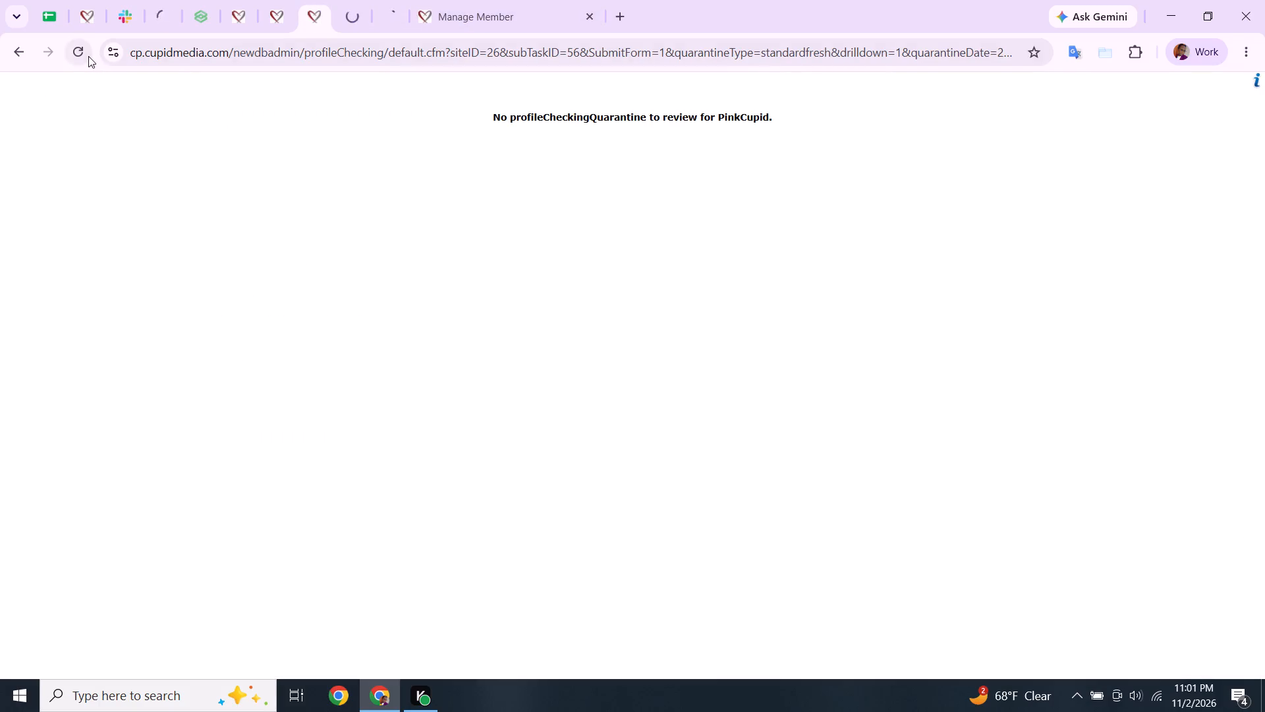
{"action": "left_click", "coordinate": [691, 192]}
Add the note "Potential targeted country/gender for IndonesianCupid.com Netherlands (IP:Denmark)" to Benoit's IndonesianCupid profile, using the selected country line.
{"action": "left_click", "coordinate": [277, 15]}
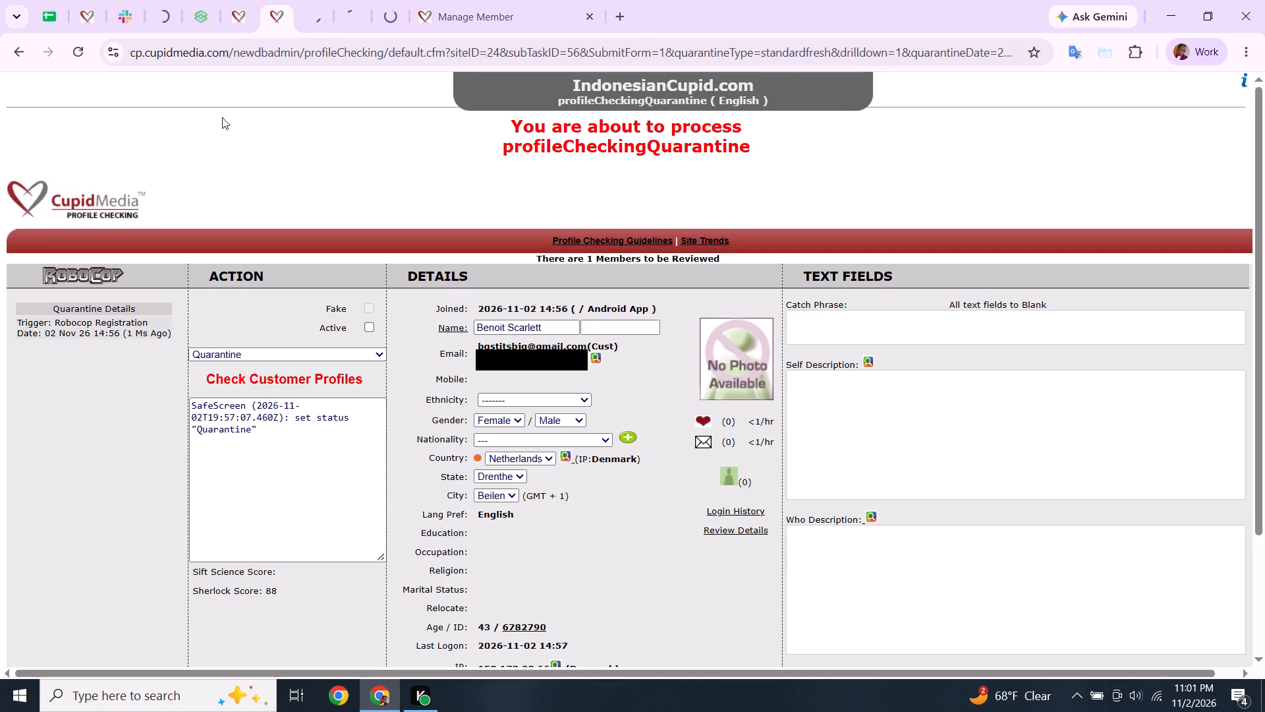
{"action": "scroll", "coordinate": [485, 267], "scroll_direction": "down", "scroll_amount": 2}
{"action": "triple_click", "coordinate": [616, 304]}
{"action": "right_click", "coordinate": [616, 304]}
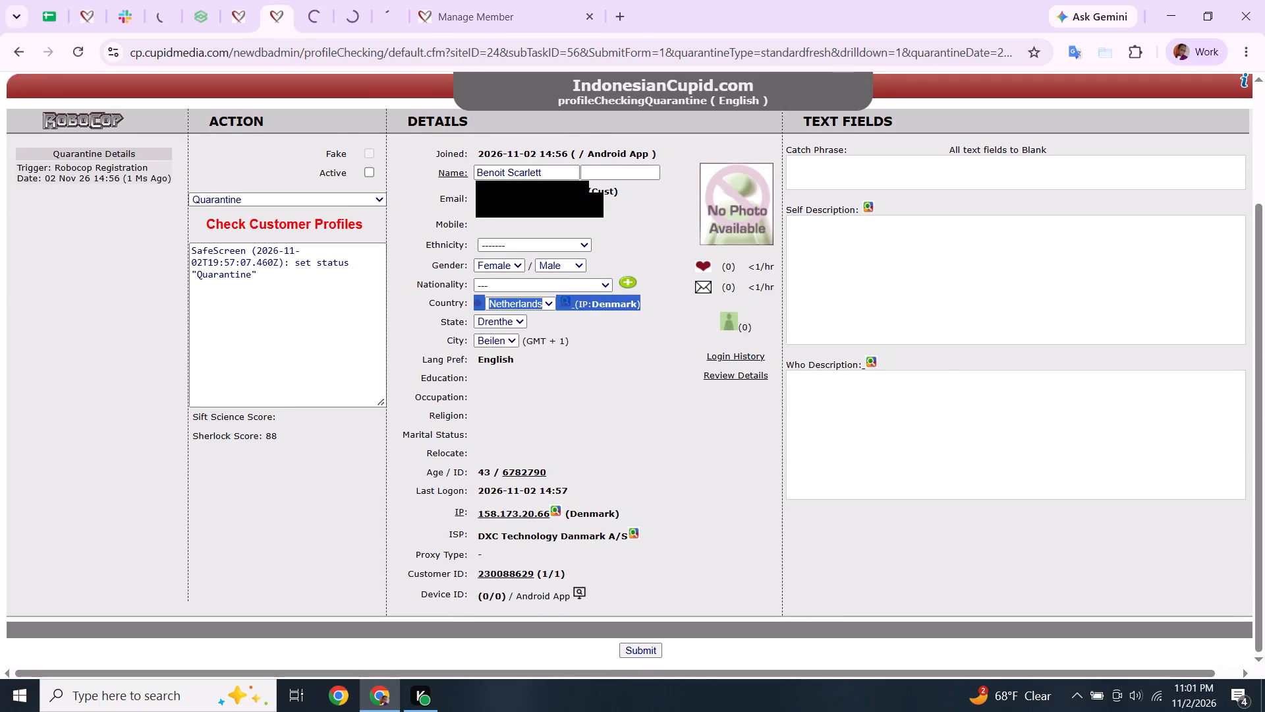
{"action": "left_click", "coordinate": [689, 331]}
{"action": "left_click", "coordinate": [304, 293]}
{"action": "key", "text": "Return"}
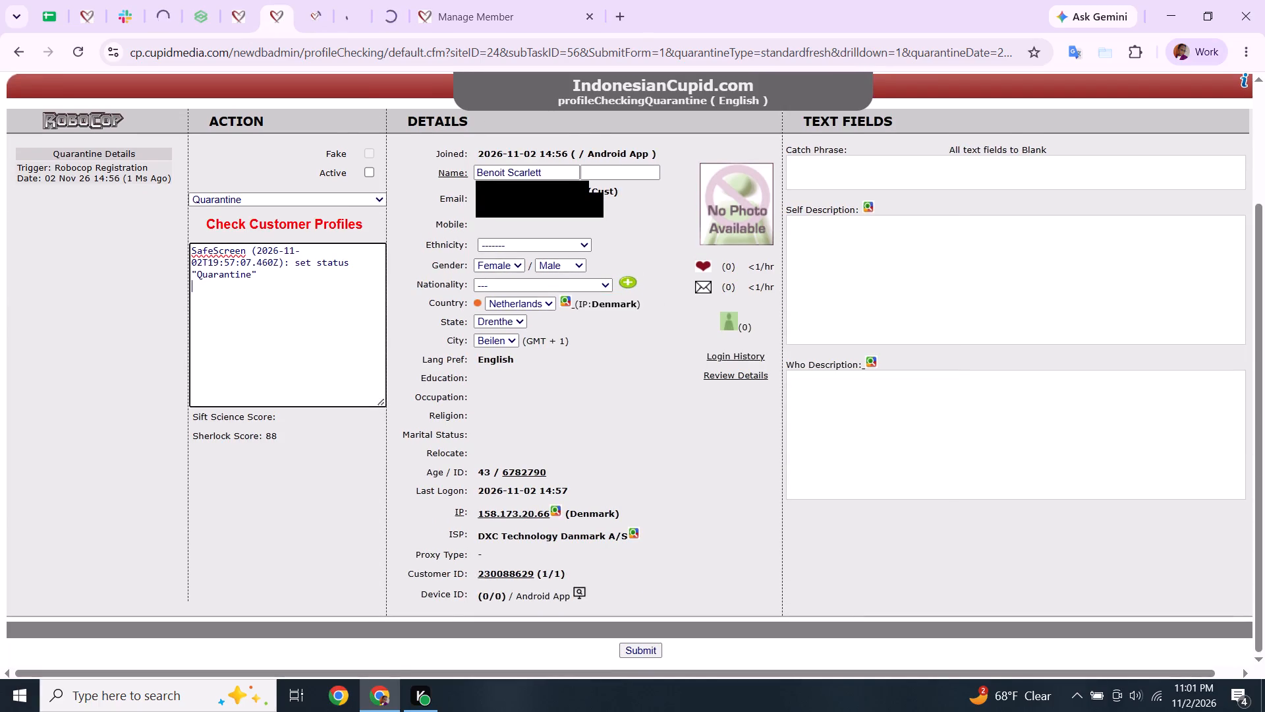
{"action": "key", "text": "Return"}
{"action": "right_click", "coordinate": [262, 322]}
{"action": "left_click", "coordinate": [288, 490]}
Submit the IndonesianCupid quarantine queue, and check and submit the BrazilCupid queue.
{"action": "scroll", "coordinate": [453, 465], "scroll_direction": "down", "scroll_amount": 2}
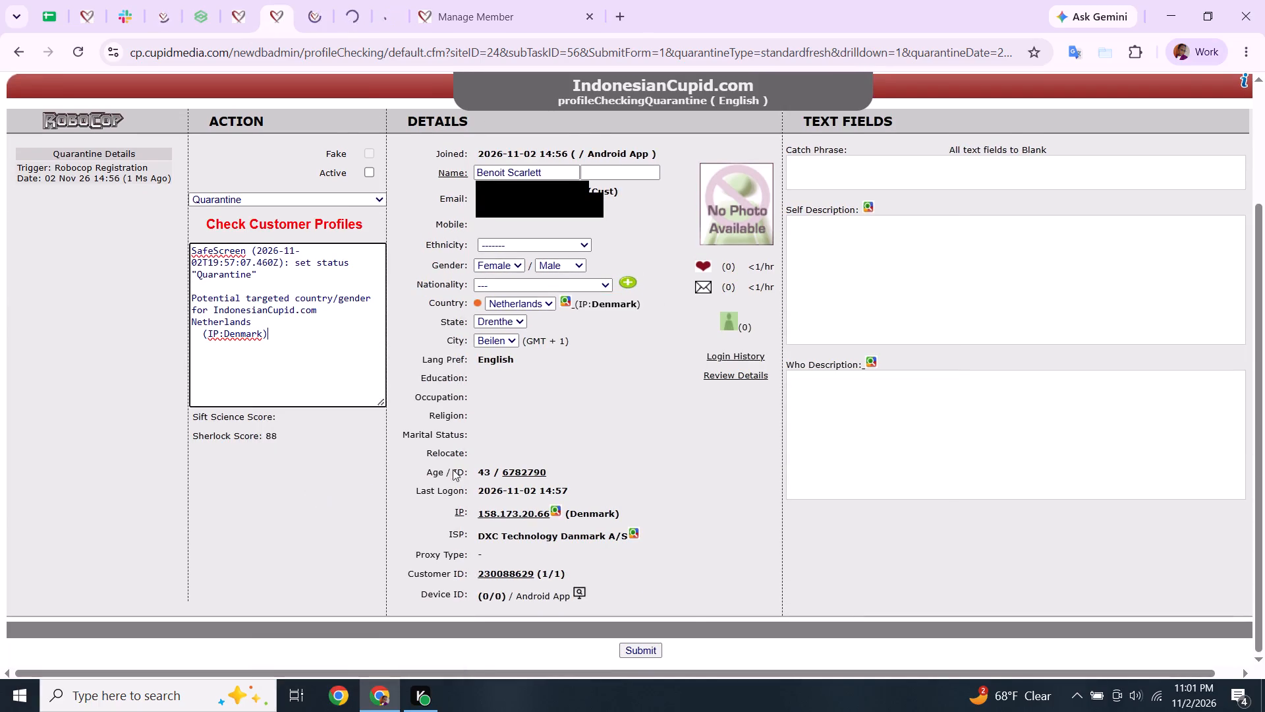
{"action": "scroll", "coordinate": [453, 469], "scroll_direction": "down", "scroll_amount": 3}
{"action": "left_click", "coordinate": [648, 649]}
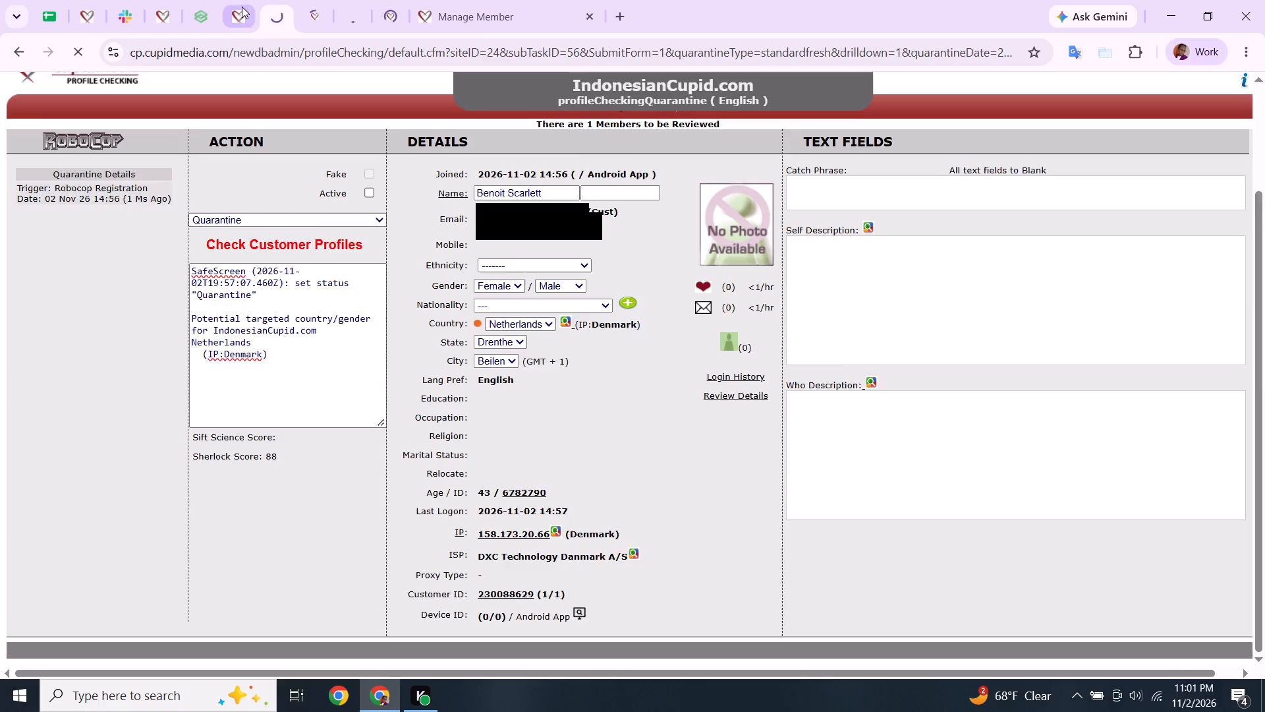
{"action": "left_click", "coordinate": [237, 15]}
{"action": "scroll", "coordinate": [609, 138], "scroll_direction": "down", "scroll_amount": 3}
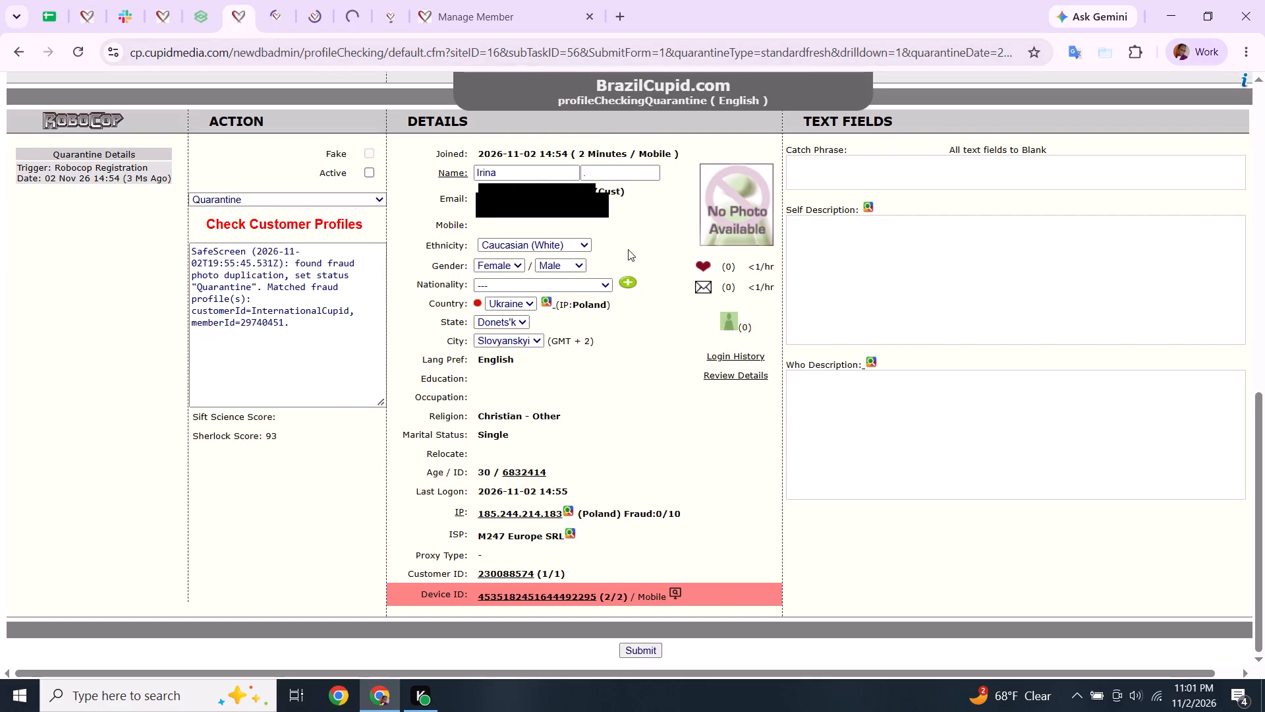
{"action": "scroll", "coordinate": [628, 680], "scroll_direction": "down", "scroll_amount": 2}
{"action": "left_click", "coordinate": [640, 648]}
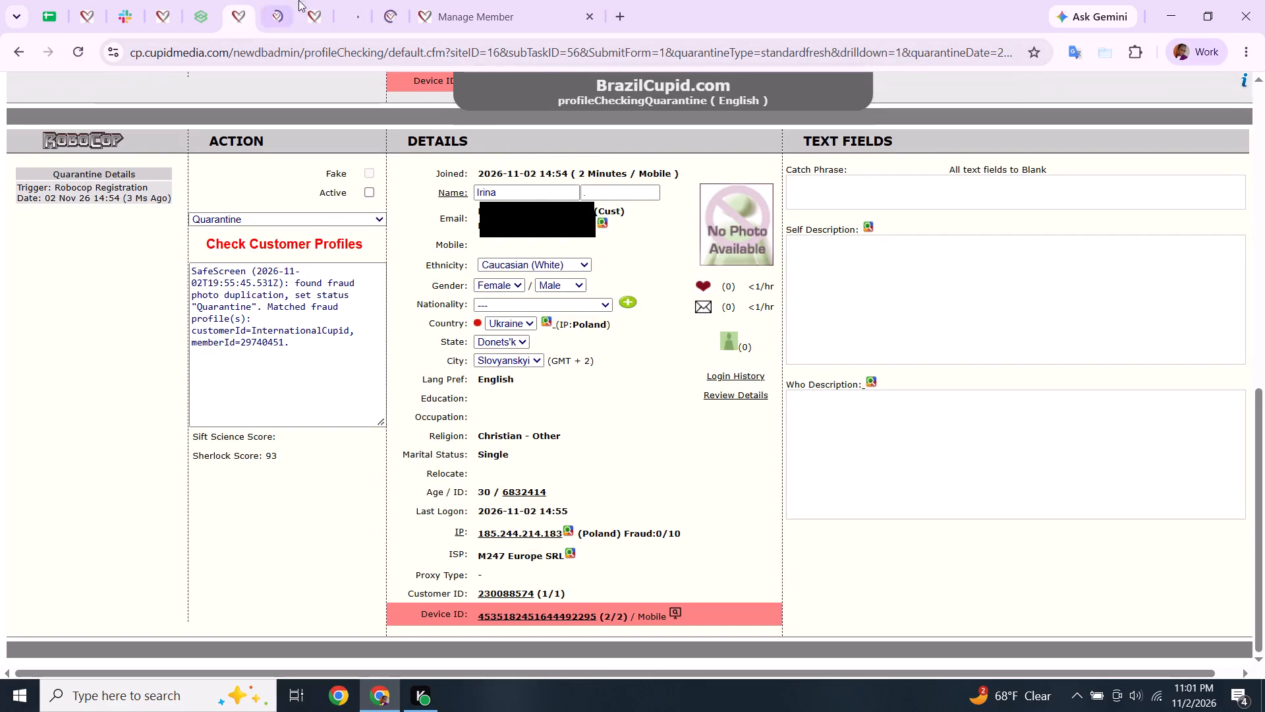
Open viktoriia's linked InternationalCupid profile from her LatinAmericanCupid member profile, and close the LatinAmericanCupid one.
{"action": "left_click", "coordinate": [316, 5]}
{"action": "left_click", "coordinate": [523, 0]}
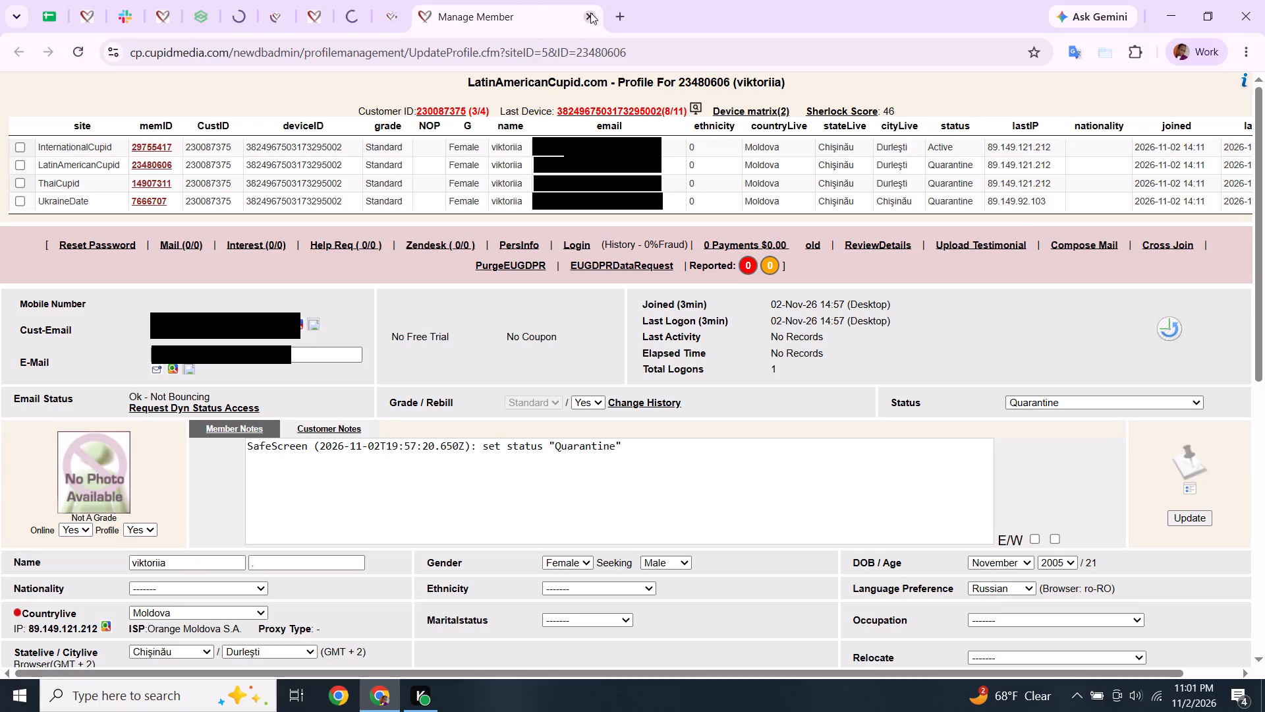
{"action": "left_click", "coordinate": [159, 142]}
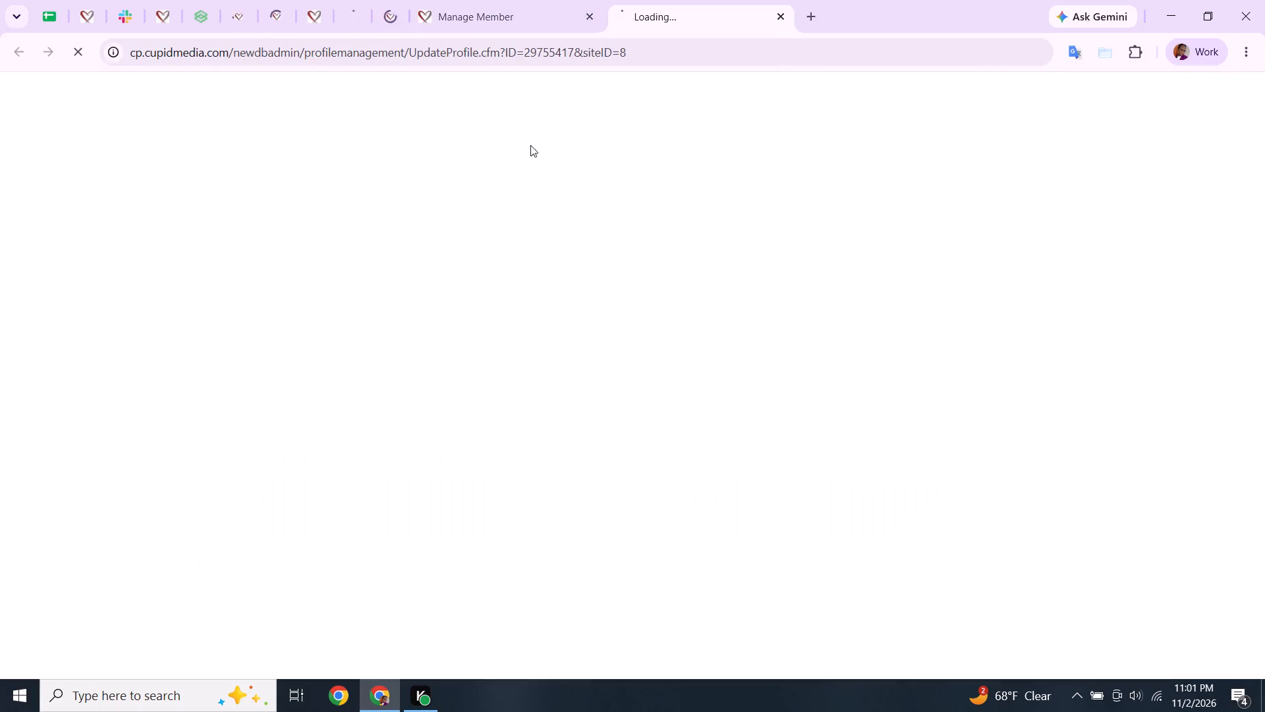
{"action": "left_click", "coordinate": [507, 6]}
{"action": "left_click", "coordinate": [590, 16]}
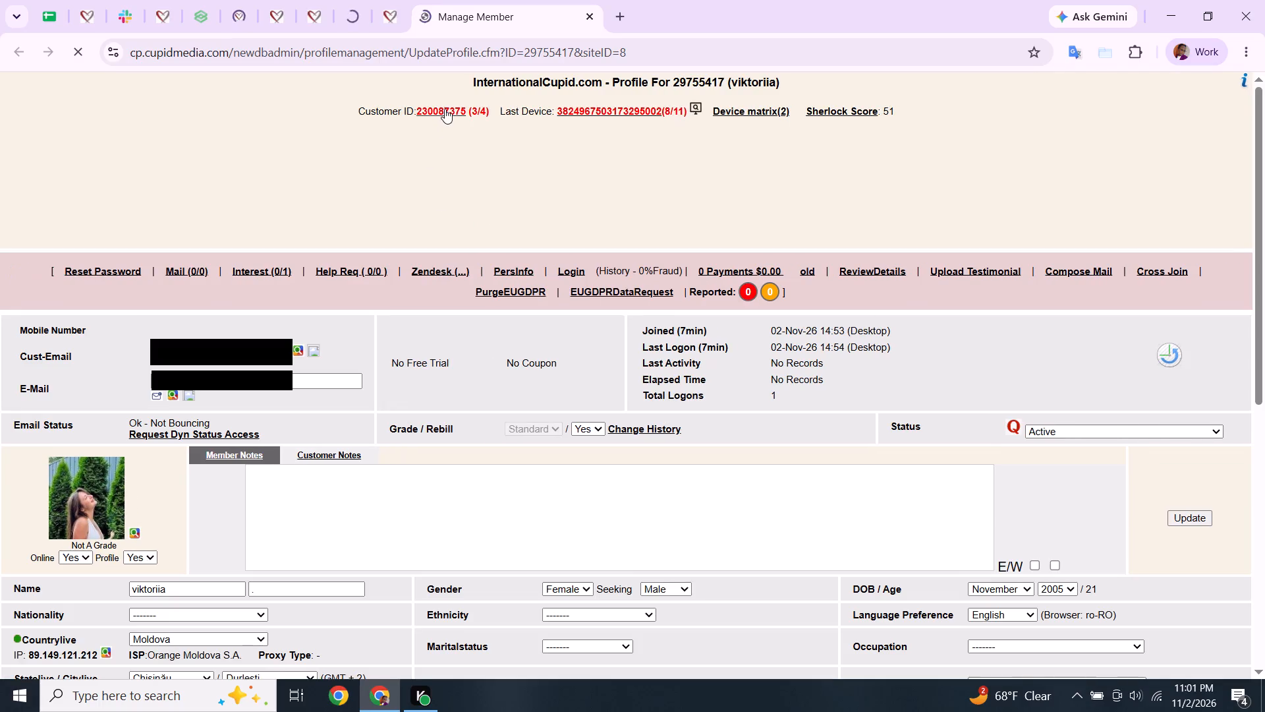
Copy the customer ID's link and paste it into the member notes of viktoriia's InternationalCupid profile.
{"action": "right_click", "coordinate": [445, 109]}
{"action": "left_click", "coordinate": [511, 282]}
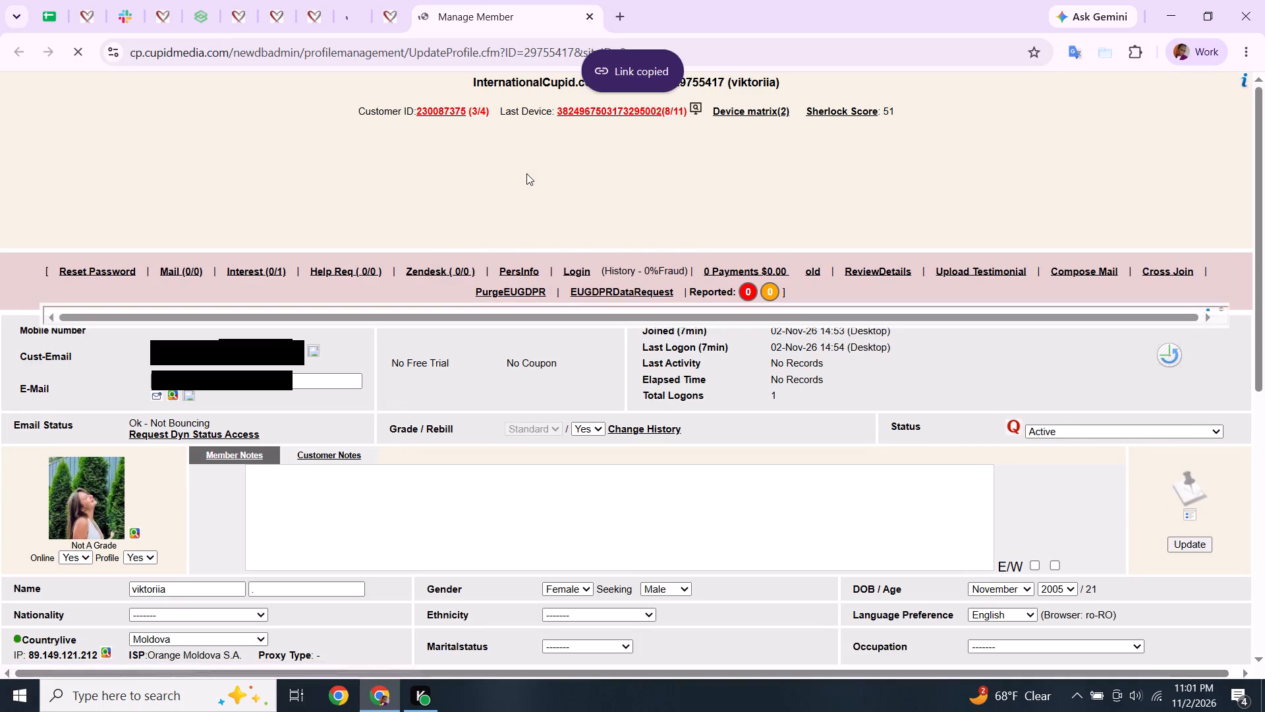
{"action": "right_click", "coordinate": [451, 490]}
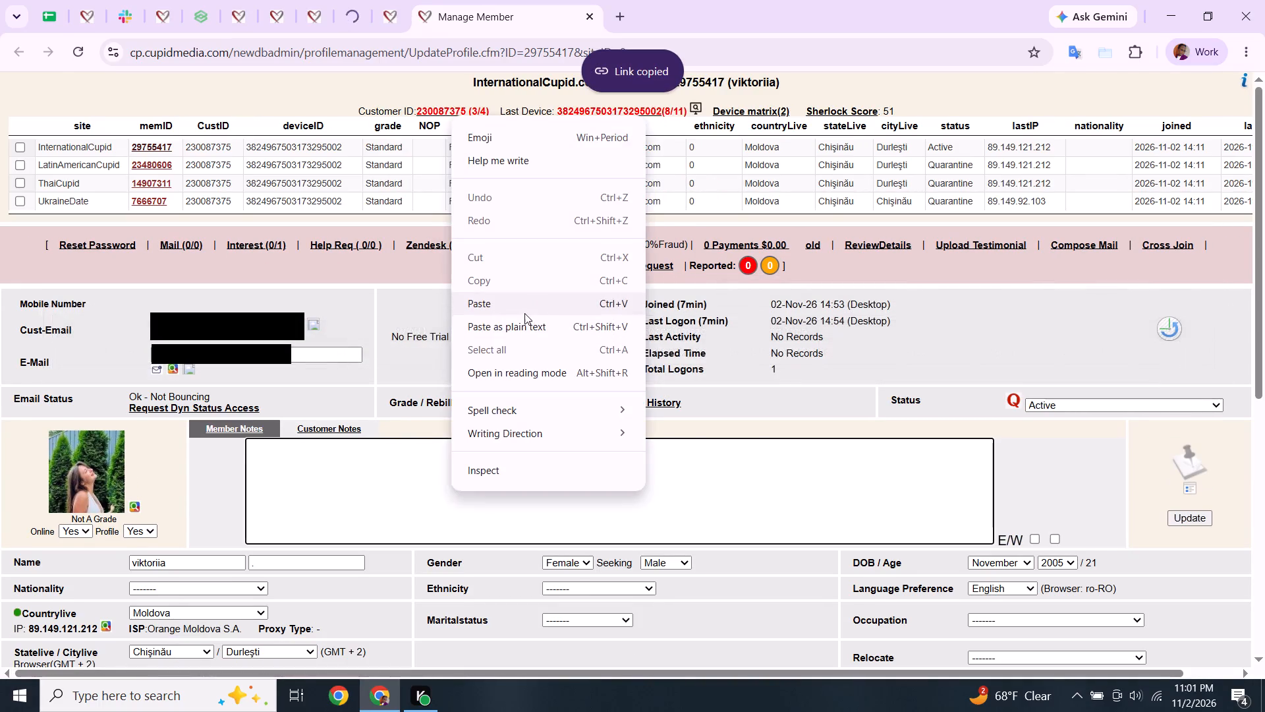
{"action": "left_click", "coordinate": [524, 313]}
{"action": "left_click", "coordinate": [1087, 401]}
{"action": "scroll", "coordinate": [1071, 216], "scroll_direction": "down", "scroll_amount": 5}
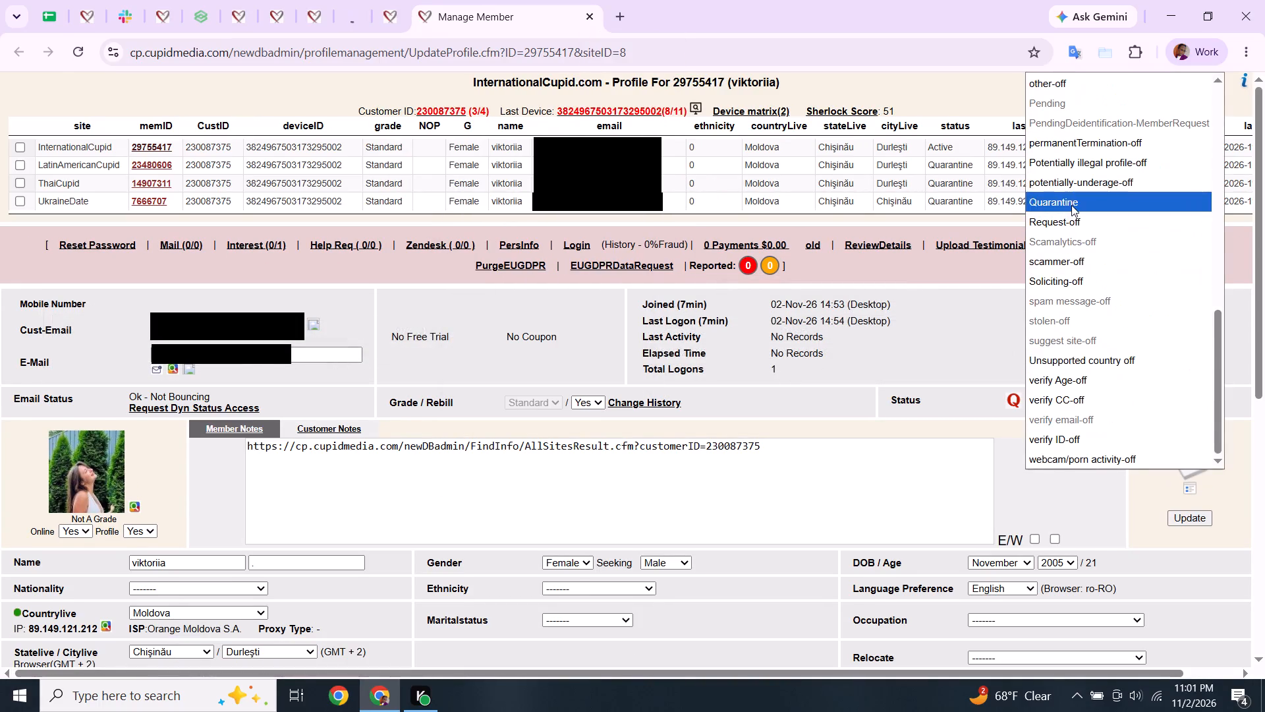
{"action": "left_click", "coordinate": [1071, 205]}
{"action": "left_click", "coordinate": [1185, 513]}
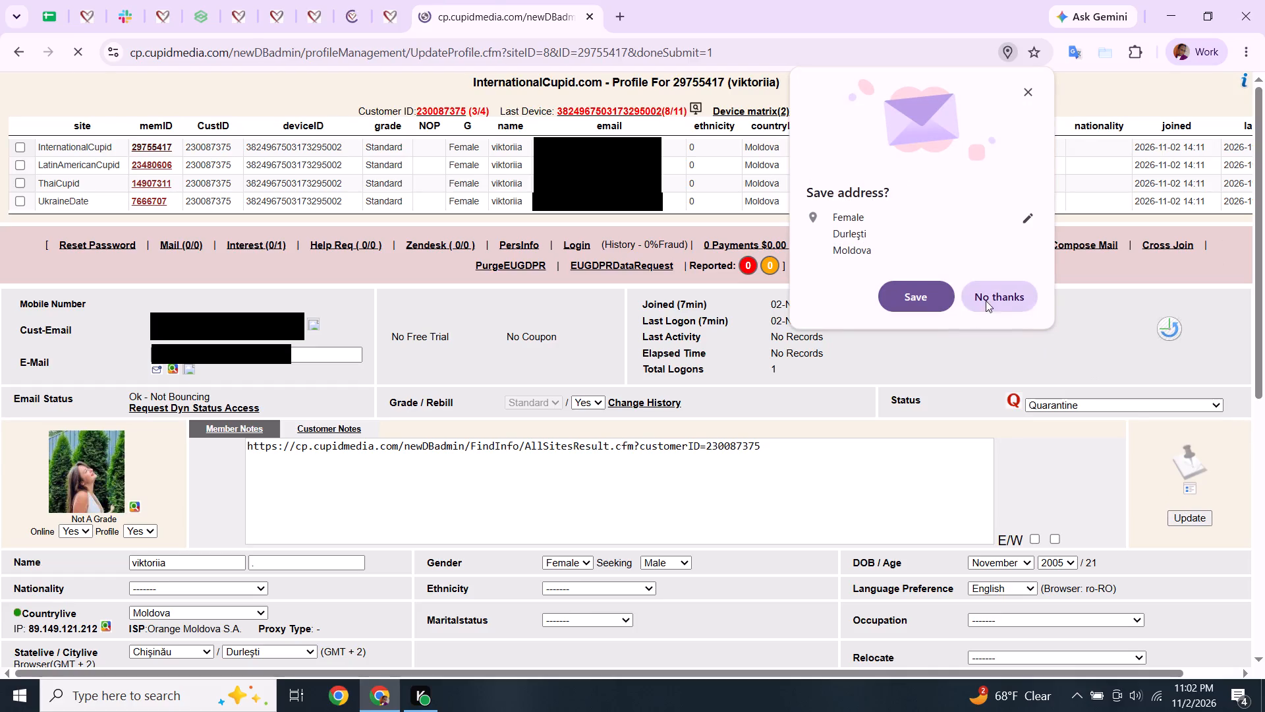
{"action": "left_click", "coordinate": [1016, 293]}
Add "scammer email format" below the SafeScreen entry in Loki's ThaiCupid notes and copy that text.
{"action": "left_click", "coordinate": [392, 8]}
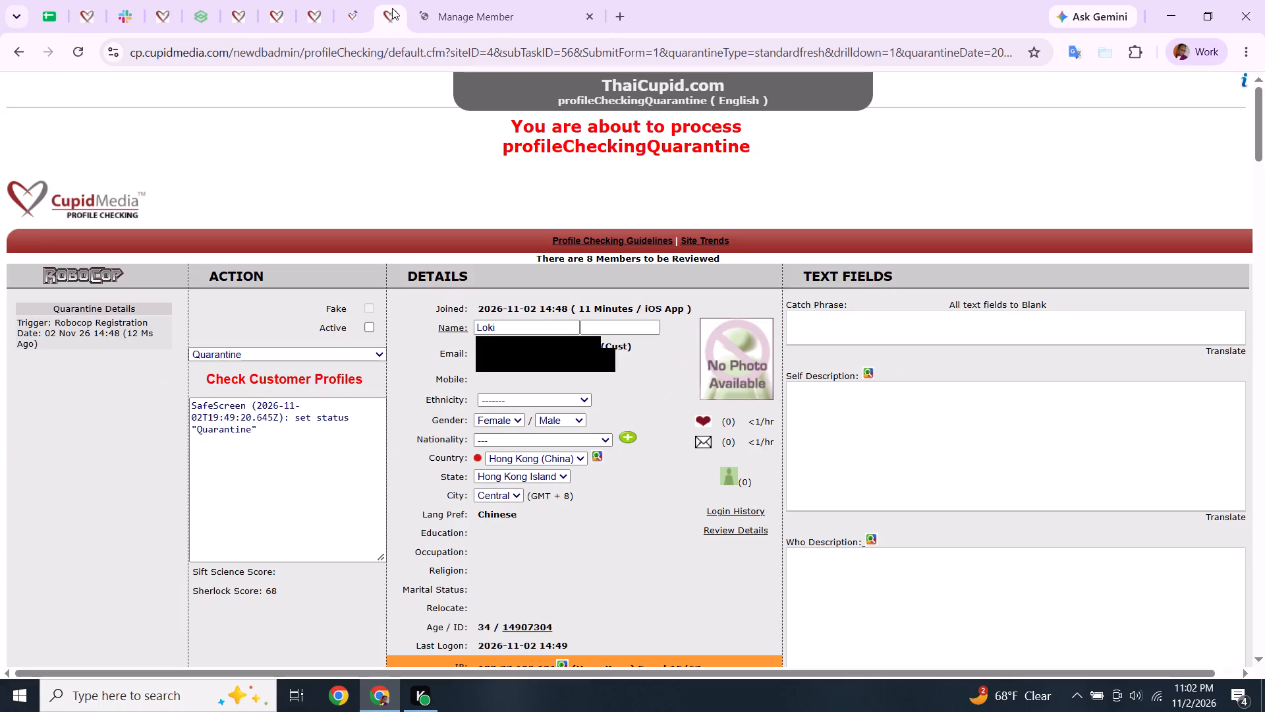
{"action": "scroll", "coordinate": [488, 333], "scroll_direction": "down", "scroll_amount": 2}
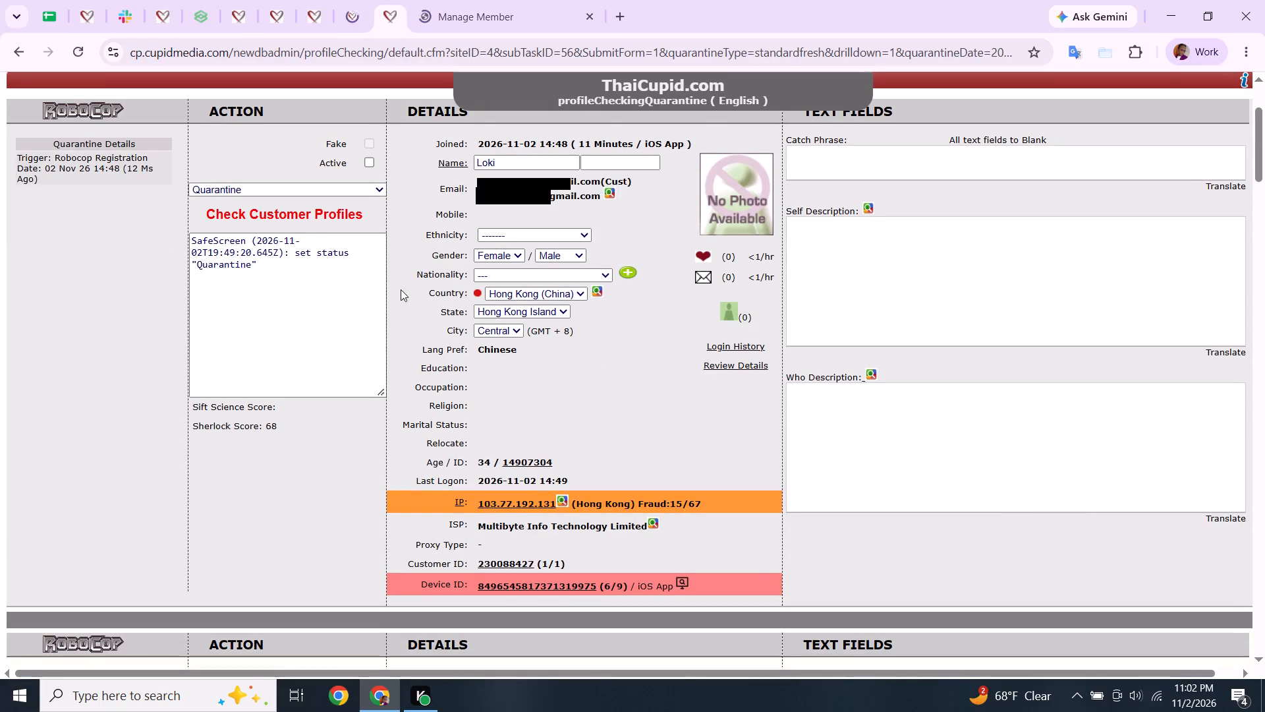
{"action": "left_click", "coordinate": [332, 288]}
{"action": "key", "text": "Return"}
{"action": "key", "text": "Return"}
{"action": "type", "text": "scammer email format"}
{"action": "key", "text": "space"}
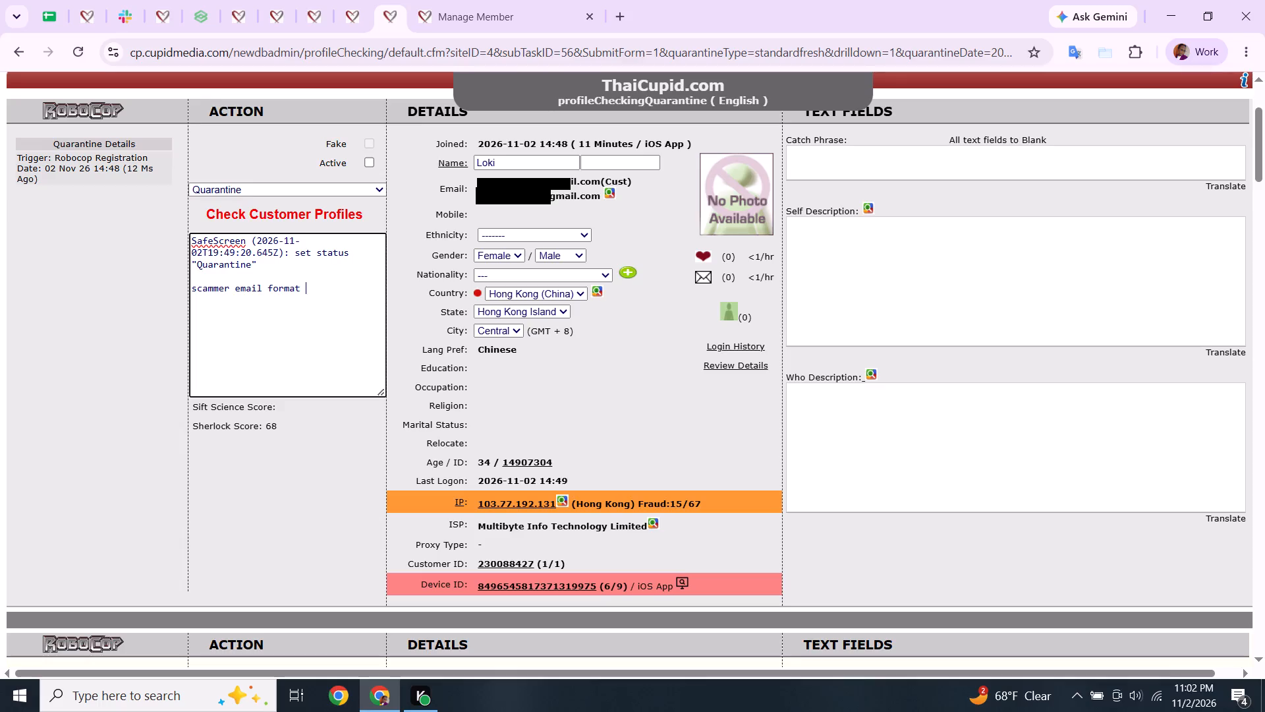
{"action": "triple_click", "coordinate": [242, 293]}
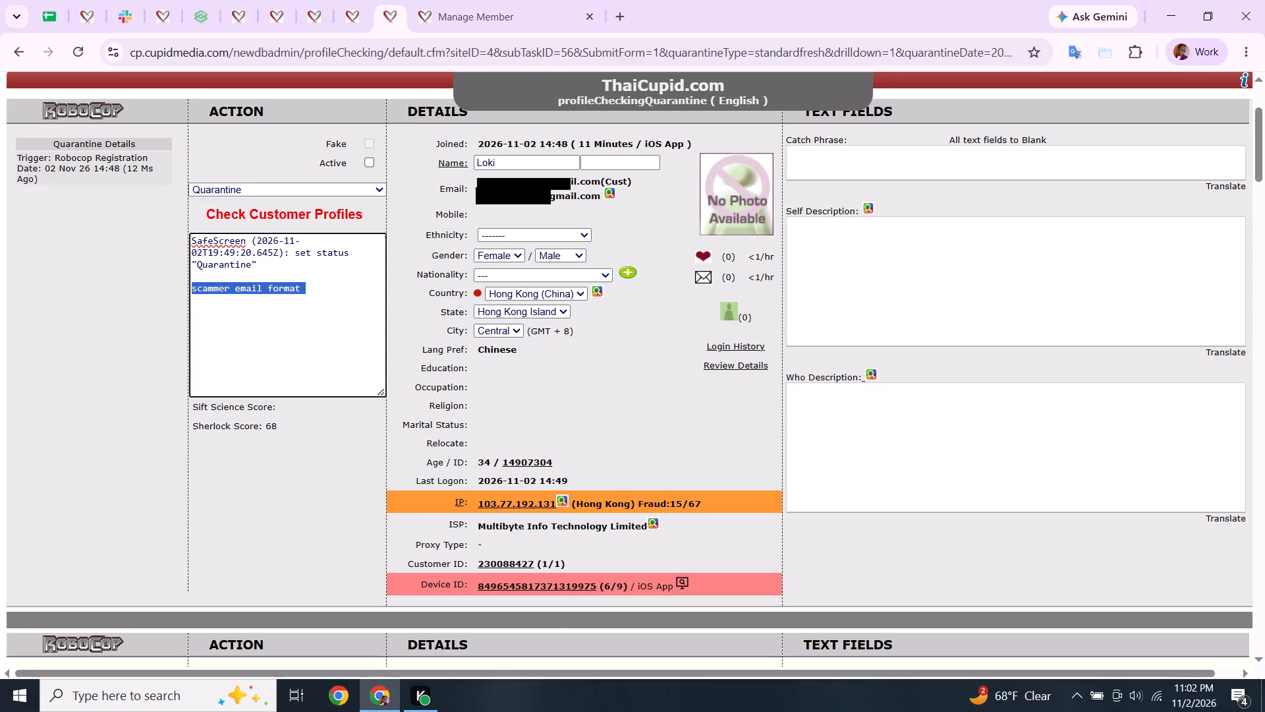
{"action": "right_click", "coordinate": [241, 290]}
{"action": "left_click", "coordinate": [304, 303]}
{"action": "left_click", "coordinate": [340, 334]}
Open may's member profile from the ThaiCupid queue and close viktoriia's updated InternationalCupid profile.
{"action": "scroll", "coordinate": [543, 341], "scroll_direction": "down", "scroll_amount": 7}
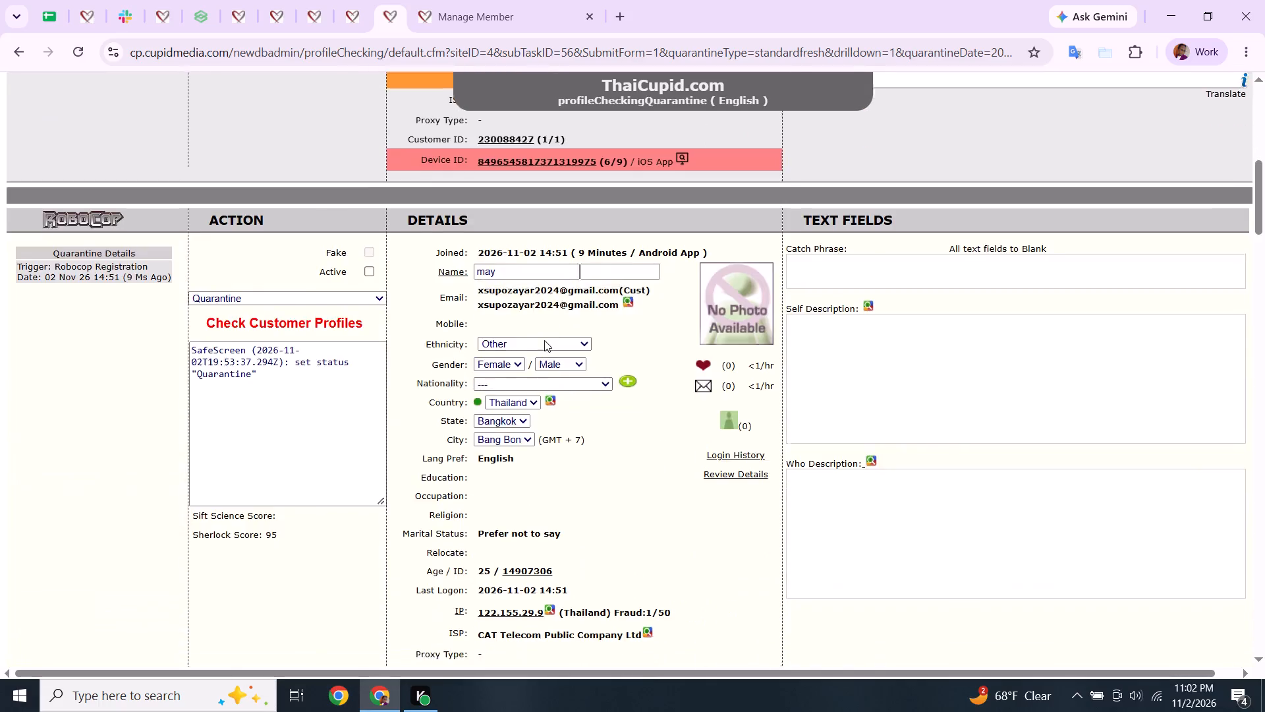
{"action": "left_click", "coordinate": [304, 257]}
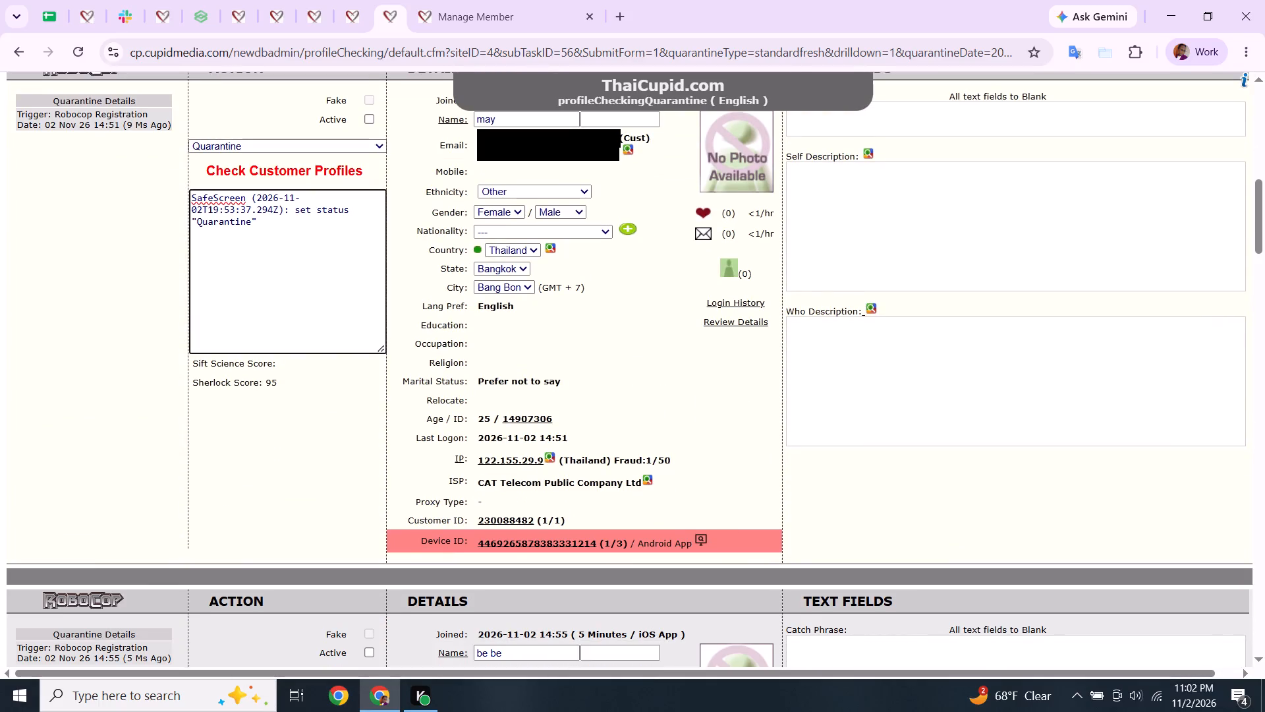
{"action": "key", "text": "Return"}
{"action": "key", "text": "Return"}
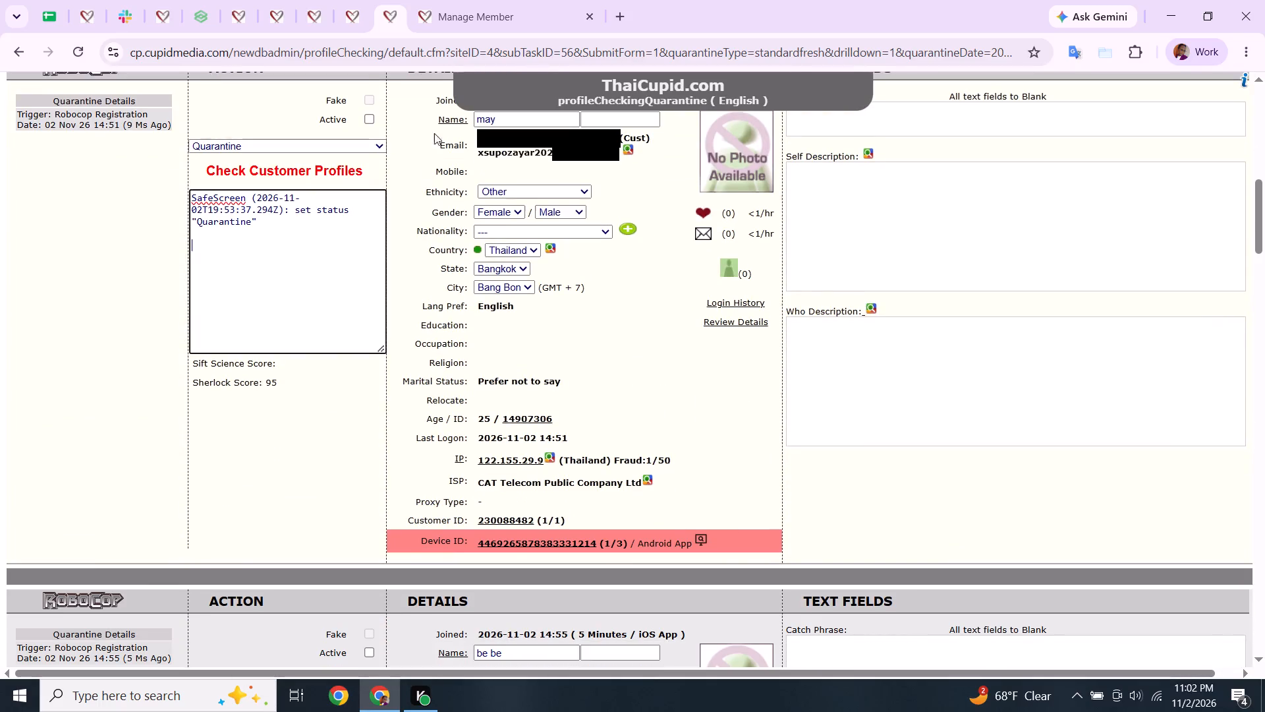
{"action": "left_click", "coordinate": [455, 118]}
{"action": "left_click", "coordinate": [692, 0]}
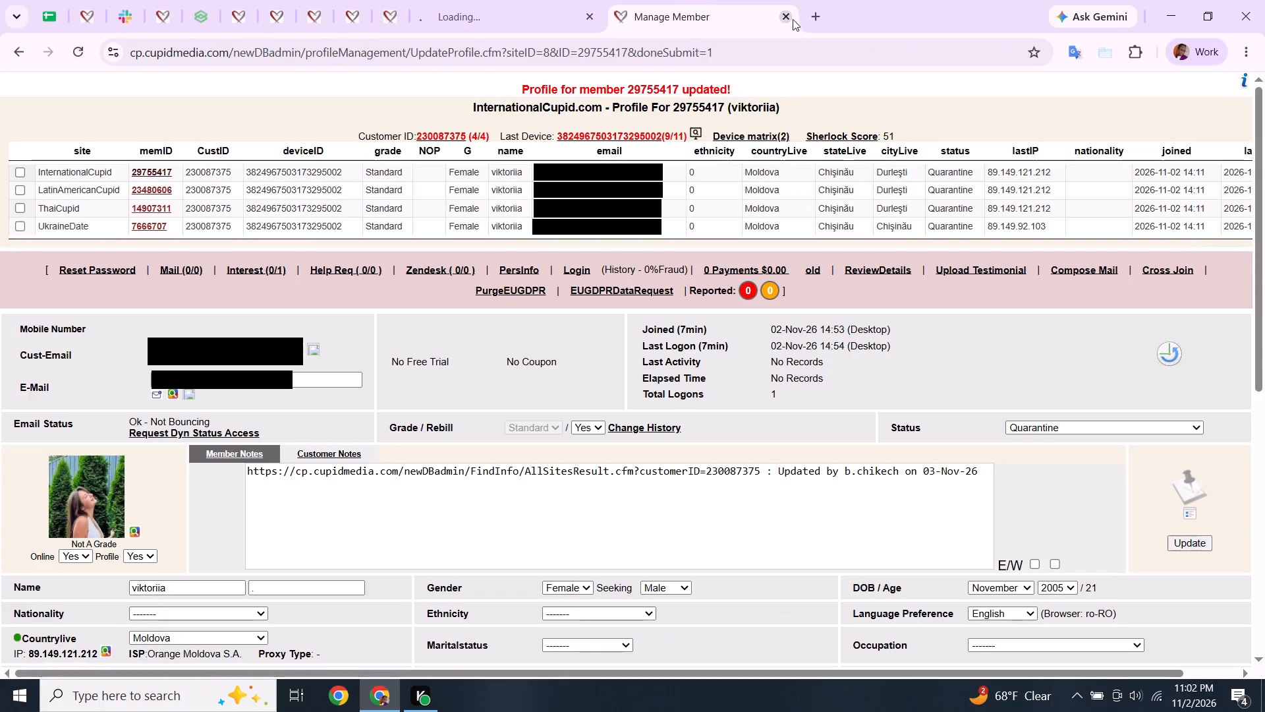
{"action": "left_click", "coordinate": [787, 16]}
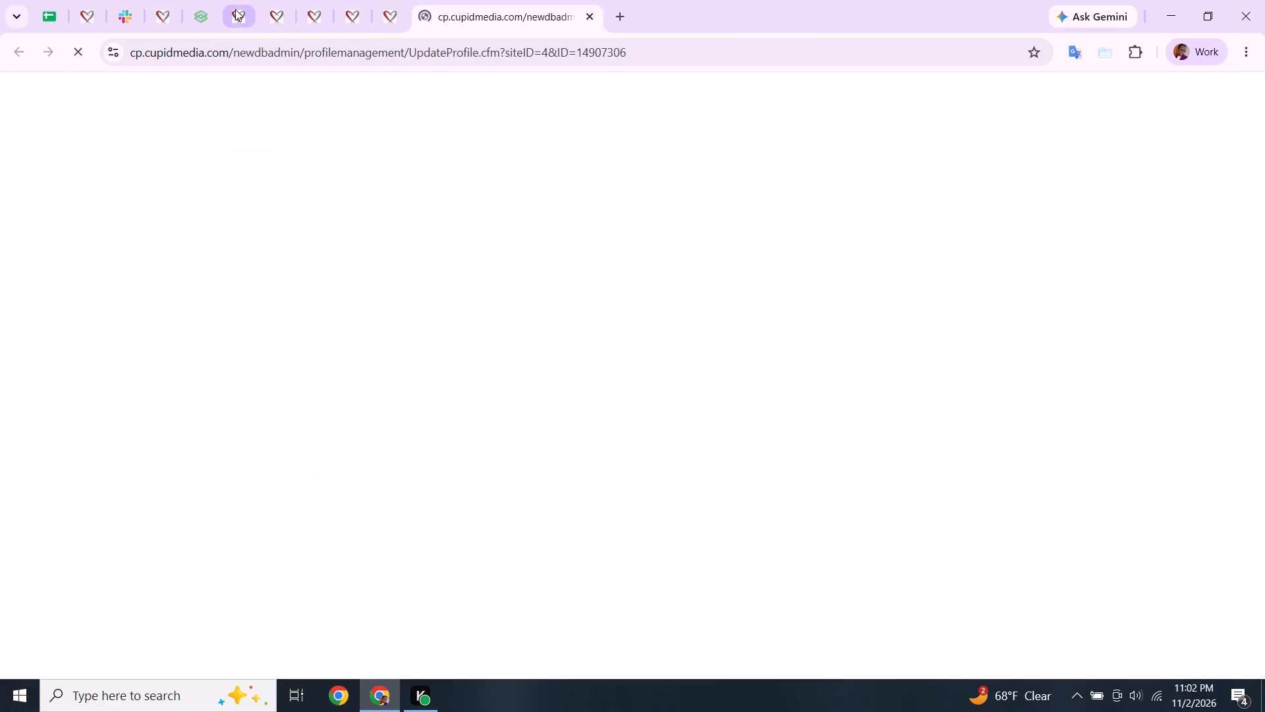
Add "junk email" below the SafeScreen entry in Lovely's notes in the LatinAmericanCupid quarantine queue.
{"action": "left_click", "coordinate": [235, 9]}
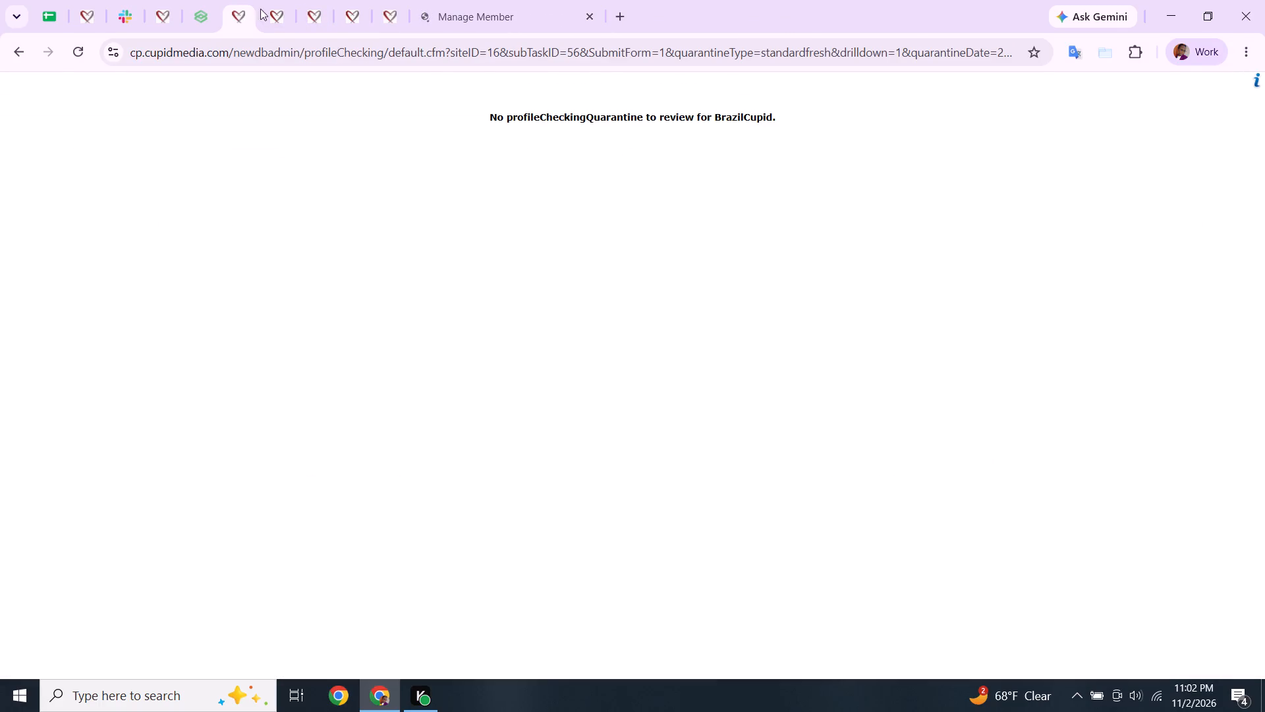
{"action": "left_click", "coordinate": [270, 13]}
{"action": "left_click", "coordinate": [318, 5]}
{"action": "left_click", "coordinate": [369, 2]}
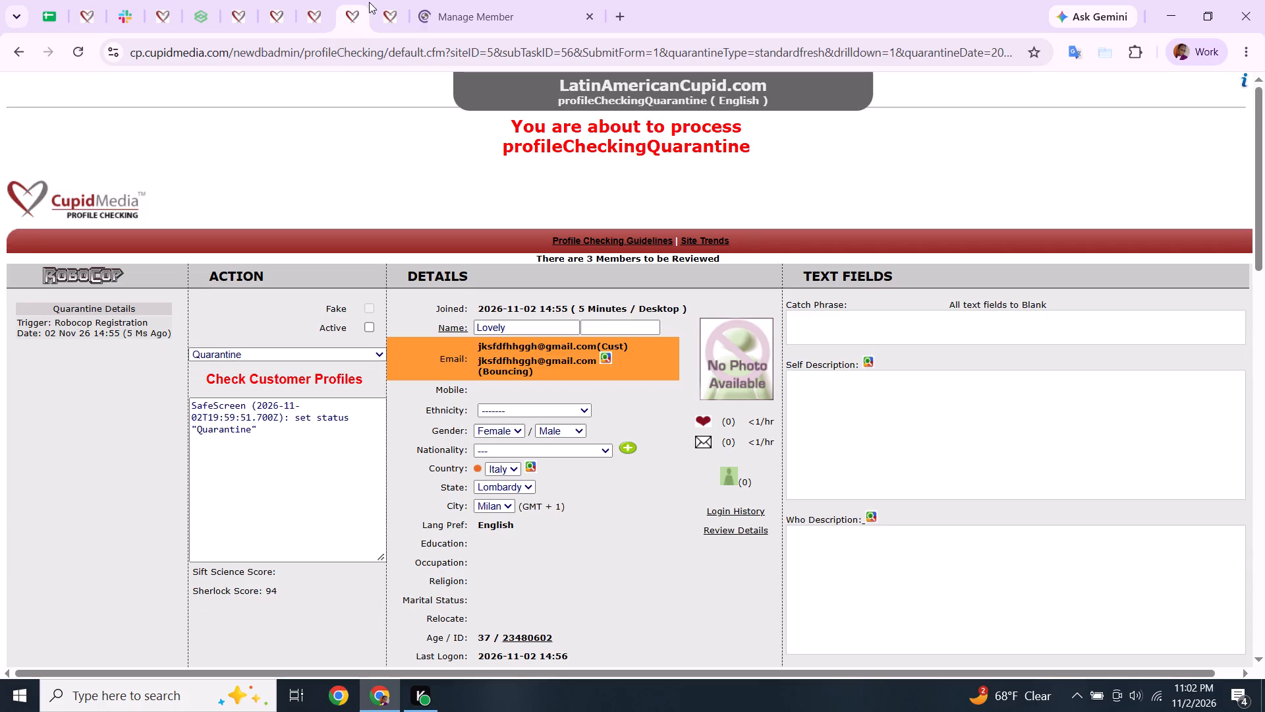
{"action": "scroll", "coordinate": [500, 406], "scroll_direction": "down", "scroll_amount": 2}
{"action": "left_click", "coordinate": [319, 312]}
{"action": "key", "text": "Return"}
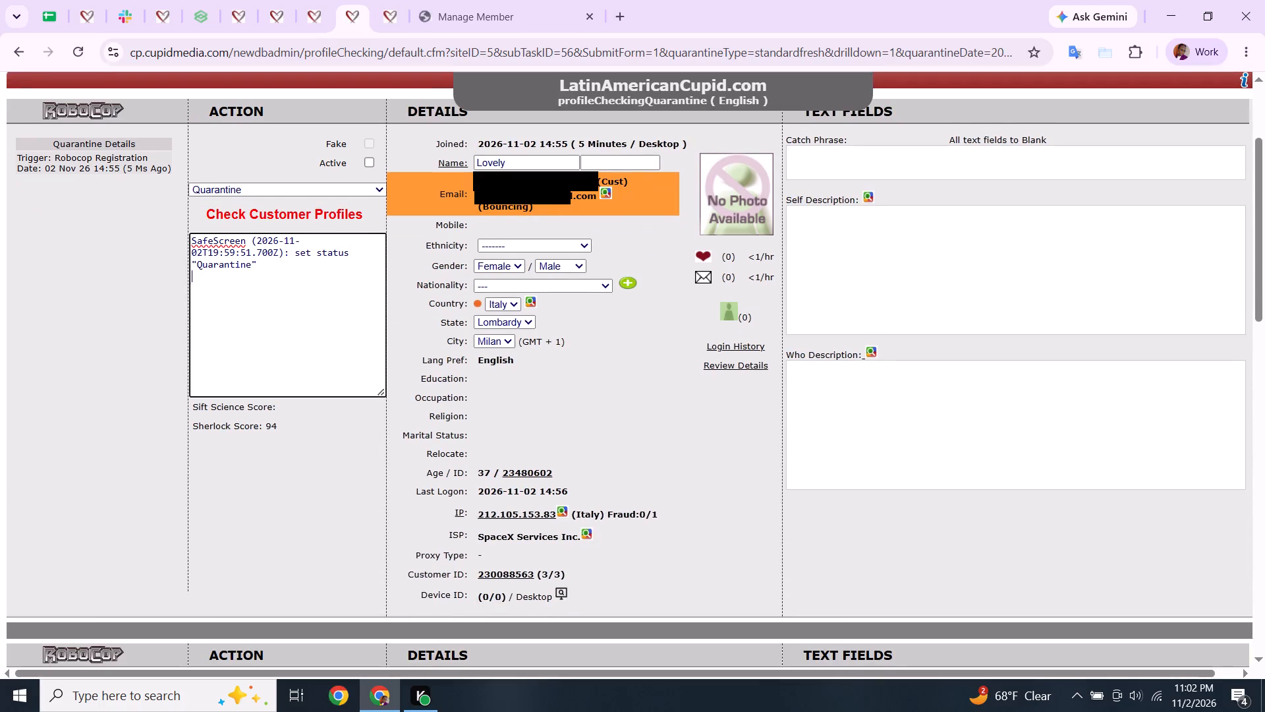
{"action": "key", "text": "Return"}
{"action": "key", "text": "Return"}
{"action": "type", "text": "junk email"}
{"action": "key", "text": "space"}
Open Alexandra's member profile from the LatinAmericanCupid quarantine queue.
{"action": "scroll", "coordinate": [324, 316], "scroll_direction": "down", "scroll_amount": 6}
{"action": "scroll", "coordinate": [447, 330], "scroll_direction": "down", "scroll_amount": 1}
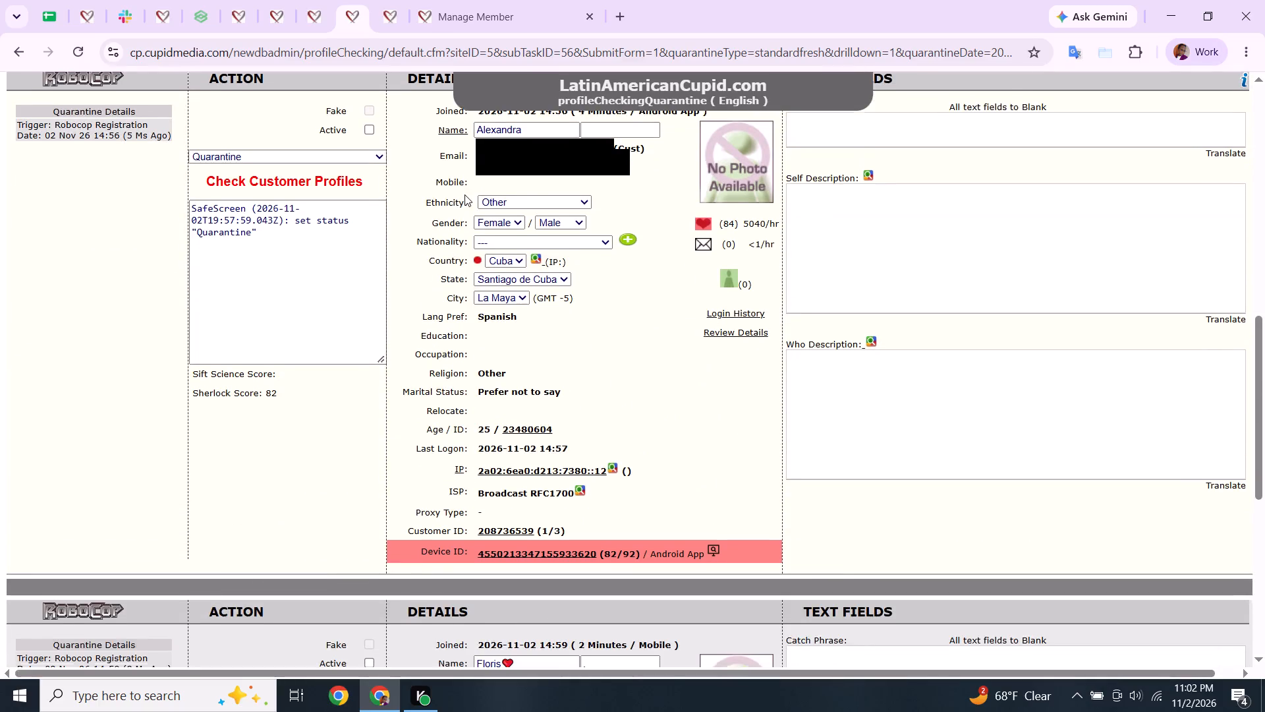
{"action": "scroll", "coordinate": [467, 208], "scroll_direction": "up", "scroll_amount": 1}
{"action": "left_click", "coordinate": [447, 208]}
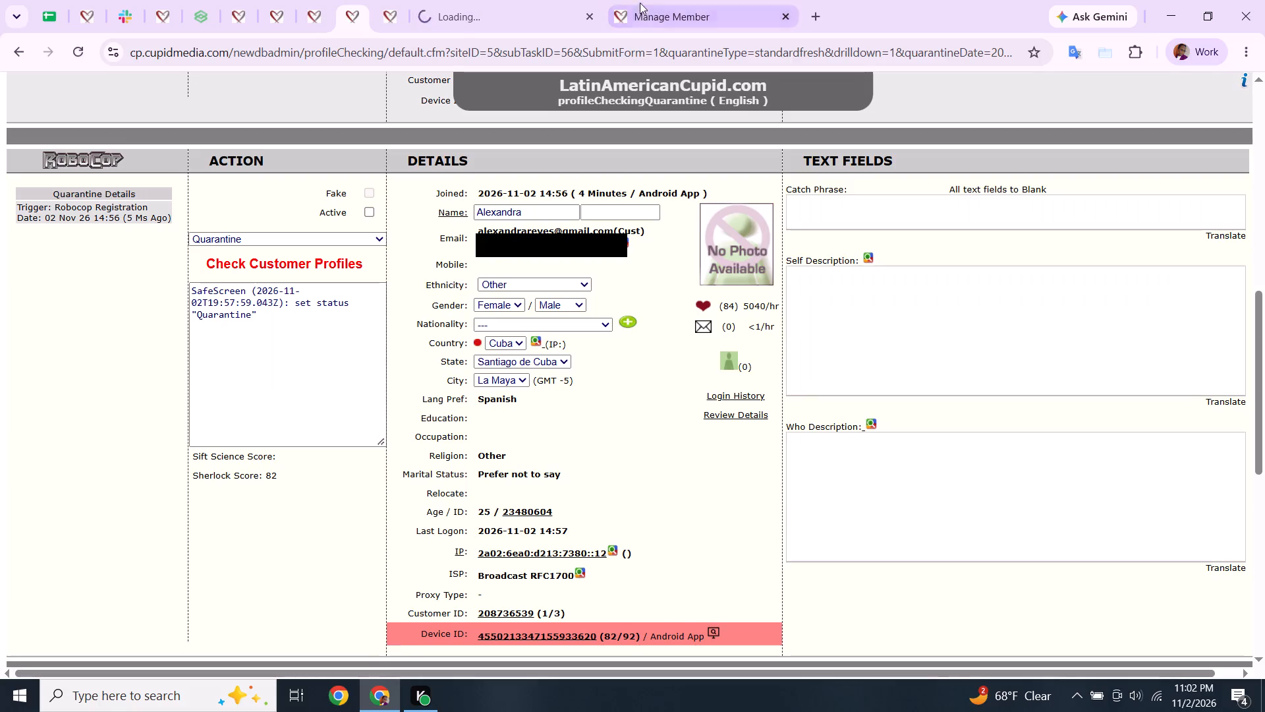
Check may's member profile and mark may and be be as Active in the ThaiCupid queue.
{"action": "left_click", "coordinate": [697, 0]}
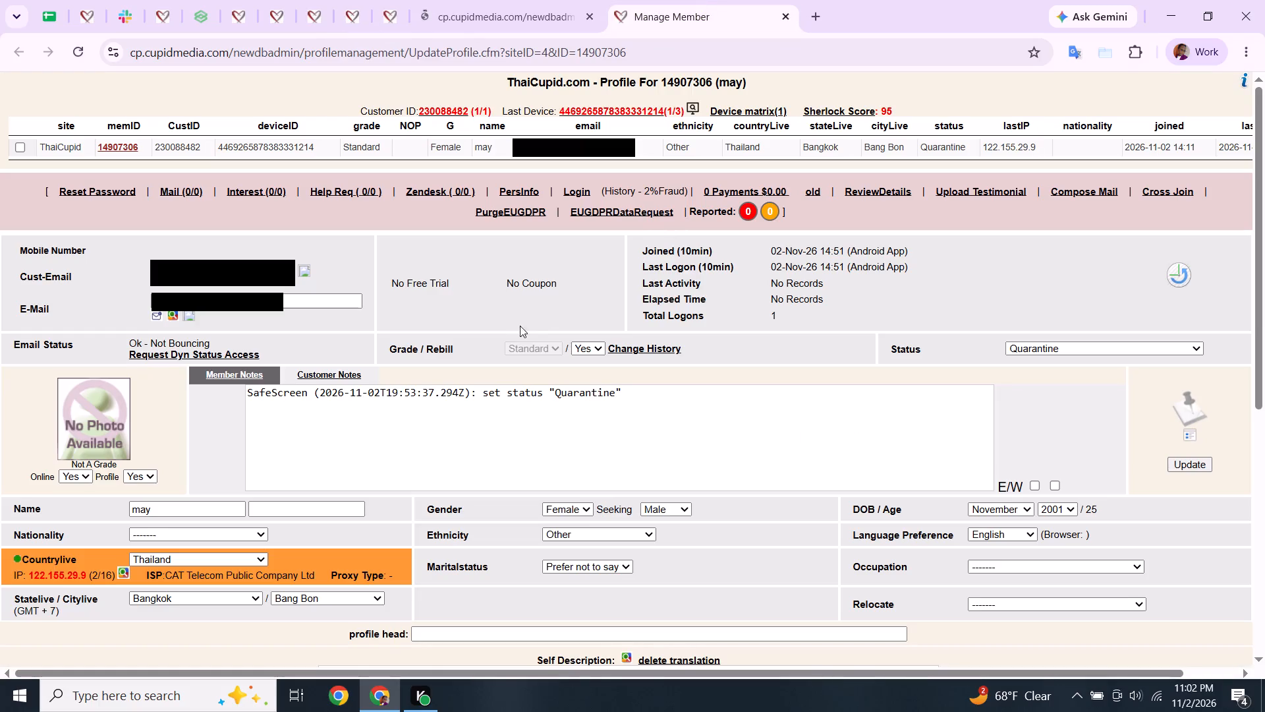
{"action": "left_click", "coordinate": [393, 14]}
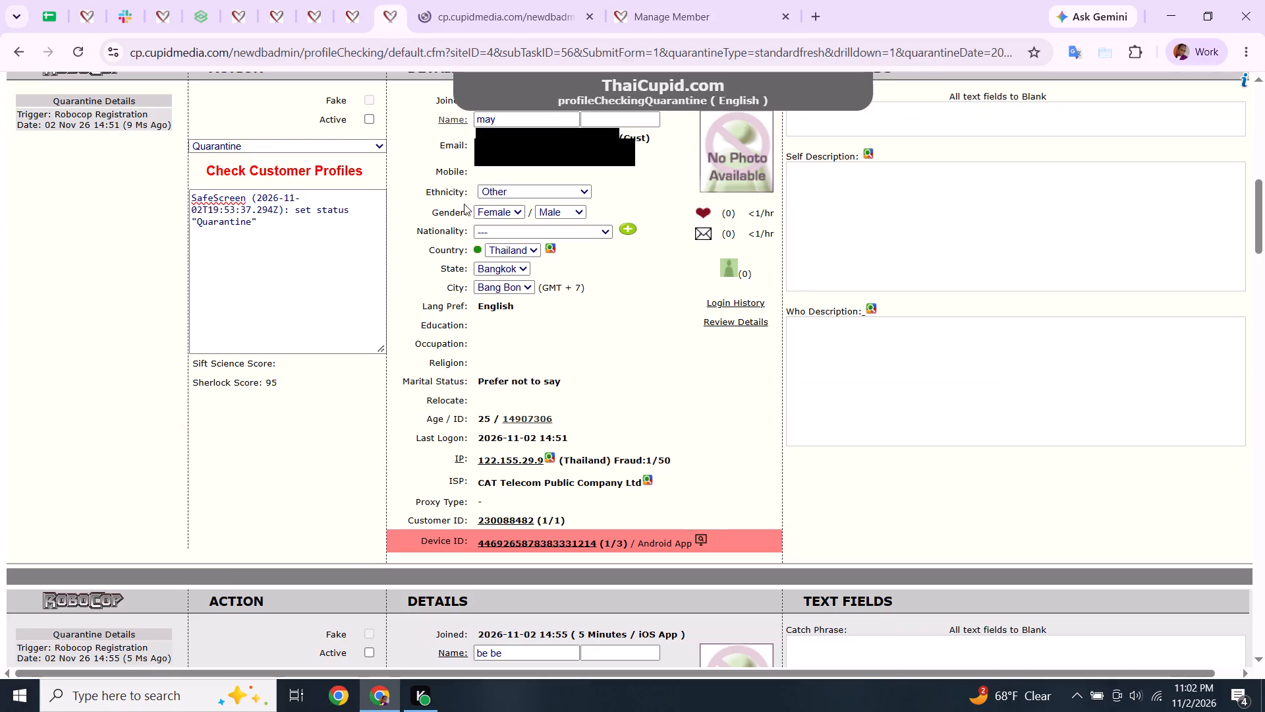
{"action": "left_click", "coordinate": [368, 114]}
{"action": "scroll", "coordinate": [468, 214], "scroll_direction": "down", "scroll_amount": 4}
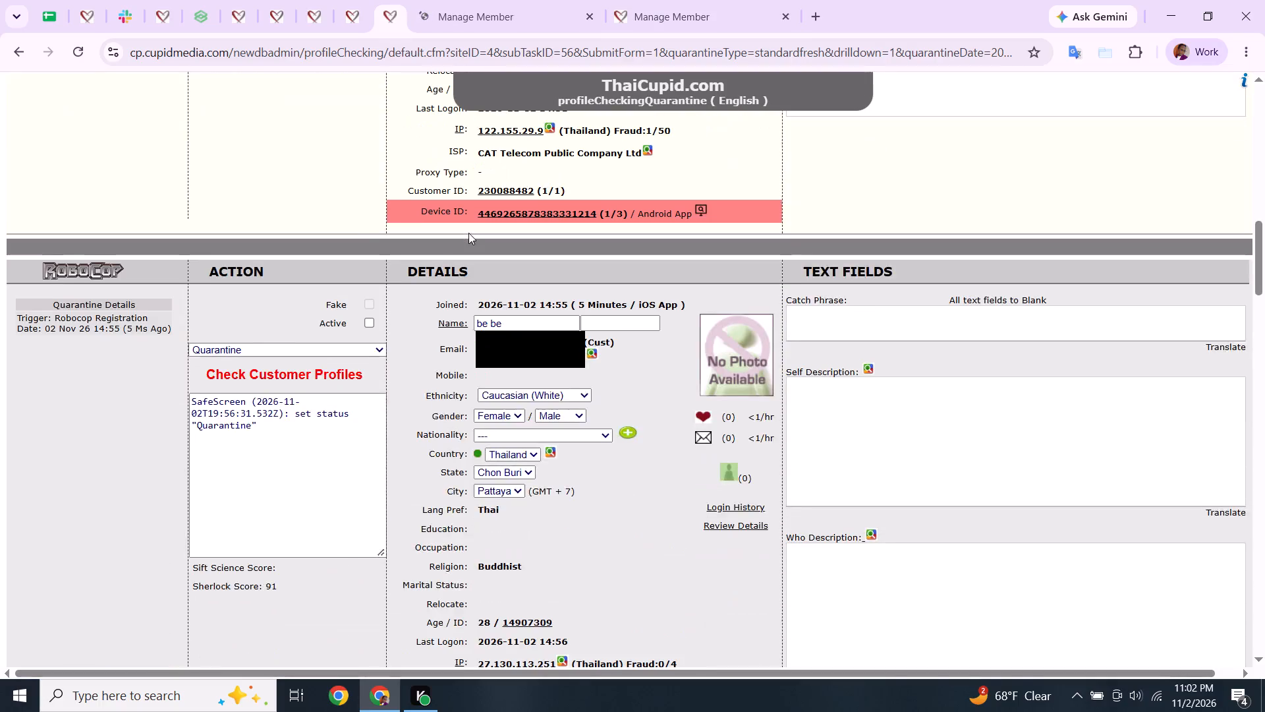
{"action": "scroll", "coordinate": [468, 234], "scroll_direction": "down", "scroll_amount": 2}
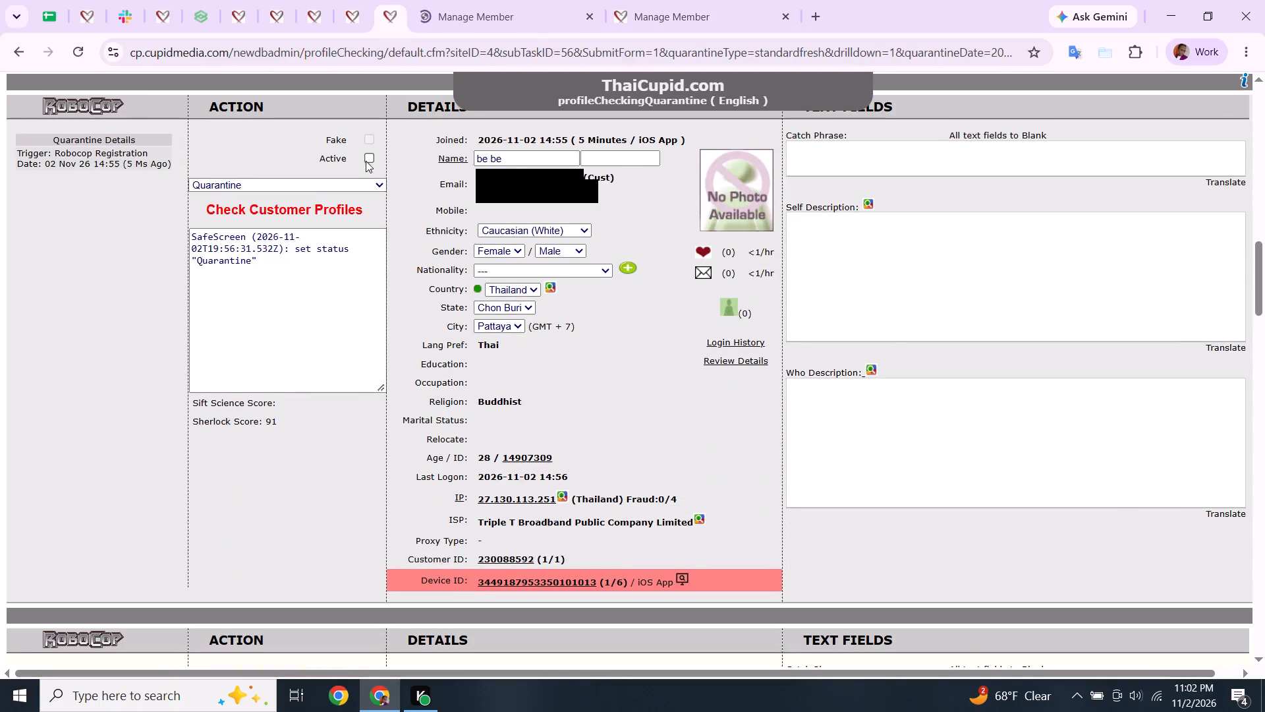
{"action": "left_click", "coordinate": [369, 157]}
Paste "scammer email format" below the SafeScreen entry in viktoriia's ThaiCupid queue notes.
{"action": "scroll", "coordinate": [425, 243], "scroll_direction": "down", "scroll_amount": 6}
{"action": "left_click", "coordinate": [305, 330]}
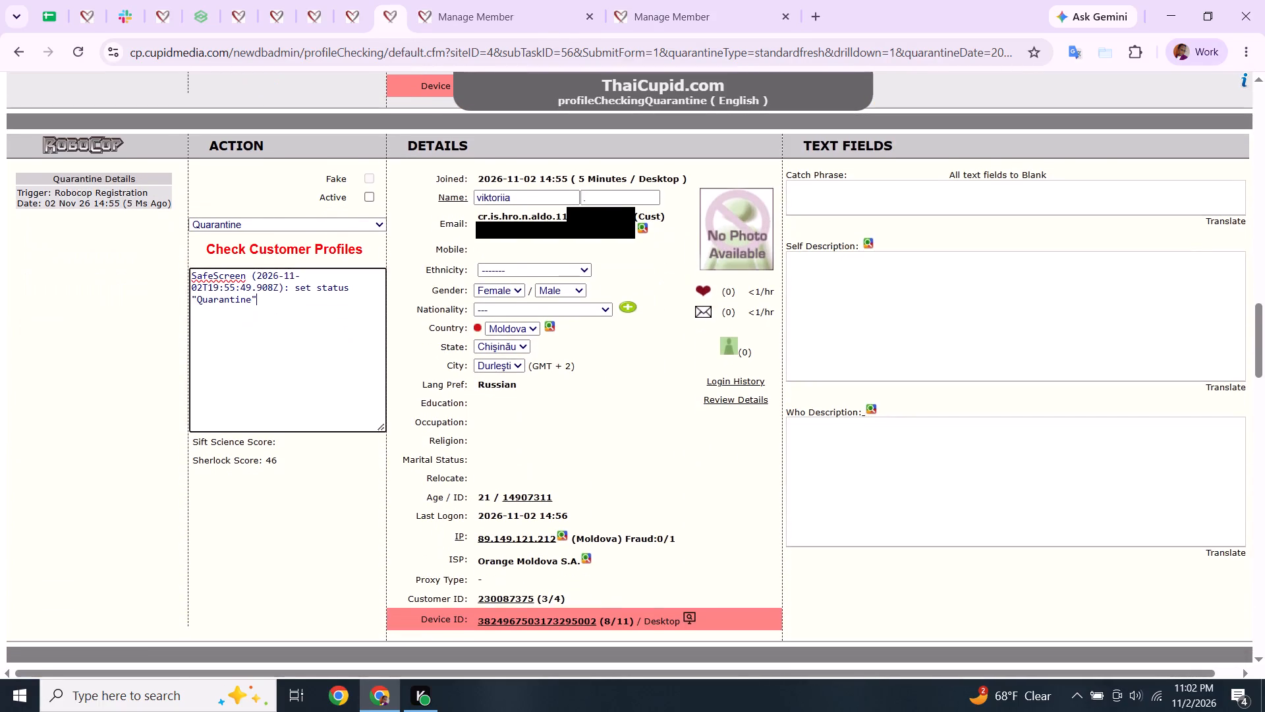
{"action": "key", "text": "Return"}
{"action": "key", "text": "Return"}
{"action": "key", "text": "Return"}
{"action": "right_click", "coordinate": [257, 341]}
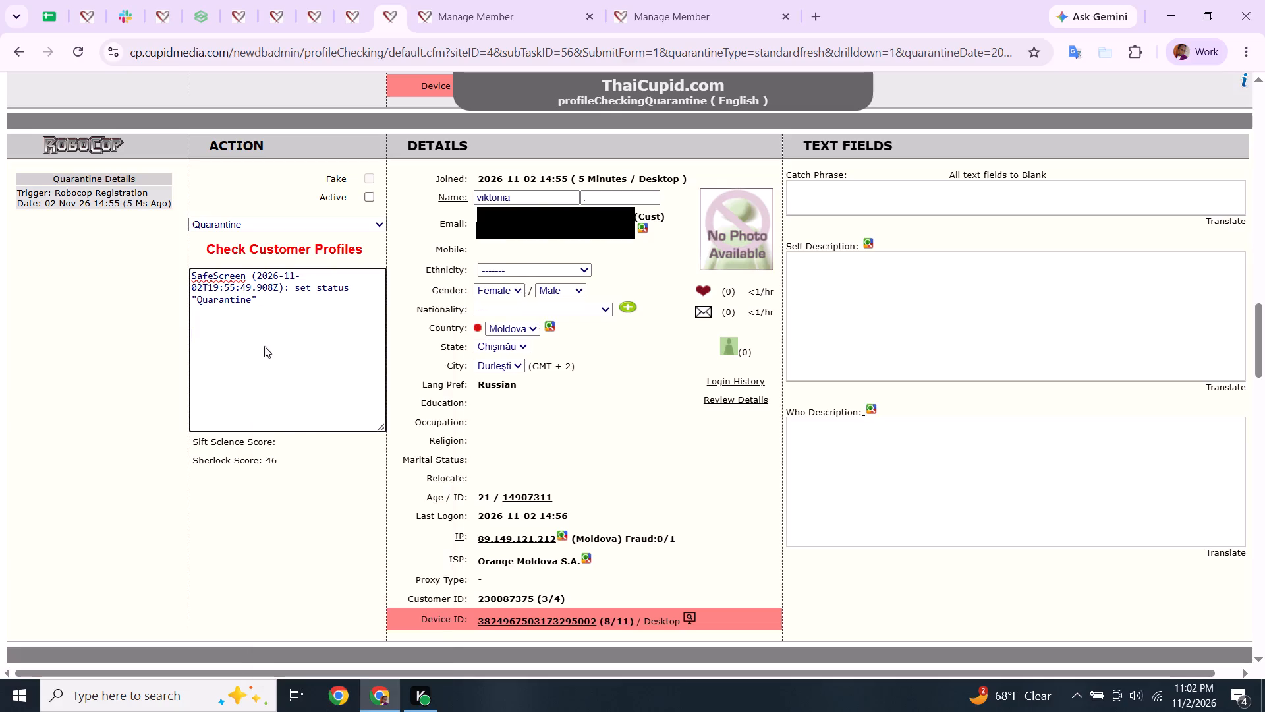
{"action": "left_click", "coordinate": [313, 498]}
{"action": "left_click", "coordinate": [447, 200]}
{"action": "scroll", "coordinate": [503, 338], "scroll_direction": "down", "scroll_amount": 3}
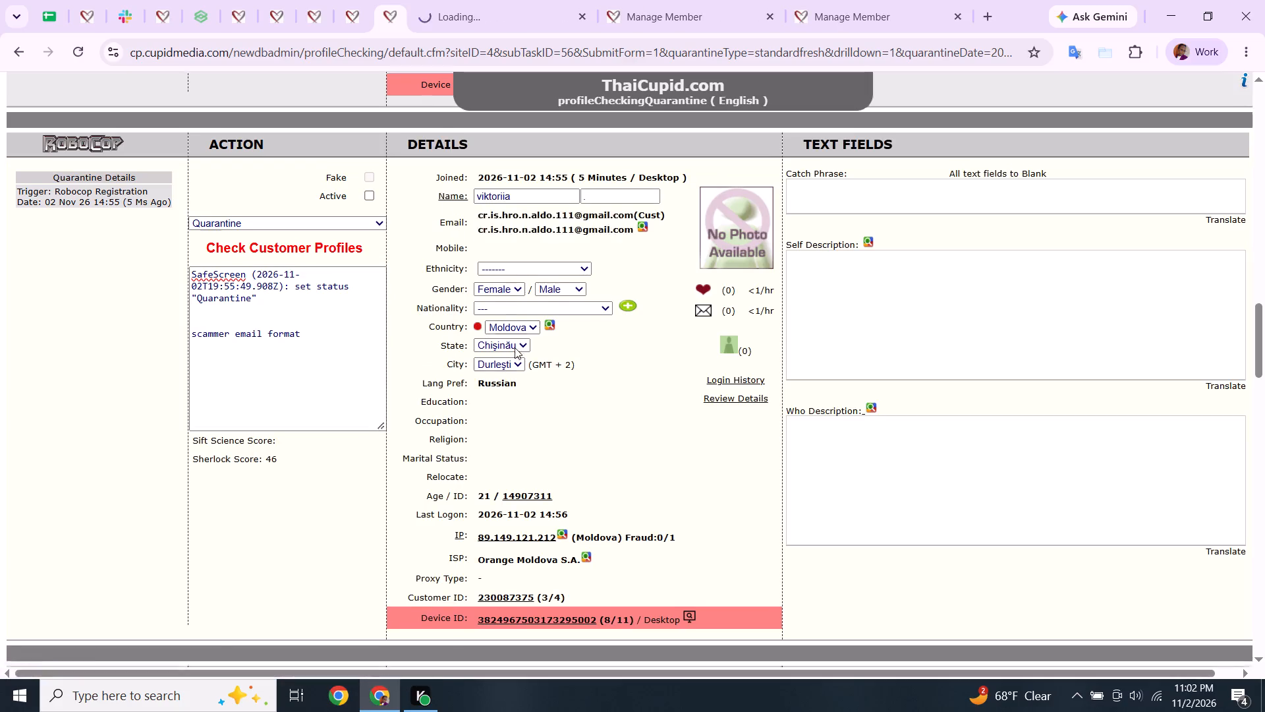
{"action": "scroll", "coordinate": [515, 347], "scroll_direction": "down", "scroll_amount": 4}
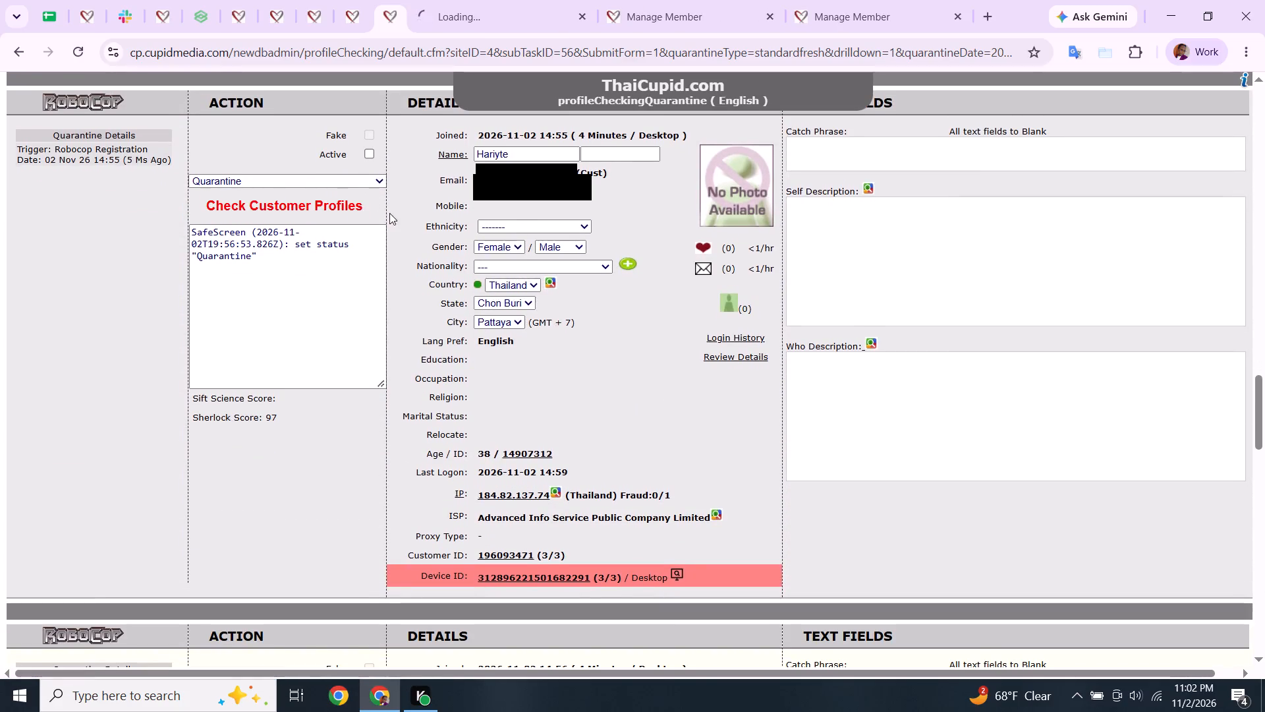
{"action": "left_click", "coordinate": [451, 152]}
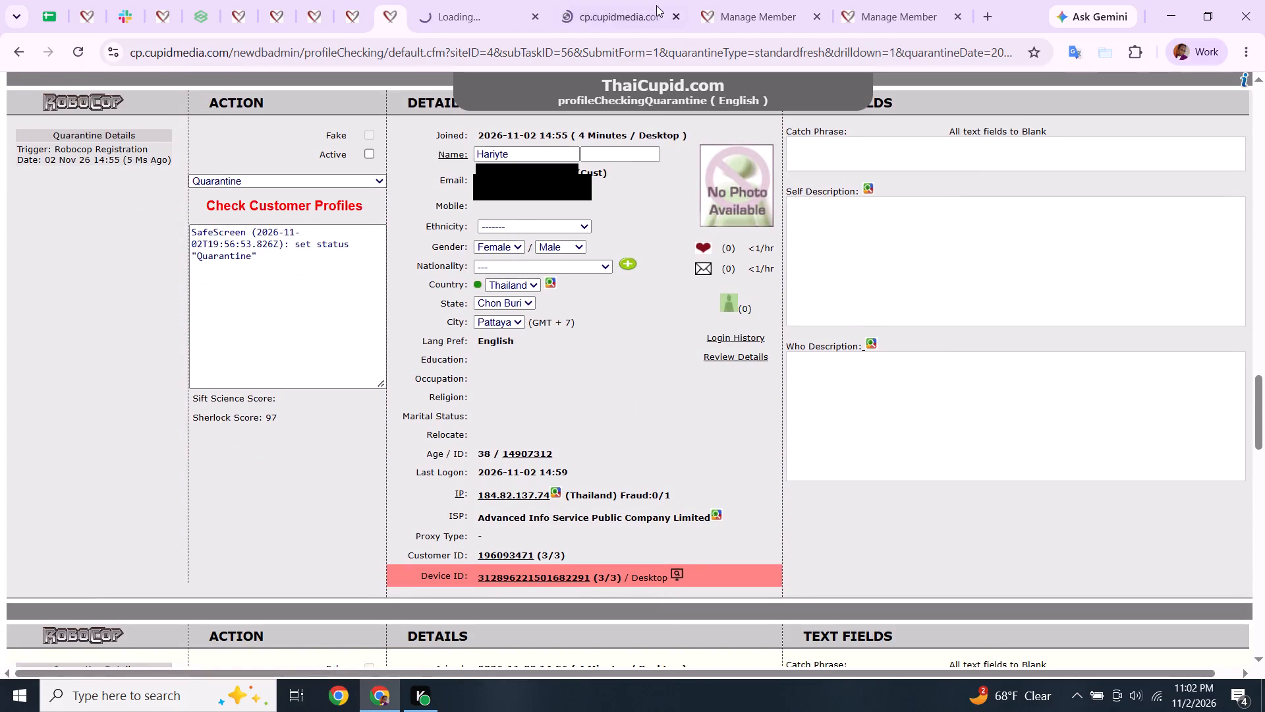
Acknowledge the customer/device ID check on Alexandra's LatinAmericanCupid profile and close may's member profile.
{"action": "left_click", "coordinate": [764, 14]}
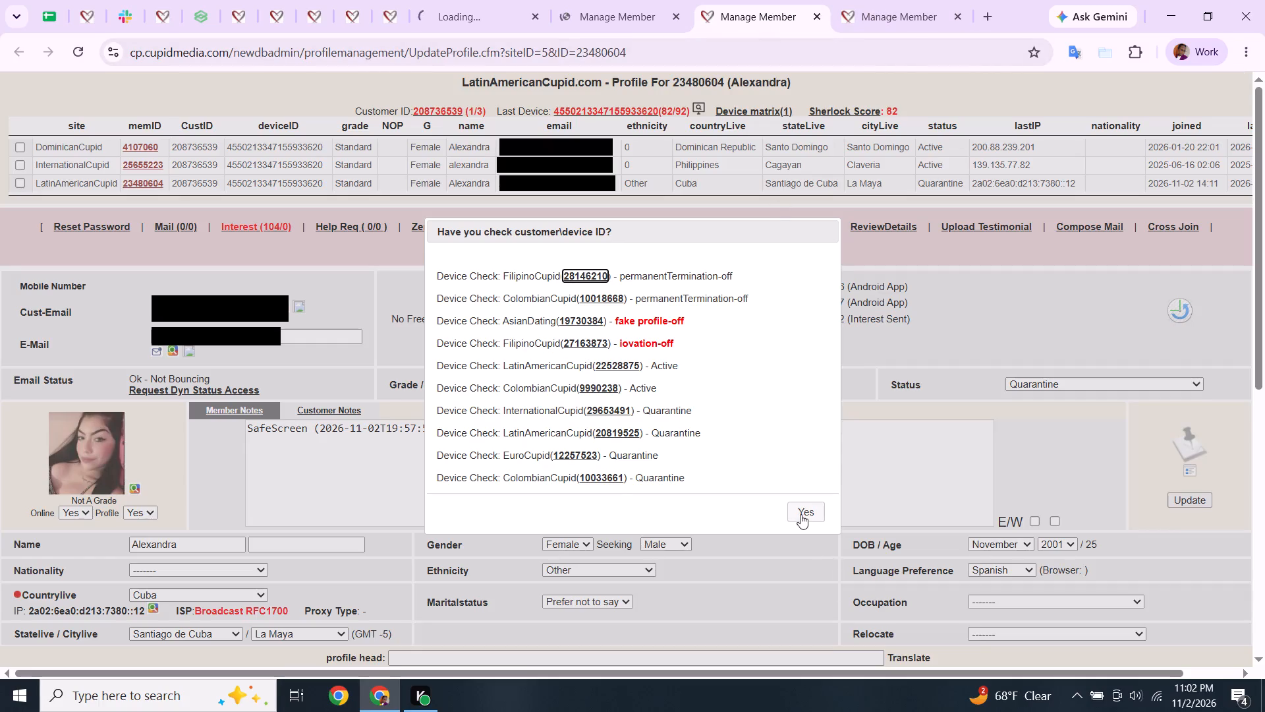
{"action": "left_click", "coordinate": [802, 516]}
{"action": "left_click", "coordinate": [911, 10]}
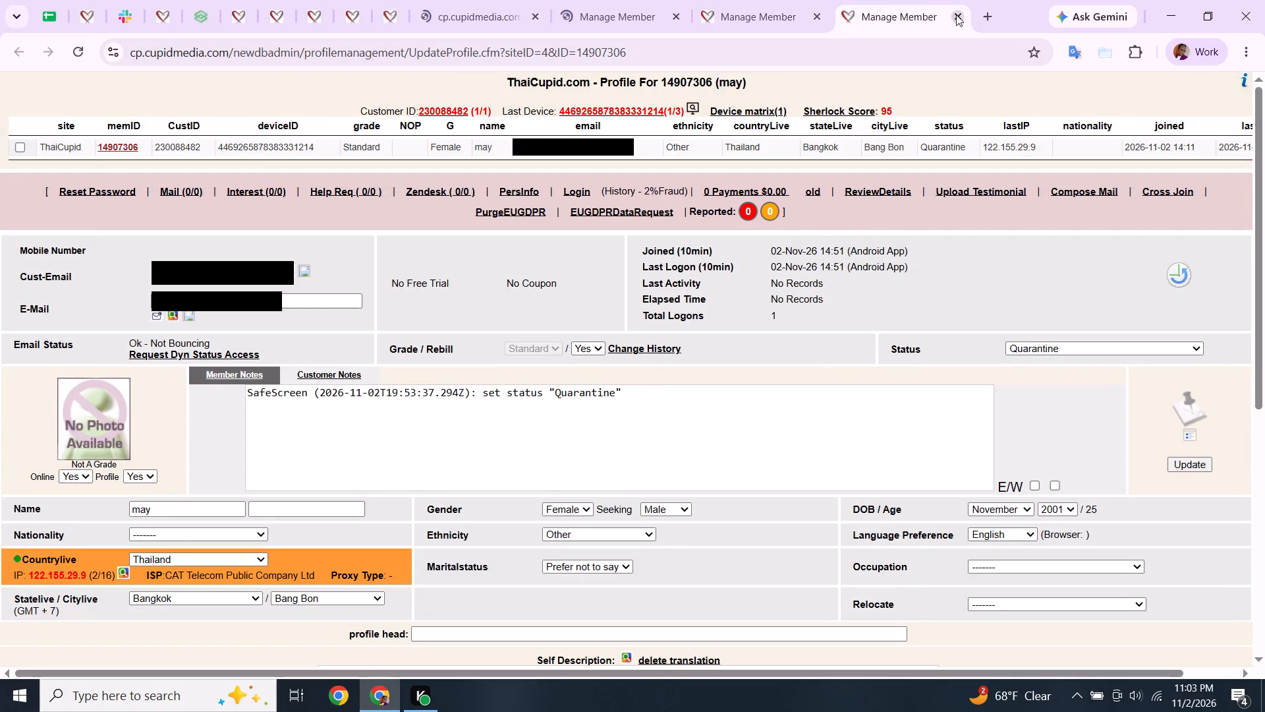
{"action": "left_click", "coordinate": [956, 15]}
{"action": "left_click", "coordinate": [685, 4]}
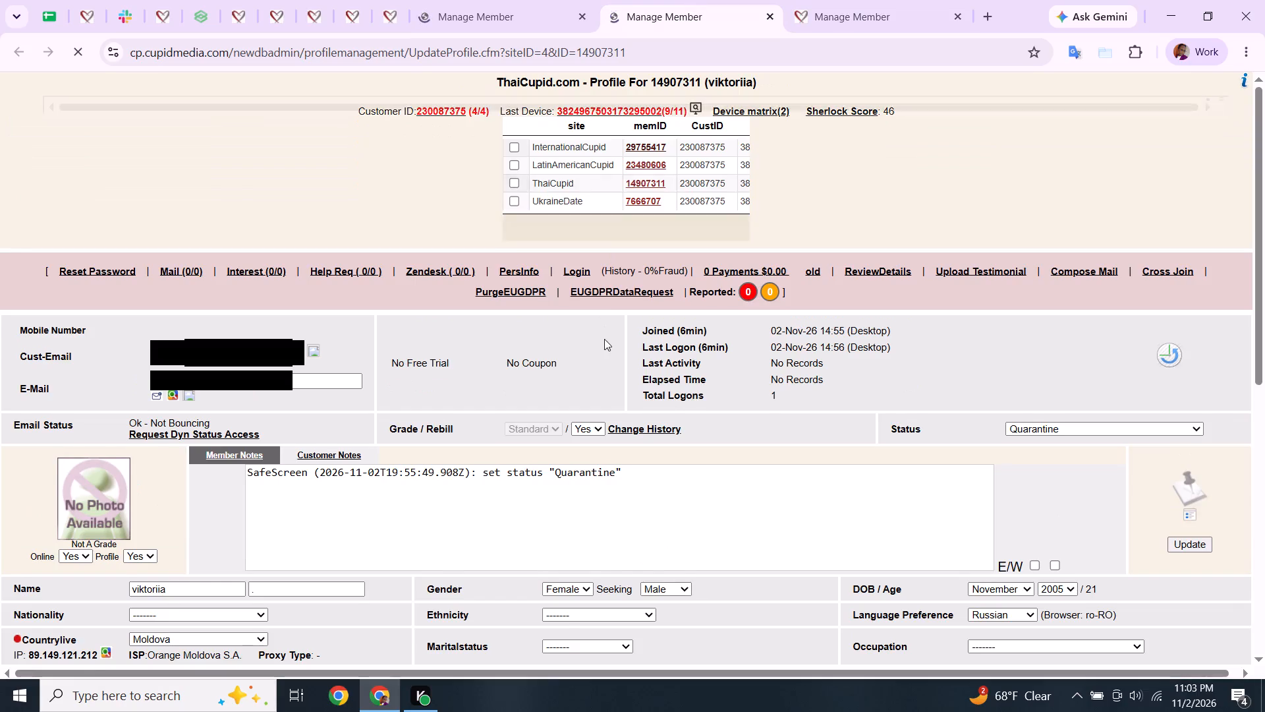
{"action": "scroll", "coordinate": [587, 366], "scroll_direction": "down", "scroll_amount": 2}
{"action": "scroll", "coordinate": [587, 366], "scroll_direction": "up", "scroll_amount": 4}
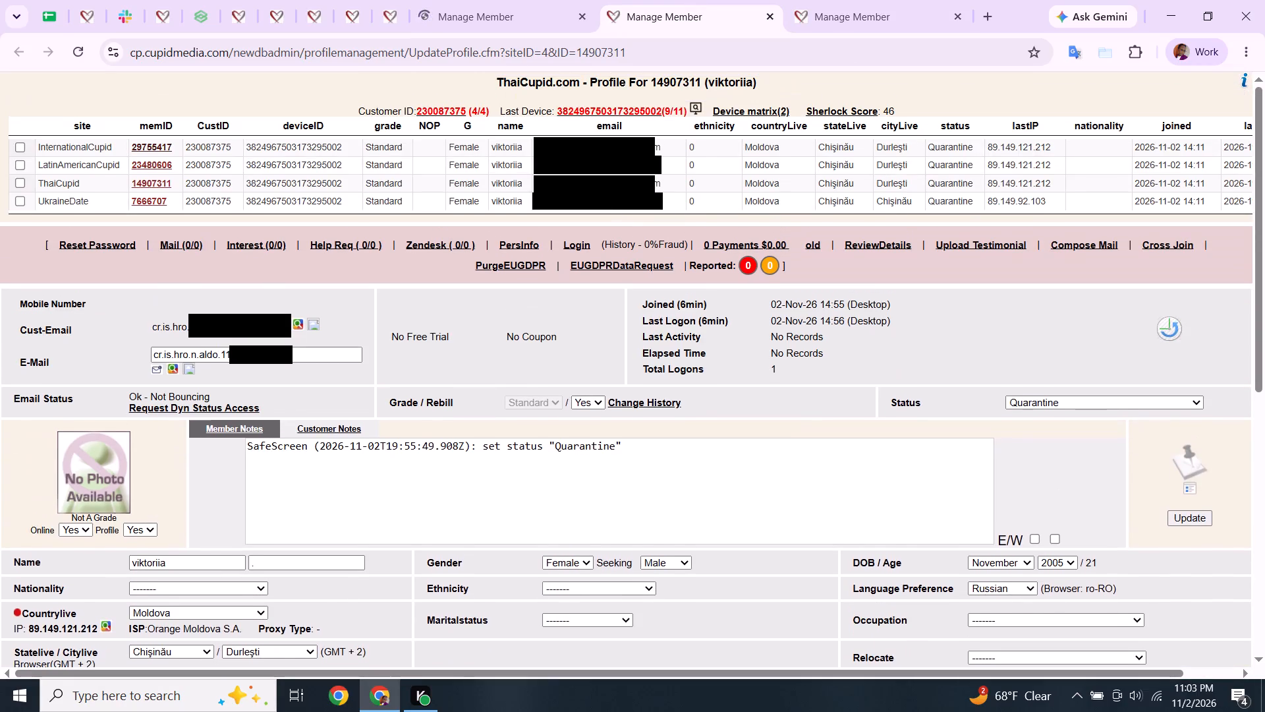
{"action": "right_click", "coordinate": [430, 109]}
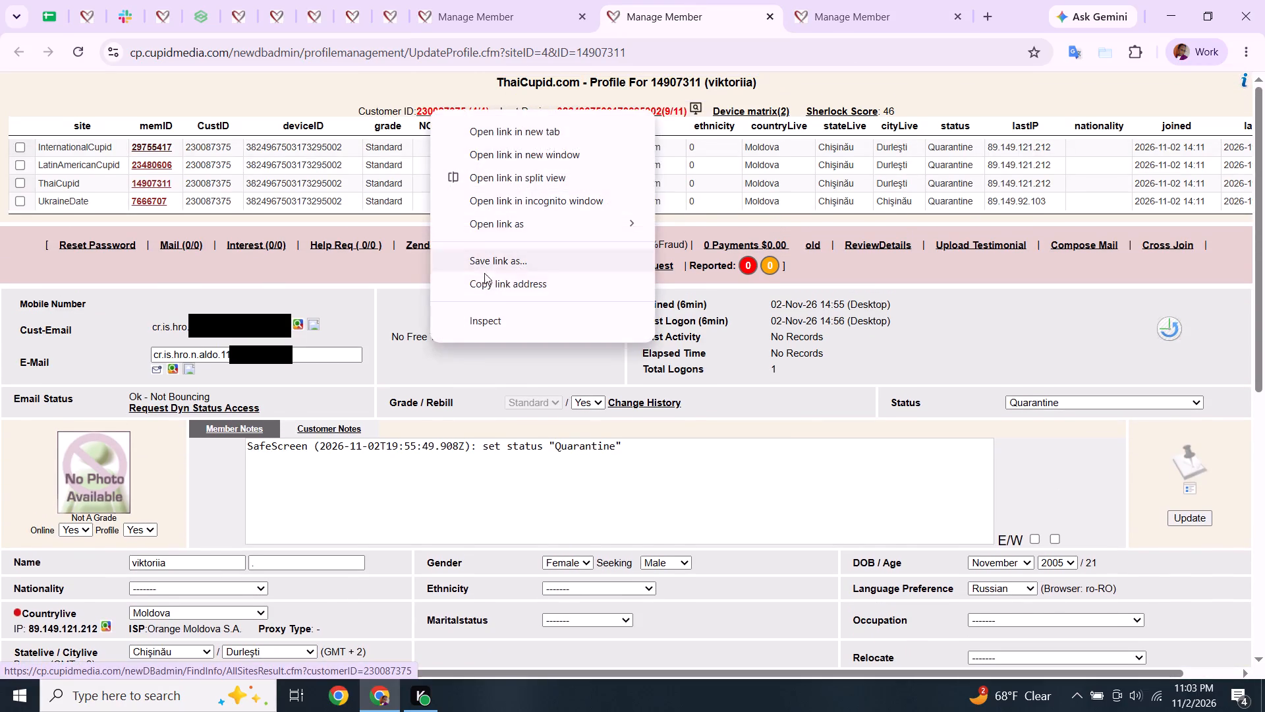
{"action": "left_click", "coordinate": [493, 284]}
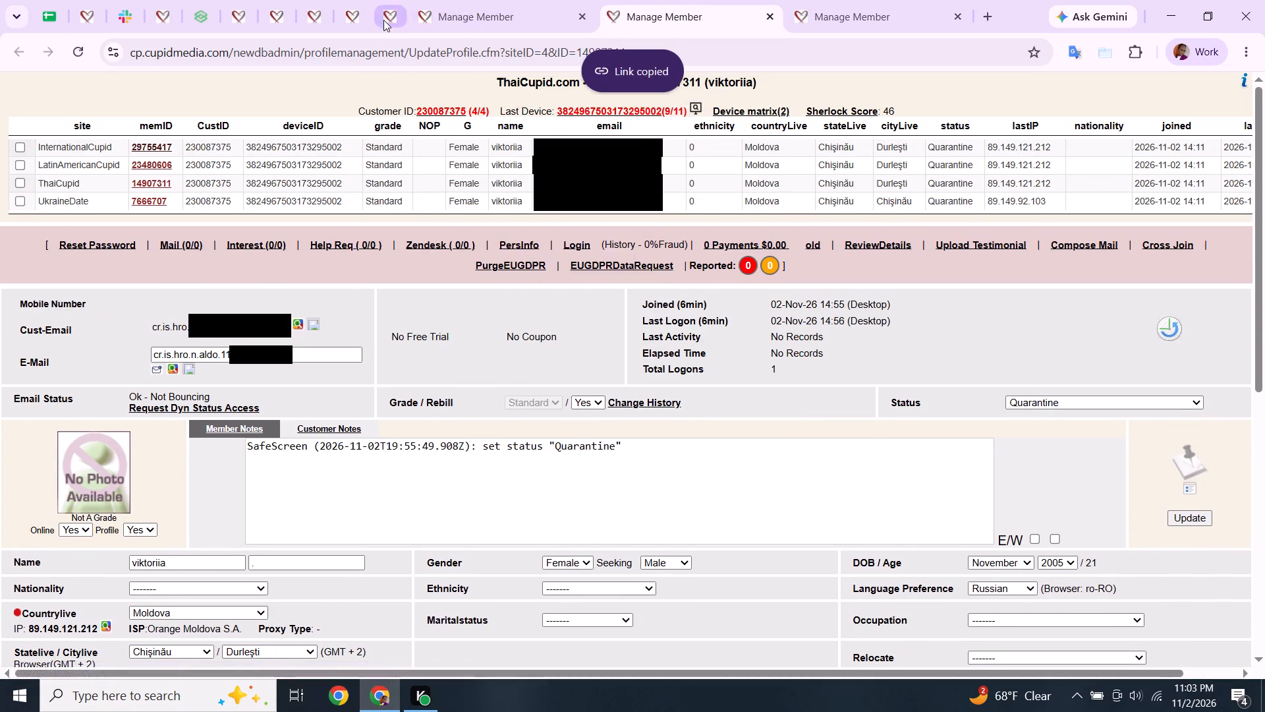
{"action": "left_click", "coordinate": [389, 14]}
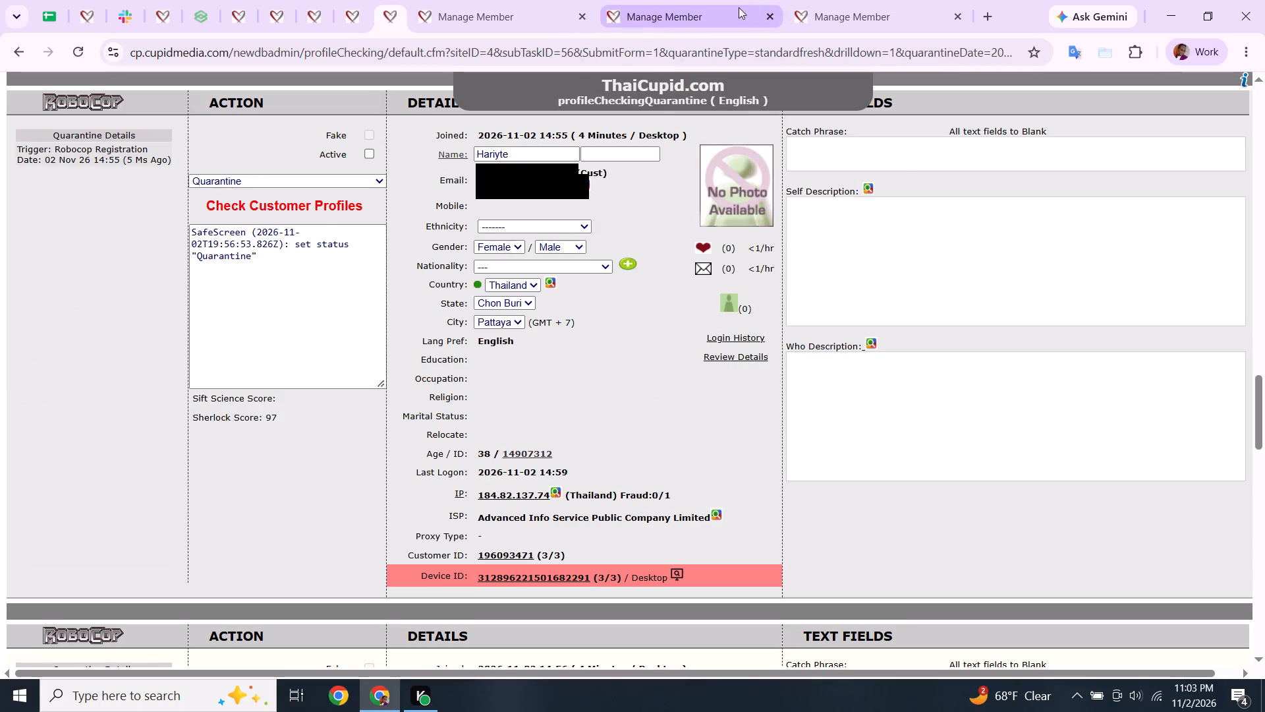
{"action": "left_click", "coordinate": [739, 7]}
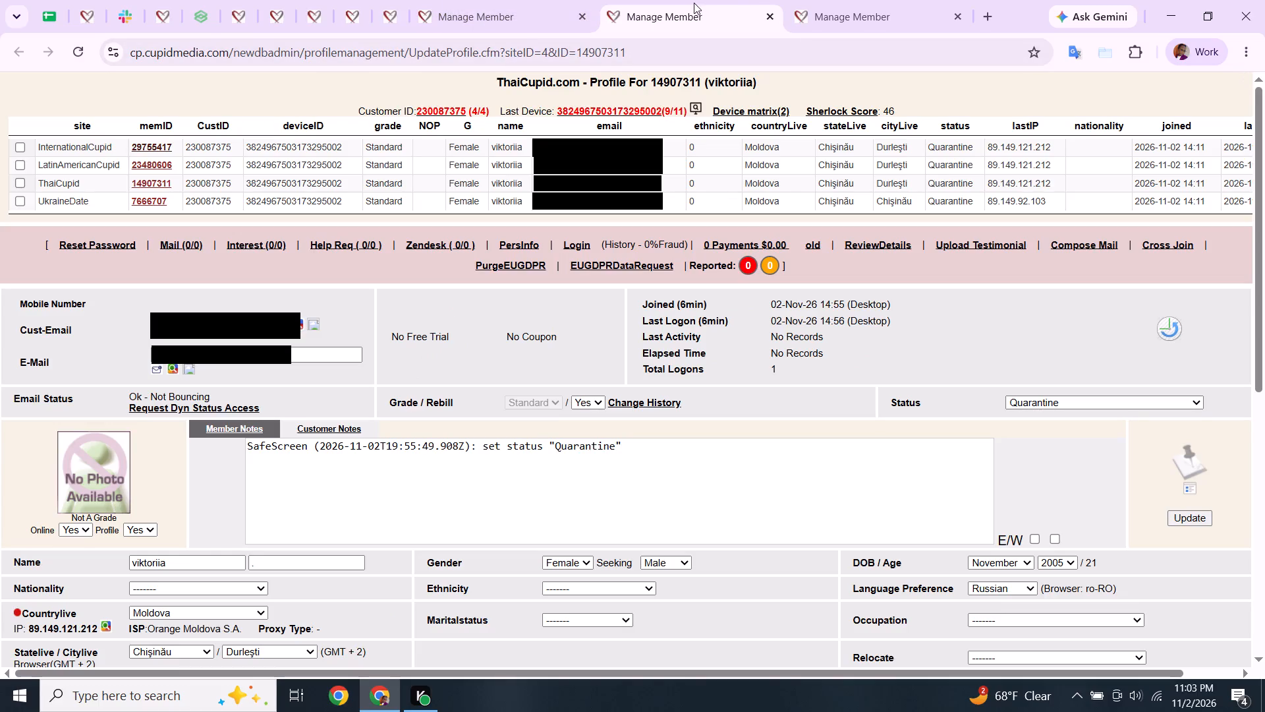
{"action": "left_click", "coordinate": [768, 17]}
{"action": "left_click", "coordinate": [551, 9]}
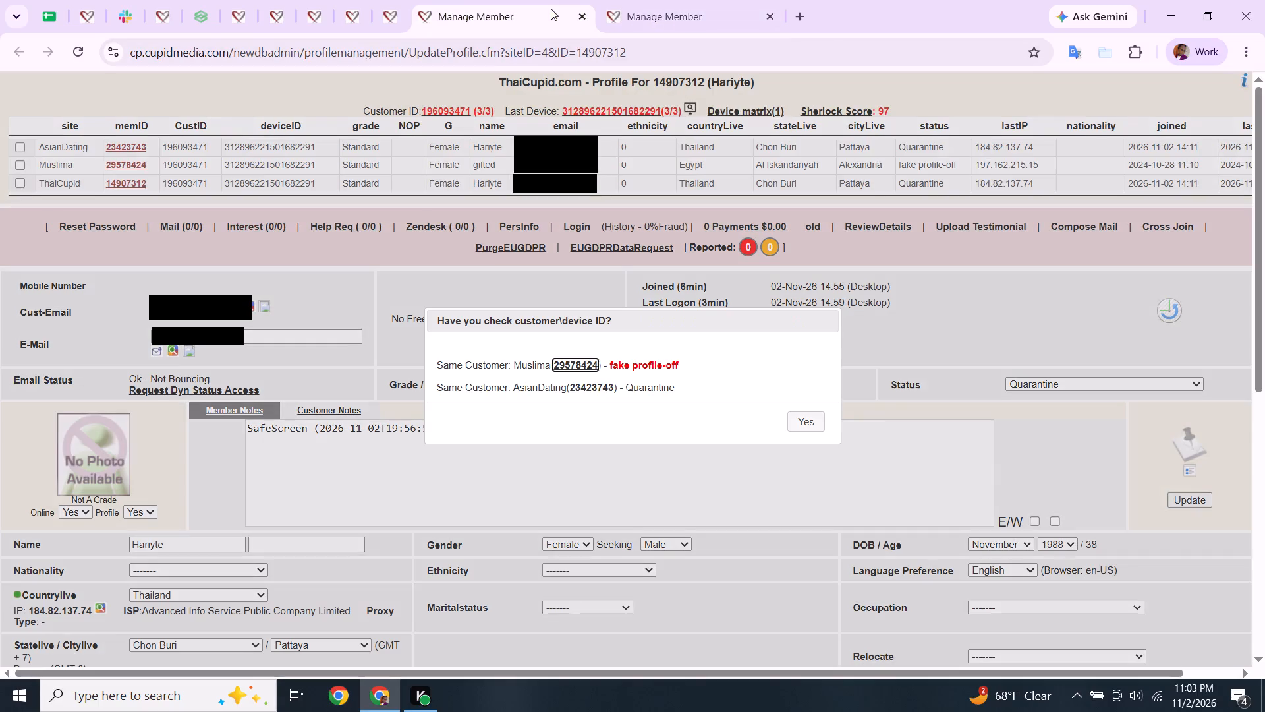
{"action": "left_click", "coordinate": [810, 425]}
Open the all-sites results for the customer ID on Alexandra's LatinAmericanCupid member profile.
{"action": "left_click", "coordinate": [711, 0]}
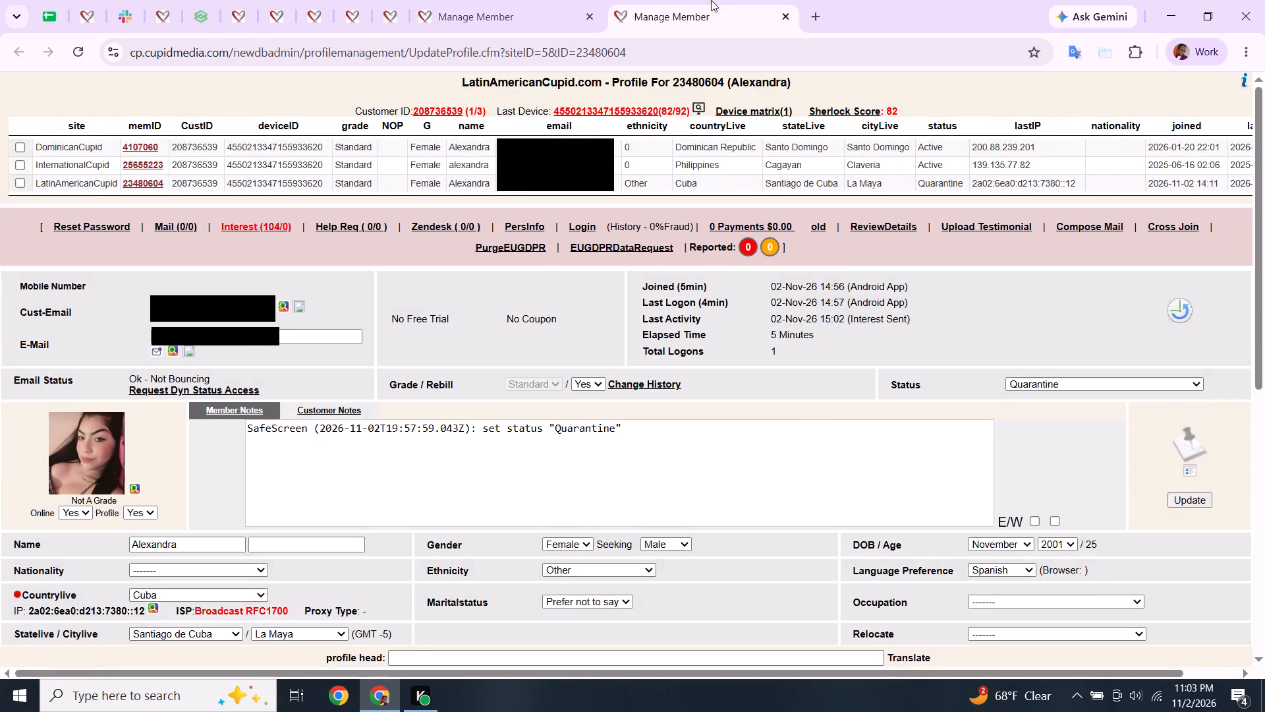
{"action": "left_click", "coordinate": [434, 108]}
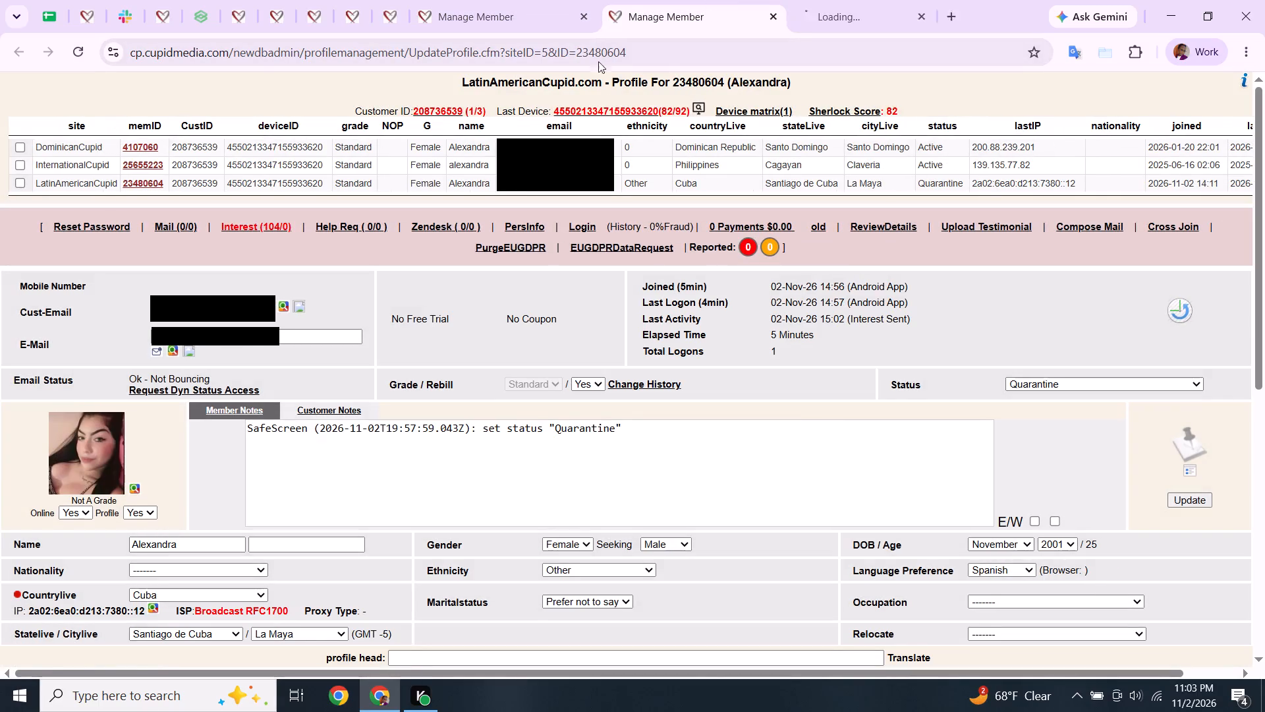
{"action": "left_click", "coordinate": [518, 9]}
{"action": "scroll", "coordinate": [497, 227], "scroll_direction": "down", "scroll_amount": 1}
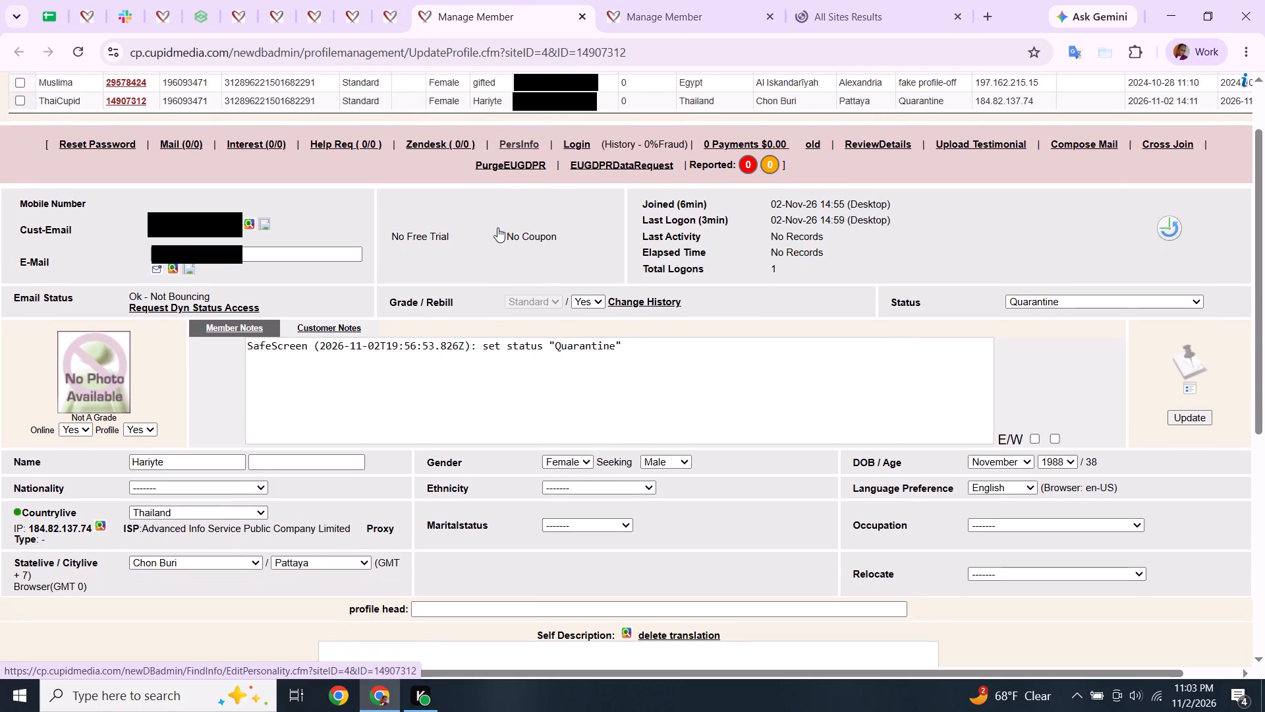
{"action": "left_click", "coordinate": [262, 630]}
{"action": "left_click", "coordinate": [264, 634]}
{"action": "left_click_drag", "start_coordinate": [372, 561], "coordinate": [388, 581]}
{"action": "right_click", "coordinate": [388, 565]}
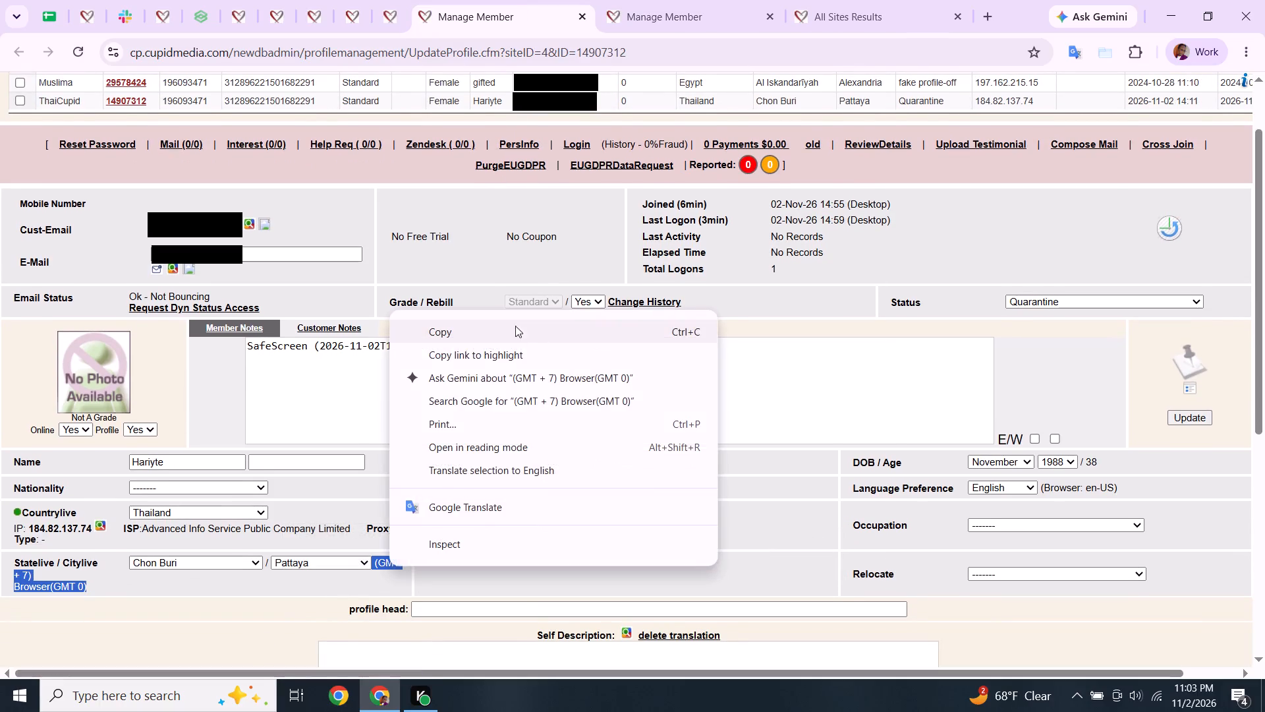
{"action": "left_click", "coordinate": [491, 333]}
{"action": "scroll", "coordinate": [663, 340], "scroll_direction": "up", "scroll_amount": 5}
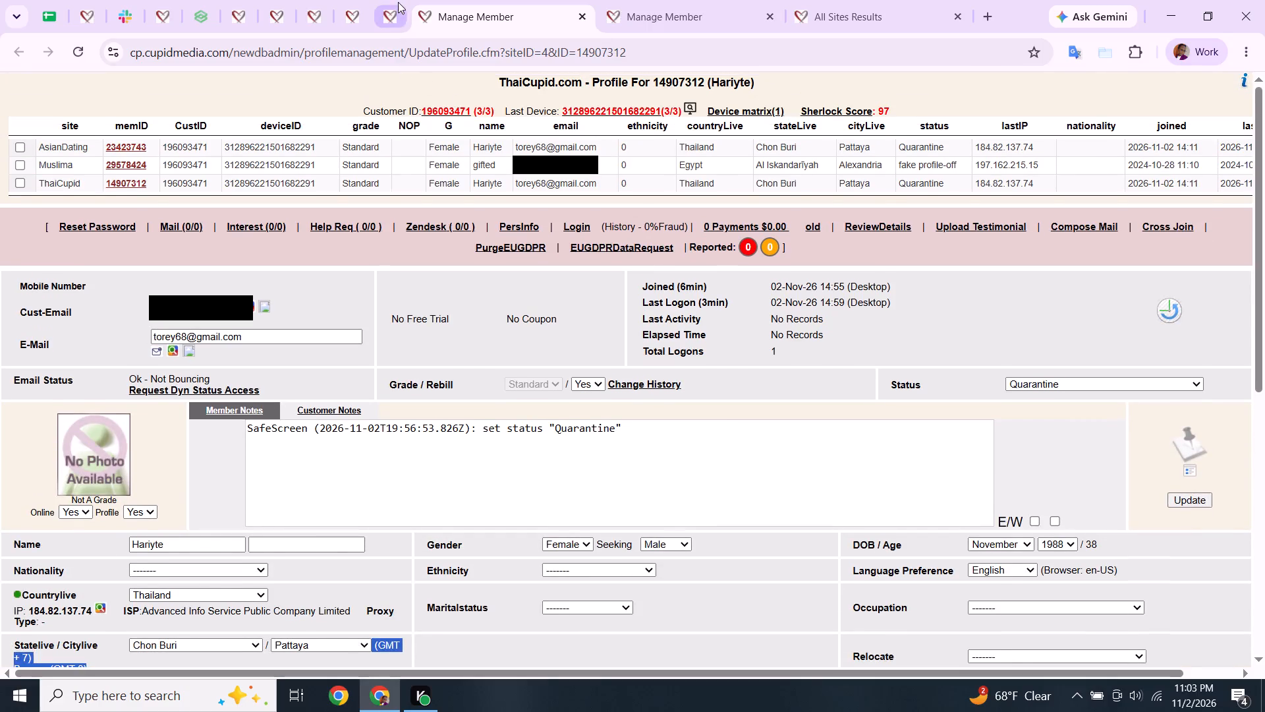
{"action": "left_click", "coordinate": [398, 2]}
{"action": "left_click", "coordinate": [322, 266]}
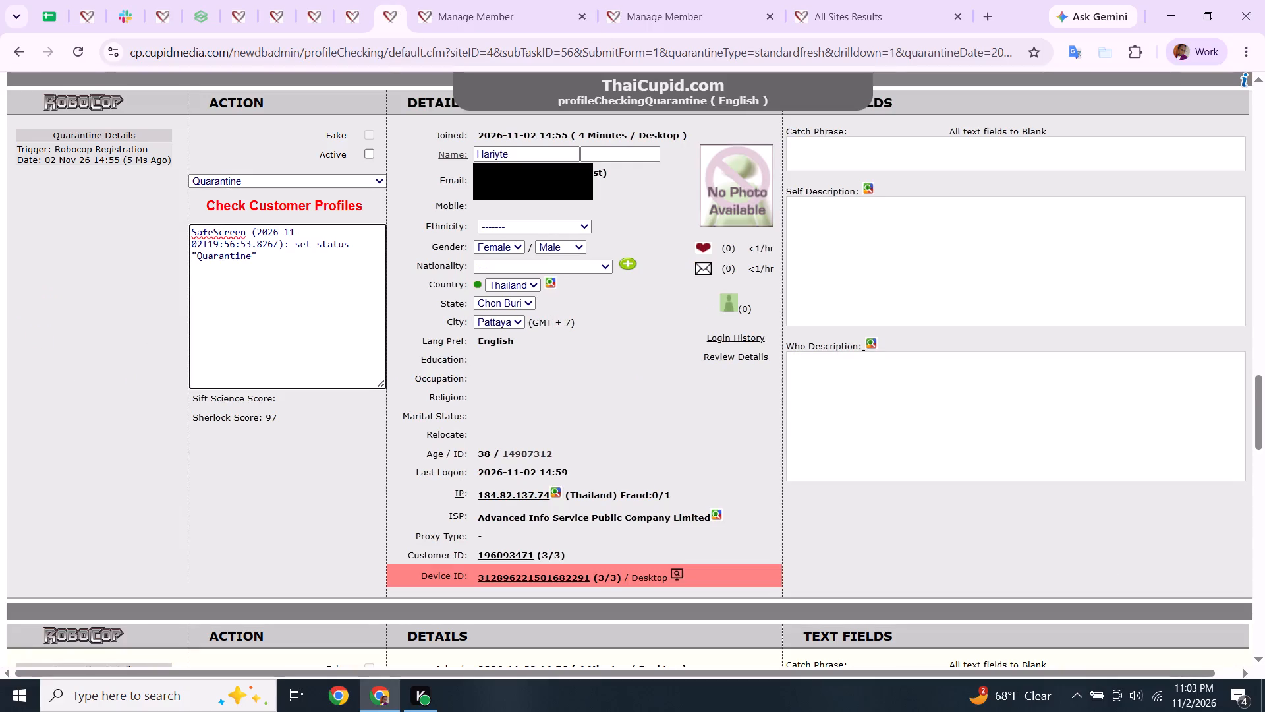
{"action": "key", "text": "Return"}
{"action": "key", "text": "Return"}
{"action": "right_click", "coordinate": [245, 309]}
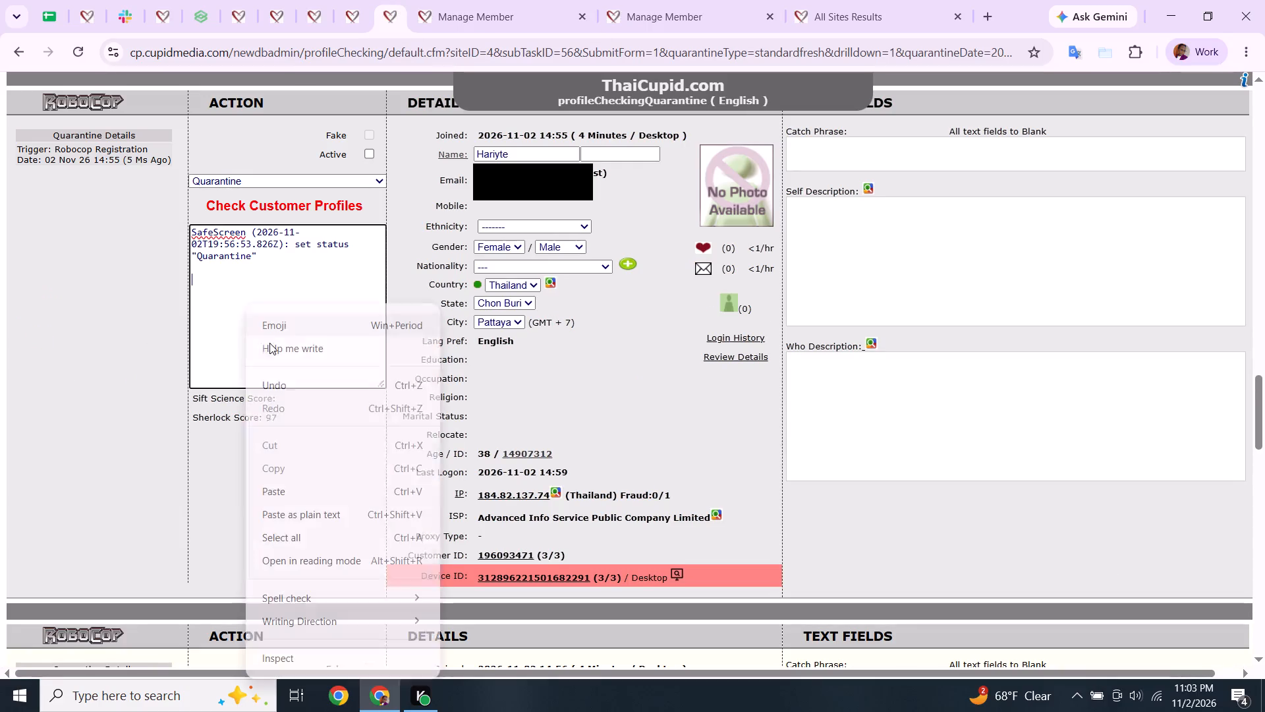
{"action": "left_click", "coordinate": [291, 498]}
Open Mona's member profile from the ThaiCupid quarantine queue and close Hariyte's member profile.
{"action": "scroll", "coordinate": [555, 380], "scroll_direction": "down", "scroll_amount": 6}
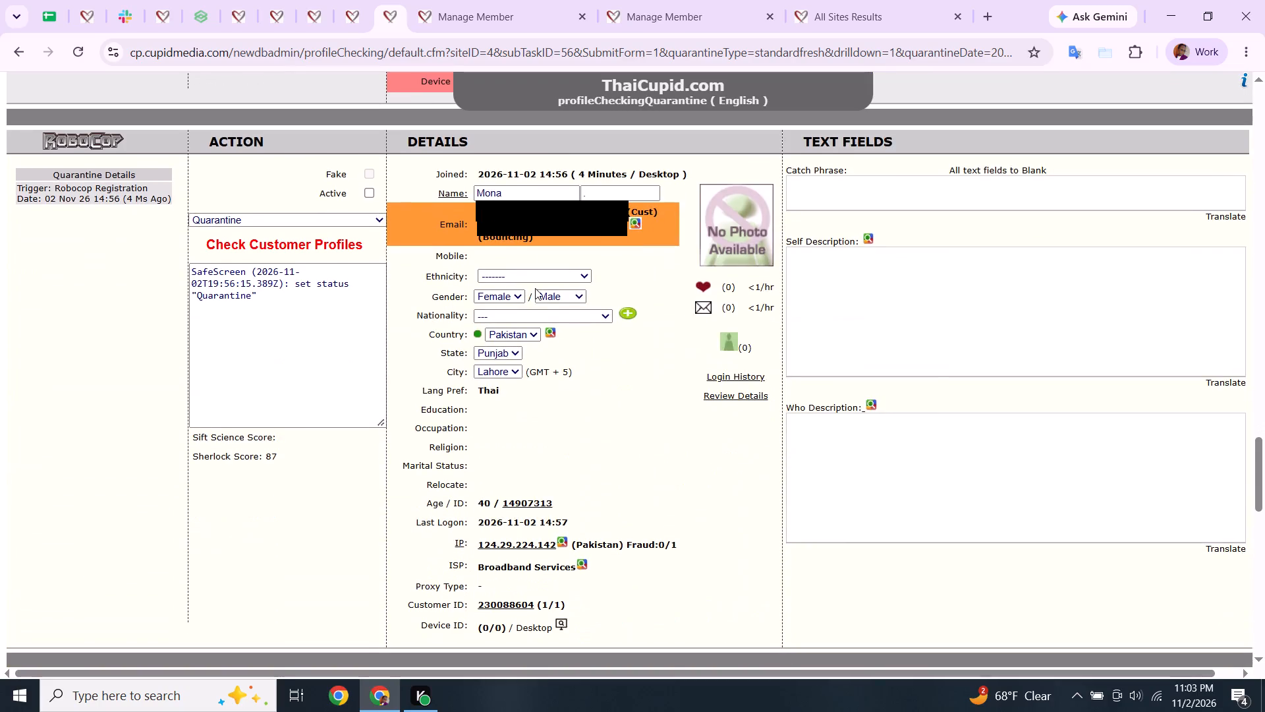
{"action": "left_click", "coordinate": [453, 193]}
{"action": "left_click", "coordinate": [598, 10]}
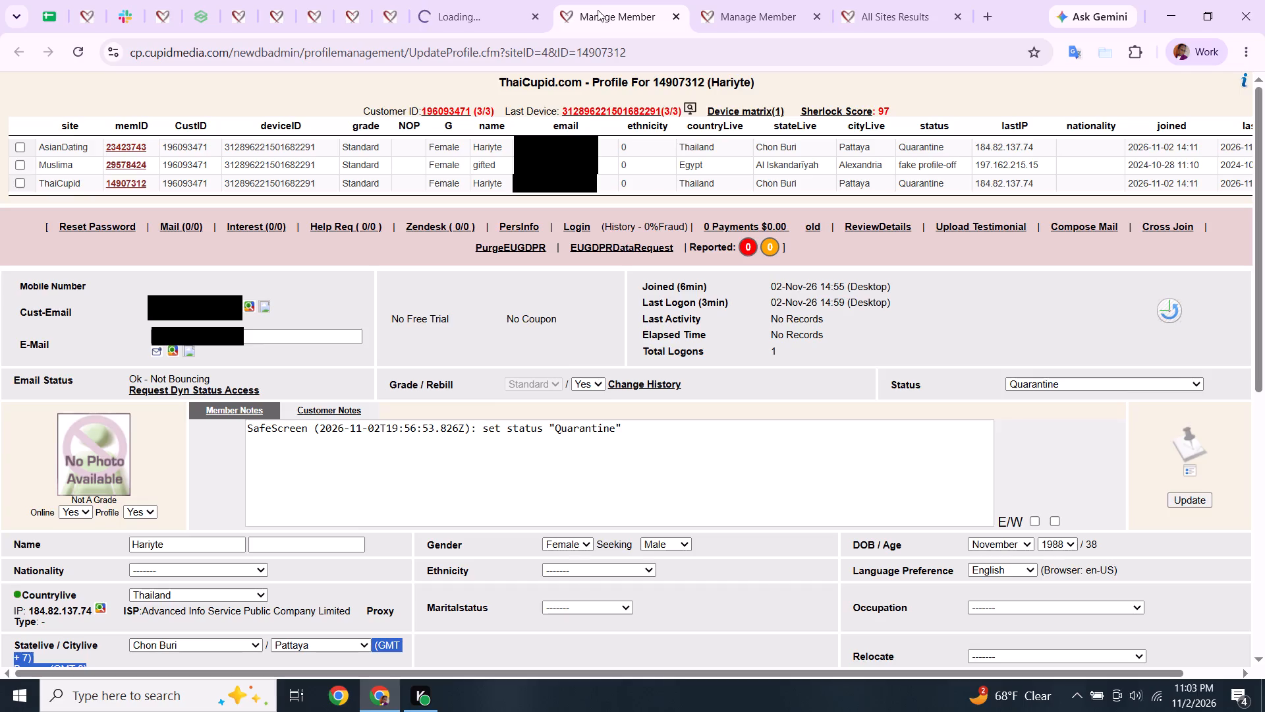
{"action": "left_click", "coordinate": [675, 15]}
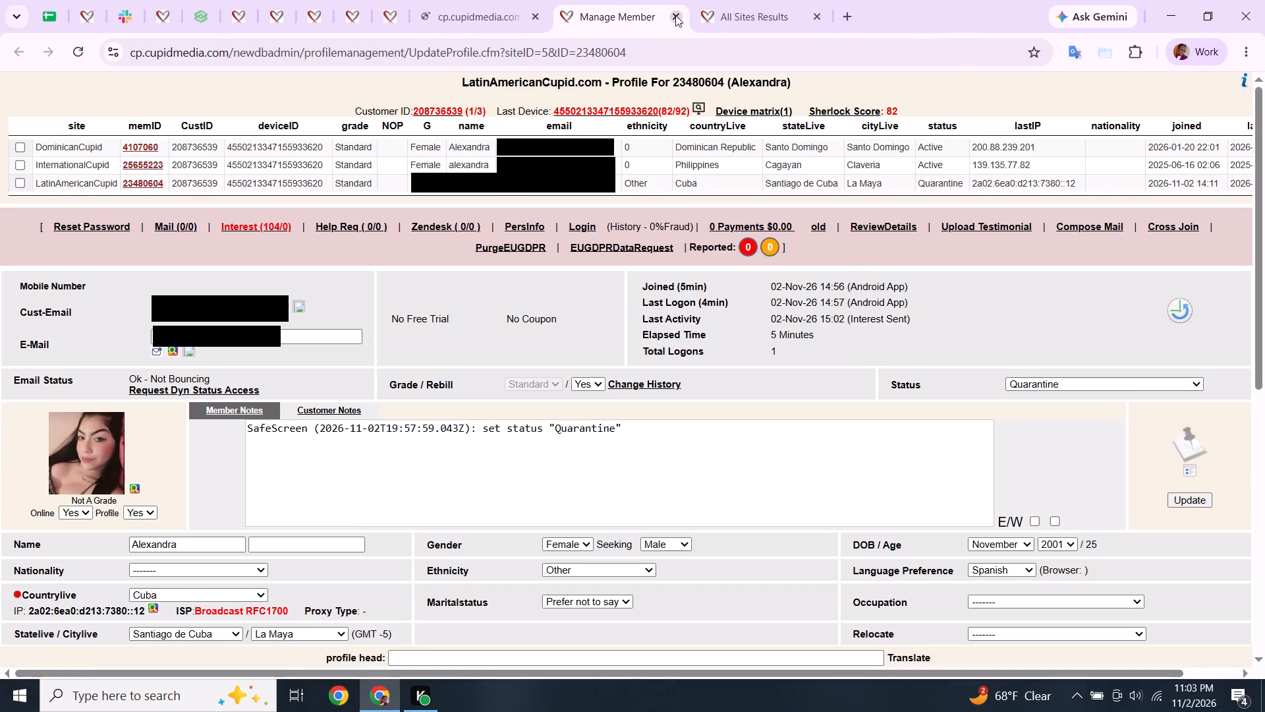
Quarantine Alexandra's DominicanCupid and InternationalCupid profiles from the all-sites results, with the link to the LatinAmericanCupid profile as the note, and submit.
{"action": "left_click", "coordinate": [771, 9]}
{"action": "right_click", "coordinate": [142, 183]}
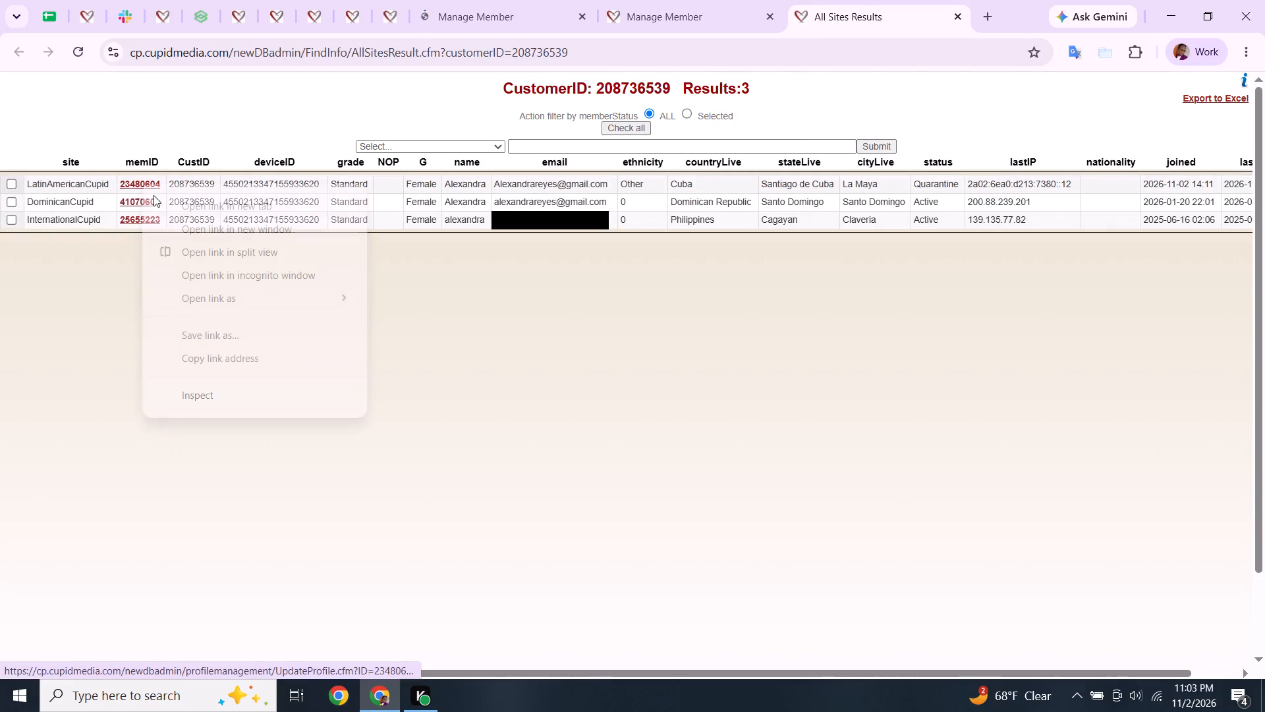
{"action": "left_click", "coordinate": [221, 357]}
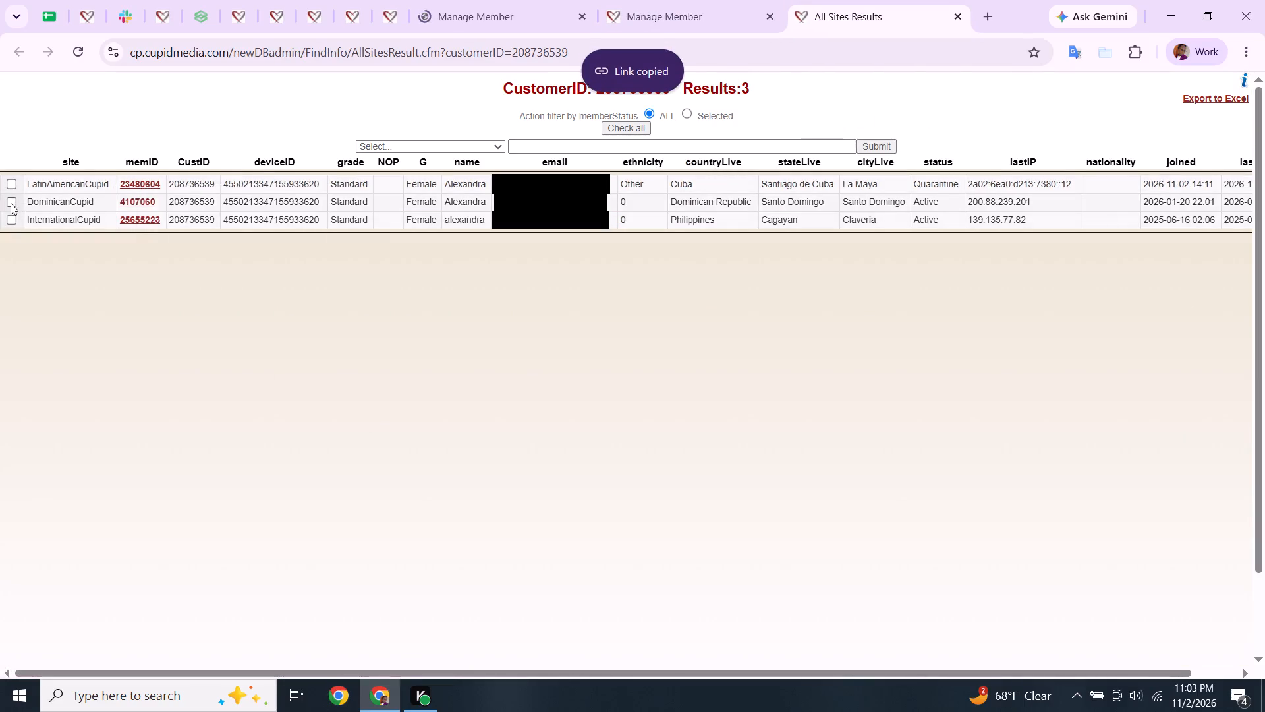
{"action": "left_click", "coordinate": [11, 202]}
{"action": "left_click", "coordinate": [13, 222]}
{"action": "left_click", "coordinate": [404, 142]}
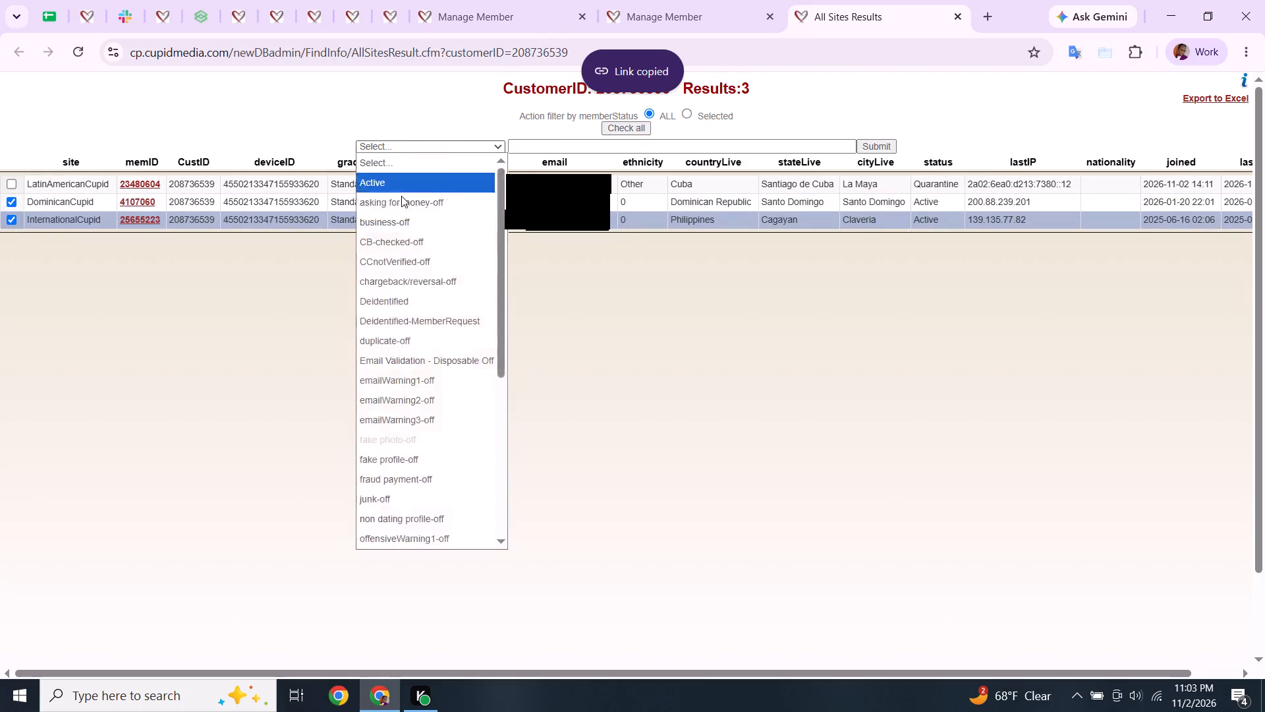
{"action": "scroll", "coordinate": [395, 220], "scroll_direction": "down", "scroll_amount": 3}
{"action": "left_click", "coordinate": [403, 380]}
{"action": "right_click", "coordinate": [528, 147]}
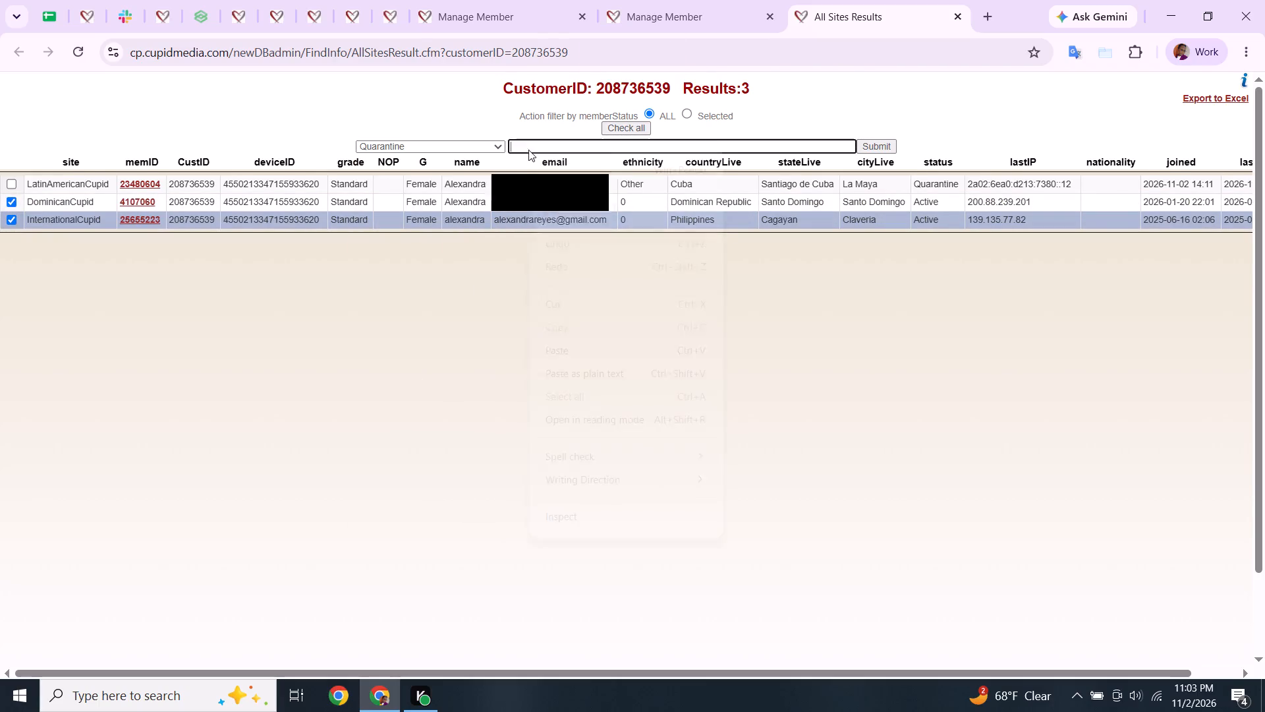
{"action": "left_click", "coordinate": [573, 350]}
{"action": "left_click", "coordinate": [879, 148]}
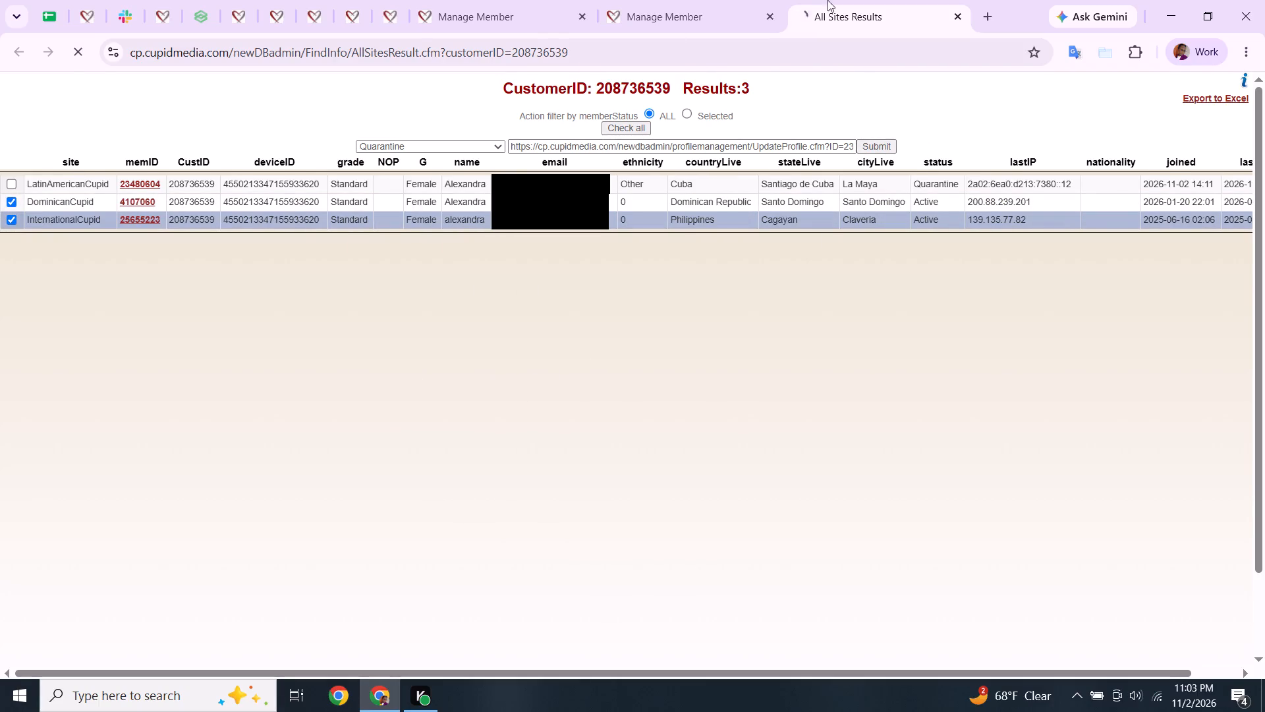
Copy the time-zone text "(GMT + 5) Browser(GMT -6)" from Mona's member profile into Mona's notes in the ThaiCupid quarantine queue.
{"action": "left_click", "coordinate": [679, 5]}
{"action": "left_click", "coordinate": [512, 3]}
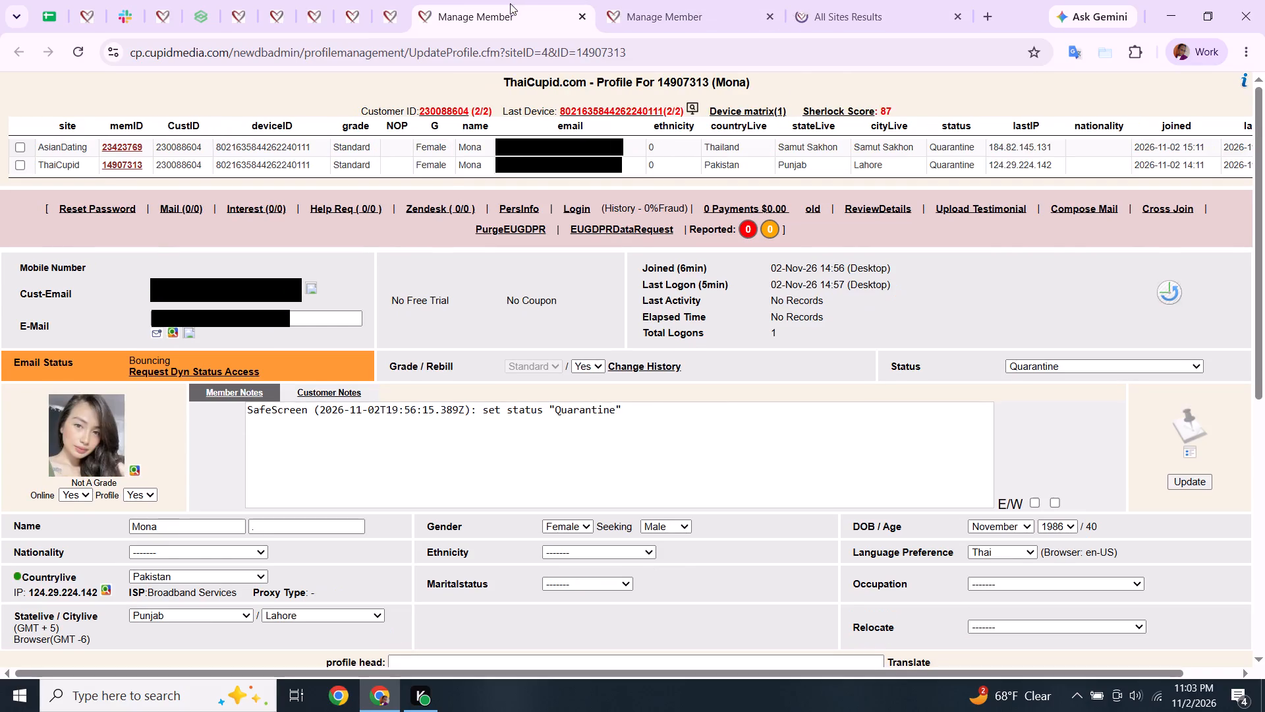
{"action": "scroll", "coordinate": [461, 295], "scroll_direction": "down", "scroll_amount": 1}
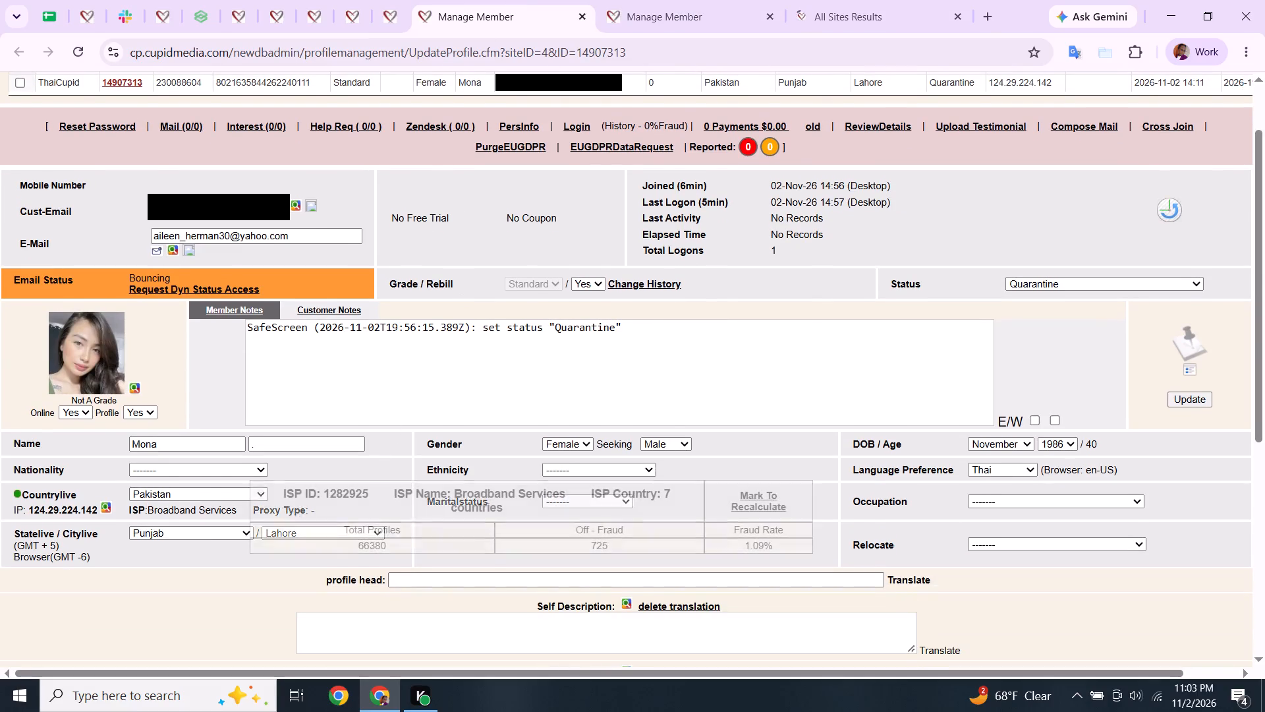
{"action": "left_click_drag", "start_coordinate": [12, 547], "coordinate": [96, 553]}
{"action": "right_click", "coordinate": [77, 556]}
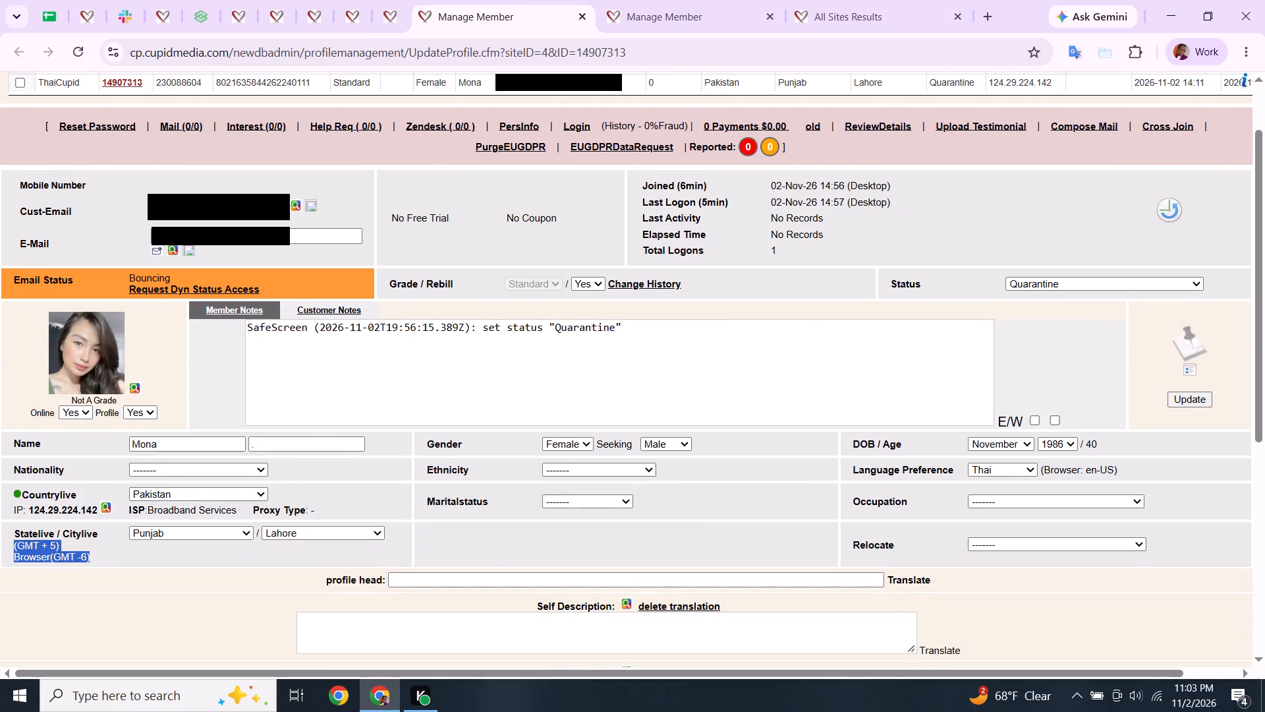
{"action": "left_click", "coordinate": [239, 326]}
{"action": "scroll", "coordinate": [443, 334], "scroll_direction": "up", "scroll_amount": 5}
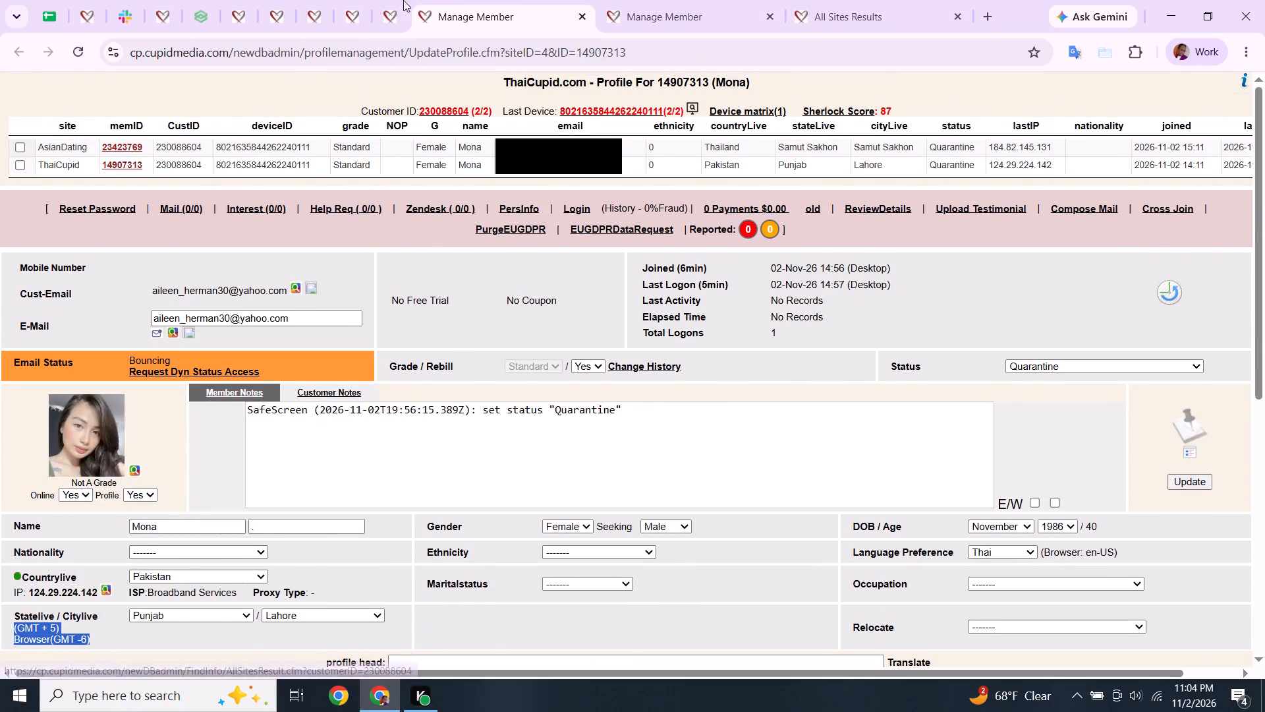
{"action": "left_click", "coordinate": [380, 15]}
{"action": "left_click", "coordinate": [281, 317]}
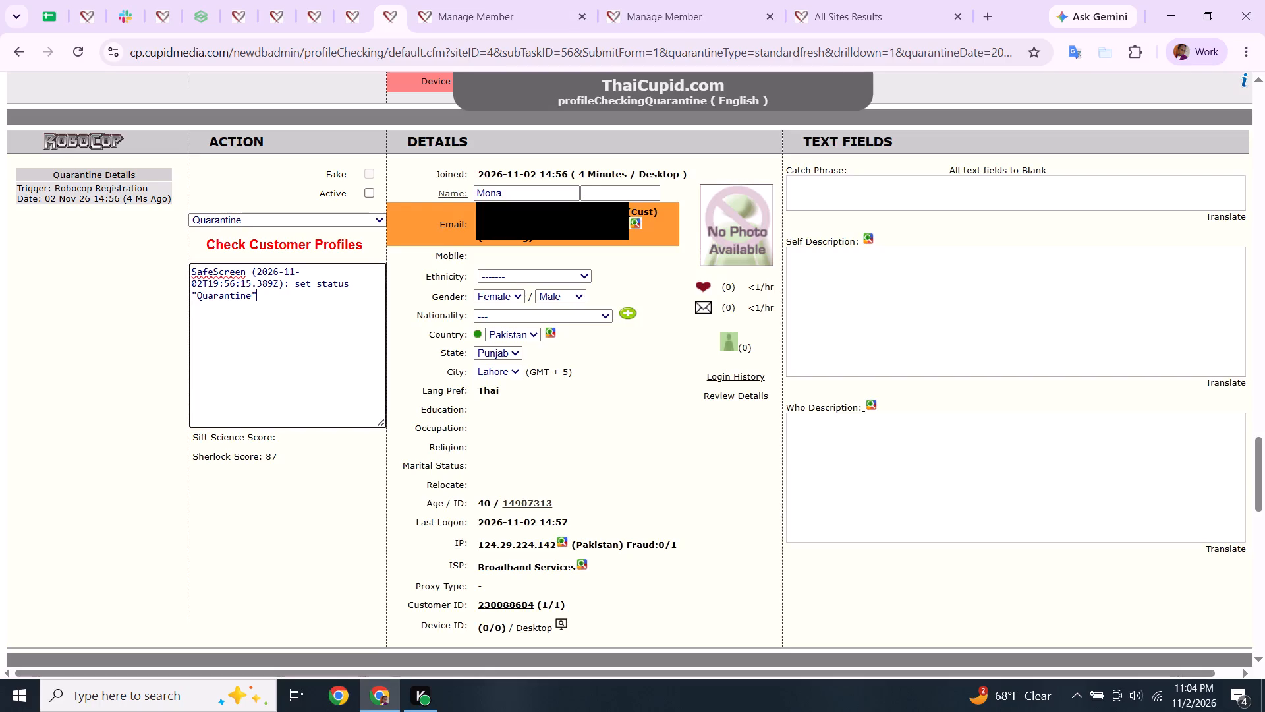
{"action": "key", "text": "Return"}
{"action": "key", "text": "Return"}
{"action": "right_click", "coordinate": [236, 345]}
{"action": "left_click", "coordinate": [290, 487]}
Copy the IP country "USA" from Ale's ThaiCupid queue entry into Ale's notes on a new line.
{"action": "scroll", "coordinate": [590, 283], "scroll_direction": "down", "scroll_amount": 5}
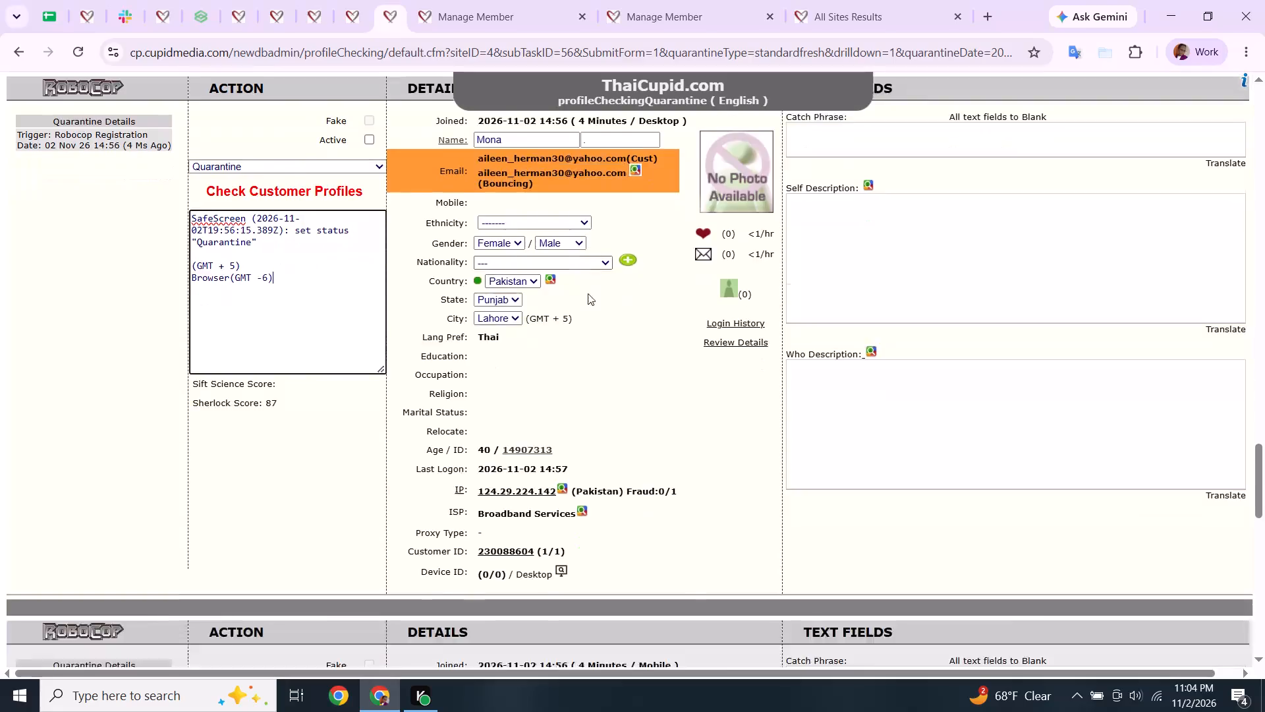
{"action": "scroll", "coordinate": [581, 307], "scroll_direction": "down", "scroll_amount": 2}
{"action": "triple_click", "coordinate": [596, 299]}
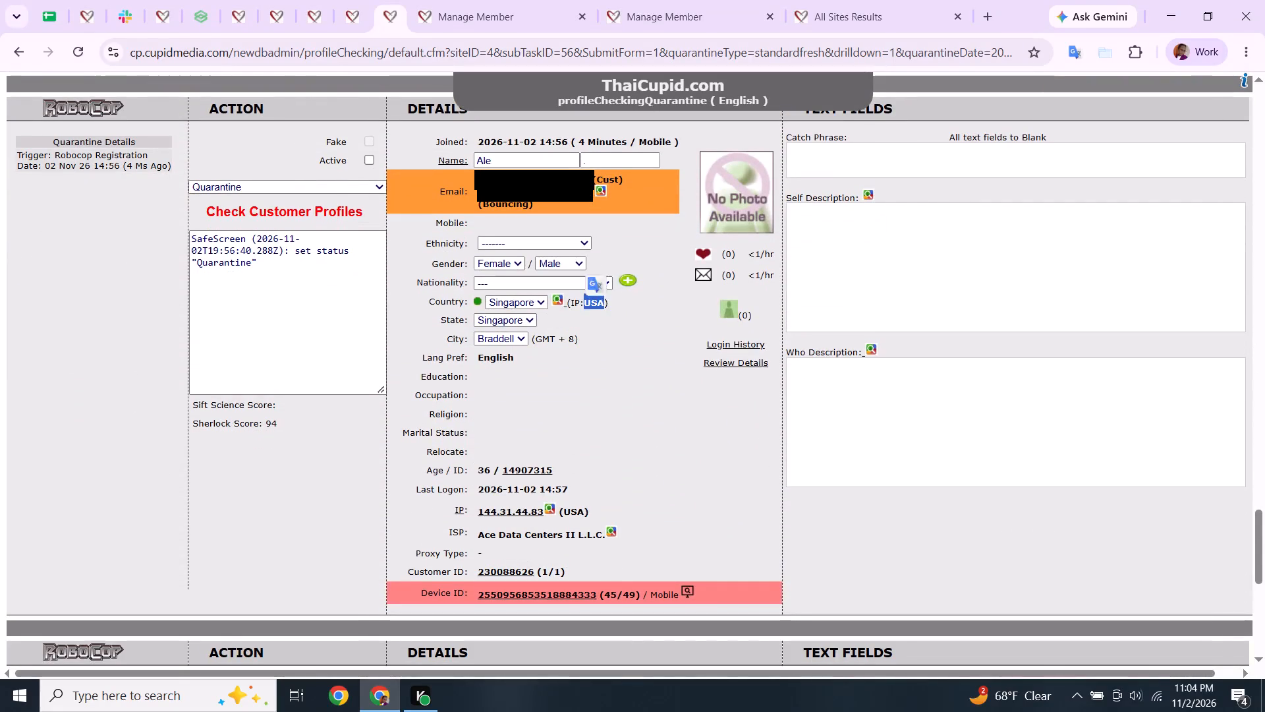
{"action": "right_click", "coordinate": [596, 299]}
{"action": "left_click", "coordinate": [631, 320]}
{"action": "left_click", "coordinate": [304, 269]}
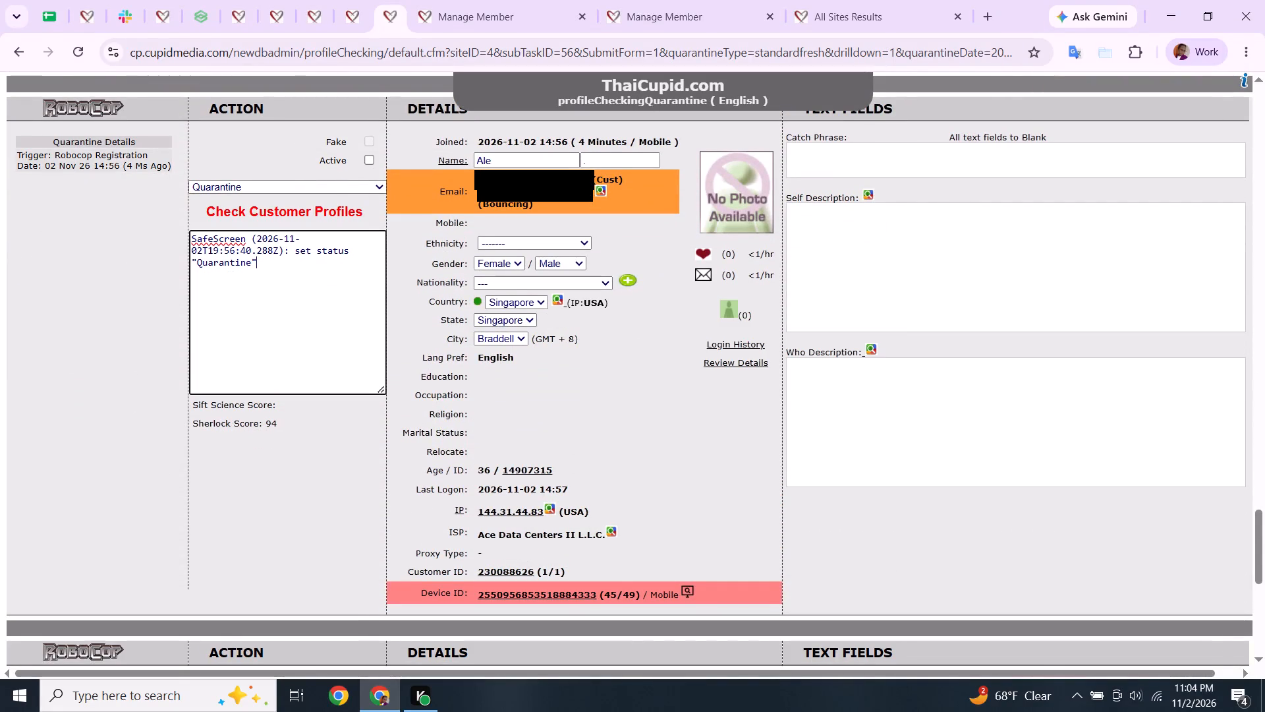
{"action": "key", "text": "Return"}
{"action": "key", "text": "Return"}
{"action": "right_click", "coordinate": [253, 309]}
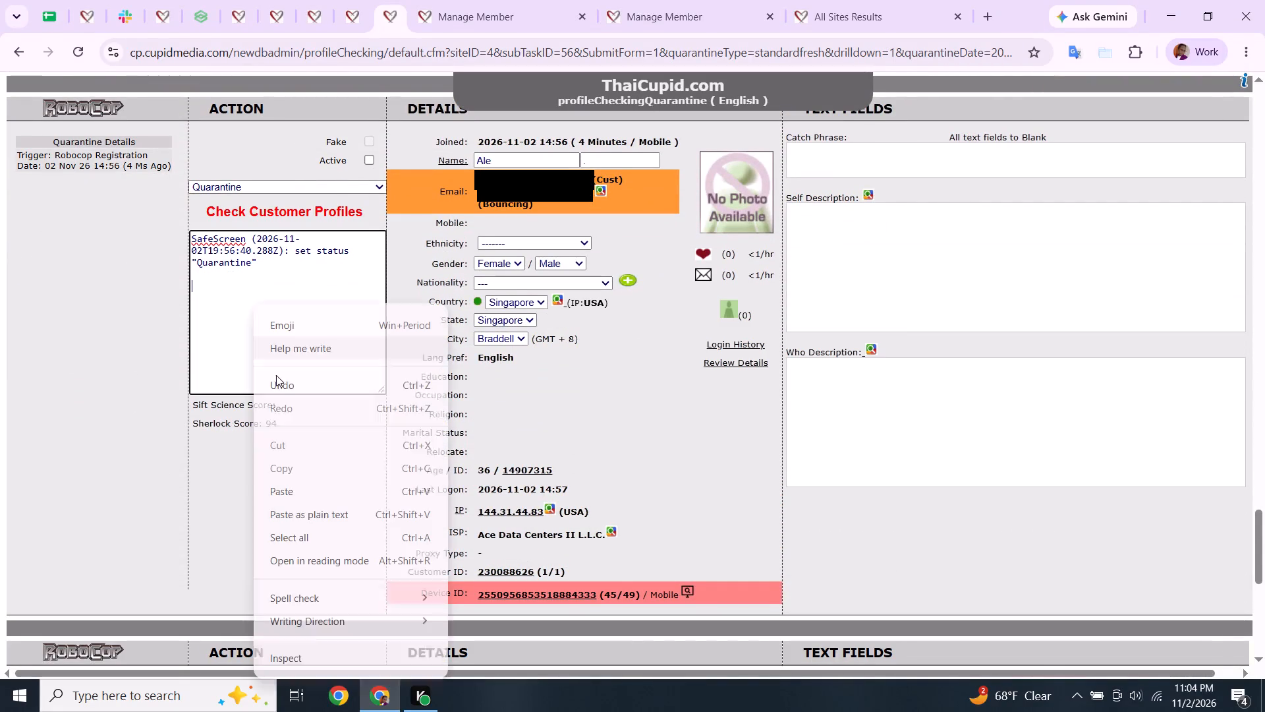
{"action": "left_click_drag", "start_coordinate": [293, 481], "coordinate": [296, 488]}
{"action": "scroll", "coordinate": [499, 437], "scroll_direction": "down", "scroll_amount": 6}
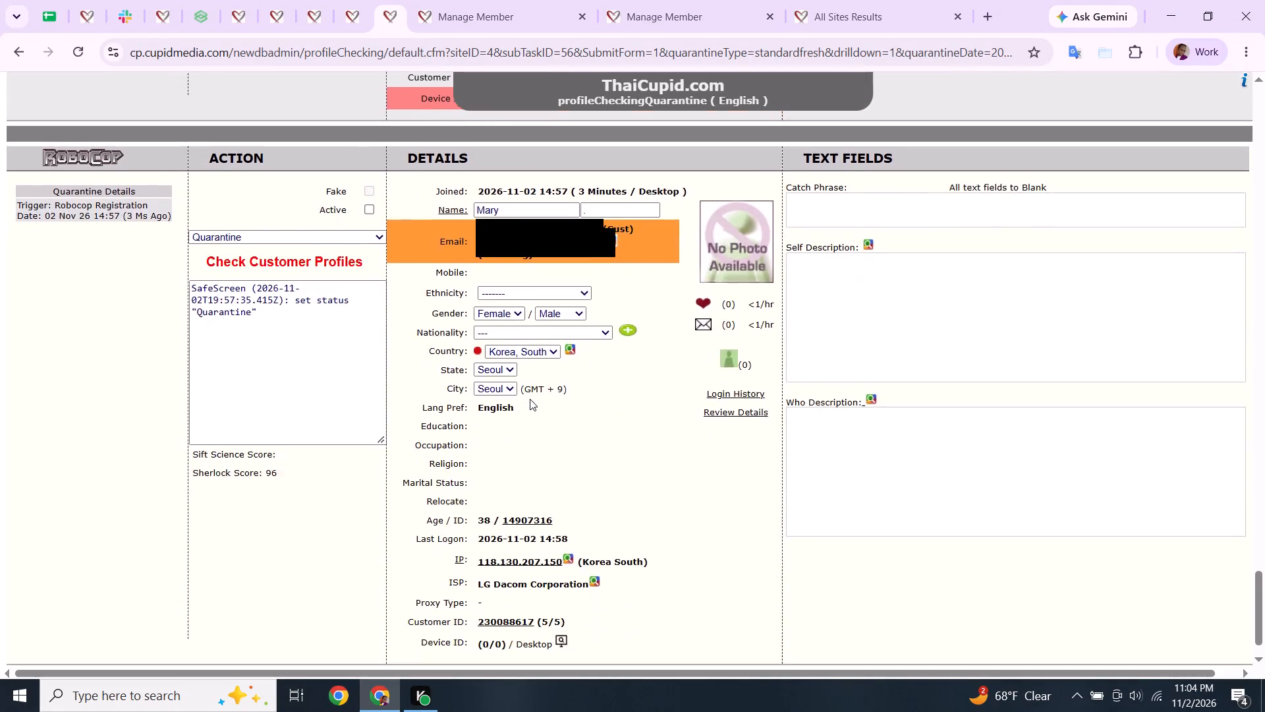
{"action": "left_click", "coordinate": [451, 208]}
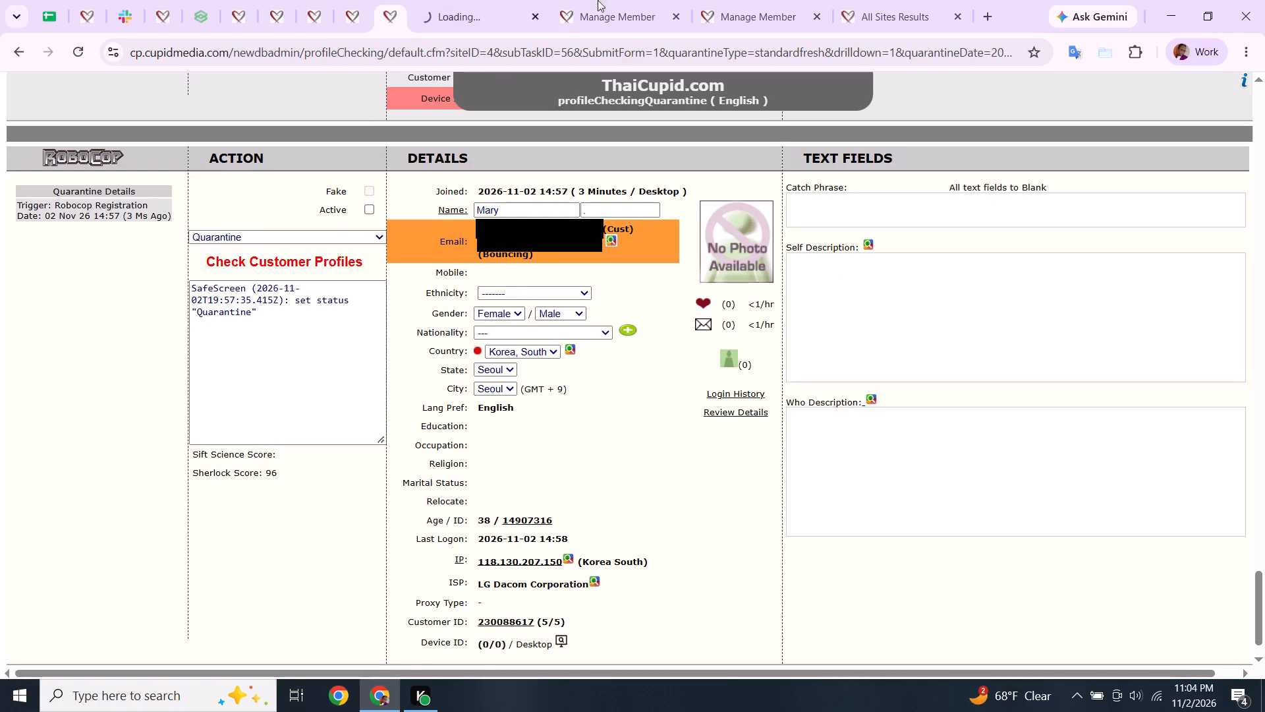
{"action": "left_click", "coordinate": [635, 11]}
{"action": "left_click", "coordinate": [677, 11]}
{"action": "left_click", "coordinate": [677, 11]}
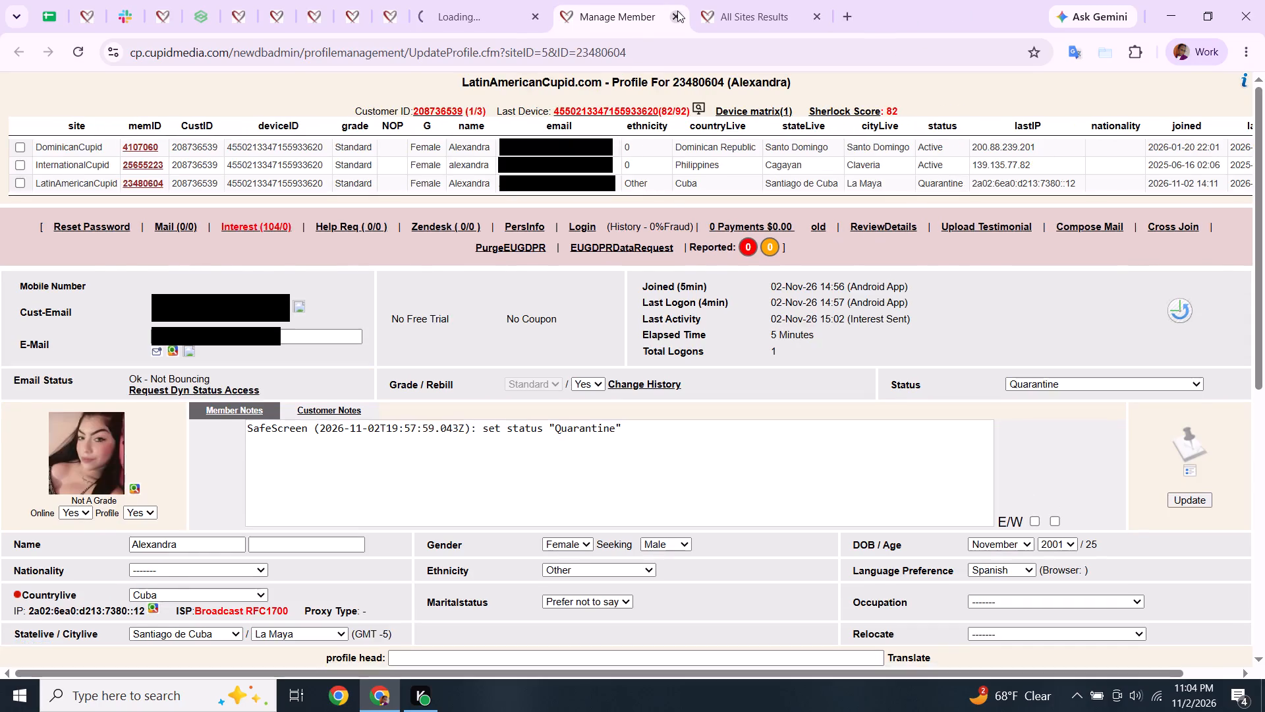
{"action": "left_click", "coordinate": [677, 11]}
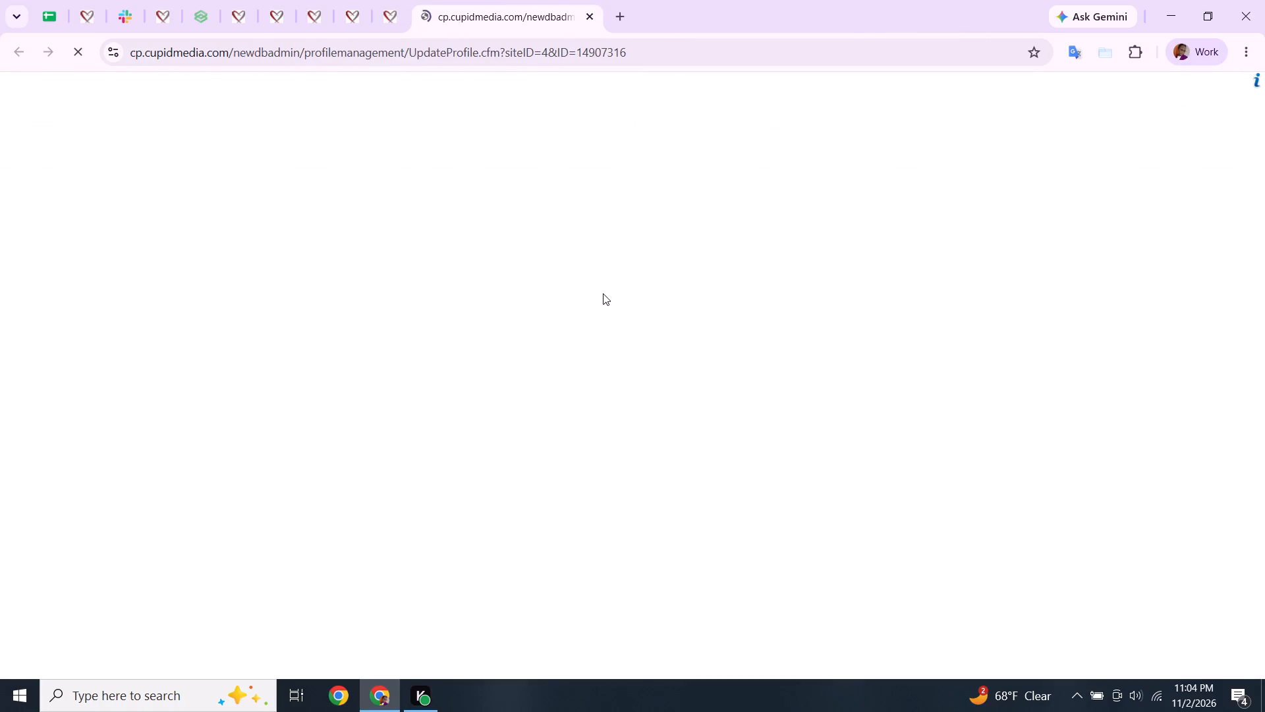
Copy the time-zone text "(GMT + 9) Browser(GMT 0)" from Mary's member profile into Mary's notes in the ThaiCupid quarantine queue.
{"action": "scroll", "coordinate": [532, 332], "scroll_direction": "down", "scroll_amount": 2}
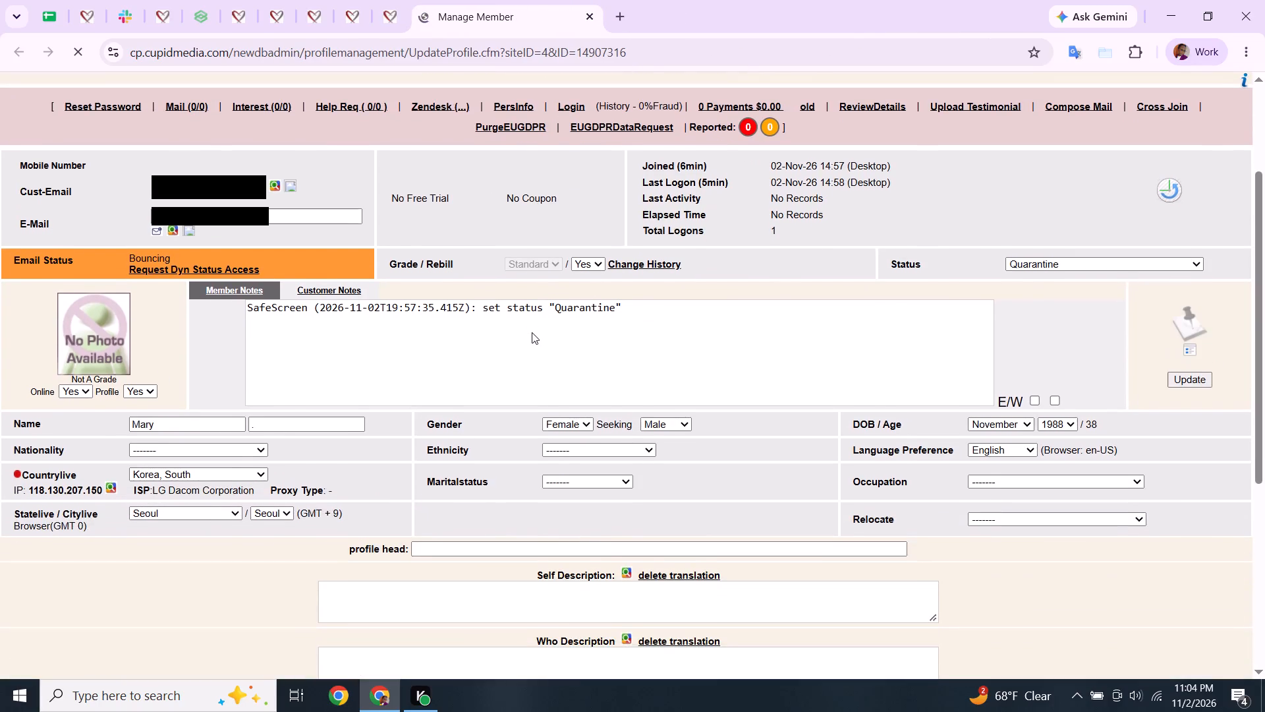
{"action": "scroll", "coordinate": [418, 371], "scroll_direction": "up", "scroll_amount": 5}
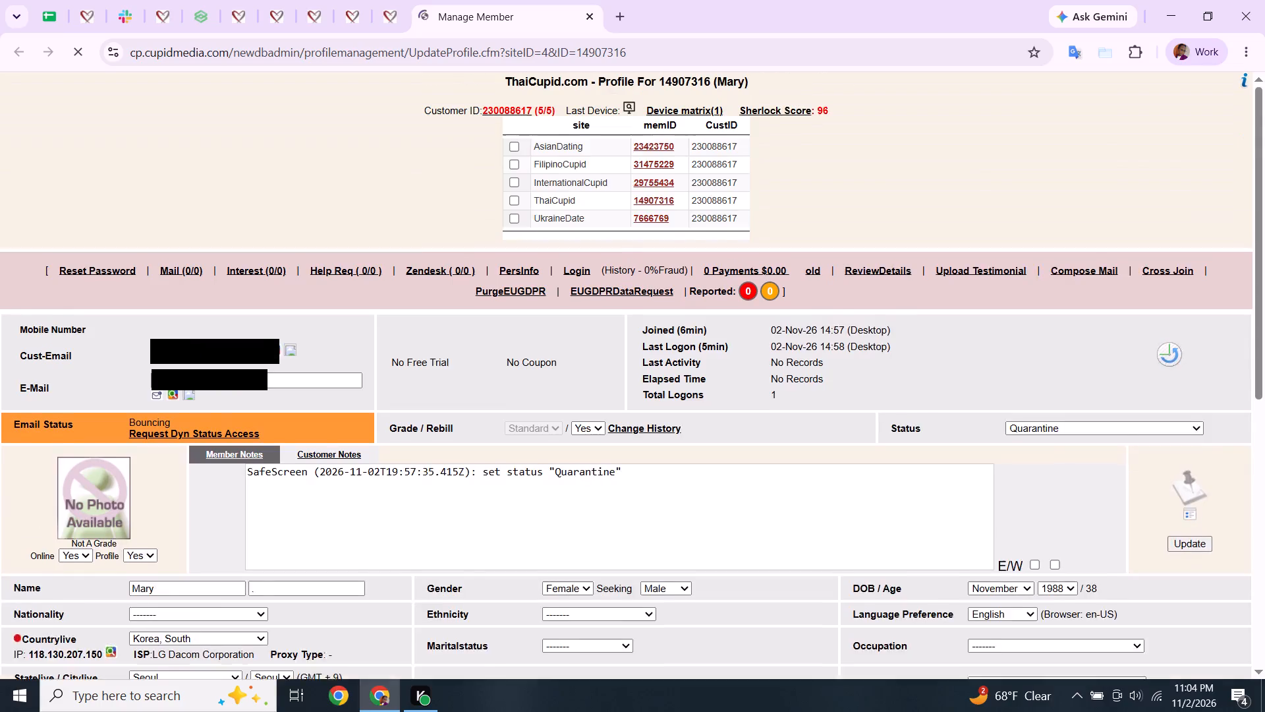
{"action": "scroll", "coordinate": [416, 372], "scroll_direction": "down", "scroll_amount": 2}
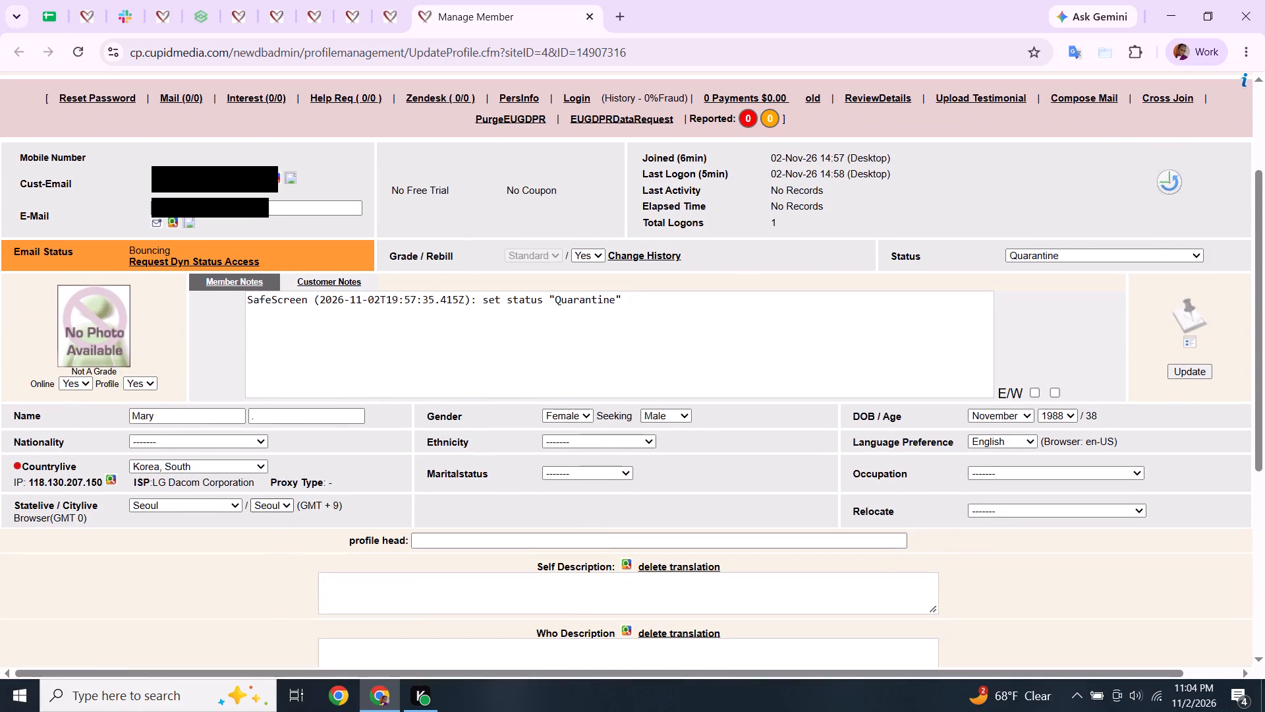
{"action": "left_click_drag", "start_coordinate": [294, 507], "coordinate": [304, 517]}
{"action": "right_click", "coordinate": [307, 506]}
{"action": "left_click", "coordinate": [420, 275]}
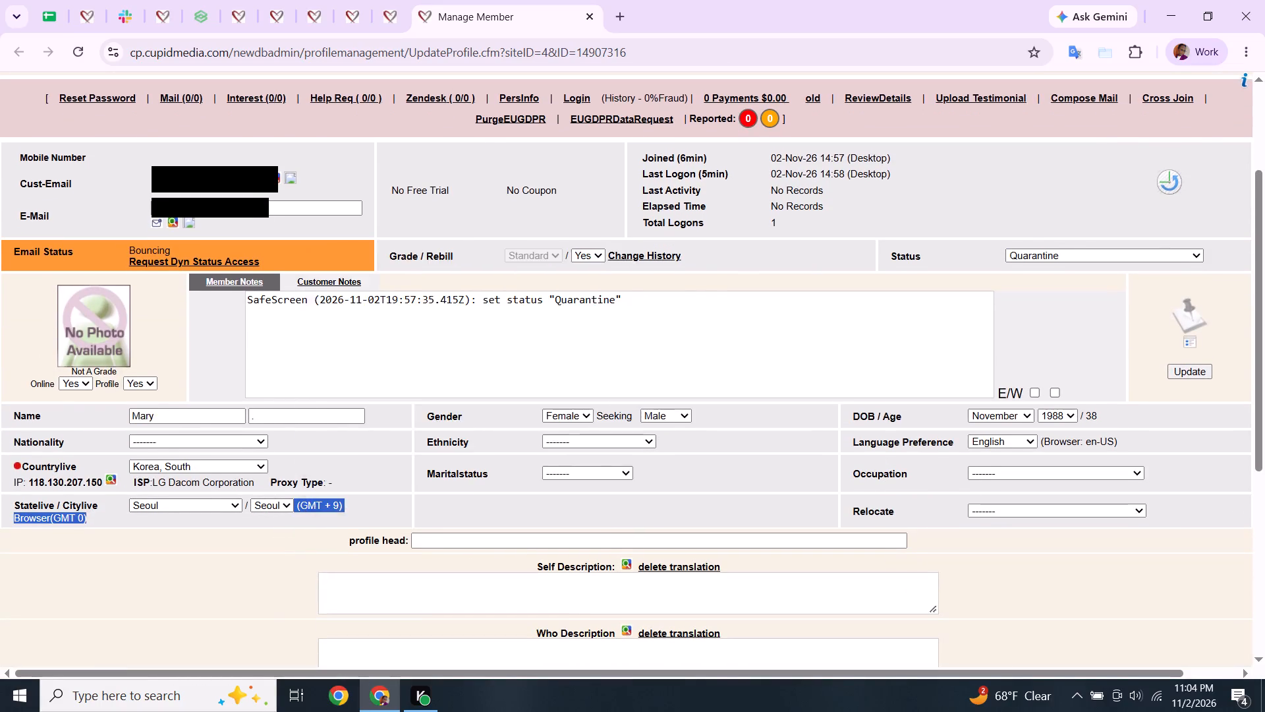
{"action": "scroll", "coordinate": [549, 309], "scroll_direction": "up", "scroll_amount": 6}
{"action": "left_click", "coordinate": [390, 9]}
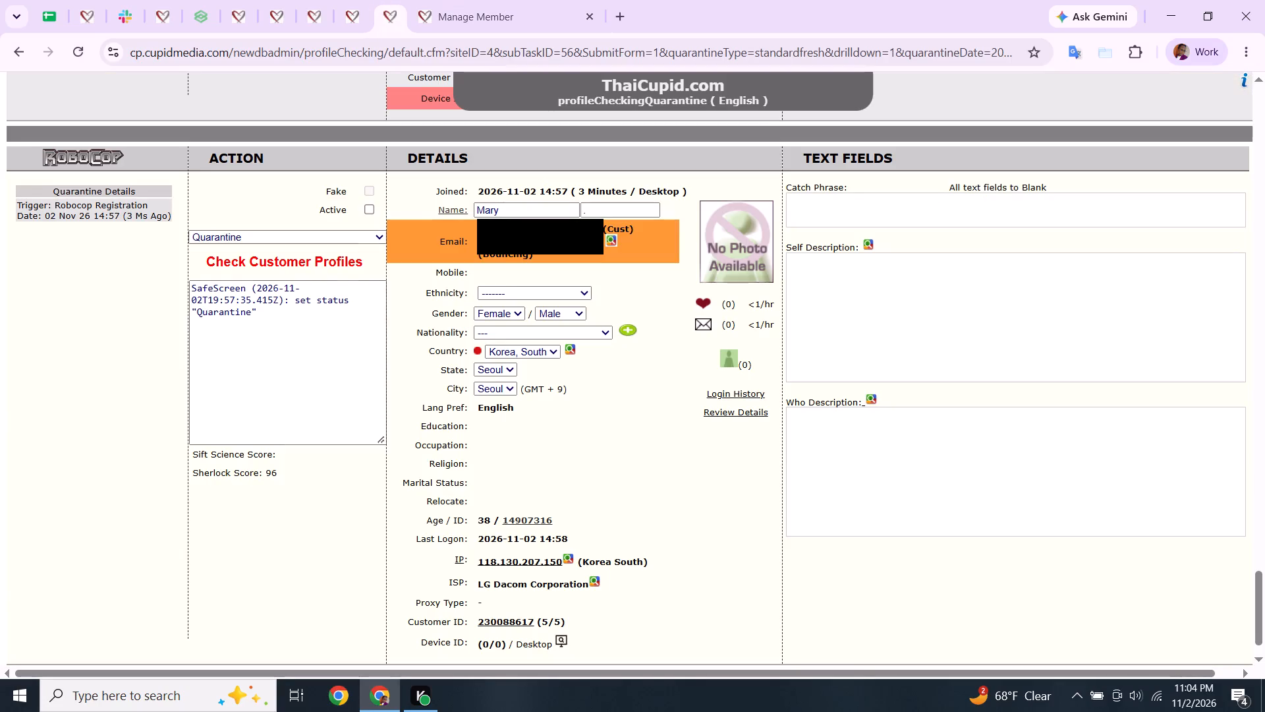
{"action": "left_click", "coordinate": [308, 331]}
{"action": "key", "text": "Return"}
{"action": "key", "text": "Return"}
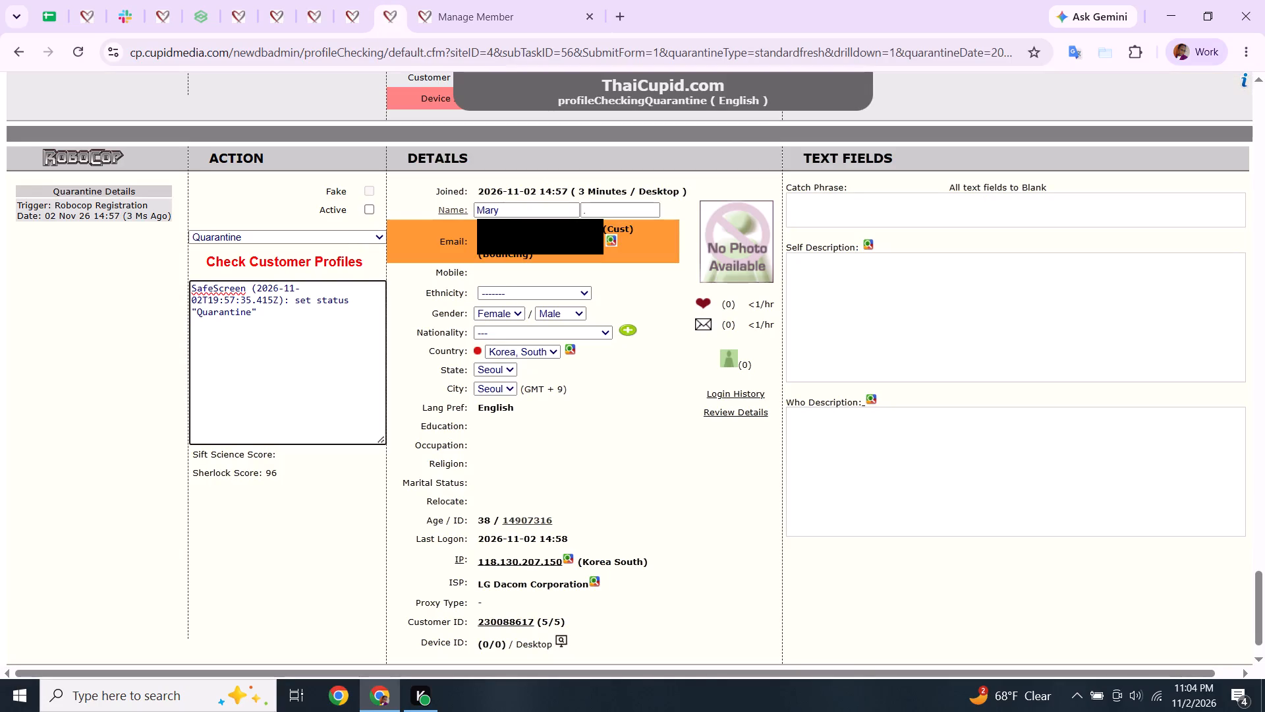
{"action": "right_click", "coordinate": [275, 360]}
{"action": "left_click", "coordinate": [302, 488]}
{"action": "scroll", "coordinate": [517, 386], "scroll_direction": "down", "scroll_amount": 7}
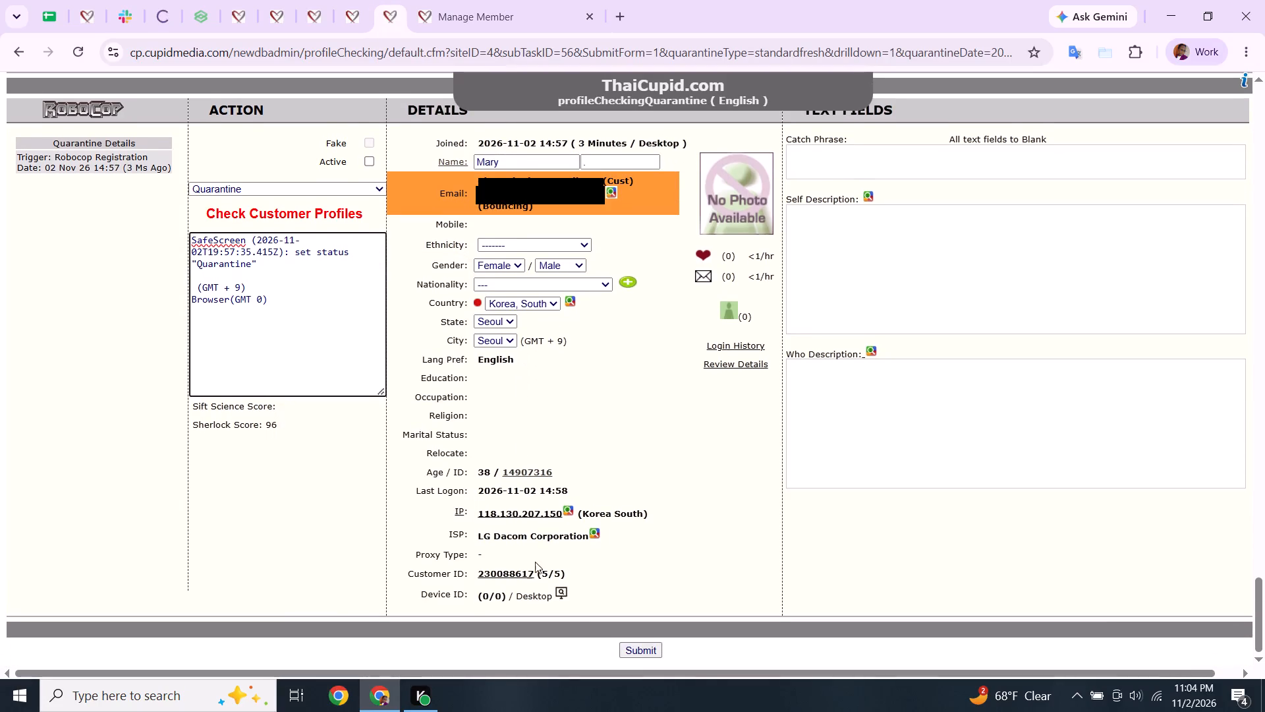
Submit the ThaiCupid quarantine queue and close Mary's member profile.
{"action": "left_click", "coordinate": [642, 649]}
{"action": "left_click", "coordinate": [503, 0]}
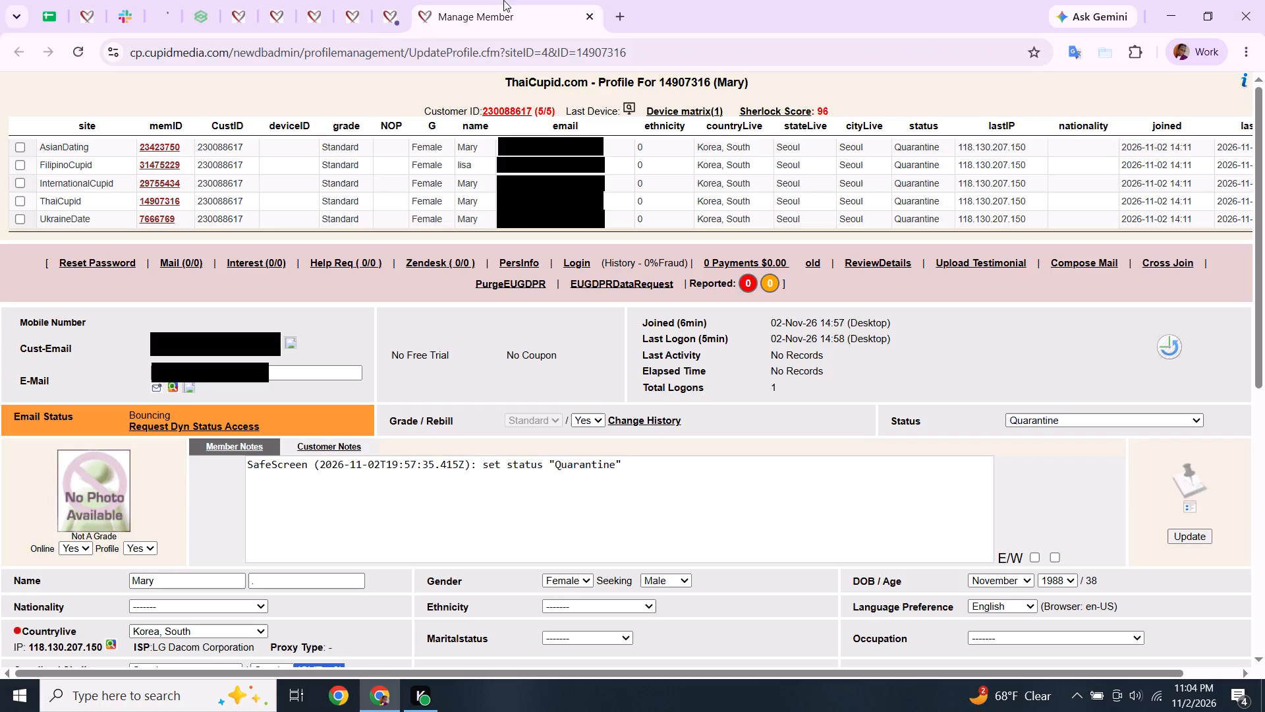
{"action": "left_click", "coordinate": [381, 15]}
{"action": "left_click", "coordinate": [785, 173]}
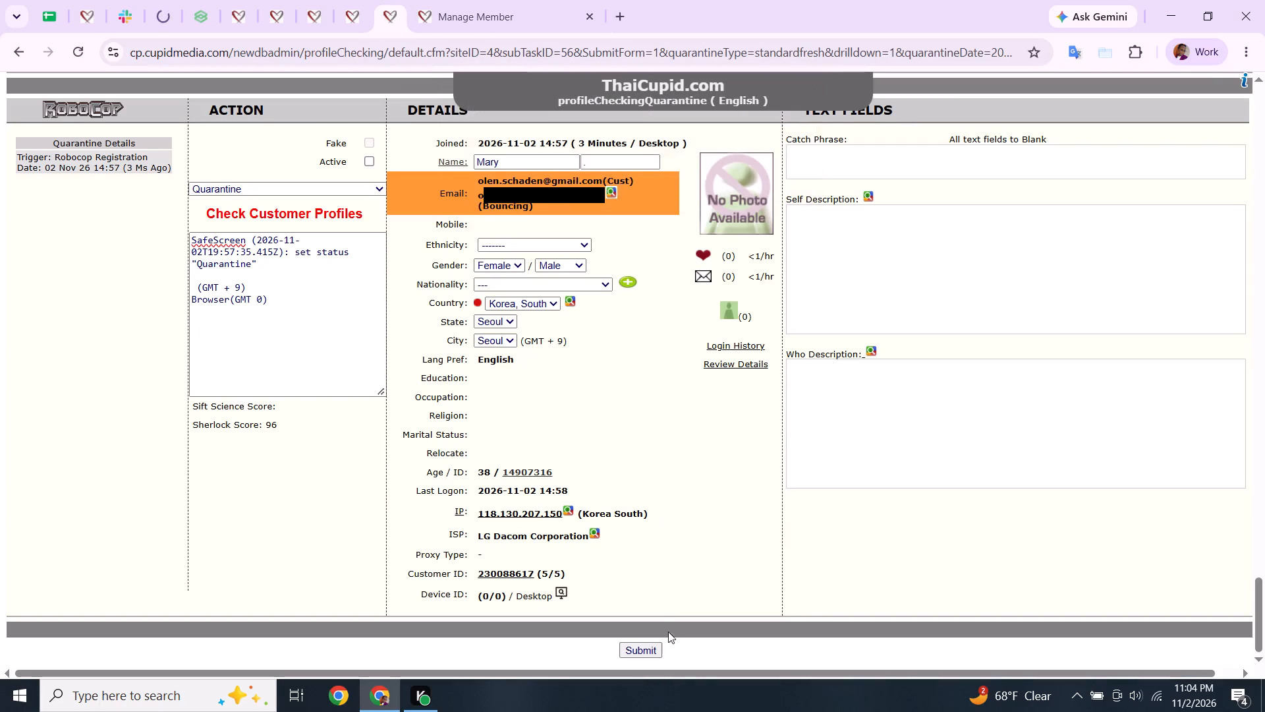
{"action": "left_click", "coordinate": [646, 647]}
{"action": "left_click", "coordinate": [553, 3]}
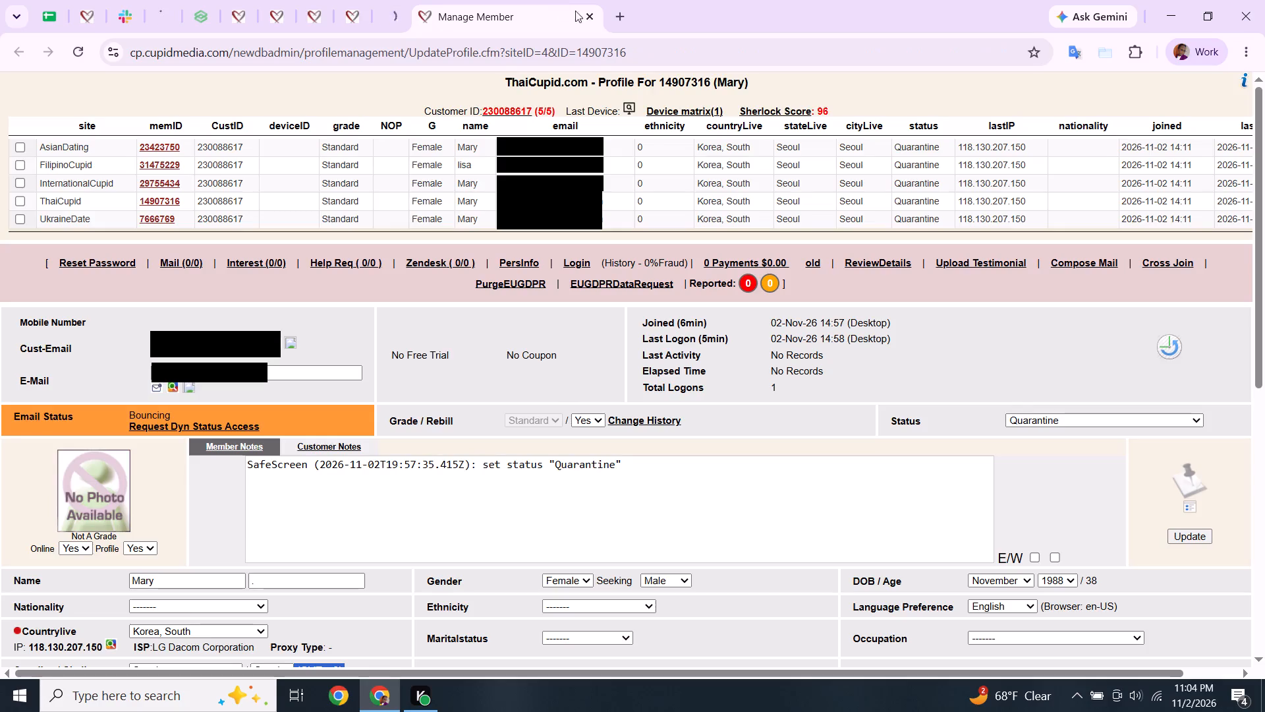
{"action": "left_click", "coordinate": [593, 14]}
Open Alexandra's member profile from the LatinAmericanCupid quarantine queue and acknowledge the customer and device ID check.
{"action": "left_click", "coordinate": [349, 8]}
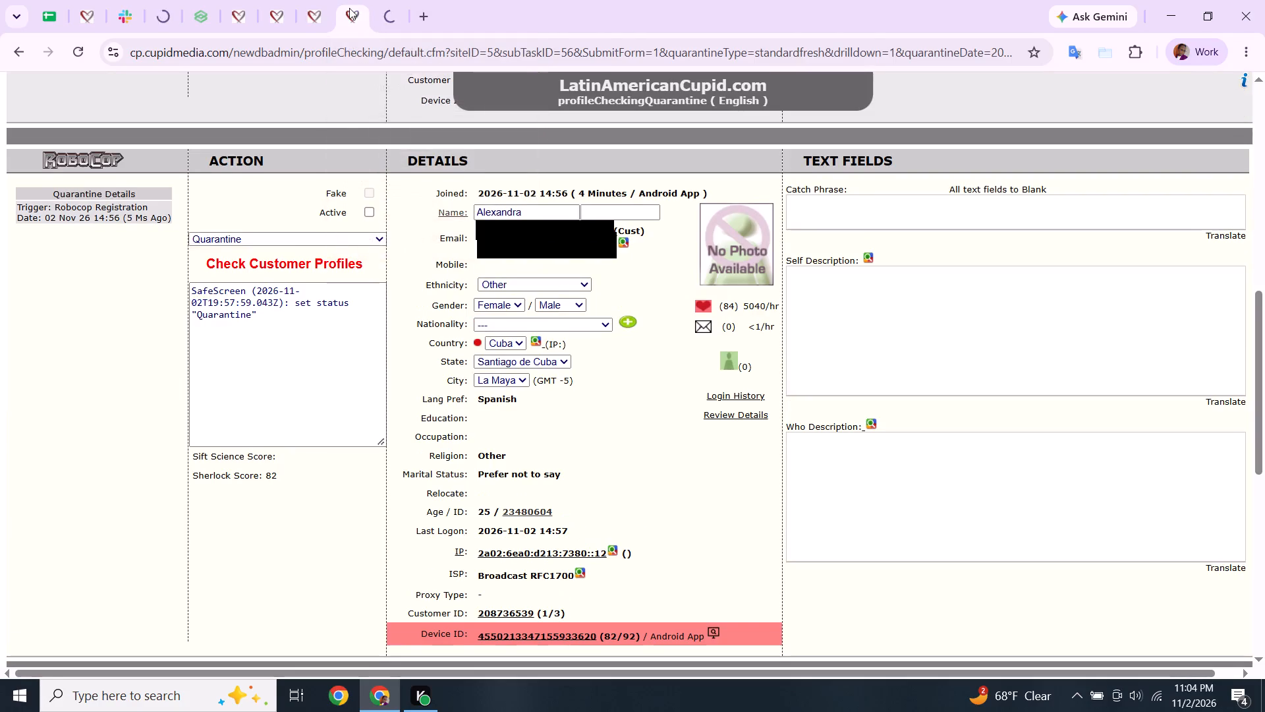
{"action": "scroll", "coordinate": [449, 236], "scroll_direction": "down", "scroll_amount": 1}
{"action": "left_click", "coordinate": [451, 128]}
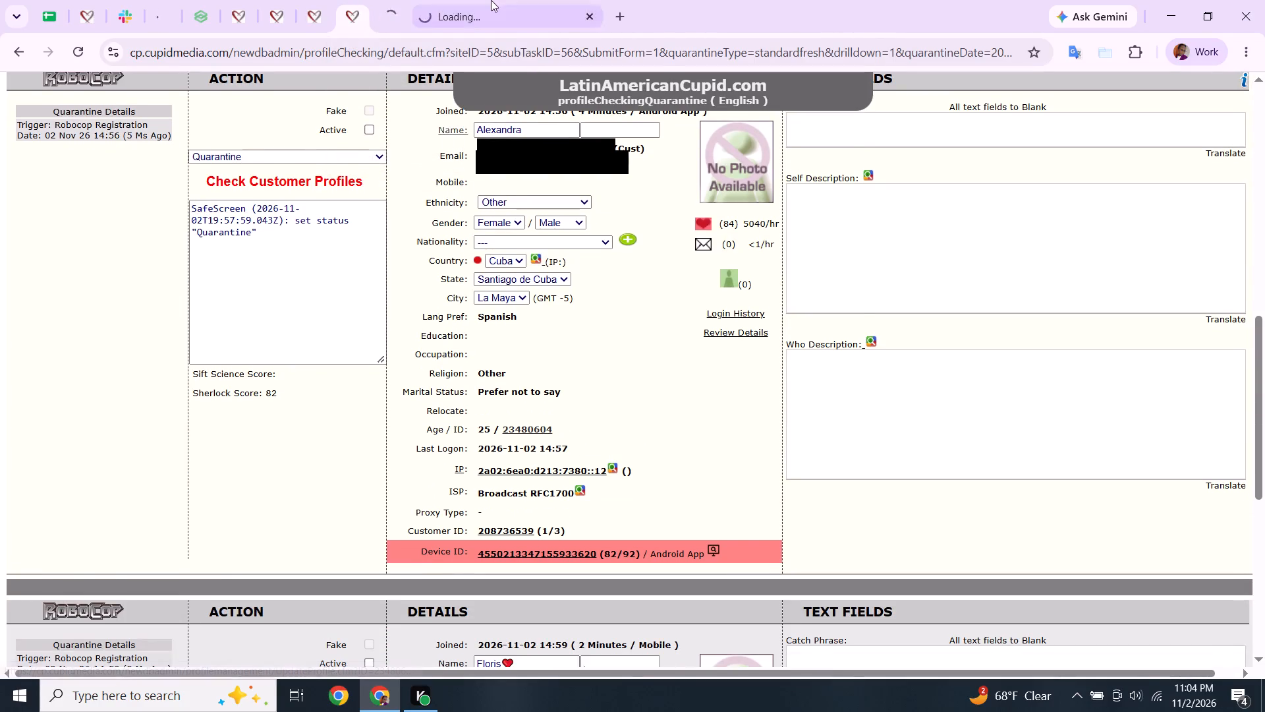
{"action": "left_click", "coordinate": [491, 0]}
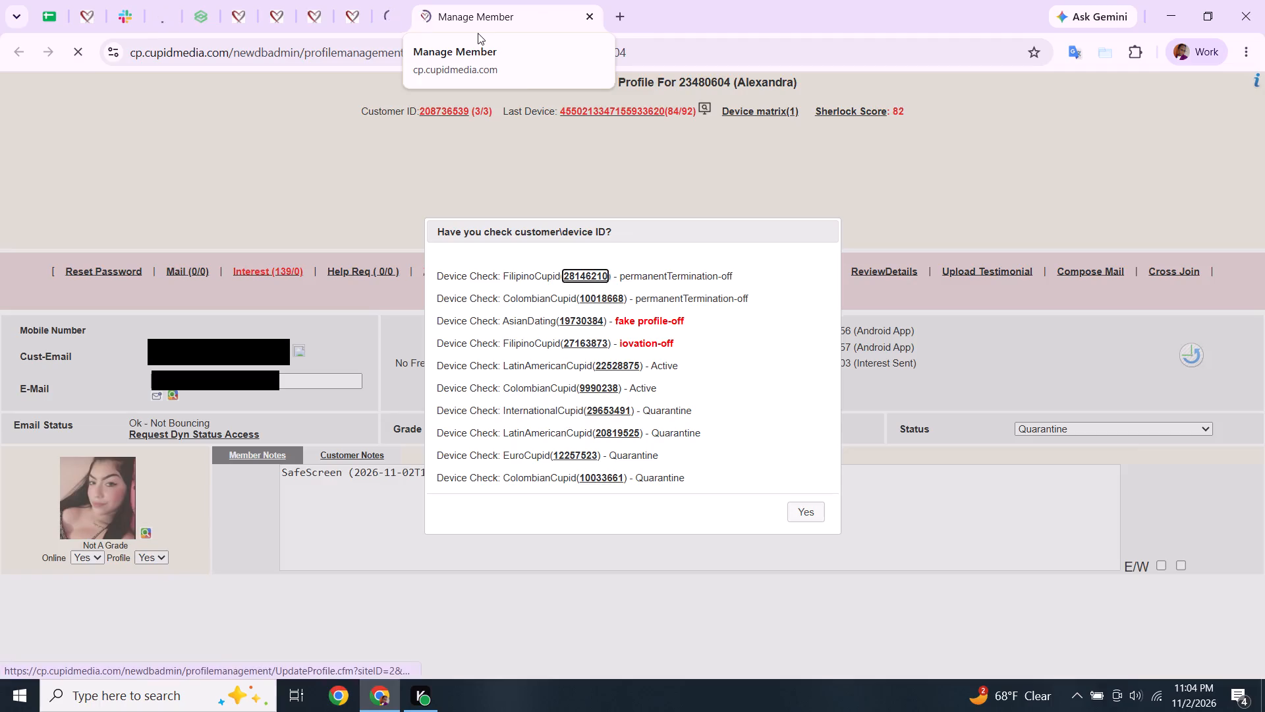
{"action": "left_click", "coordinate": [812, 508]}
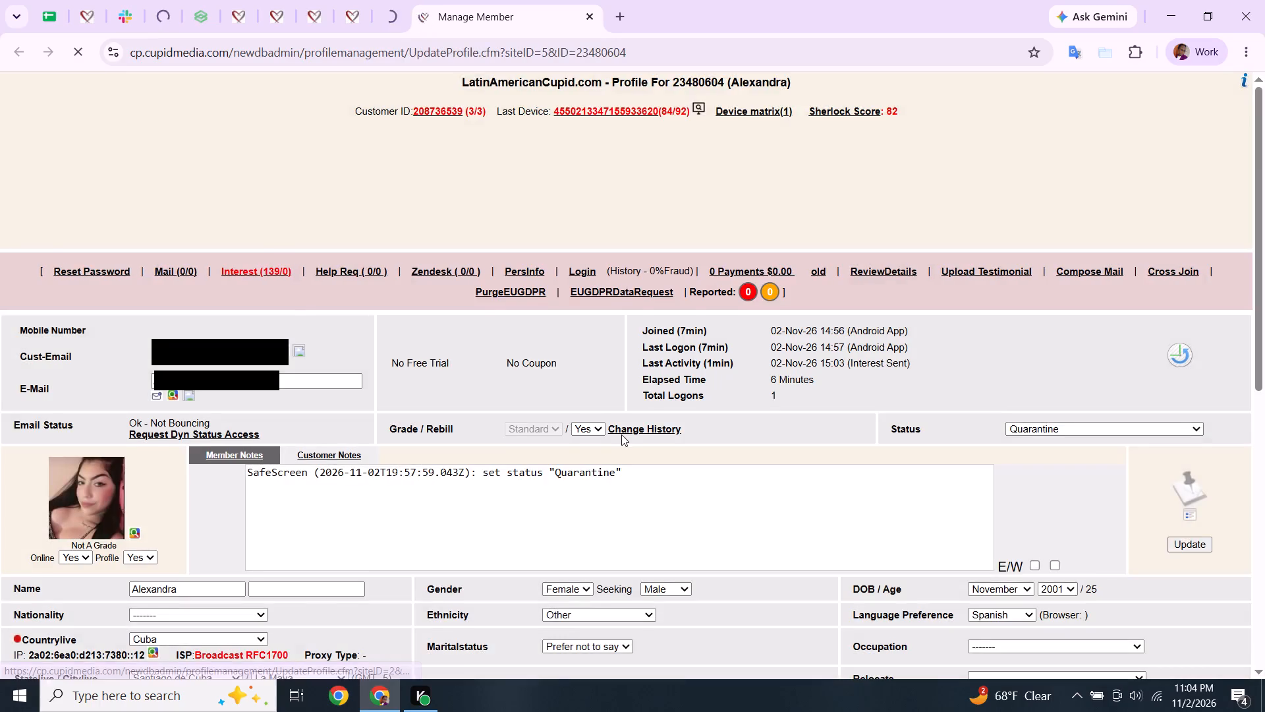
{"action": "scroll", "coordinate": [621, 434], "scroll_direction": "down", "scroll_amount": 2}
{"action": "scroll", "coordinate": [524, 401], "scroll_direction": "up", "scroll_amount": 6}
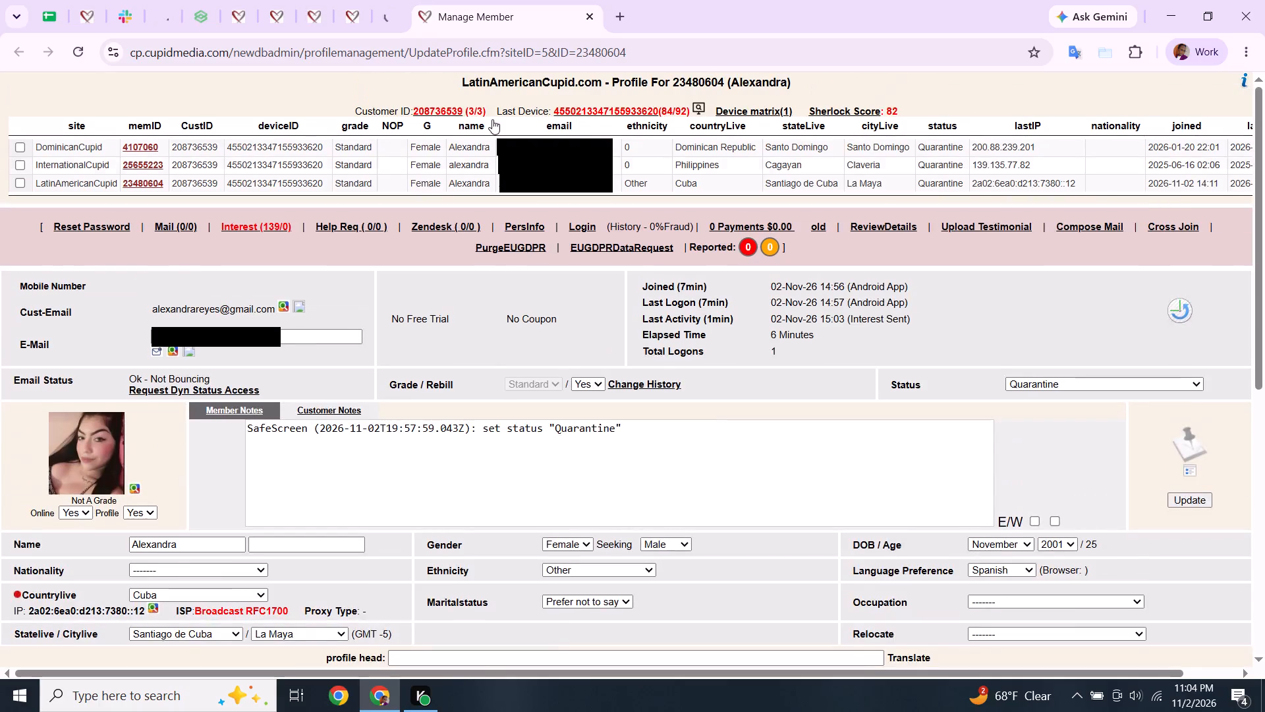
Copy the customer ID link from Alexandra's member profile, close the profile, and paste the link into Alexandra's LatinAmericanCupid queue notes.
{"action": "right_click", "coordinate": [438, 109]}
{"action": "left_click", "coordinate": [503, 283]}
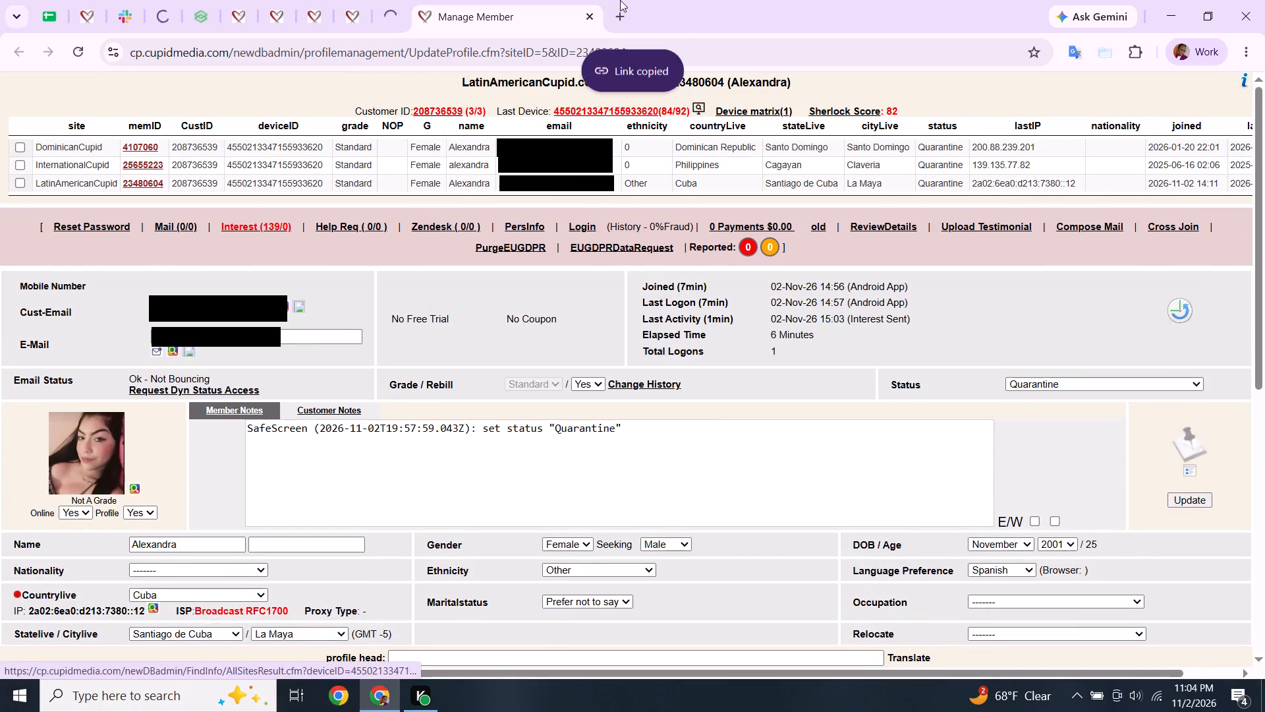
{"action": "left_click", "coordinate": [591, 17]}
{"action": "left_click", "coordinate": [318, 279]}
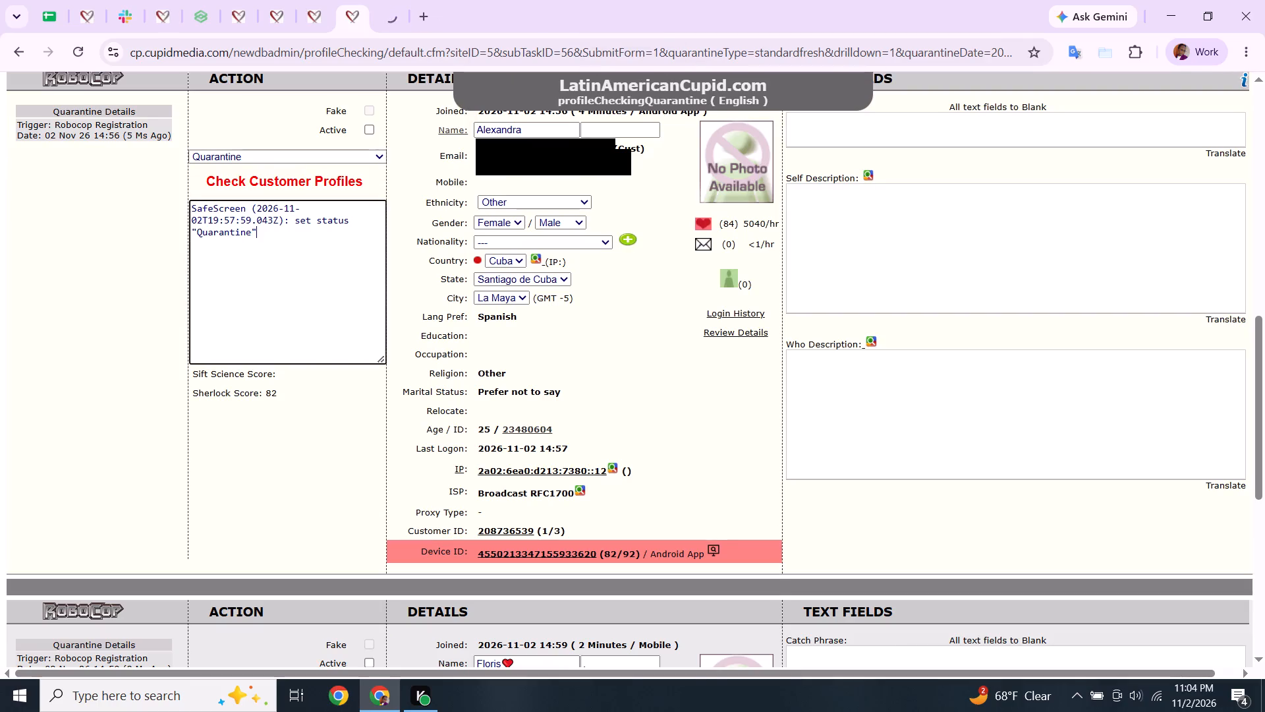
{"action": "key", "text": "Return"}
{"action": "key", "text": "Return"}
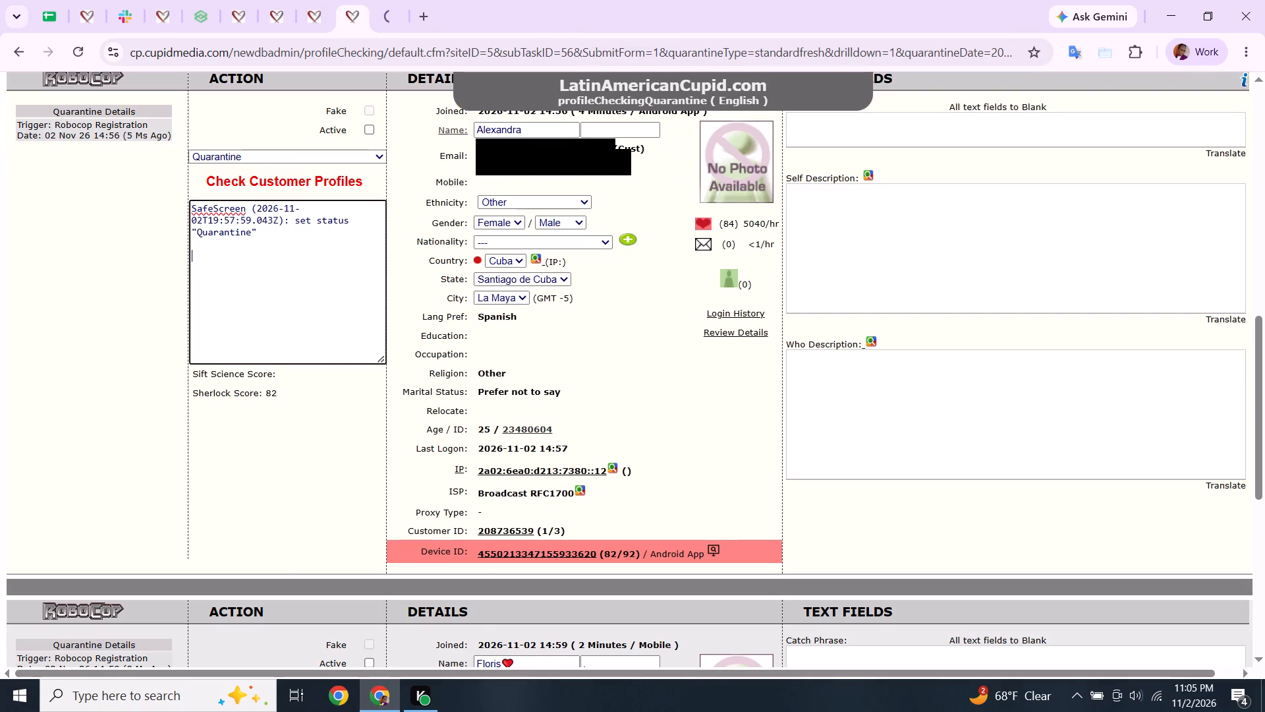
{"action": "right_click", "coordinate": [289, 304]}
{"action": "left_click", "coordinate": [327, 489]}
Copy the country text "United States (IP:Portugal)" from Floris's LatinAmericanCupid queue entry into Floris's notes, below the SafeScreen line.
{"action": "scroll", "coordinate": [548, 344], "scroll_direction": "down", "scroll_amount": 6}
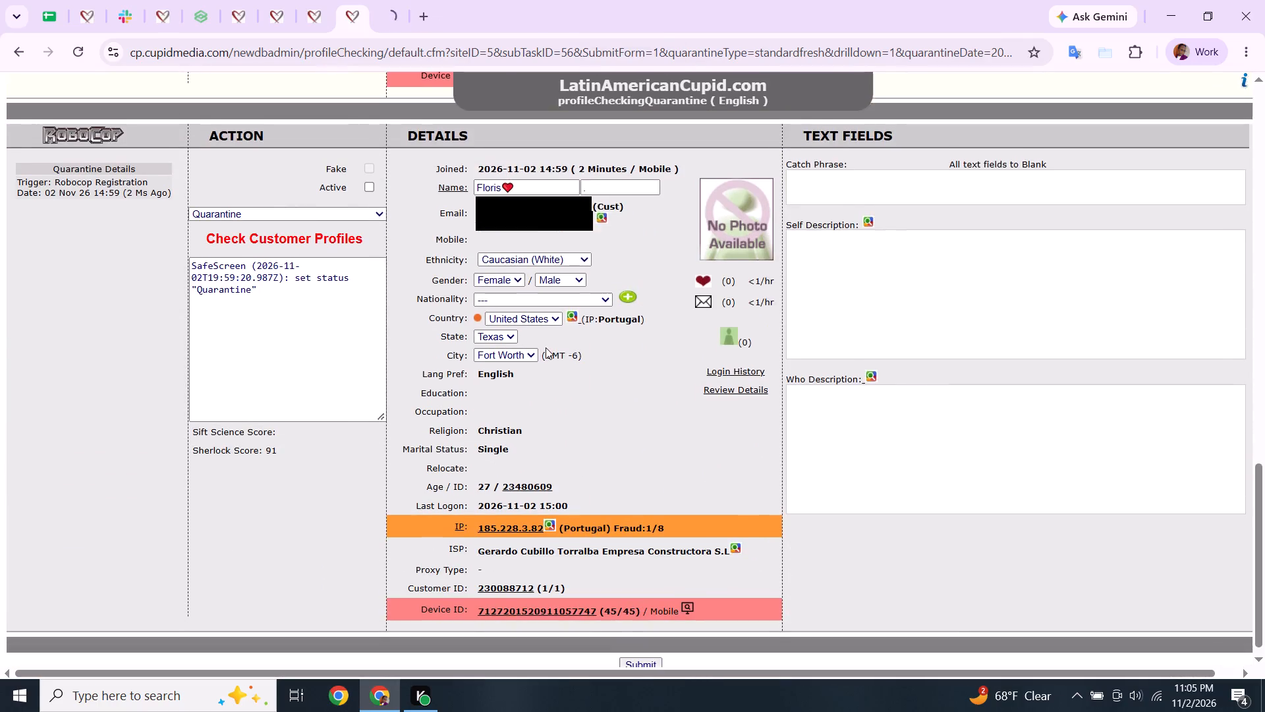
{"action": "triple_click", "coordinate": [619, 301]}
{"action": "right_click", "coordinate": [619, 301]}
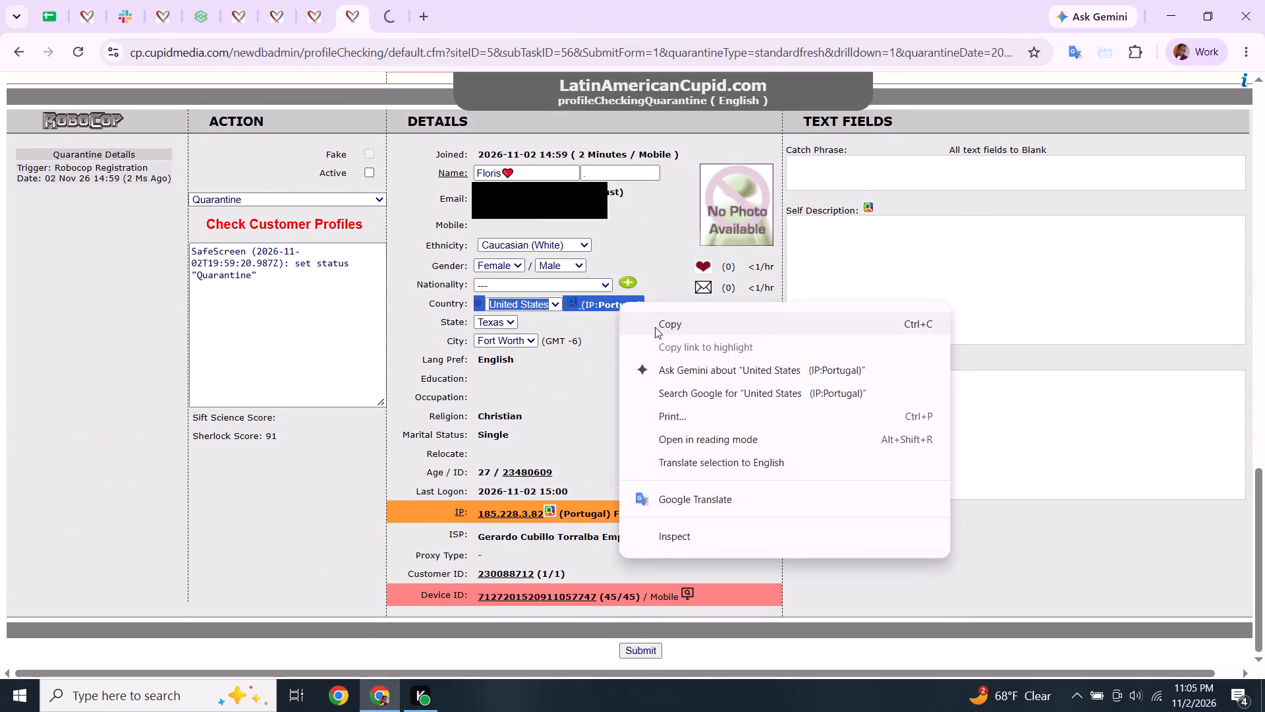
{"action": "left_click", "coordinate": [656, 327]}
{"action": "left_click", "coordinate": [317, 297]}
{"action": "key", "text": "Return"}
{"action": "key", "text": "Return"}
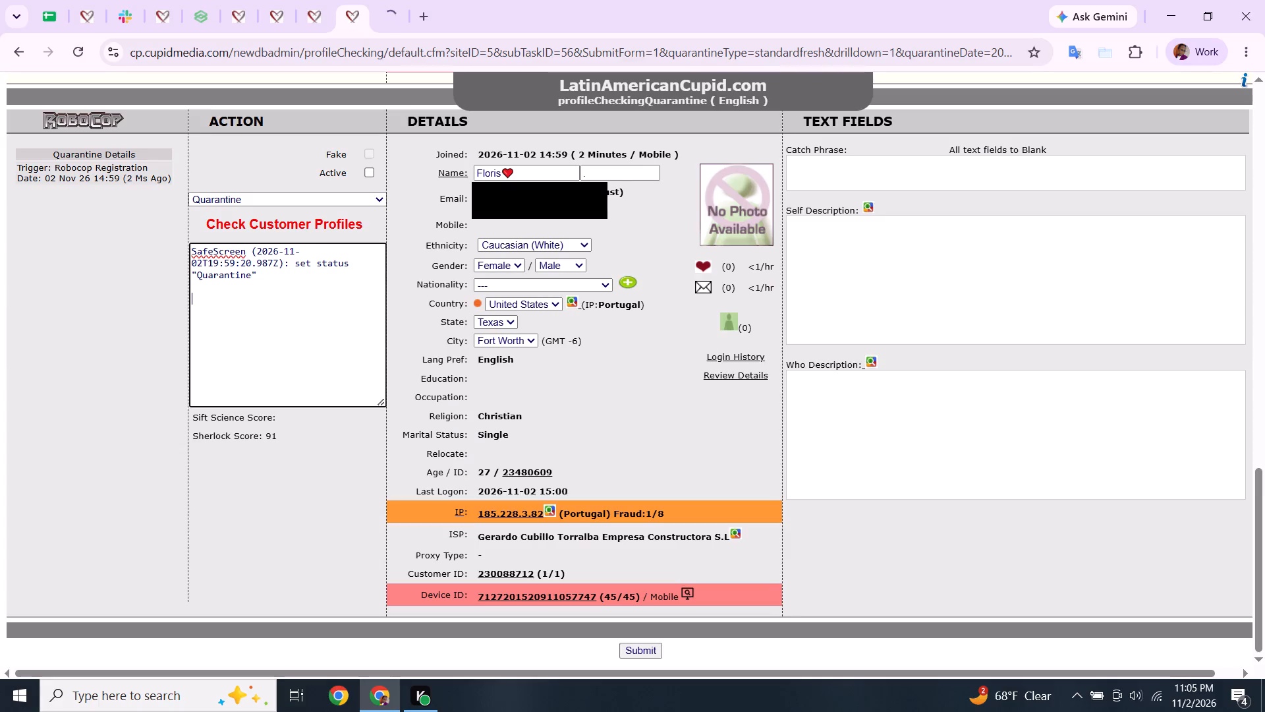
{"action": "right_click", "coordinate": [310, 332]}
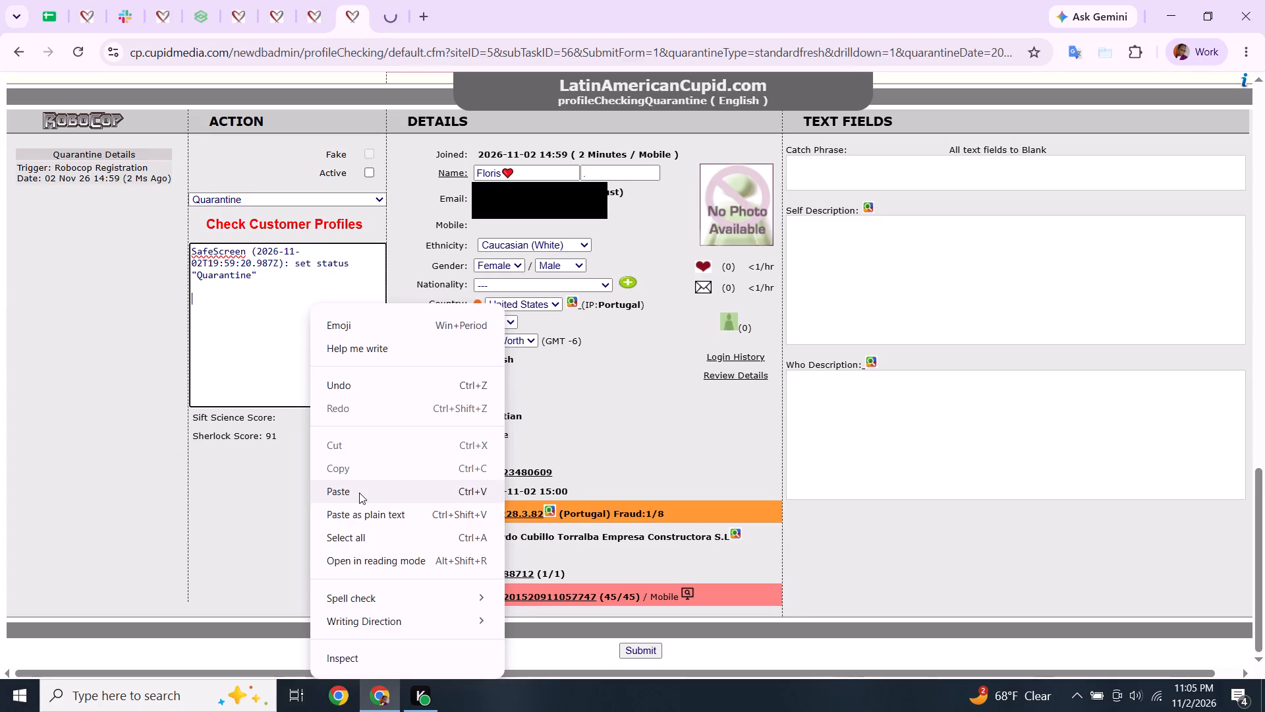
{"action": "left_click", "coordinate": [361, 491]}
Submit the LatinAmericanCupid quarantine queue.
{"action": "scroll", "coordinate": [538, 491], "scroll_direction": "down", "scroll_amount": 5}
{"action": "left_click", "coordinate": [642, 649]}
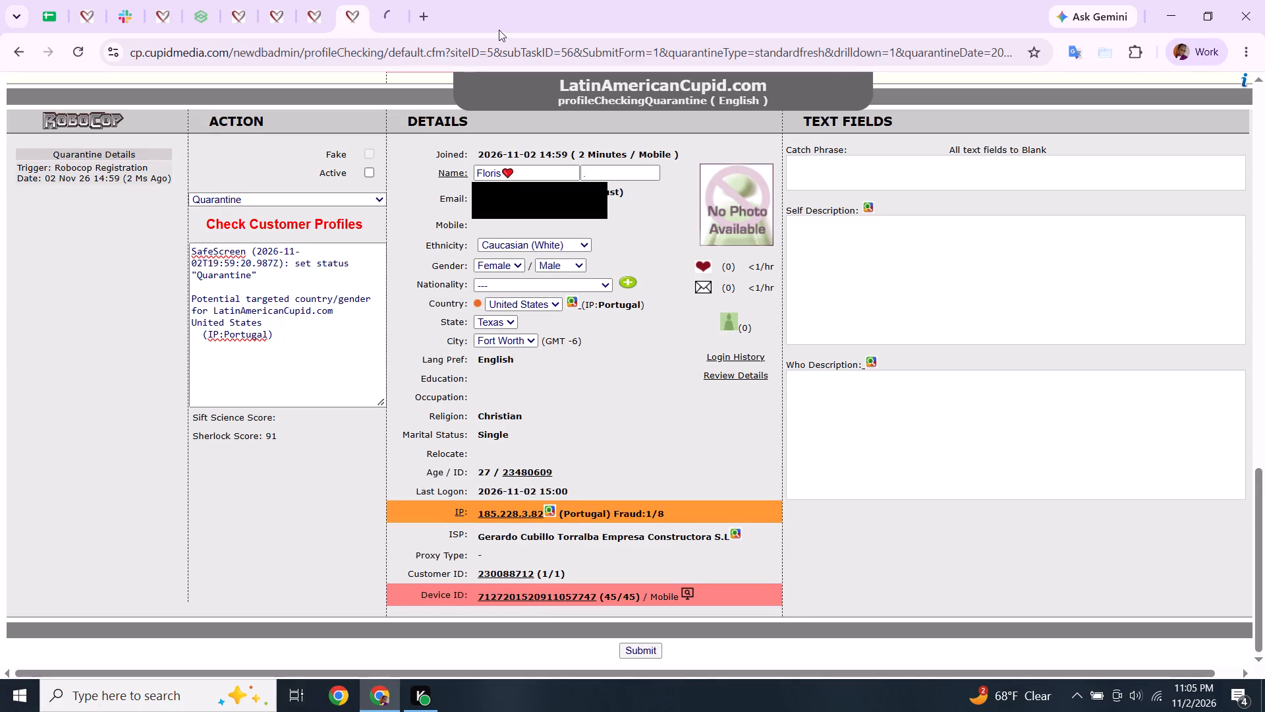
Reload the IndonesianCupid quarantine queue and the site queues open on either side of it, allowing form resubmission.
{"action": "left_click", "coordinate": [312, 12]}
{"action": "left_click", "coordinate": [84, 52]}
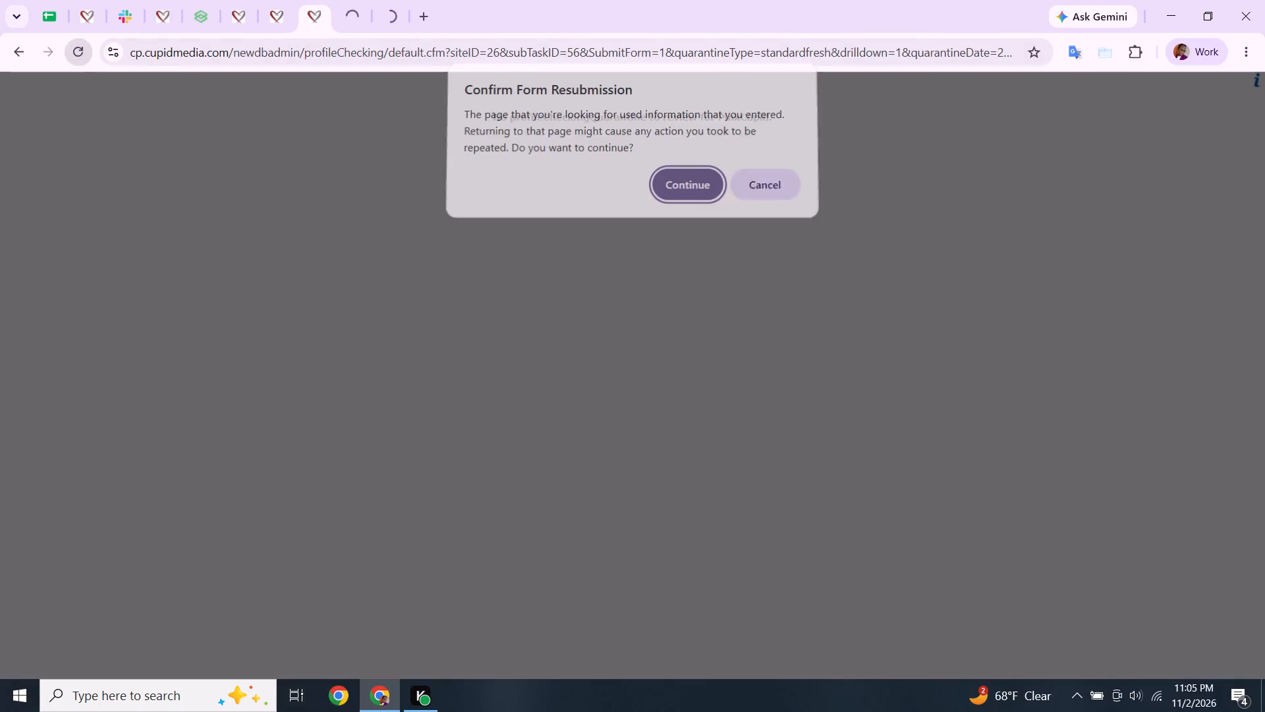
{"action": "left_click", "coordinate": [692, 193]}
{"action": "left_click", "coordinate": [277, 7]}
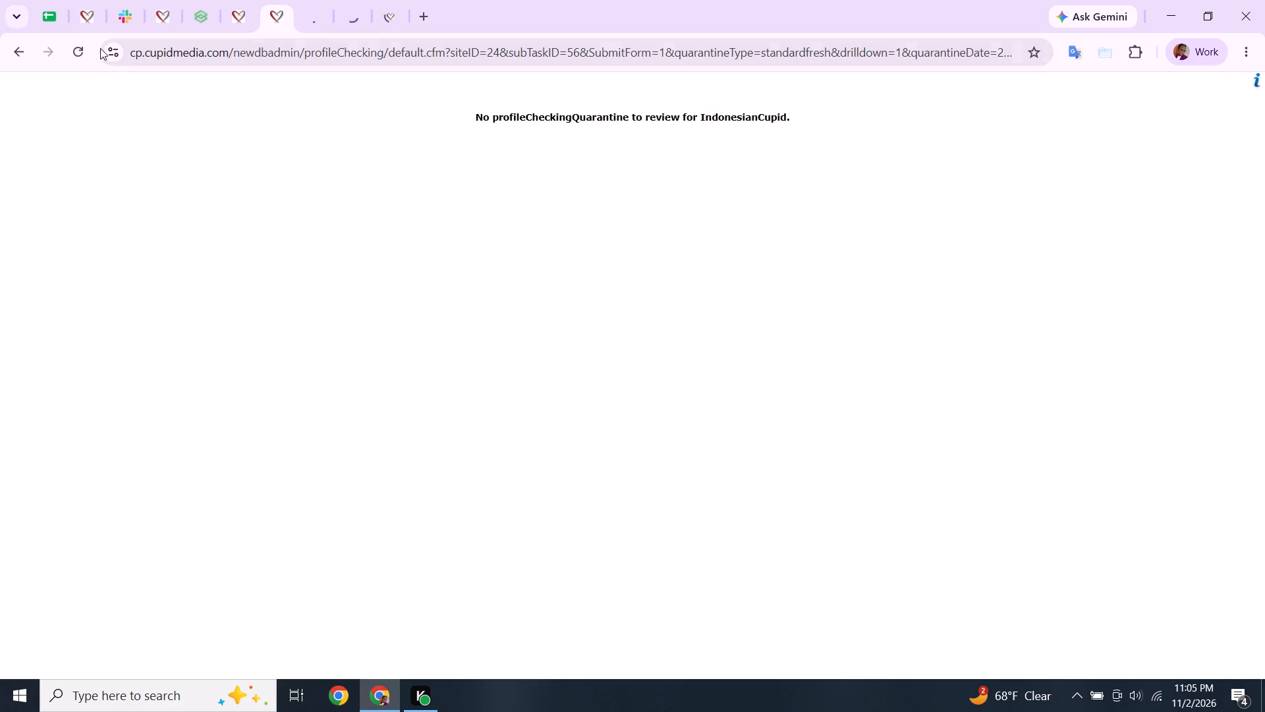
{"action": "left_click", "coordinate": [74, 47]}
{"action": "left_click", "coordinate": [676, 190]}
{"action": "left_click", "coordinate": [230, 7]}
{"action": "left_click", "coordinate": [83, 56]}
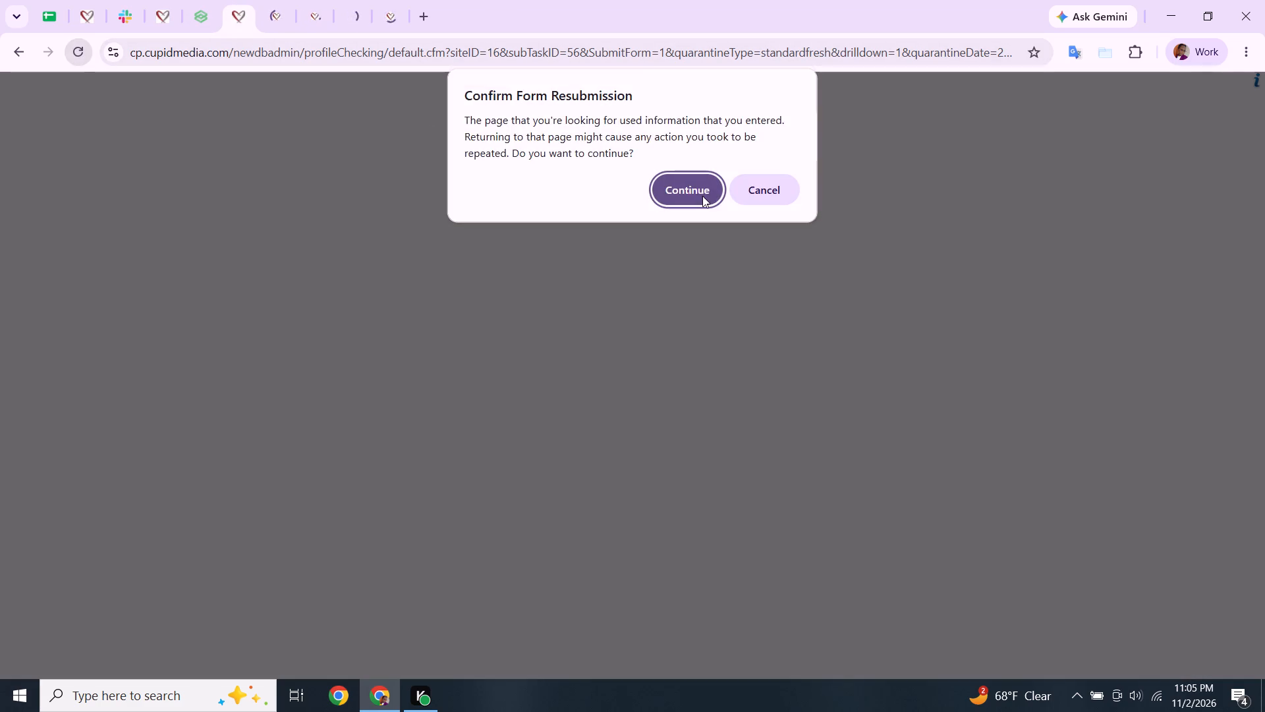
{"action": "left_click", "coordinate": [701, 190]}
Open LatinAmericanCupid's SB1 Early Backlog queues for October 29, 27, 24 and 19, 2026 from the quarantine overview.
{"action": "left_click", "coordinate": [198, 17]}
{"action": "left_click", "coordinate": [163, 14]}
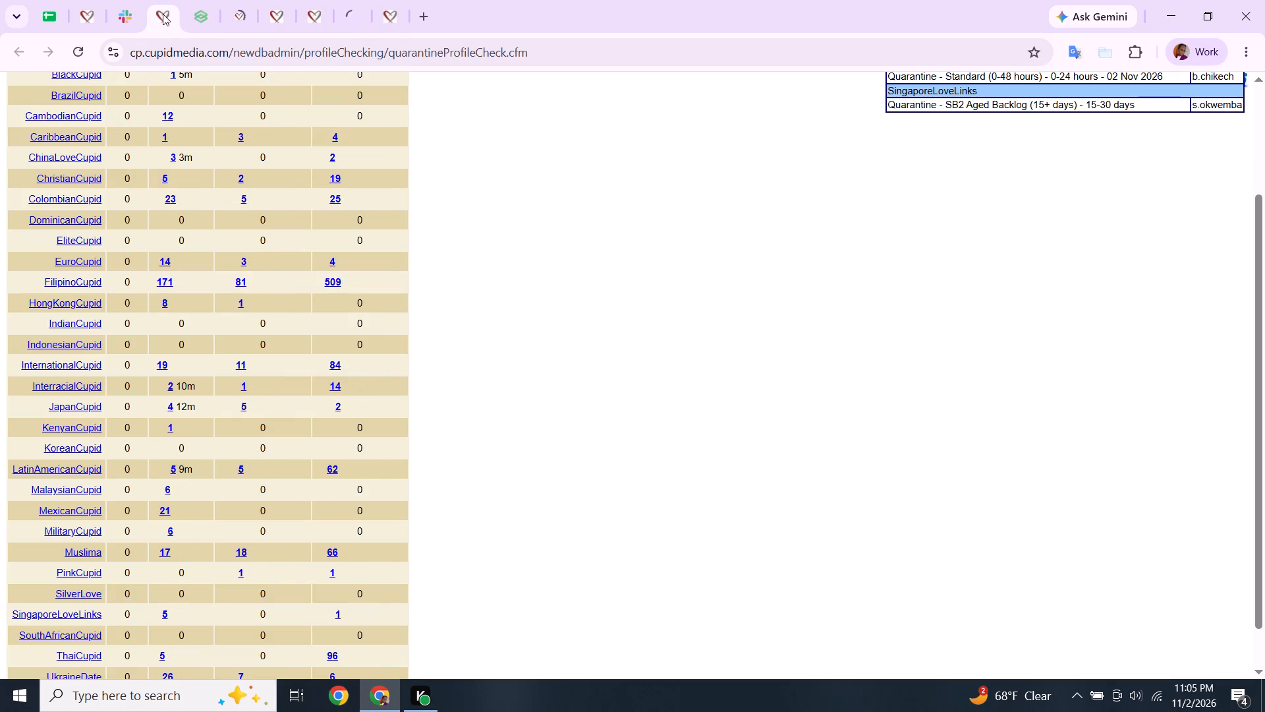
{"action": "left_click", "coordinate": [240, 467]}
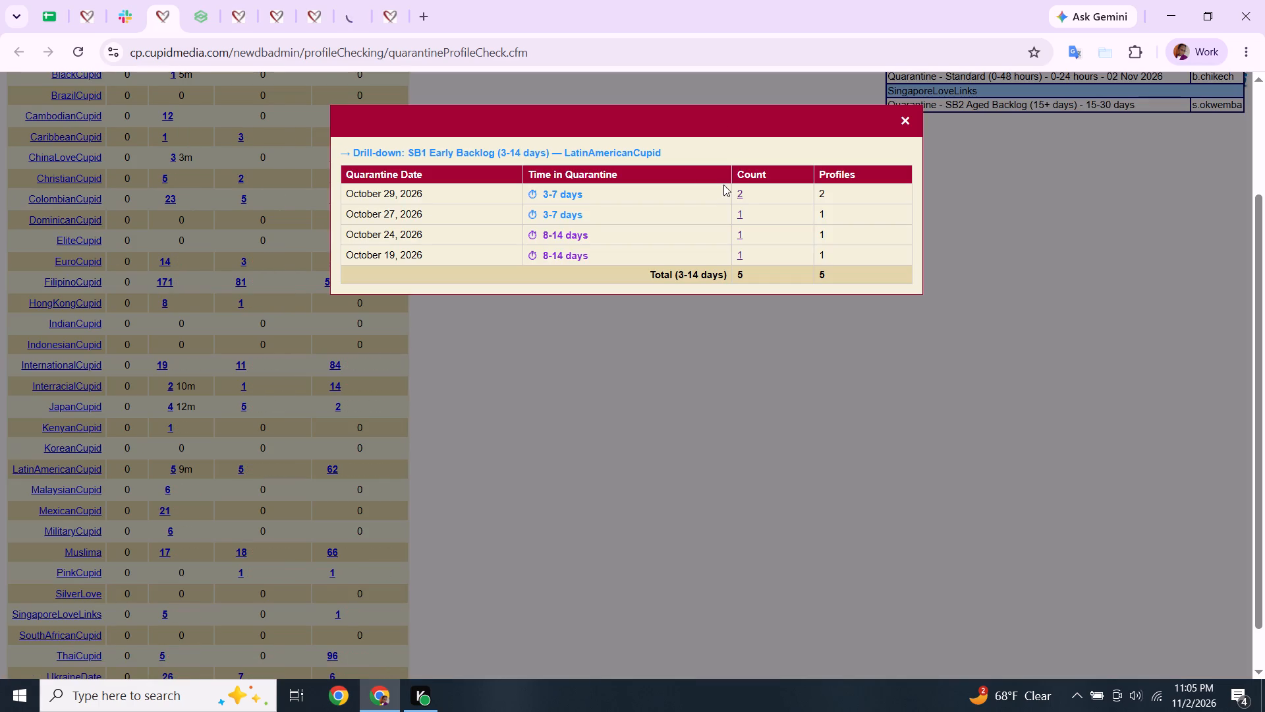
{"action": "left_click", "coordinate": [740, 193]}
{"action": "left_click", "coordinate": [742, 211]}
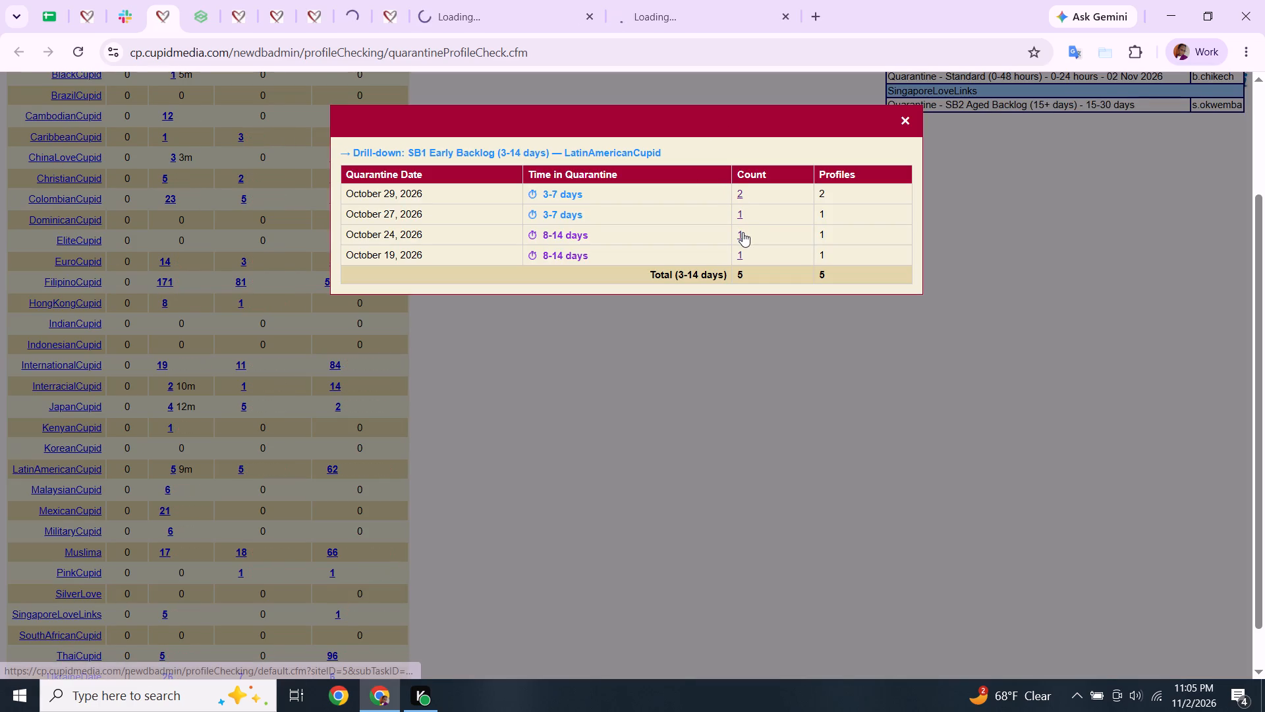
{"action": "left_click", "coordinate": [743, 232]}
{"action": "left_click", "coordinate": [740, 256]}
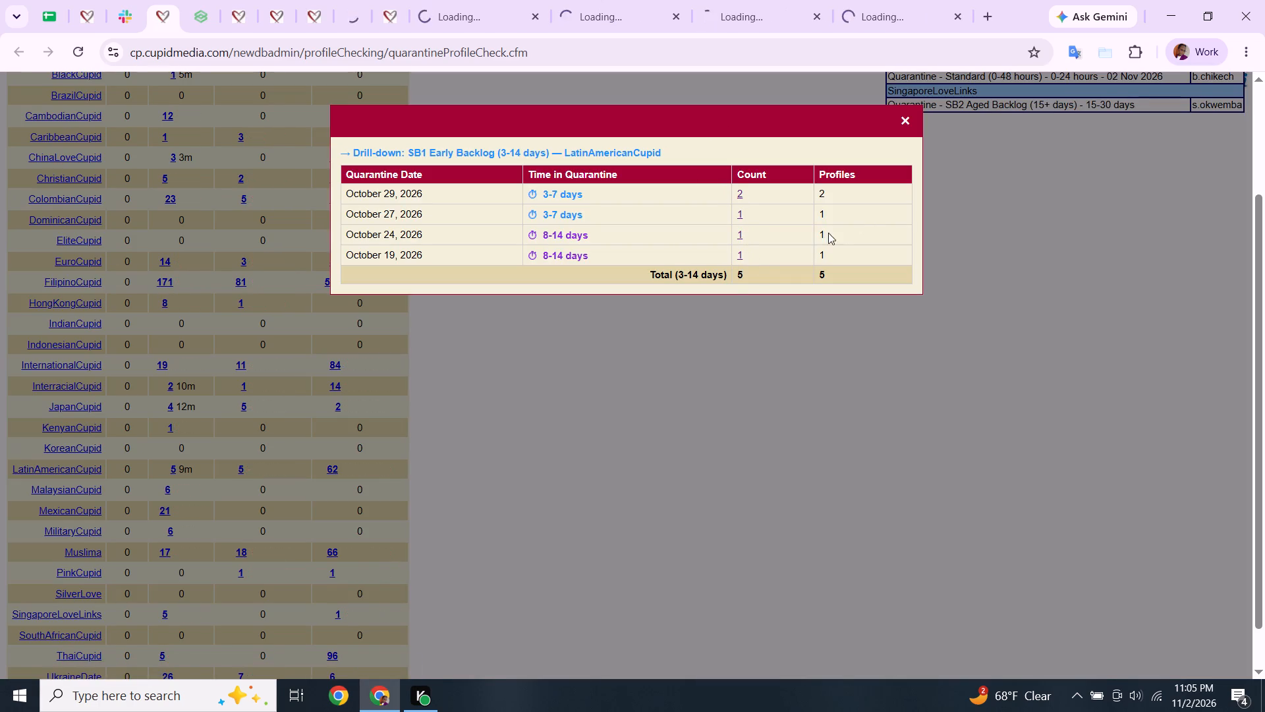
{"action": "left_click", "coordinate": [905, 117]}
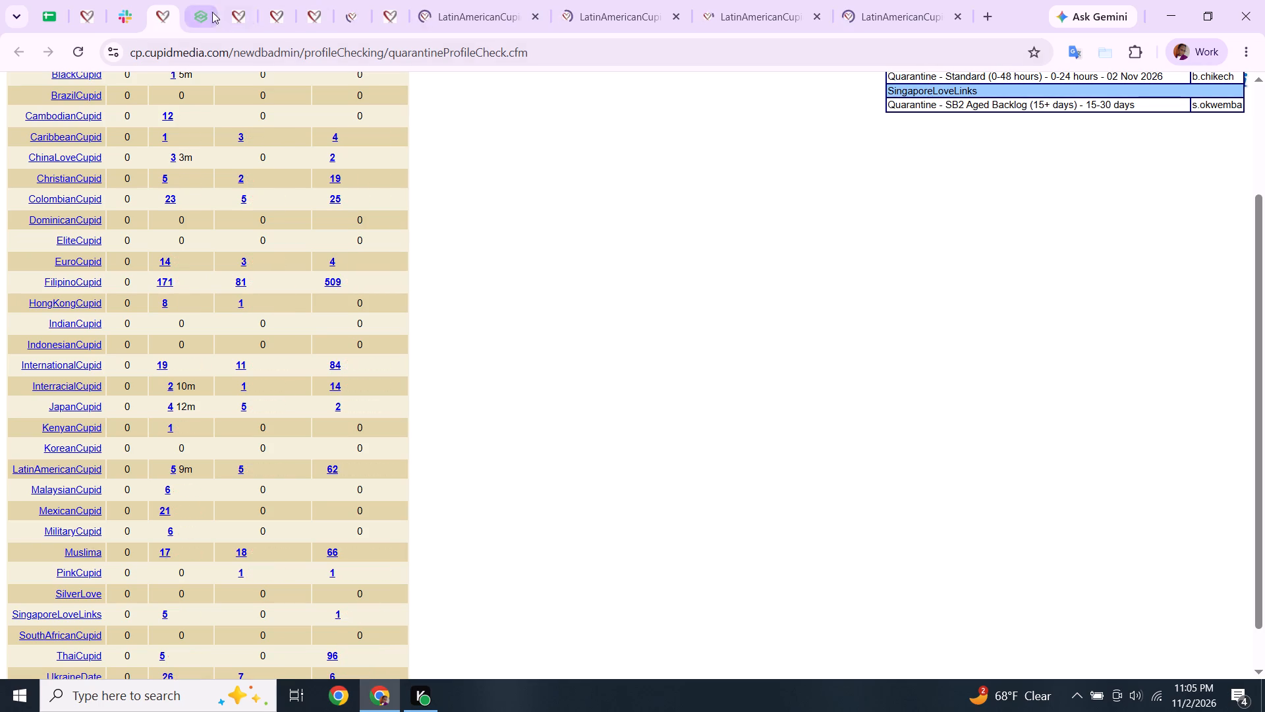
Check the reloaded site quarantine queues, including IndonesianCupid, for profiles awaiting review.
{"action": "left_click", "coordinate": [232, 10]}
{"action": "left_click", "coordinate": [275, 15]}
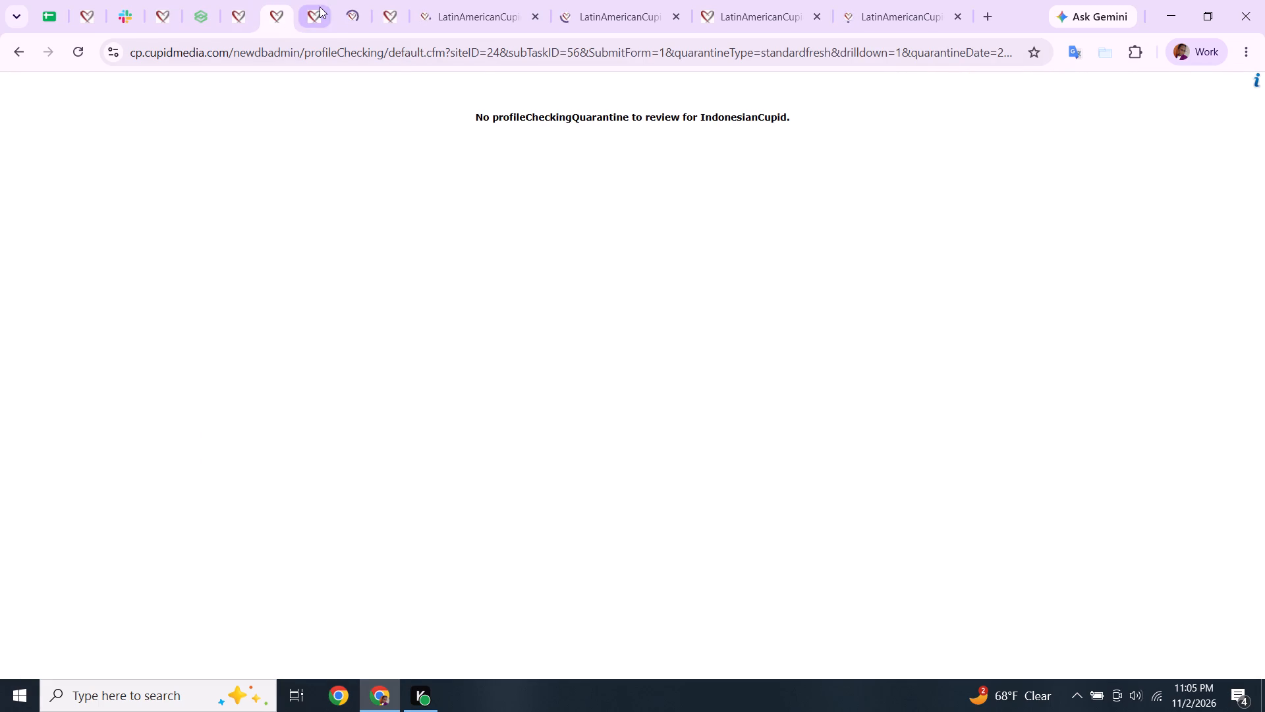
{"action": "left_click", "coordinate": [320, 7]}
{"action": "left_click", "coordinate": [391, 7]}
Open Kassyy's member profile from the refreshed LatinAmericanCupid quarantine queue.
{"action": "left_click", "coordinate": [357, 7]}
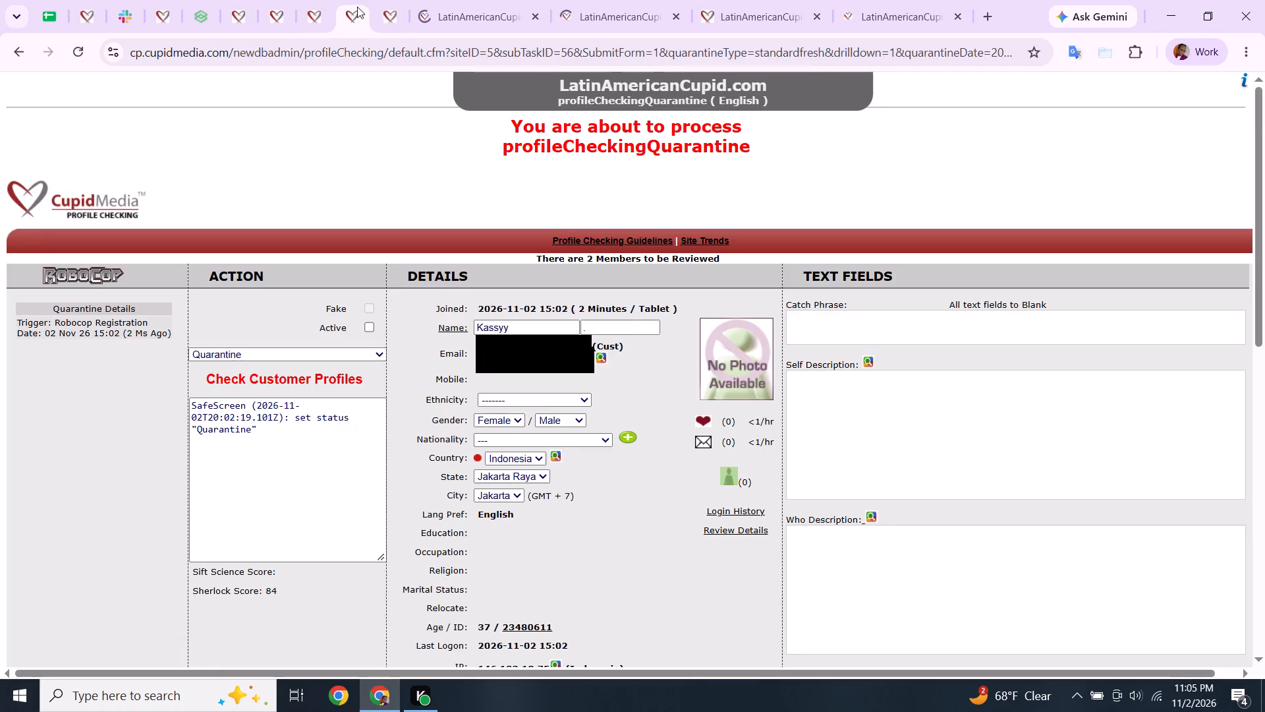
{"action": "scroll", "coordinate": [570, 436], "scroll_direction": "down", "scroll_amount": 2}
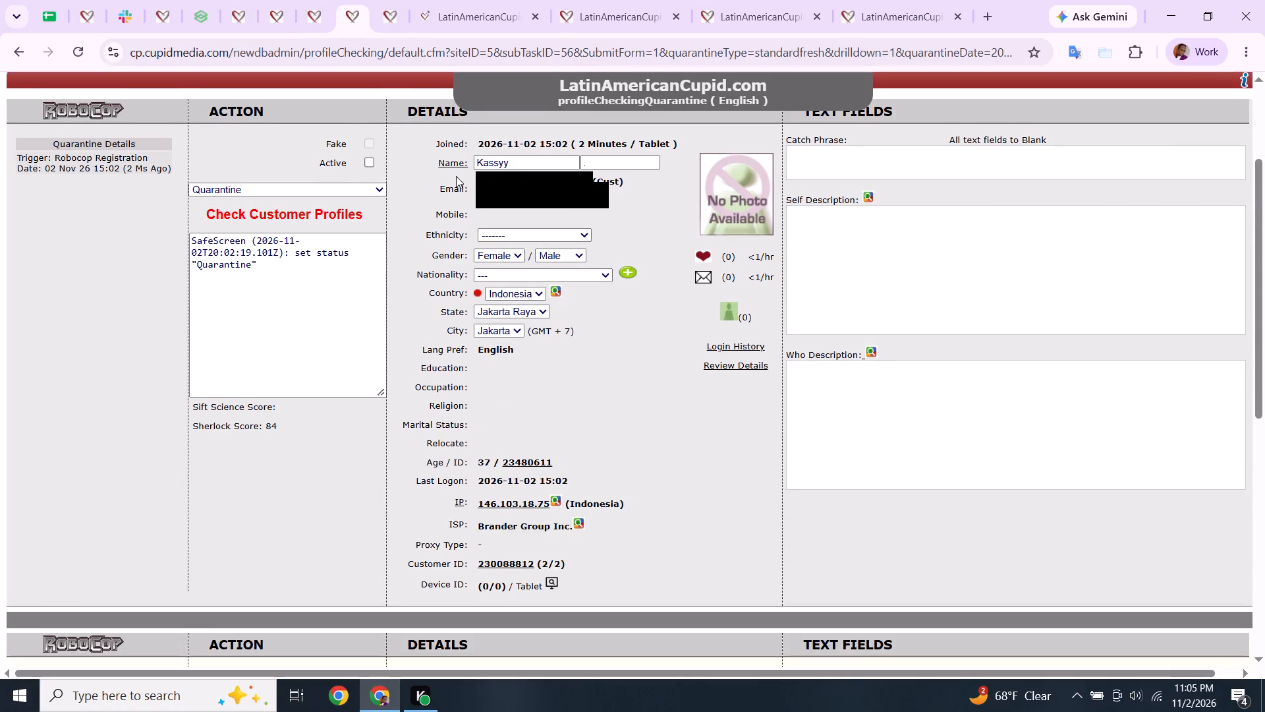
{"action": "left_click", "coordinate": [455, 162]}
{"action": "left_click", "coordinate": [461, 0]}
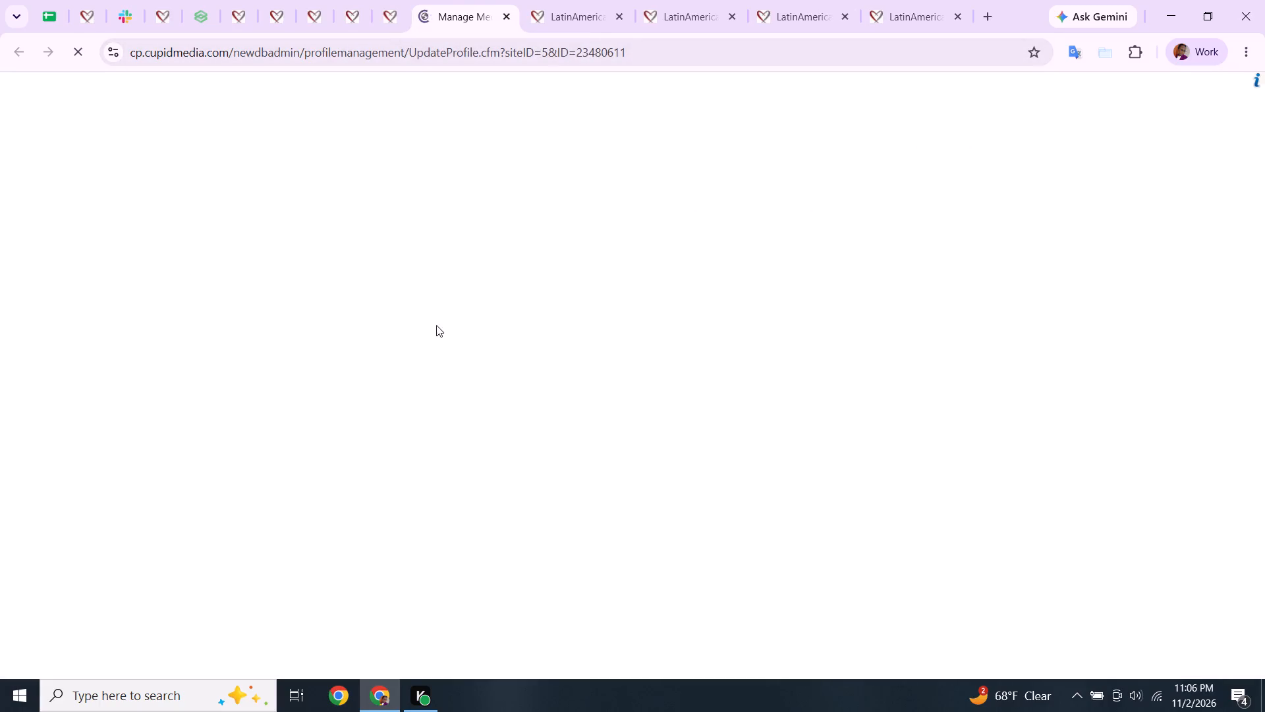
{"action": "scroll", "coordinate": [416, 244], "scroll_direction": "down", "scroll_amount": 2}
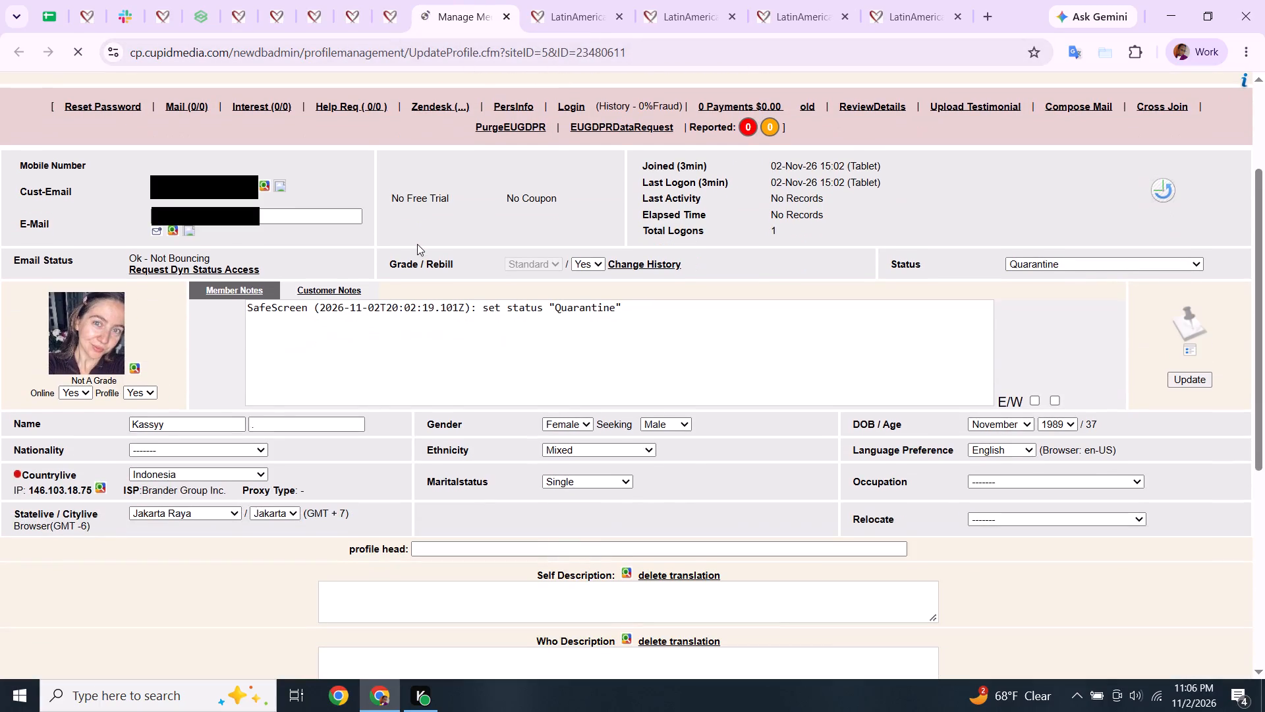
{"action": "triple_click", "coordinate": [248, 605]}
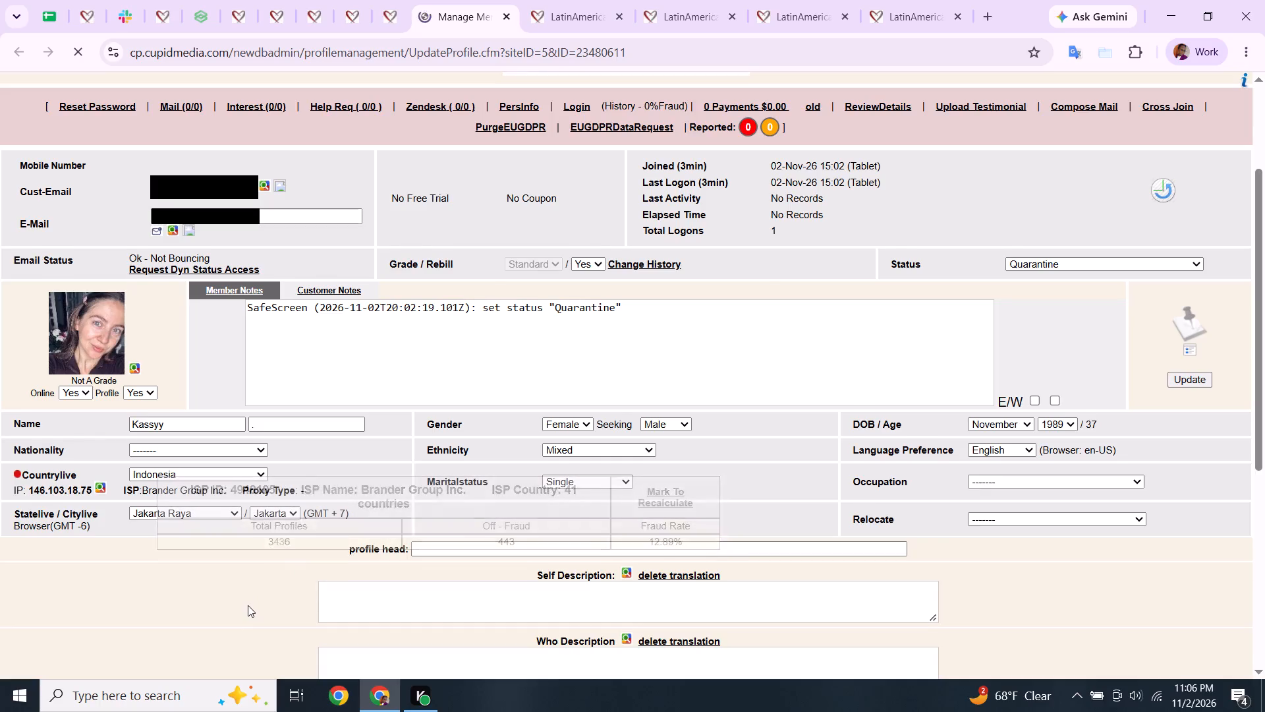
{"action": "left_click_drag", "start_coordinate": [303, 450], "coordinate": [317, 462]}
{"action": "right_click", "coordinate": [318, 450]}
{"action": "left_click", "coordinate": [408, 214]}
{"action": "scroll", "coordinate": [551, 243], "scroll_direction": "up", "scroll_amount": 3}
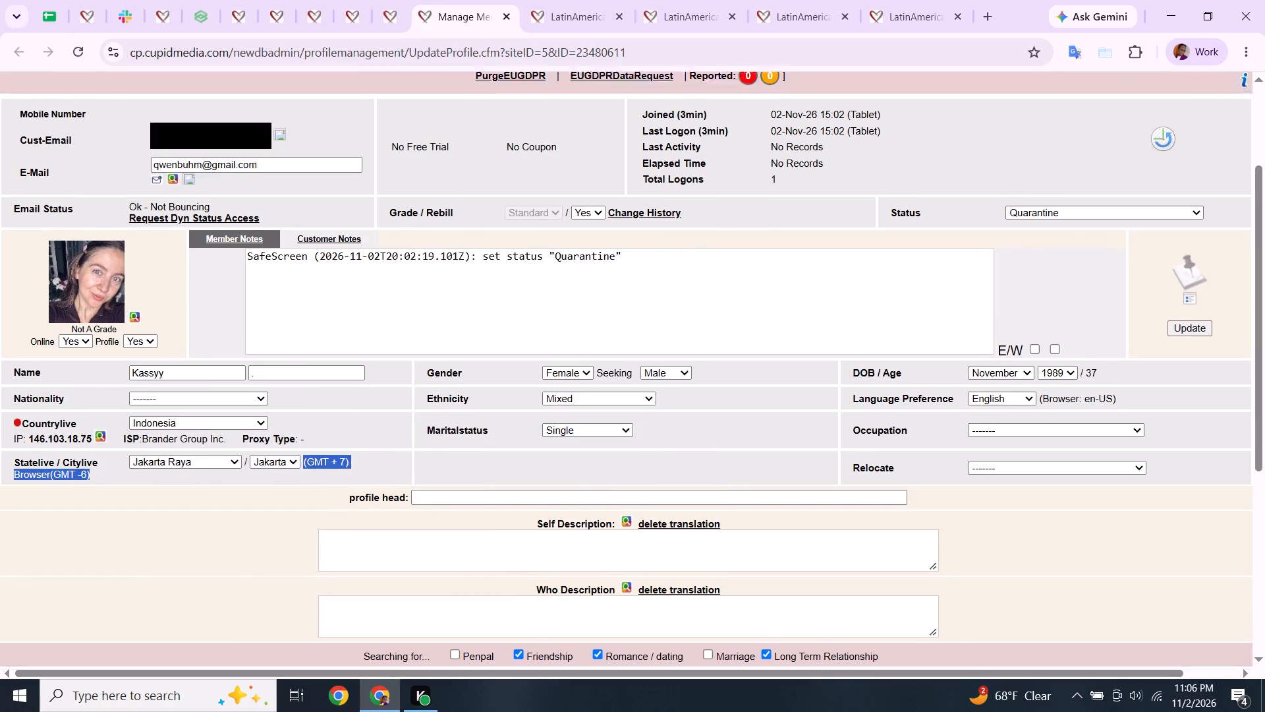
{"action": "scroll", "coordinate": [551, 243], "scroll_direction": "up", "scroll_amount": 4}
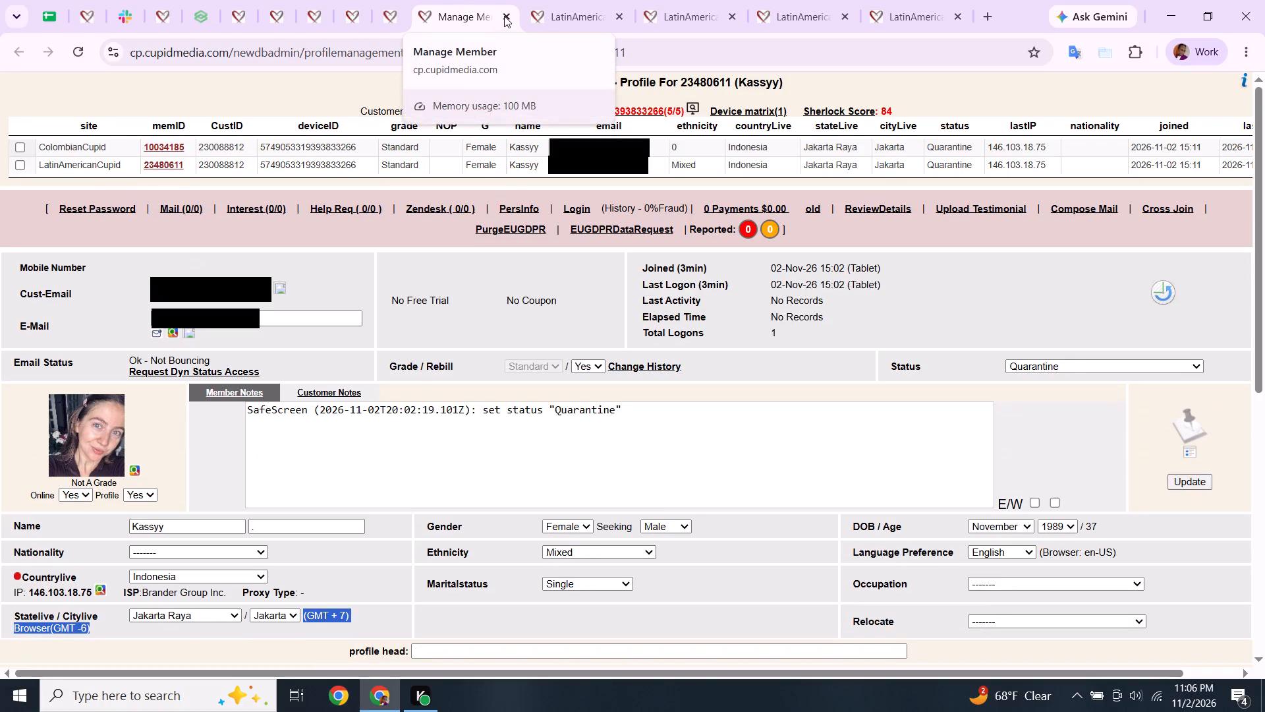
{"action": "left_click", "coordinate": [509, 19]}
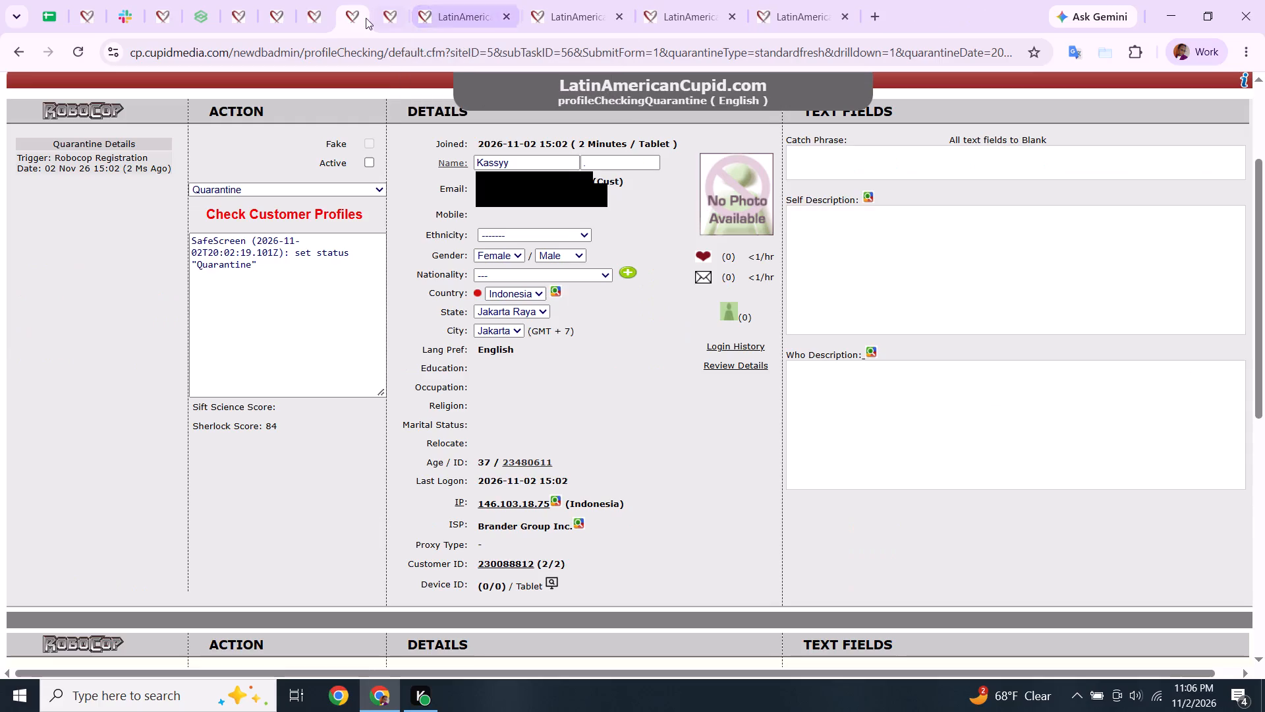
{"action": "left_click", "coordinate": [283, 277]}
{"action": "key", "text": "Return"}
{"action": "key", "text": "Return"}
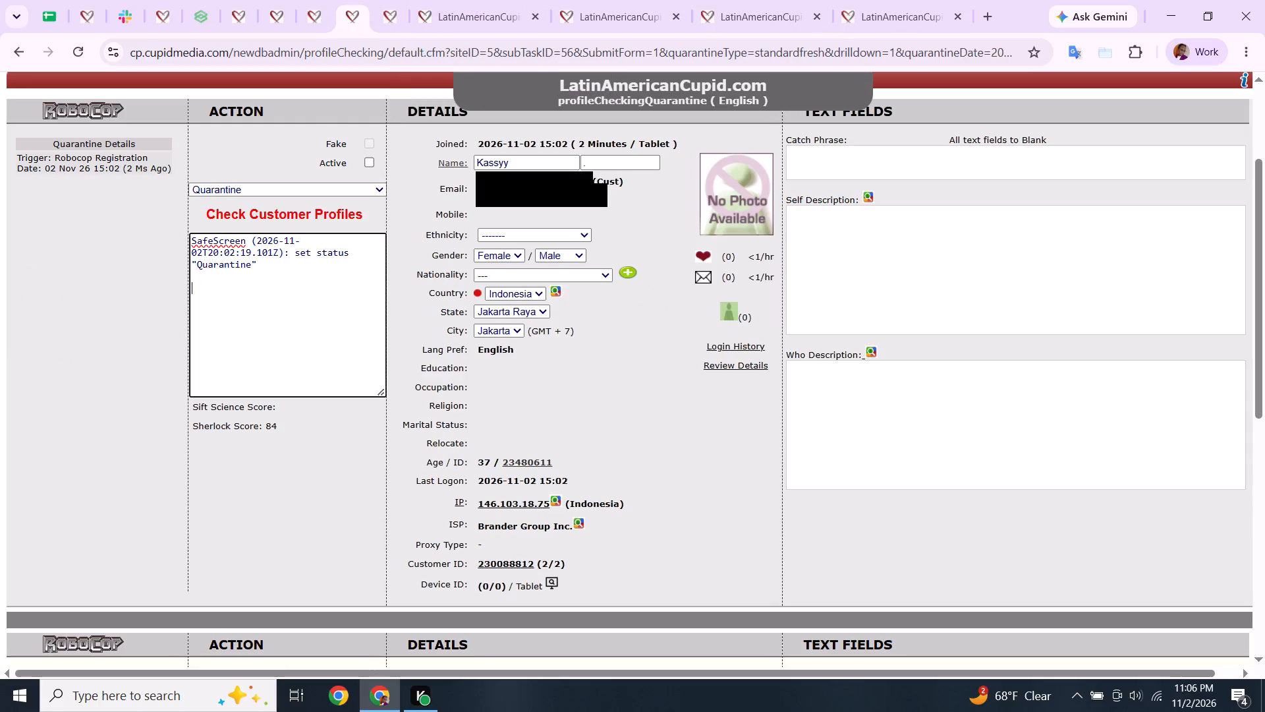
{"action": "key", "text": "ctrl+v"}
Add the note "scammer email format" to Jasmine's LatinAmericanCupid entry, copy that note text, and submit the queue.
{"action": "scroll", "coordinate": [381, 299], "scroll_direction": "down", "scroll_amount": 6}
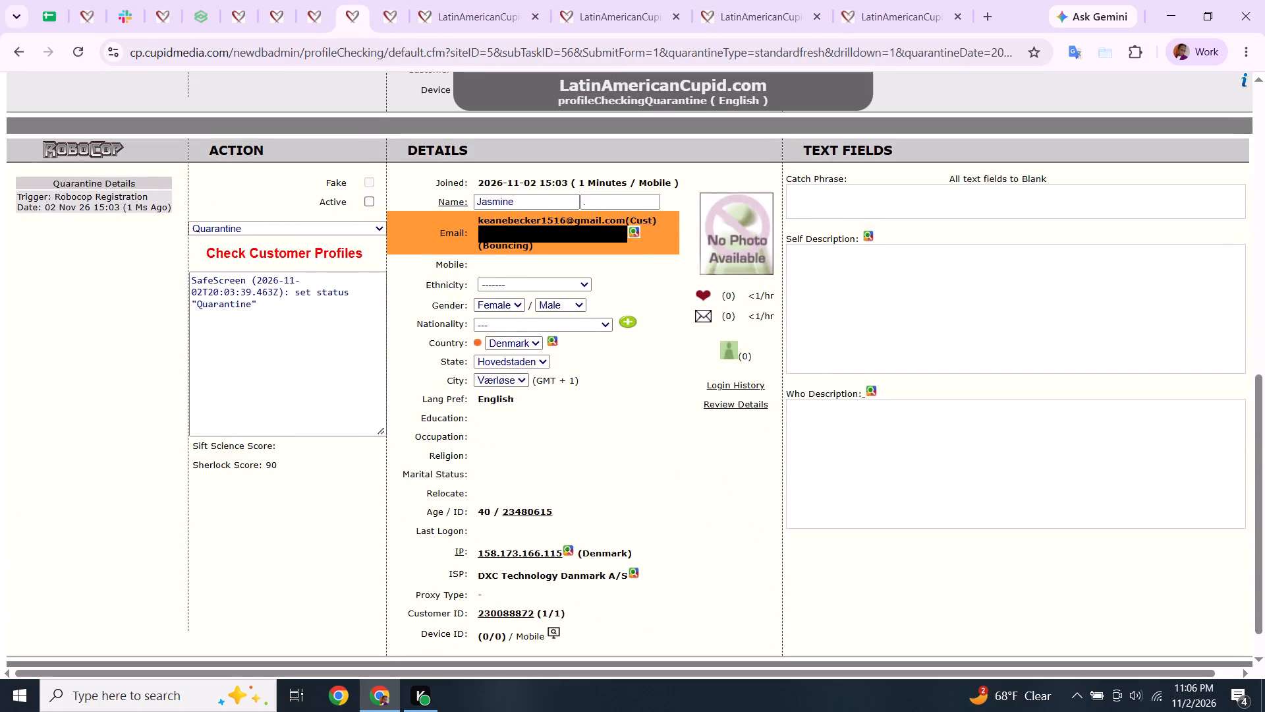
{"action": "scroll", "coordinate": [440, 223], "scroll_direction": "down", "scroll_amount": 1}
{"action": "left_click", "coordinate": [312, 287]}
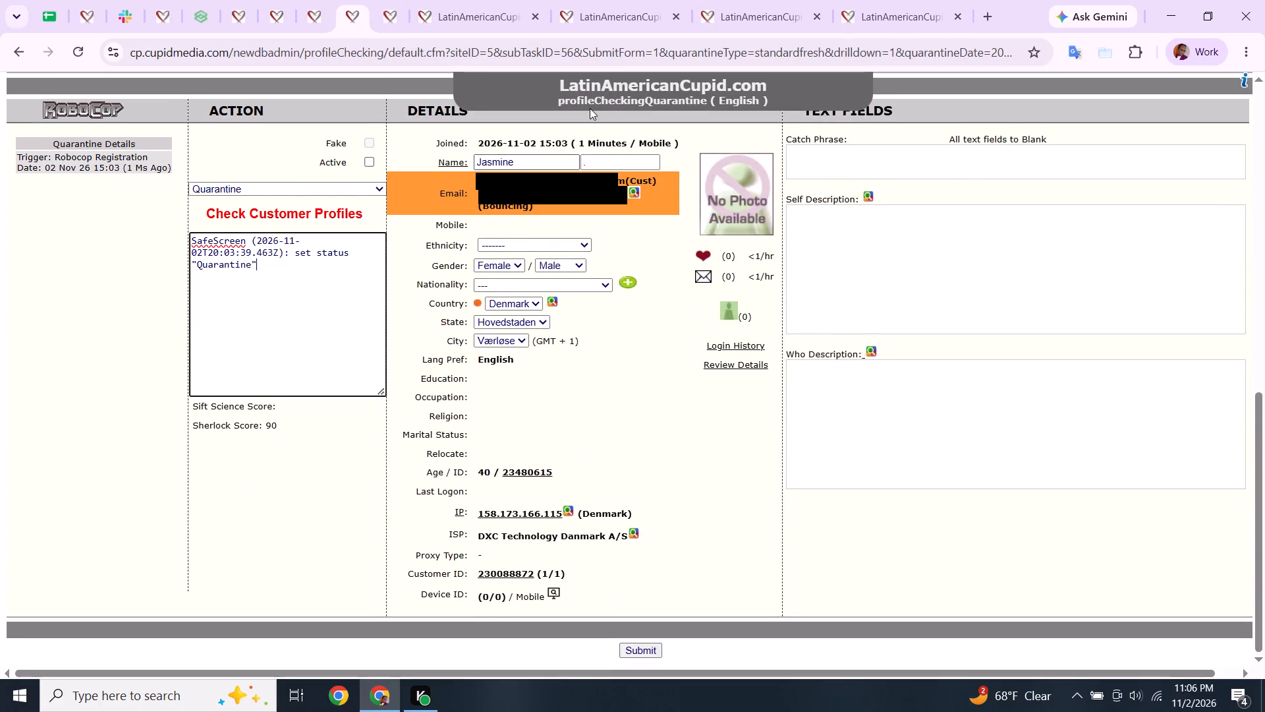
{"action": "key", "text": "Return"}
{"action": "key", "text": "Return"}
{"action": "type", "text": "scammer email format"}
{"action": "key", "text": "space"}
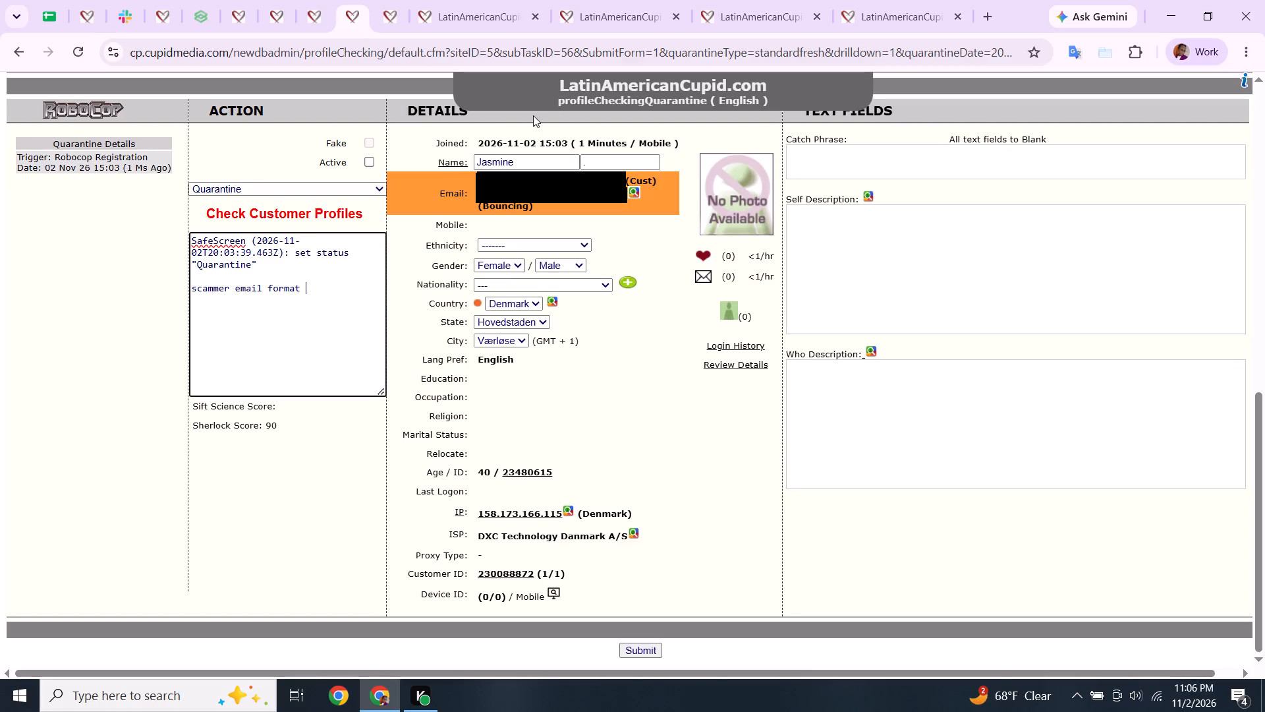
{"action": "triple_click", "coordinate": [270, 289]}
{"action": "right_click", "coordinate": [270, 289]}
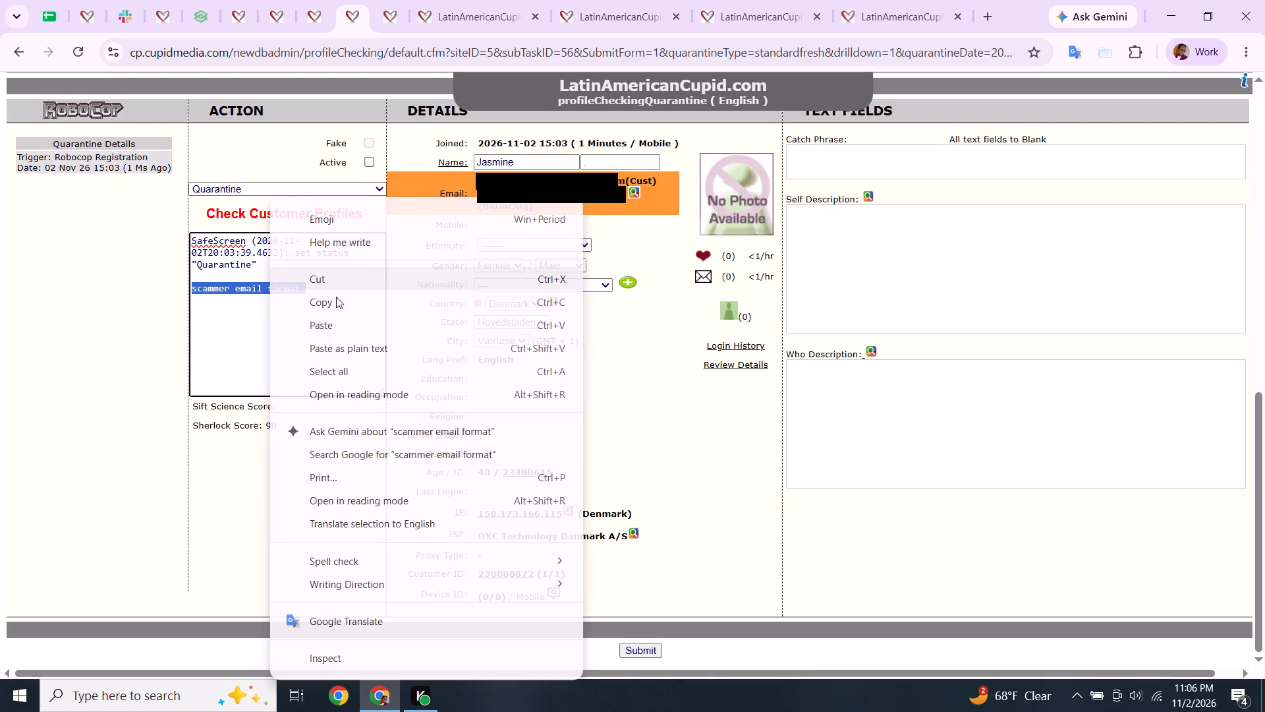
{"action": "left_click", "coordinate": [347, 300]}
{"action": "left_click", "coordinate": [343, 296]}
{"action": "scroll", "coordinate": [491, 436], "scroll_direction": "down", "scroll_amount": 3}
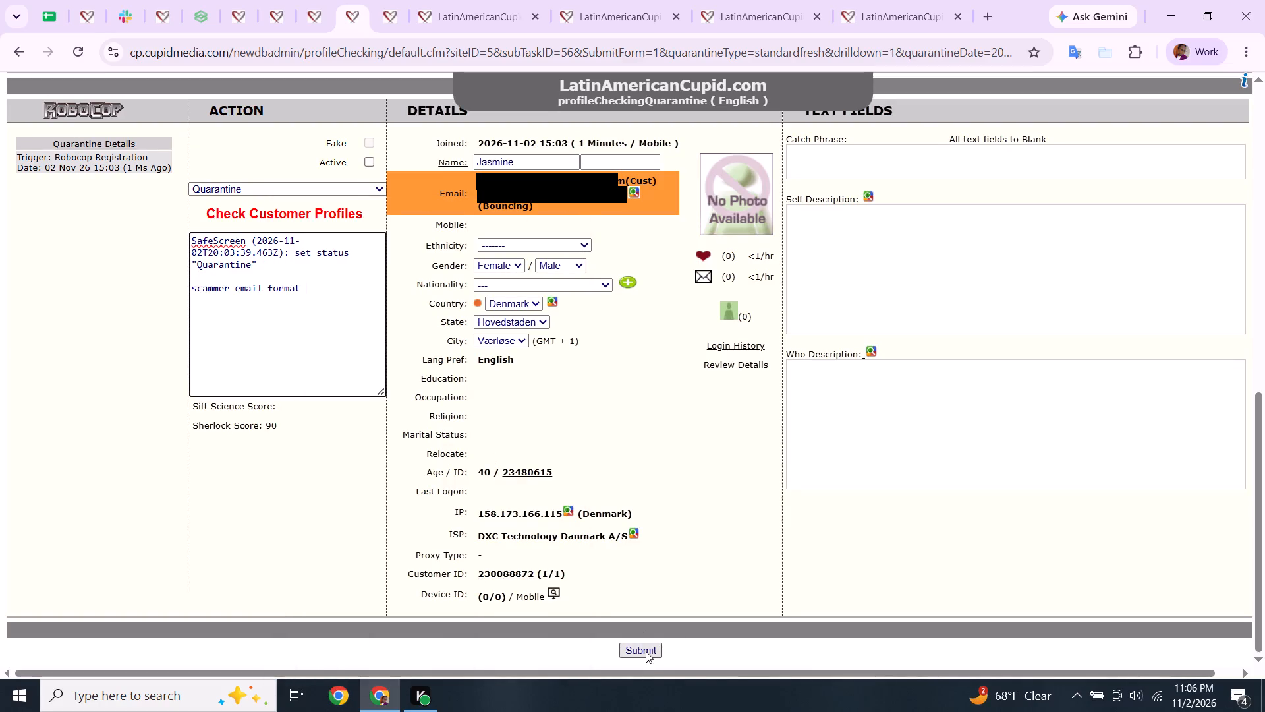
{"action": "left_click", "coordinate": [646, 651]}
In the ThaiCupid quarantine queue, copy Oindrila's country mismatch, Dominican Republic (IP:USA), into her notes.
{"action": "left_click", "coordinate": [392, 7]}
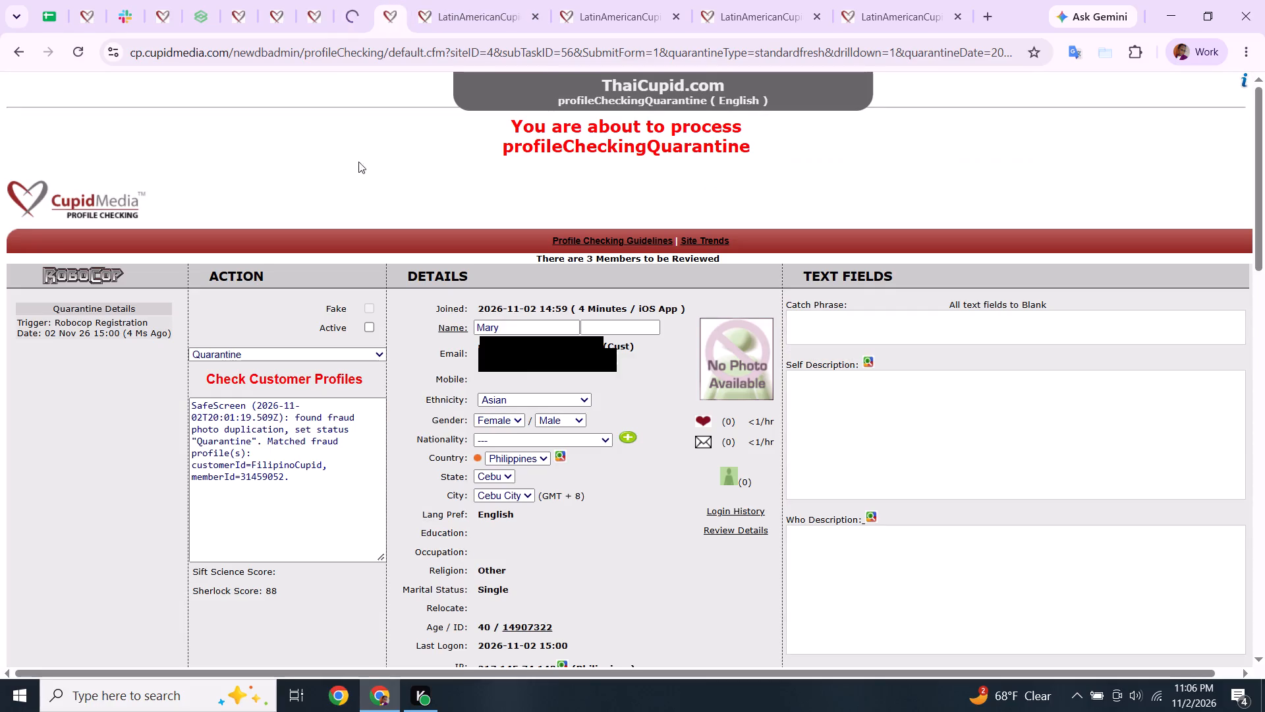
{"action": "scroll", "coordinate": [523, 415], "scroll_direction": "down", "scroll_amount": 9}
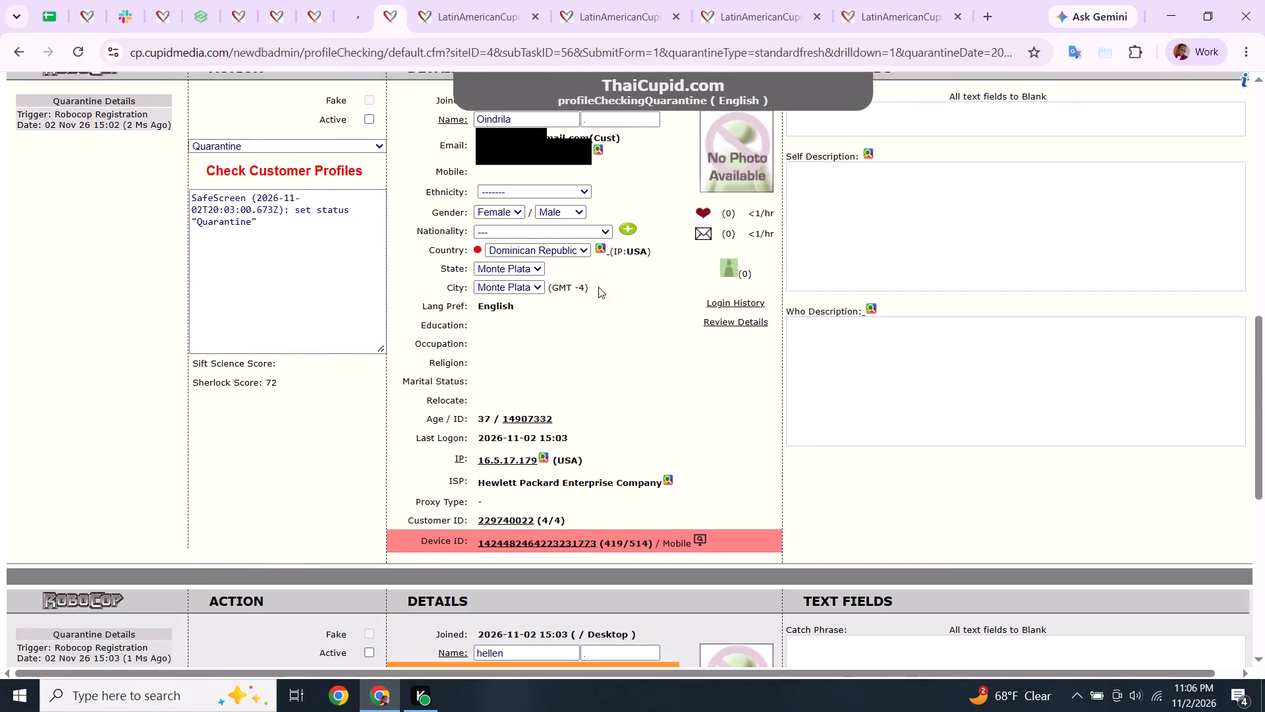
{"action": "scroll", "coordinate": [496, 229], "scroll_direction": "up", "scroll_amount": 2}
{"action": "scroll", "coordinate": [494, 231], "scroll_direction": "down", "scroll_amount": 1}
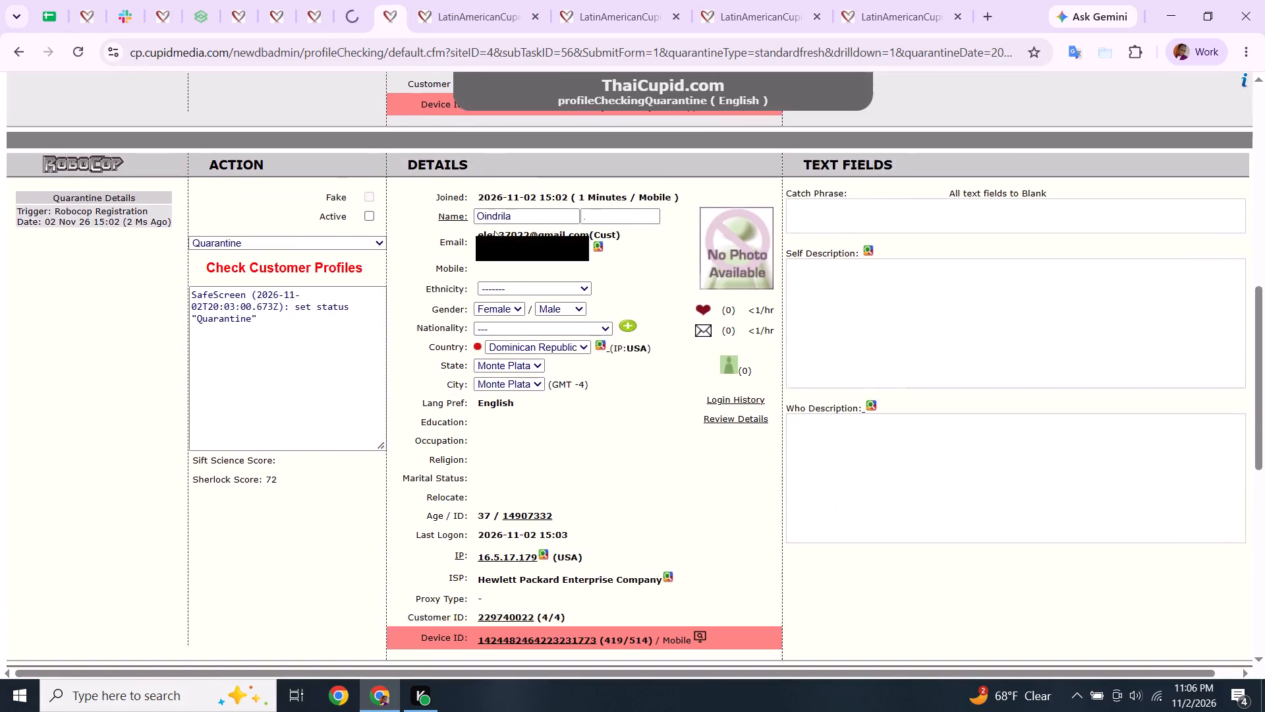
{"action": "scroll", "coordinate": [494, 231], "scroll_direction": "down", "scroll_amount": 1}
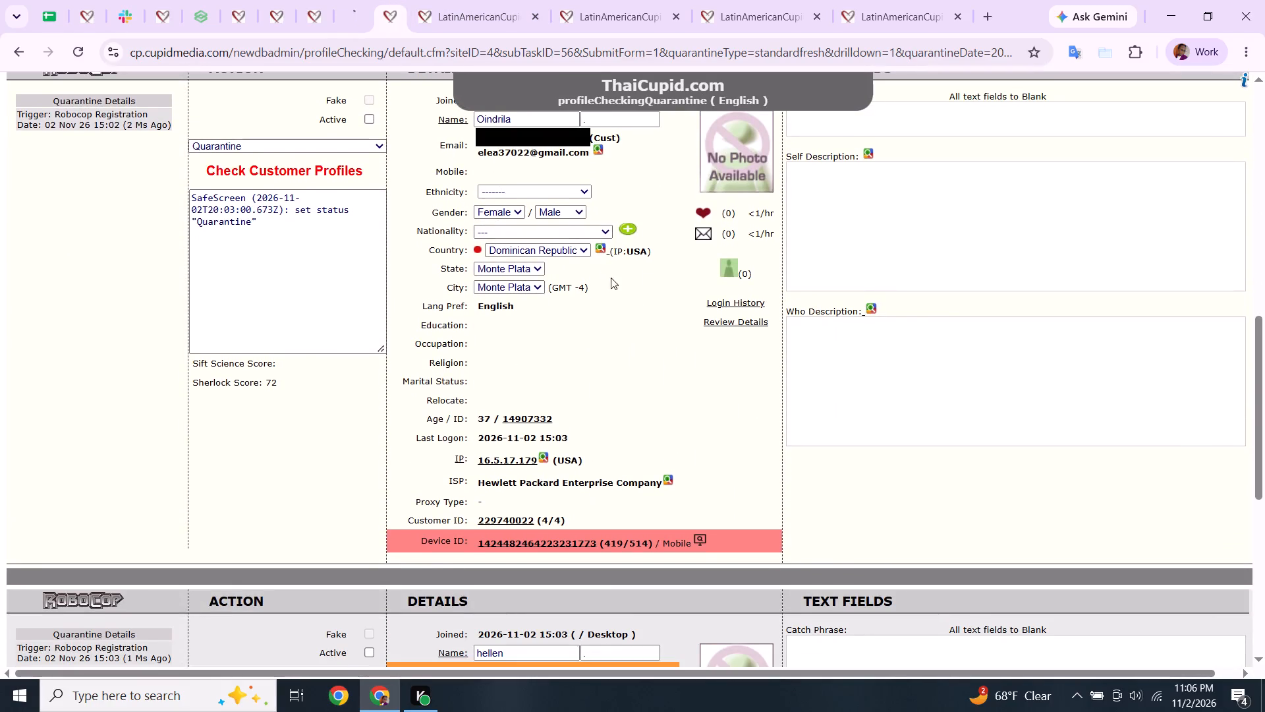
{"action": "triple_click", "coordinate": [639, 251]}
{"action": "right_click", "coordinate": [639, 251]}
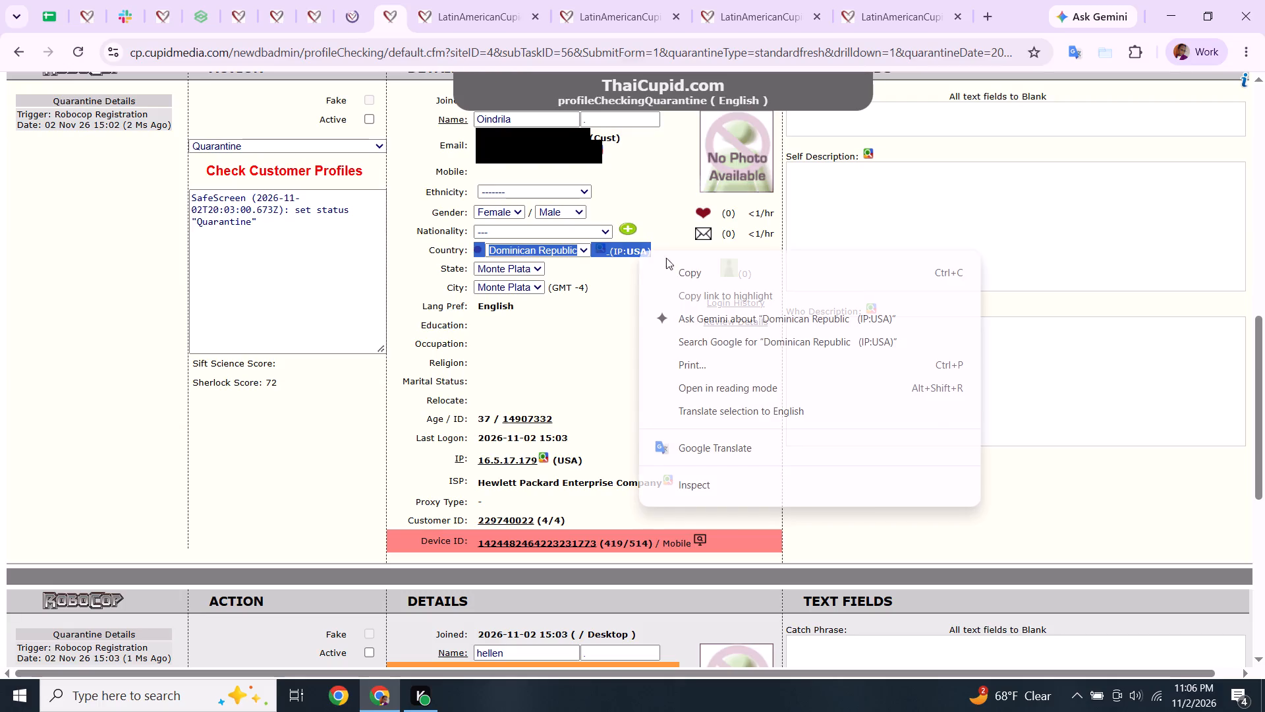
{"action": "left_click", "coordinate": [681, 268]}
{"action": "left_click", "coordinate": [286, 244]}
{"action": "key", "text": "Return"}
{"action": "key", "text": "Return"}
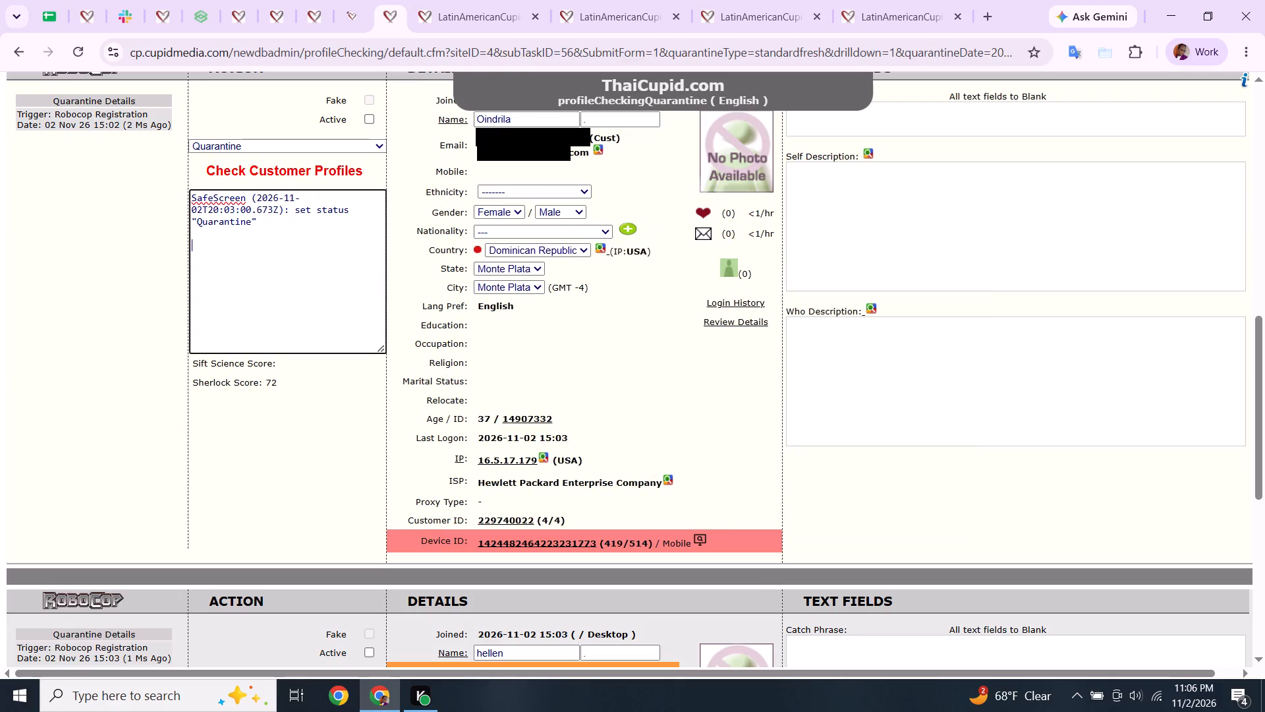
{"action": "key", "text": "ctrl+v"}
Add the note "scammer email format" to hellen's ThaiCupid entry, copy that note text, and submit the queue.
{"action": "scroll", "coordinate": [291, 256], "scroll_direction": "down", "scroll_amount": 4}
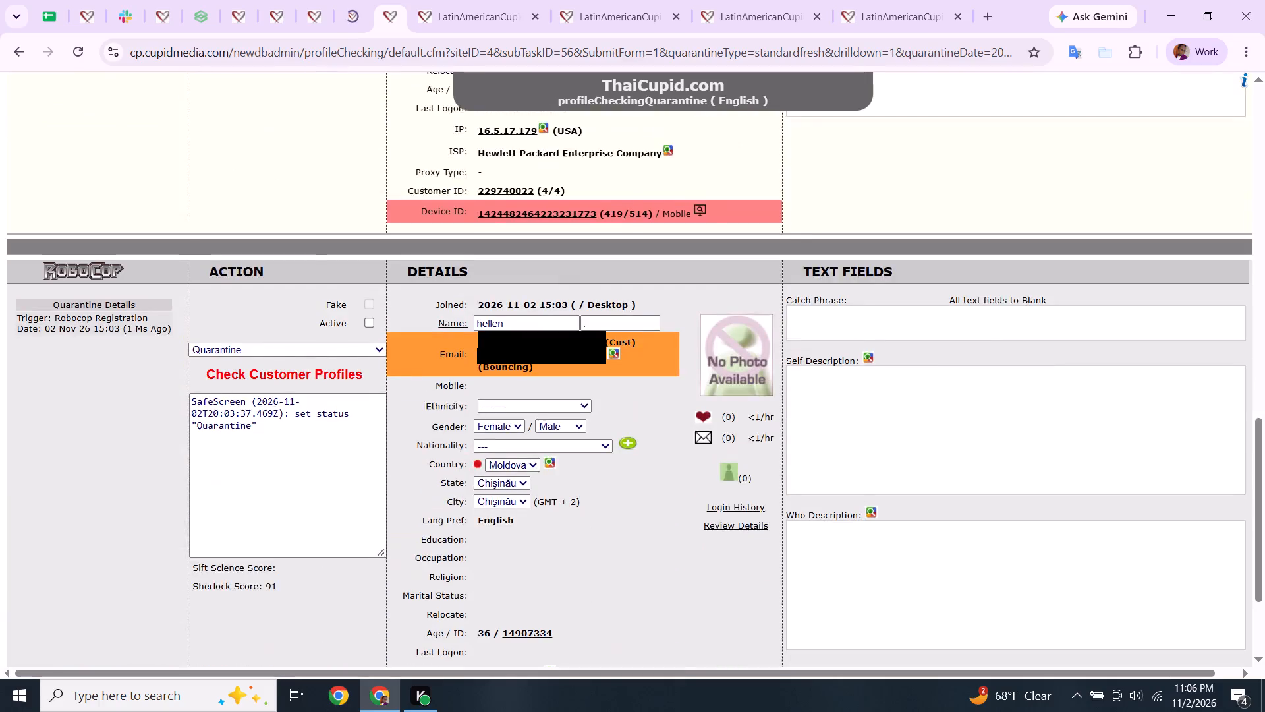
{"action": "scroll", "coordinate": [381, 305], "scroll_direction": "down", "scroll_amount": 2}
{"action": "left_click", "coordinate": [318, 285]}
{"action": "key", "text": "Return"}
{"action": "key", "text": "Return"}
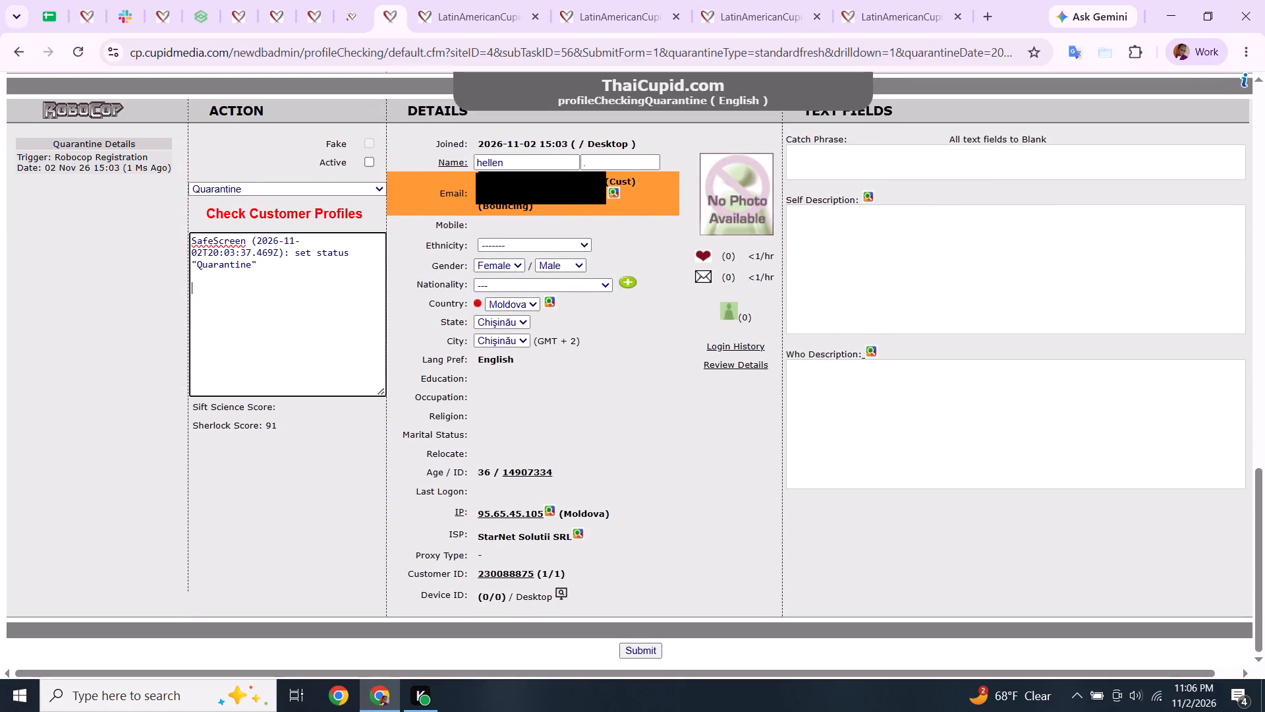
{"action": "type", "text": "scammer email format"}
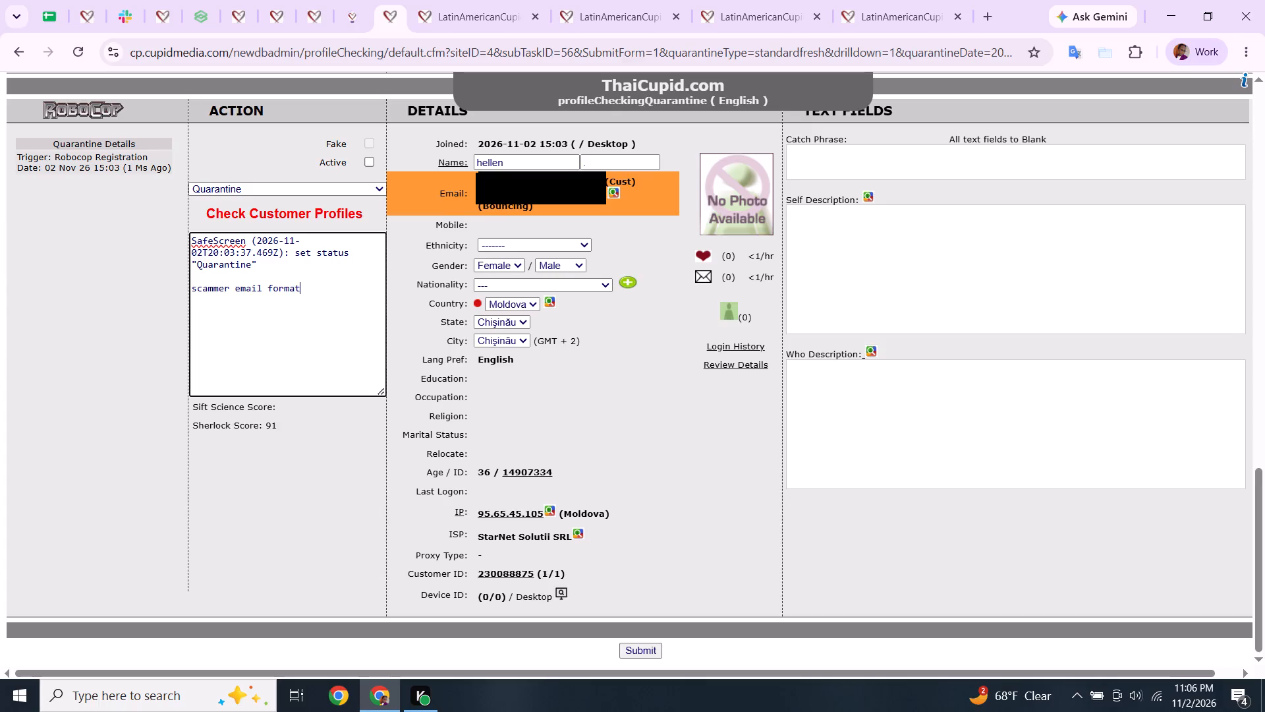
{"action": "key", "text": "space"}
{"action": "triple_click", "coordinate": [282, 287]}
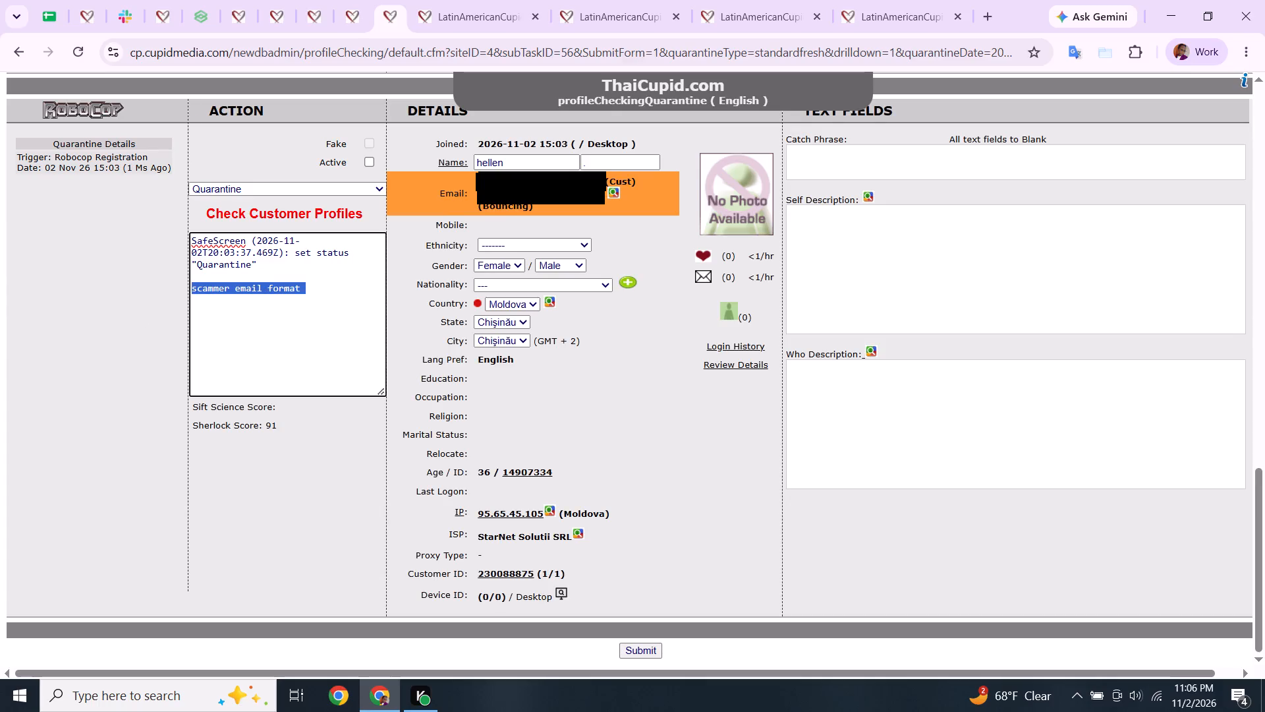
{"action": "right_click", "coordinate": [282, 287]}
{"action": "left_click", "coordinate": [342, 304]}
{"action": "left_click", "coordinate": [341, 351]}
{"action": "scroll", "coordinate": [559, 477], "scroll_direction": "down", "scroll_amount": 4}
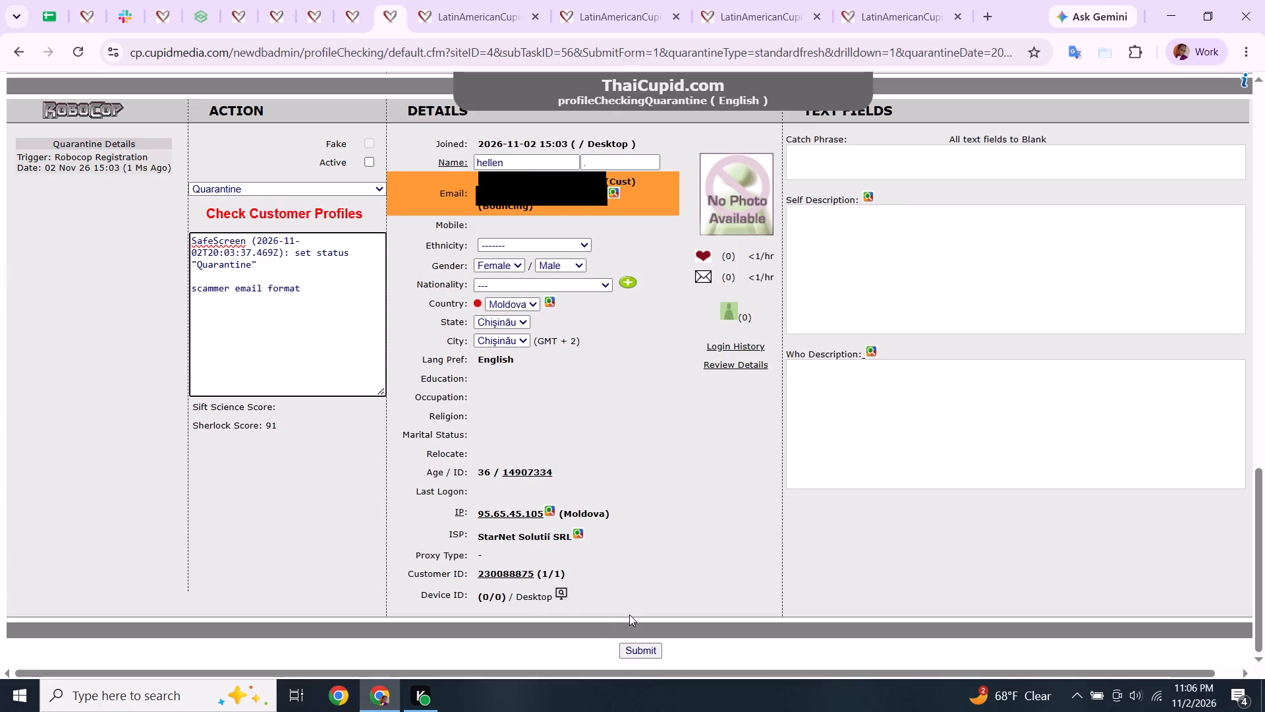
{"action": "left_click", "coordinate": [646, 660]}
{"action": "left_click", "coordinate": [644, 651]}
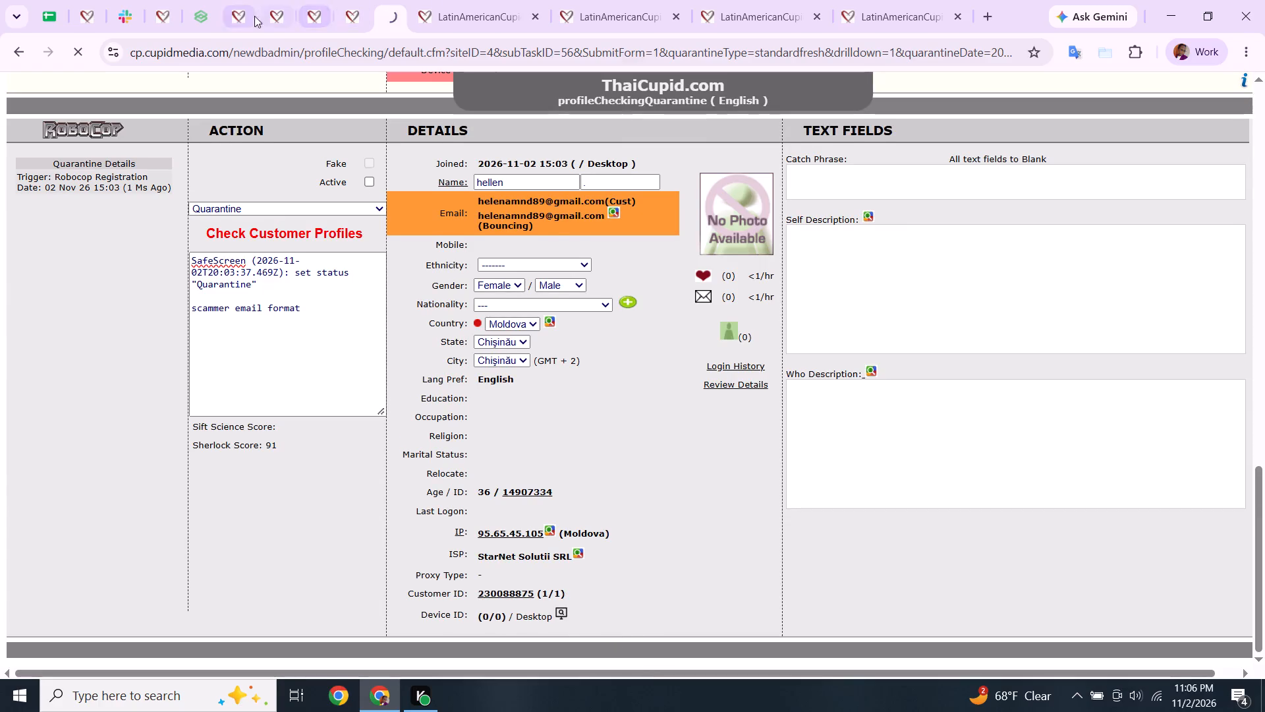
Close three empty site quarantine queues, including BrazilCupid and PinkCupid.
{"action": "left_click", "coordinate": [239, 10]}
{"action": "right_click", "coordinate": [239, 11]}
{"action": "left_click", "coordinate": [329, 363]}
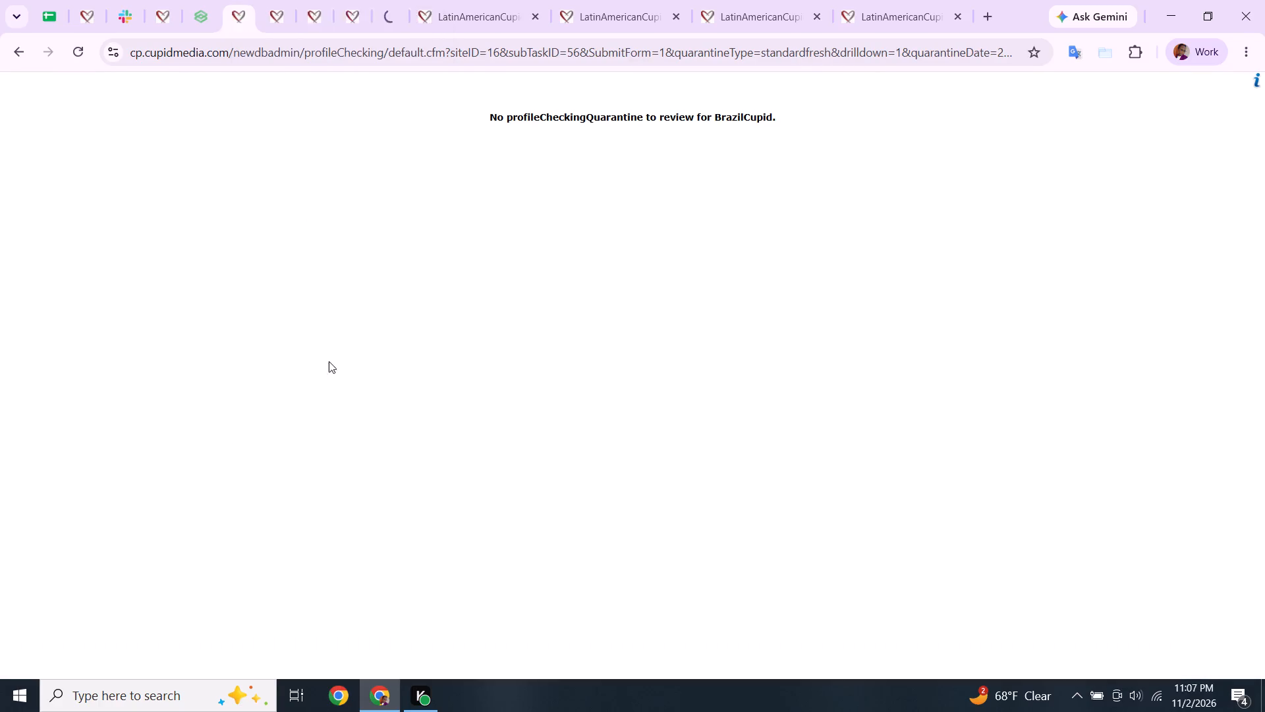
{"action": "right_click", "coordinate": [241, 13]}
{"action": "left_click", "coordinate": [316, 365]}
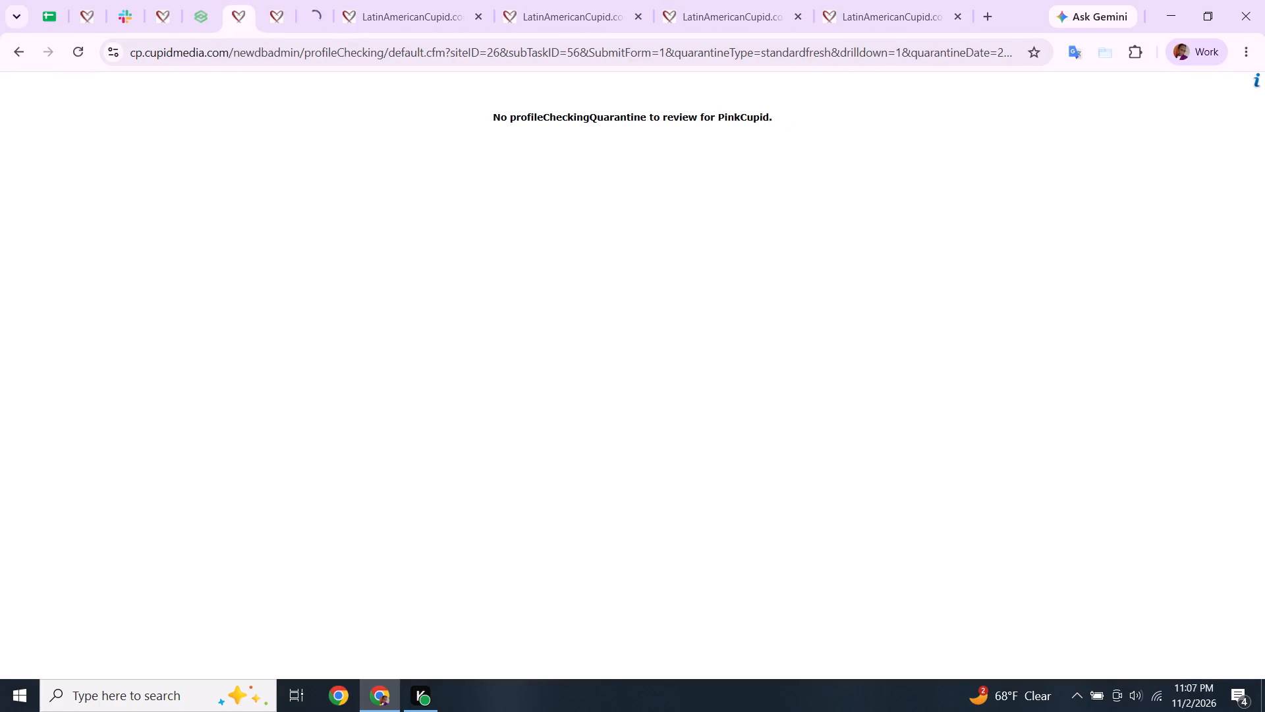
{"action": "right_click", "coordinate": [241, 12]}
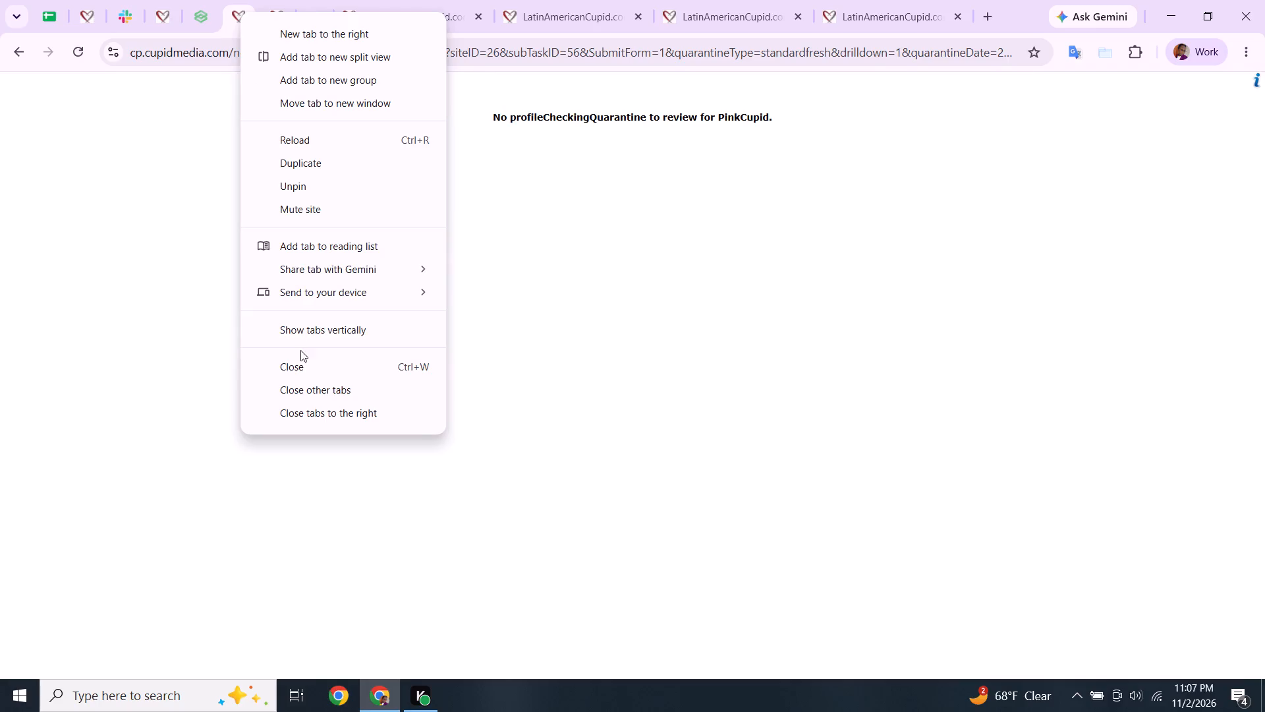
{"action": "left_click", "coordinate": [306, 364]}
{"action": "scroll", "coordinate": [509, 469], "scroll_direction": "down", "scroll_amount": 3}
In LatinAmericanCupid's October 29 backlog queue, open Danie's member profile in a separate page and set her entry to Active.
{"action": "left_click", "coordinate": [878, 15]}
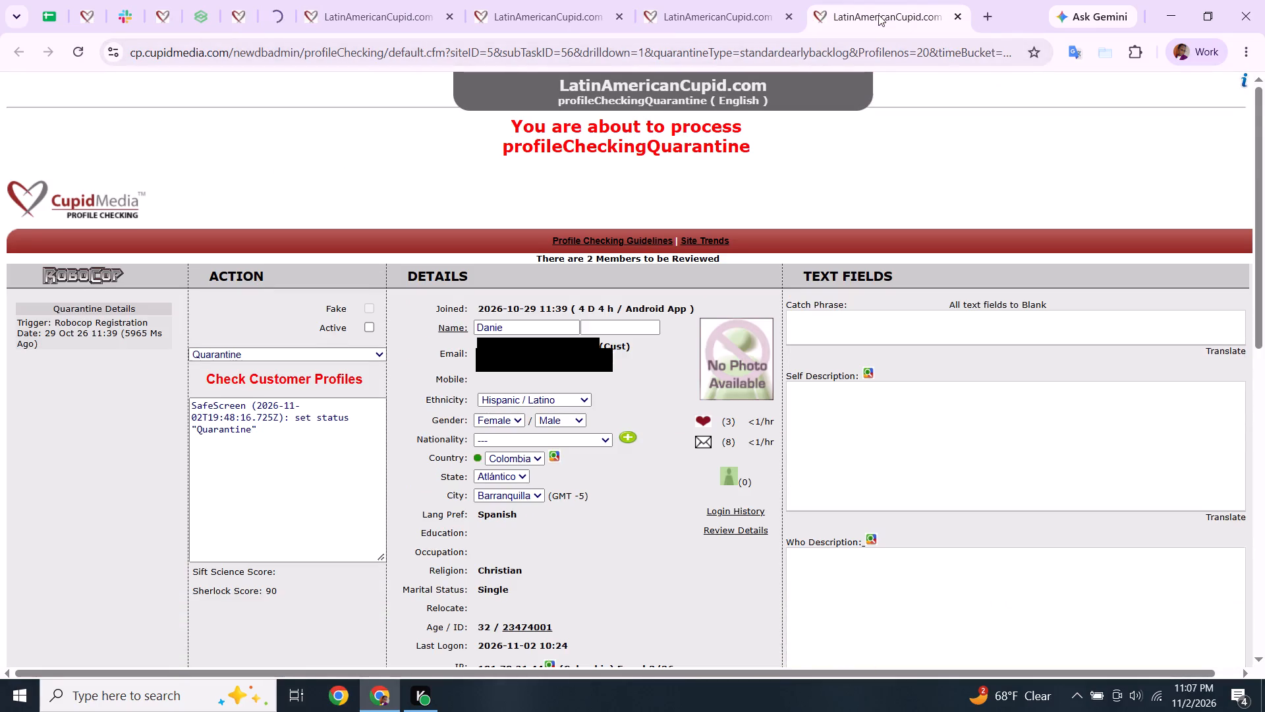
{"action": "scroll", "coordinate": [675, 337], "scroll_direction": "down", "scroll_amount": 1}
{"action": "scroll", "coordinate": [594, 274], "scroll_direction": "down", "scroll_amount": 1}
{"action": "left_click", "coordinate": [314, 314]}
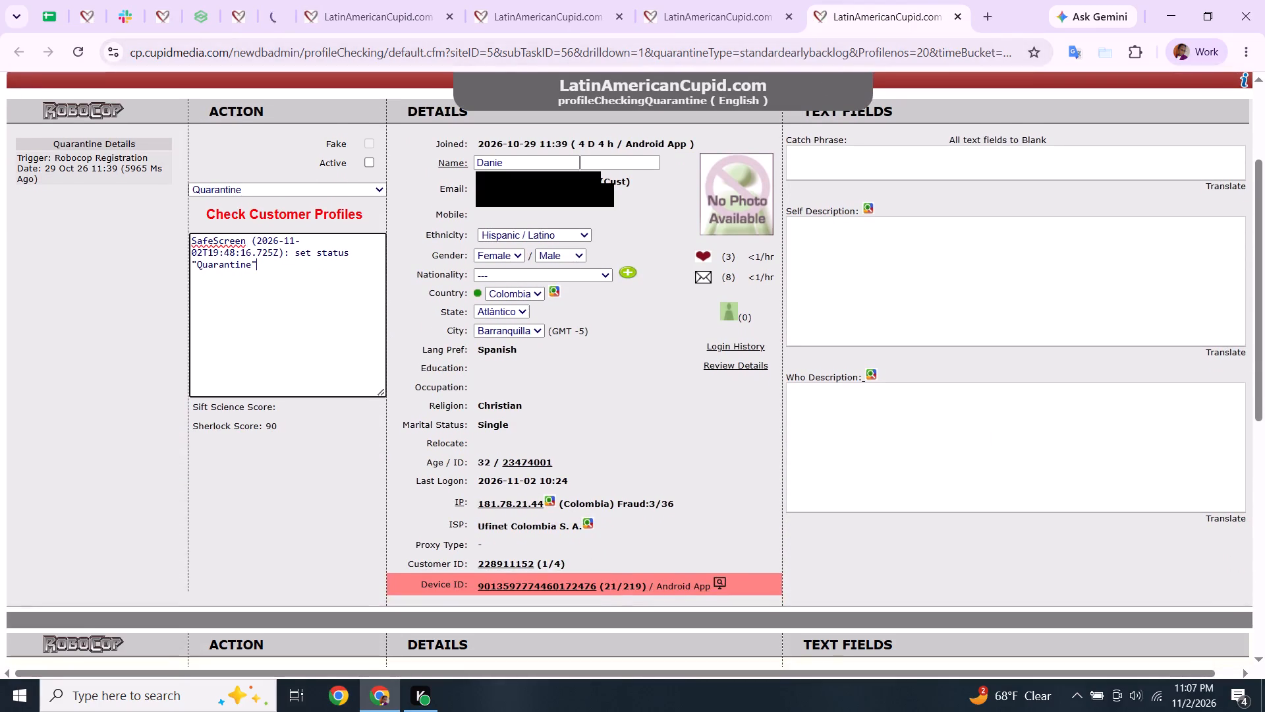
{"action": "key", "text": "Return"}
{"action": "key", "text": "Return"}
{"action": "left_click", "coordinate": [461, 162]}
{"action": "left_click", "coordinate": [372, 158]}
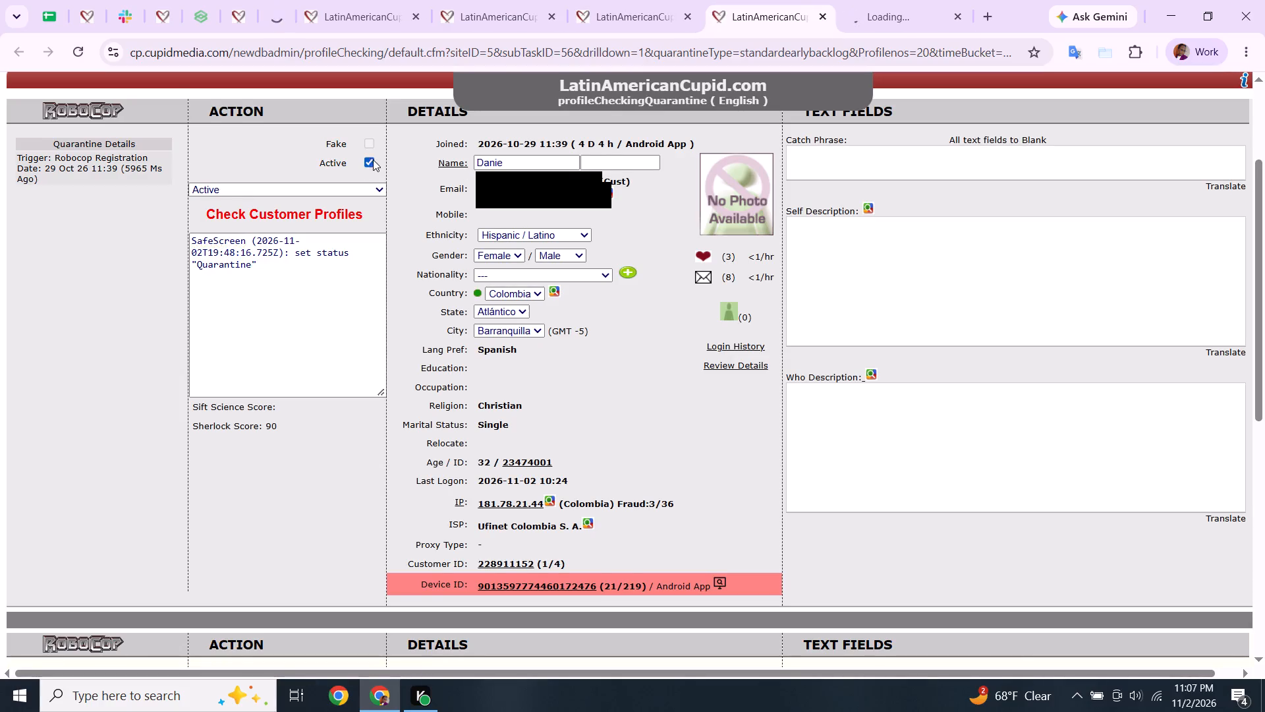
{"action": "scroll", "coordinate": [538, 223], "scroll_direction": "down", "scroll_amount": 7}
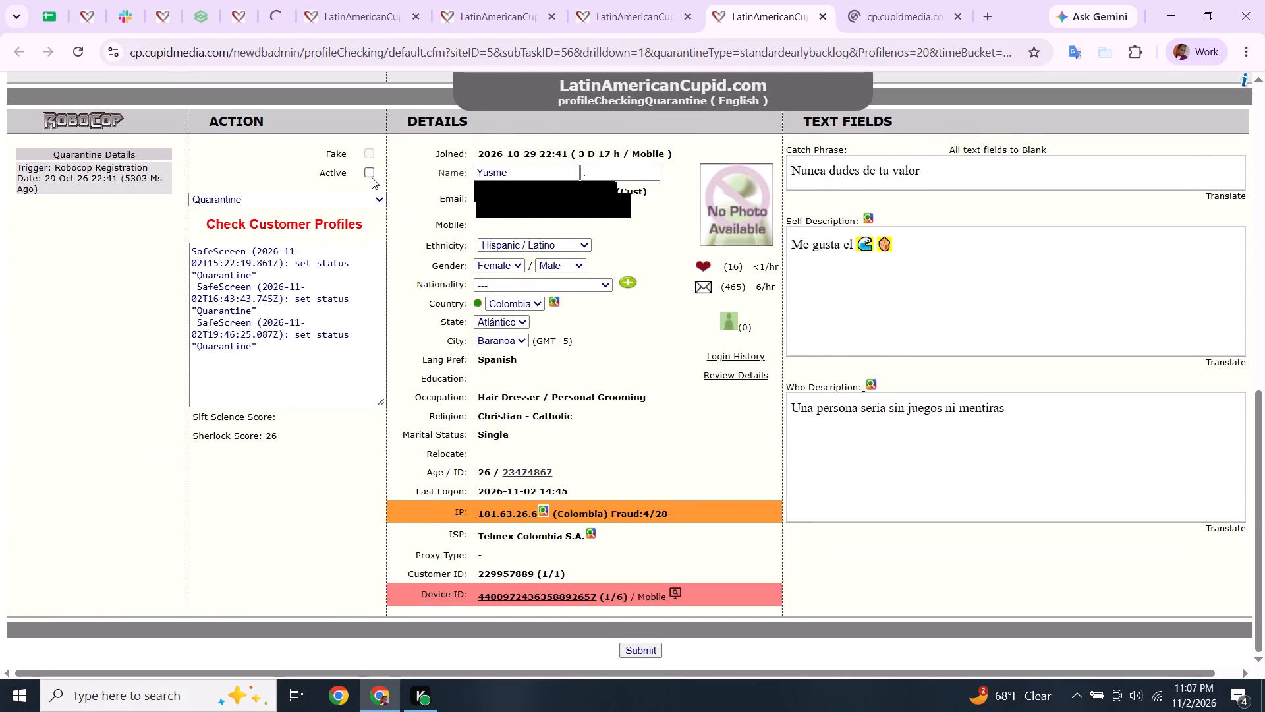
{"action": "left_click", "coordinate": [372, 171]}
Open Yusme's message record with its fraud prevention message metrics.
{"action": "scroll", "coordinate": [522, 314], "scroll_direction": "down", "scroll_amount": 3}
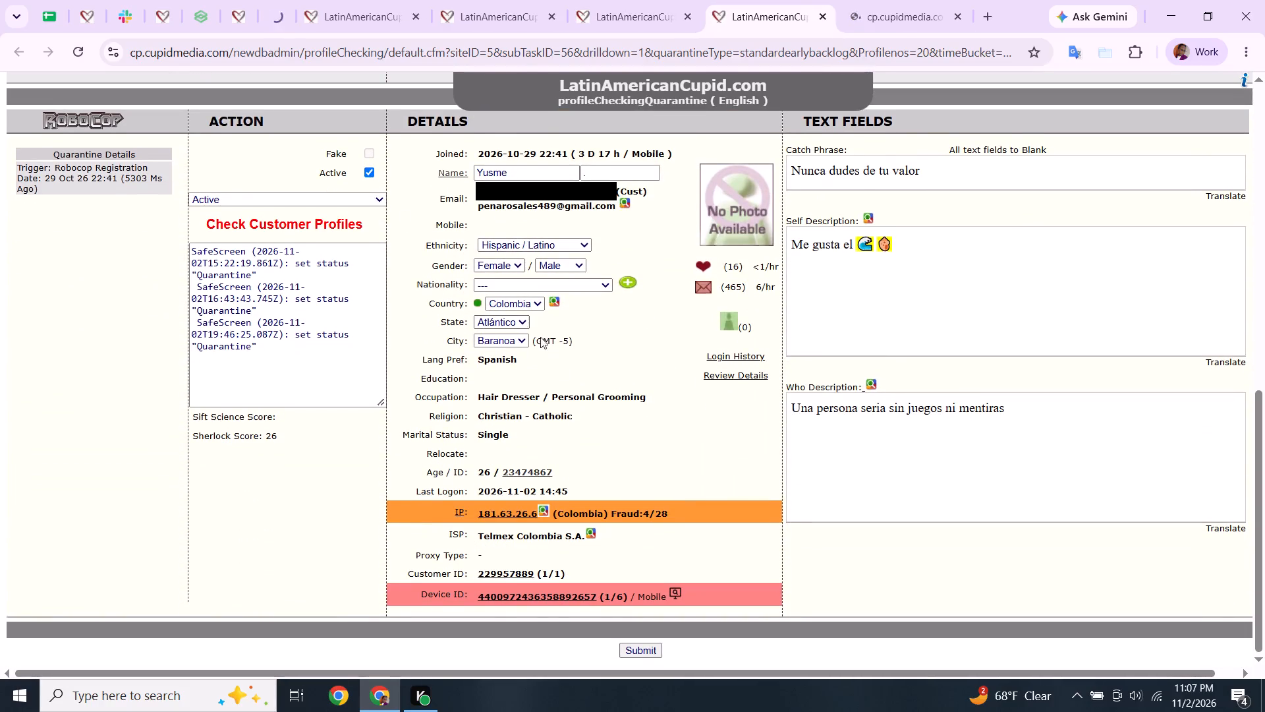
{"action": "left_click", "coordinate": [702, 287]}
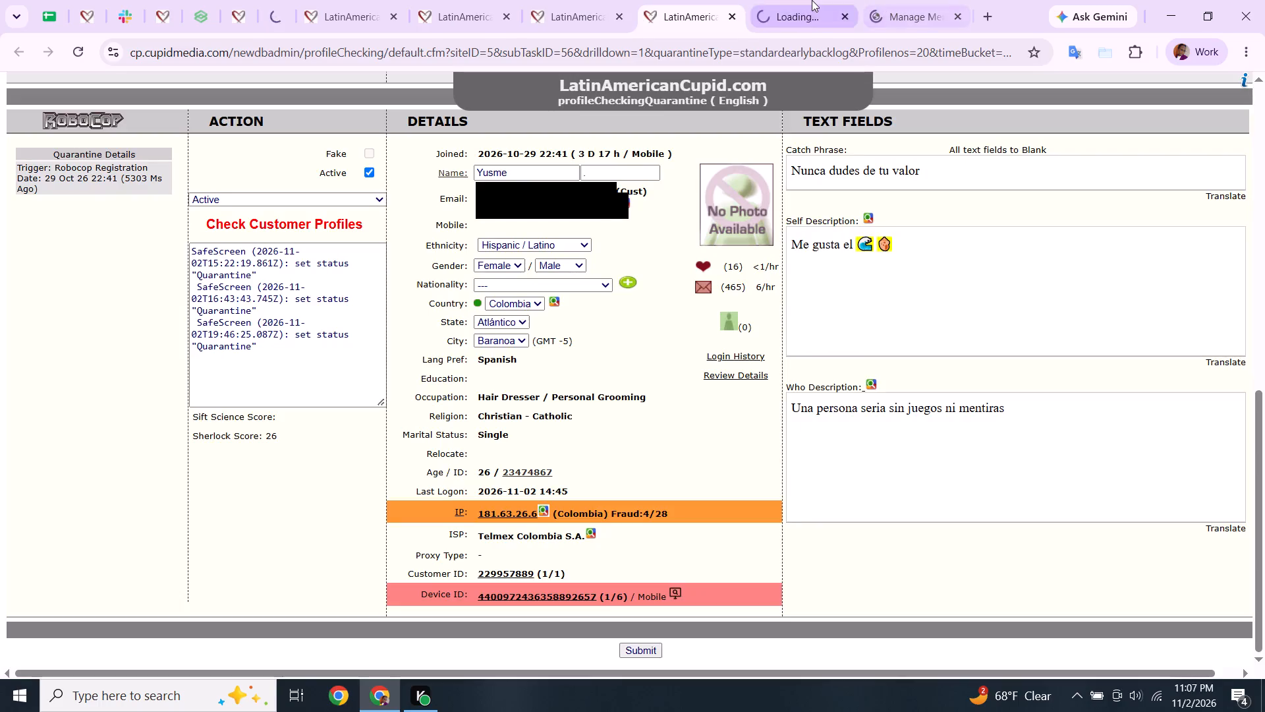
{"action": "left_click", "coordinate": [812, 0]}
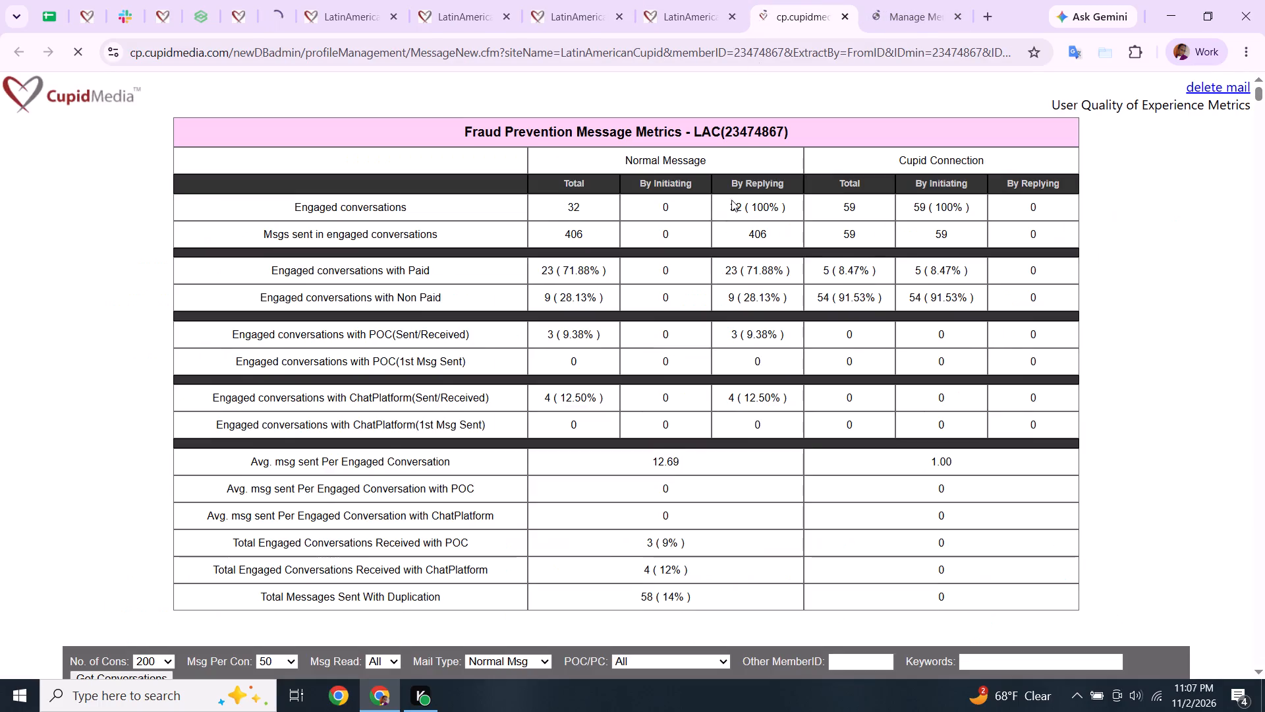
Read through Yusme's message conversations and close the message record.
{"action": "scroll", "coordinate": [729, 216], "scroll_direction": "down", "scroll_amount": 19}
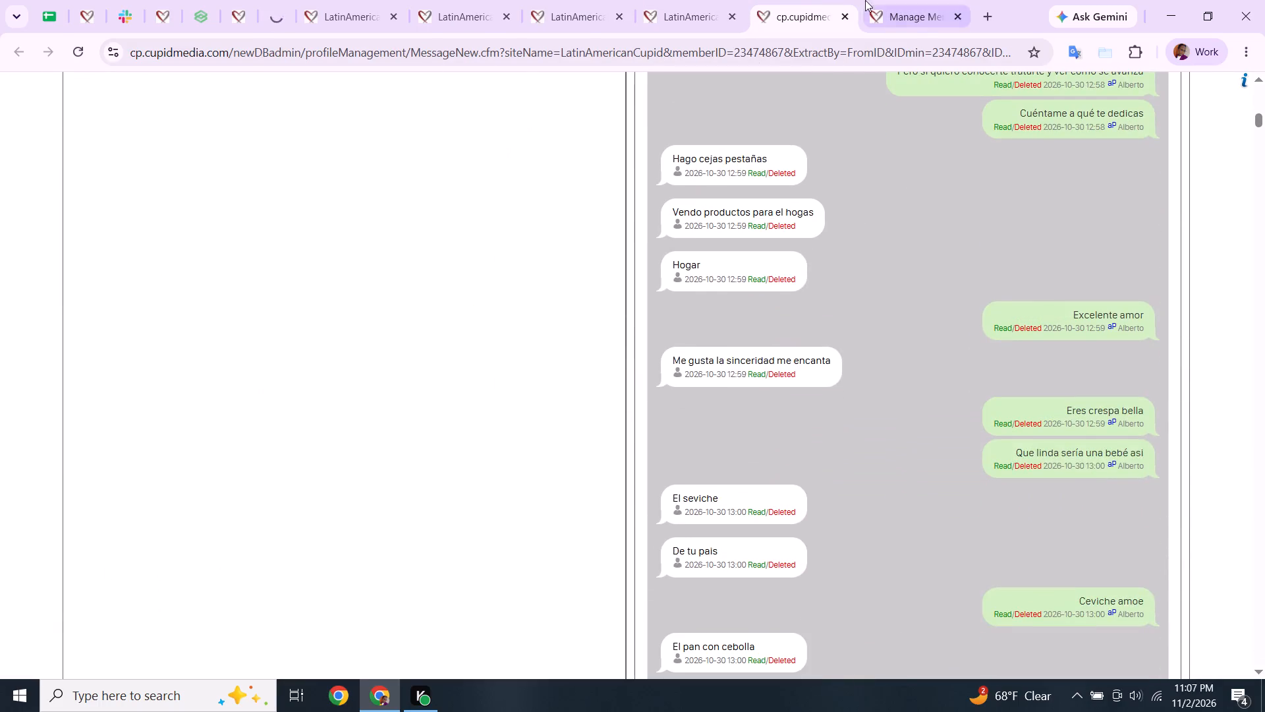
{"action": "left_click", "coordinate": [842, 13]}
Review Danie's LatinAmericanCupid member profile, including the device check list and linked customer accounts.
{"action": "left_click", "coordinate": [814, 10]}
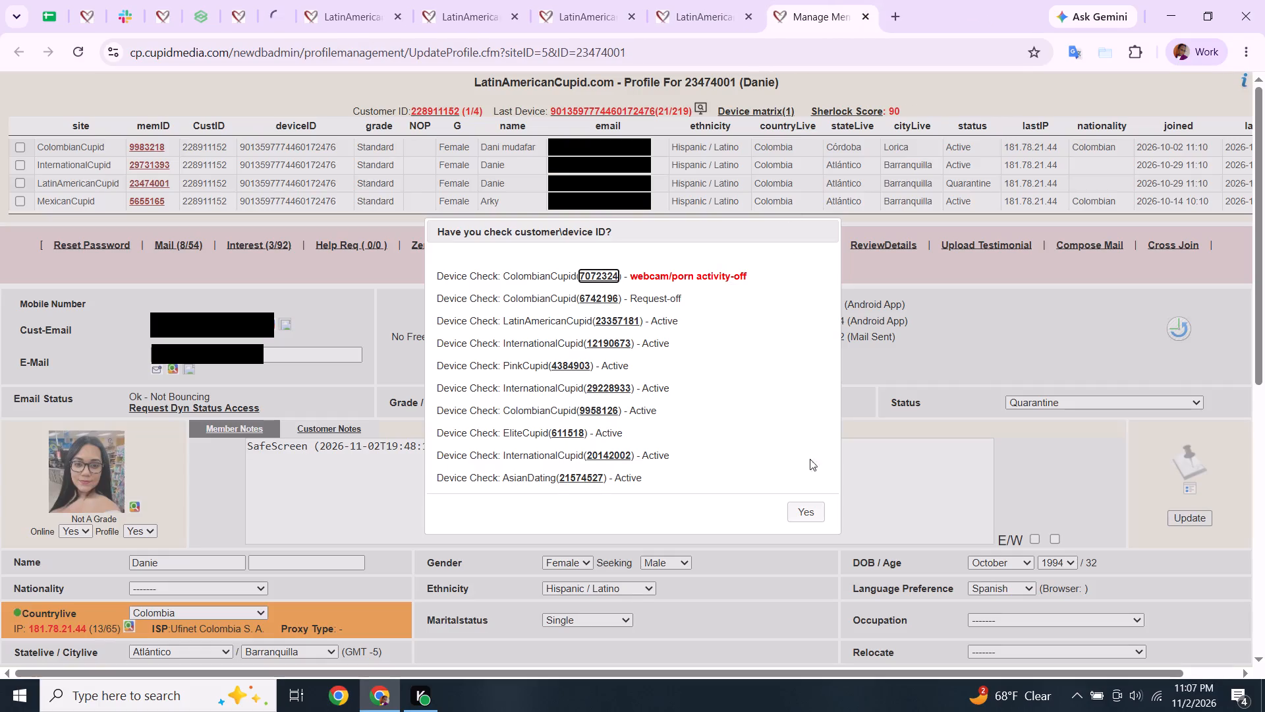
{"action": "left_click", "coordinate": [804, 514]}
{"action": "scroll", "coordinate": [758, 479], "scroll_direction": "down", "scroll_amount": 2}
{"action": "scroll", "coordinate": [767, 398], "scroll_direction": "up", "scroll_amount": 5}
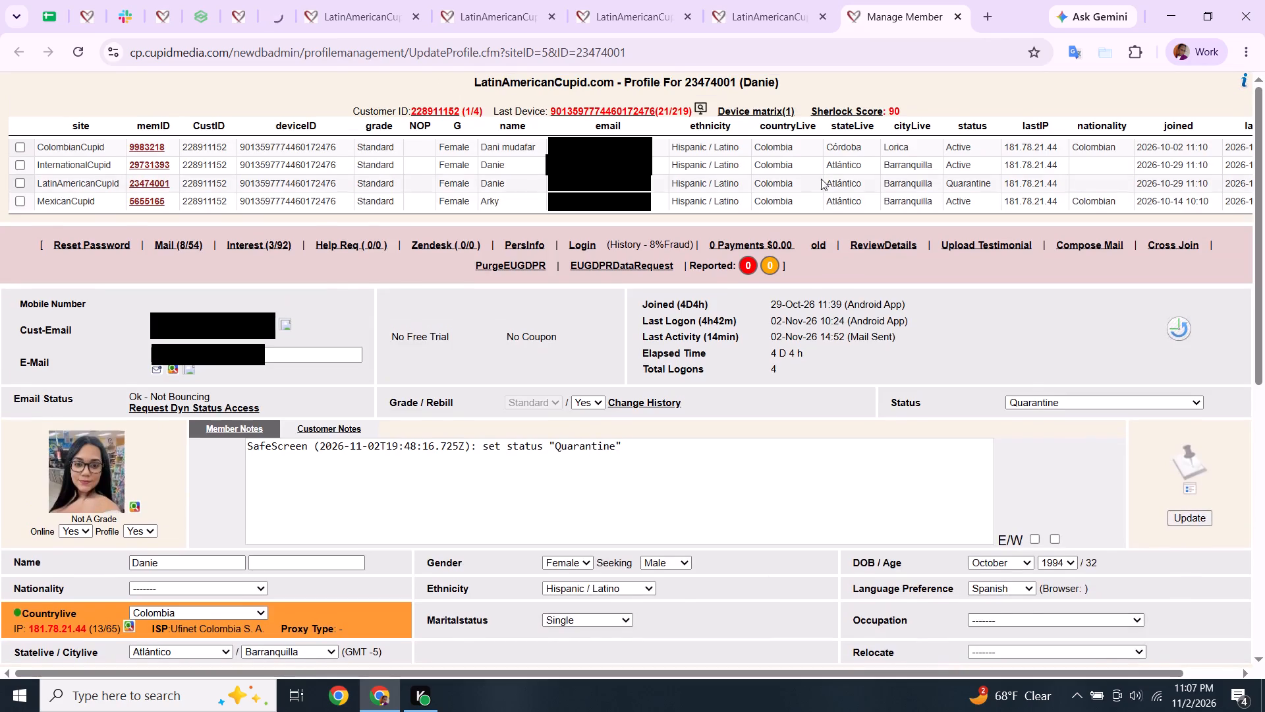
Recheck Yusme's entry and submit the October 29 LatinAmericanCupid backlog queue.
{"action": "left_click", "coordinate": [756, 2]}
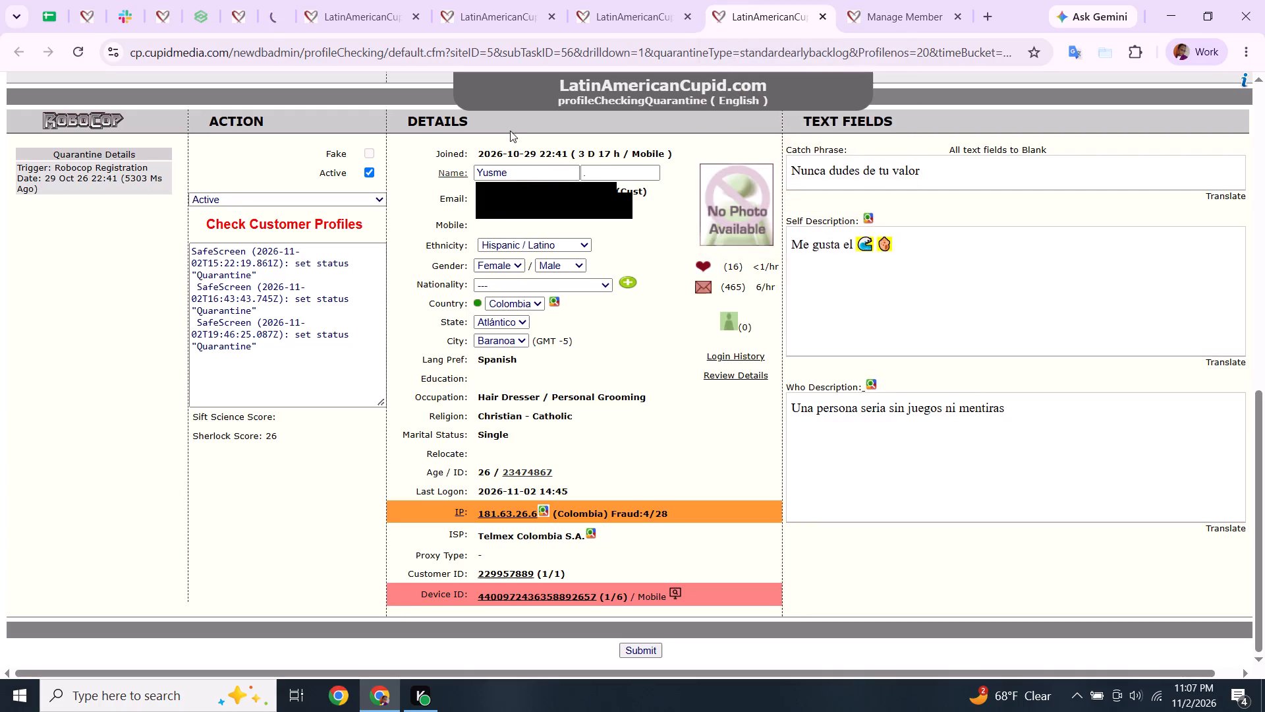
{"action": "scroll", "coordinate": [523, 488], "scroll_direction": "down", "scroll_amount": 5}
{"action": "scroll", "coordinate": [605, 323], "scroll_direction": "up", "scroll_amount": 6}
{"action": "scroll", "coordinate": [604, 326], "scroll_direction": "down", "scroll_amount": 8}
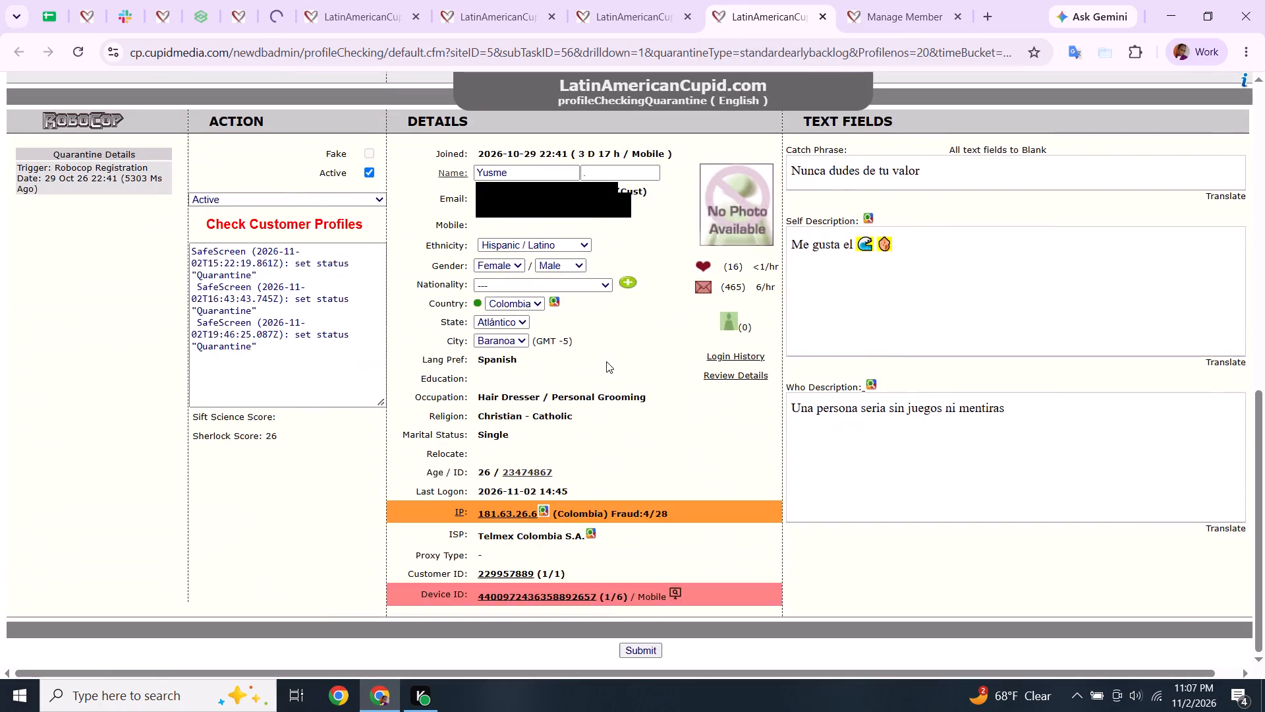
{"action": "scroll", "coordinate": [608, 405], "scroll_direction": "down", "scroll_amount": 5}
{"action": "left_click", "coordinate": [646, 653]}
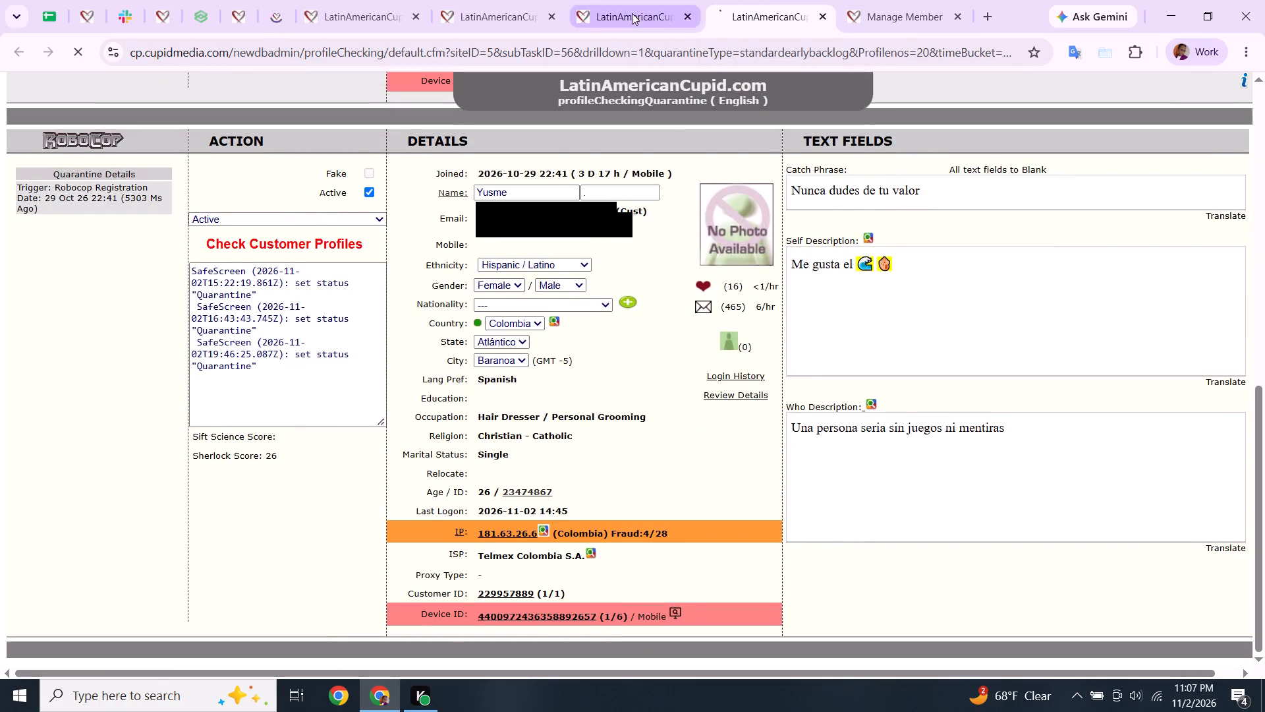
In LatinAmericanCupid's October 27 backlog queue, check ana's member profile and linked accounts, then submit her entry as Active.
{"action": "left_click", "coordinate": [632, 13]}
{"action": "scroll", "coordinate": [507, 327], "scroll_direction": "down", "scroll_amount": 2}
{"action": "scroll", "coordinate": [300, 316], "scroll_direction": "down", "scroll_amount": 6}
{"action": "left_click", "coordinate": [455, 160]}
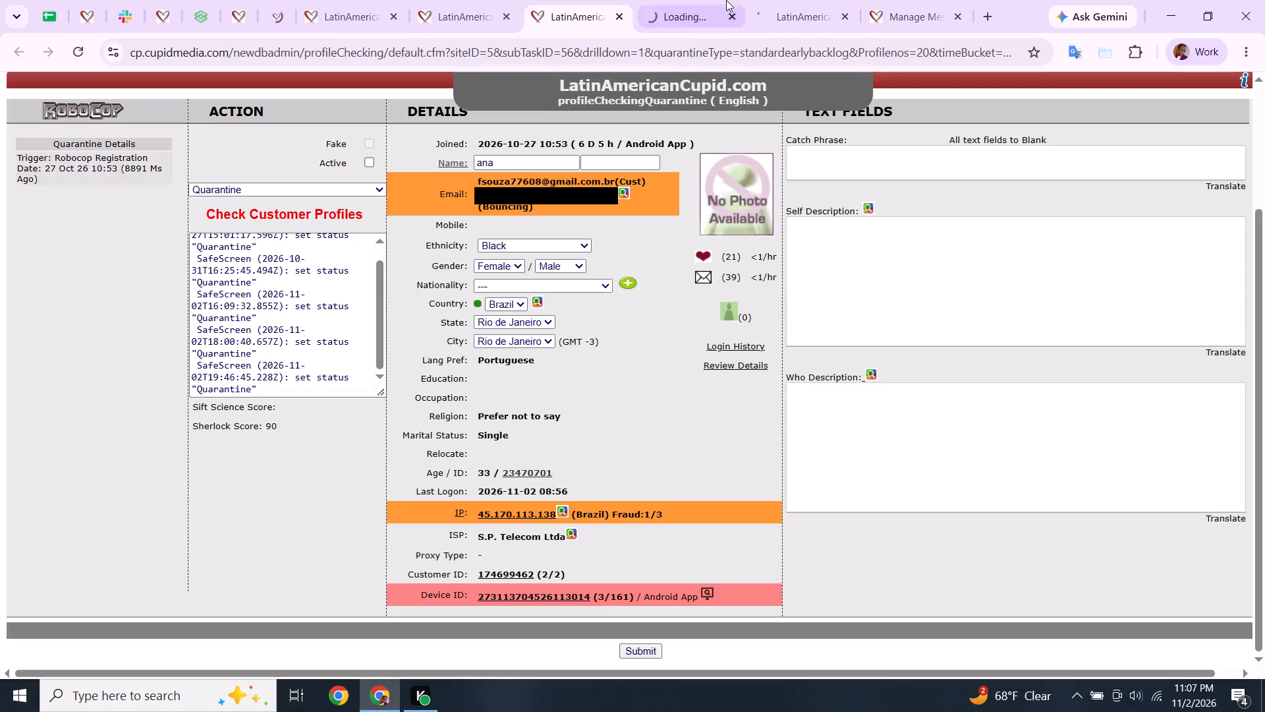
{"action": "left_click", "coordinate": [687, 7]}
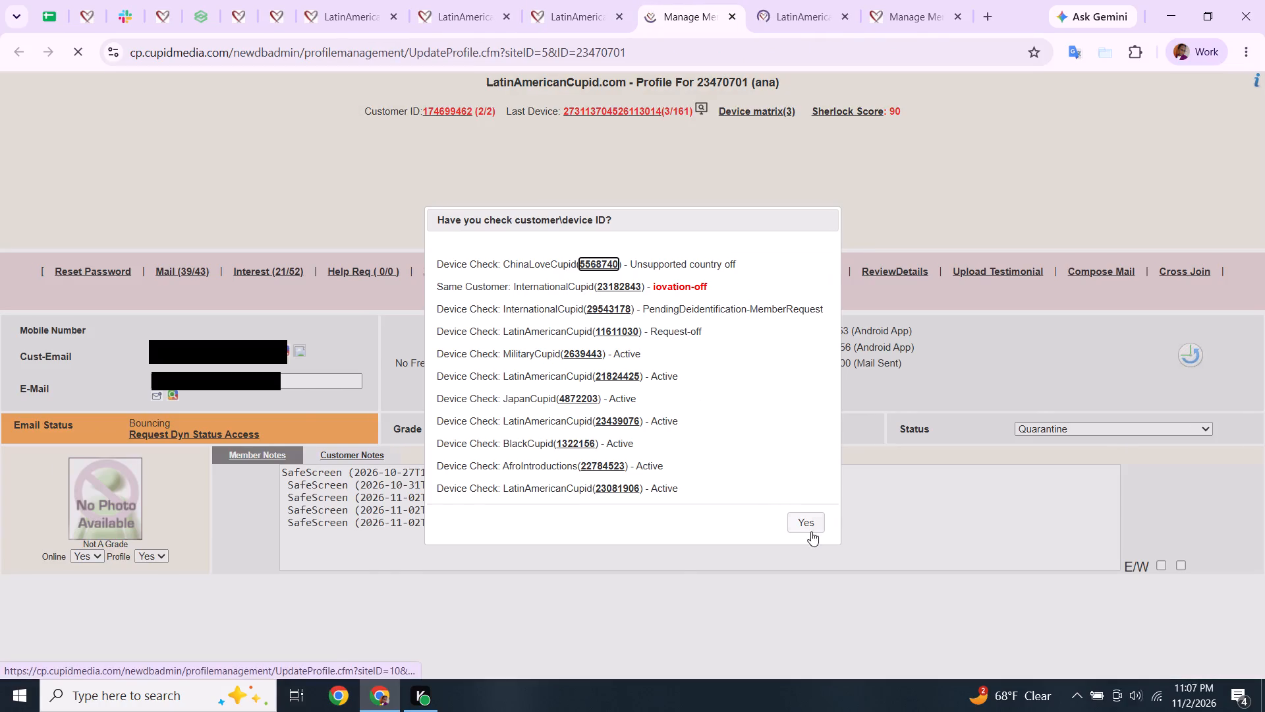
{"action": "left_click", "coordinate": [806, 518]}
{"action": "scroll", "coordinate": [733, 502], "scroll_direction": "down", "scroll_amount": 3}
{"action": "scroll", "coordinate": [628, 395], "scroll_direction": "up", "scroll_amount": 6}
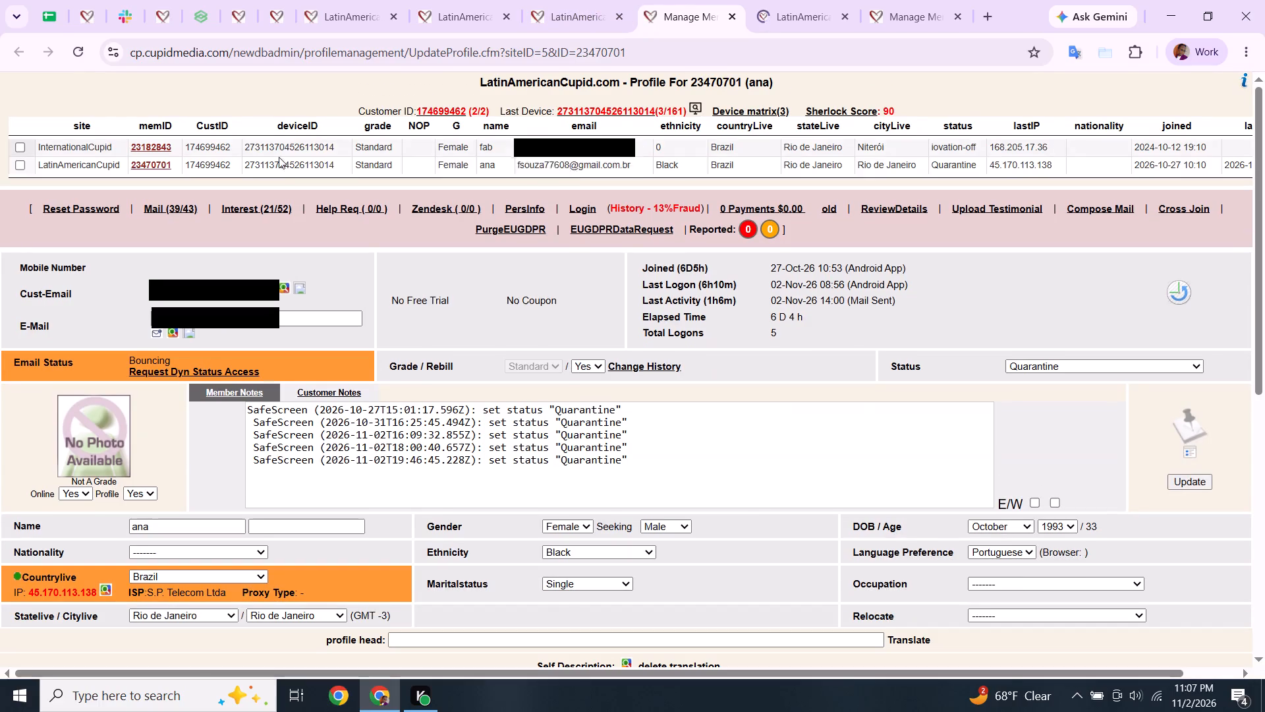
{"action": "left_click", "coordinate": [582, 2]}
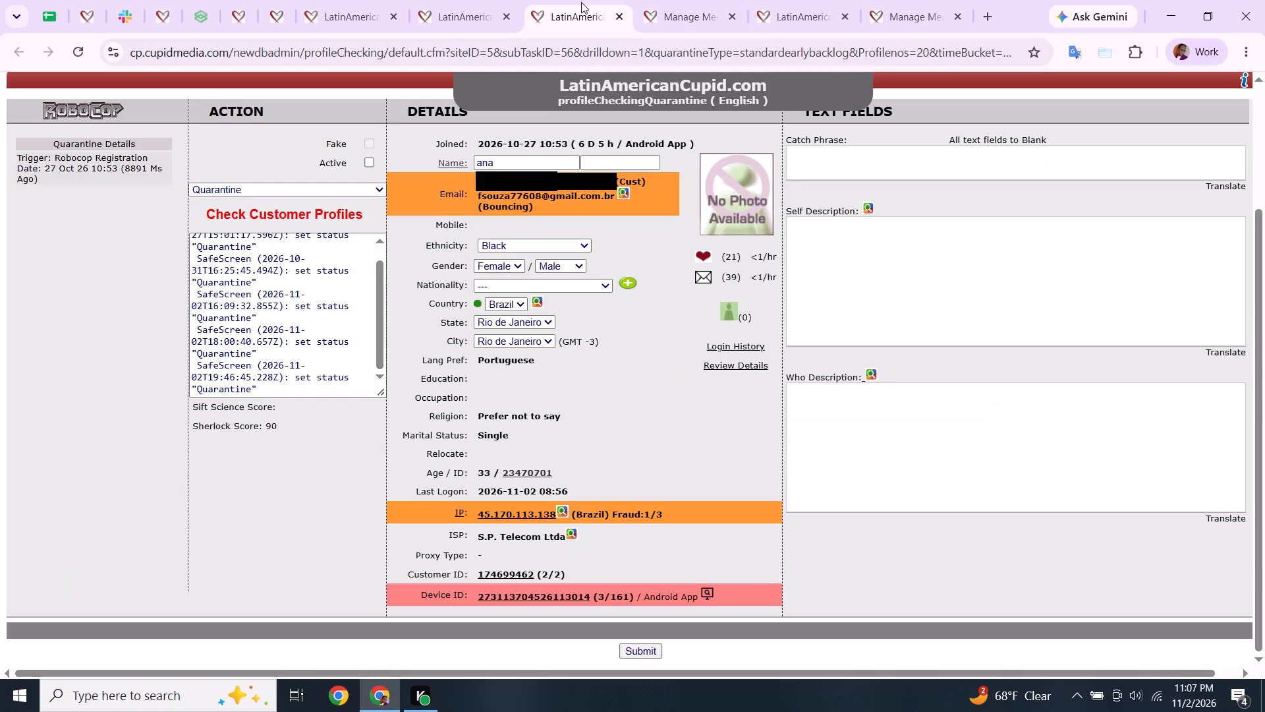
{"action": "left_click", "coordinate": [372, 158]}
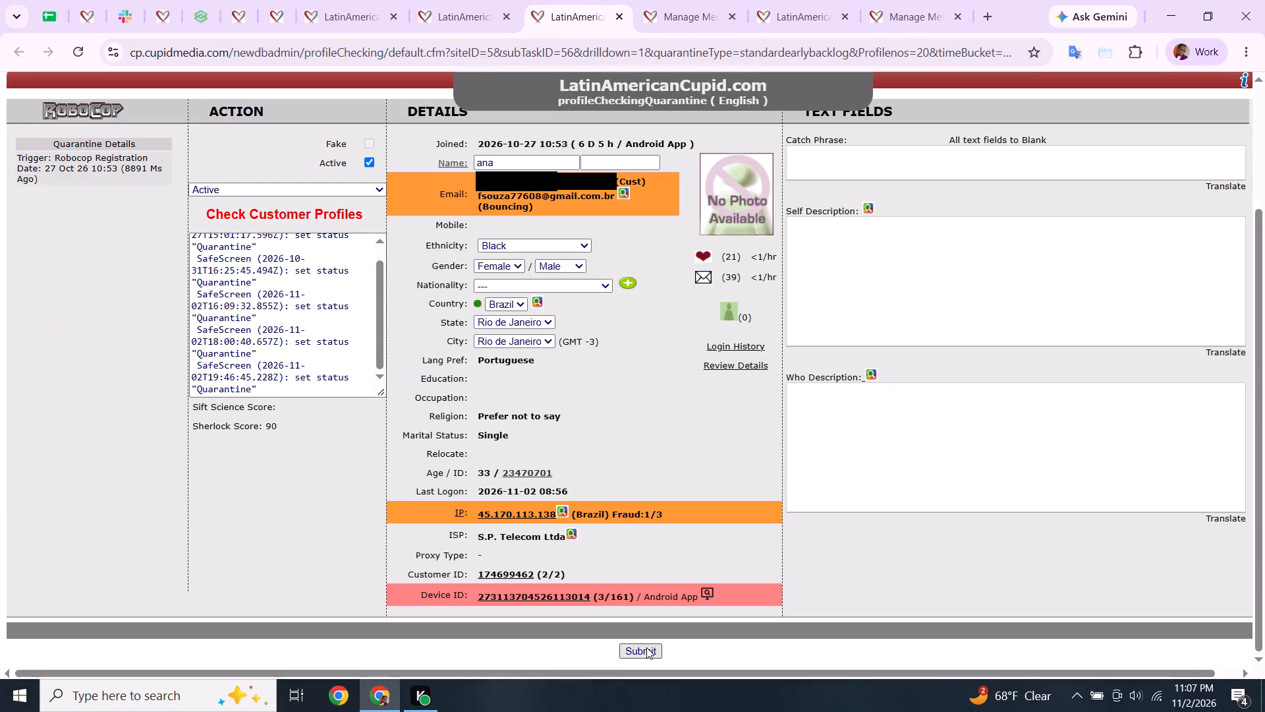
{"action": "left_click", "coordinate": [648, 650]}
Set Ramez's entry in the October 24 LatinAmericanCupid backlog queue to Active and submit the queue.
{"action": "left_click", "coordinate": [459, 13]}
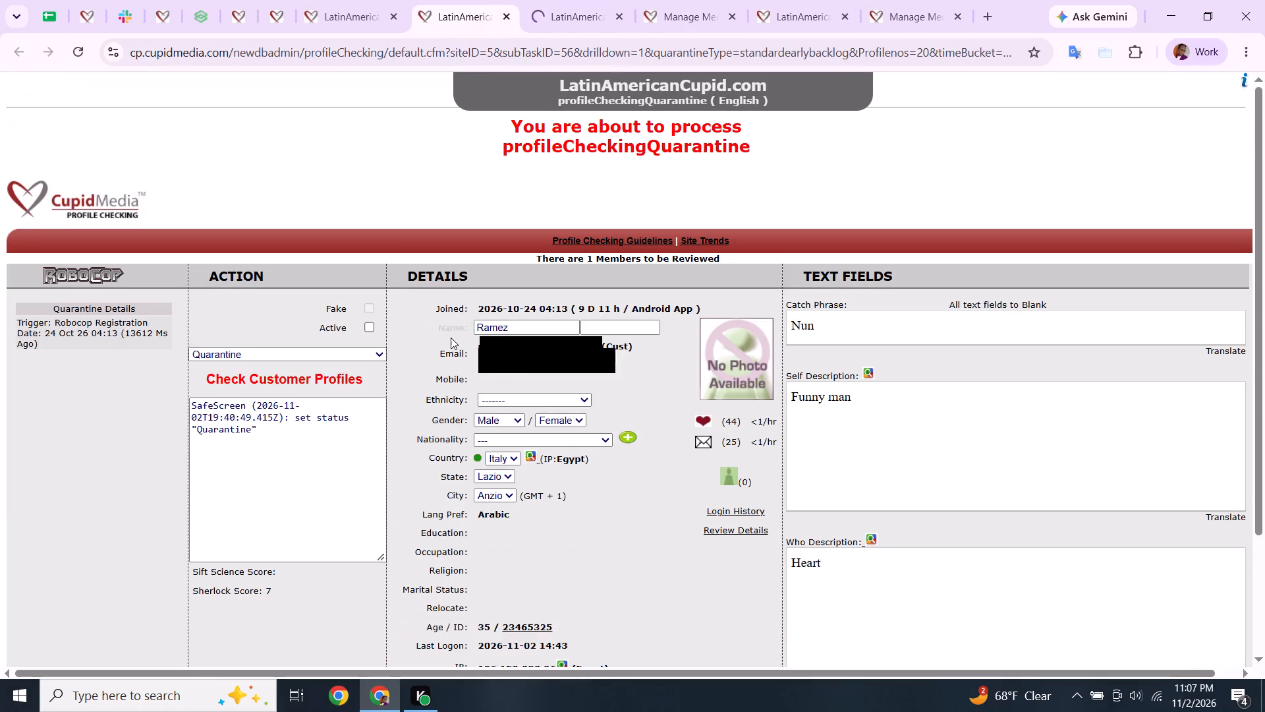
{"action": "scroll", "coordinate": [451, 338], "scroll_direction": "down", "scroll_amount": 1}
{"action": "scroll", "coordinate": [581, 369], "scroll_direction": "down", "scroll_amount": 1}
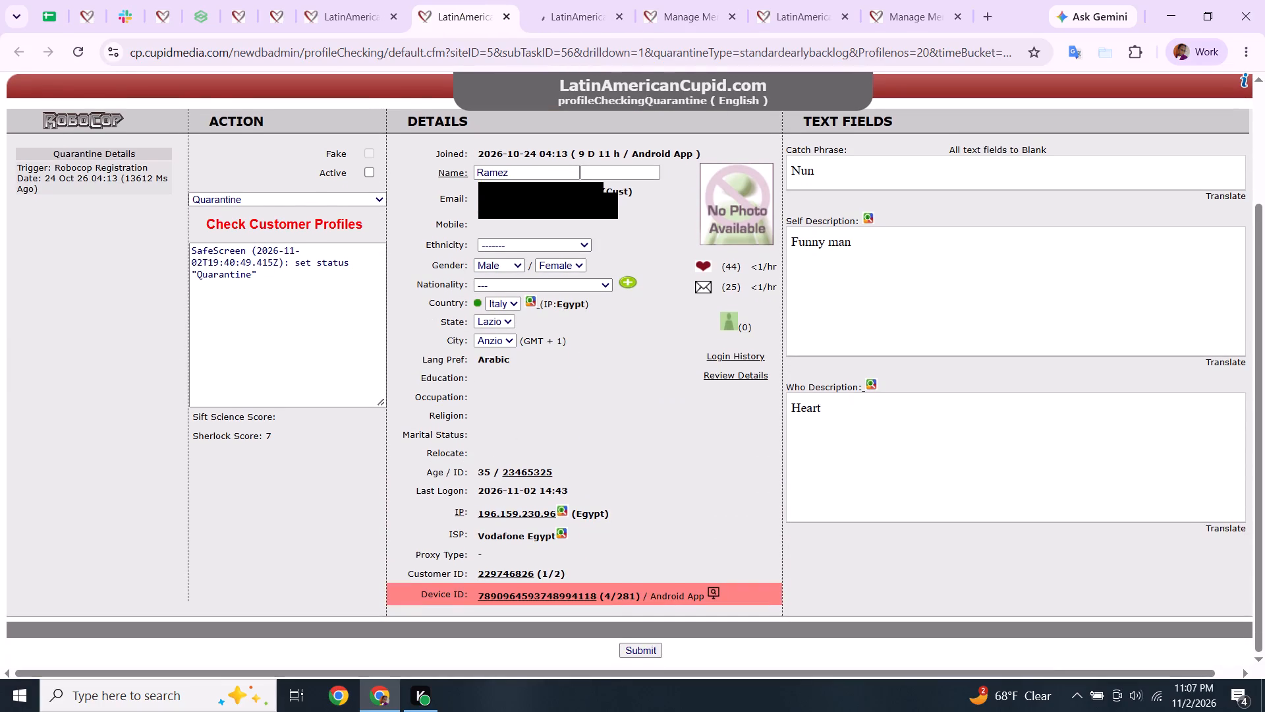
{"action": "left_click", "coordinate": [368, 169]}
{"action": "scroll", "coordinate": [488, 247], "scroll_direction": "down", "scroll_amount": 5}
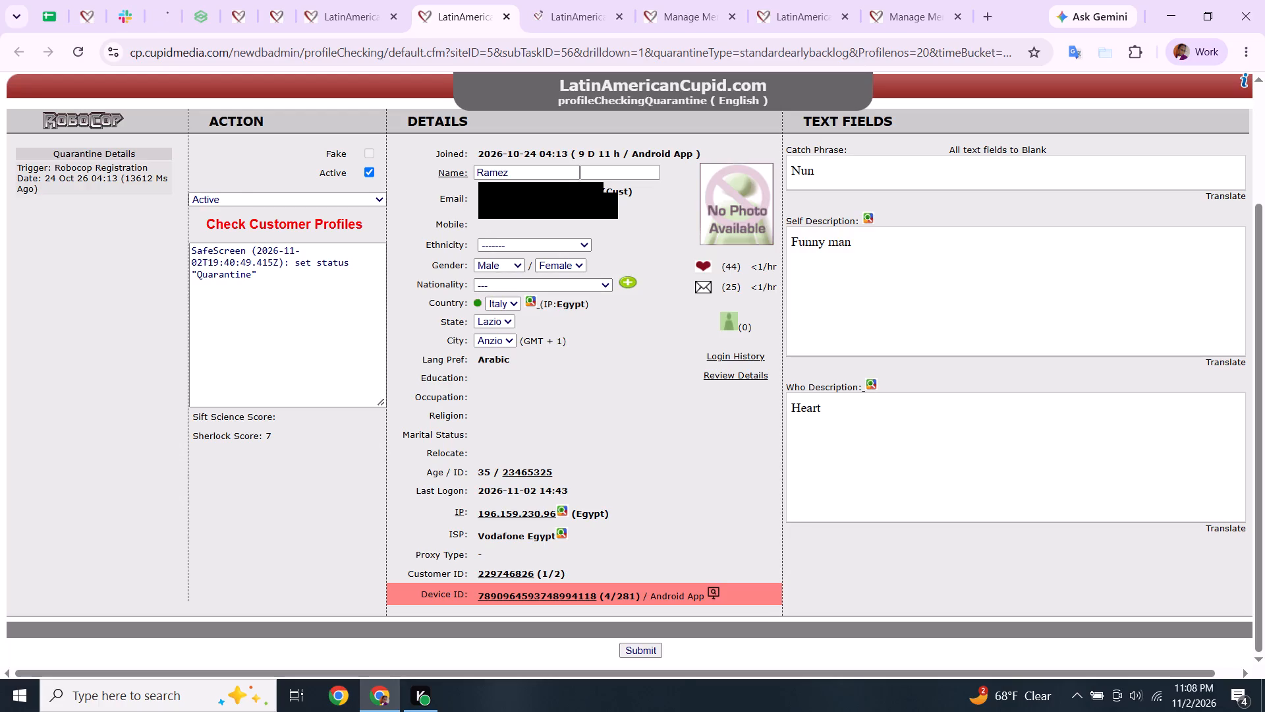
{"action": "left_click", "coordinate": [642, 646]}
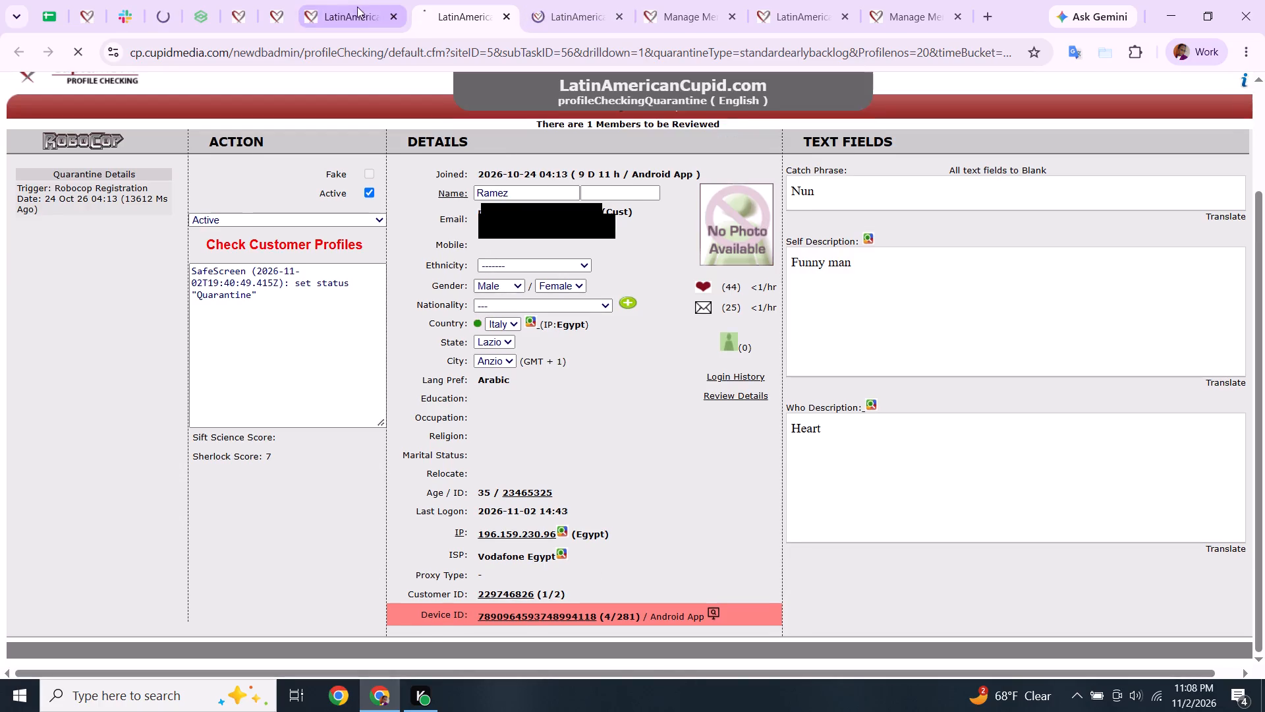
Set Eimar's entry in the October 19 LatinAmericanCupid backlog queue to Active and submit the queue.
{"action": "left_click", "coordinate": [356, 7]}
{"action": "scroll", "coordinate": [532, 406], "scroll_direction": "down", "scroll_amount": 3}
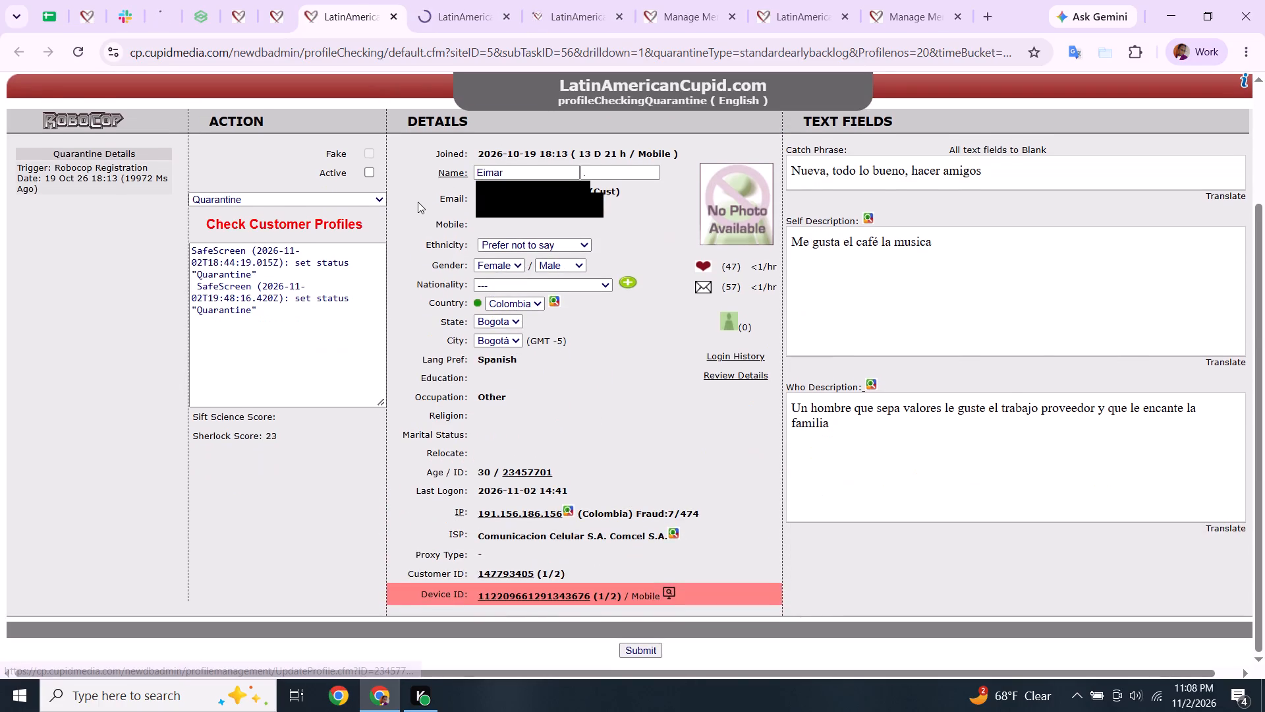
{"action": "left_click", "coordinate": [372, 171]}
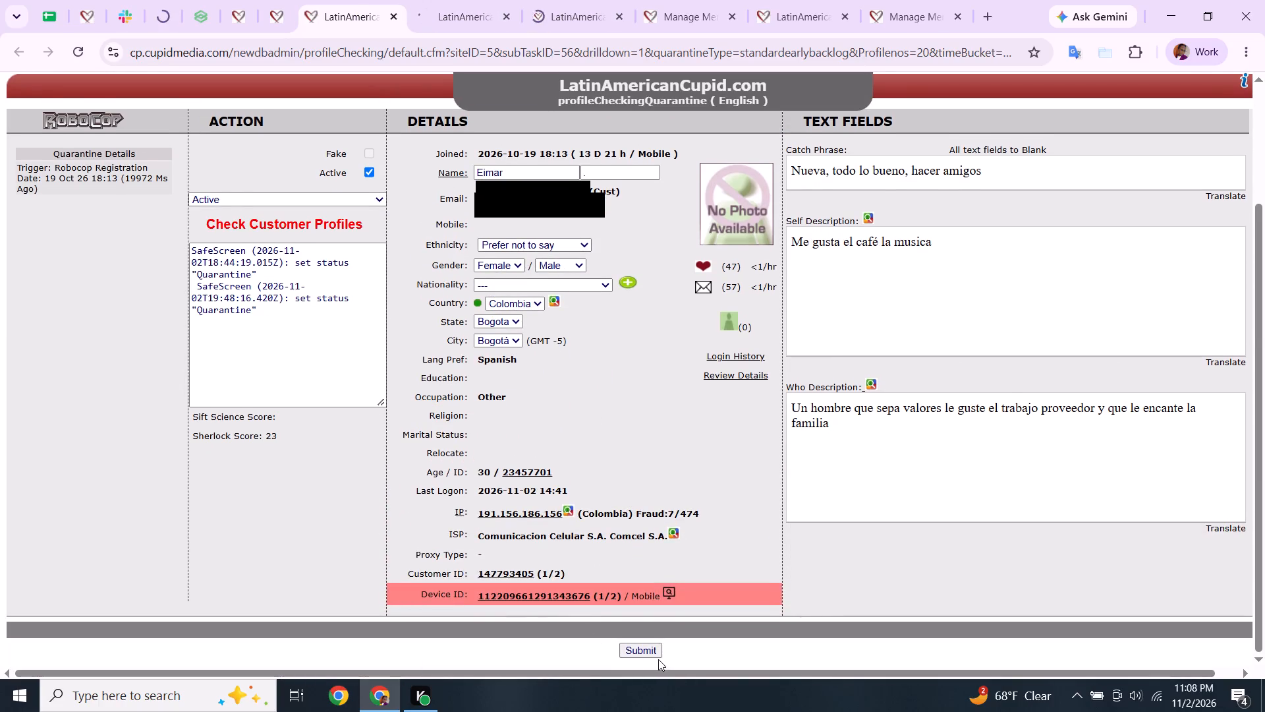
{"action": "left_click", "coordinate": [656, 655]}
{"action": "left_click", "coordinate": [655, 655]}
From the ThaiCupid fresh quarantine queue, open Dayon's member profile and review the device check list and linked accounts.
{"action": "left_click", "coordinate": [267, 8]}
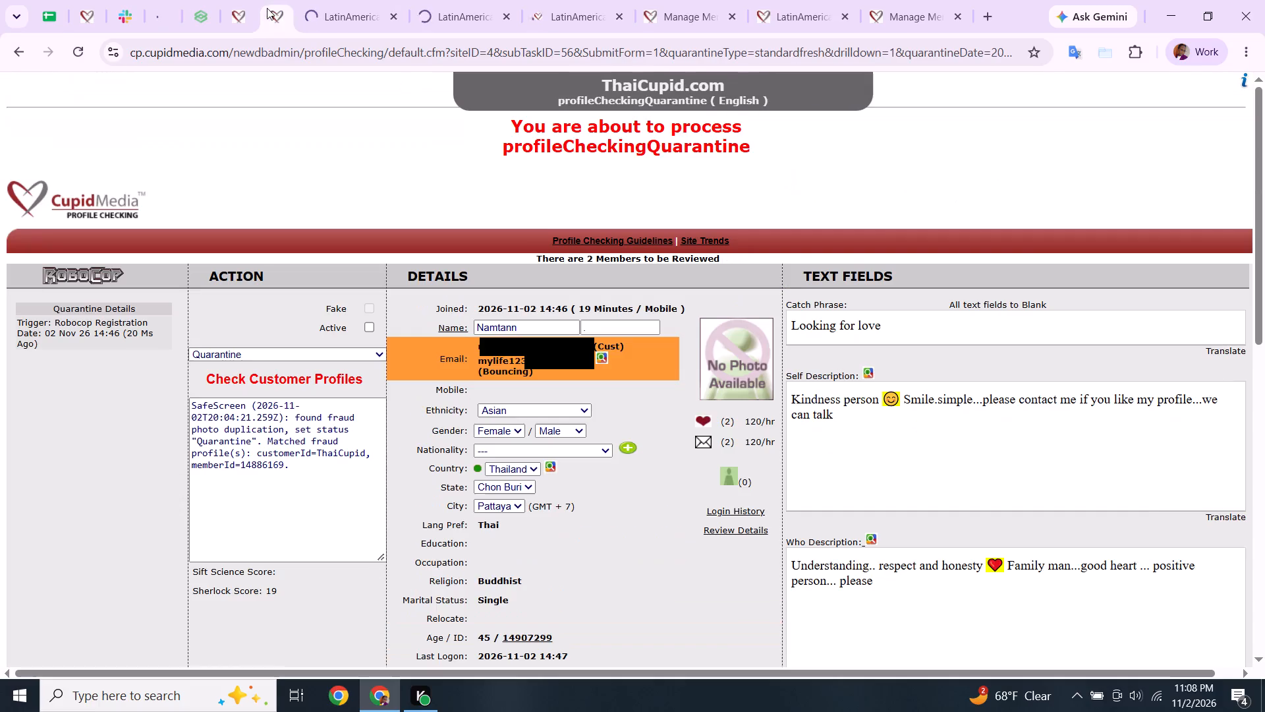
{"action": "scroll", "coordinate": [408, 291], "scroll_direction": "down", "scroll_amount": 2}
{"action": "scroll", "coordinate": [551, 307], "scroll_direction": "down", "scroll_amount": 7}
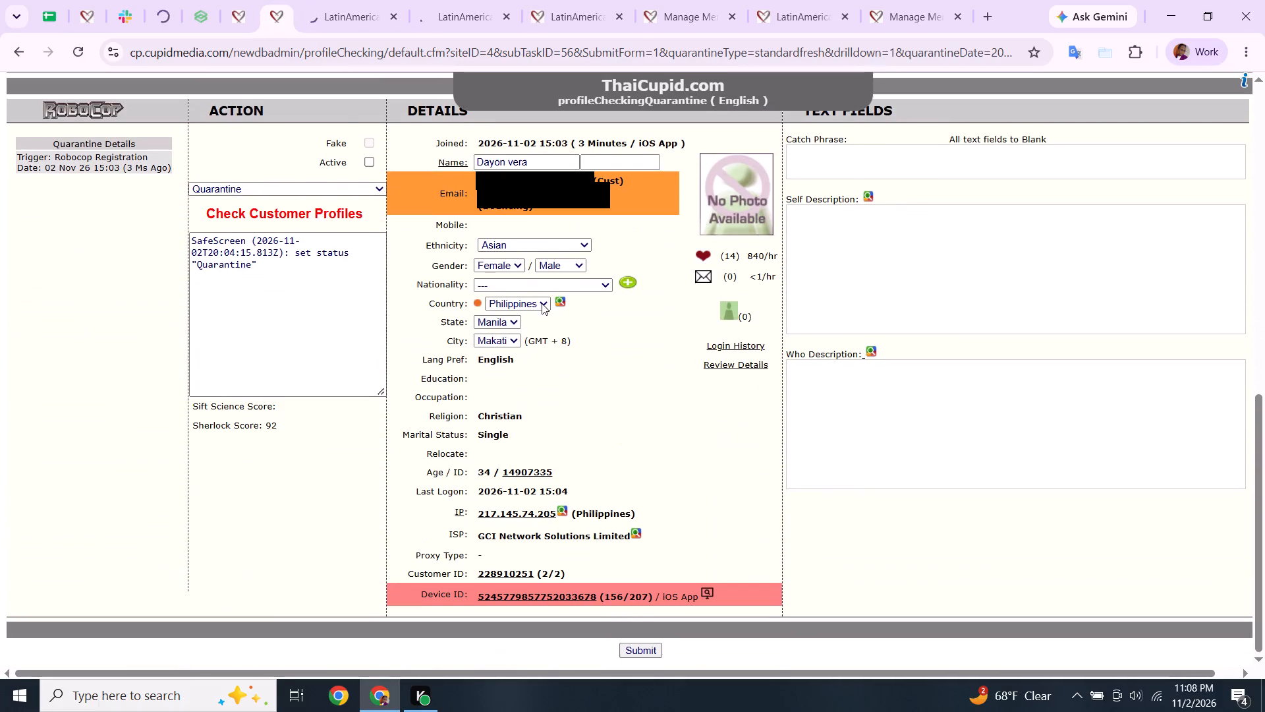
{"action": "left_click", "coordinate": [328, 292]}
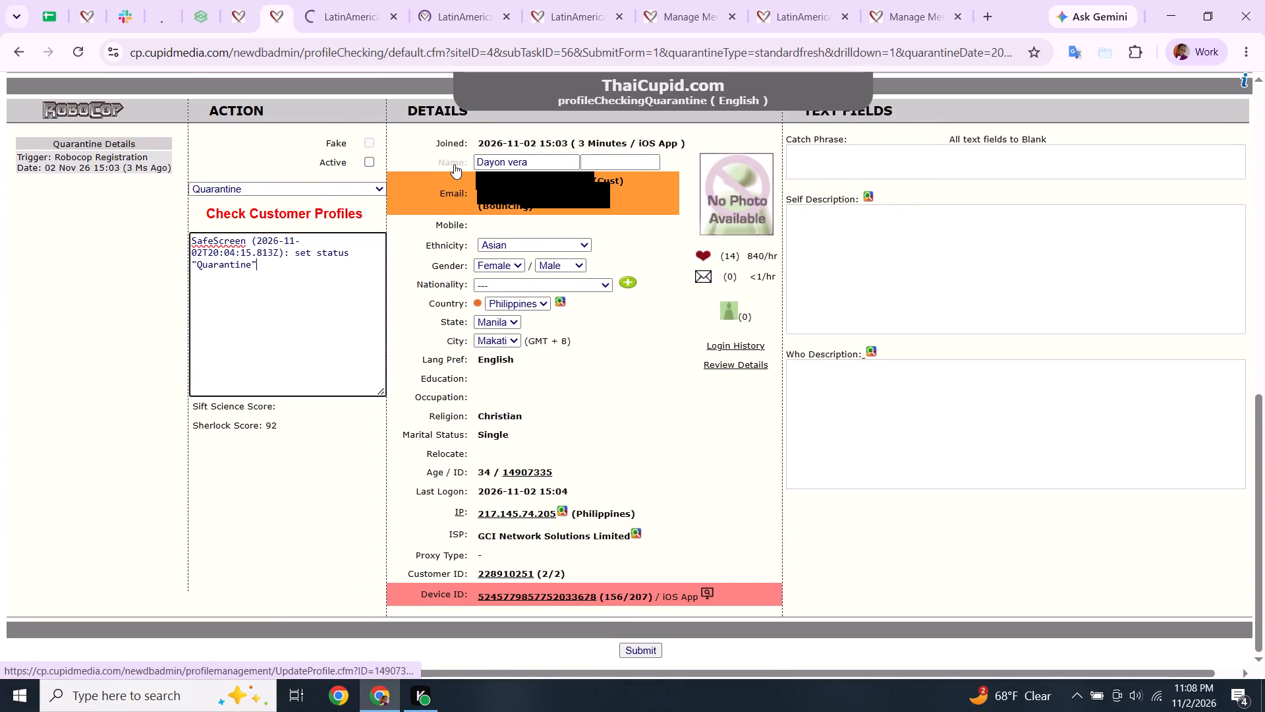
{"action": "left_click", "coordinate": [454, 164]}
{"action": "left_click", "coordinate": [351, 10]}
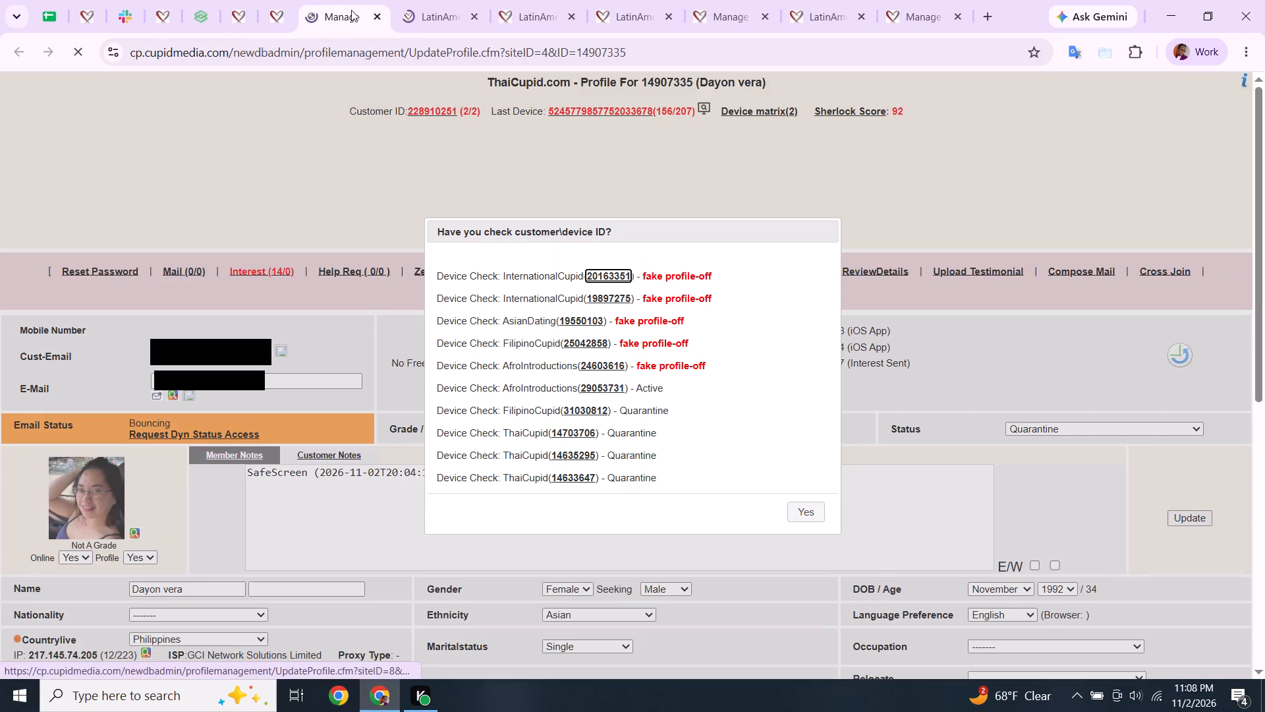
{"action": "left_click", "coordinate": [810, 515]}
{"action": "scroll", "coordinate": [470, 407], "scroll_direction": "down", "scroll_amount": 2}
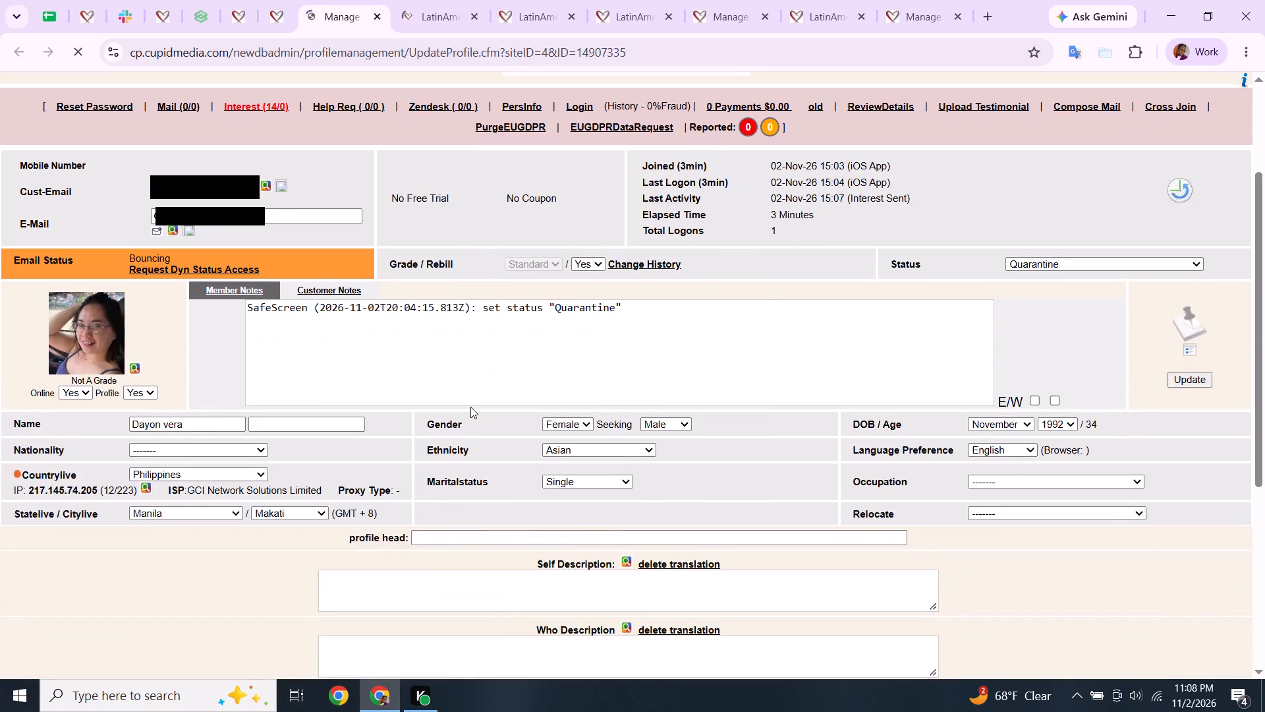
{"action": "scroll", "coordinate": [457, 416], "scroll_direction": "up", "scroll_amount": 4}
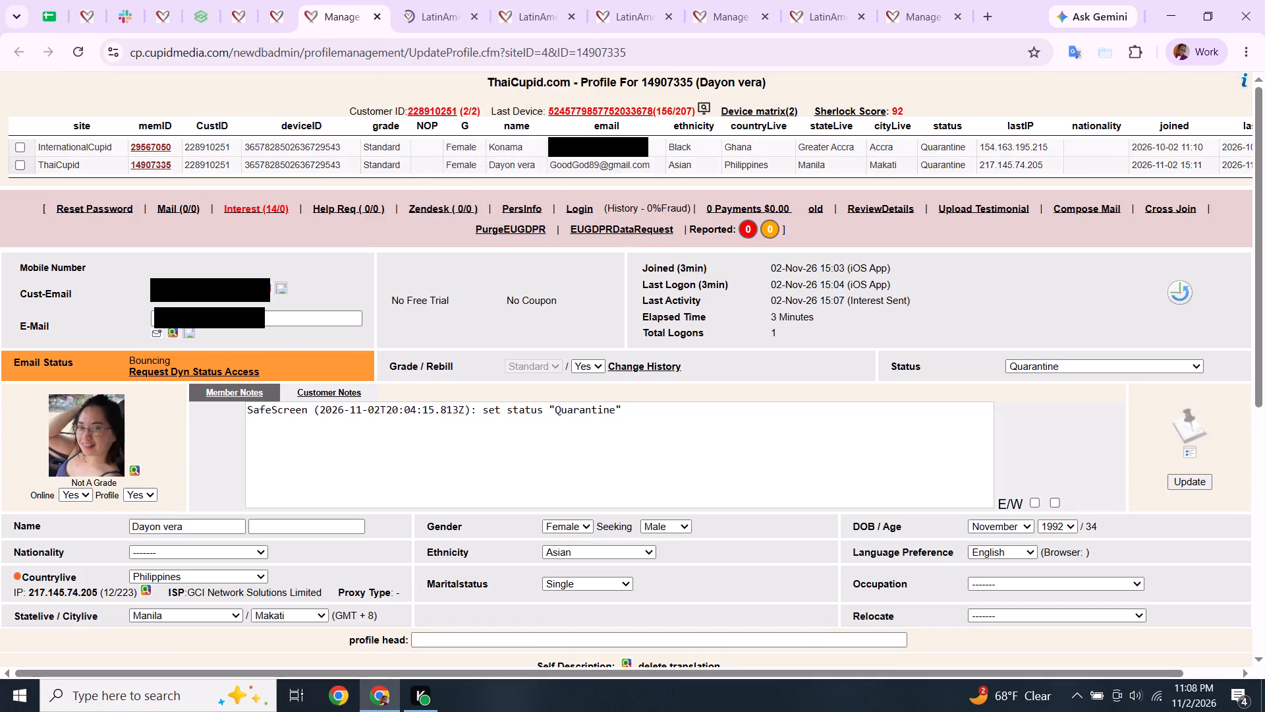
Open Konama's linked InternationalCupid profile in a separate page and close all the pages after it.
{"action": "left_click", "coordinate": [144, 142]}
{"action": "left_click", "coordinate": [419, 13]}
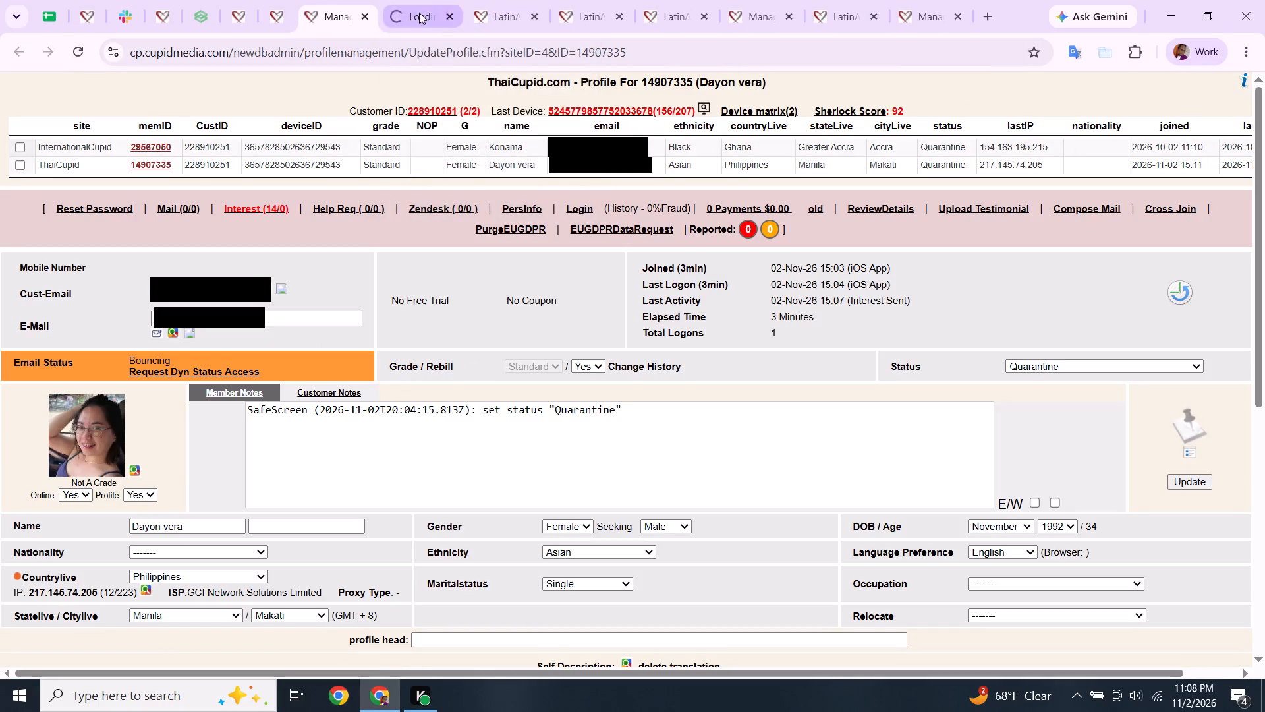
{"action": "right_click", "coordinate": [419, 13]}
{"action": "left_click", "coordinate": [501, 382]}
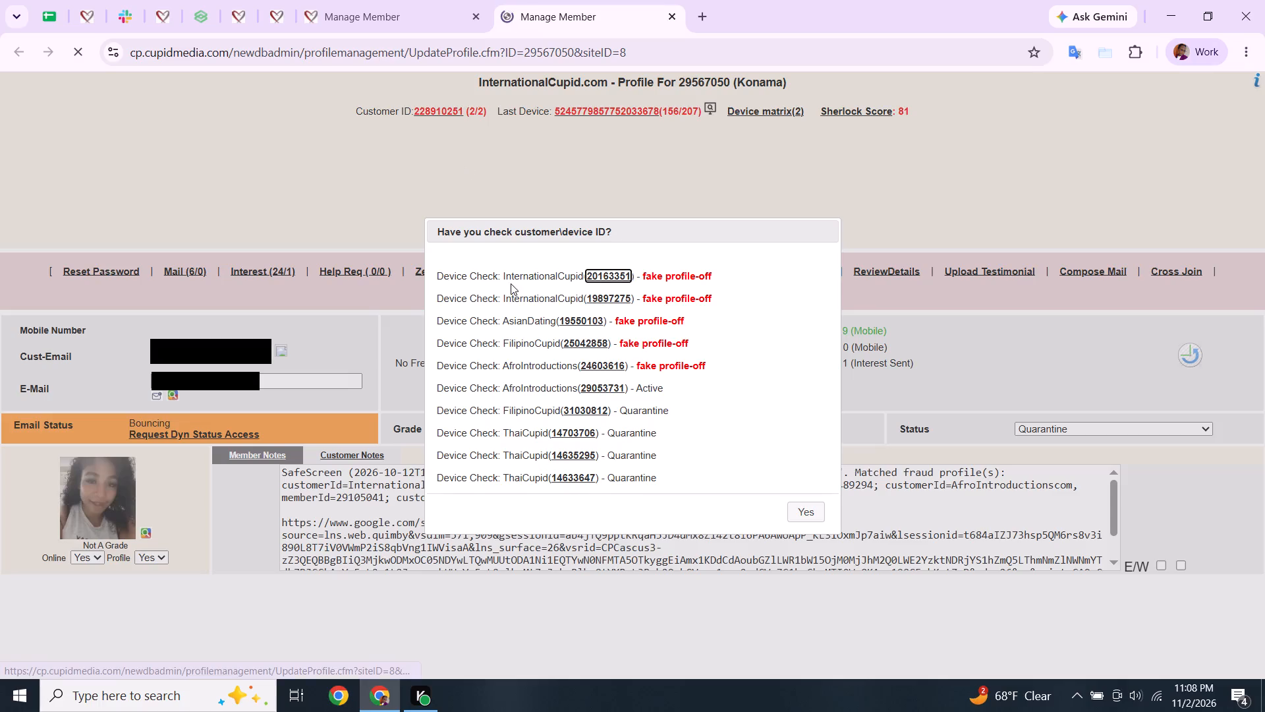
Compare Konama's InternationalCupid profile and notes with Dayon's ThaiCupid profile and queue entry.
{"action": "scroll", "coordinate": [499, 290], "scroll_direction": "down", "scroll_amount": 2}
{"action": "left_click", "coordinate": [819, 346]}
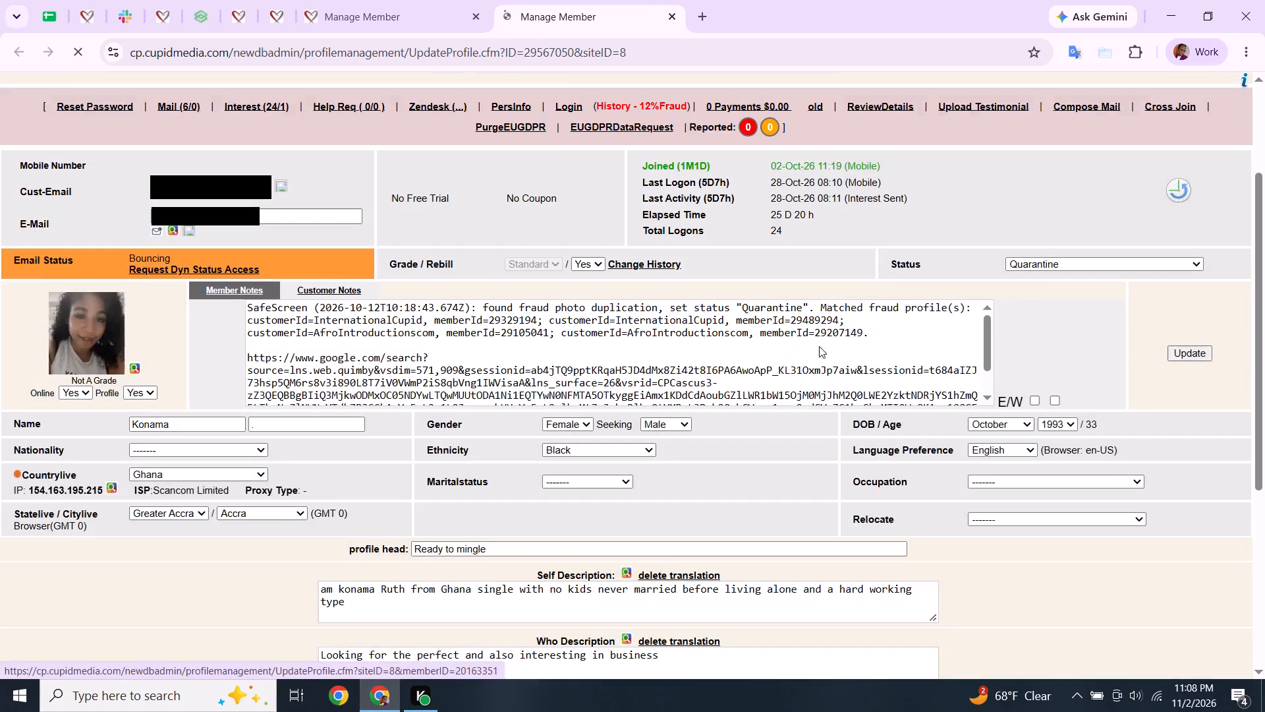
{"action": "left_click", "coordinate": [434, 0]}
{"action": "left_click", "coordinate": [277, 4]}
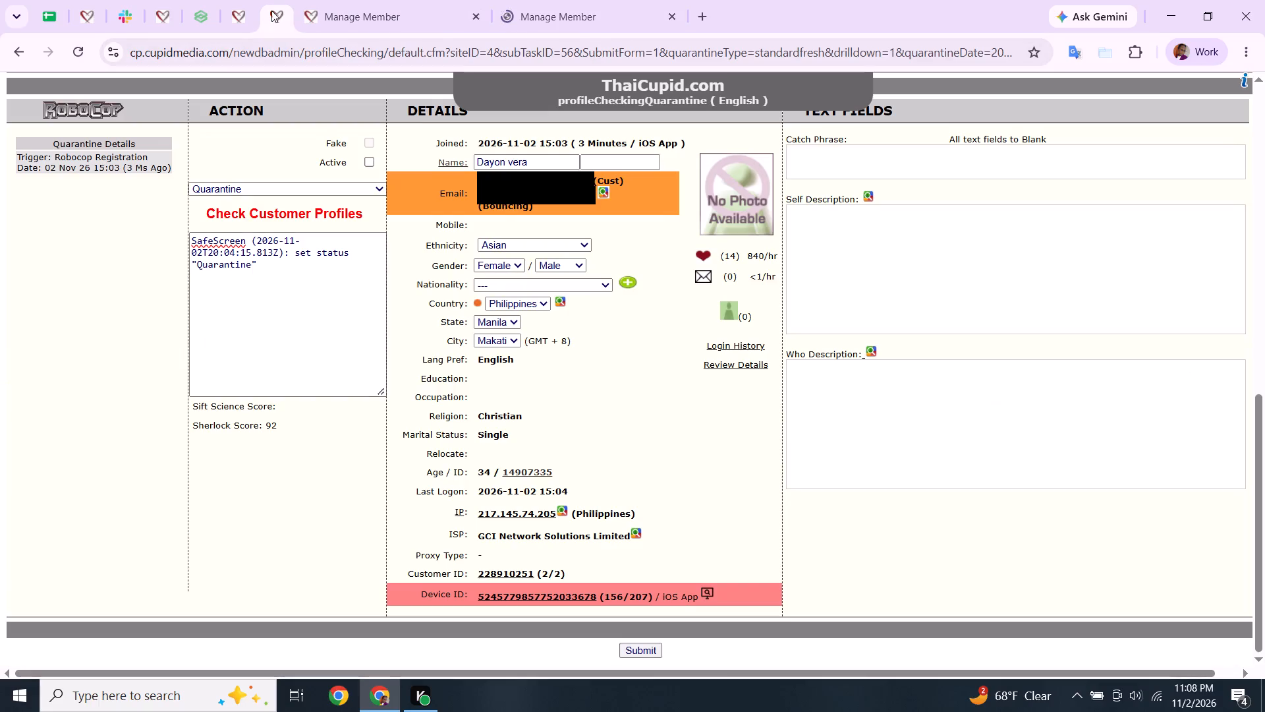
{"action": "scroll", "coordinate": [435, 276], "scroll_direction": "down", "scroll_amount": 3}
{"action": "left_click", "coordinate": [585, 0]}
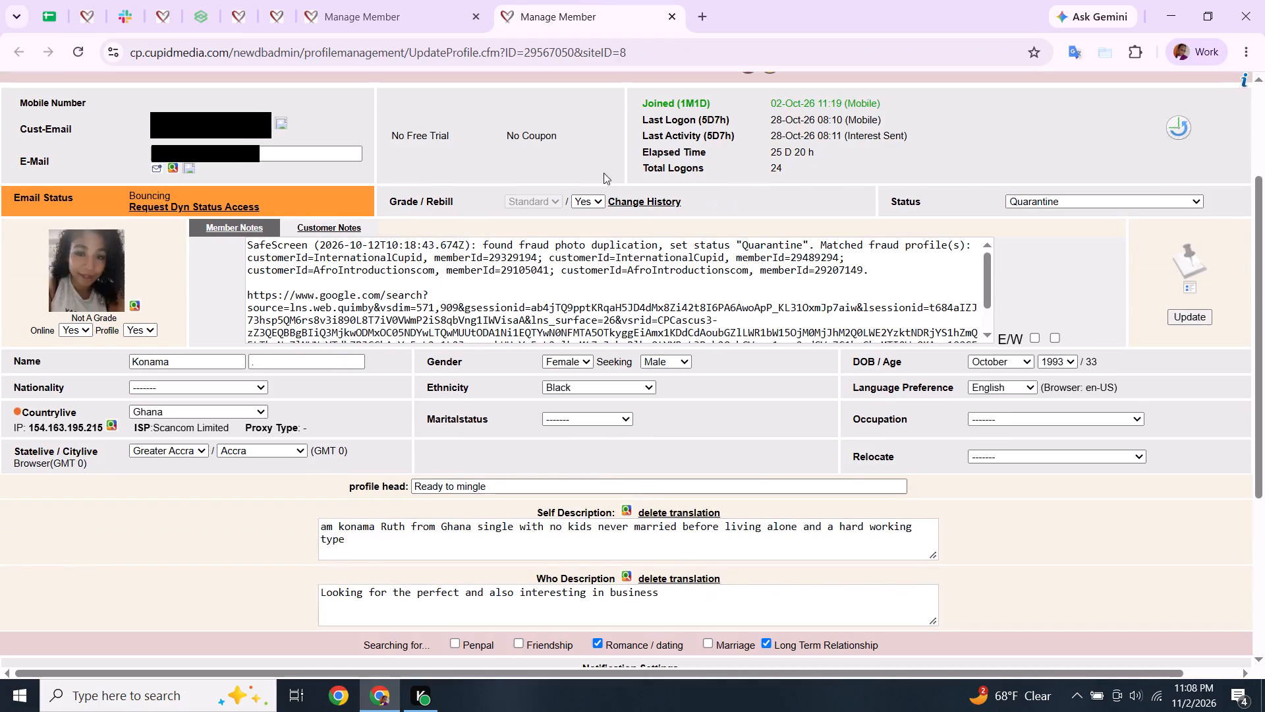
{"action": "scroll", "coordinate": [503, 207], "scroll_direction": "up", "scroll_amount": 5}
{"action": "left_click", "coordinate": [443, 0]}
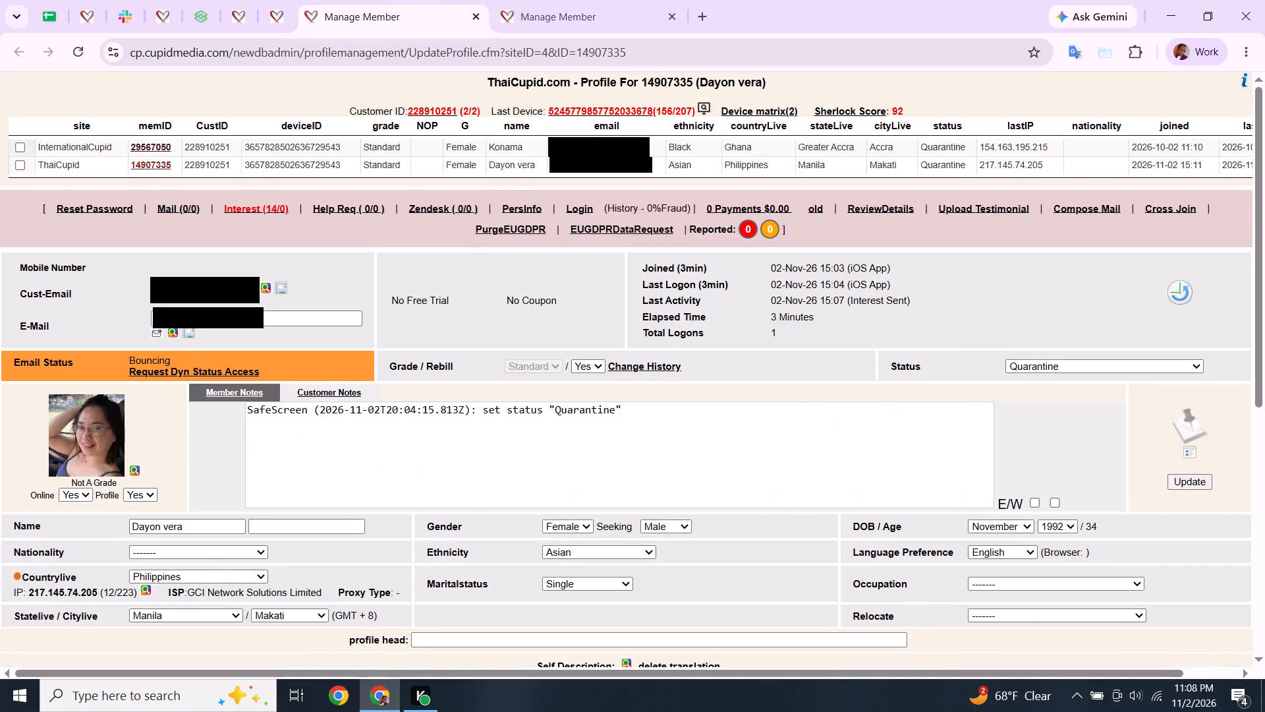
{"action": "left_click", "coordinate": [582, 0]}
{"action": "left_click", "coordinate": [383, 6]}
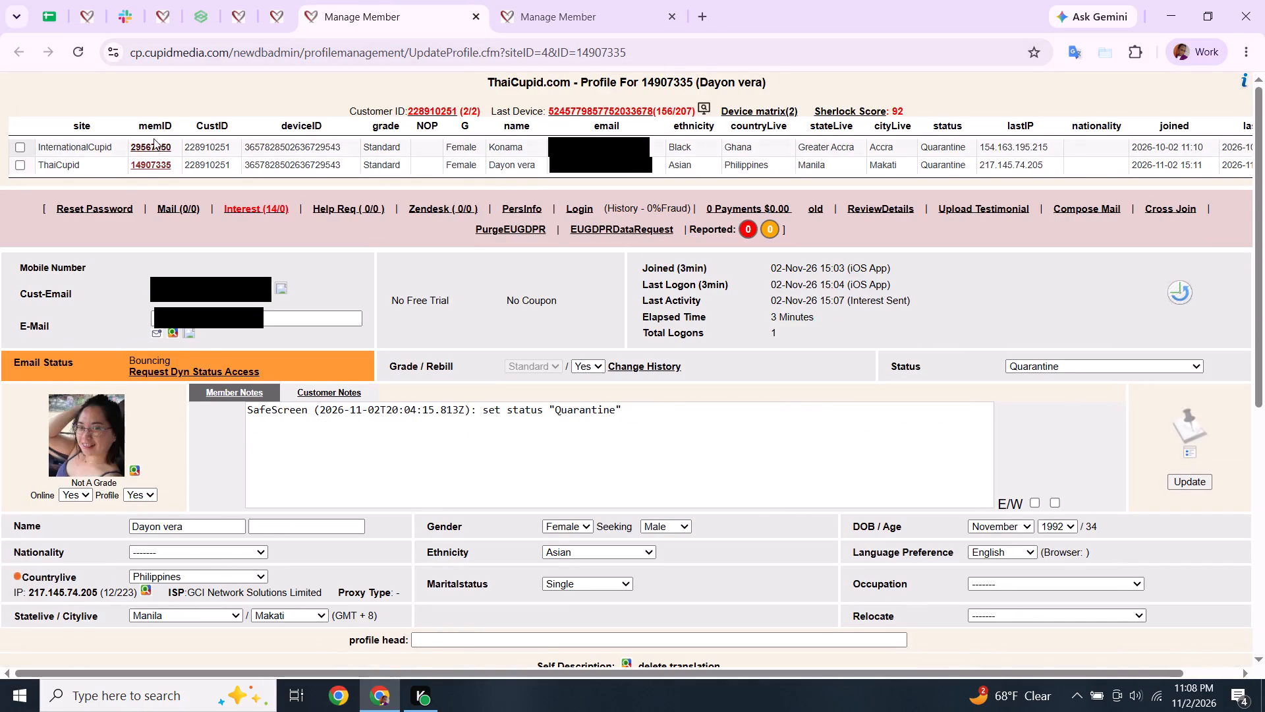
Add the link to Konama's InternationalCupid profile to Dayon's ThaiCupid notes and submit the queue with Dayon kept in Quarantine.
{"action": "right_click", "coordinate": [152, 144]}
{"action": "left_click", "coordinate": [240, 316]}
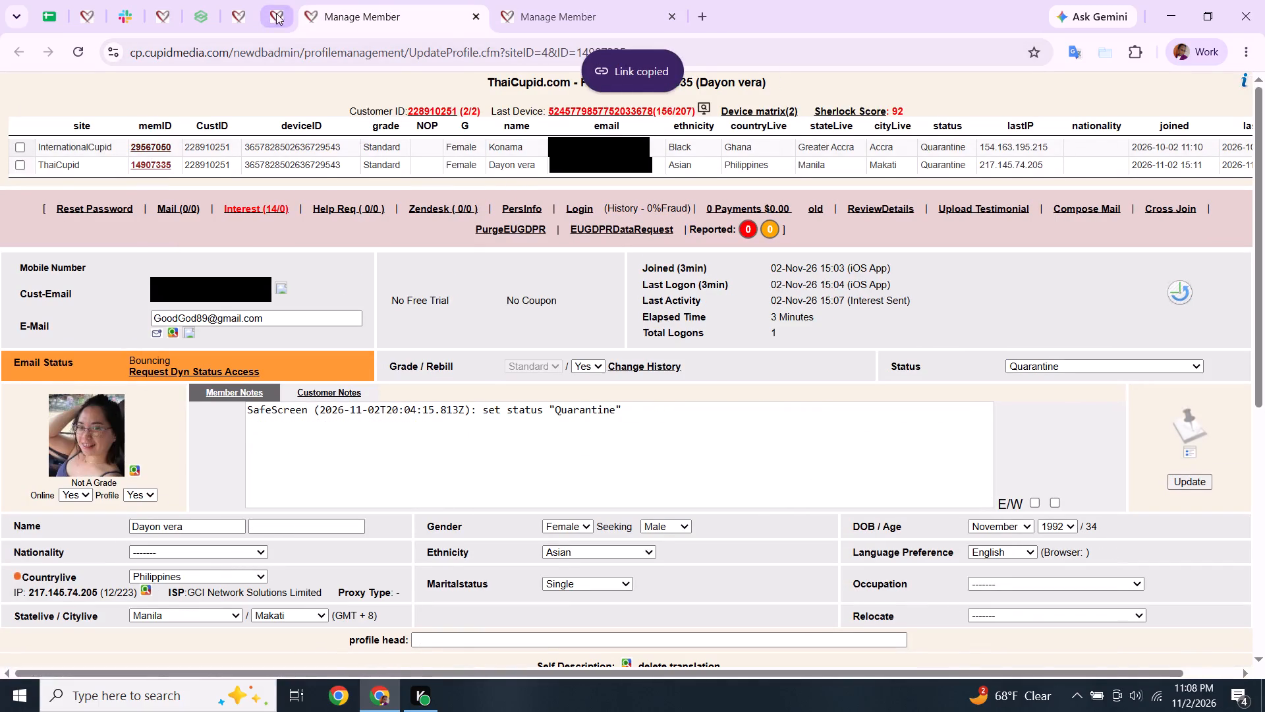
{"action": "left_click", "coordinate": [281, 7]}
{"action": "left_click", "coordinate": [290, 285]}
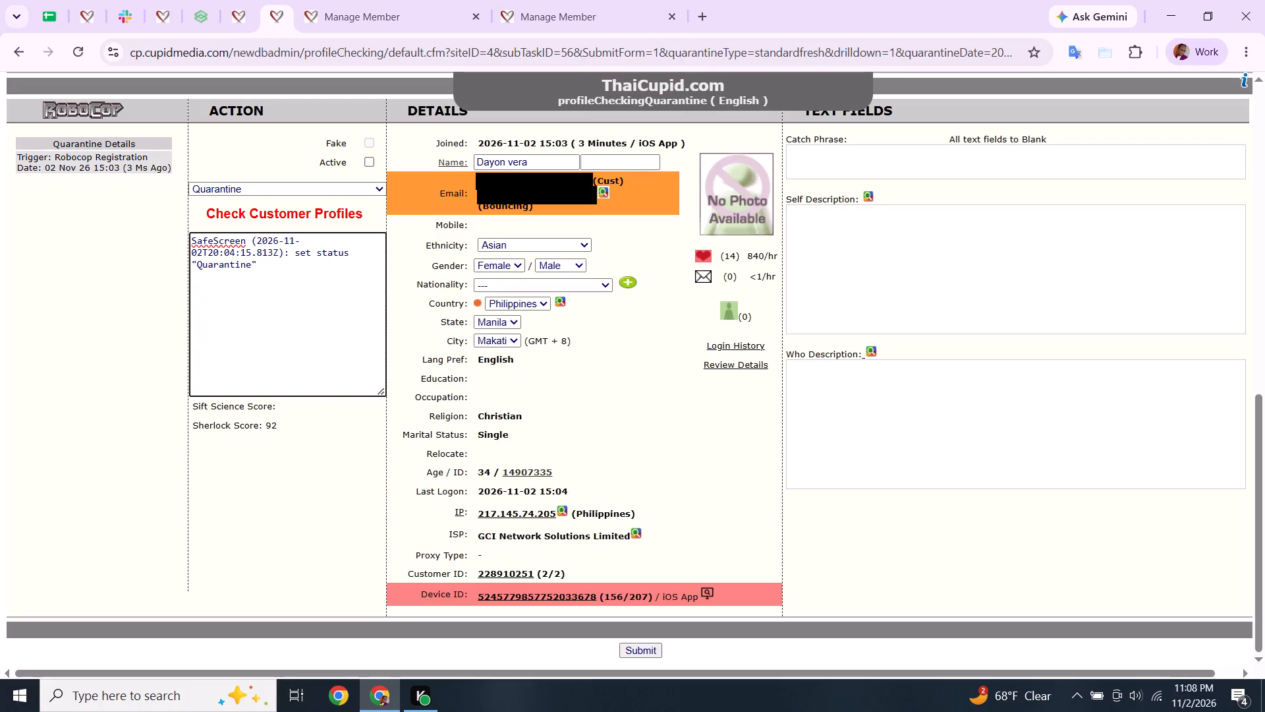
{"action": "key", "text": "Return"}
{"action": "key", "text": "Return"}
{"action": "right_click", "coordinate": [271, 344]}
{"action": "left_click", "coordinate": [314, 484]}
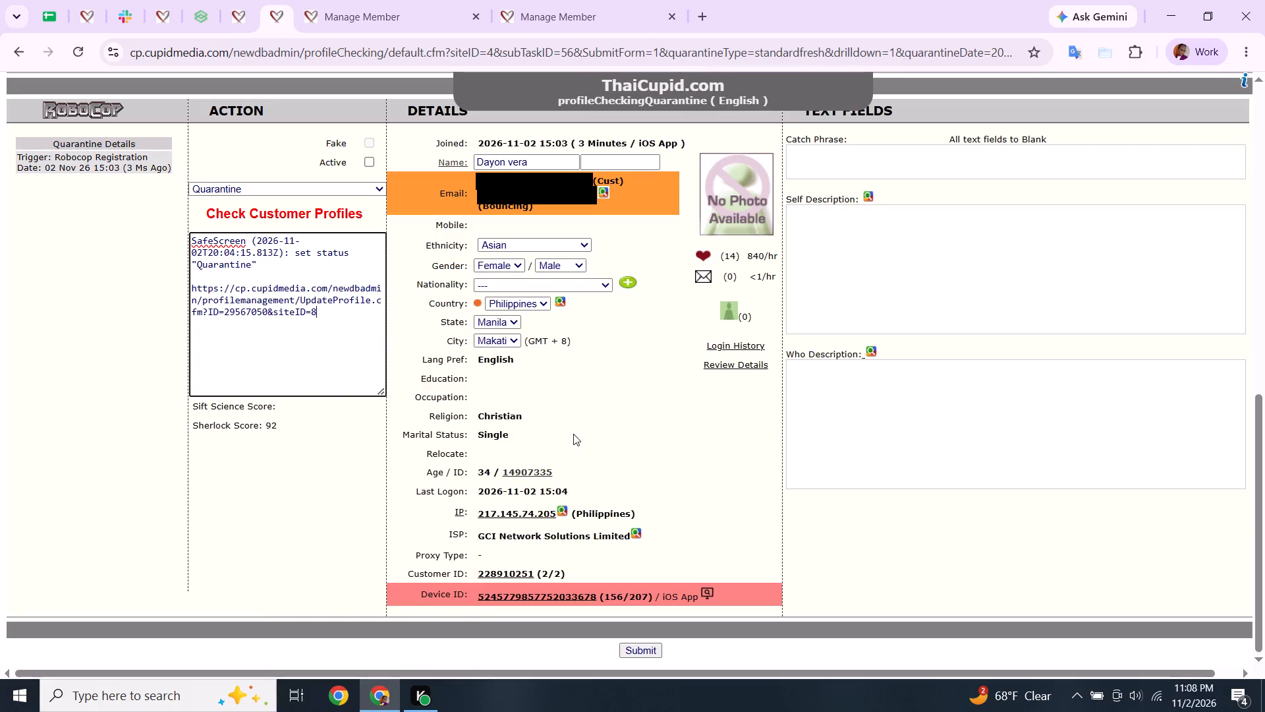
{"action": "scroll", "coordinate": [578, 436], "scroll_direction": "down", "scroll_amount": 5}
{"action": "left_click", "coordinate": [639, 648]}
Close the two member profile pages that were opened for the Dayon and Konama comparison.
{"action": "left_click", "coordinate": [588, 1]}
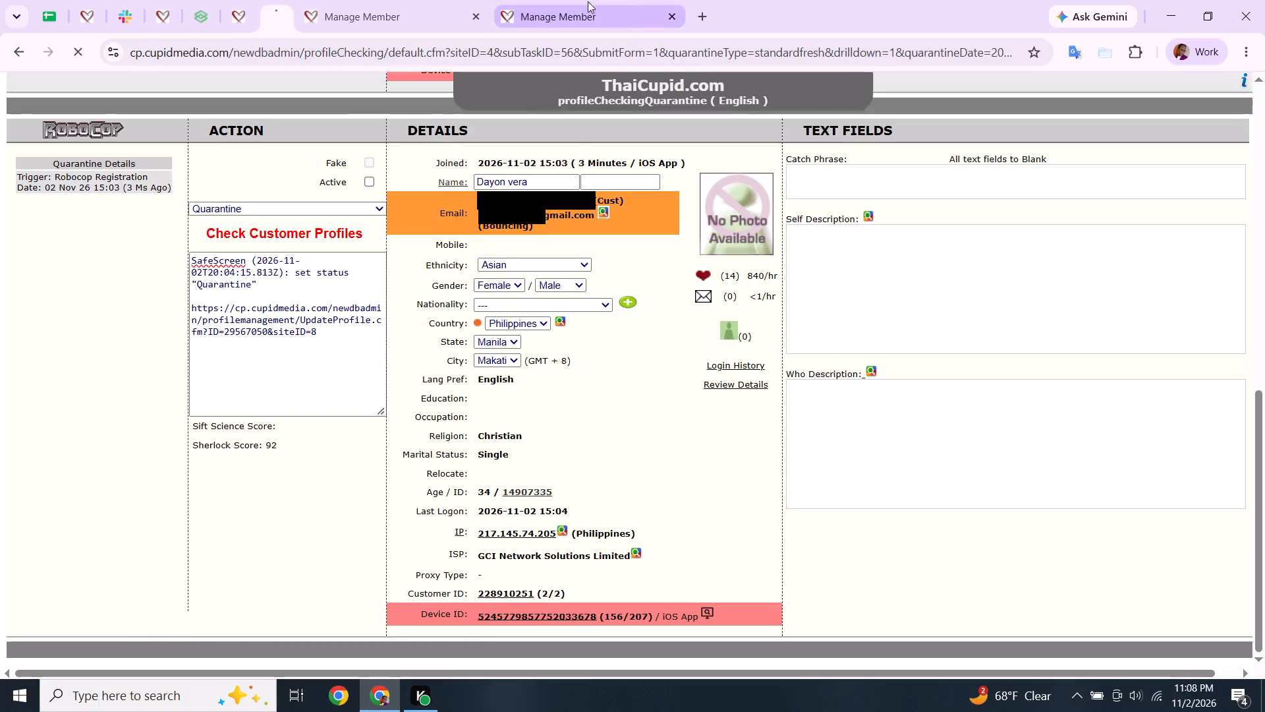
{"action": "left_click", "coordinate": [422, 7]}
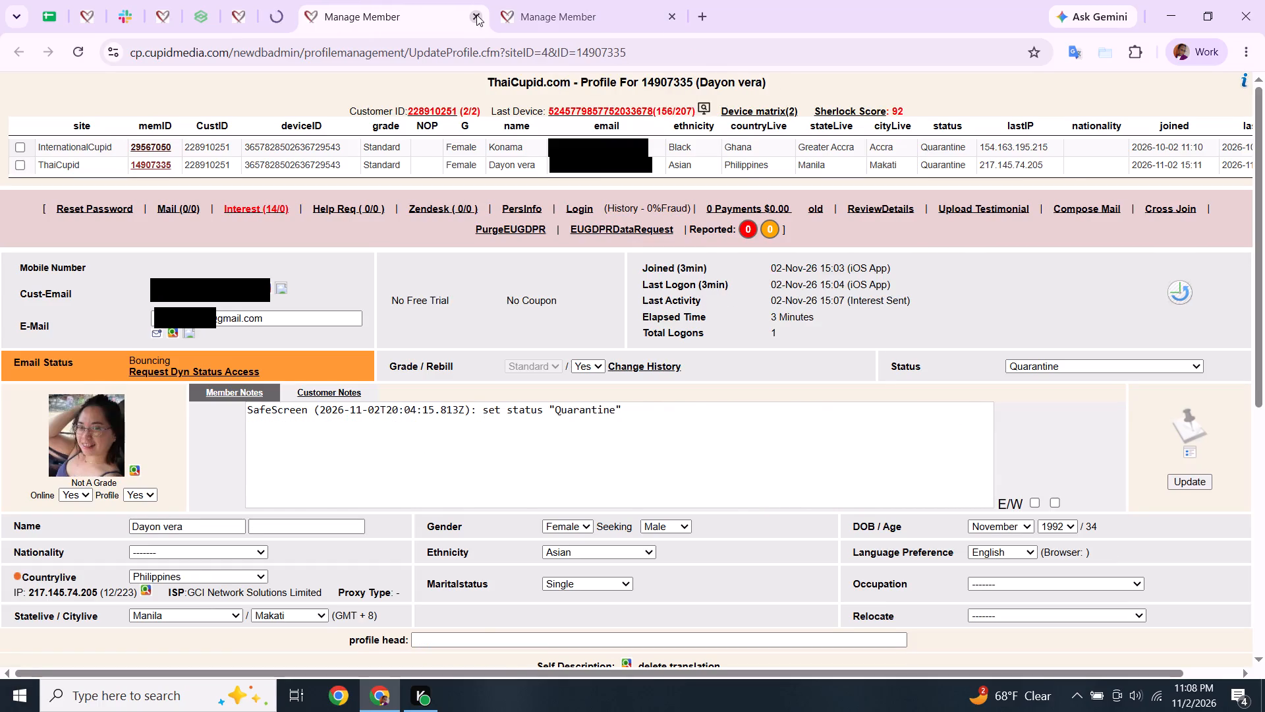
{"action": "left_click", "coordinate": [476, 15]}
{"action": "left_click", "coordinate": [476, 15]}
Look over the claudia and jenny entries in the LatinAmericanCupid fresh quarantine queue and close that queue page without submitting it.
{"action": "left_click", "coordinate": [235, 5]}
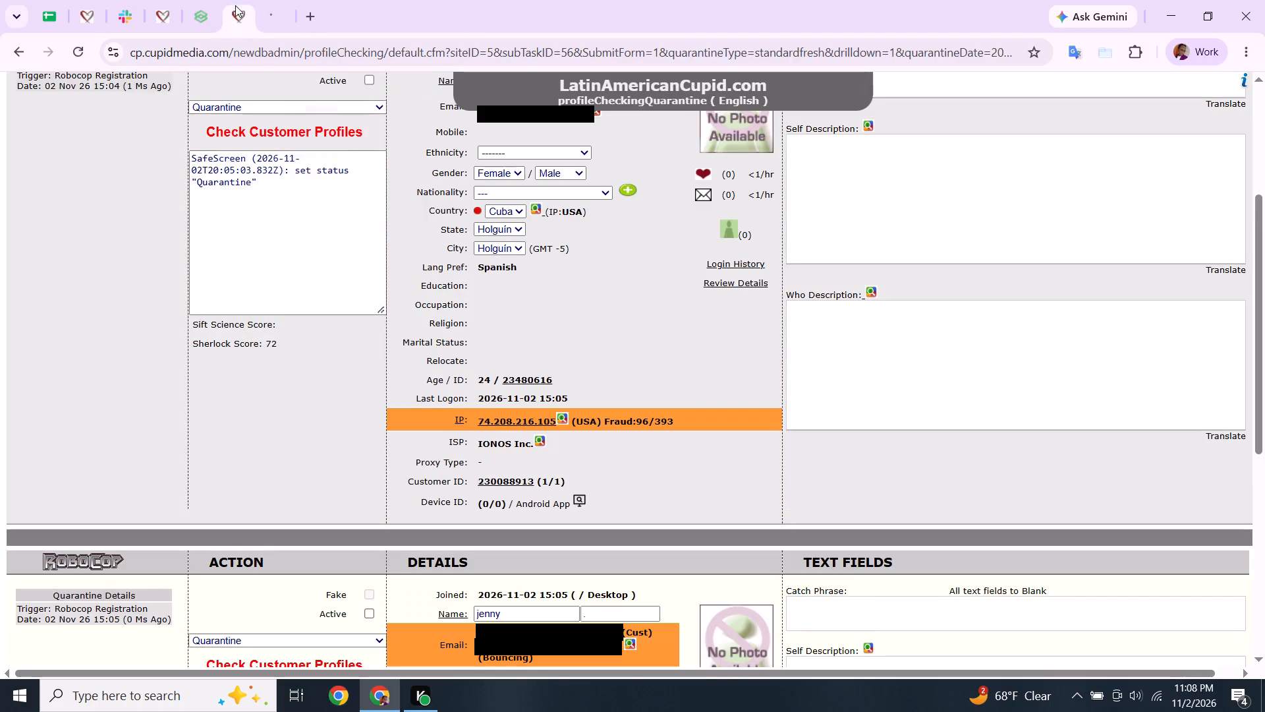
{"action": "scroll", "coordinate": [561, 304], "scroll_direction": "up", "scroll_amount": 1}
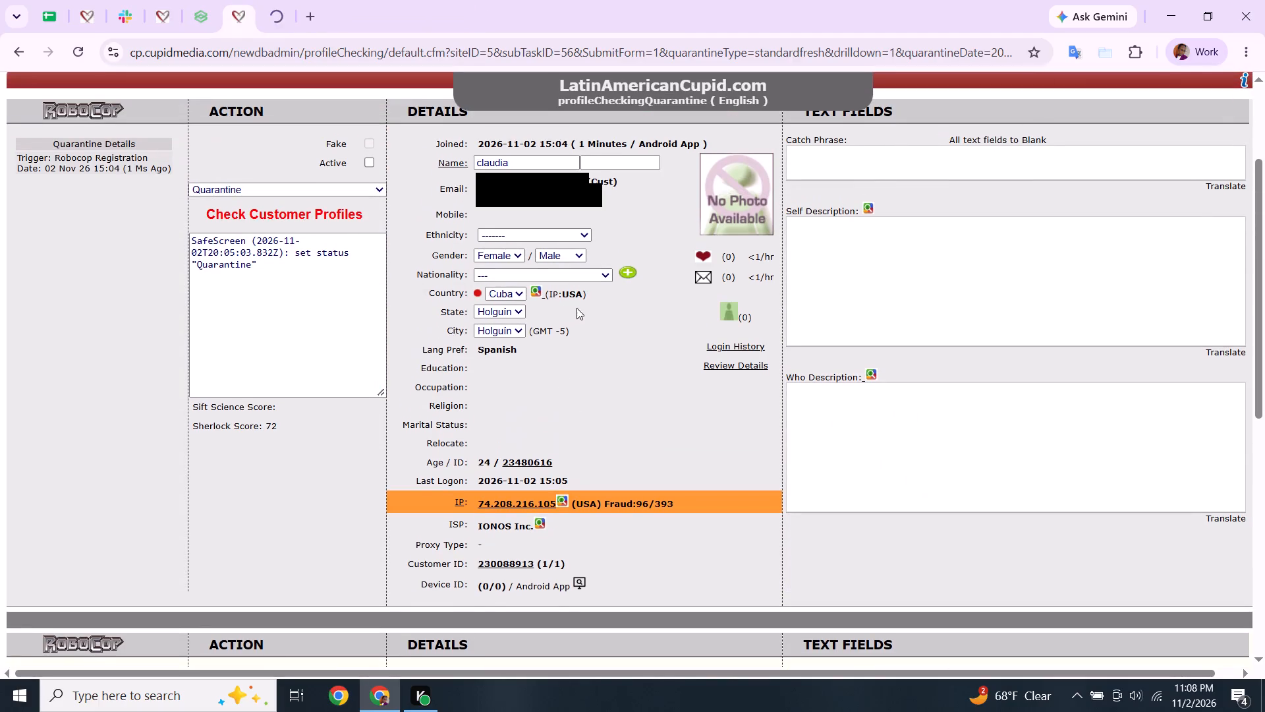
{"action": "scroll", "coordinate": [540, 281], "scroll_direction": "down", "scroll_amount": 9}
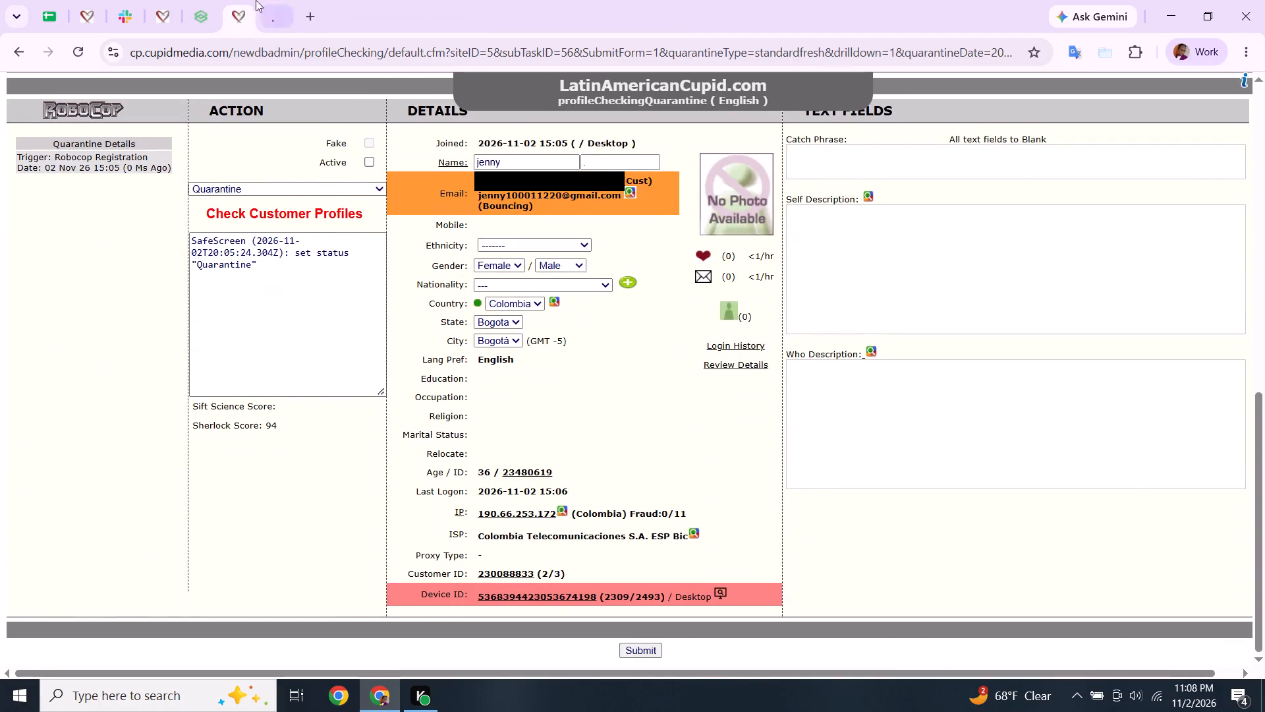
{"action": "left_click", "coordinate": [171, 10]}
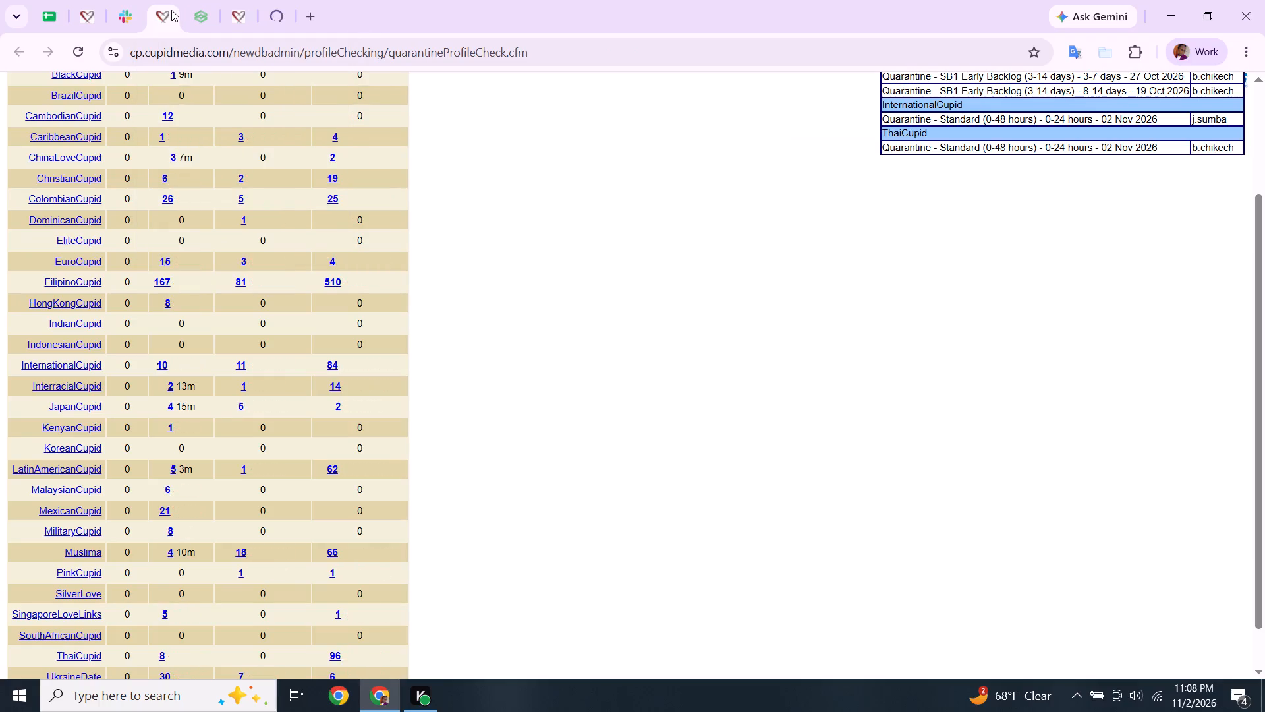
{"action": "left_click", "coordinate": [229, 15]}
{"action": "right_click", "coordinate": [239, 14]}
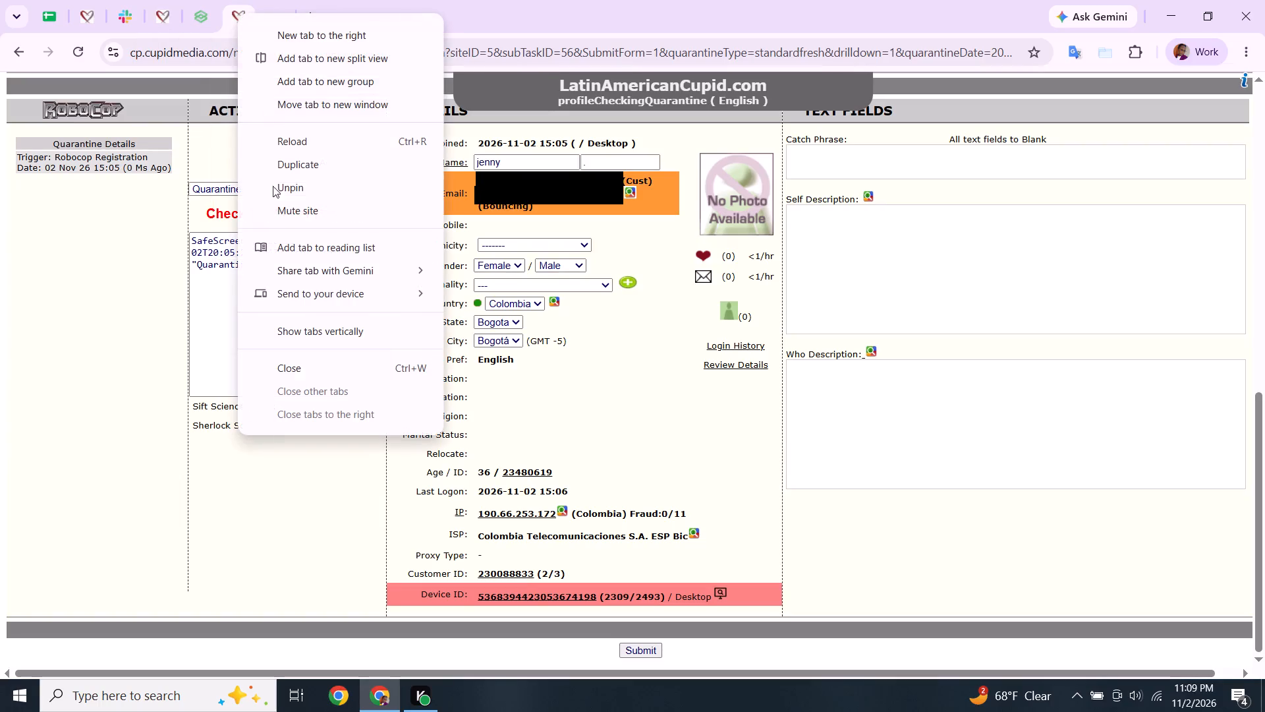
{"action": "left_click", "coordinate": [303, 367]}
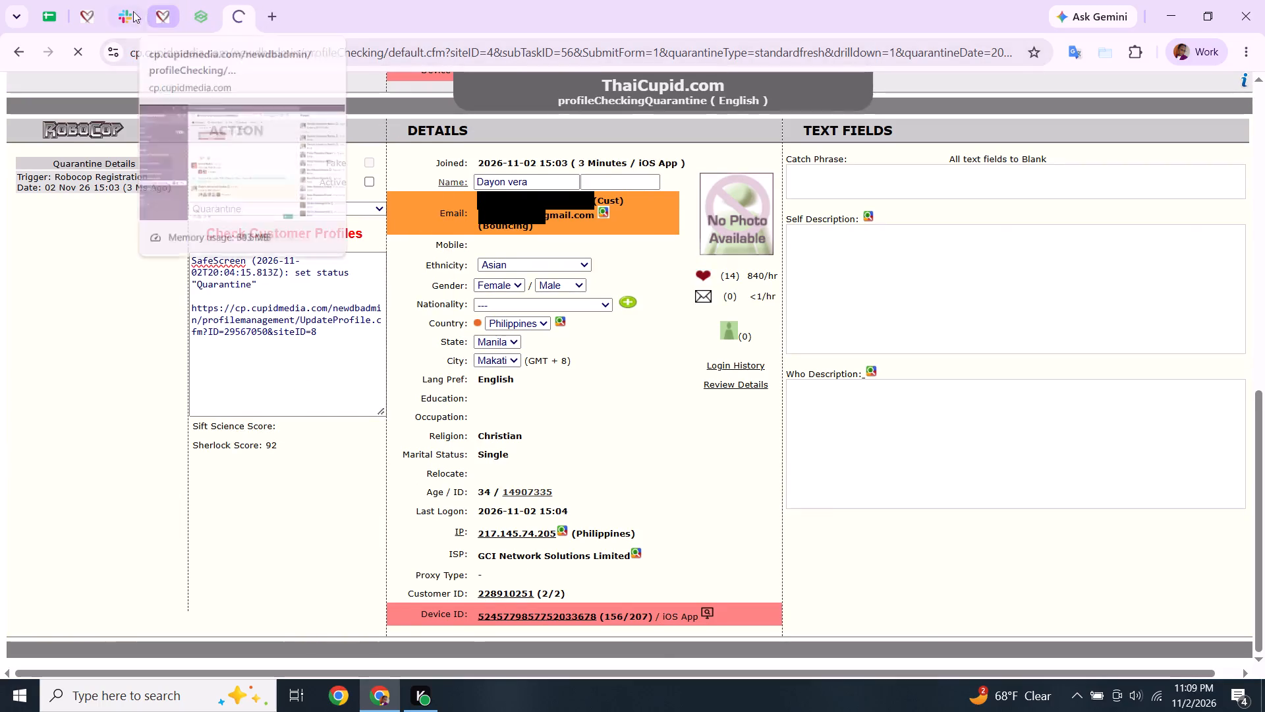
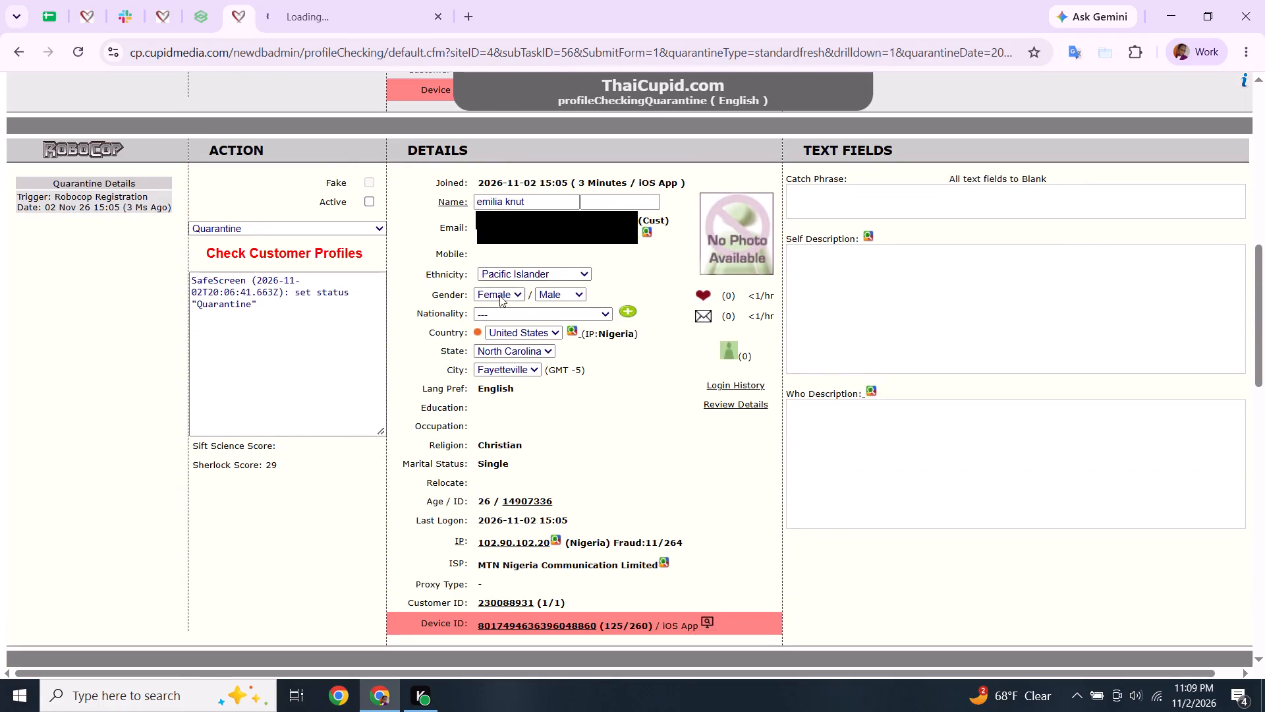
Copy the country line with its Nigeria IP location into the notes of Emilia's ThaiCupid queue entry.
{"action": "triple_click", "coordinate": [621, 331]}
{"action": "right_click", "coordinate": [620, 331]}
{"action": "left_click", "coordinate": [667, 360]}
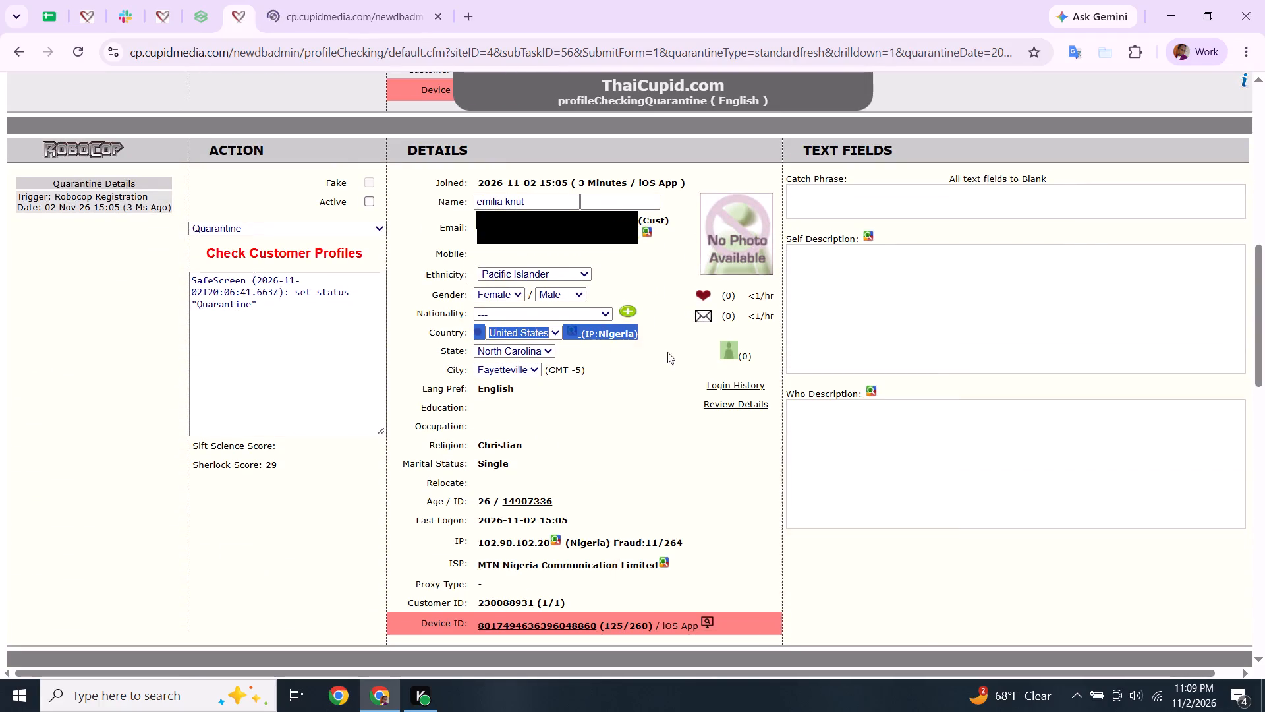
{"action": "left_click", "coordinate": [297, 342]}
{"action": "key", "text": "Return"}
{"action": "key", "text": "Return"}
{"action": "right_click", "coordinate": [264, 353]}
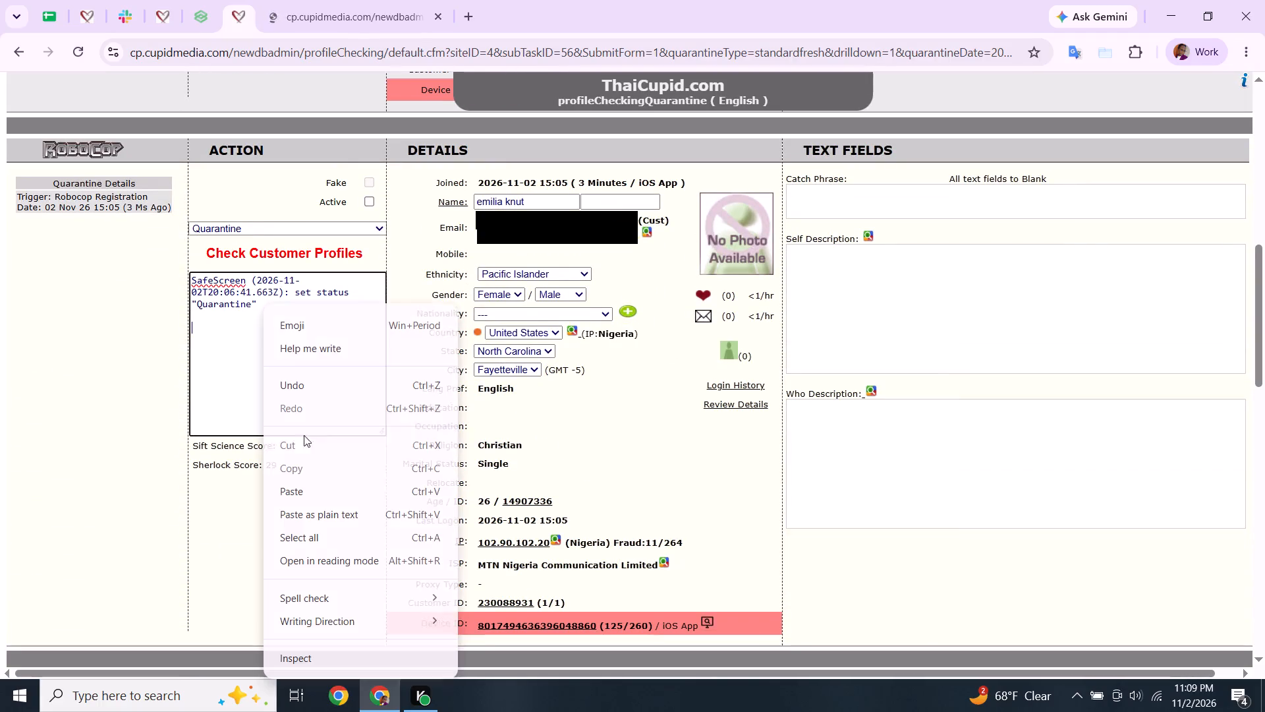
{"action": "left_click", "coordinate": [309, 494]}
Add the note "junk email" to Lisa's Hong Kong entry in the ThaiCupid queue.
{"action": "scroll", "coordinate": [501, 432], "scroll_direction": "down", "scroll_amount": 6}
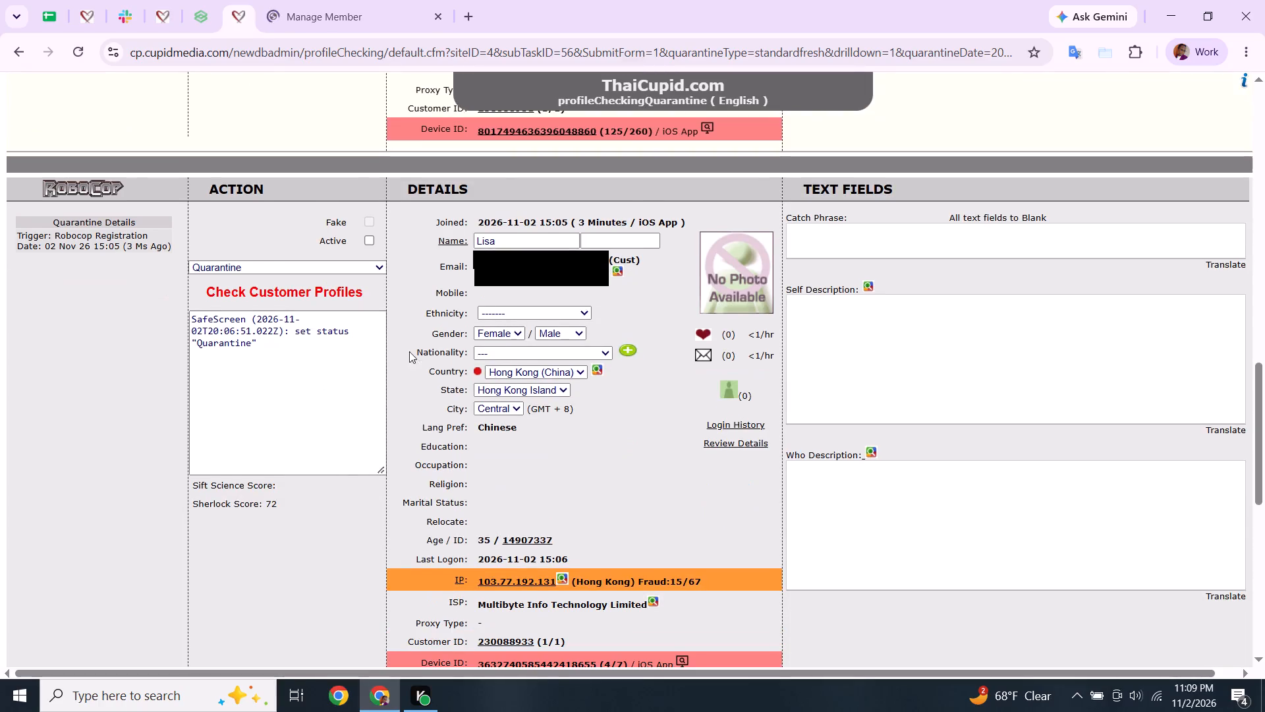
{"action": "scroll", "coordinate": [385, 377], "scroll_direction": "down", "scroll_amount": 1}
{"action": "left_click", "coordinate": [314, 289]}
{"action": "key", "text": "Return"}
{"action": "key", "text": "Return"}
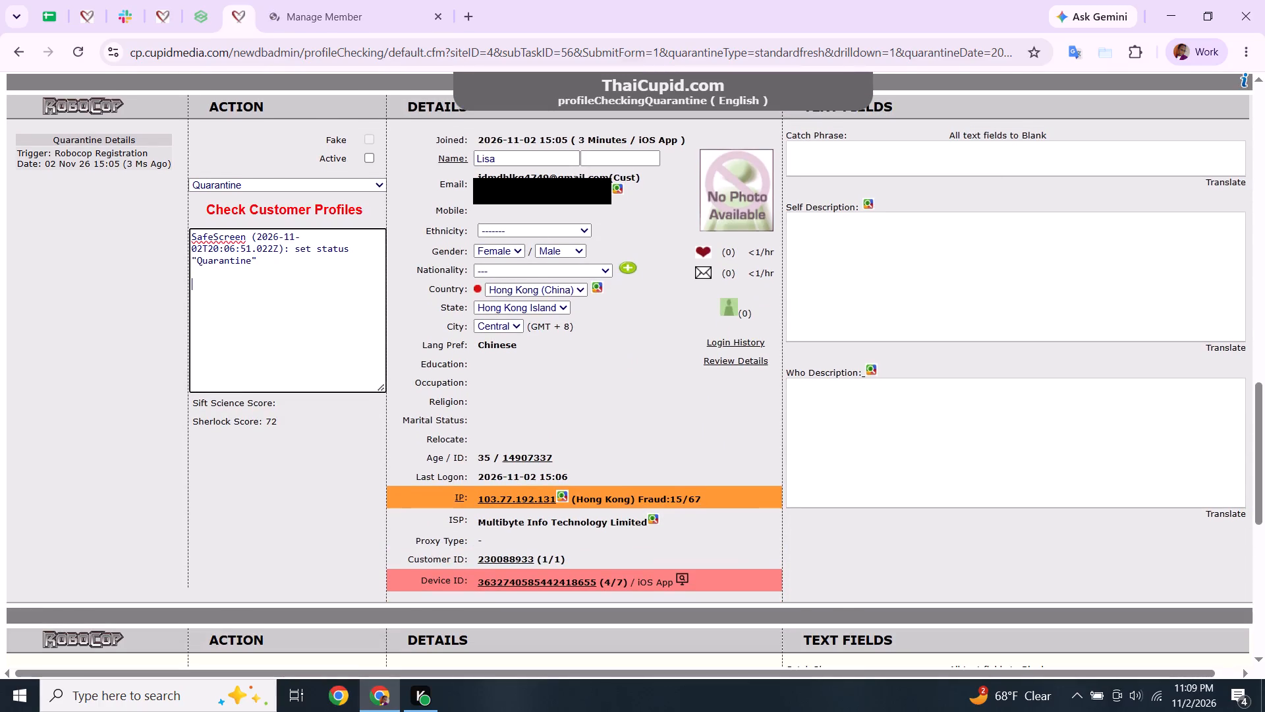
{"action": "type", "text": "junk email"}
{"action": "key", "text": "space"}
Add the note "scammer email format" to Beatrice's Tanzania entry and copy that note text.
{"action": "scroll", "coordinate": [340, 304], "scroll_direction": "down", "scroll_amount": 6}
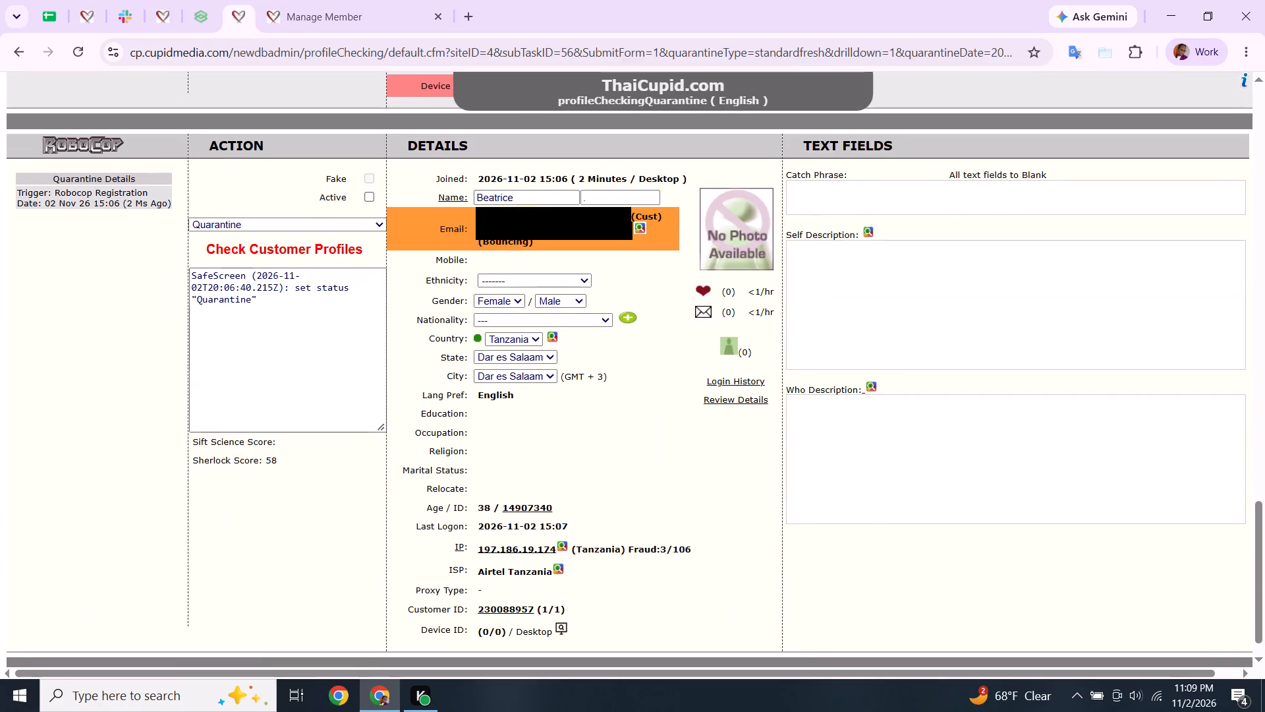
{"action": "left_click", "coordinate": [321, 319]}
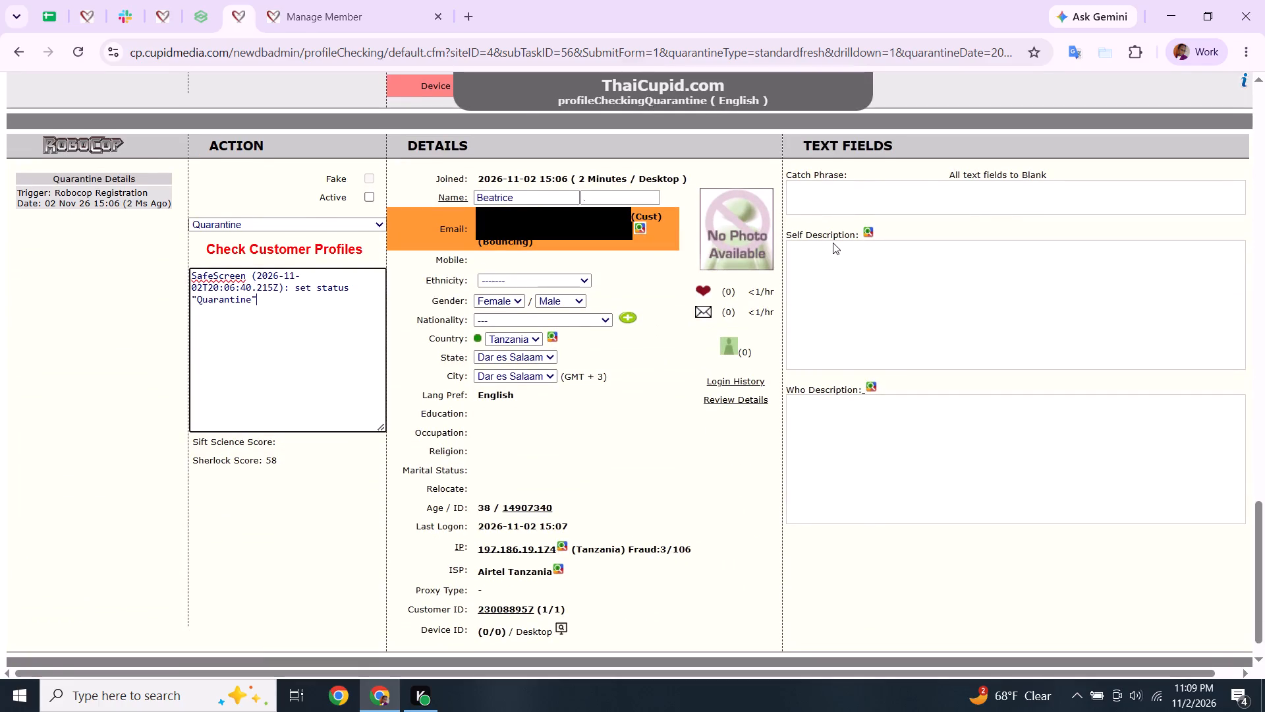
{"action": "key", "text": "Return"}
{"action": "key", "text": "Return"}
{"action": "type", "text": "scammer email format"}
{"action": "key", "text": "space"}
{"action": "triple_click", "coordinate": [252, 321]}
{"action": "right_click", "coordinate": [252, 321]}
{"action": "left_click", "coordinate": [321, 301]}
{"action": "left_click", "coordinate": [328, 330]}
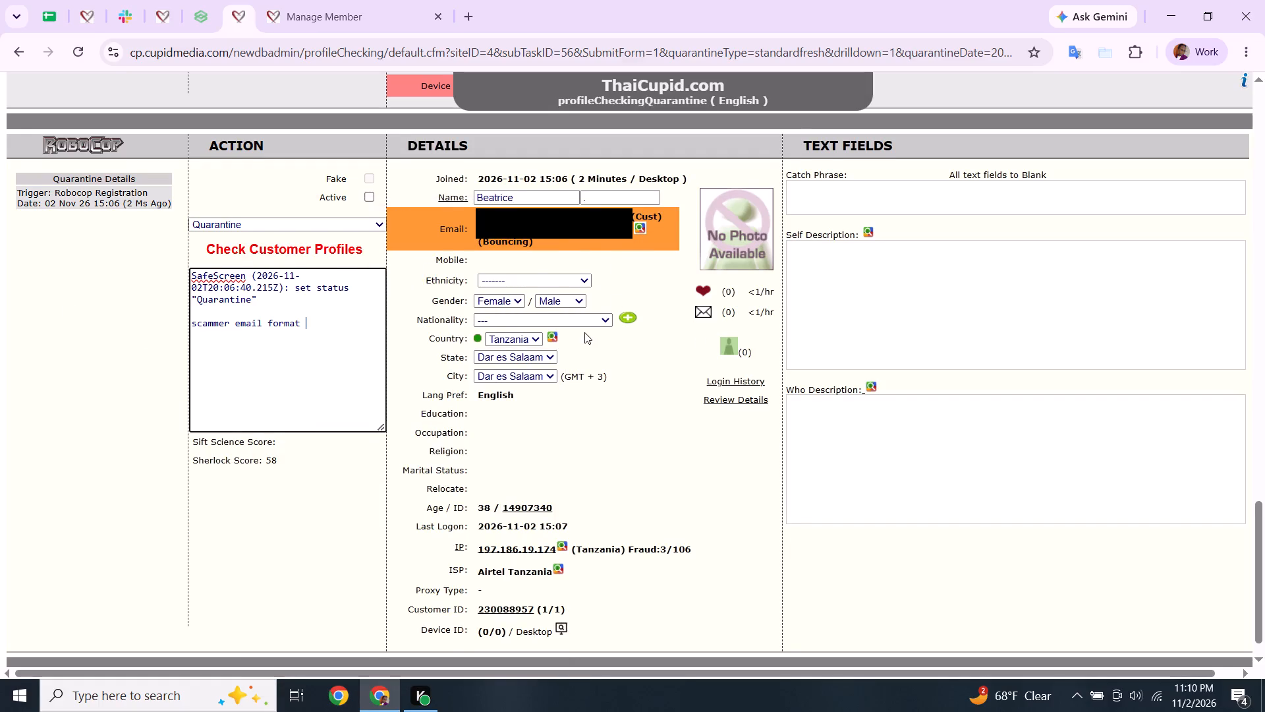
Submit the ThaiCupid fresh quarantine queue with Emilia, Lisa and Beatrice kept in Quarantine.
{"action": "scroll", "coordinate": [584, 332], "scroll_direction": "down", "scroll_amount": 9}
{"action": "left_click", "coordinate": [640, 647]}
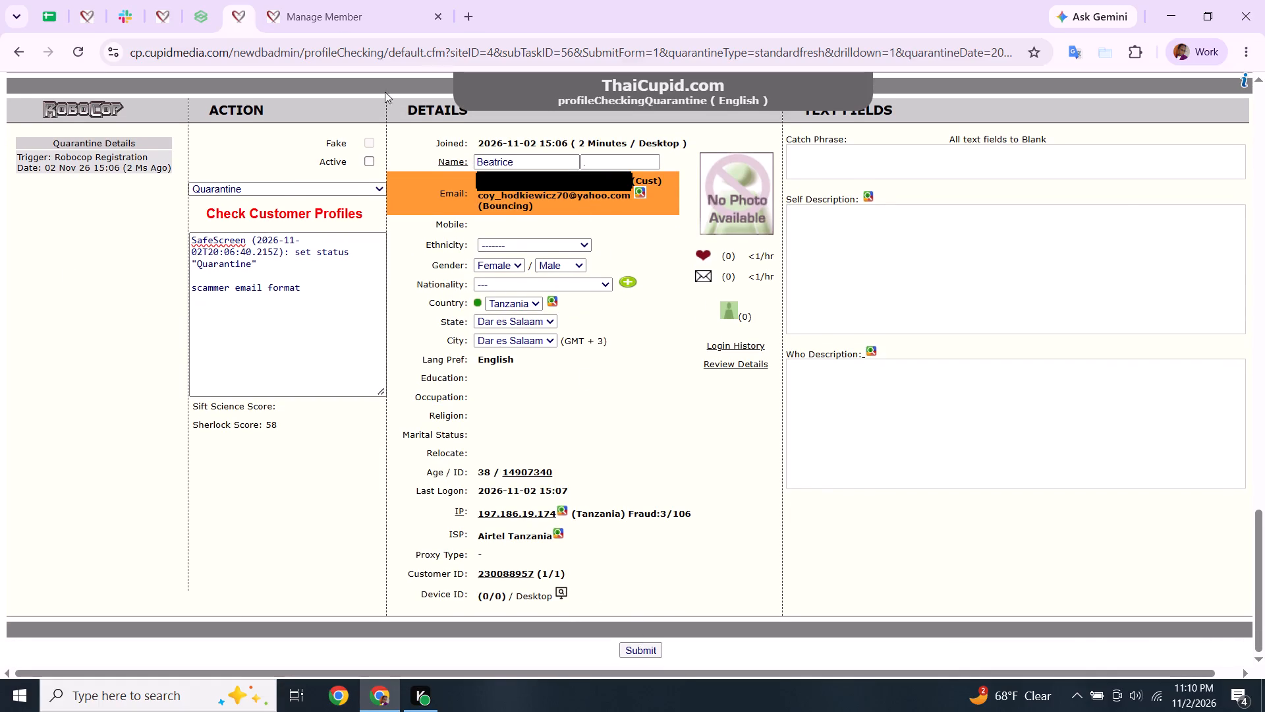
{"action": "left_click", "coordinate": [347, 0]}
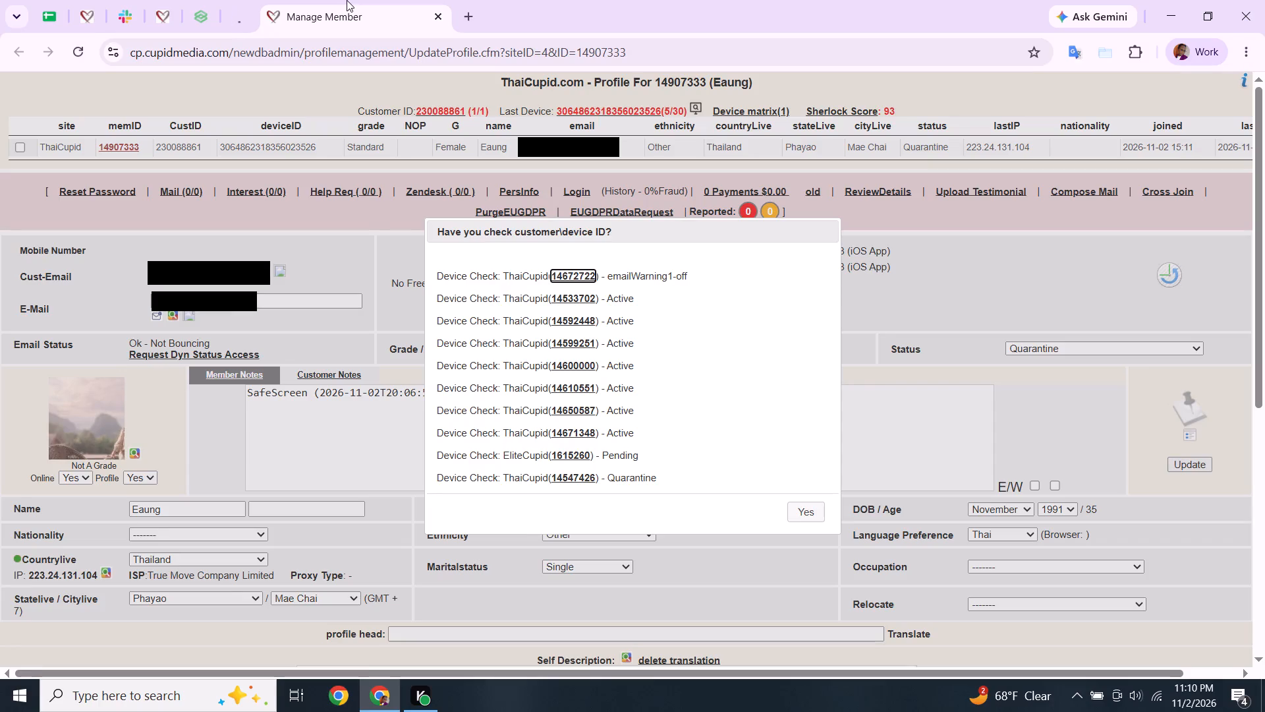